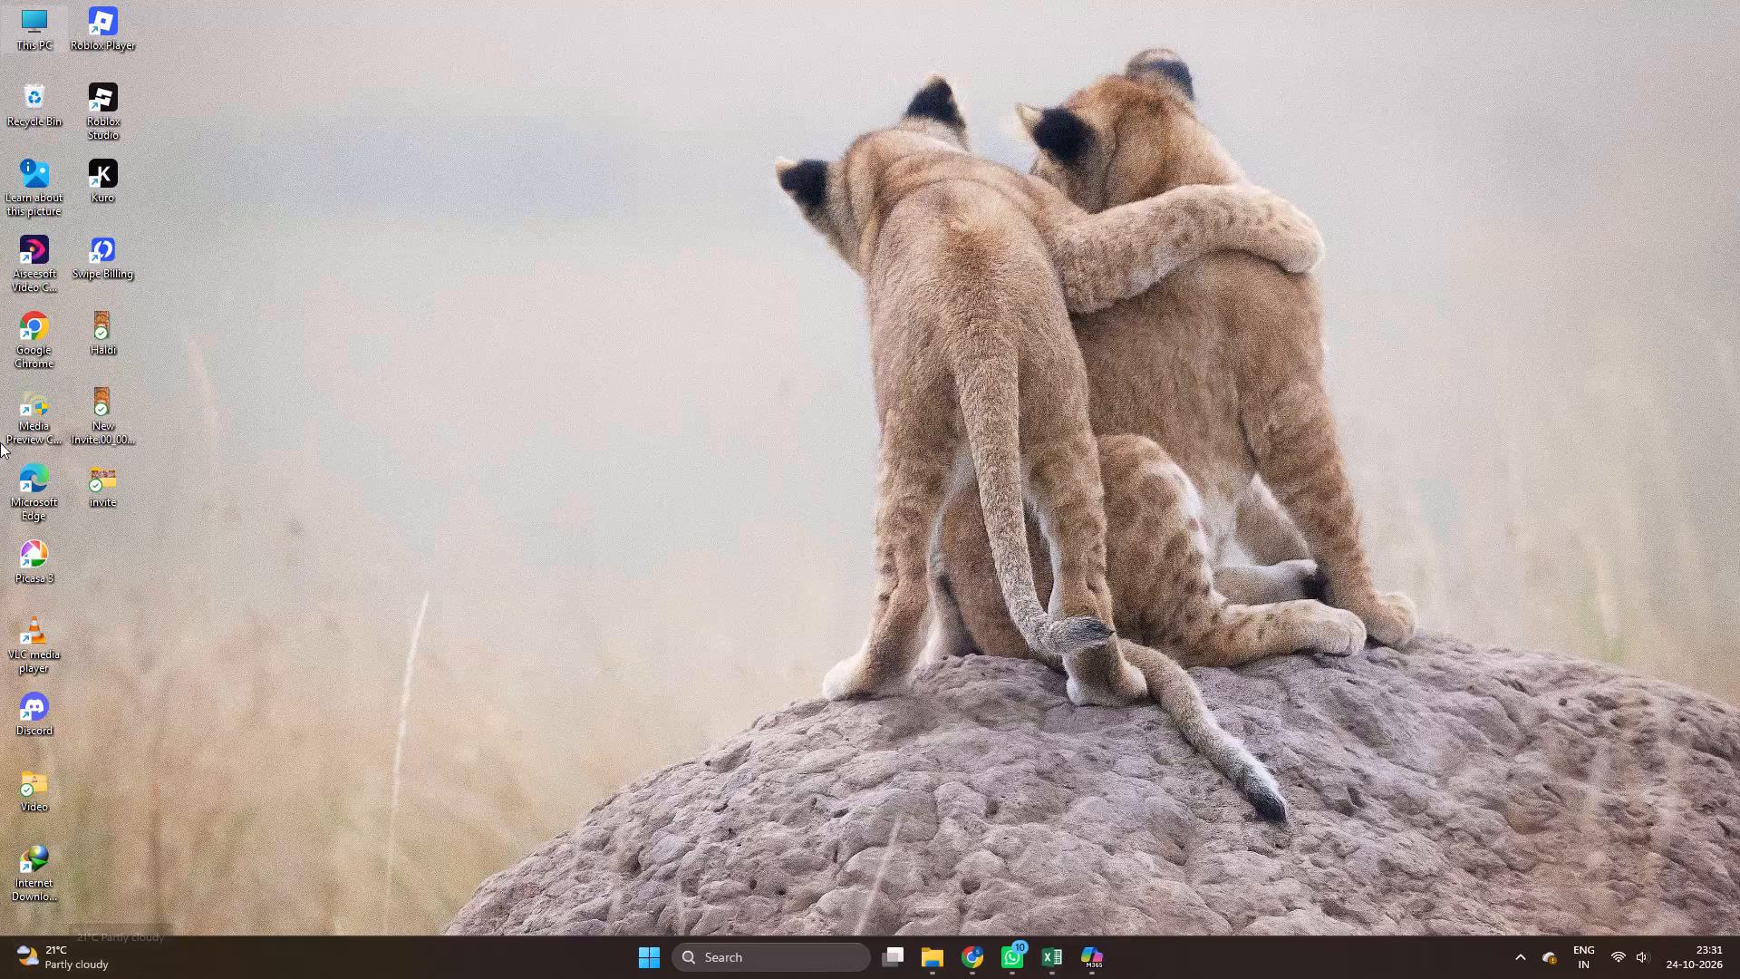
# Switch to the Shri Vasavi Kanyaka Pariwar Number List workbook in Excel and look over Sheet1's filtered contact rows.
pyautogui.click(1048, 952)
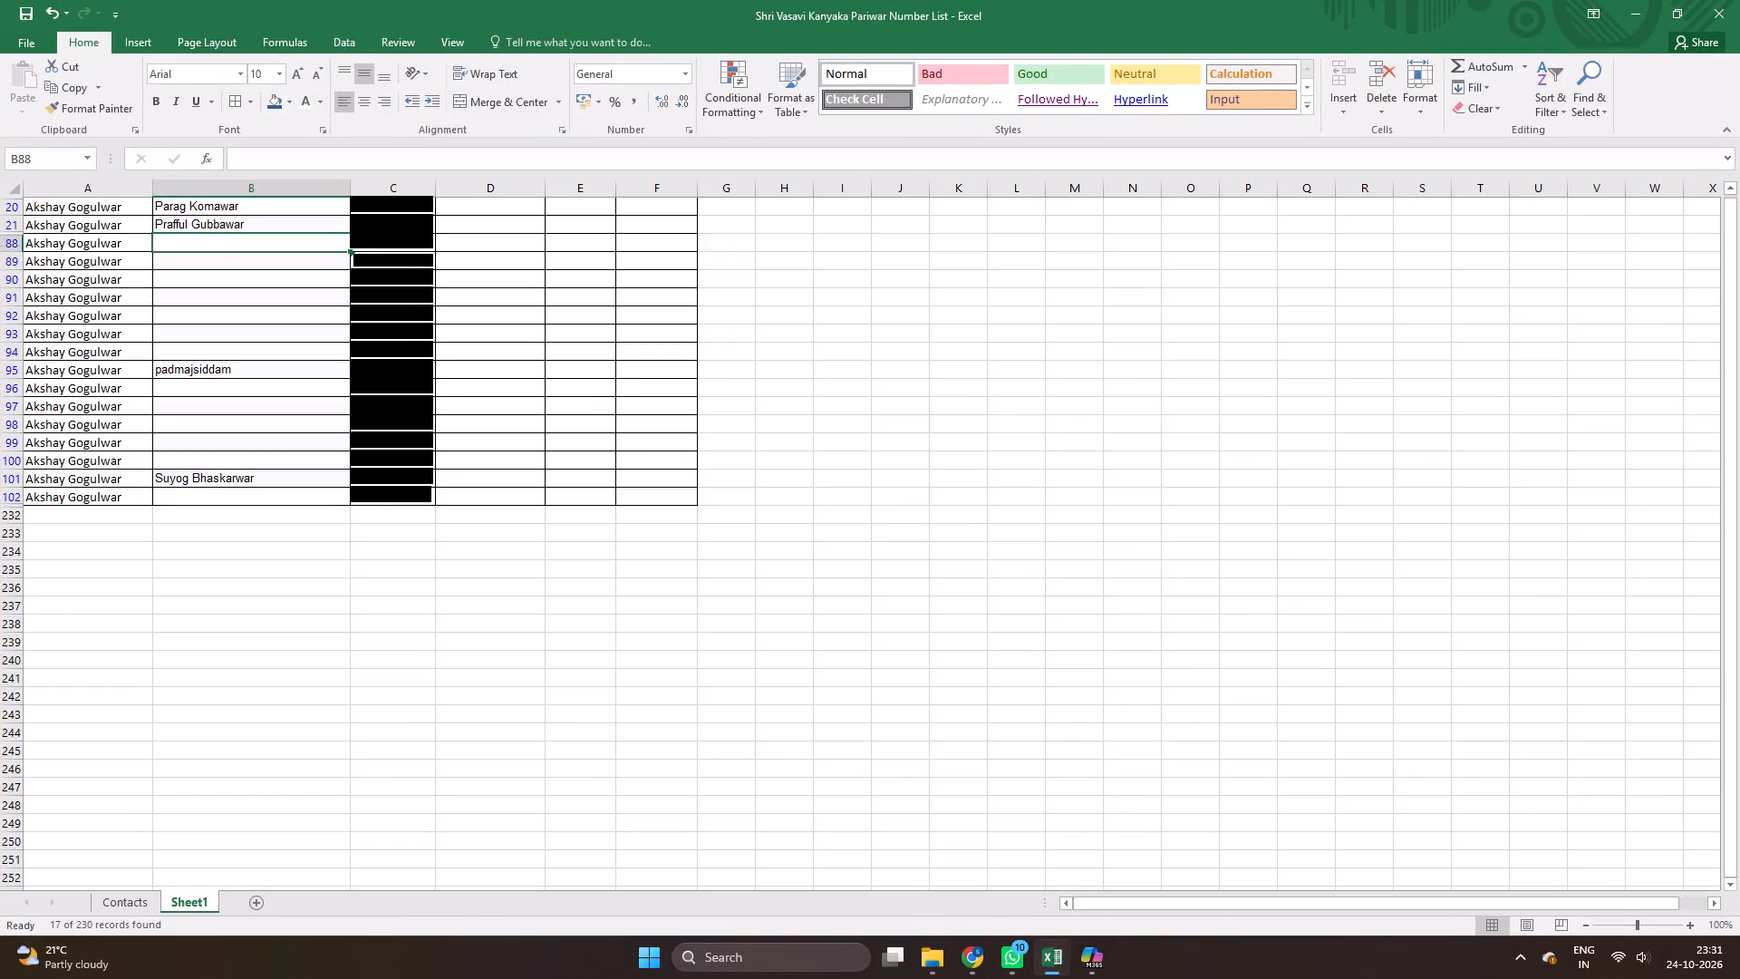
pyautogui.scroll(17, 415, 543)
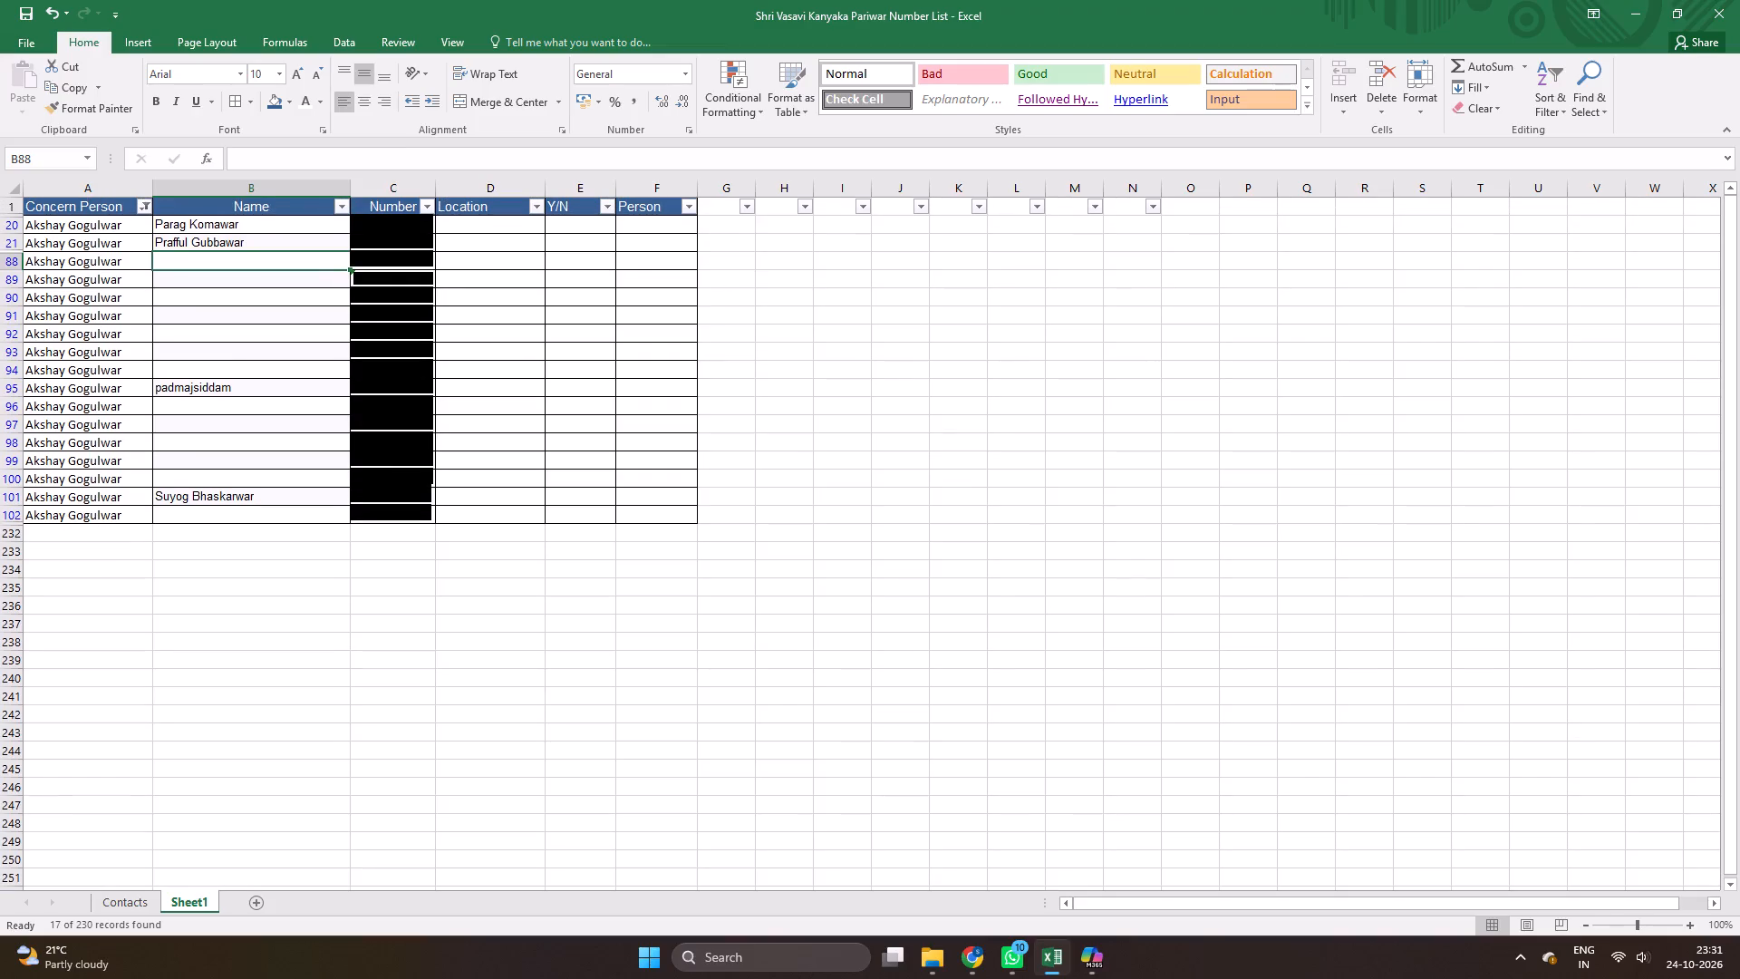
pyautogui.scroll(6, 415, 536)
pyautogui.scroll(-4, 415, 536)
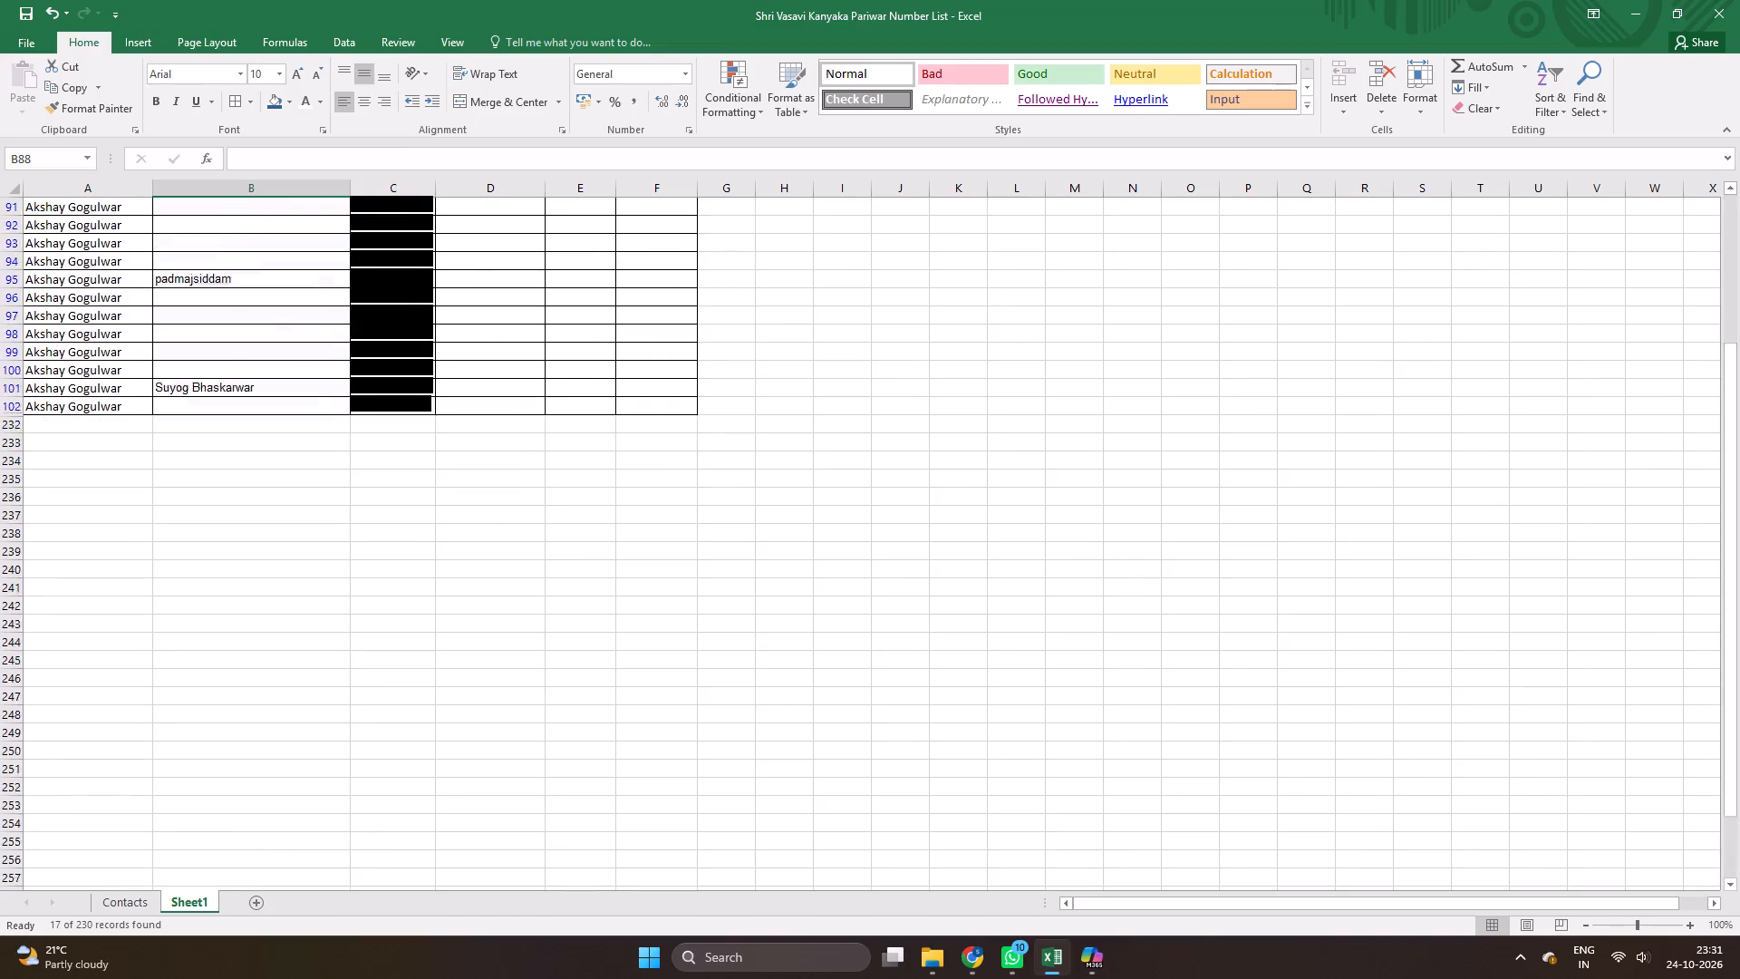
pyautogui.click(143, 897)
pyautogui.click(196, 903)
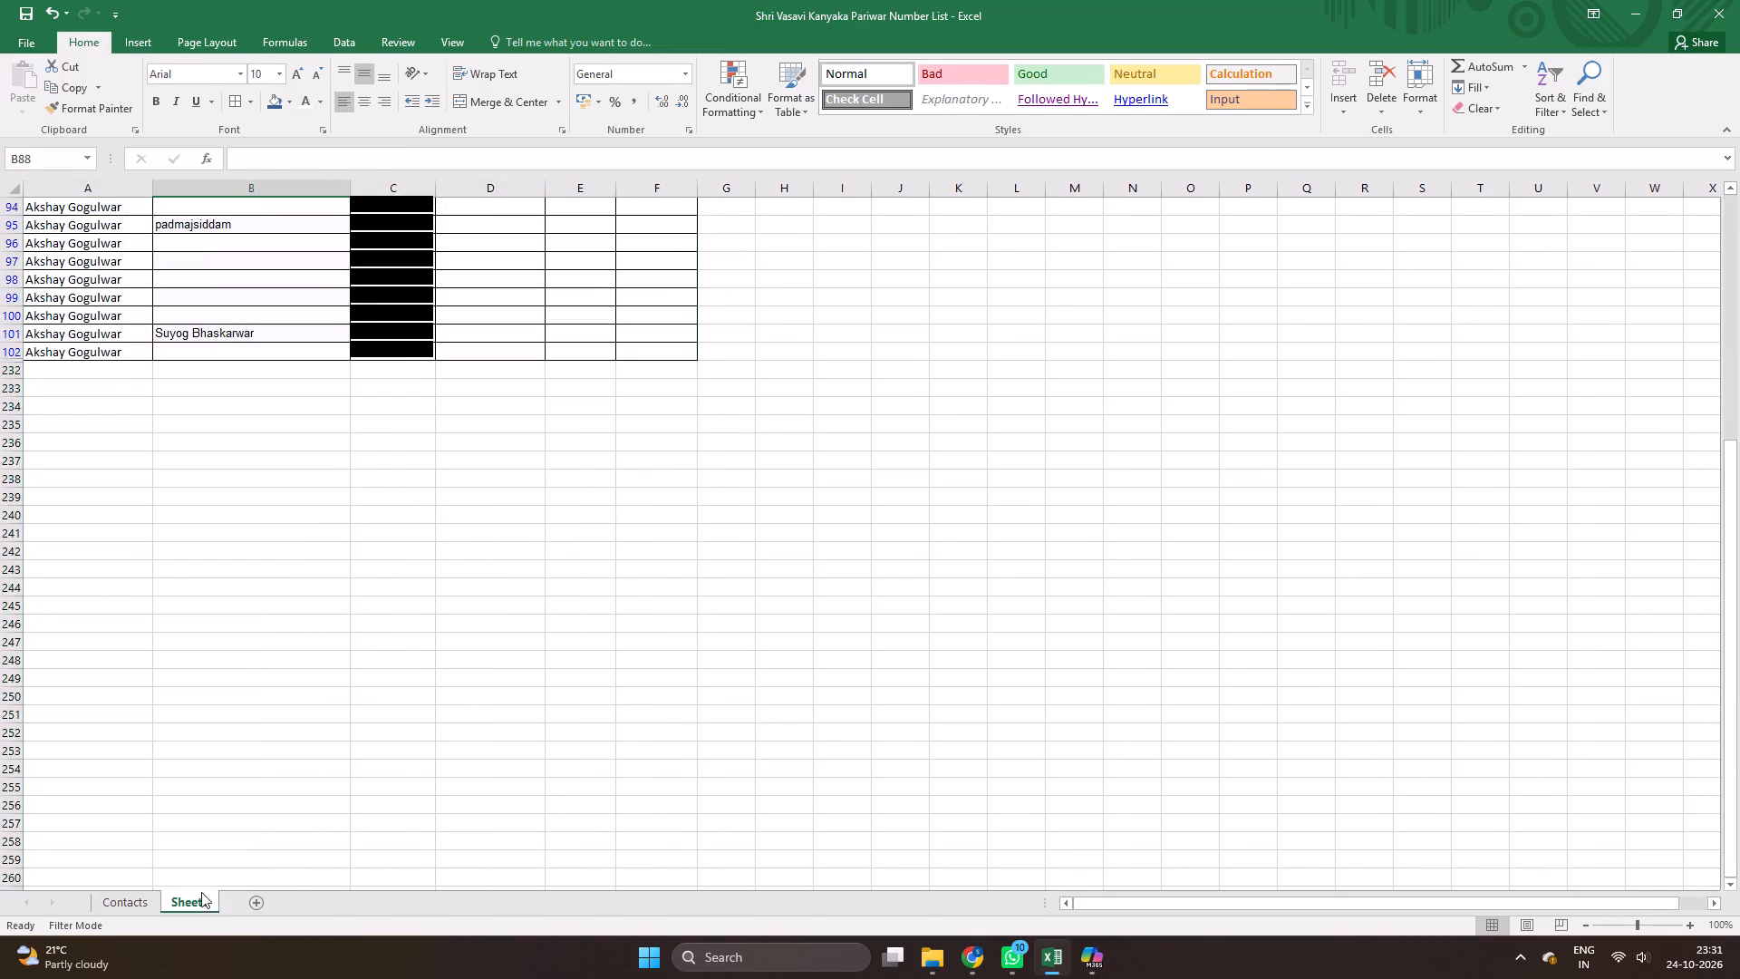
pyautogui.scroll(12, 216, 392)
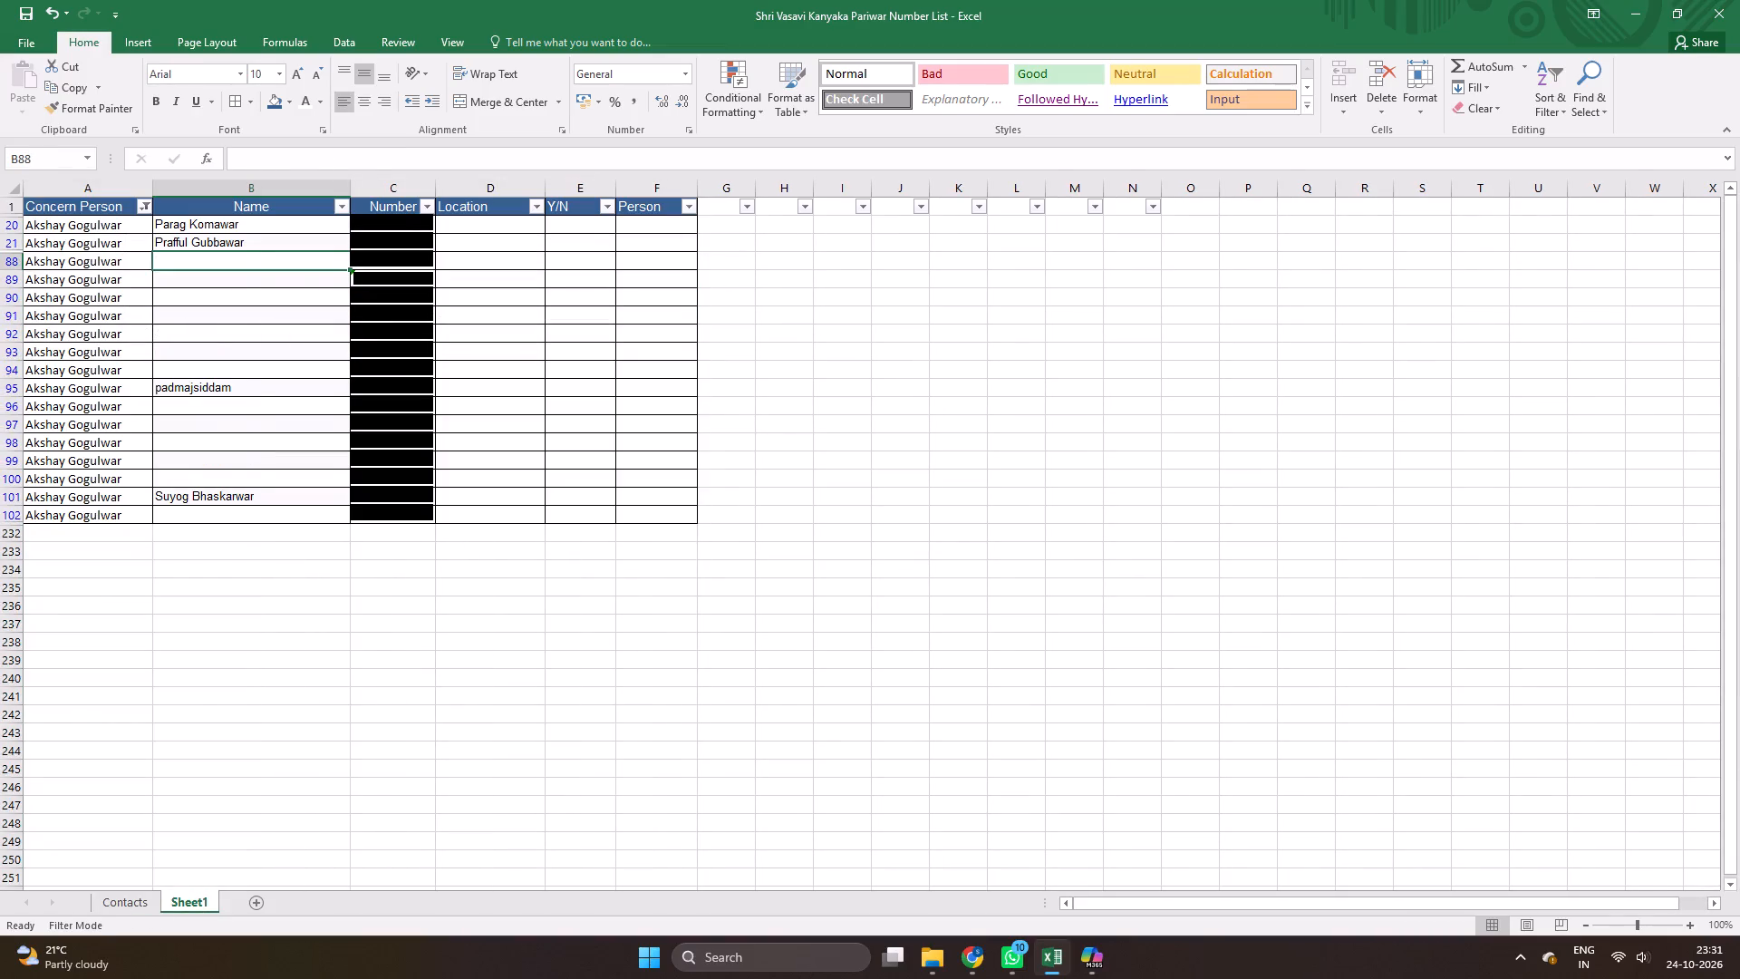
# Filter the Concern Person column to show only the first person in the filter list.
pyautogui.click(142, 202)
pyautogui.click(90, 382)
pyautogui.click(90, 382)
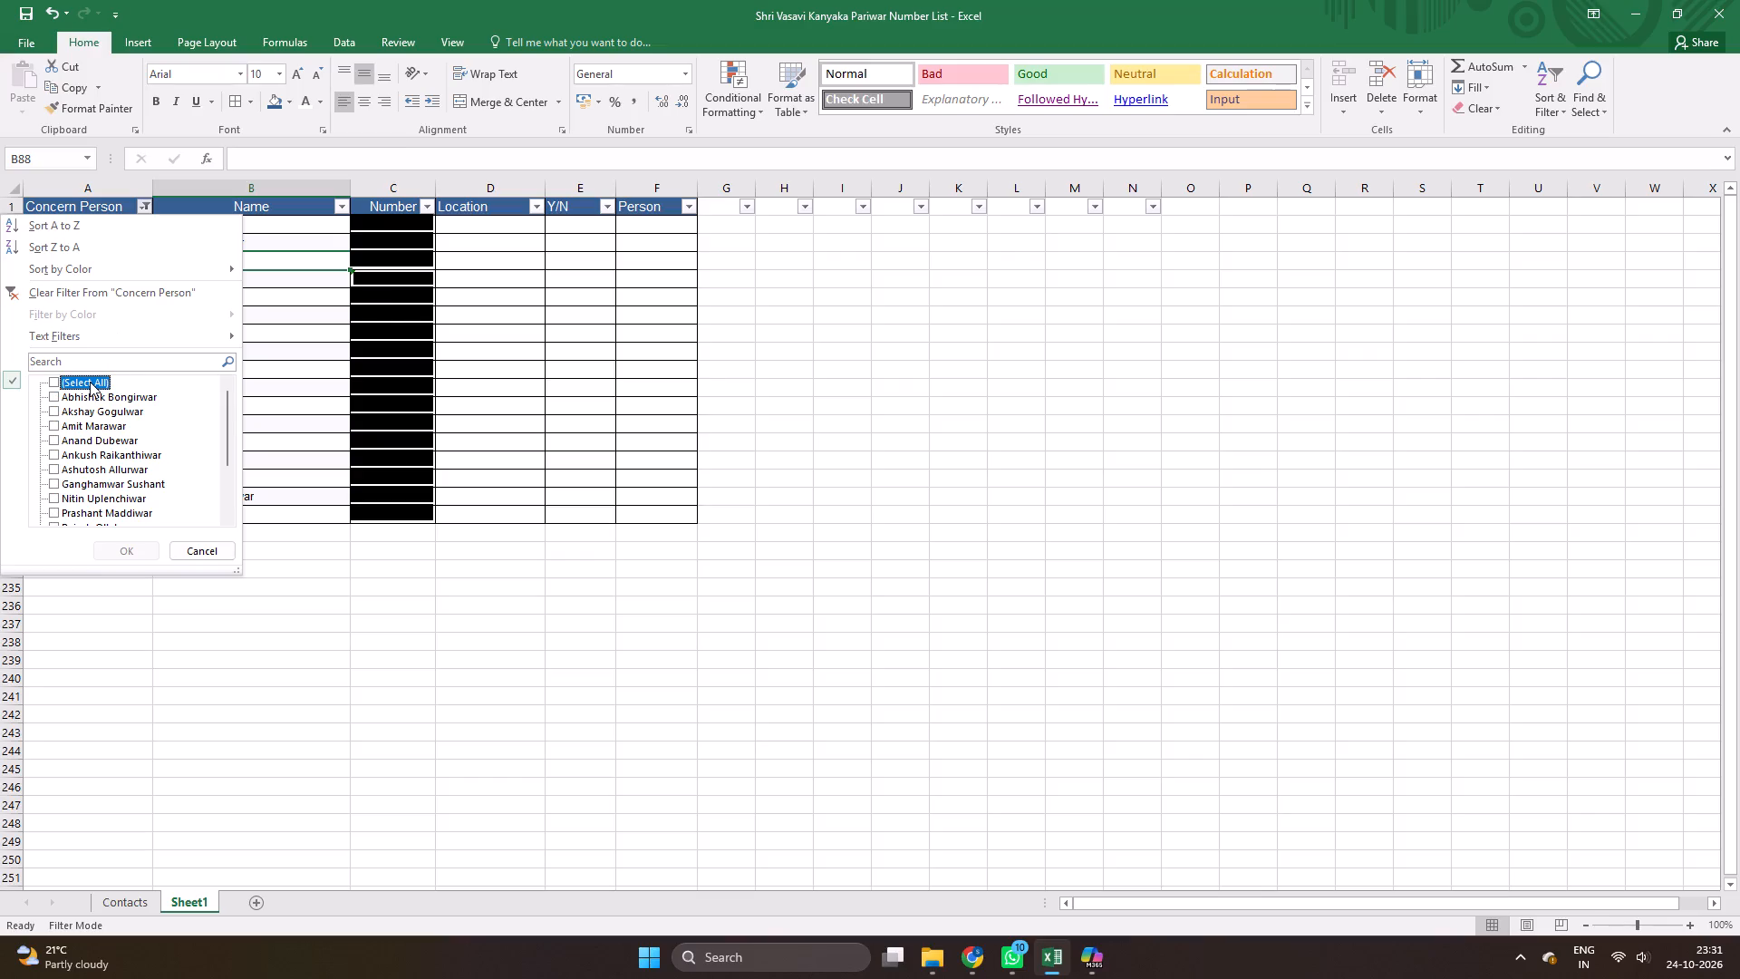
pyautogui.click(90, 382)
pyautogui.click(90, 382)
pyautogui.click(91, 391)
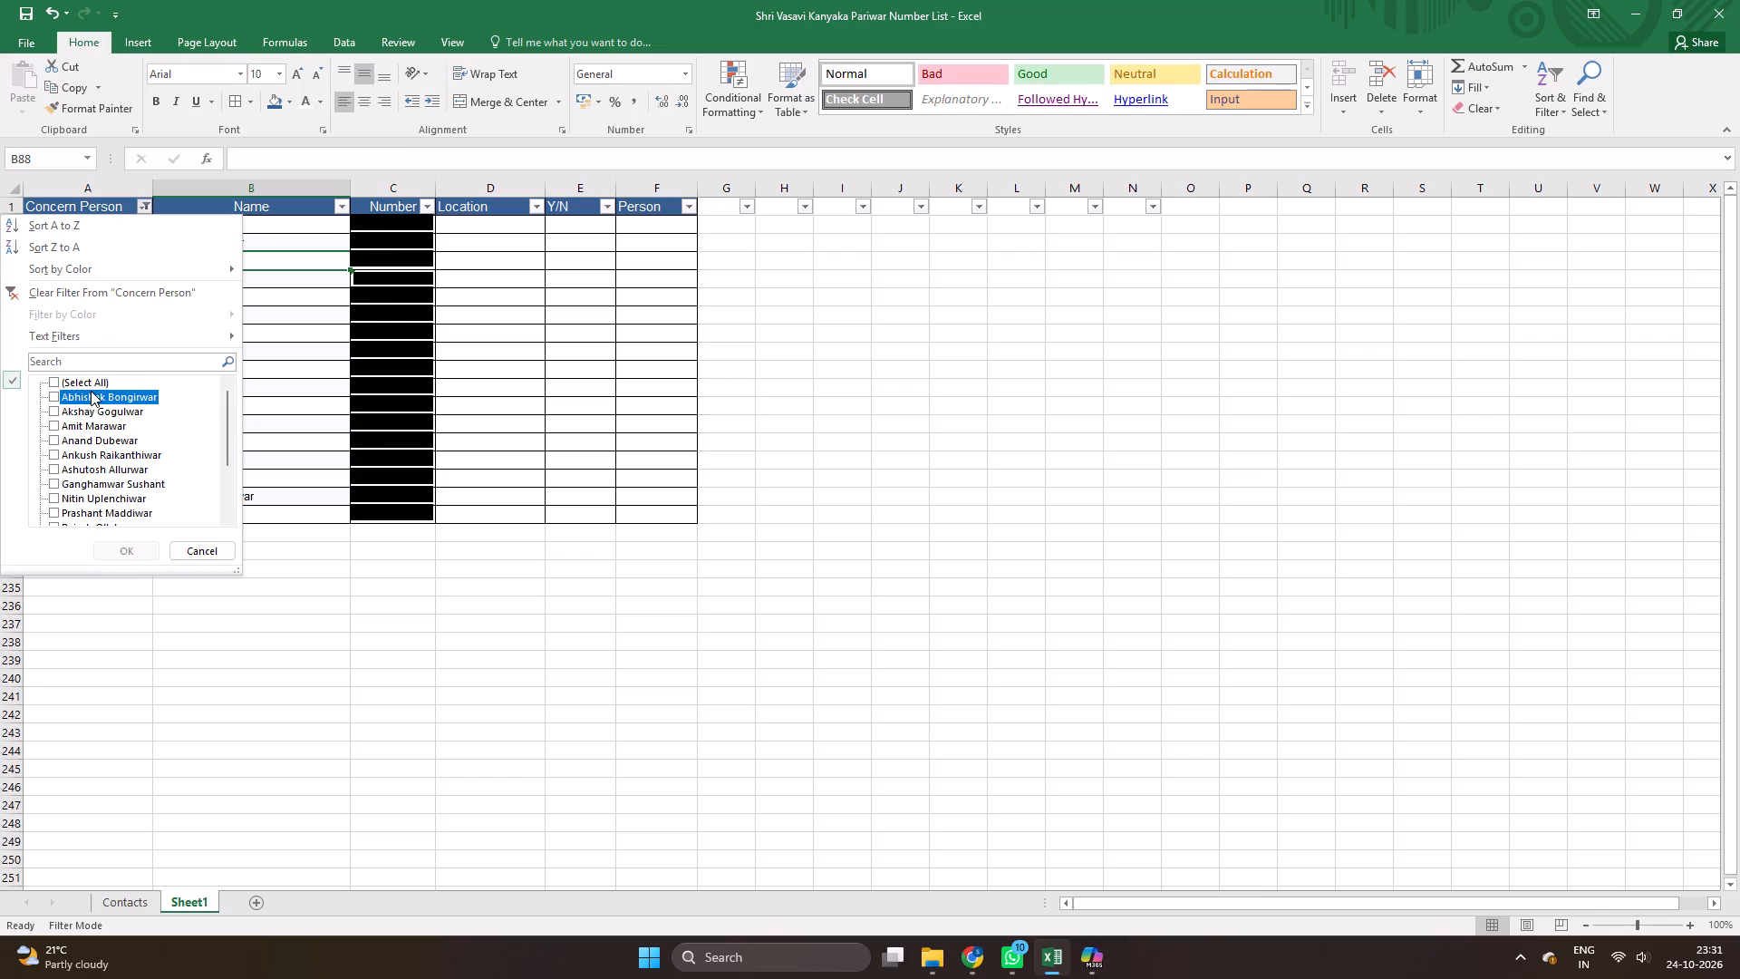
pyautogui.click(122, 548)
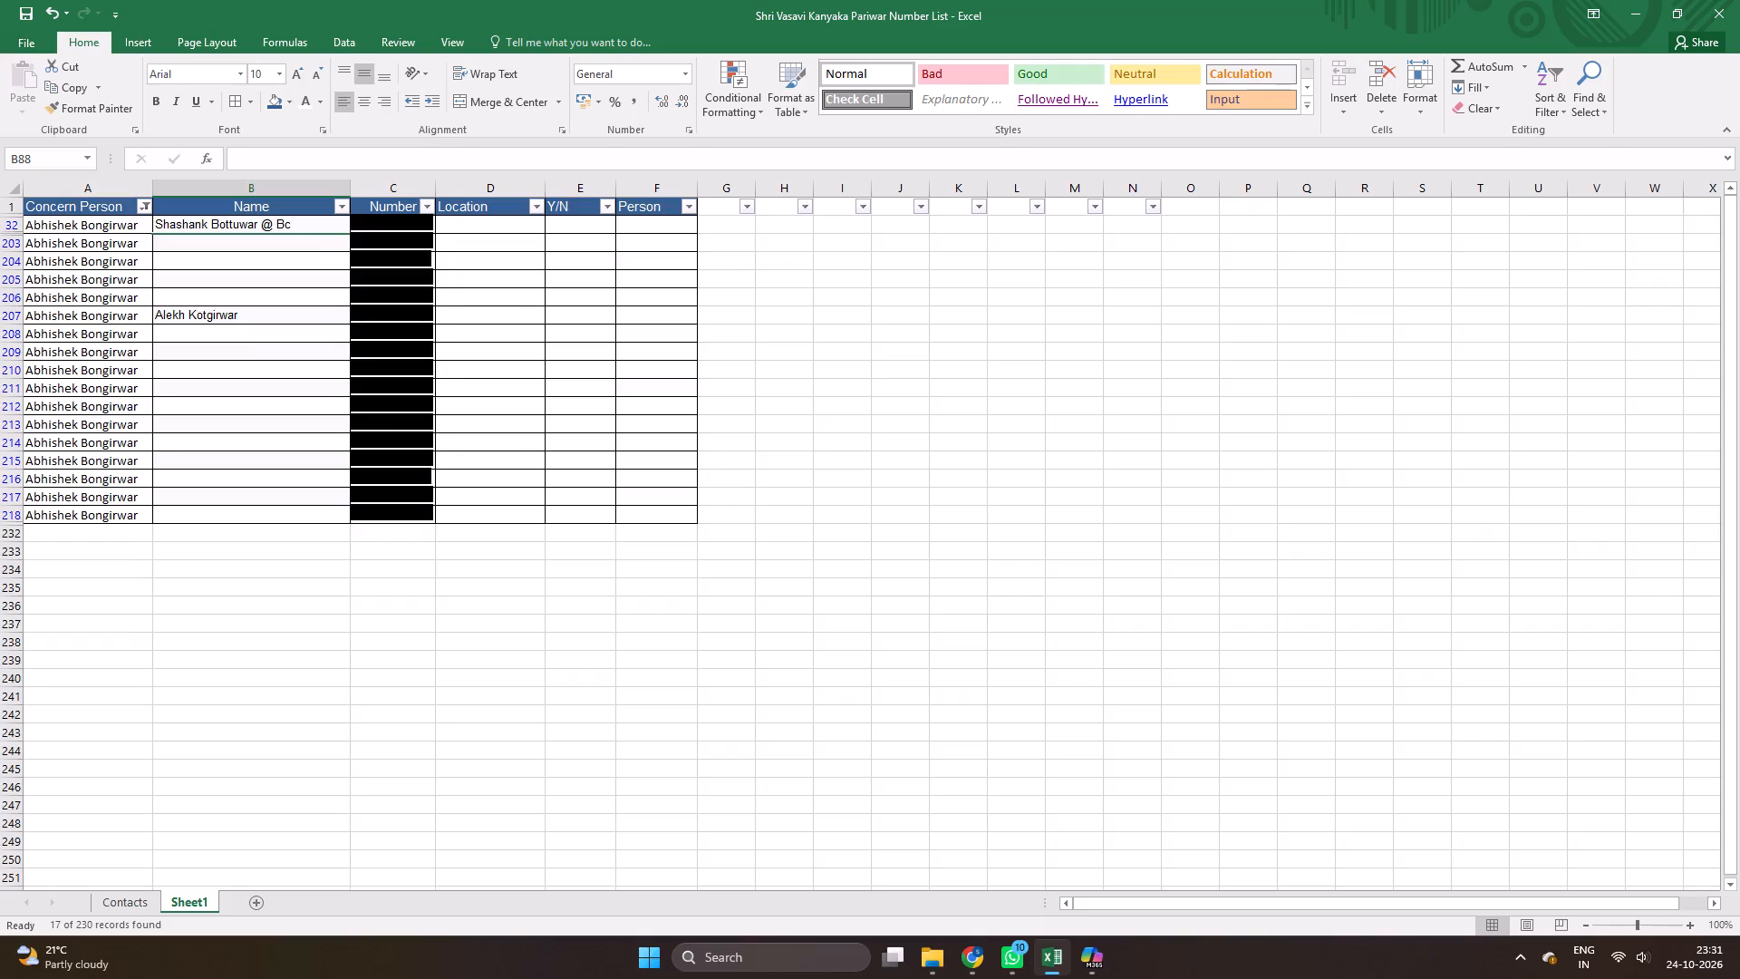
# Set the Concern Person filter to Select All so every contact row is included.
pyautogui.click(146, 207)
pyautogui.click(84, 385)
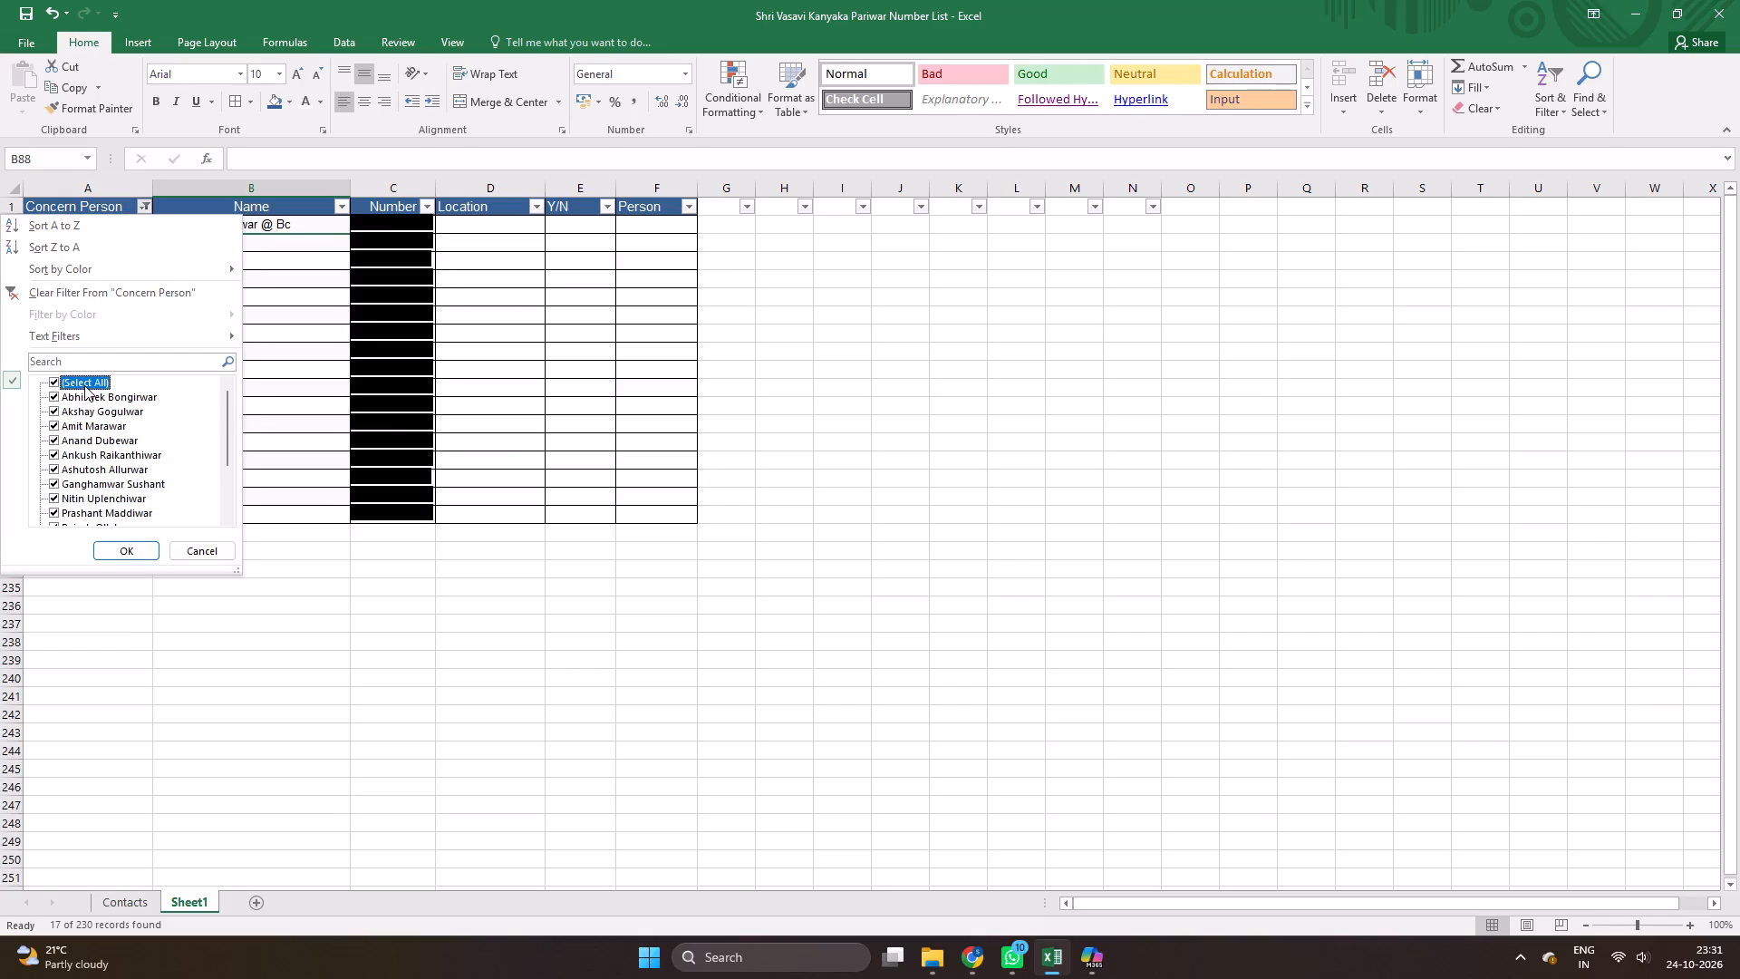
pyautogui.click(110, 555)
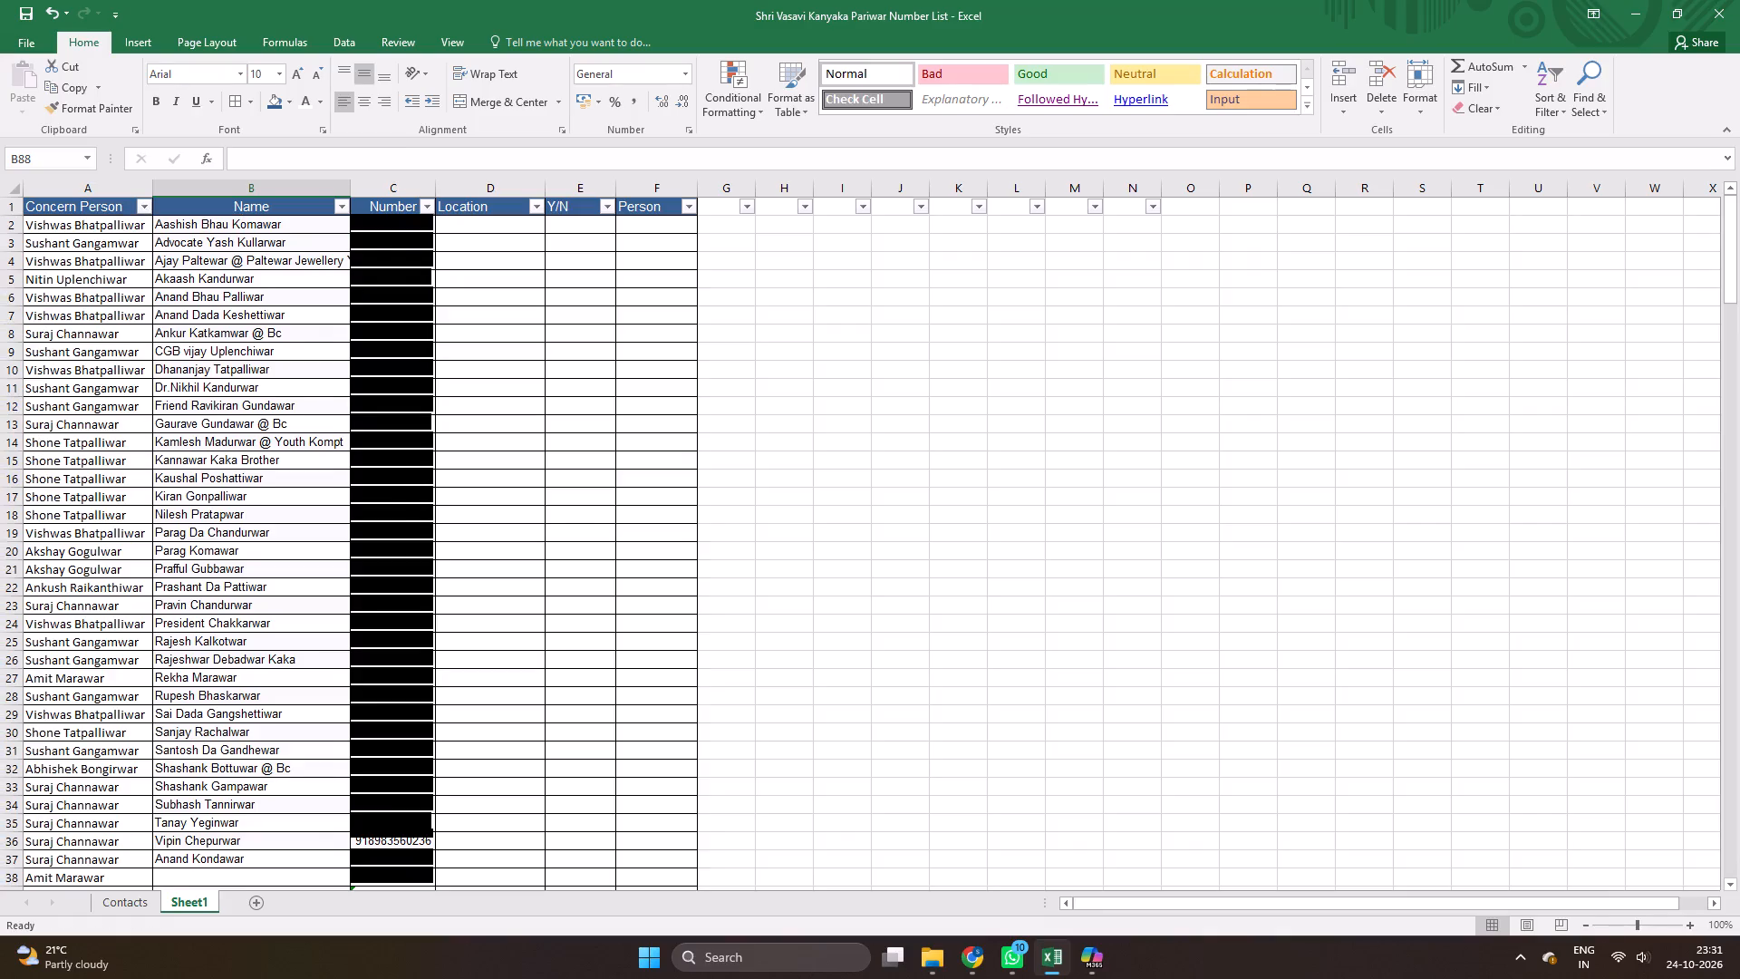
# Look over the full contact list on Sheet1, examining which numbers have a name filled in.
pyautogui.scroll(7, 591, 422)
pyautogui.scroll(-7, 439, 412)
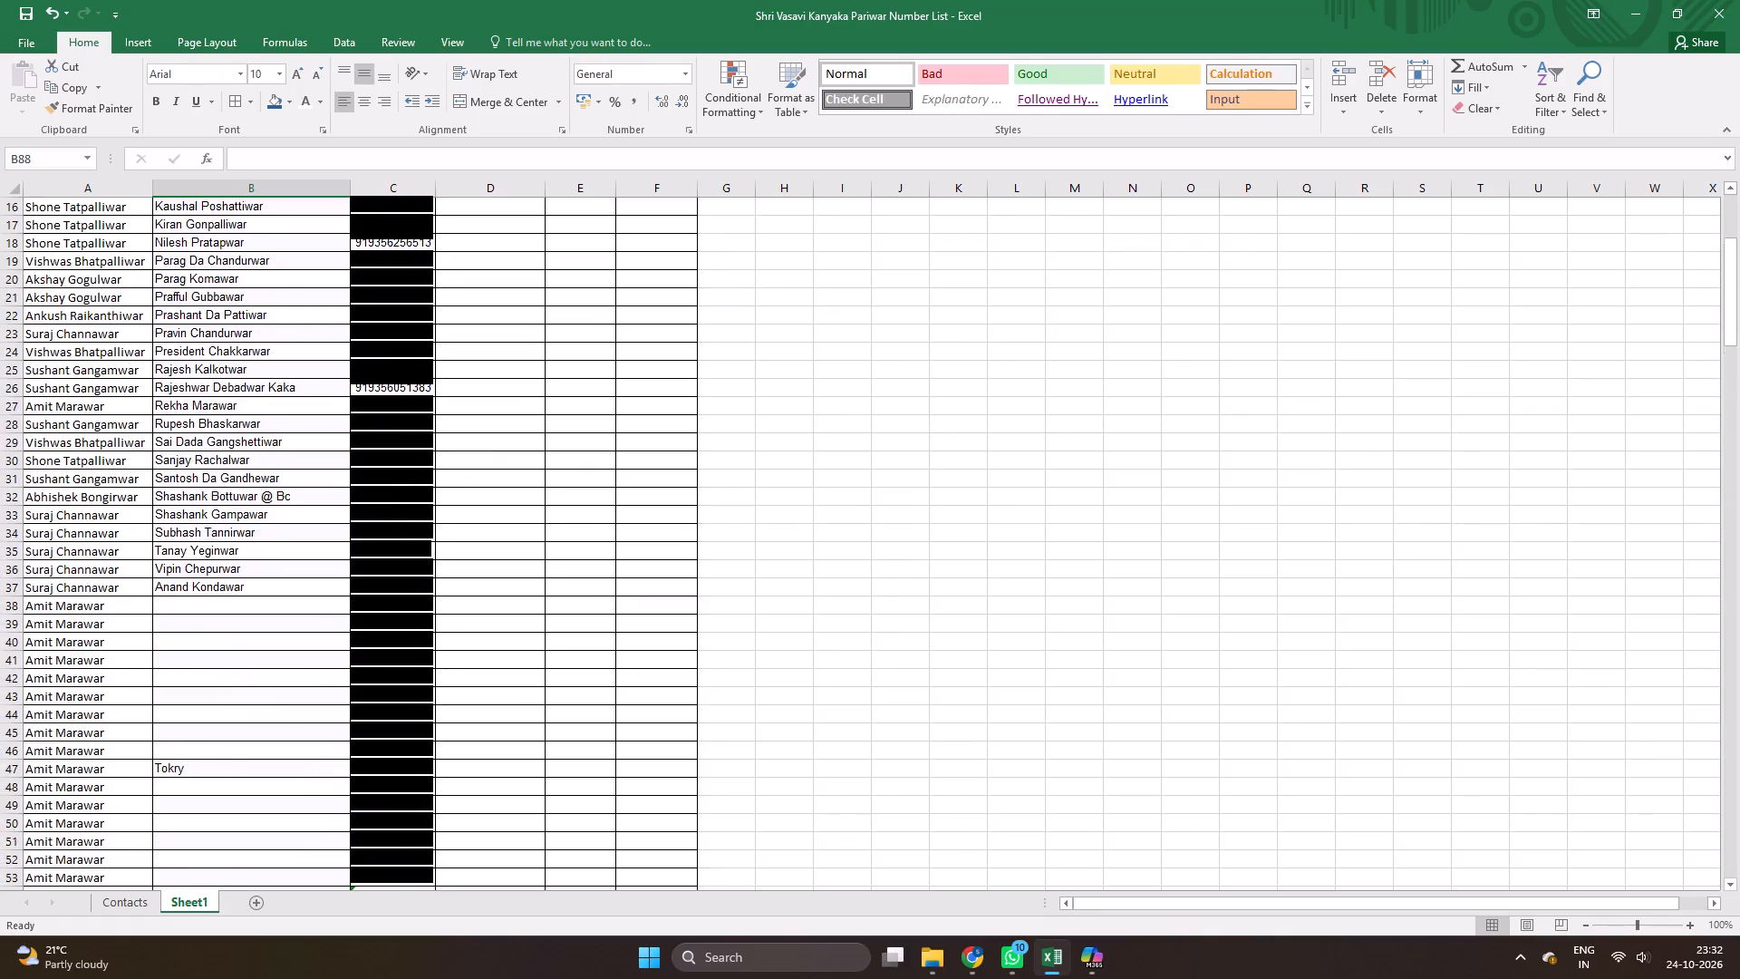
pyautogui.scroll(-6, 428, 409)
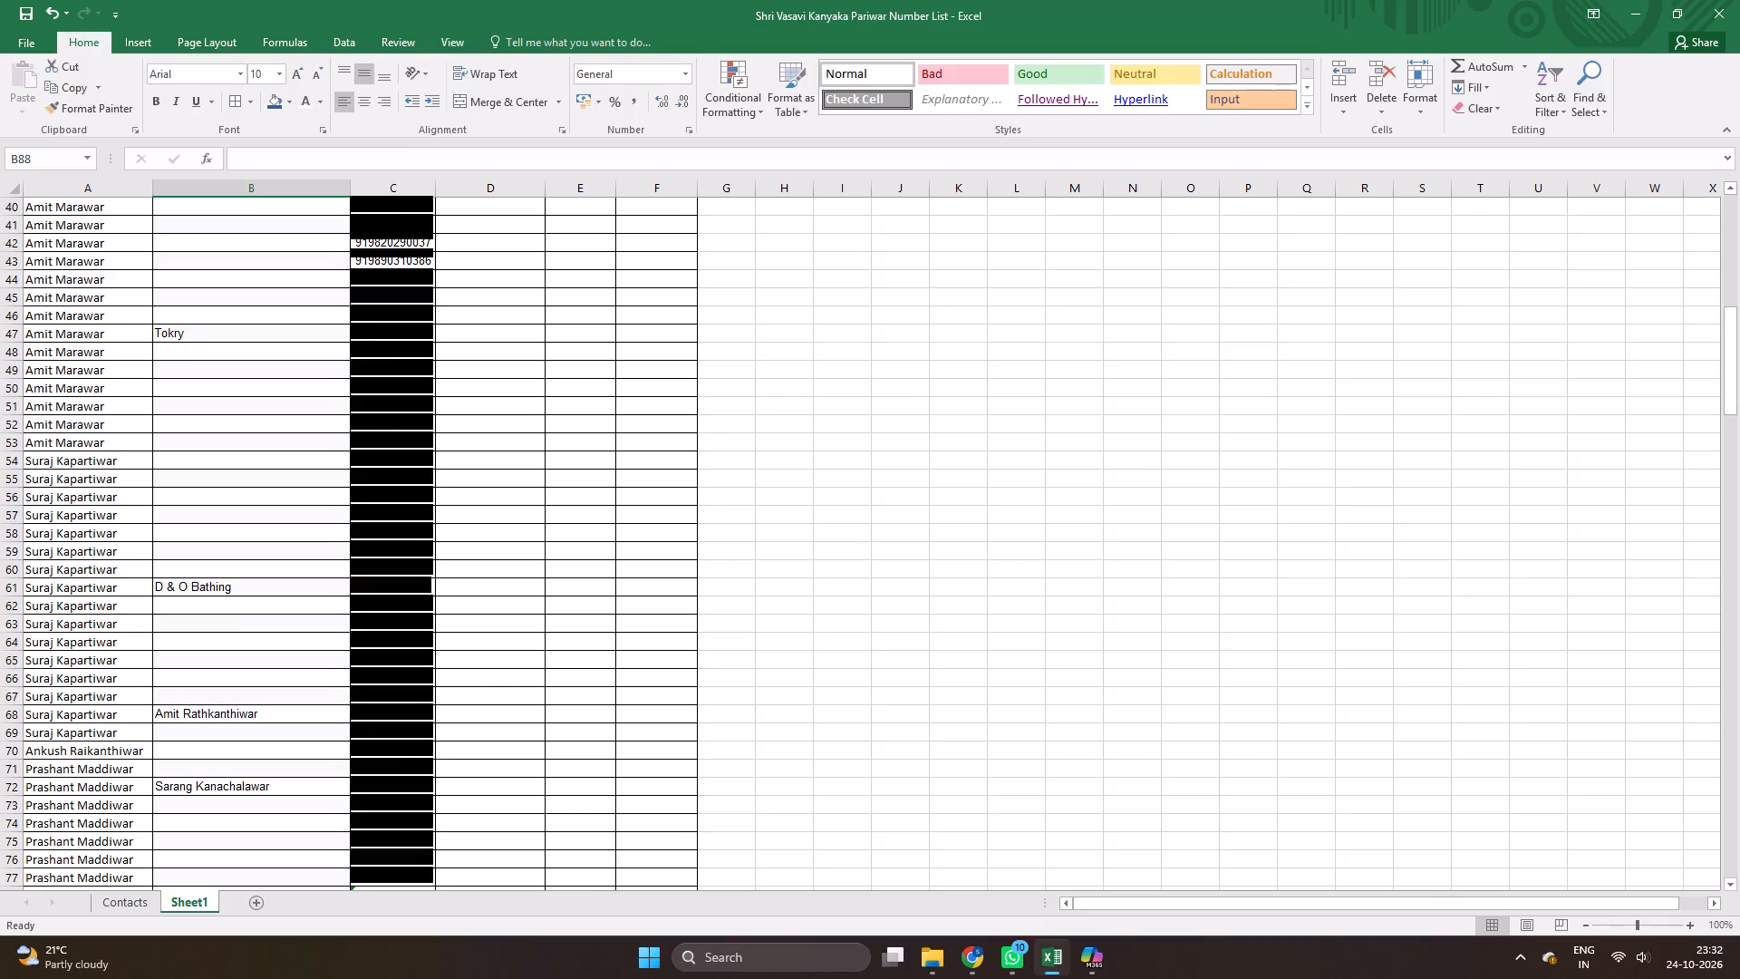
pyautogui.scroll(3, 500, 475)
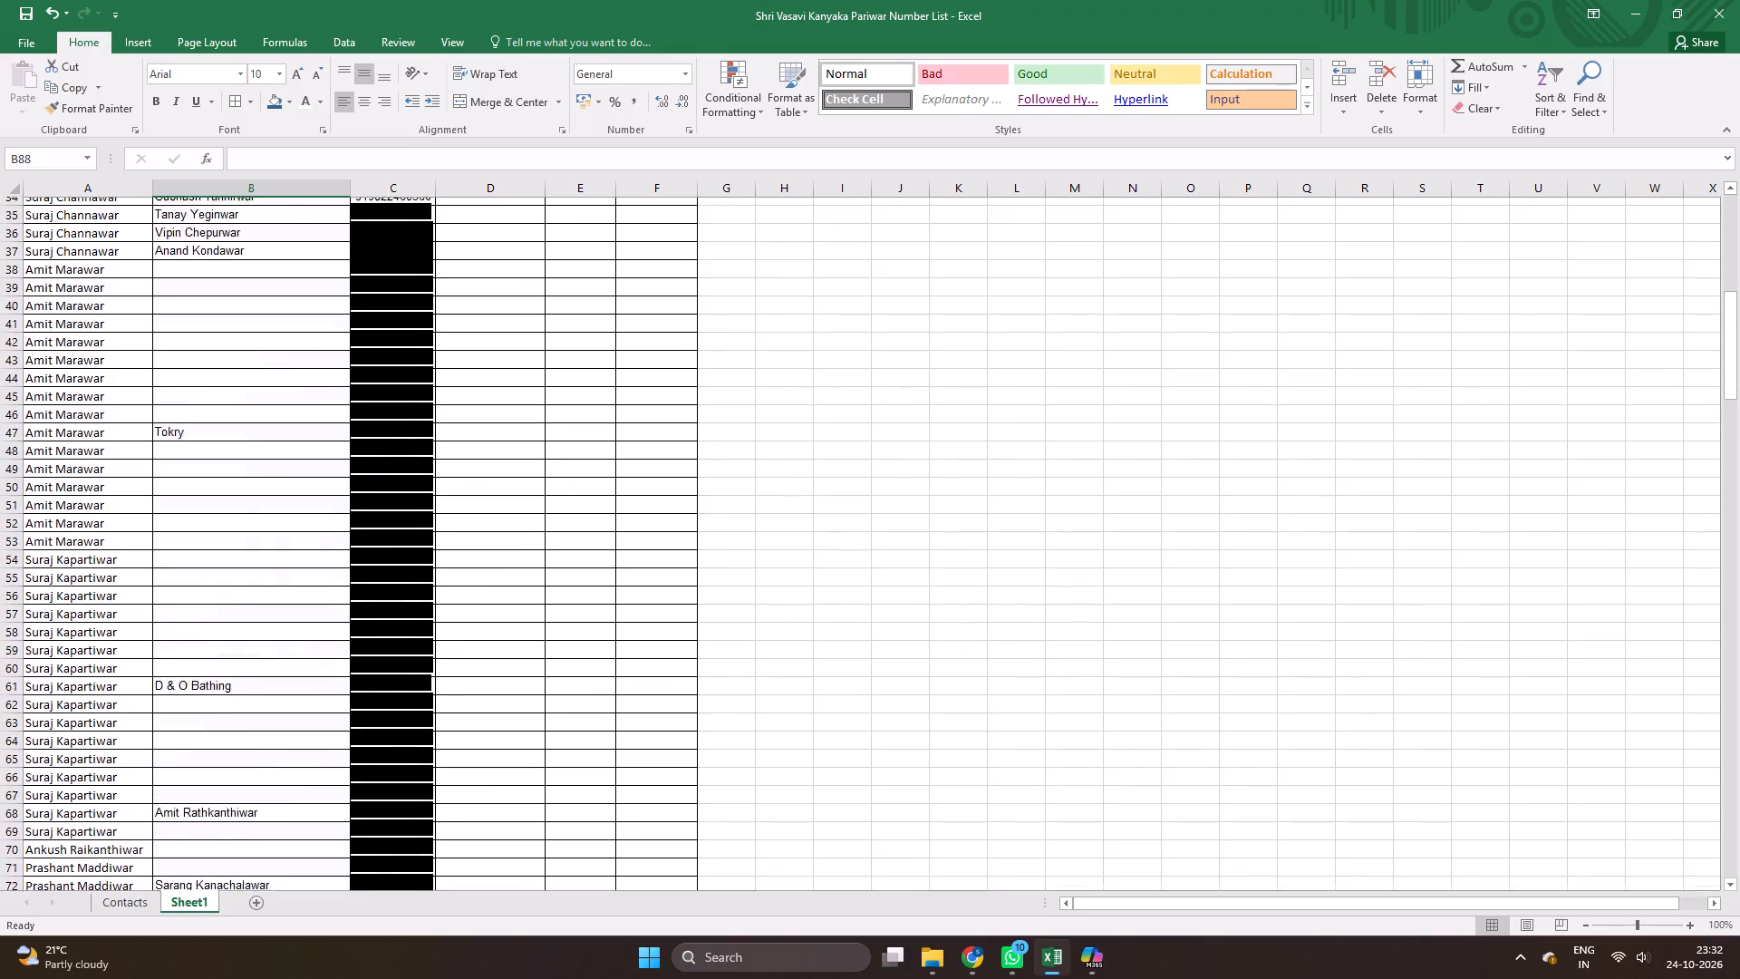
pyautogui.scroll(6, 500, 475)
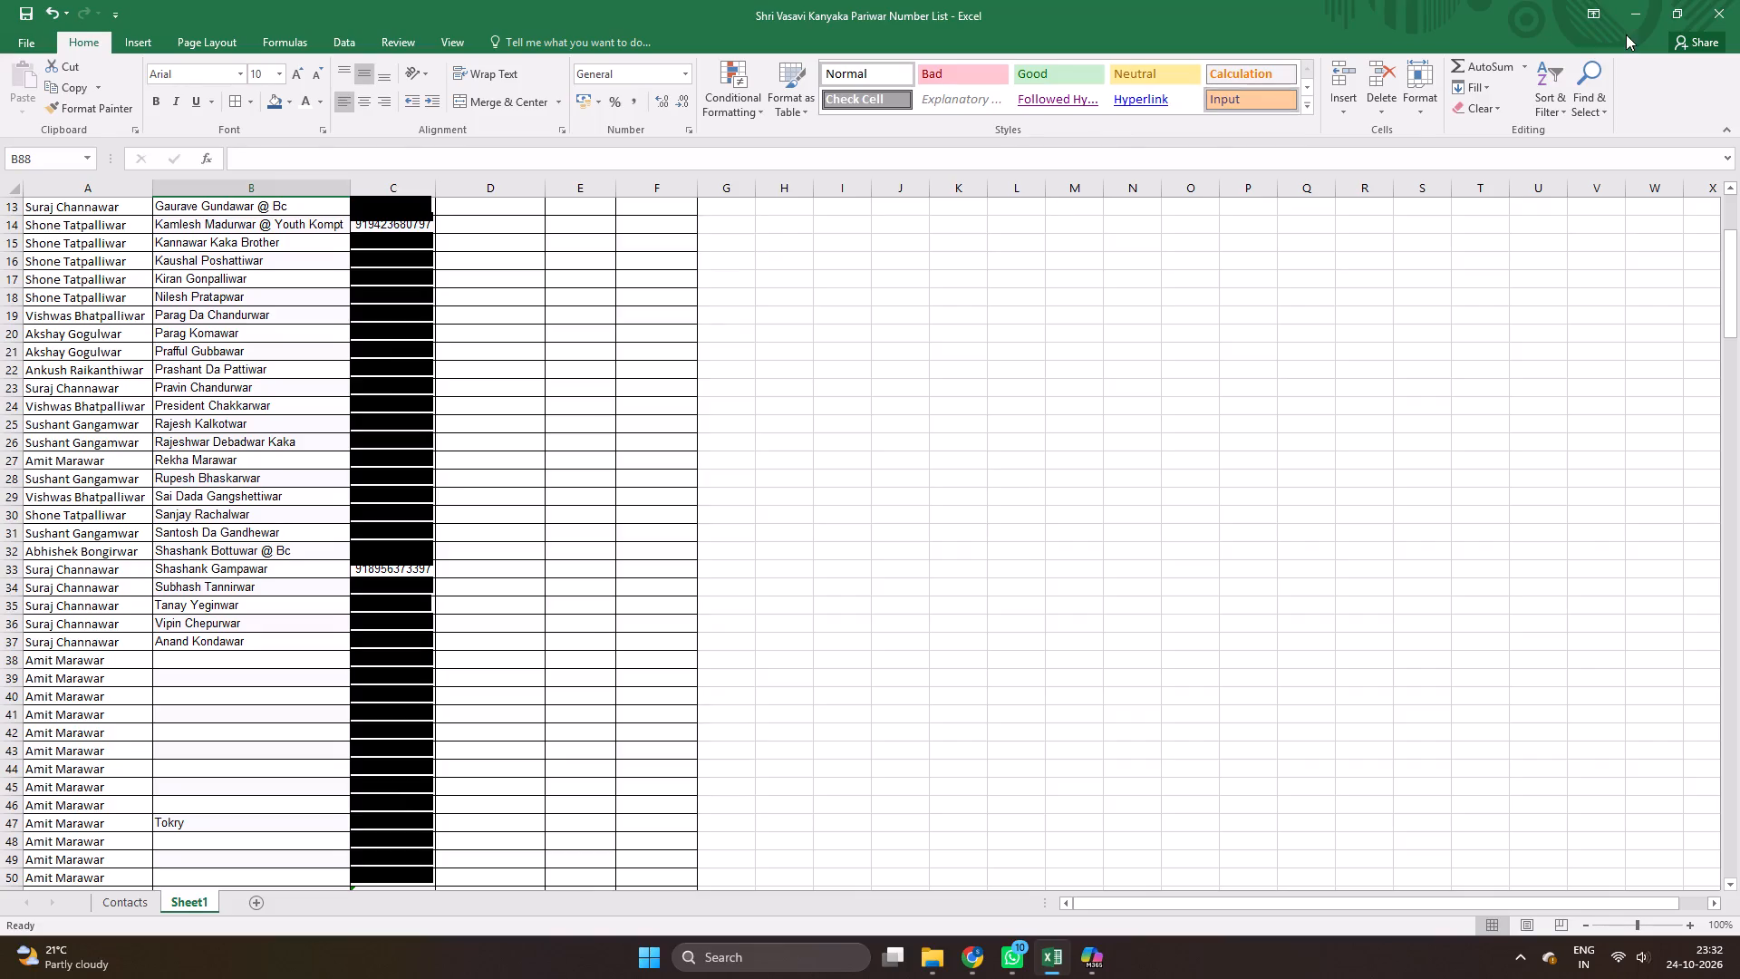
# Find the first contact by a five-digit part of the phone number and enter the contact's name in B115.
pyautogui.click(1581, 92)
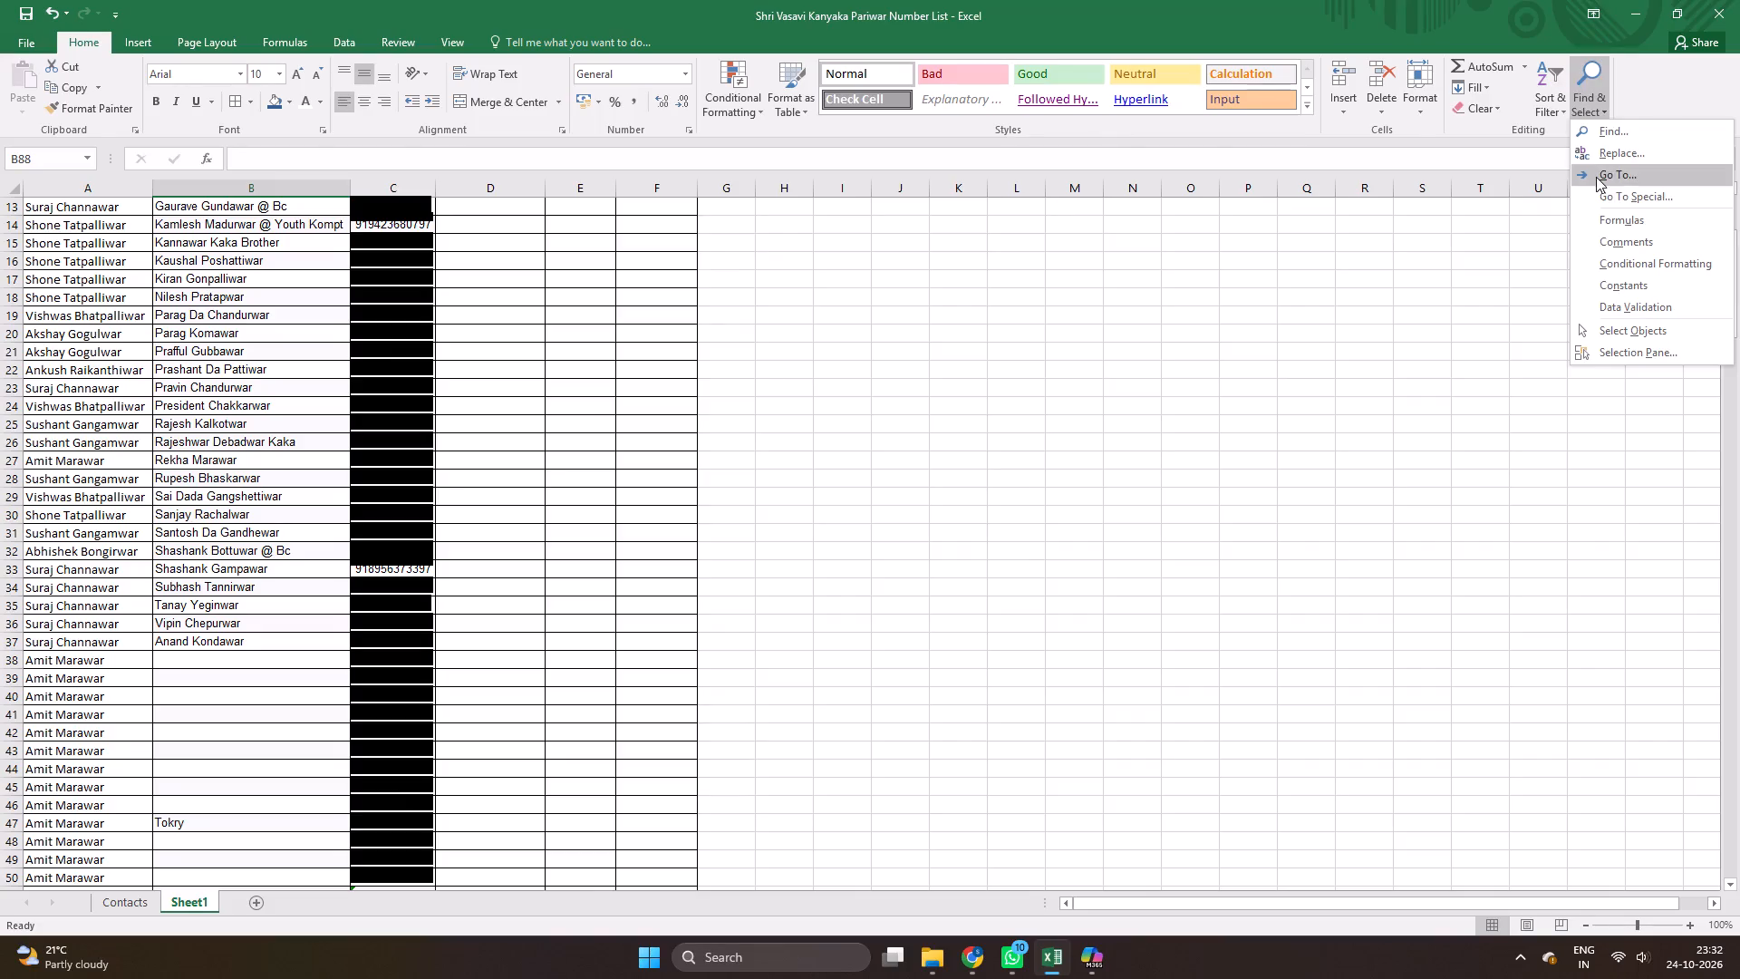
pyautogui.click(1614, 131)
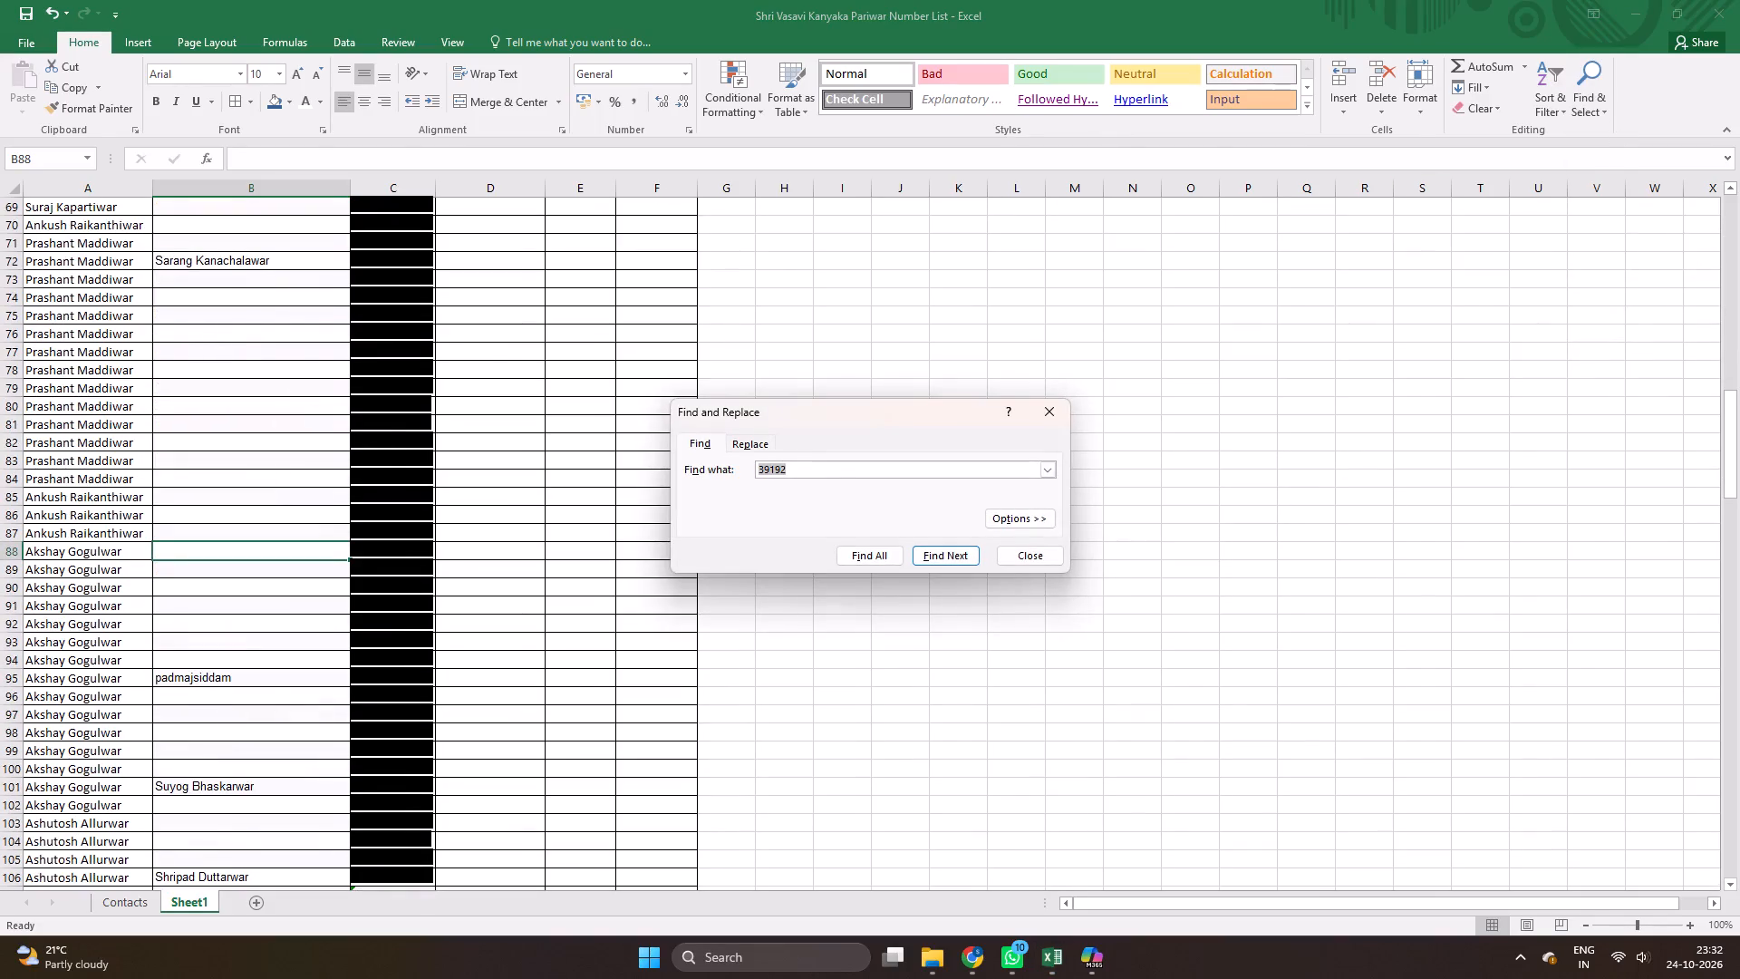
pyautogui.press('BackSpace')
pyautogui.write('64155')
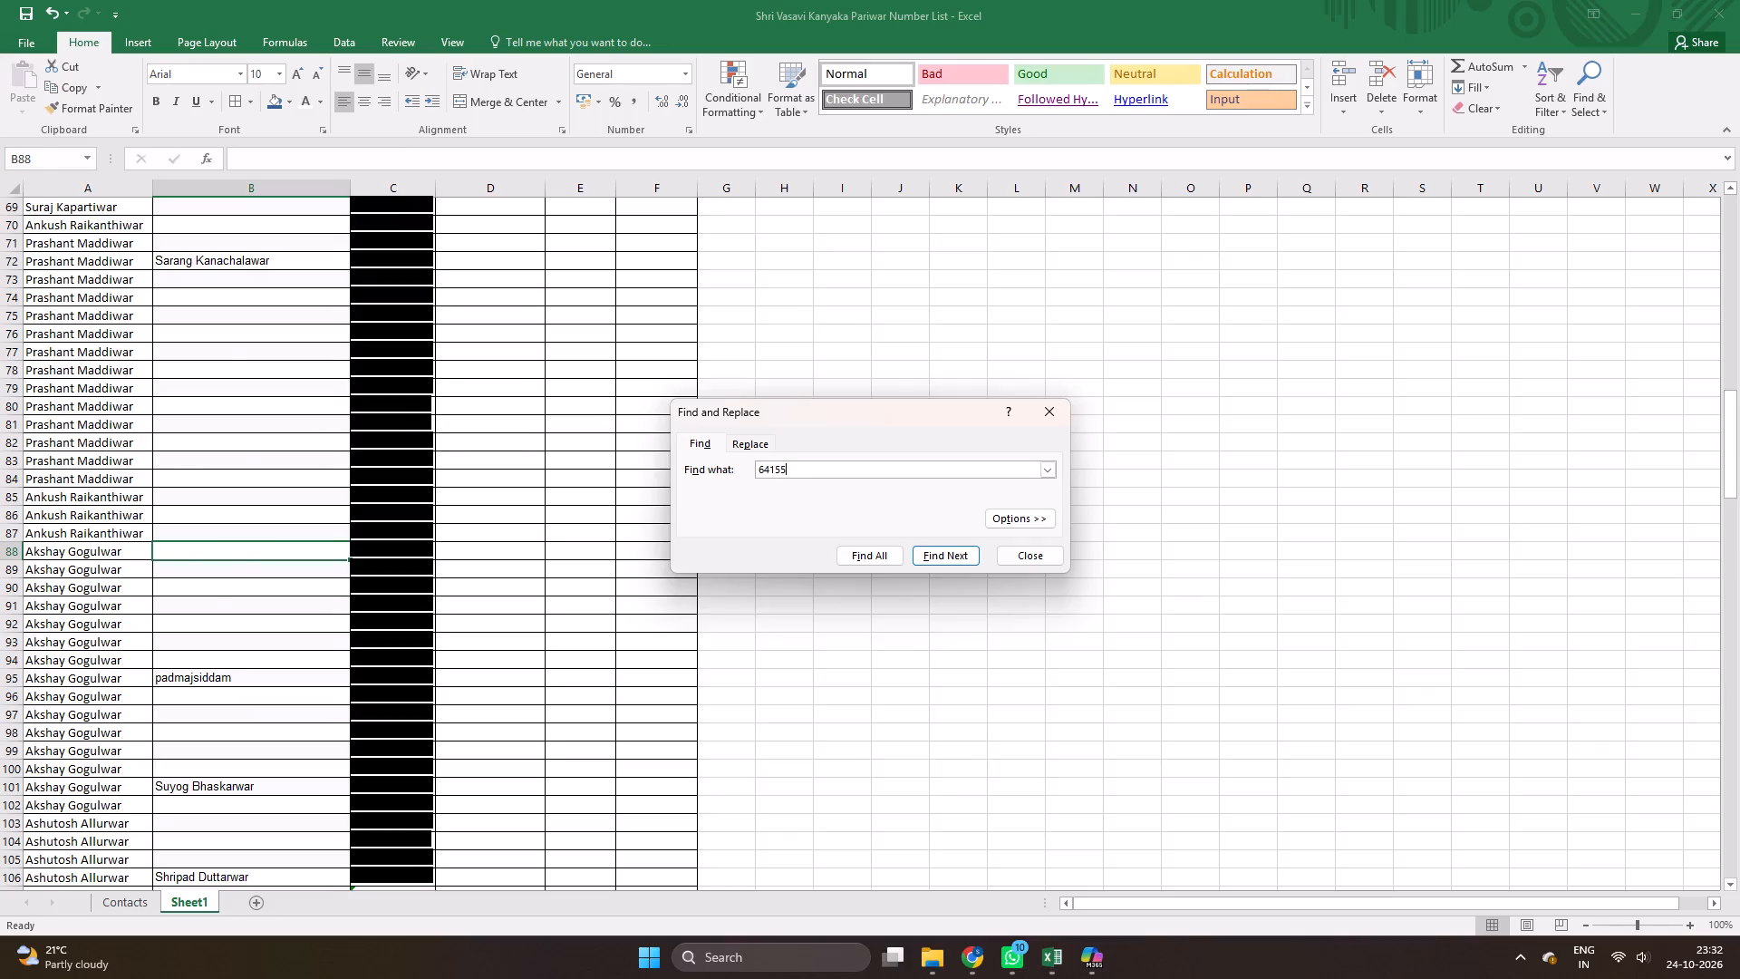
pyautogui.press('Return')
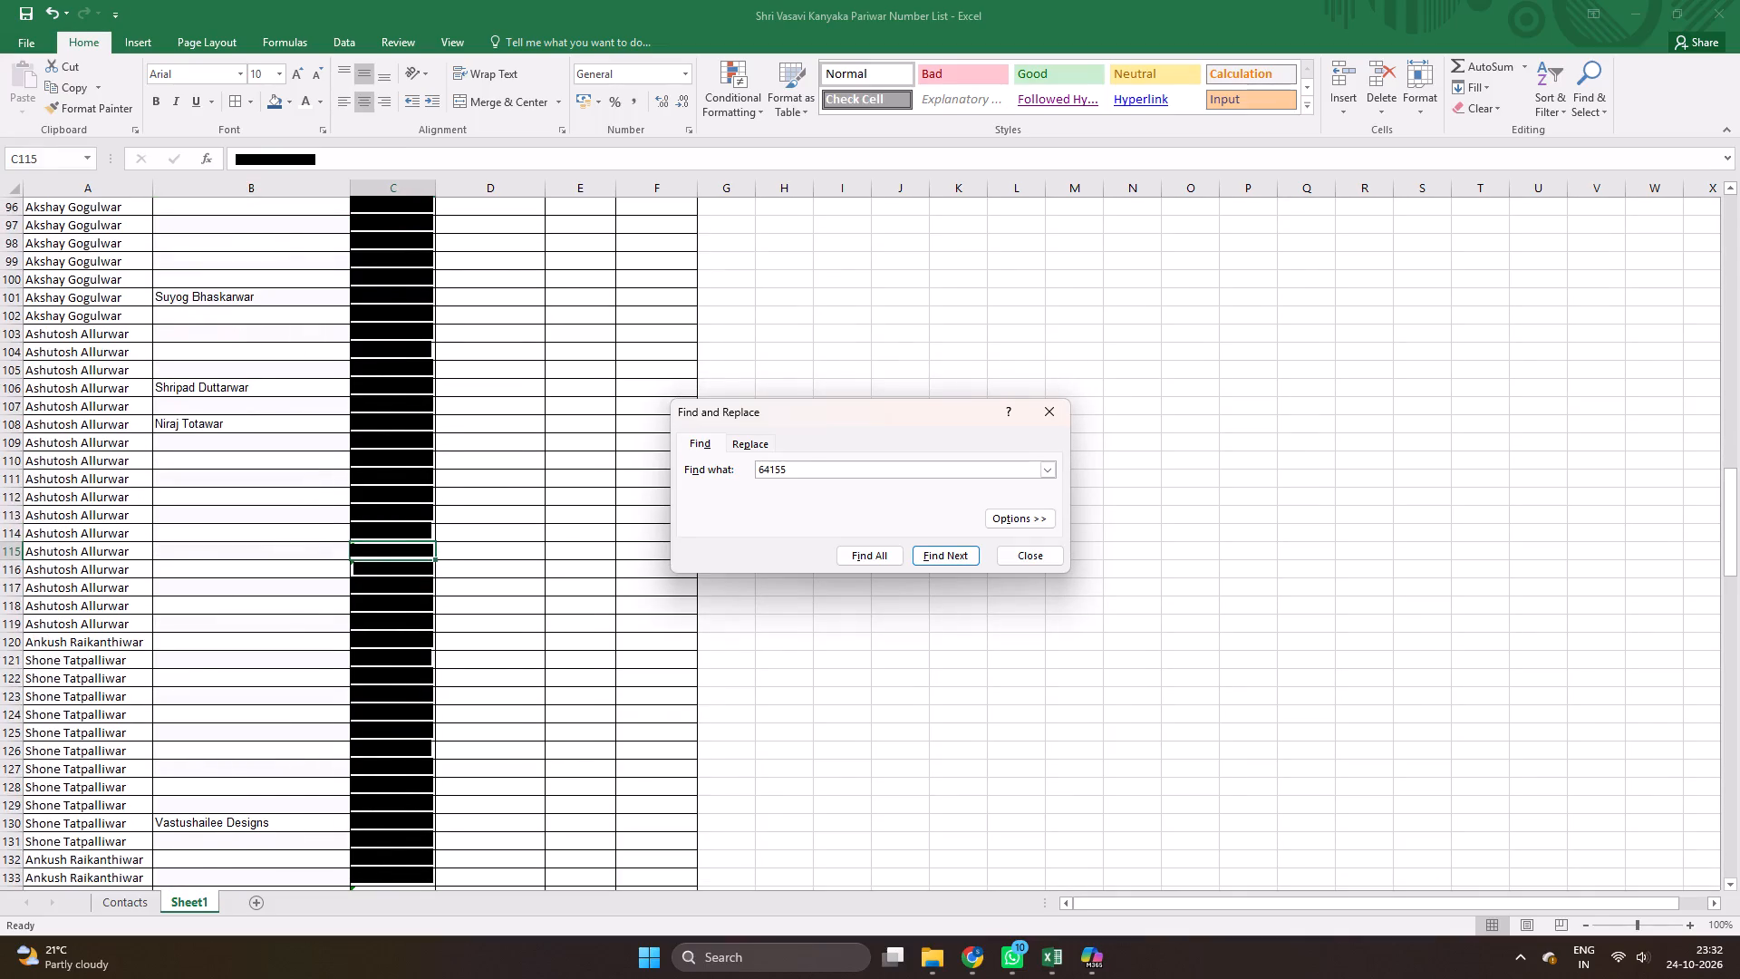
pyautogui.click(230, 557)
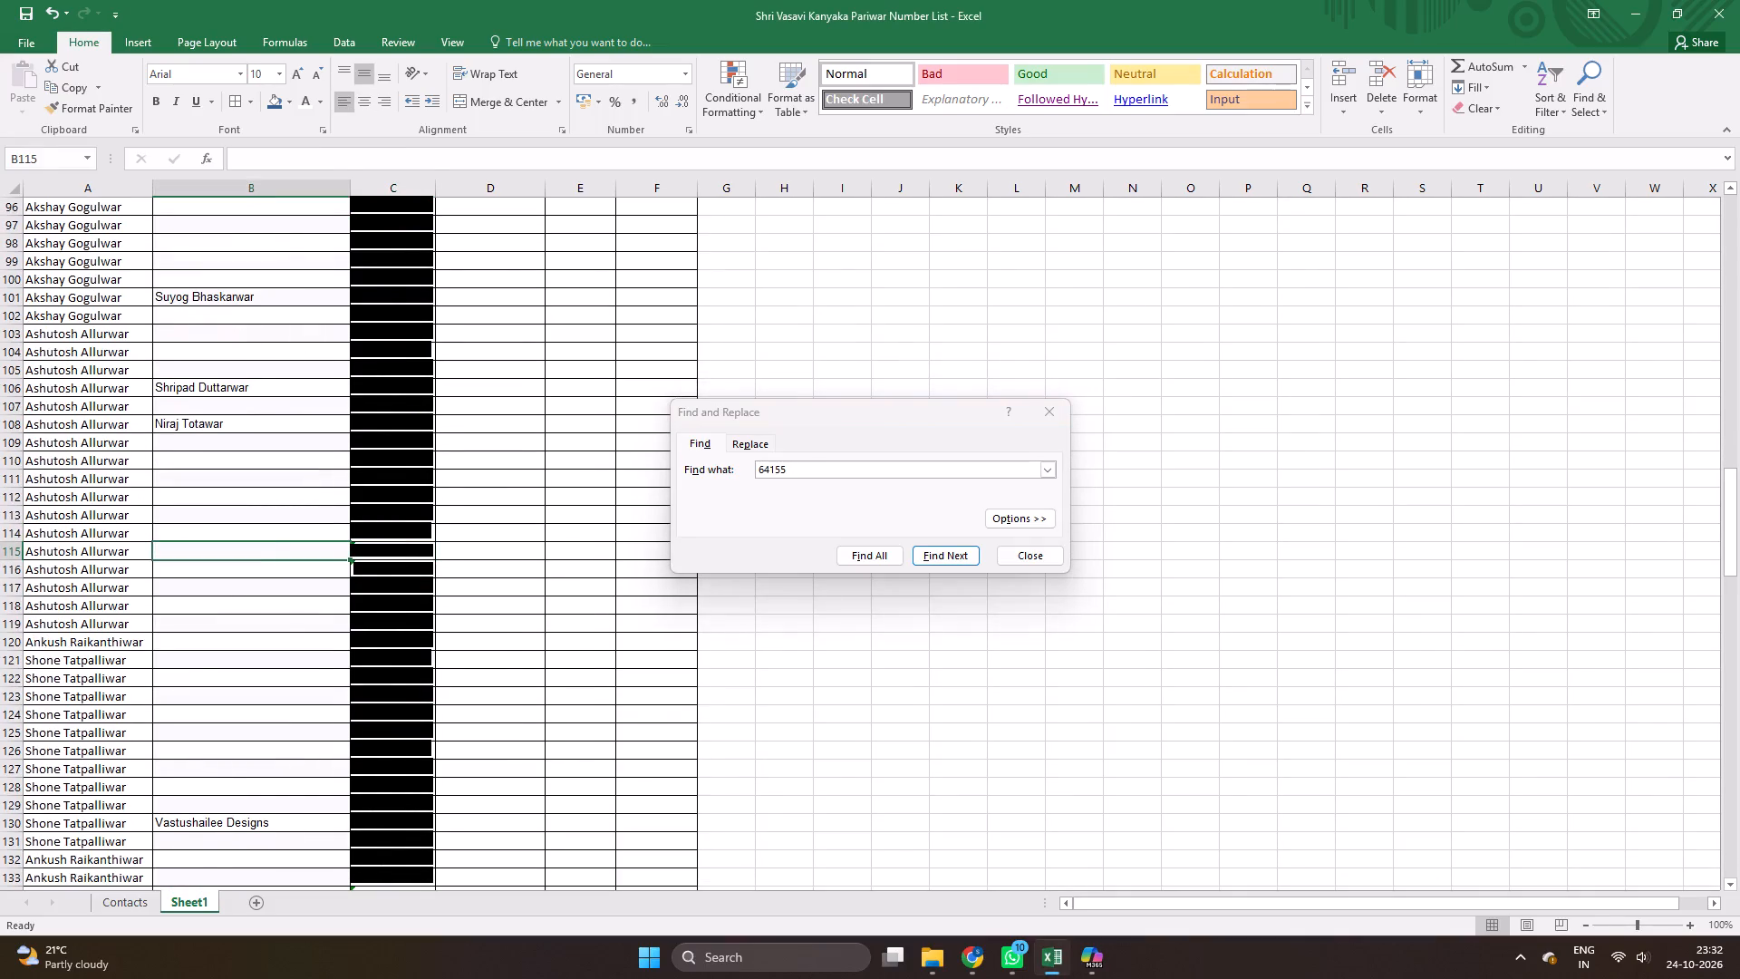
pyautogui.press('m')
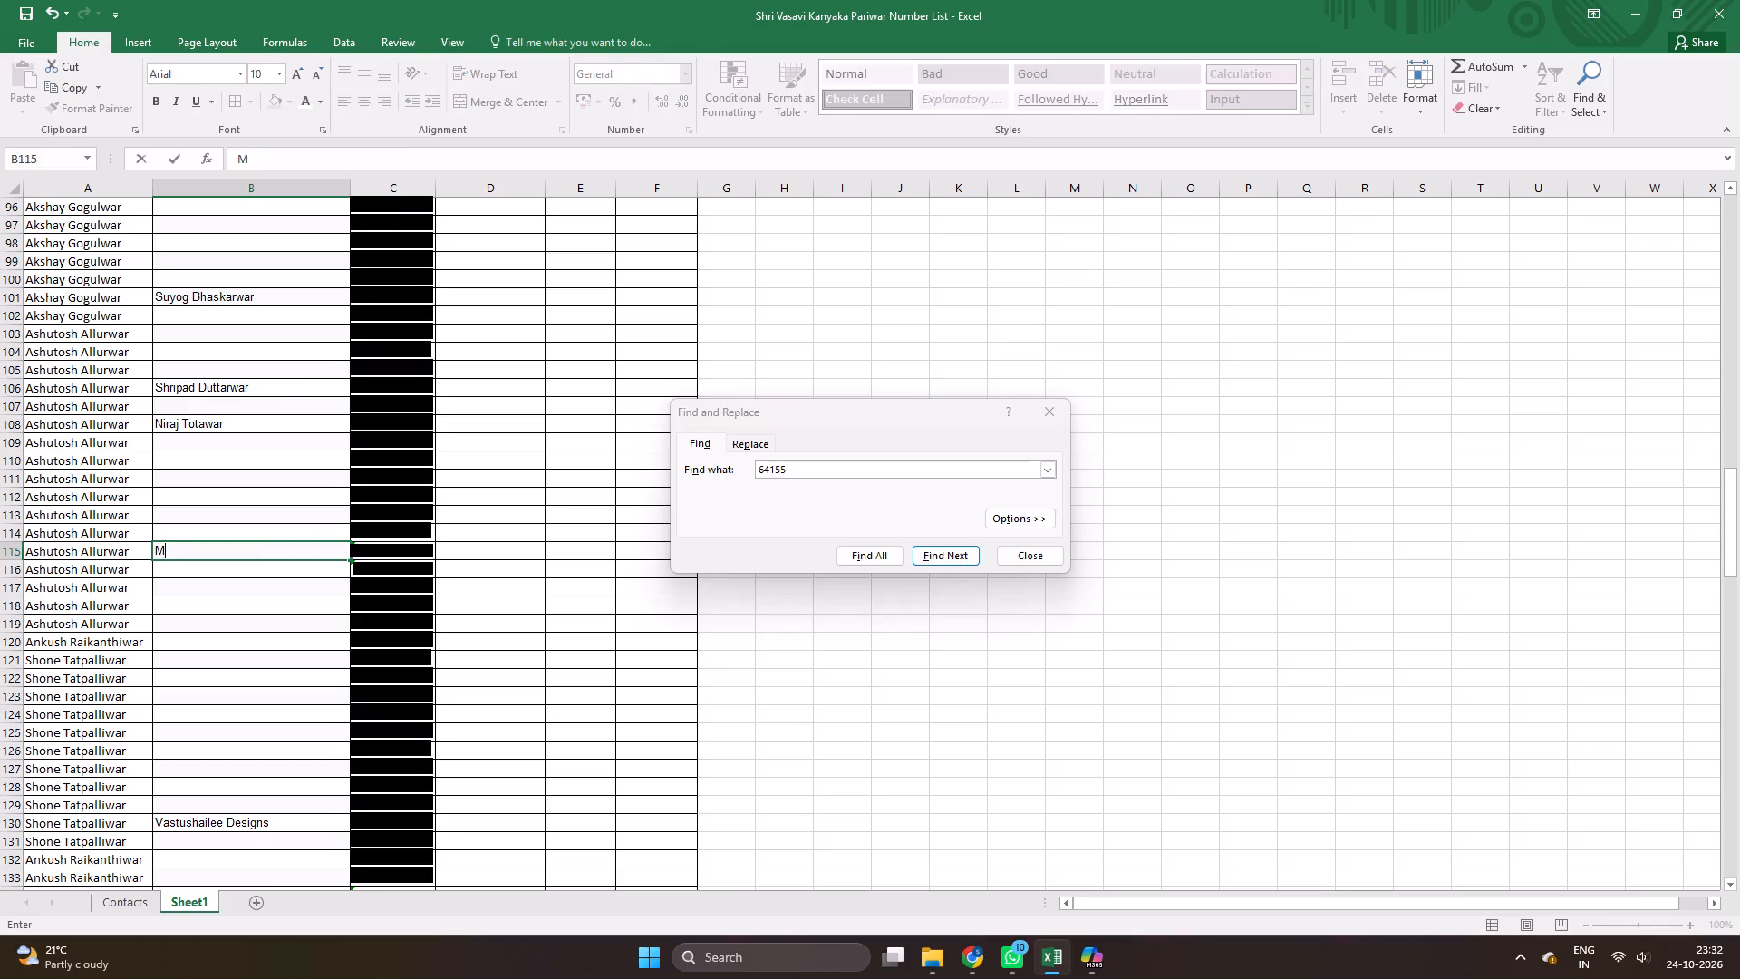
pyautogui.press('BackSpace')
pyautogui.press('BackSpace')
pyautogui.press('BackSpace')
pyautogui.write('wa')
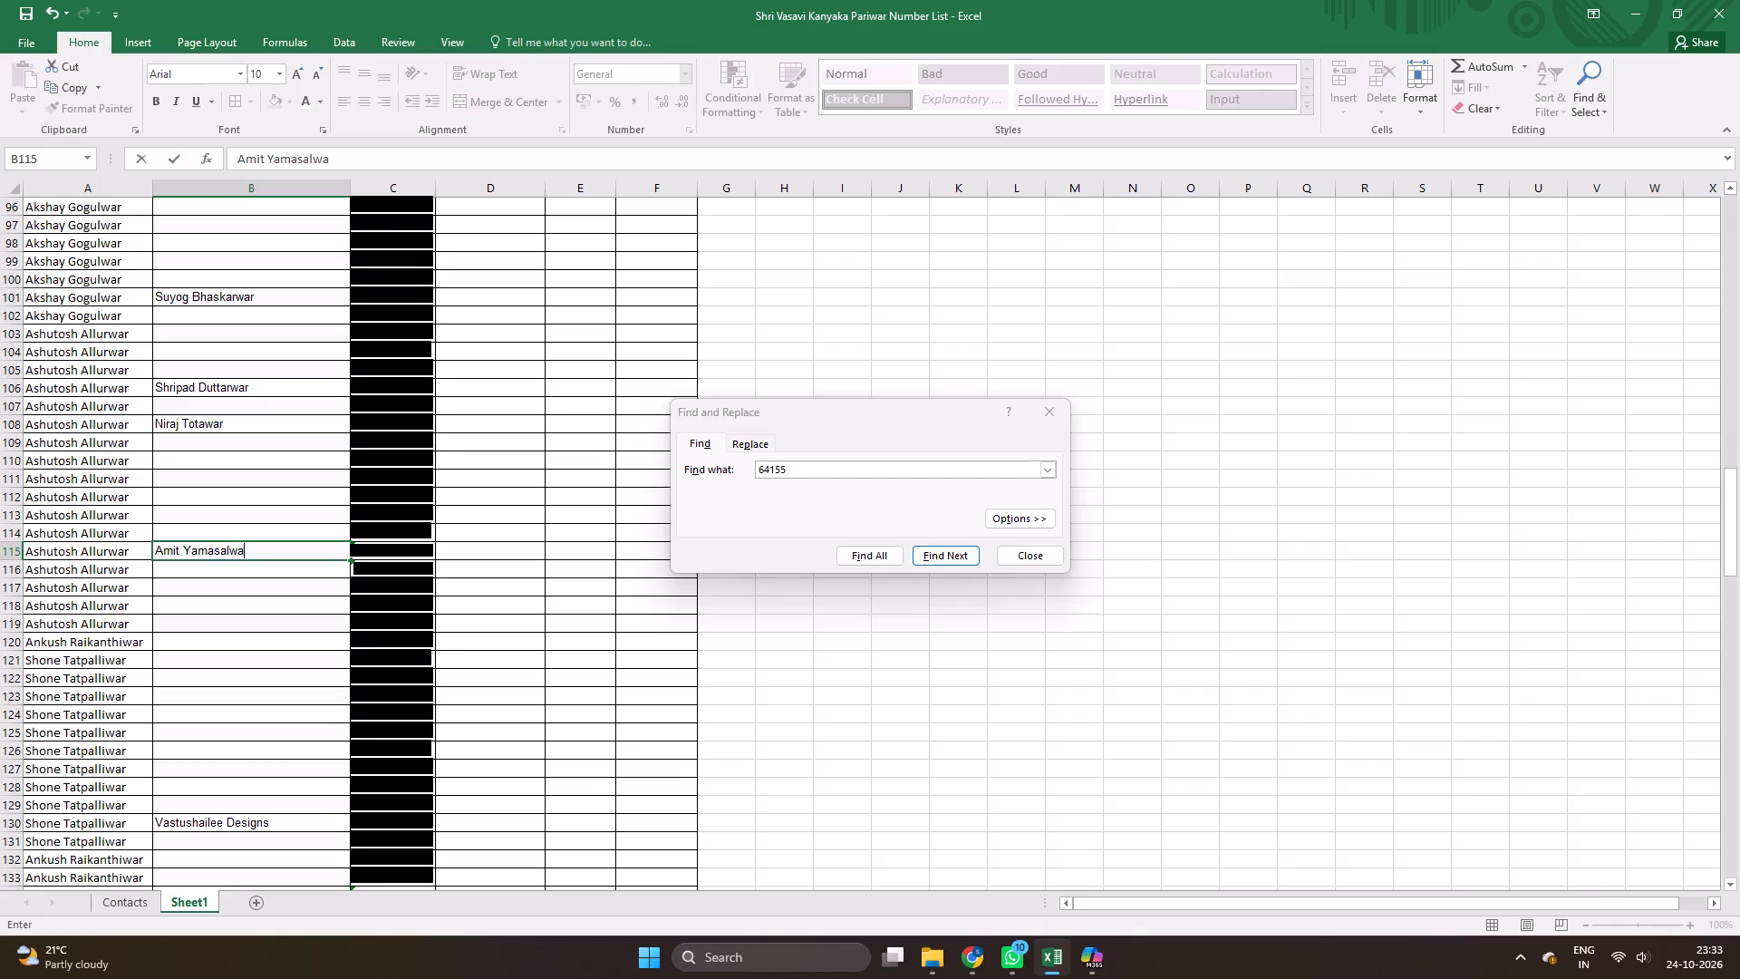
pyautogui.press('r')
# Find the second contact by a five-digit part of the phone number and enter the contact's name in B89.
pyautogui.click(855, 467)
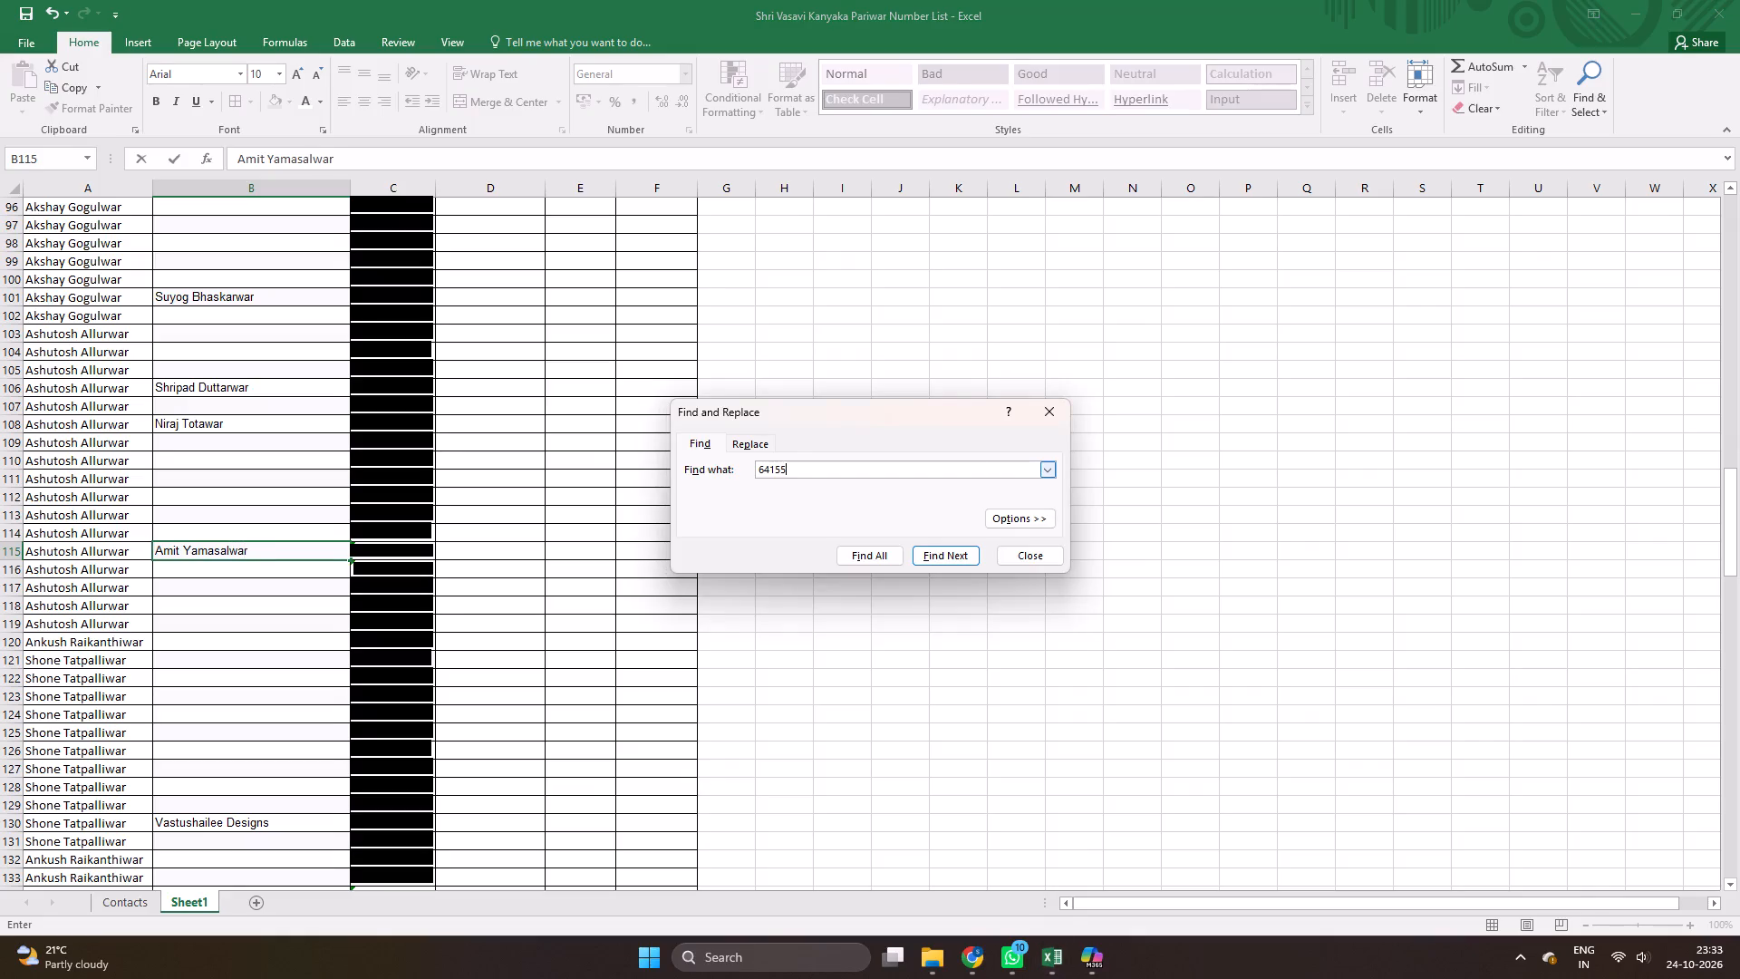
pyautogui.press('BackSpace')
pyautogui.press('BackSpace')
pyautogui.press('BackSpace')
pyautogui.press('BackSpace')
pyautogui.press('BackSpace')
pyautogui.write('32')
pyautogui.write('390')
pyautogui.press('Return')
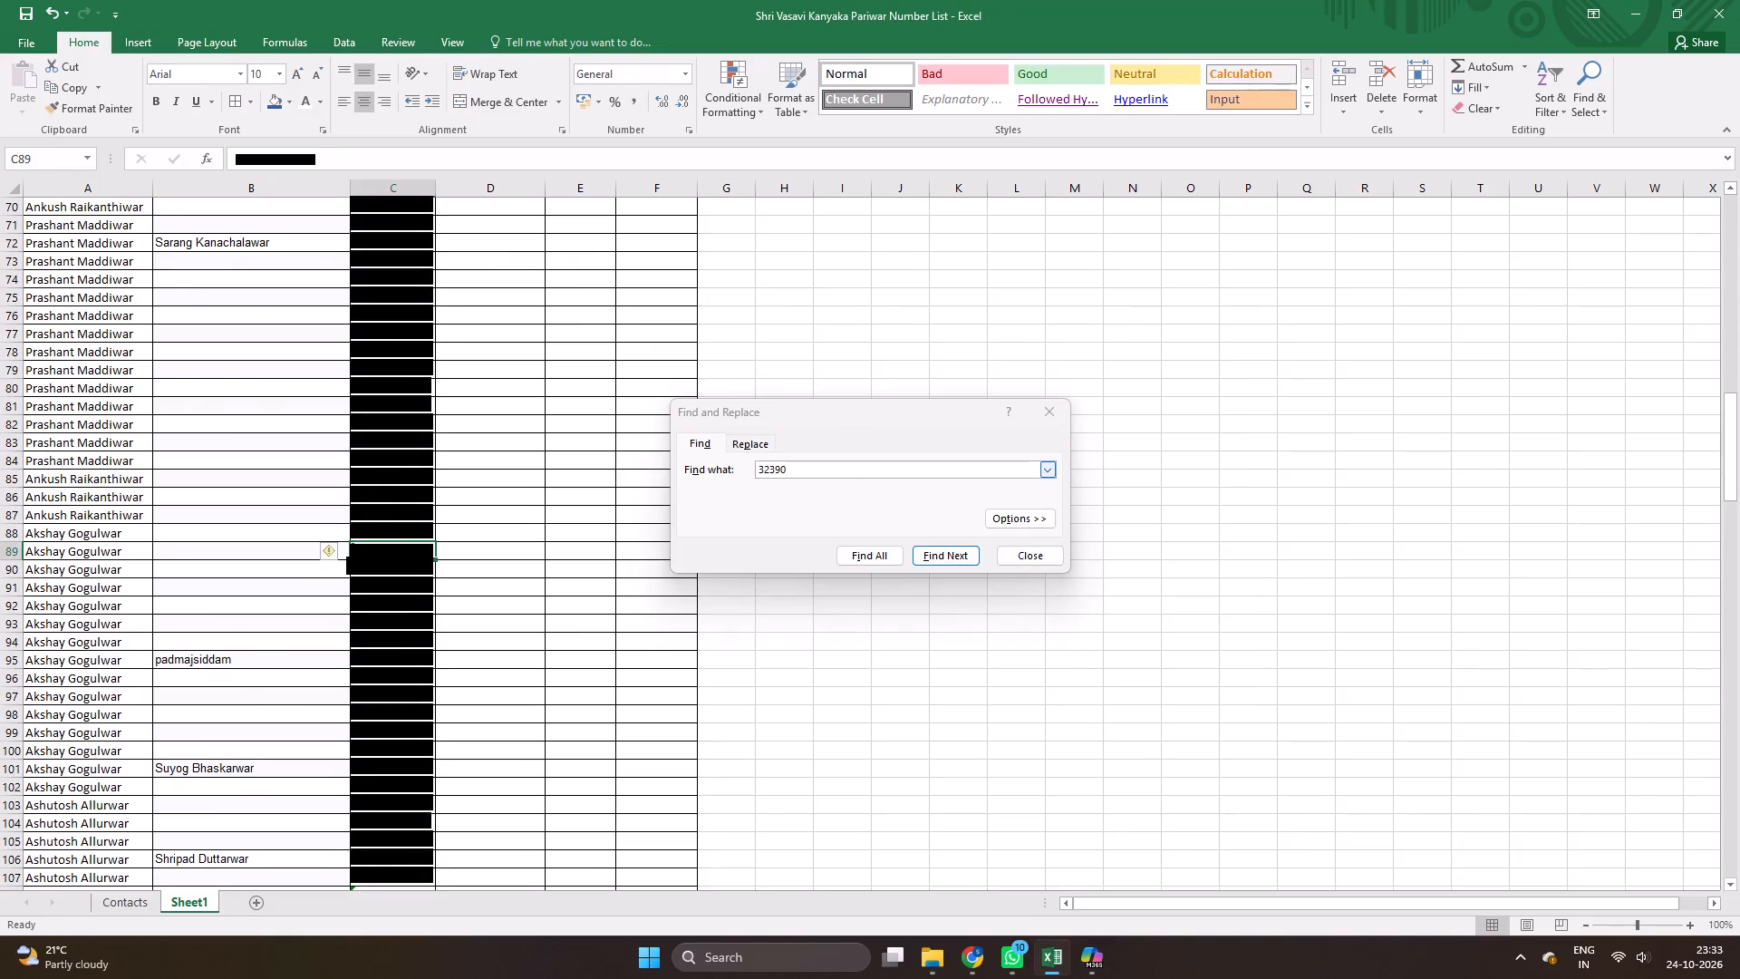
pyautogui.click(288, 547)
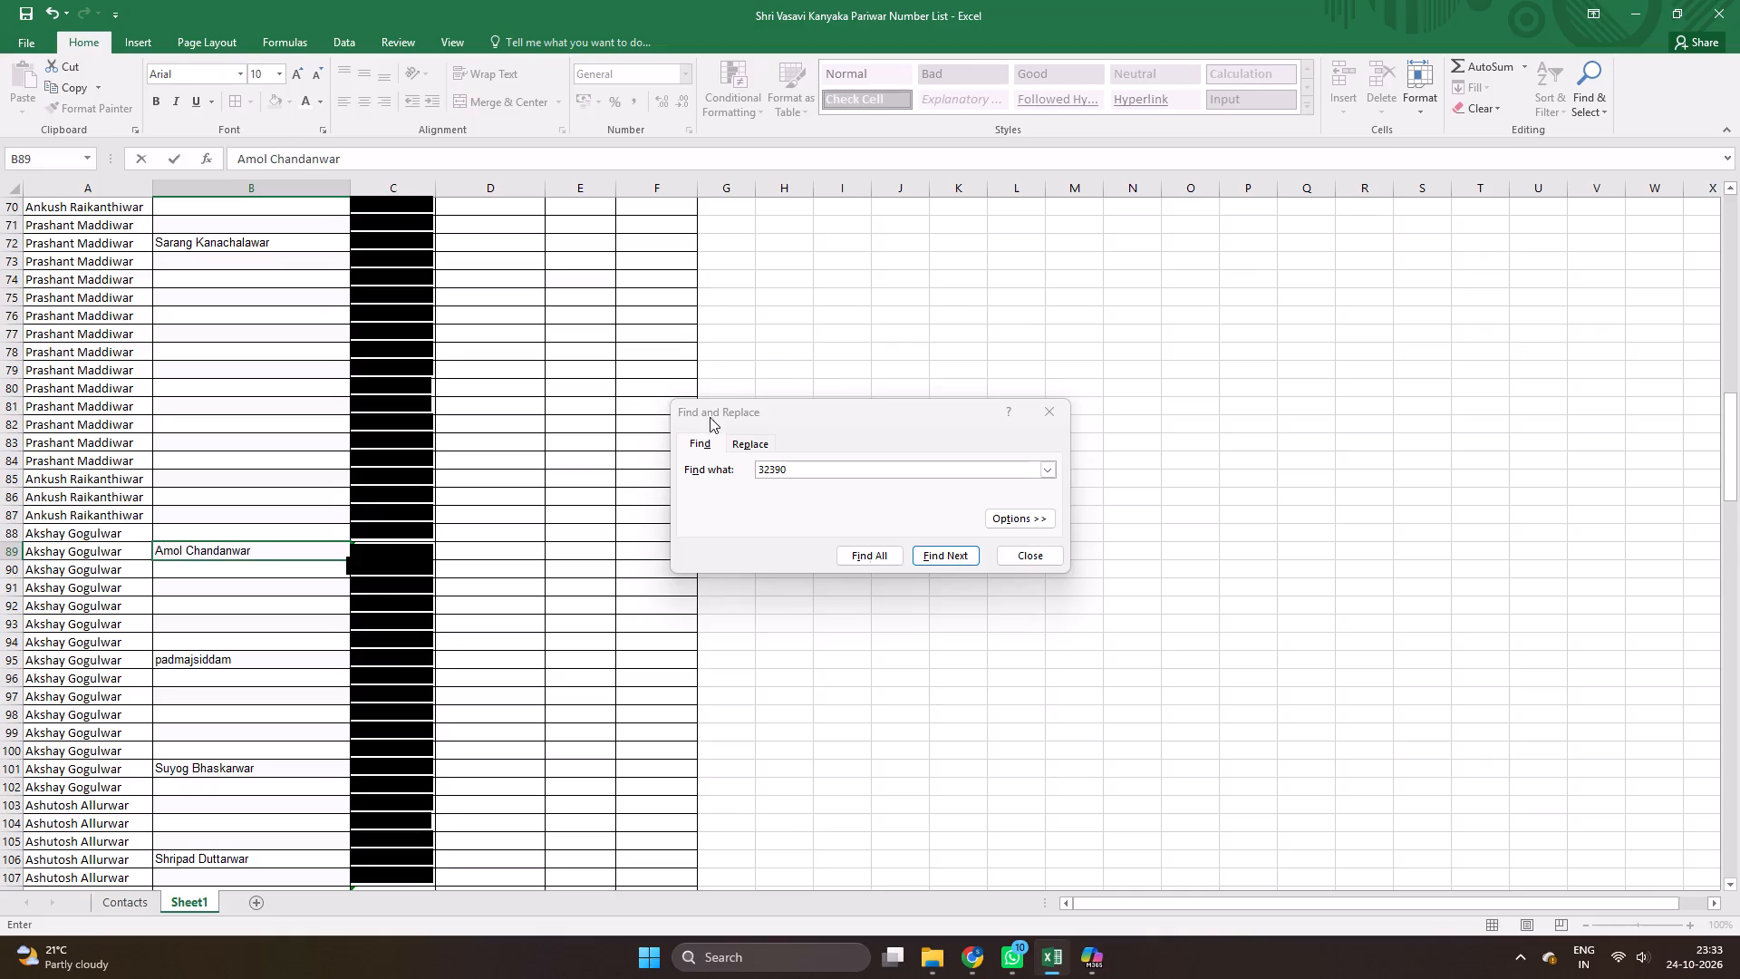
# Find the third contact by a five-digit part of the phone number and enter the contact's name in B222.
pyautogui.click(852, 479)
pyautogui.press('BackSpace')
pyautogui.press('BackSpace')
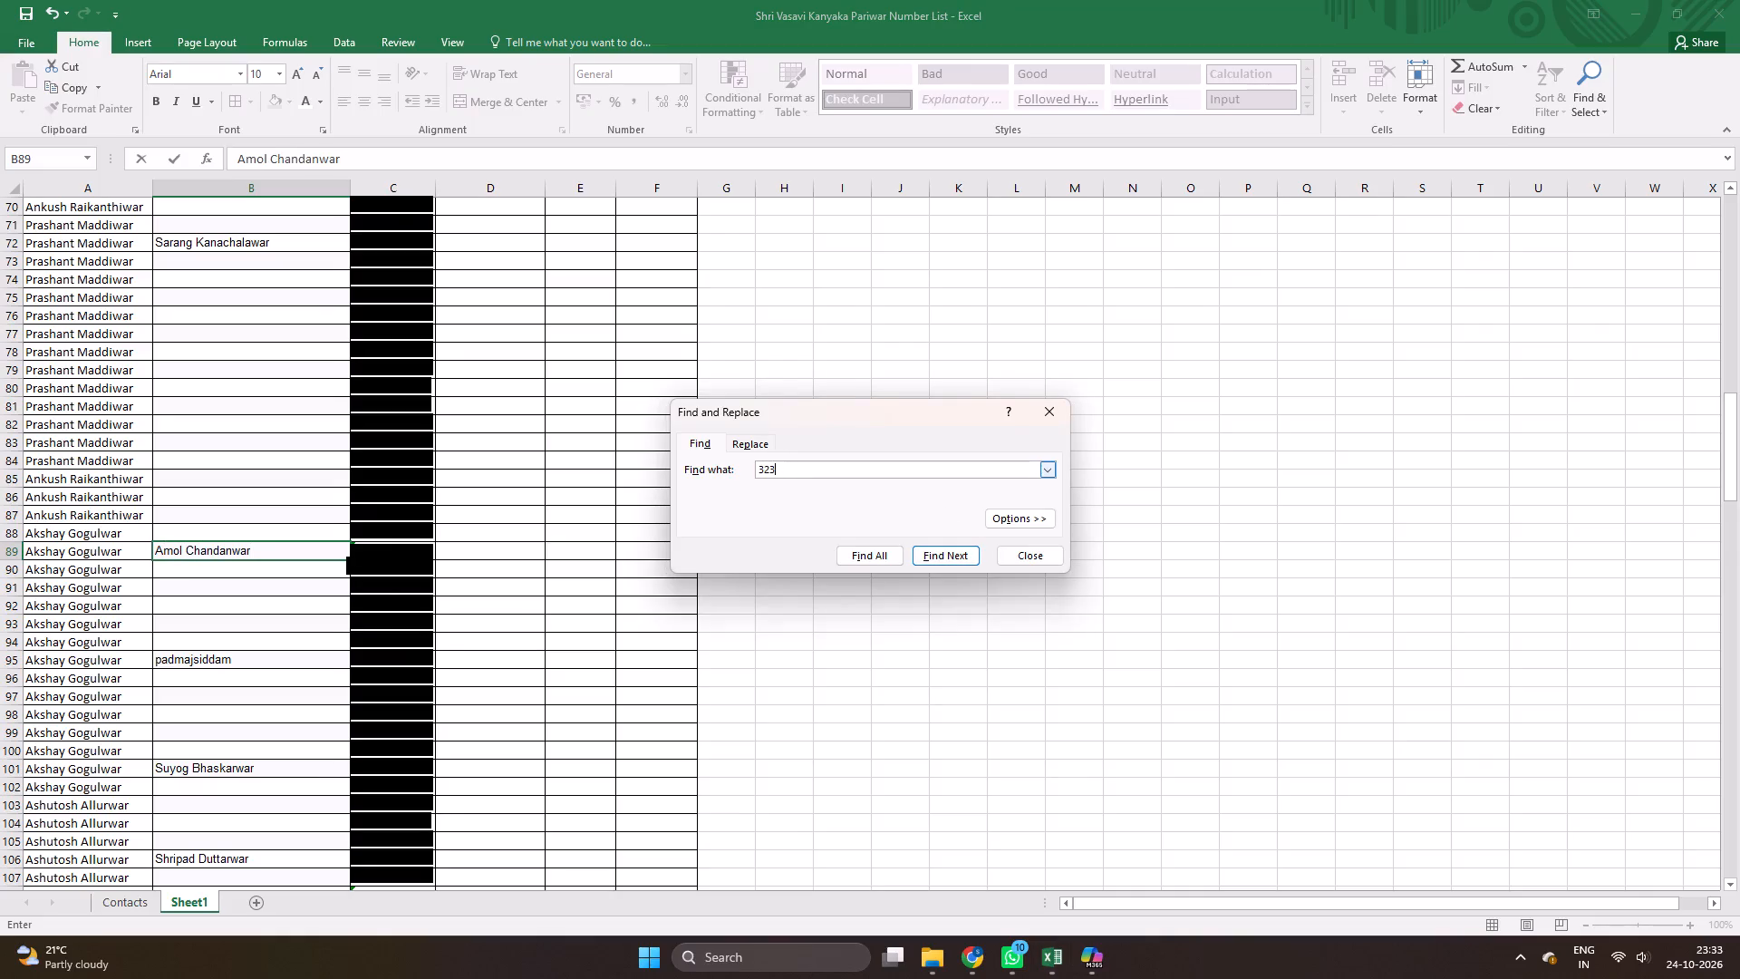
pyautogui.press('BackSpace')
pyautogui.press('BackSpace')
pyautogui.press('BackSpace')
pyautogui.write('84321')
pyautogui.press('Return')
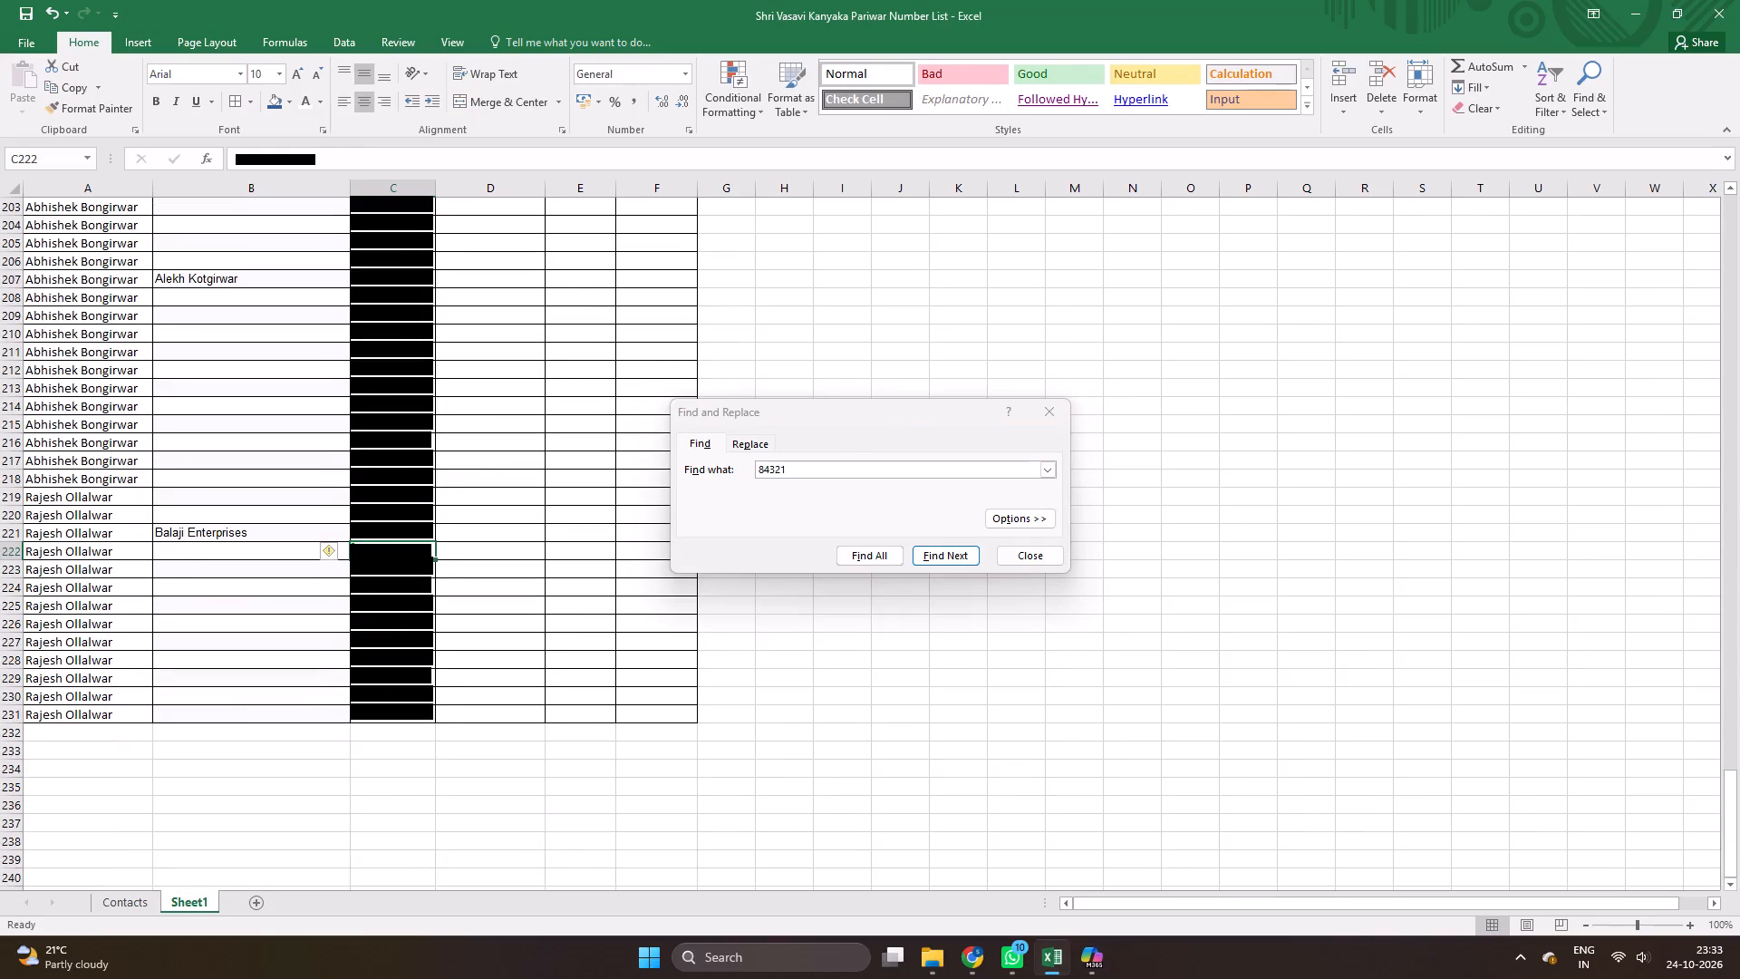
pyautogui.click(201, 549)
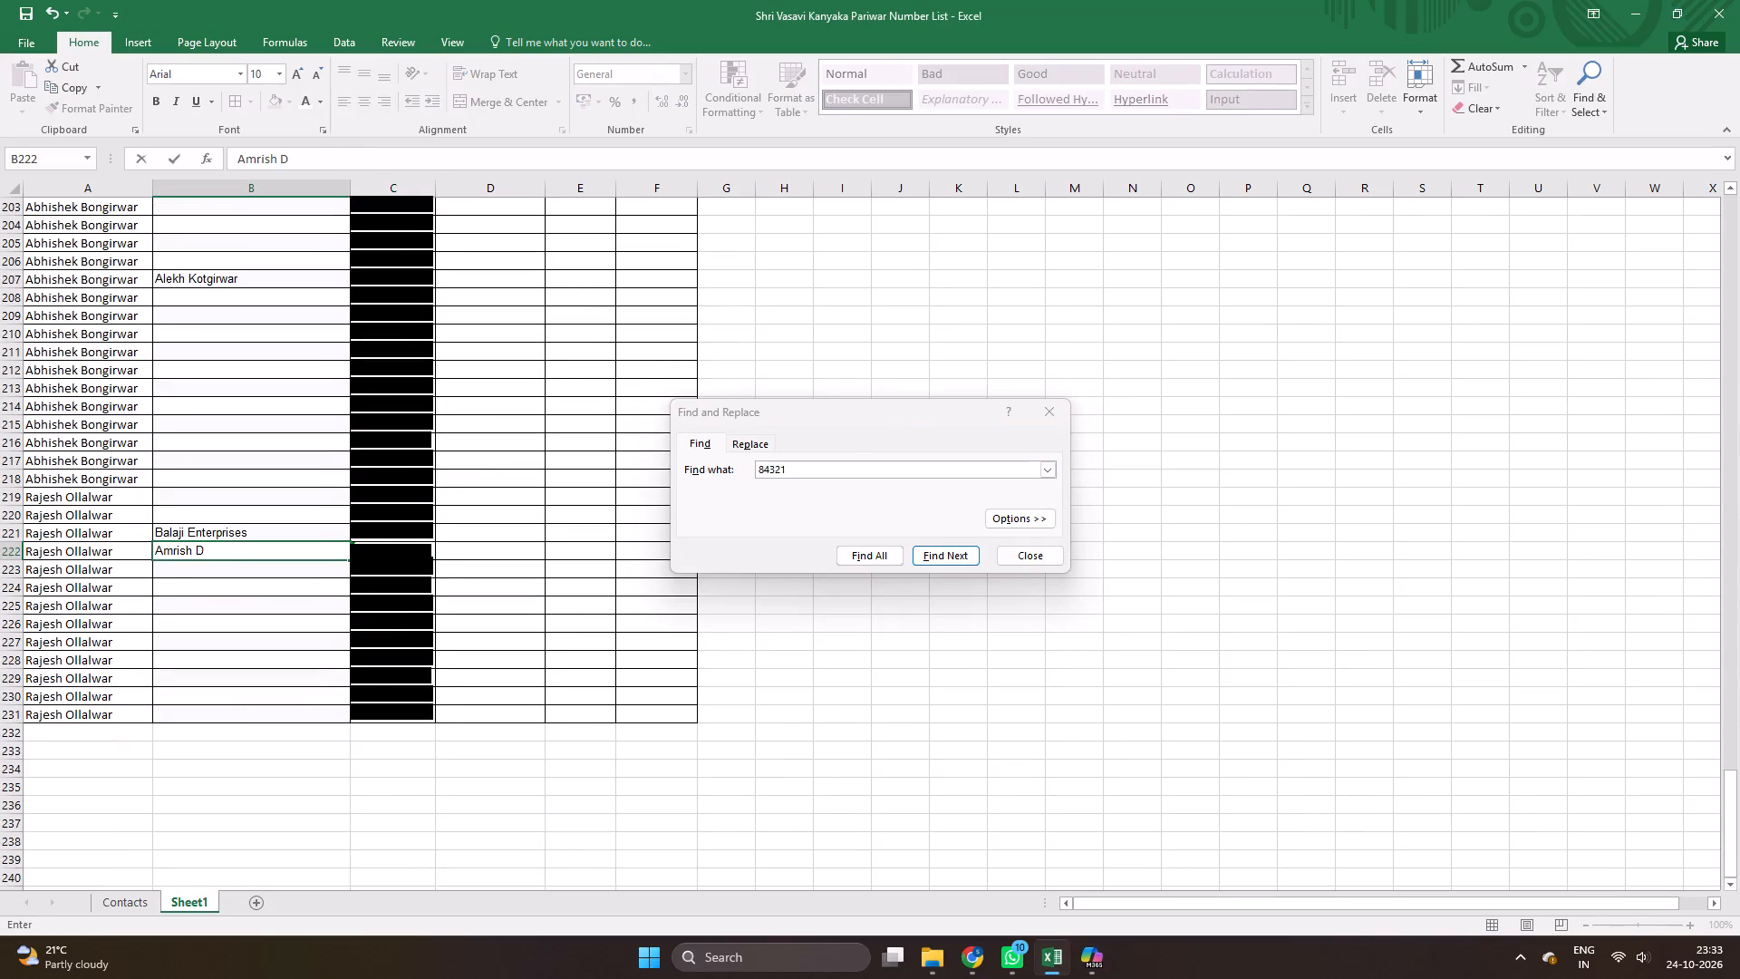
pyautogui.write('uddalwar')
# Find the fourth contact by a five-digit part of the phone number and enter the contact's name in B87.
pyautogui.click(796, 475)
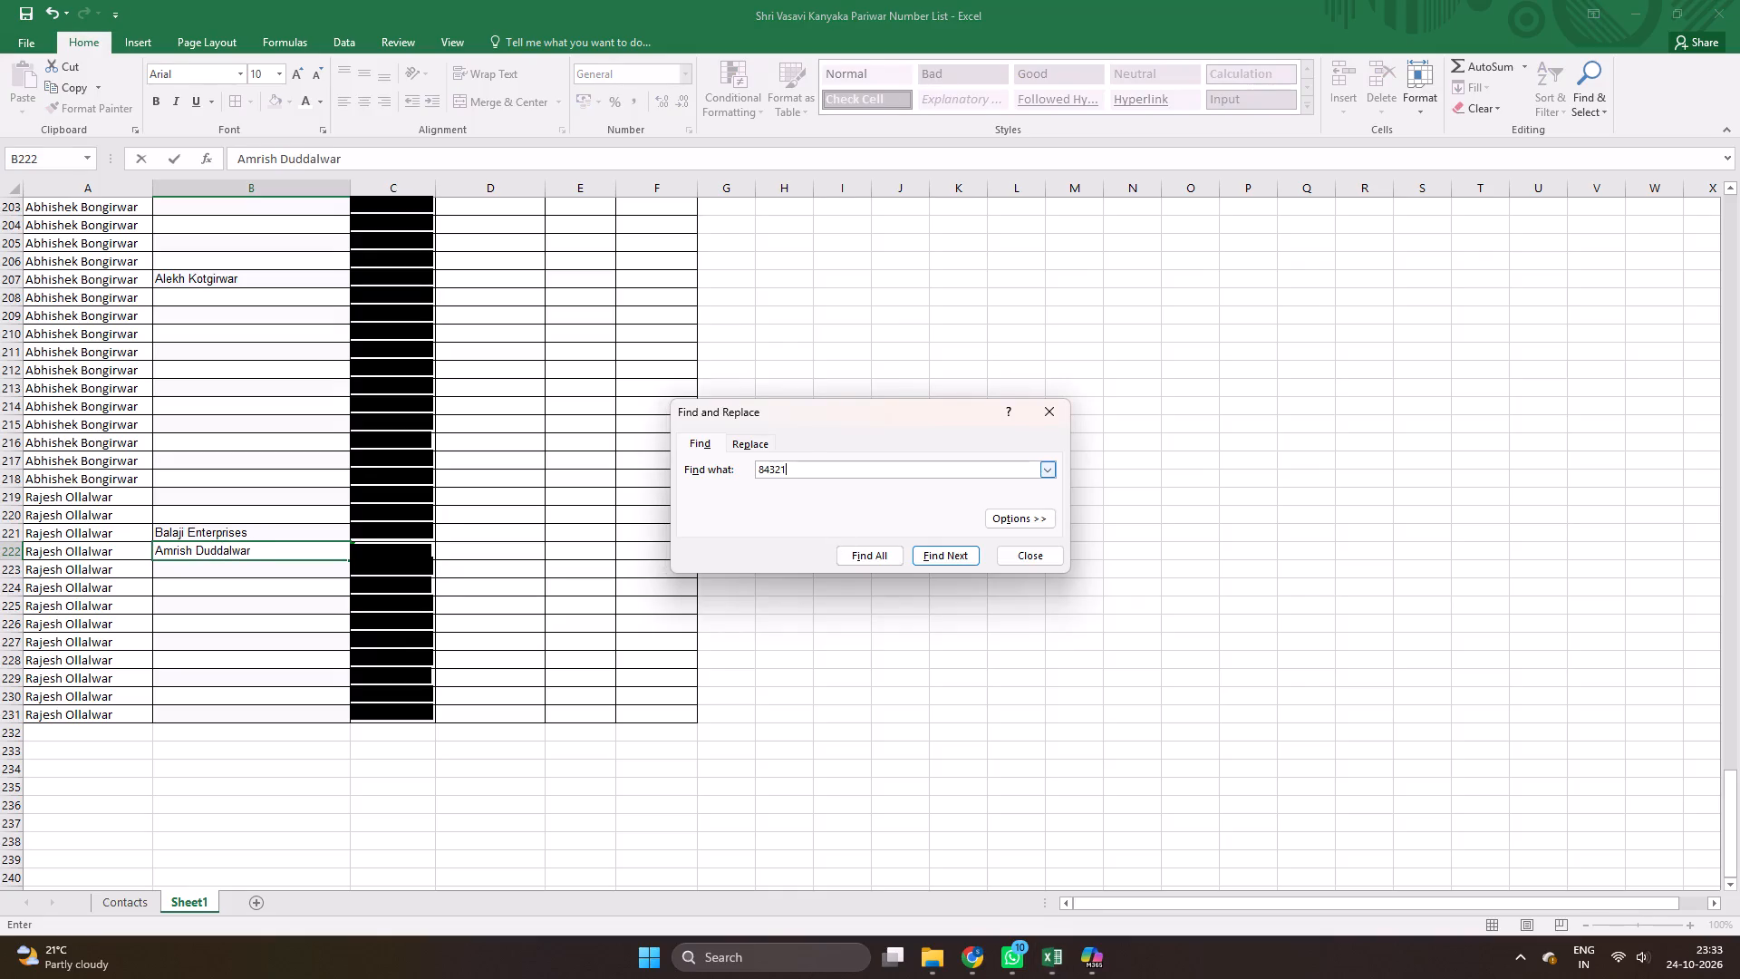
pyautogui.press('BackSpace')
pyautogui.press('BackSpace')
pyautogui.press('BackSpace')
pyautogui.press('BackSpace')
pyautogui.press('BackSpace')
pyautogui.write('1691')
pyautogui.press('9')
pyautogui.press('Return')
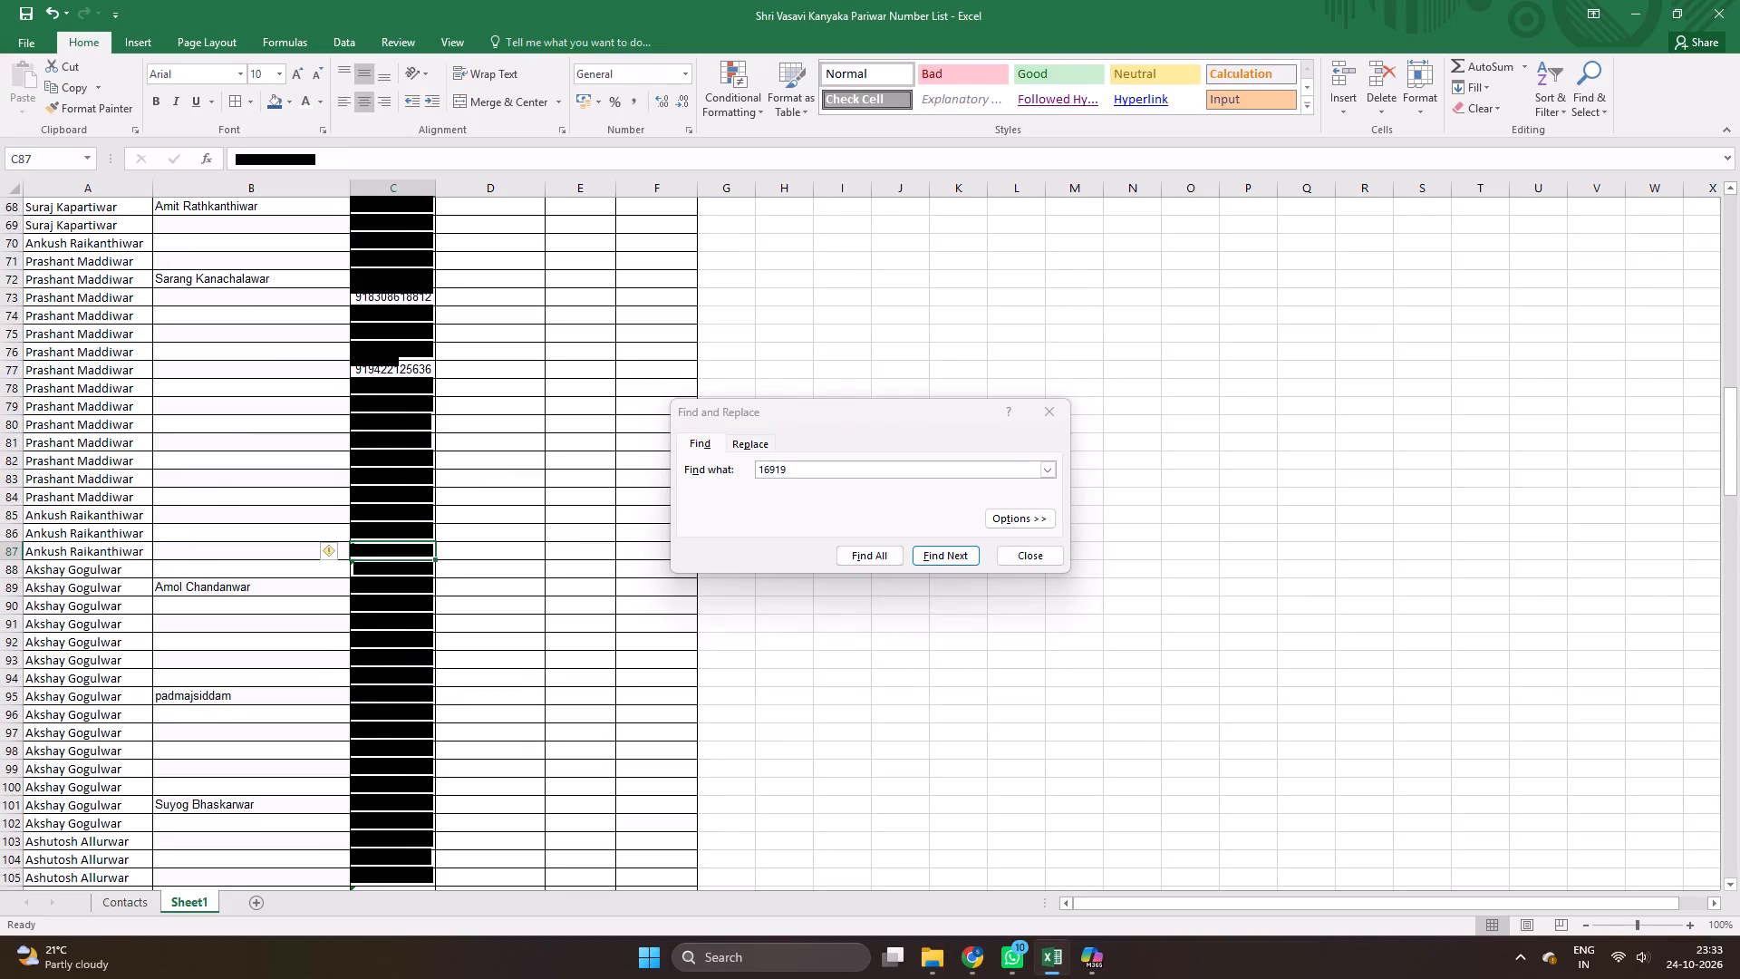
pyautogui.click(291, 554)
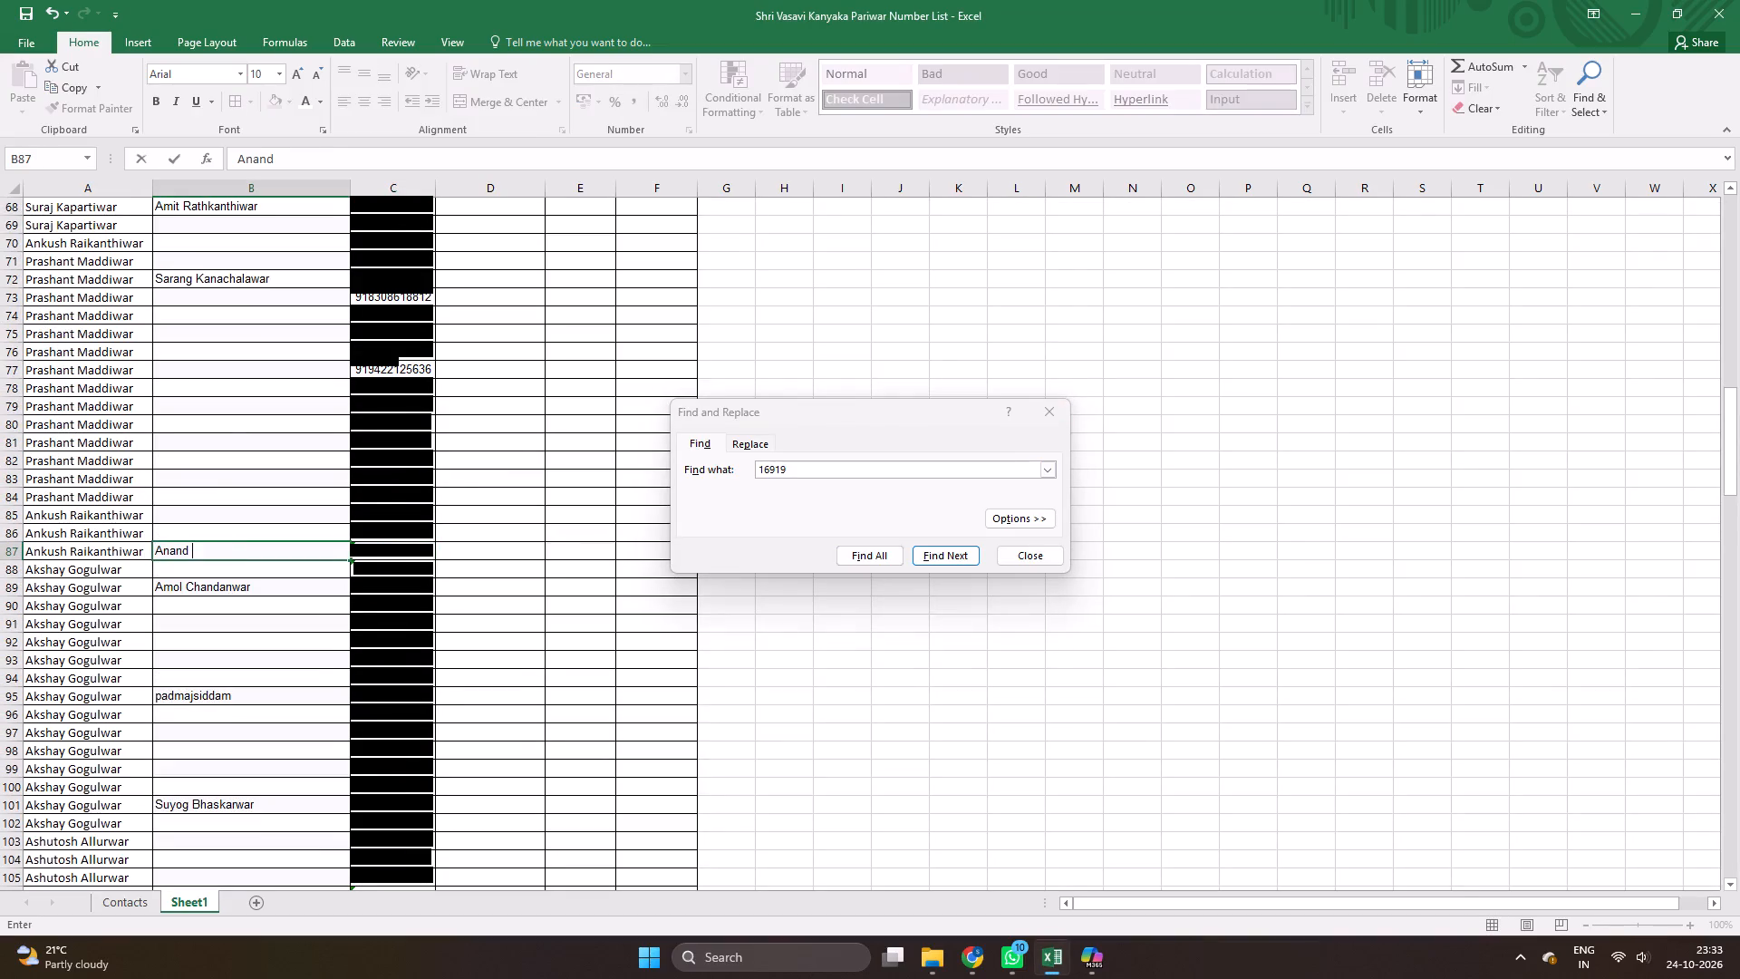
pyautogui.write('ukkawar')
# Find the fifth contact by a five-digit part of the phone number and check whether its name cell is filled in.
pyautogui.click(824, 469)
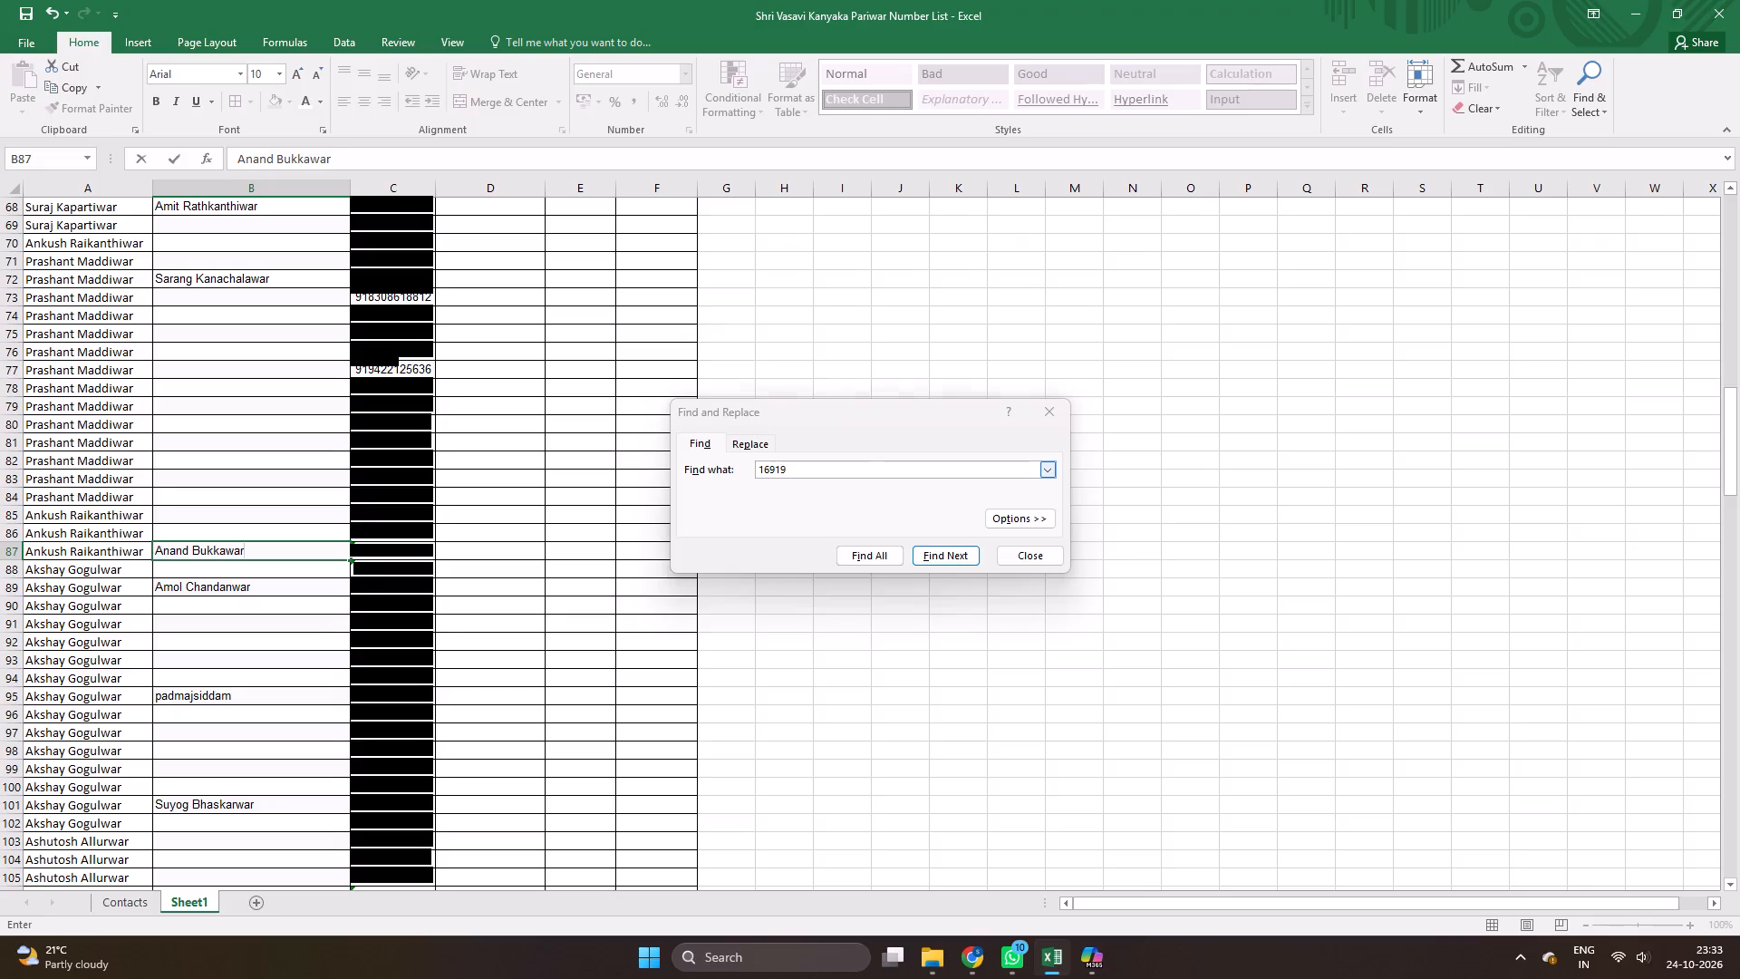
pyautogui.press('BackSpace')
pyautogui.press('BackSpace')
pyautogui.press('BackSpace')
pyautogui.press('BackSpace')
pyautogui.press('BackSpace')
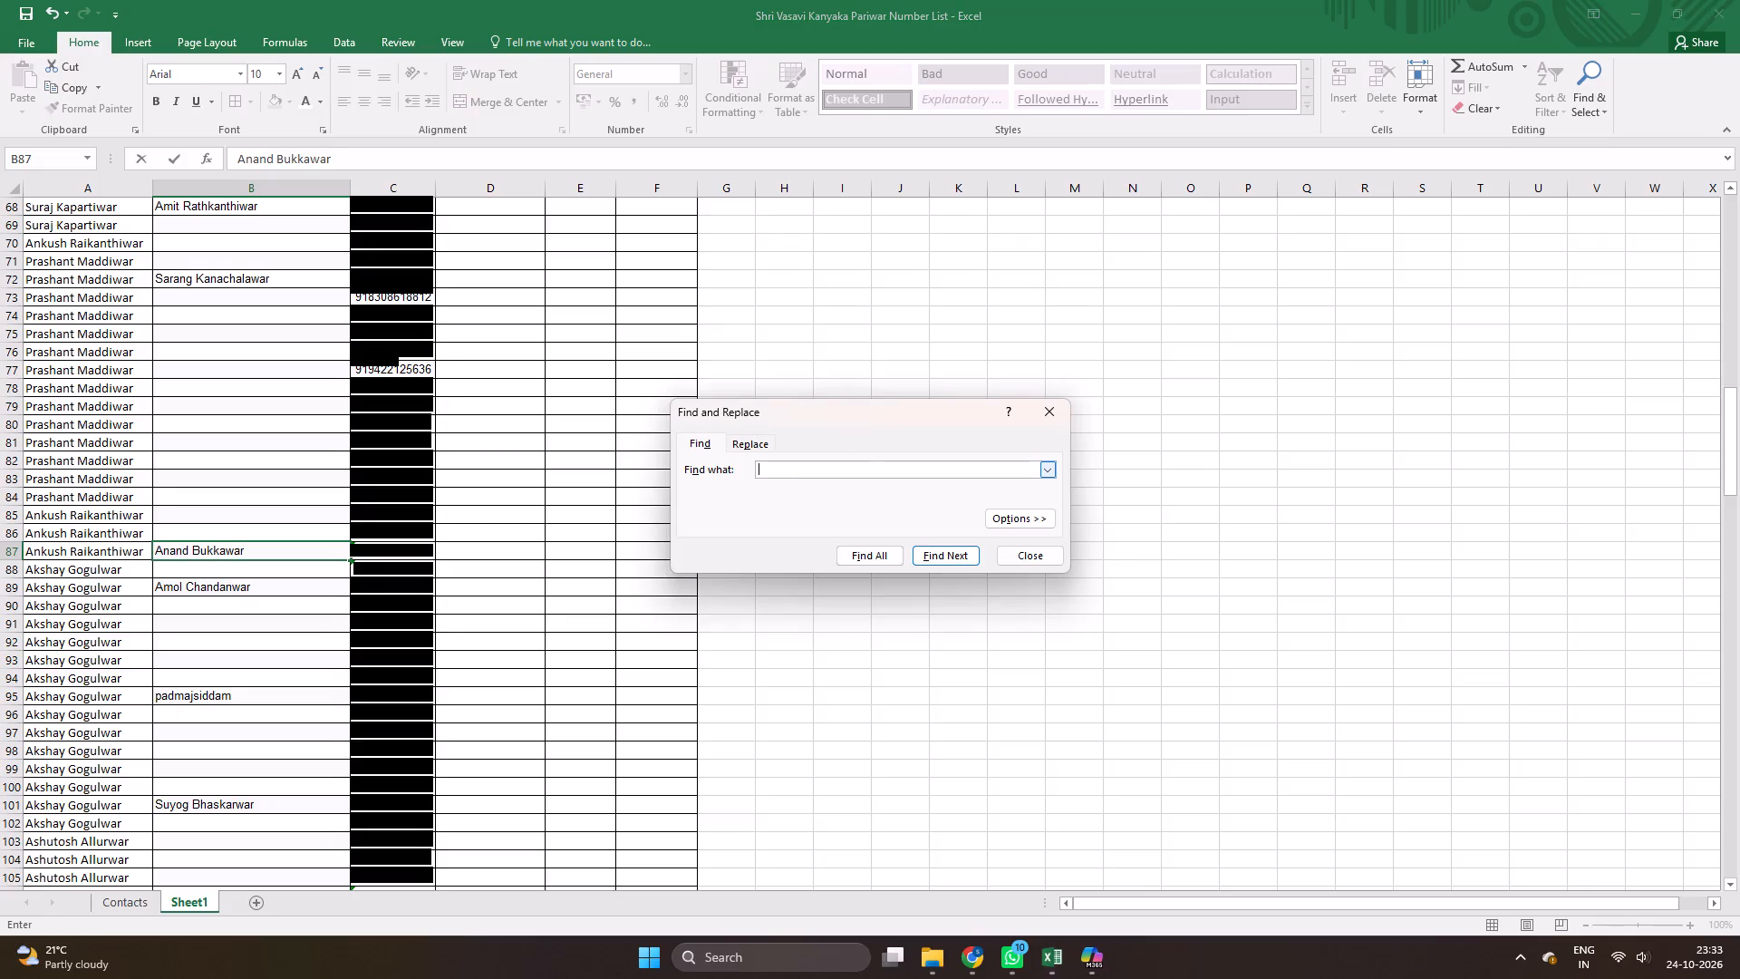
pyautogui.write('36')
pyautogui.write('517')
pyautogui.press('Return')
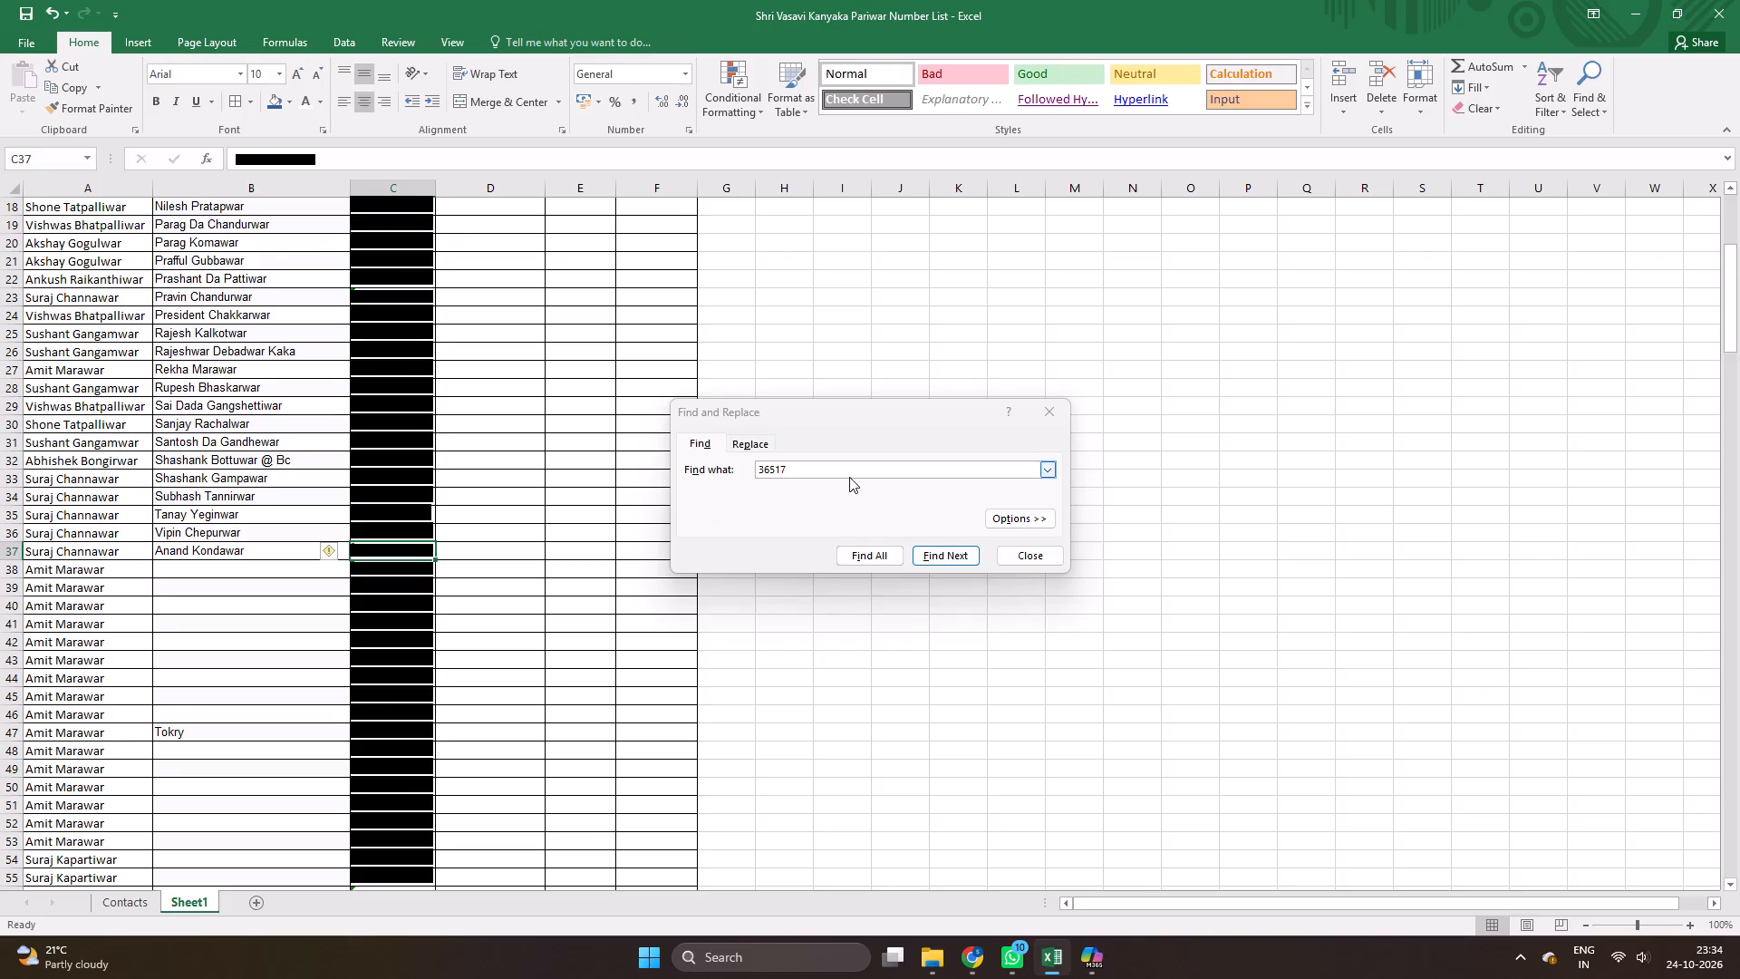
# Find the sixth contact by a five-digit part of the phone number and enter the contact's name in B194.
pyautogui.click(822, 470)
pyautogui.press('BackSpace')
pyautogui.press('BackSpace')
pyautogui.press('BackSpace')
pyautogui.press('BackSpace')
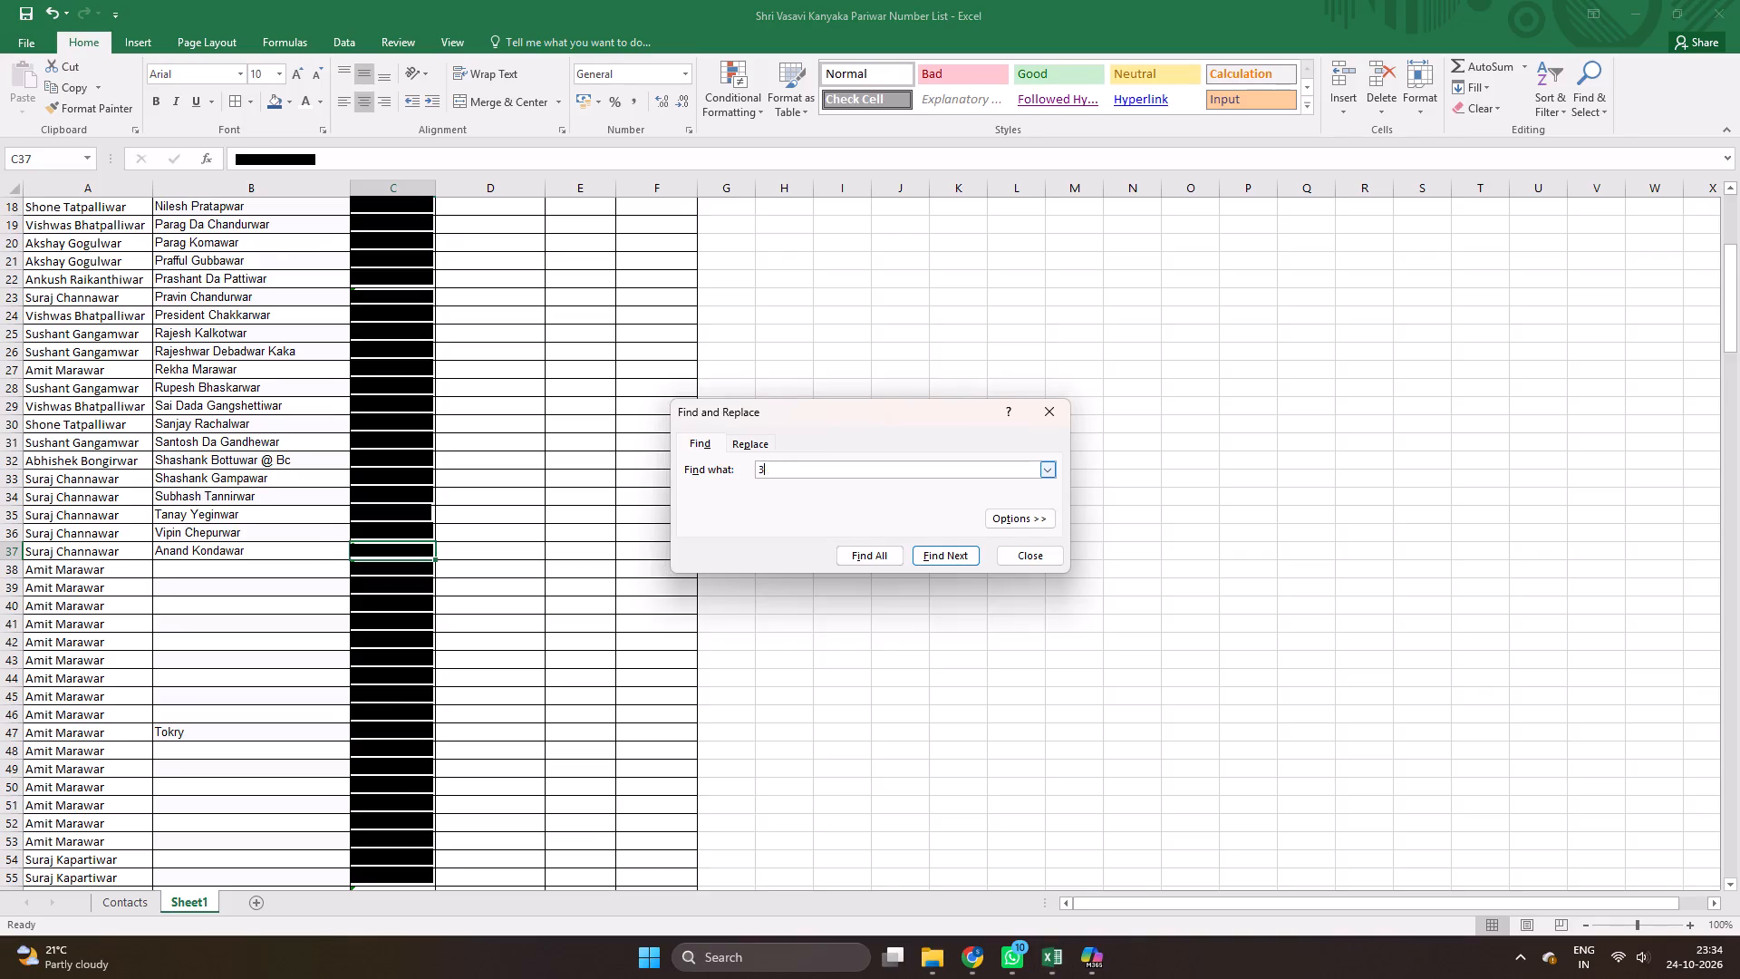
pyautogui.press('BackSpace')
pyautogui.write('15123')
pyautogui.press('Return')
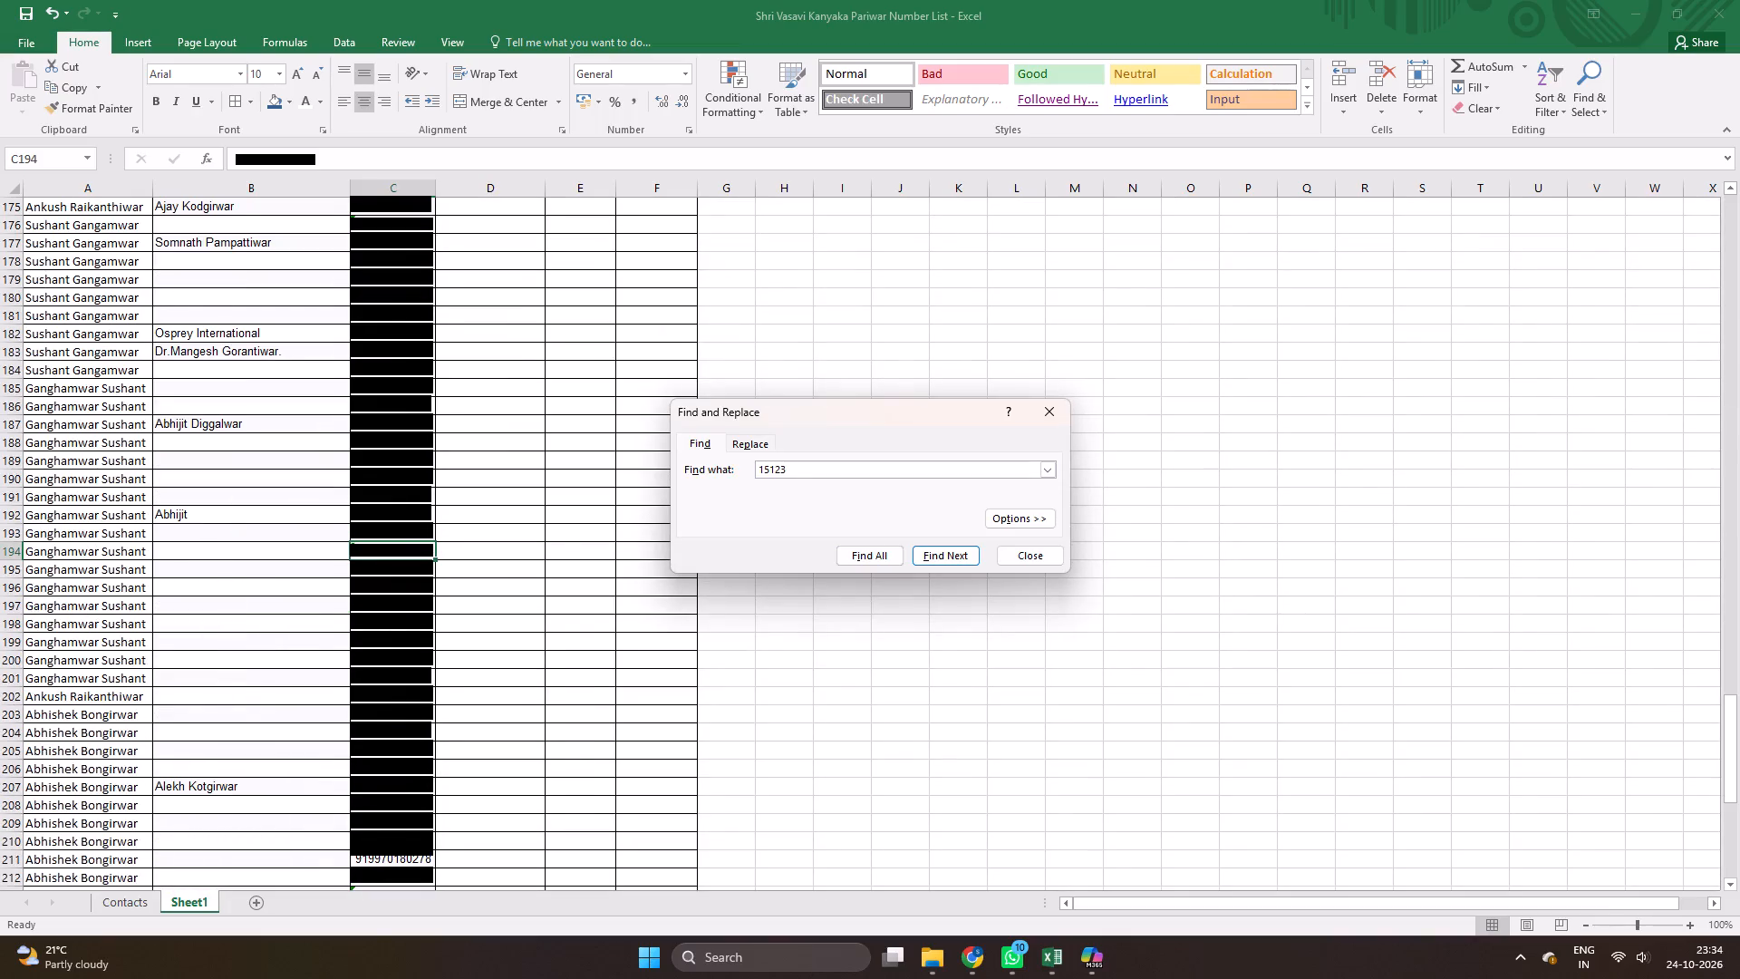
pyautogui.click(250, 555)
pyautogui.write('nana')
pyautogui.press('BackSpace')
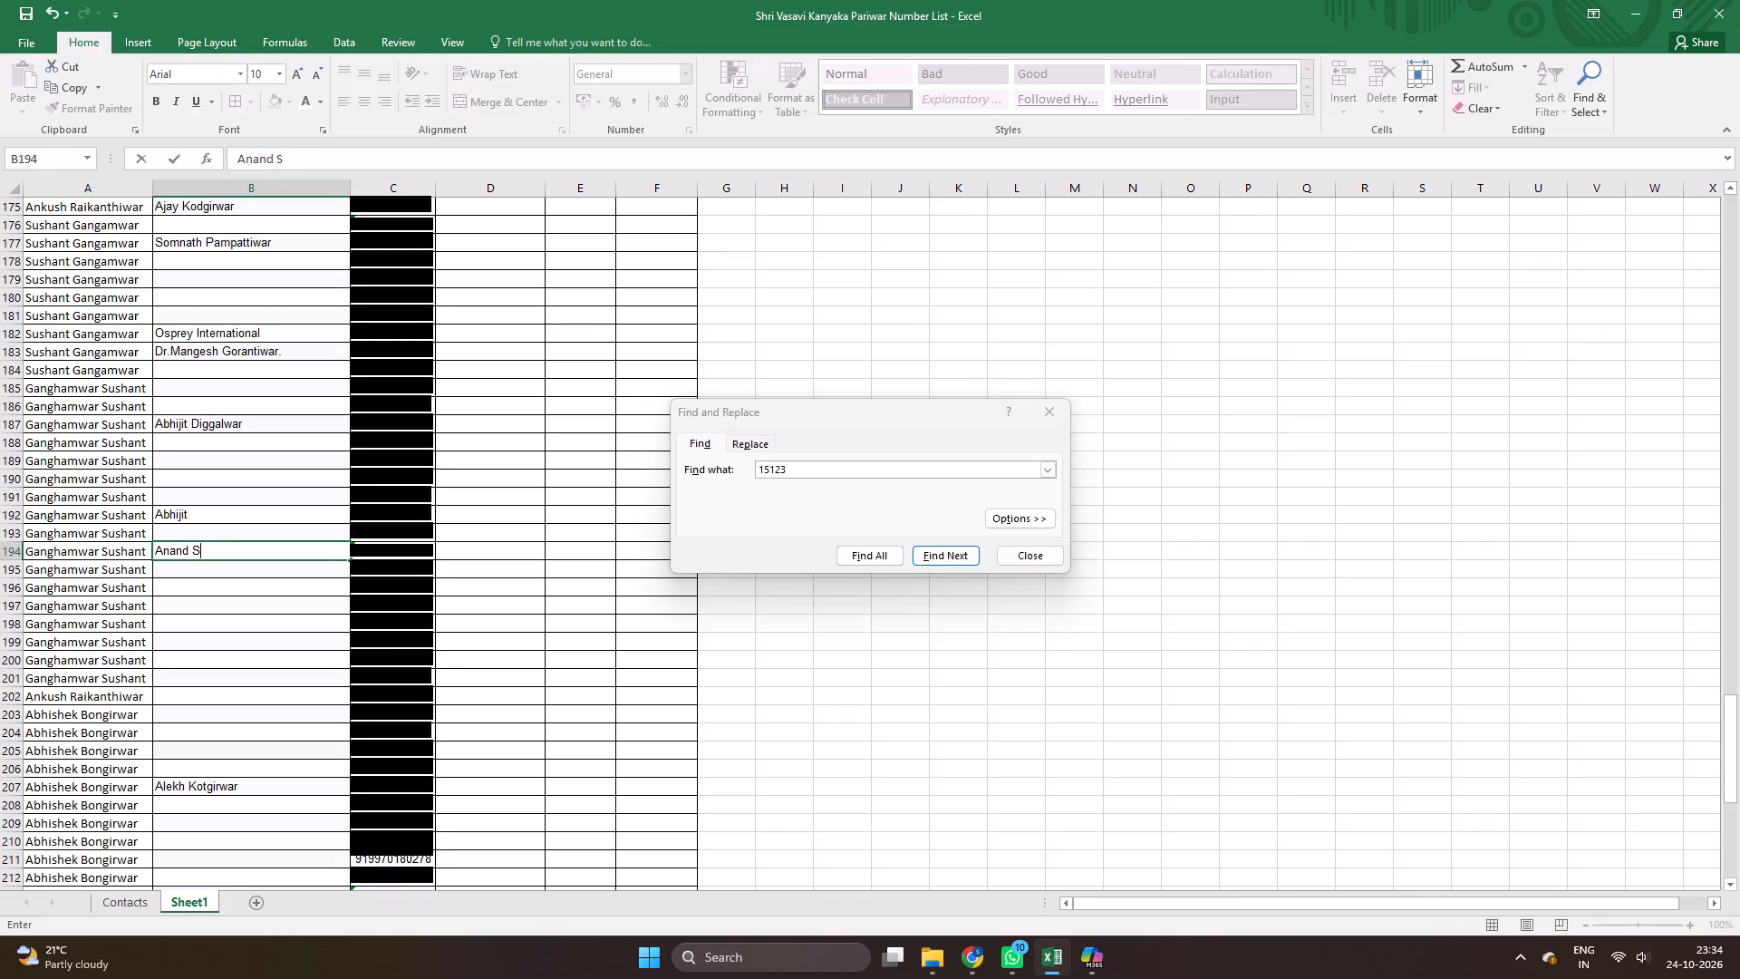
pyautogui.press('BackSpace')
pyautogui.write('idhham')
# Find the seventh contact by a five-digit part of the phone number and enter the correctly spelled name in B225.
pyautogui.click(818, 469)
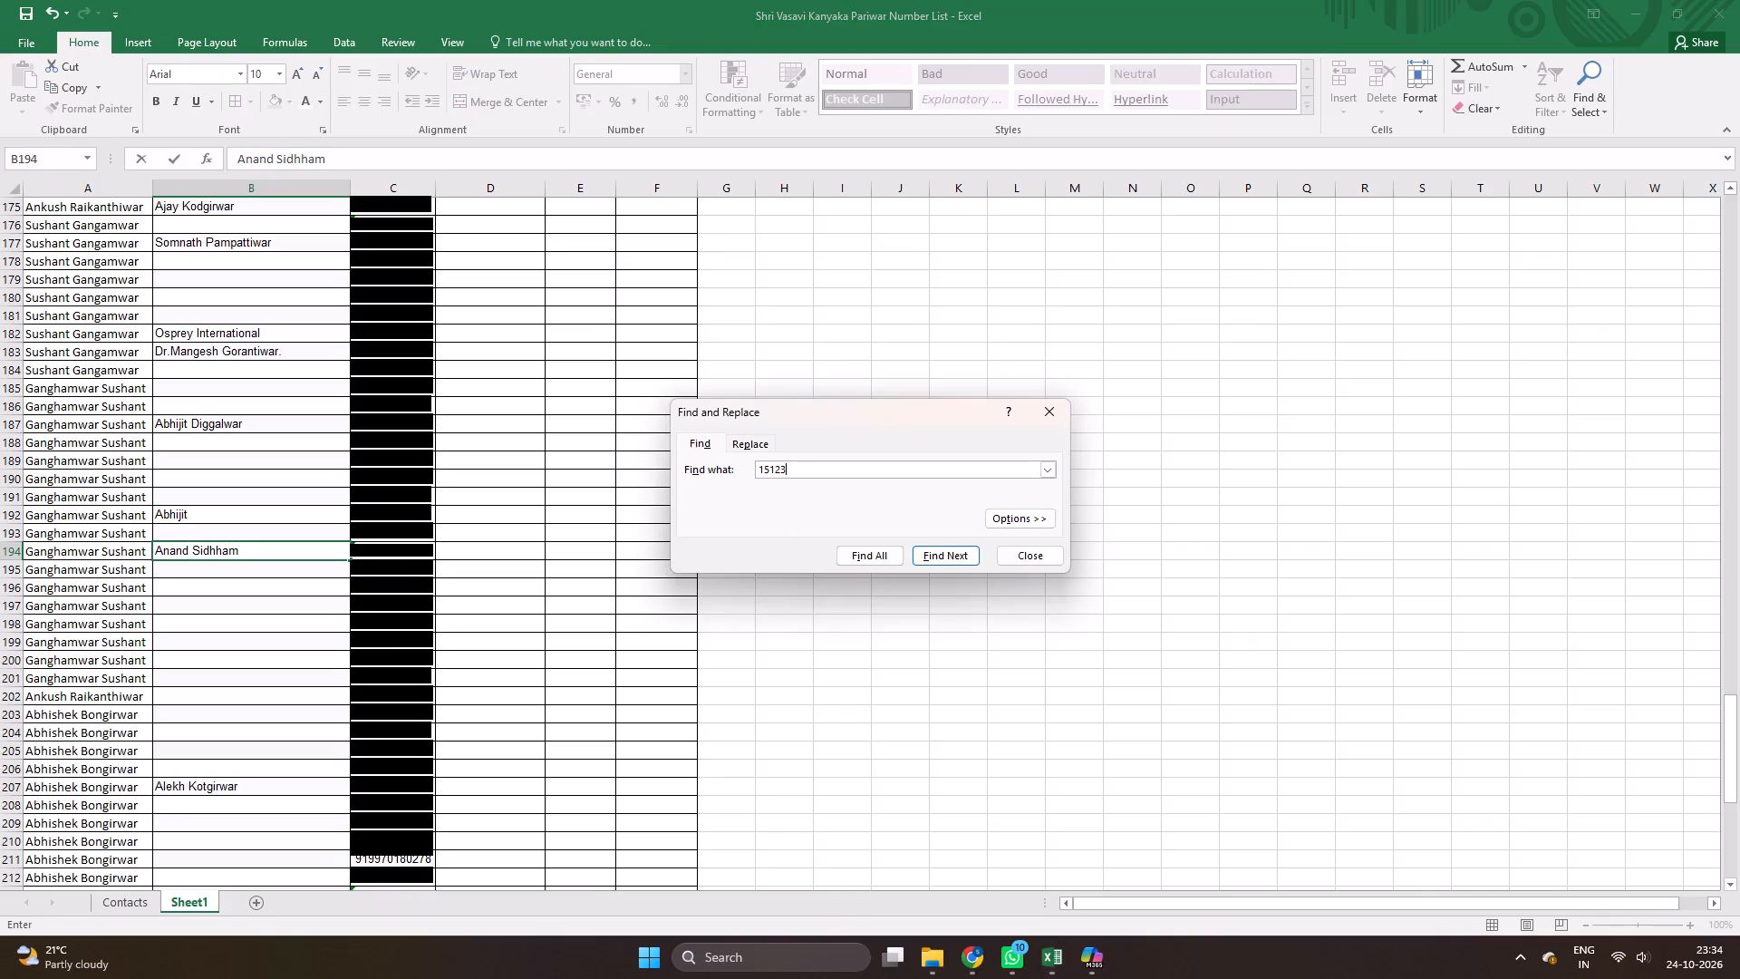
pyautogui.press('BackSpace')
pyautogui.press('BackSpace')
pyautogui.press('BackSpace')
pyautogui.press('BackSpace')
pyautogui.write('0298')
pyautogui.press('Return')
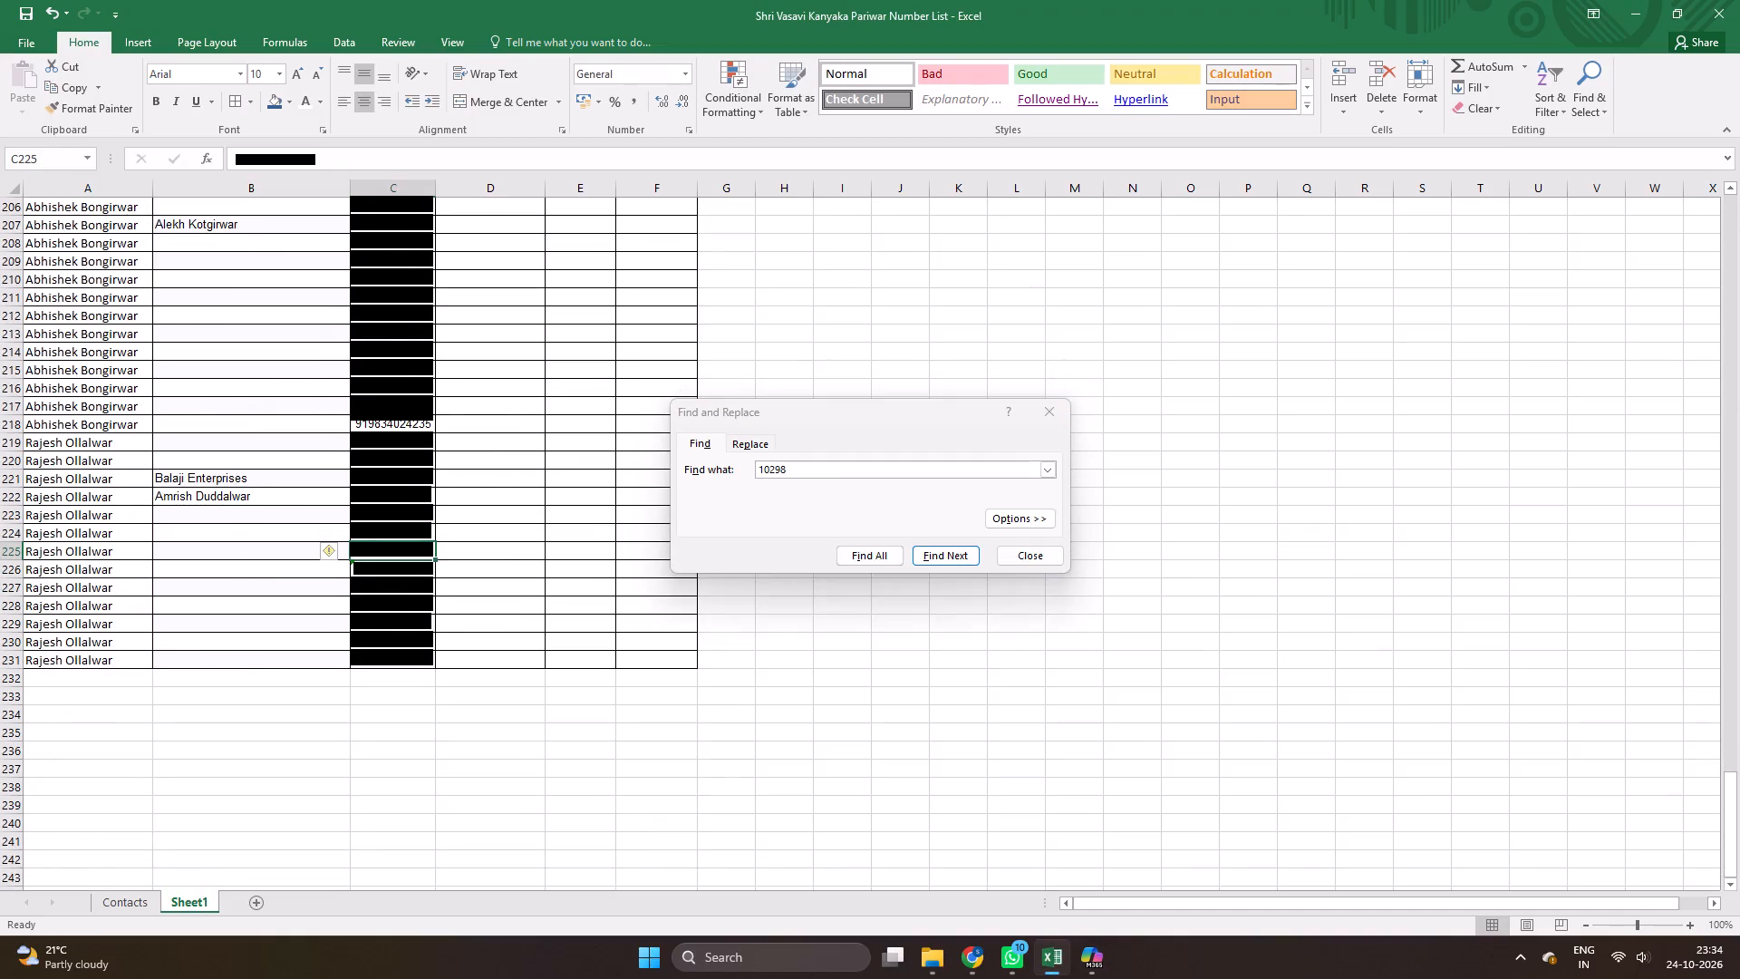
pyautogui.click(221, 552)
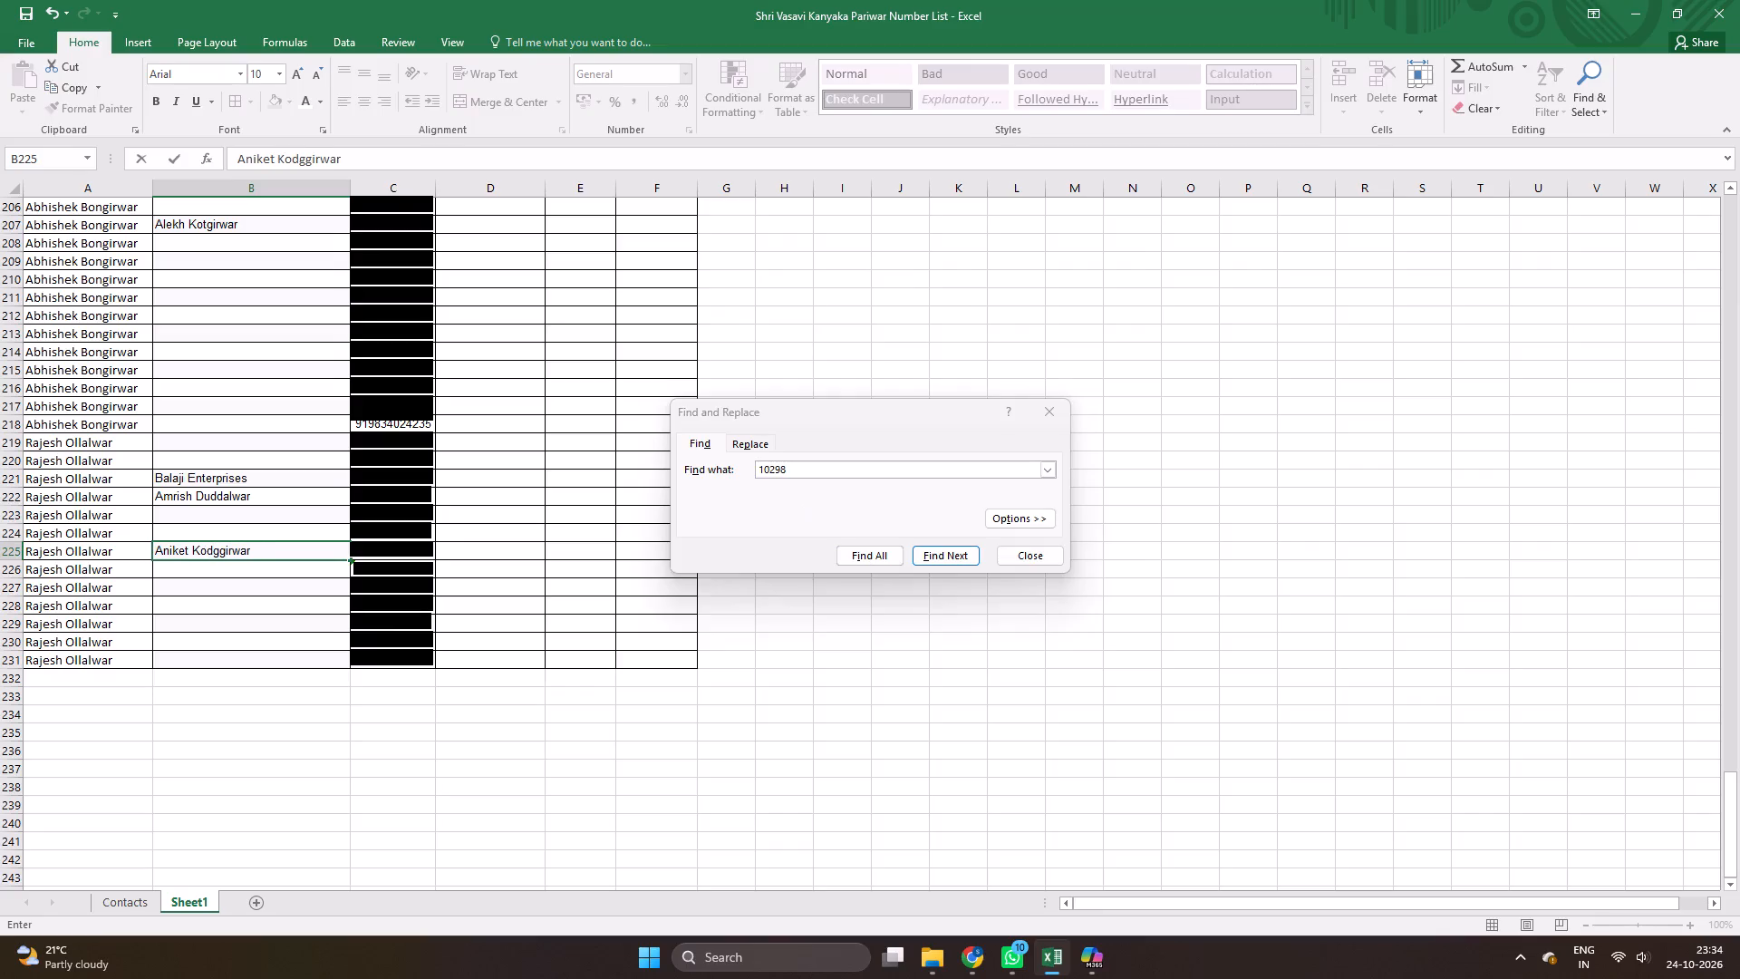
pyautogui.click(216, 549)
pyautogui.press('Delete')
# Find the eighth contact by a five-digit part of the phone number and enter the contact's name in B185.
pyautogui.click(816, 466)
pyautogui.press('BackSpace')
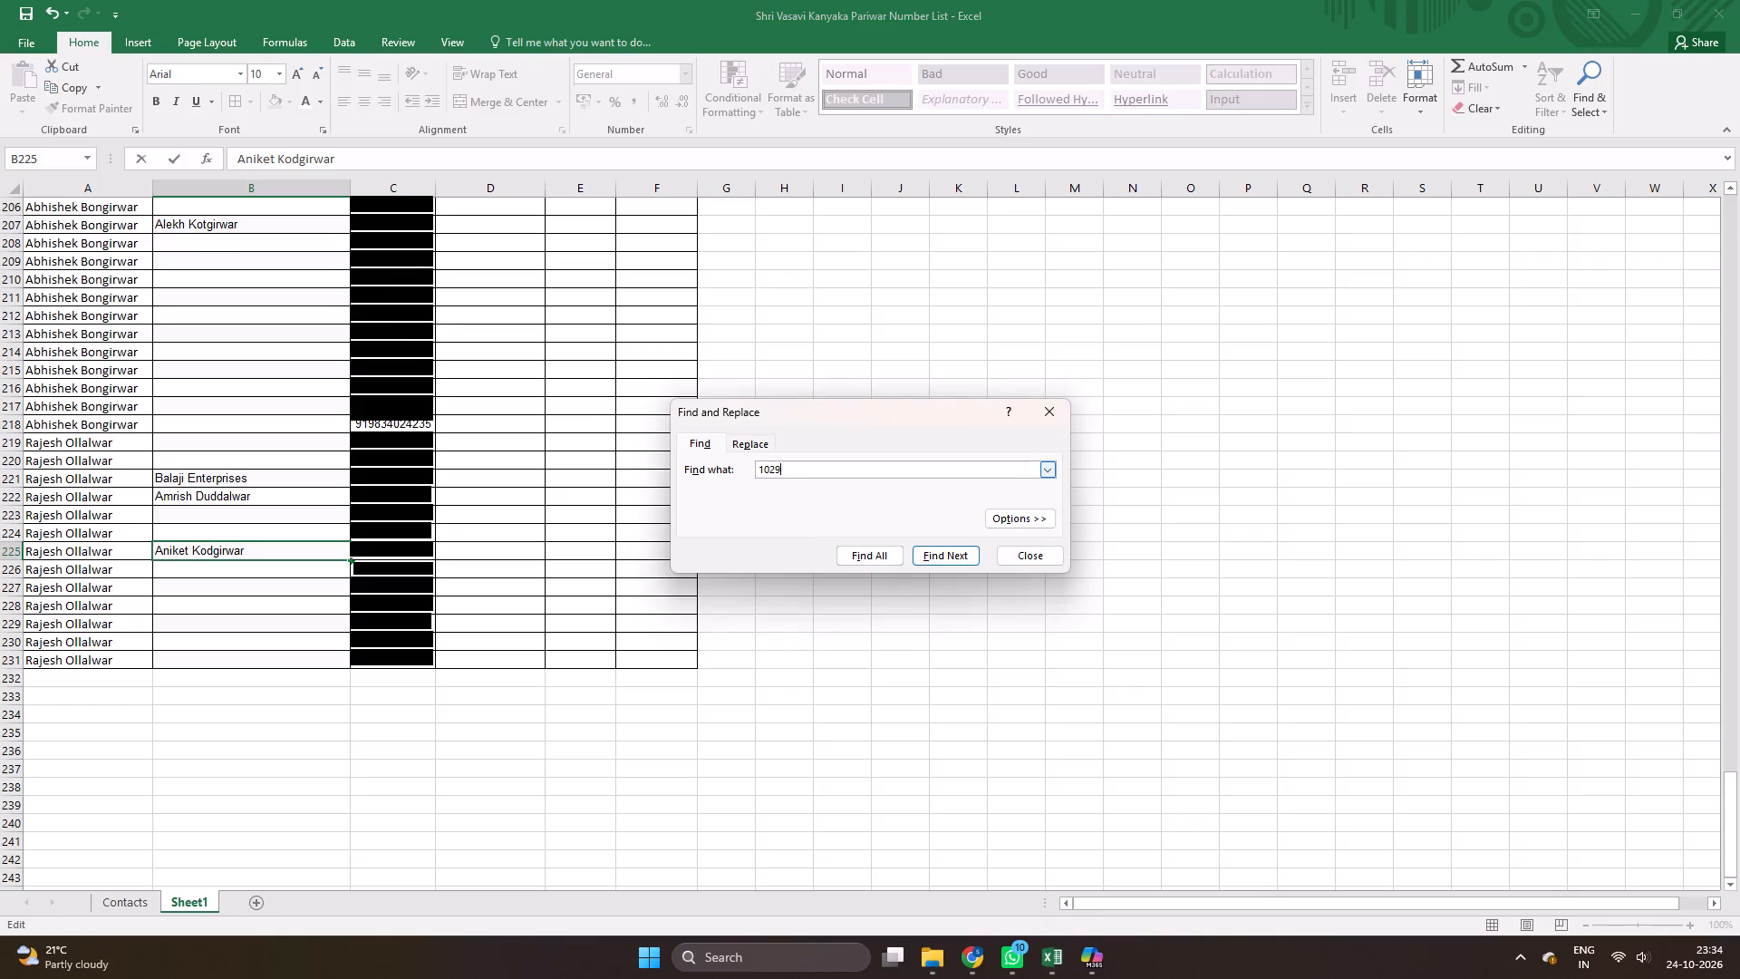
pyautogui.press('BackSpace')
pyautogui.press('BackSpace')
pyautogui.press('BackSpace')
pyautogui.press('BackSpace')
pyautogui.write('80')
pyautogui.press('BackSpace')
pyautogui.write('4078')
pyautogui.press('Return')
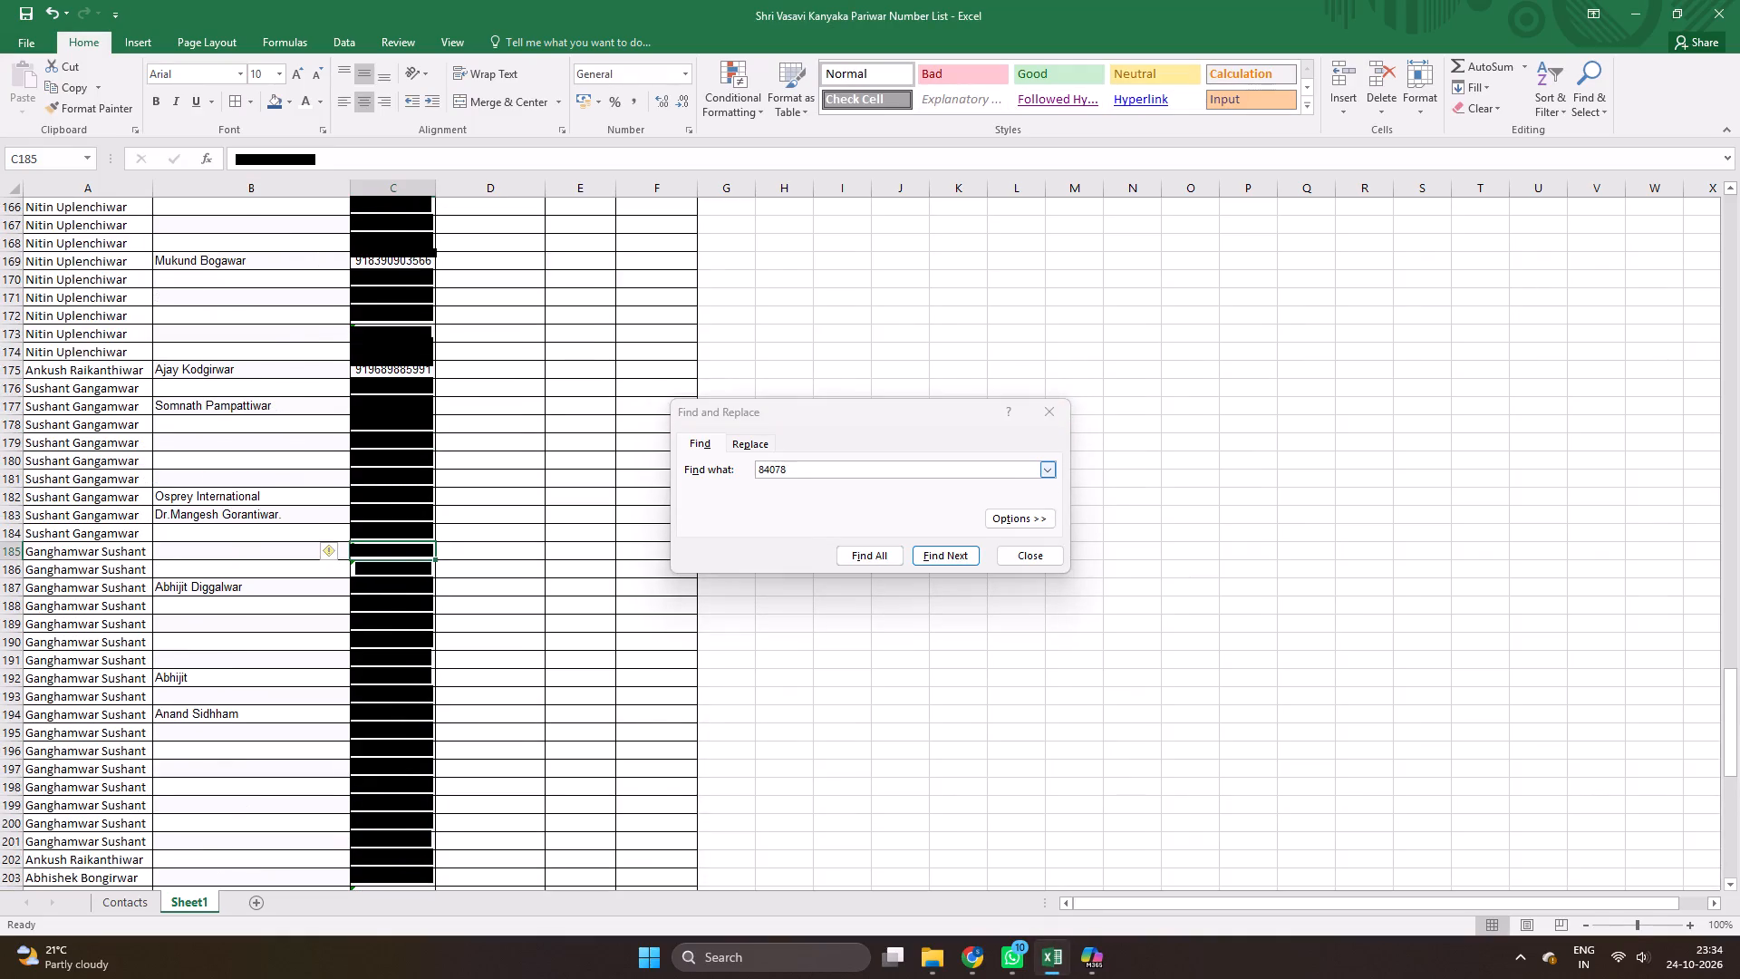
pyautogui.click(218, 544)
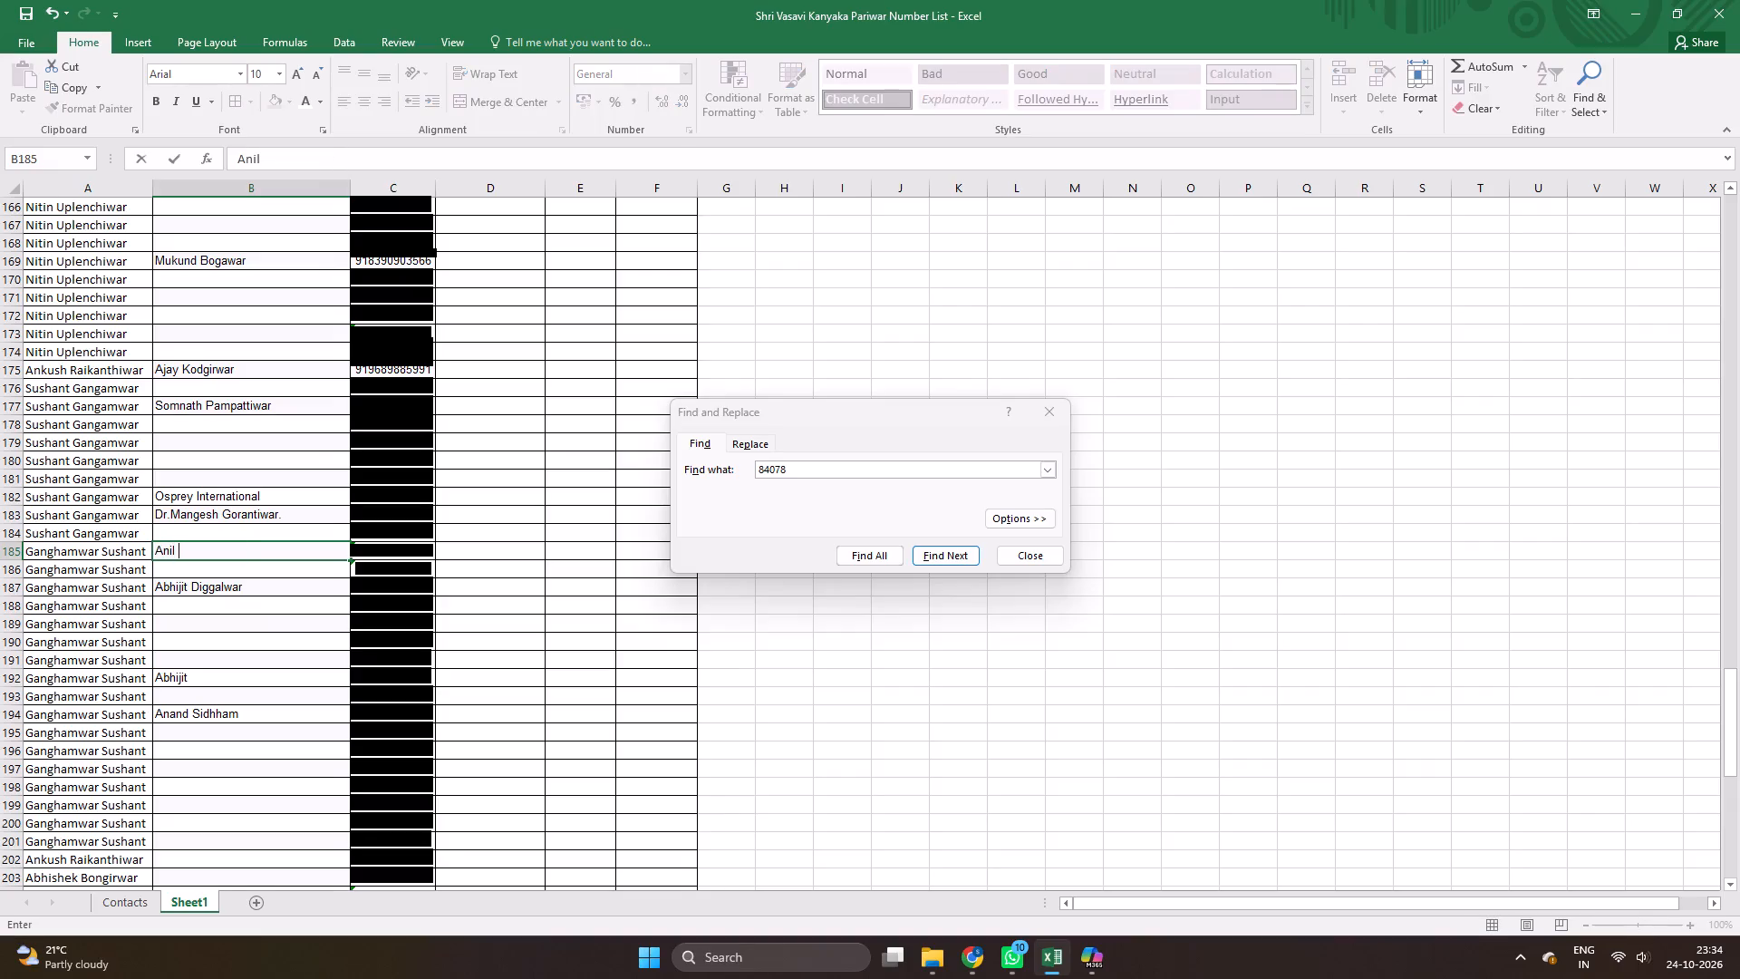
pyautogui.write('chhuwar')
# Find the ninth contact by a five-digit part of the phone number and enter the contact's name in B139.
pyautogui.click(798, 470)
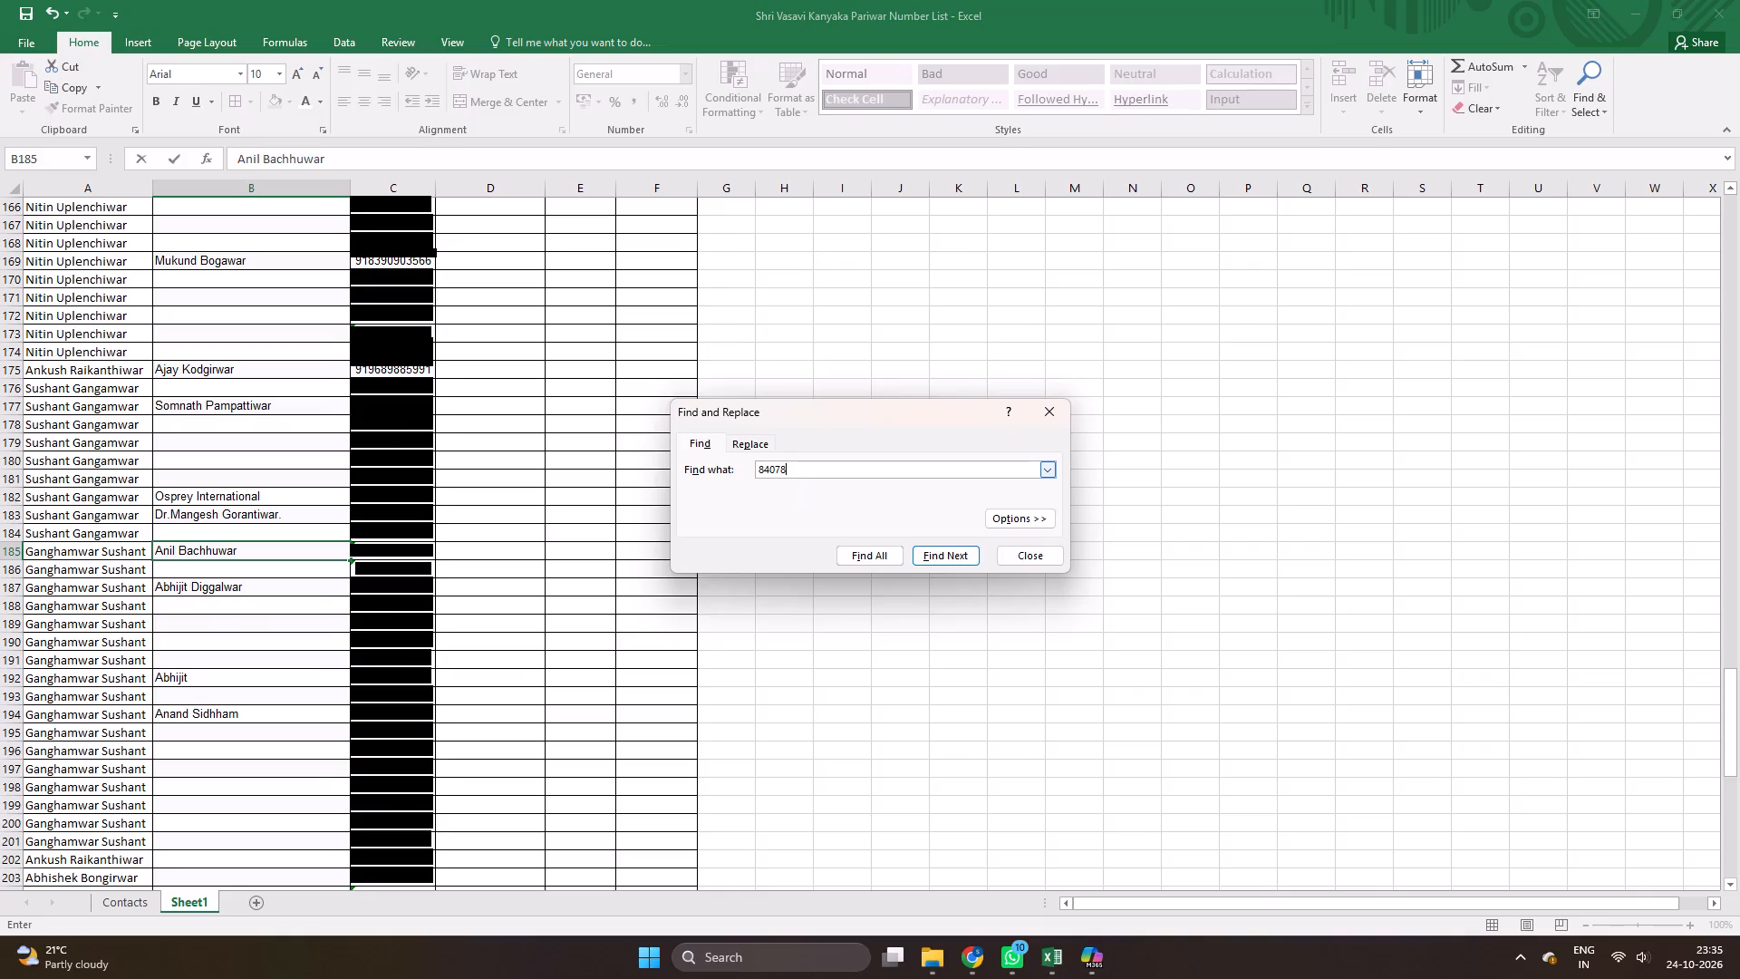
pyautogui.press('BackSpace')
pyautogui.press('BackSpace')
pyautogui.press('BackSpace')
pyautogui.press('BackSpace')
pyautogui.press('BackSpace')
pyautogui.write('8100')
pyautogui.press('9')
pyautogui.press('Return')
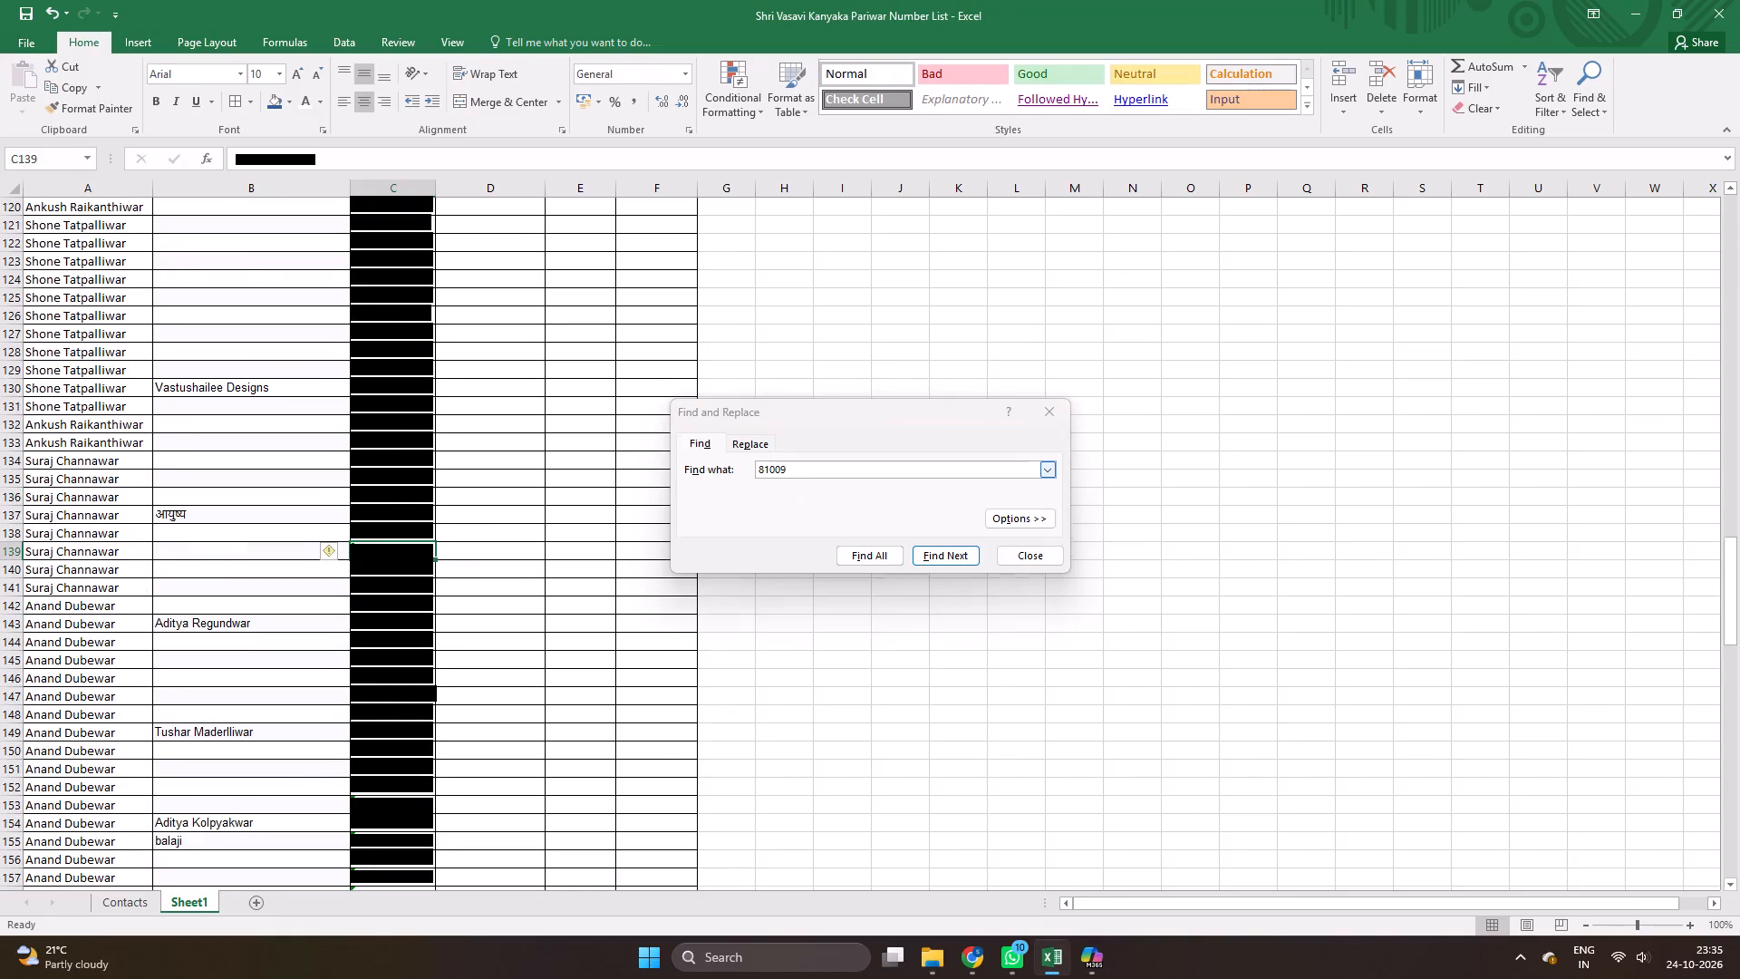
pyautogui.click(183, 553)
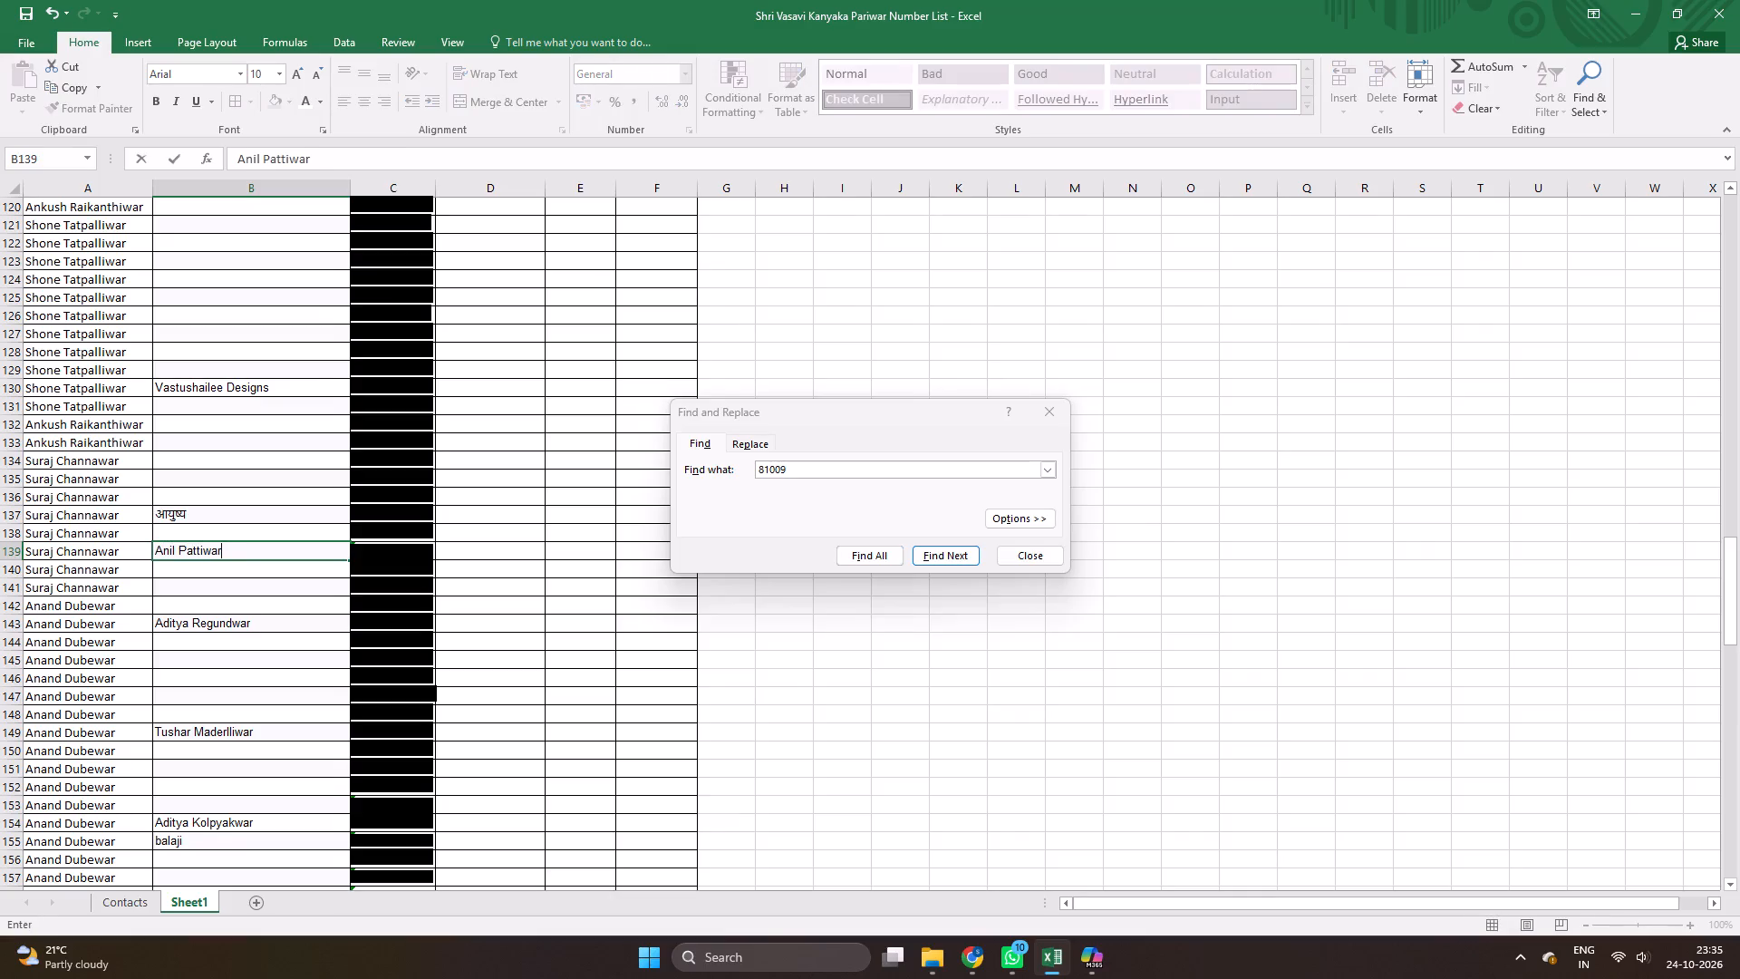
# Find the tenth contact by a five-digit part of the phone number and enter the contact's name in B75.
pyautogui.click(849, 461)
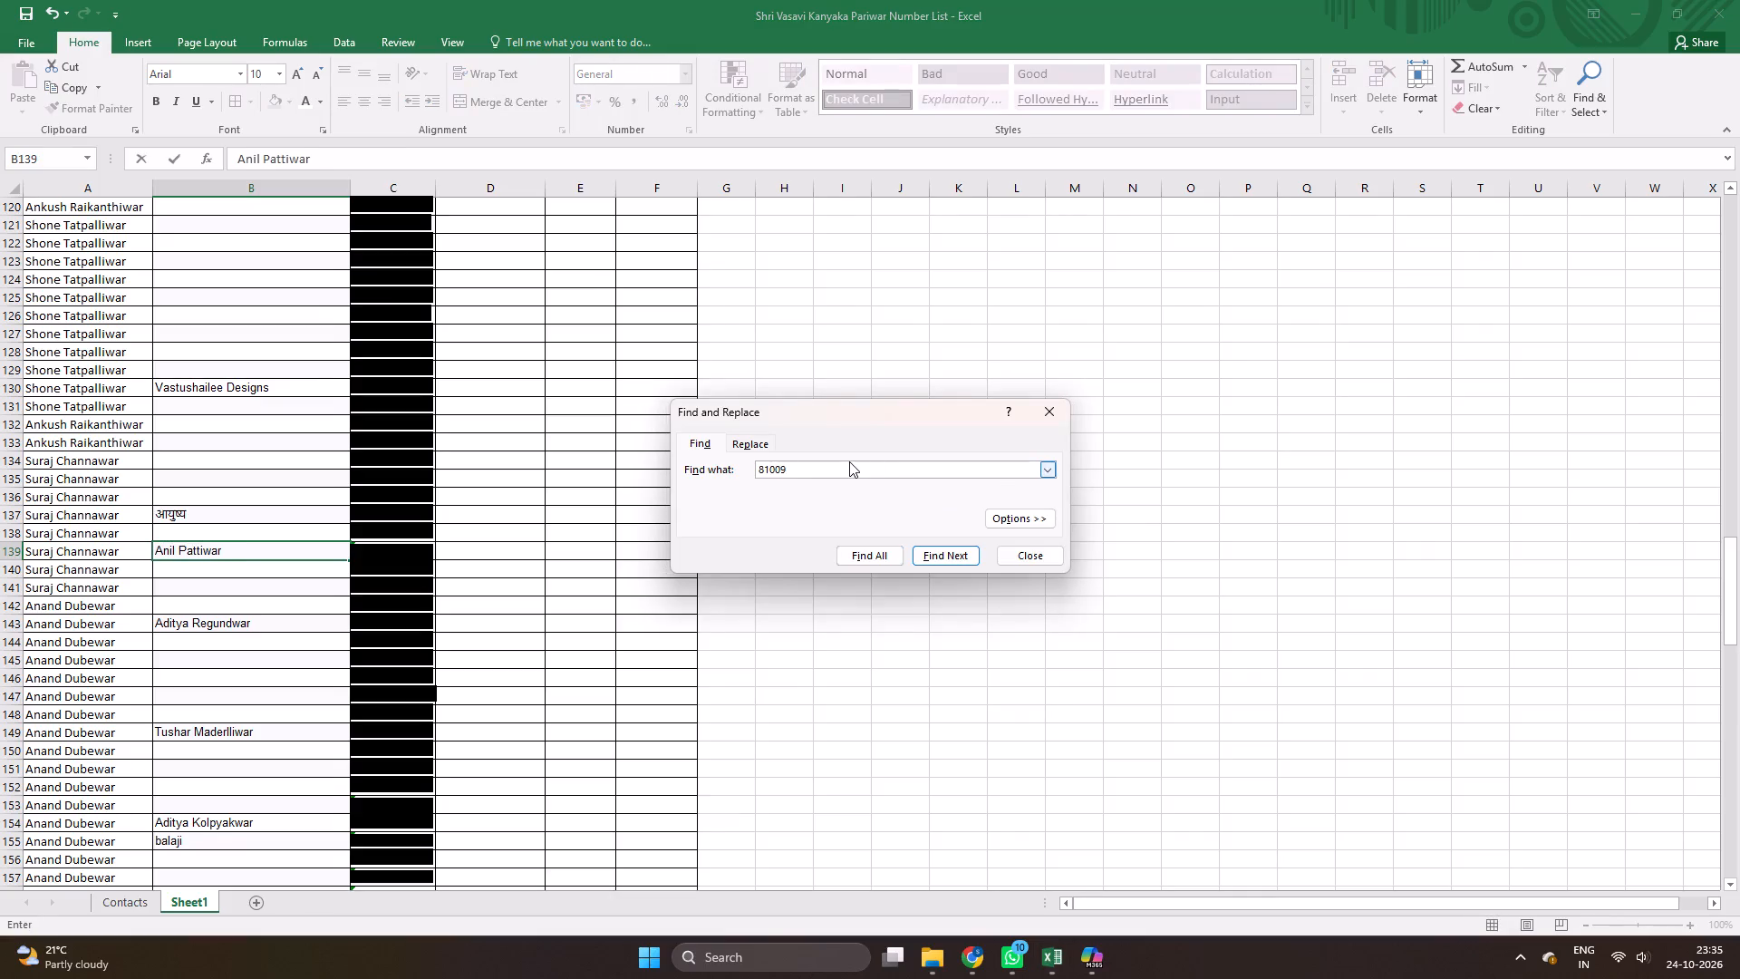
pyautogui.press('BackSpace')
pyautogui.press('BackSpace')
pyautogui.press('BackSpace')
pyautogui.press('BackSpace')
pyautogui.write('6939')
pyautogui.press('Return')
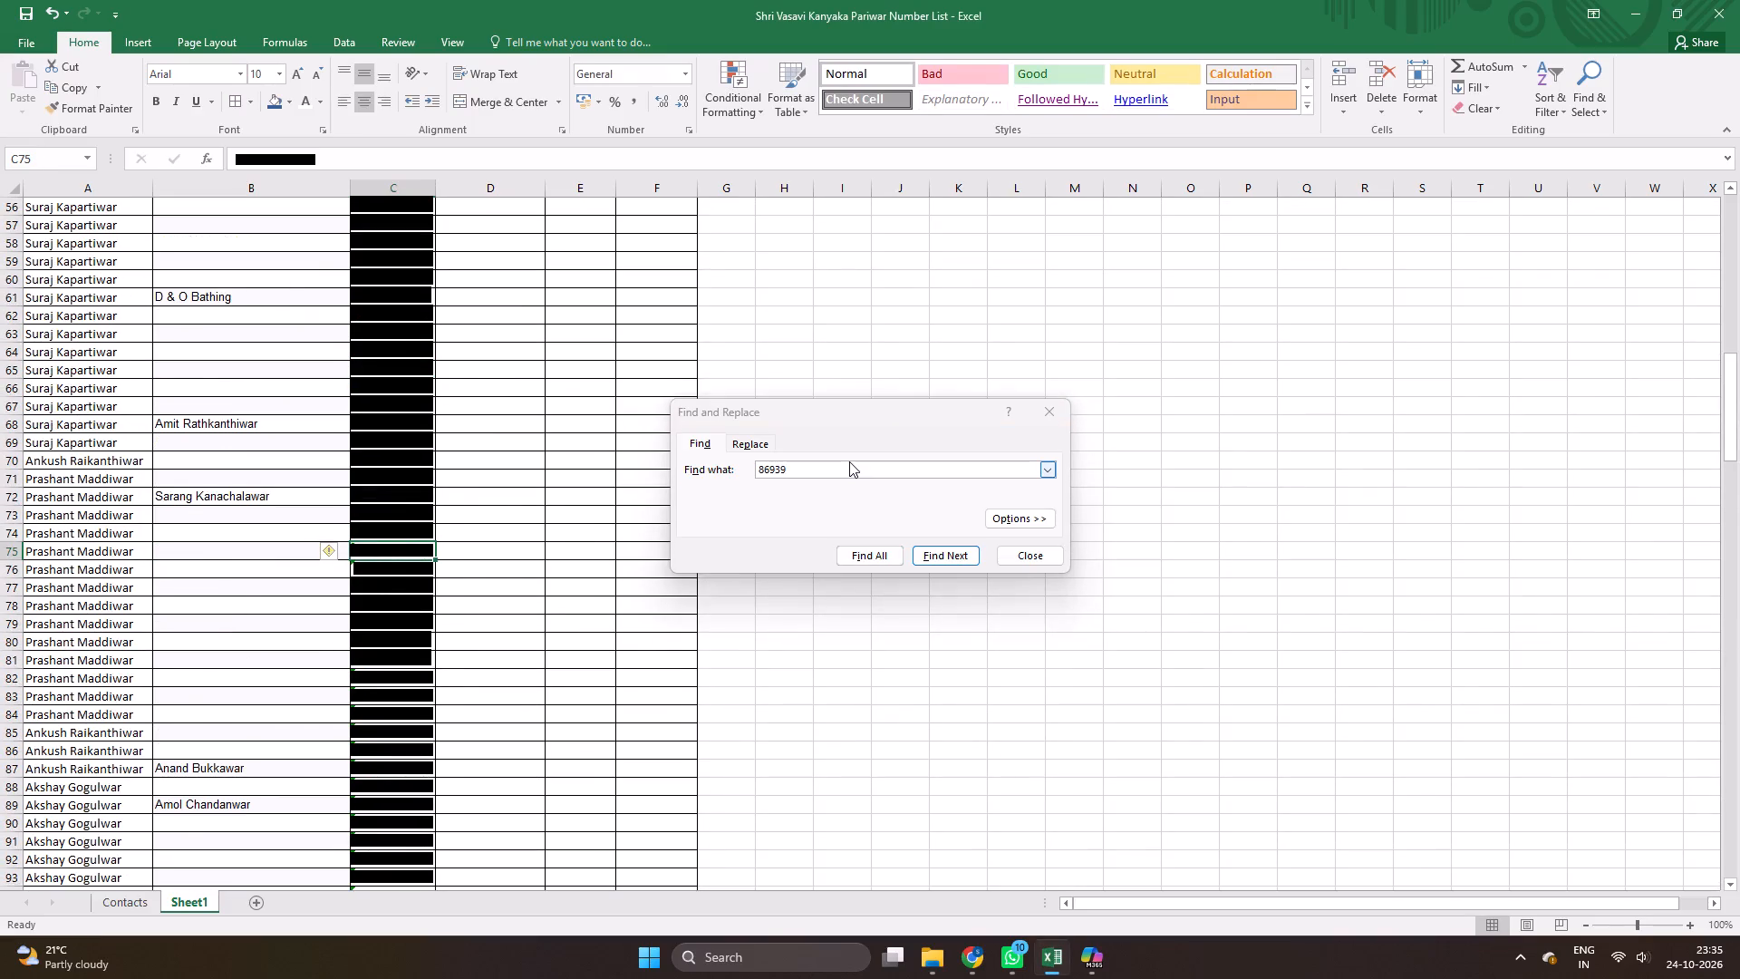
pyautogui.click(181, 556)
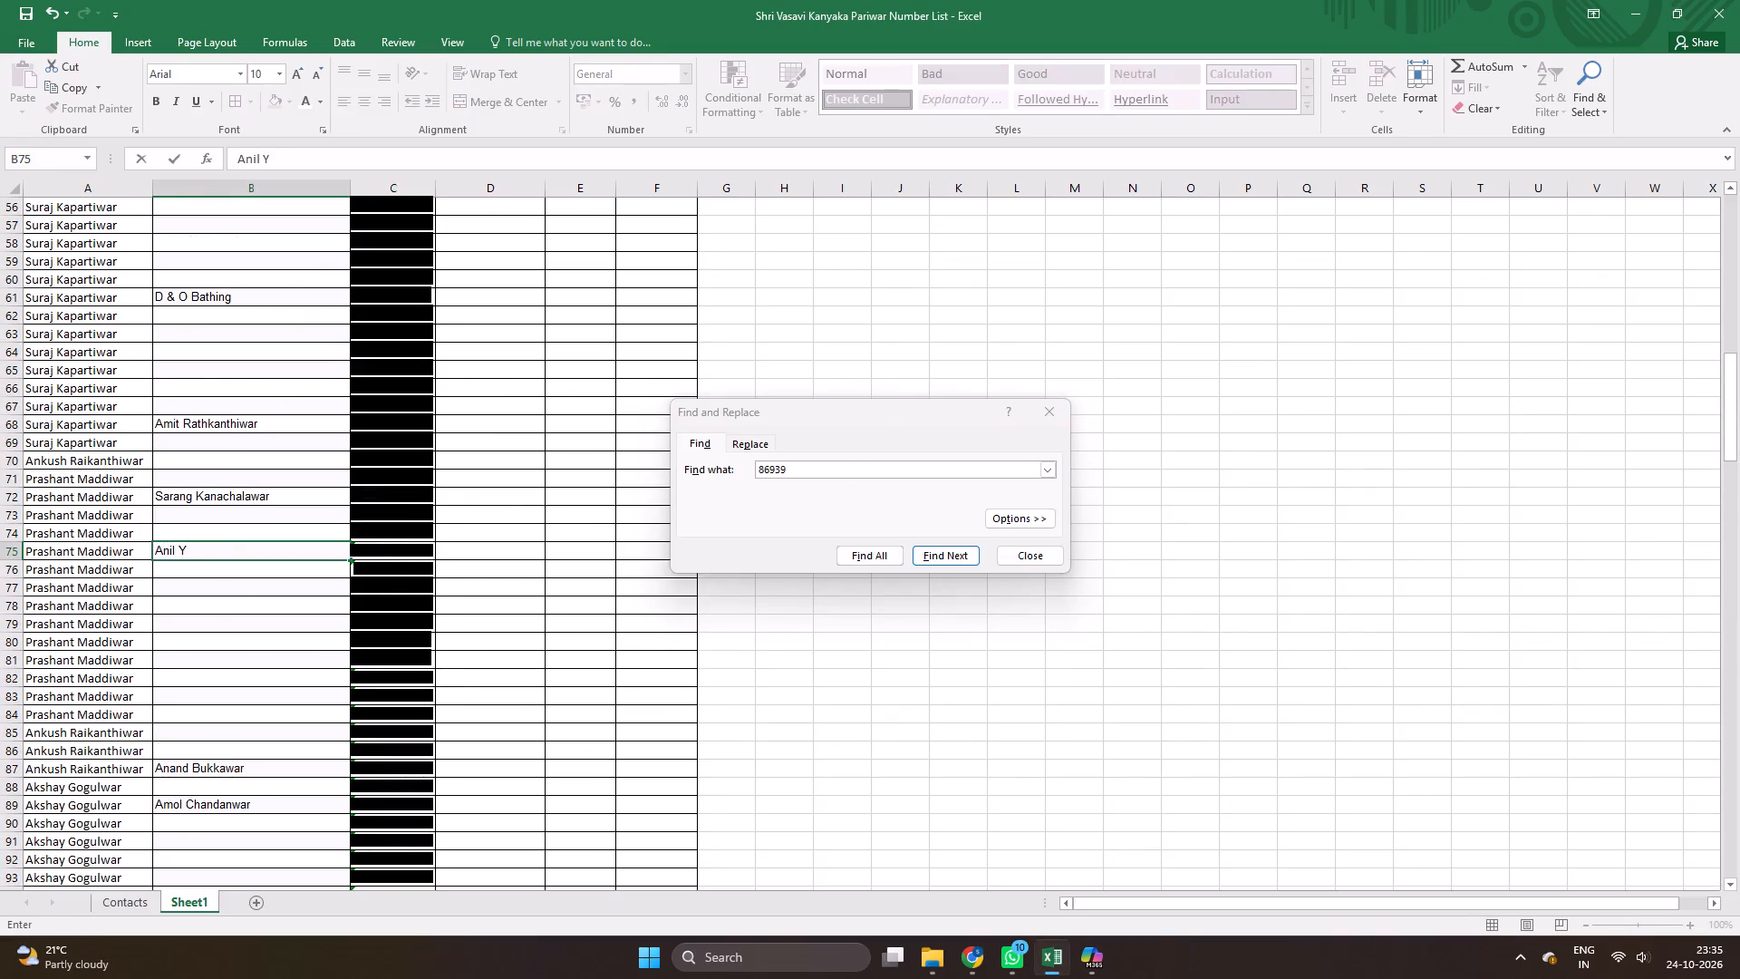
pyautogui.press('BackSpace')
pyautogui.press('u')
pyautogui.press('t')
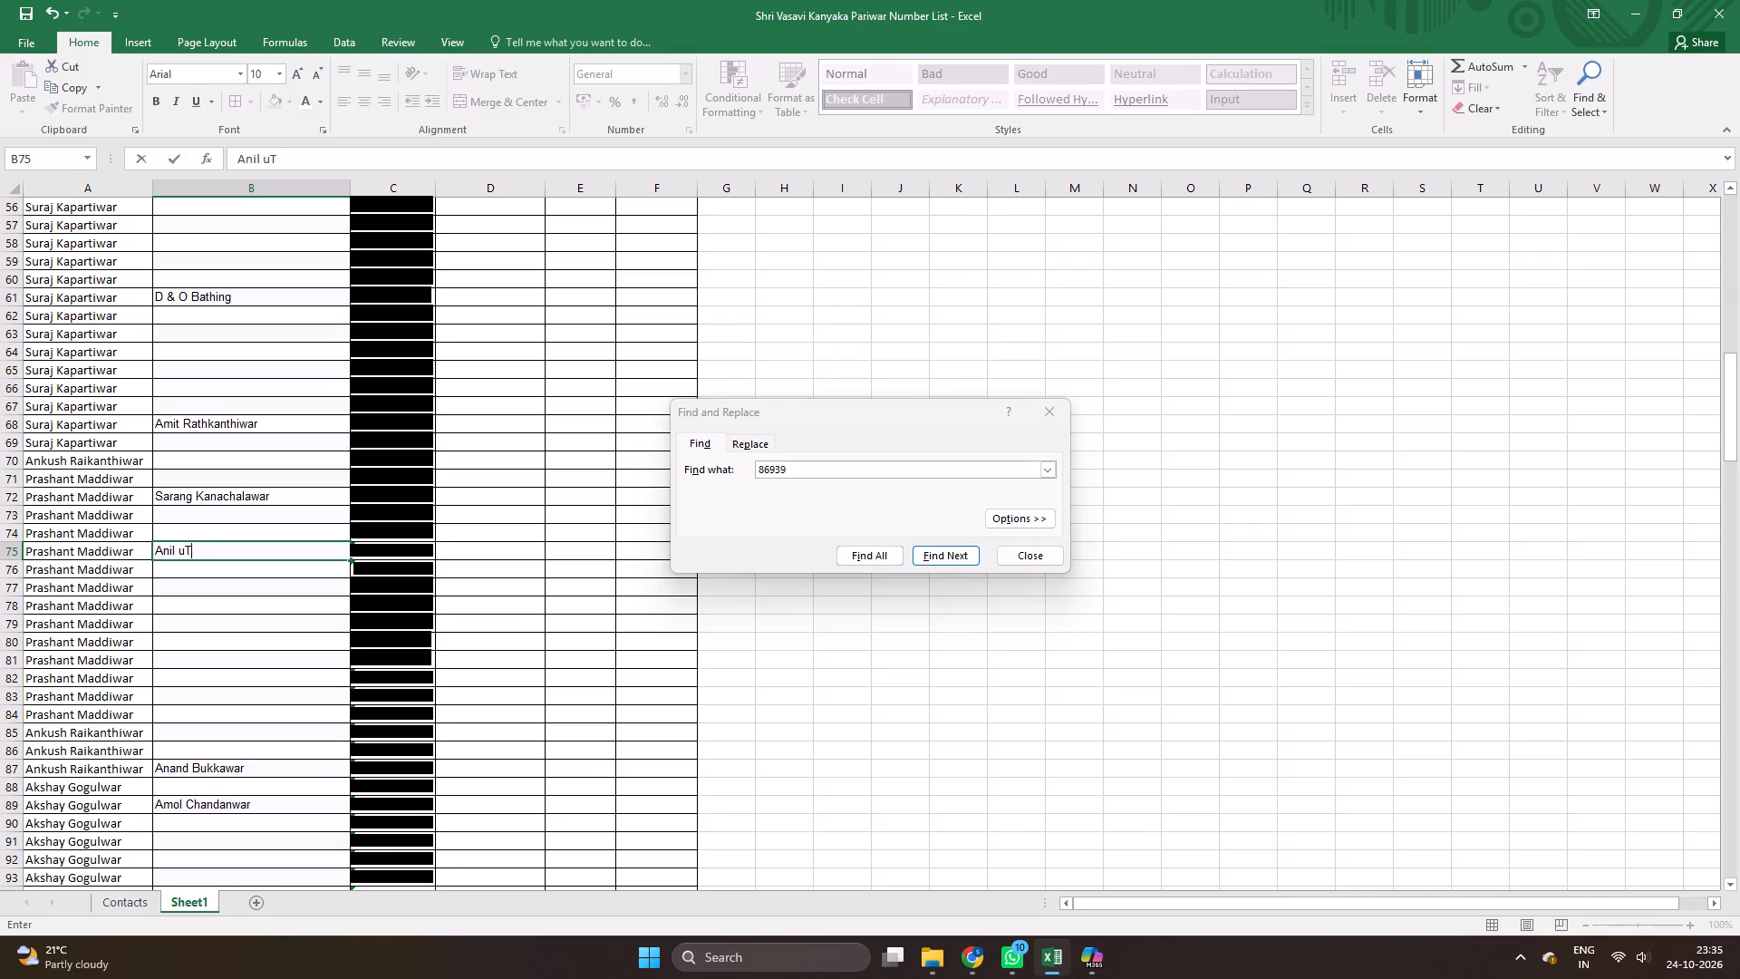
pyautogui.press('BackSpace')
pyautogui.press('BackSpace')
pyautogui.write('ttarwar')
# Find the eleventh contact by a five-digit part of the phone number and enter the correctly spelled name in B215.
pyautogui.click(817, 453)
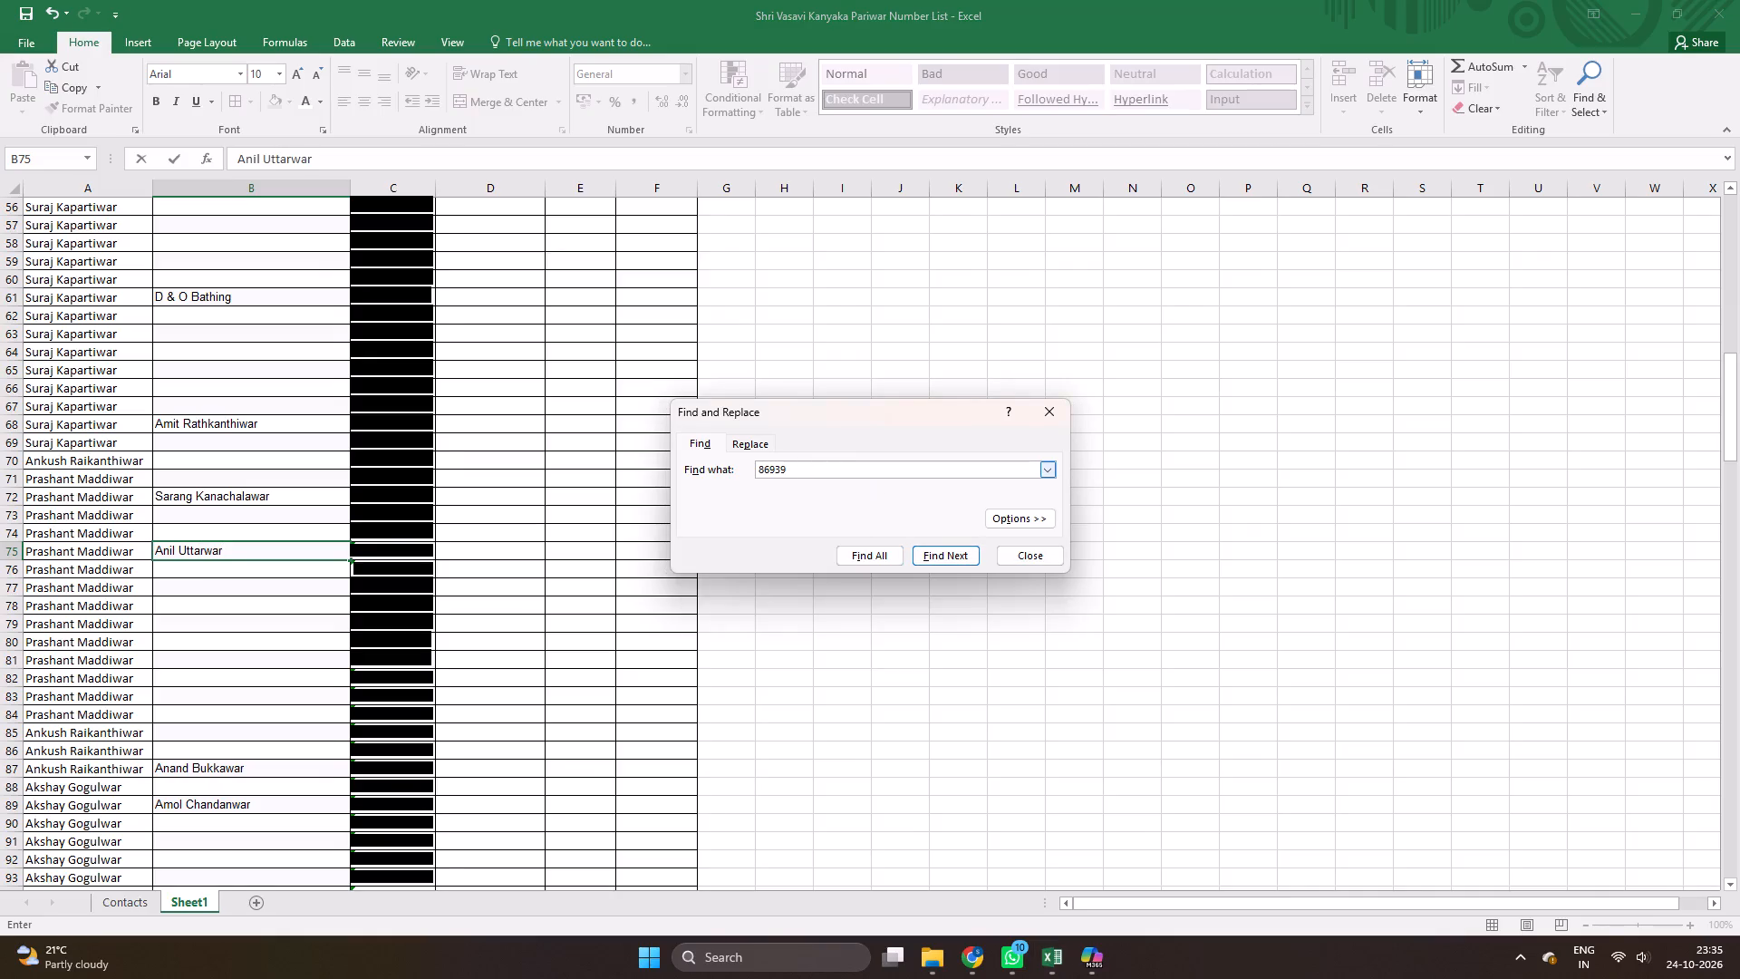
pyautogui.press('BackSpace')
pyautogui.press('BackSpace')
pyautogui.press('BackSpace')
pyautogui.press('BackSpace')
pyautogui.press('BackSpace')
pyautogui.write('515')
pyautogui.press('BackSpace')
pyautogui.press('BackSpace')
pyautogui.press('BackSpace')
pyautogui.press('BackSpace')
pyautogui.write('130')
pyautogui.press('BackSpace')
pyautogui.write('09')
pyautogui.press('BackSpace')
pyautogui.write('59')
pyautogui.press('Return')
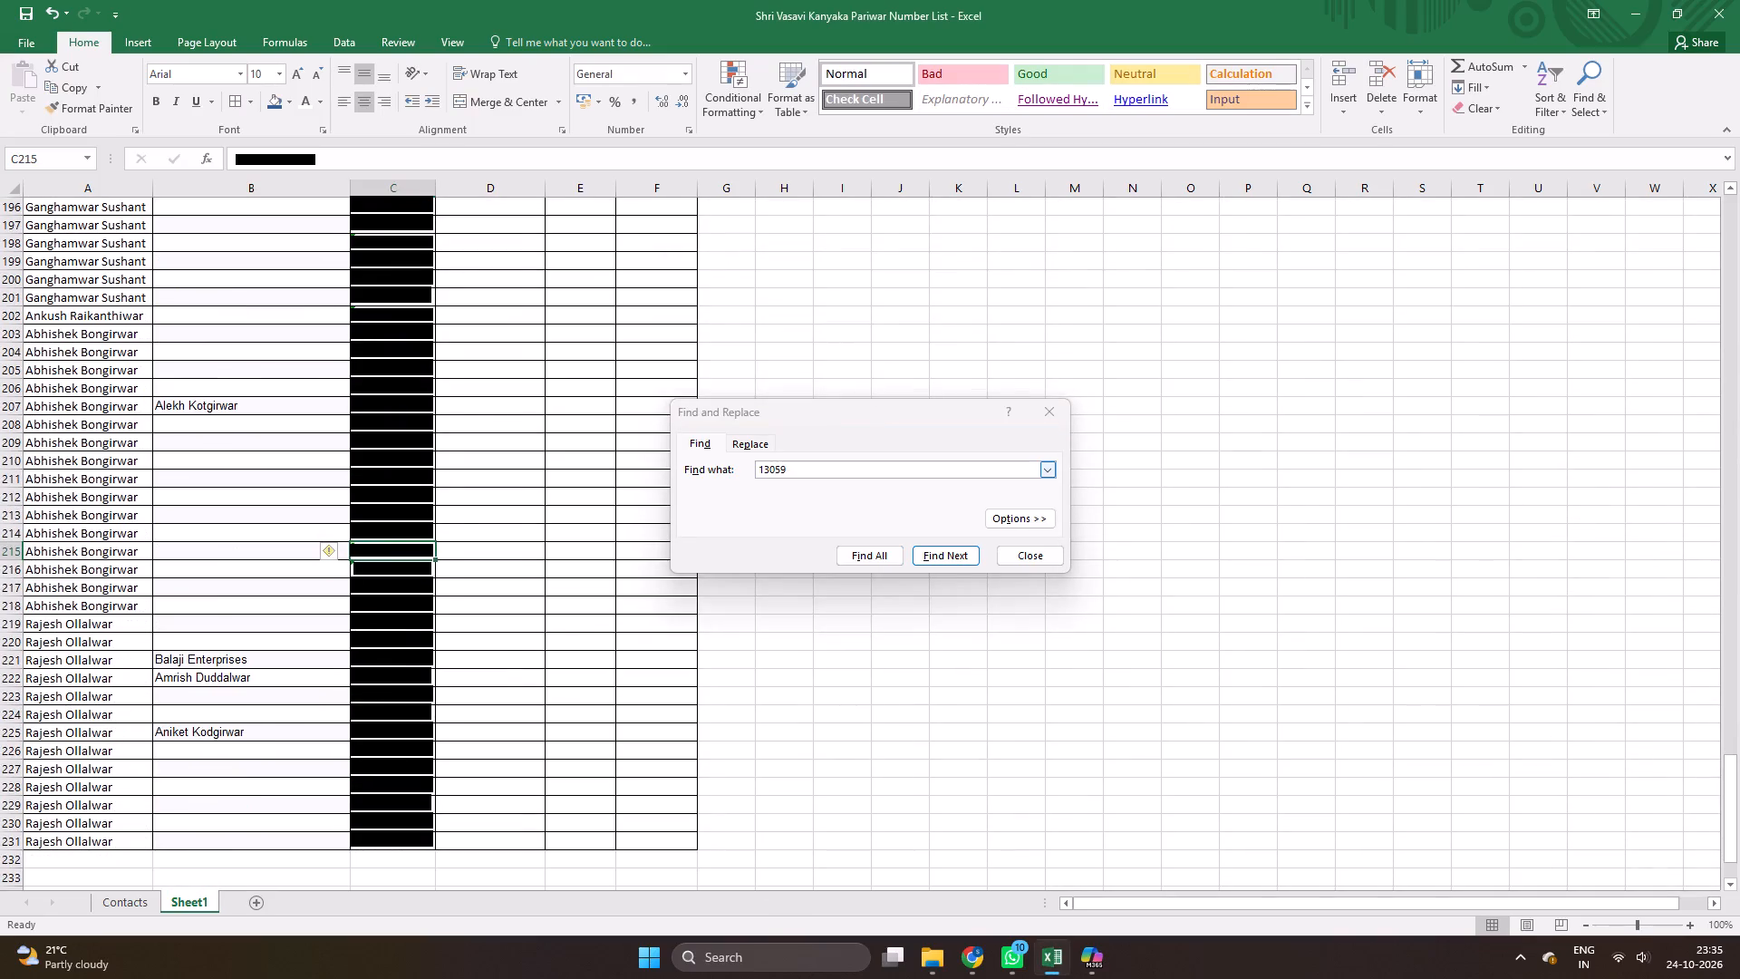
pyautogui.click(200, 557)
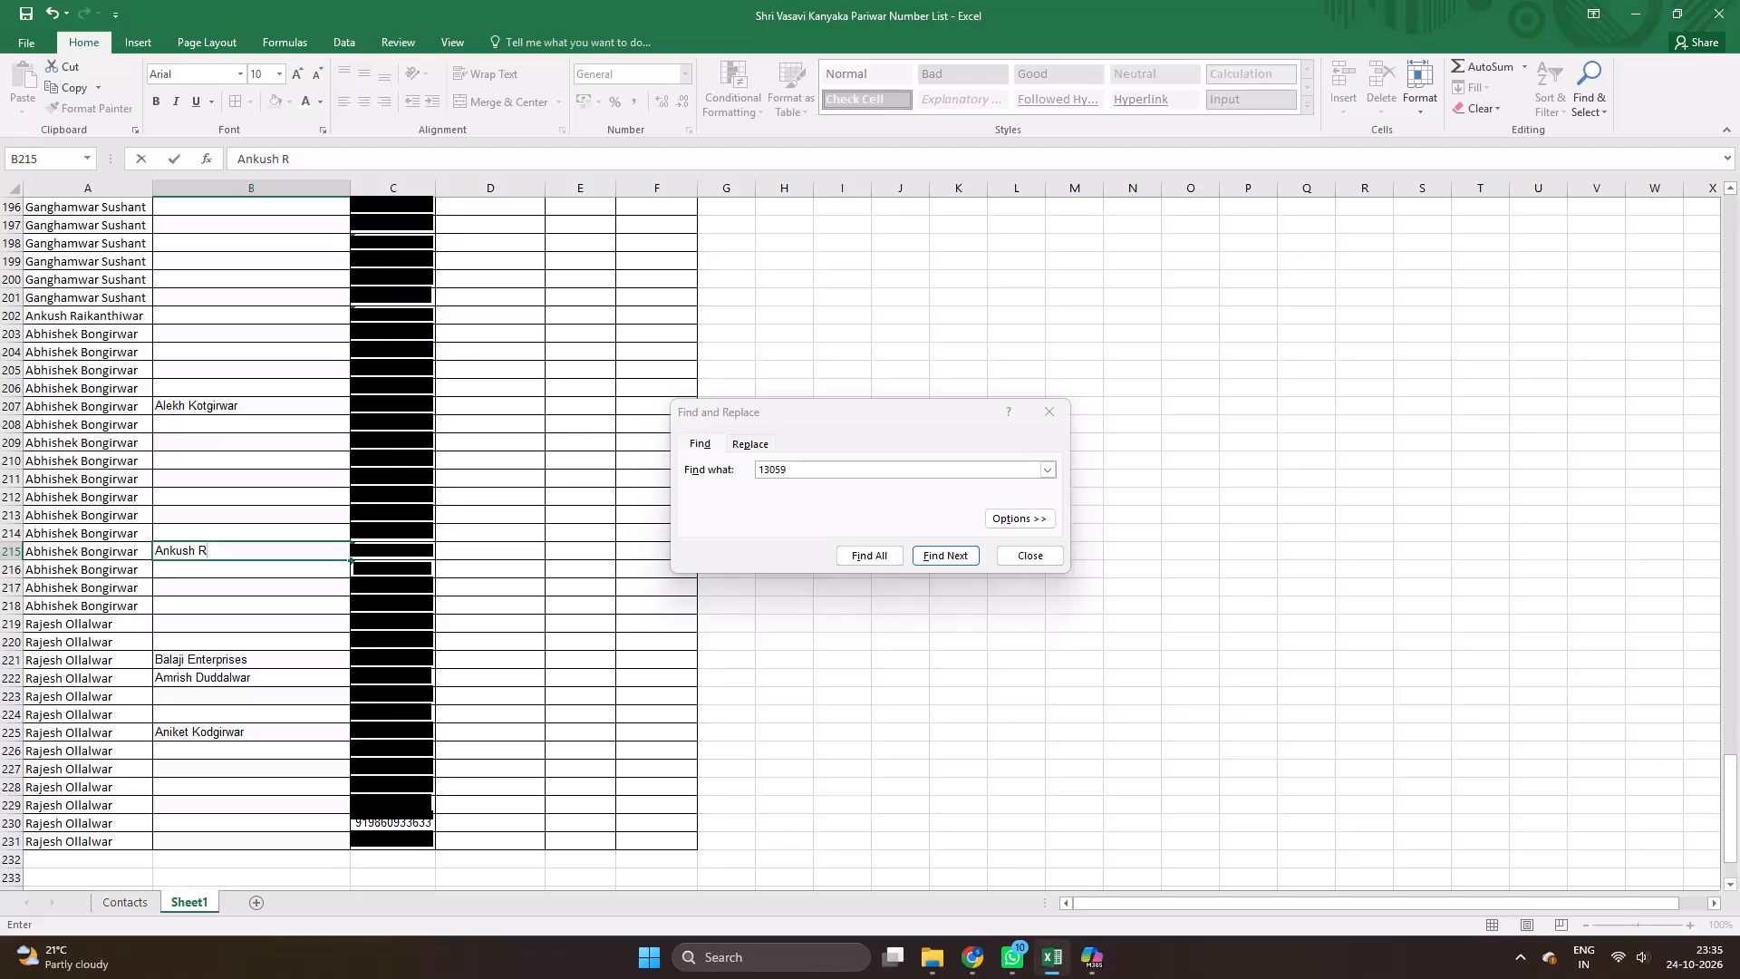
pyautogui.press('BackSpace')
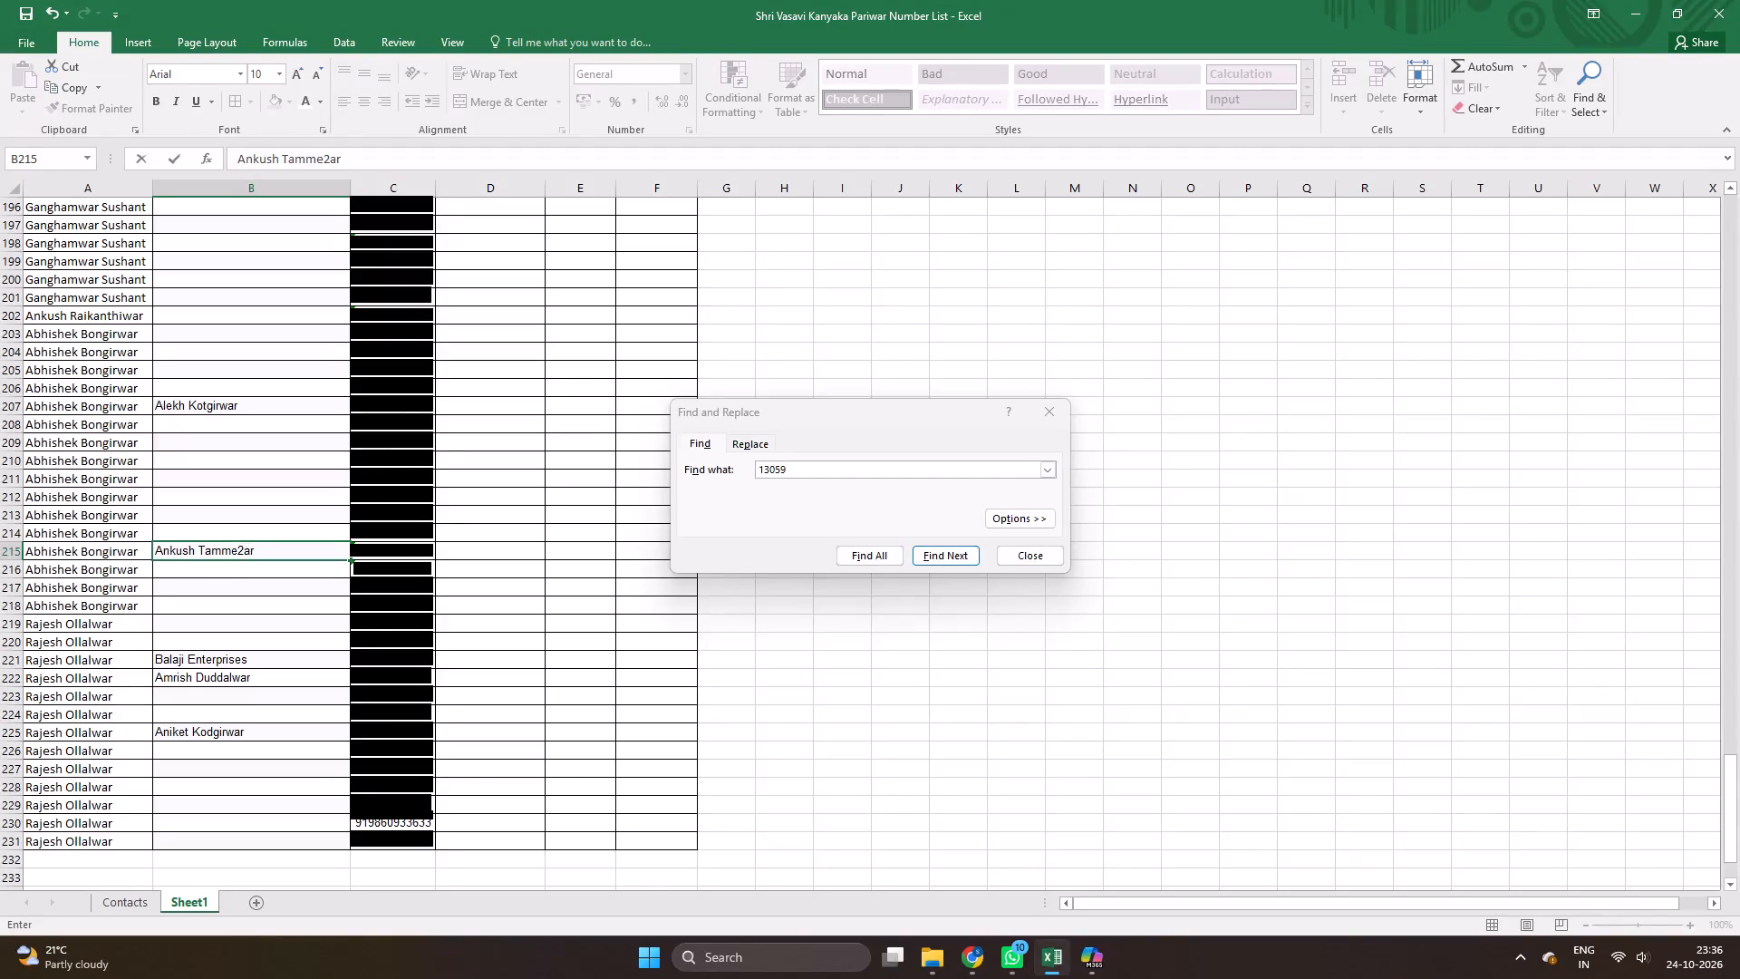
pyautogui.click(241, 548)
pyautogui.press('BackSpace')
pyautogui.press('BackSpace')
pyautogui.press('w')
# Find the twelfth contact by a five-digit part of the phone number and enter the contact's name in B142.
pyautogui.click(829, 469)
pyautogui.press('BackSpace')
pyautogui.press('BackSpace')
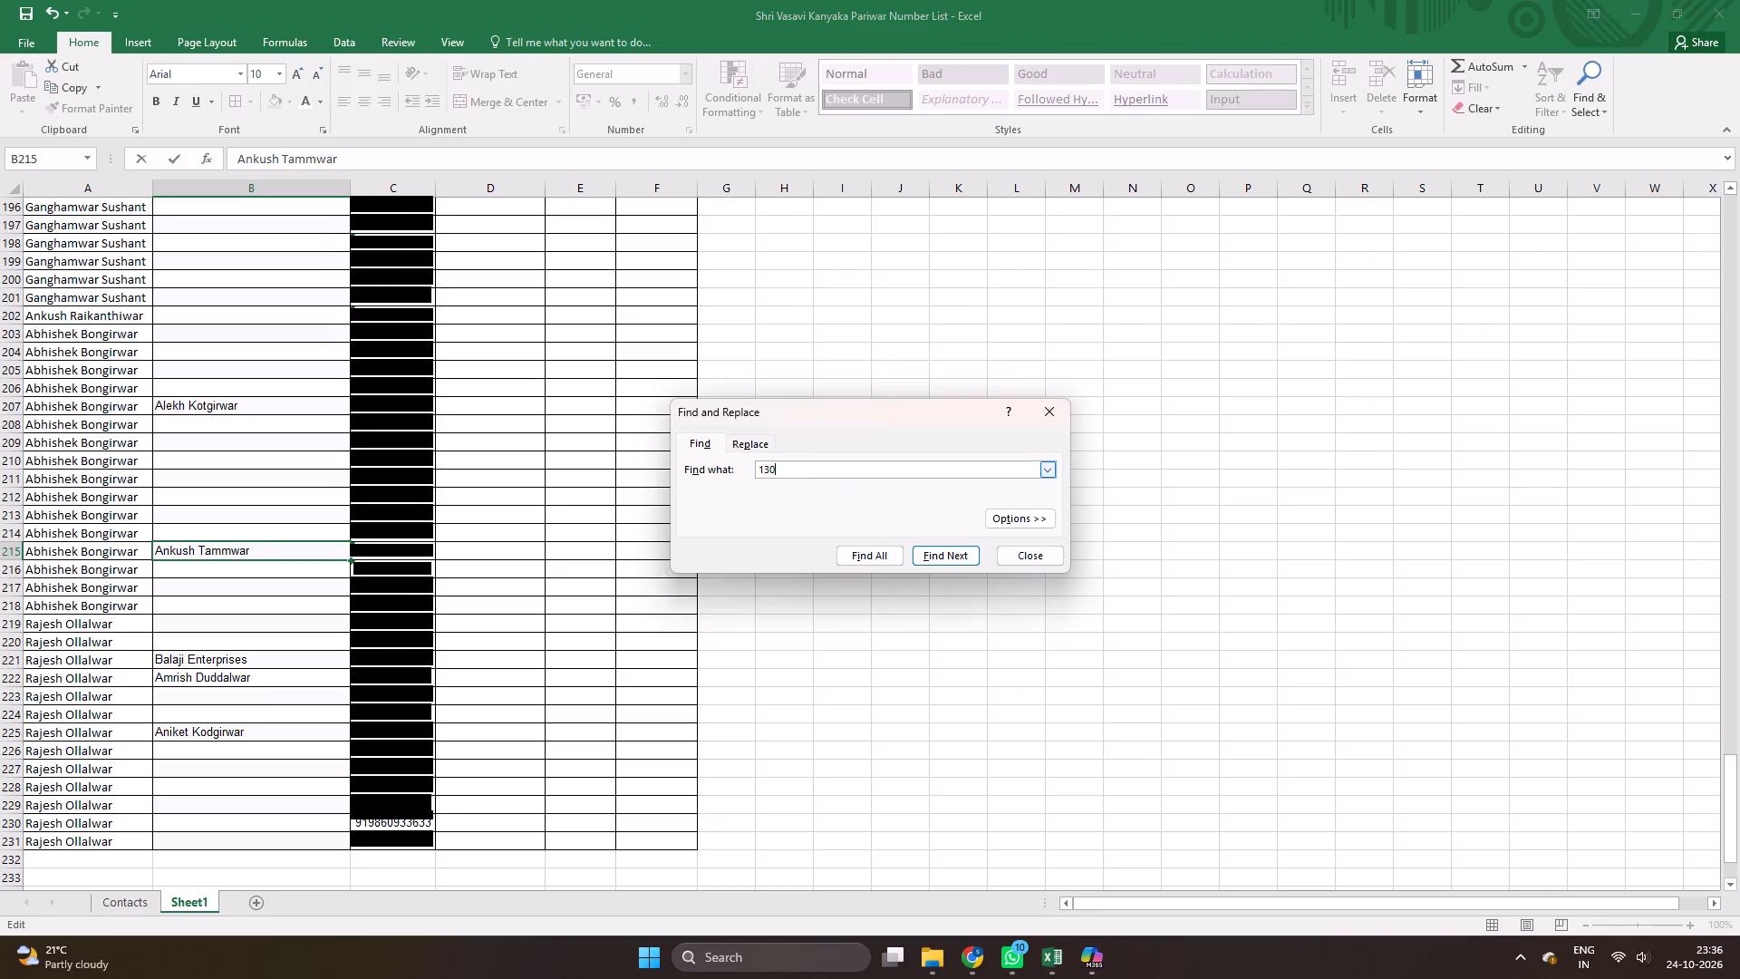
pyautogui.press('BackSpace')
pyautogui.press('BackSpace')
pyautogui.press('BackSpace')
pyautogui.write('515')
pyautogui.write('45')
pyautogui.press('Return')
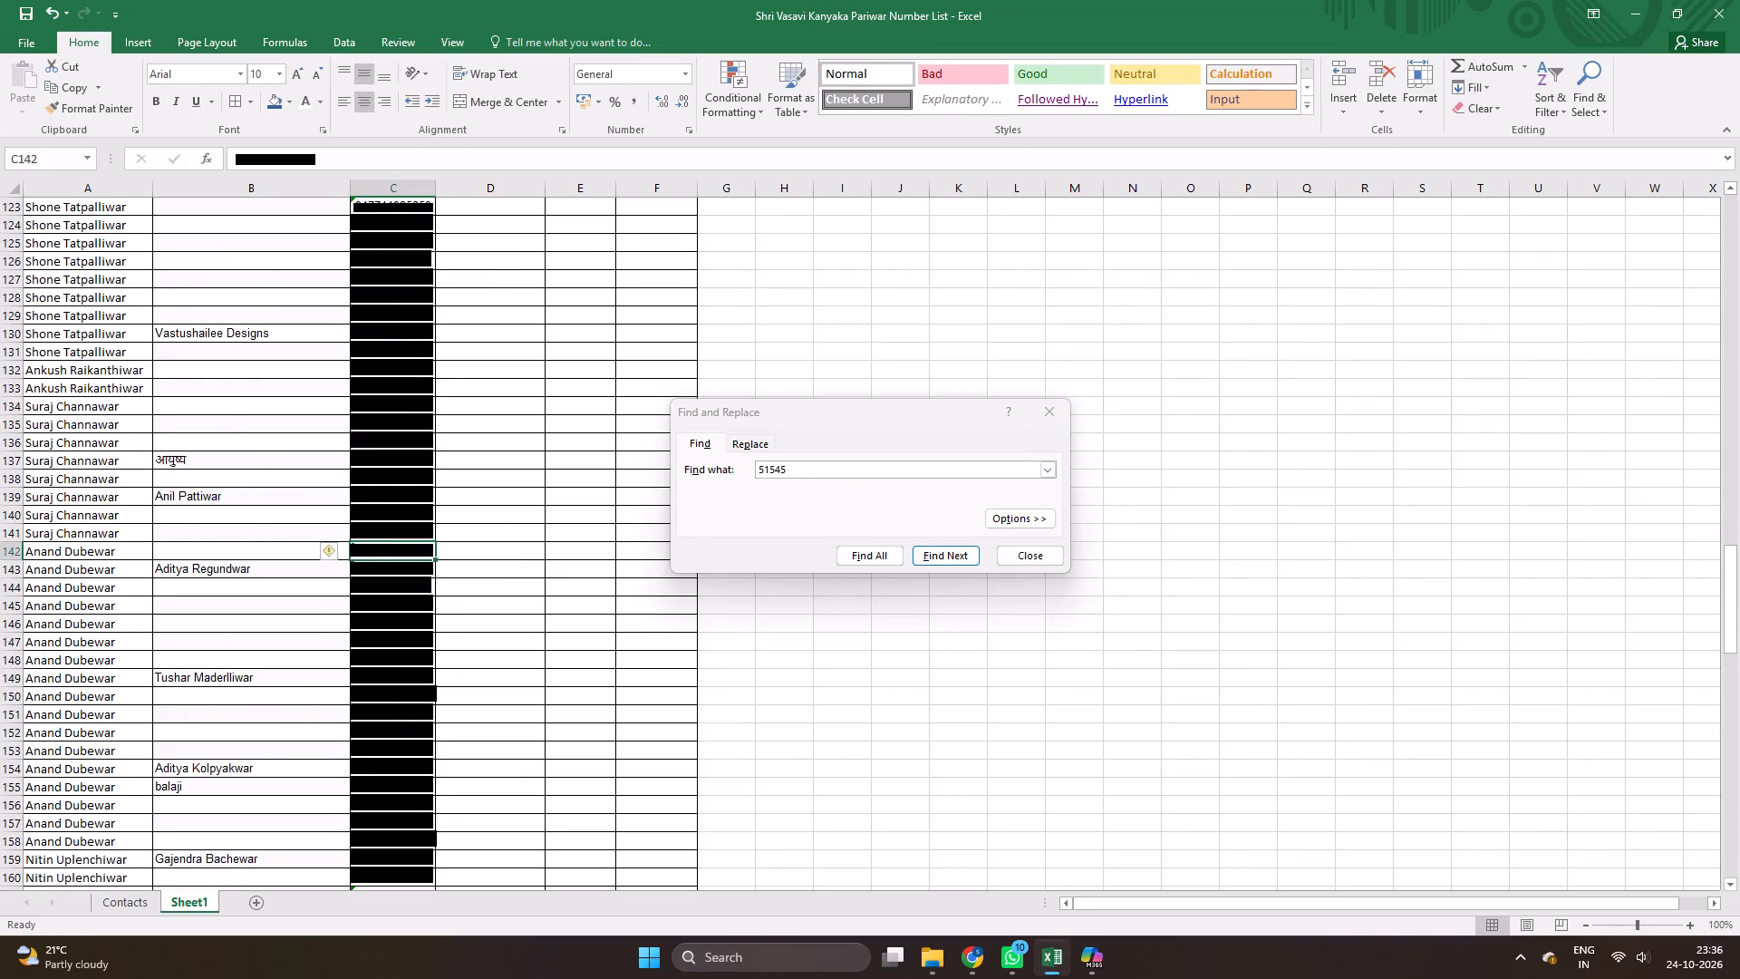
pyautogui.click(205, 543)
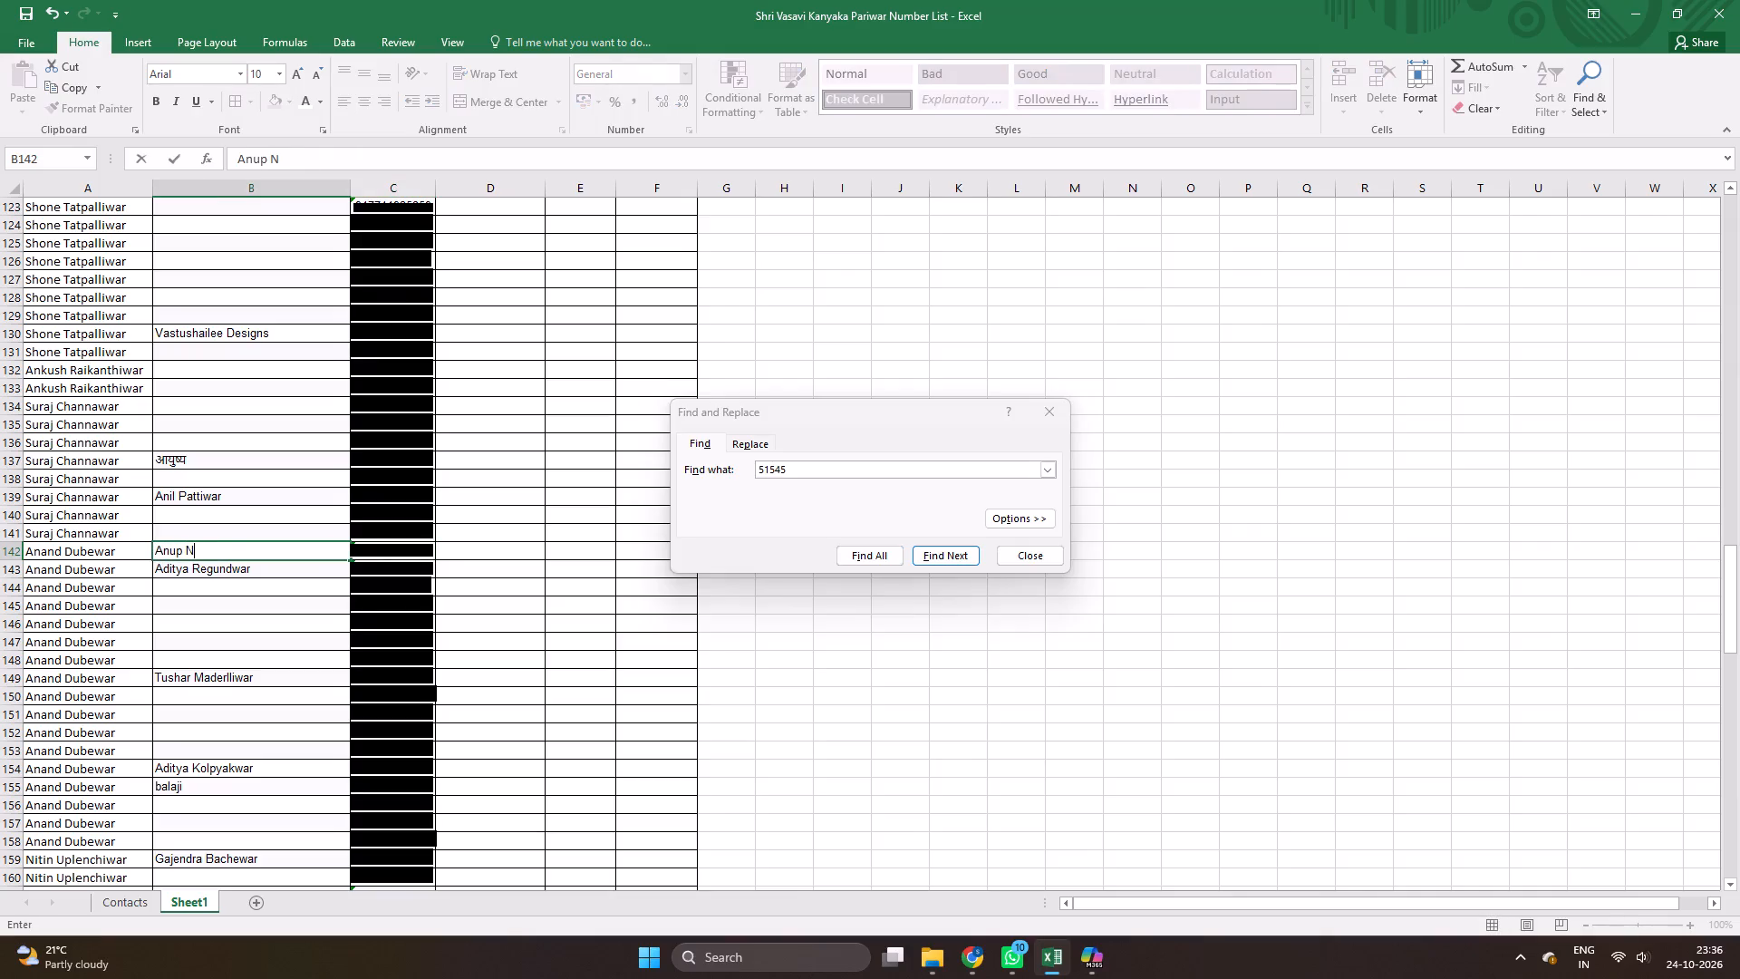
pyautogui.write('omulwar')
pyautogui.click(277, 602)
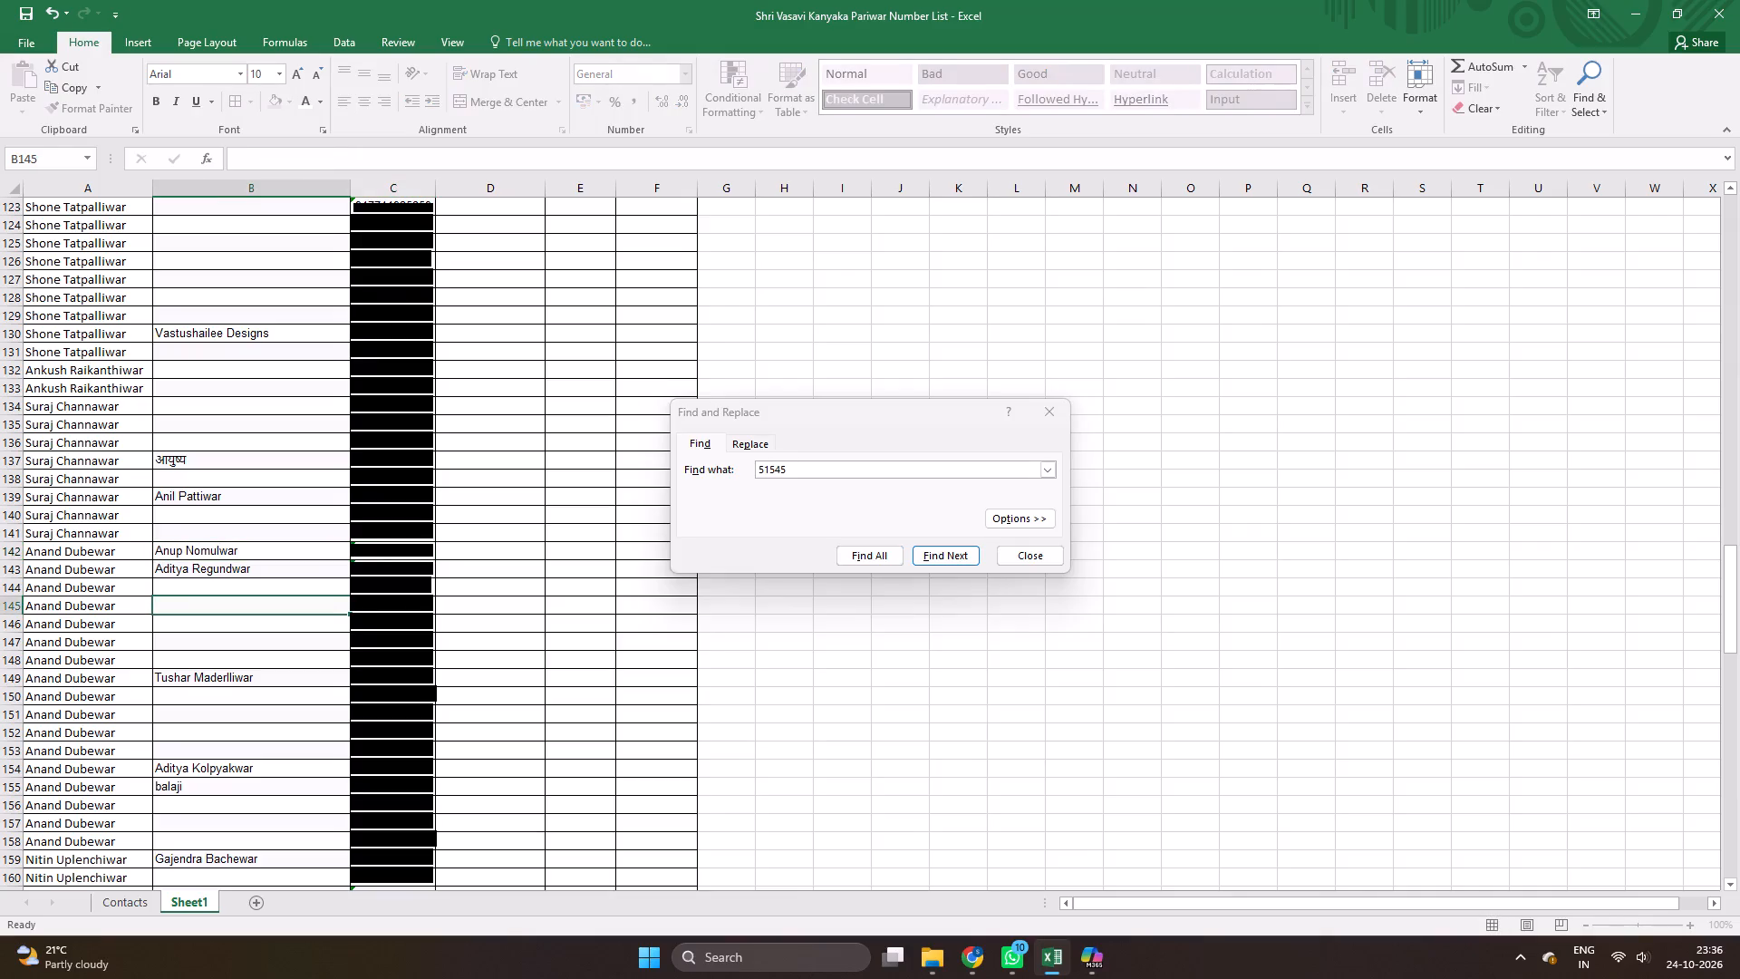
# Find the thirteenth contact by a five-digit part of the phone number and enter the contact's name in B174.
pyautogui.click(800, 477)
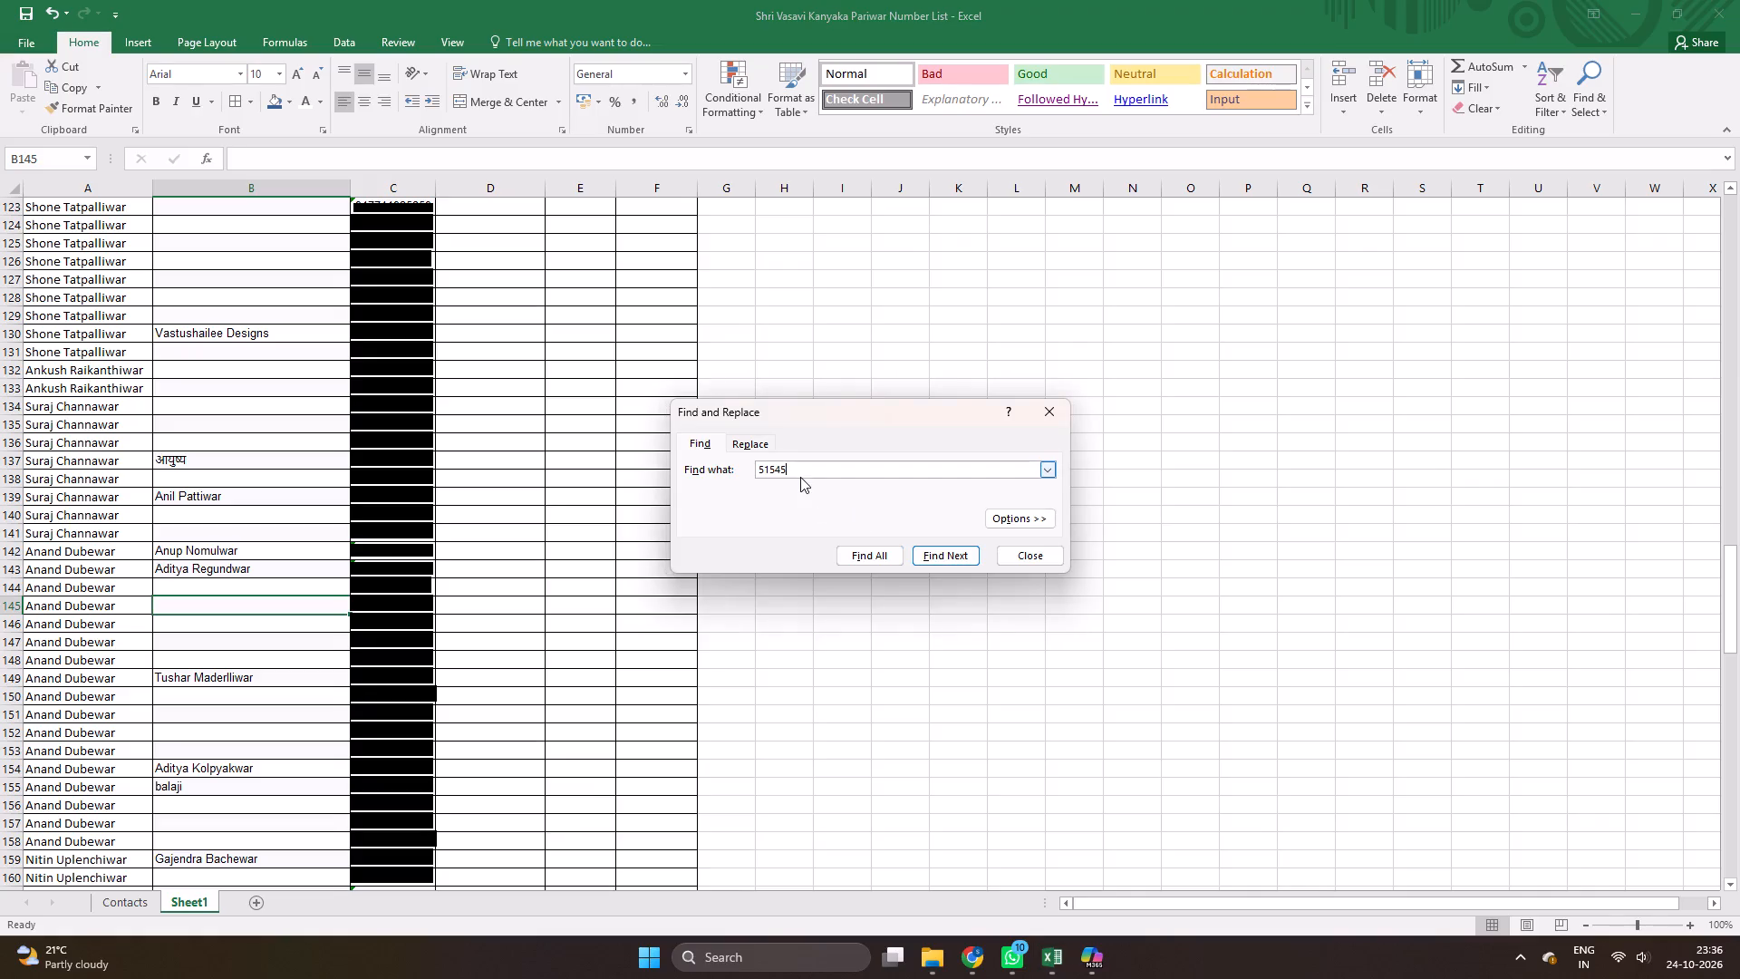
pyautogui.press('BackSpace')
pyautogui.press('BackSpace')
pyautogui.press('BackSpace')
pyautogui.press('BackSpace')
pyautogui.press('BackSpace')
pyautogui.write('76860')
pyautogui.press('Return')
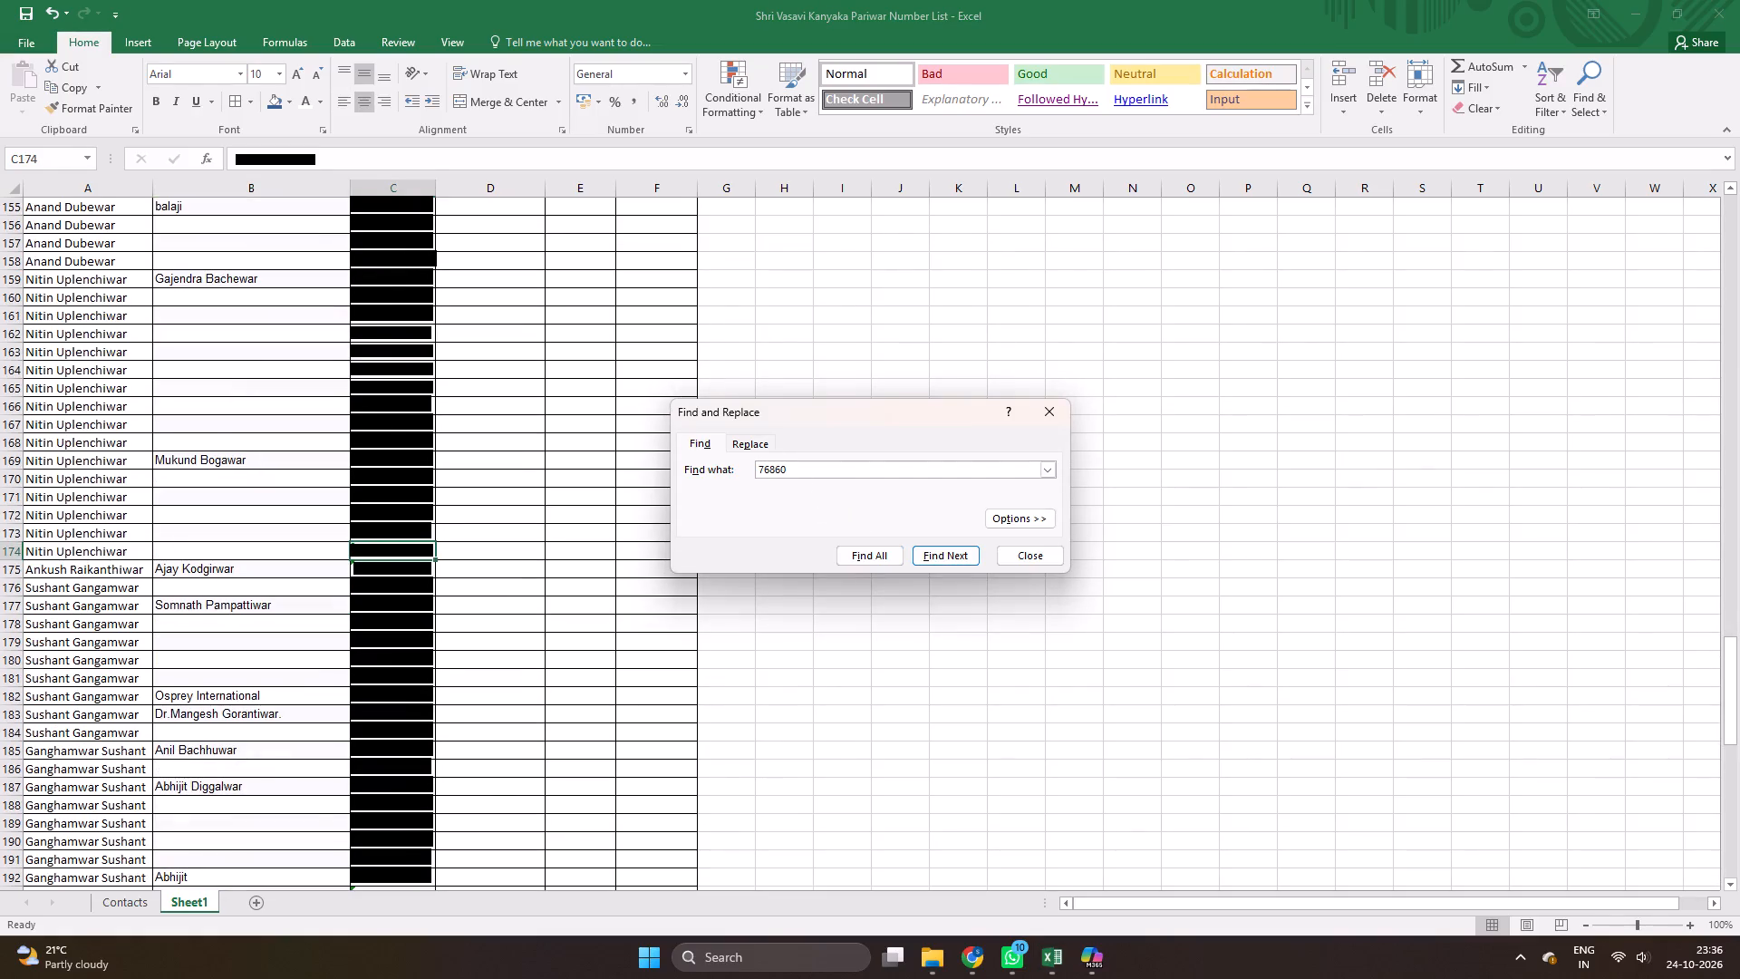
pyautogui.click(202, 553)
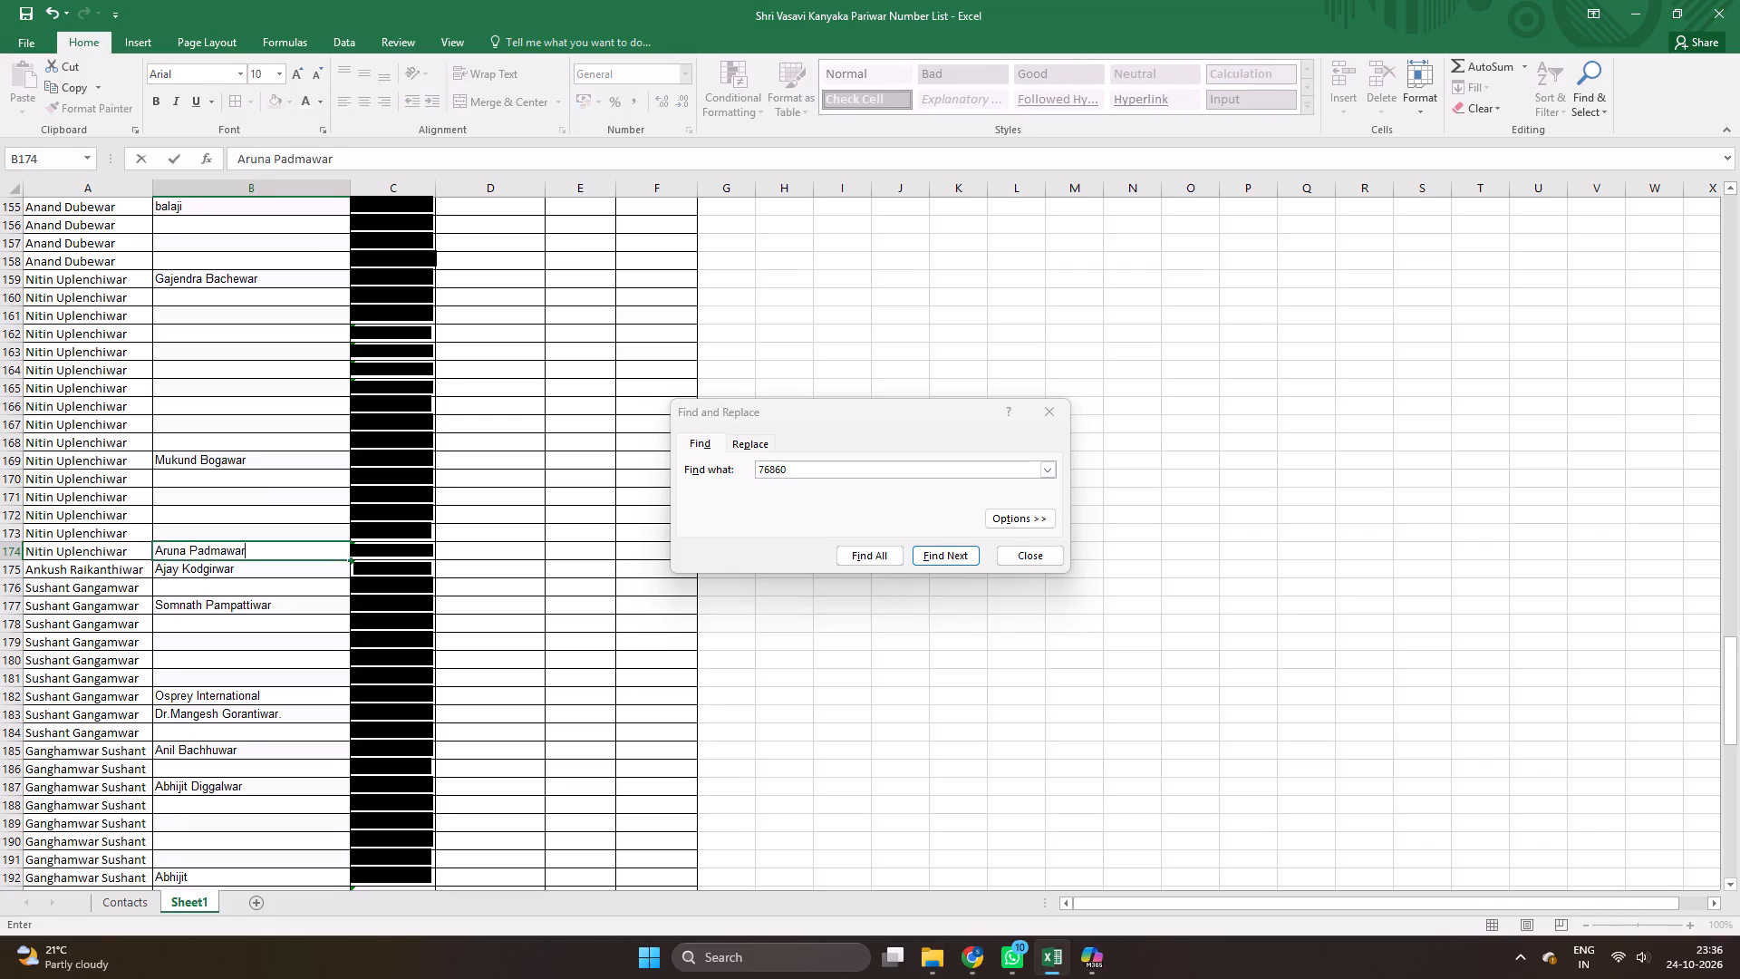
# Find the fourteenth contact by a five-digit part of the phone number and enter the contact's name in B124.
pyautogui.click(826, 469)
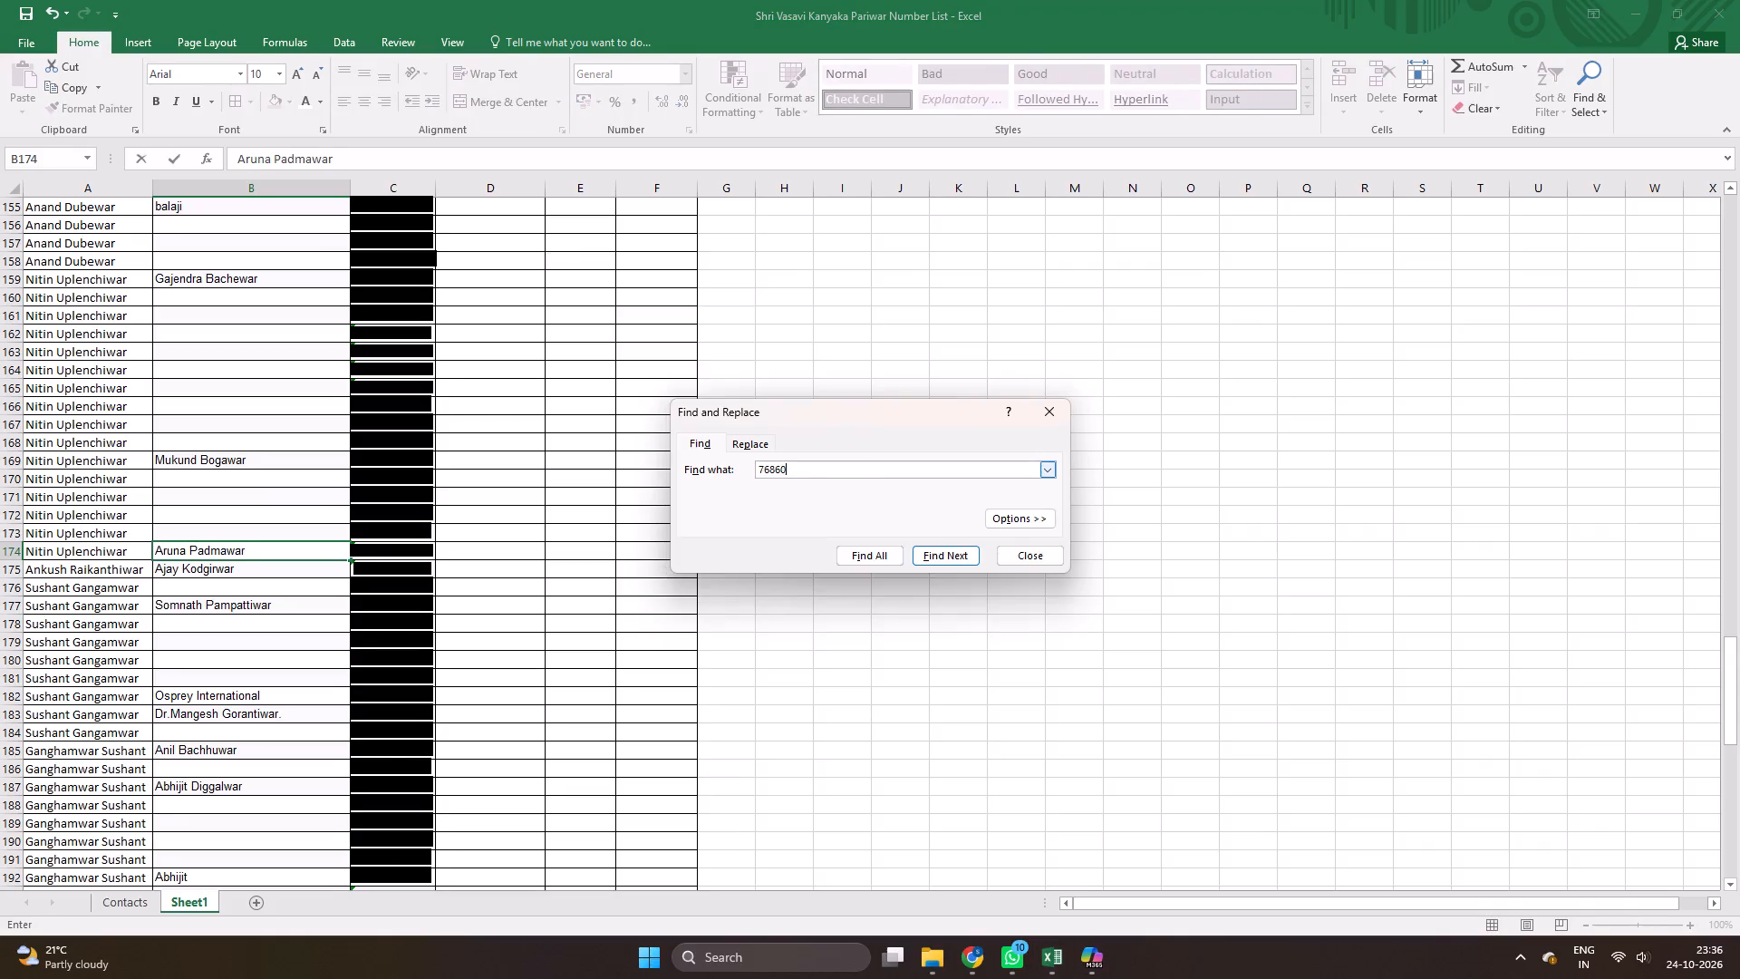
pyautogui.press('BackSpace')
pyautogui.press('BackSpace')
pyautogui.press('BackSpace')
pyautogui.press('BackSpace')
pyautogui.press('BackSpace')
pyautogui.write('93249')
pyautogui.press('Return')
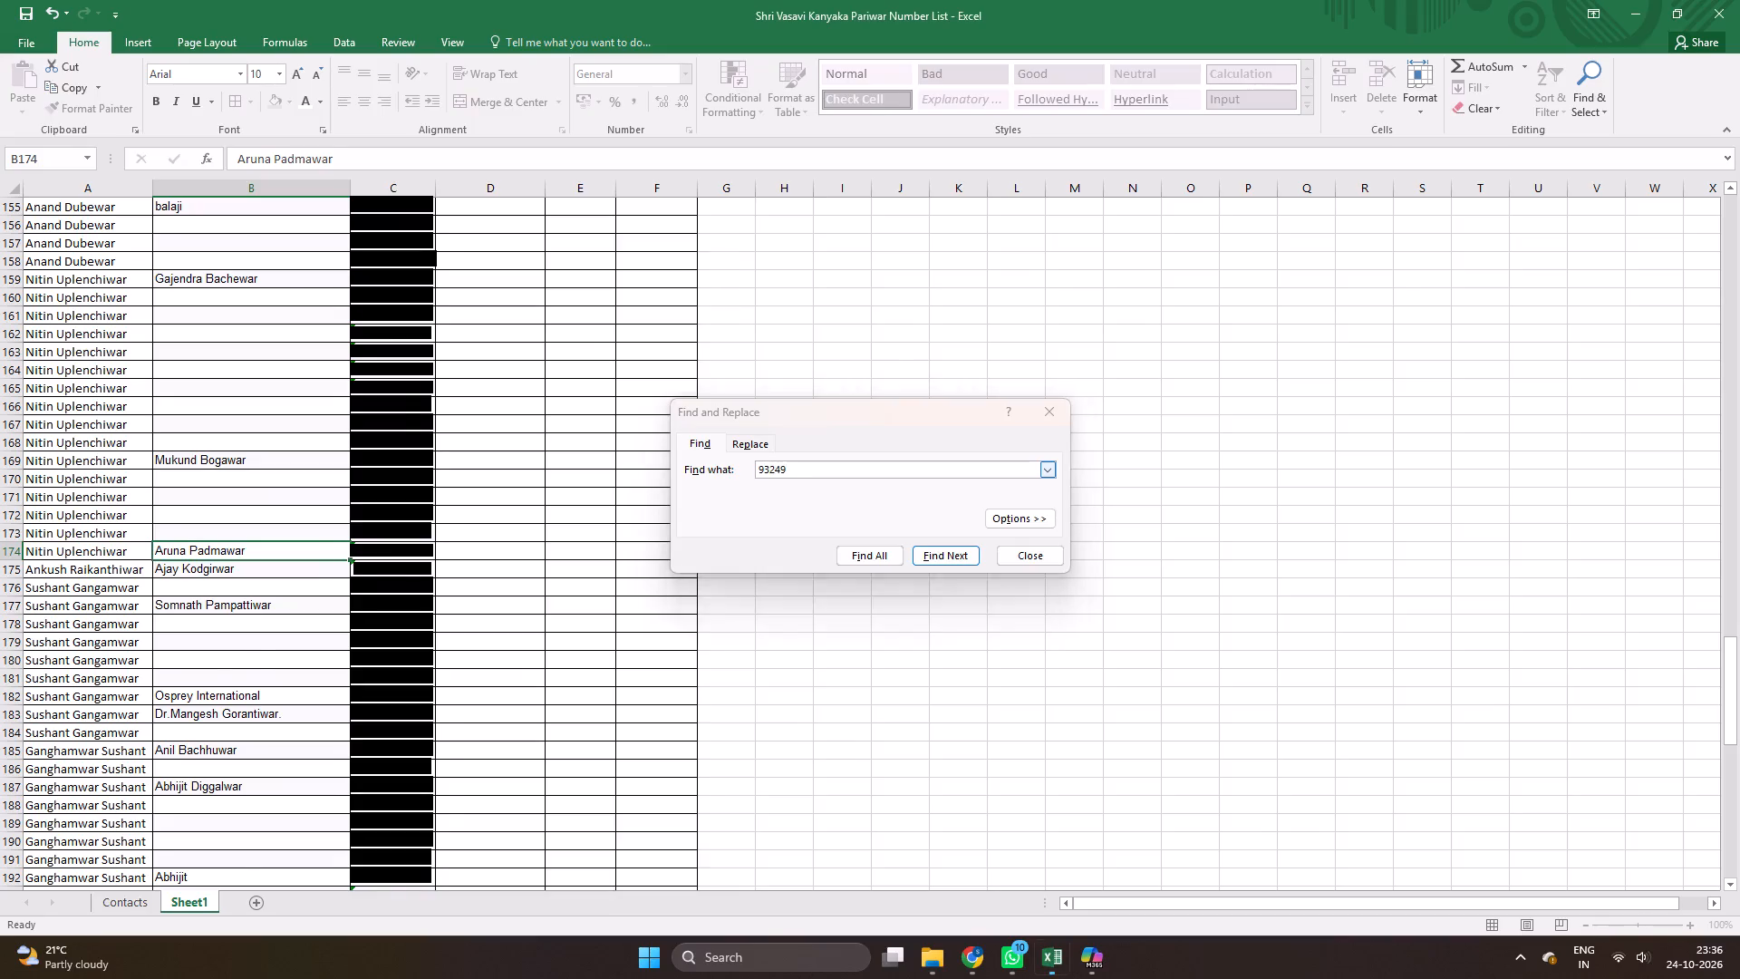
pyautogui.scroll(1, 826, 469)
pyautogui.click(226, 601)
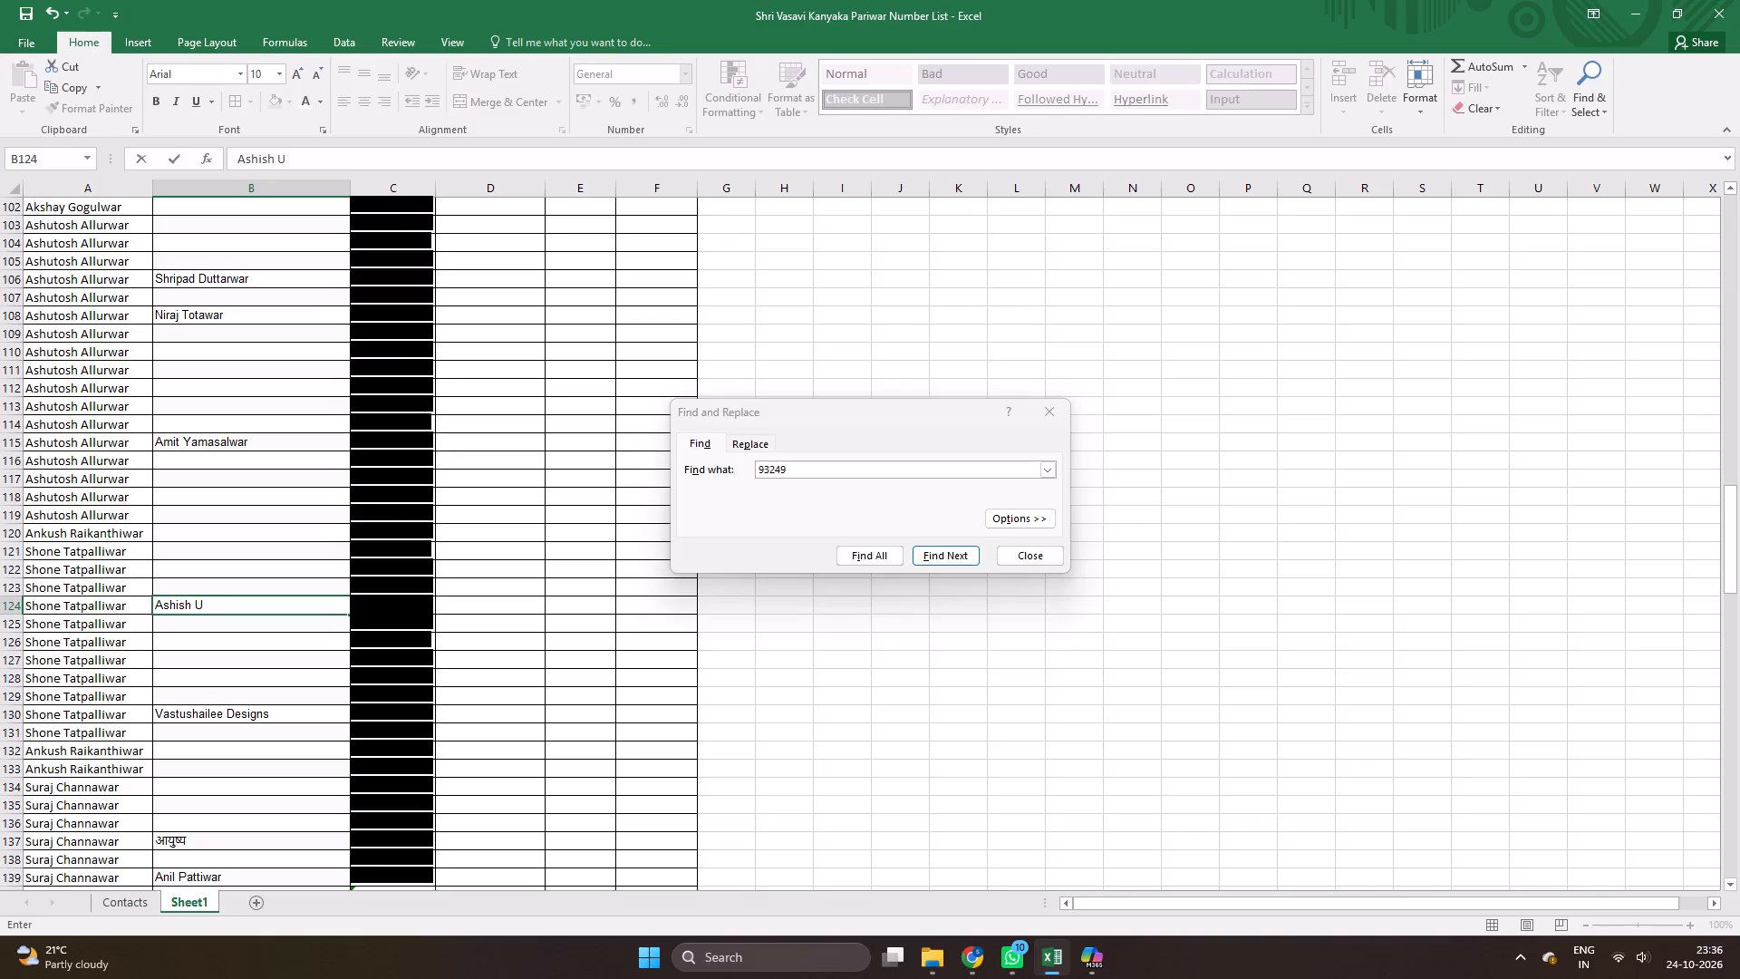
pyautogui.write('plenchiwar')
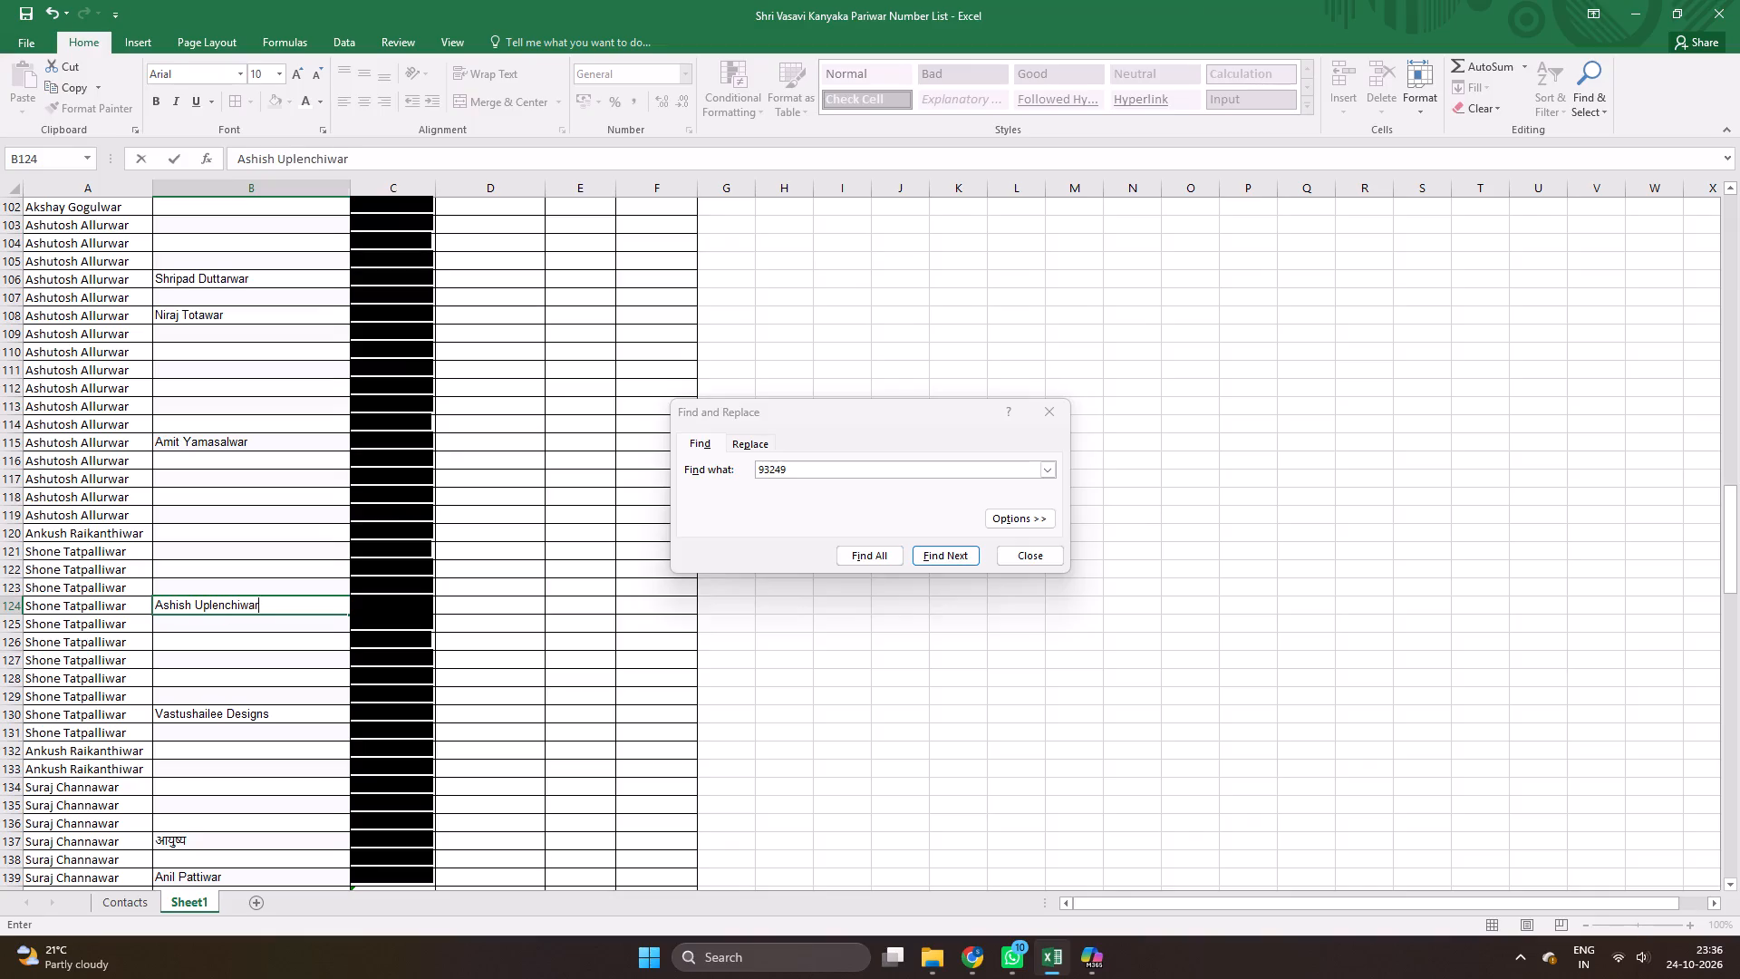
pyautogui.click(741, 657)
# Find the fifteenth contact by a five-digit part of the phone number and enter the contact's name with the correct surname in B144.
pyautogui.click(808, 476)
pyautogui.press('BackSpace')
pyautogui.press('BackSpace')
pyautogui.press('BackSpace')
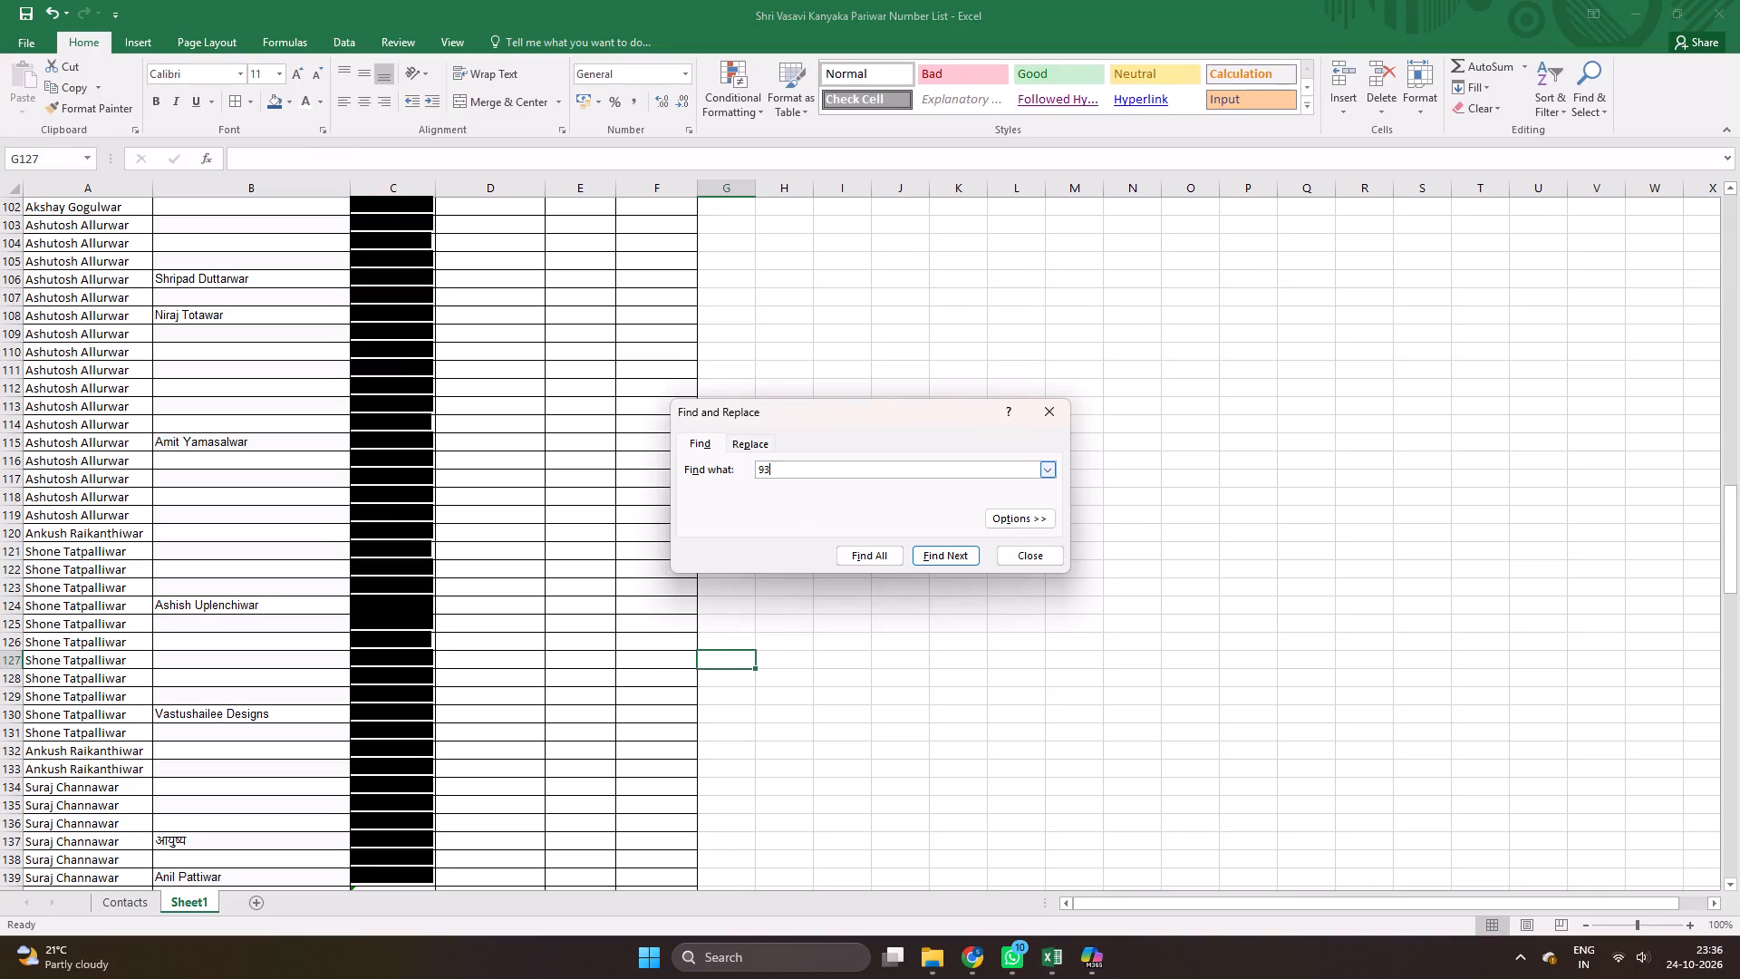
pyautogui.press('BackSpace')
pyautogui.press('BackSpace')
pyautogui.write('81')
pyautogui.write('991')
pyautogui.press('Return')
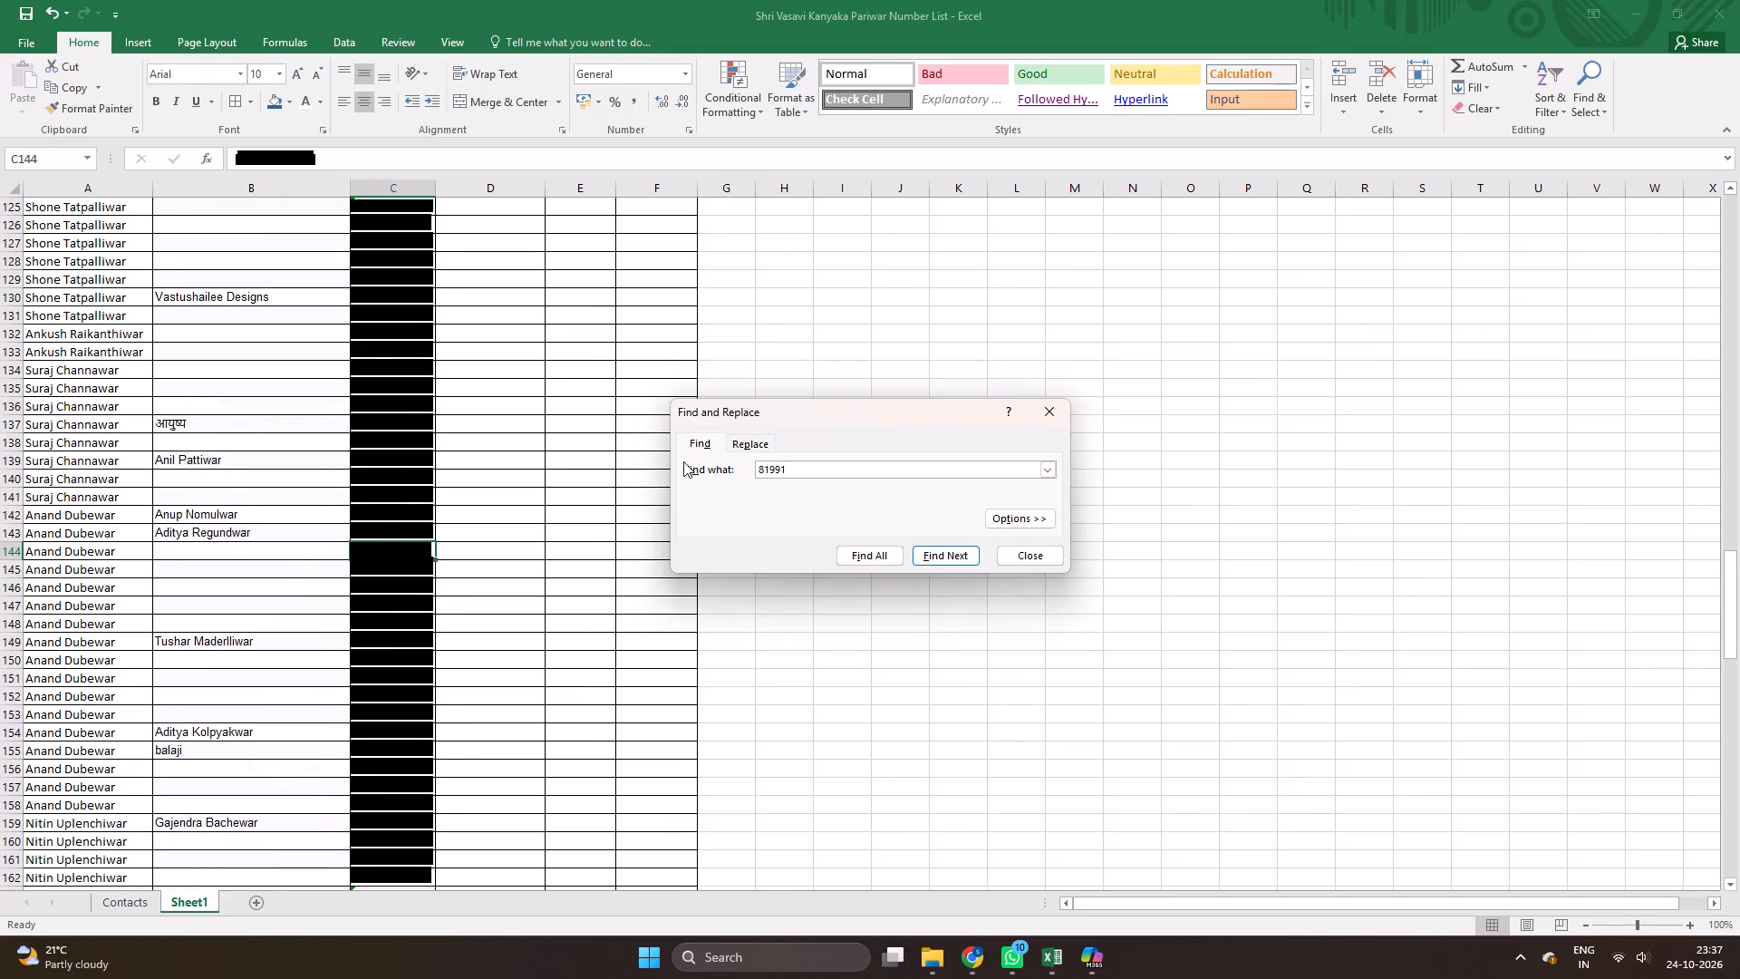
pyautogui.click(257, 552)
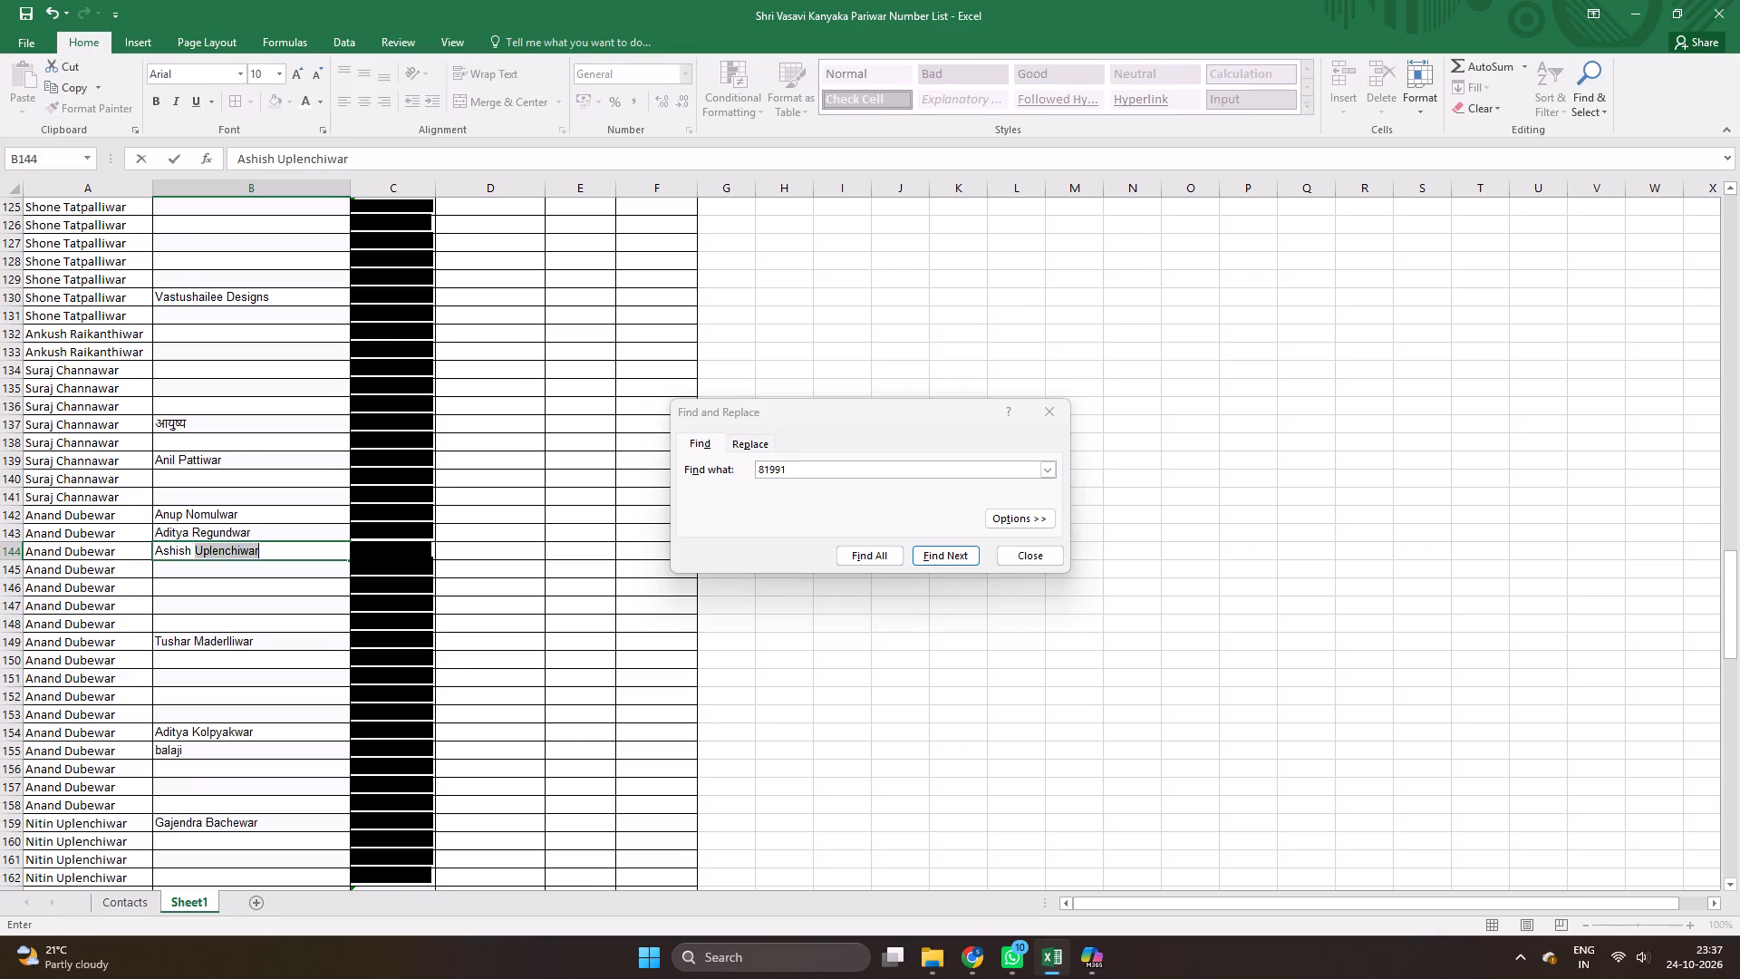
pyautogui.write('unda')
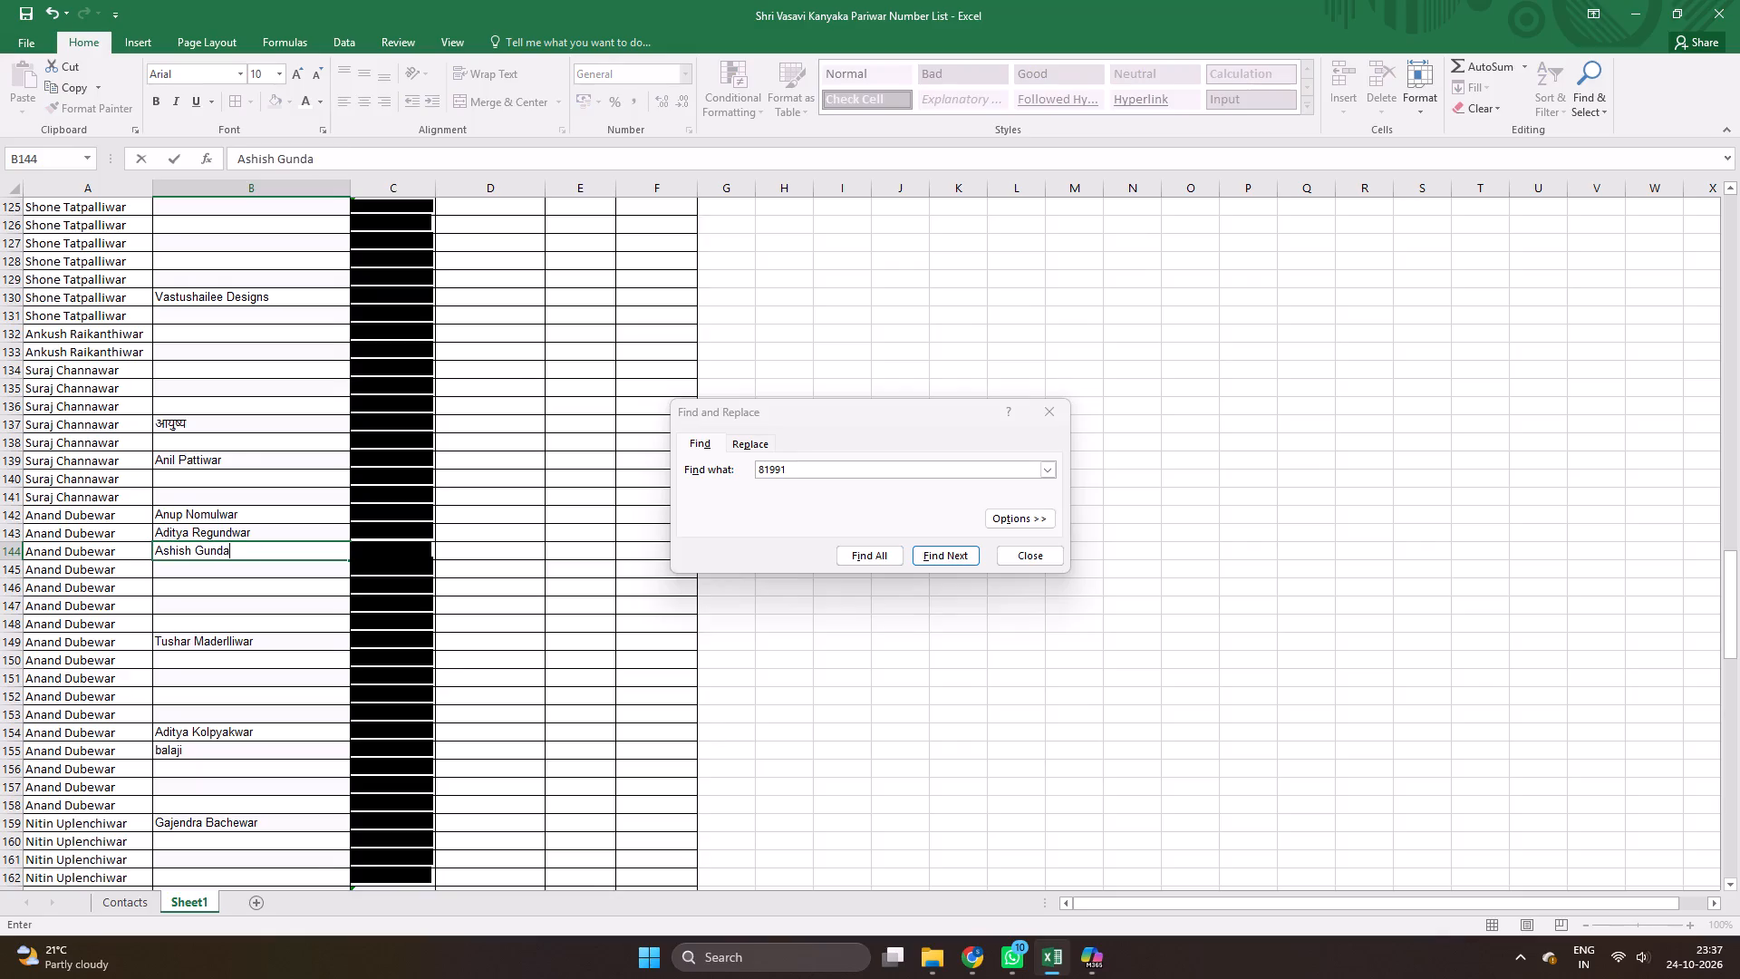
pyautogui.press('BackSpace')
pyautogui.write('wae')
pyautogui.press('BackSpace')
pyautogui.press('r')
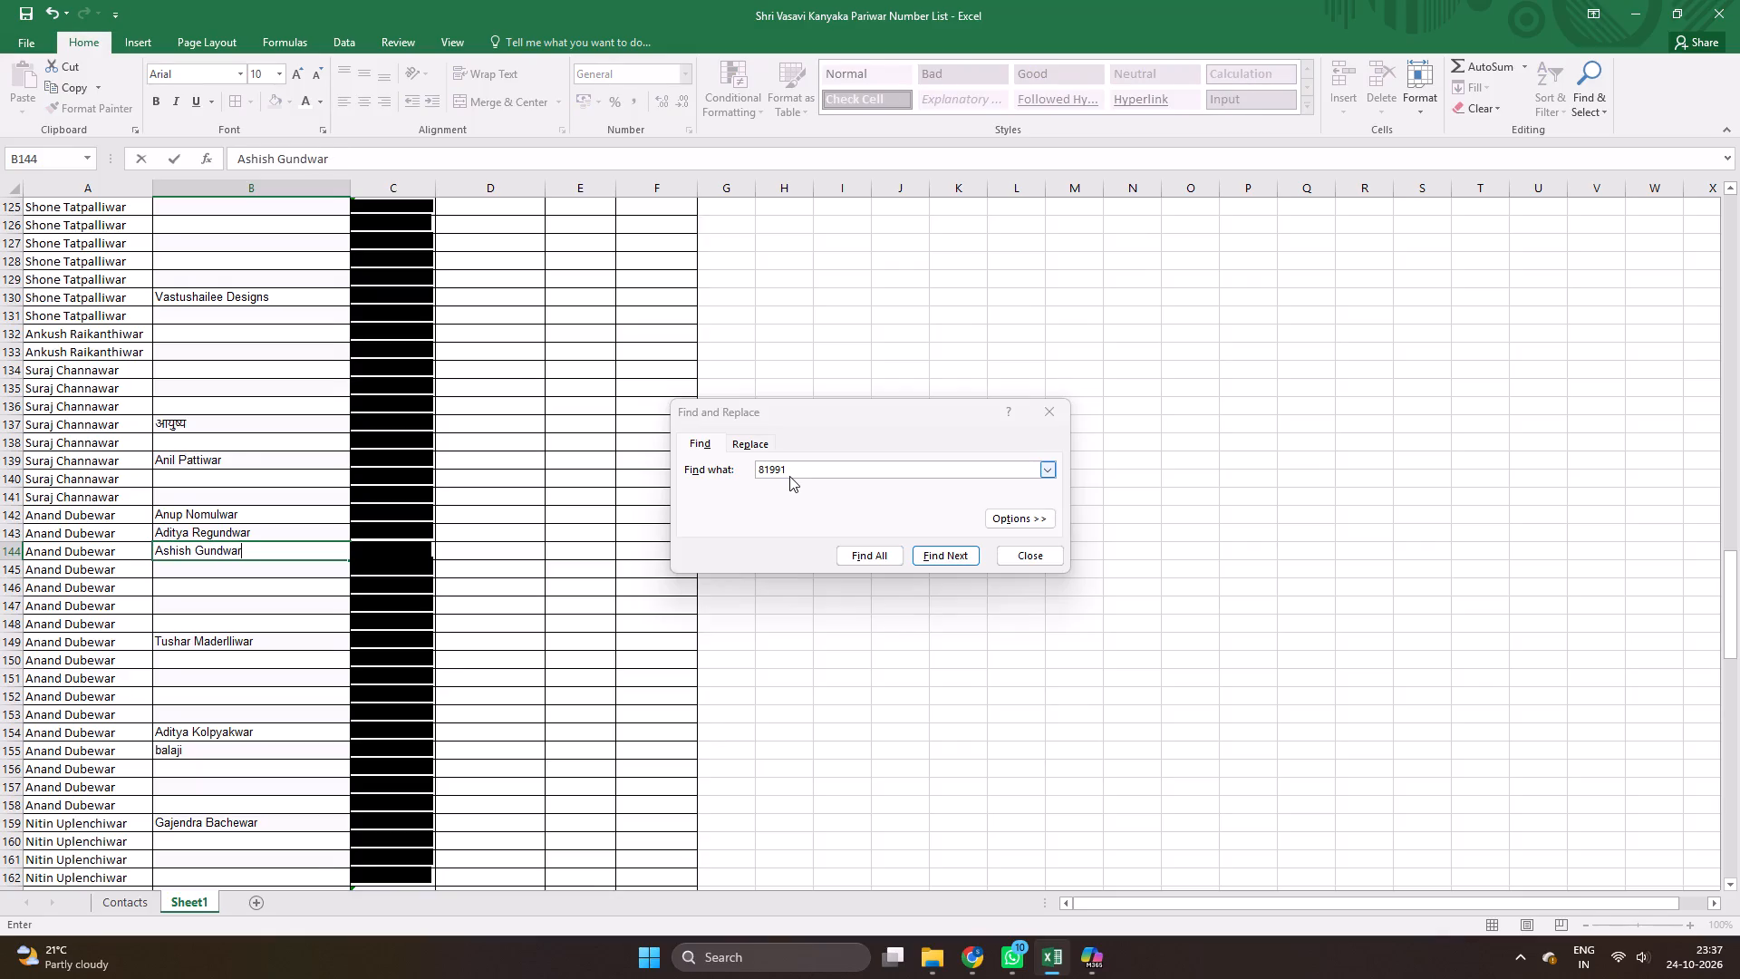
# Find the sixteenth contact by a five-digit part of the phone number and enter the contact's name in B210.
pyautogui.click(789, 476)
pyautogui.press('BackSpace')
pyautogui.press('BackSpace')
pyautogui.press('BackSpace')
pyautogui.press('BackSpace')
pyautogui.press('BackSpace')
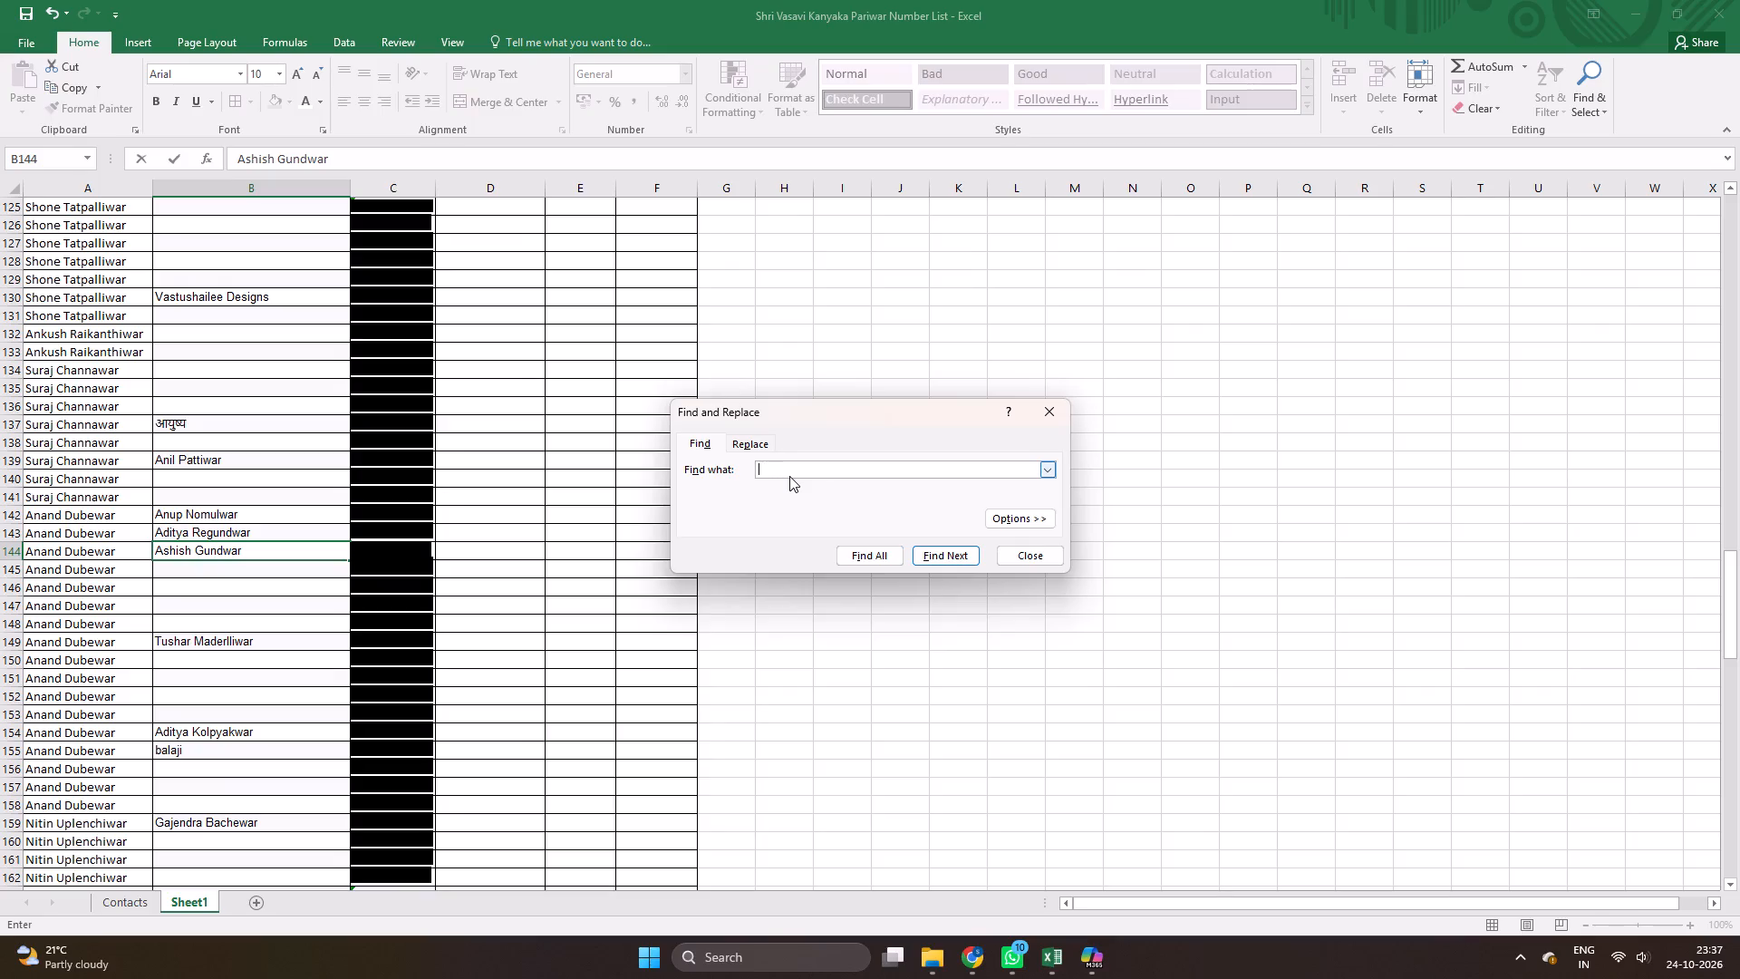
pyautogui.write('14178')
pyautogui.press('Return')
pyautogui.click(269, 542)
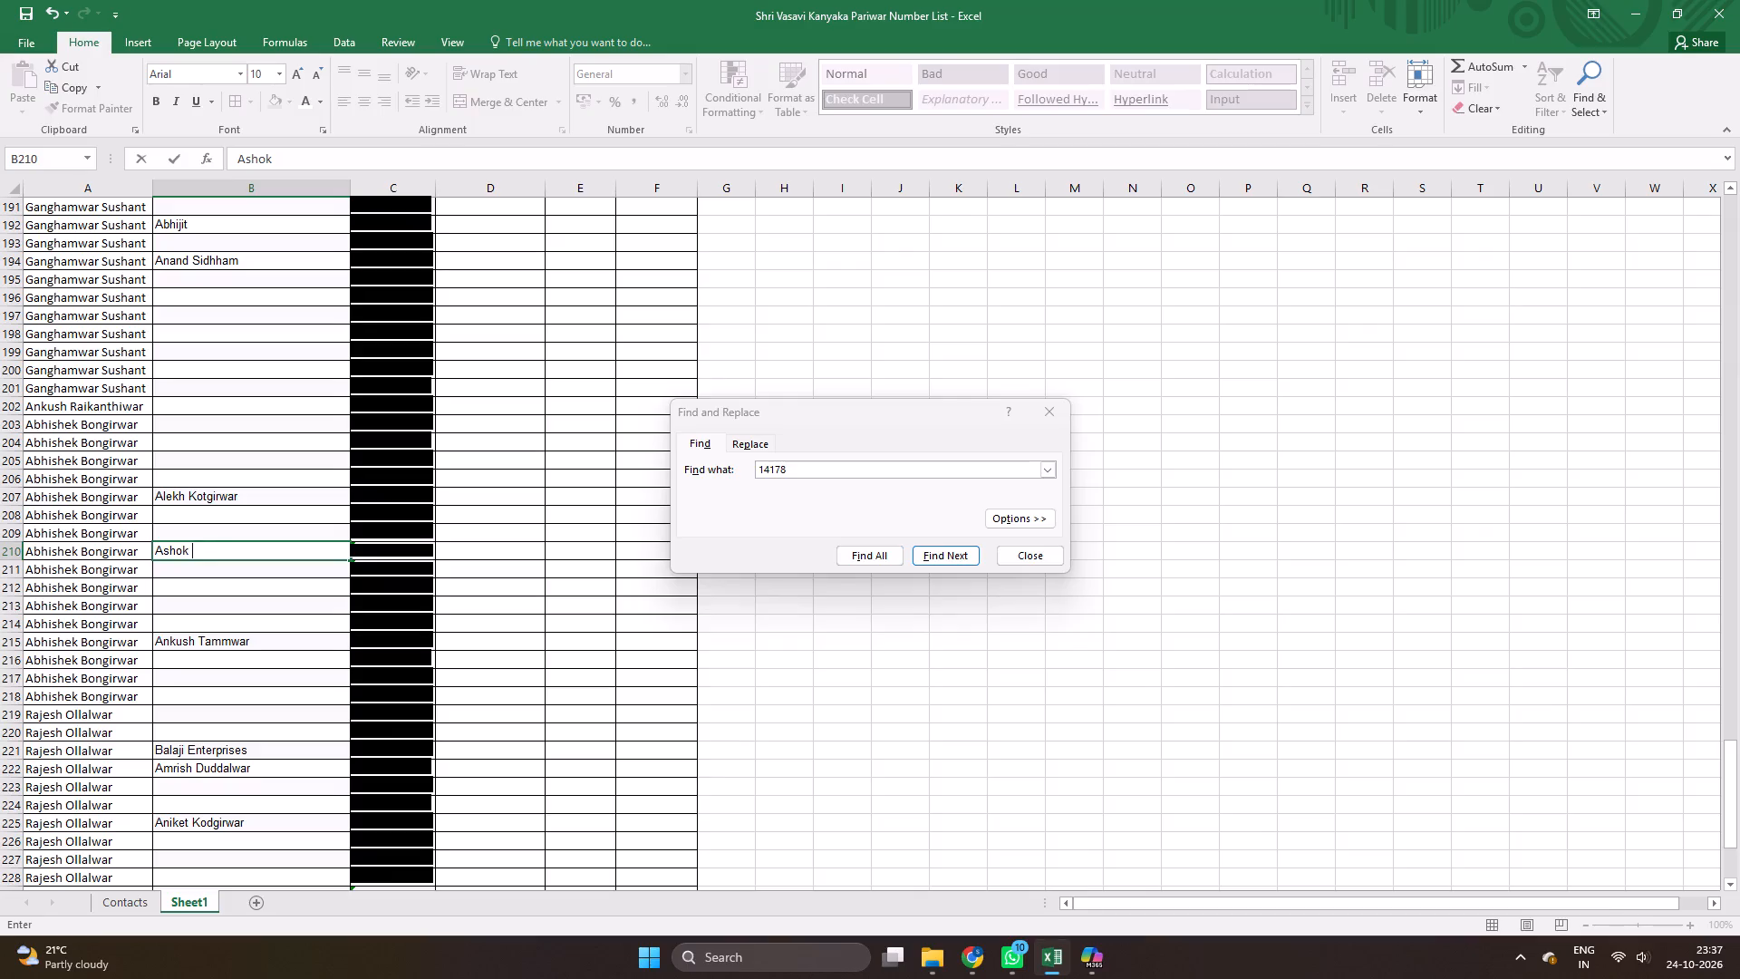
pyautogui.press('BackSpace')
pyautogui.press('g')
pyautogui.write('un')
pyautogui.write('dawa')
pyautogui.press('r')
pyautogui.press('Return')
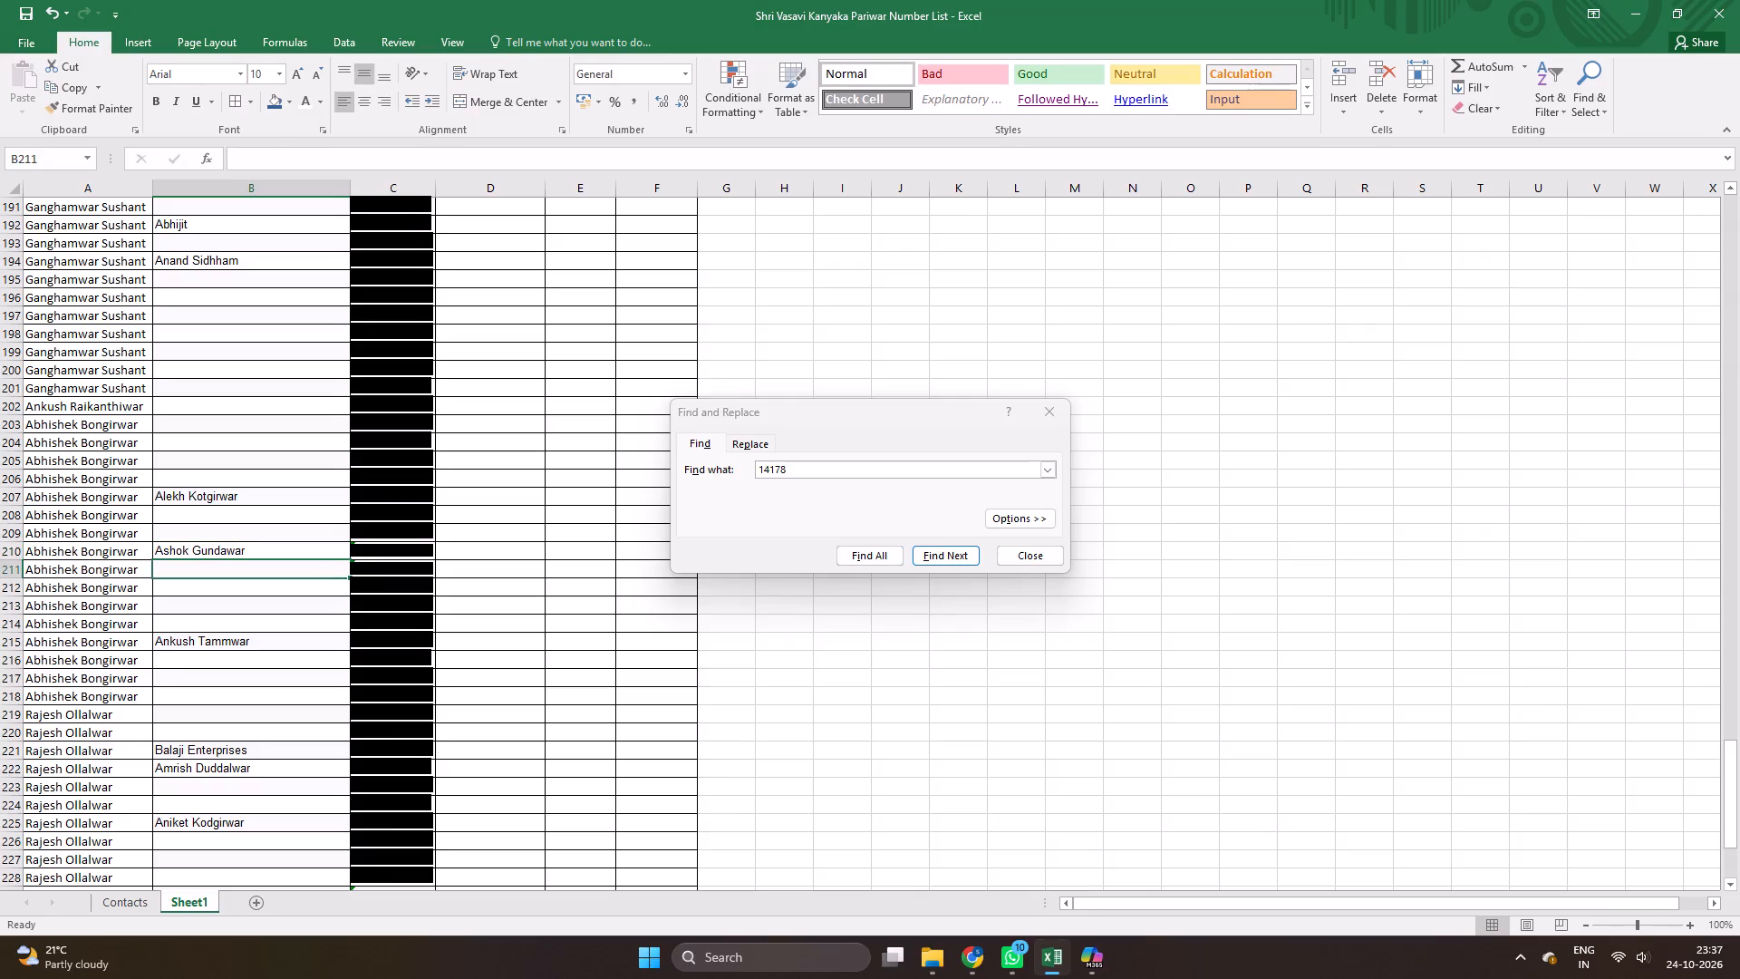
# Find the seventeenth contact by a five-digit part of the phone number and enter the contact's name in B90.
pyautogui.click(797, 471)
pyautogui.press('BackSpace')
pyautogui.press('BackSpace')
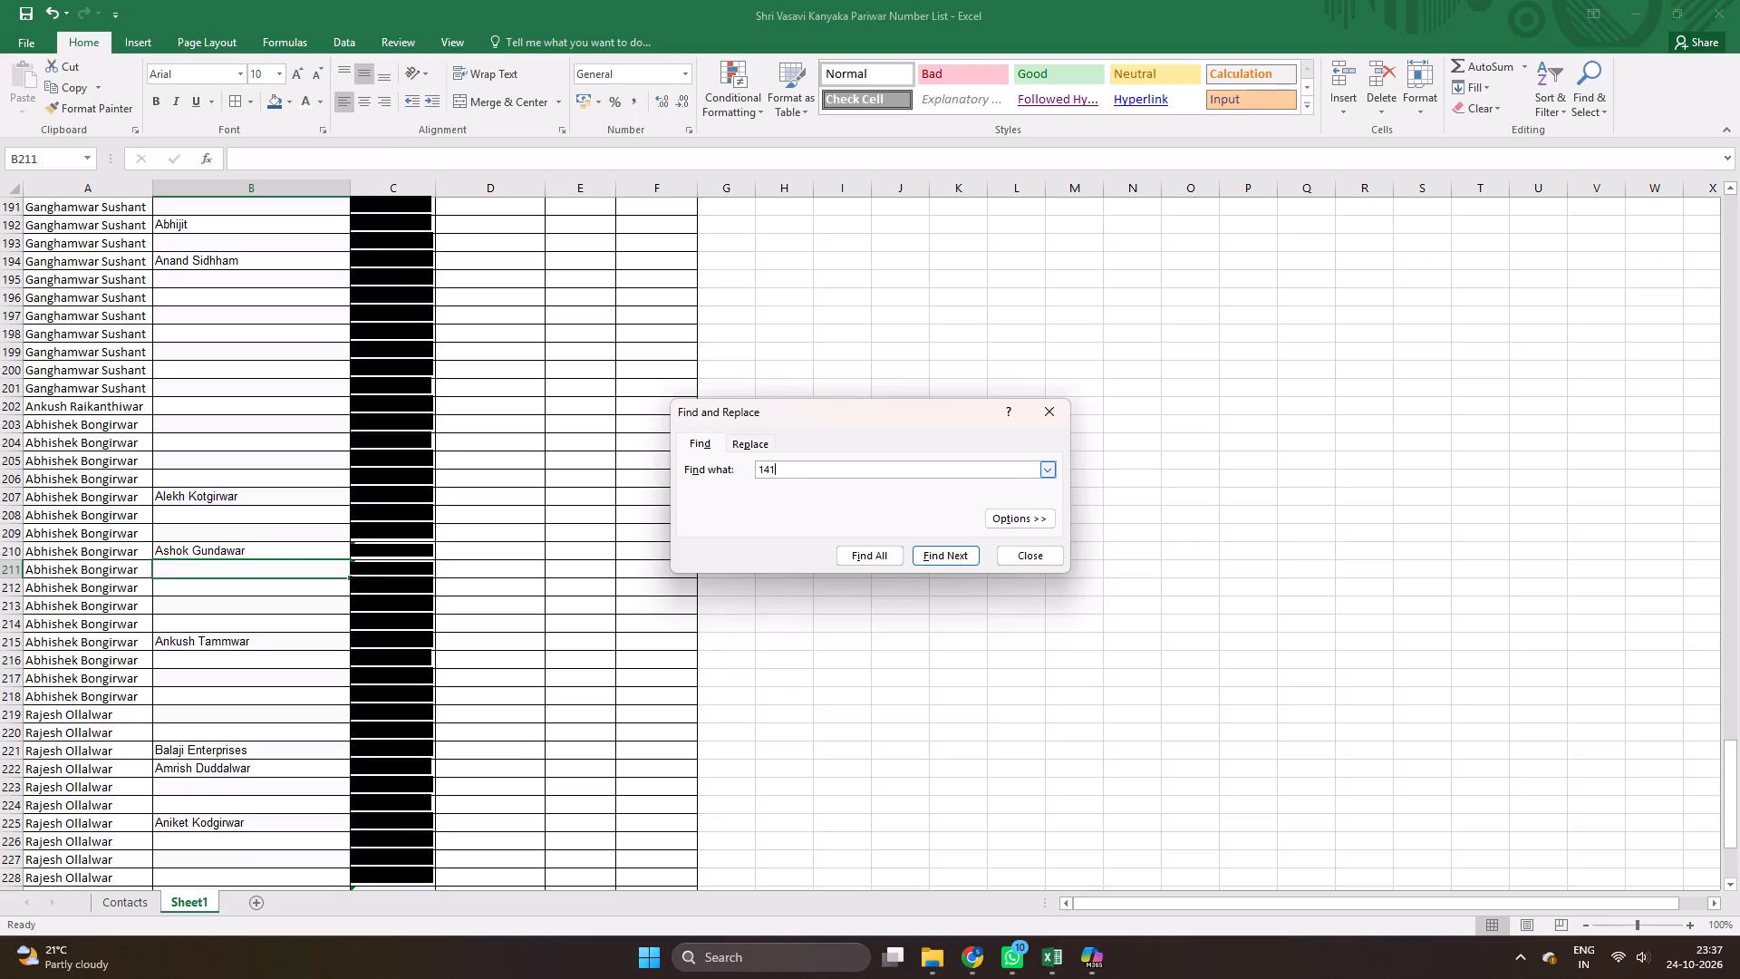
pyautogui.press('BackSpace')
pyautogui.press('BackSpace')
pyautogui.write('62')
pyautogui.write('19')
pyautogui.press('Return')
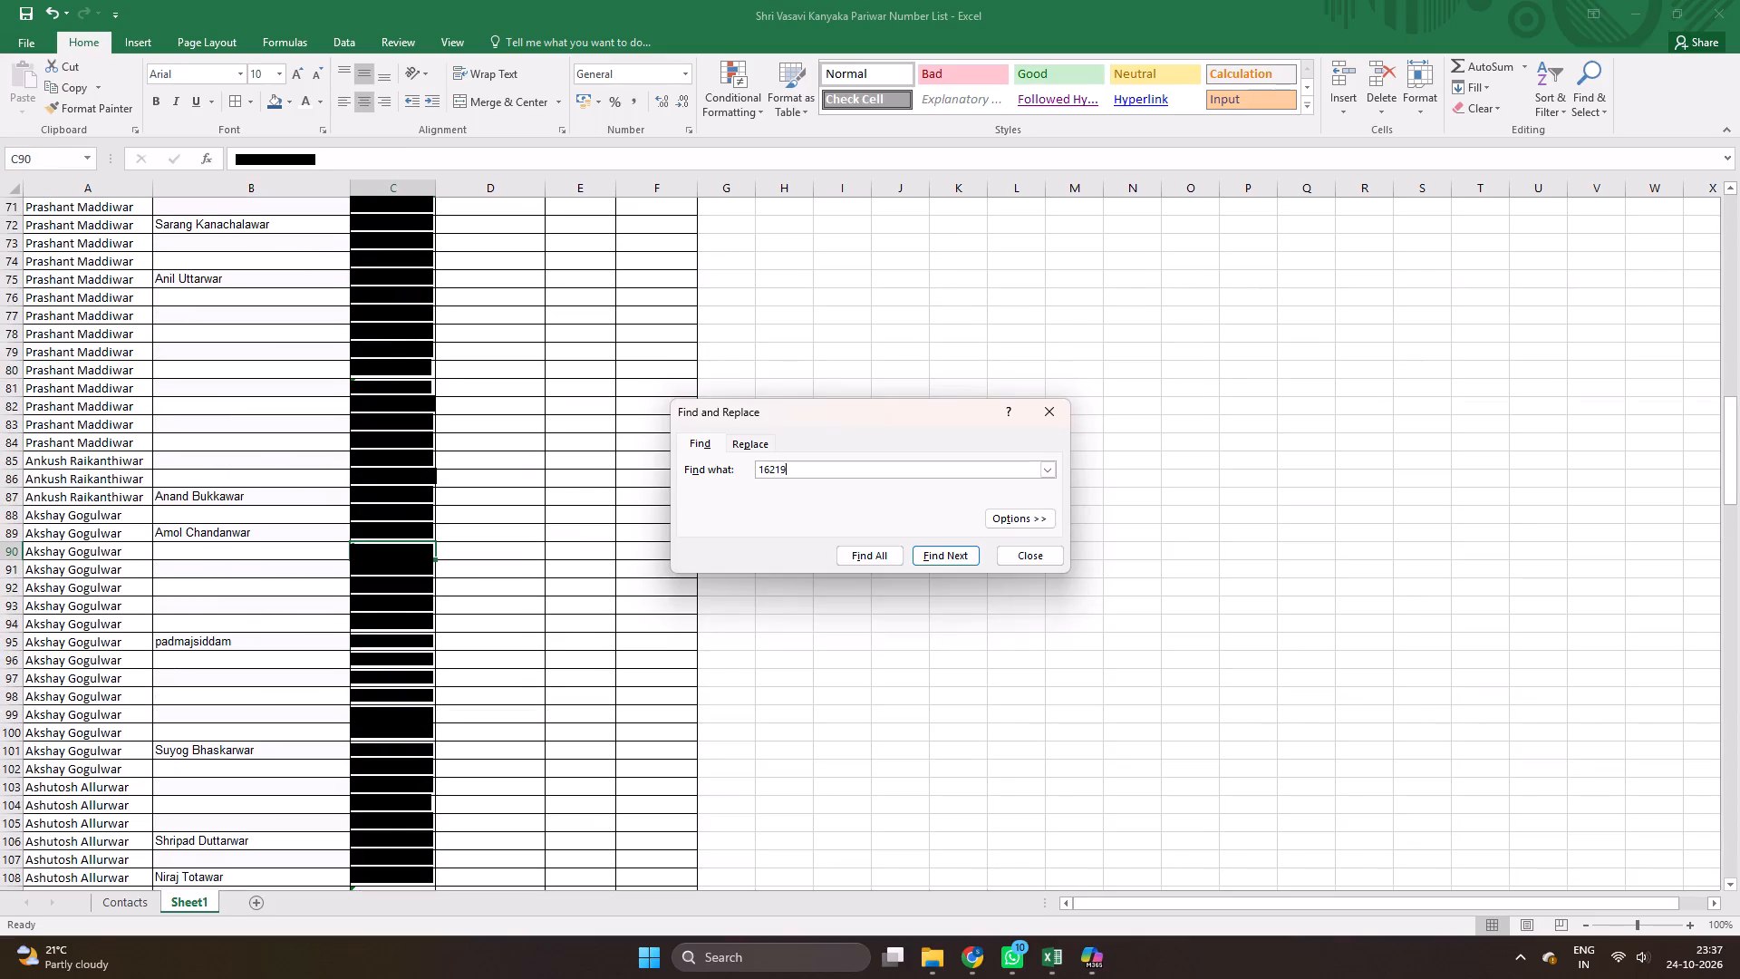
pyautogui.click(271, 550)
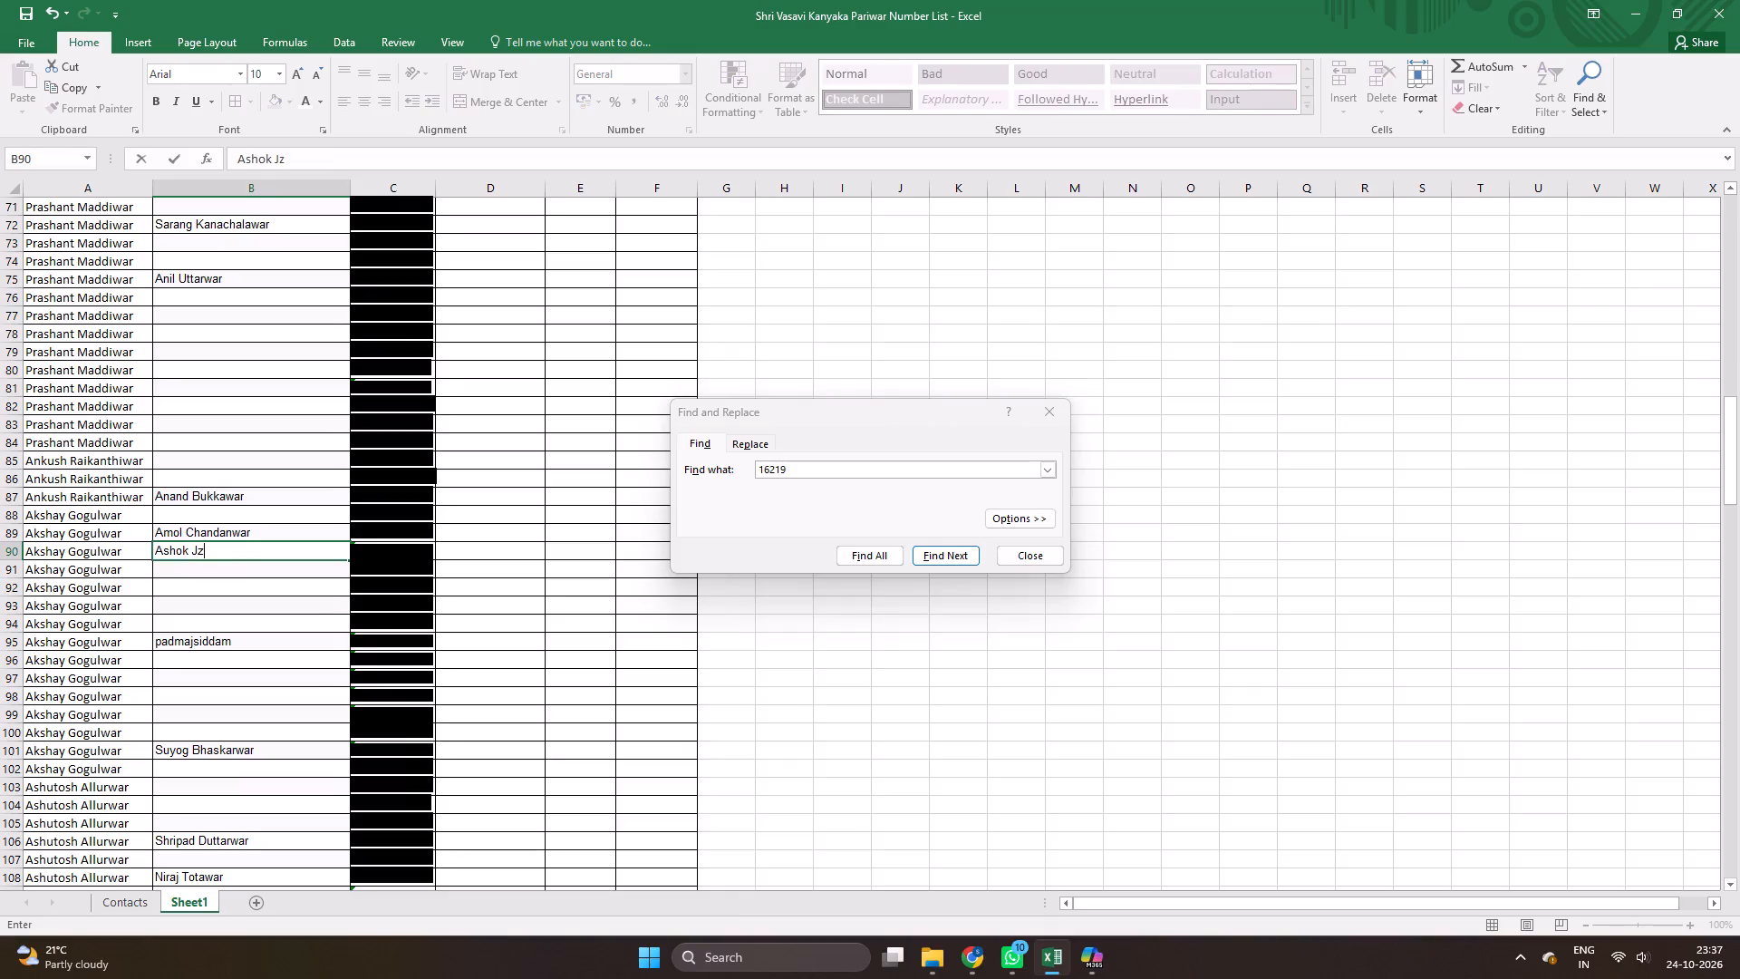
pyautogui.press('BackSpace')
pyautogui.press('a')
pyautogui.write('gshettiwar')
# Find the eighteenth contact by a five-digit part of the phone number and enter the contact's name with the correct surname in B49.
pyautogui.click(853, 474)
pyautogui.press('BackSpace')
pyautogui.press('BackSpace')
pyautogui.press('BackSpace')
pyautogui.press('BackSpace')
pyautogui.press('BackSpace')
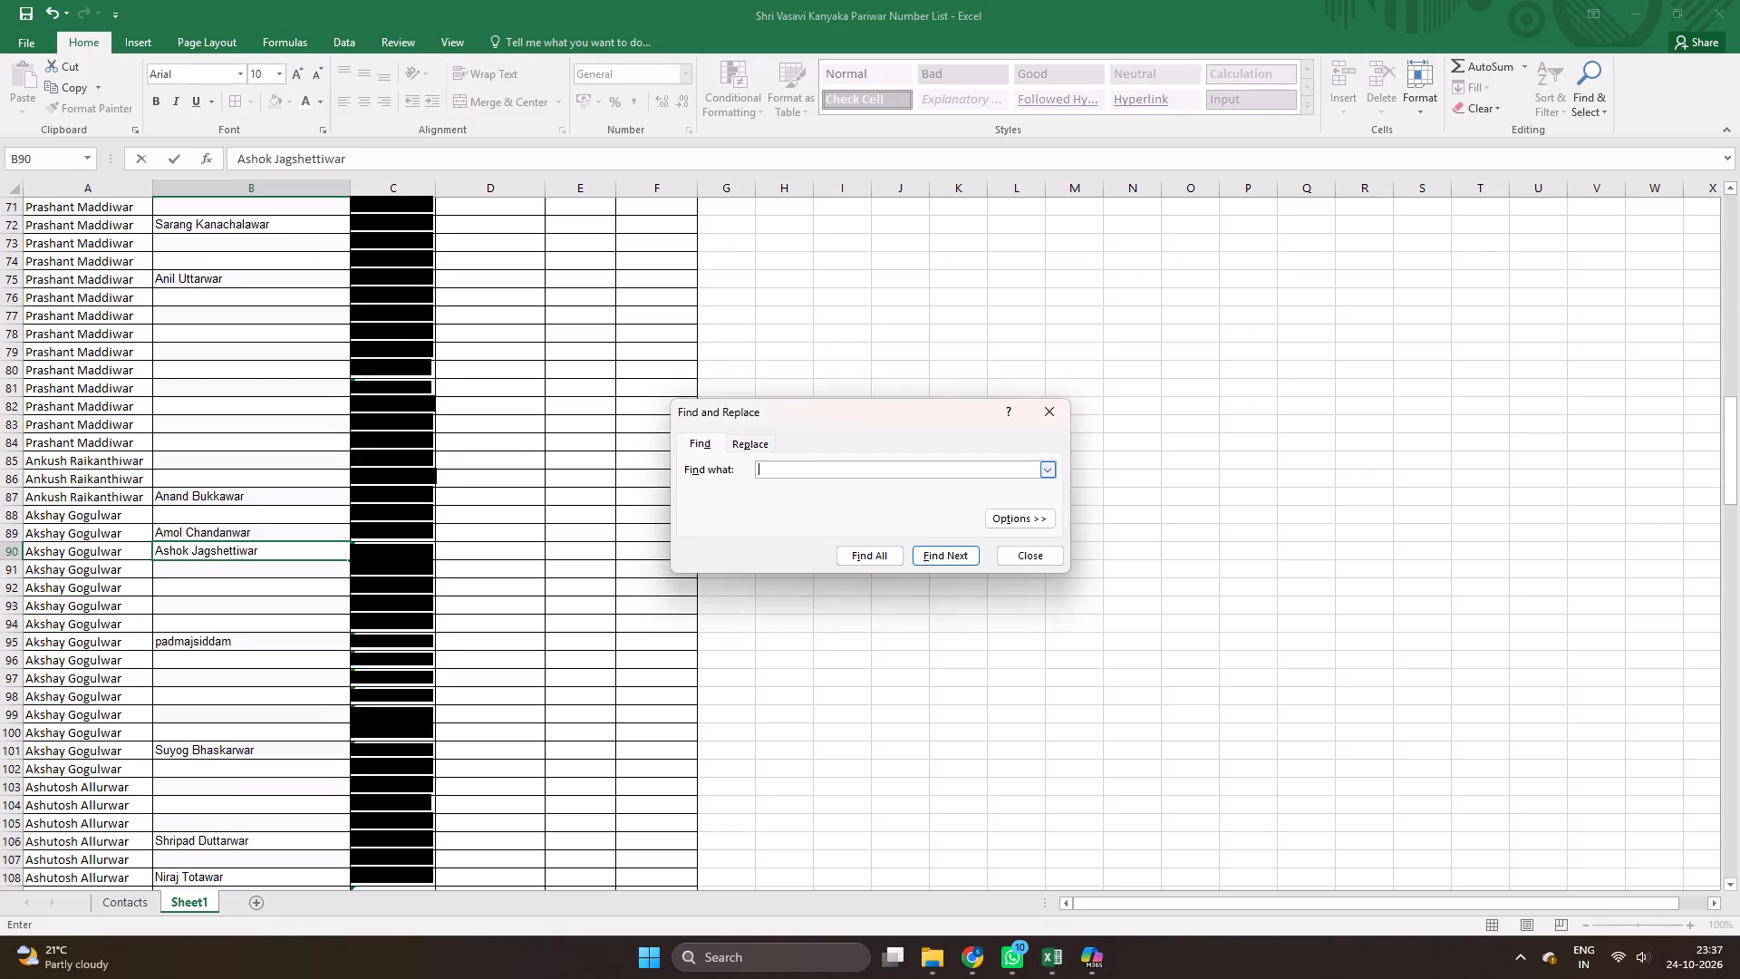
pyautogui.write('859')
pyautogui.write('80')
pyautogui.press('Return')
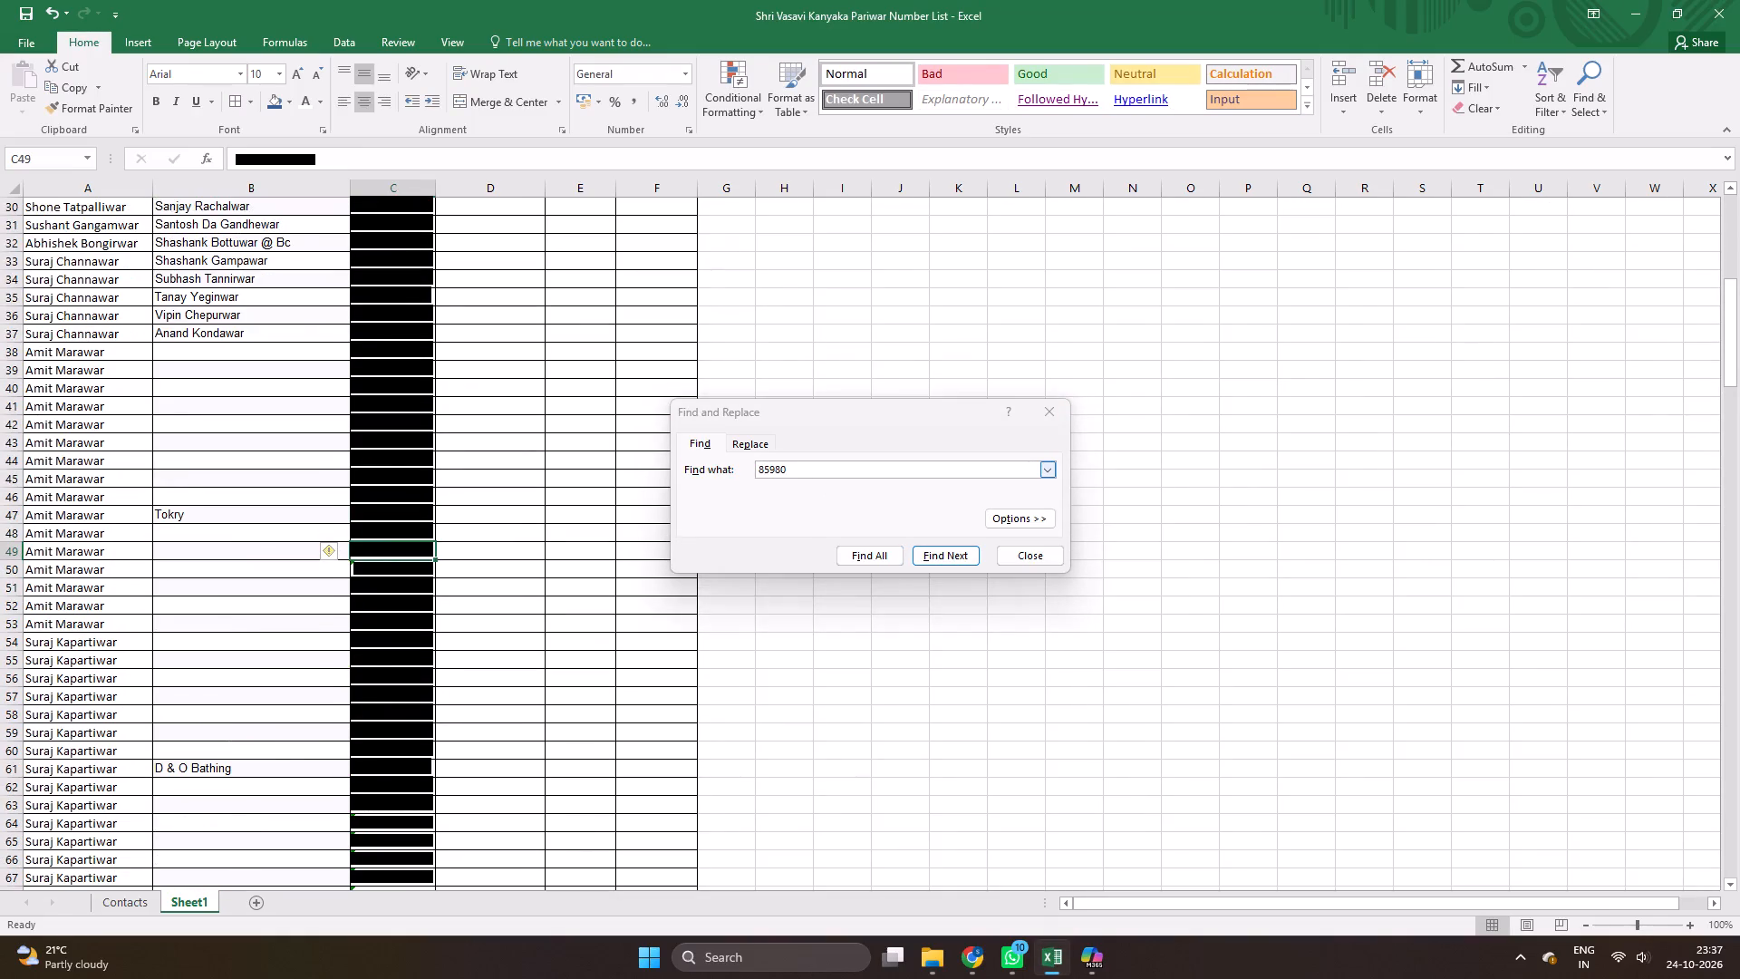
pyautogui.click(270, 548)
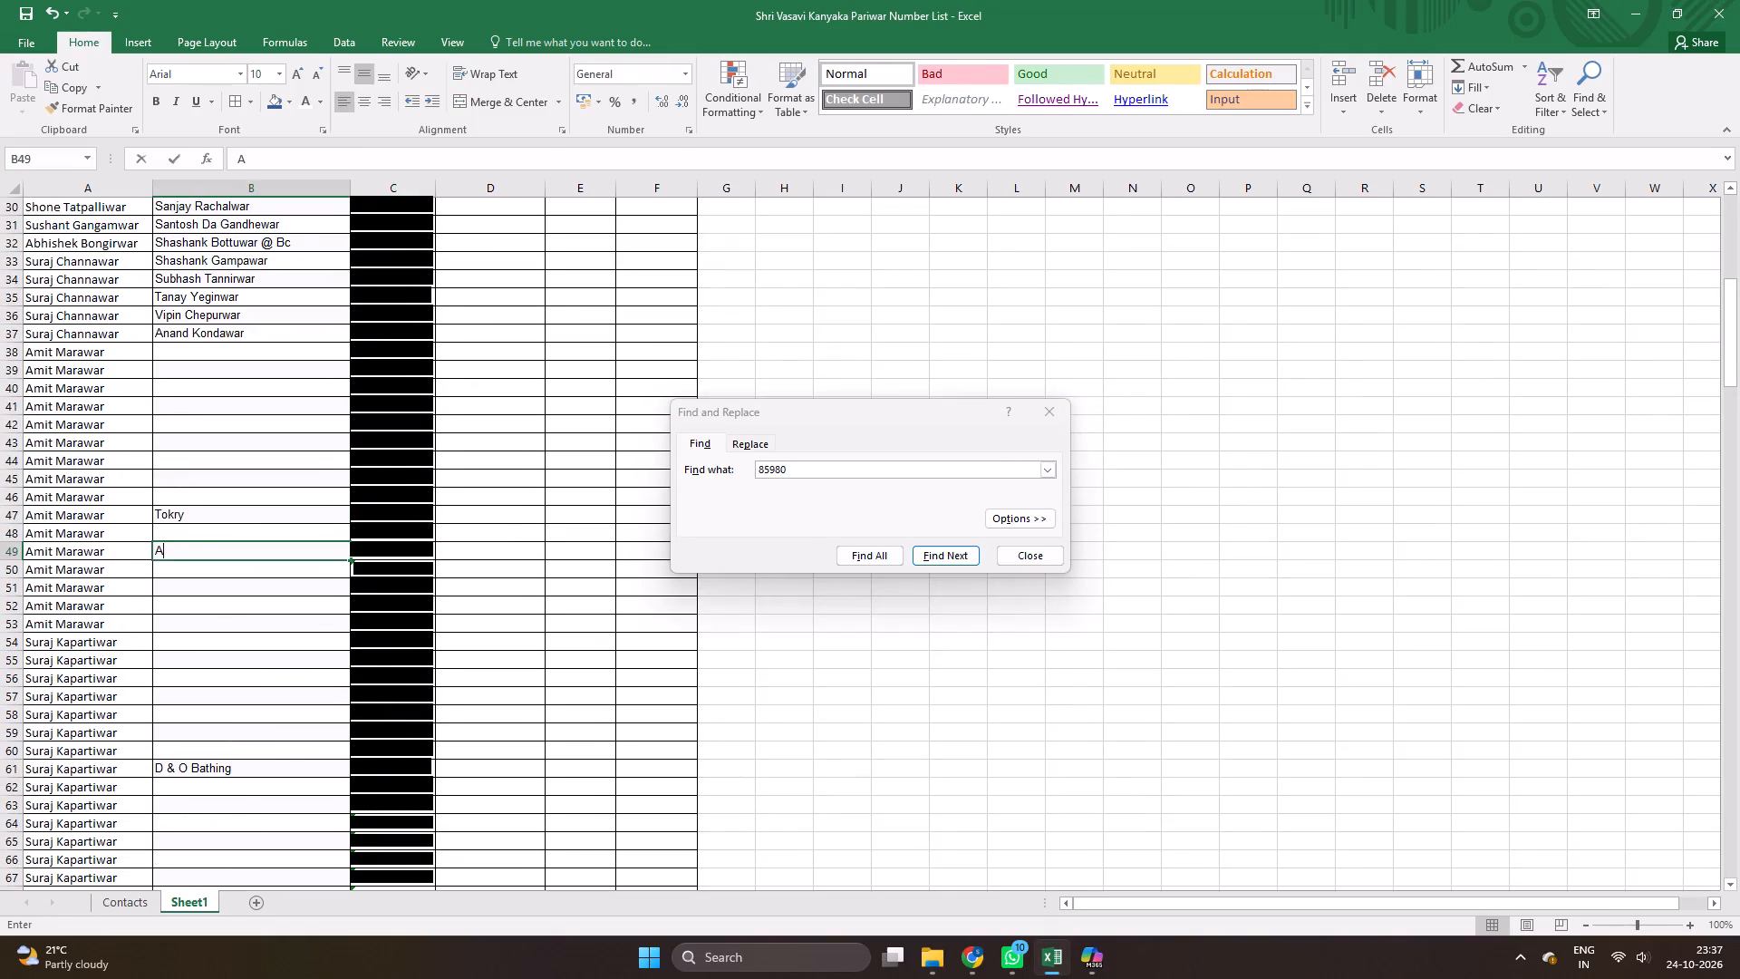
pyautogui.write('shok')
pyautogui.press('space')
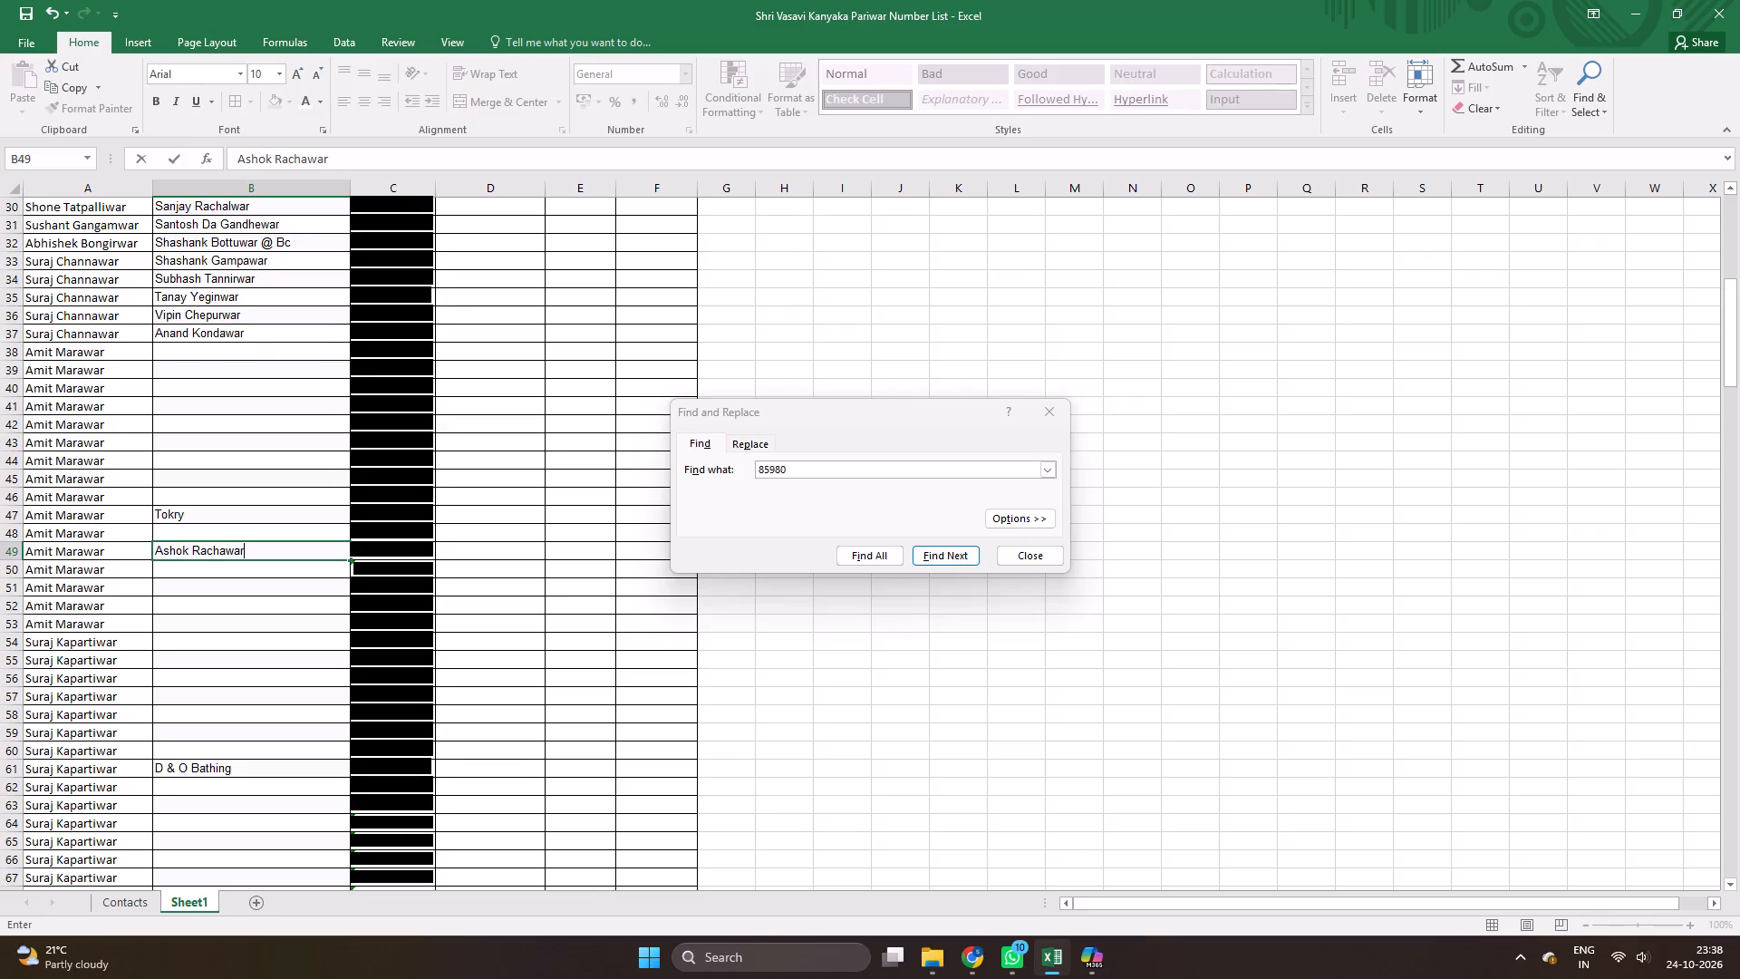
pyautogui.click(226, 549)
pyautogui.press('l')
# Find the nineteenth contact by a five-digit part of the phone number and enter the contact's name in B73.
pyautogui.click(817, 470)
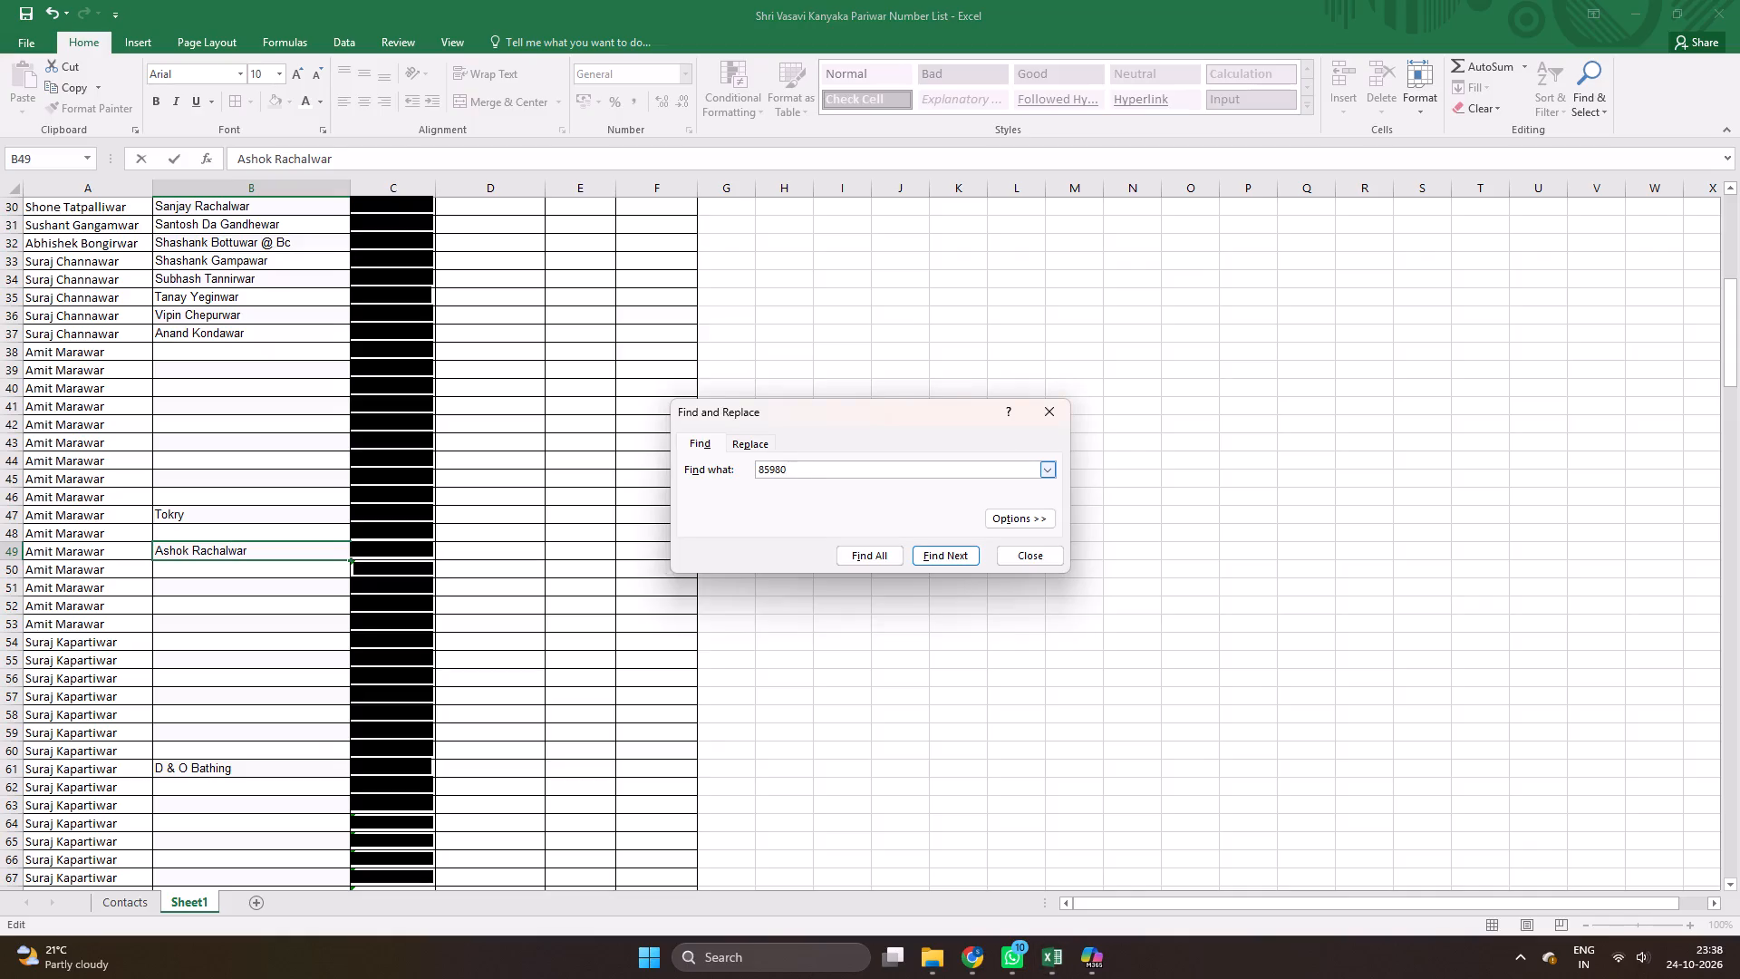
pyautogui.press('BackSpace')
pyautogui.press('BackSpace')
pyautogui.press('BackSpace')
pyautogui.press('BackSpace')
pyautogui.press('BackSpace')
pyautogui.write('18812')
pyautogui.press('Return')
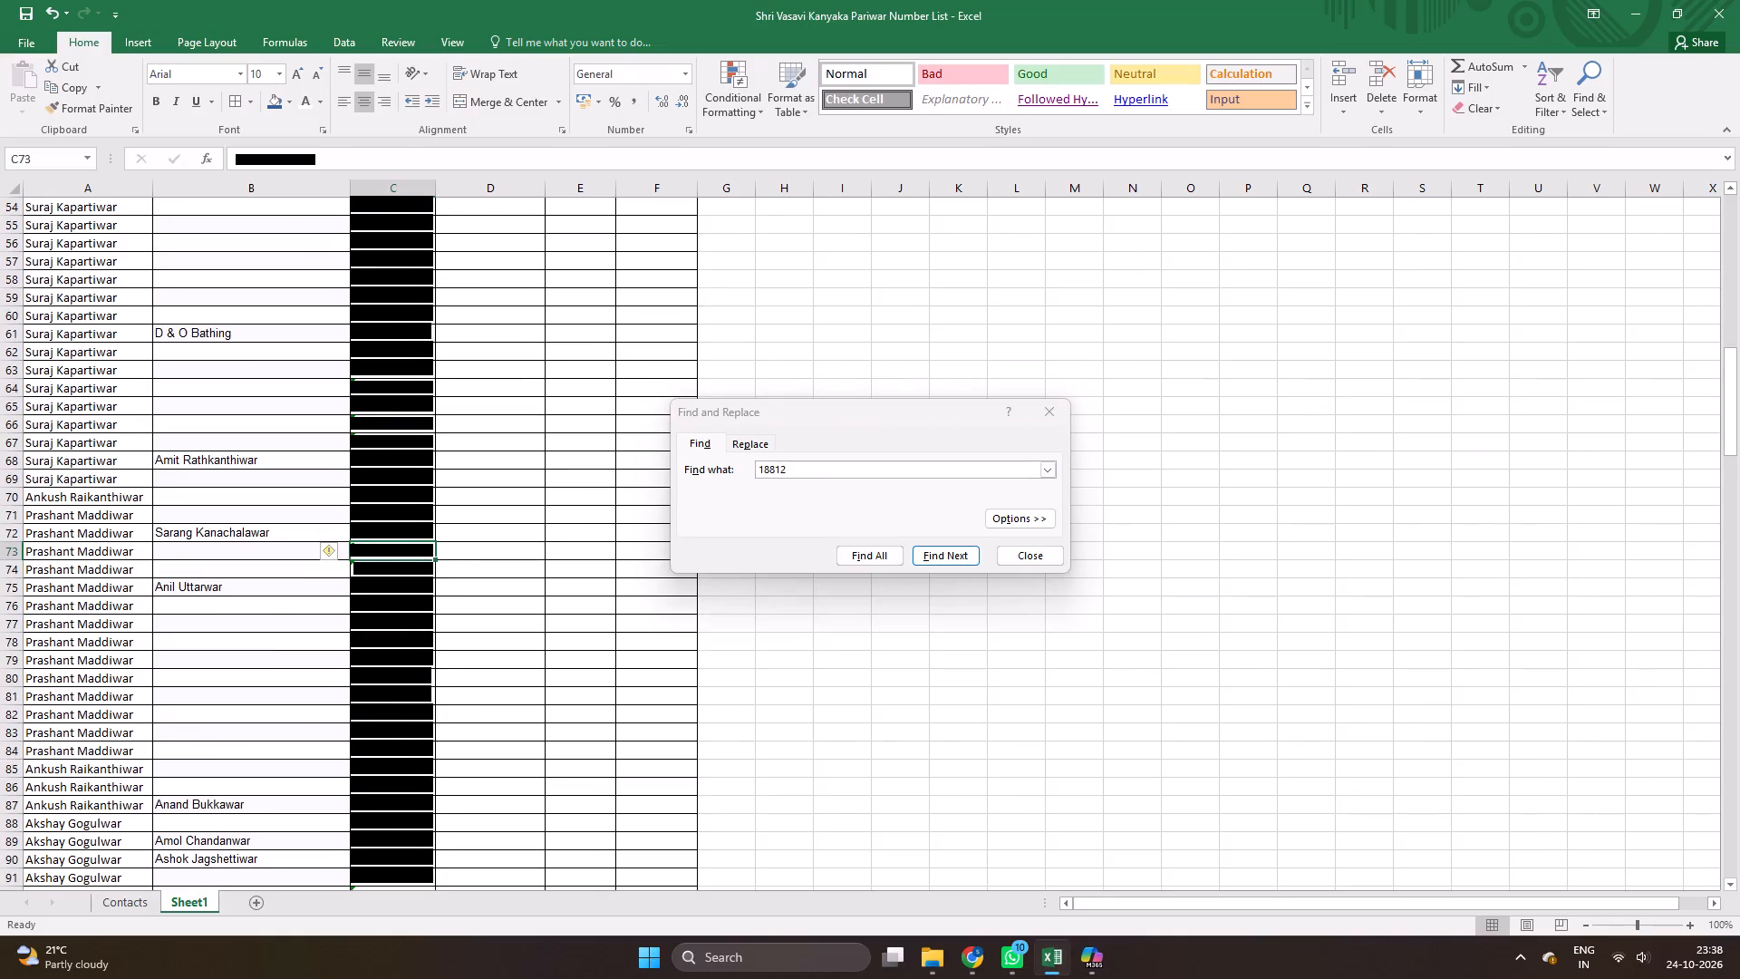
pyautogui.click(253, 549)
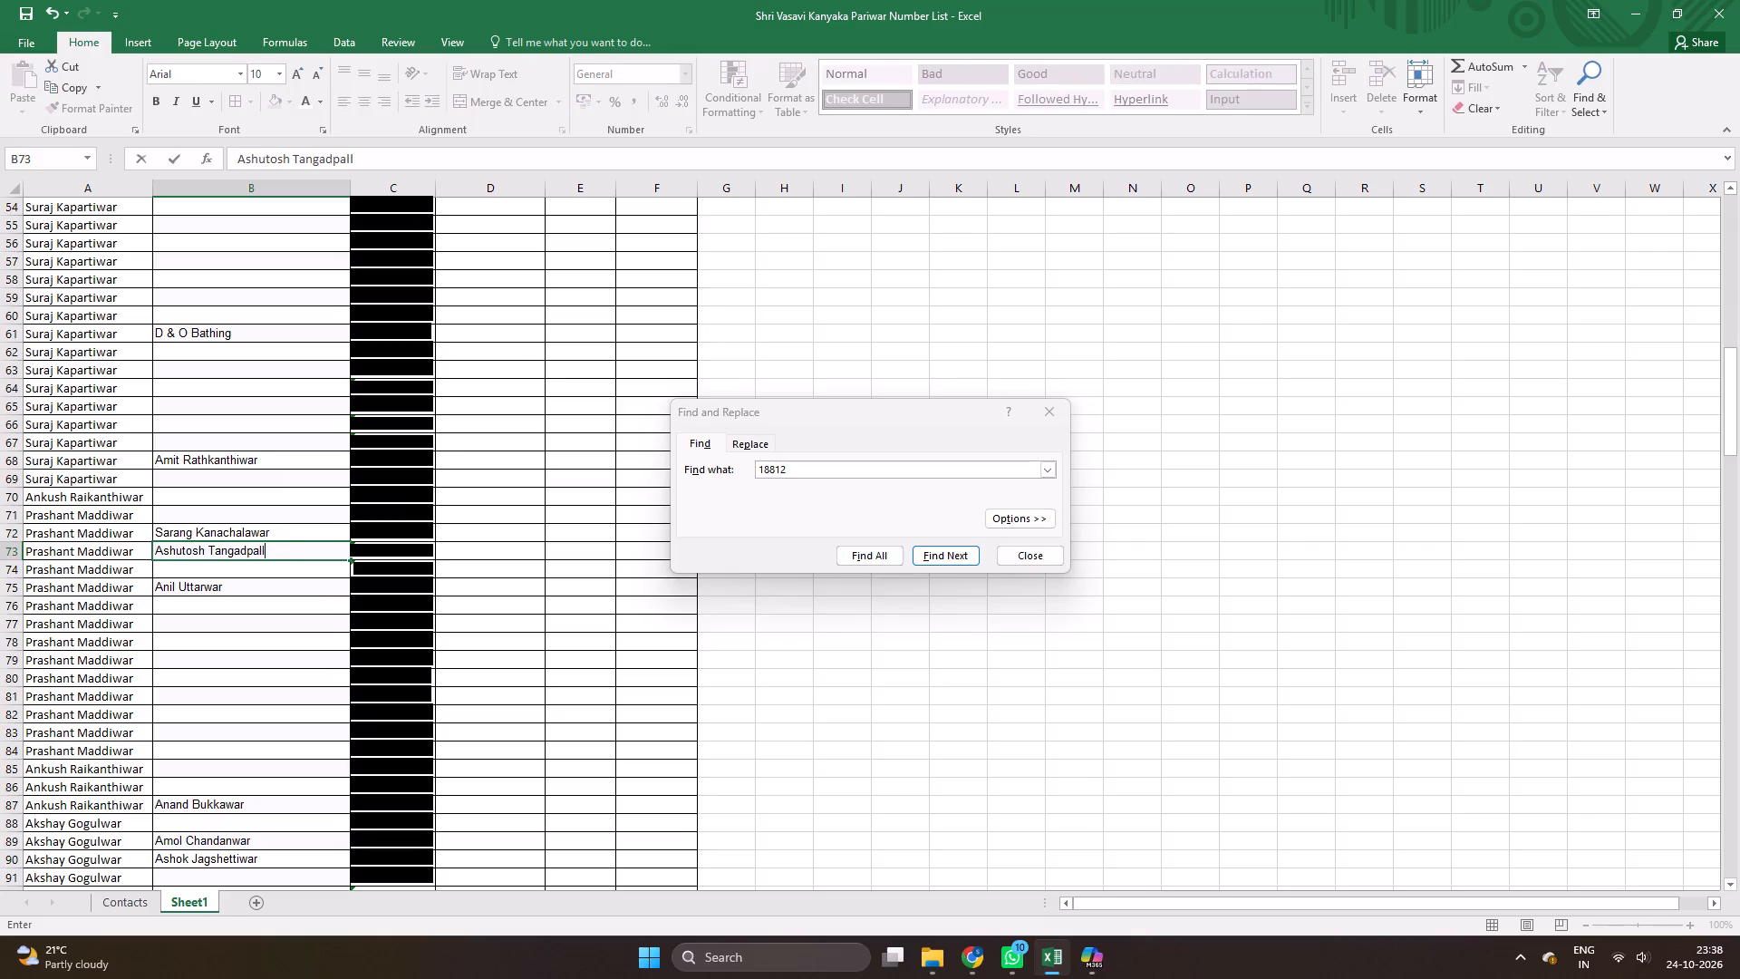
pyautogui.click(423, 593)
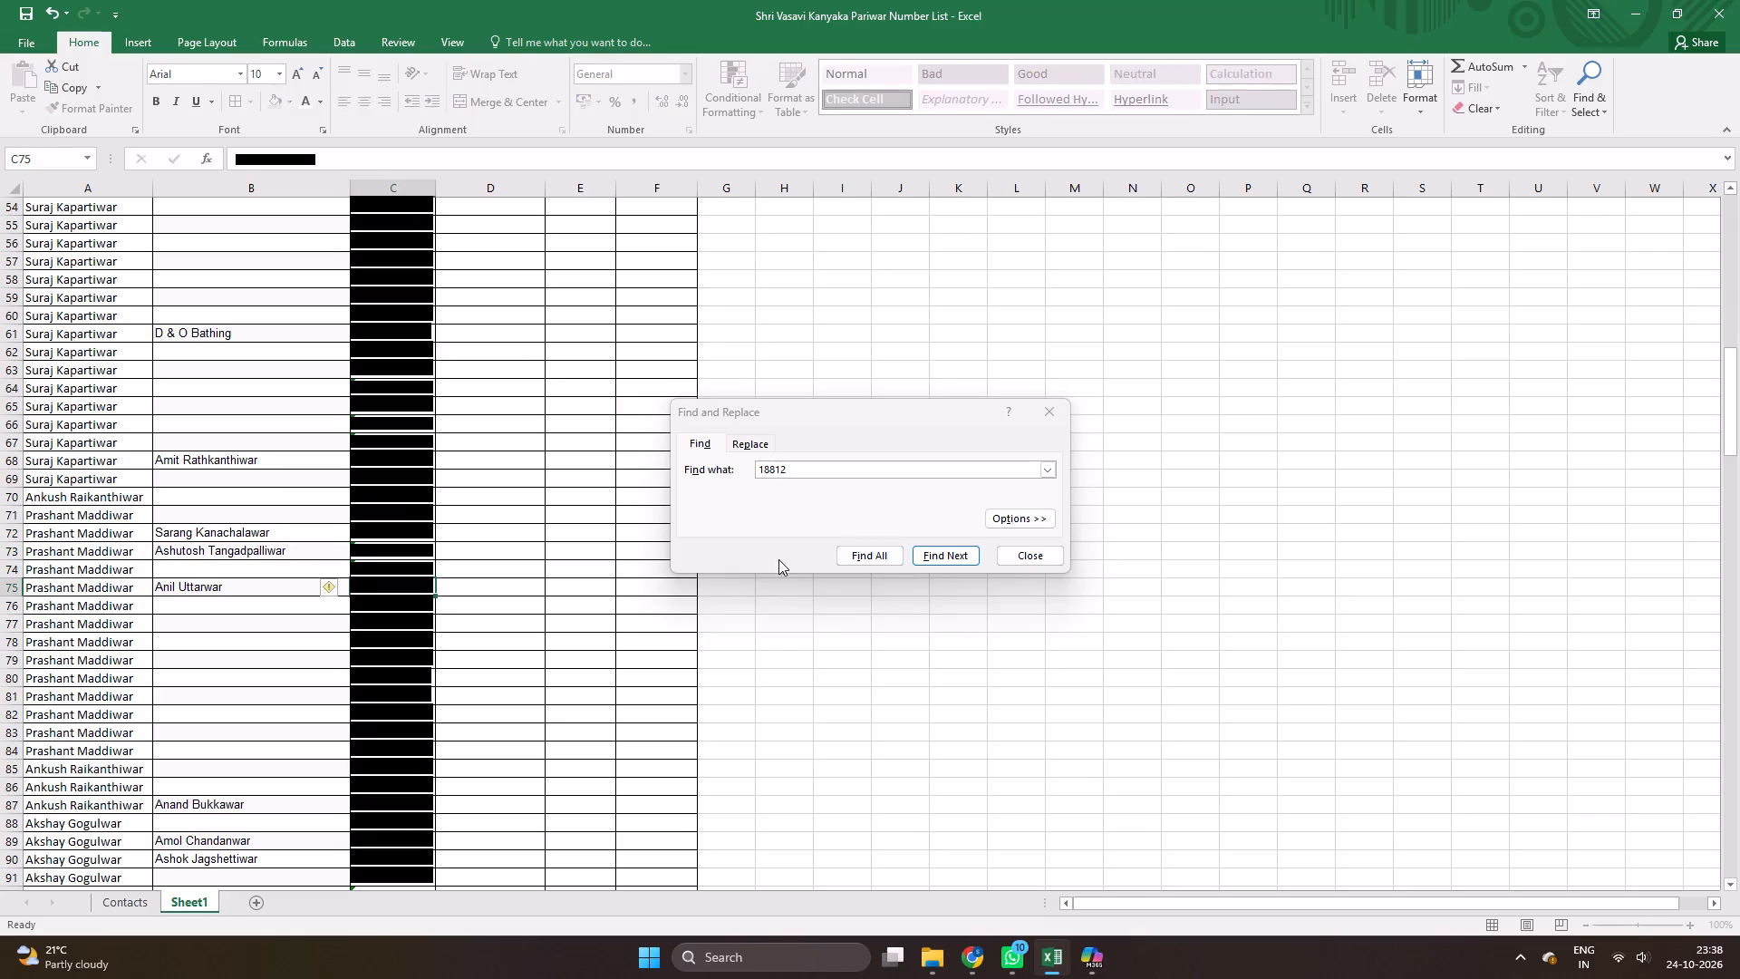
# Find the twentieth contact by a five-digit part of the phone number and enter the contact's name in B230.
pyautogui.click(814, 474)
pyautogui.press('BackSpace')
pyautogui.press('BackSpace')
pyautogui.press('BackSpace')
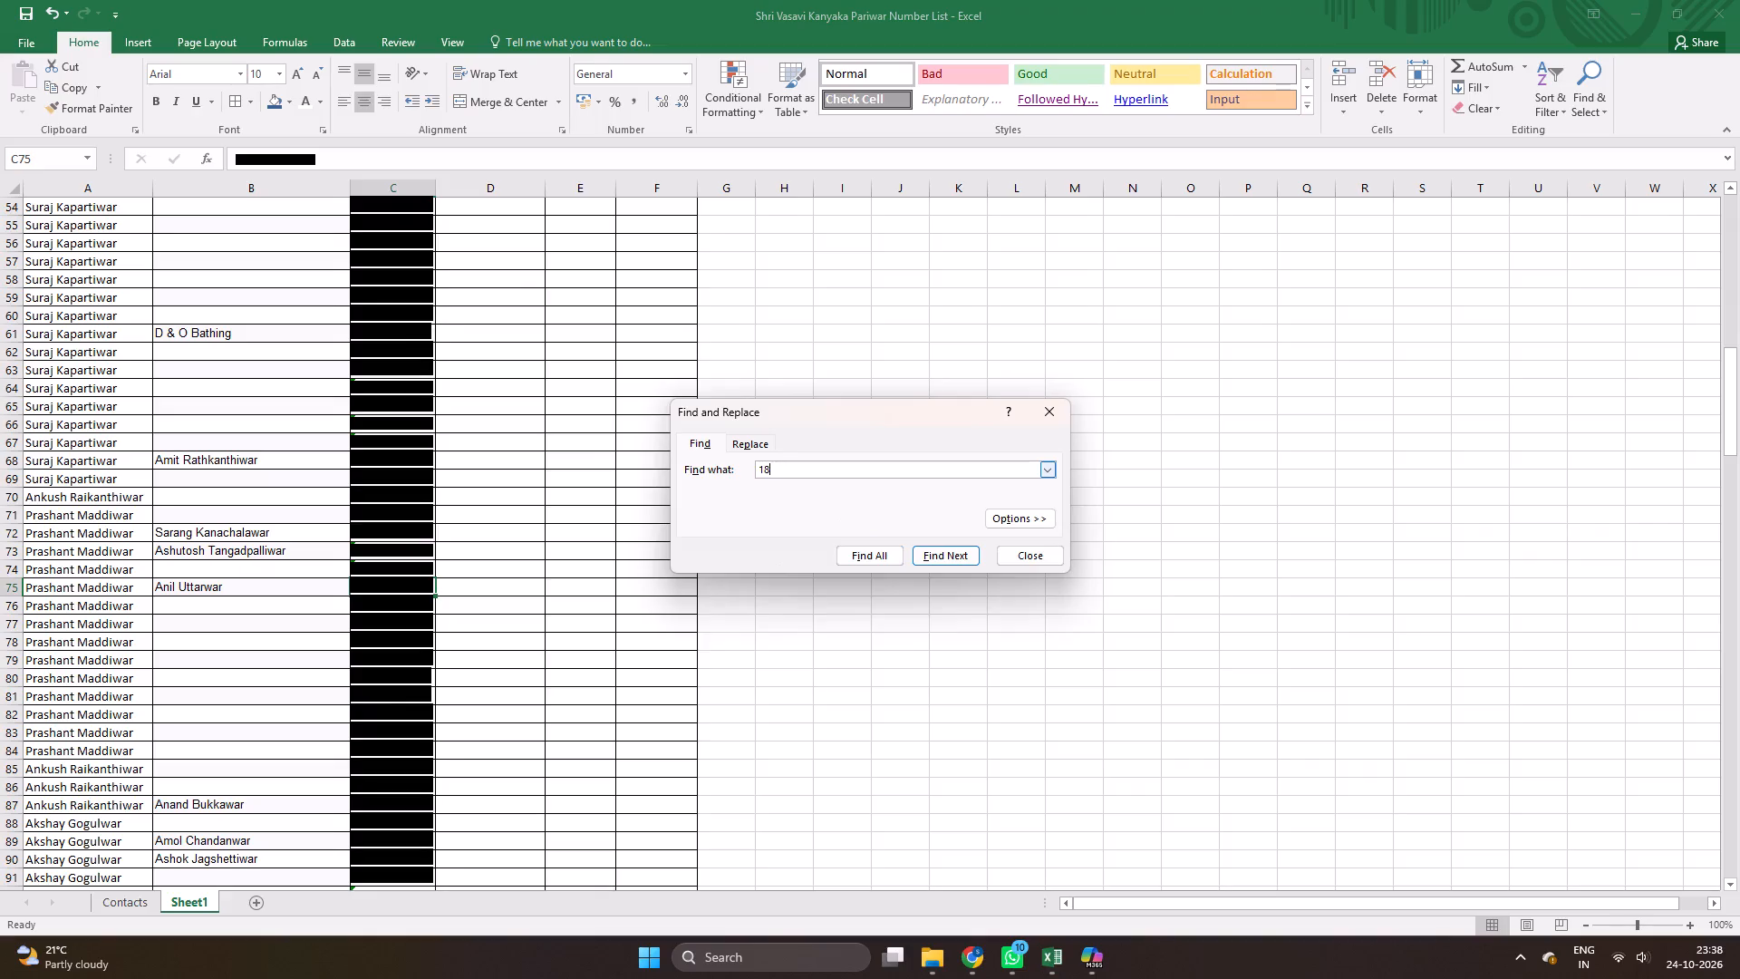
pyautogui.press('BackSpace')
pyautogui.press('BackSpace')
pyautogui.write('33')
pyautogui.write('633')
pyautogui.press('Return')
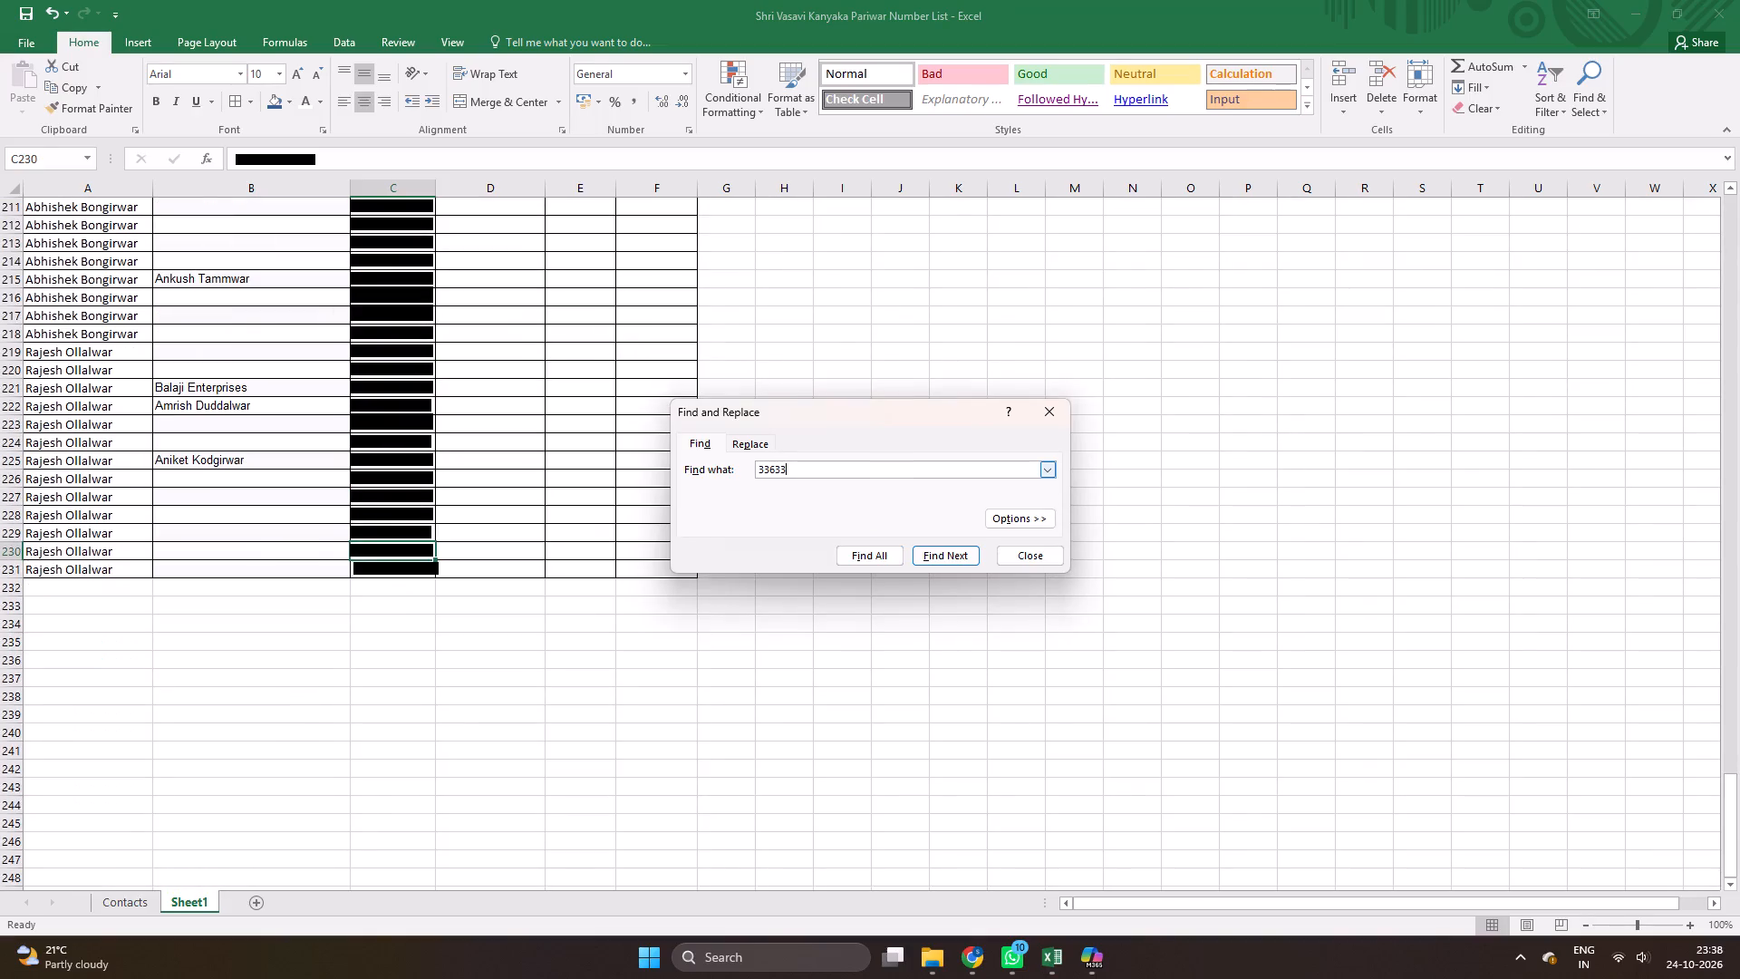
pyautogui.click(171, 555)
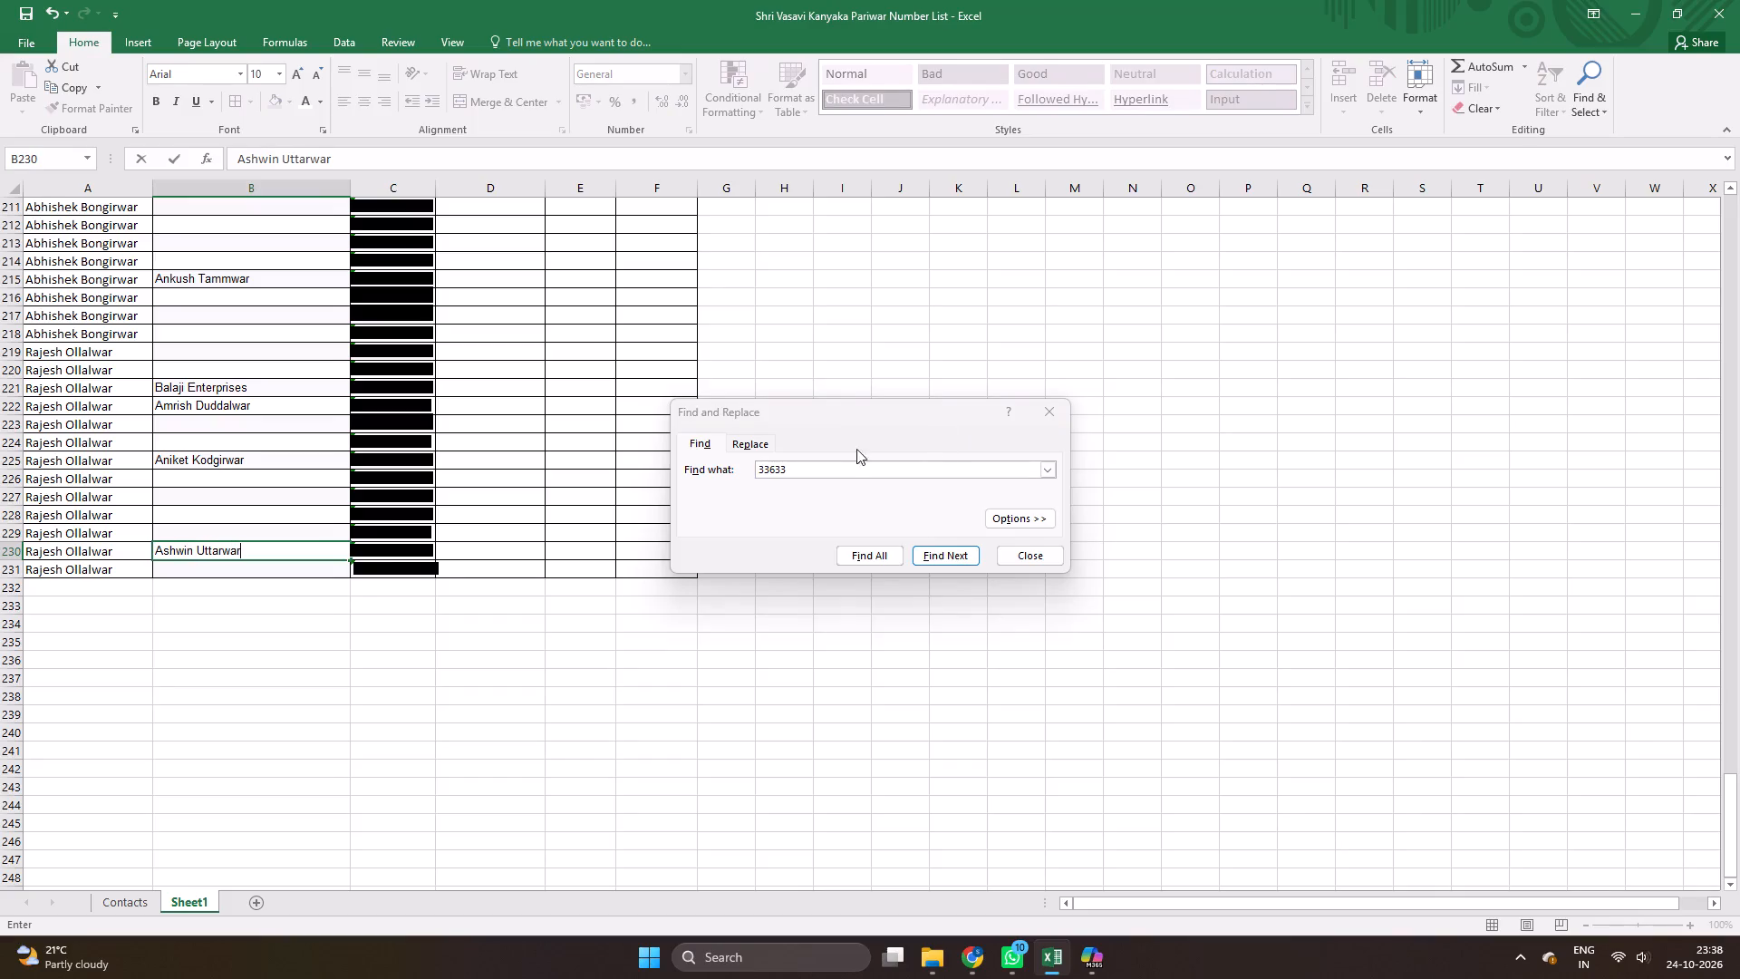
# Find the twenty-first contact by a five-digit part of the phone number and enter the name Balabhau in B200.
pyautogui.click(800, 473)
pyautogui.press('BackSpace')
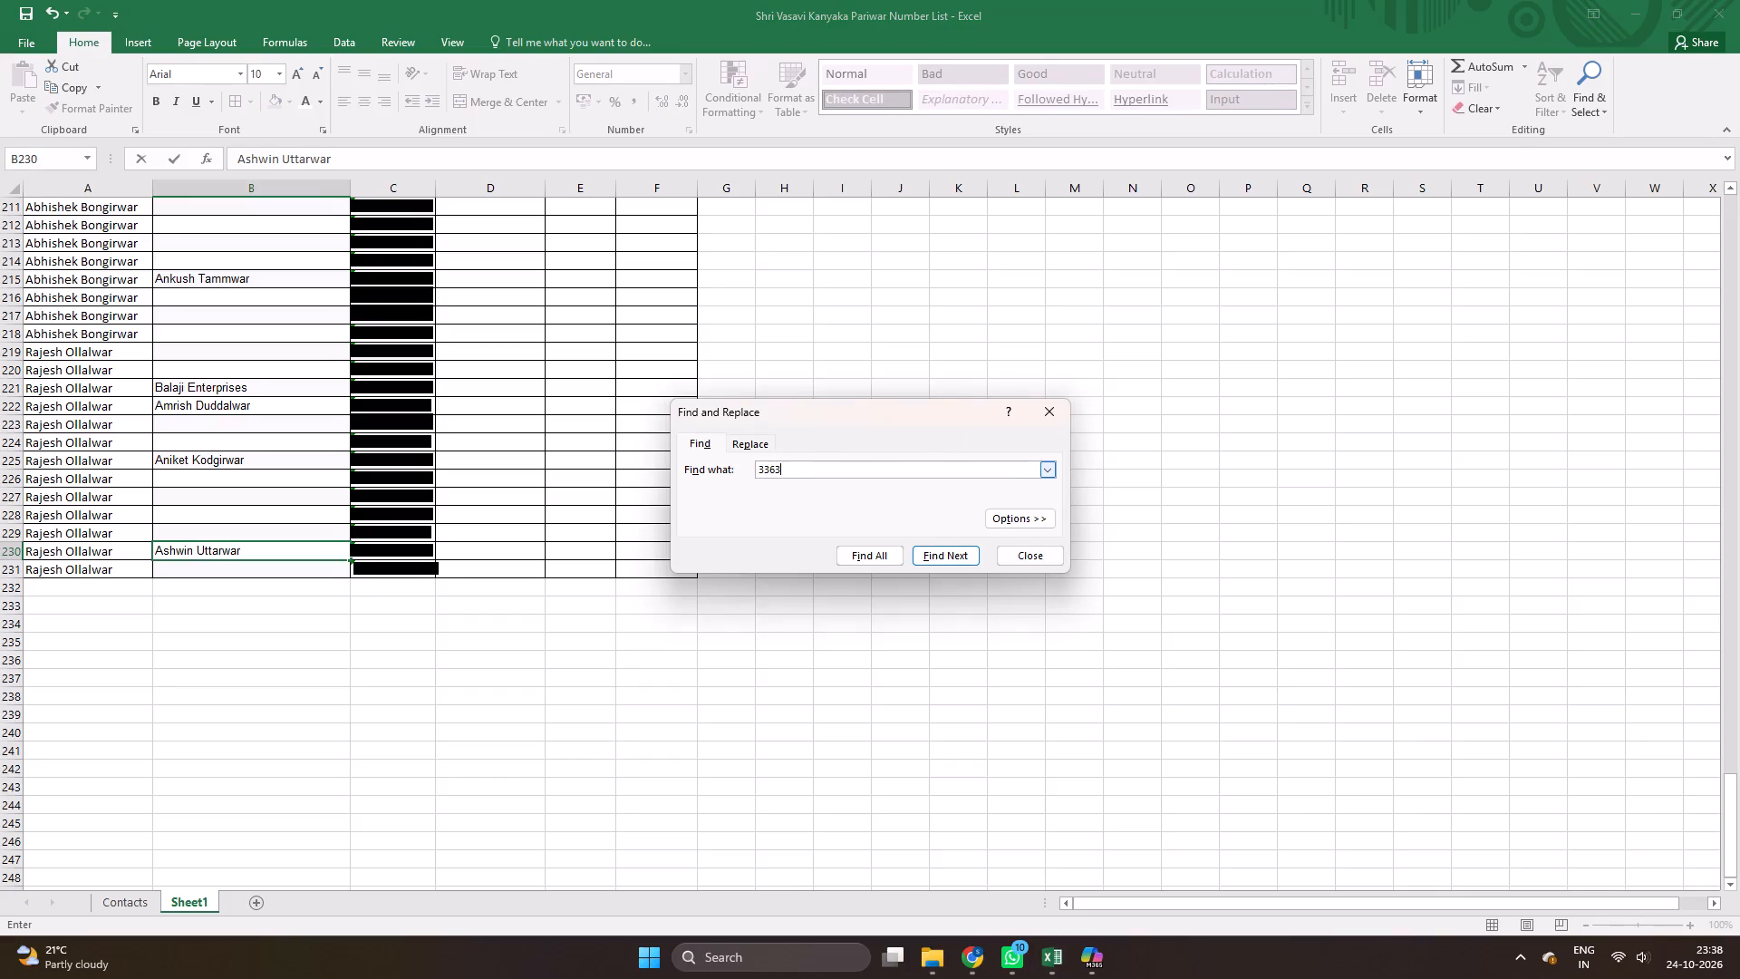
pyautogui.press('BackSpace')
pyautogui.press('BackSpace')
pyautogui.press('BackSpace')
pyautogui.press('BackSpace')
pyautogui.write('69')
pyautogui.write('788')
pyautogui.press('Return')
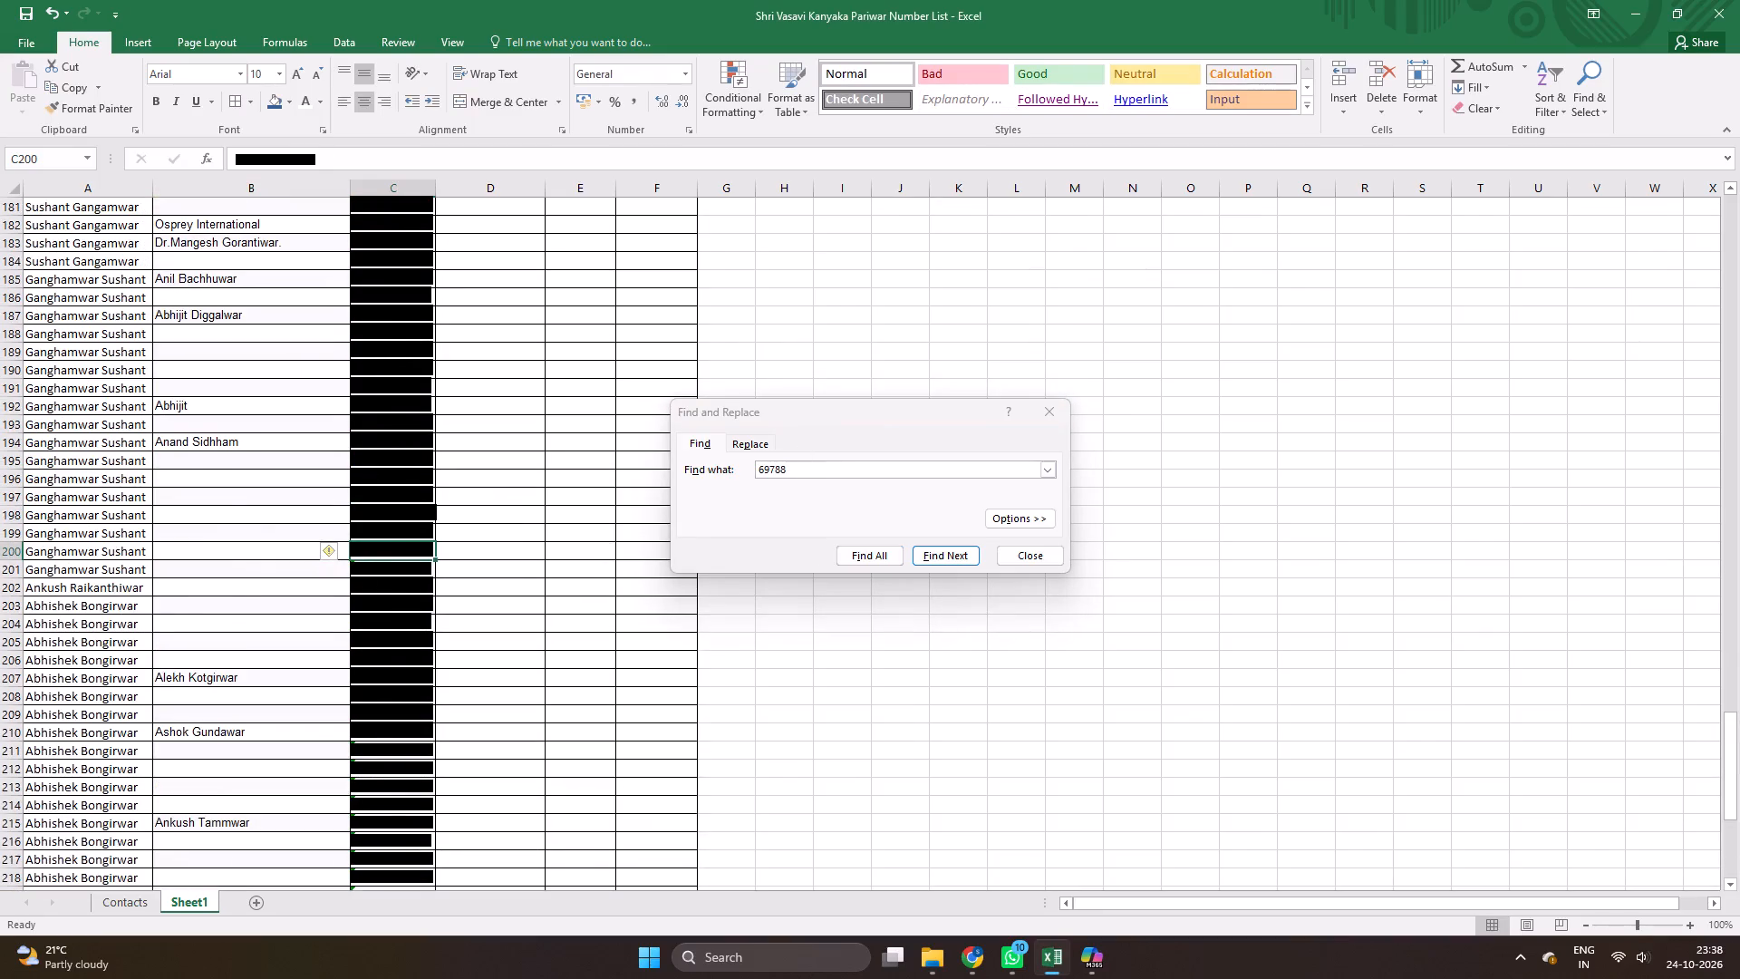
pyautogui.click(265, 539)
pyautogui.click(263, 547)
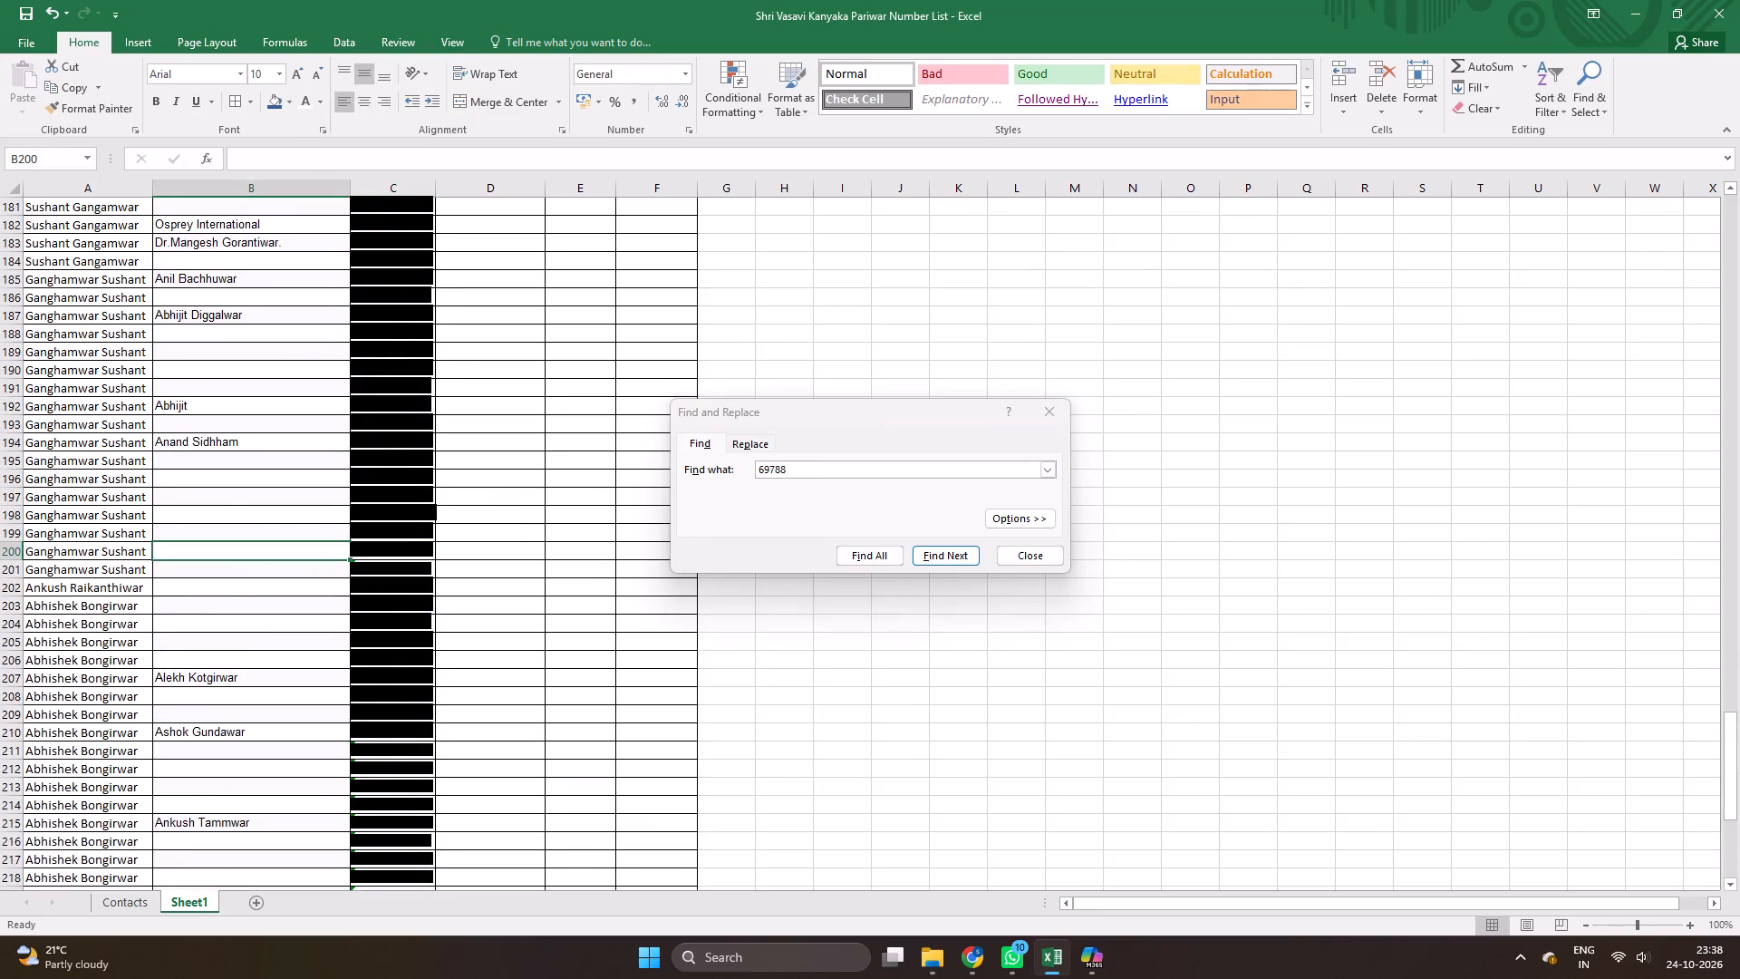
pyautogui.write('labhau')
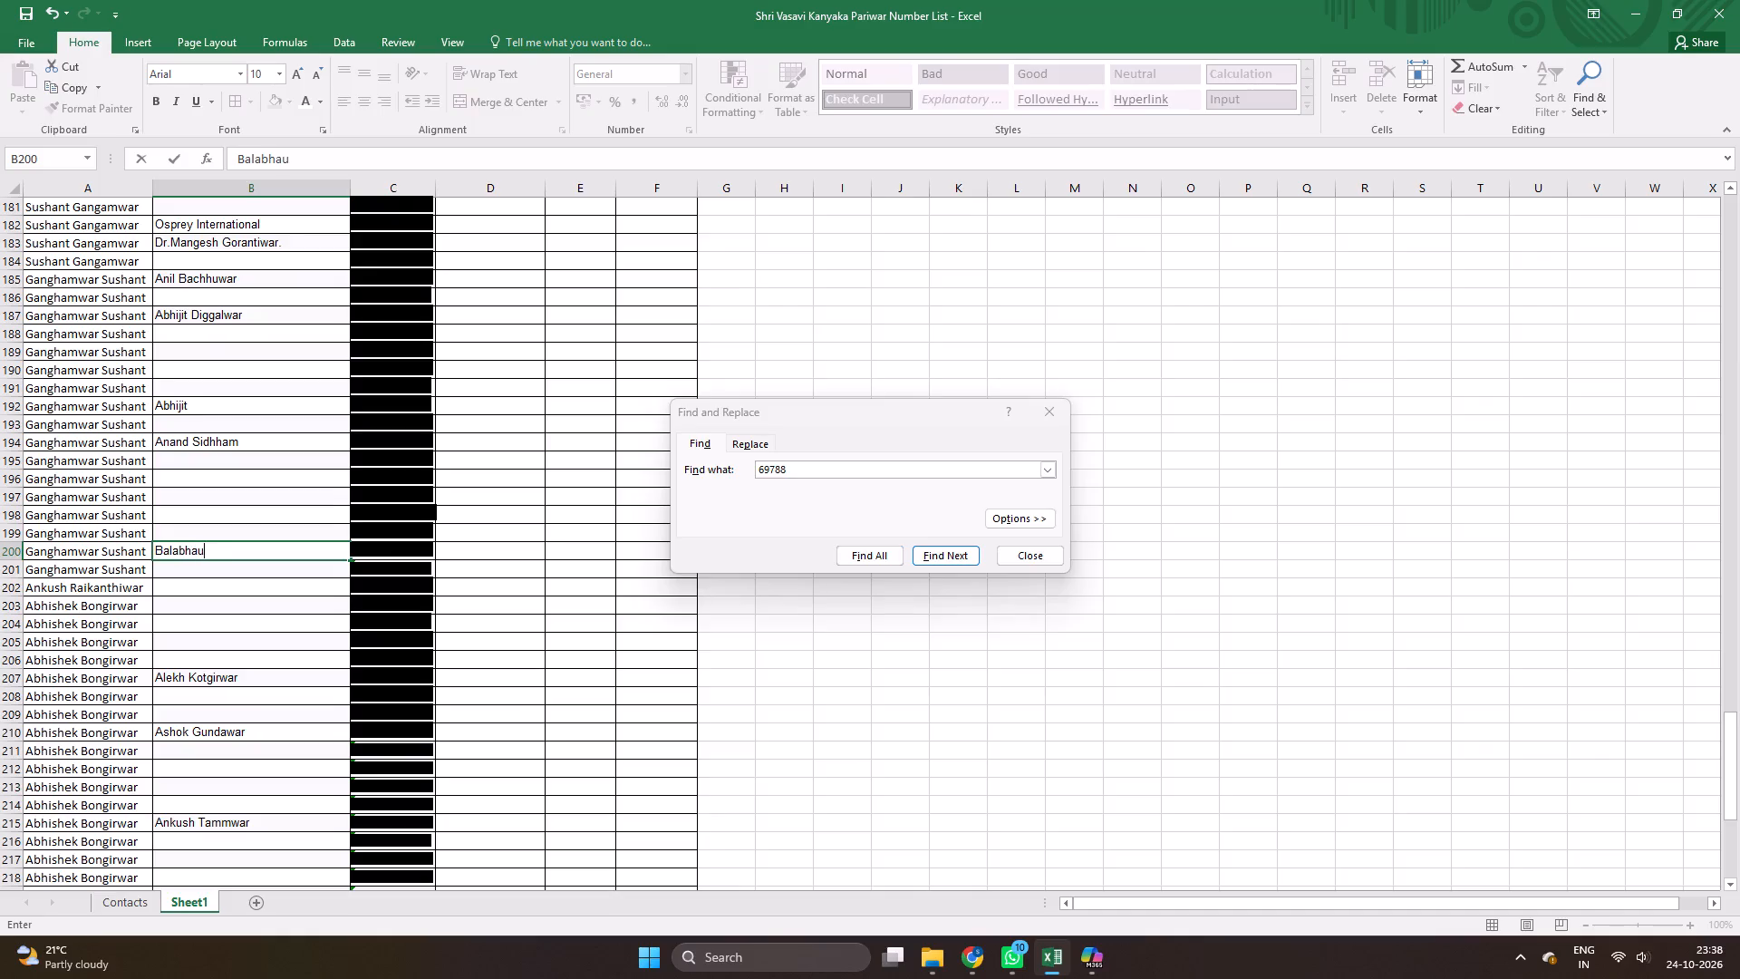
# Search for the twenty-second contact by a five-digit part of the phone number.
pyautogui.click(838, 485)
pyautogui.press('BackSpace')
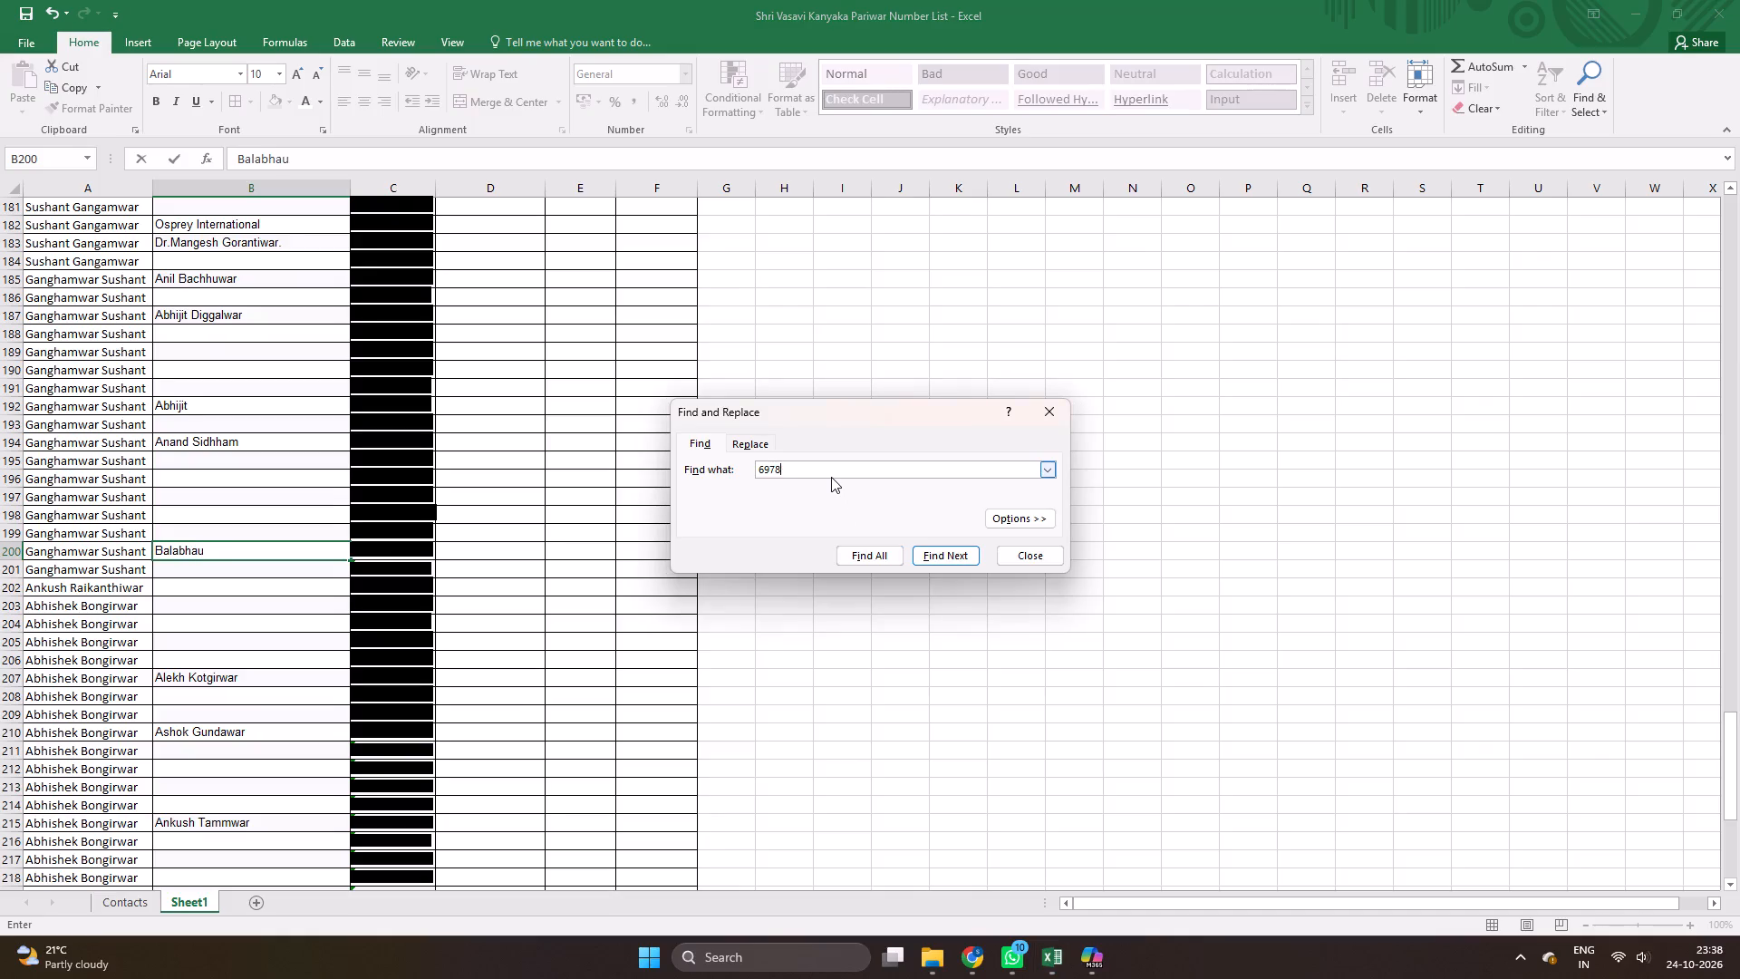
pyautogui.press('BackSpace')
pyautogui.press('BackSpace')
pyautogui.press('BackSpace')
pyautogui.press('BackSpace')
pyautogui.press('BackSpace')
pyautogui.write('80867')
pyautogui.press('Return')
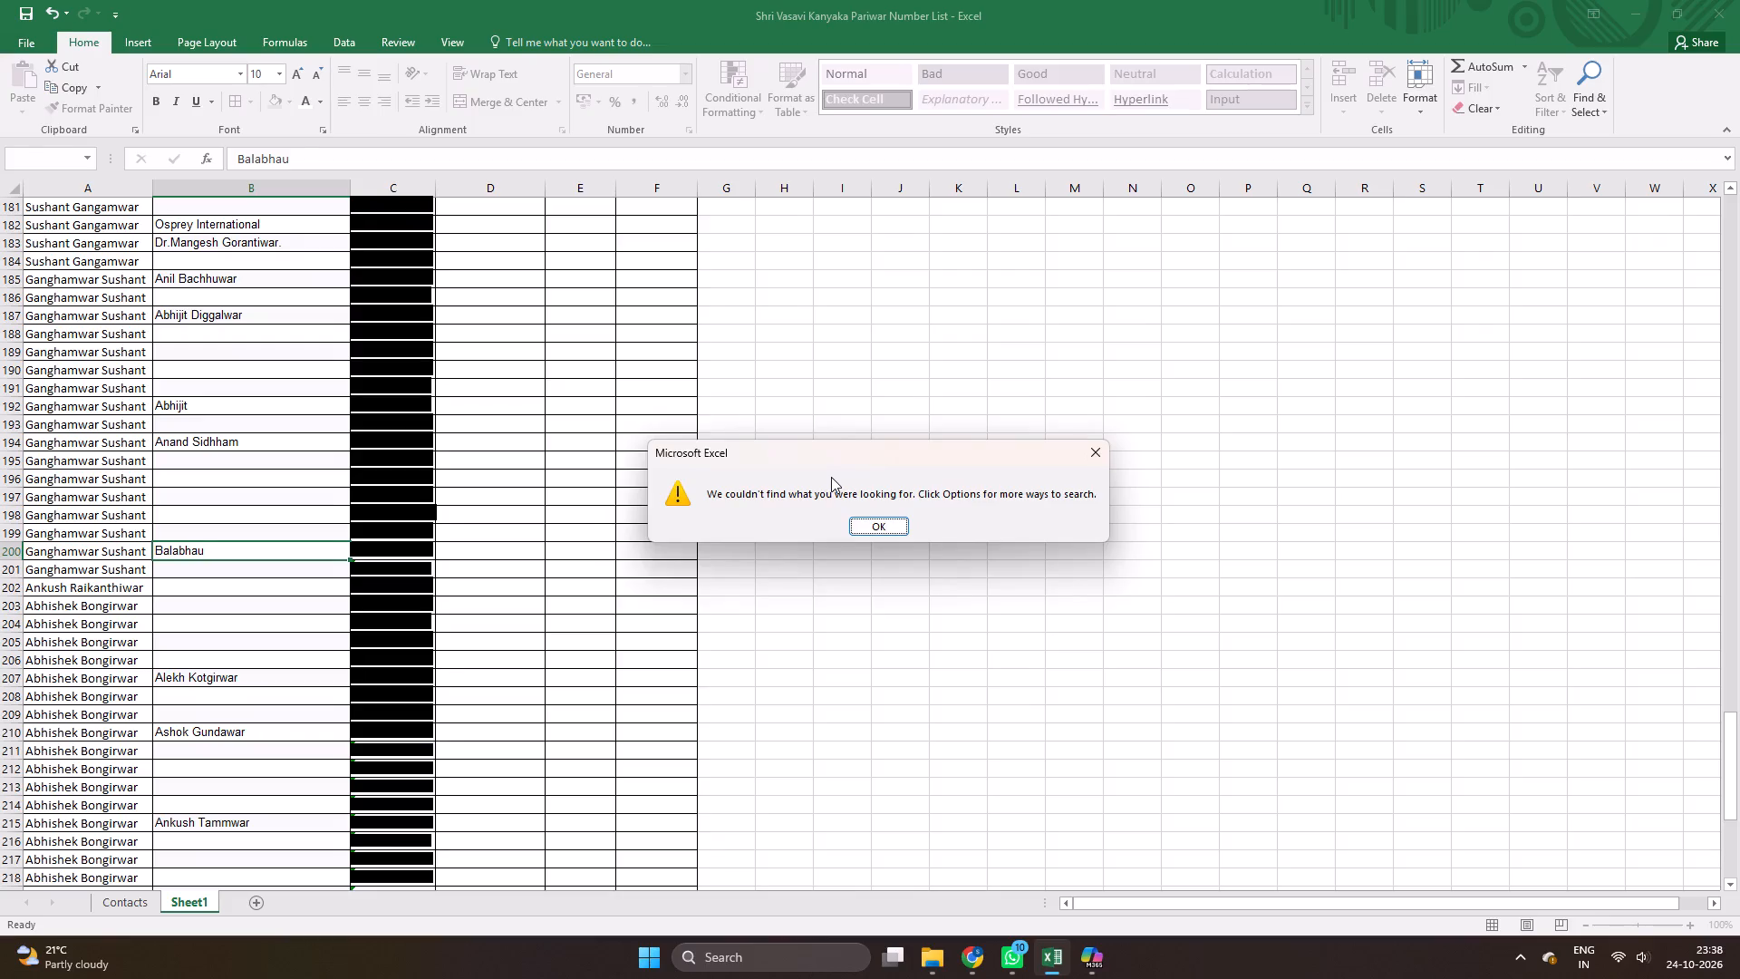
pyautogui.press('Return')
# Search for the twenty-second contact again with a corrected five-digit part of the phone number and check the name in its row.
pyautogui.click(812, 467)
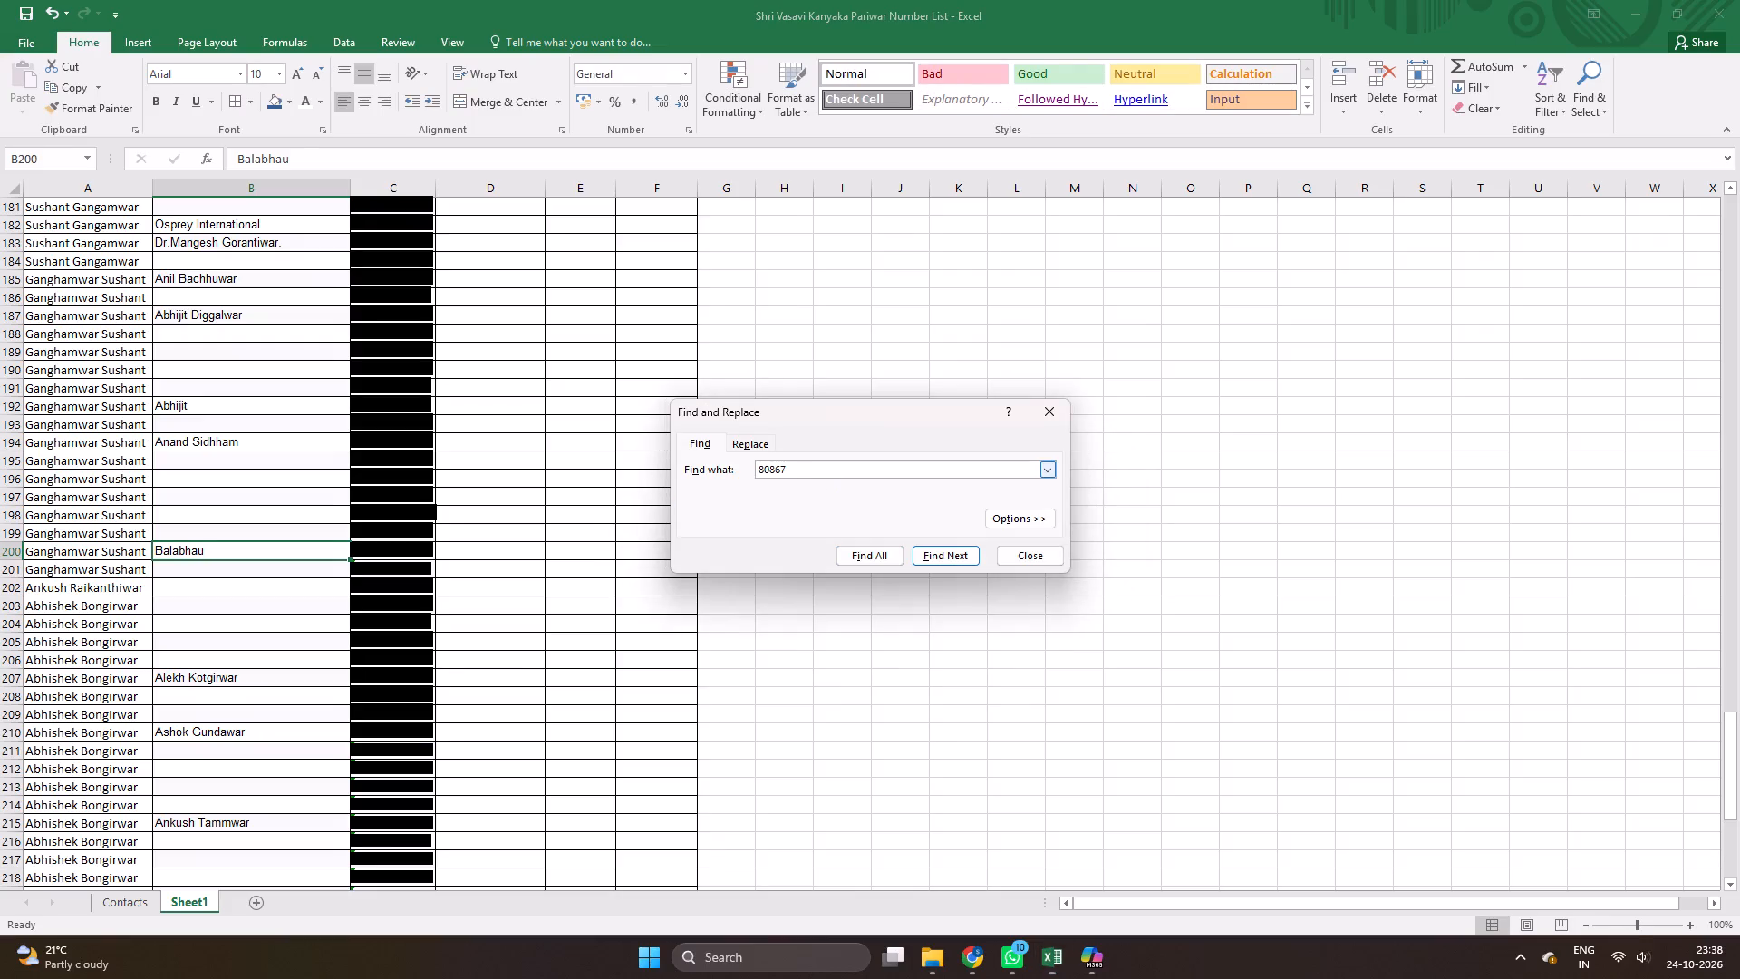
pyautogui.press('BackSpace')
pyautogui.press('BackSpace')
pyautogui.press('BackSpace')
pyautogui.press('BackSpace')
pyautogui.press('6')
pyautogui.write('867')
pyautogui.press('Return')
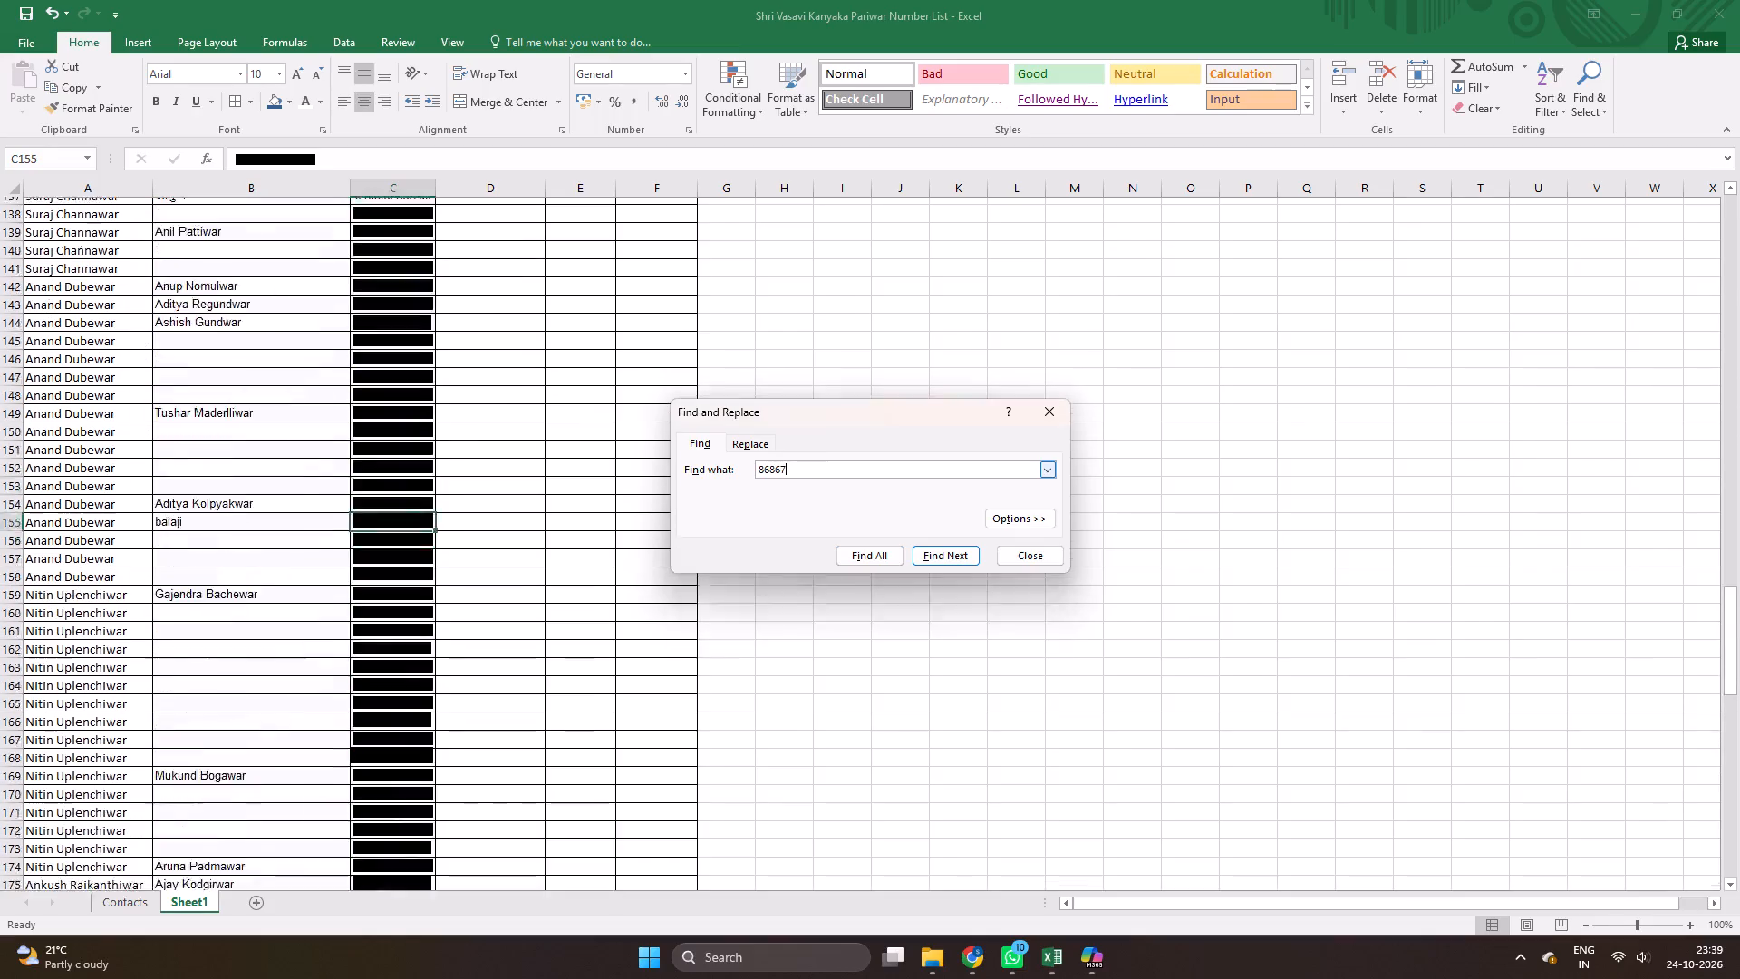
pyautogui.scroll(1, 812, 467)
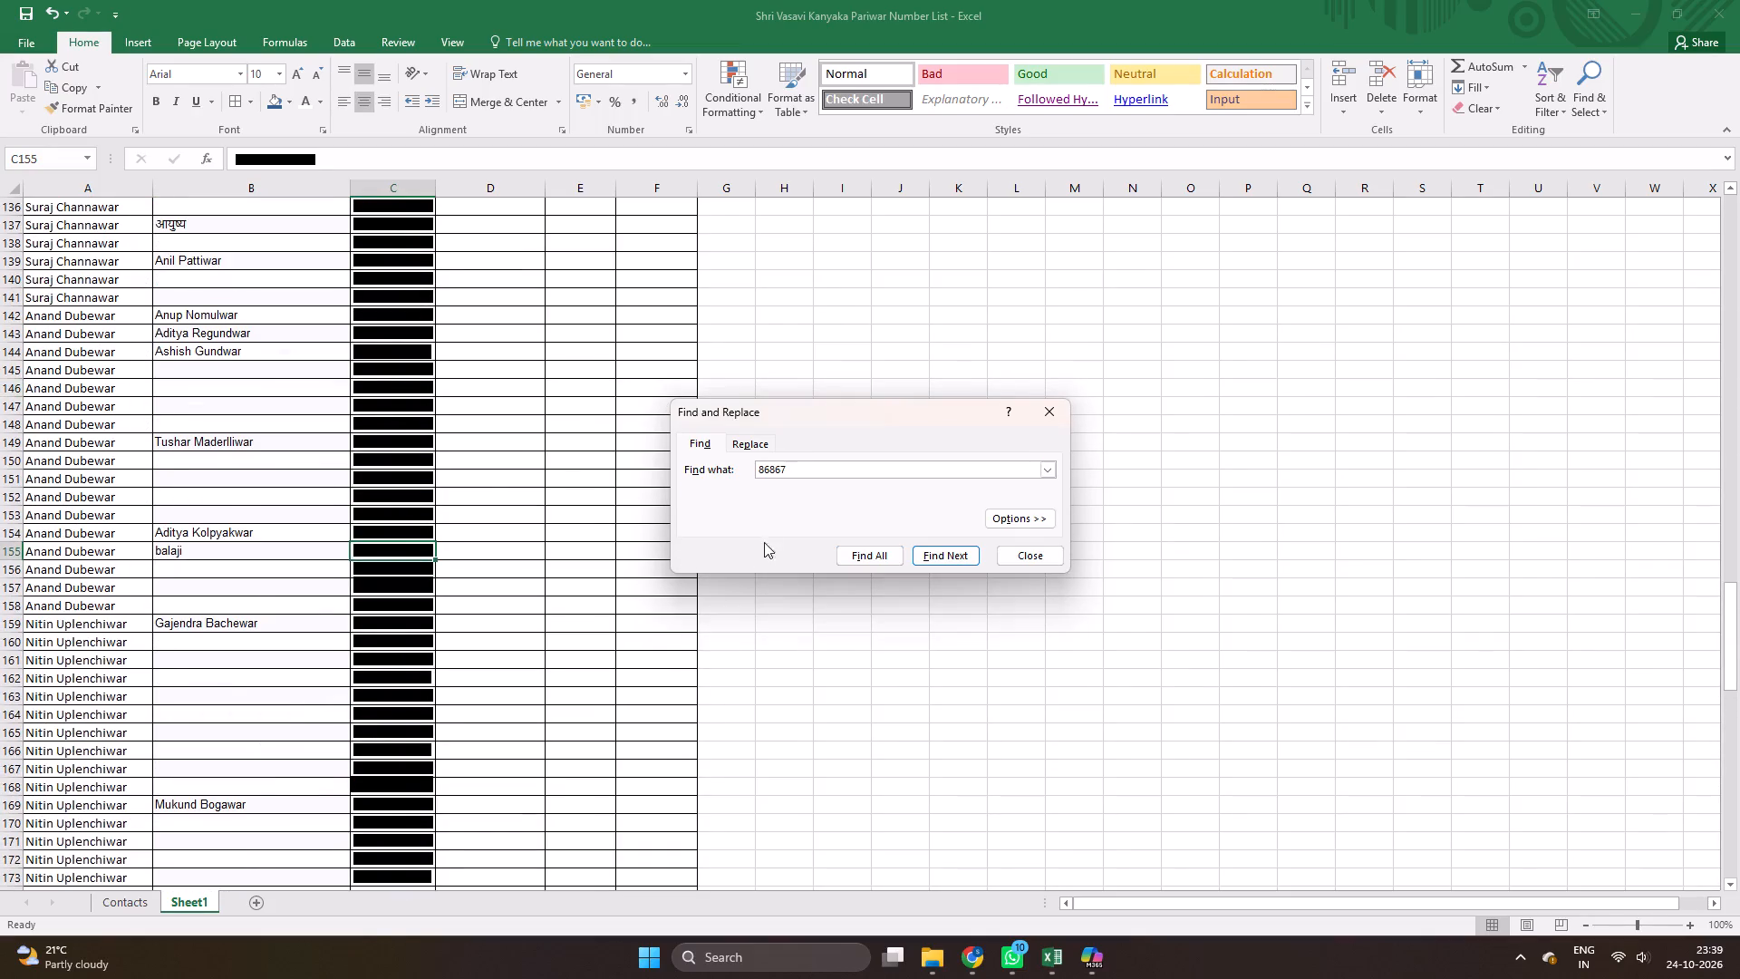
# Find the twenty-third contact by a five-digit part of the phone number and enter the contact's full name in B118.
pyautogui.click(797, 469)
pyautogui.press('BackSpace')
pyautogui.press('BackSpace')
pyautogui.press('BackSpace')
pyautogui.press('BackSpace')
pyautogui.press('BackSpace')
pyautogui.write('09')
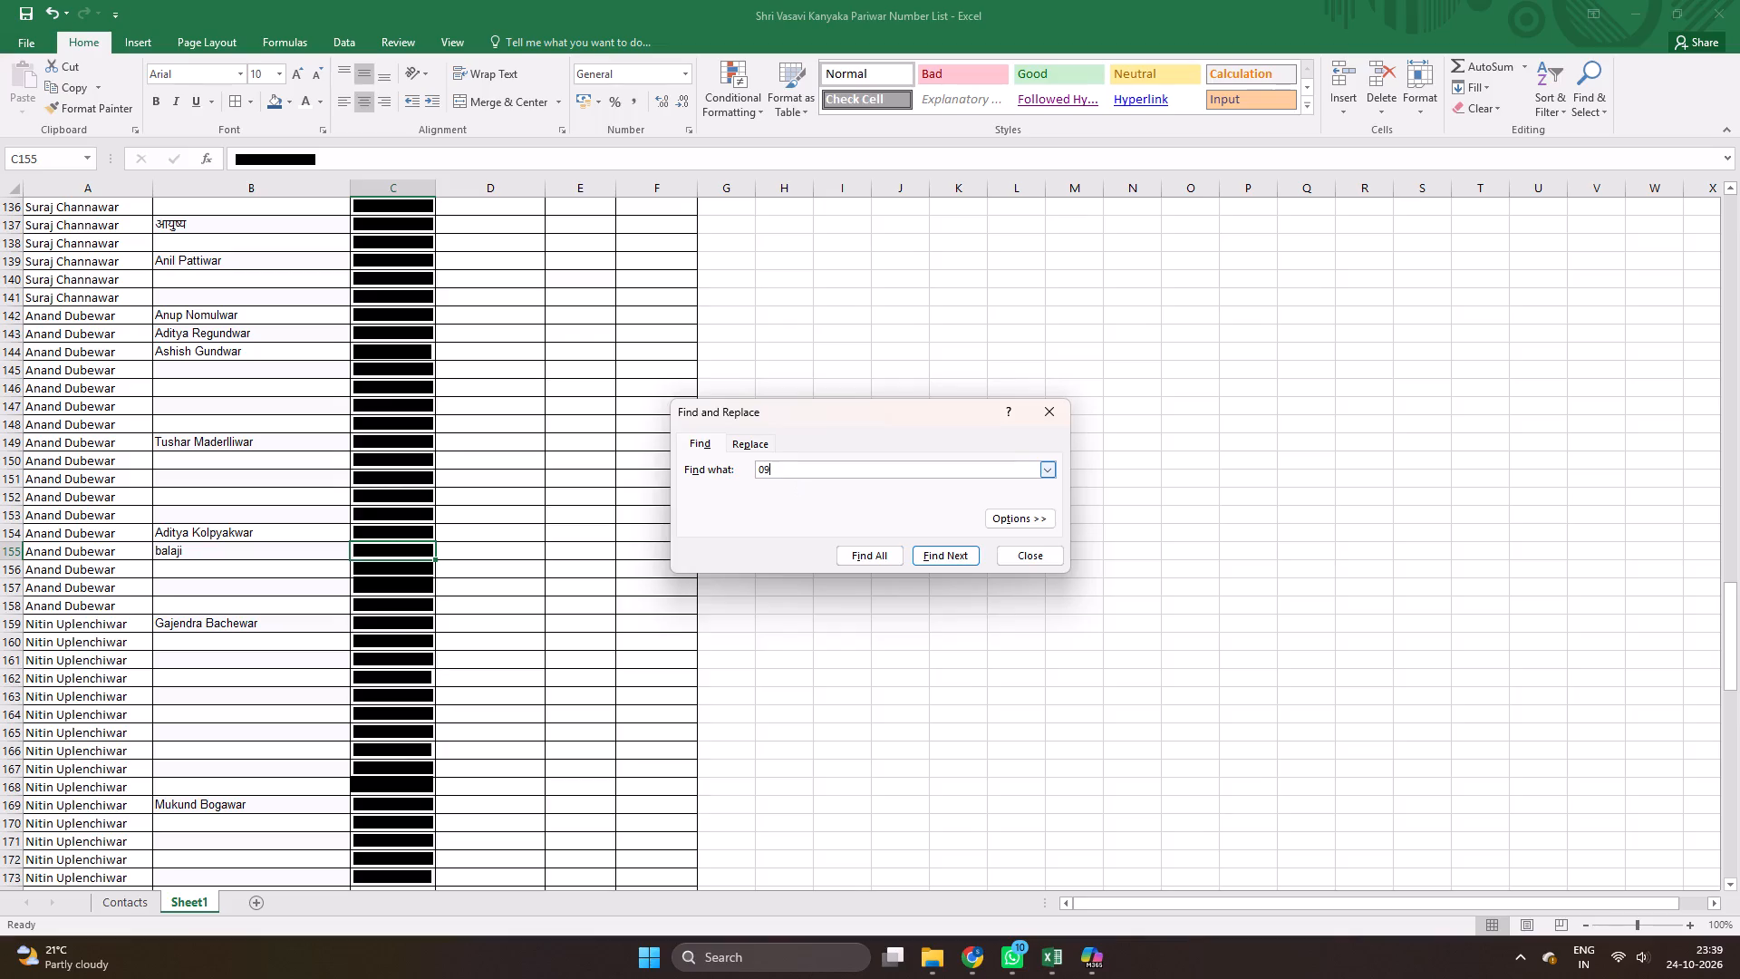
pyautogui.write('249')
pyautogui.press('Return')
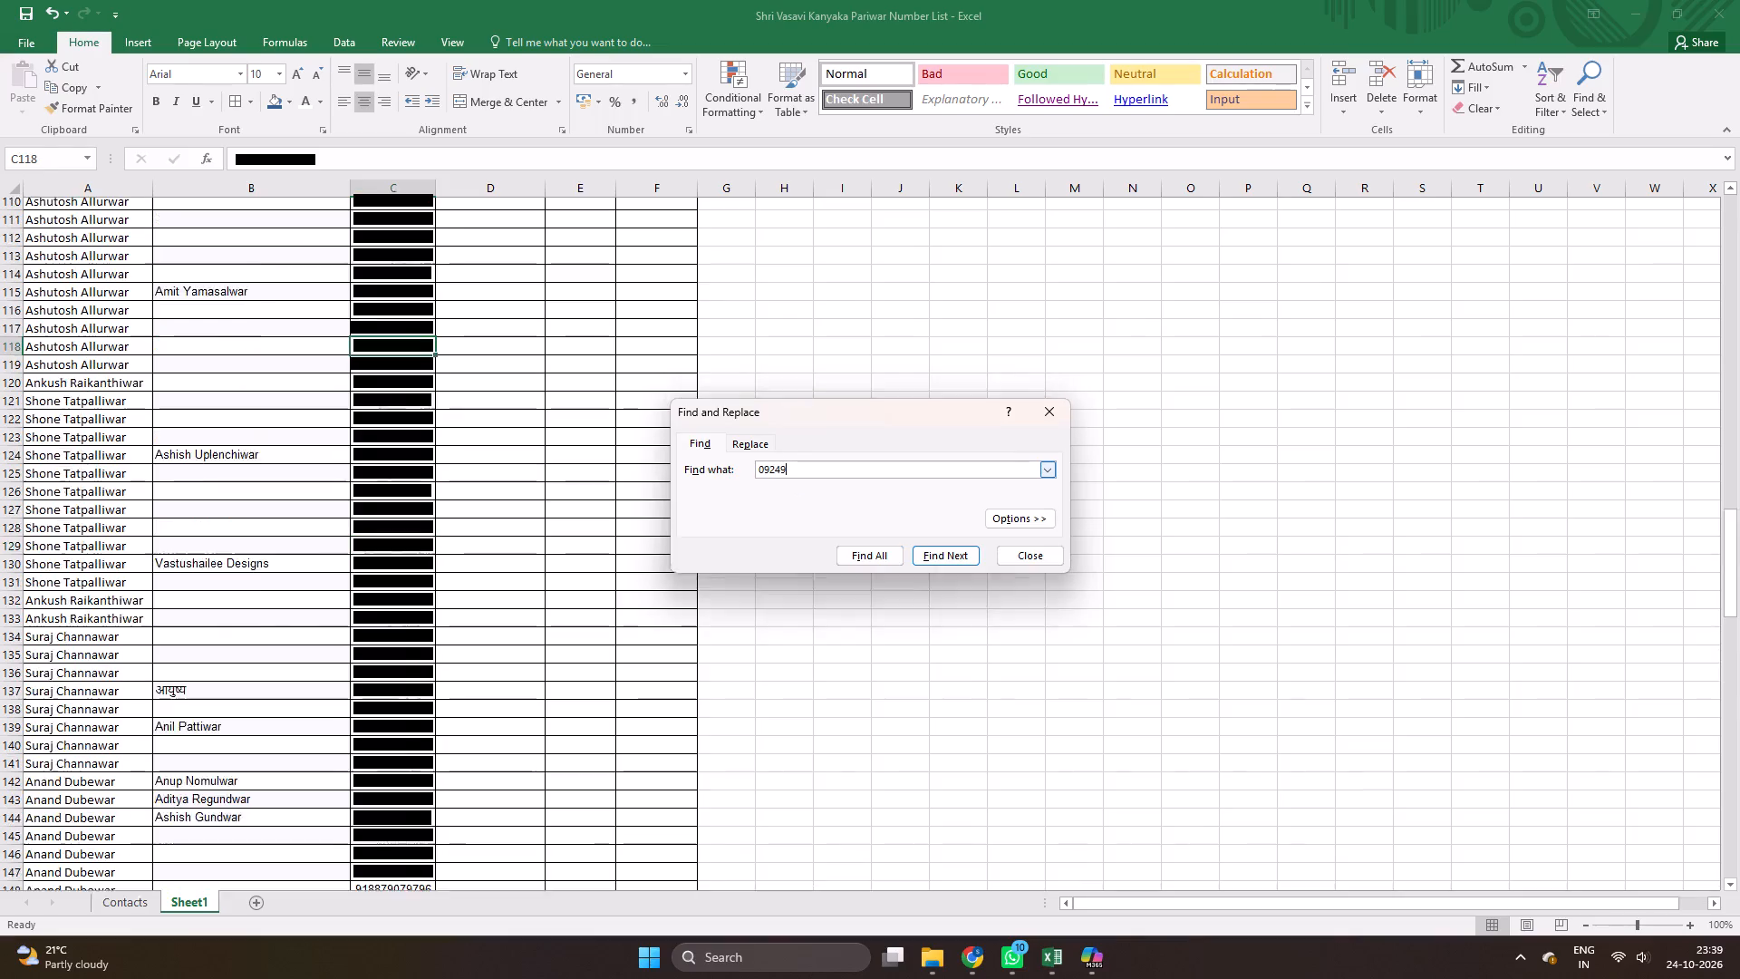
pyautogui.click(293, 550)
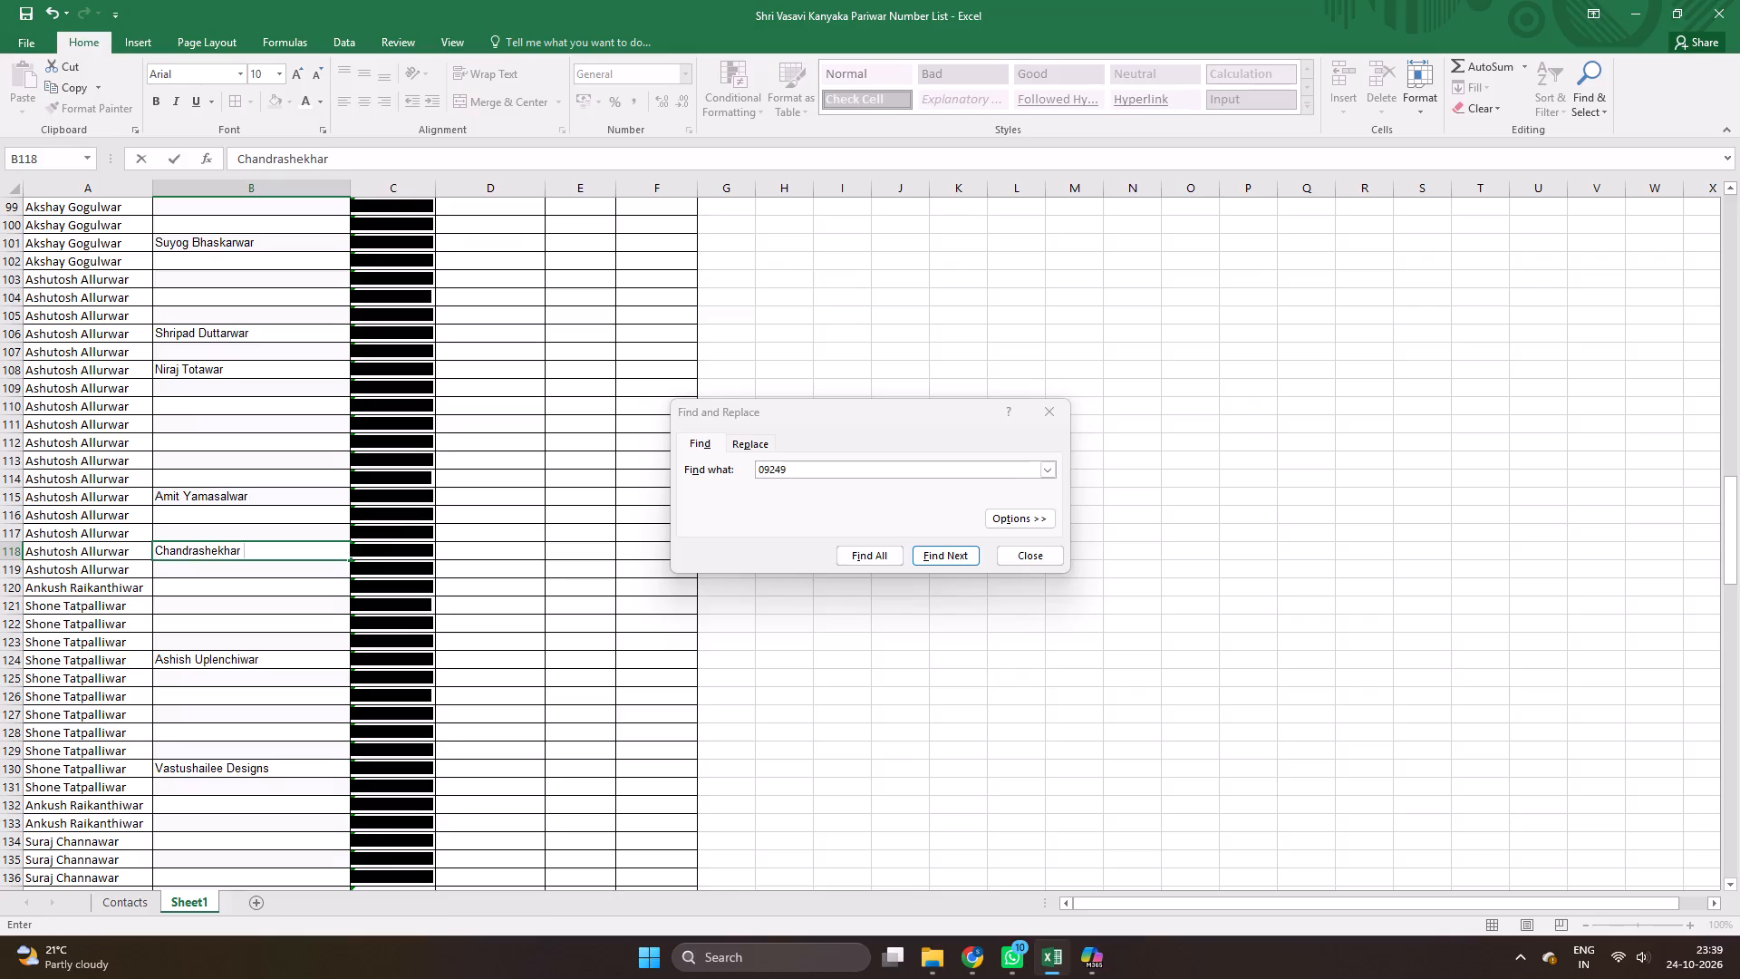
pyautogui.write('ratapwear')
pyautogui.click(294, 552)
pyautogui.press('BackSpace')
# Find the twenty-fourth contact by a five-digit part of the phone number and enter the contact's full name in B160.
pyautogui.click(798, 473)
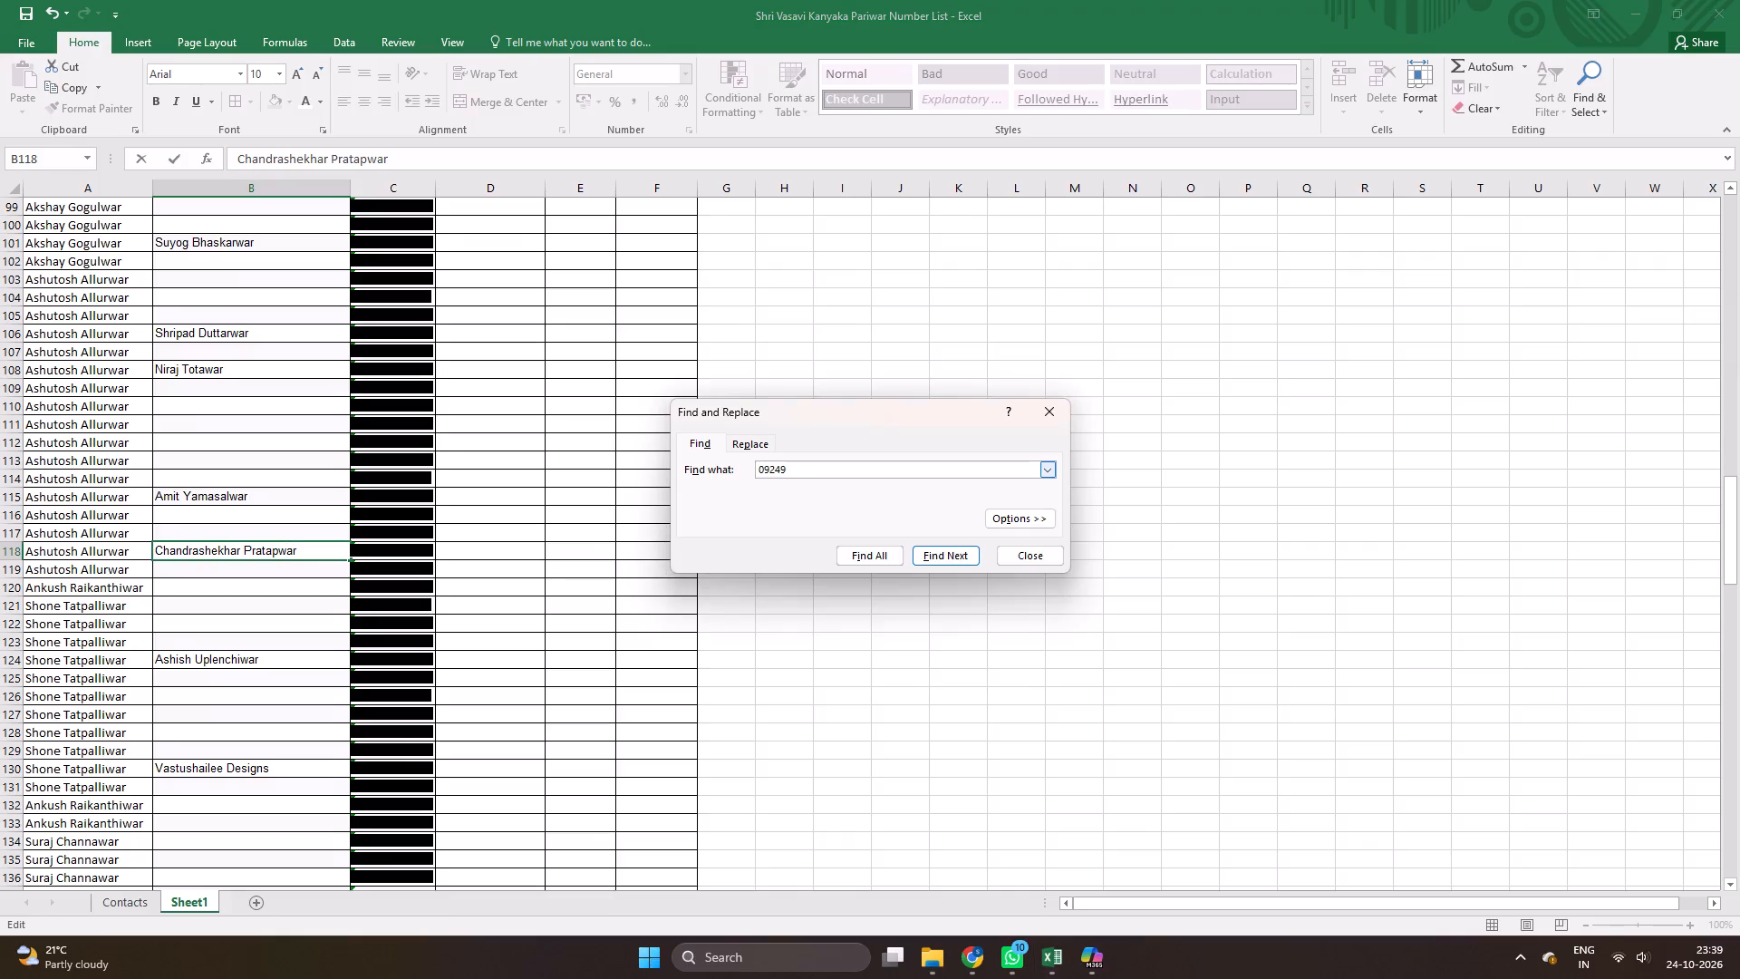
pyautogui.press('BackSpace')
pyautogui.press('BackSpace')
pyautogui.press('BackSpace')
pyautogui.press('BackSpace')
pyautogui.press('BackSpace')
pyautogui.write('46814')
pyautogui.press('Return')
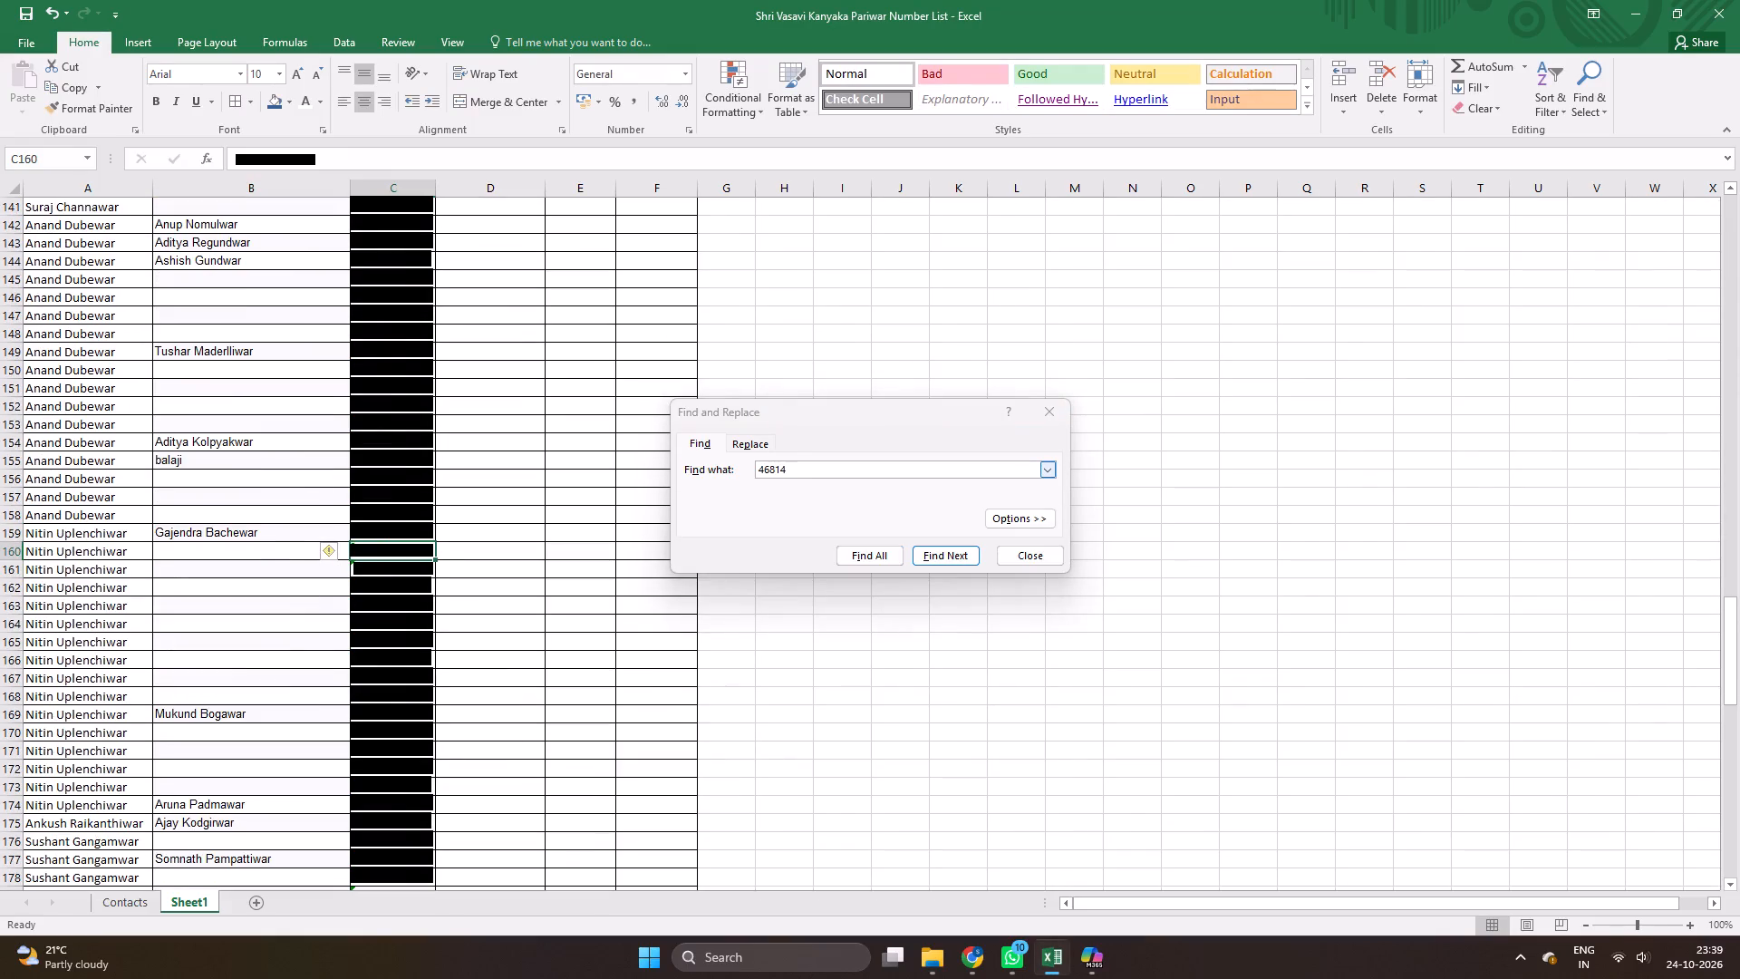
pyautogui.click(203, 557)
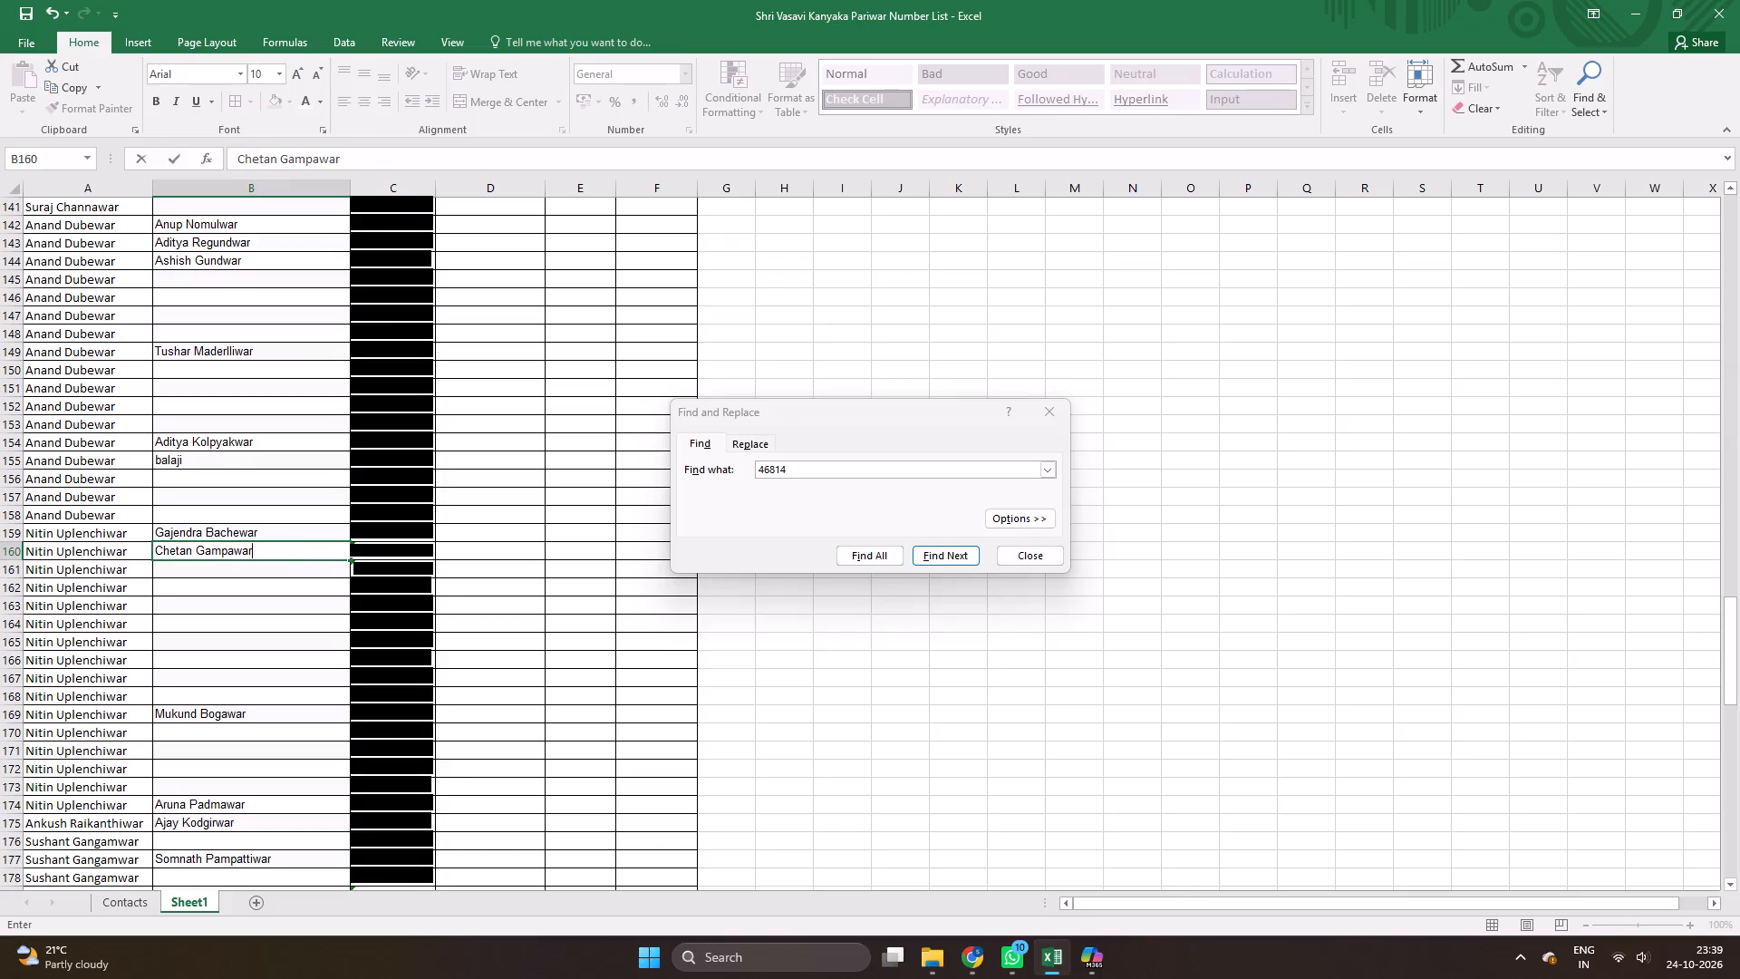
# Find the twenty-fifth contact by a five-digit part of the phone number and enter the contact's full name in B198.
pyautogui.click(863, 480)
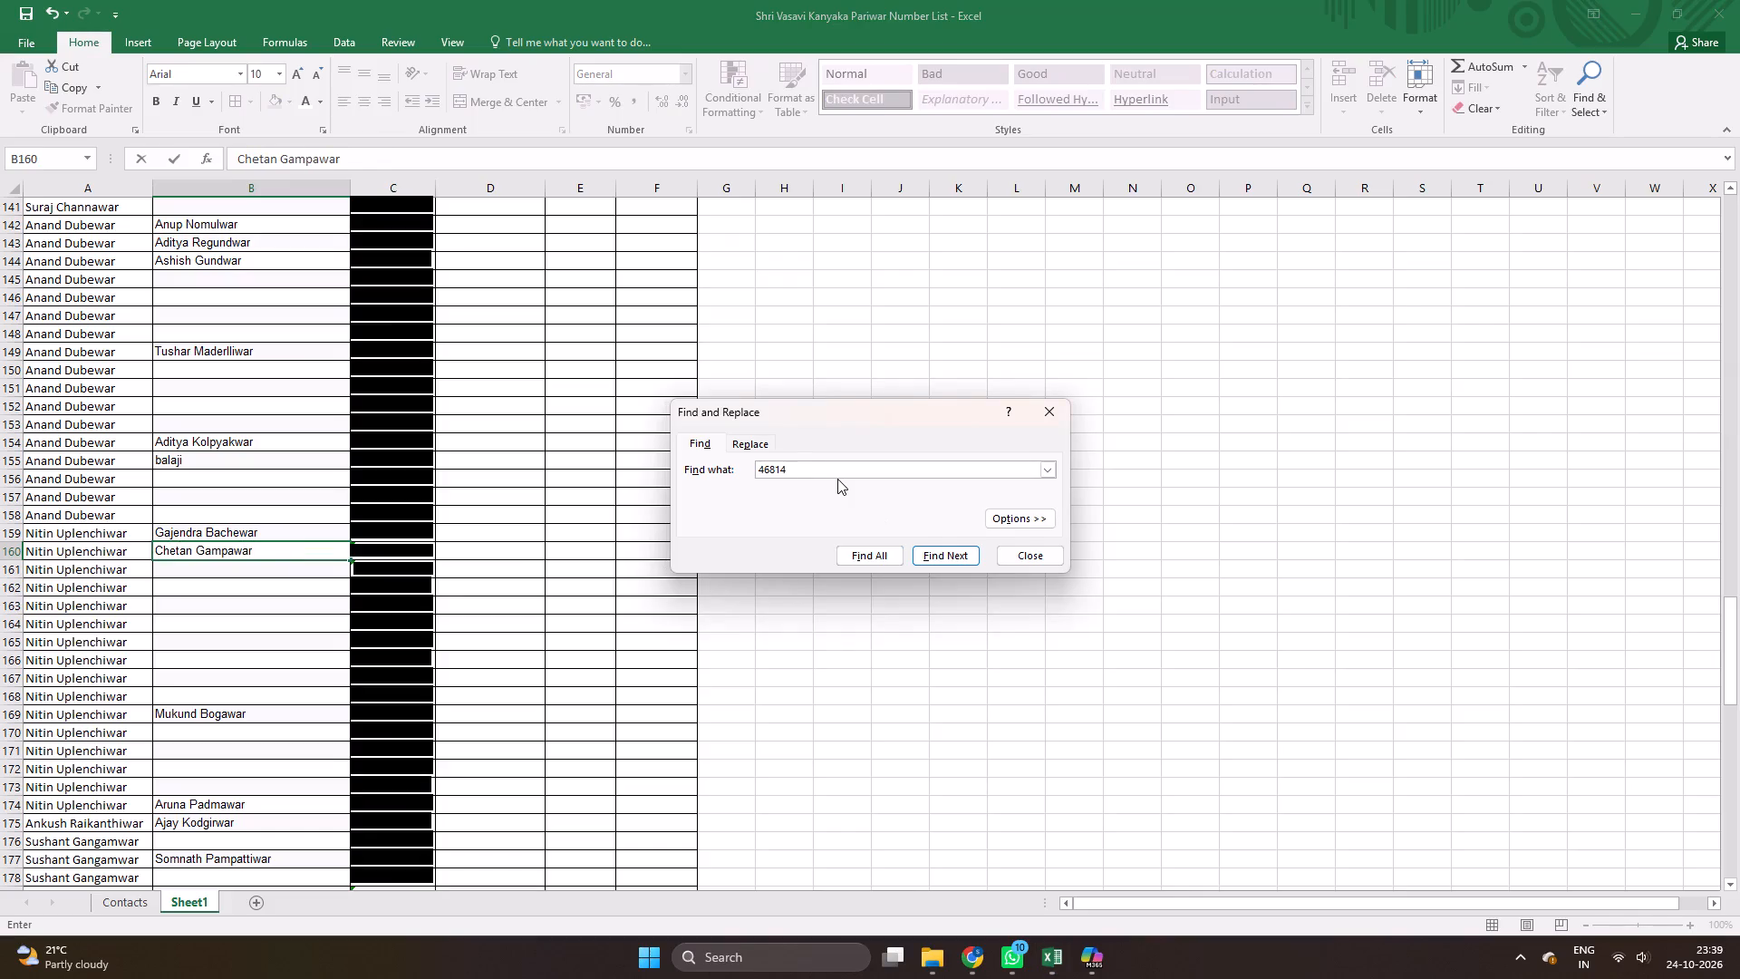
pyautogui.press('BackSpace')
pyautogui.press('BackSpace')
pyautogui.press('BackSpace')
pyautogui.press('BackSpace')
pyautogui.press('BackSpace')
pyautogui.press('BackSpace')
pyautogui.write('88587')
pyautogui.press('Return')
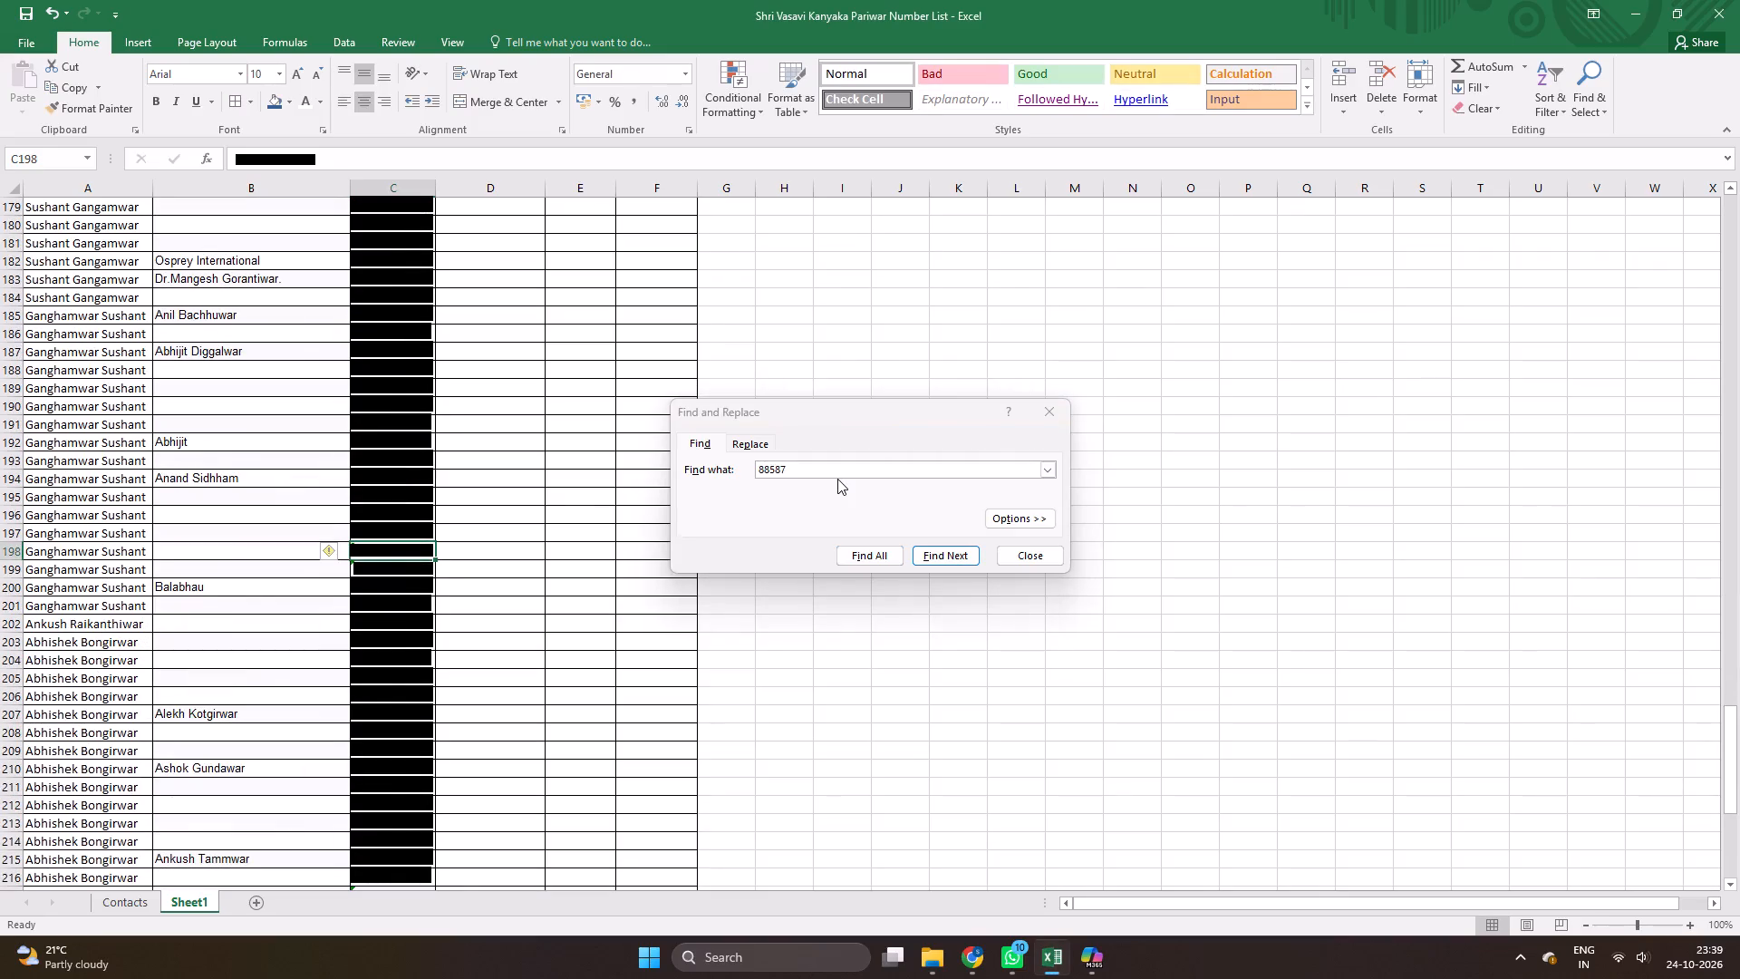
pyautogui.click(194, 556)
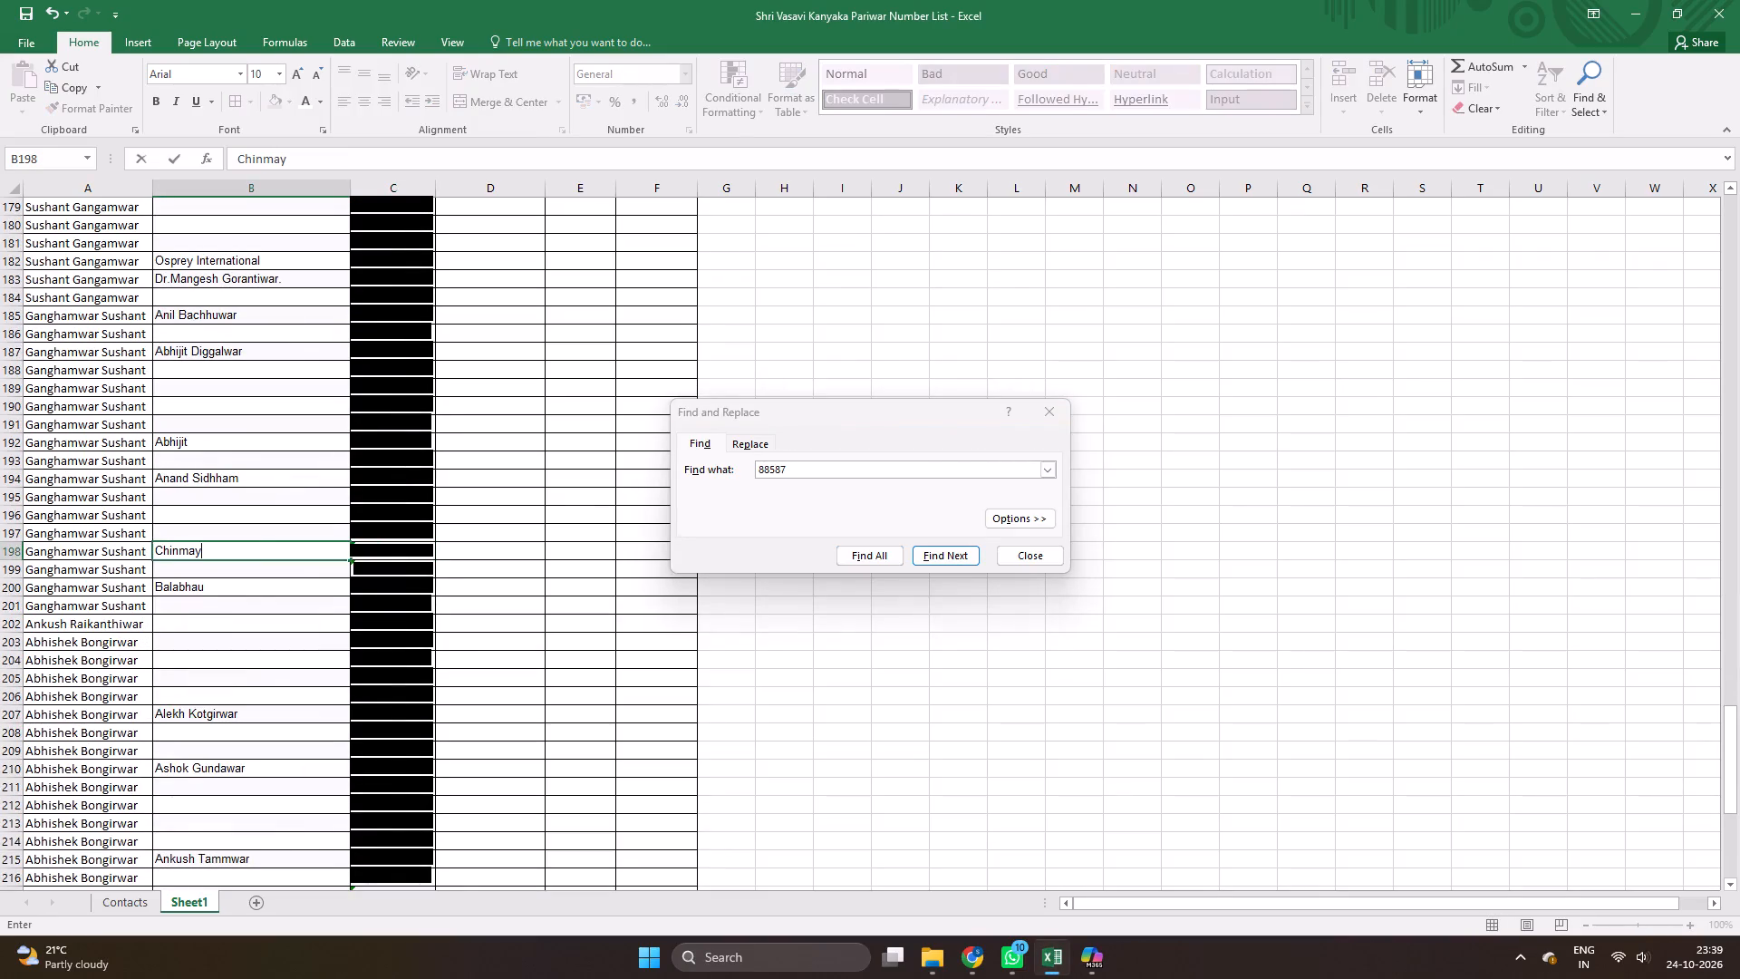
pyautogui.write('ot')
pyautogui.press('BackSpace')
pyautogui.write('rat')
pyautogui.press('BackSpace')
pyautogui.write('ntiwa')
pyautogui.press('r')
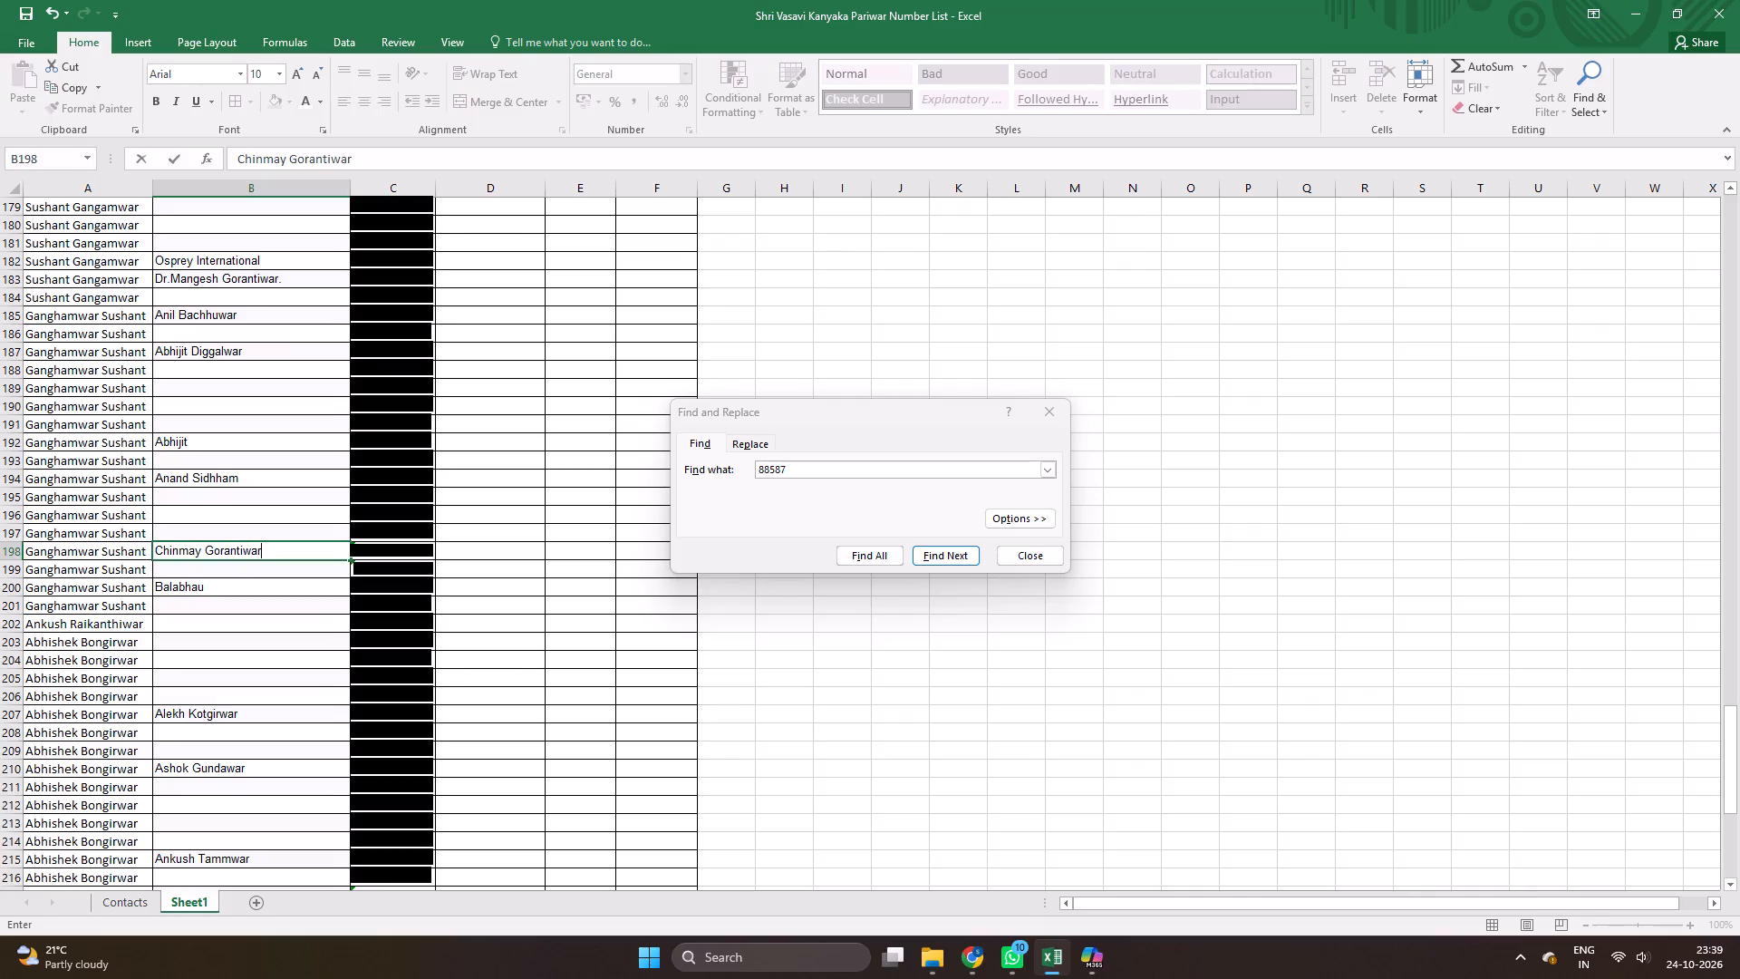
# Search for the twenty-sixth contact by a five-digit part of the phone number and check the name in its row.
pyautogui.click(852, 471)
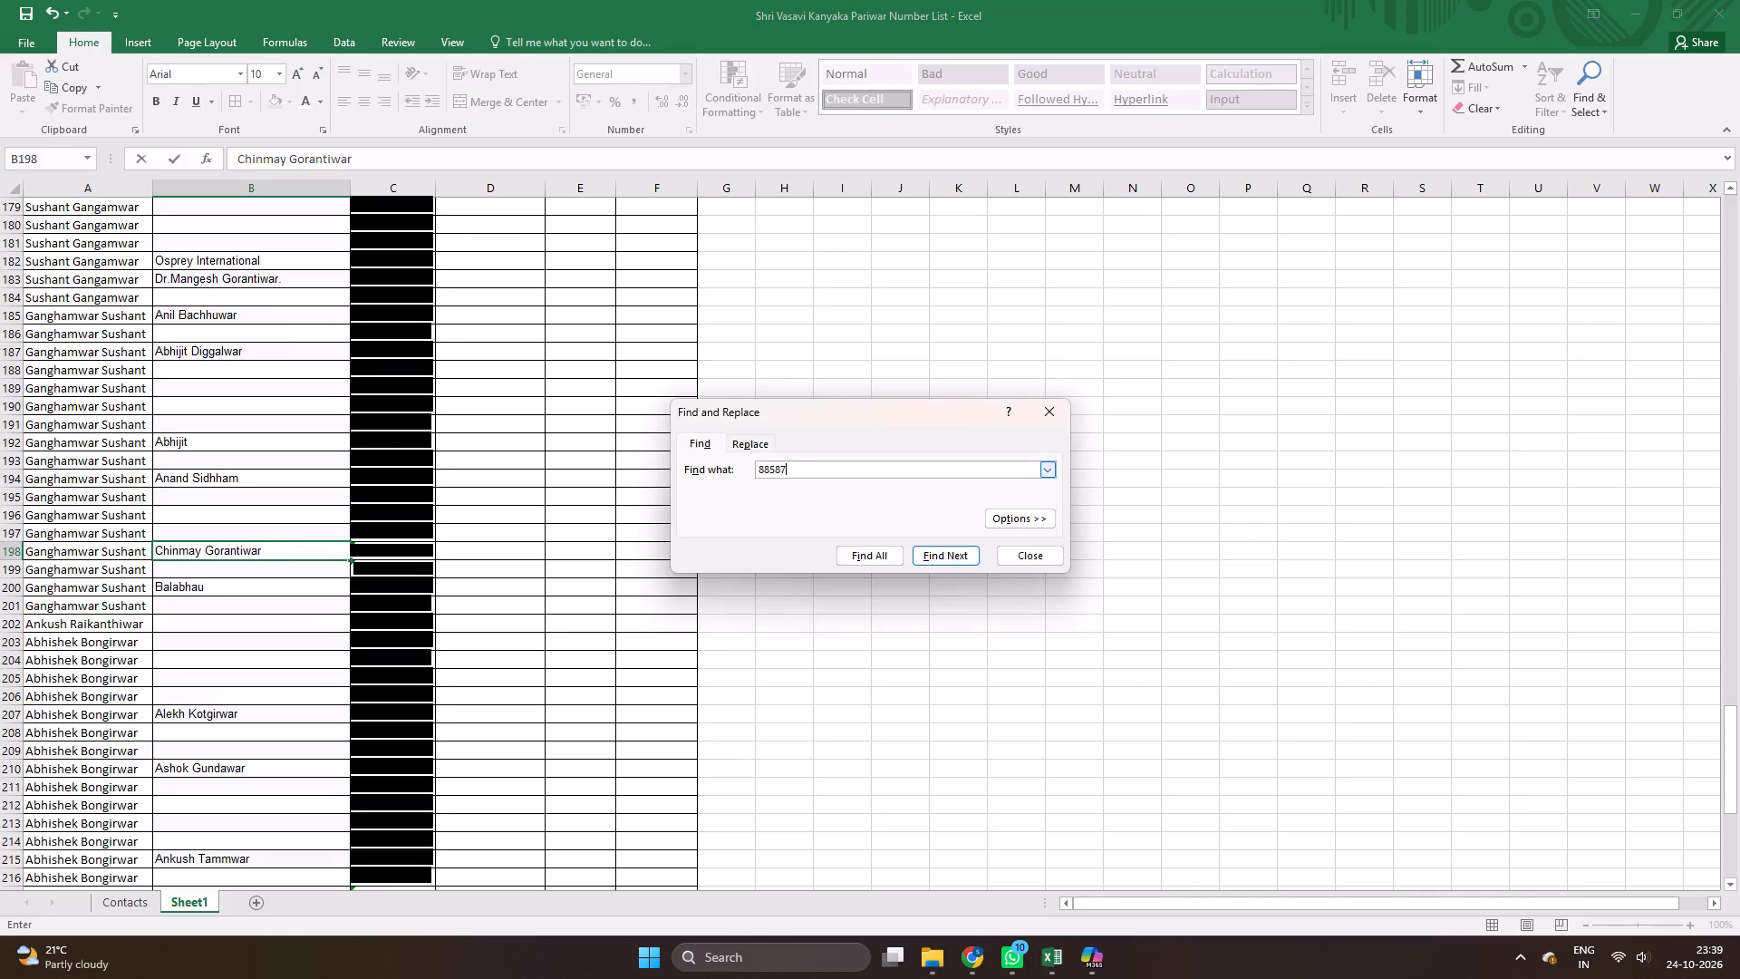
pyautogui.press('BackSpace')
pyautogui.press('BackSpace')
pyautogui.press('BackSpace')
pyautogui.press('BackSpace')
pyautogui.press('BackSpace')
pyautogui.write('88')
pyautogui.press('BackSpace')
pyautogui.write('2211')
pyautogui.press('Return')
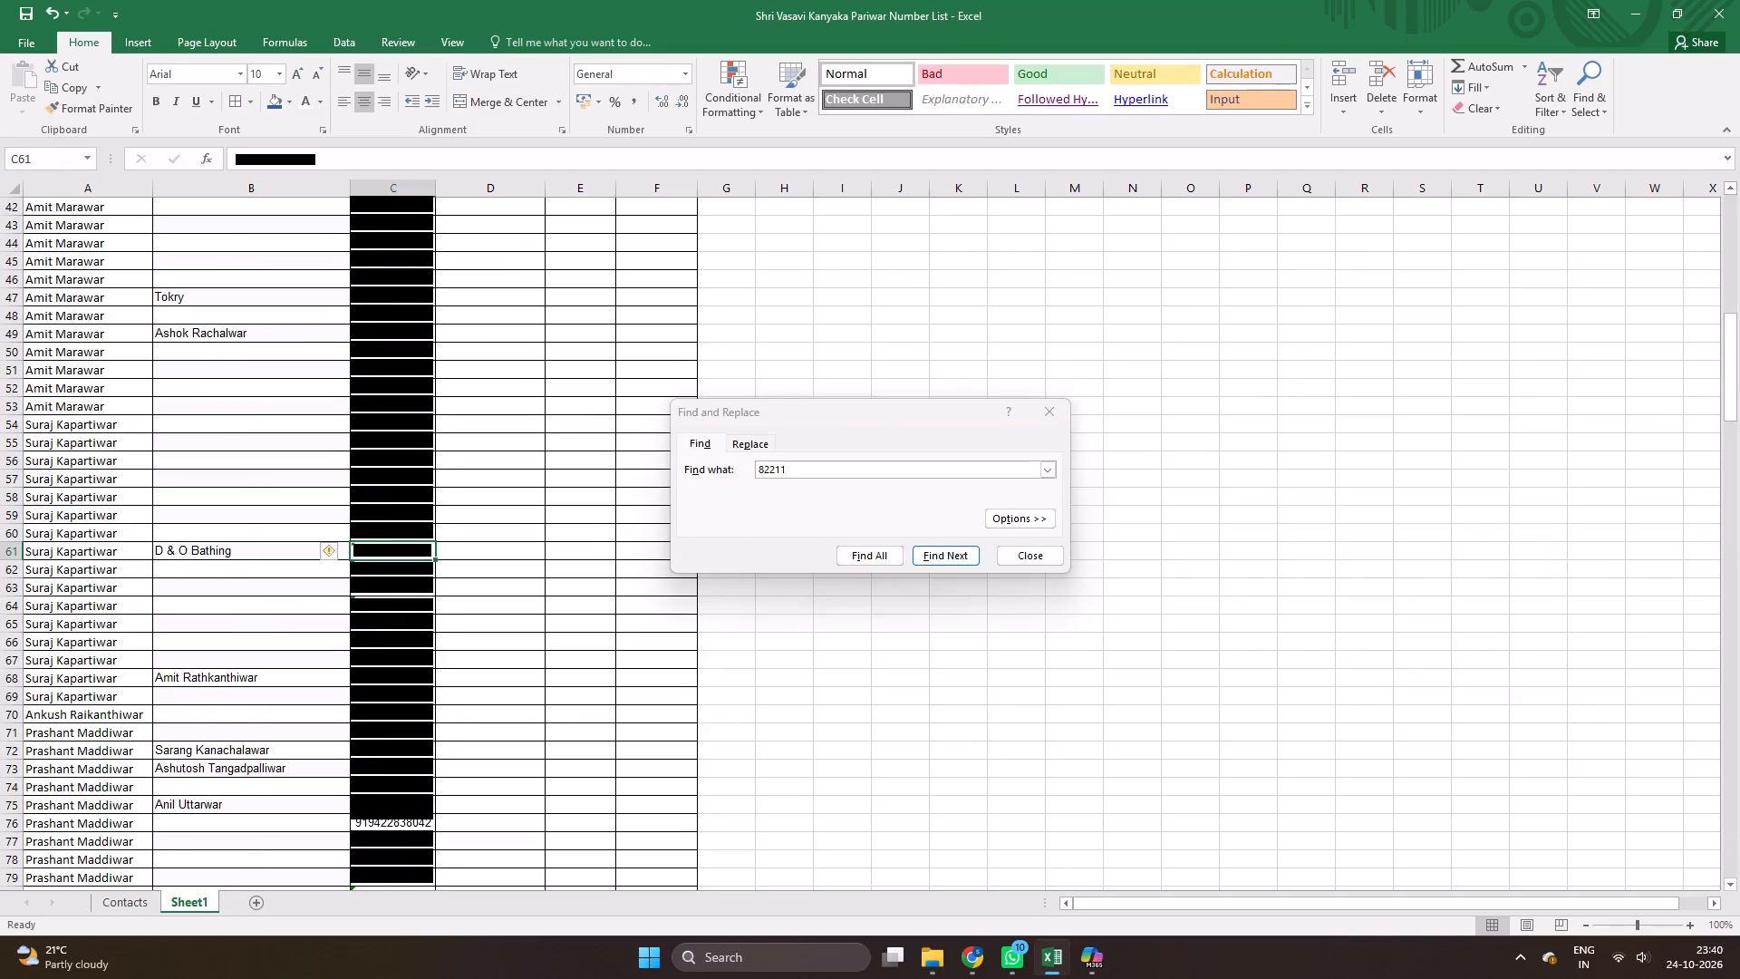
# Find the twenty-seventh contact by a five-digit part of the phone number and enter the contact's full name in B121.
pyautogui.click(849, 468)
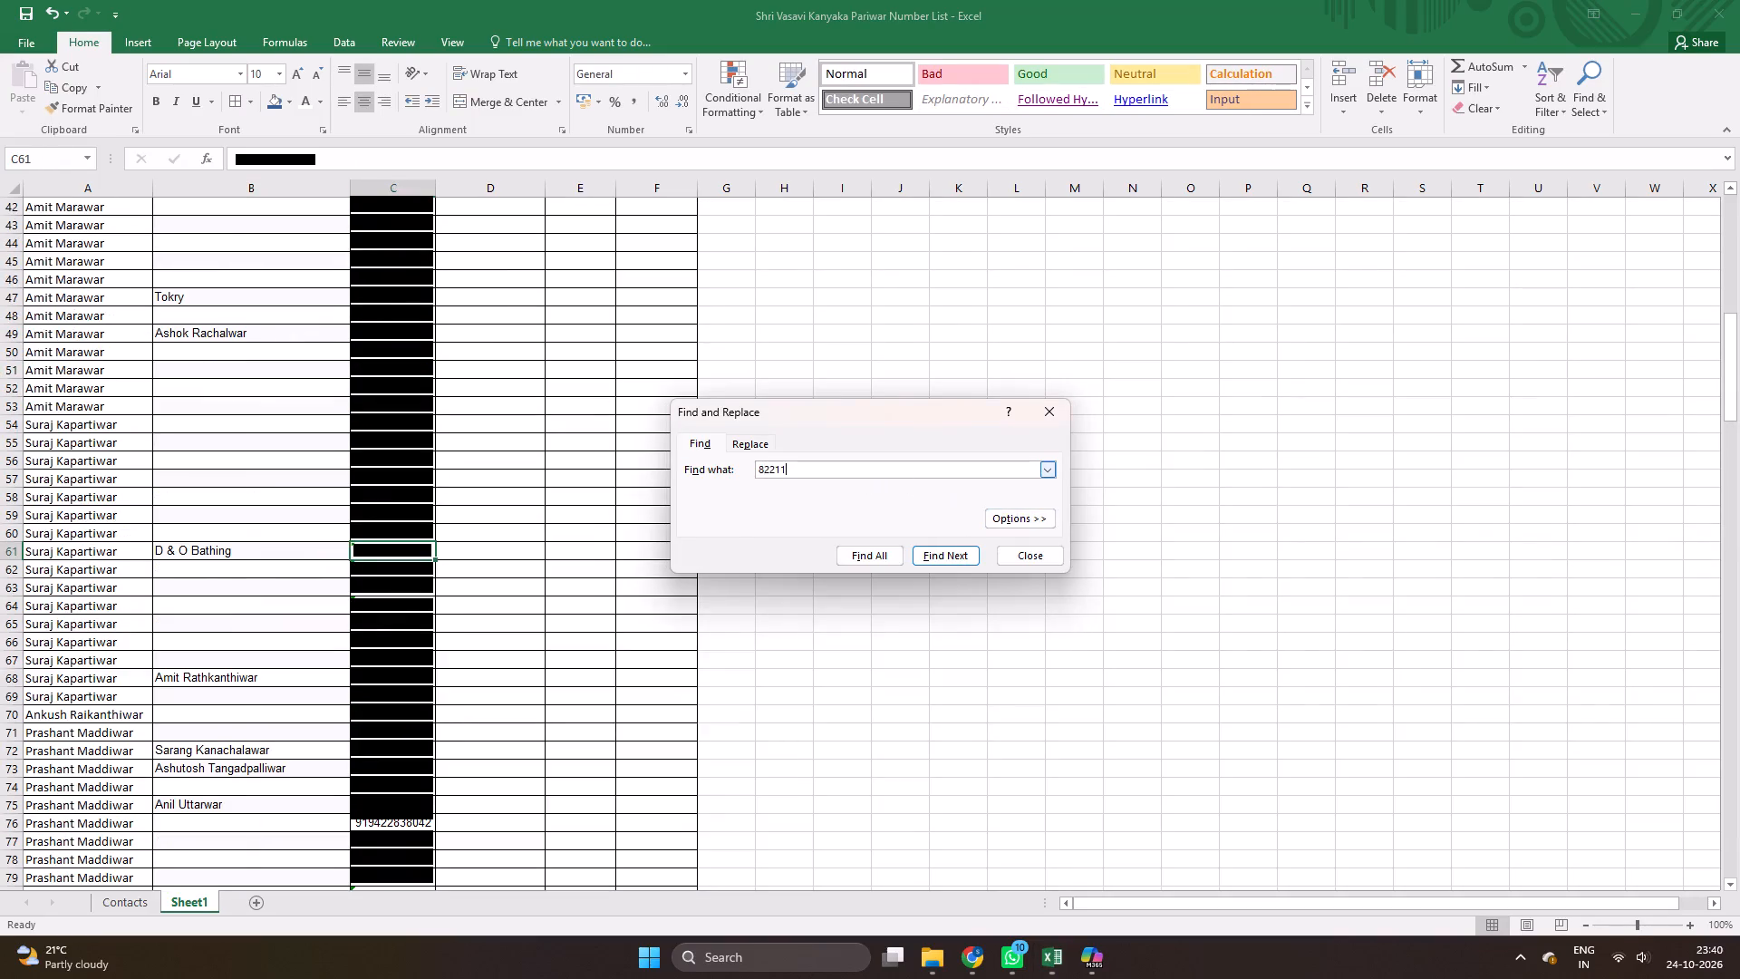
pyautogui.press('BackSpace')
pyautogui.press('BackSpace')
pyautogui.press('BackSpace')
pyautogui.press('BackSpace')
pyautogui.press('BackSpace')
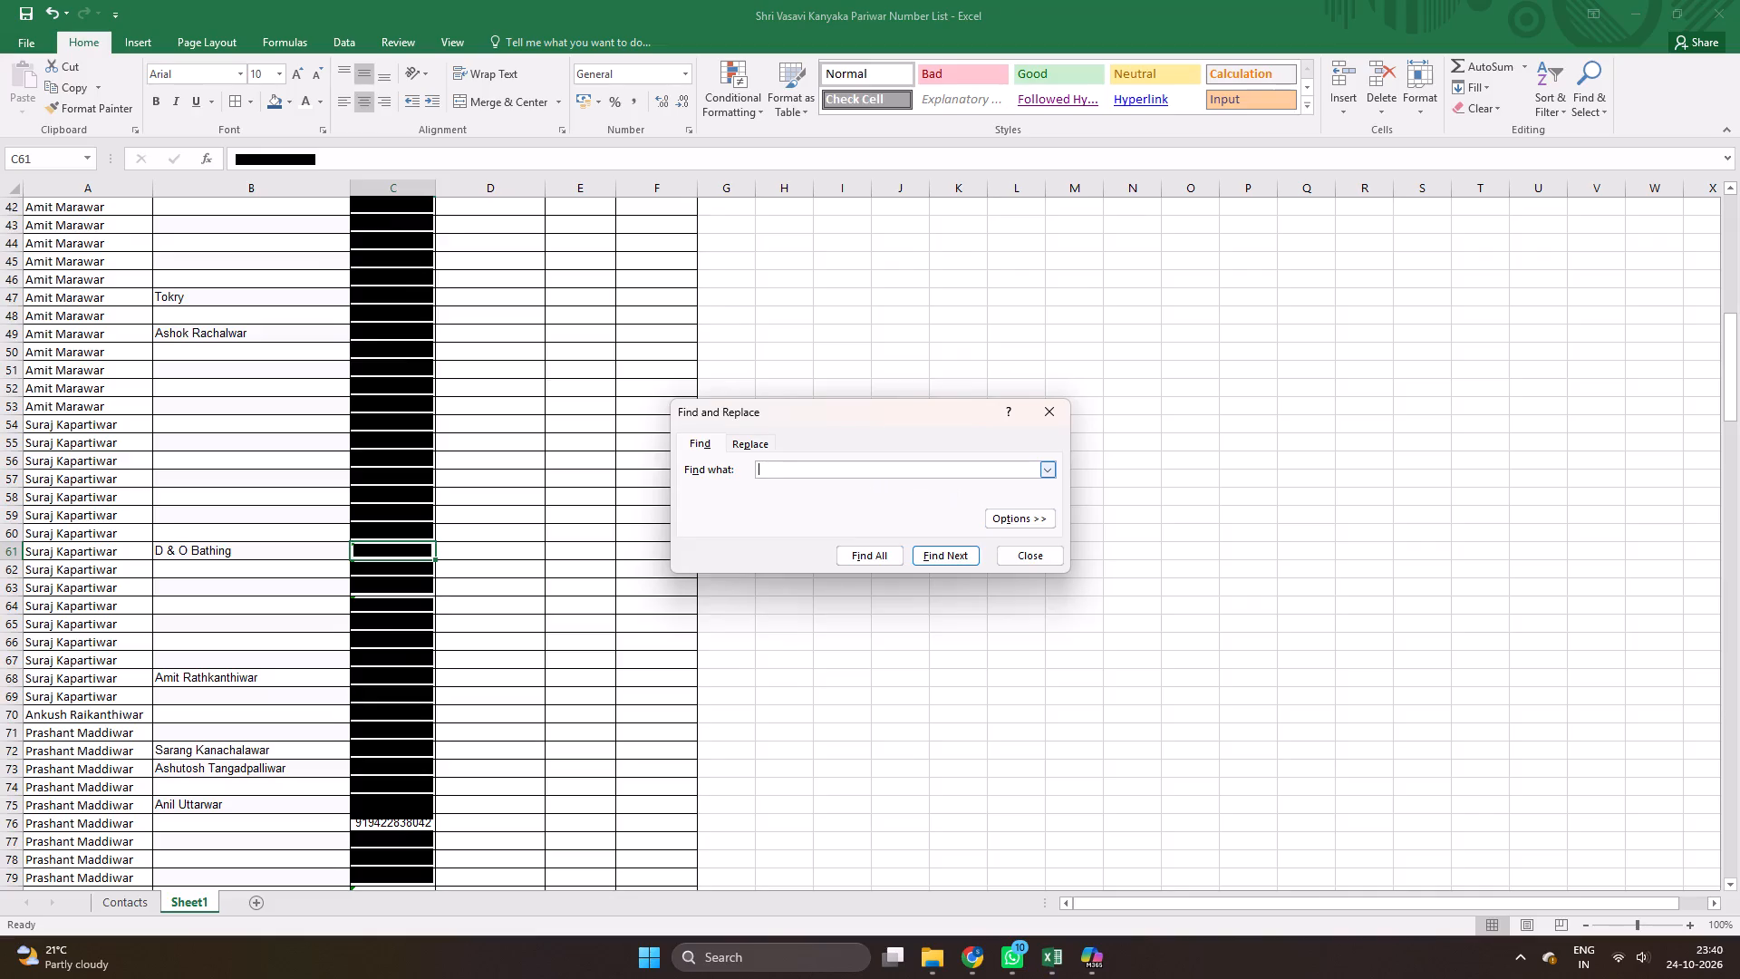
pyautogui.write('96501')
pyautogui.press('Return')
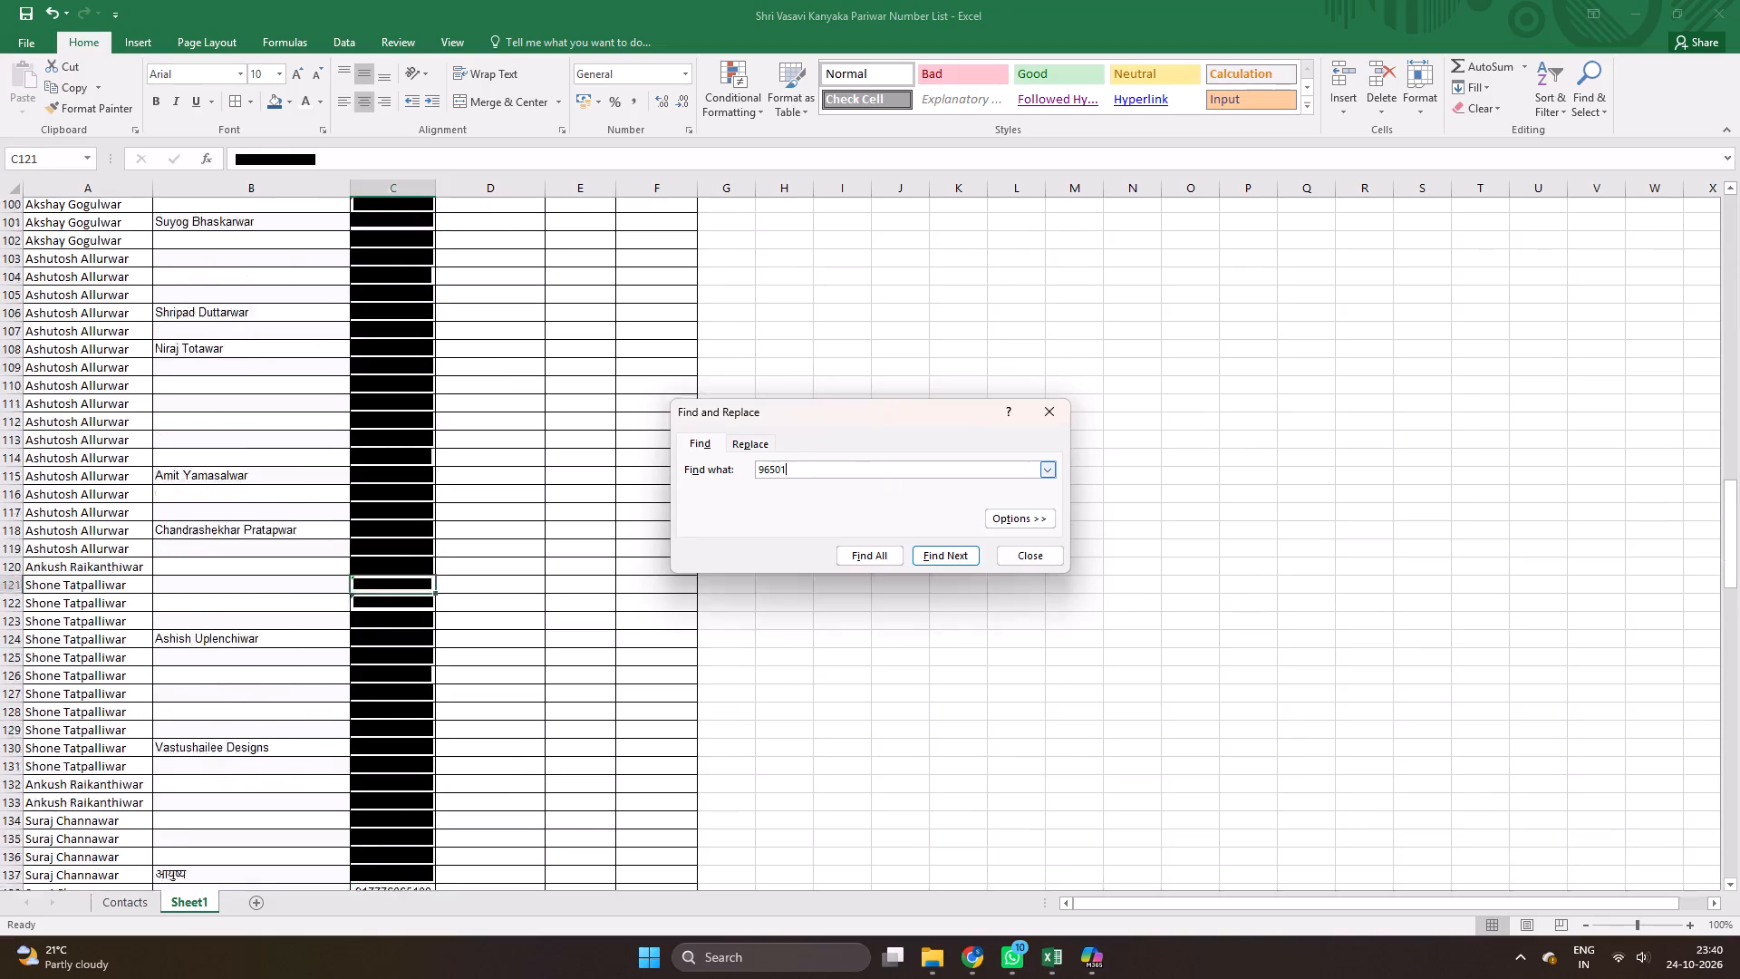
pyautogui.click(178, 547)
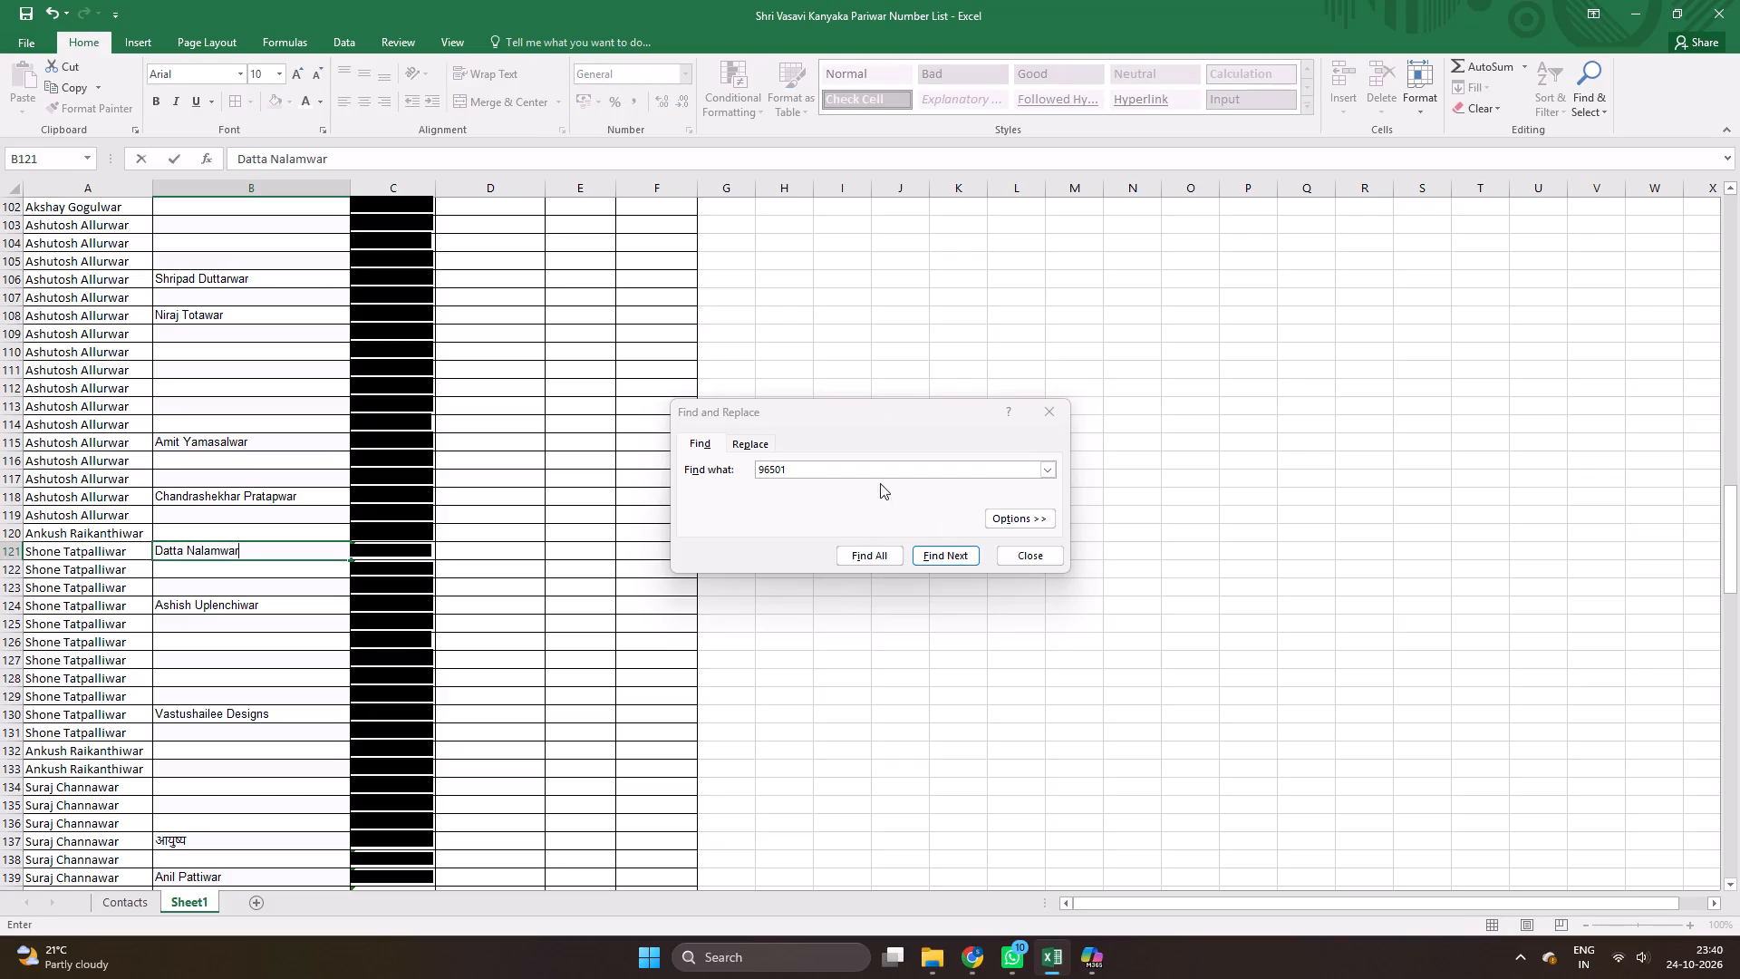
# Find the twenty-eighth contact by a five-digit part of the phone number and enter the contact's full name in B136.
pyautogui.click(849, 467)
pyautogui.press('BackSpace')
pyautogui.press('BackSpace')
pyautogui.press('BackSpace')
pyautogui.press('BackSpace')
pyautogui.press('BackSpace')
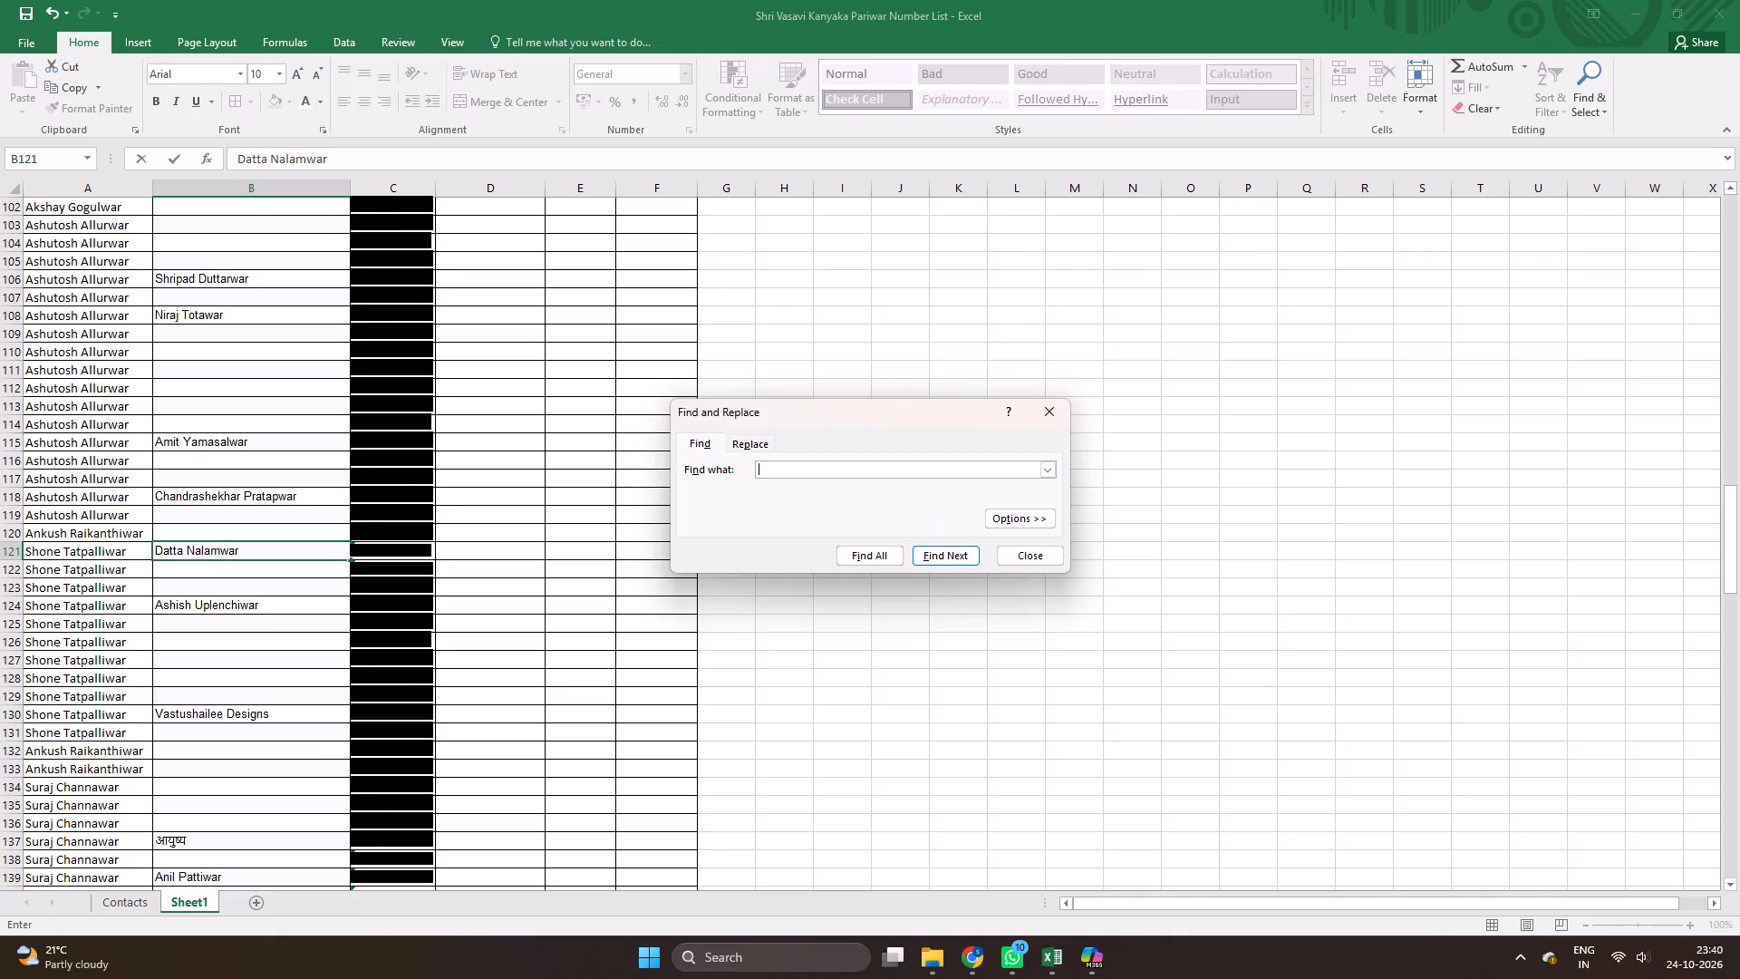
pyautogui.write('12400')
pyautogui.press('Return')
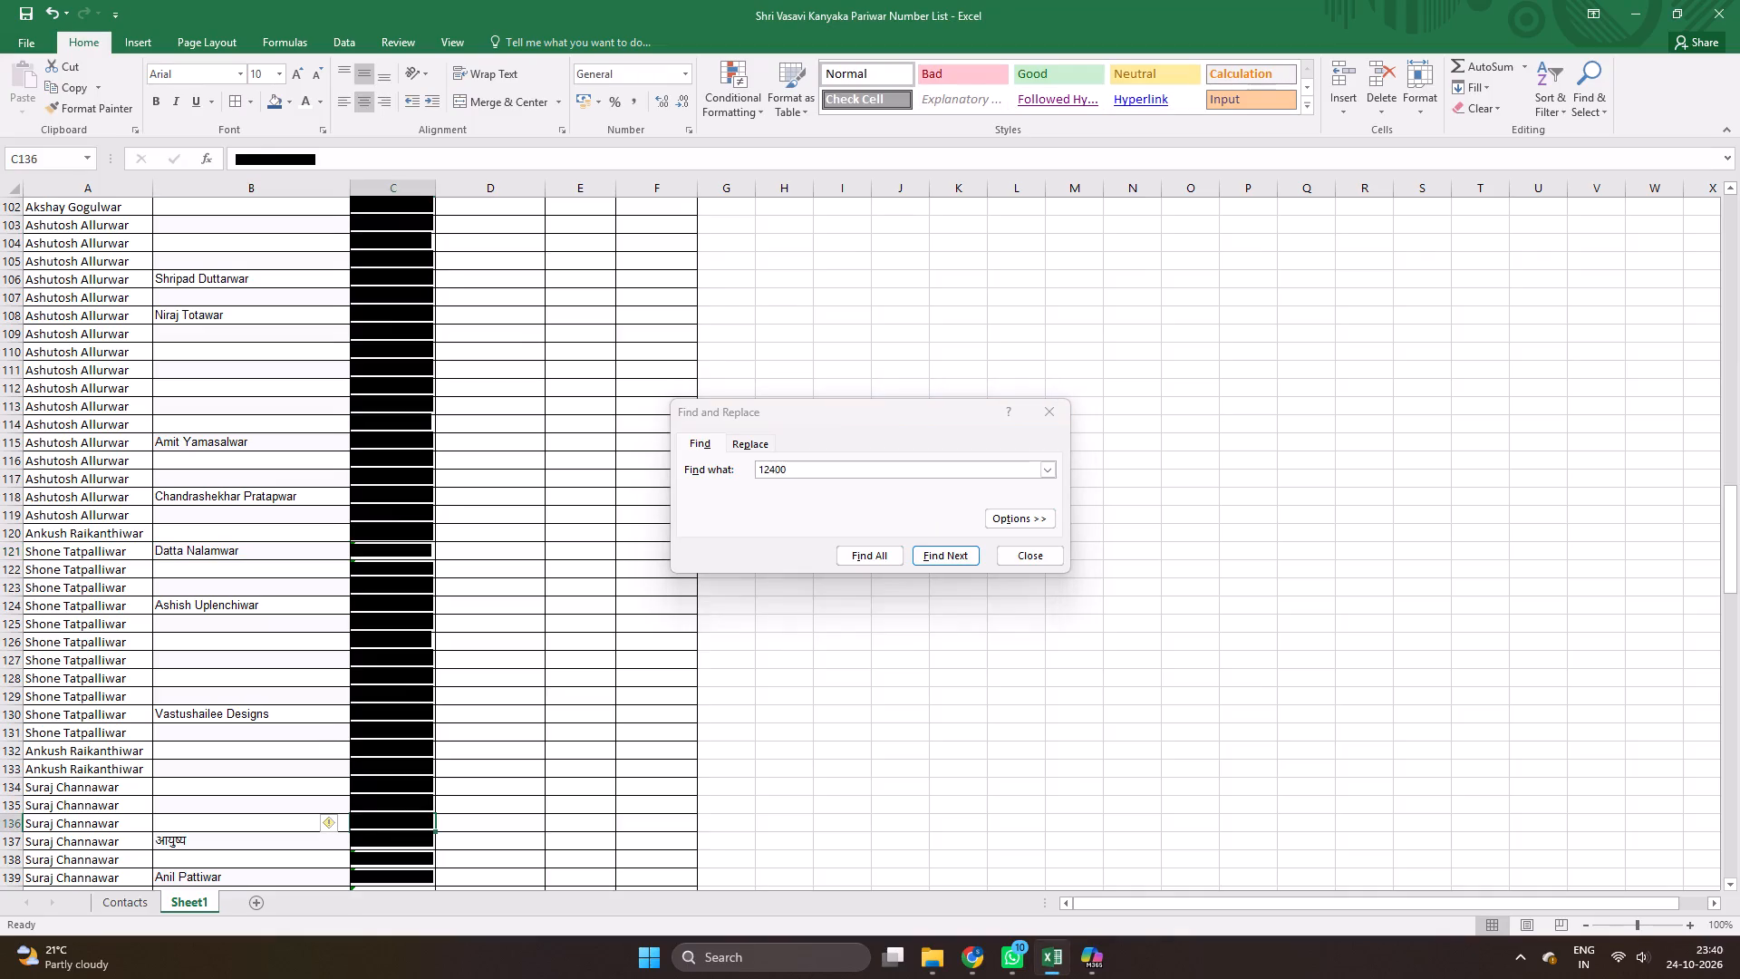
pyautogui.click(275, 821)
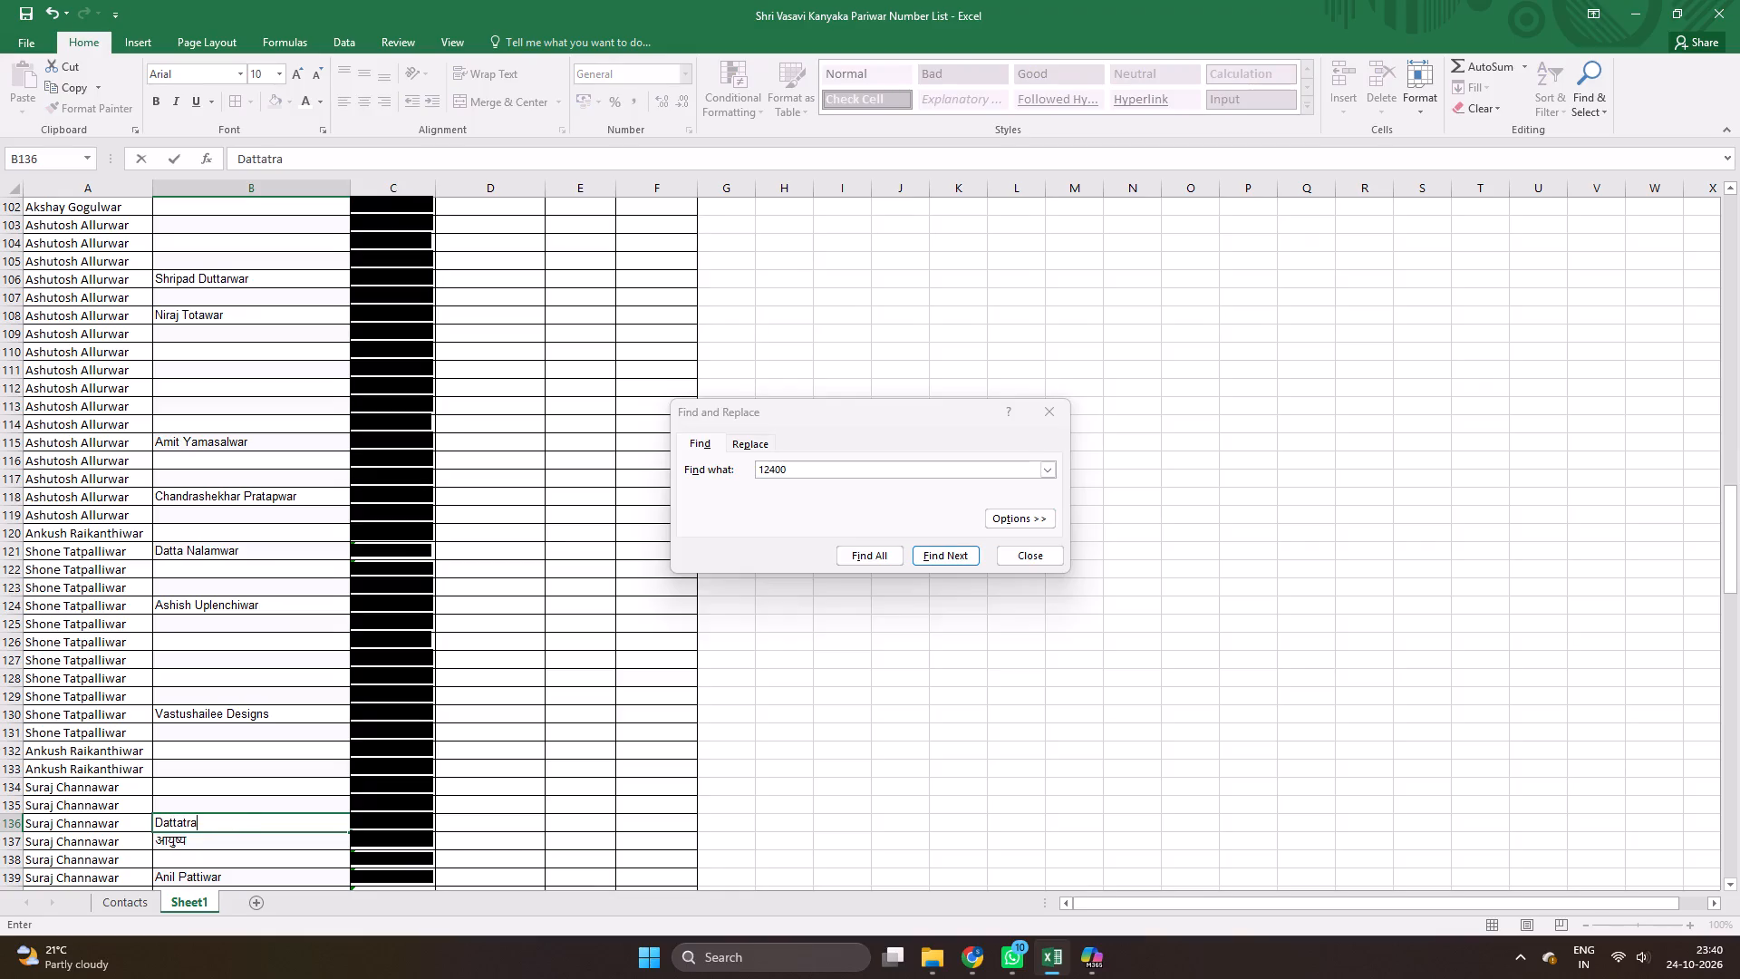
pyautogui.write('ampattiwar')
# Find the twenty-ninth contact by a five-digit part of the phone number and enter the contact's full name in B107.
pyautogui.click(805, 467)
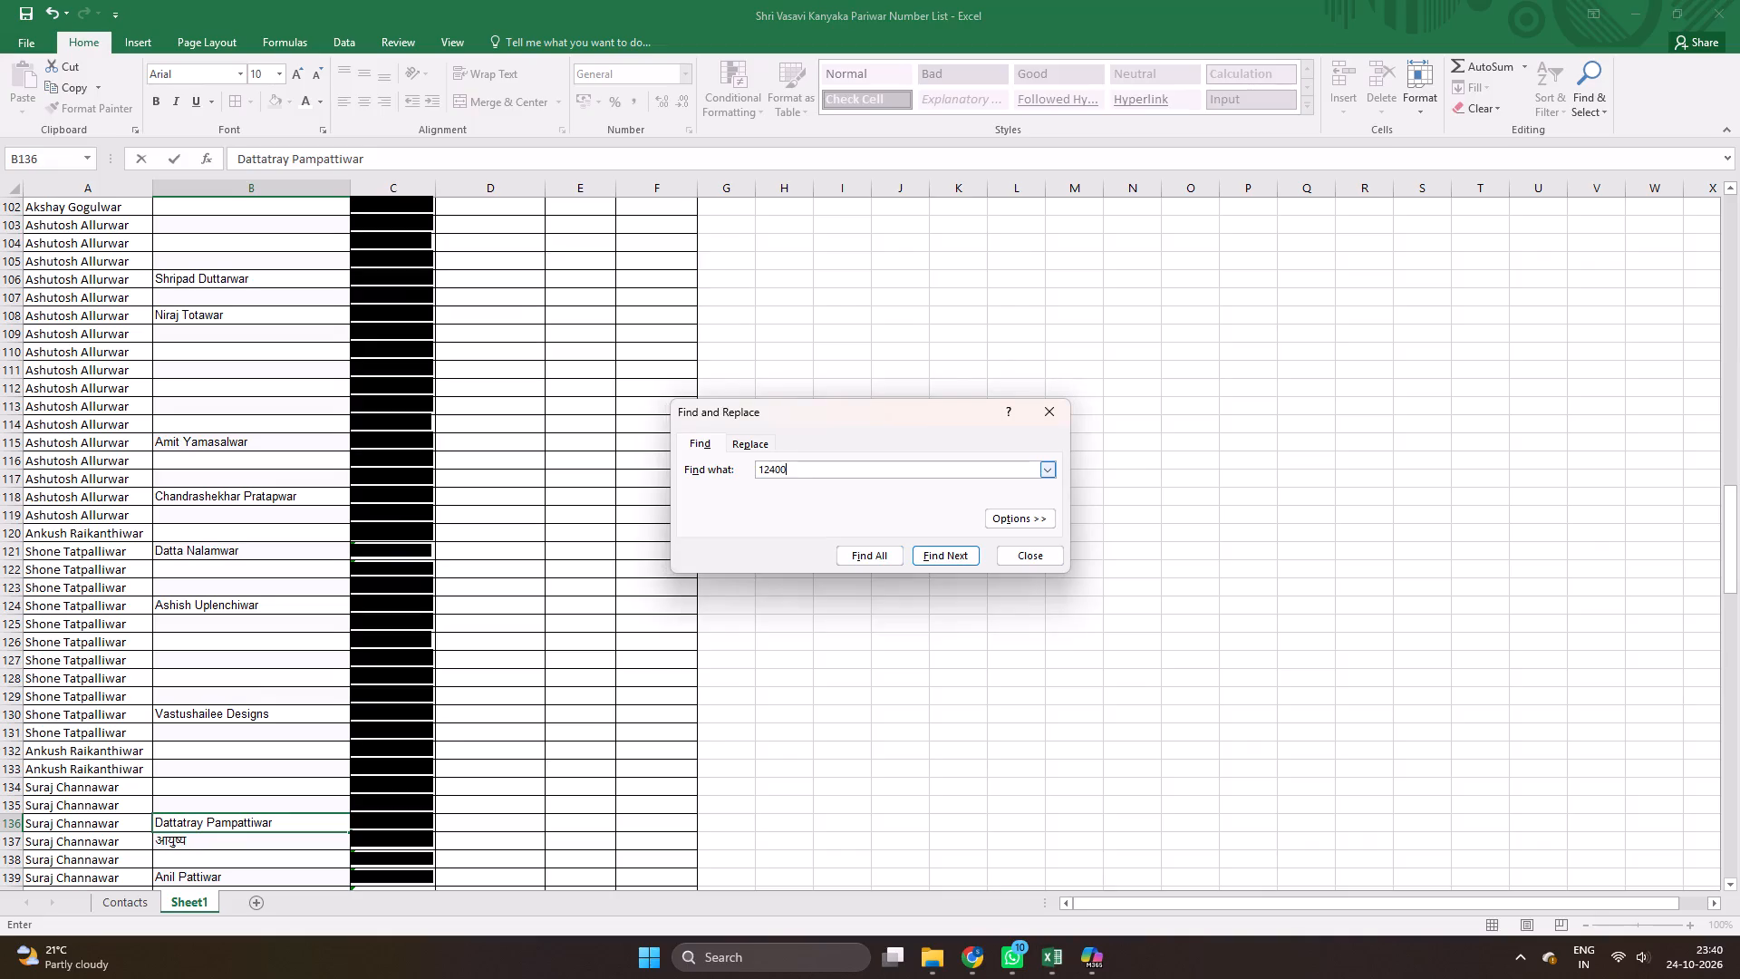
pyautogui.press('BackSpace')
pyautogui.press('BackSpace')
pyautogui.press('BackSpace')
pyautogui.press('BackSpace')
pyautogui.press('BackSpace')
pyautogui.write('93840')
pyautogui.press('Return')
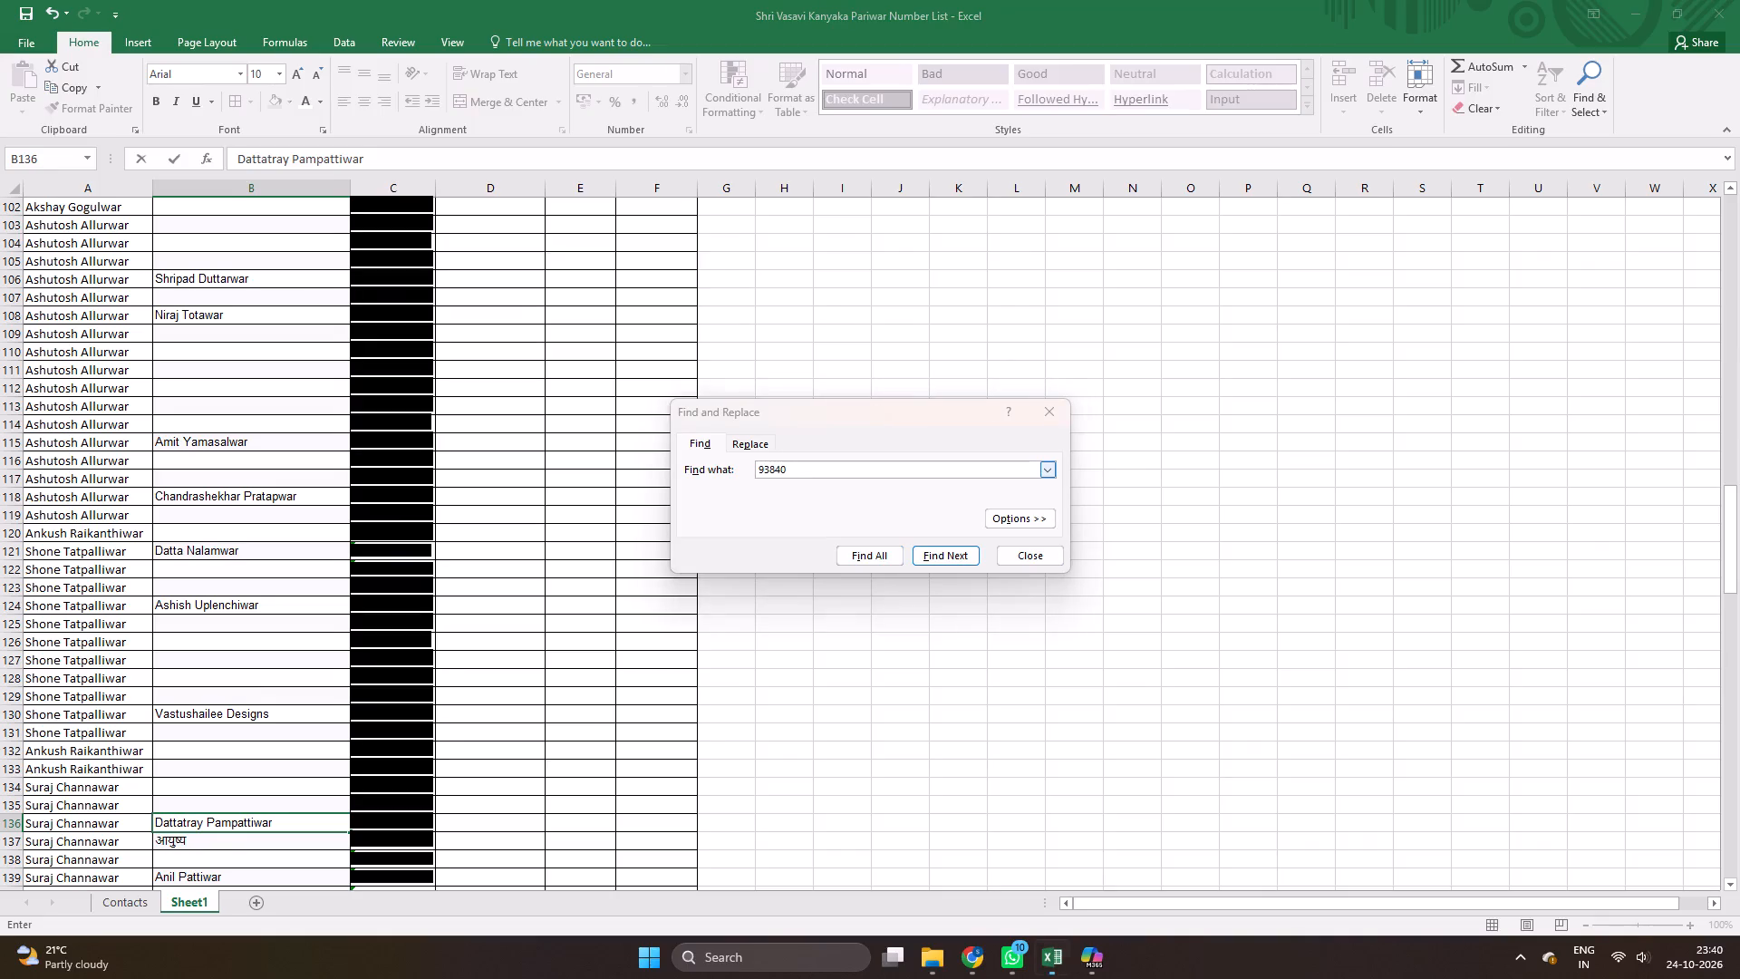
pyautogui.click(249, 297)
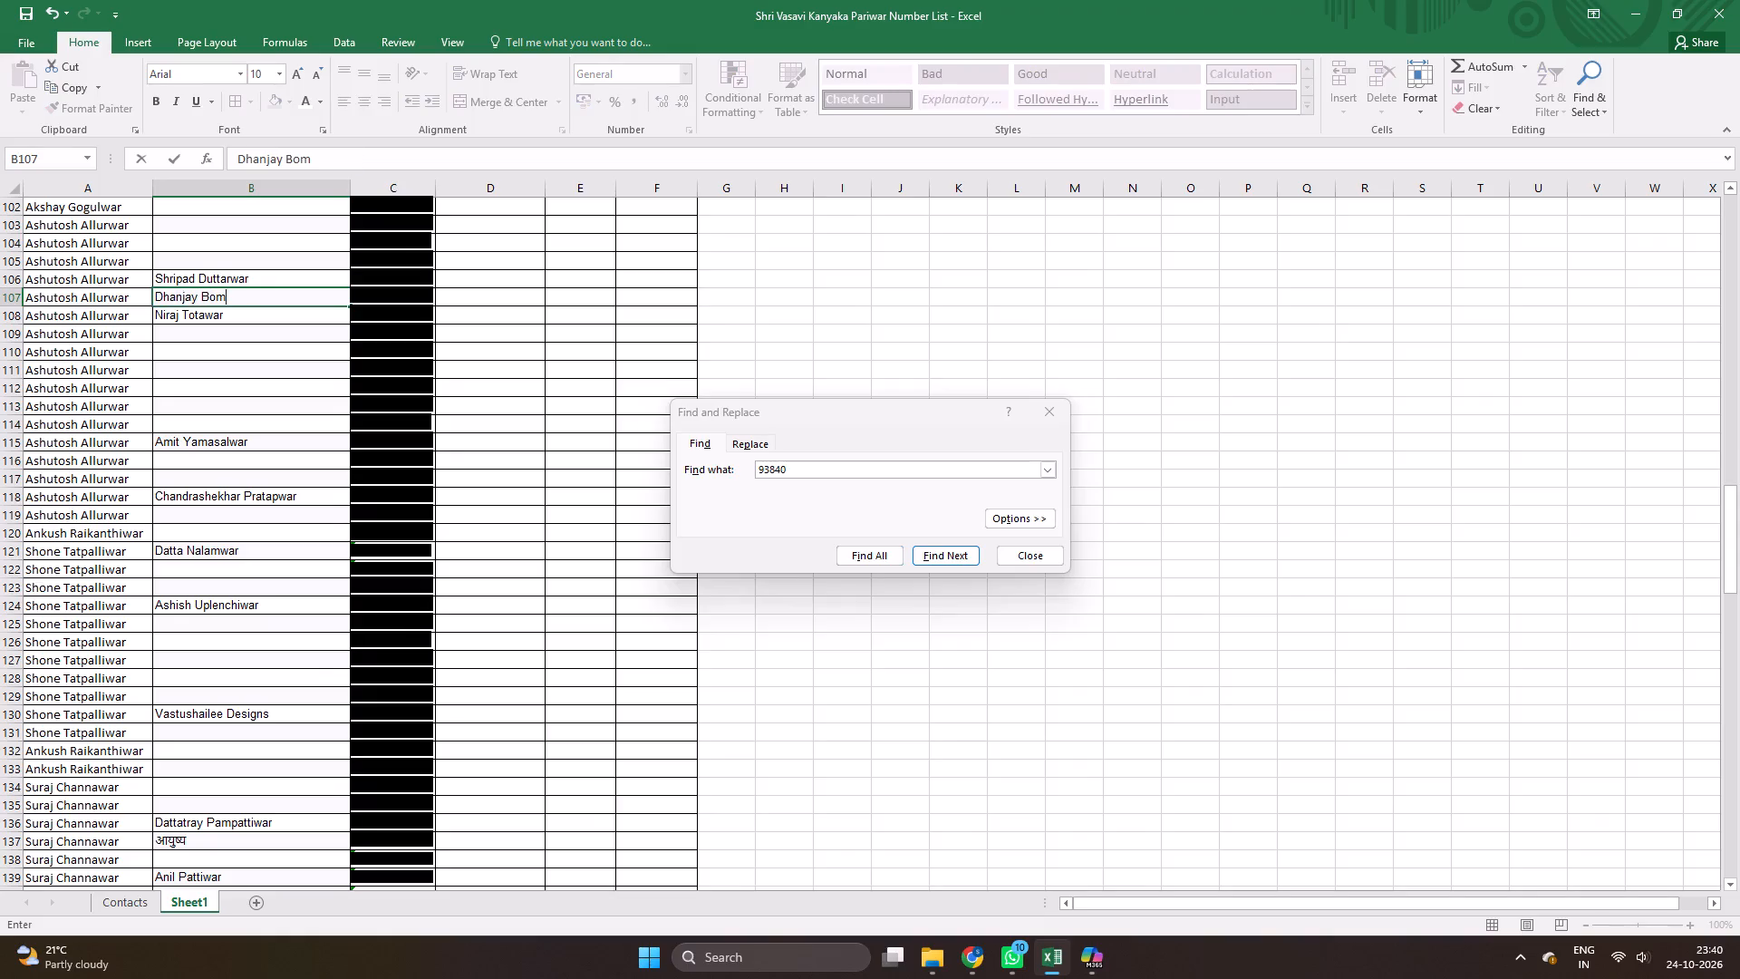
pyautogui.write('pilwar')
pyautogui.click(353, 390)
# Find the thirtieth contact by a five-digit part of the phone number and enter the contact's full name in B40.
pyautogui.click(891, 472)
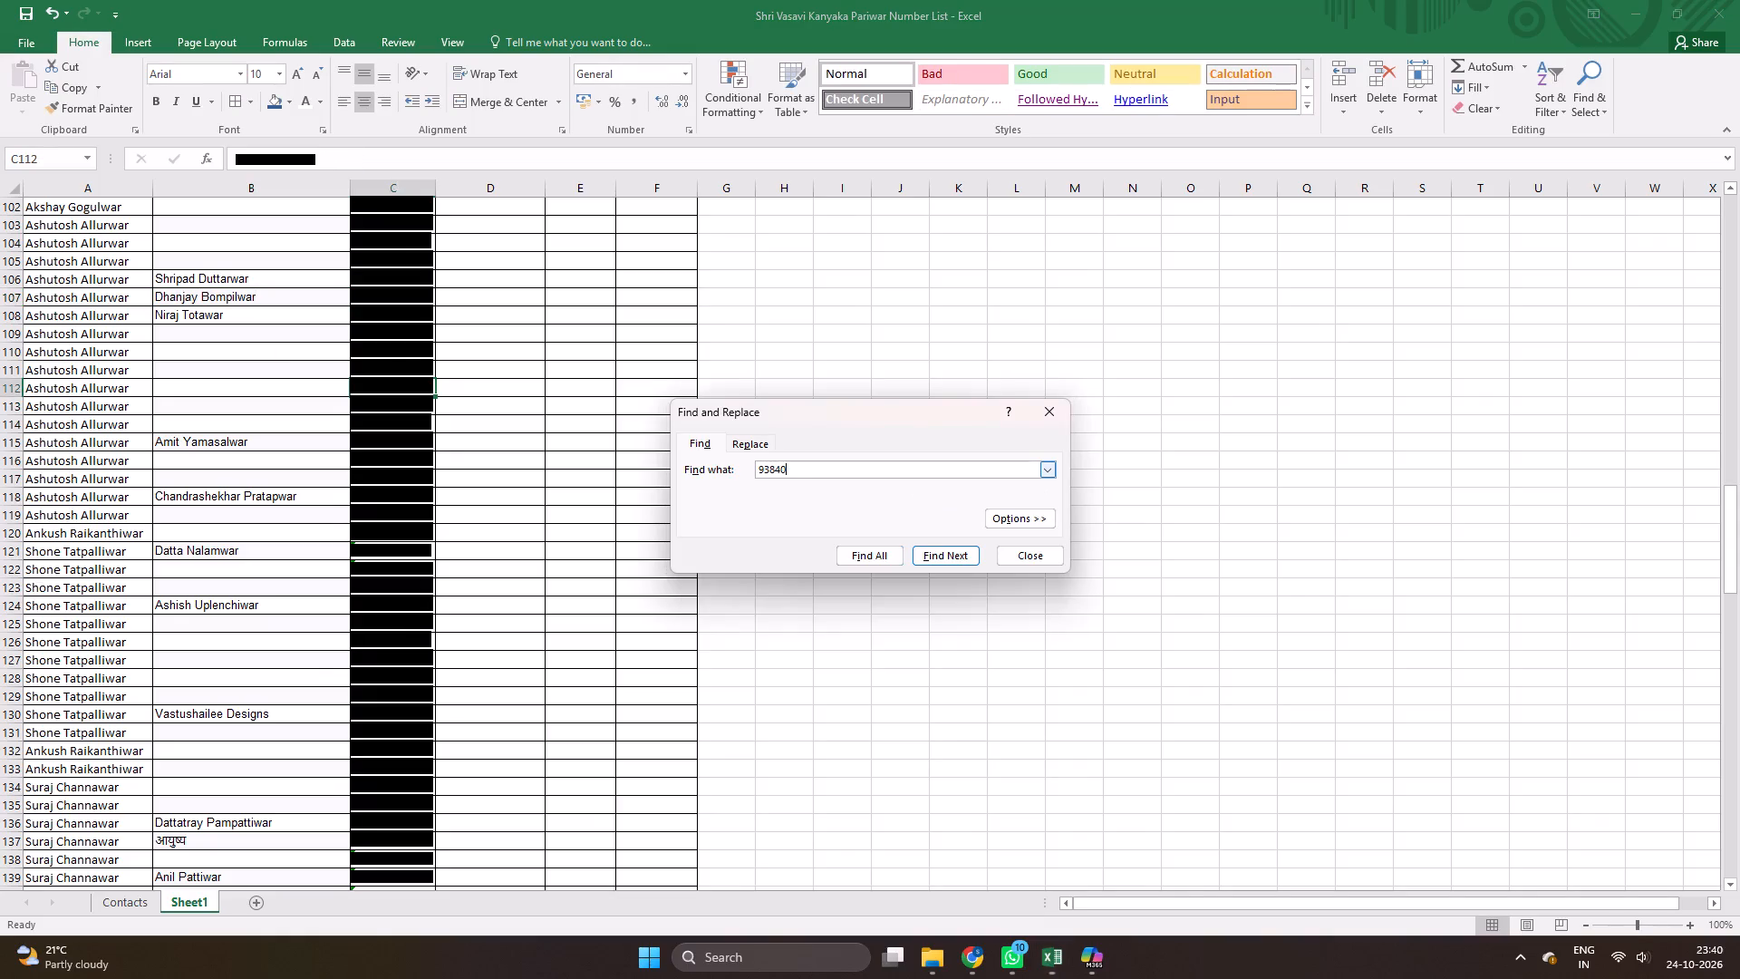
pyautogui.press('BackSpace')
pyautogui.press('BackSpace')
pyautogui.press('BackSpace')
pyautogui.press('BackSpace')
pyautogui.press('BackSpace')
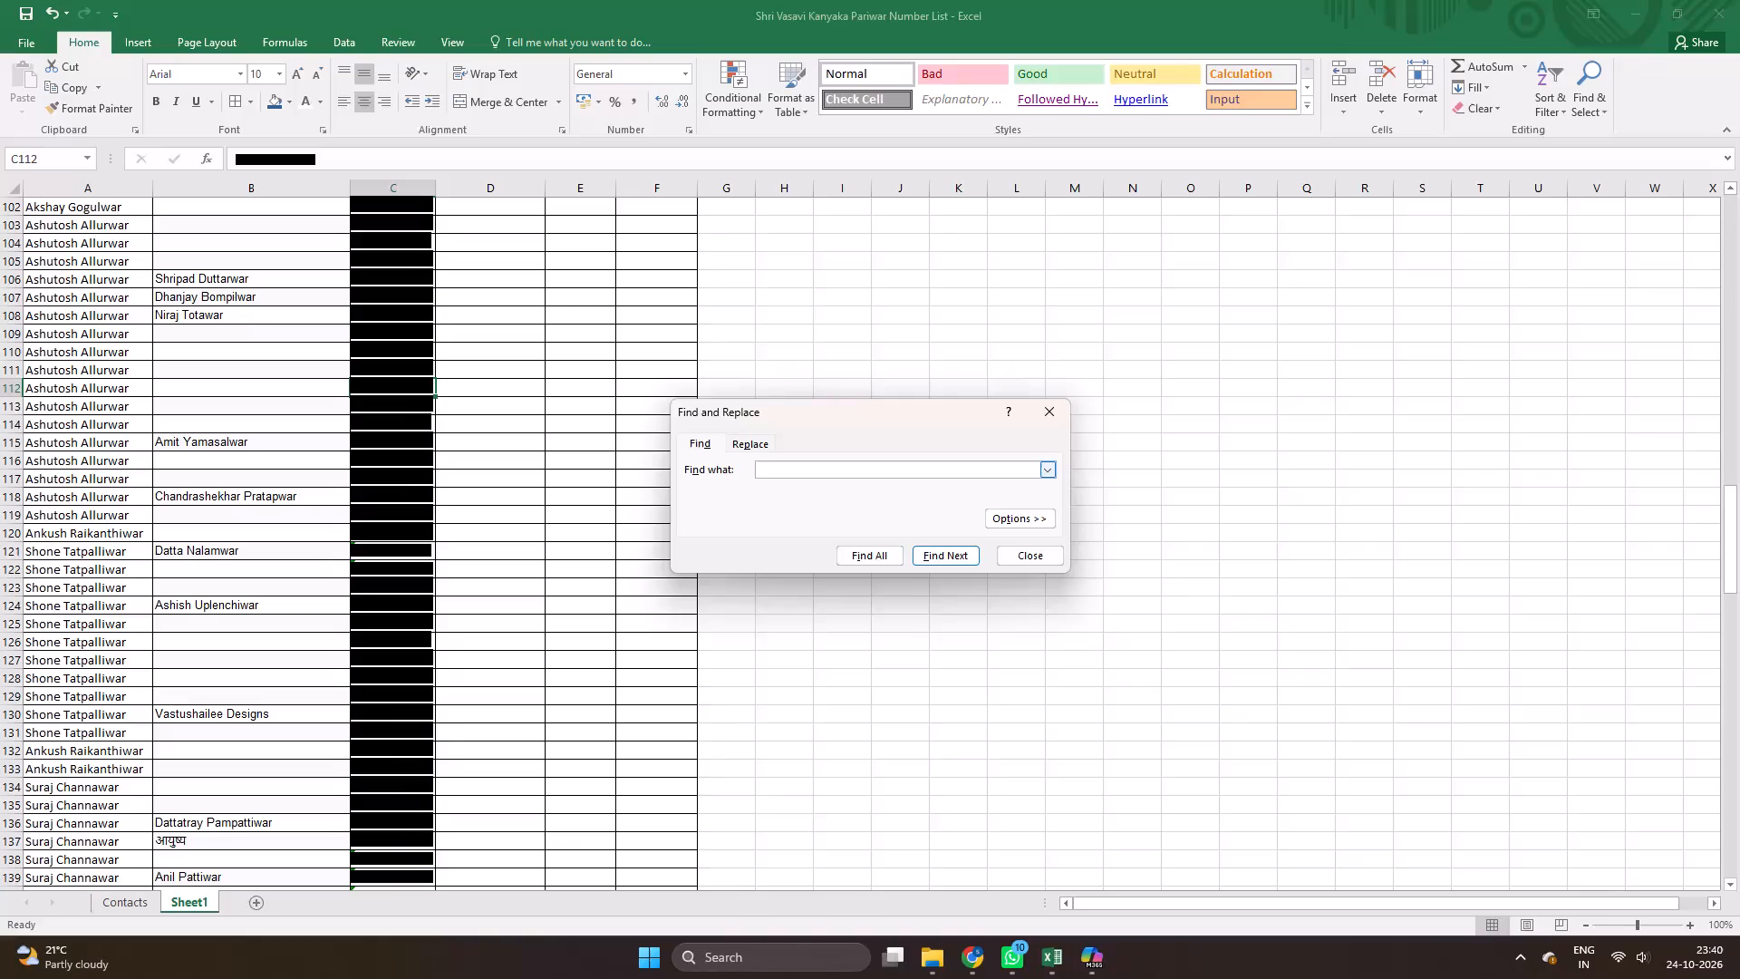
pyautogui.write('21')
pyautogui.press('BackSpace')
pyautogui.write('3146')
pyautogui.press('Return')
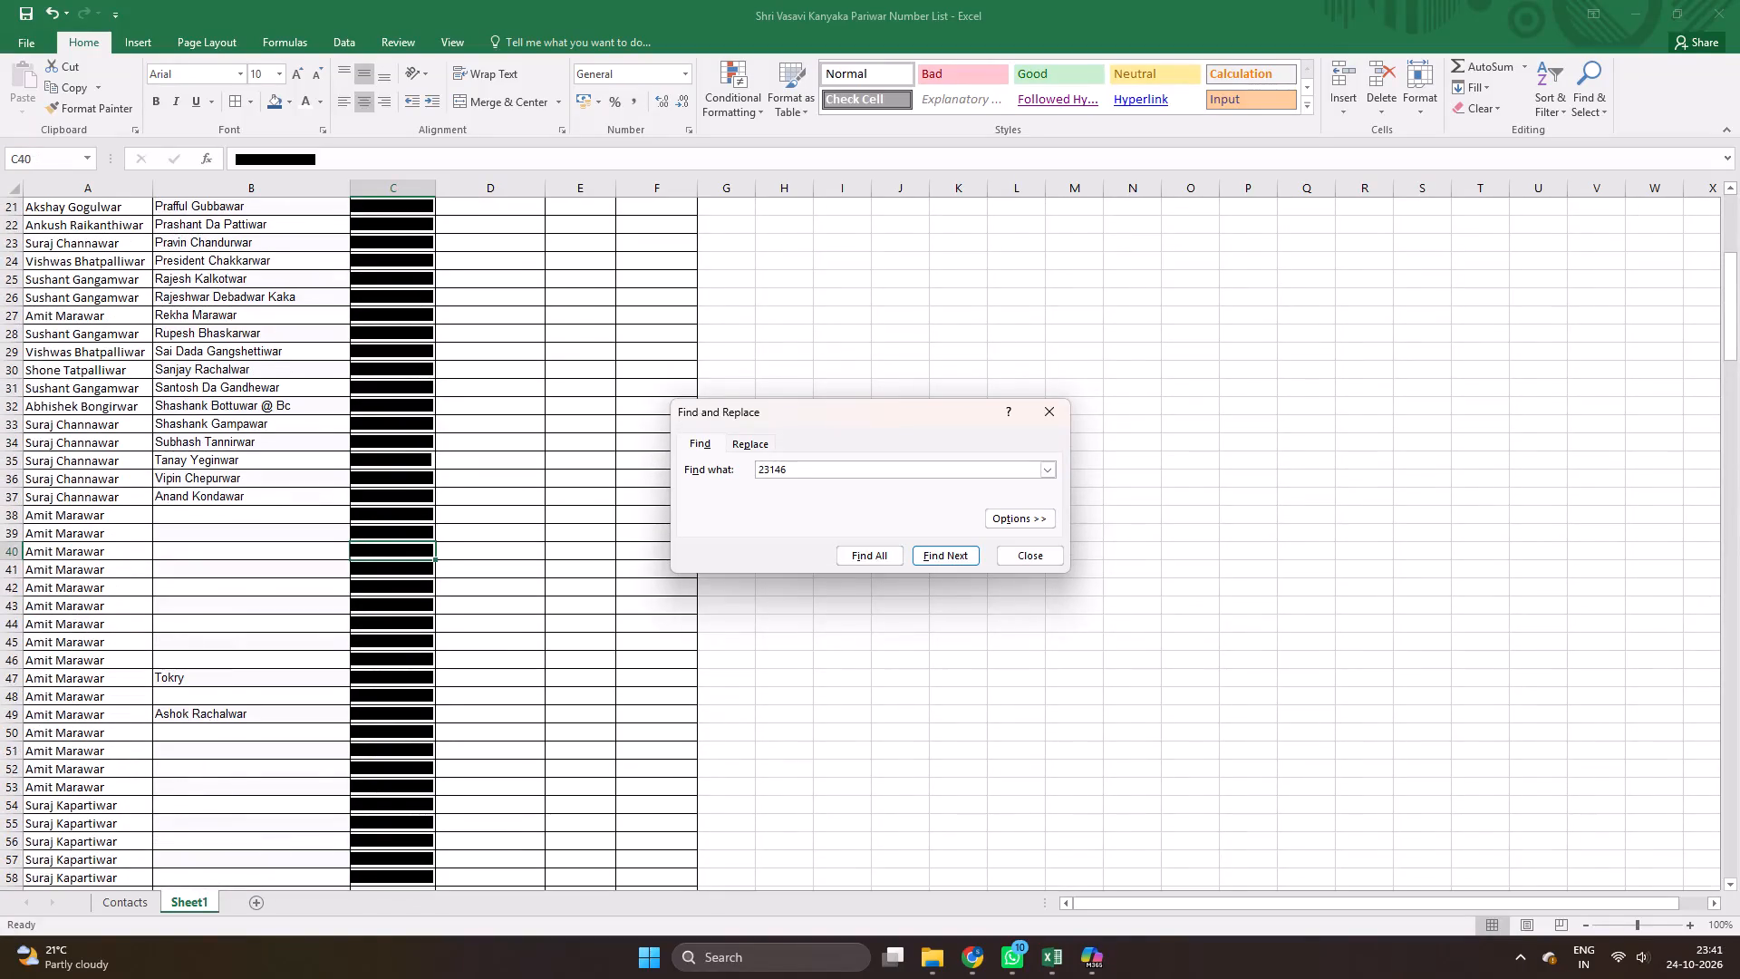
pyautogui.click(220, 546)
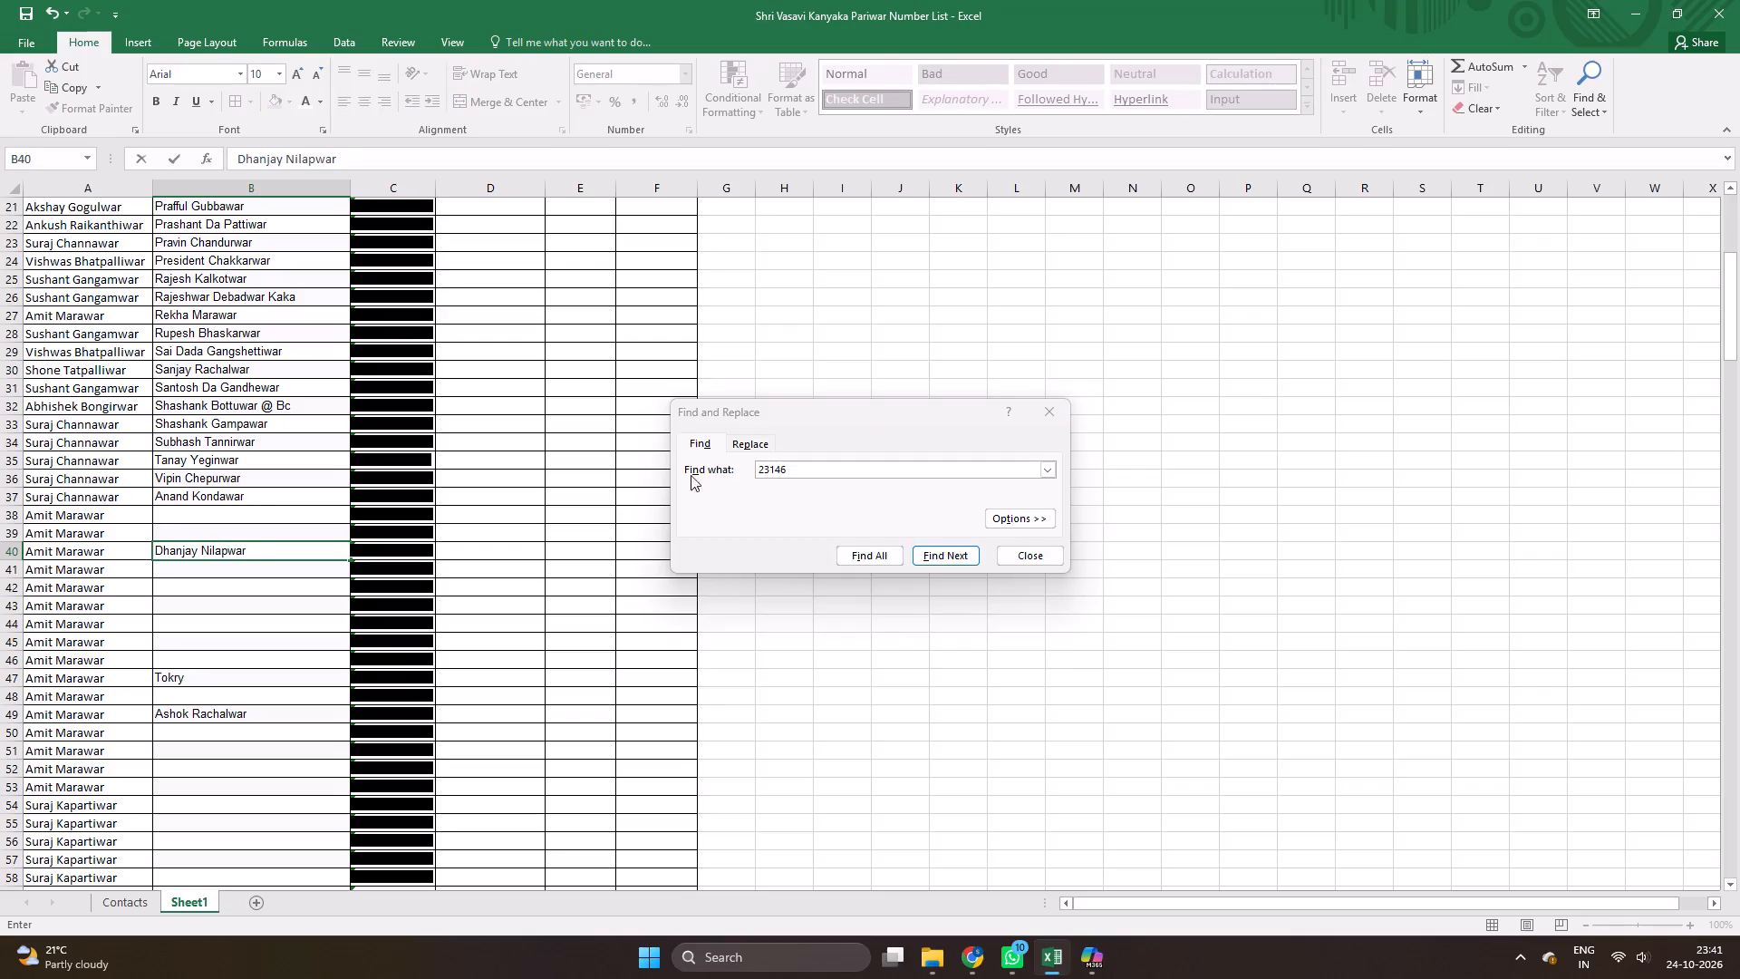
# Find the thirty-first contact by a five-digit part of the phone number and enter the contact's full name in B45.
pyautogui.click(822, 474)
pyautogui.press('BackSpace')
pyautogui.press('BackSpace')
pyautogui.press('BackSpace')
pyautogui.press('BackSpace')
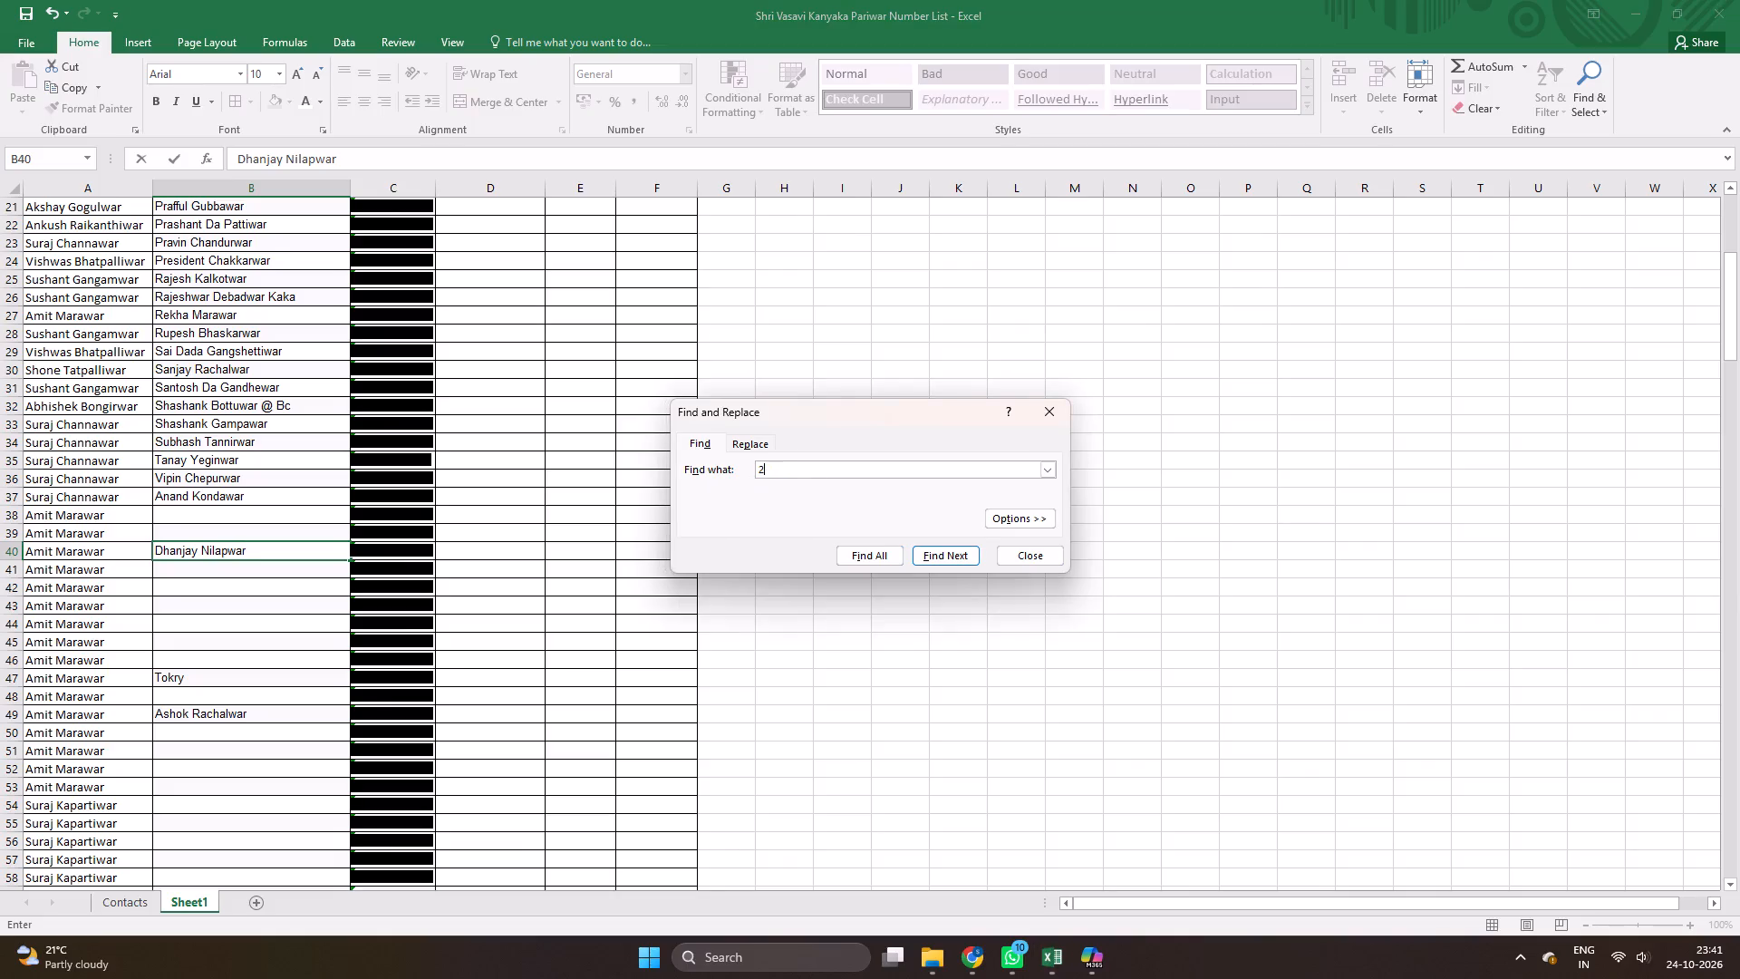
pyautogui.press('BackSpace')
pyautogui.write('116')
pyautogui.press('BackSpace')
pyautogui.write('367')
pyautogui.press('Return')
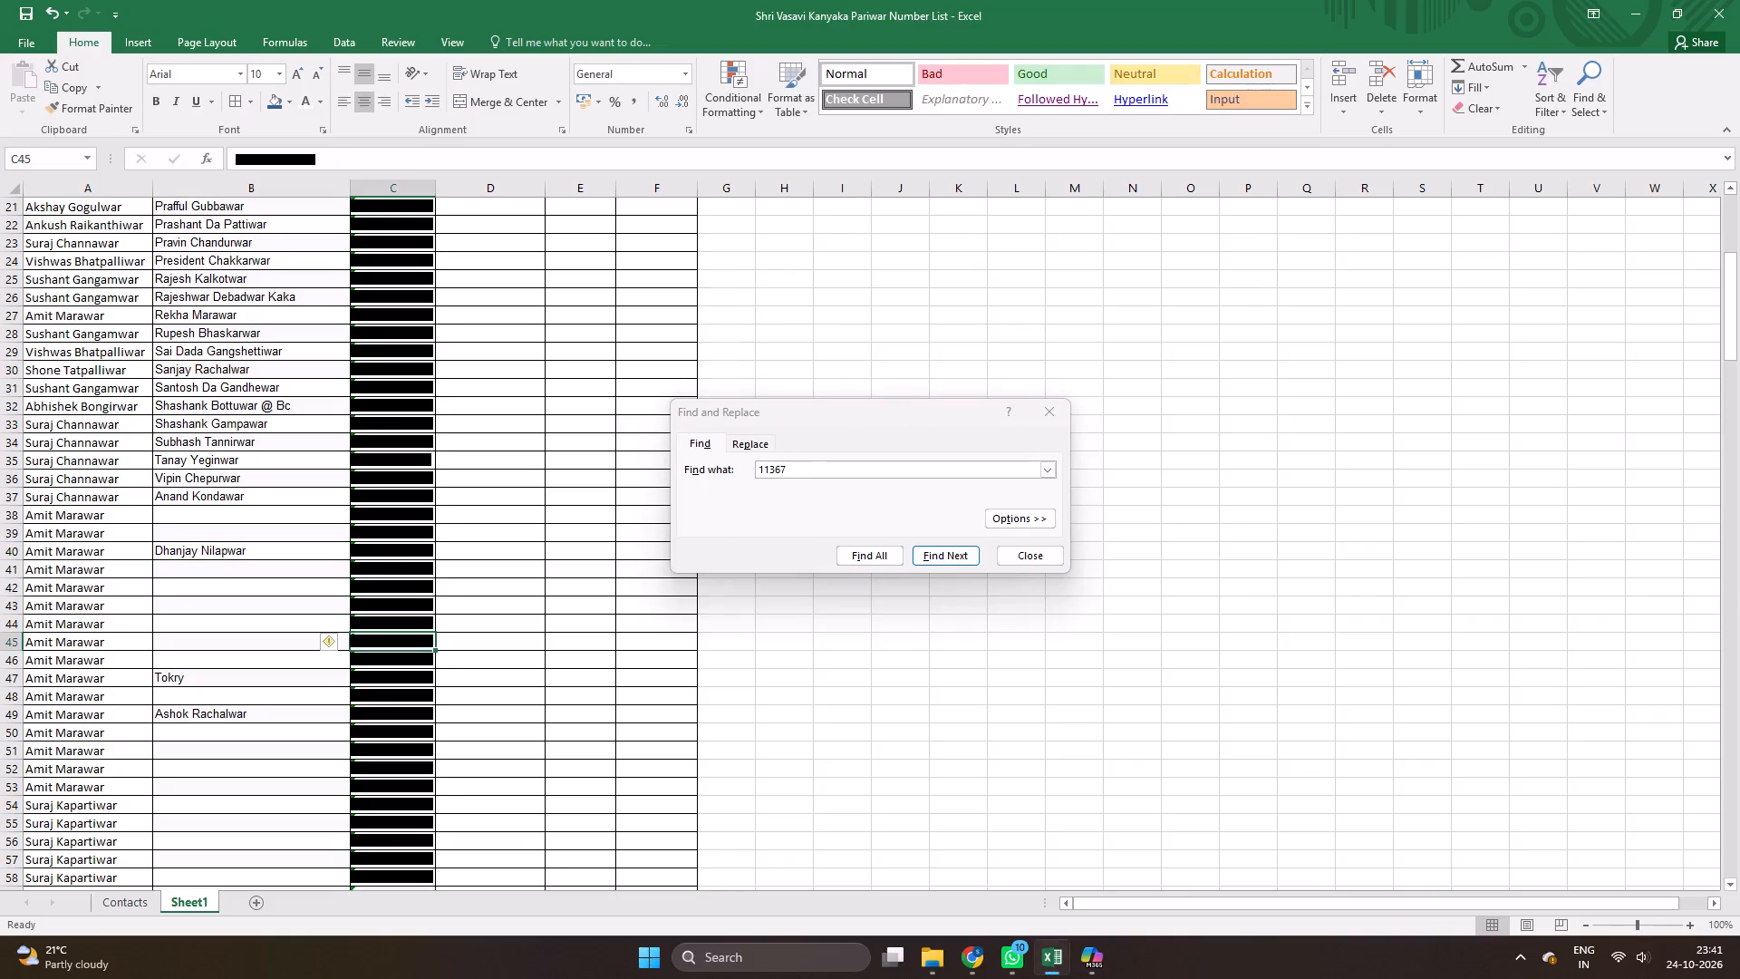
pyautogui.click(266, 629)
pyautogui.click(266, 639)
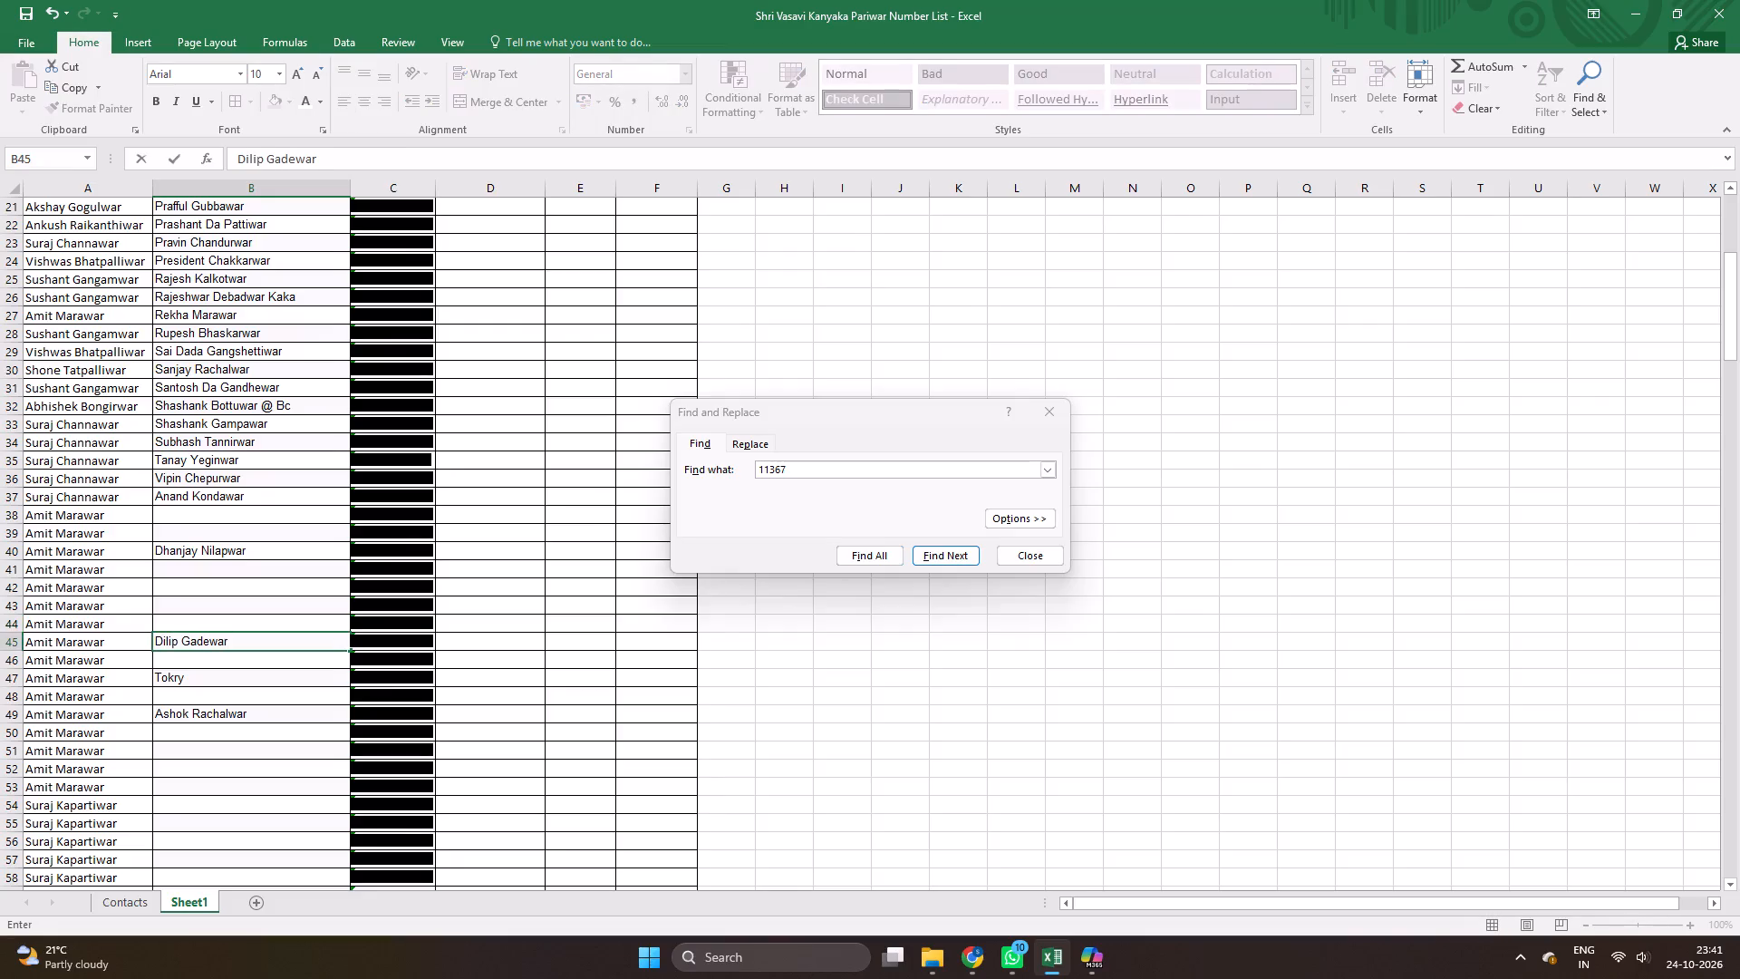
# Find the thirty-second contact by a five-digit part of the phone number and enter the contact's full name in B135.
pyautogui.click(821, 478)
pyautogui.press('BackSpace')
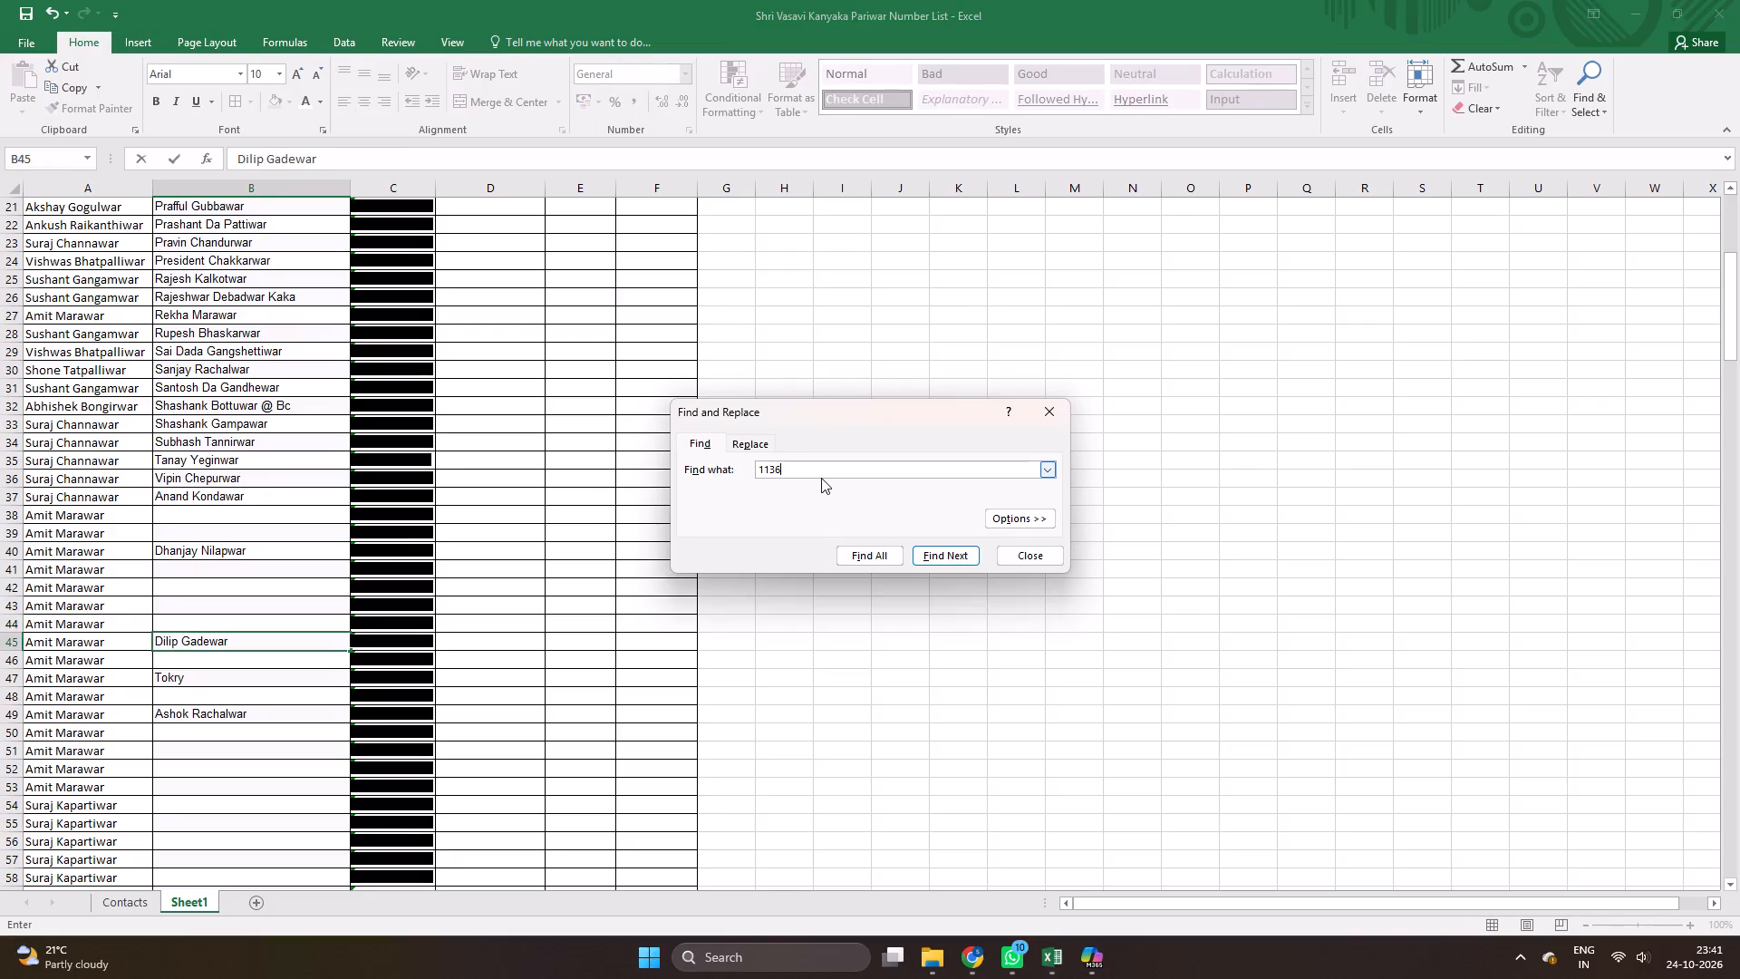
pyautogui.press('BackSpace')
pyautogui.press('BackSpace')
pyautogui.press('BackSpace')
pyautogui.press('BackSpace')
pyautogui.write('660')
pyautogui.write('20')
pyautogui.press('Return')
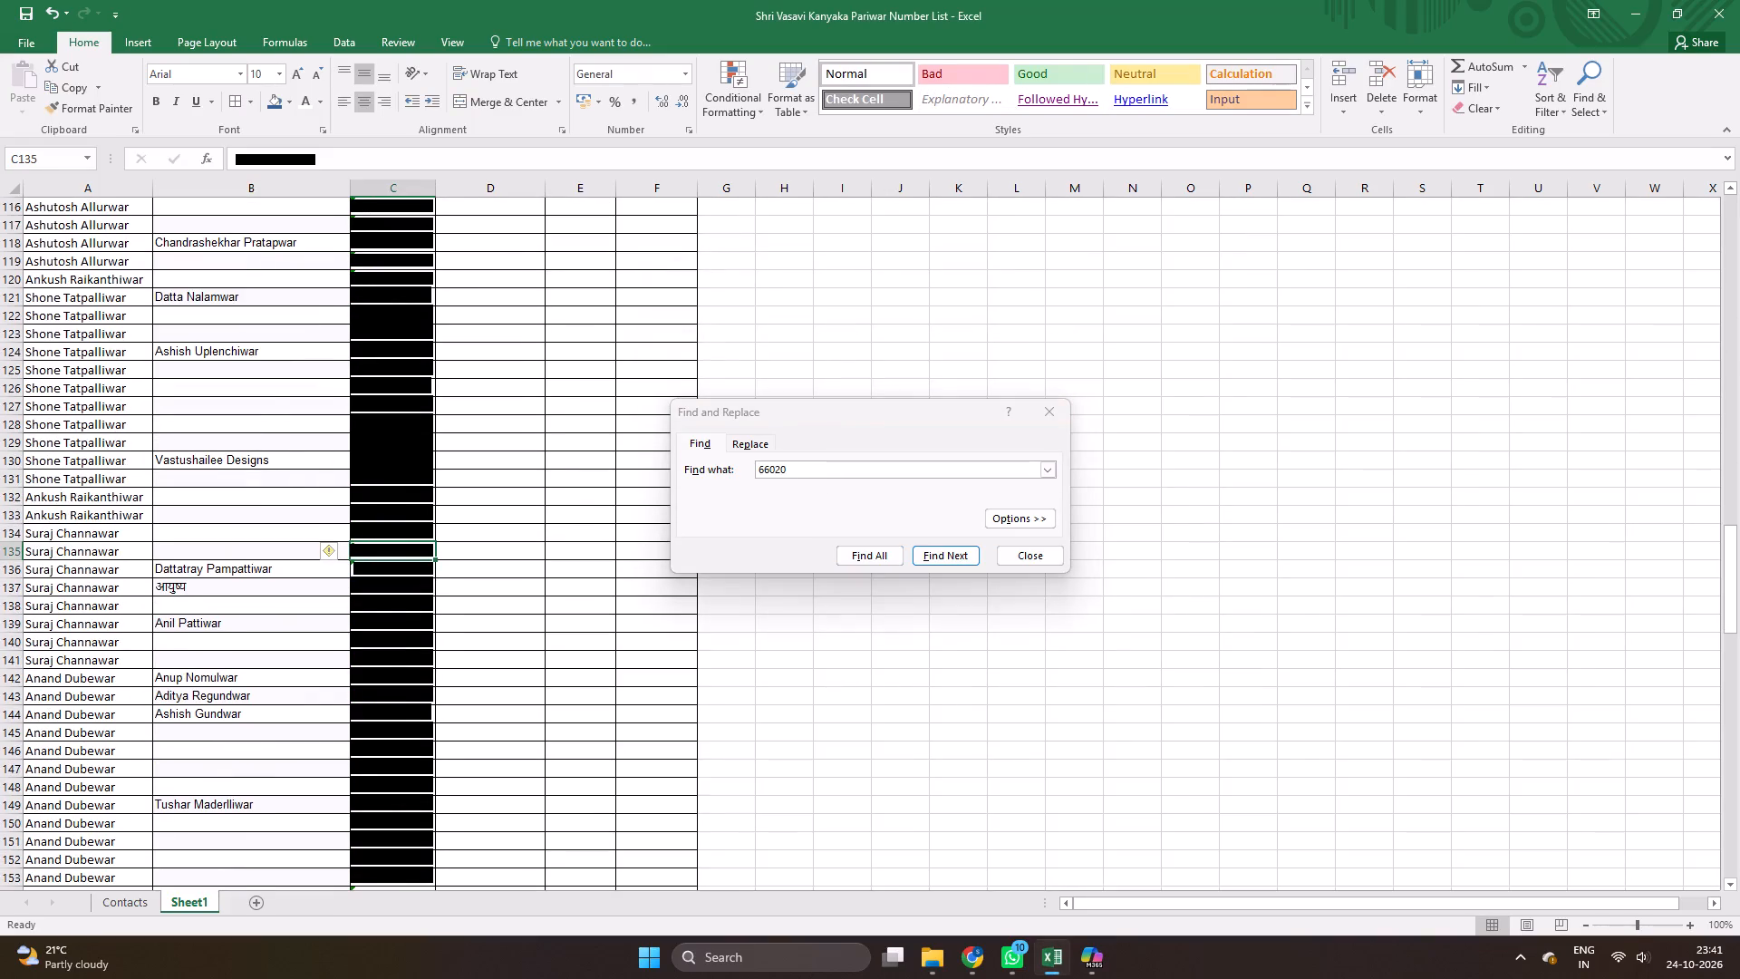
pyautogui.click(179, 548)
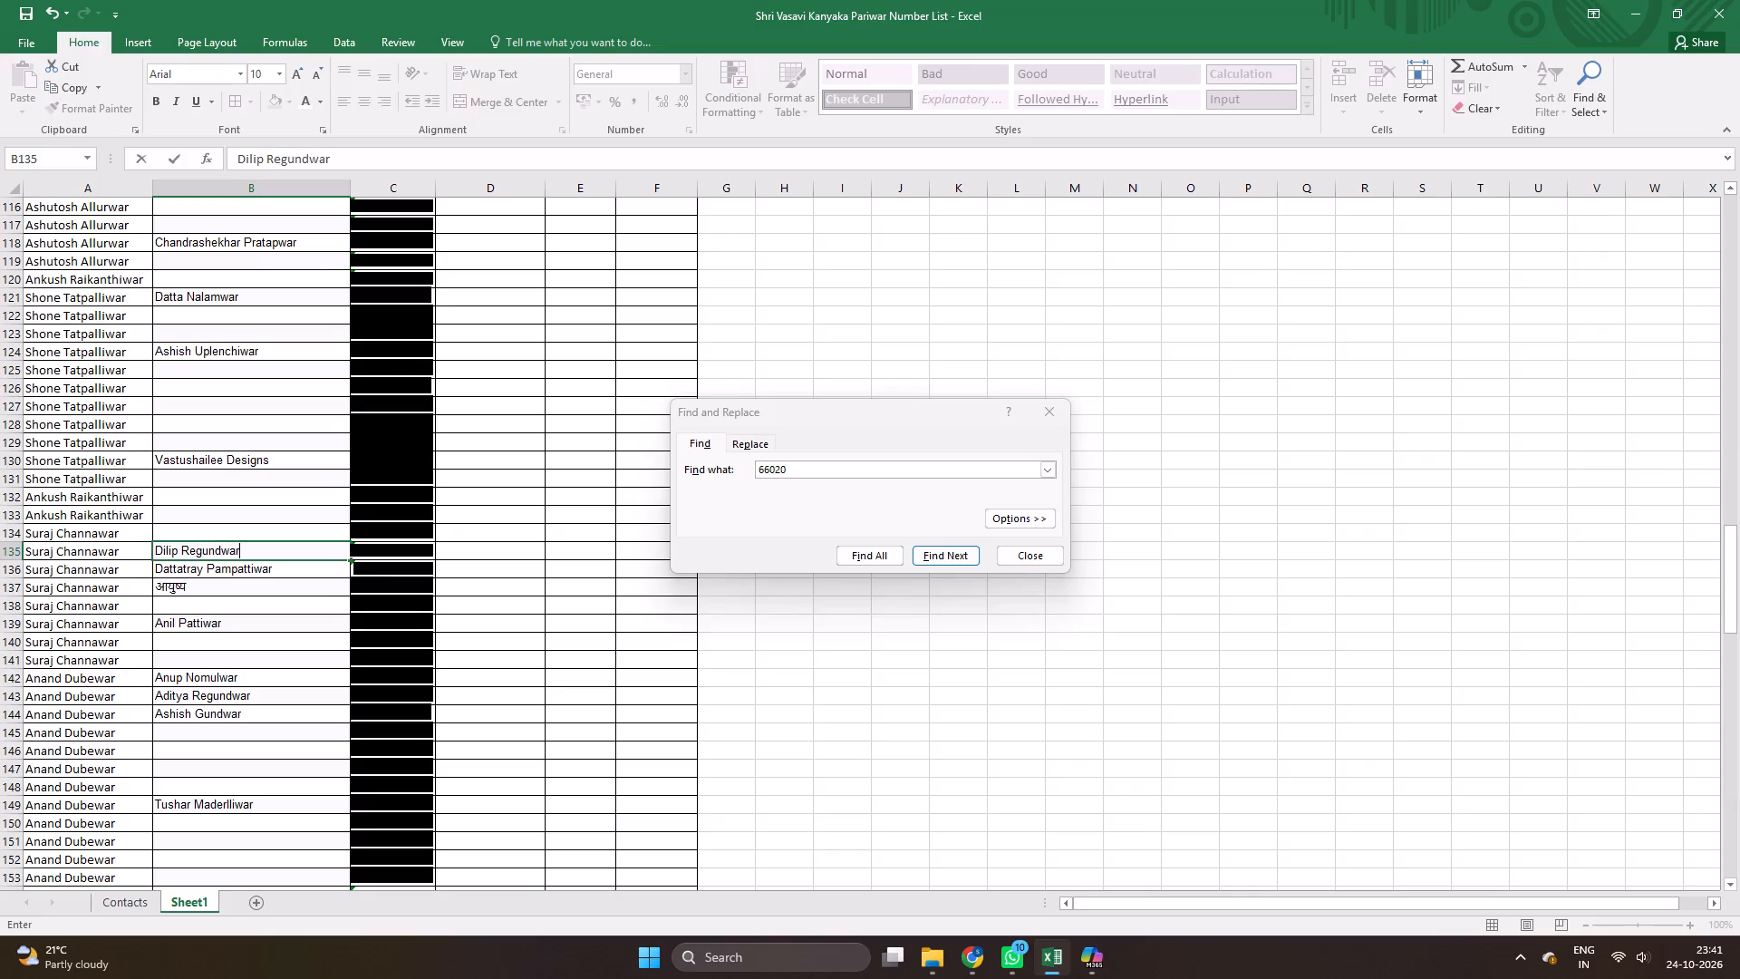
# Find the thirty-third contact by a five-digit part of the phone number and enter the contact's full name in B82.
pyautogui.click(867, 476)
pyautogui.press('BackSpace')
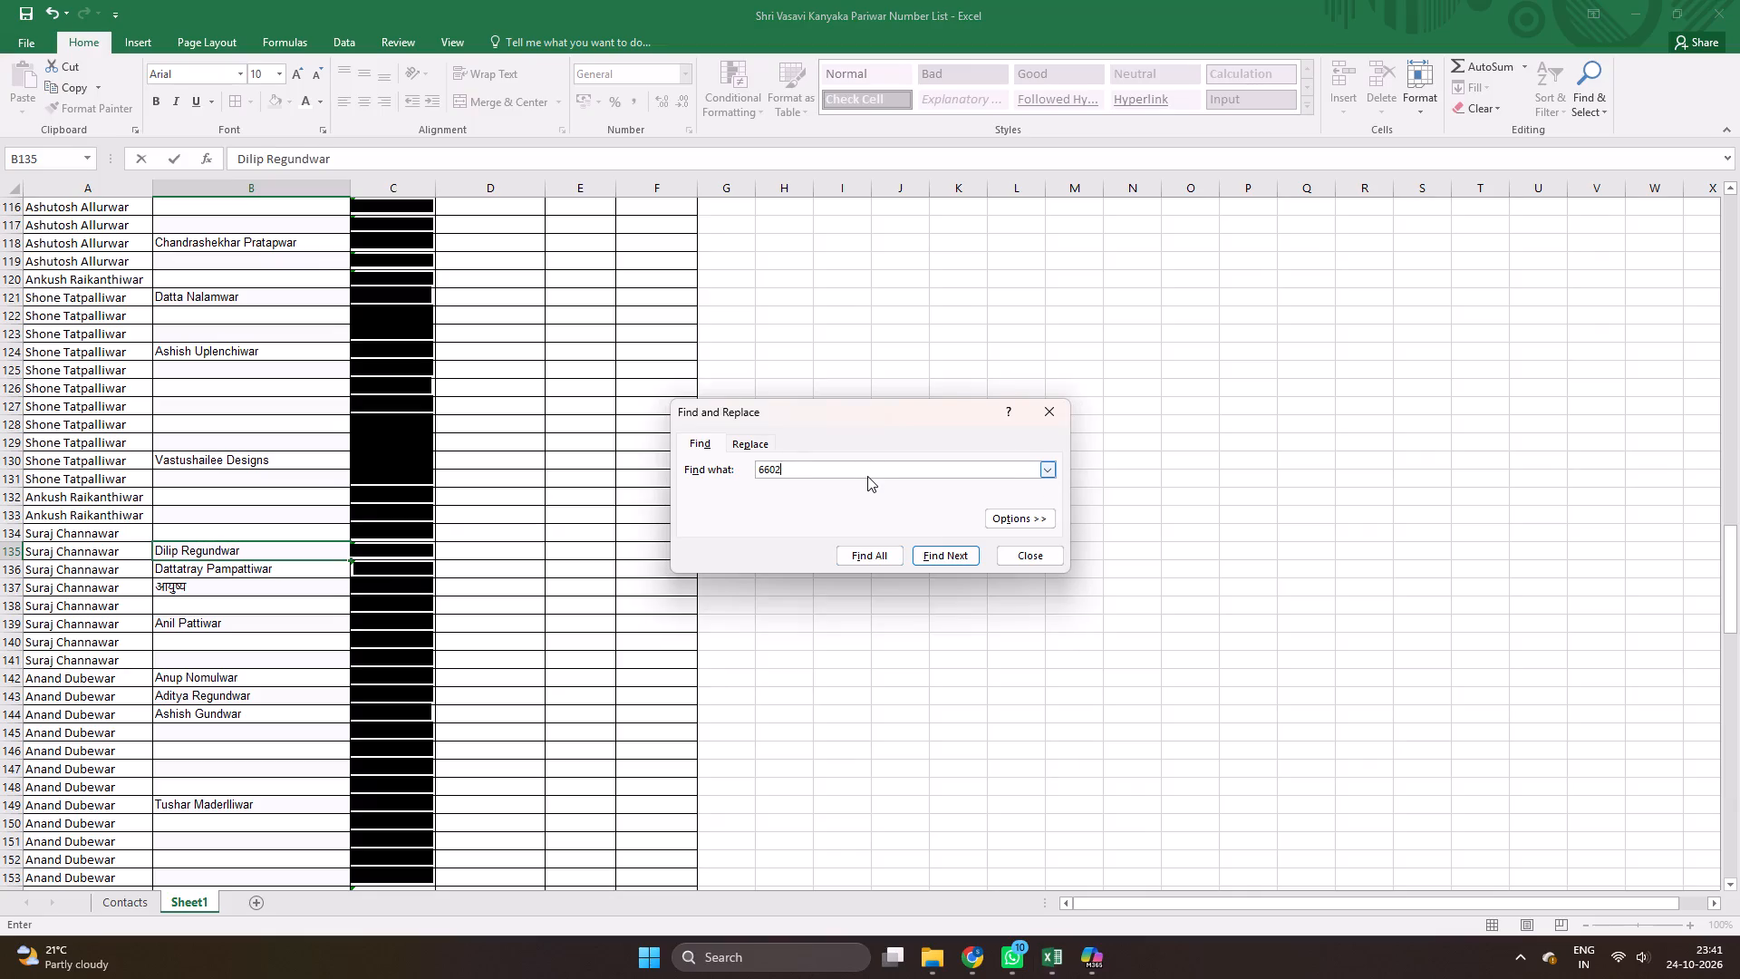
pyautogui.press('BackSpace')
pyautogui.press('BackSpace')
pyautogui.press('BackSpace')
pyautogui.press('BackSpace')
pyautogui.press('BackSpace')
pyautogui.write('86')
pyautogui.write('116')
pyautogui.press('Return')
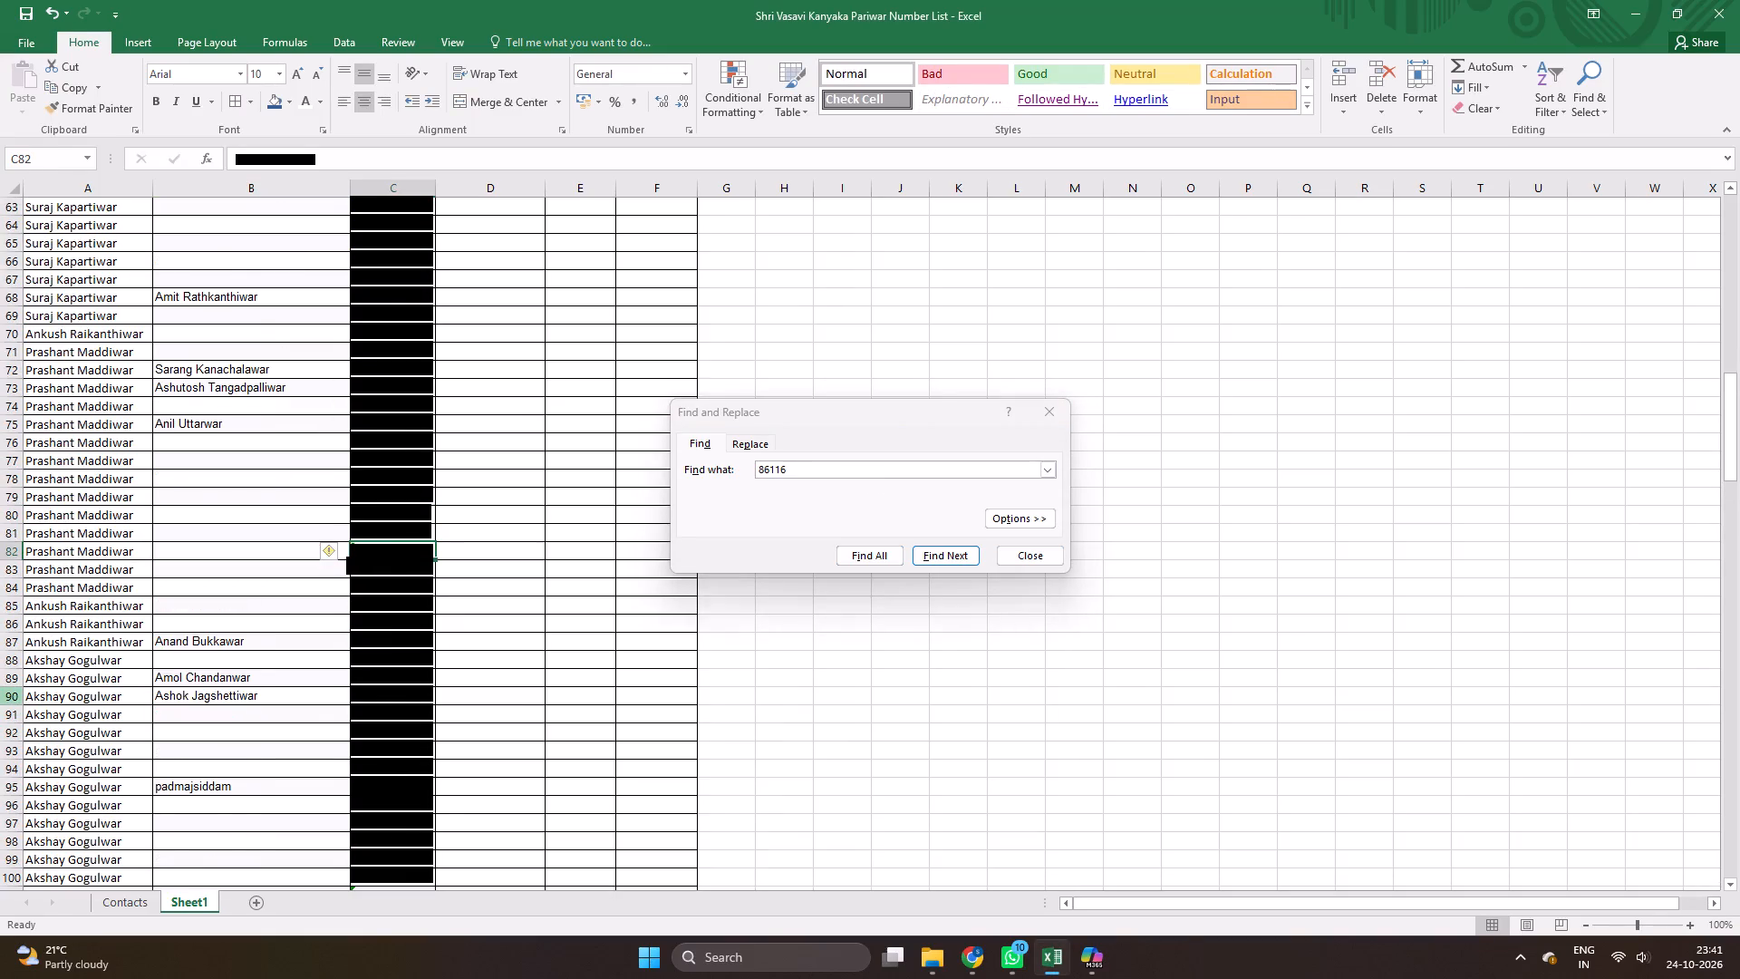
pyautogui.click(229, 552)
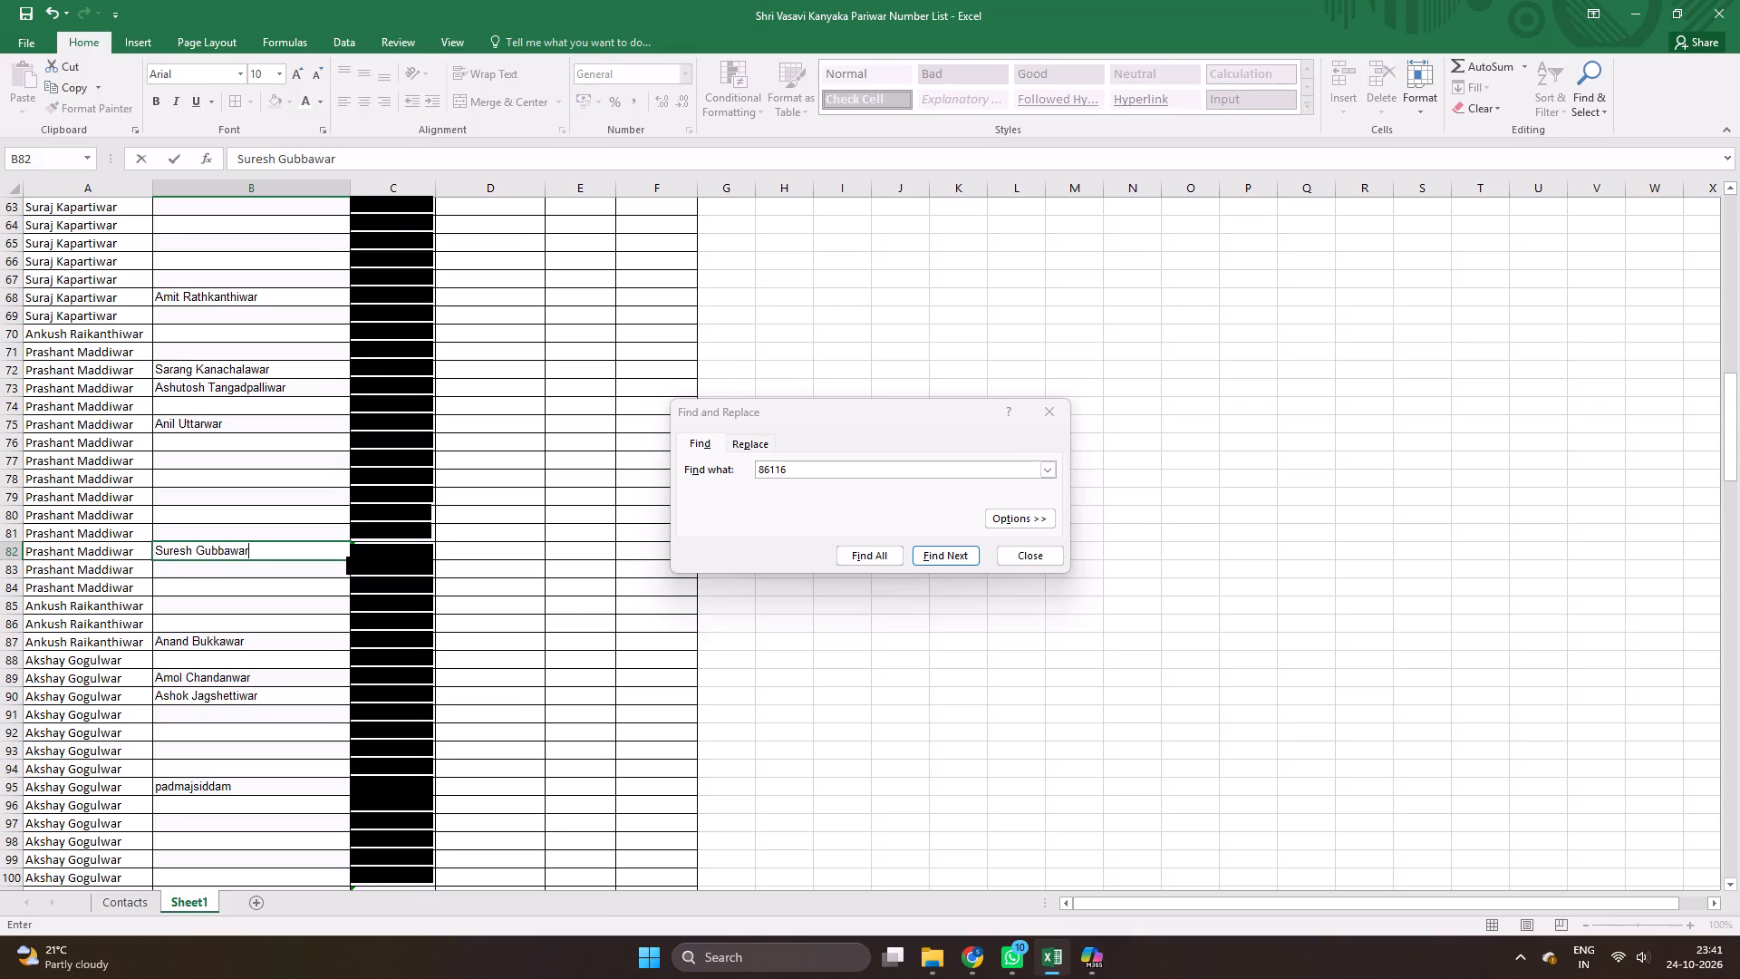
# Search for the thirty-fourth contact by a five-digit part of the phone number and check the name in its row.
pyautogui.click(788, 480)
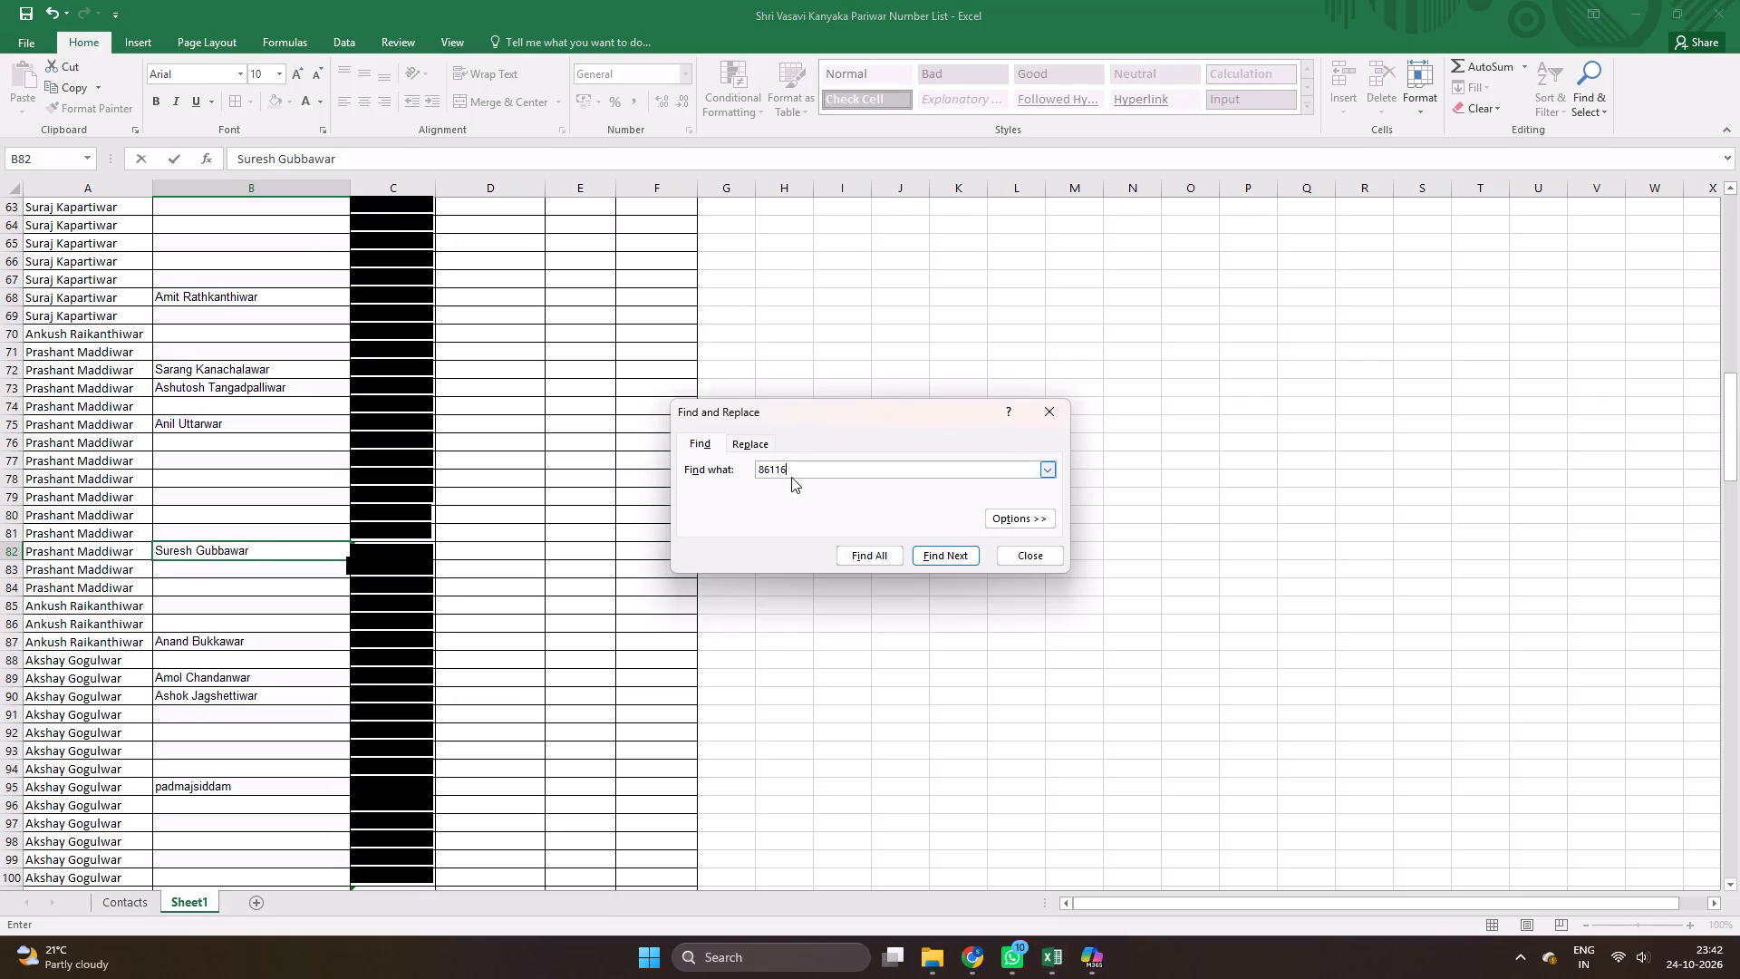
pyautogui.press('BackSpace')
pyautogui.press('BackSpace')
pyautogui.press('BackSpace')
pyautogui.press('BackSpace')
pyautogui.press('BackSpace')
pyautogui.write('53')
pyautogui.write('468')
pyautogui.press('Return')
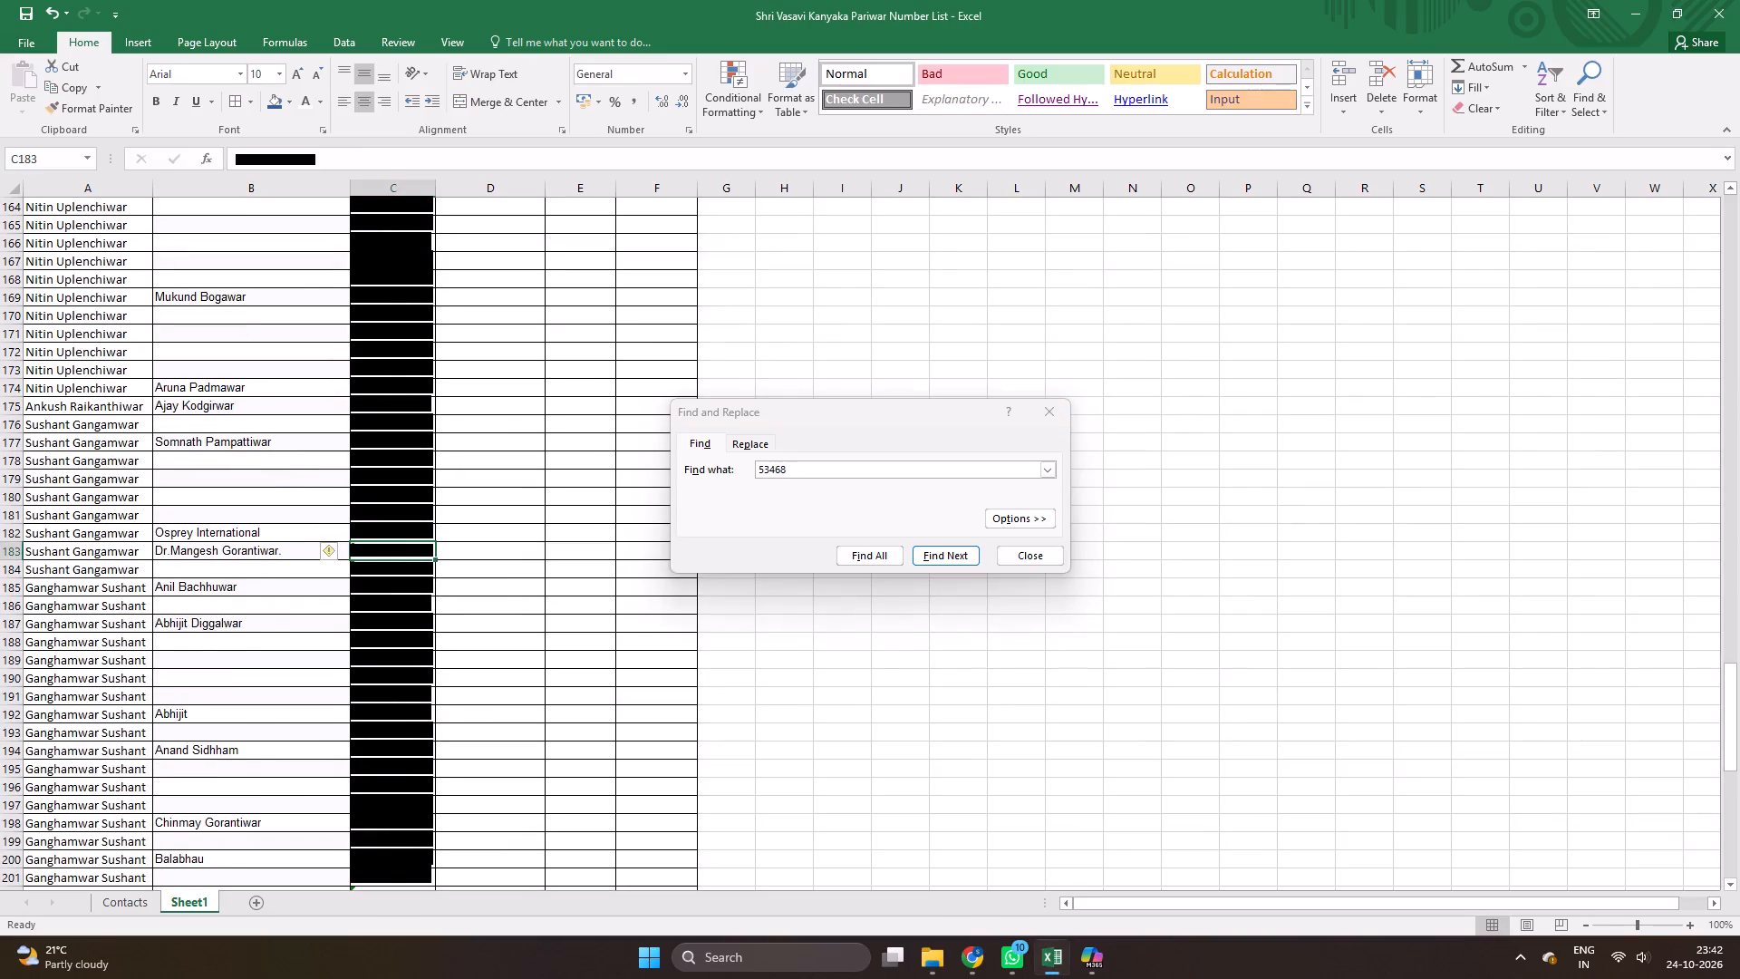
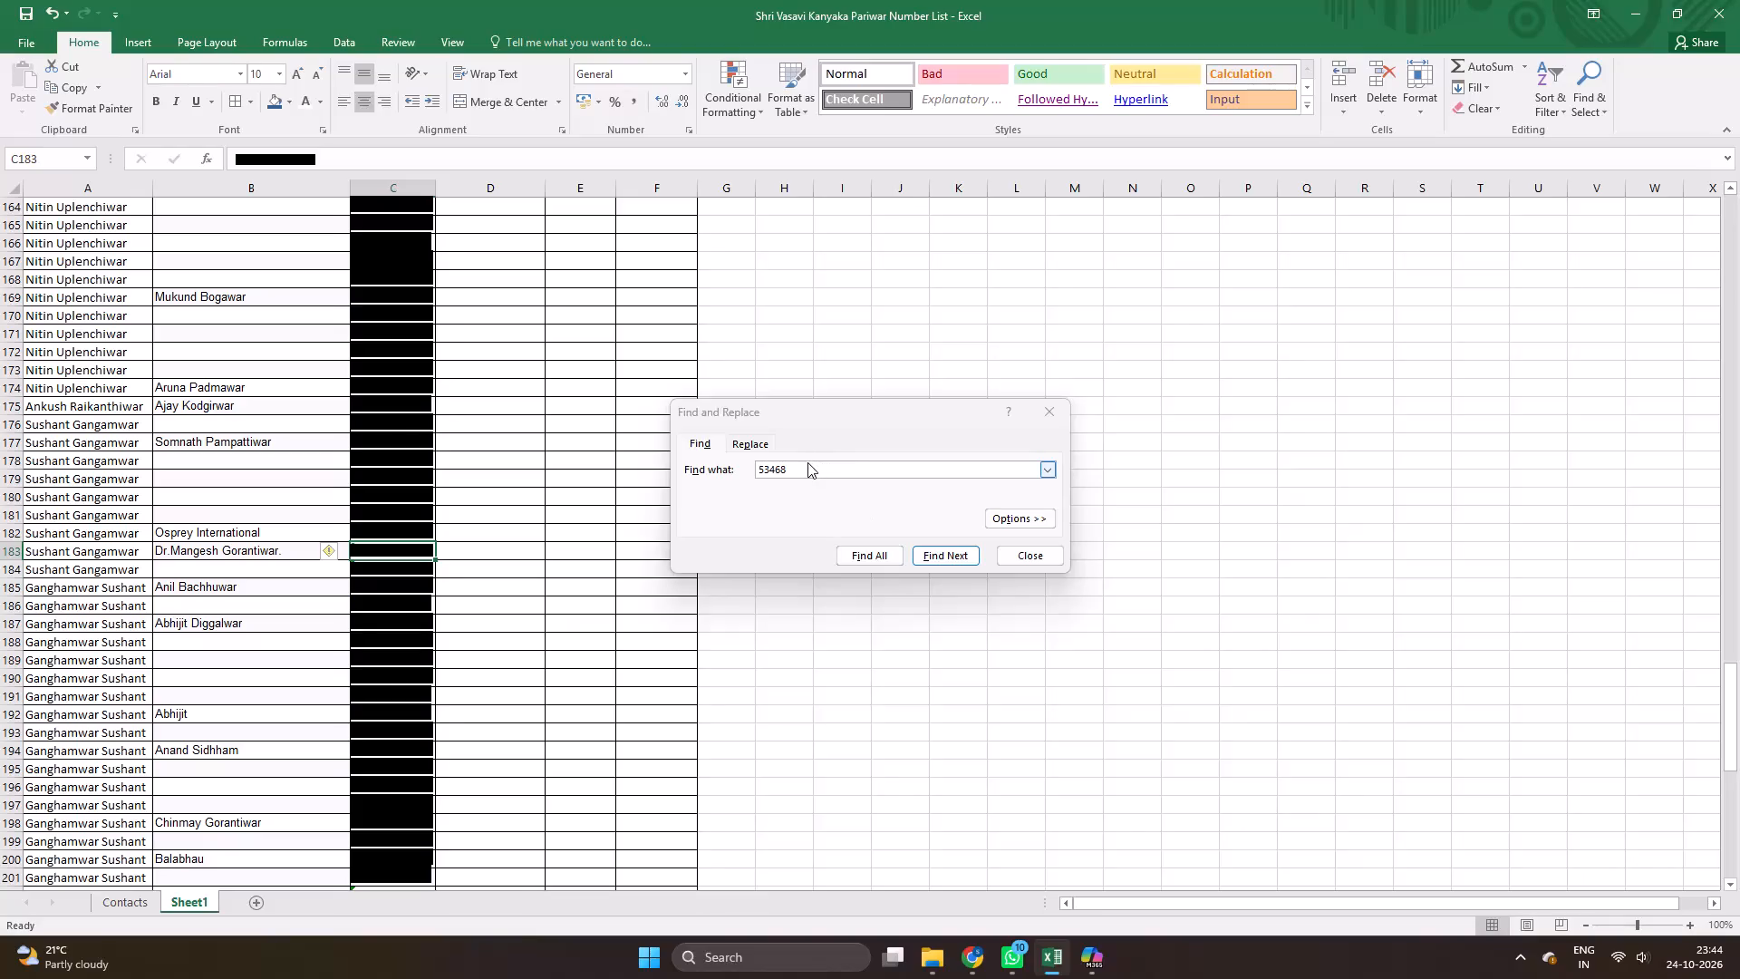
# Save the workbook.
pyautogui.click(806, 463)
pyautogui.click(21, 12)
# Find the thirty-fifth contact by a five-digit part of the phone number and enter G as the contact's name in B86.
pyautogui.click(819, 464)
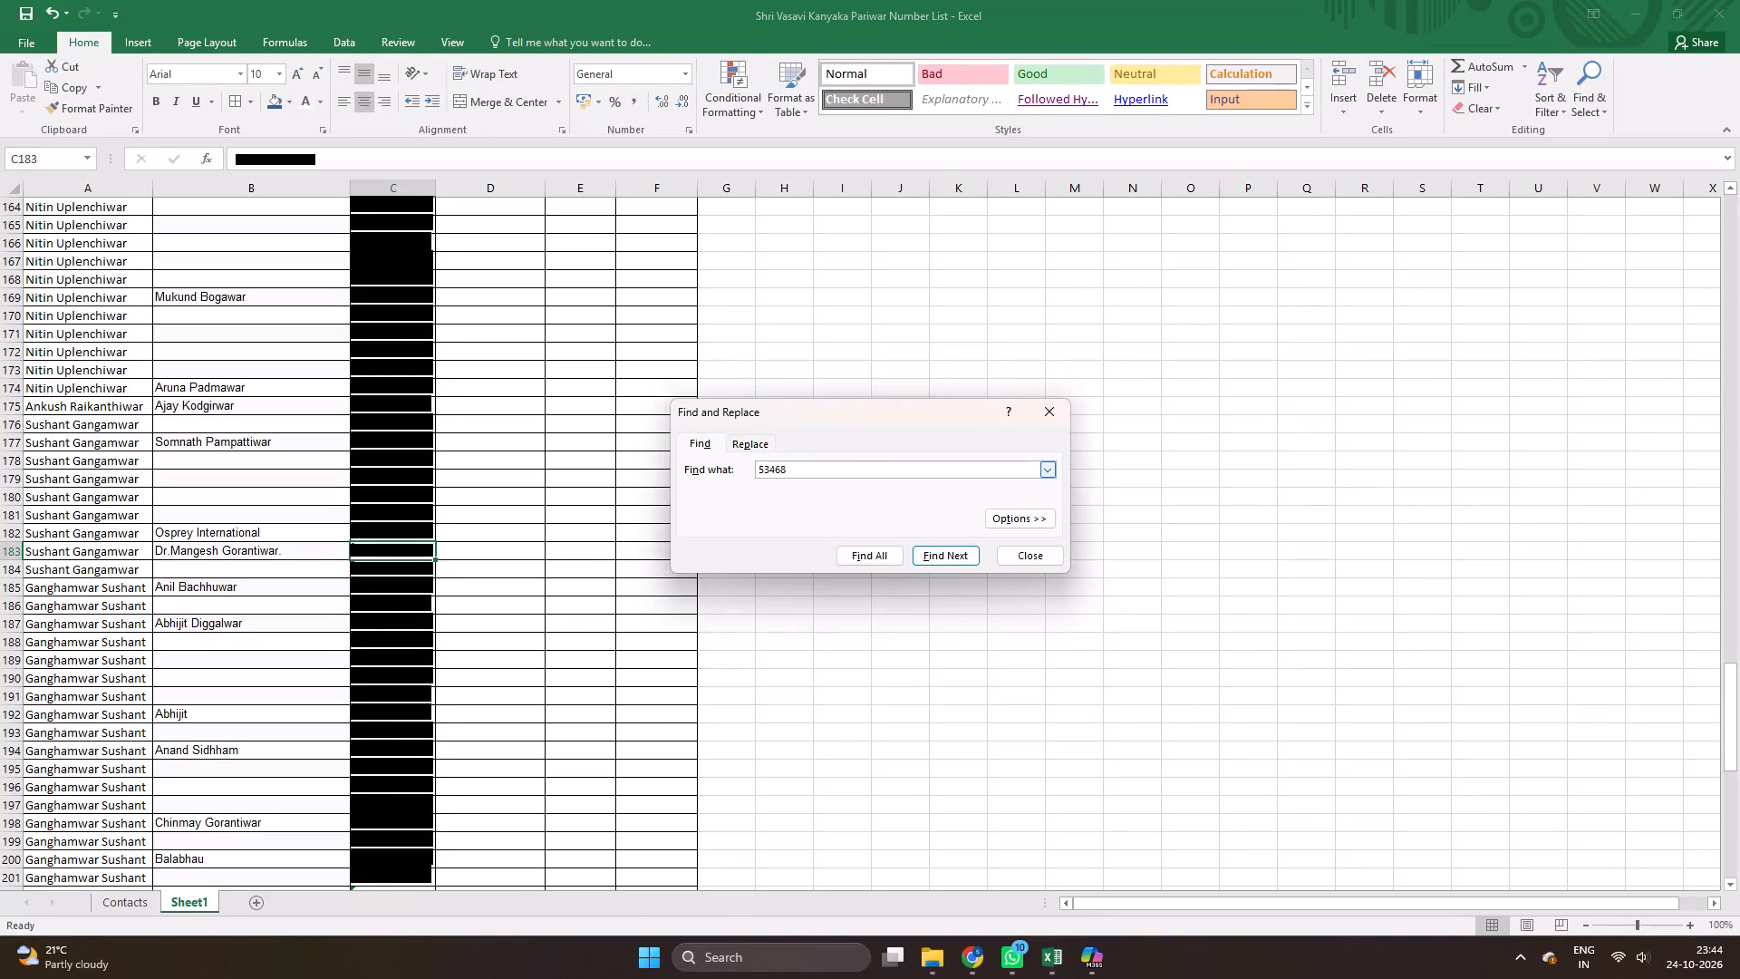
pyautogui.press('BackSpace')
pyautogui.press('BackSpace')
pyautogui.press('BackSpace')
pyautogui.press('BackSpace')
pyautogui.press('BackSpace')
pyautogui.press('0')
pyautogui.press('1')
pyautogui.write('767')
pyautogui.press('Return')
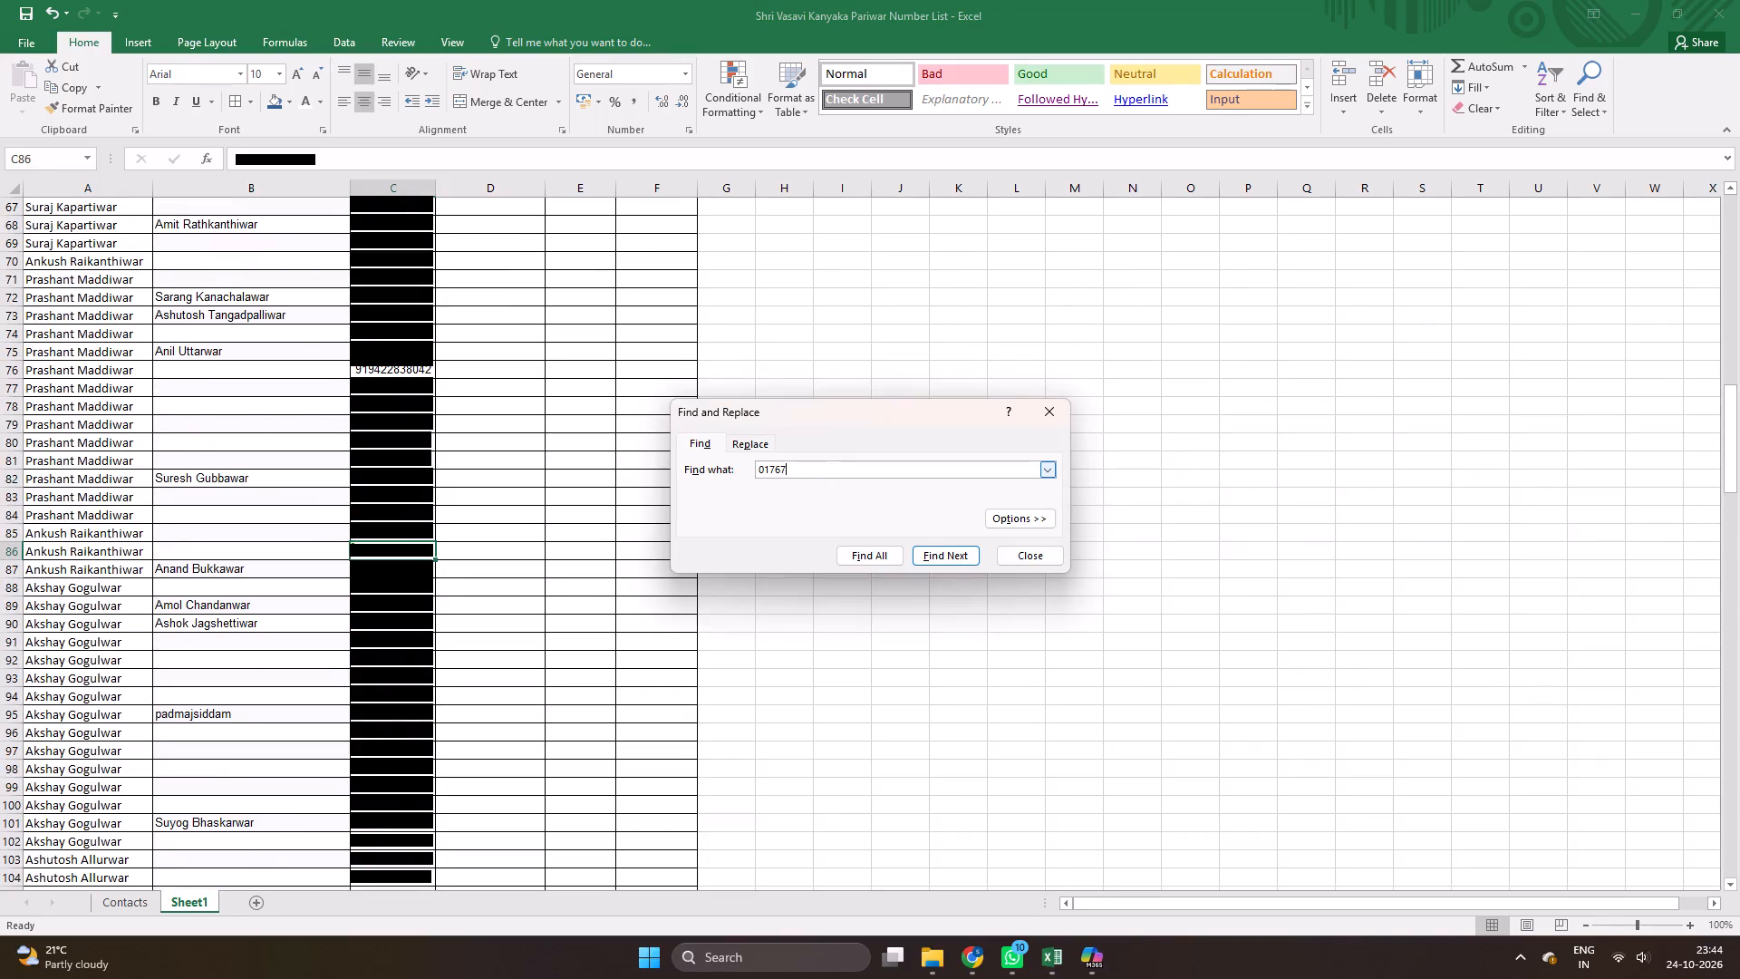
pyautogui.click(315, 548)
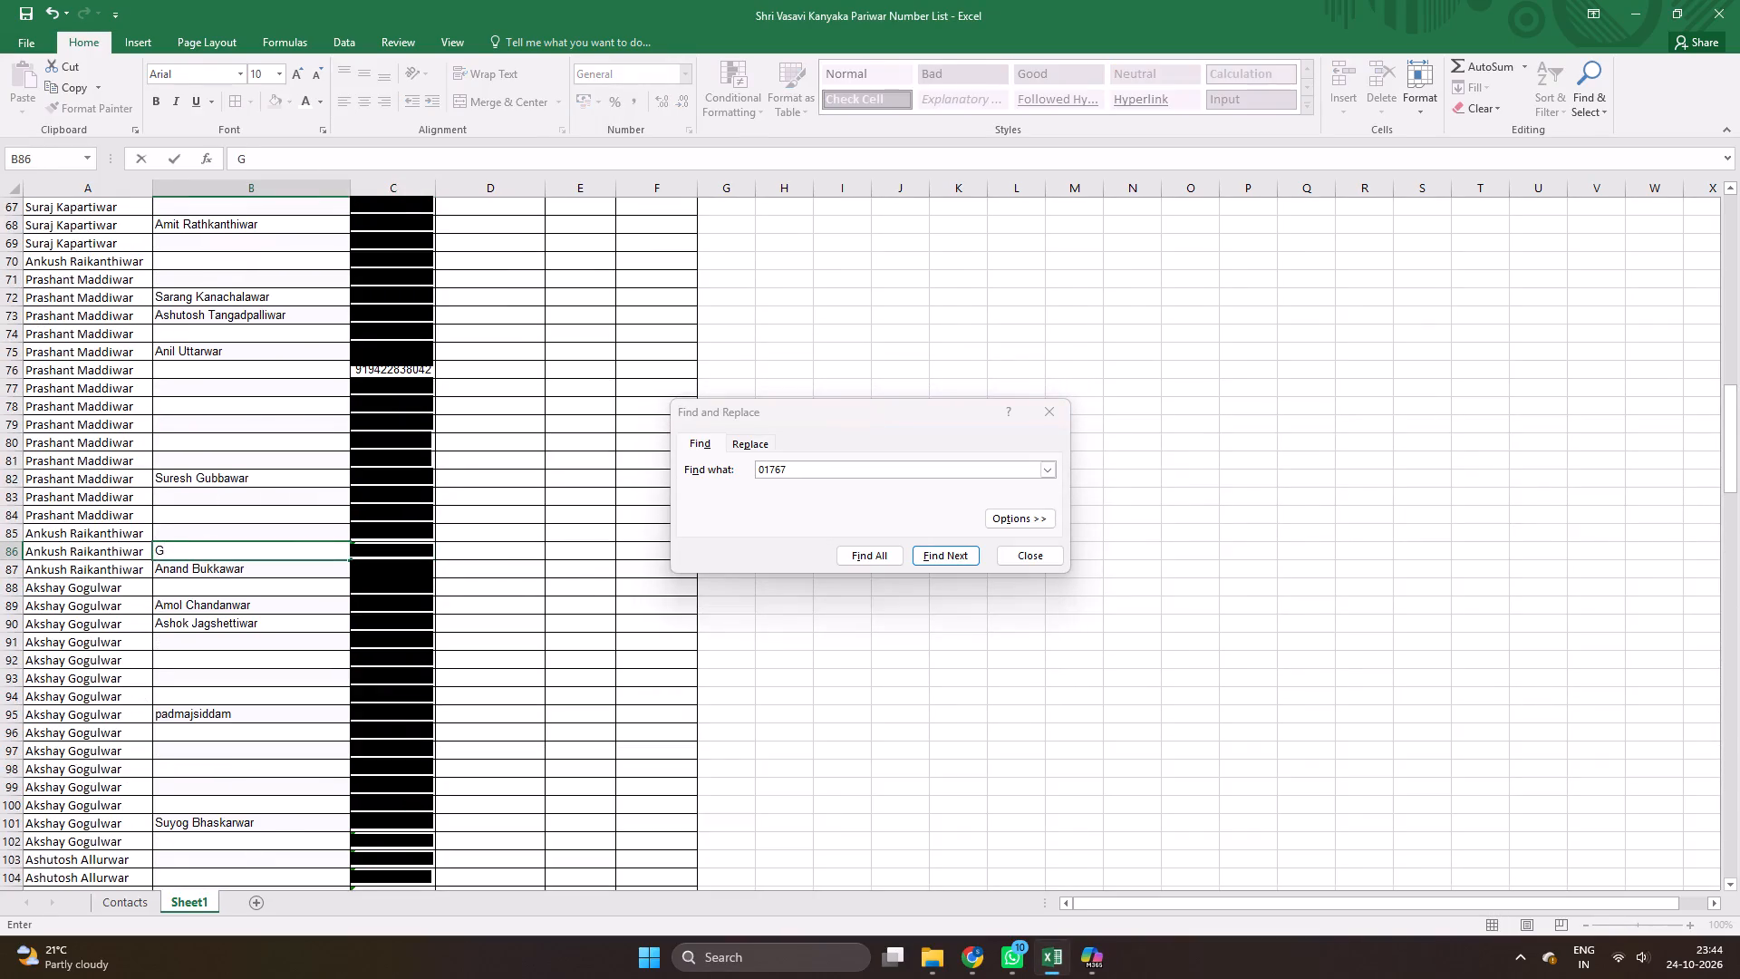
pyautogui.click(878, 703)
# Find the thirty-sixth contact by a five-digit part of the phone number and enter the contact's full name in B70.
pyautogui.click(807, 468)
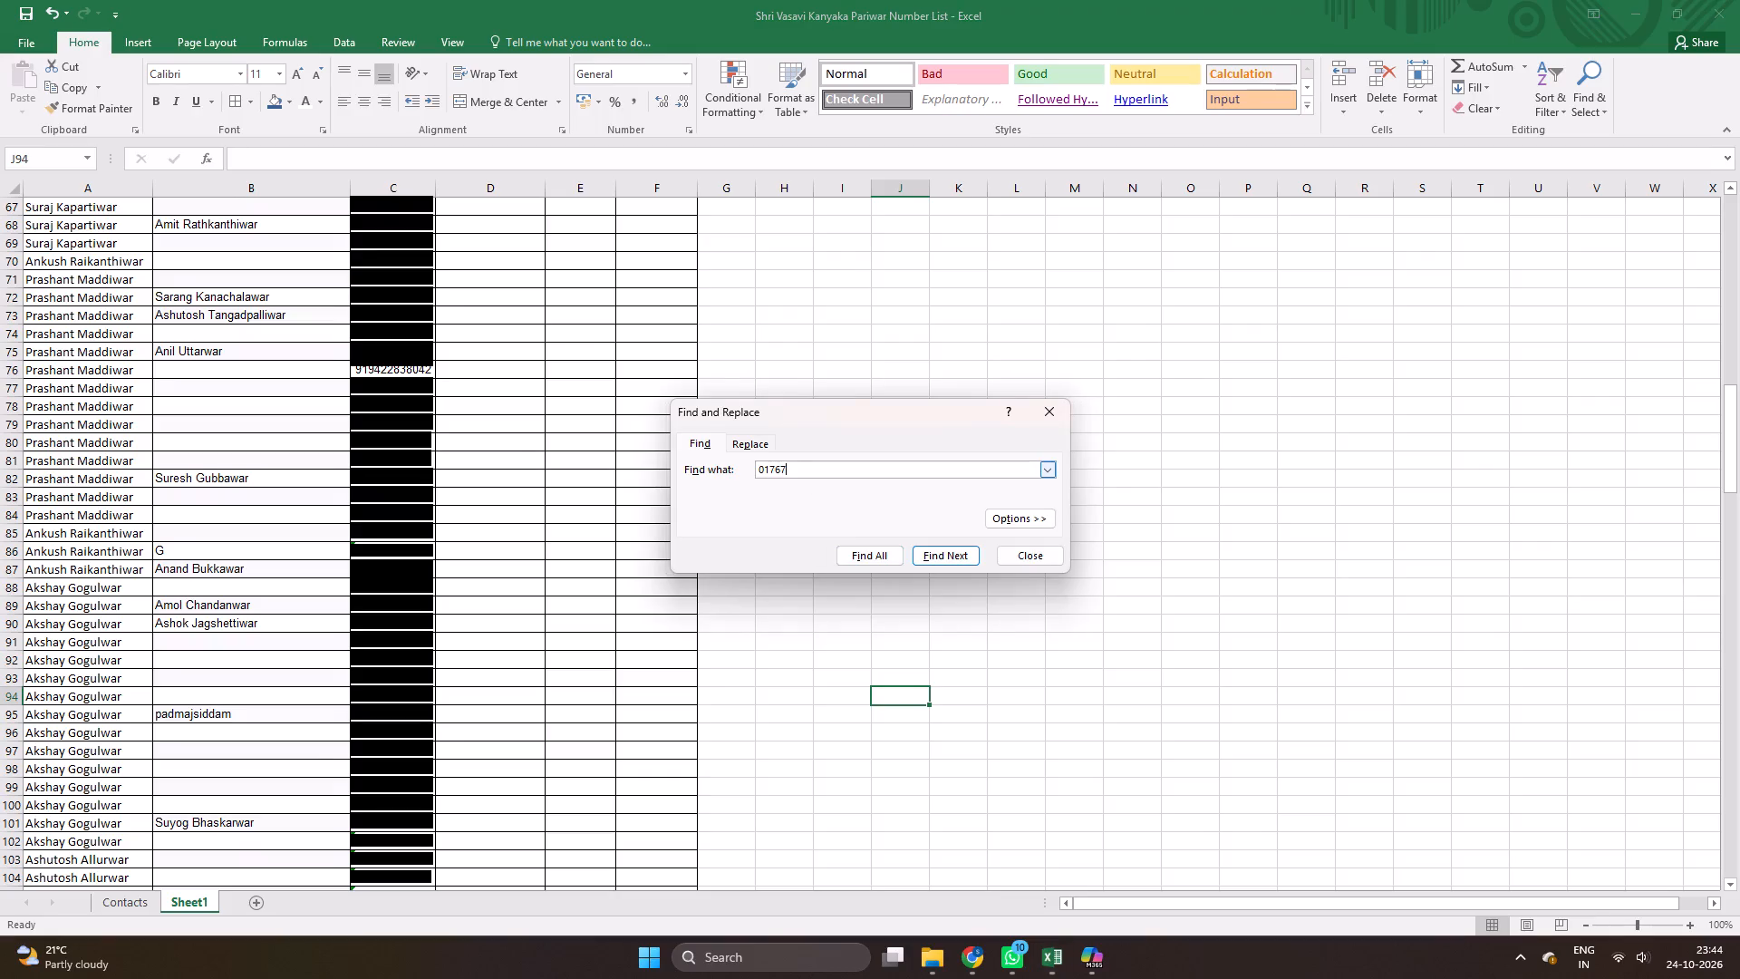
pyautogui.press('BackSpace')
pyautogui.press('BackSpace')
pyautogui.press('BackSpace')
pyautogui.press('BackSpace')
pyautogui.press('BackSpace')
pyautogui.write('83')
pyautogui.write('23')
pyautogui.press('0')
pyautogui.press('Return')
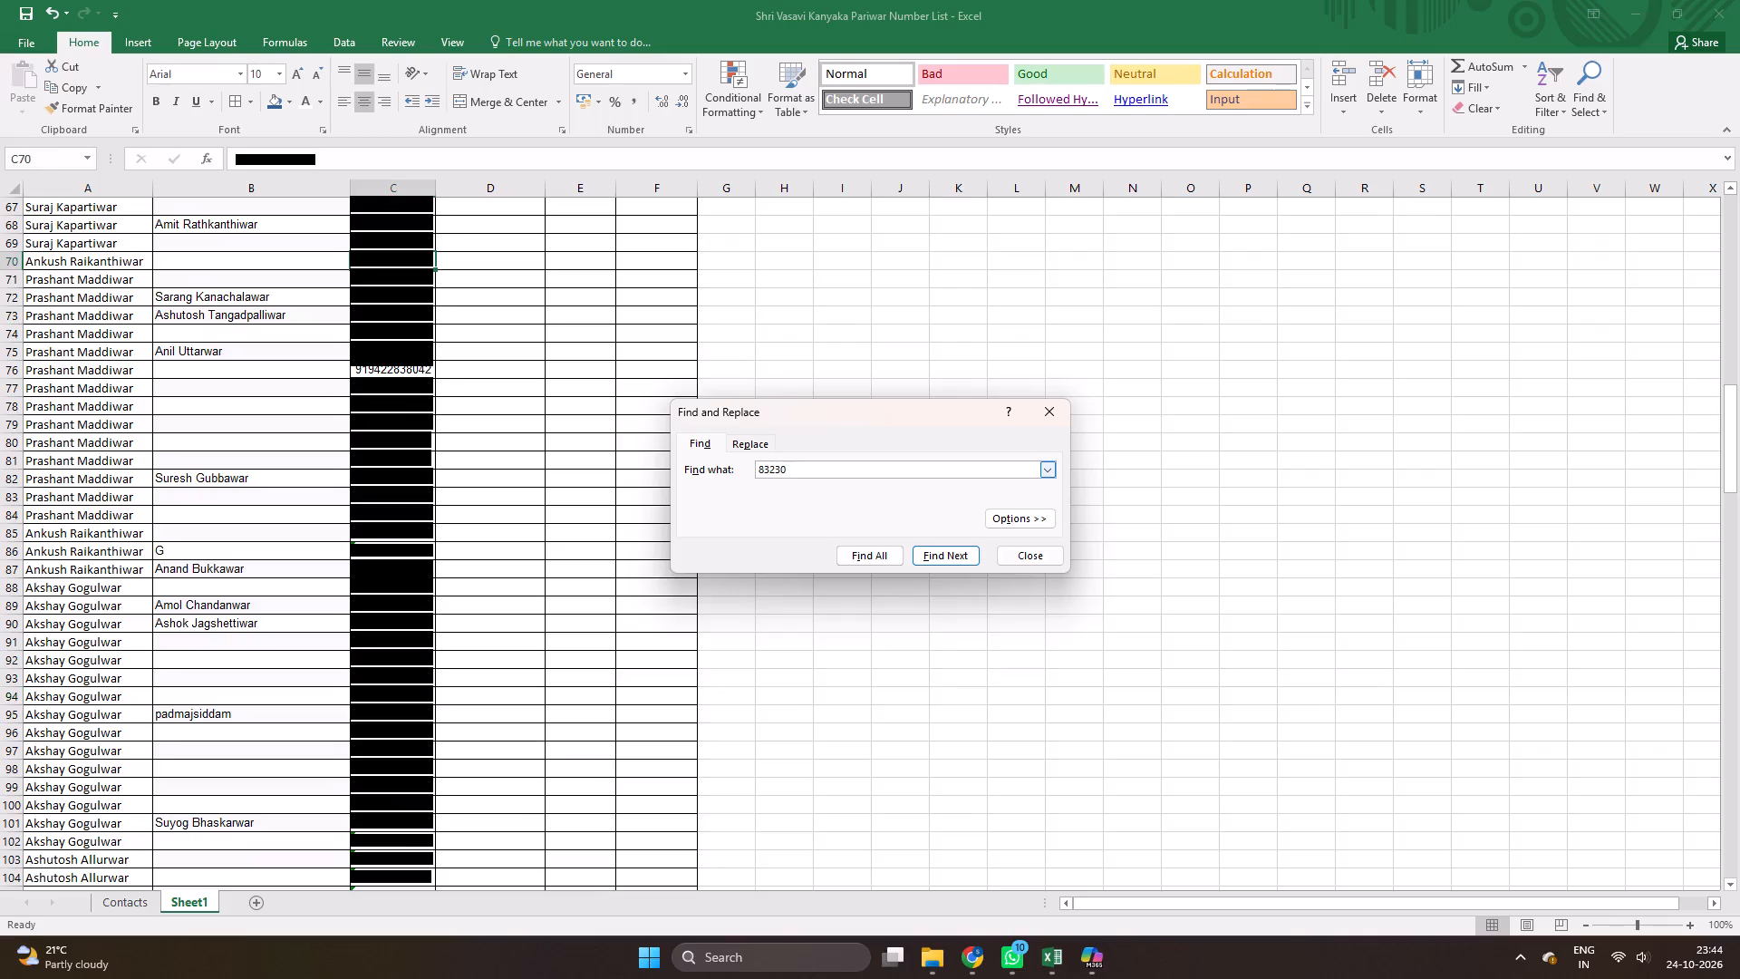
pyautogui.click(246, 264)
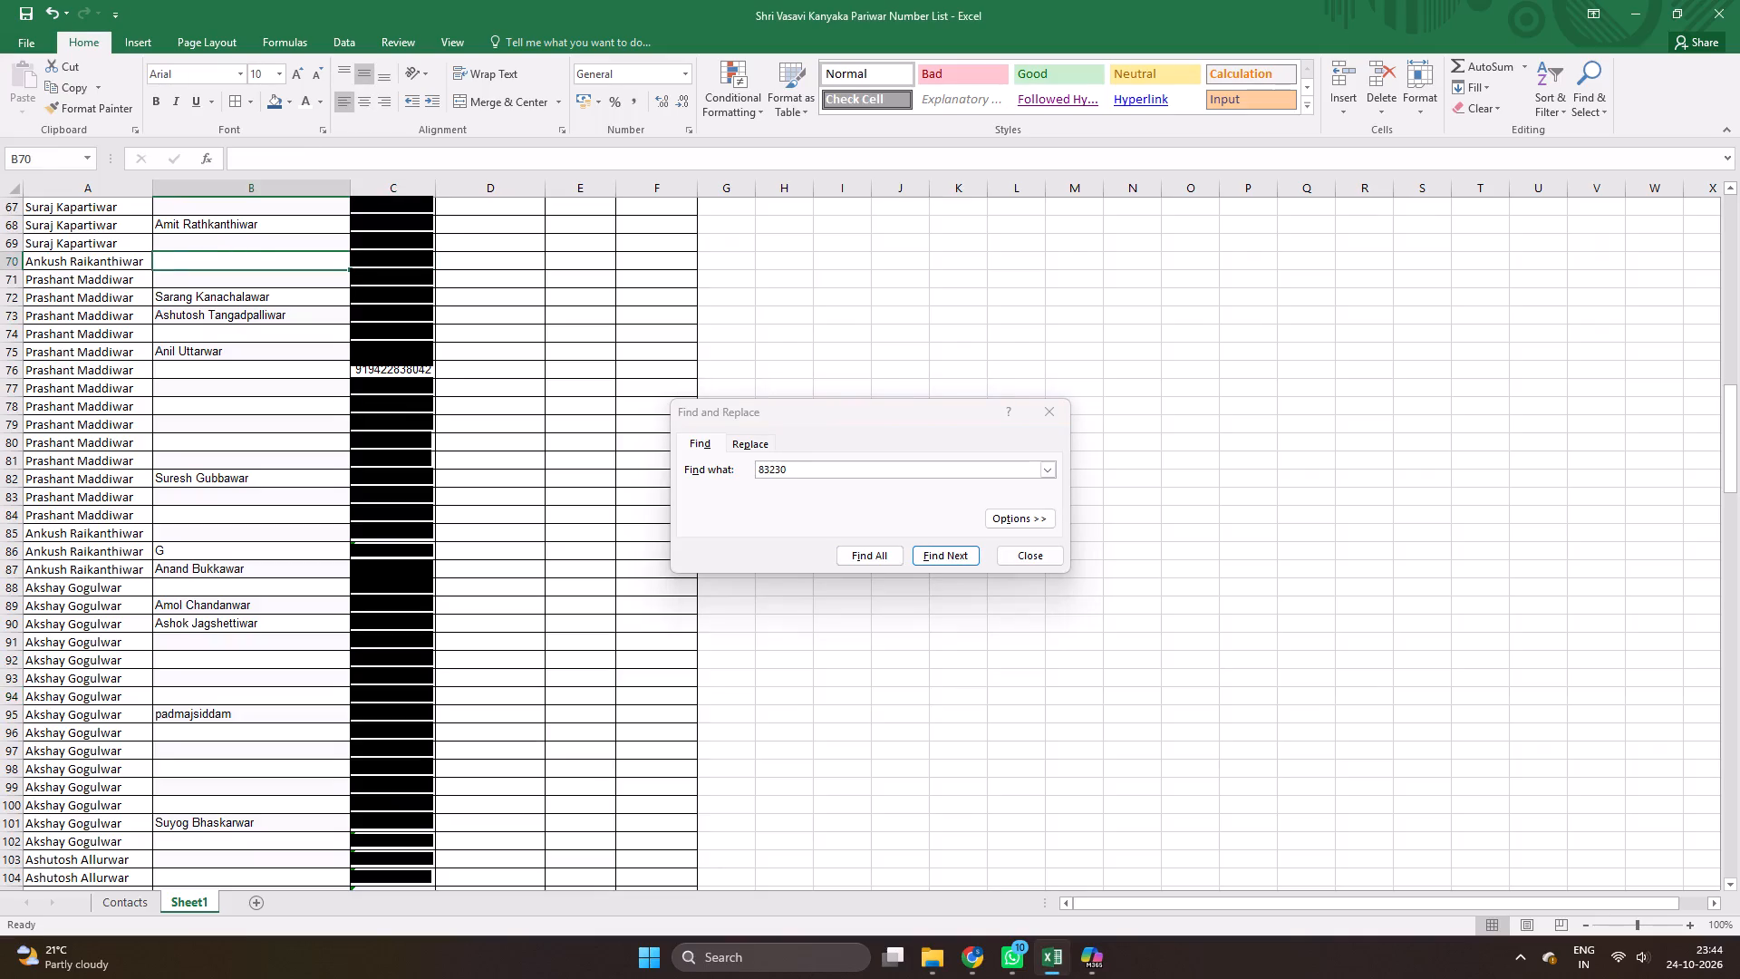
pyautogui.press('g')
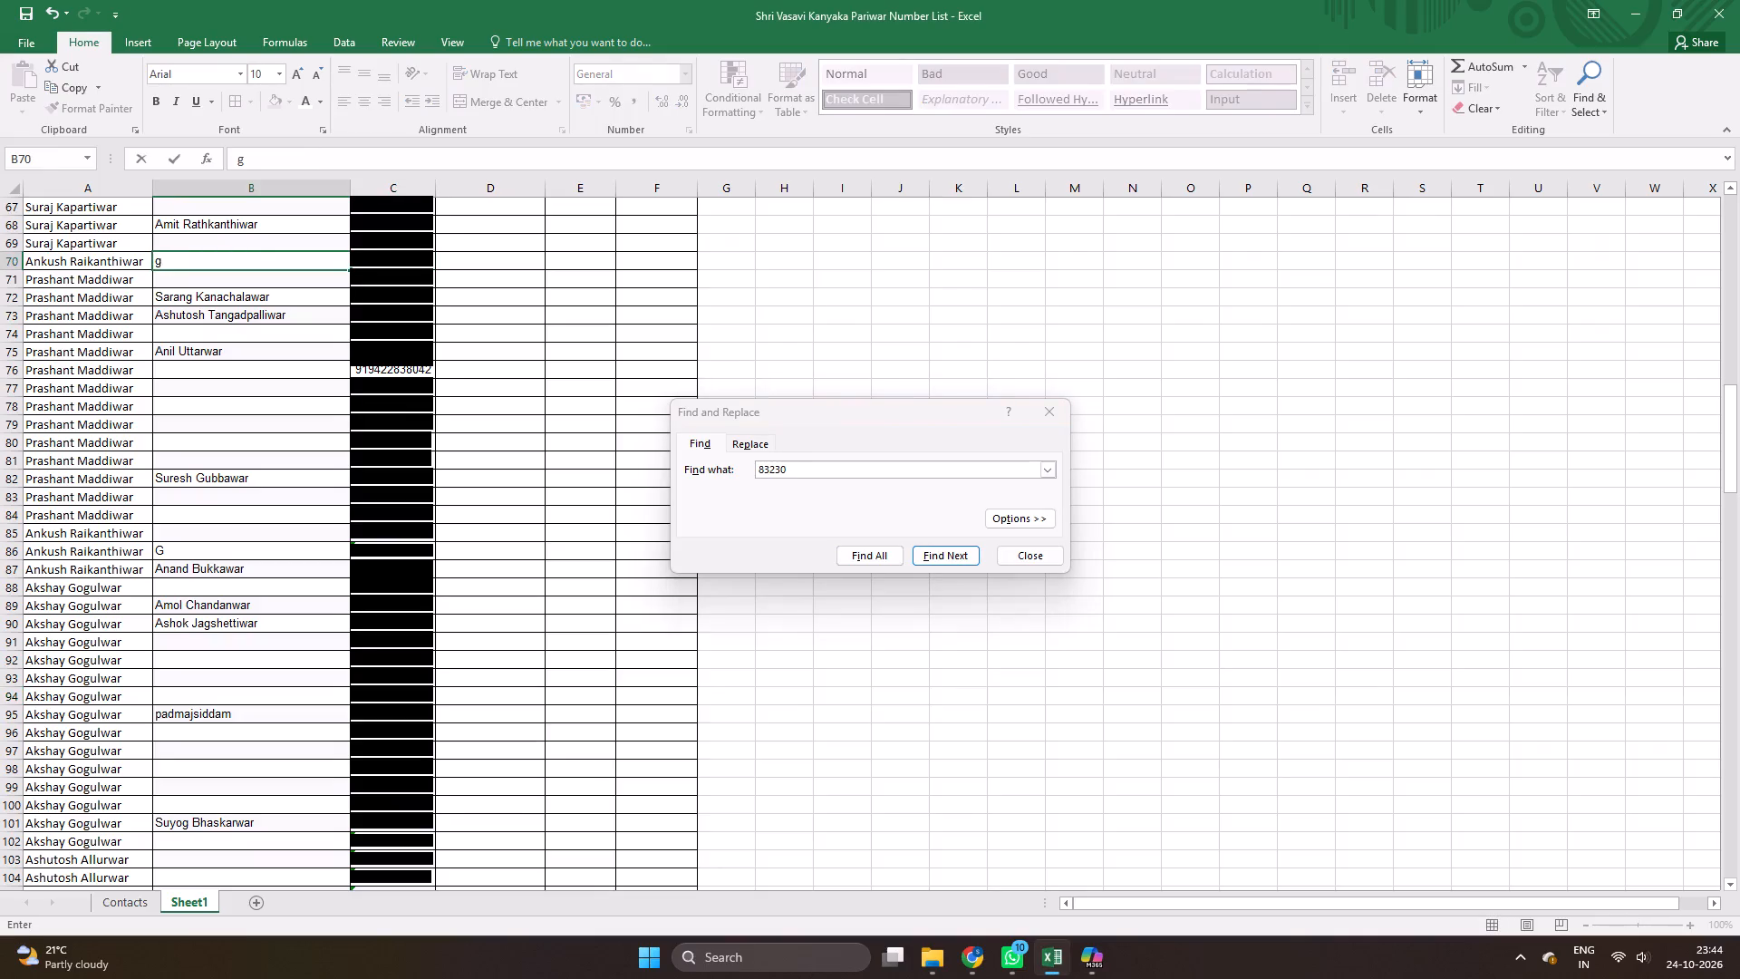
pyautogui.press('BackSpace')
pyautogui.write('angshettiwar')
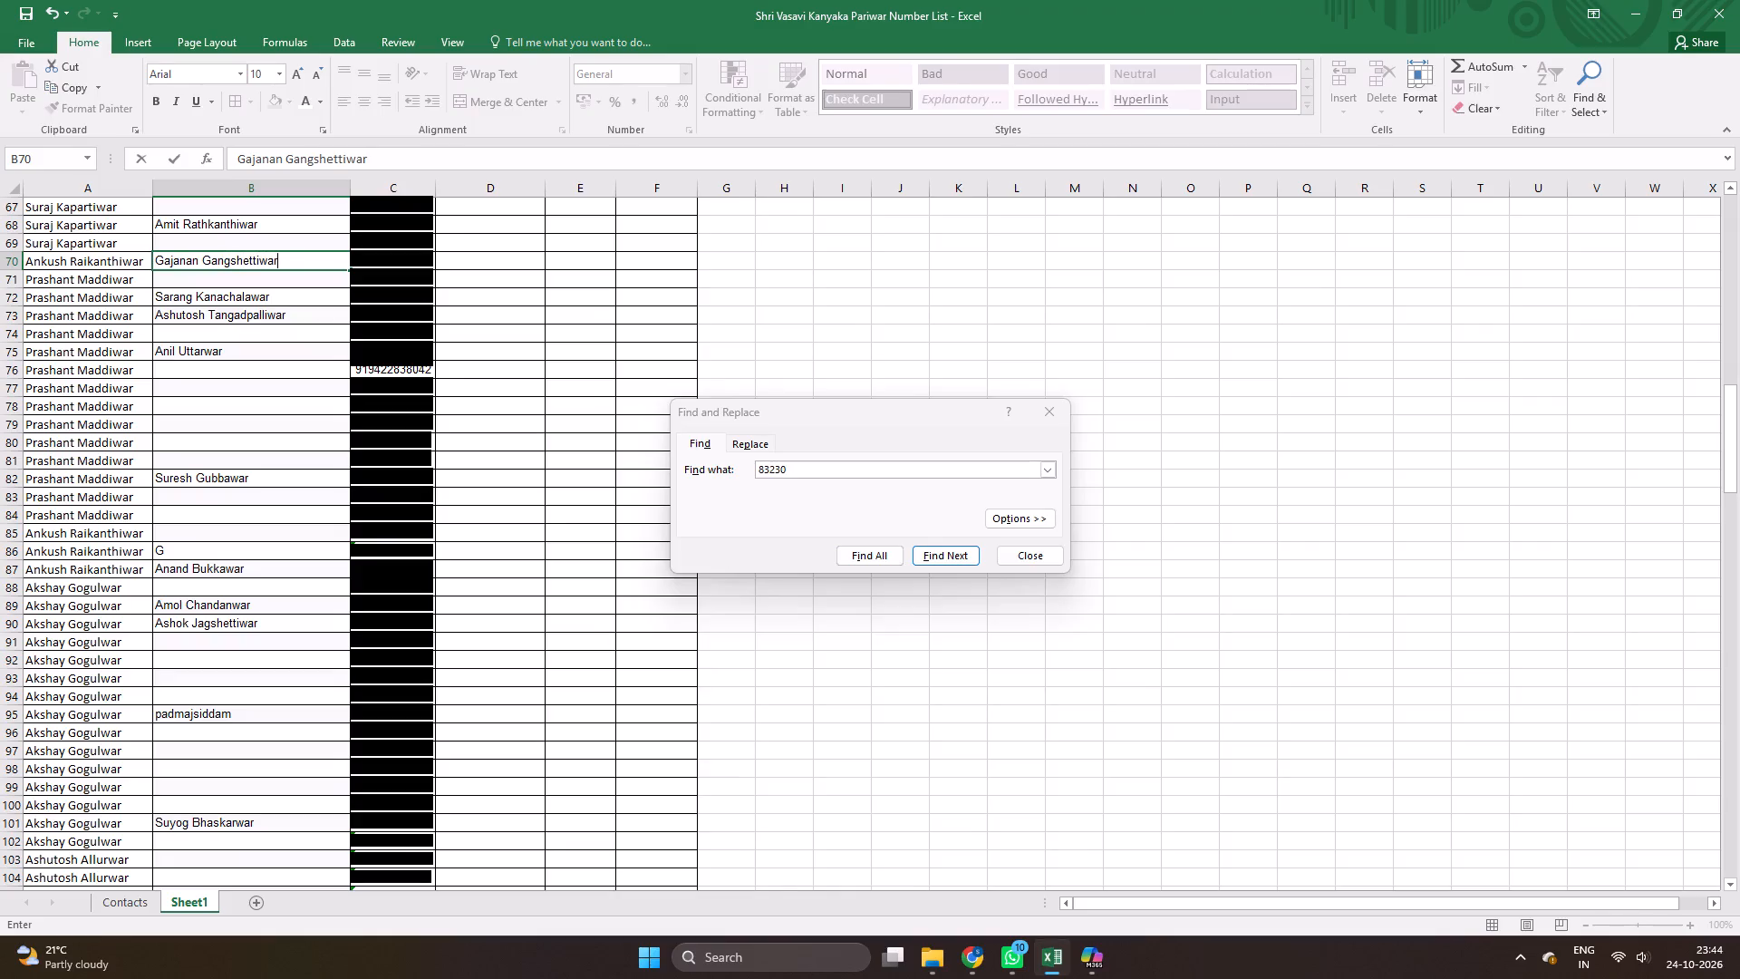
# Search for the thirty-seventh contact by a five-digit part of the phone number and check the name in its row.
pyautogui.click(808, 476)
pyautogui.press('BackSpace')
pyautogui.press('BackSpace')
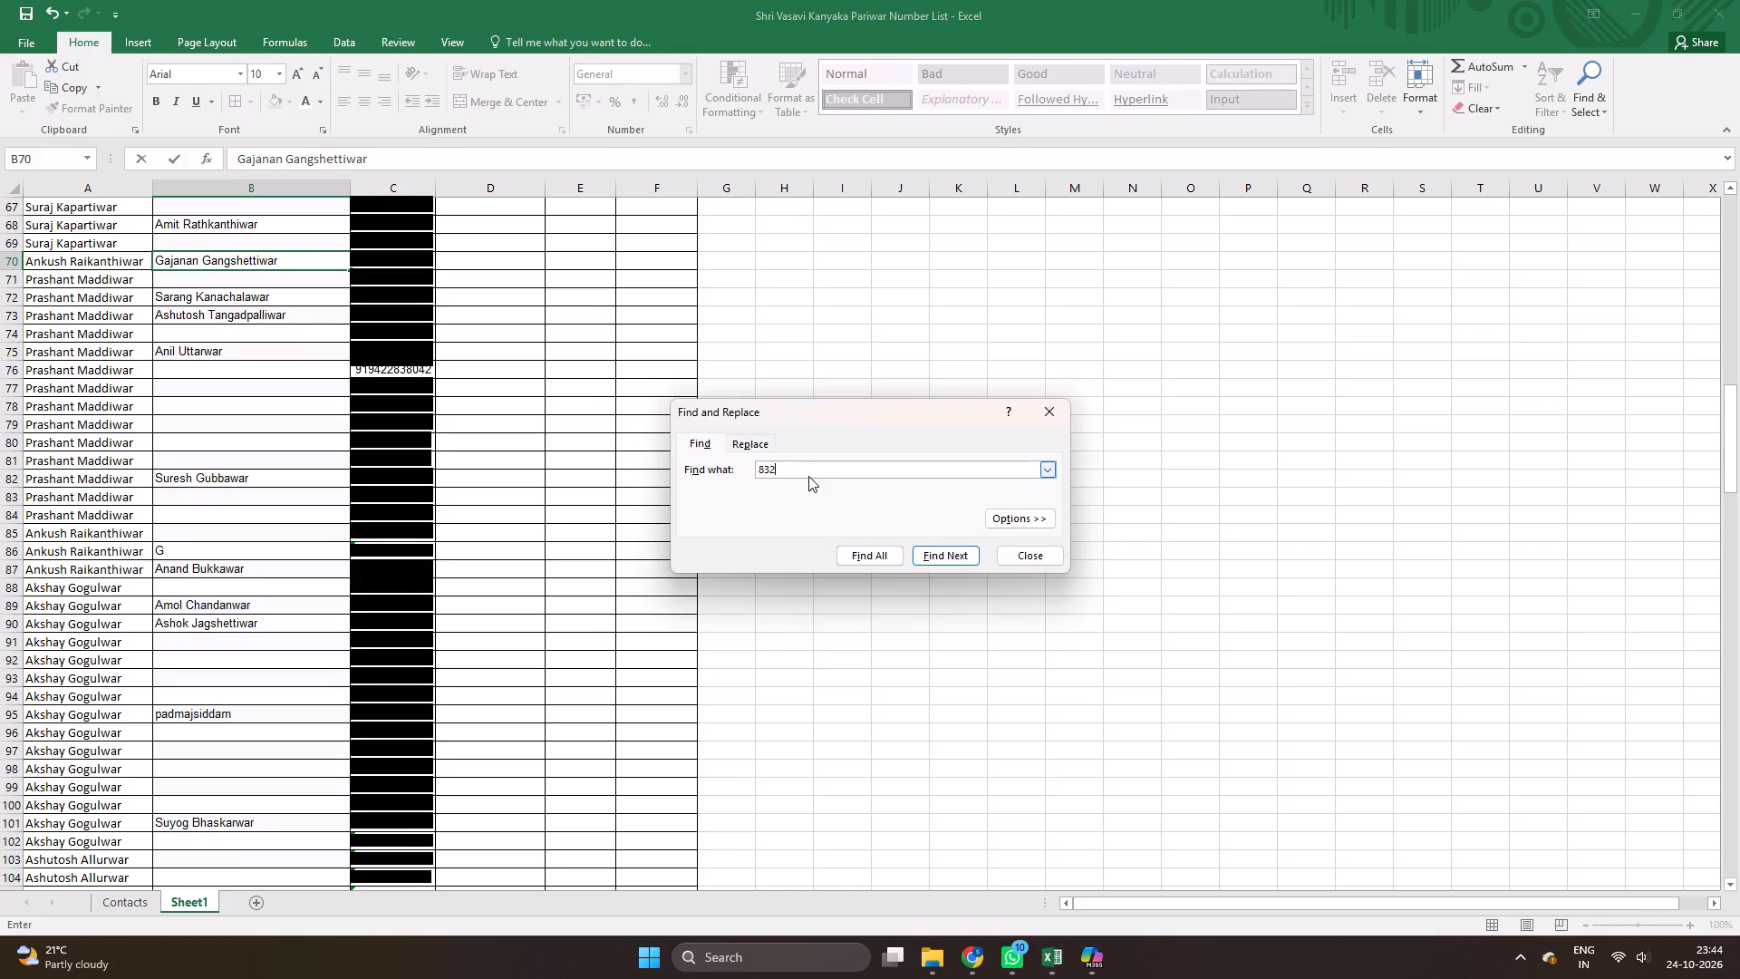
pyautogui.press('BackSpace')
pyautogui.press('BackSpace')
pyautogui.press('BackSpace')
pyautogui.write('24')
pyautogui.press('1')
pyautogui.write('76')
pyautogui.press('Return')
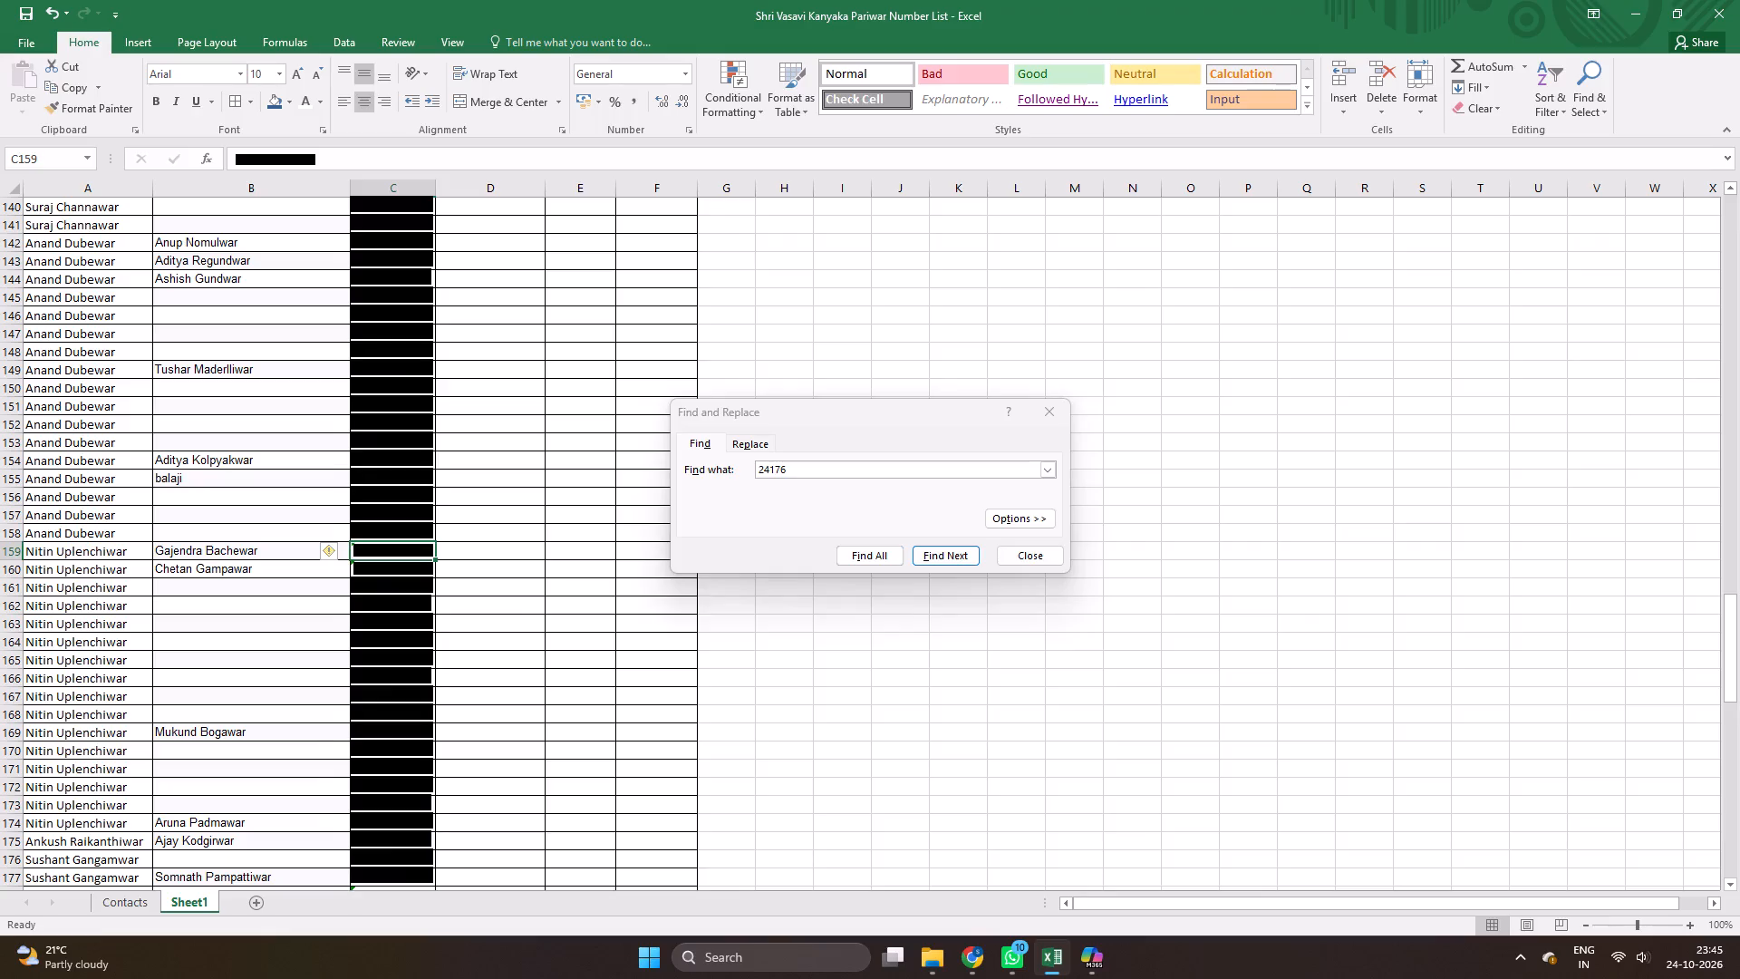
# Find the thirty-eighth contact by a five-digit part of the phone number and enter Happy Thought in B186.
pyautogui.click(863, 473)
pyautogui.press('BackSpace')
pyautogui.press('BackSpace')
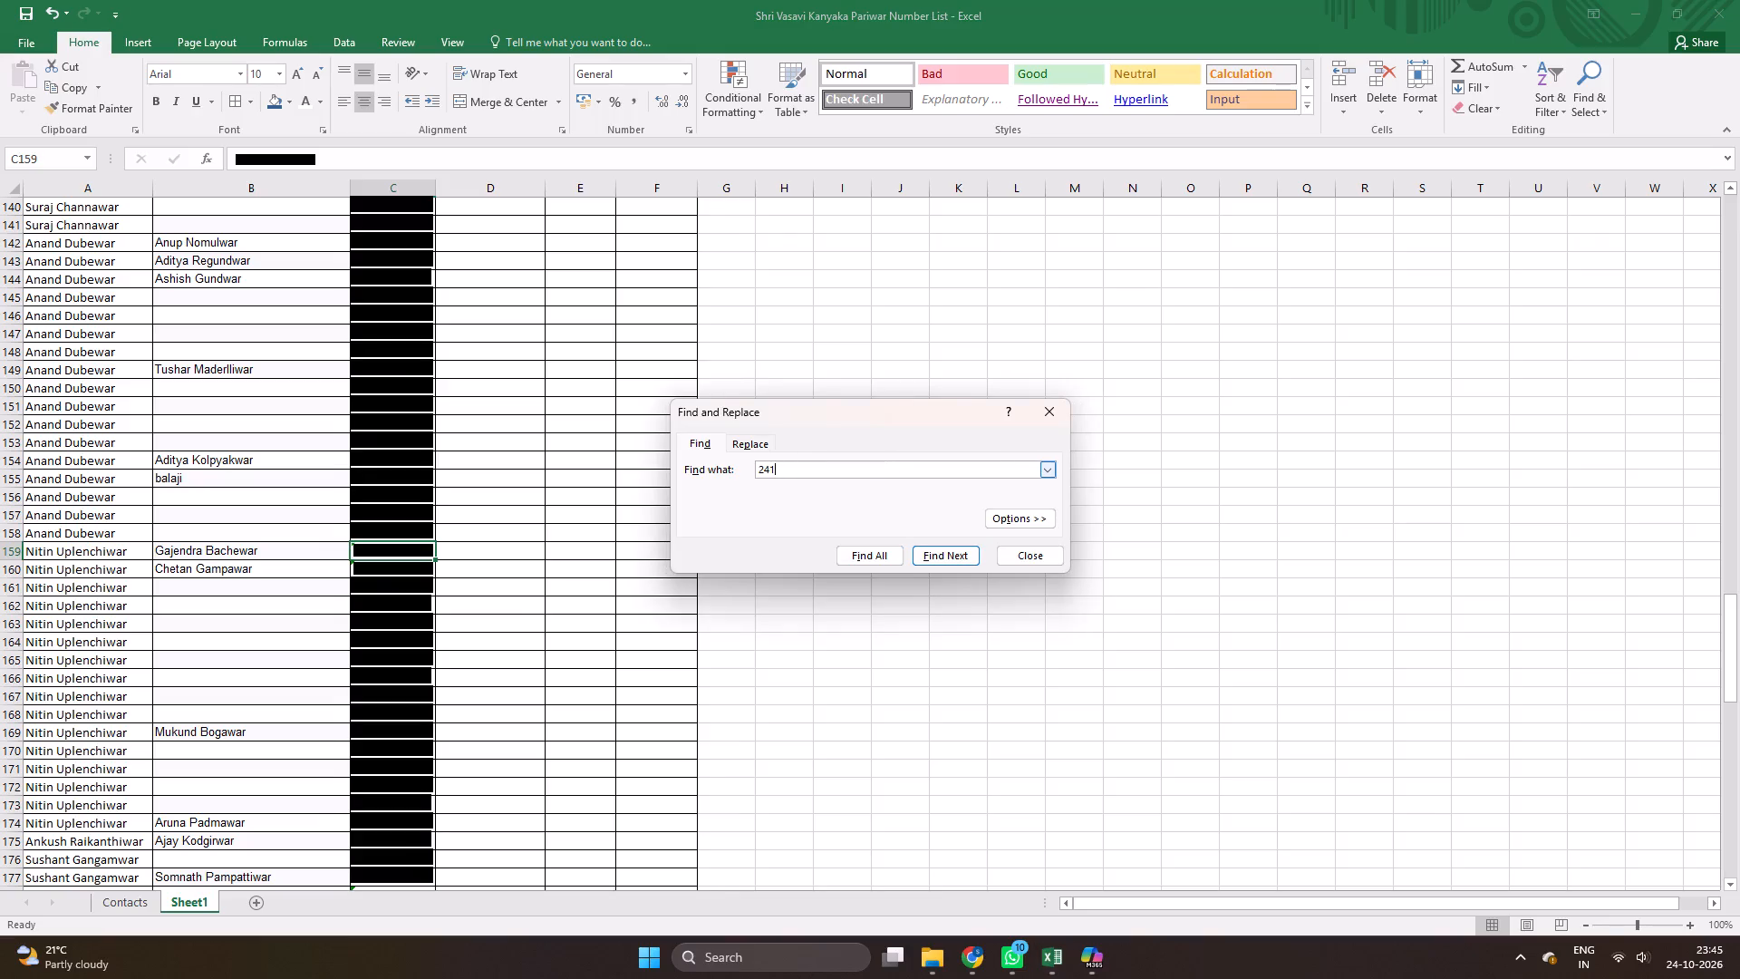
pyautogui.press('BackSpace')
pyautogui.press('BackSpace')
pyautogui.press('BackSpace')
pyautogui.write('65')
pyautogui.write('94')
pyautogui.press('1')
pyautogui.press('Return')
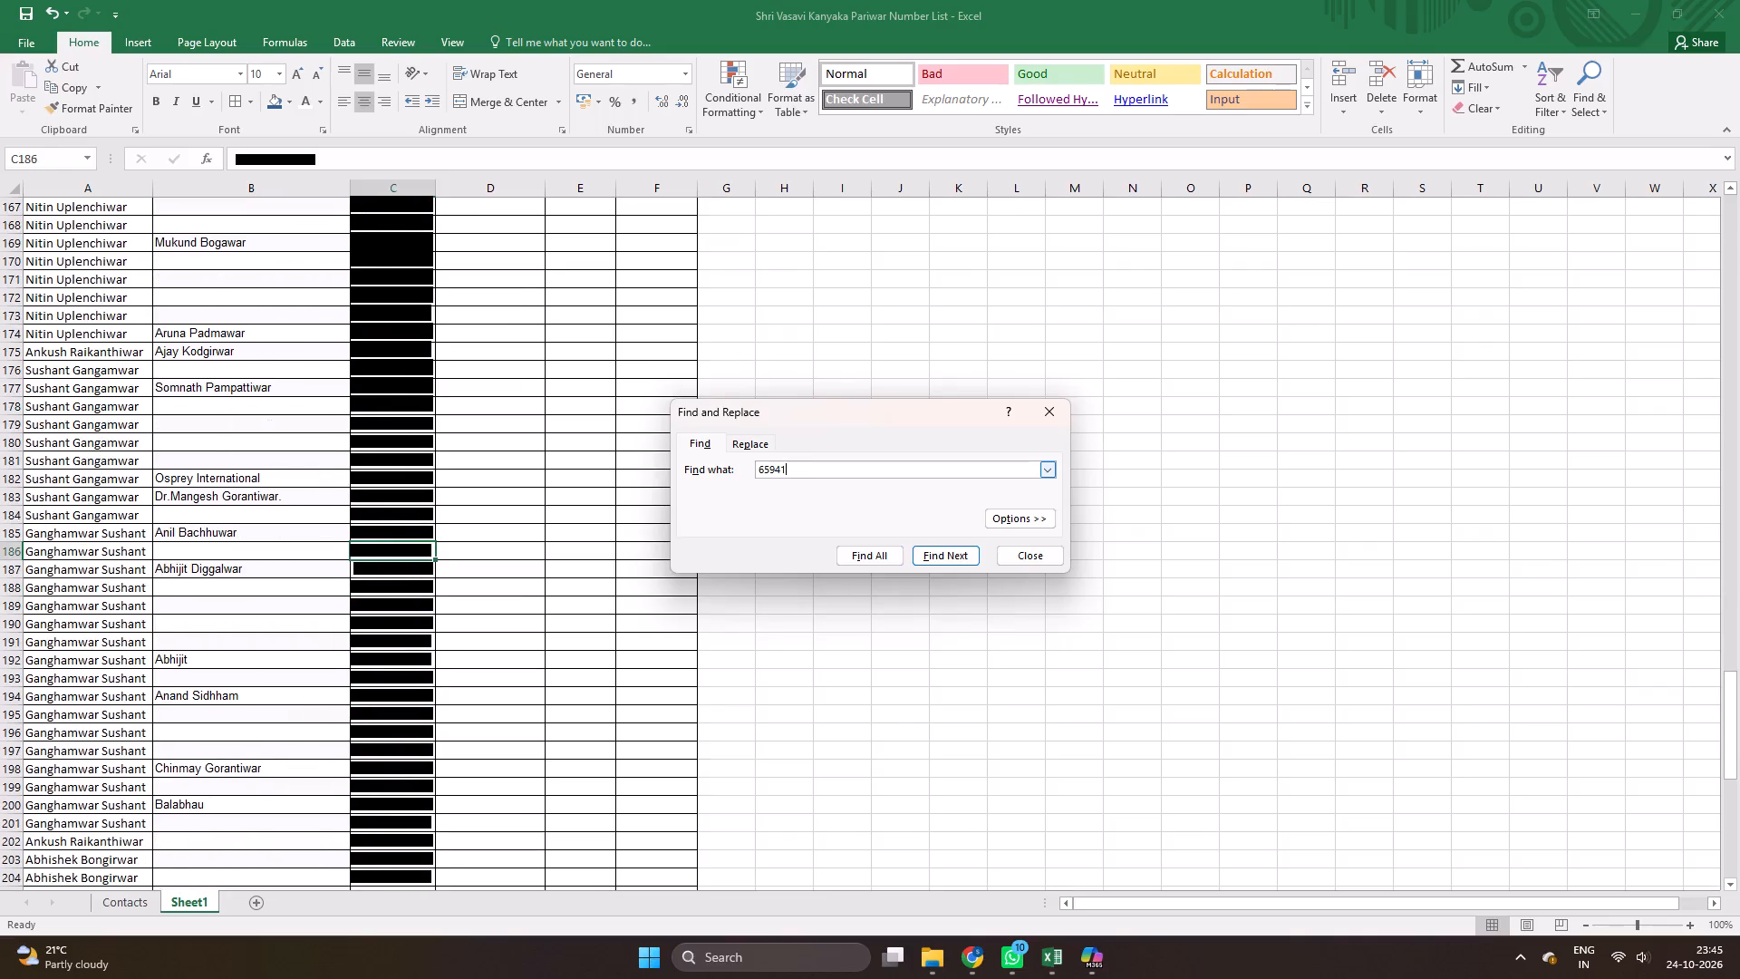
pyautogui.click(180, 556)
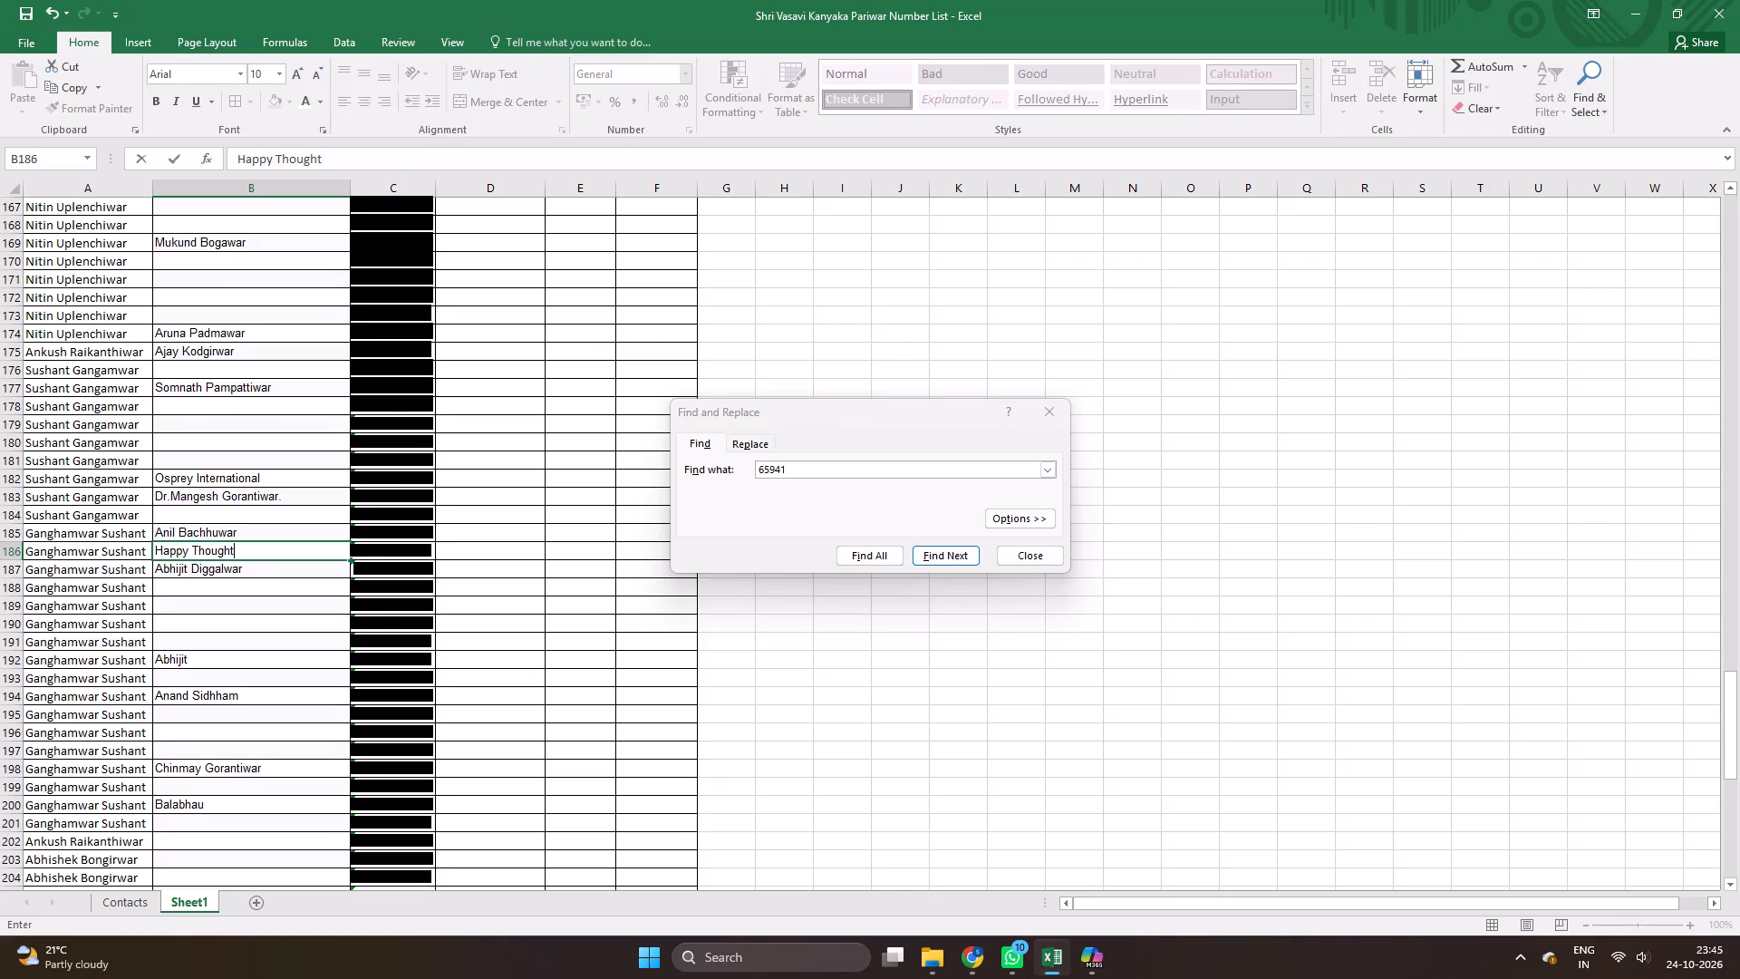
# Find the thirty-ninth contact by a five-digit part of the phone number and enter the contact's full name in B42.
pyautogui.click(803, 464)
pyautogui.press('BackSpace')
pyautogui.press('BackSpace')
pyautogui.press('BackSpace')
pyautogui.press('BackSpace')
pyautogui.press('BackSpace')
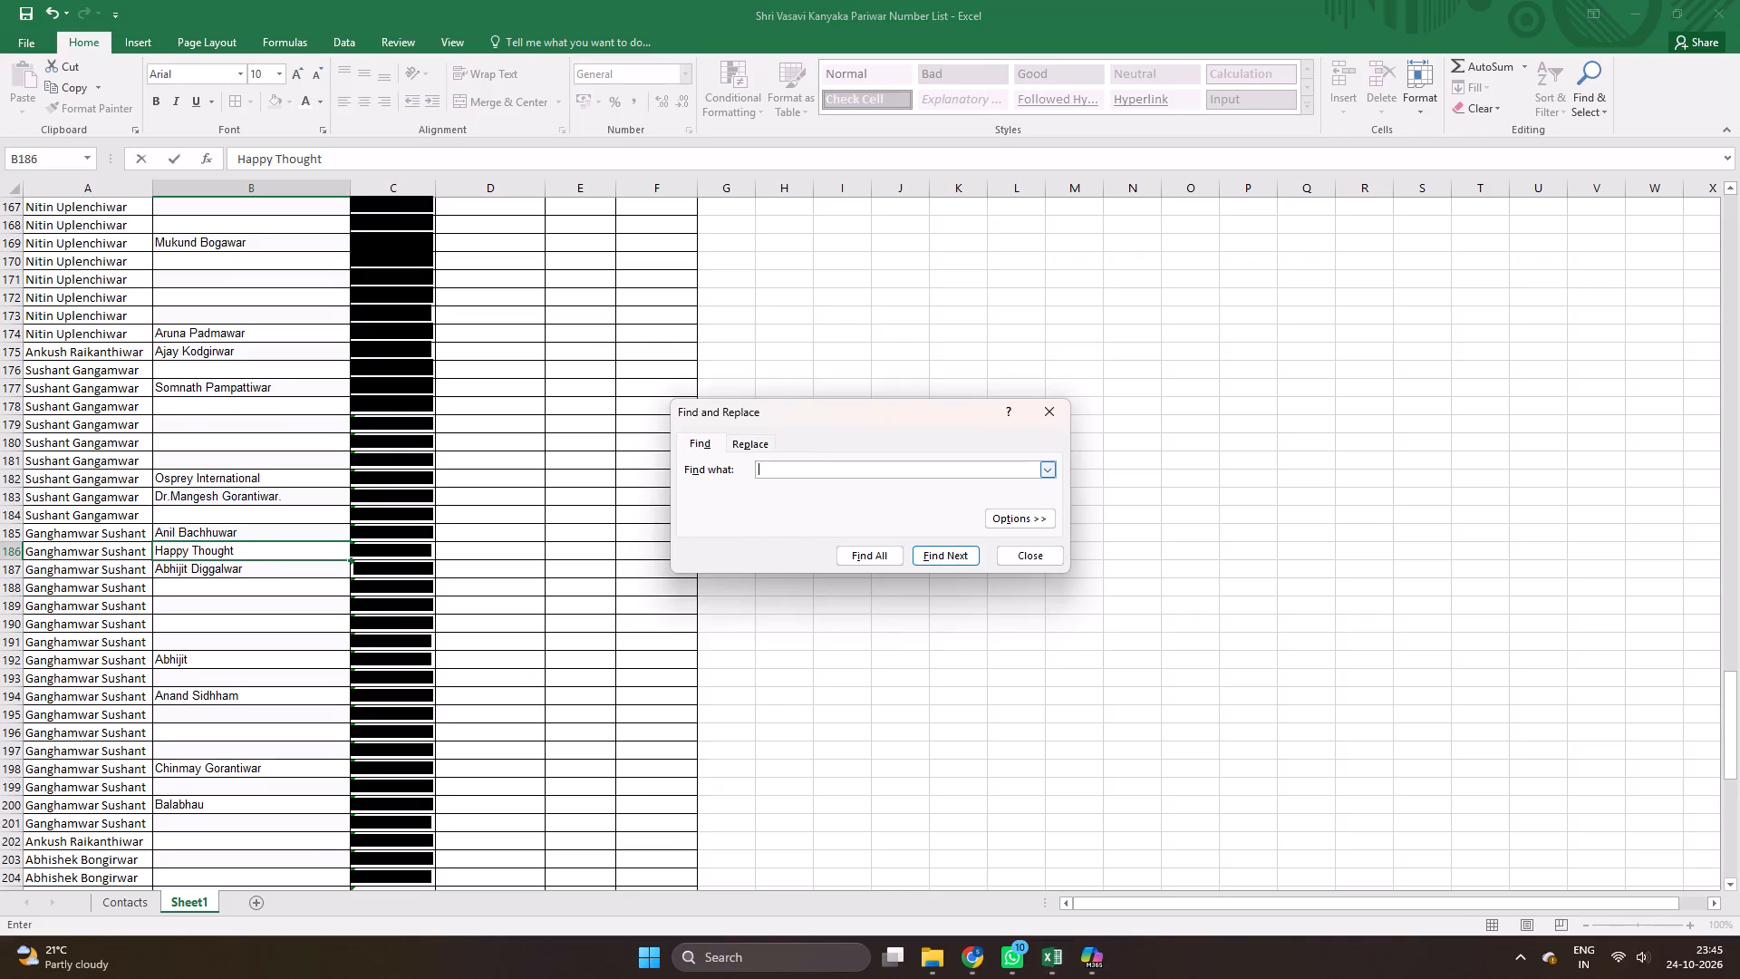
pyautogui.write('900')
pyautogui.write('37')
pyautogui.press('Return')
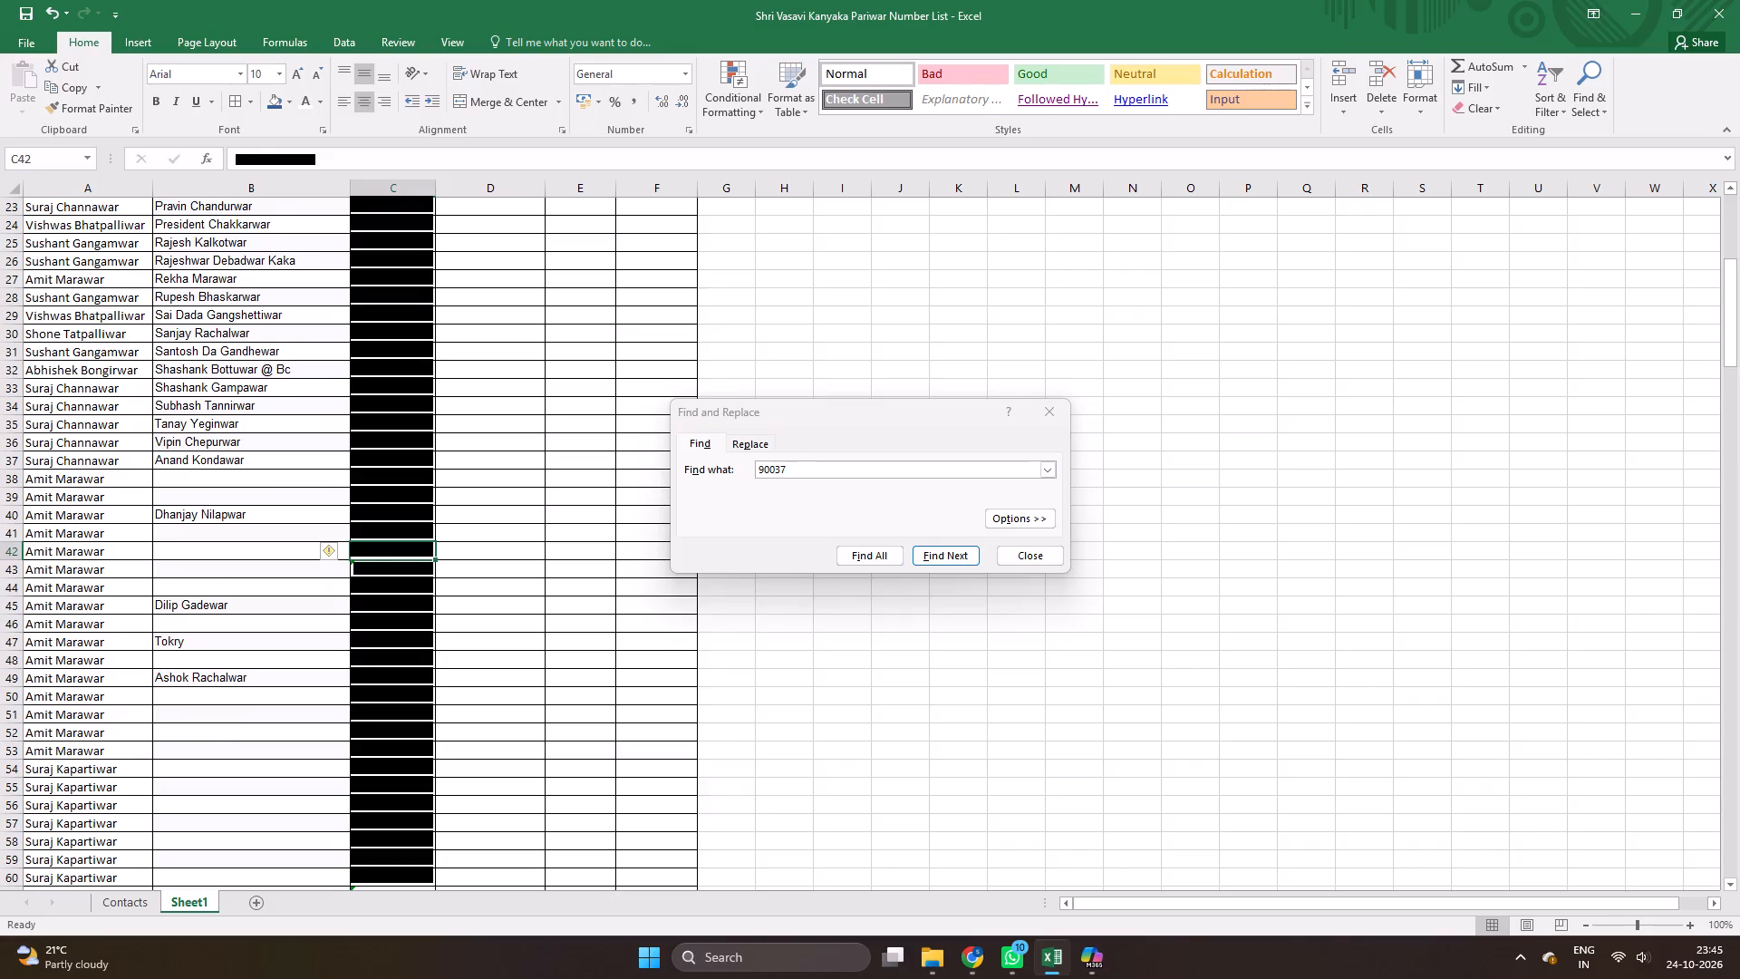
pyautogui.click(212, 554)
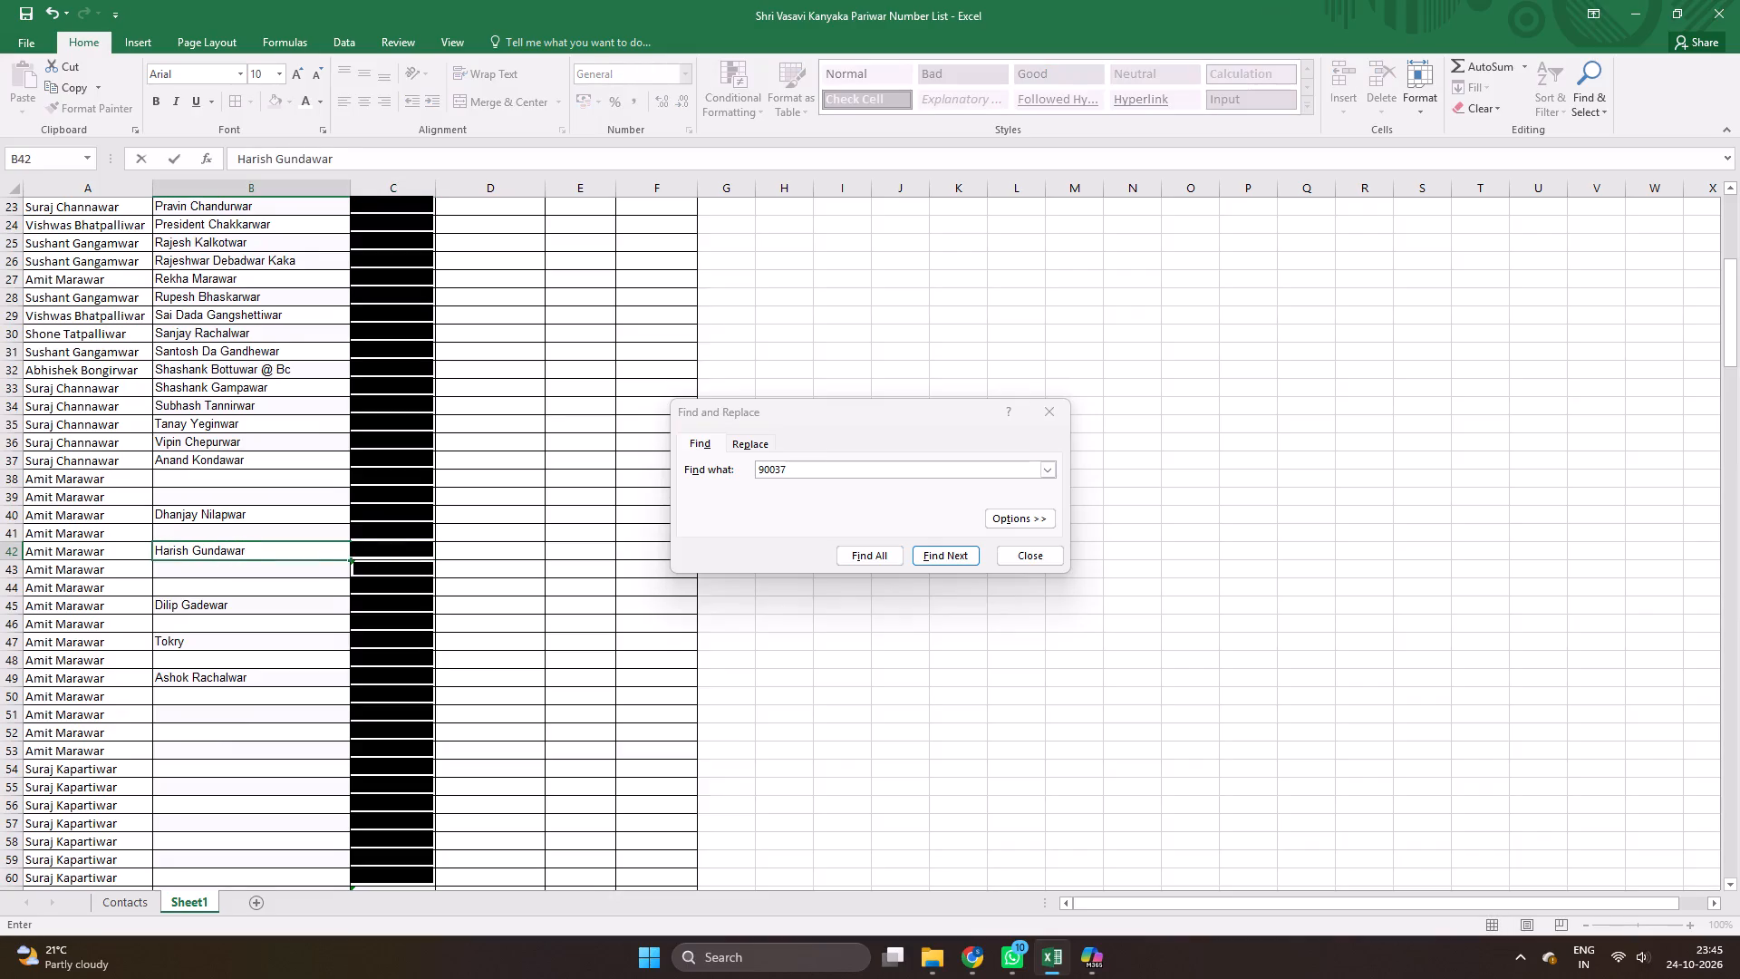
# Find the fortieth contact by a five-digit part of the phone number and enter the contact's full name in B77.
pyautogui.click(855, 474)
pyautogui.press('BackSpace')
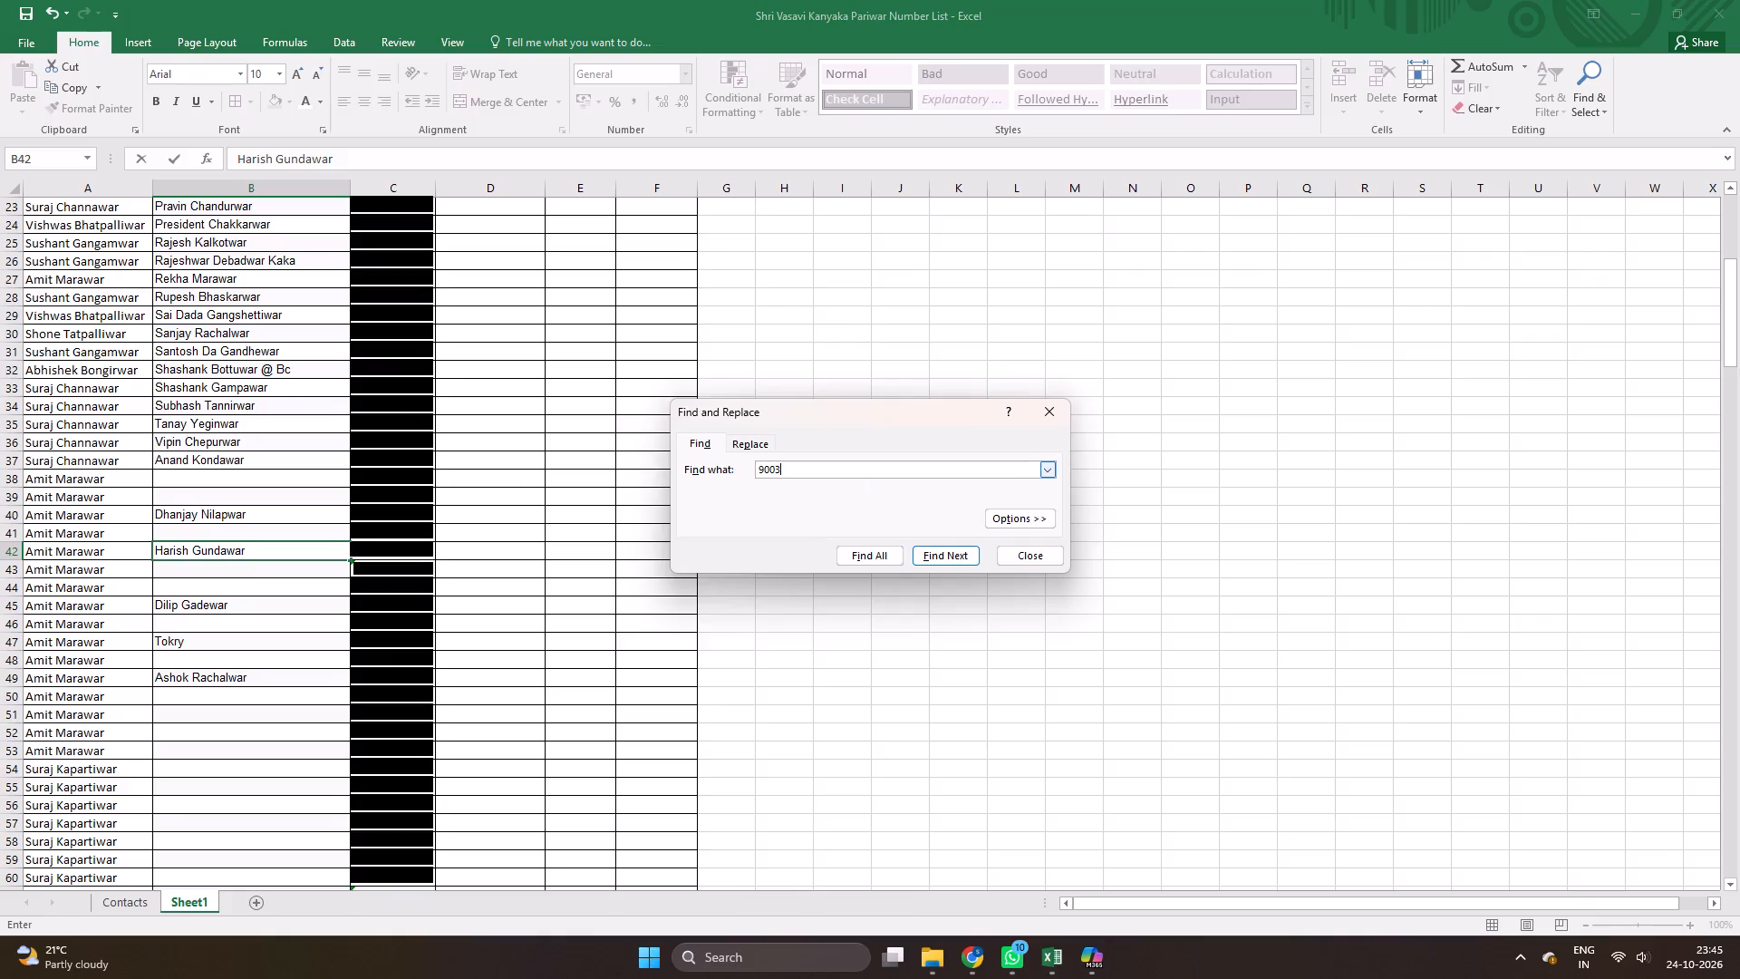
pyautogui.press('BackSpace')
pyautogui.press('BackSpace')
pyautogui.press('BackSpace')
pyautogui.press('BackSpace')
pyautogui.press('BackSpace')
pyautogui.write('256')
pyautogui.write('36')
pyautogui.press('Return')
pyautogui.scroll(1, 855, 474)
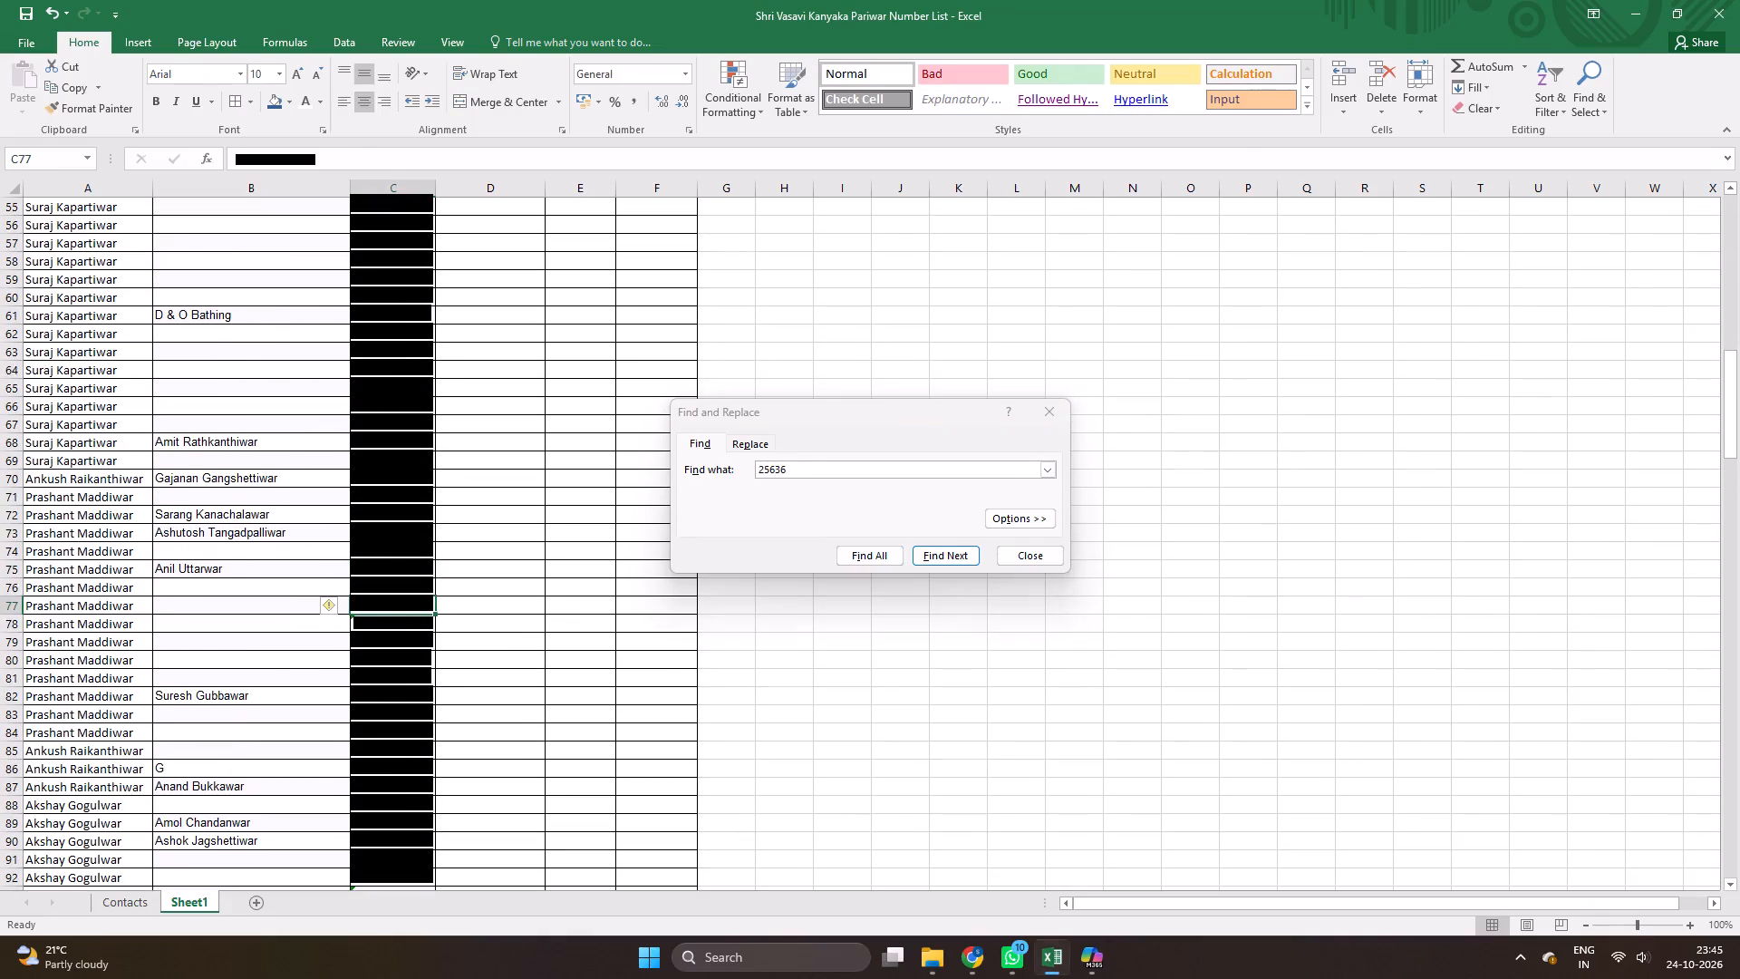
pyautogui.click(304, 599)
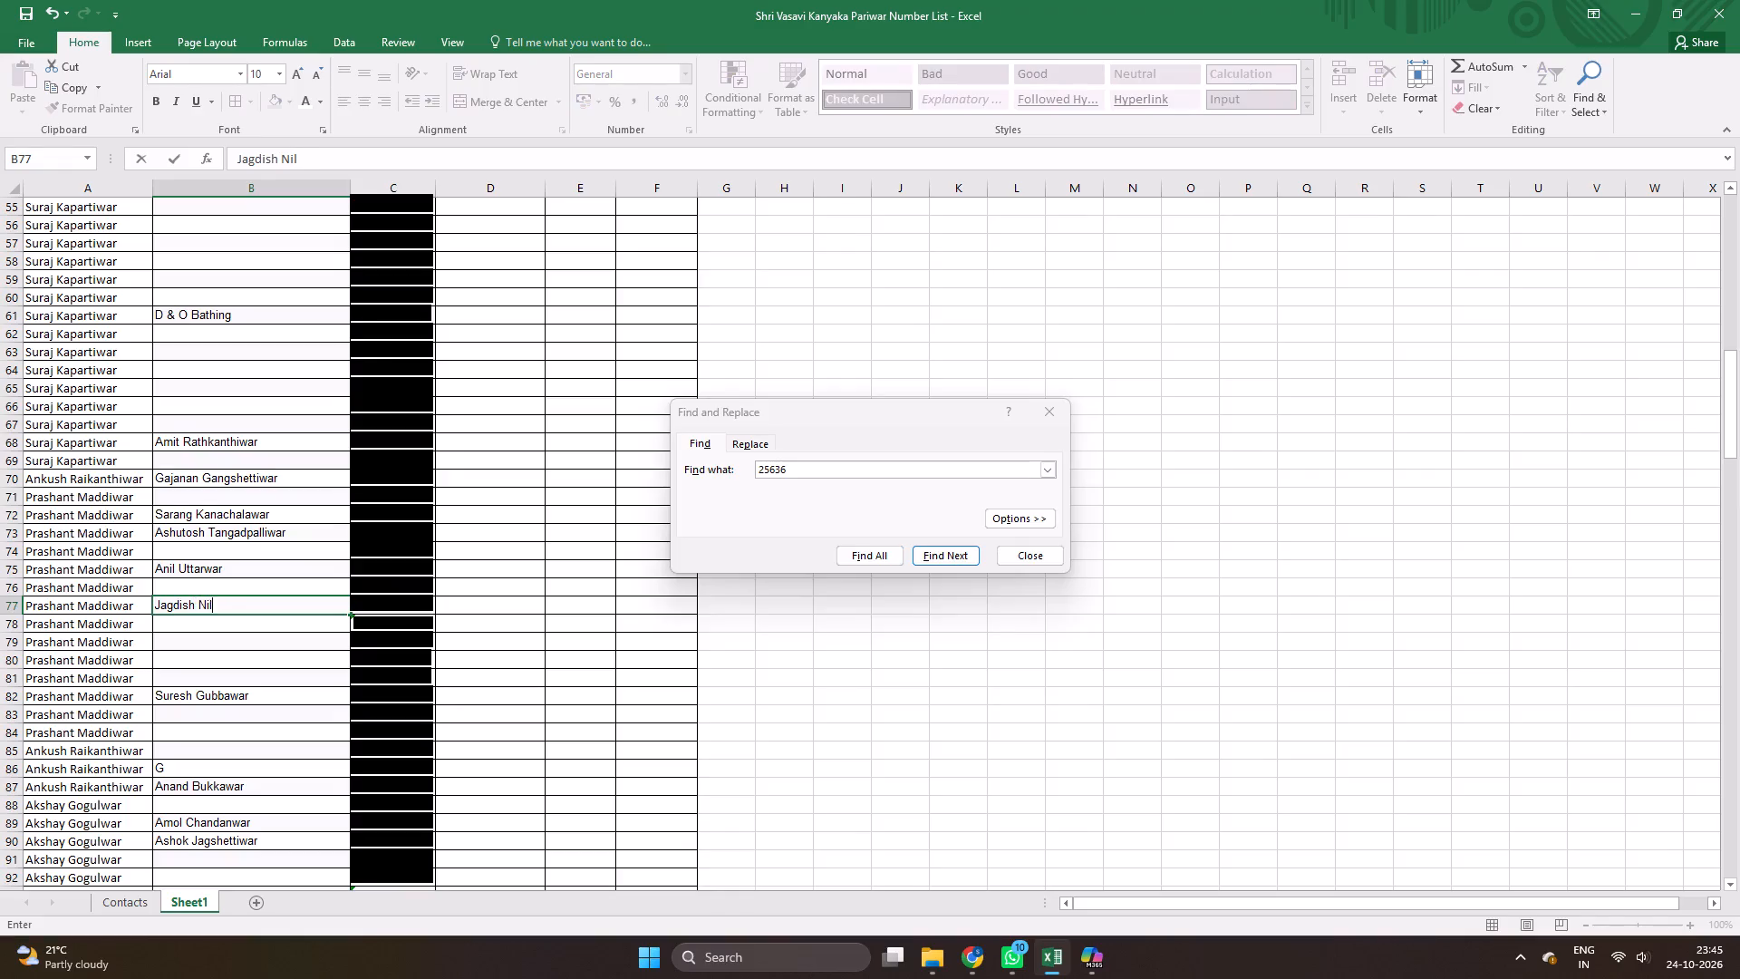
pyautogui.scroll(1, 304, 599)
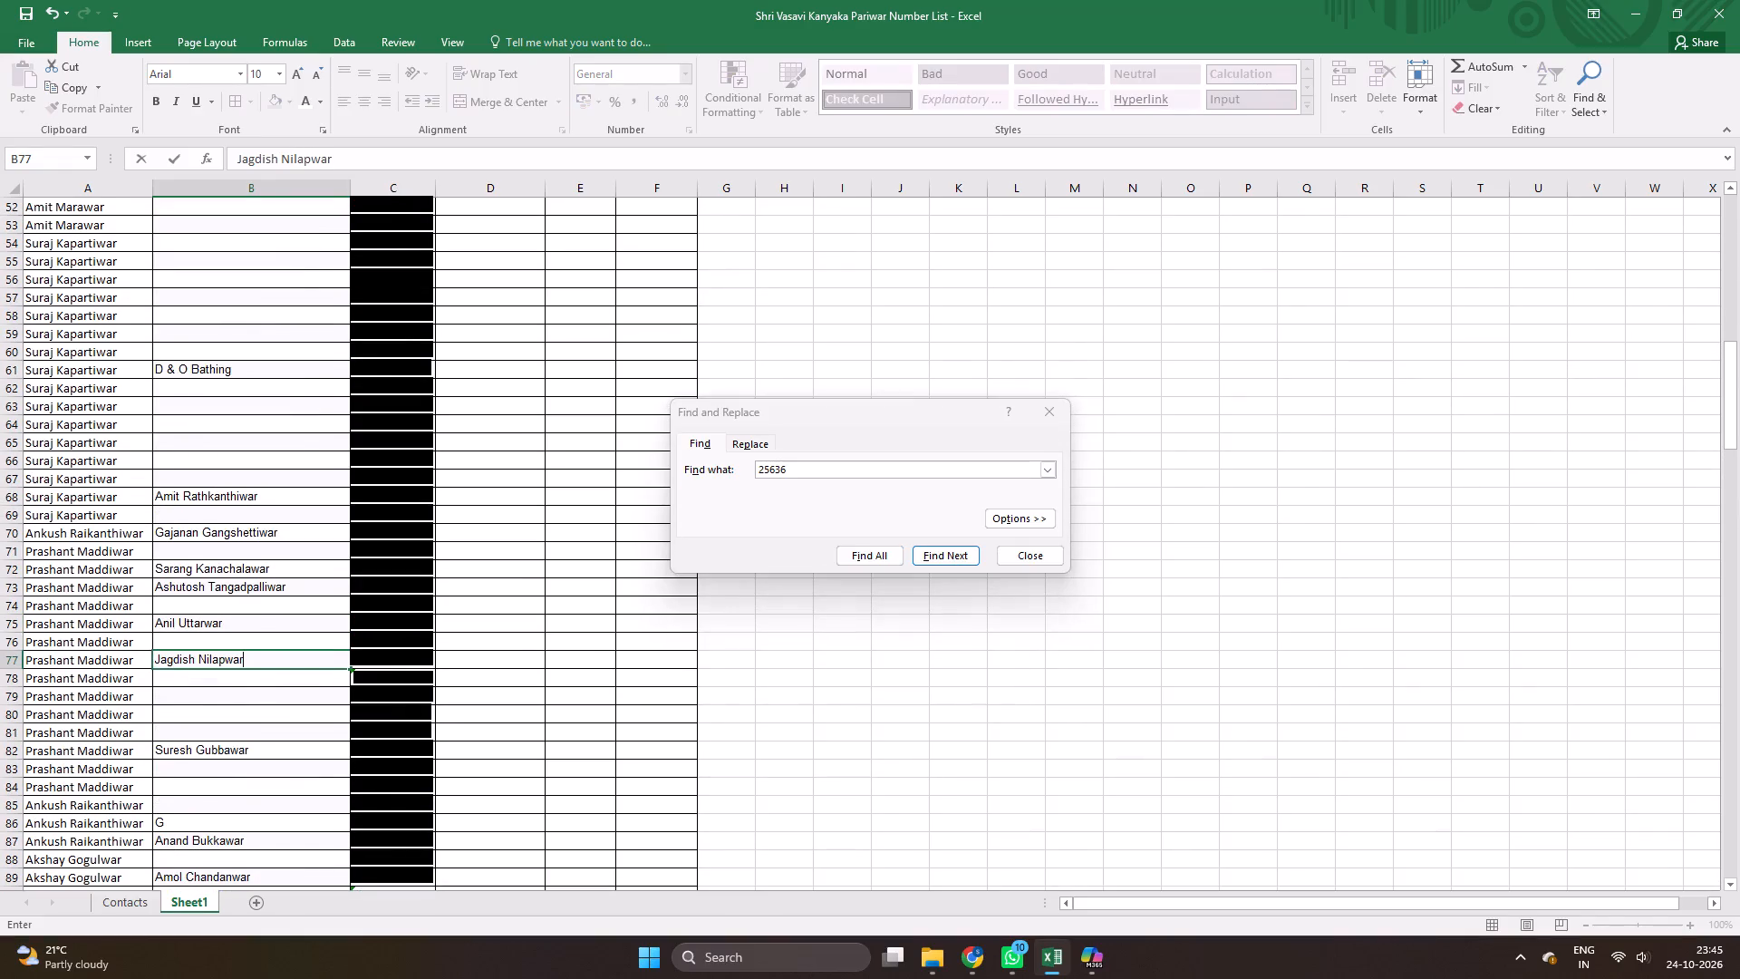
# Find the forty-first contact by a five-digit part of the phone number and enter the contact's full name in B218.
pyautogui.click(790, 473)
pyautogui.press('BackSpace')
pyautogui.press('BackSpace')
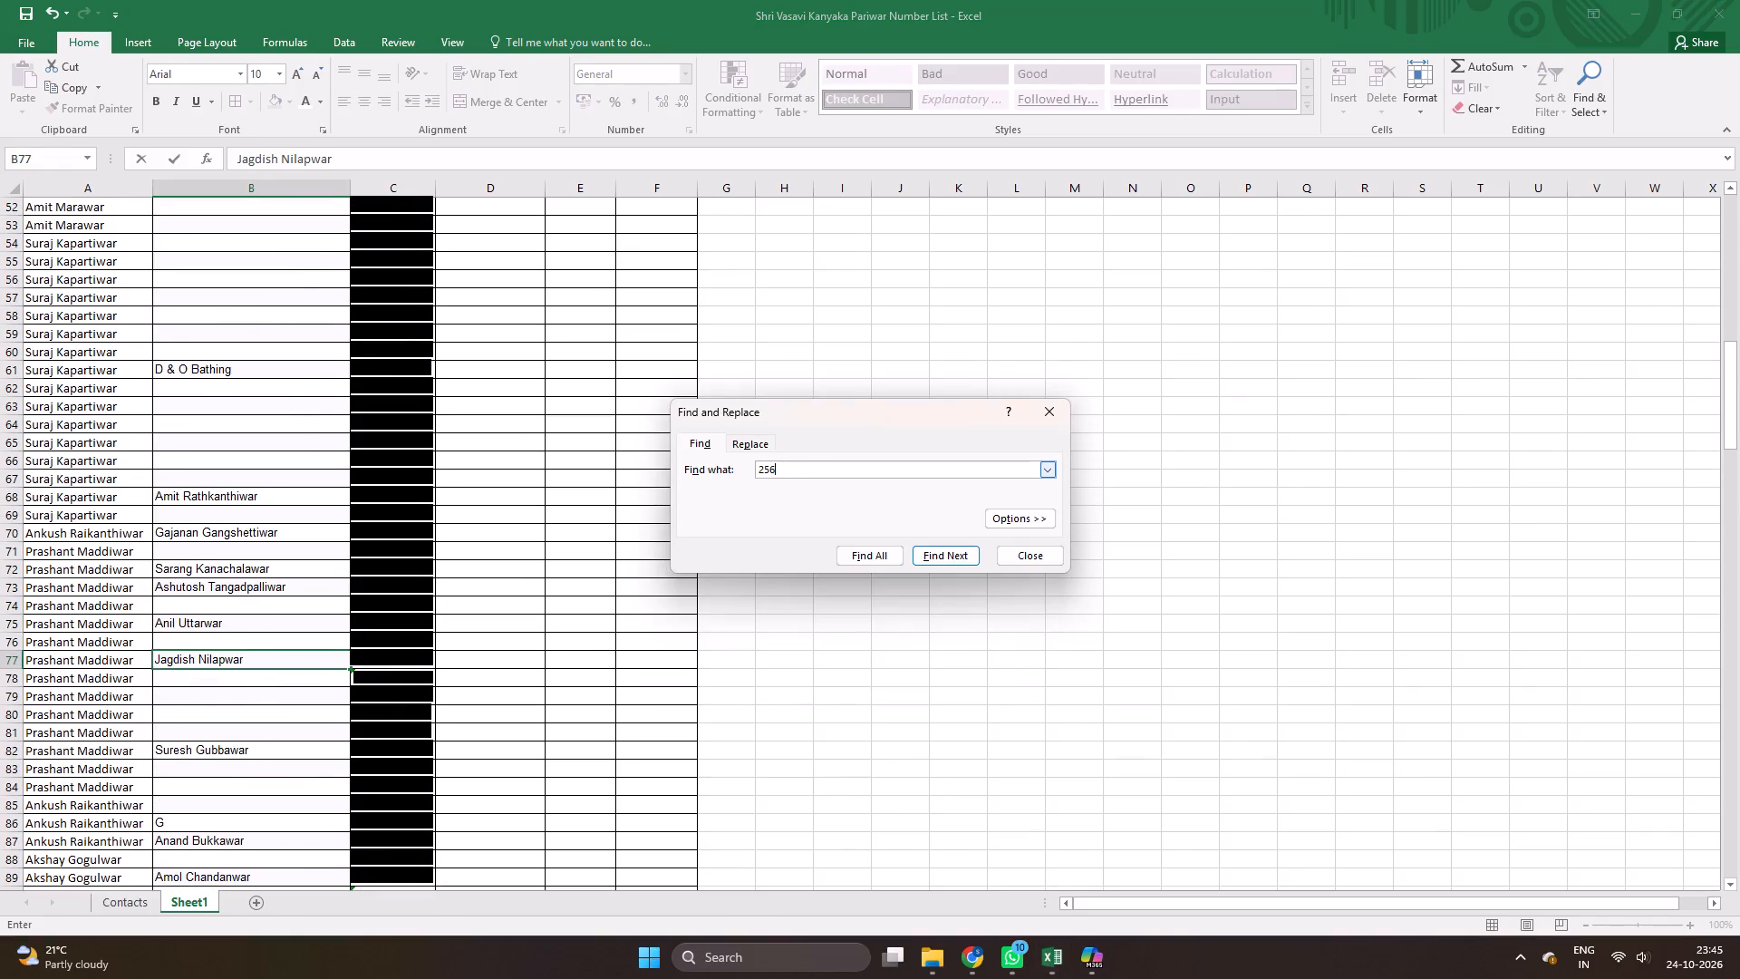
pyautogui.press('BackSpace')
pyautogui.press('BackSpace')
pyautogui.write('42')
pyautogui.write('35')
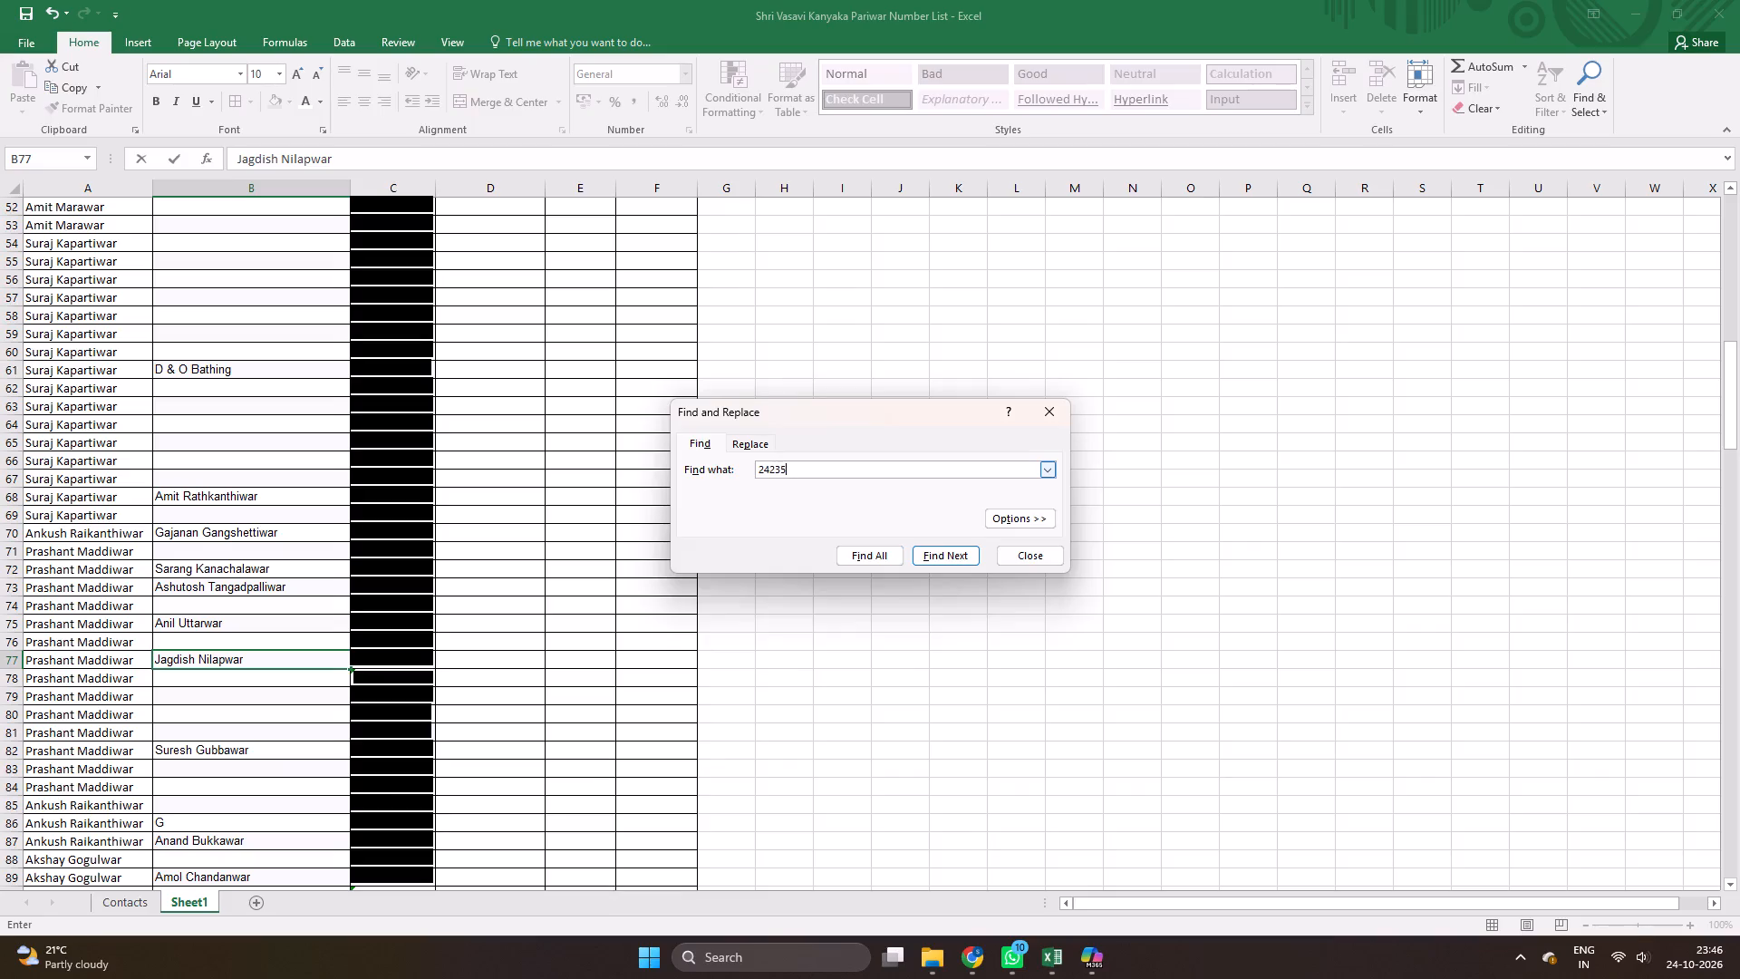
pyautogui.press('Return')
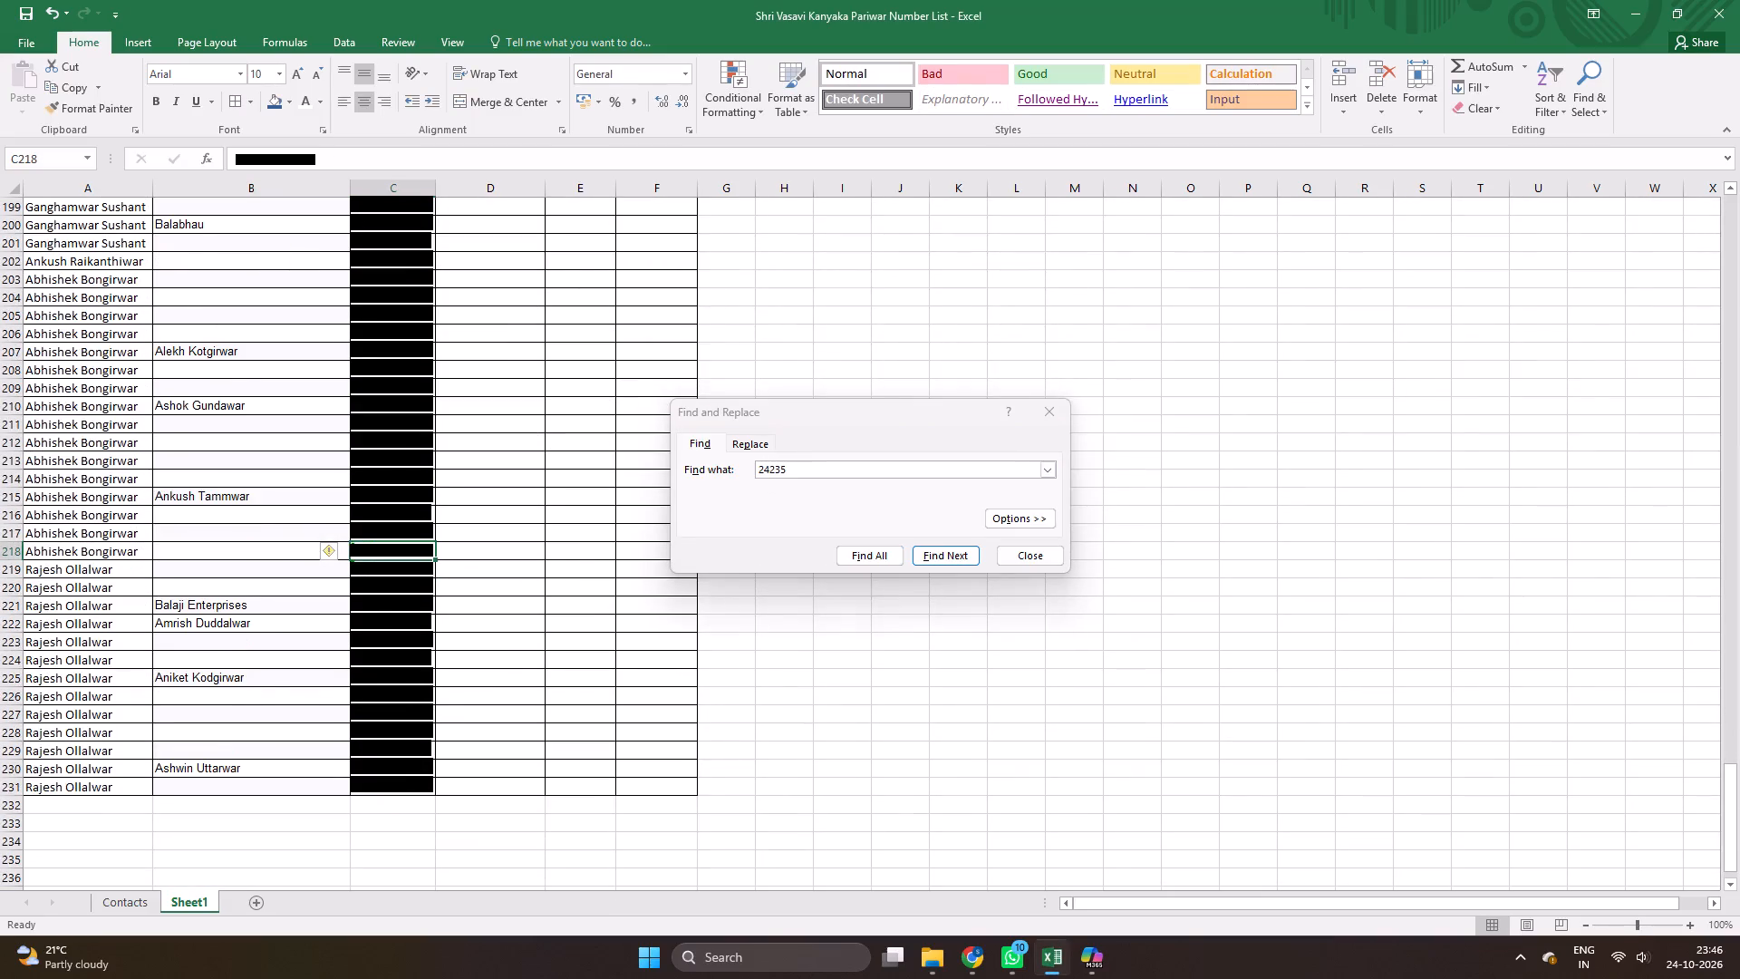
pyautogui.click(255, 555)
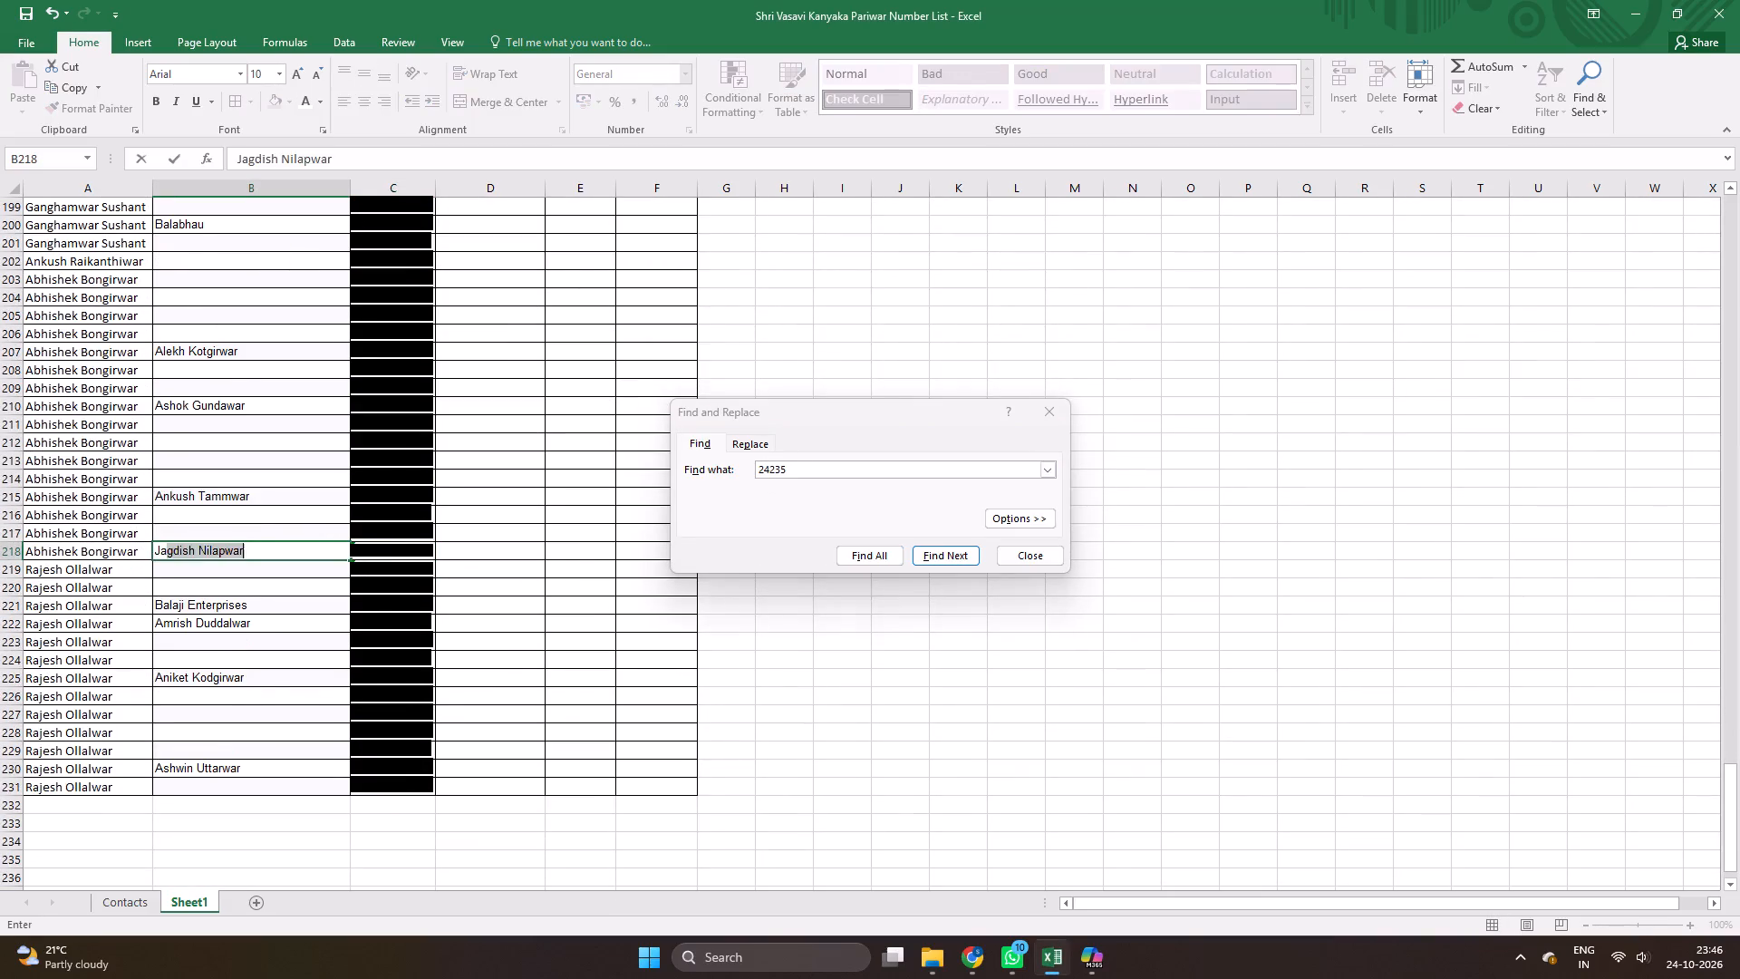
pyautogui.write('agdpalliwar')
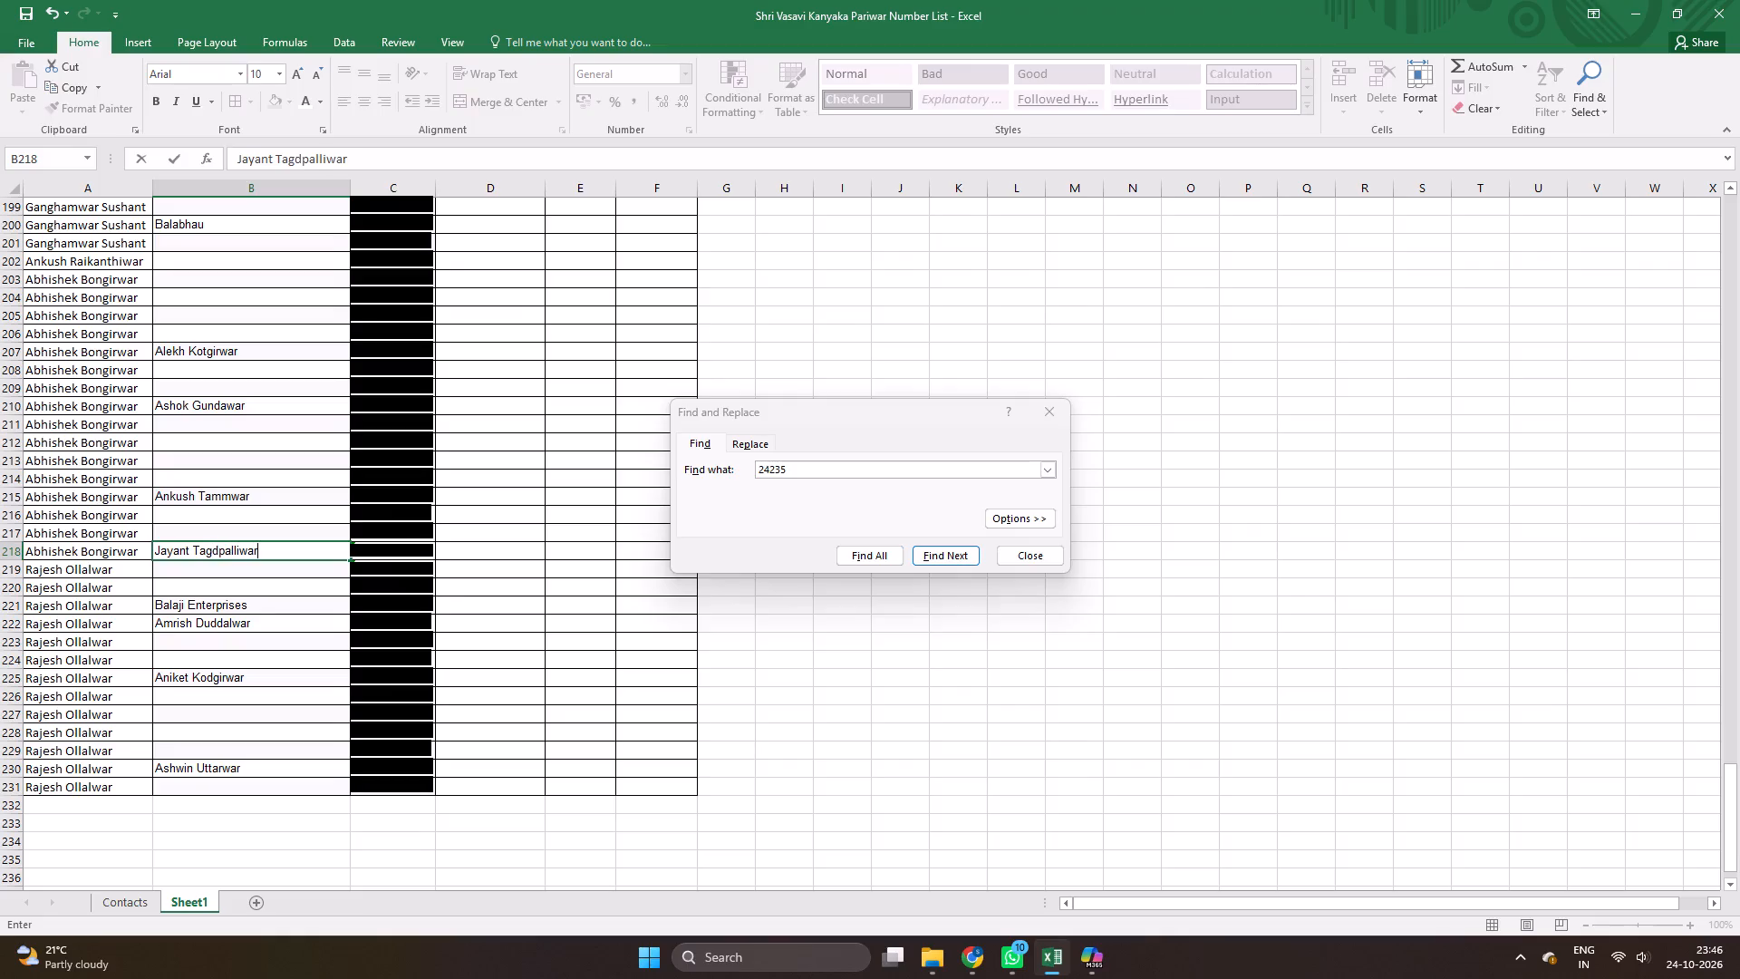
# Find the forty-second contact by a five-digit part of the phone number and enter Kishore in B231.
pyautogui.click(807, 474)
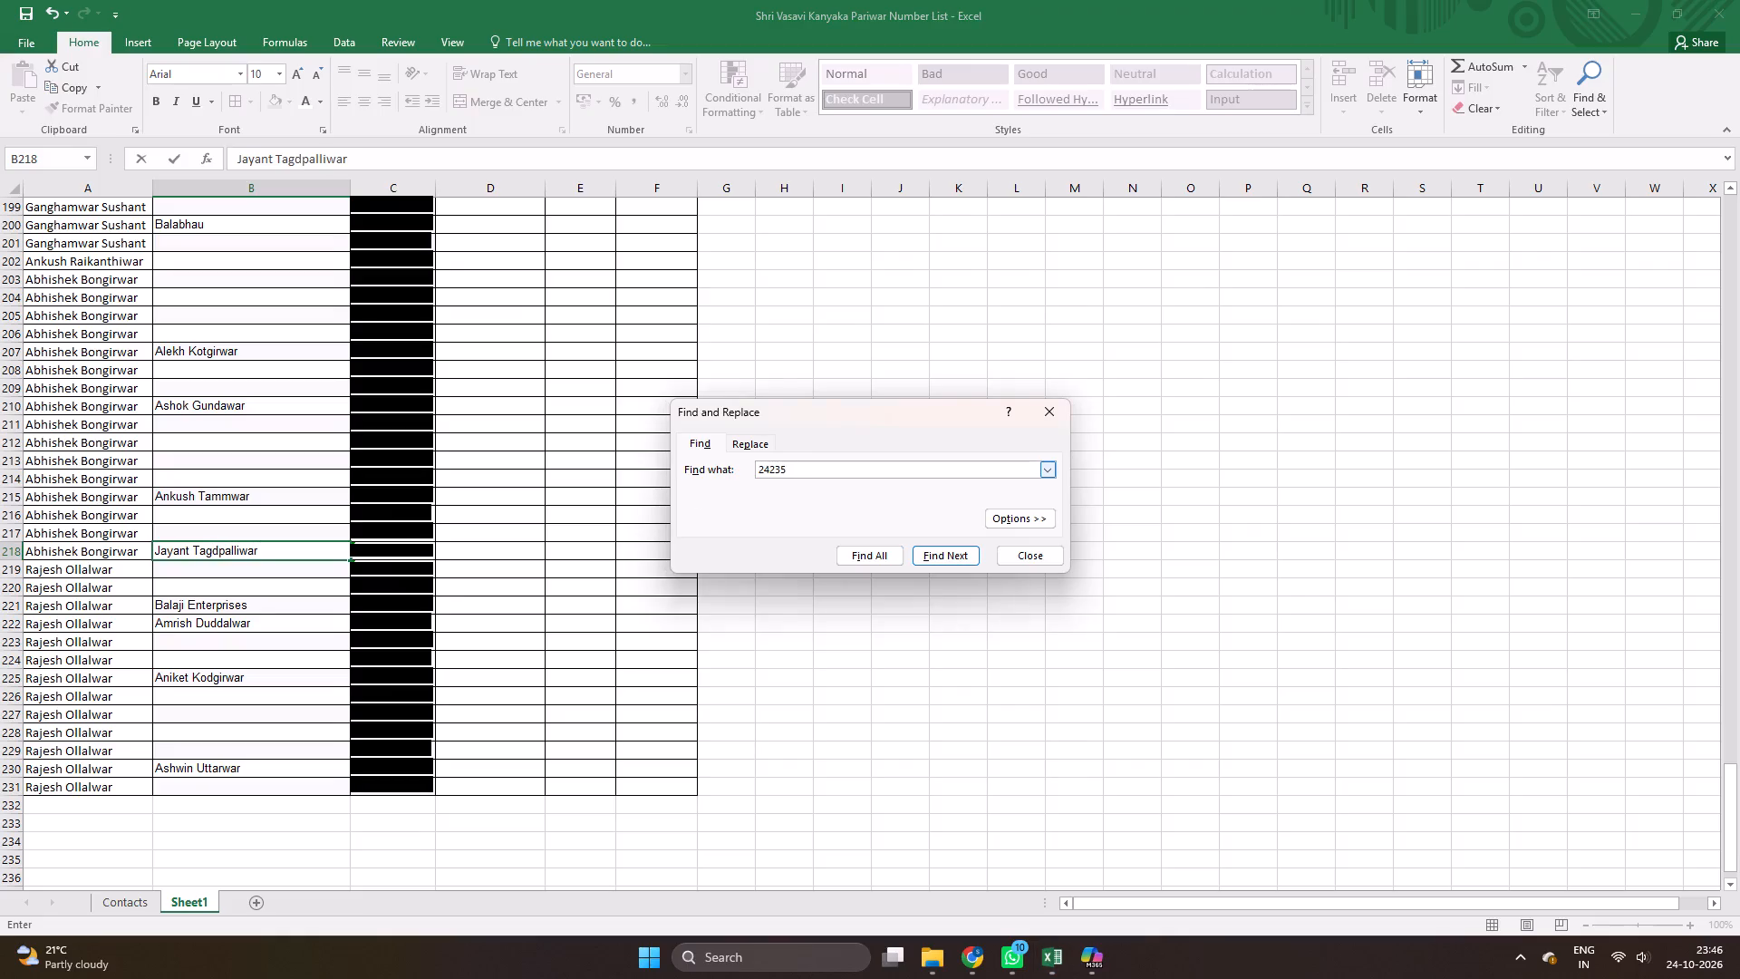
pyautogui.press('BackSpace')
pyautogui.press('BackSpace')
pyautogui.press('BackSpace')
pyautogui.press('BackSpace')
pyautogui.press('BackSpace')
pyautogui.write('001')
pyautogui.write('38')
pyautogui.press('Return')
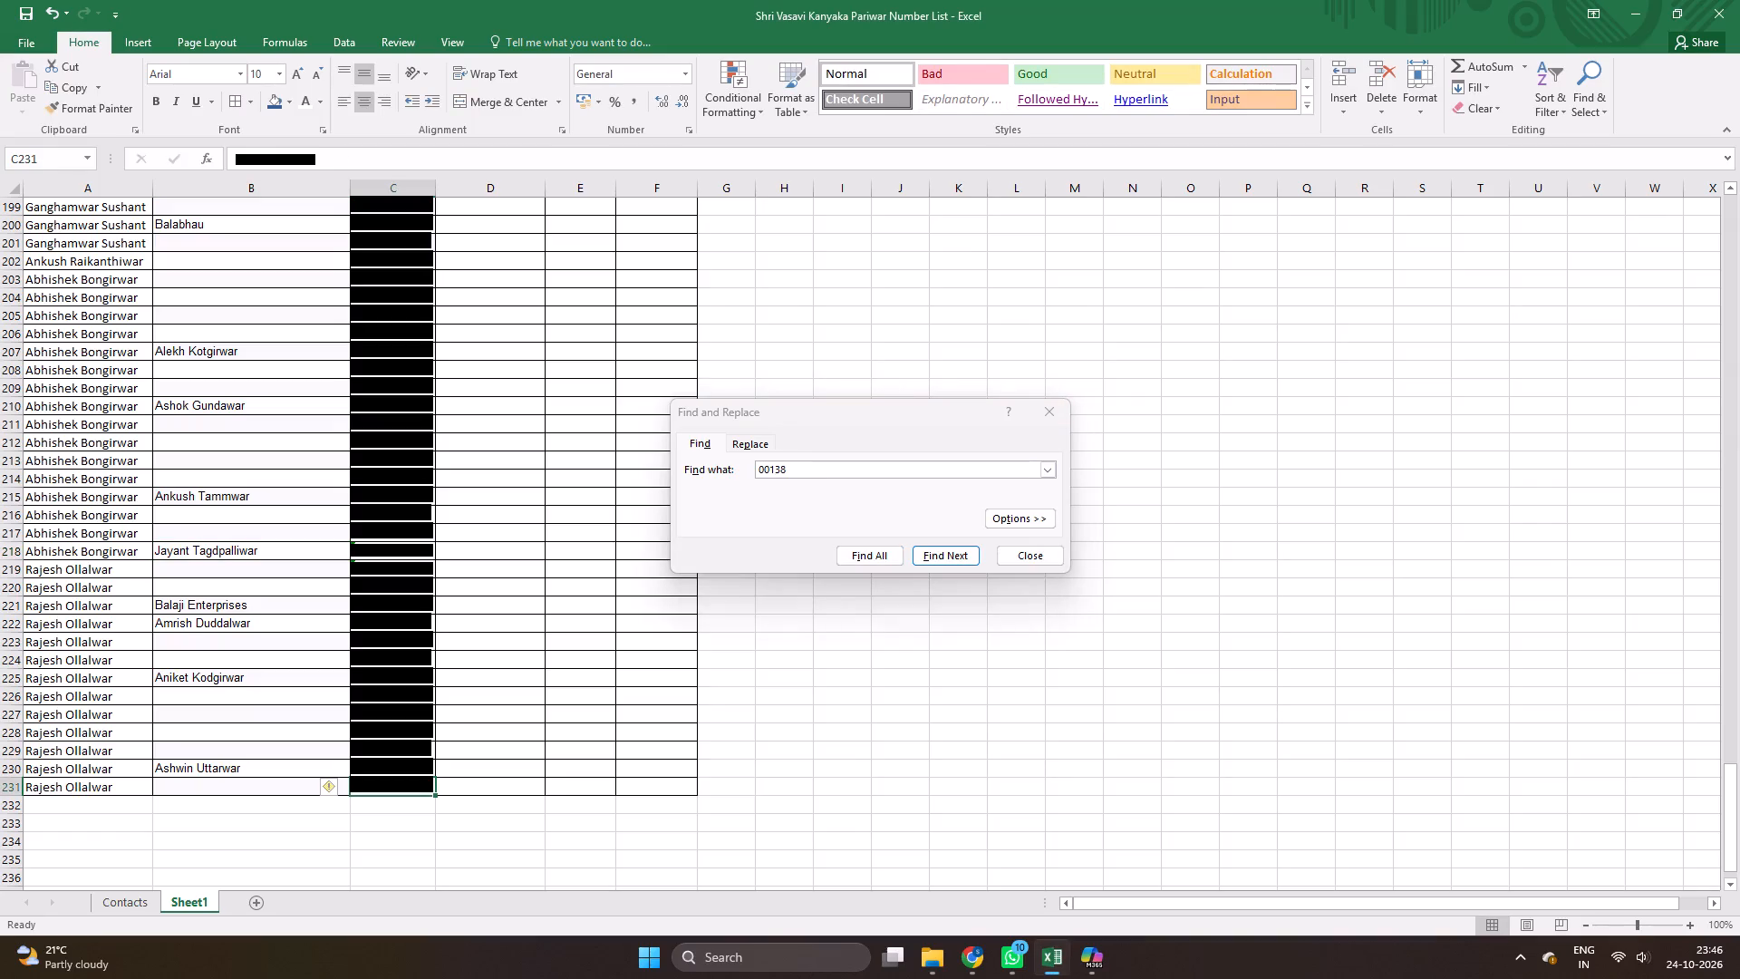
pyautogui.click(244, 790)
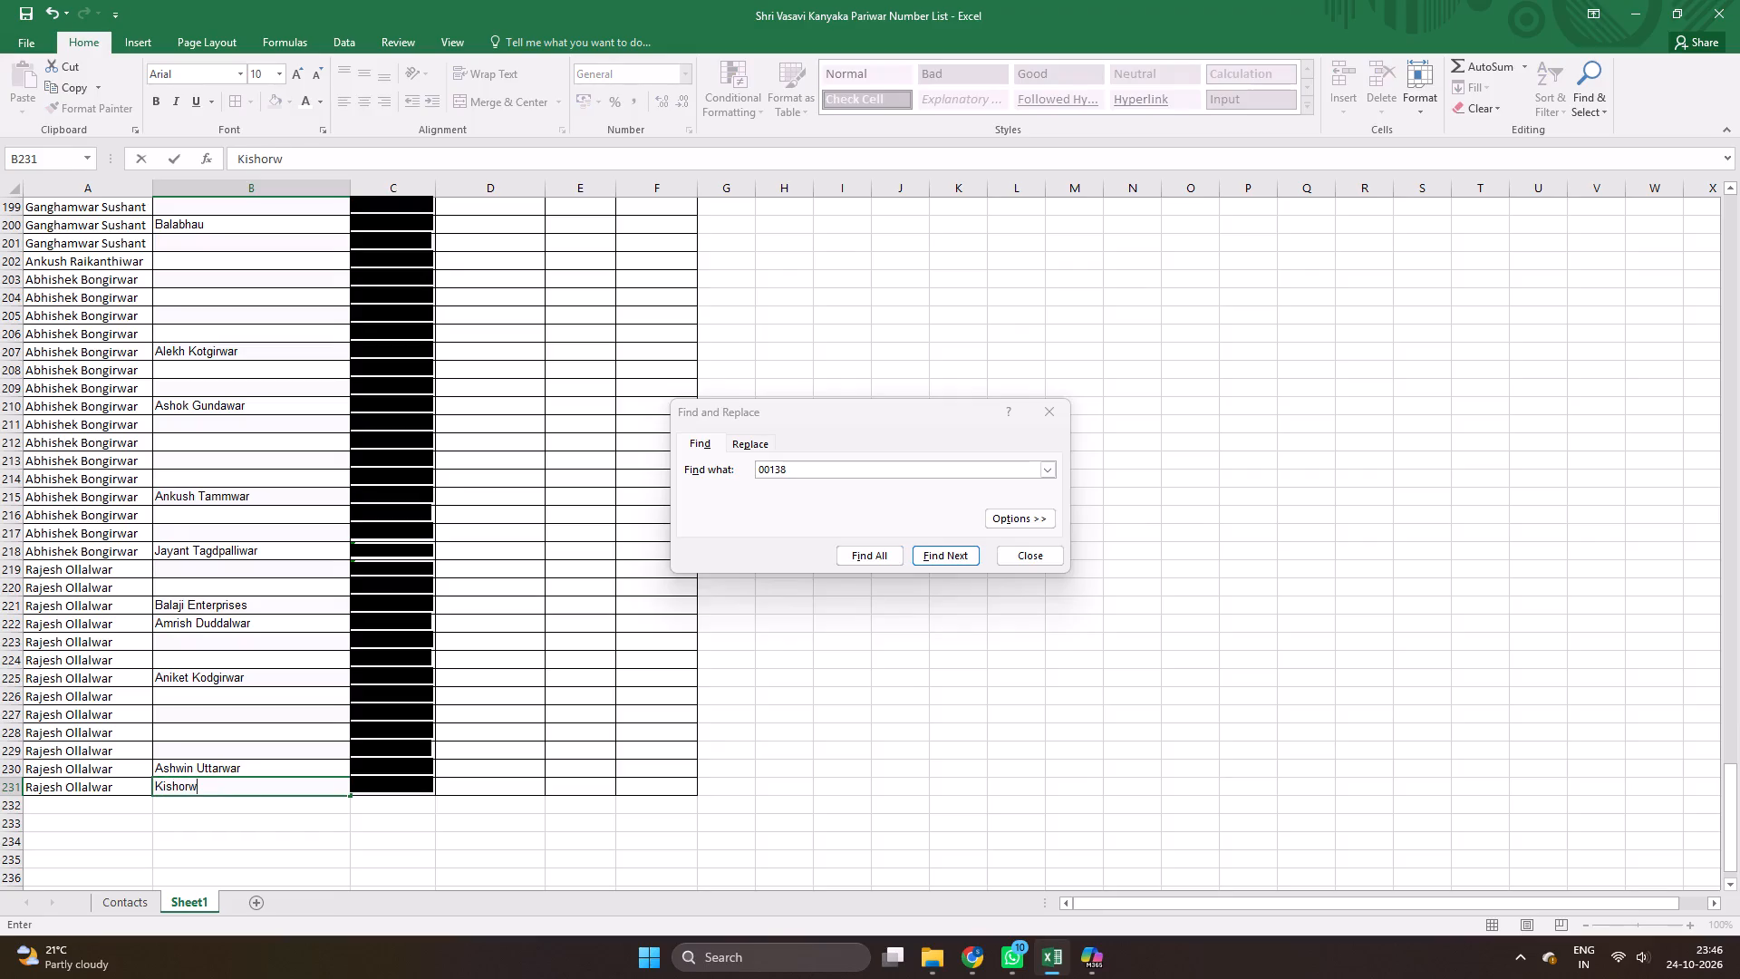
pyautogui.press('BackSpace')
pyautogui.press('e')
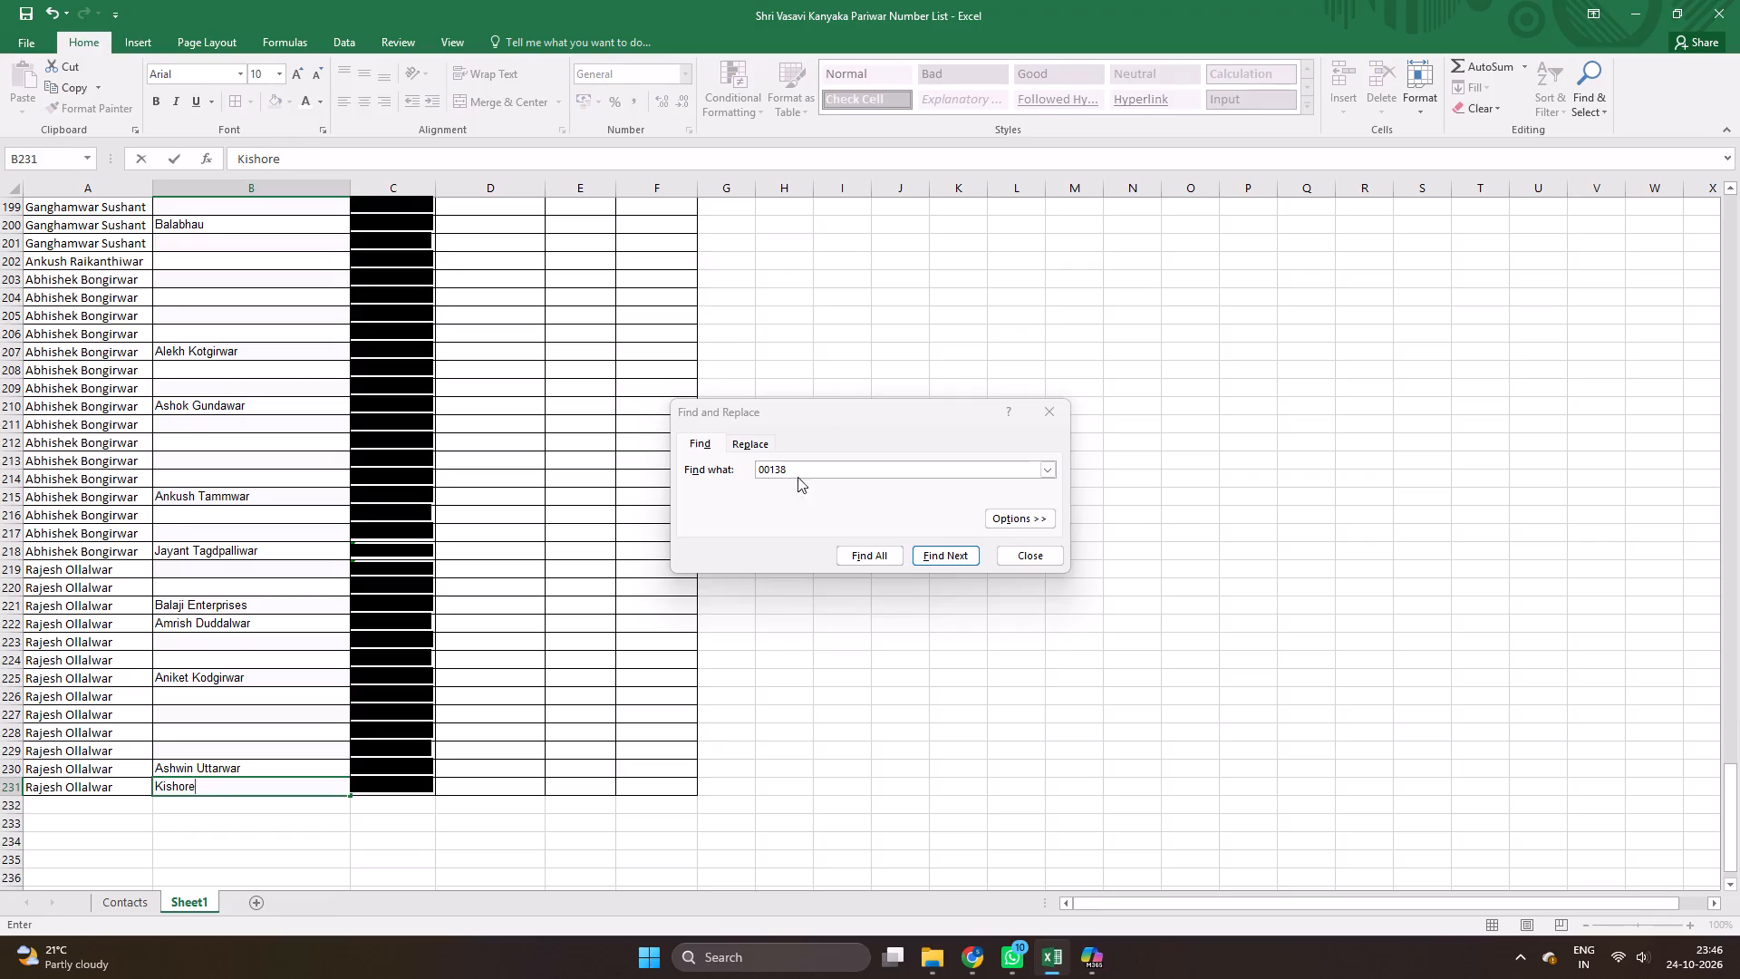
# Find the forty-third contact by a five-digit part of the phone number and enter the contact's full name in B62.
pyautogui.click(814, 467)
pyautogui.press('BackSpace')
pyautogui.press('BackSpace')
pyautogui.press('BackSpace')
pyautogui.press('BackSpace')
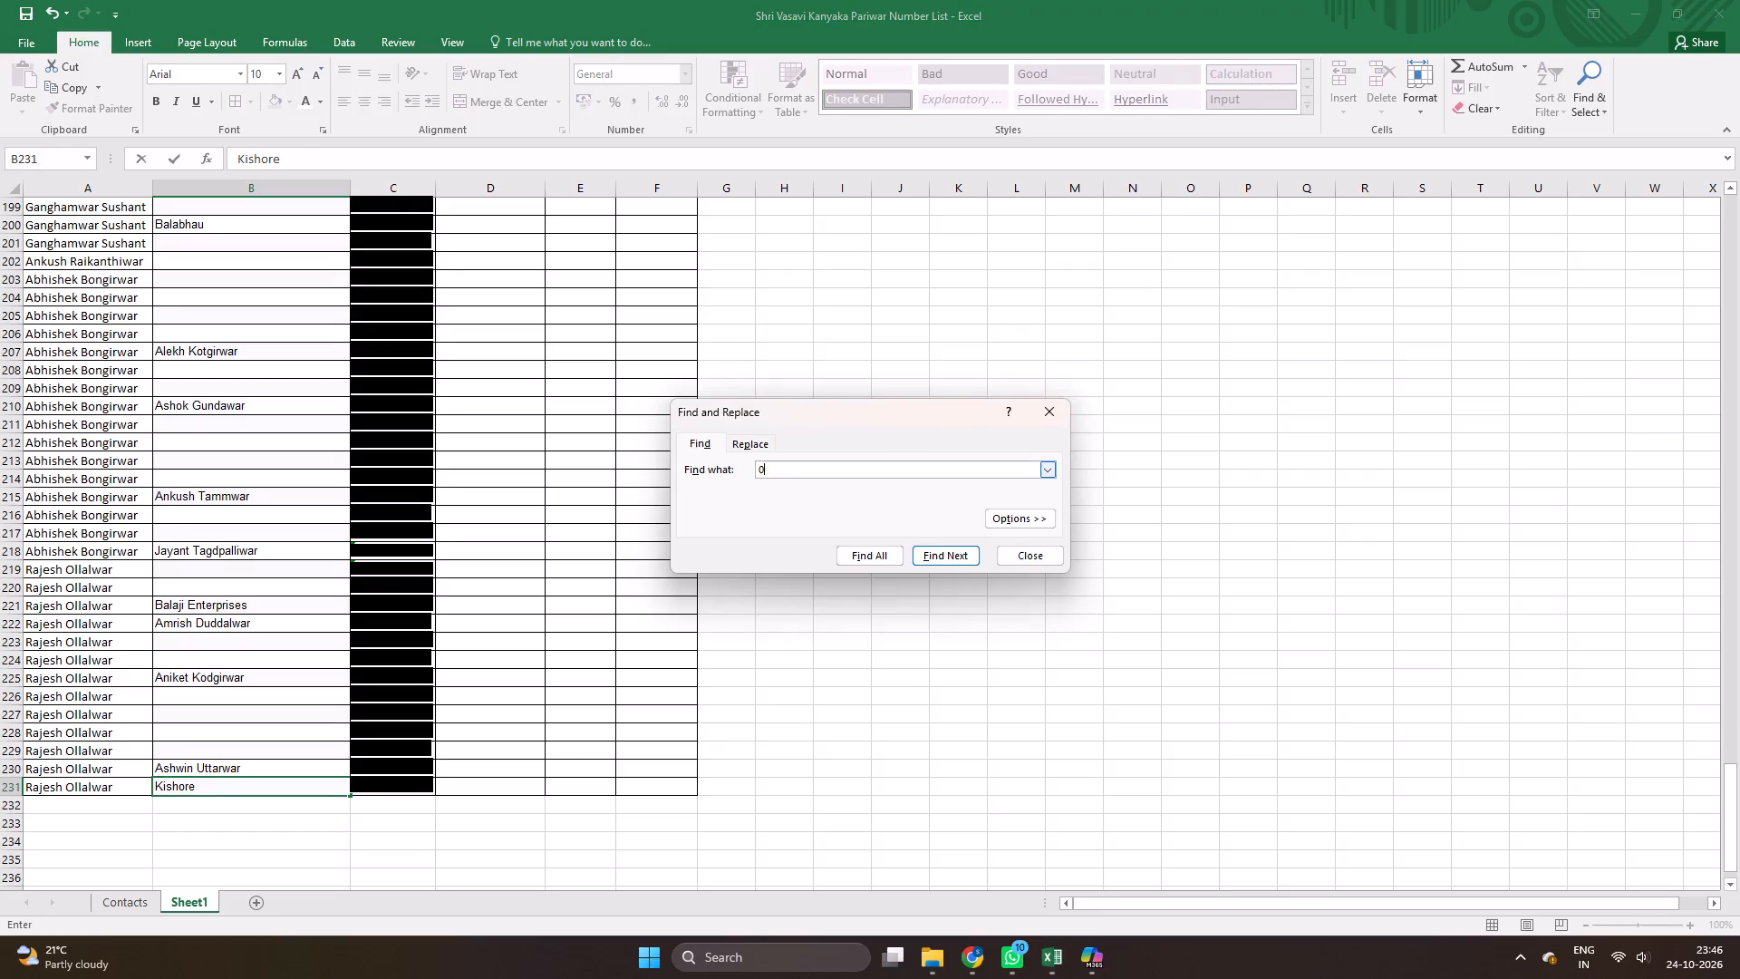
pyautogui.press('BackSpace')
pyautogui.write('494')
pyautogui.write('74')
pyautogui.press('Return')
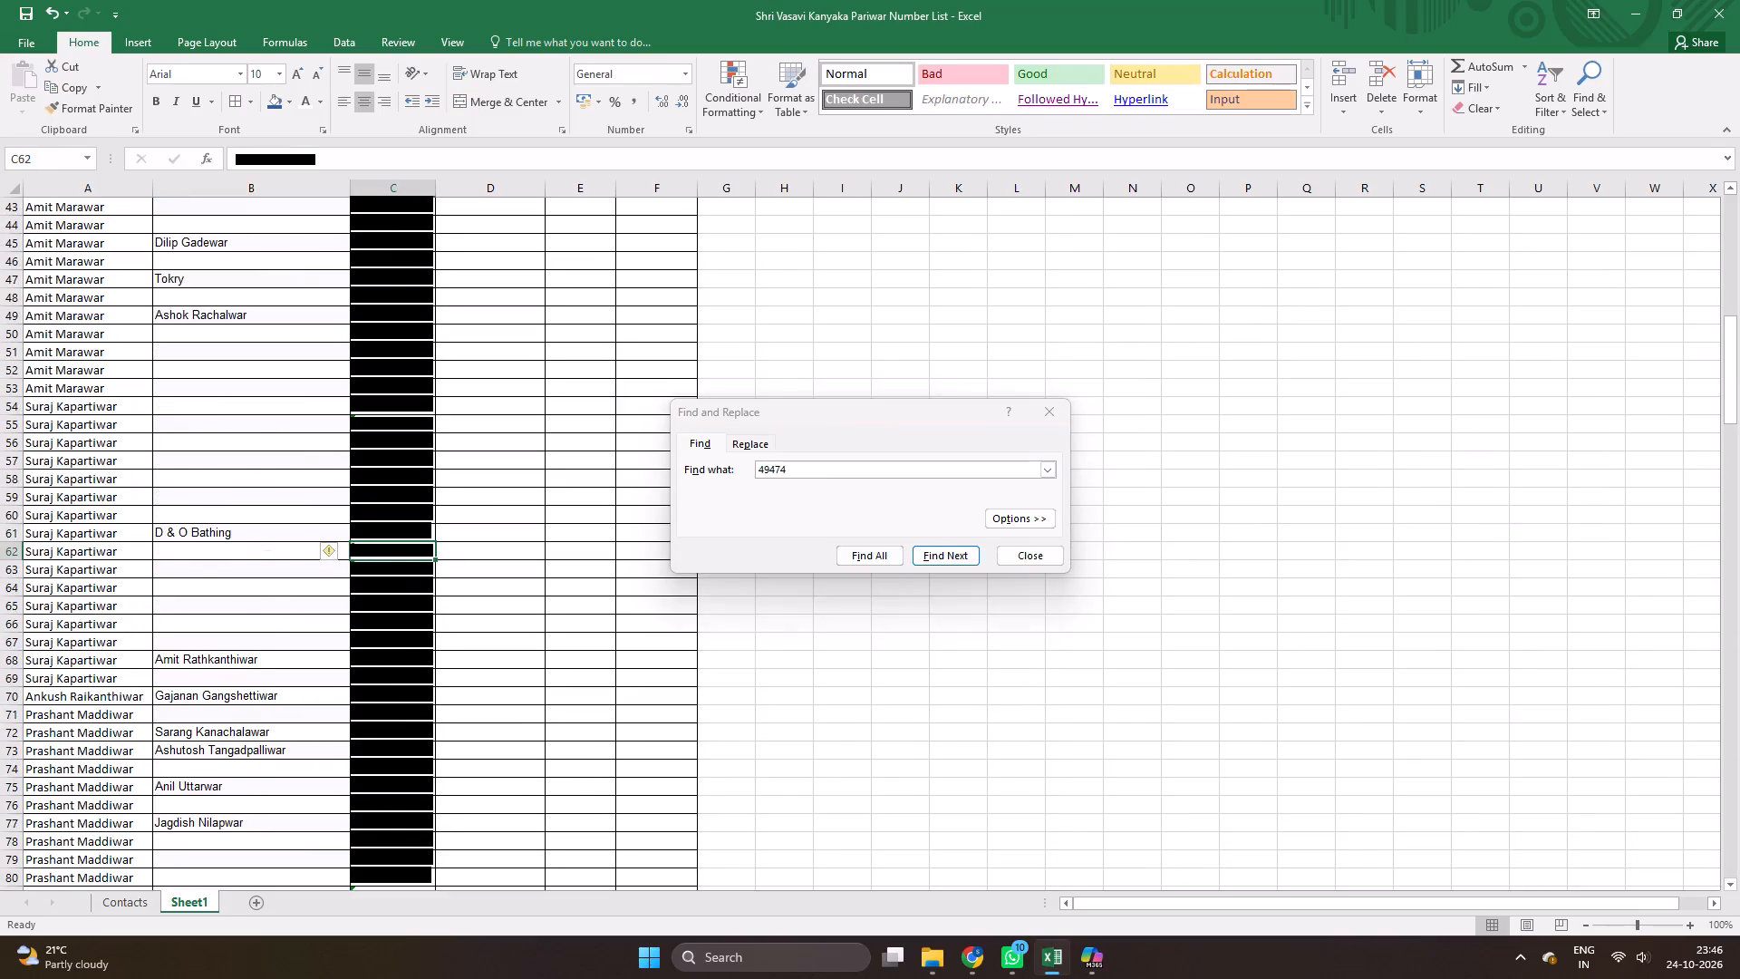
pyautogui.click(211, 557)
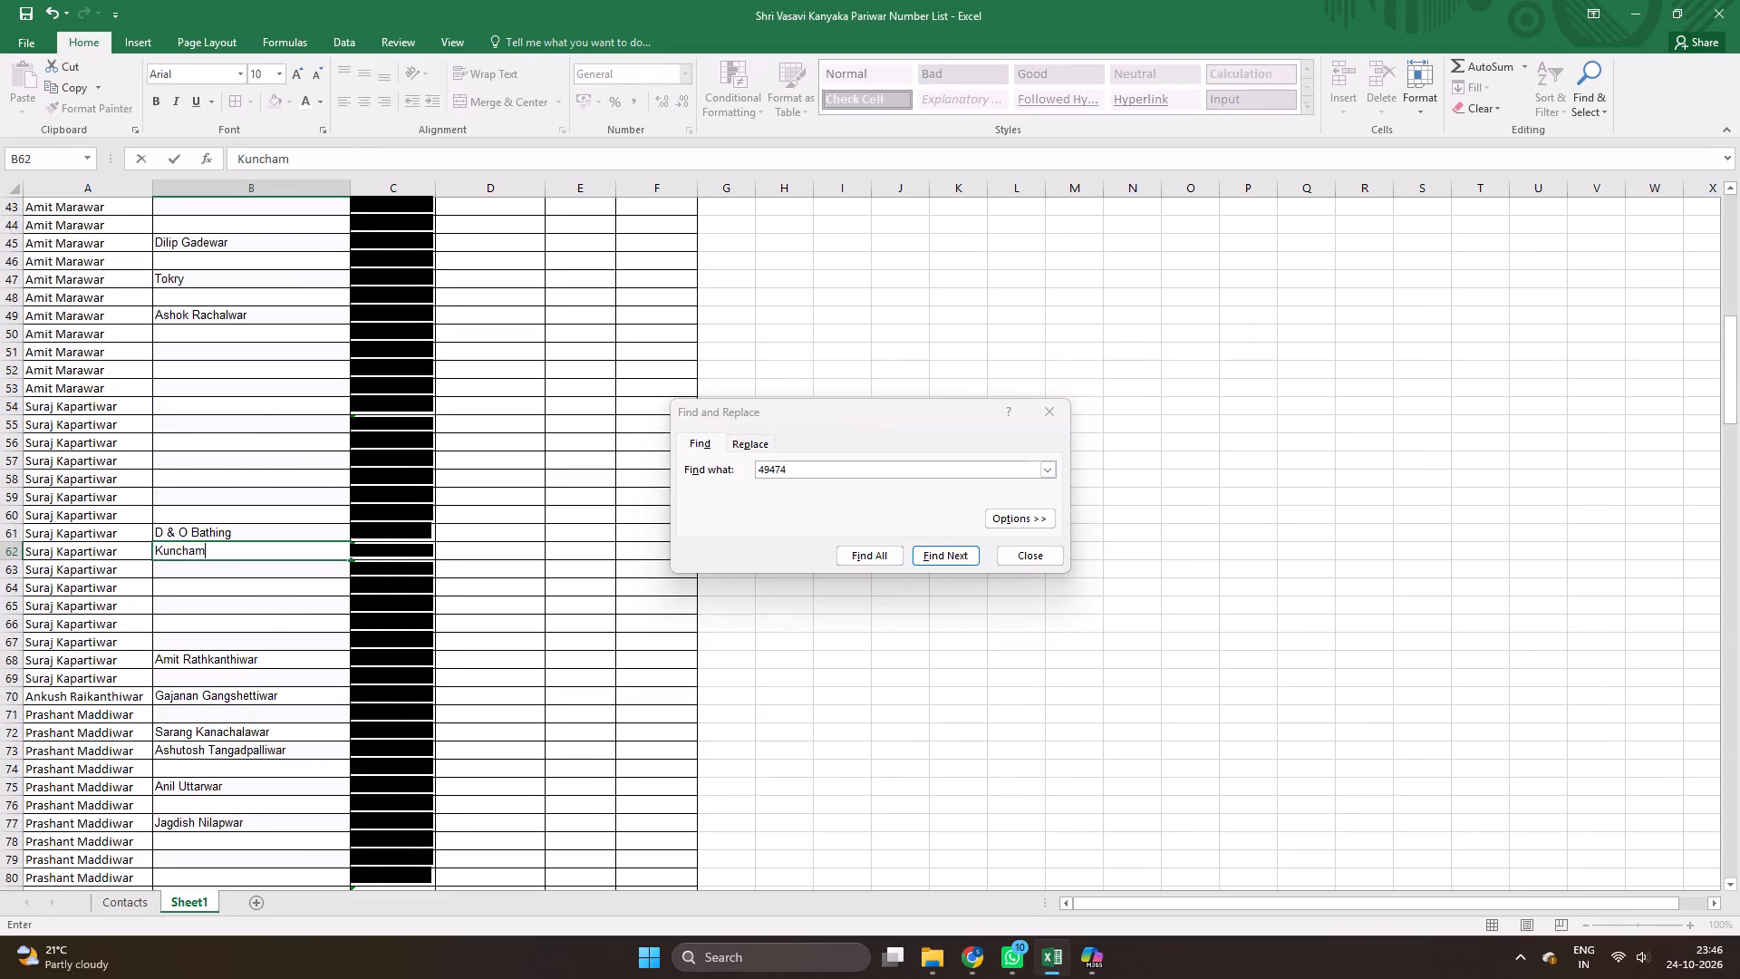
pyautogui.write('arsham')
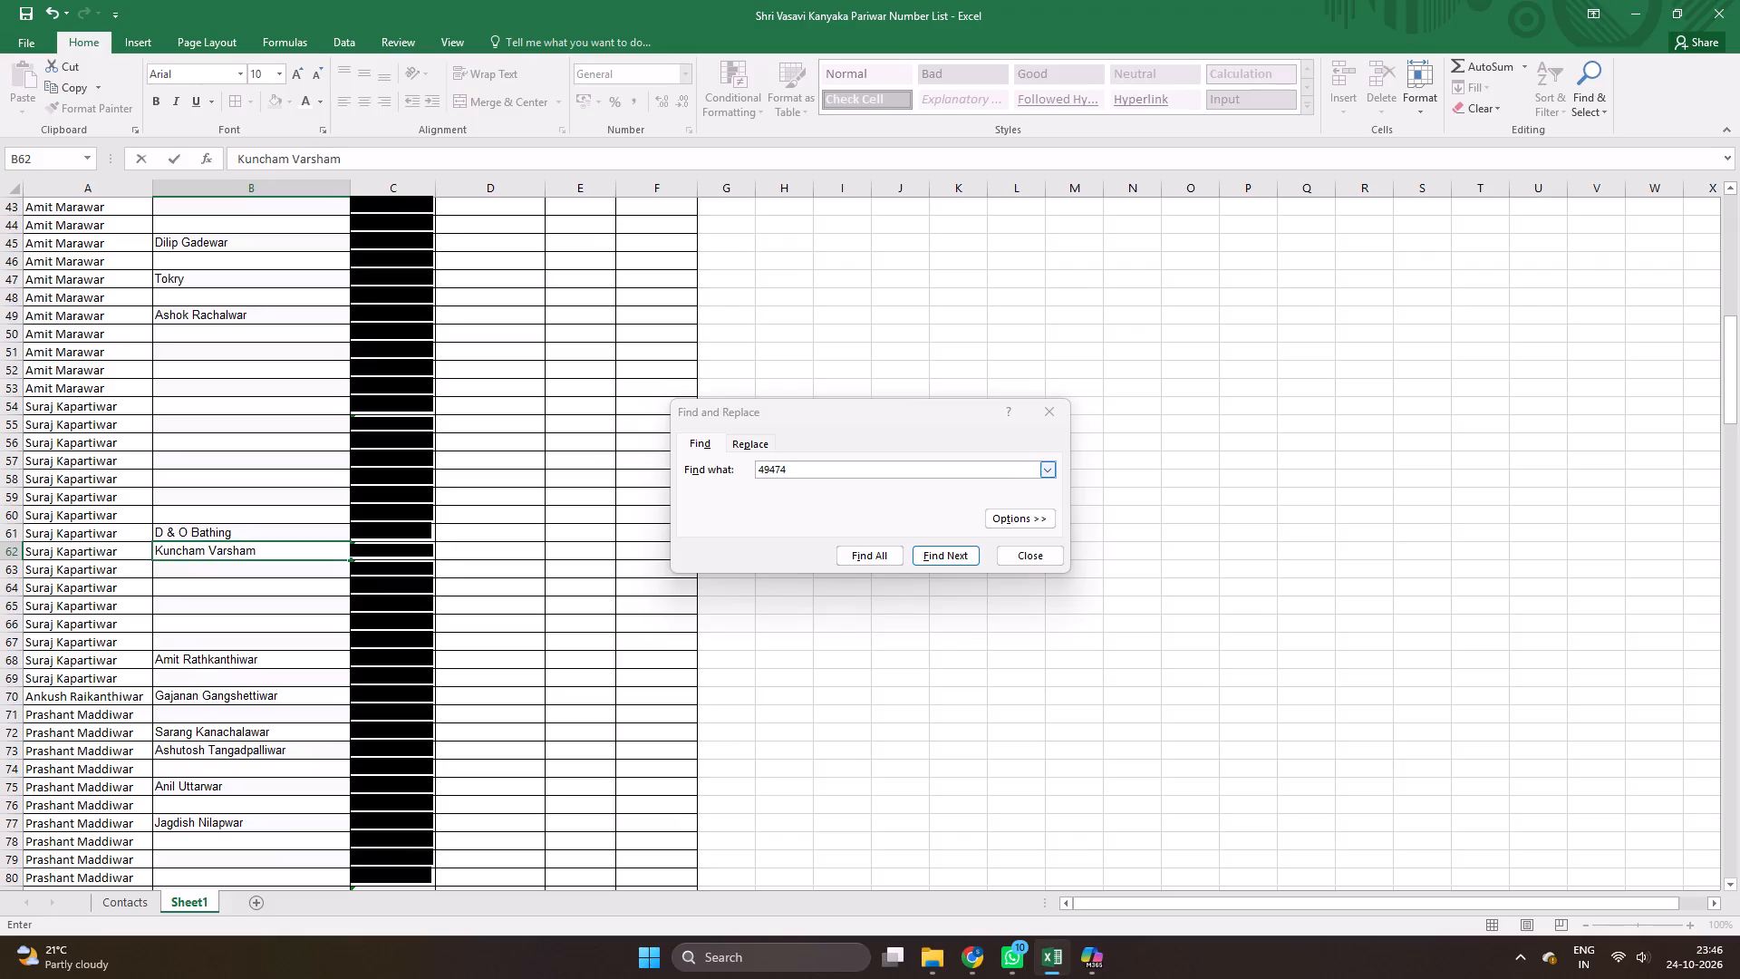
# Search for the forty-fourth contact by a five-digit part of the phone number.
pyautogui.click(788, 467)
pyautogui.press('BackSpace')
pyautogui.press('BackSpace')
pyautogui.press('BackSpace')
pyautogui.press('BackSpace')
pyautogui.press('BackSpace')
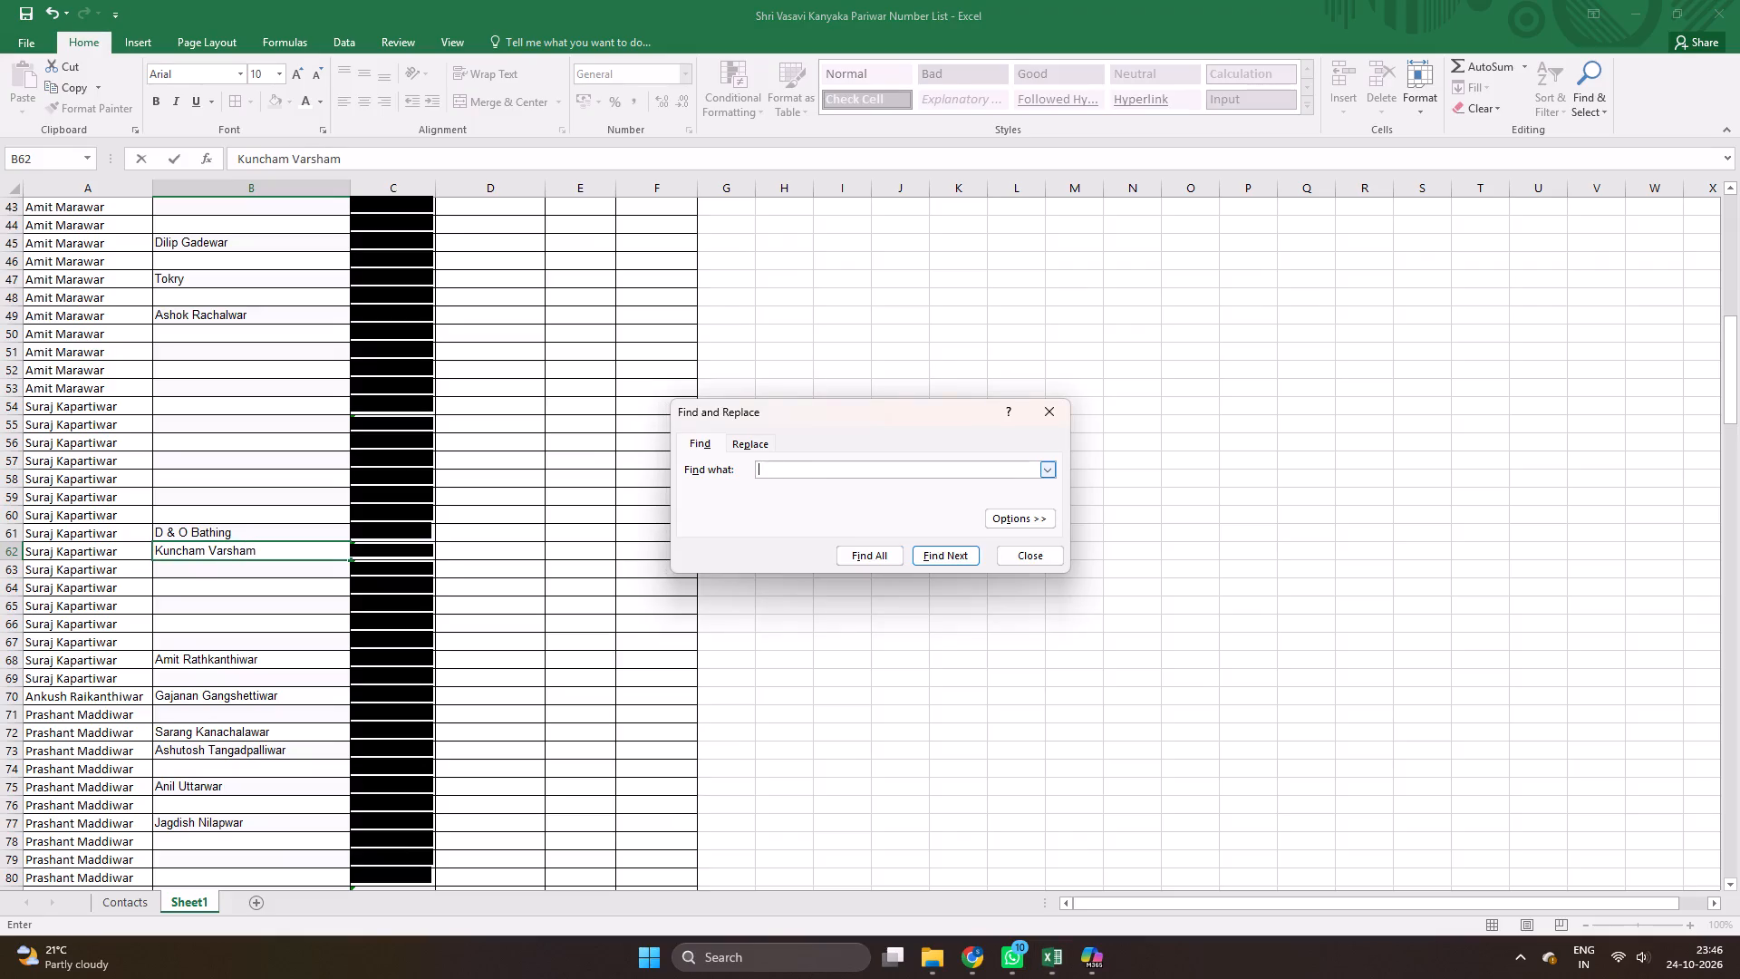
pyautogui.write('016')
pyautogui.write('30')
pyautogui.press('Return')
pyautogui.click(908, 532)
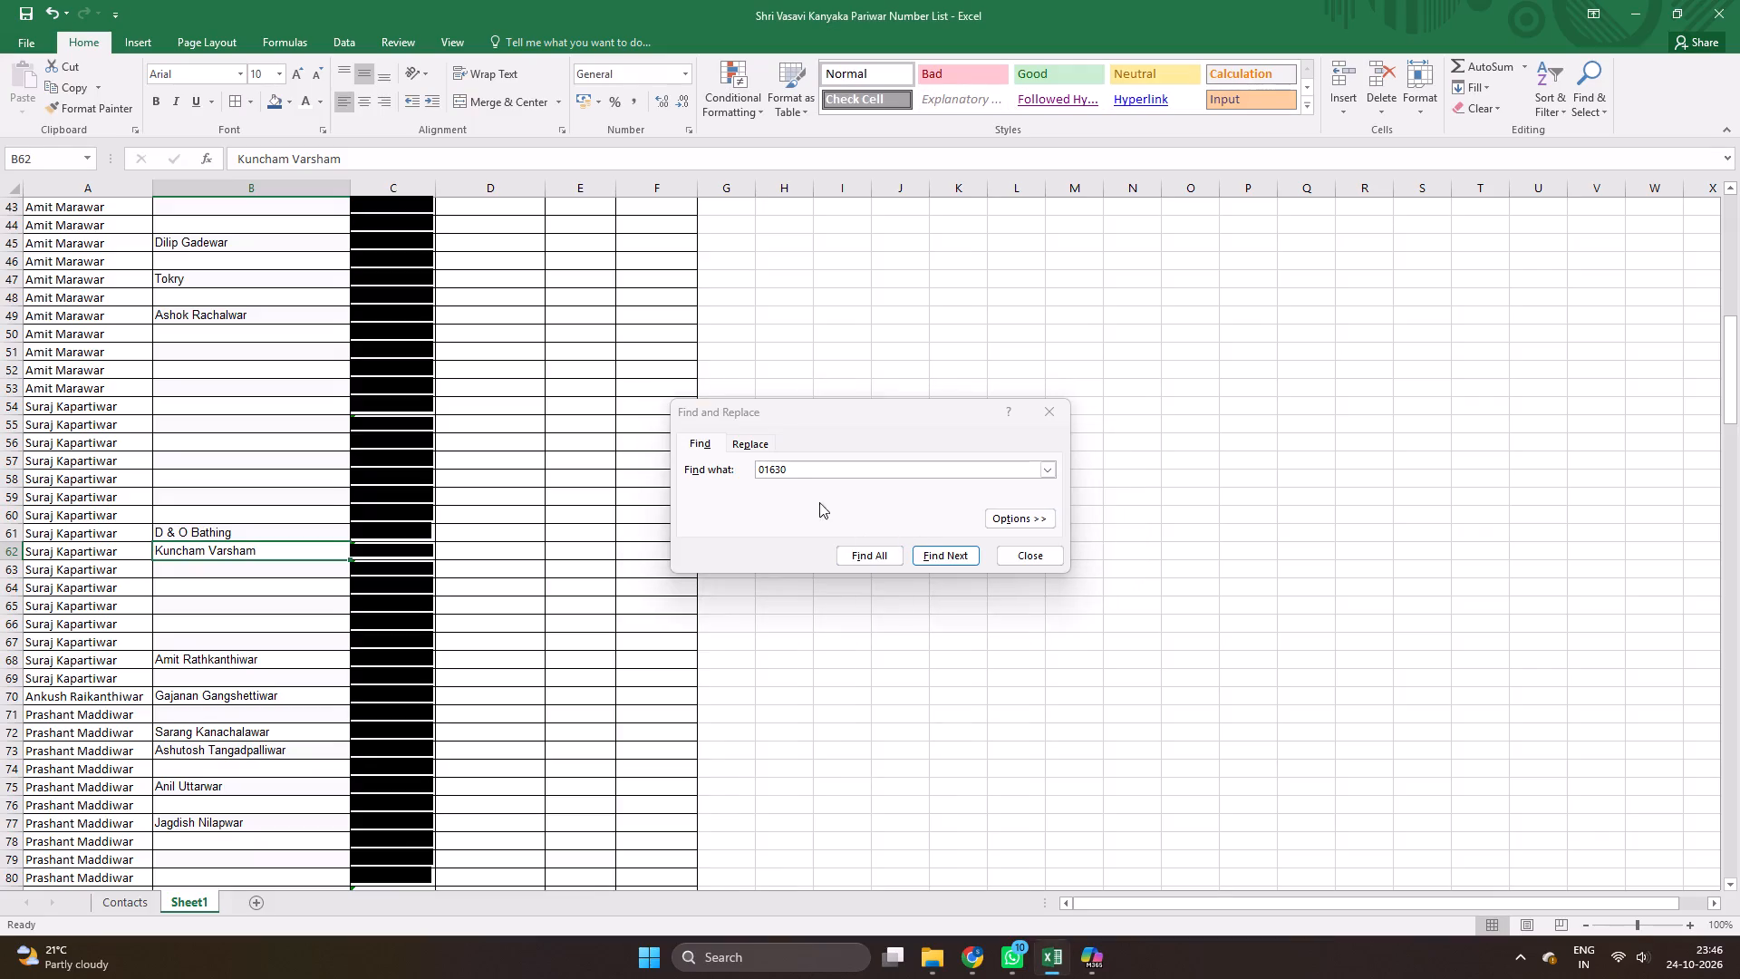
# Find the forty-fifth contact by a five-digit part of the phone number and enter Laxmikant in B64.
pyautogui.click(808, 468)
pyautogui.press('BackSpace')
pyautogui.press('BackSpace')
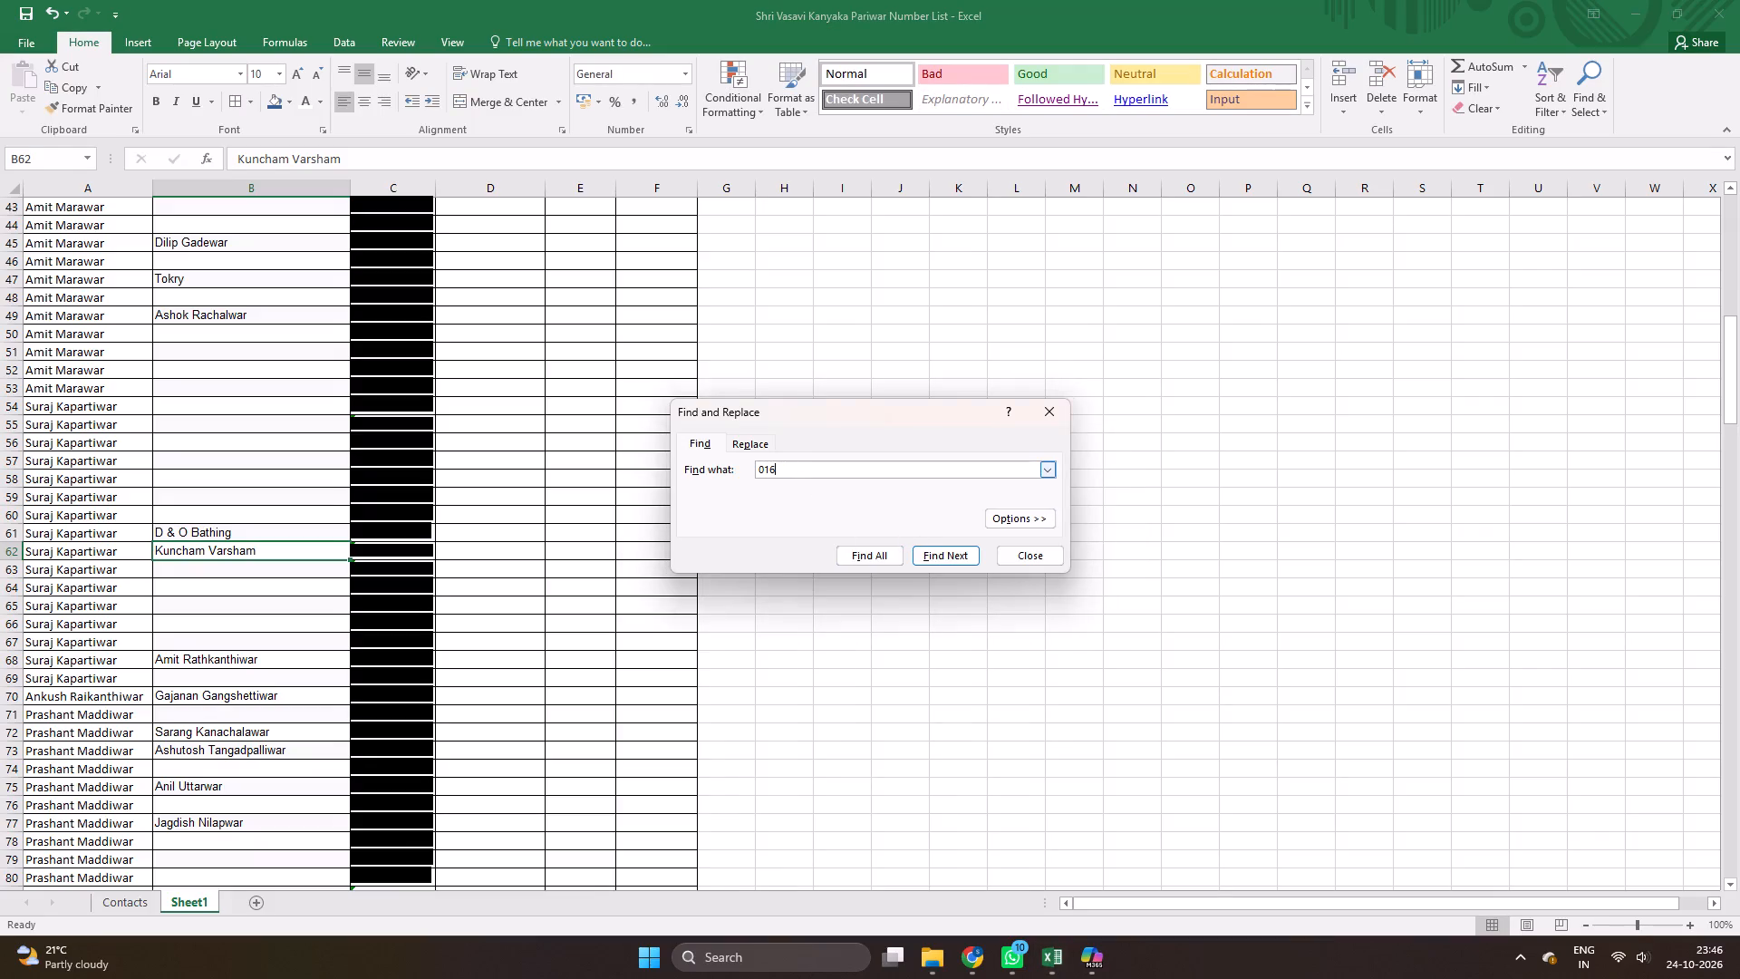
pyautogui.press('BackSpace')
pyautogui.press('BackSpace')
pyautogui.press('BackSpace')
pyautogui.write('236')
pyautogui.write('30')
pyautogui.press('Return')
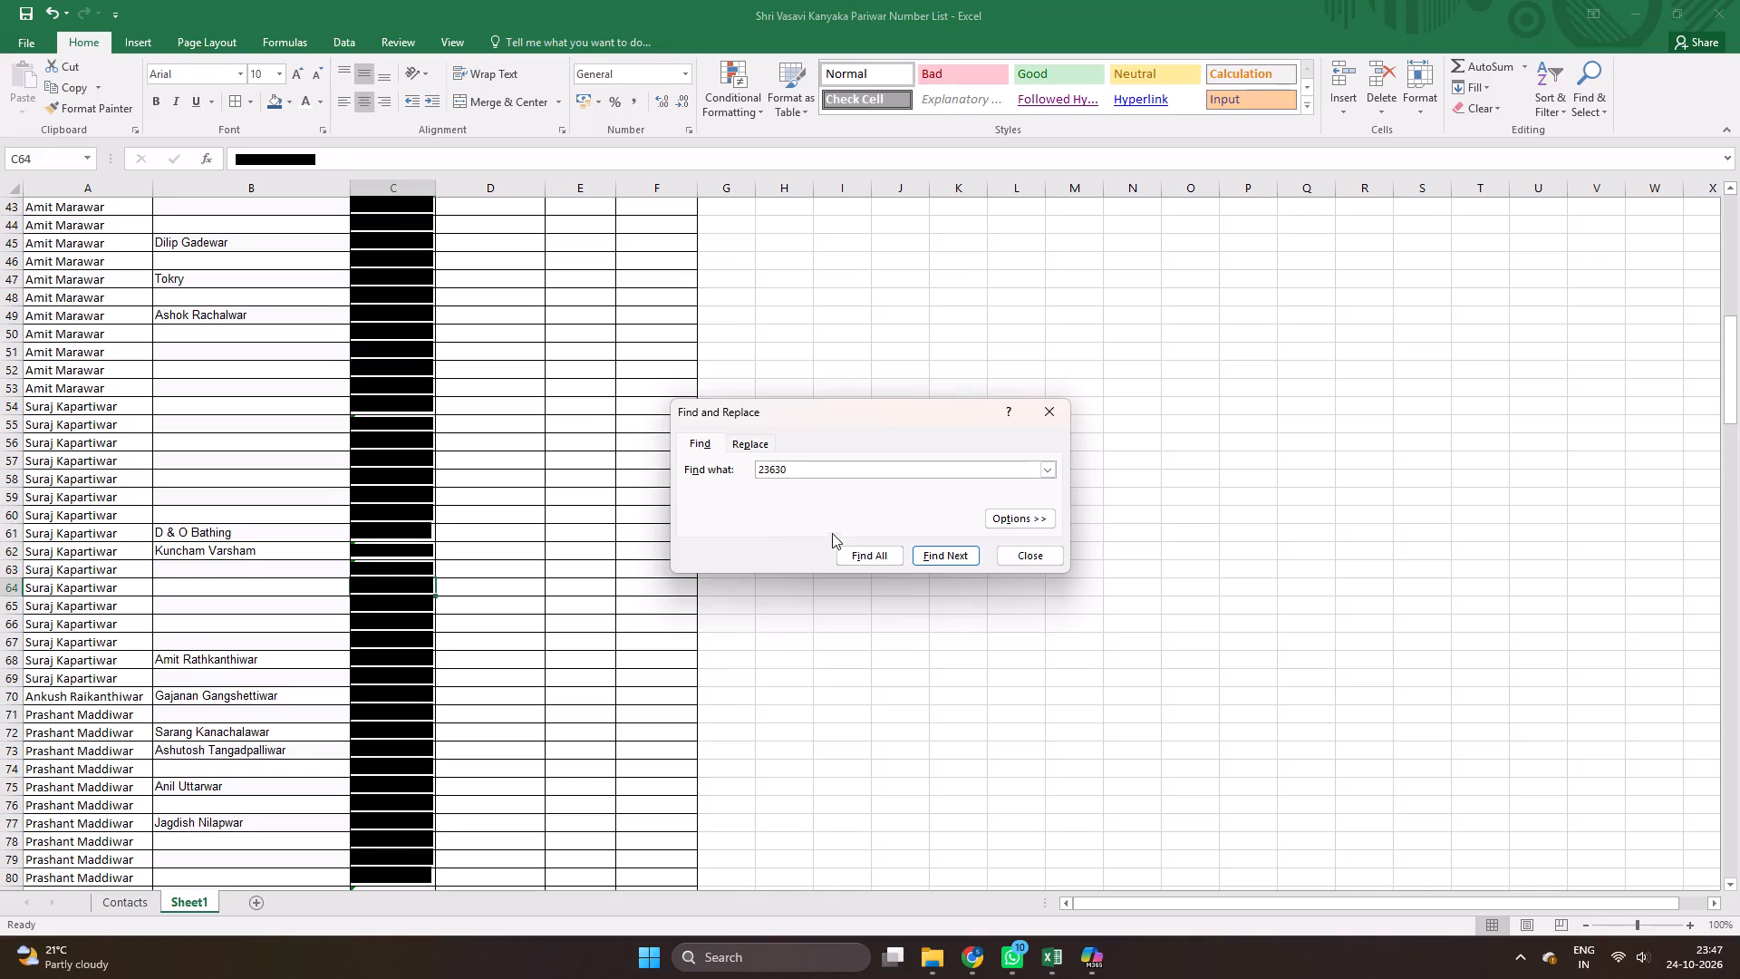
pyautogui.click(183, 592)
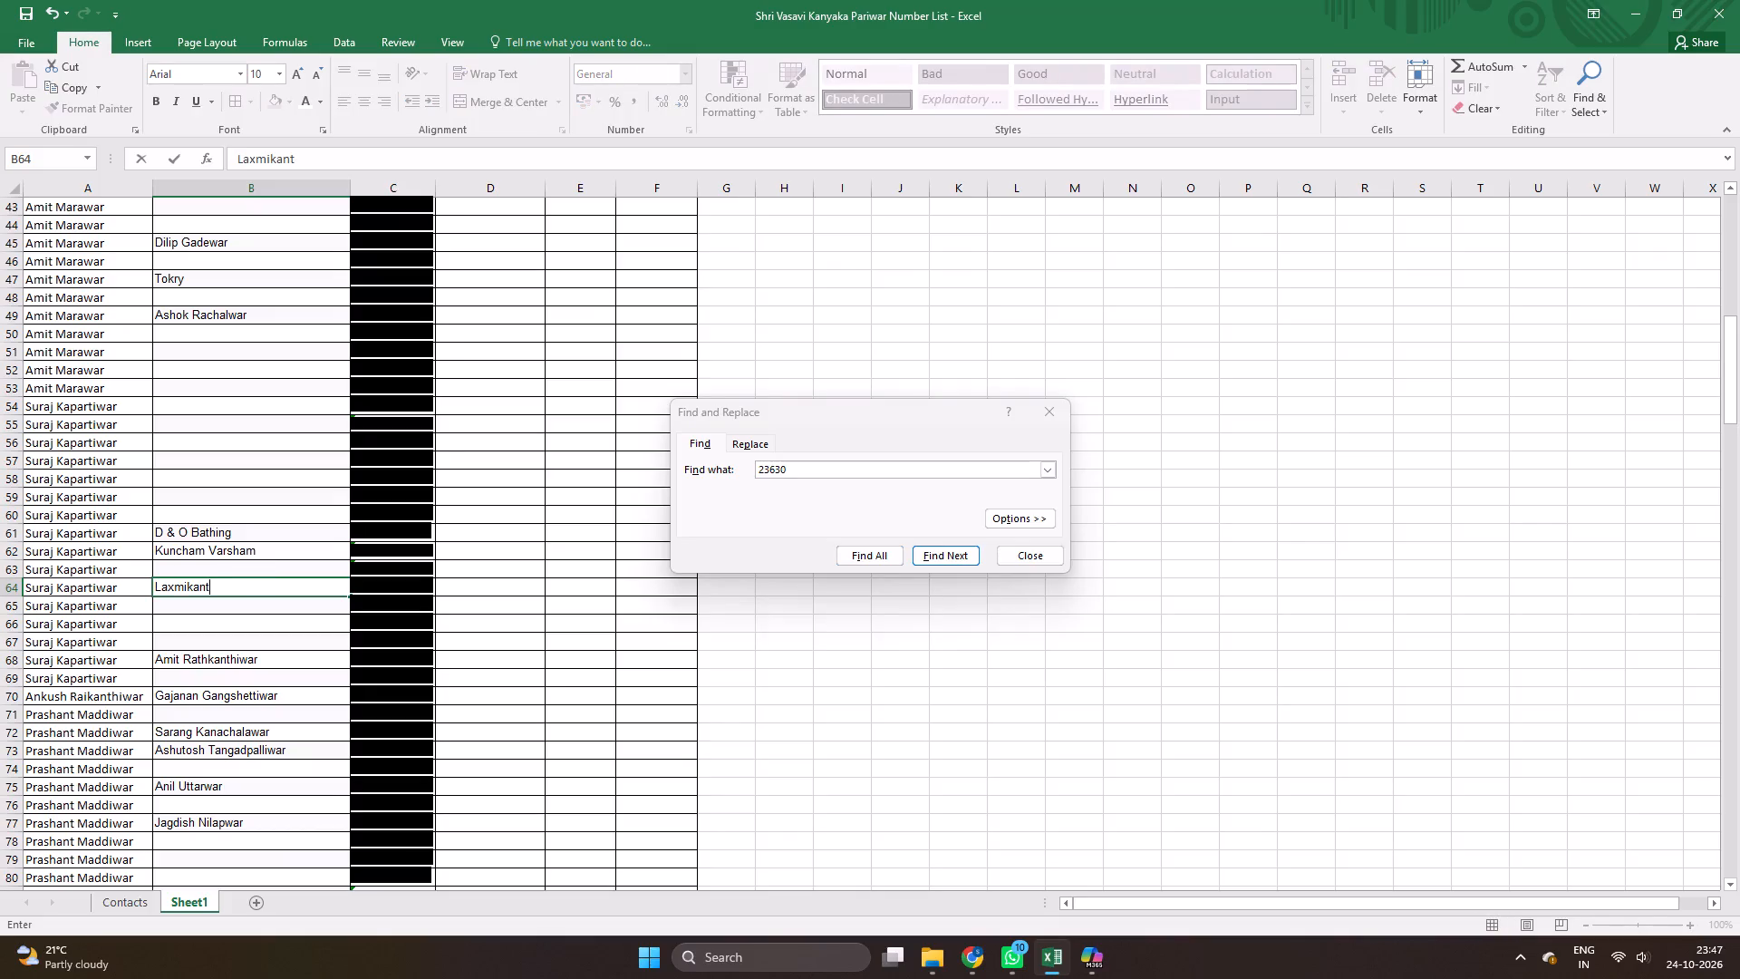
# Find the forty-sixth contact by a five-digit part of the phone number and enter the contact's full name in B150.
pyautogui.click(808, 478)
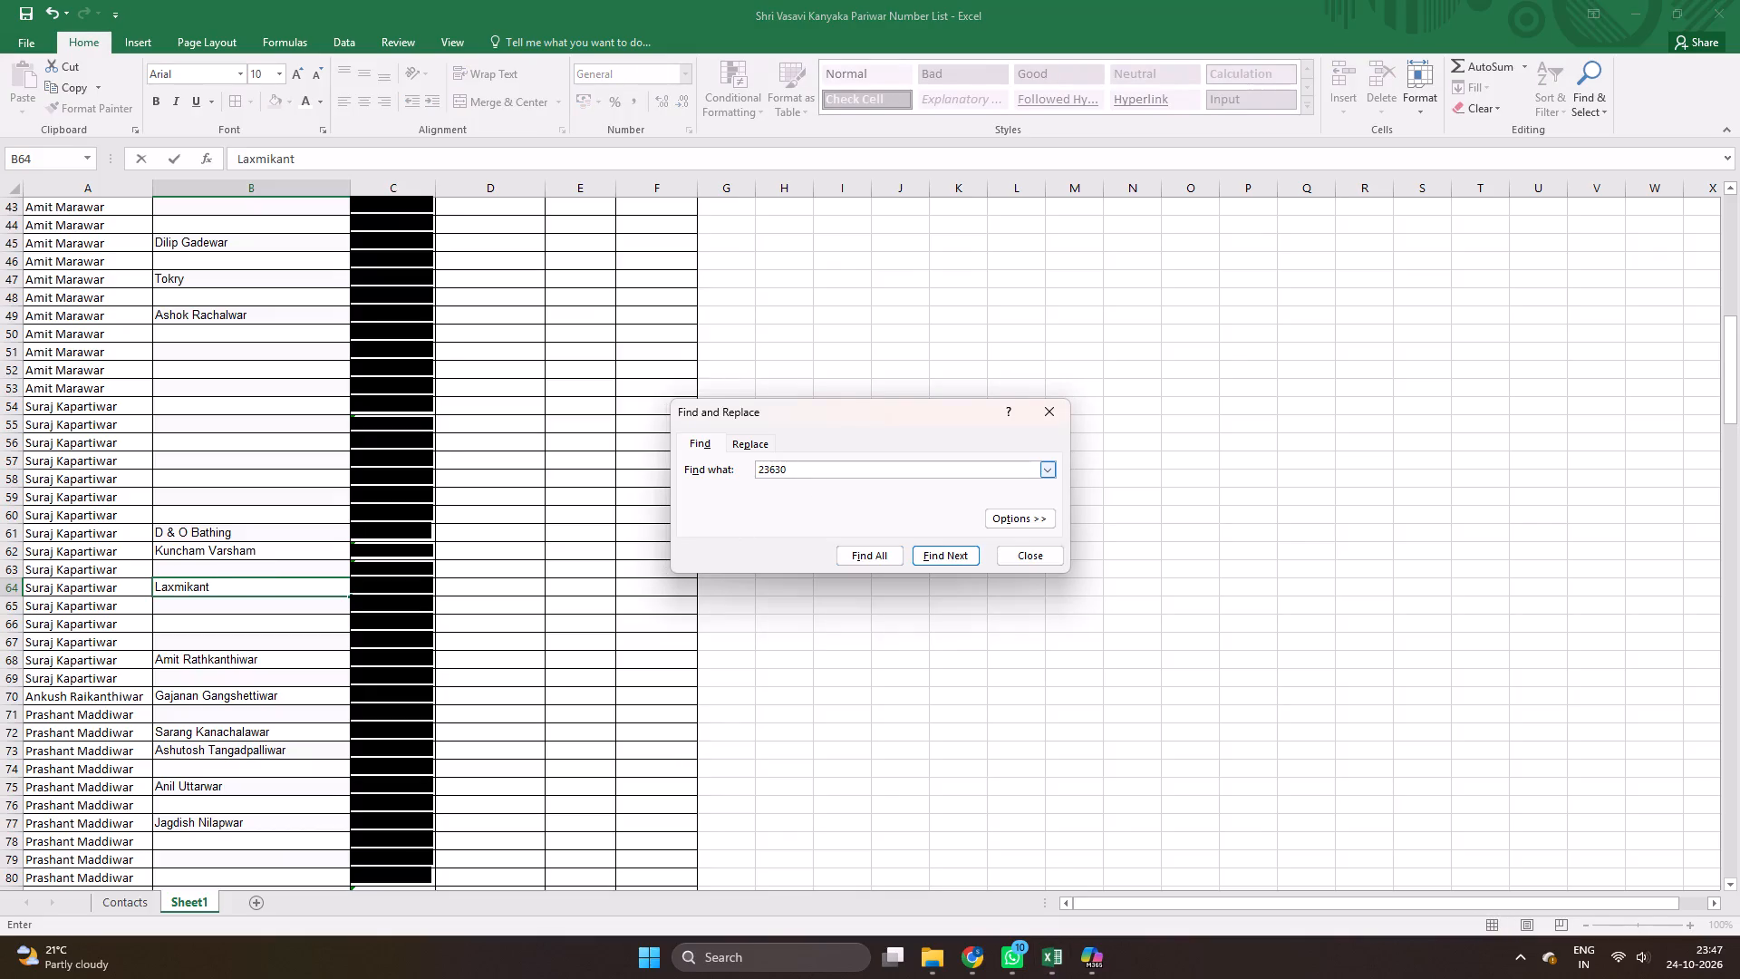
pyautogui.press('BackSpace')
pyautogui.press('BackSpace')
pyautogui.press('BackSpace')
pyautogui.press('BackSpace')
pyautogui.press('BackSpace')
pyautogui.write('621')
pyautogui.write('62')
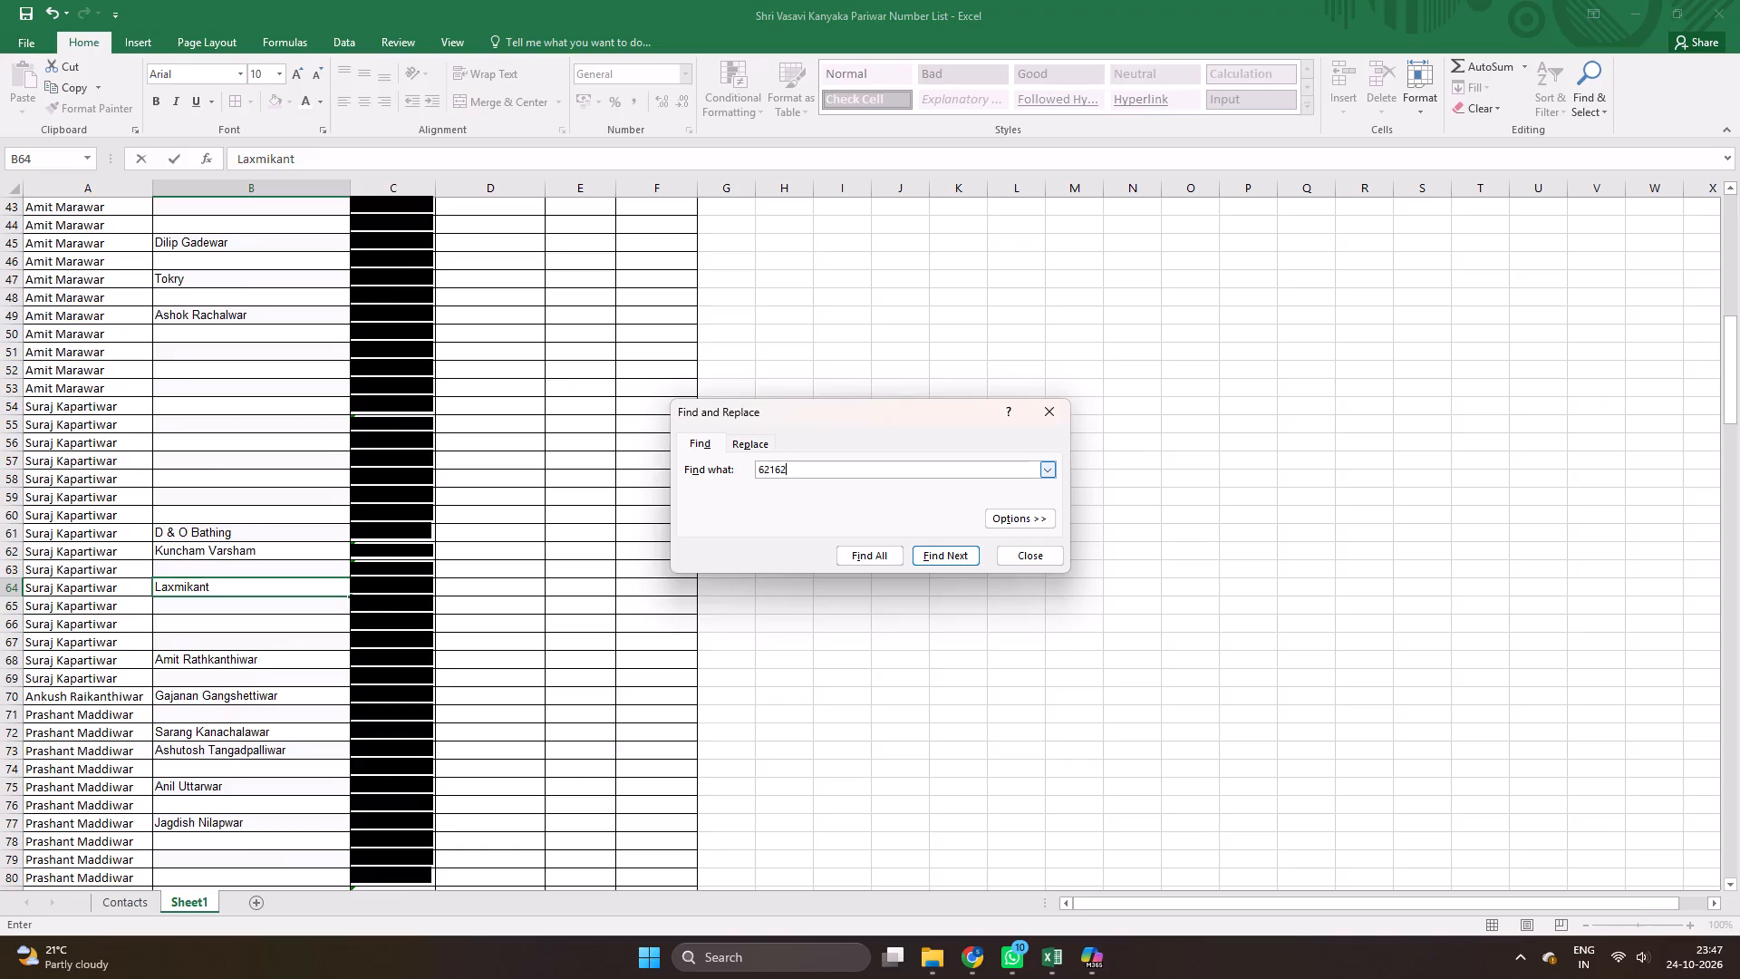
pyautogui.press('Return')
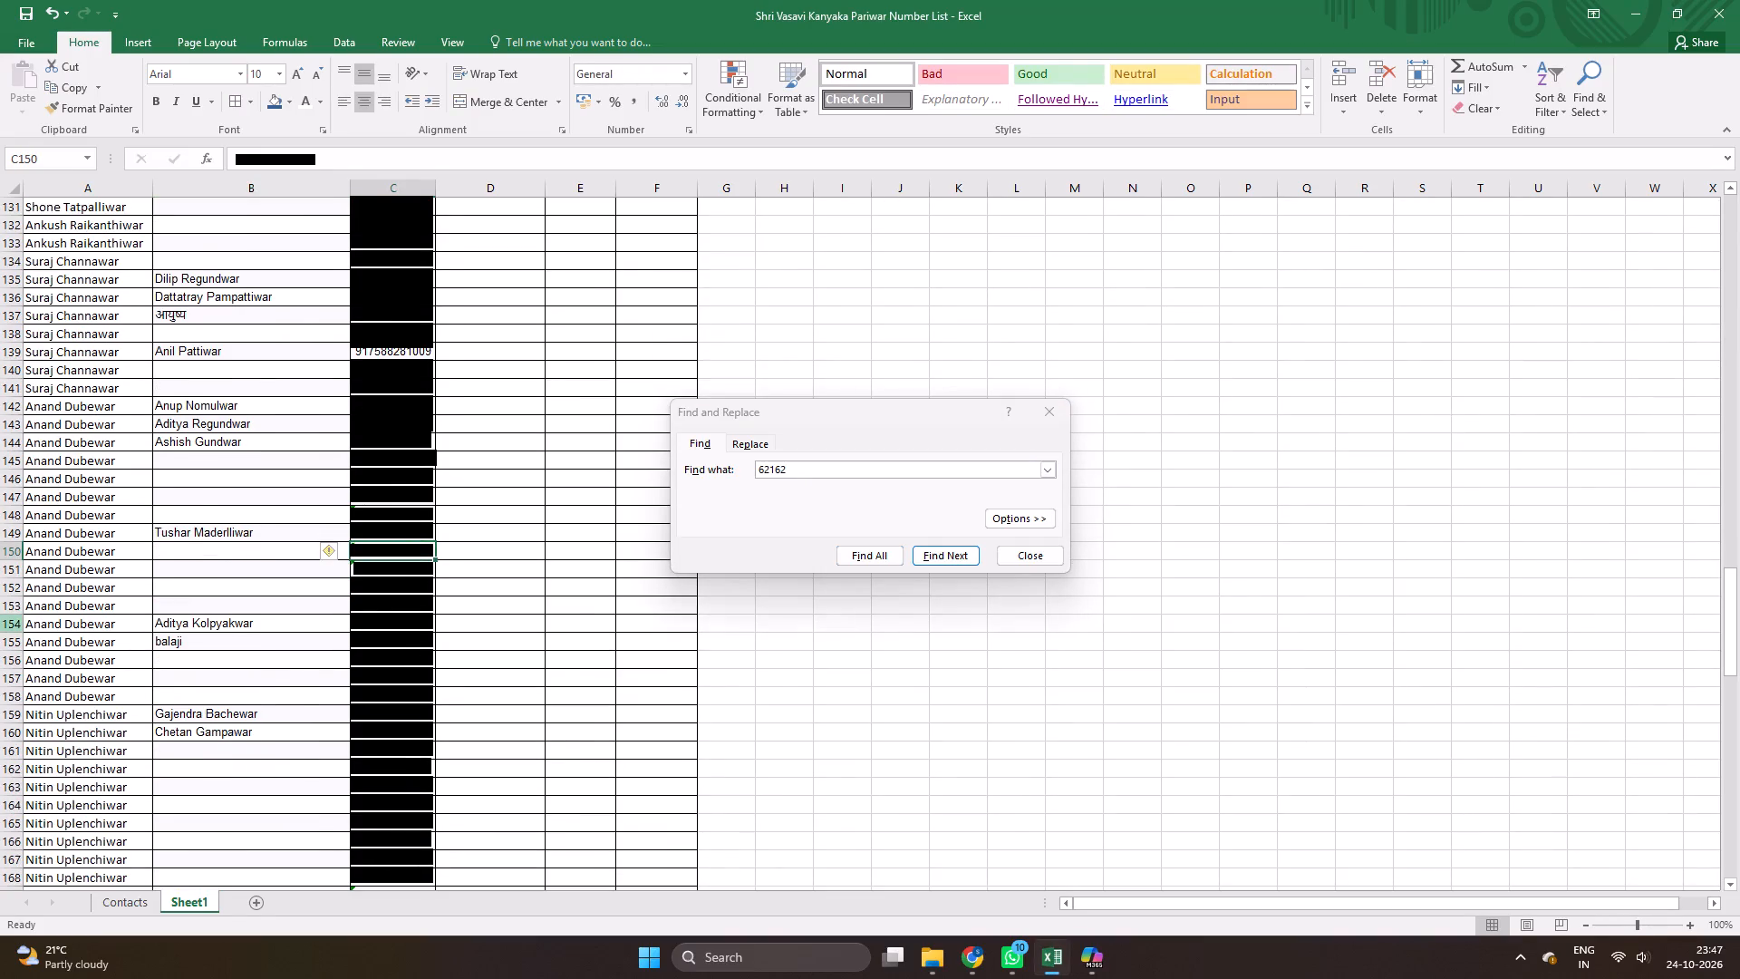
pyautogui.click(183, 553)
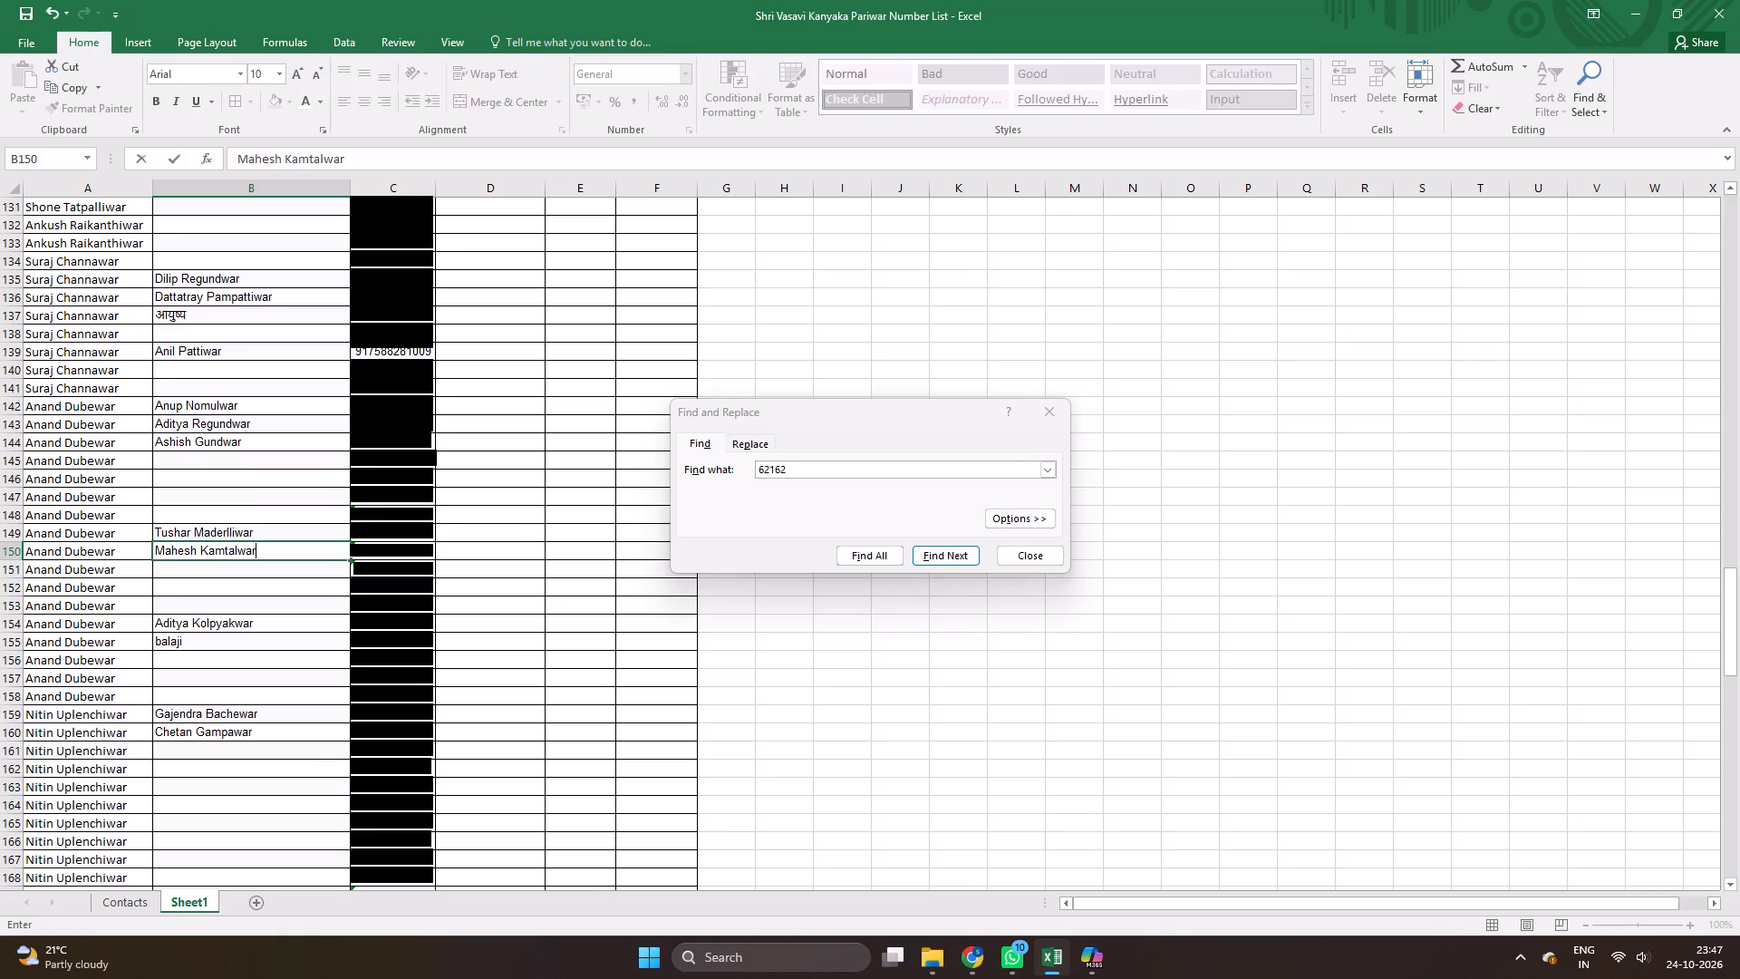
# Find the forty-seventh contact by a five-digit part of the phone number and enter the contact's full name in B71.
pyautogui.click(788, 470)
pyautogui.press('BackSpace')
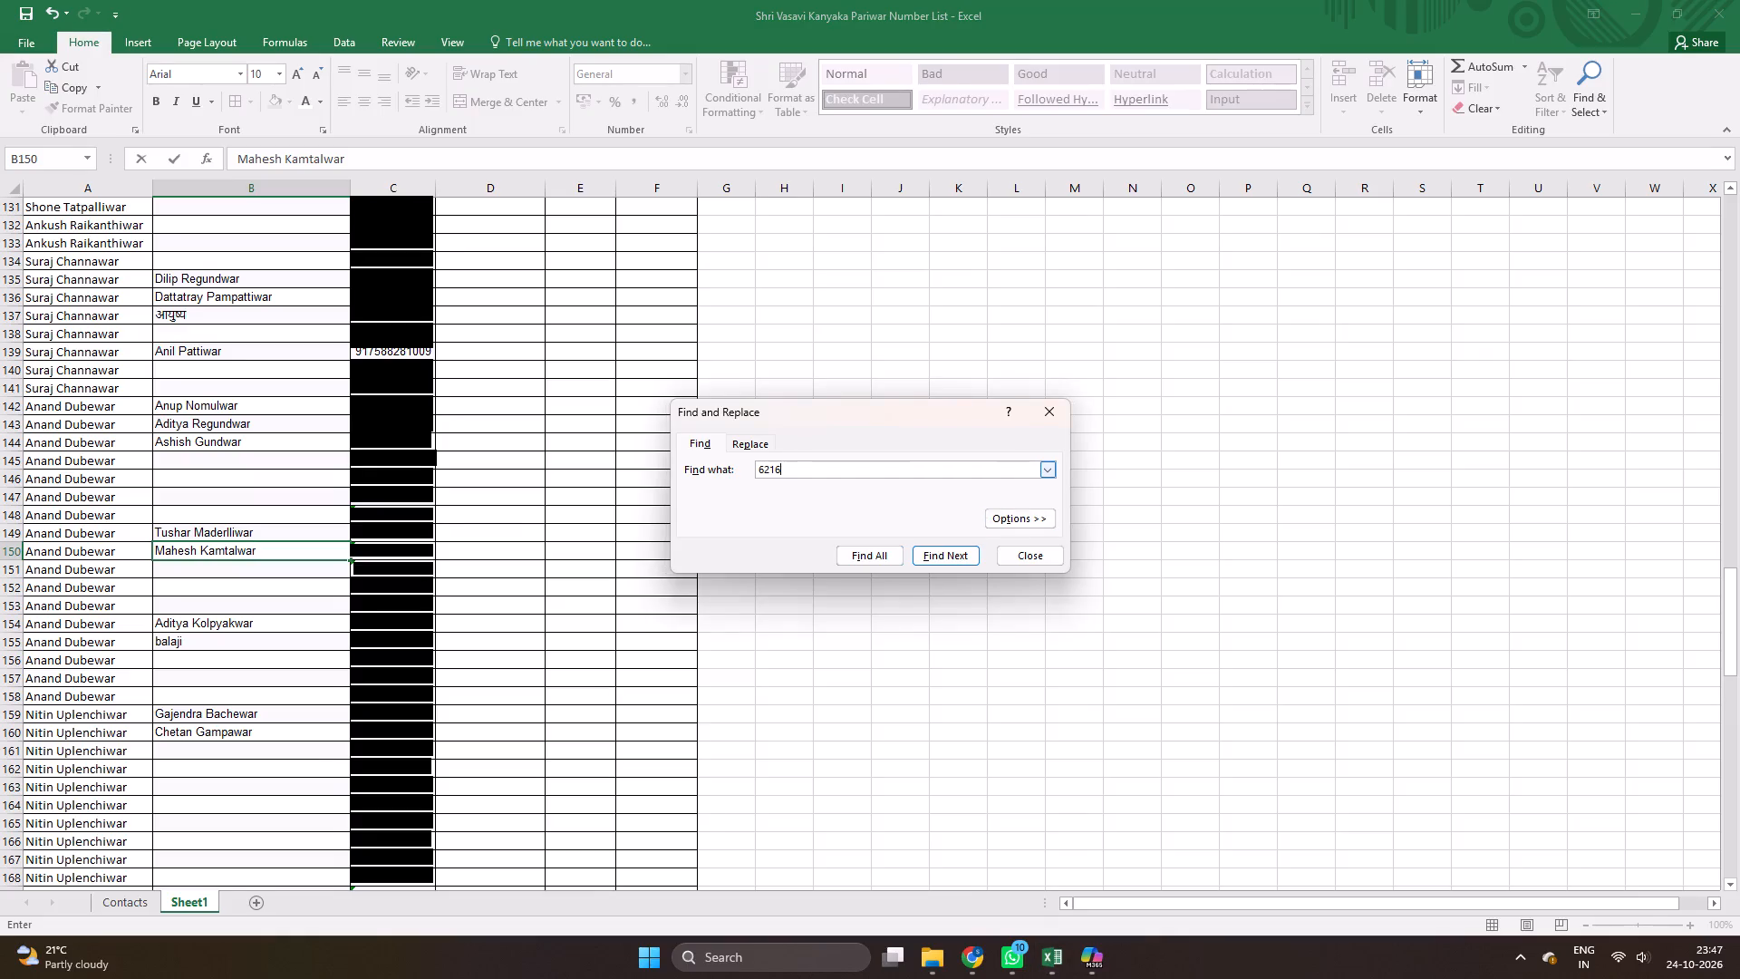
pyautogui.press('BackSpace')
pyautogui.press('BackSpace')
pyautogui.press('BackSpace')
pyautogui.press('BackSpace')
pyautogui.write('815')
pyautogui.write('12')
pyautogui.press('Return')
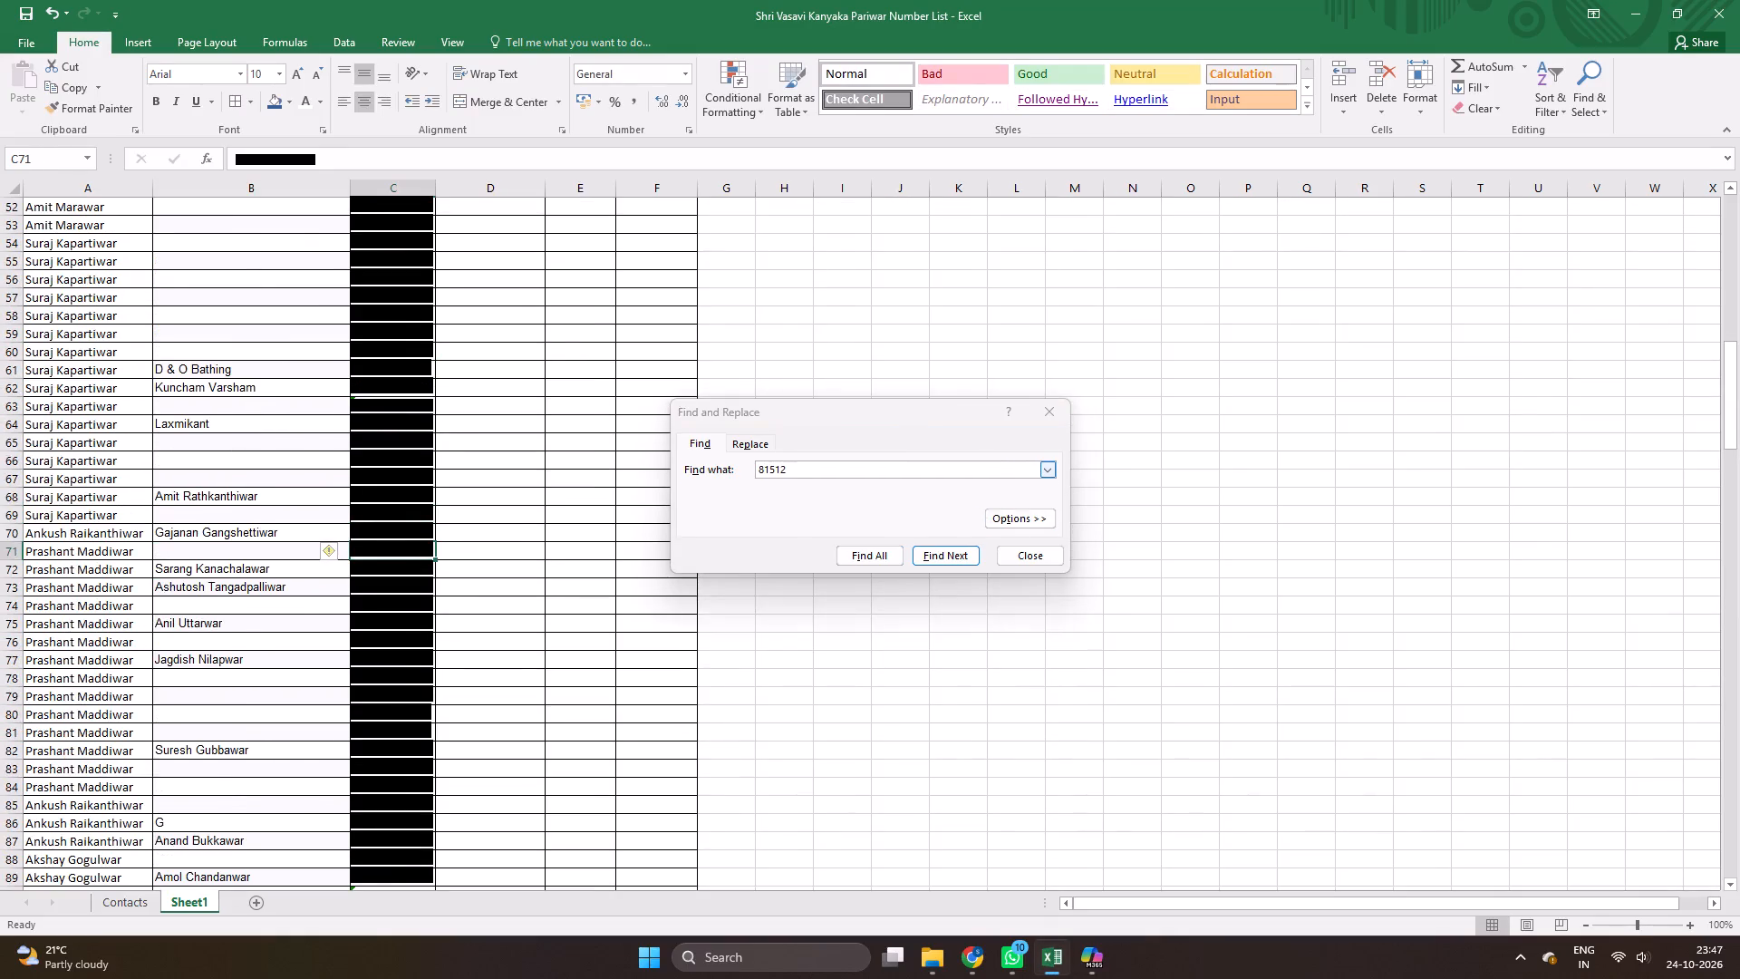
pyautogui.click(286, 540)
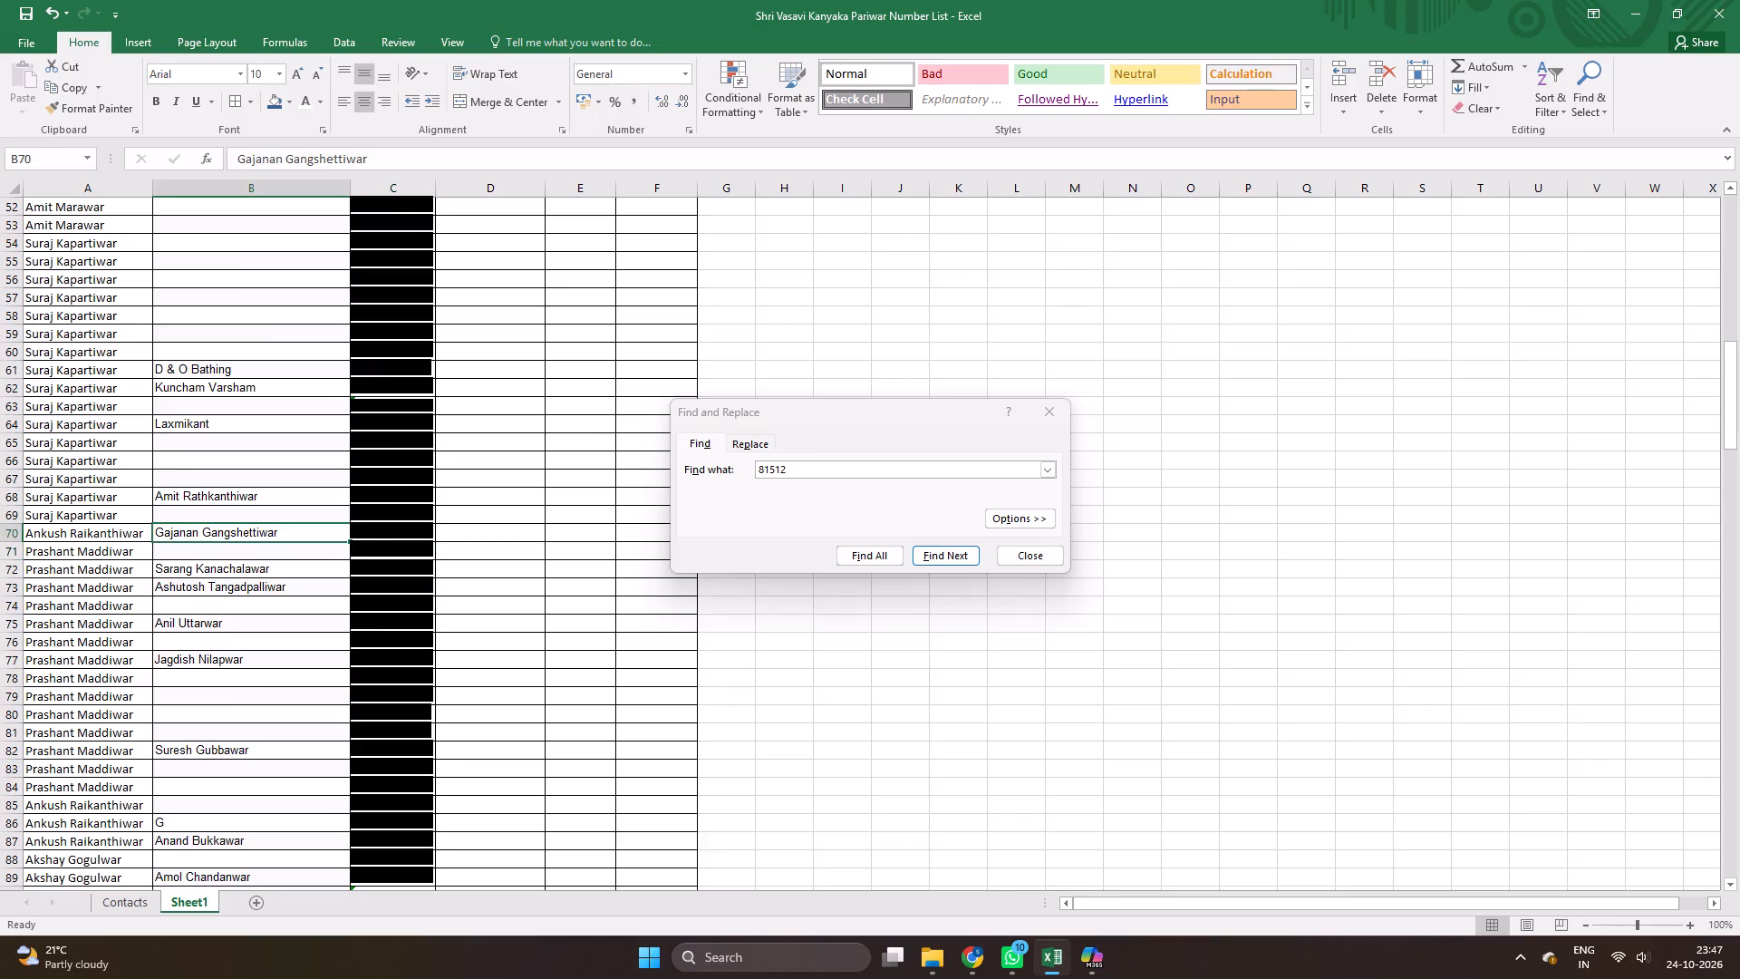
pyautogui.press('Down')
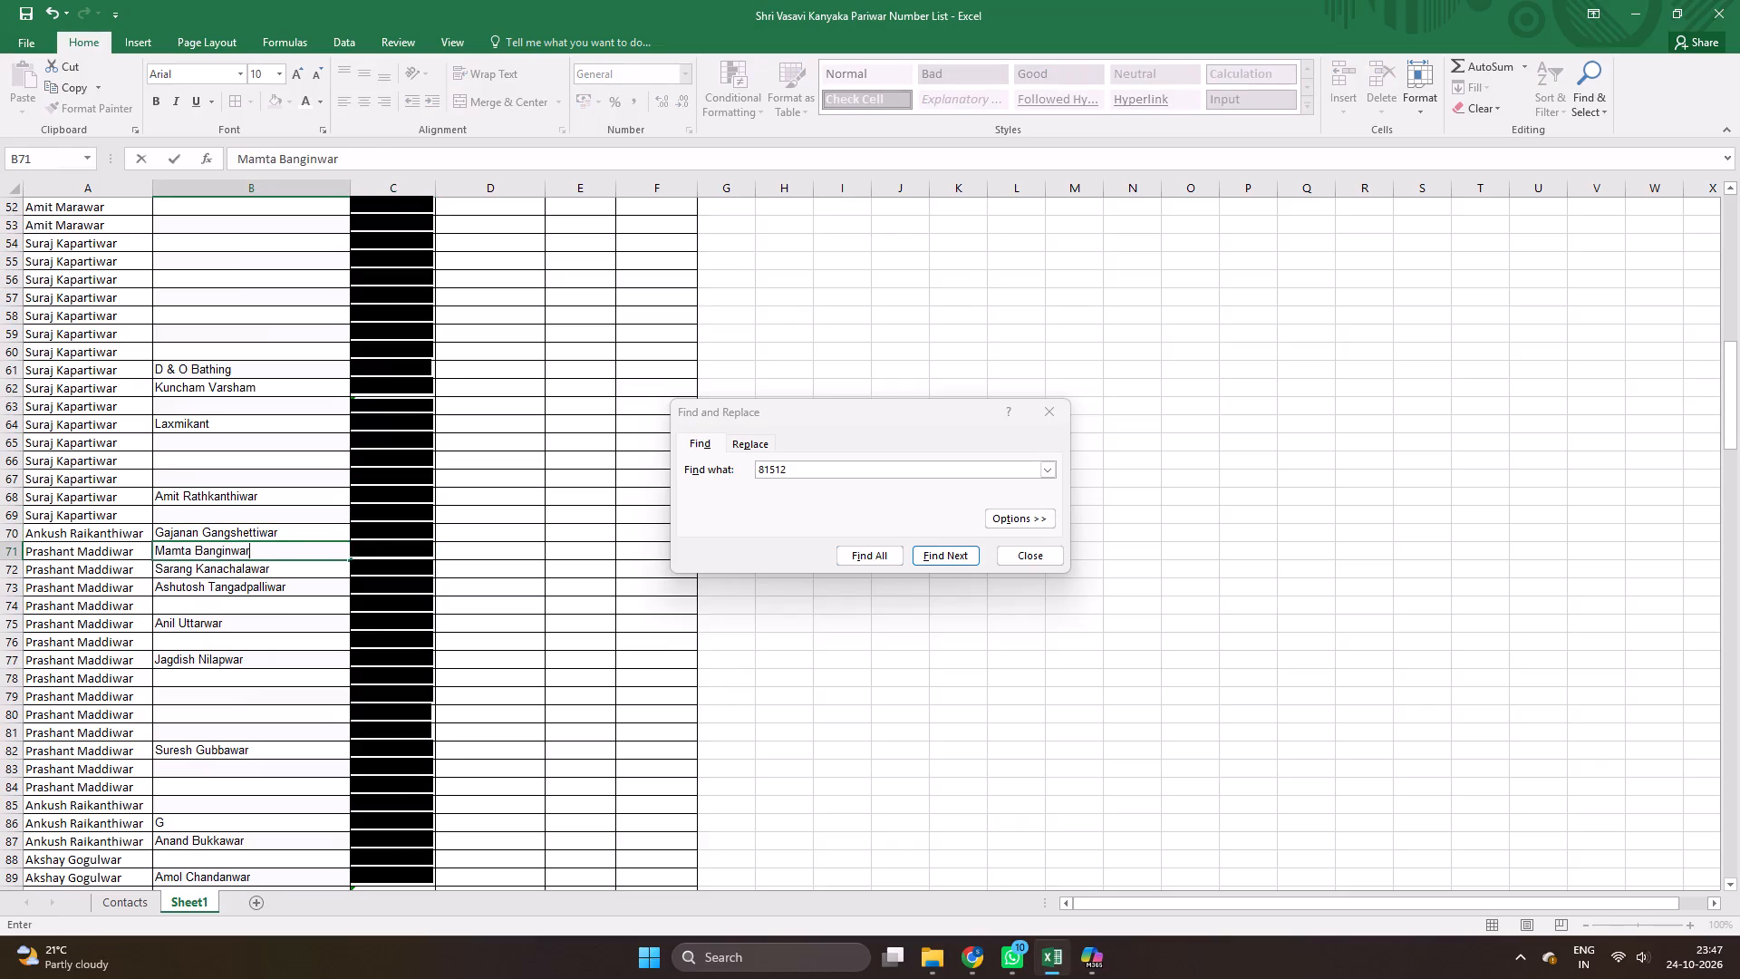
# Find the forty-eighth contact by a five-digit part of the phone number and enter the contact's full name in B94.
pyautogui.click(787, 472)
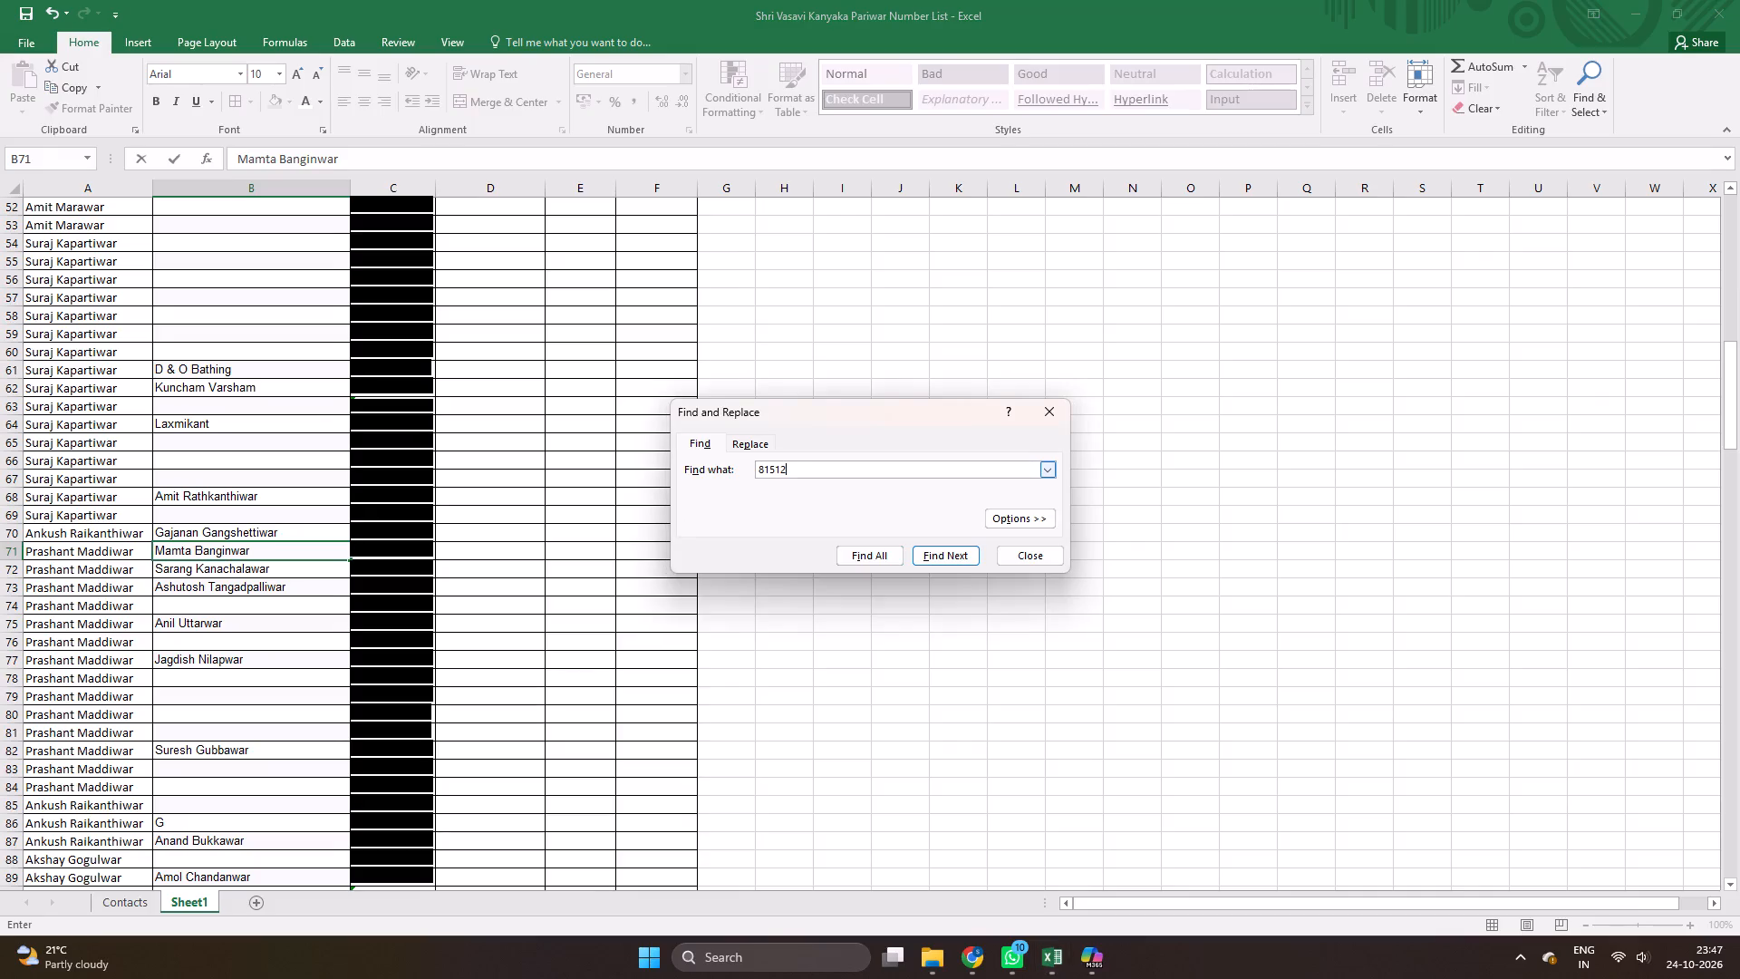
pyautogui.press('BackSpace')
pyautogui.press('BackSpace')
pyautogui.press('BackSpace')
pyautogui.press('BackSpace')
pyautogui.press('BackSpace')
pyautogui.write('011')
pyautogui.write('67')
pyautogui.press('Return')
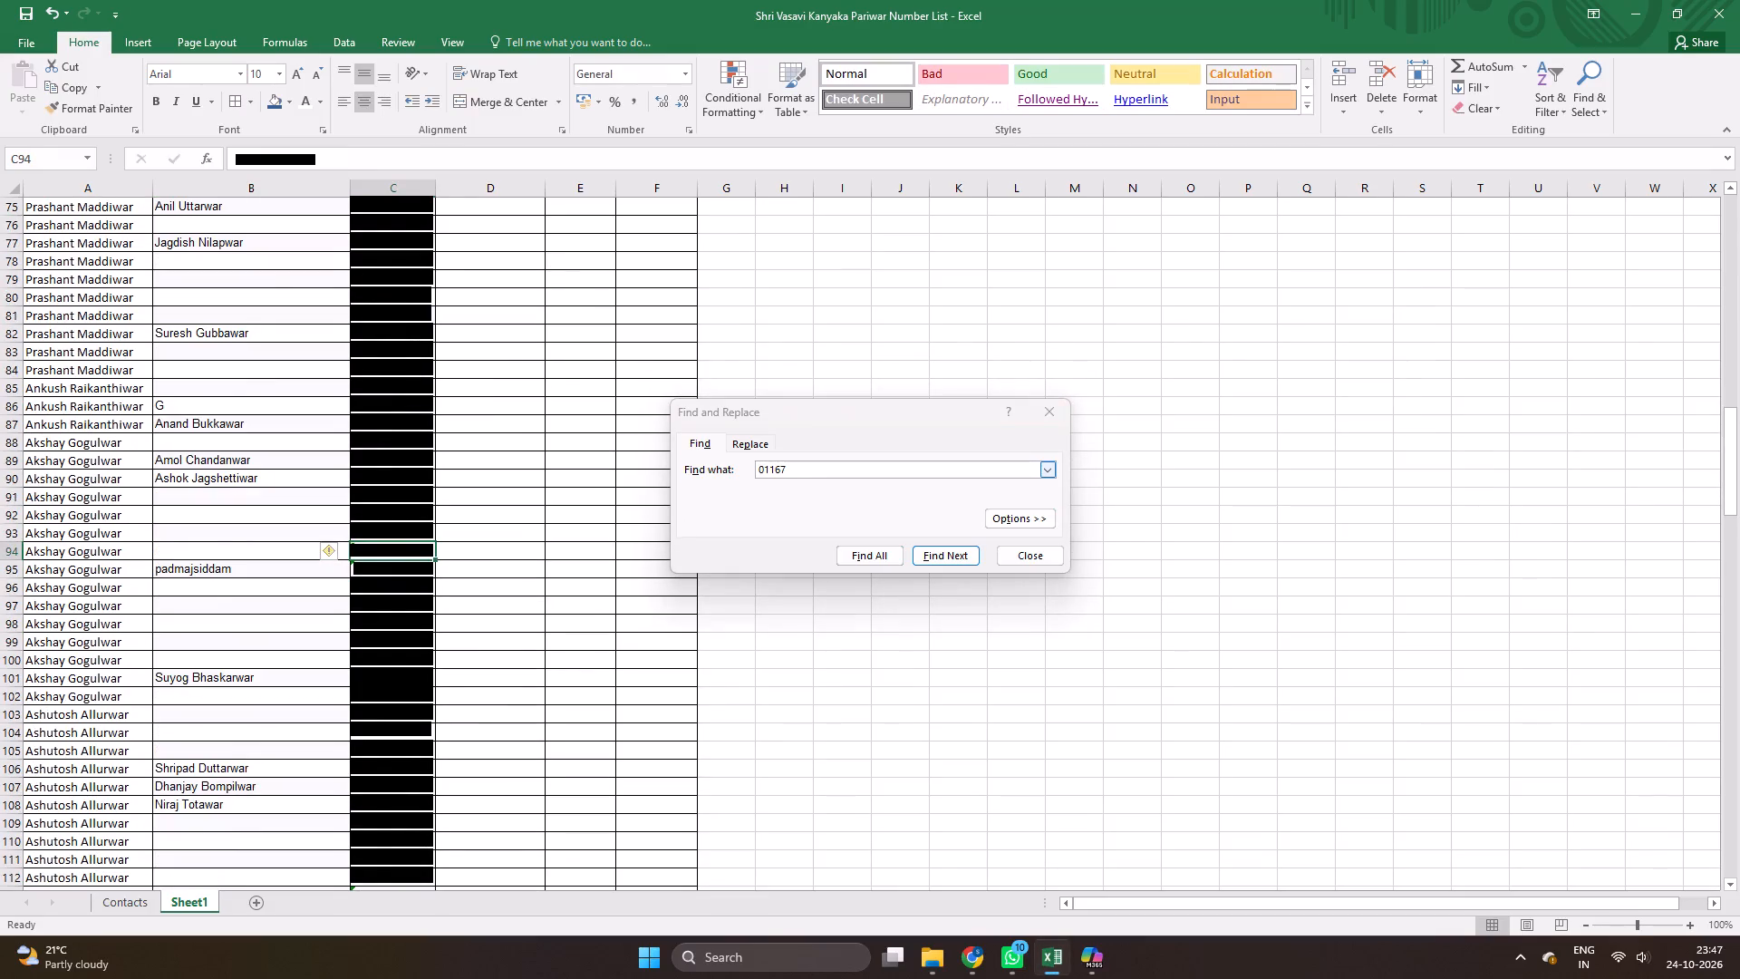
pyautogui.click(260, 551)
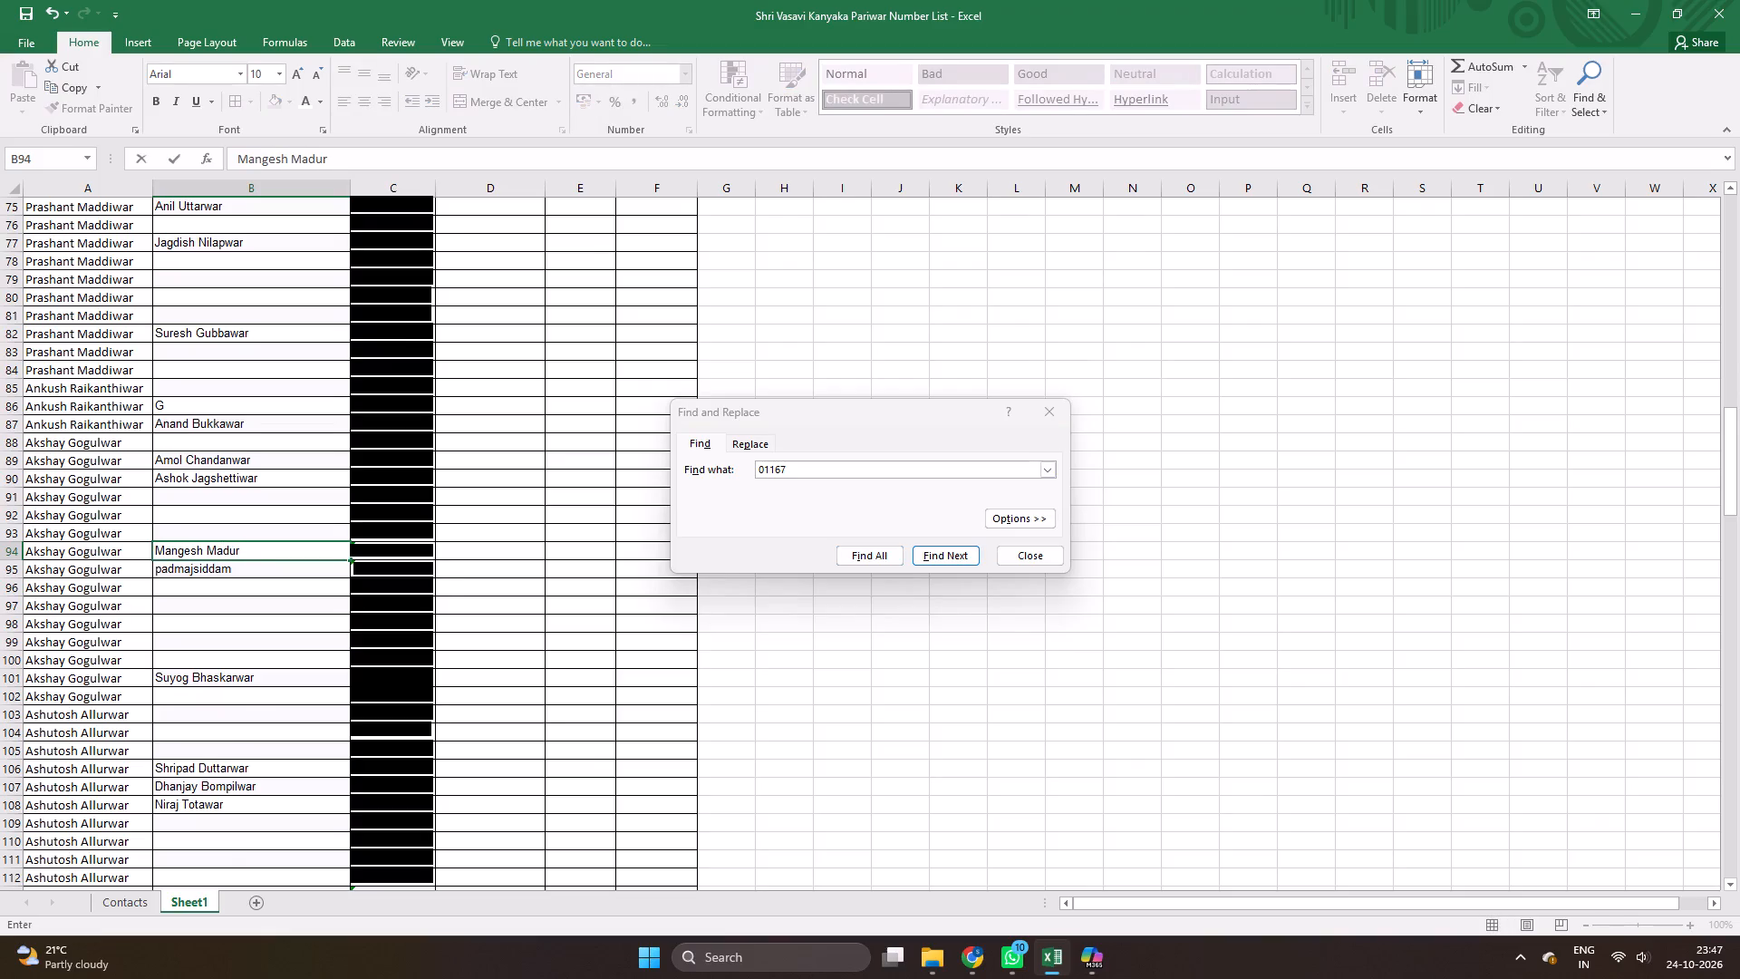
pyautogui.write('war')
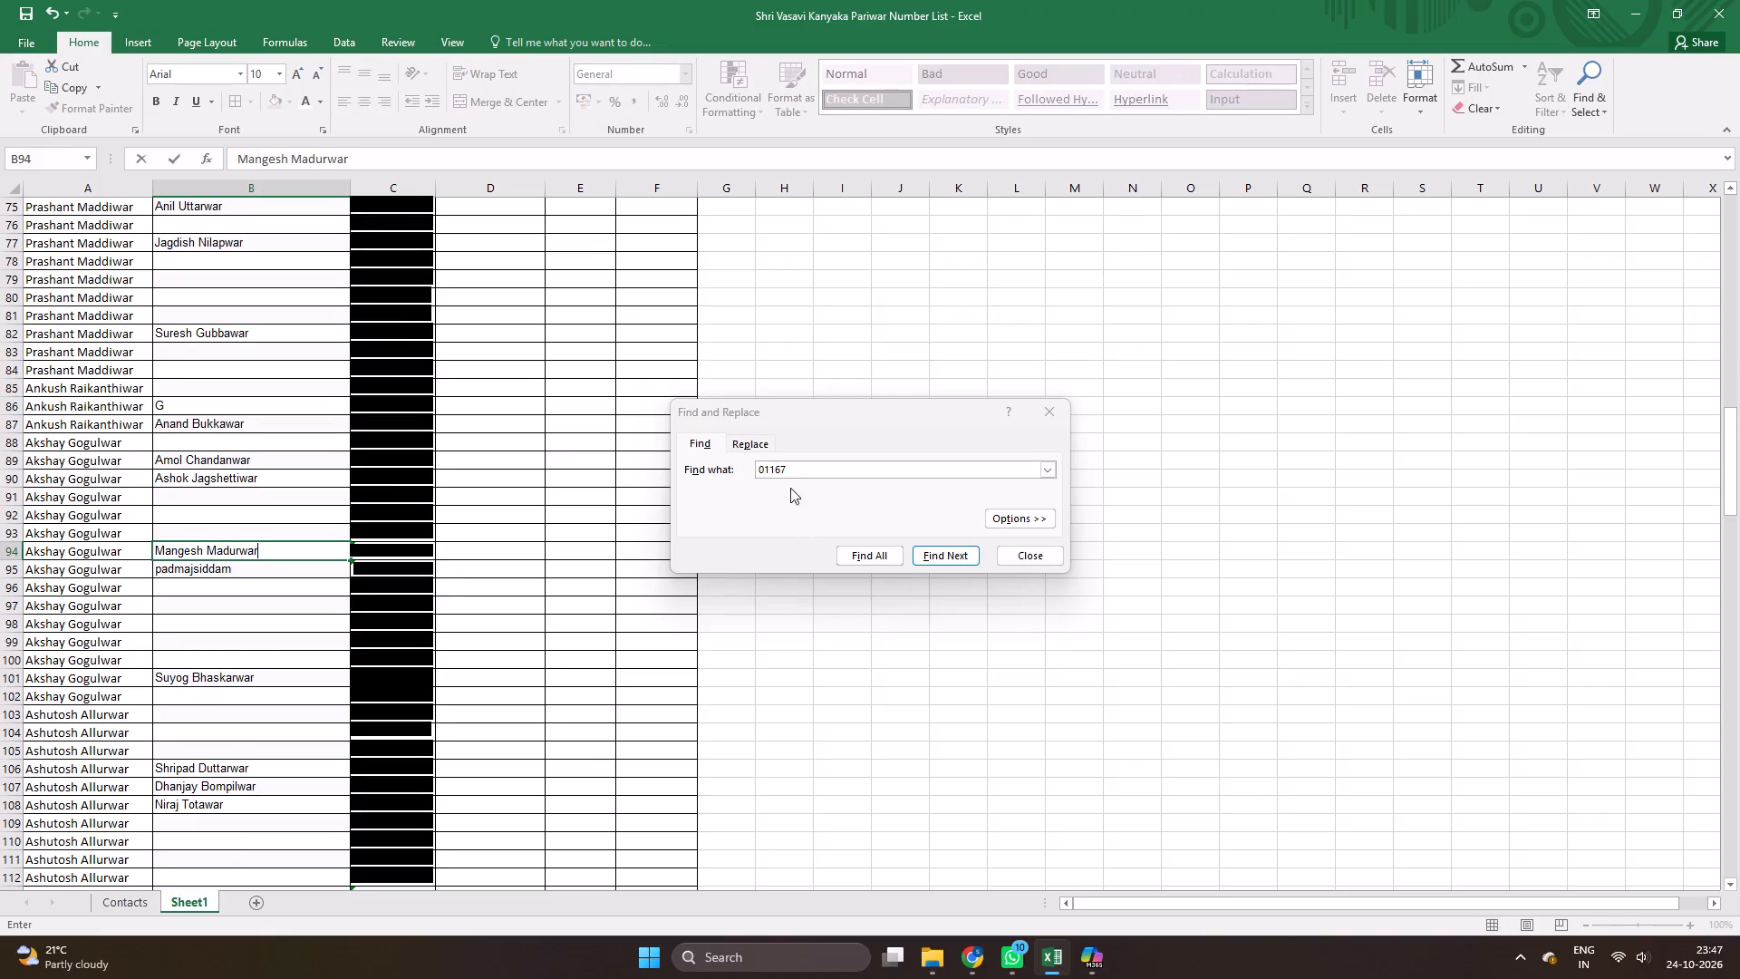
# Find the forty-ninth contact by a five-digit part of the phone number and enter the contact's full name in B193.
pyautogui.click(792, 472)
pyautogui.press('BackSpace')
pyautogui.press('BackSpace')
pyautogui.press('BackSpace')
pyautogui.press('BackSpace')
pyautogui.press('BackSpace')
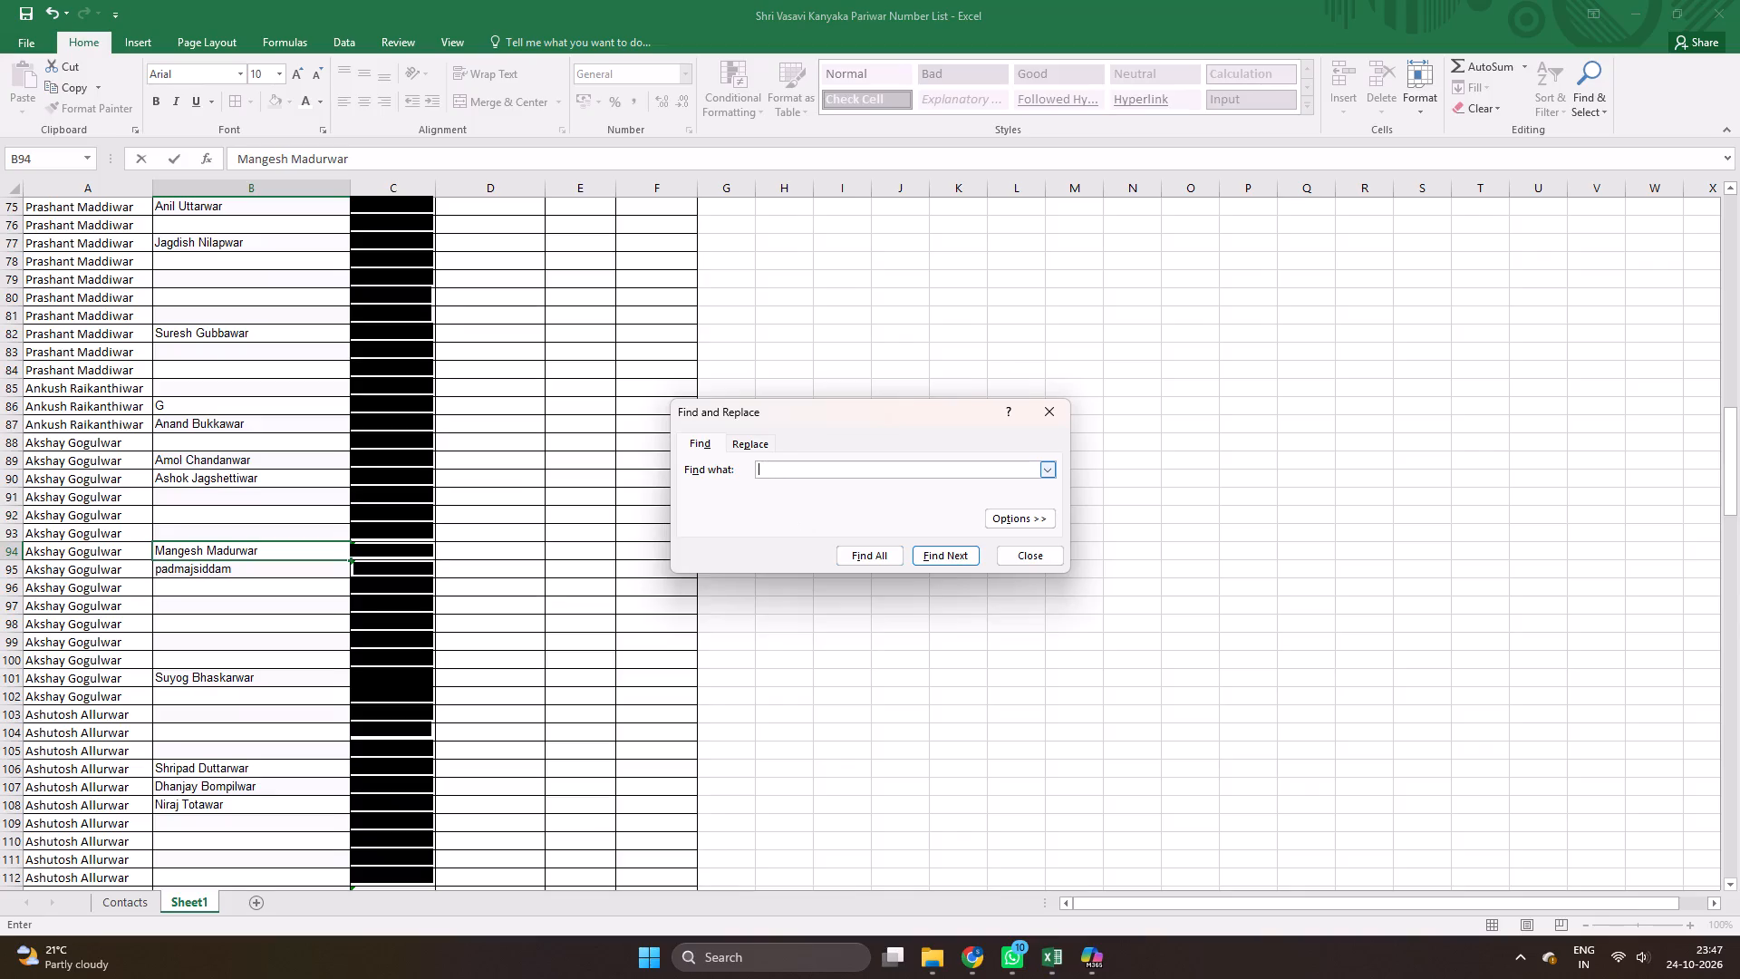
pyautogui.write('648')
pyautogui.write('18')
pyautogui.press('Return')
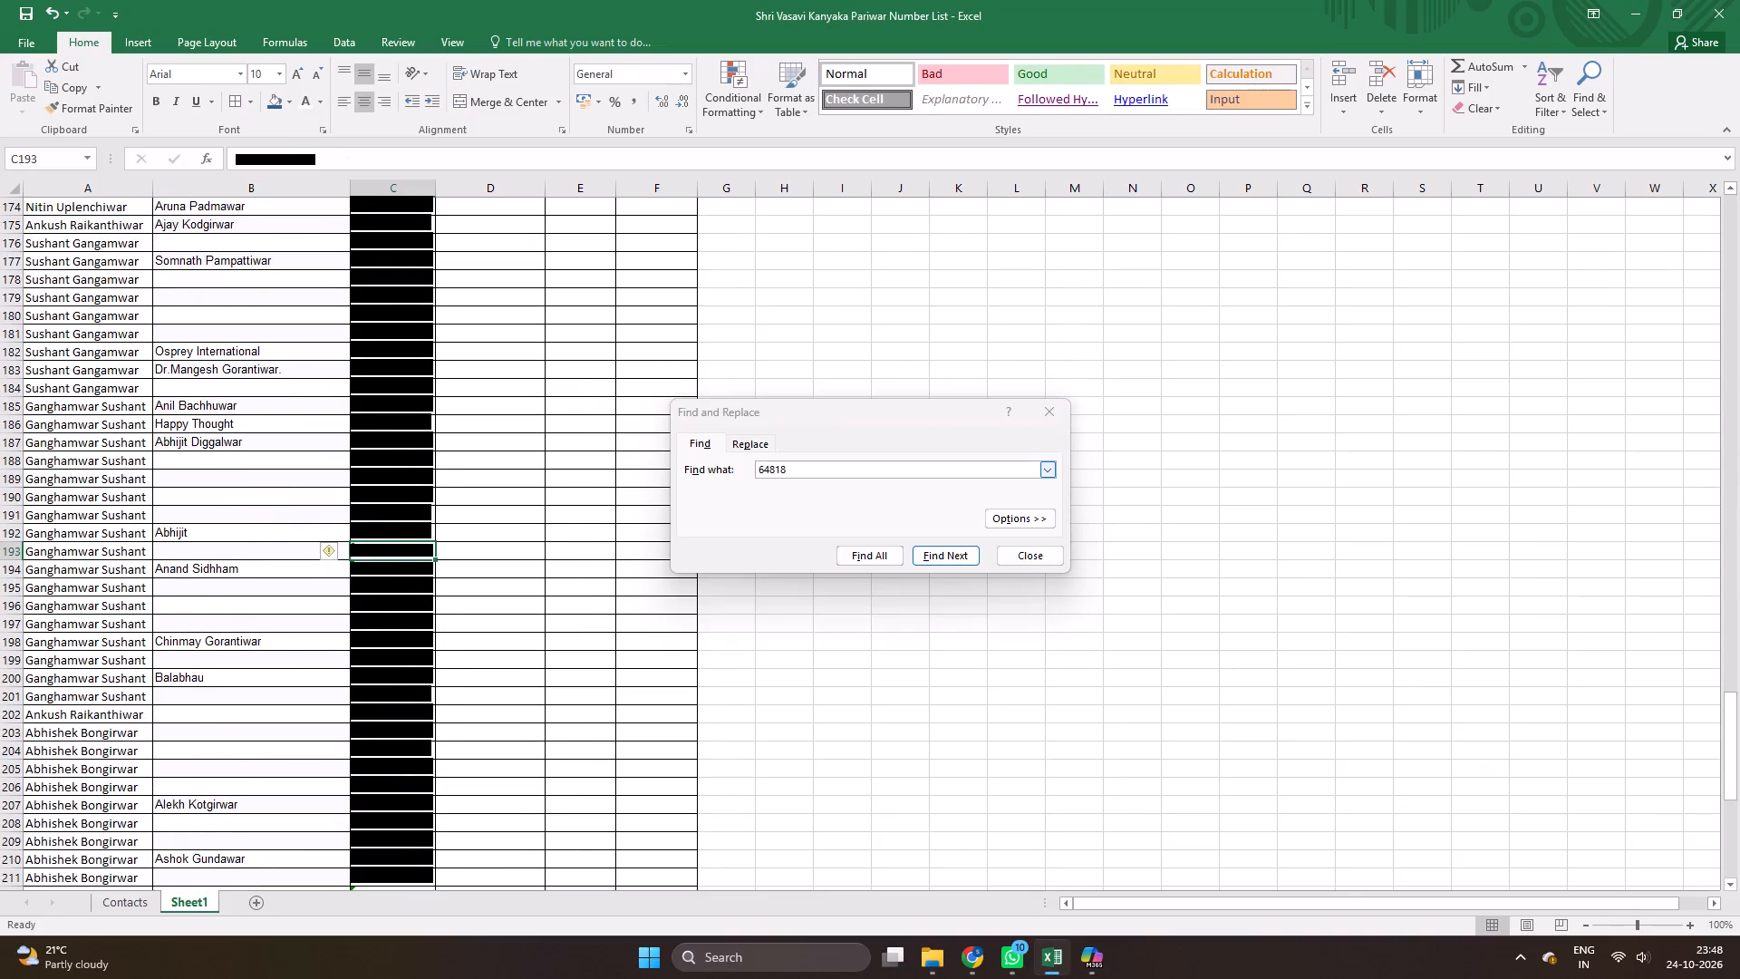
pyautogui.click(266, 539)
pyautogui.click(266, 557)
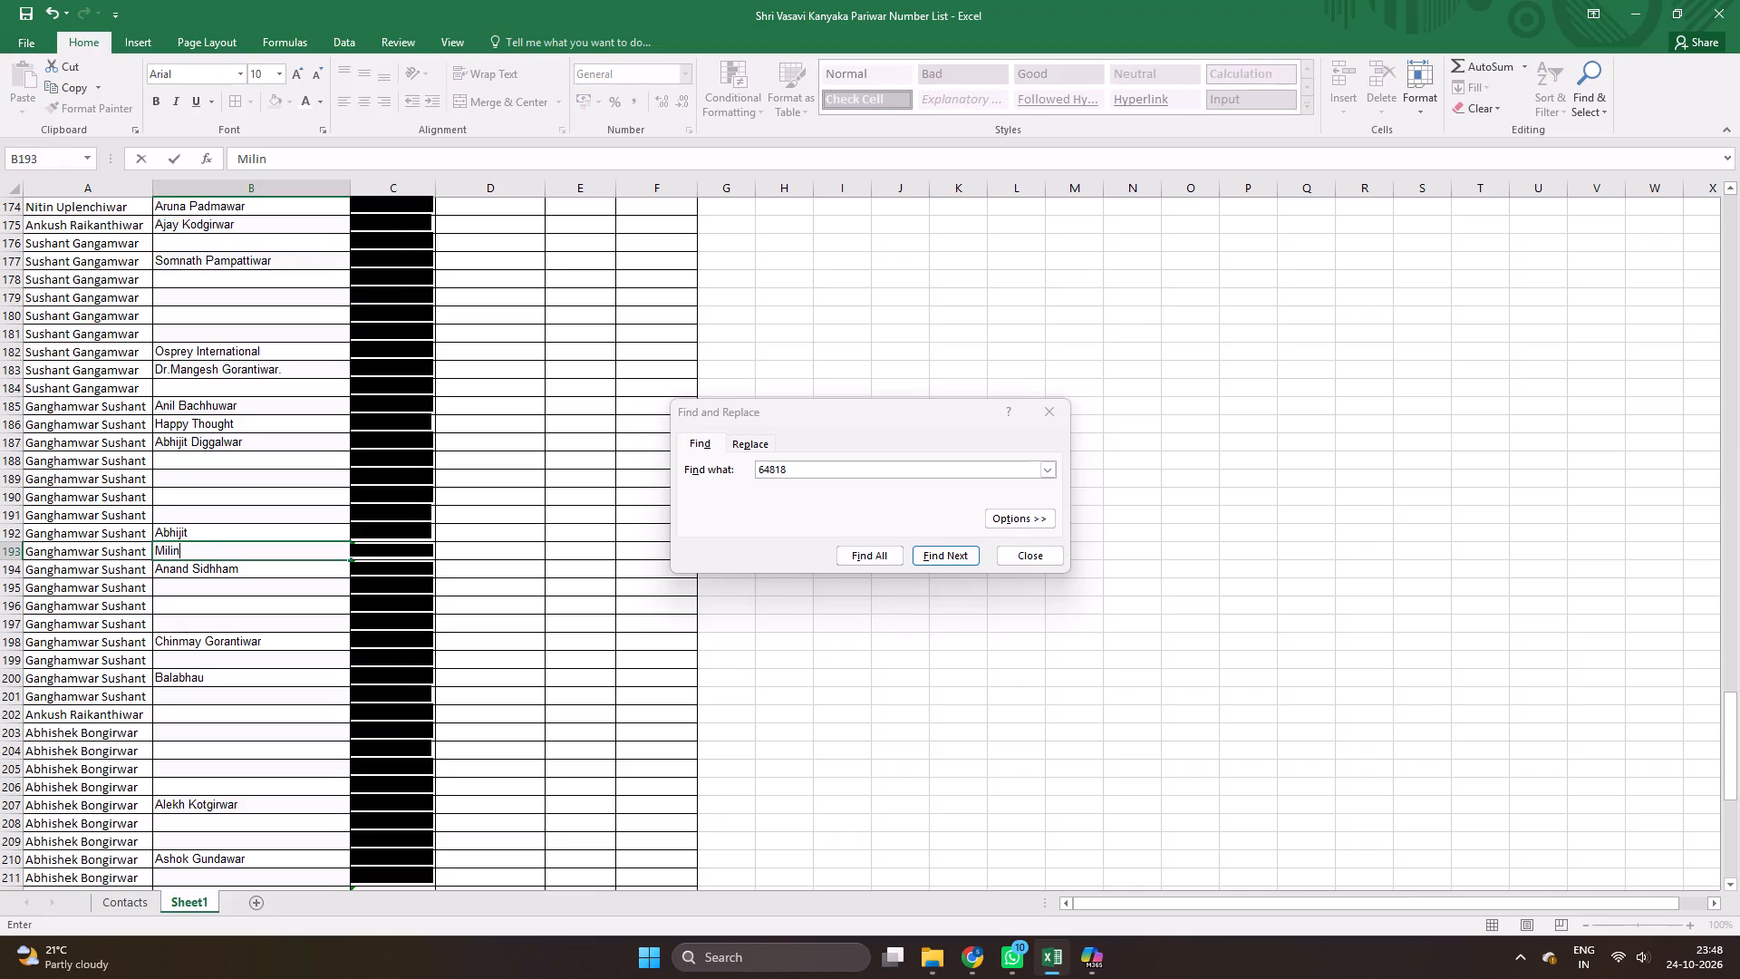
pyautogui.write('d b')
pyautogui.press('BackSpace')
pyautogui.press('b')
# Find the fiftieth contact by a five-digit part of the phone number and enter the contact's full name in B56.
pyautogui.scroll(1, 270, 559)
pyautogui.click(867, 471)
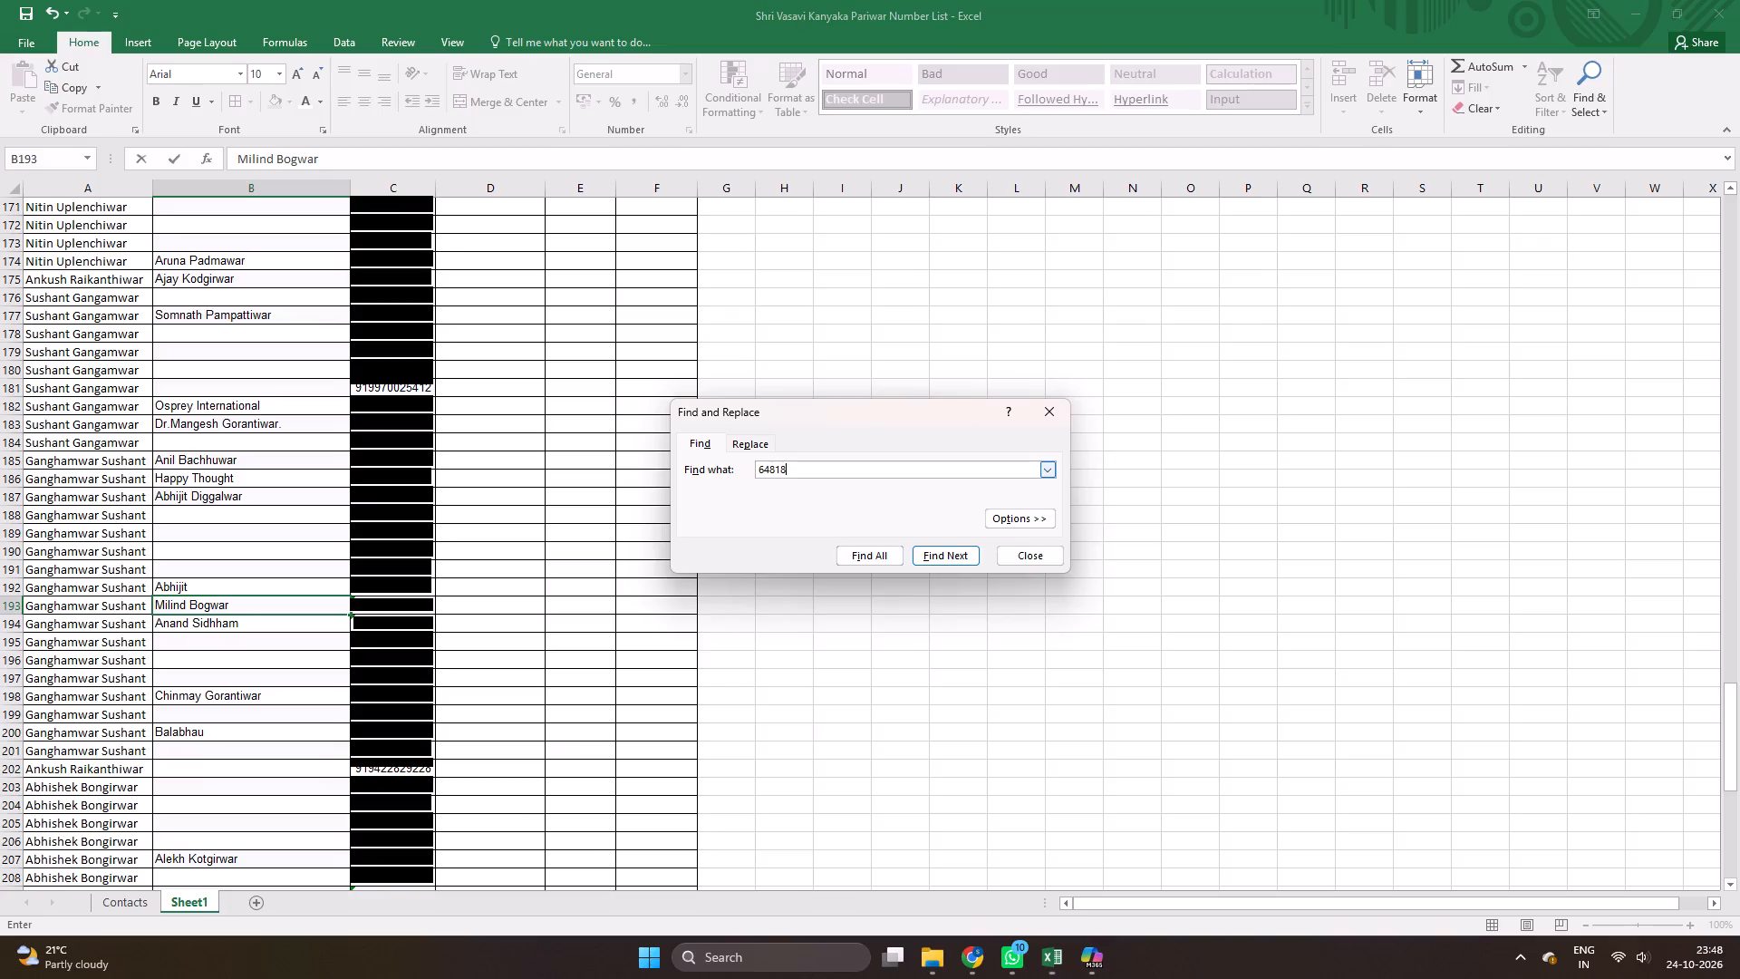
pyautogui.press('BackSpace')
pyautogui.press('BackSpace')
pyautogui.press('BackSpace')
pyautogui.press('BackSpace')
pyautogui.press('BackSpace')
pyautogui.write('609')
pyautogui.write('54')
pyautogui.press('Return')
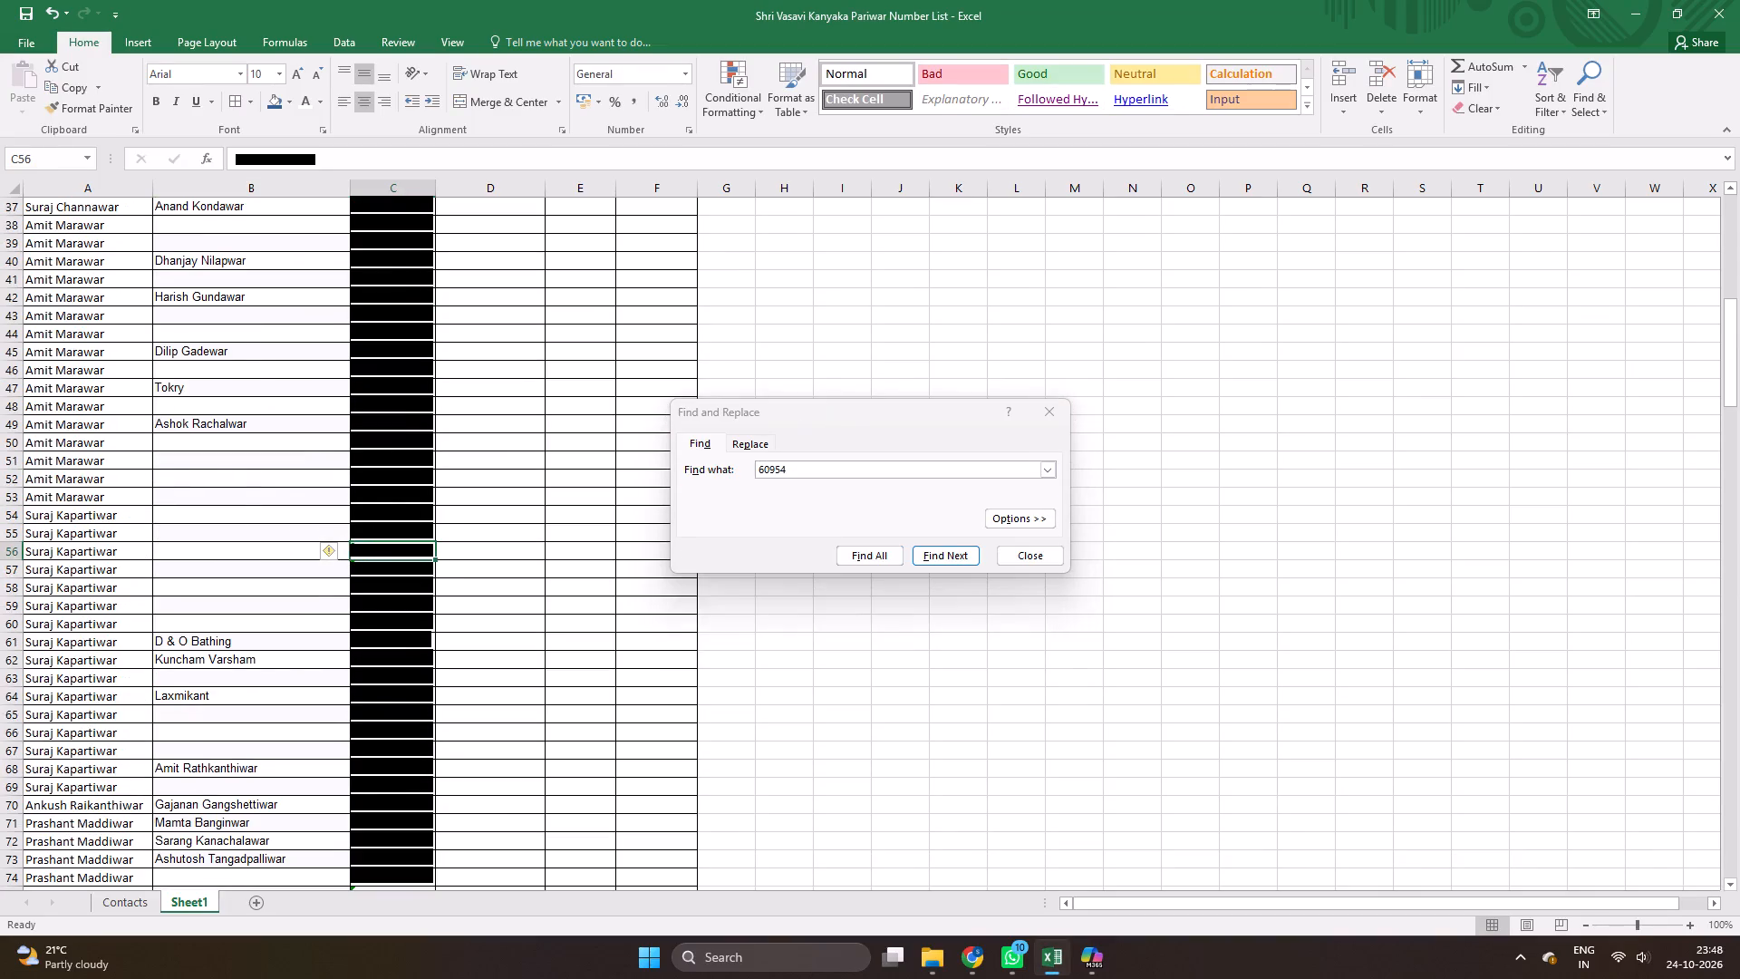
pyautogui.click(283, 549)
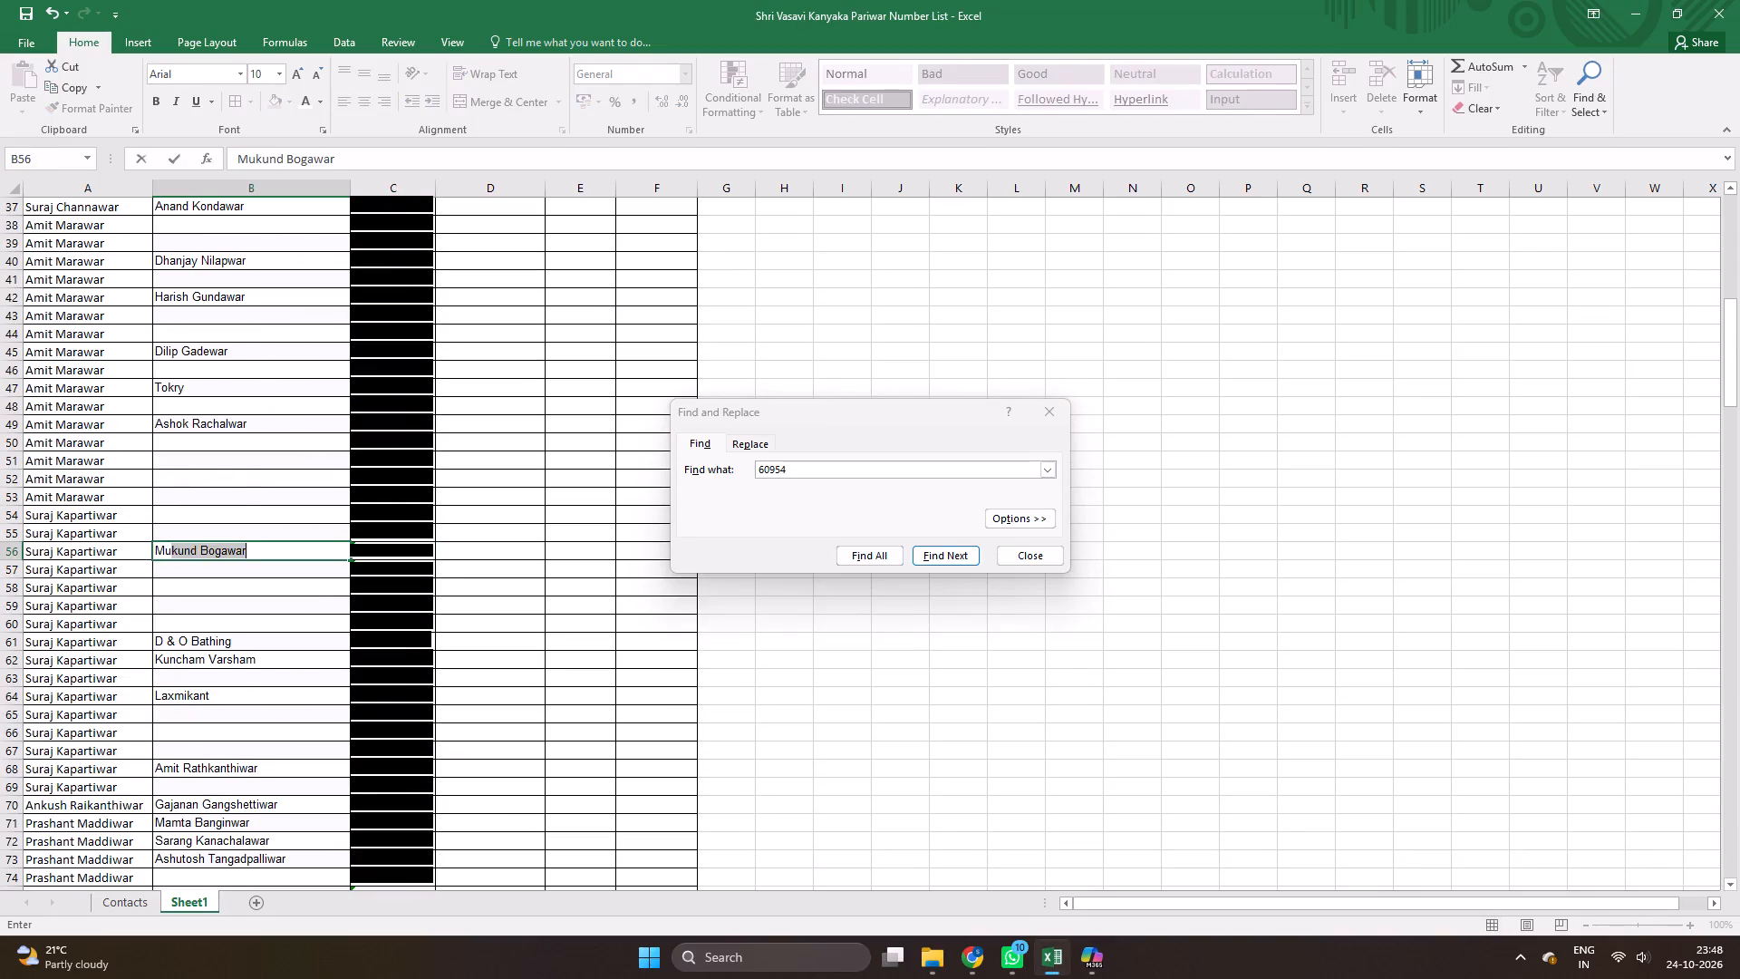
pyautogui.press('BackSpace')
pyautogui.press('BackSpace')
pyautogui.press('BackSpace')
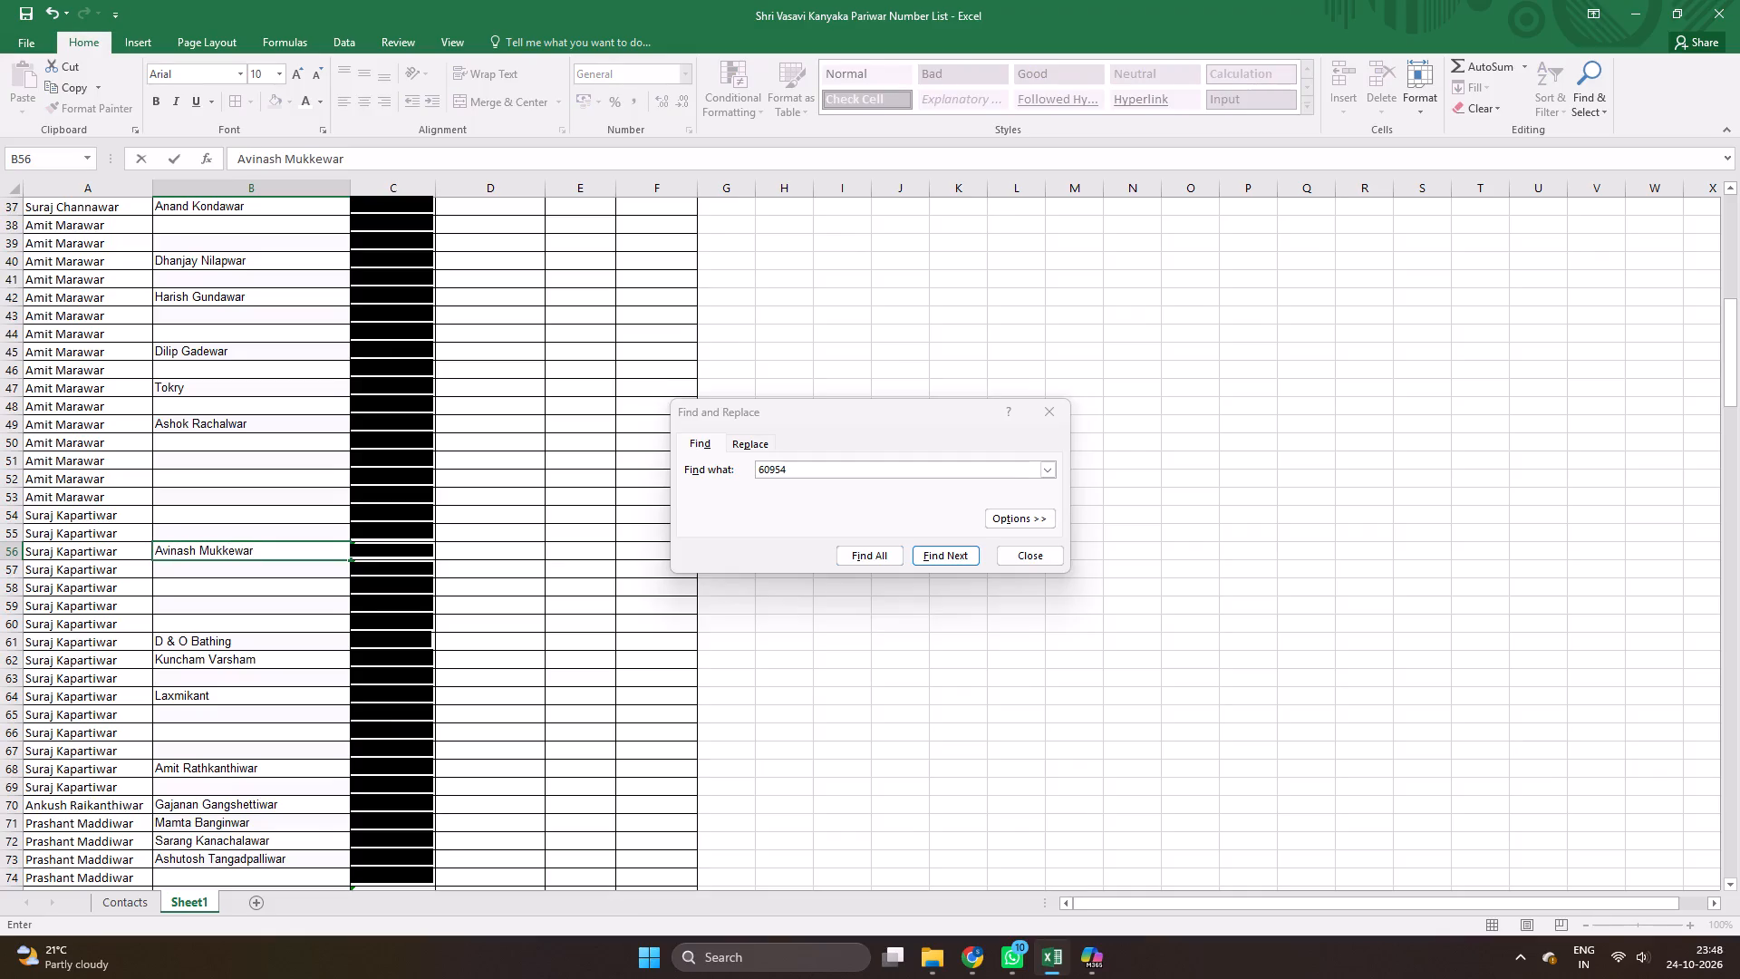
# Find the fifty-first contact by a five-digit part of the phone number and enter the contact's full name in B166.
pyautogui.click(803, 470)
pyautogui.press('BackSpace')
pyautogui.press('BackSpace')
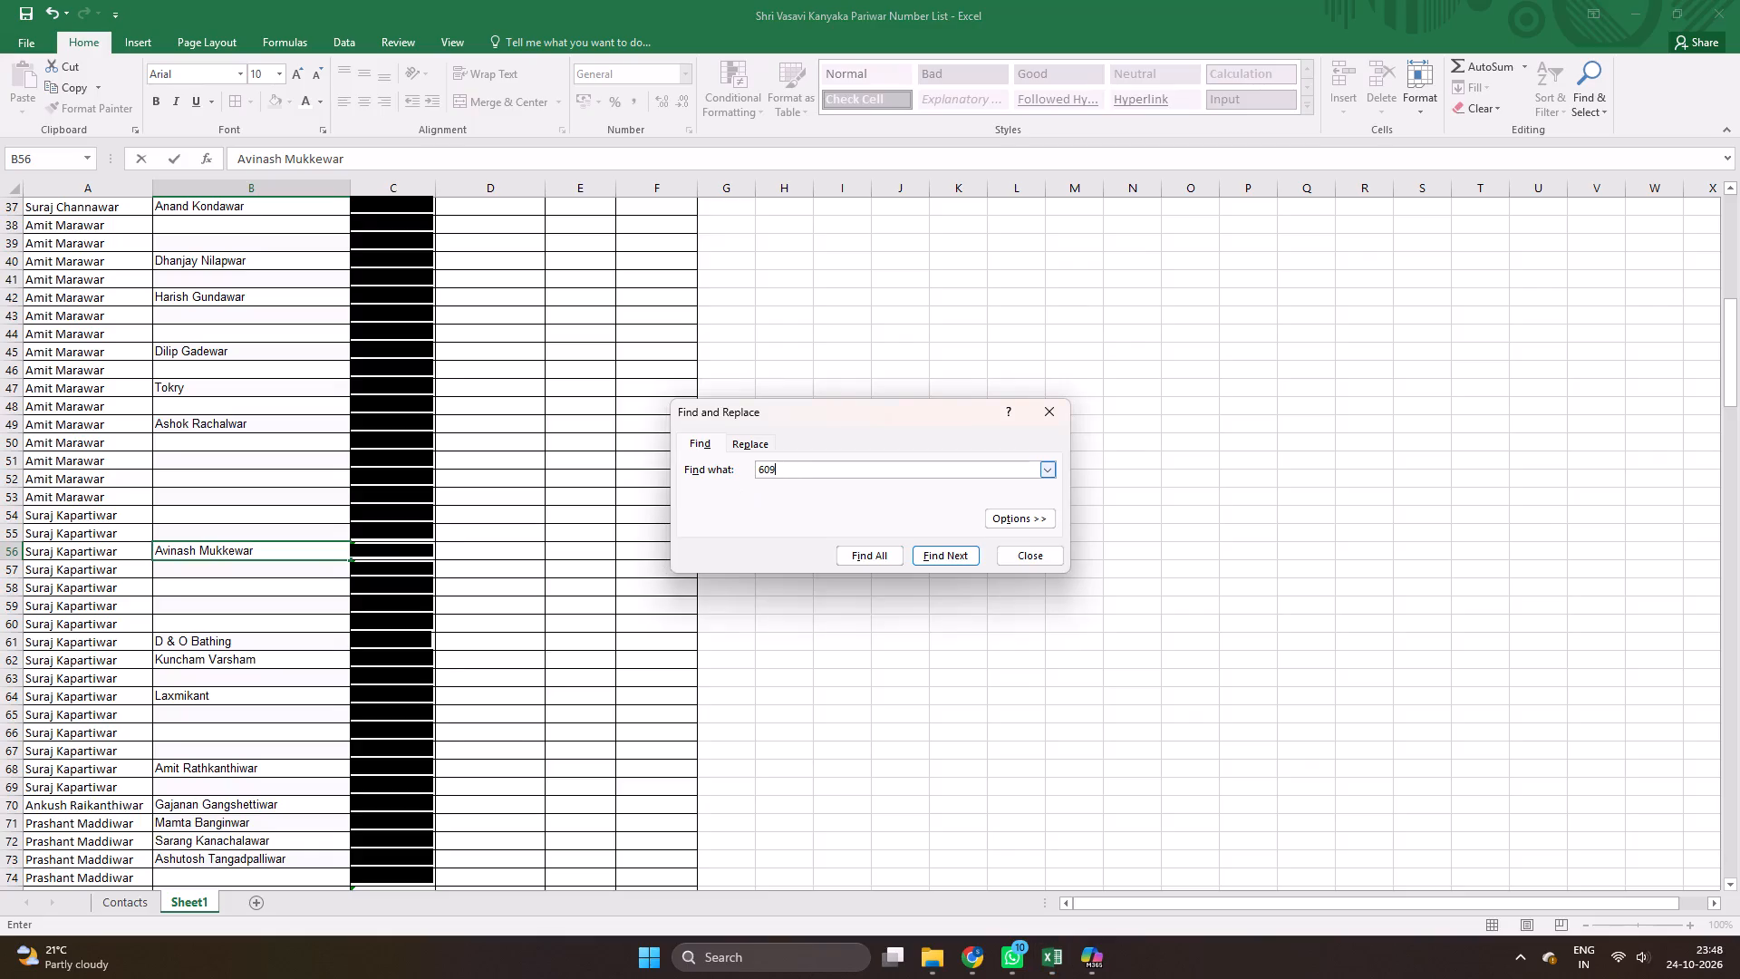
pyautogui.press('BackSpace')
pyautogui.press('BackSpace')
pyautogui.press('BackSpace')
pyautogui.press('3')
pyautogui.press('BackSpace')
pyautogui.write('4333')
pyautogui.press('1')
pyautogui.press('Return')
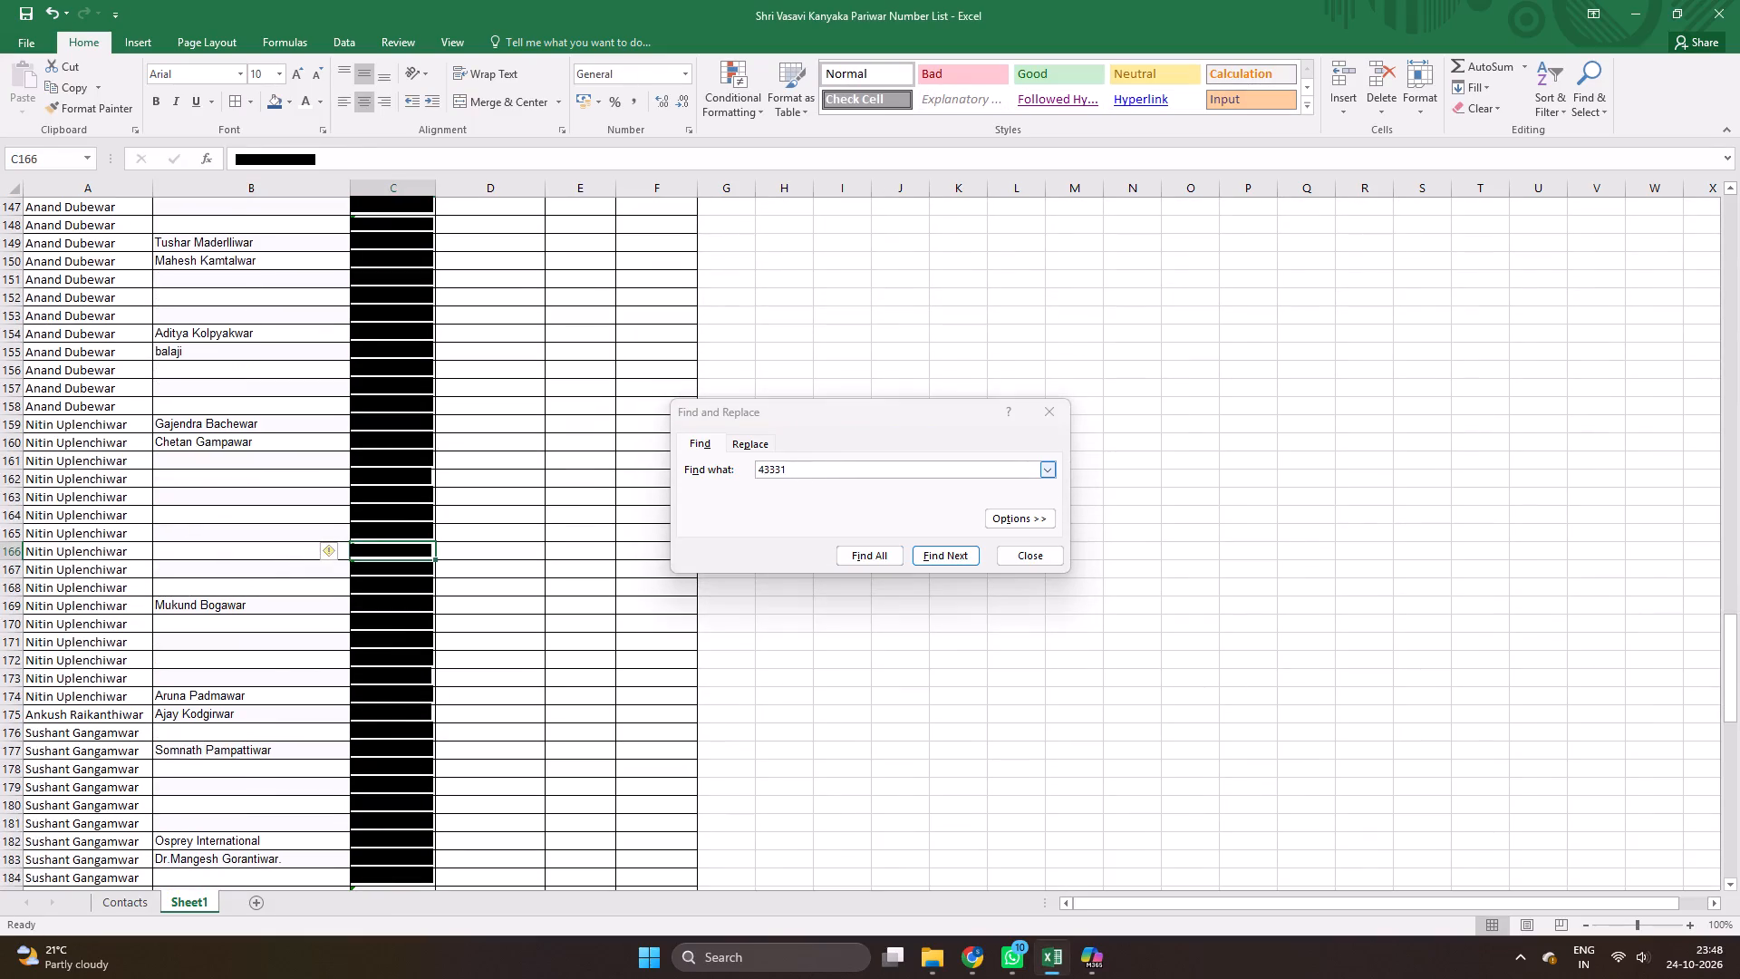
pyautogui.click(279, 541)
pyautogui.click(275, 557)
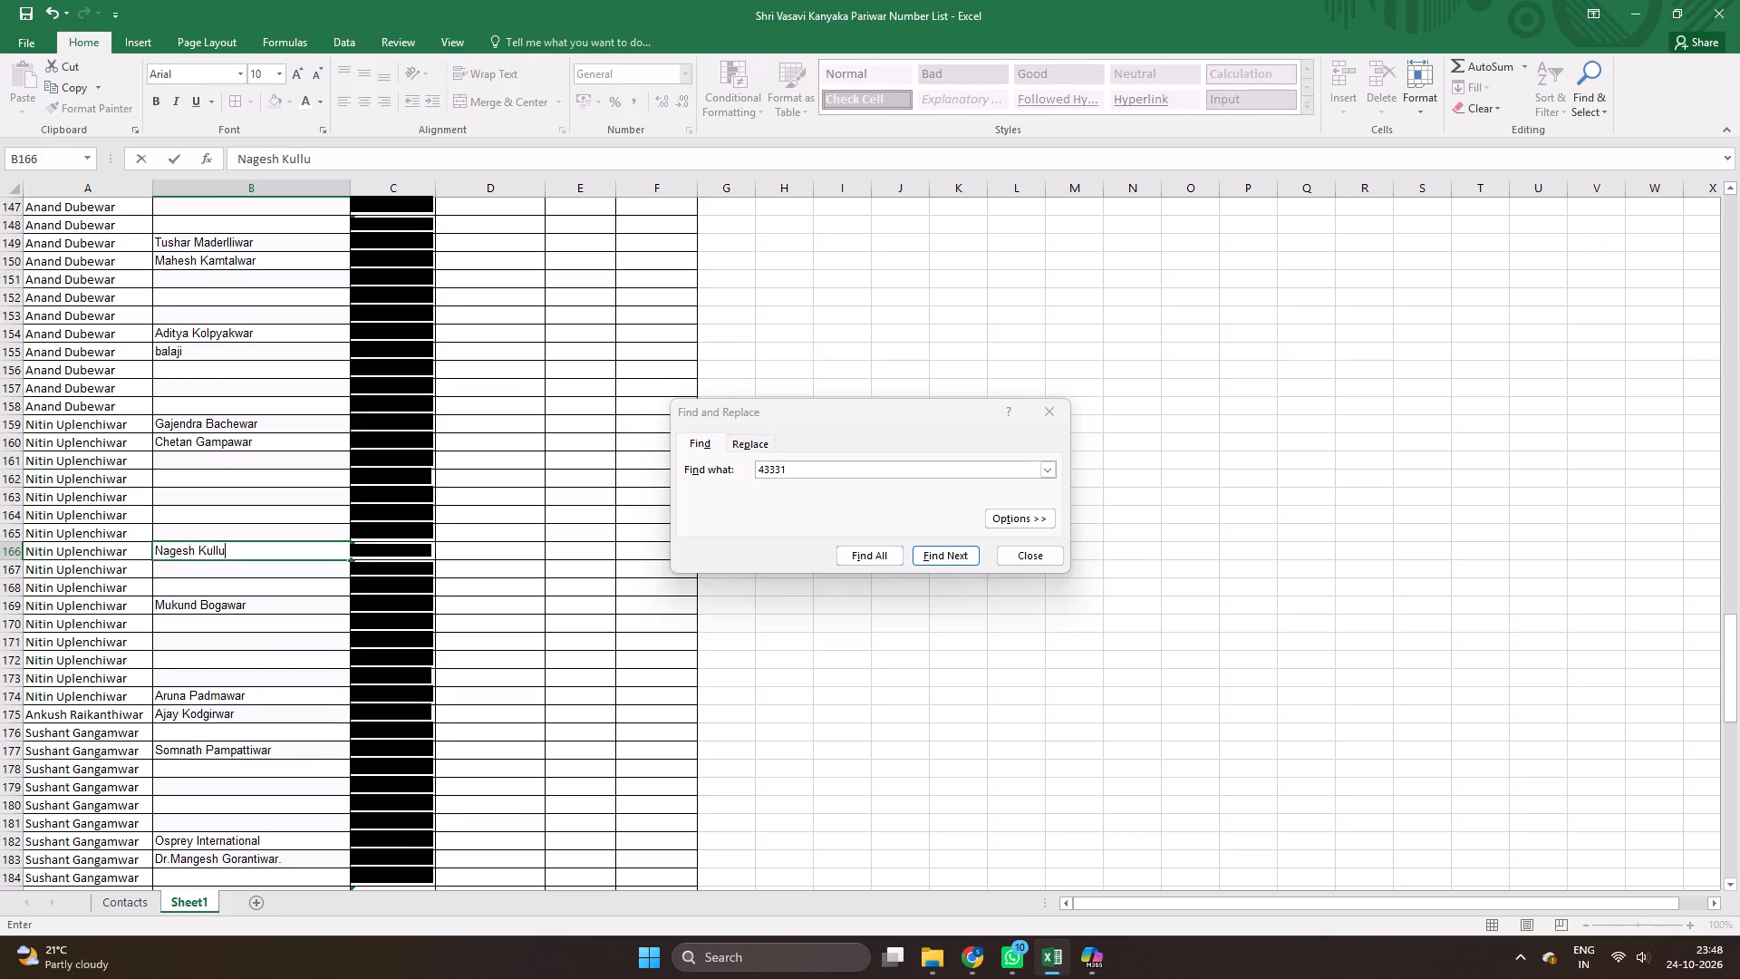
# Find the fifty-second contact by a five-digit part of the phone number and enter the contact's full name in B134.
pyautogui.scroll(2, 275, 557)
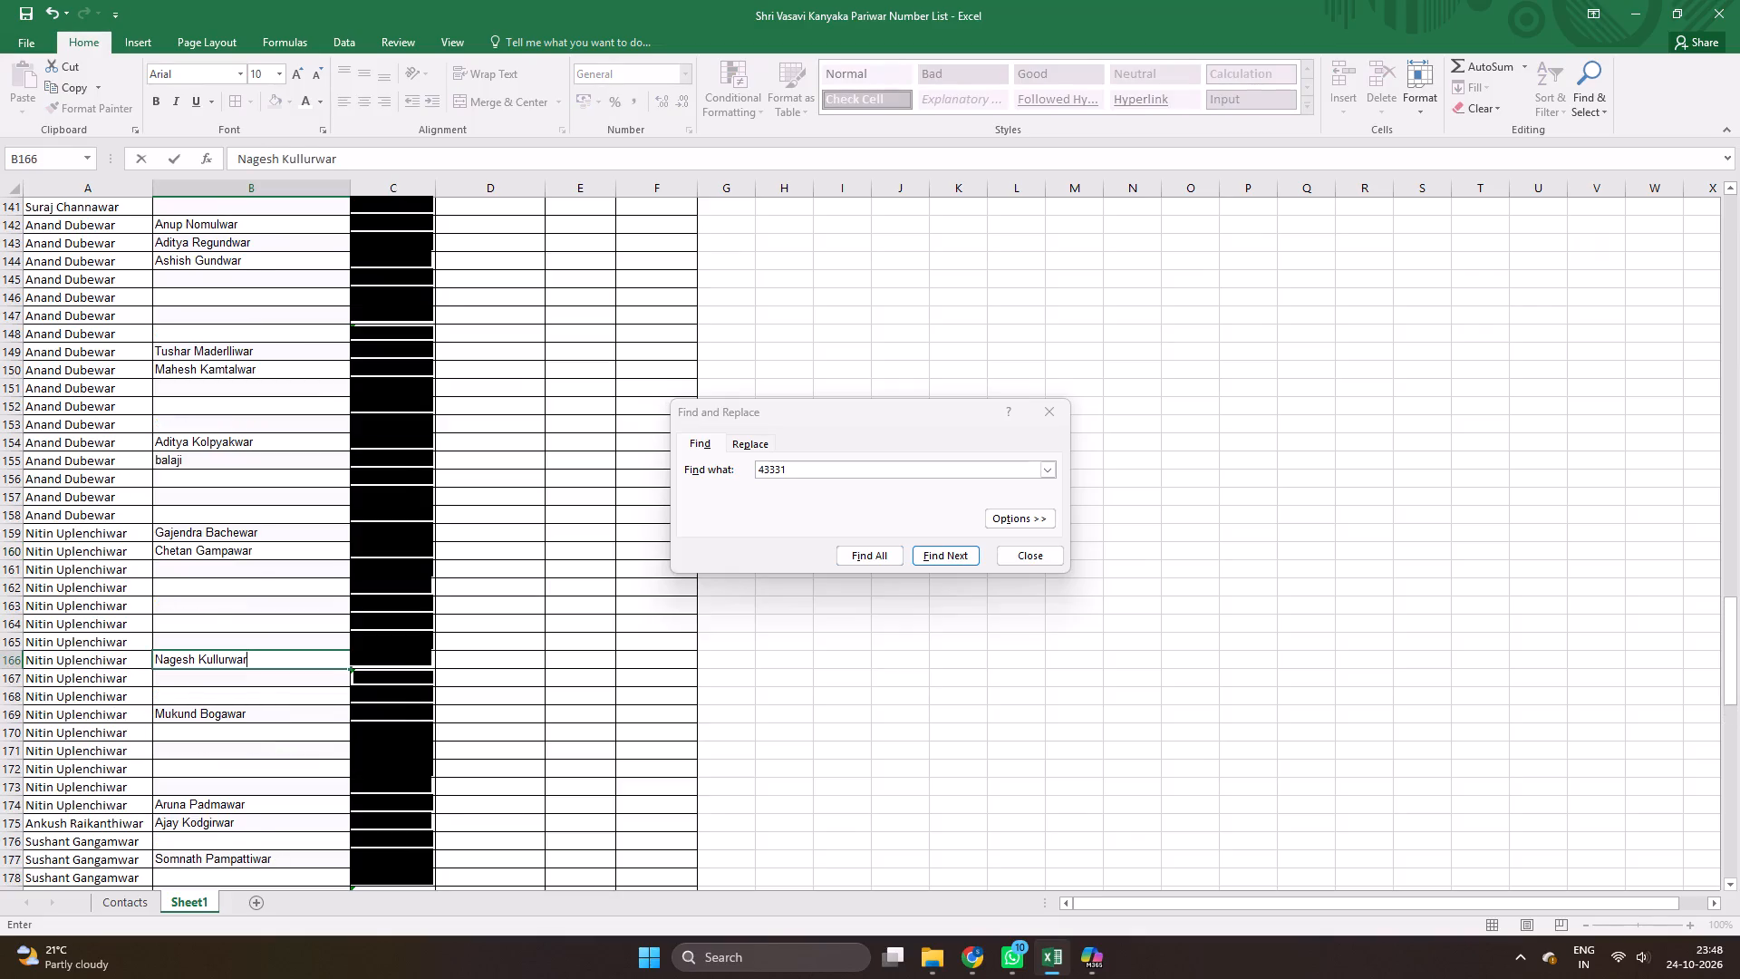
pyautogui.click(820, 466)
pyautogui.press('BackSpace')
pyautogui.press('BackSpace')
pyautogui.press('BackSpace')
pyautogui.press('BackSpace')
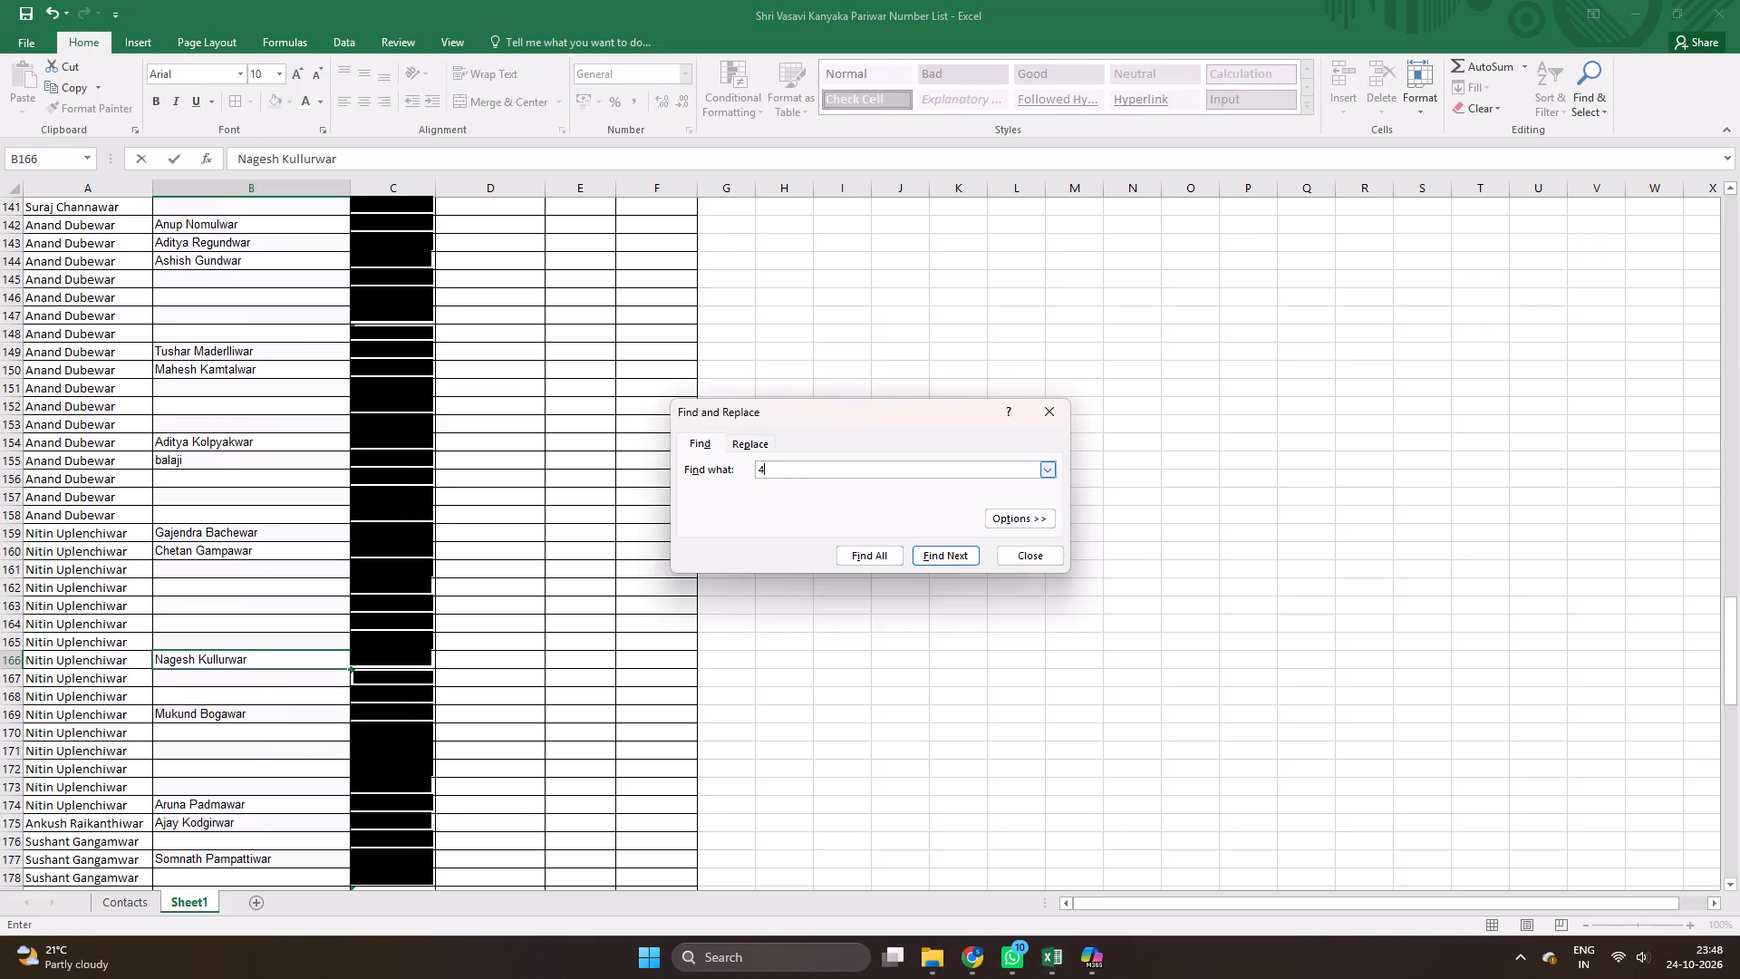
pyautogui.press('BackSpace')
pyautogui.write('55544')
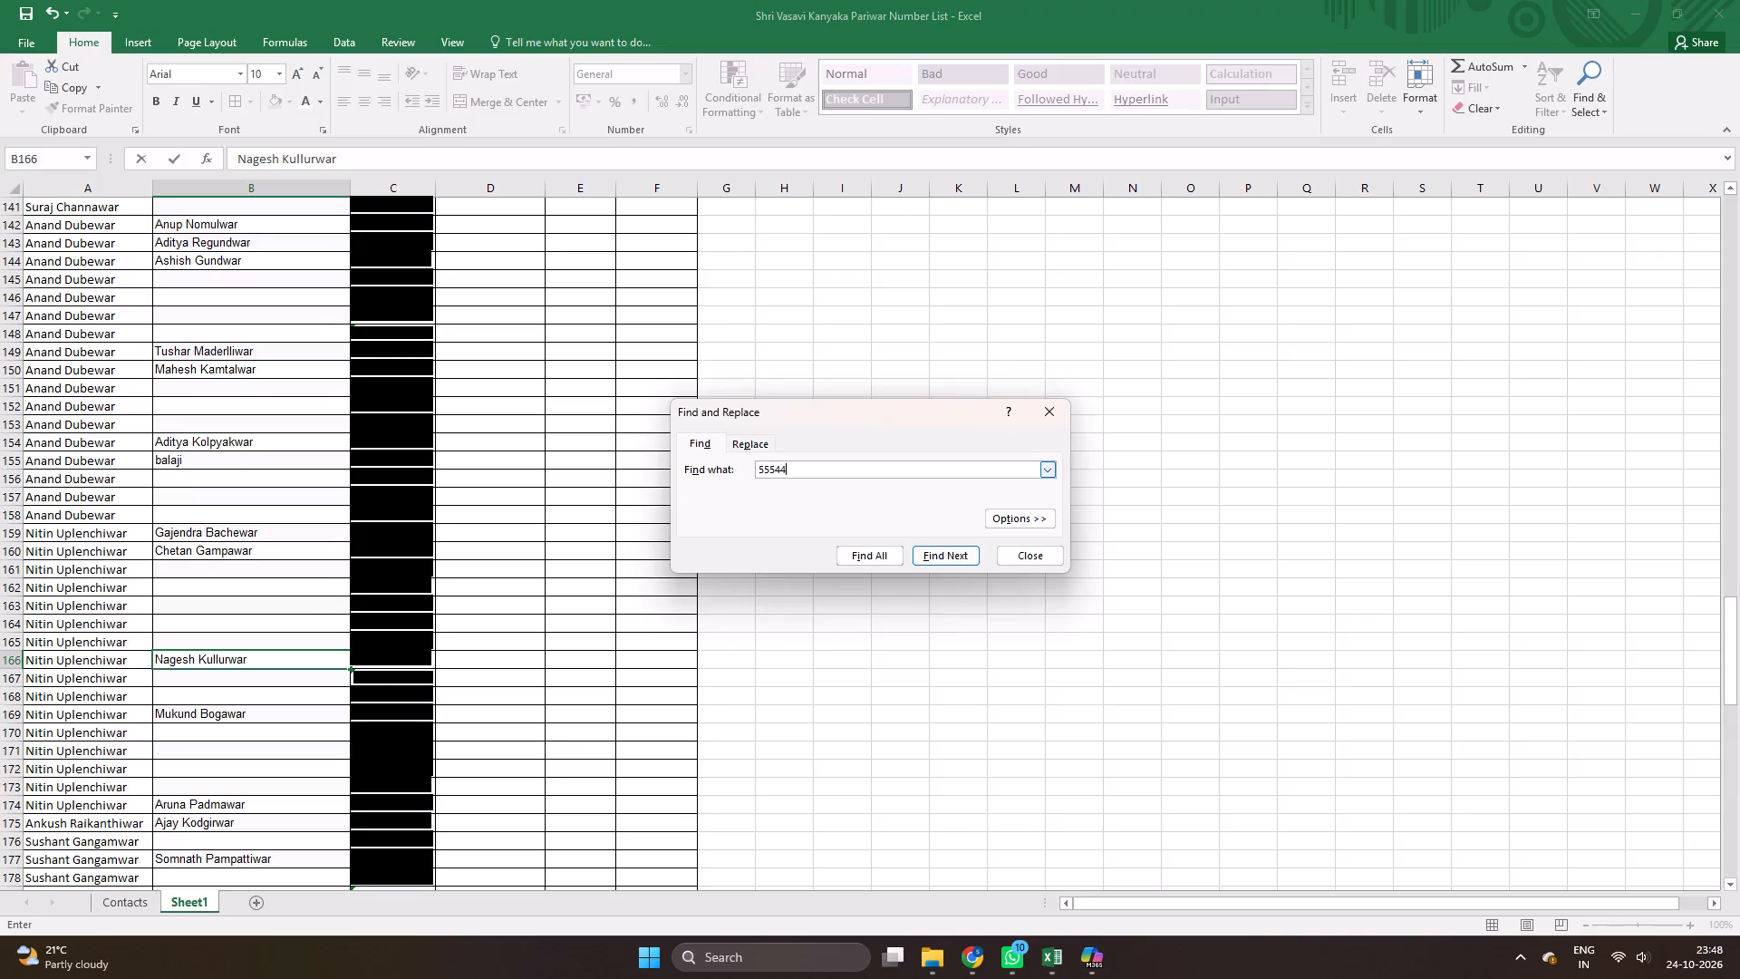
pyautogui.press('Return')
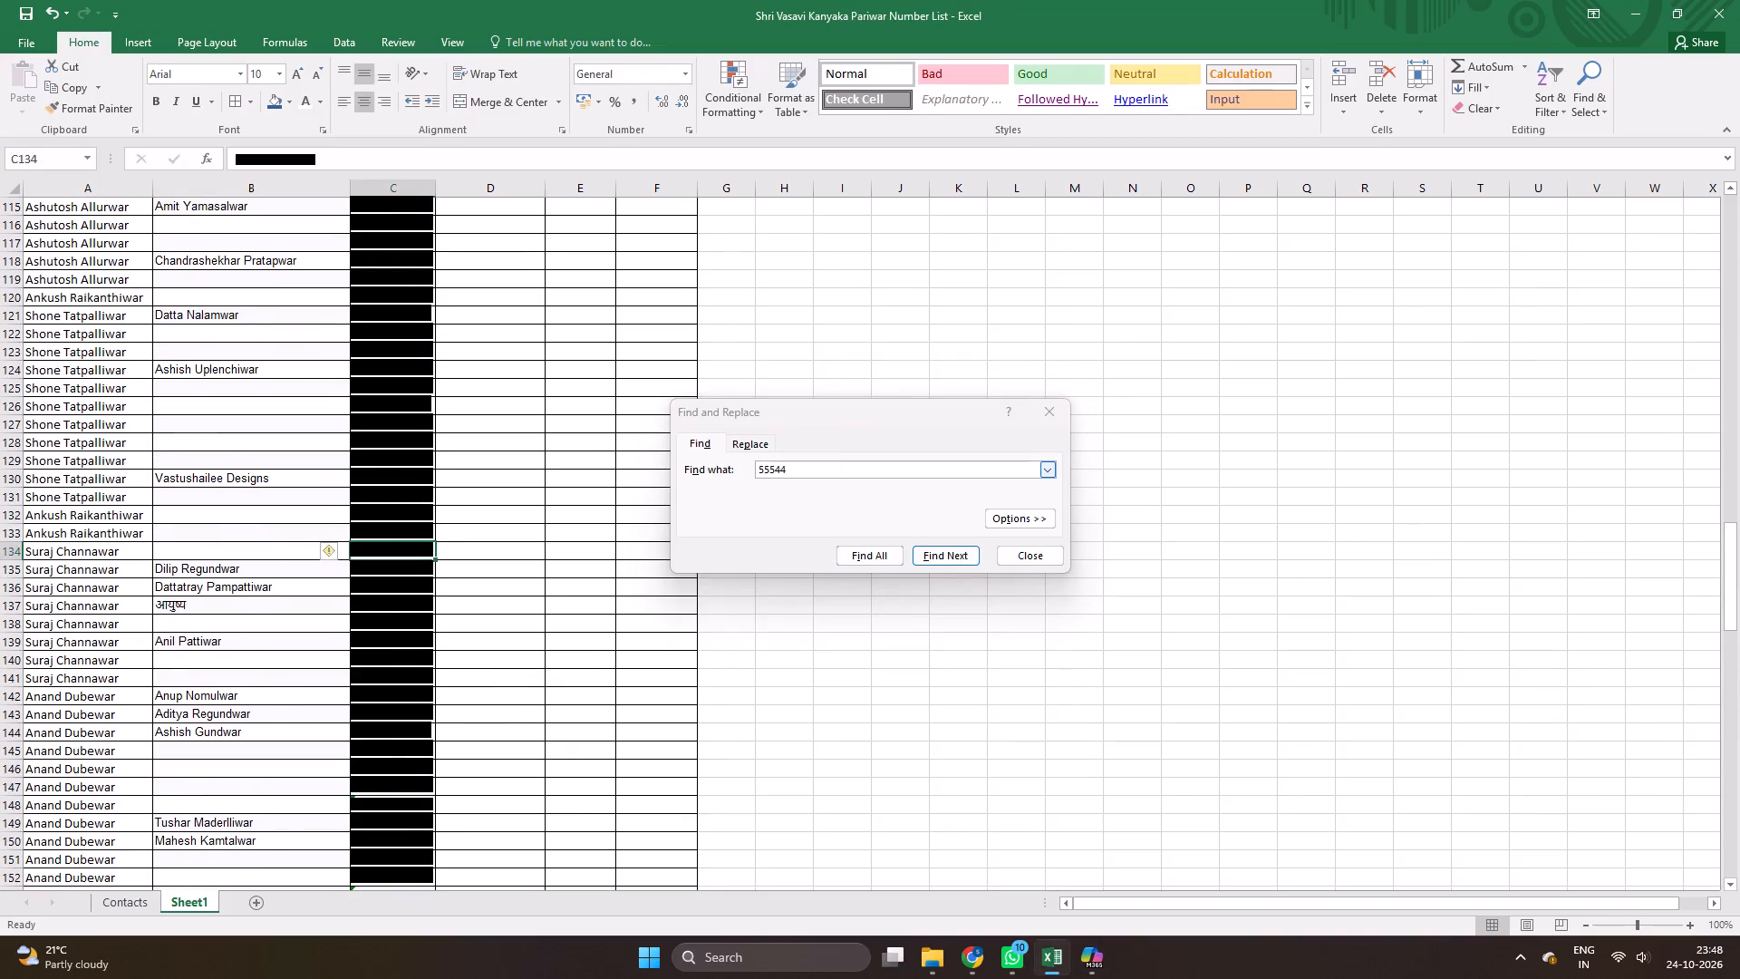
pyautogui.click(192, 542)
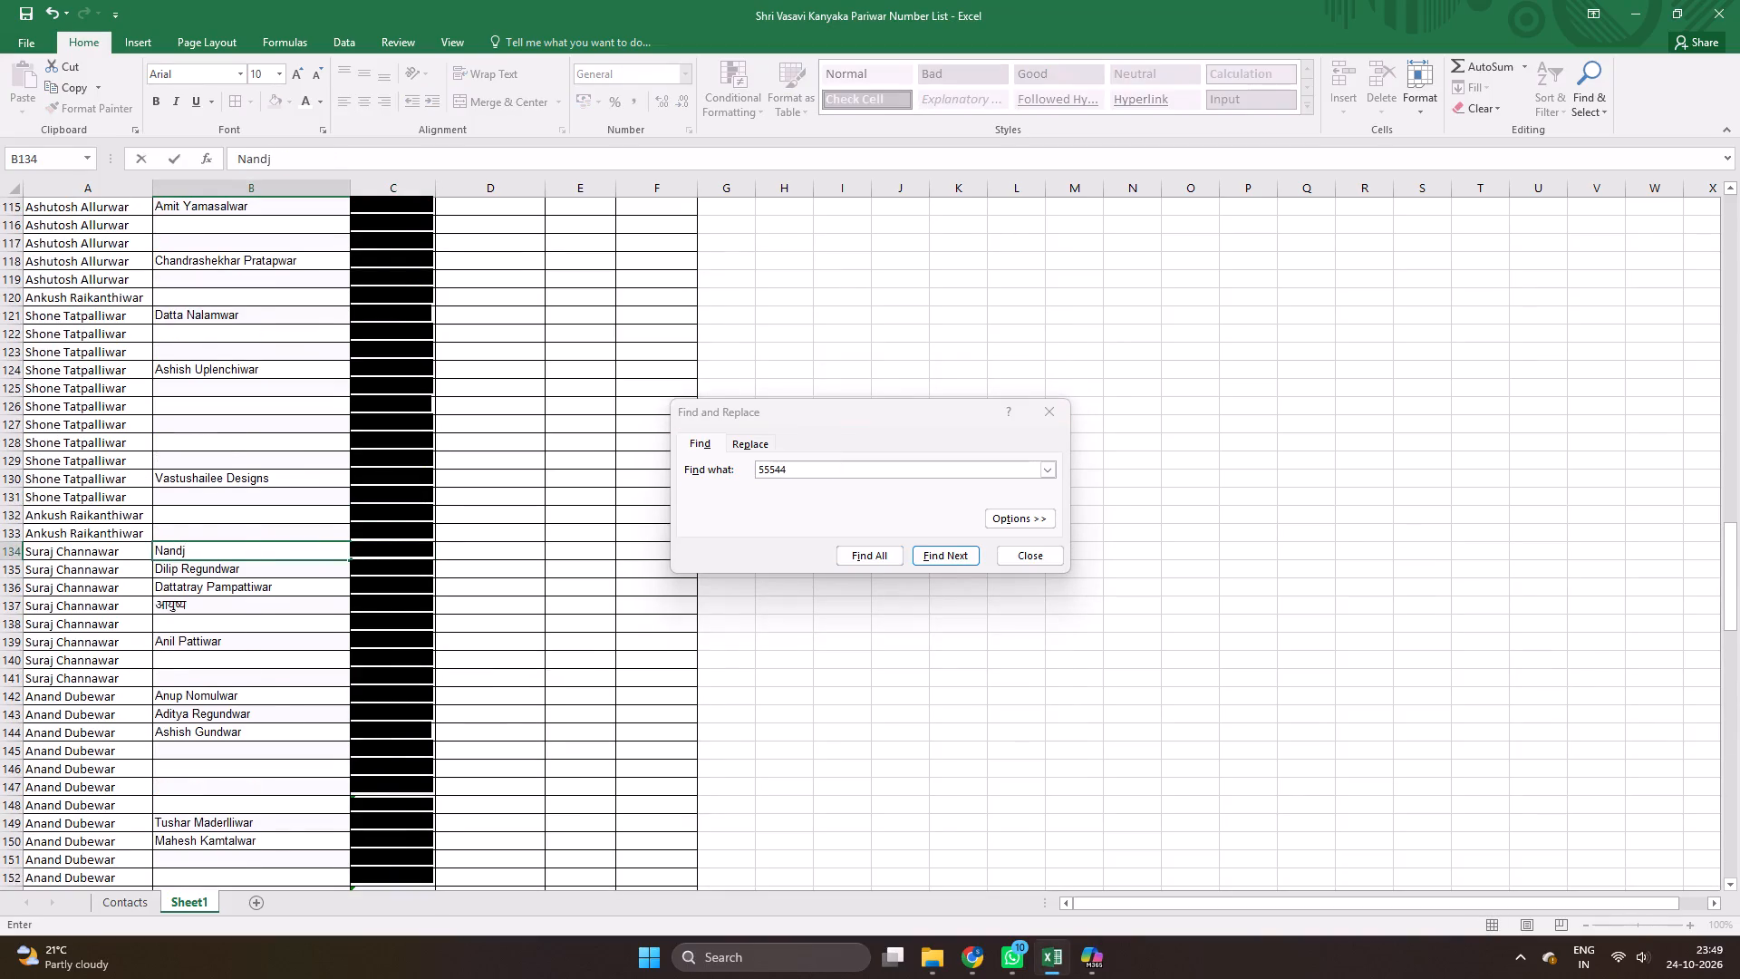
pyautogui.press('BackSpace')
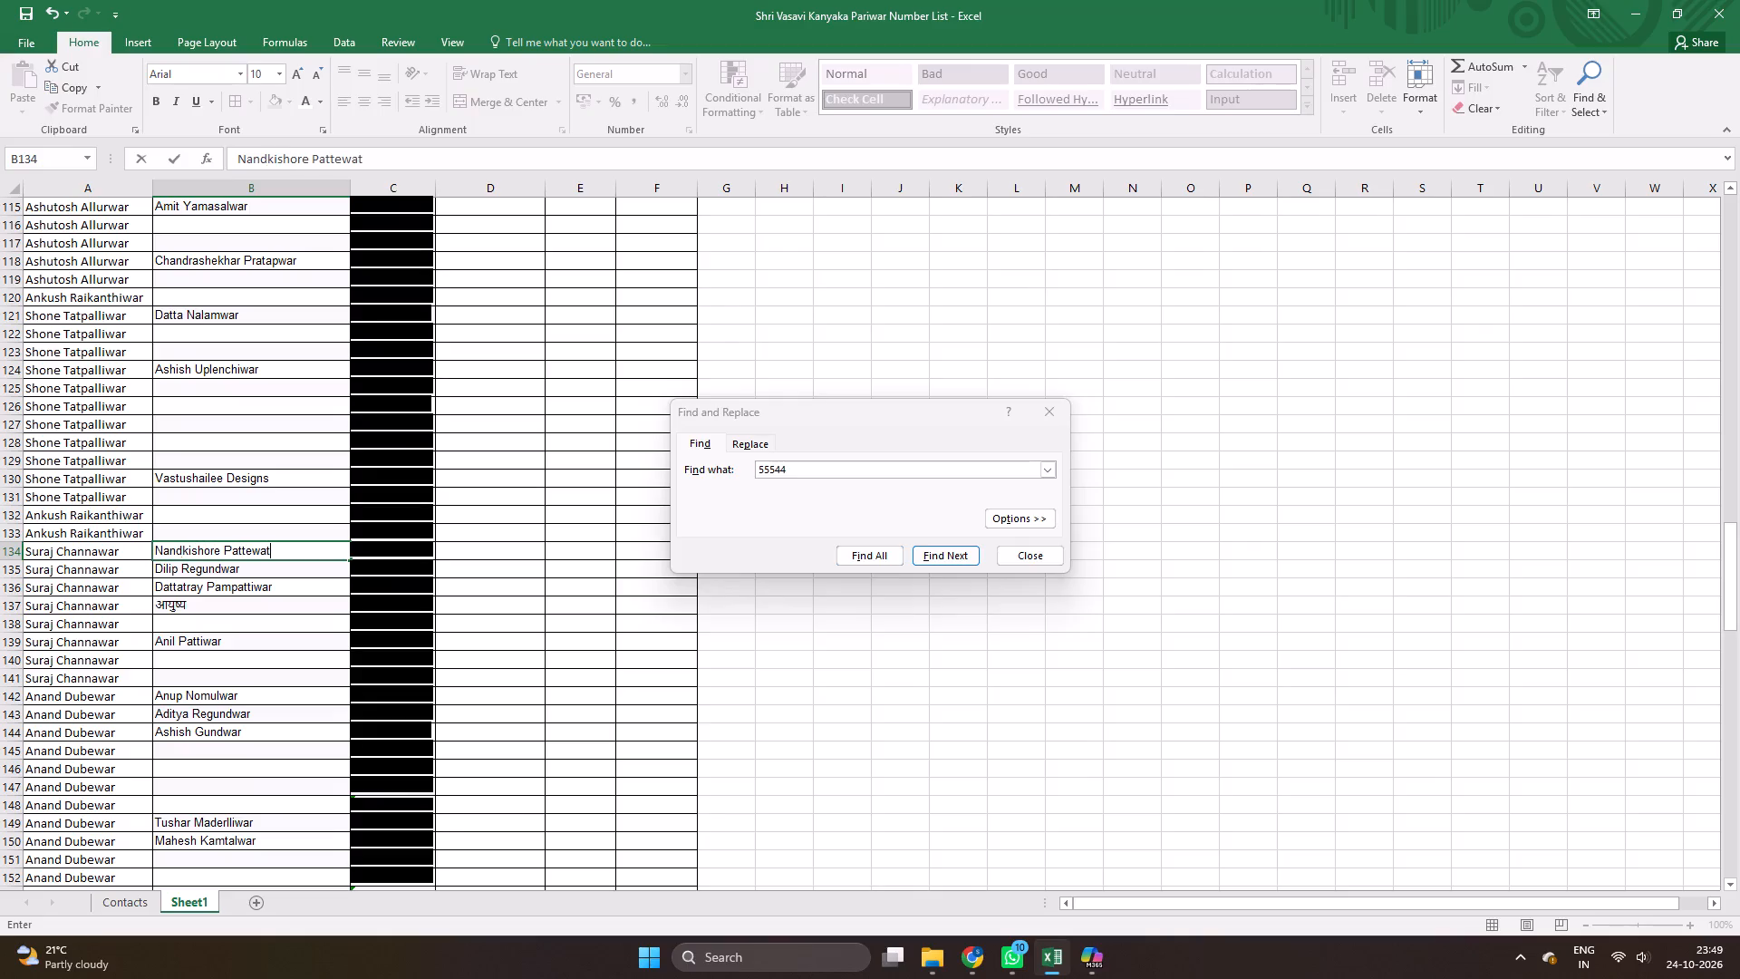
pyautogui.press('BackSpace')
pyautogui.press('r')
# Find the fifty-third contact by a five-digit part of the phone number and enter NC in B171.
pyautogui.click(815, 472)
pyautogui.press('BackSpace')
pyautogui.press('BackSpace')
pyautogui.press('BackSpace')
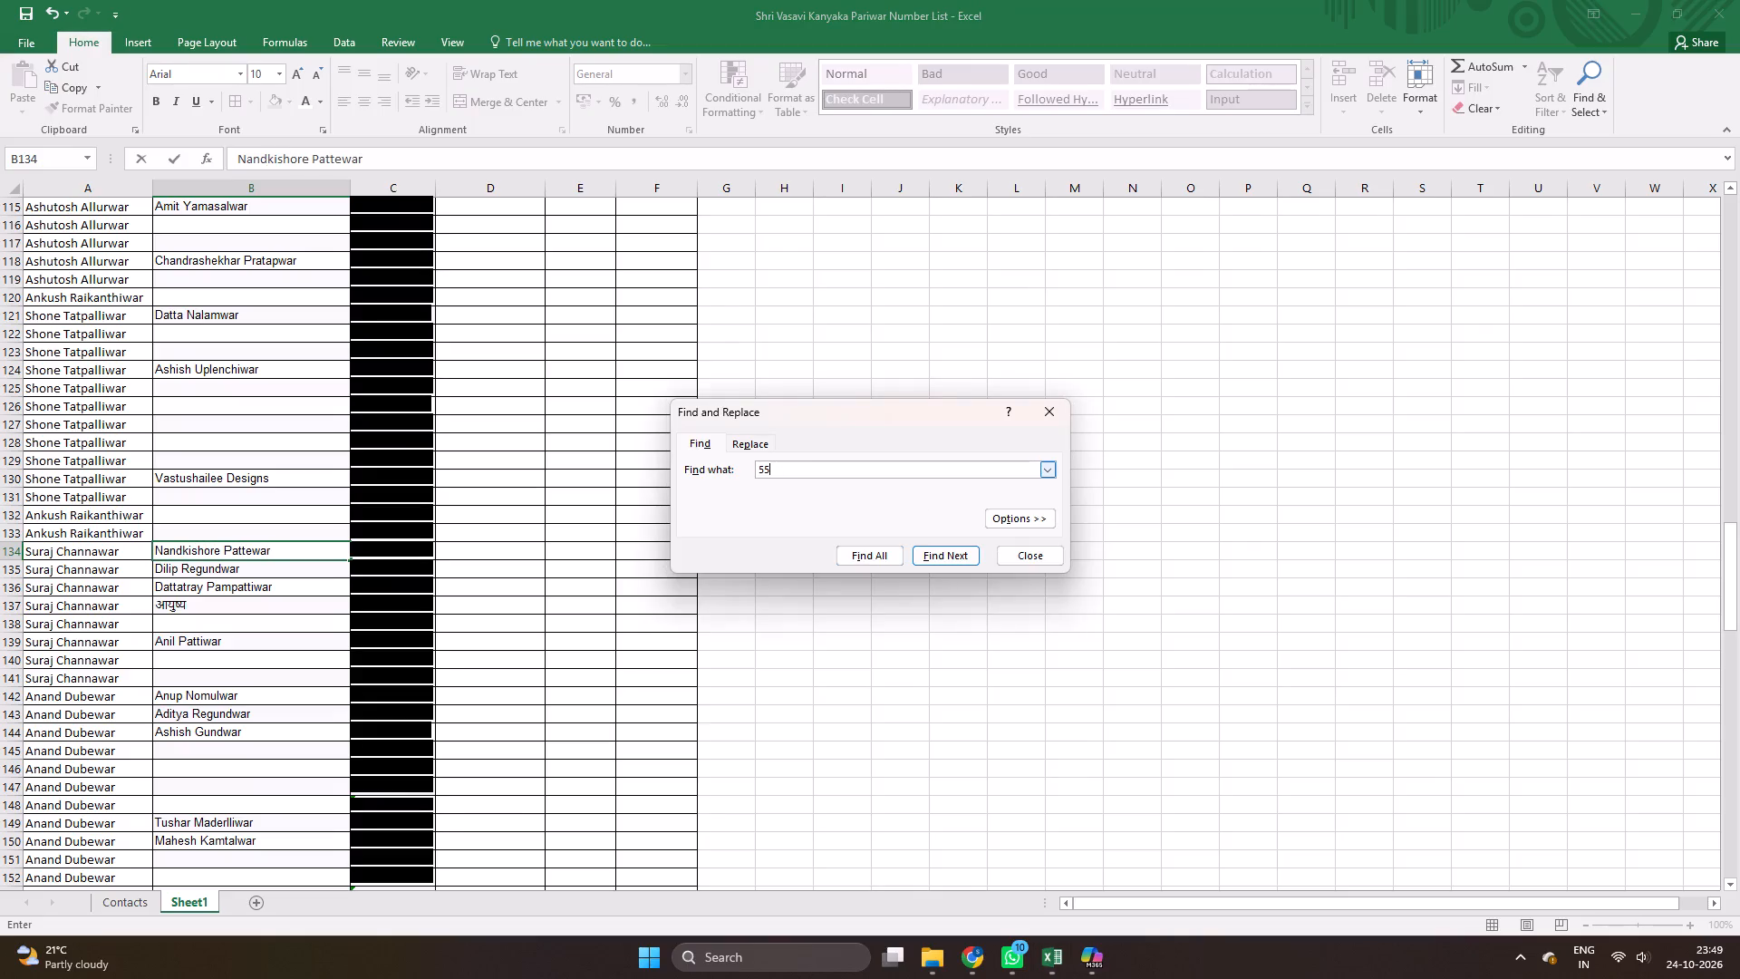
pyautogui.press('BackSpace')
pyautogui.press('BackSpace')
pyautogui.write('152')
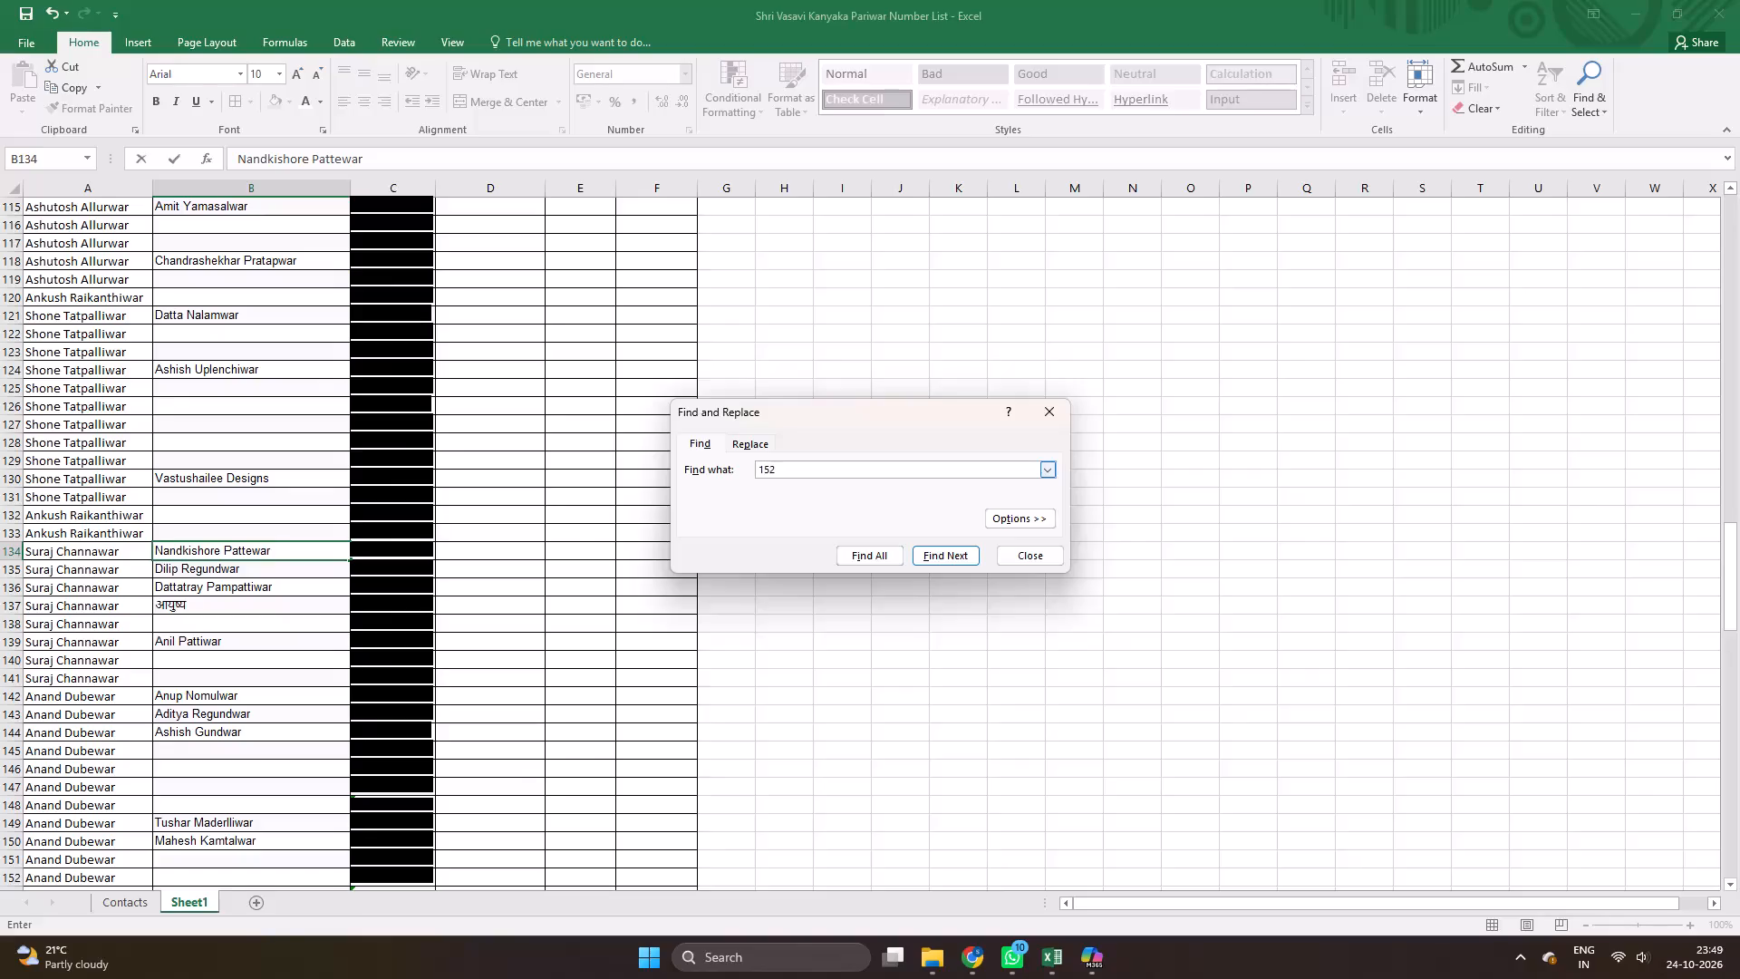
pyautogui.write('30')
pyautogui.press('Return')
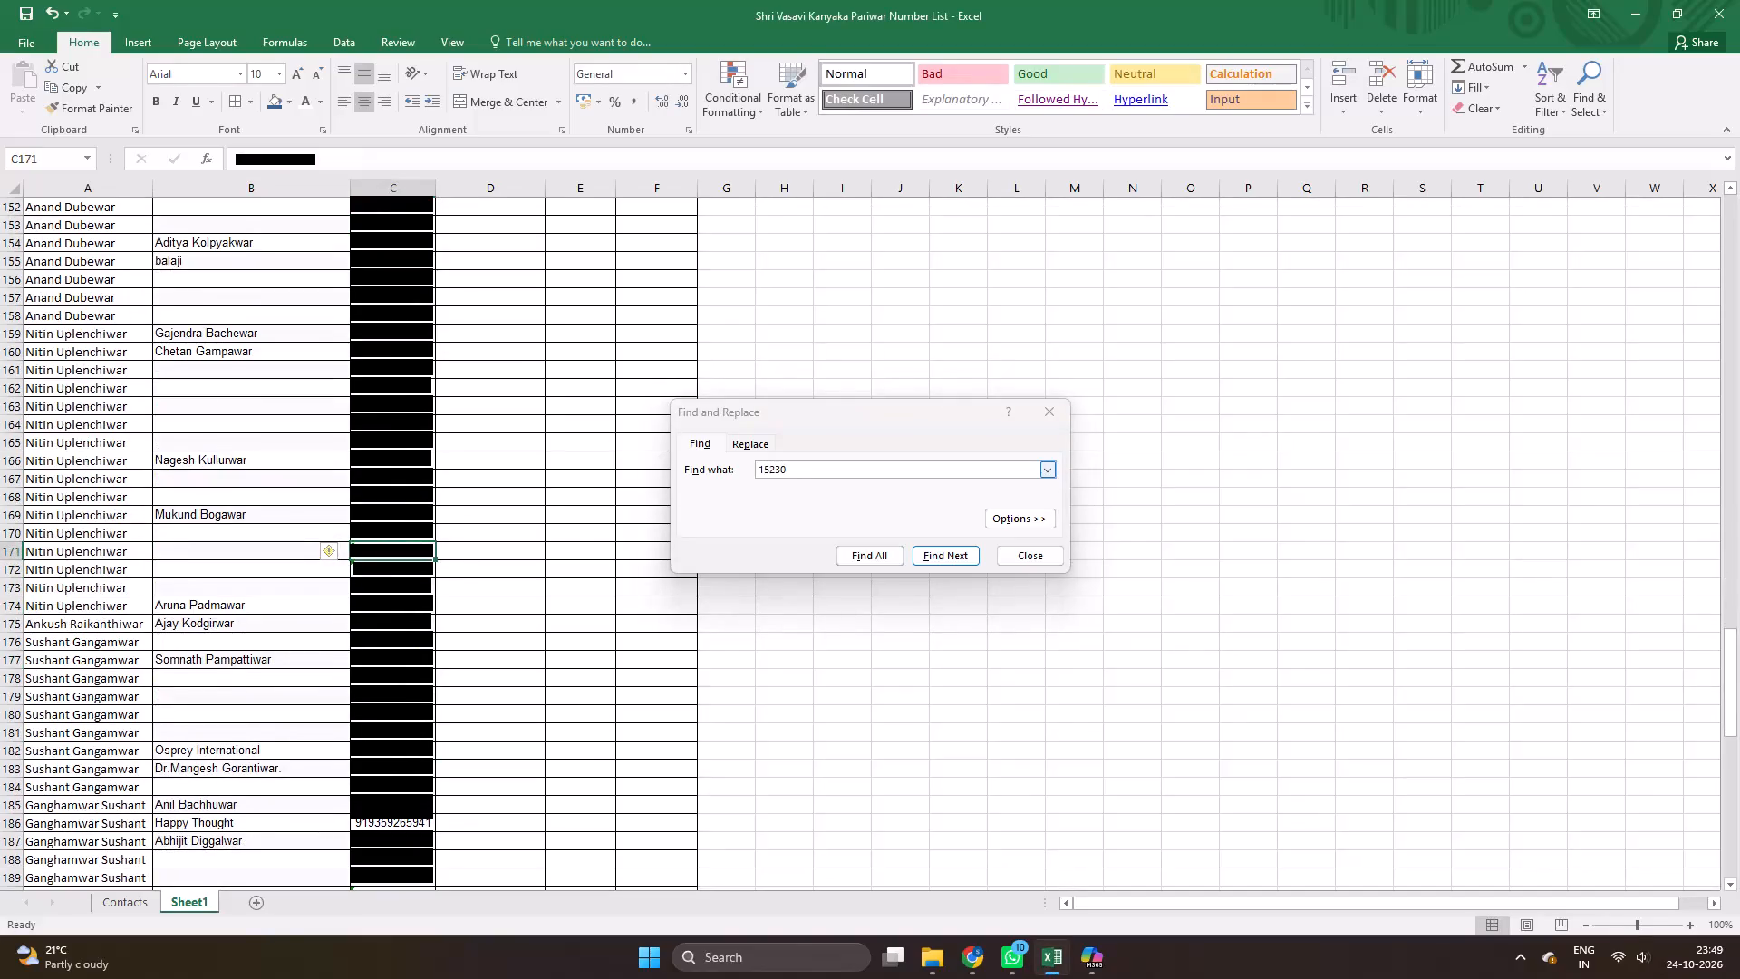
pyautogui.click(175, 553)
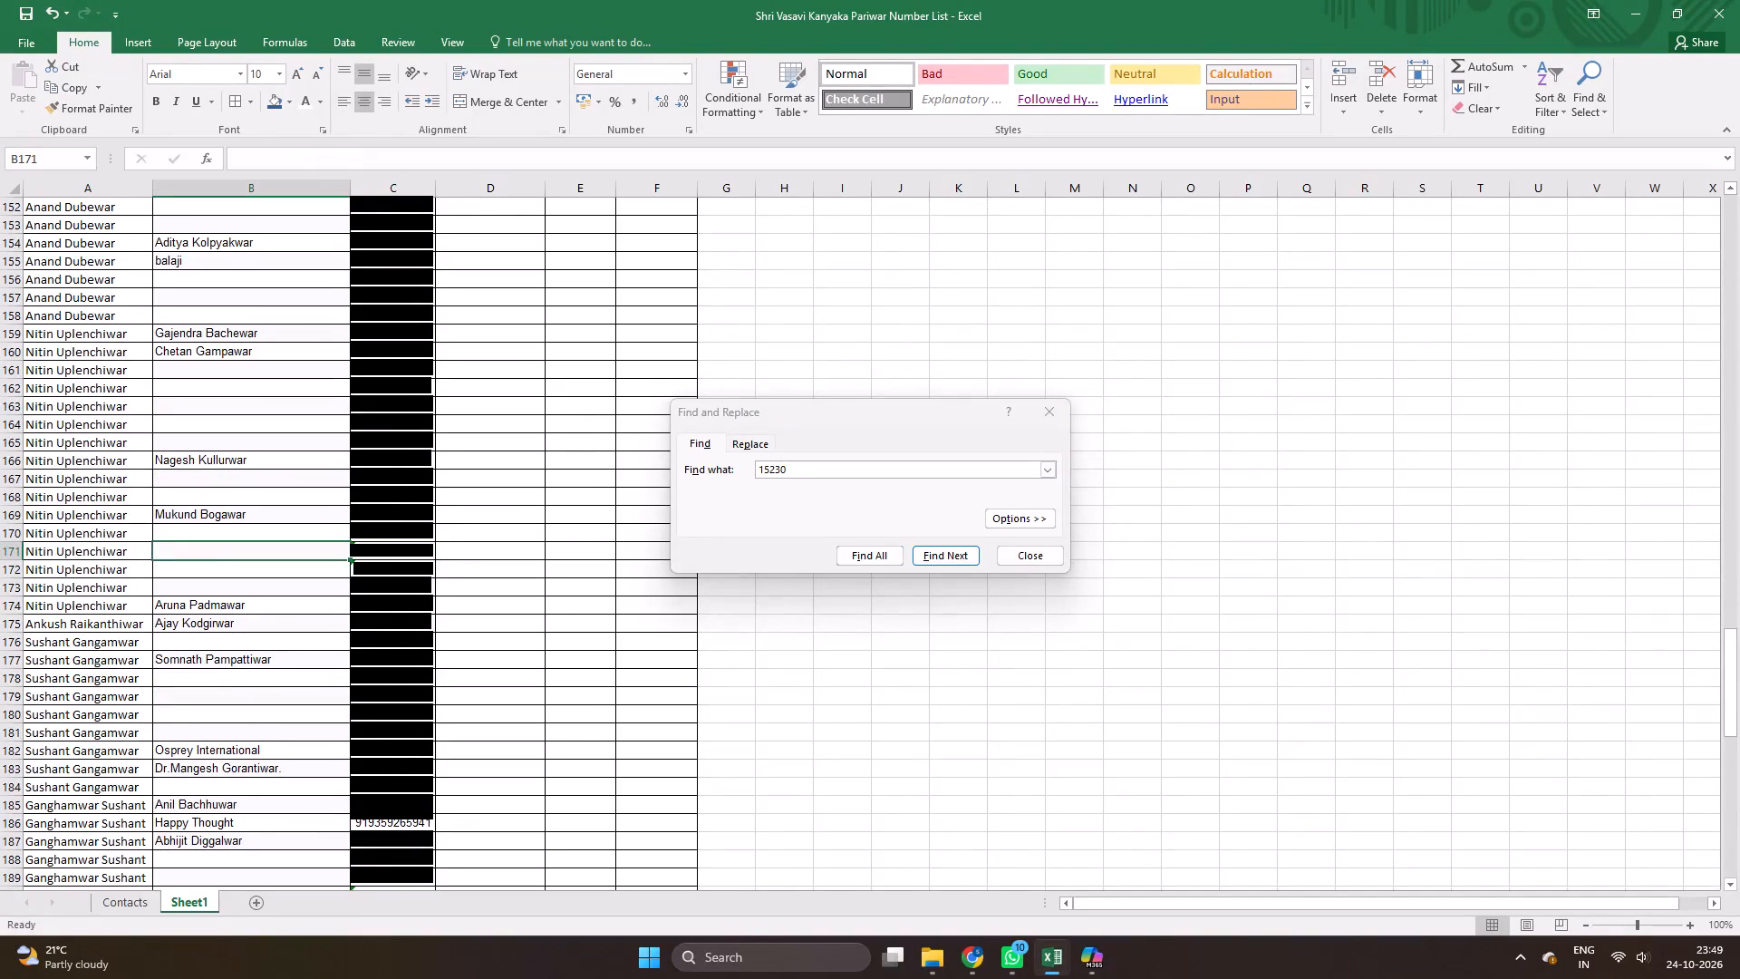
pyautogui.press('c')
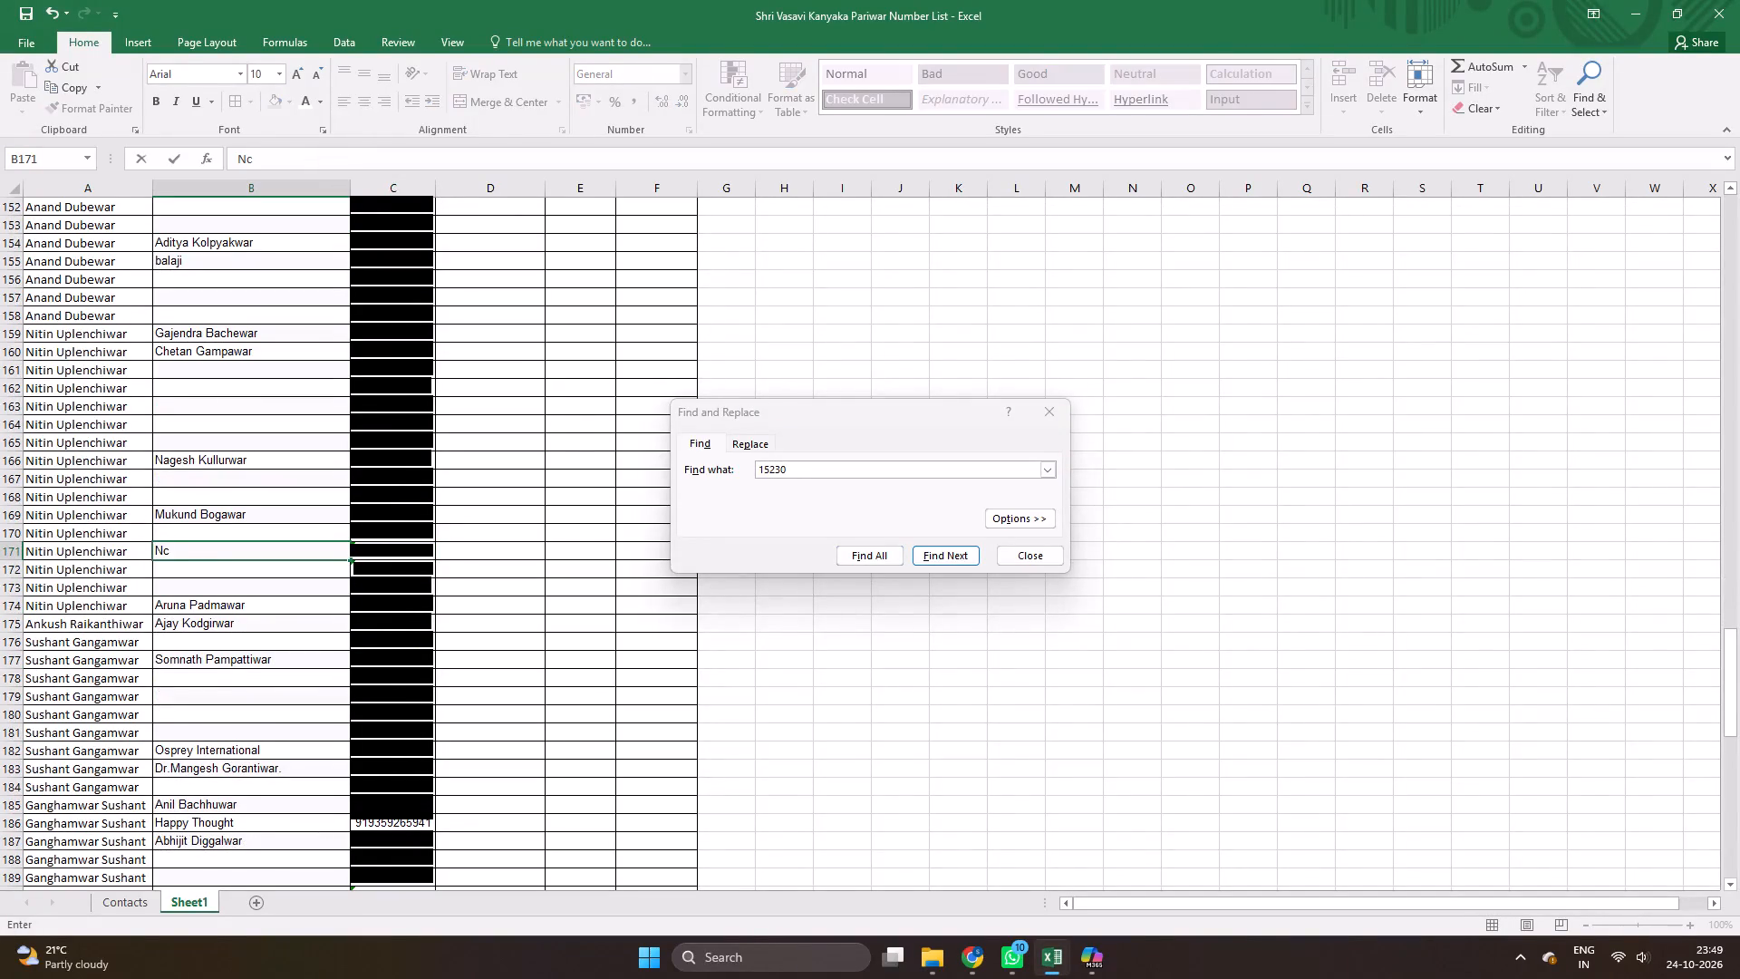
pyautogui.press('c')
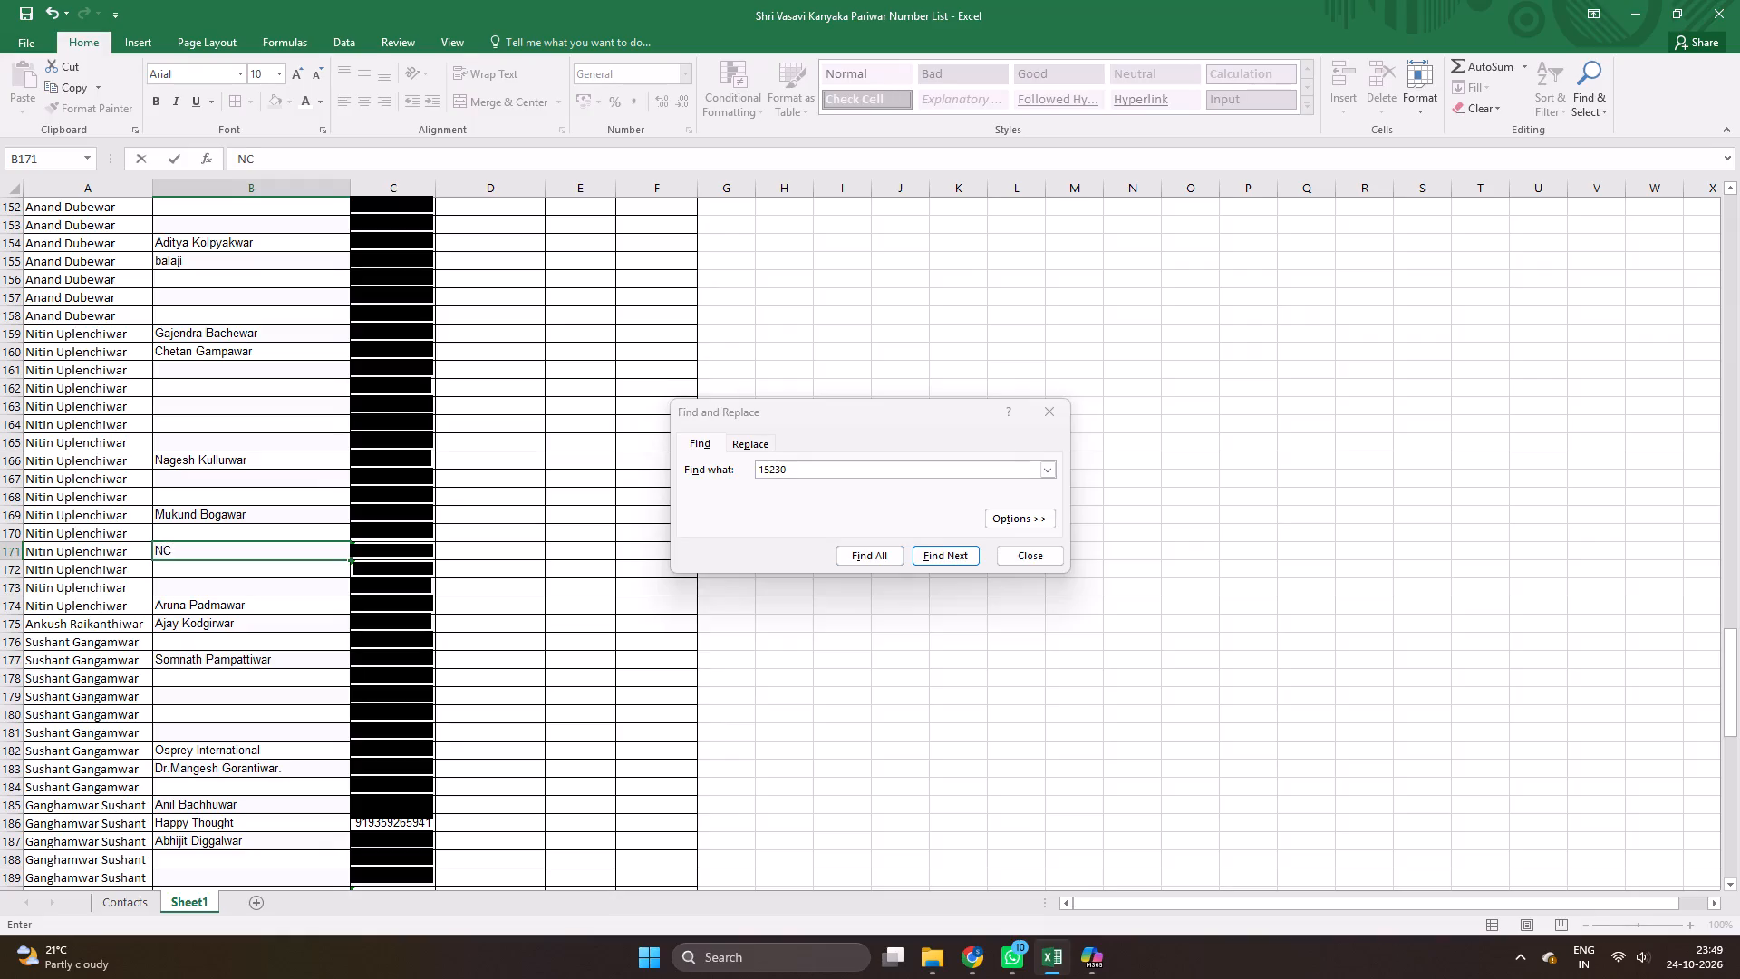
# Find the fifty-fourth contact by a five-digit part of the phone number and enter Nita in B99.
pyautogui.click(826, 473)
pyautogui.press('BackSpace')
pyautogui.press('BackSpace')
pyautogui.press('BackSpace')
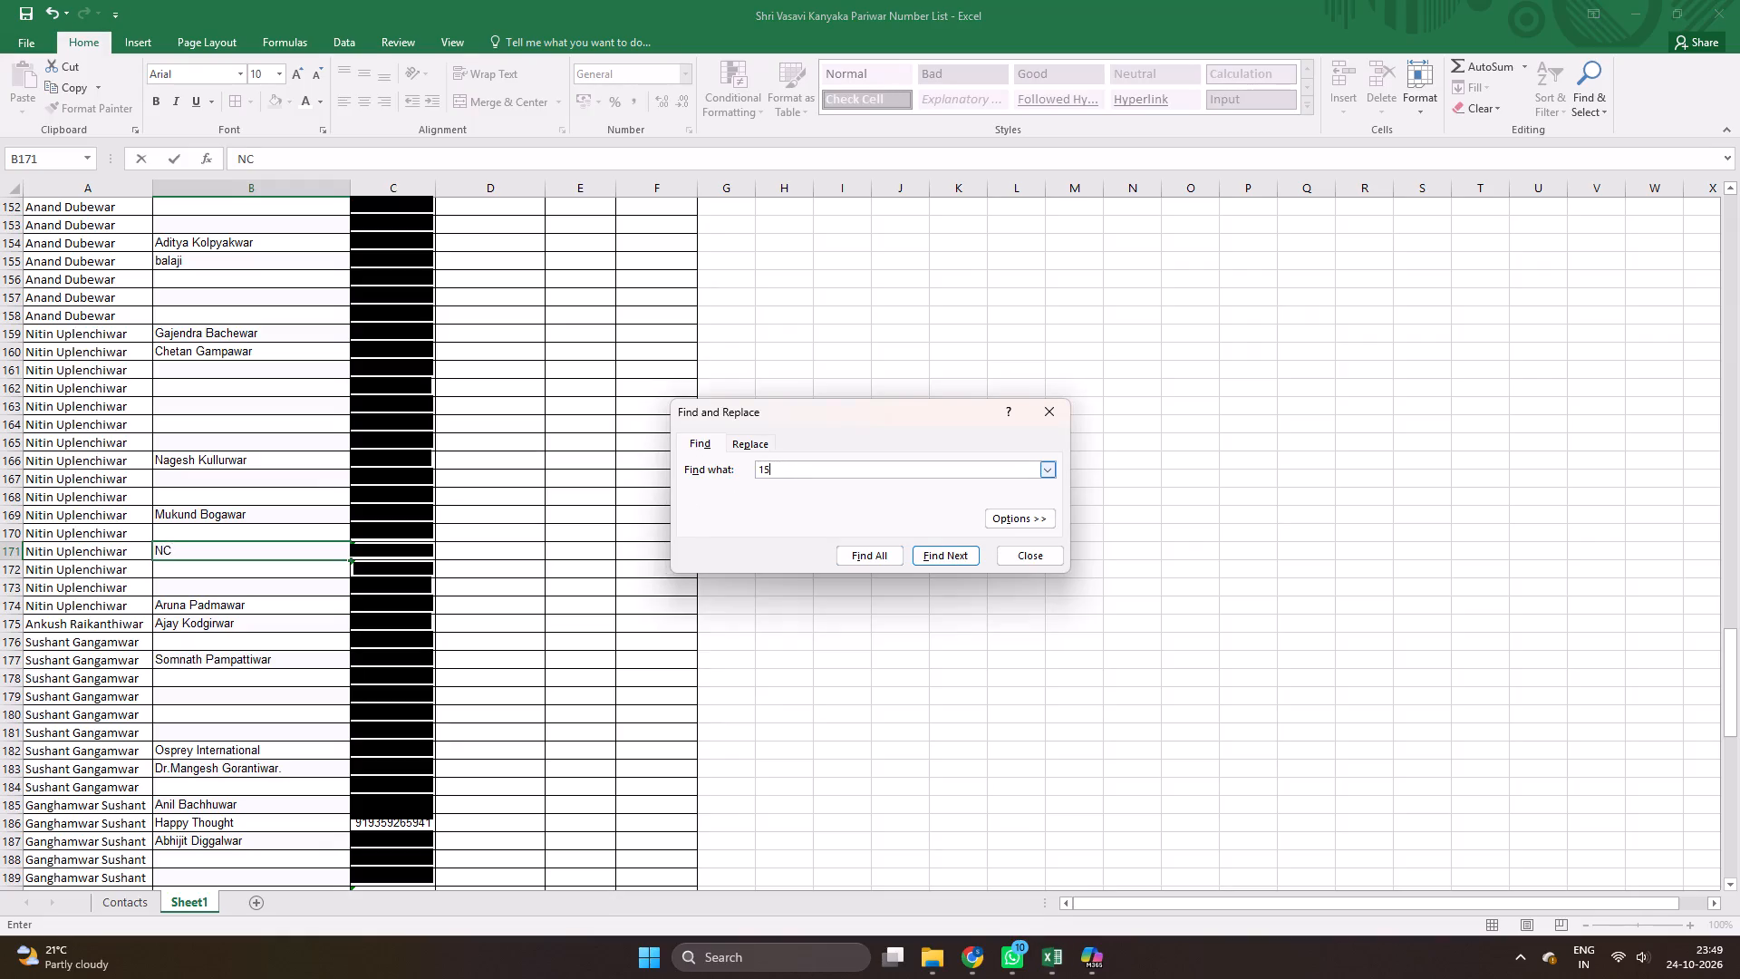
pyautogui.press('BackSpace')
pyautogui.press('BackSpace')
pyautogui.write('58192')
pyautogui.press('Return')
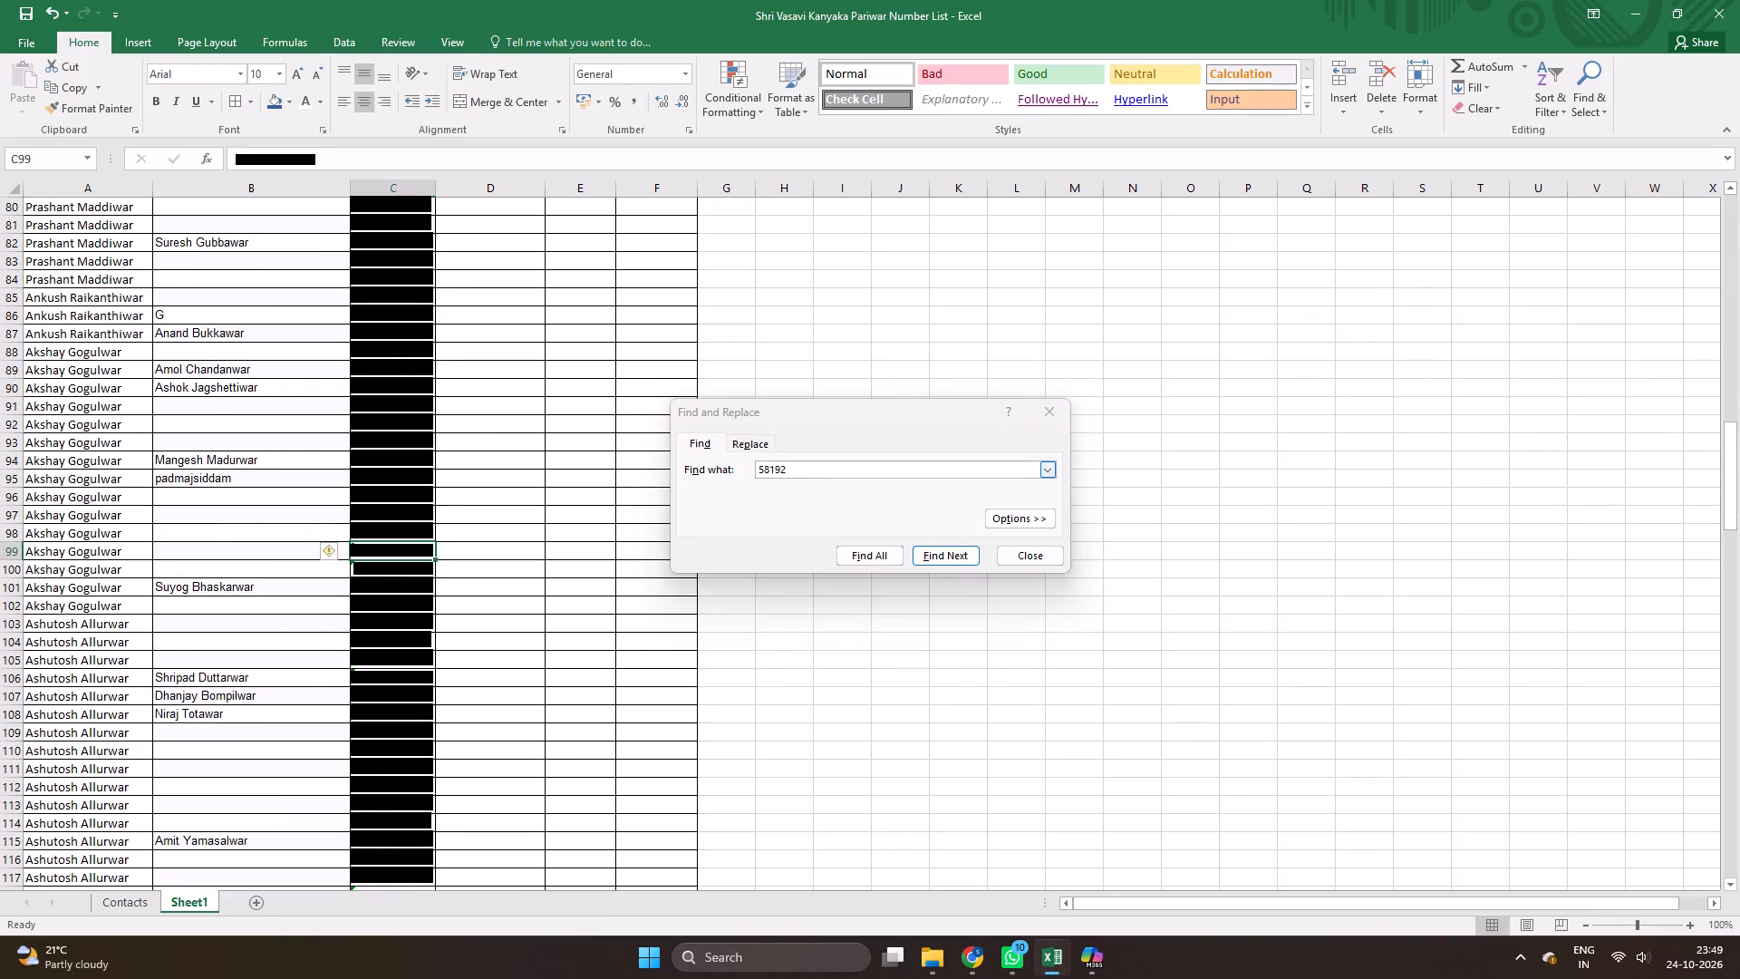
pyautogui.click(265, 555)
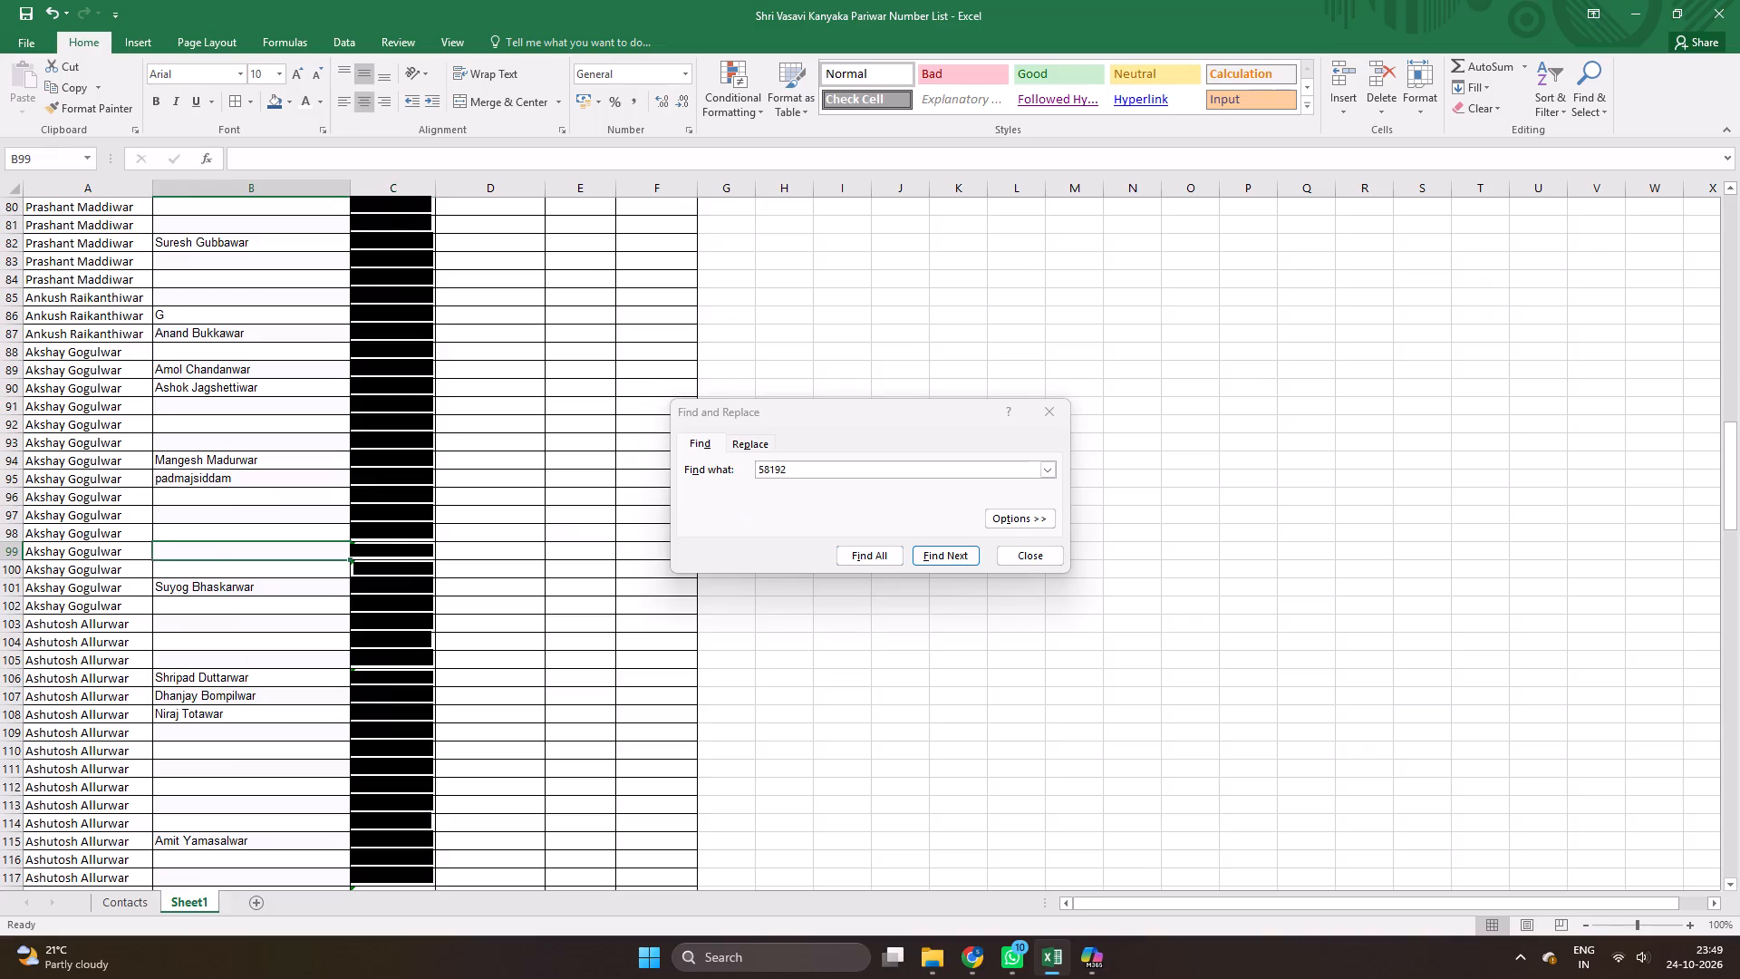
pyautogui.press('BackSpace')
pyautogui.press('BackSpace')
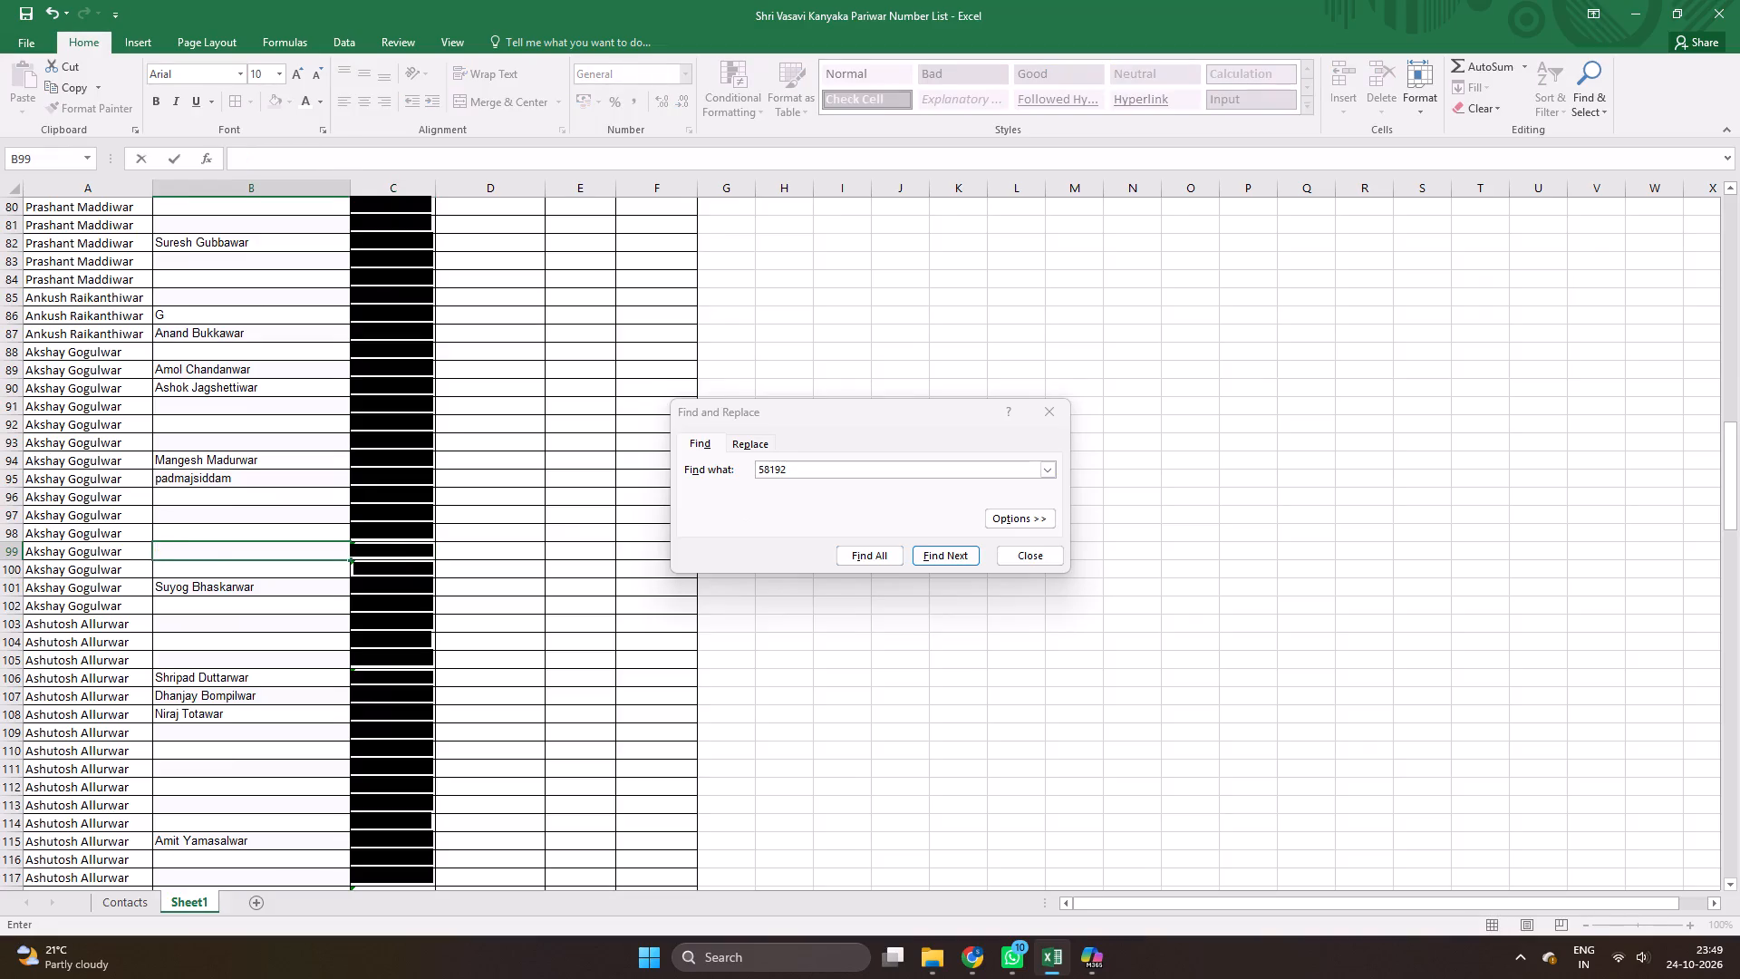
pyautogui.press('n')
# Find the fifty-fifth contact by a five-digit part of the phone number and enter the contact's full name in B148.
pyautogui.click(852, 467)
pyautogui.press('BackSpace')
pyautogui.press('BackSpace')
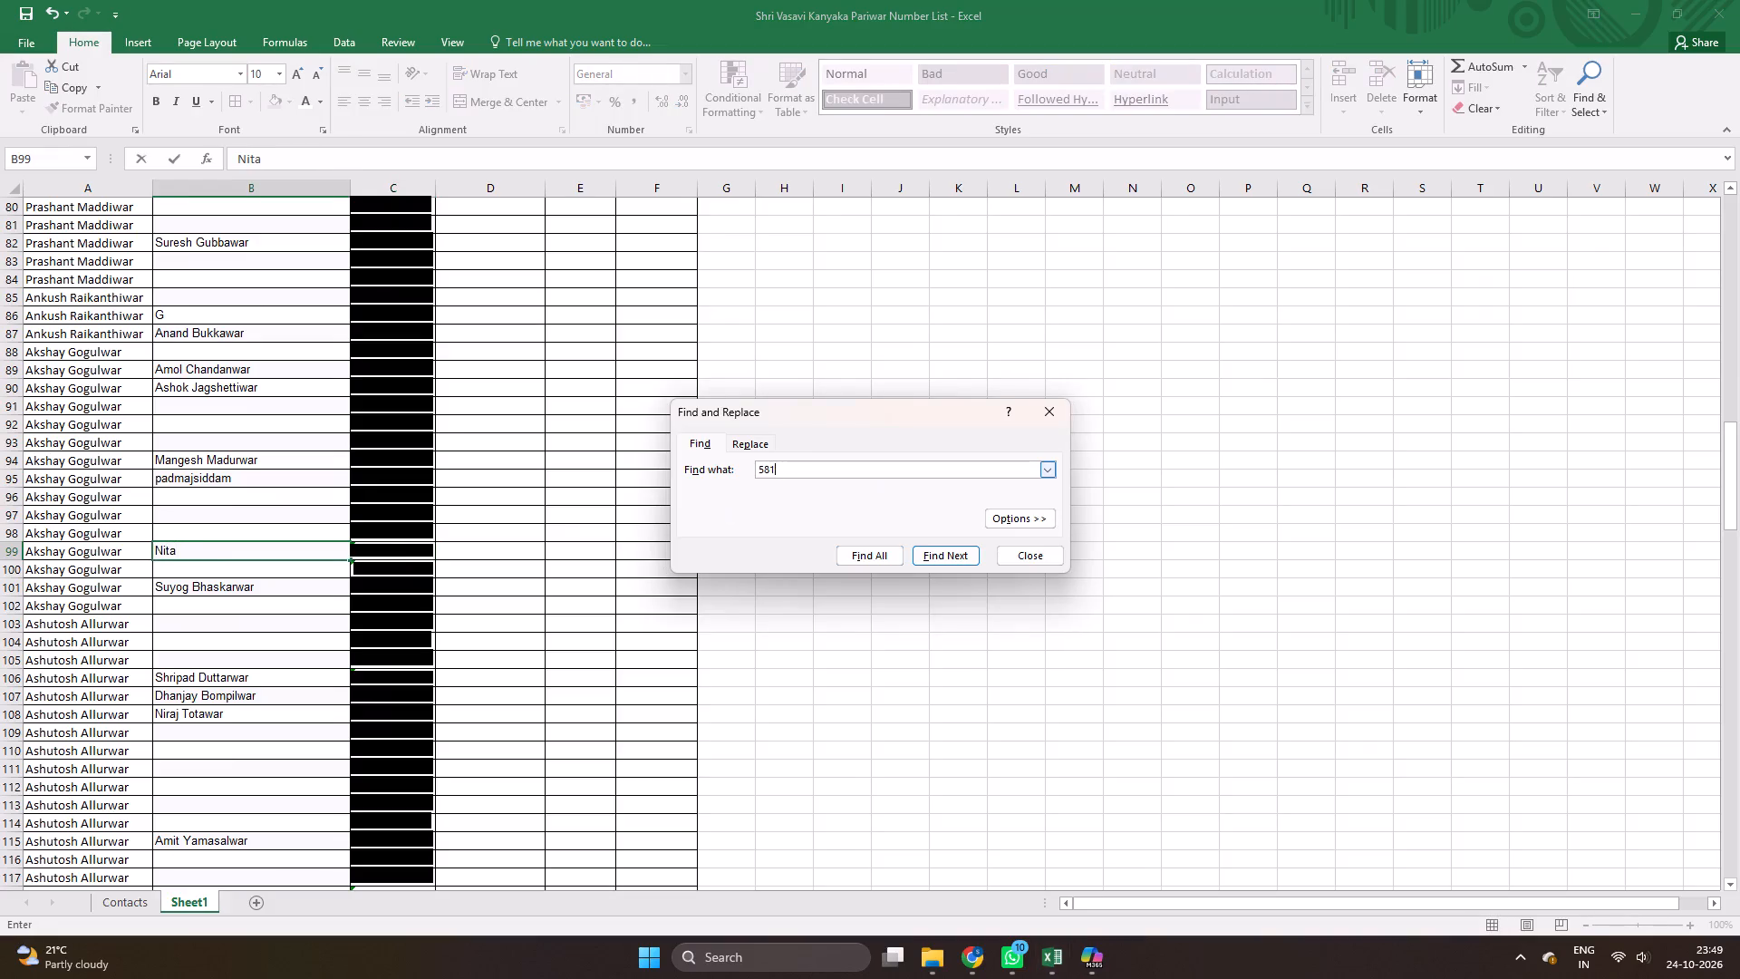
pyautogui.press('BackSpace')
pyautogui.press('BackSpace')
pyautogui.press('BackSpace')
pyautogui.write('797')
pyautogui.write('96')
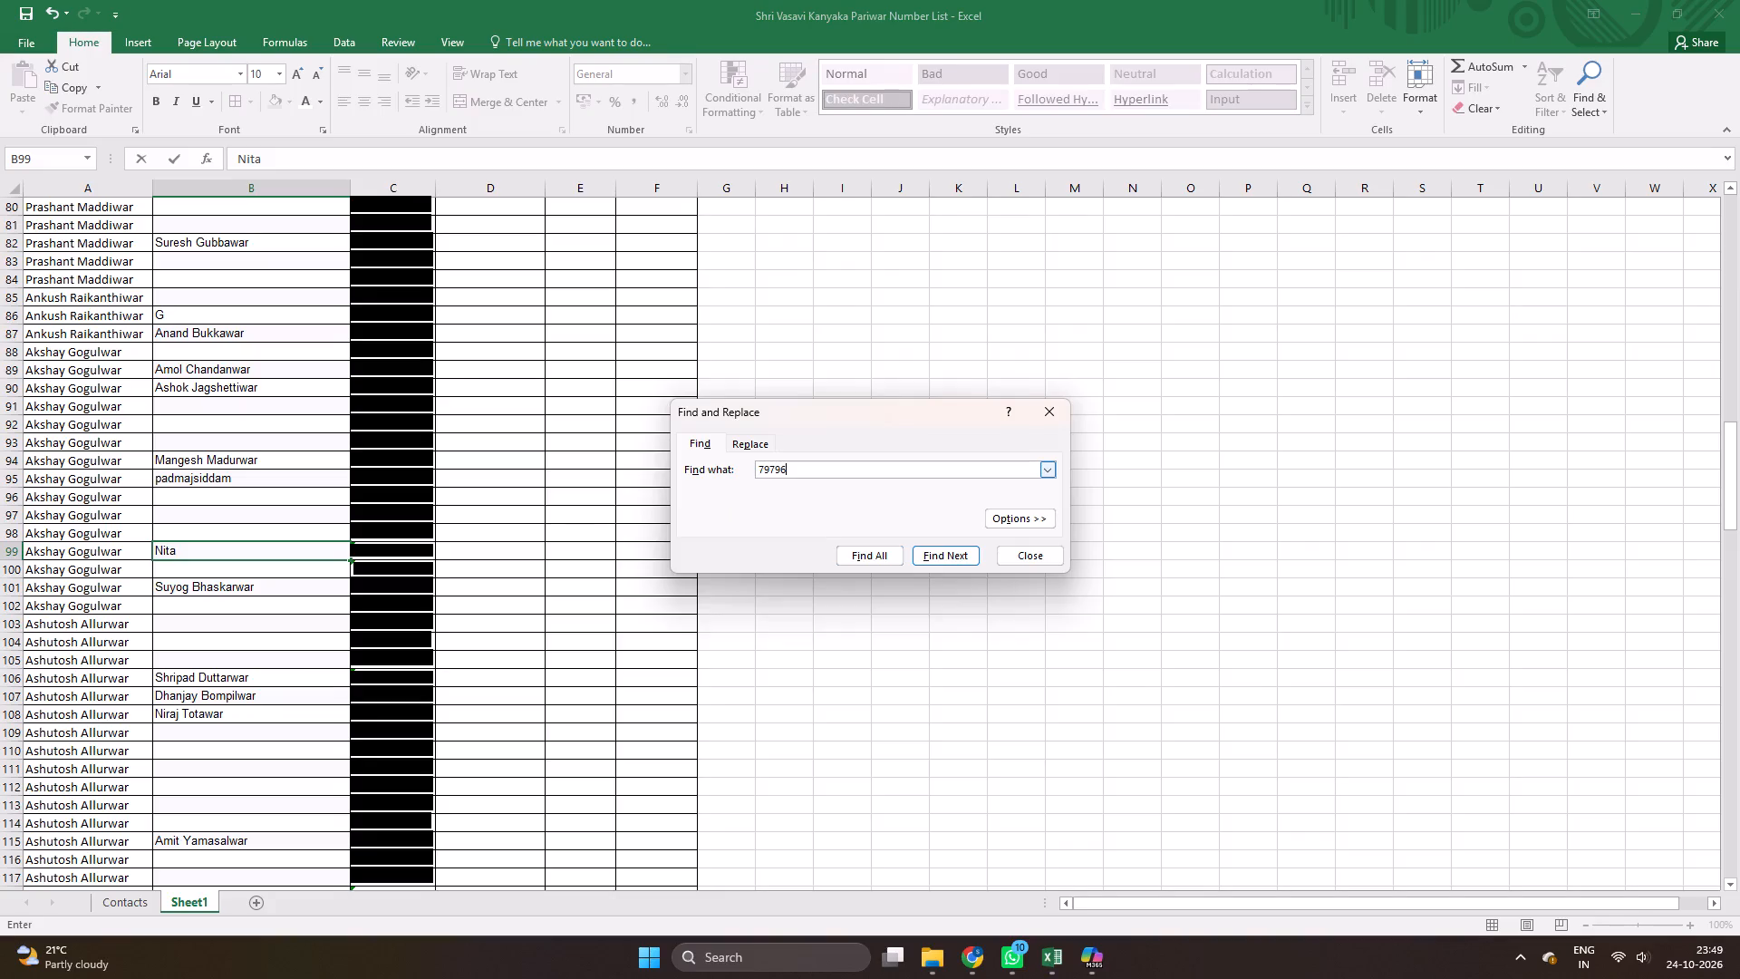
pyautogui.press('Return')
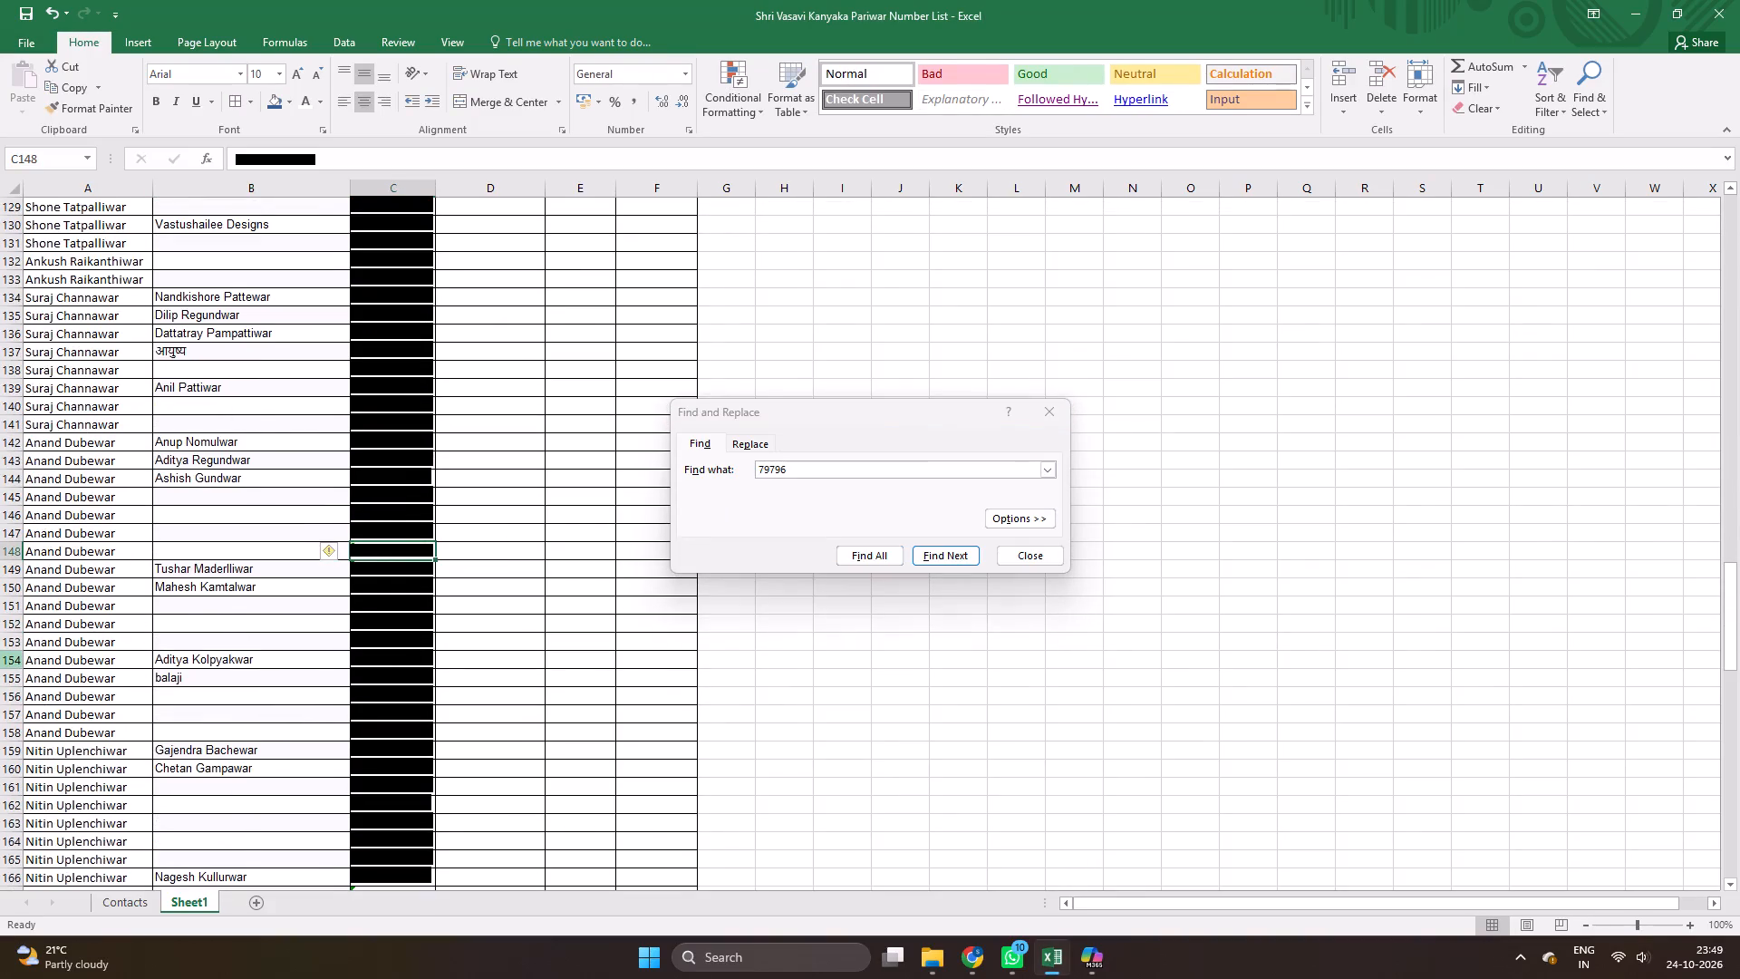
pyautogui.click(163, 560)
pyautogui.click(168, 551)
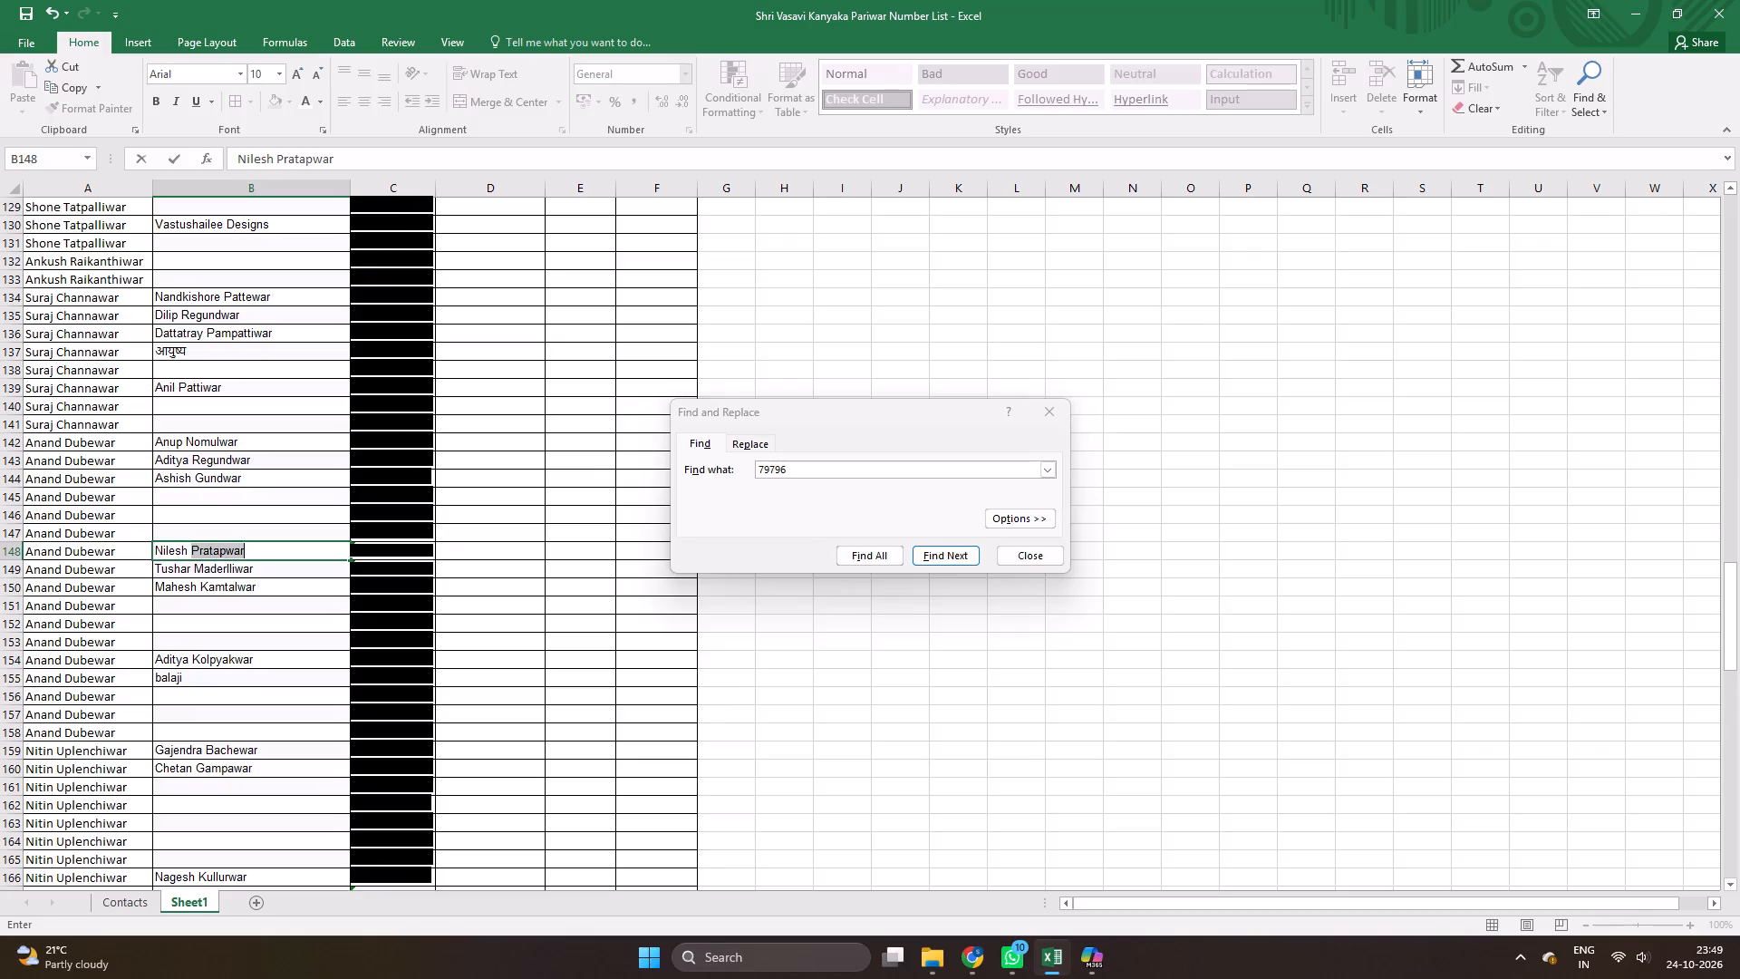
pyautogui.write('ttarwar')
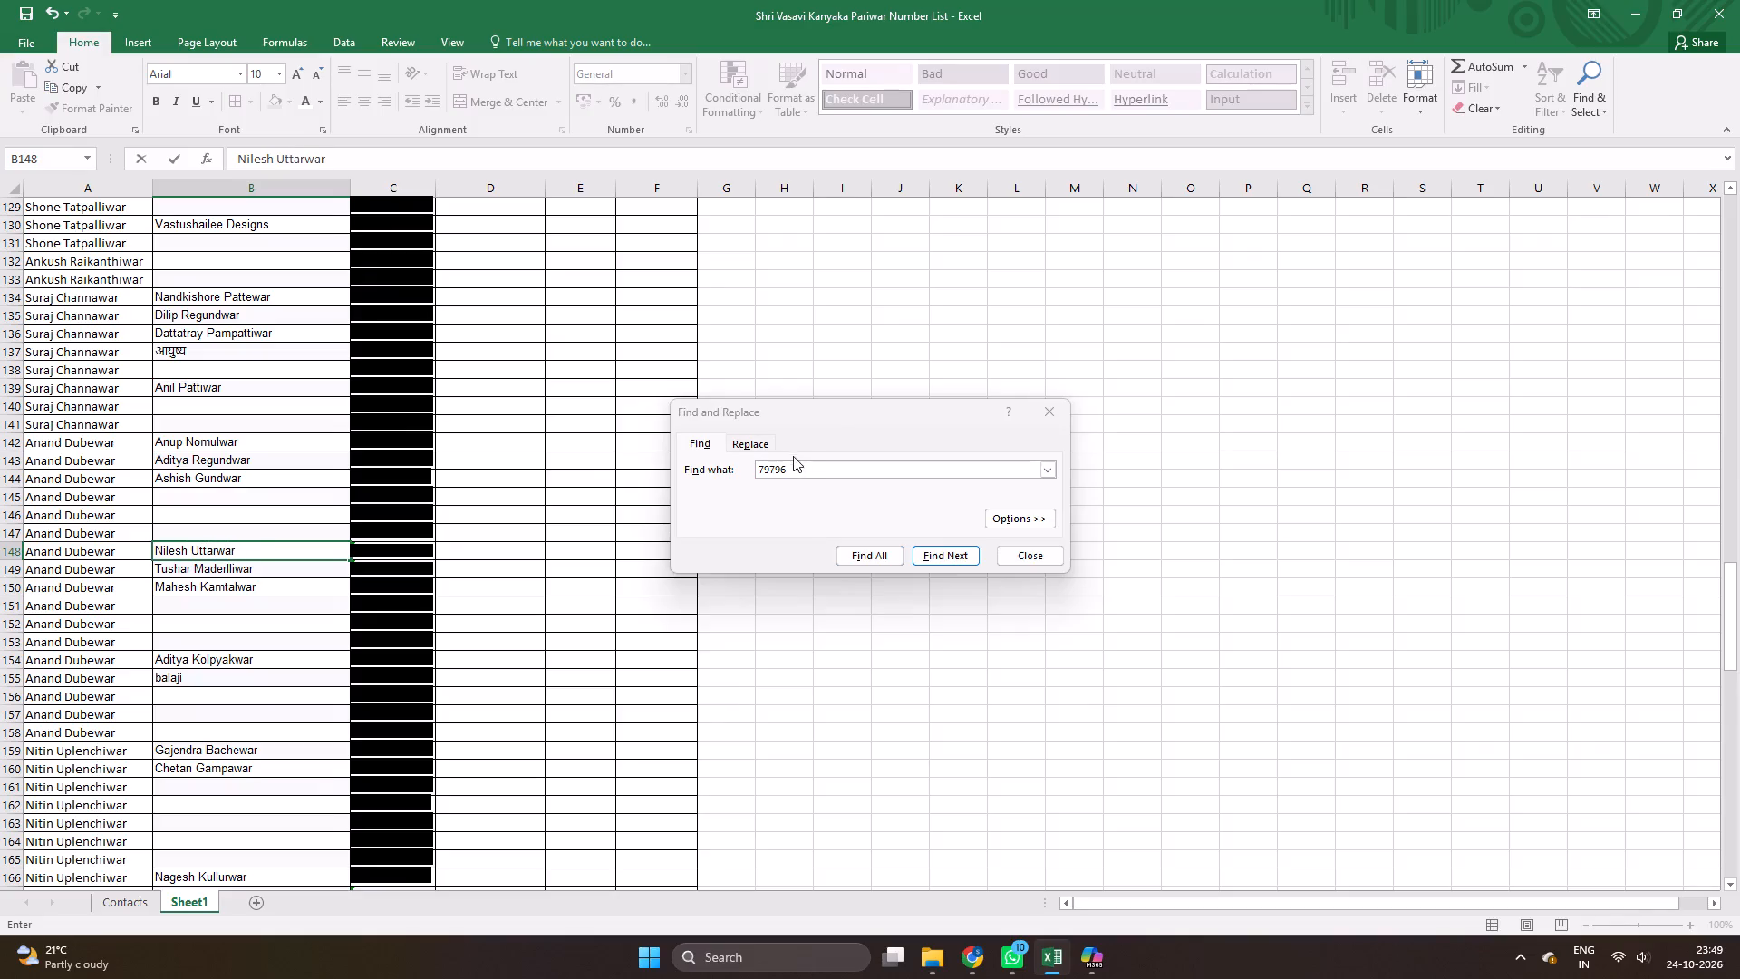
# Find the fifty-sixth contact by a five-digit part of the phone number and enter the contact's full name in B39.
pyautogui.click(793, 461)
pyautogui.press('BackSpace')
pyautogui.press('BackSpace')
pyautogui.press('BackSpace')
pyautogui.press('BackSpace')
pyautogui.press('BackSpace')
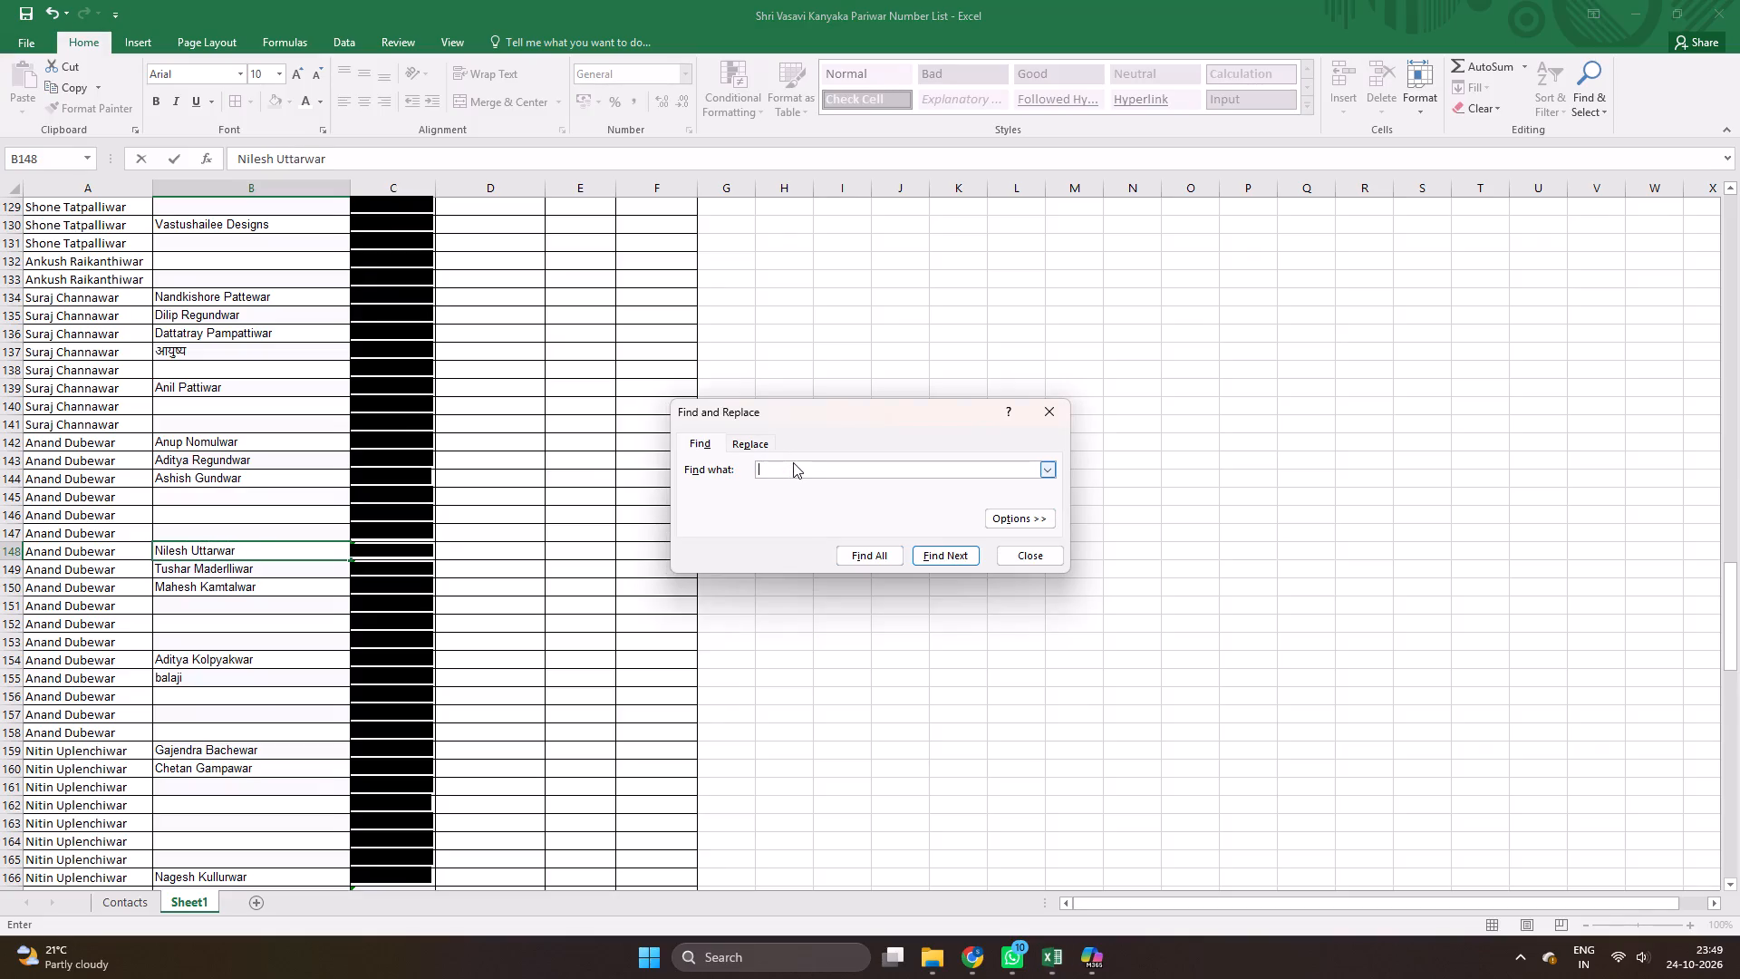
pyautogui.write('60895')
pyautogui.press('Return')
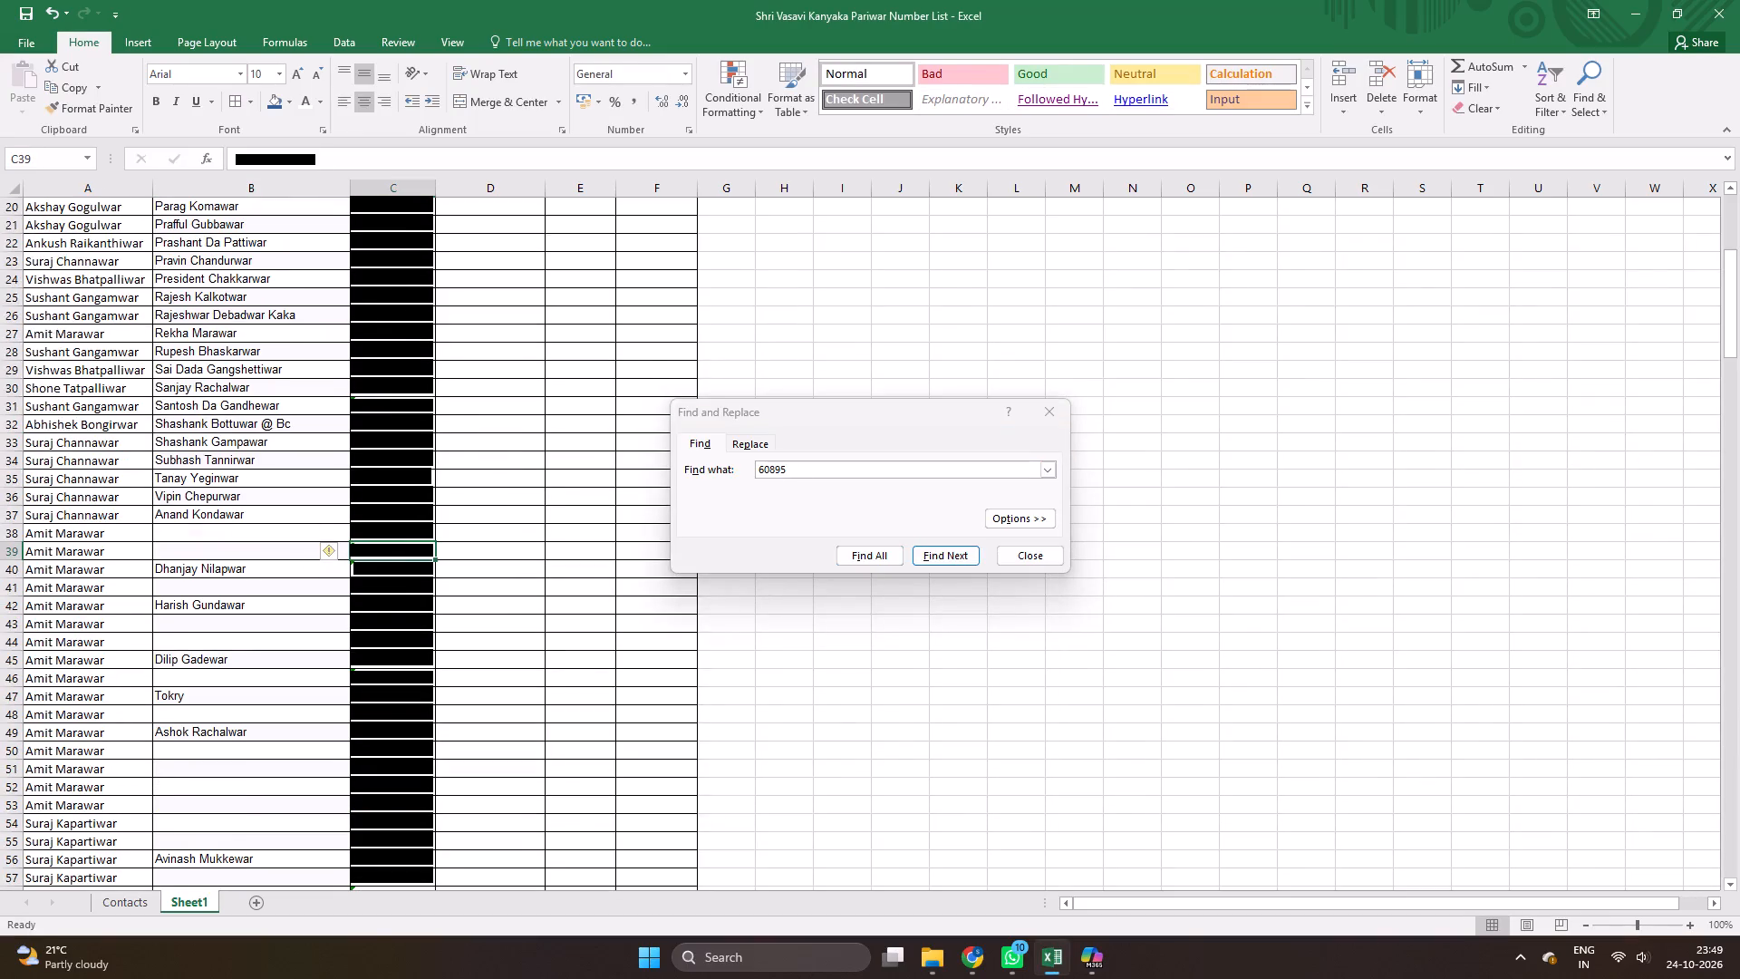
pyautogui.click(179, 552)
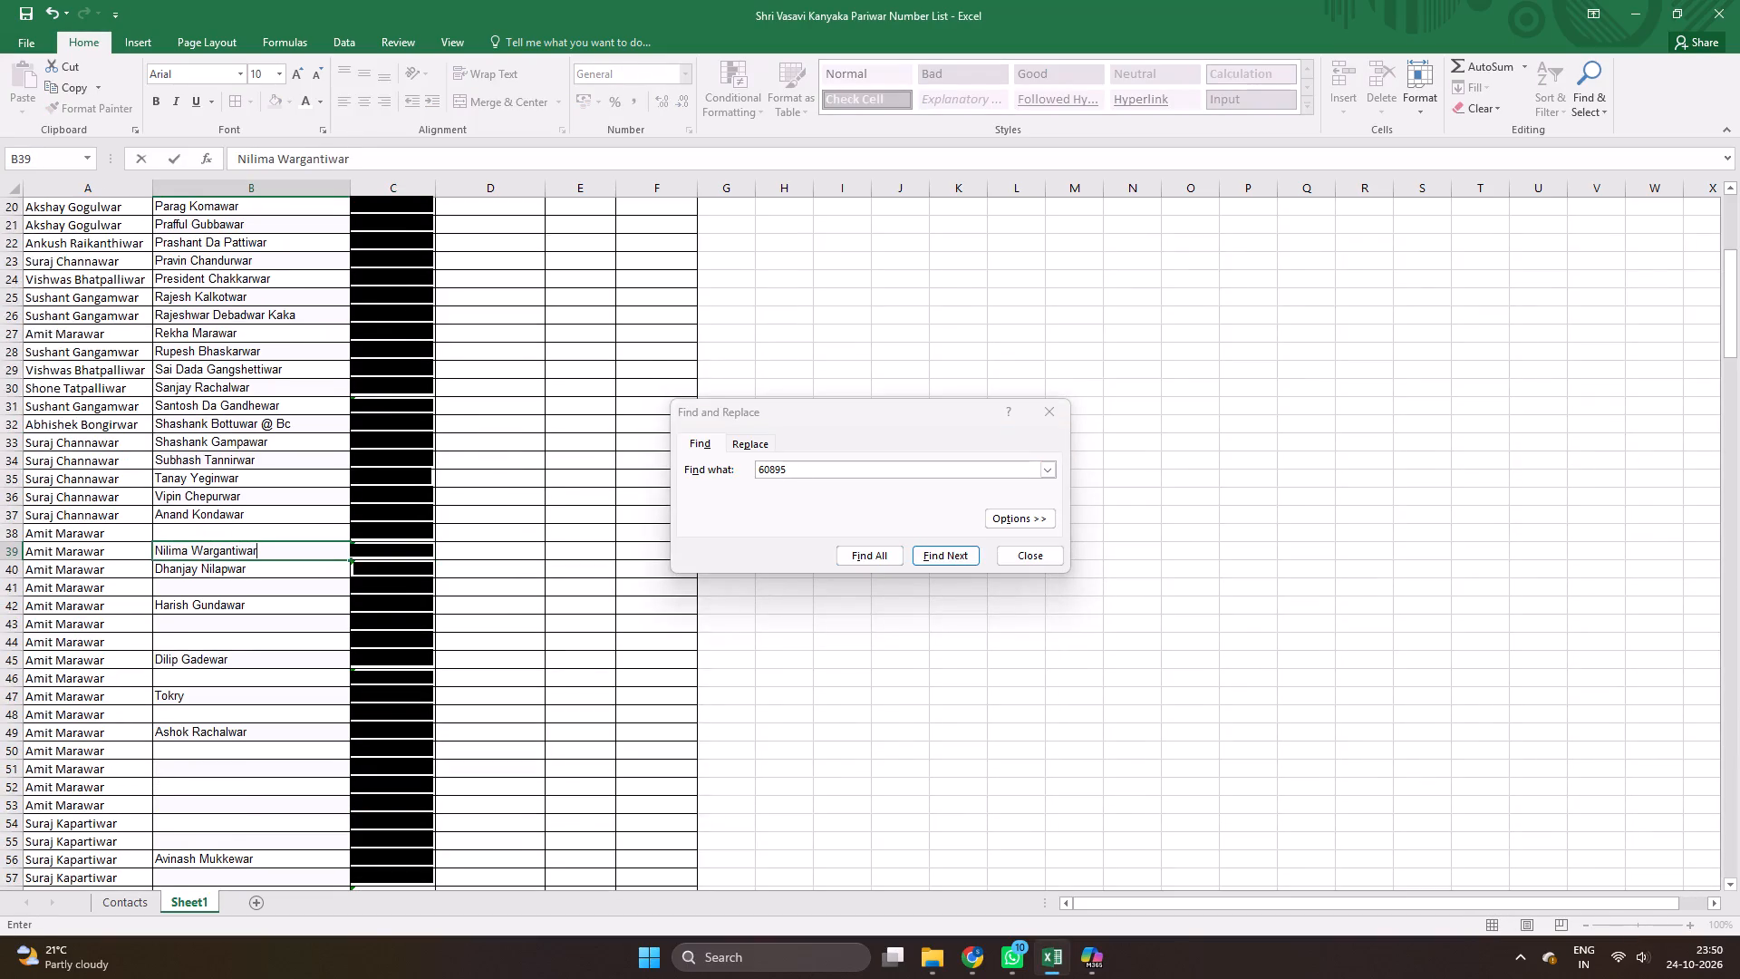
# Find the fifty-seventh contact by a five-digit part of the phone number and enter Nishu in B229.
pyautogui.click(825, 457)
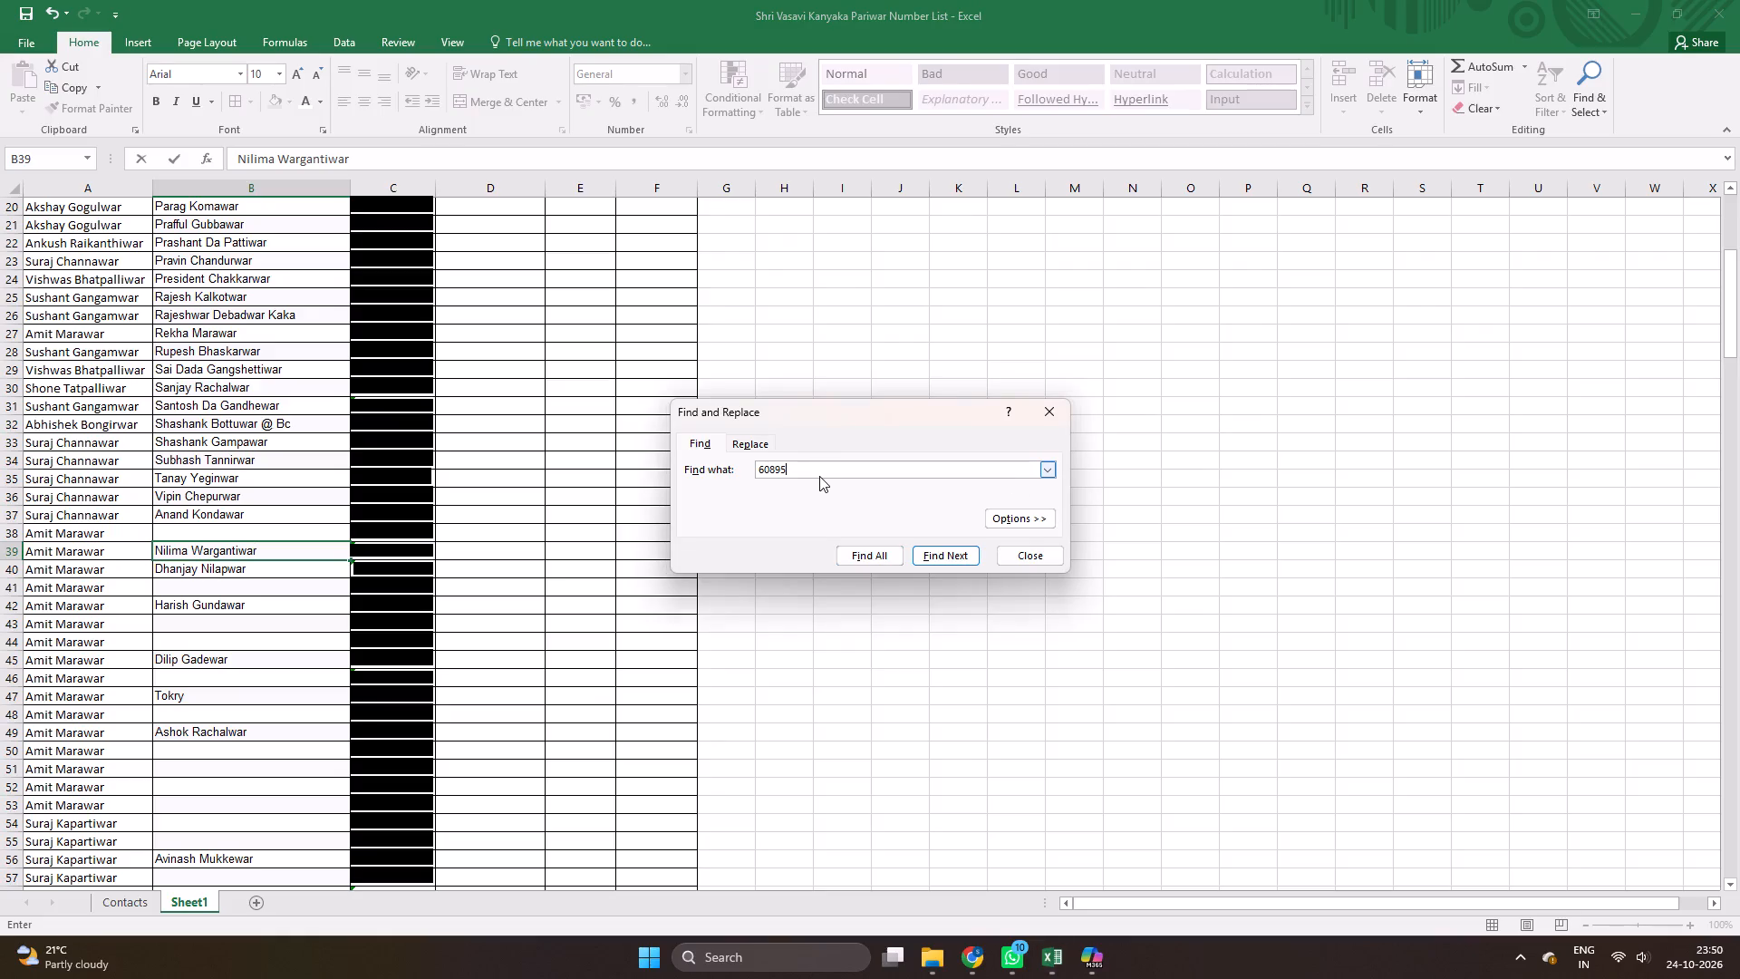
pyautogui.press('BackSpace')
pyautogui.press('BackSpace')
pyautogui.press('BackSpace')
pyautogui.press('BackSpace')
pyautogui.press('BackSpace')
pyautogui.press('BackSpace')
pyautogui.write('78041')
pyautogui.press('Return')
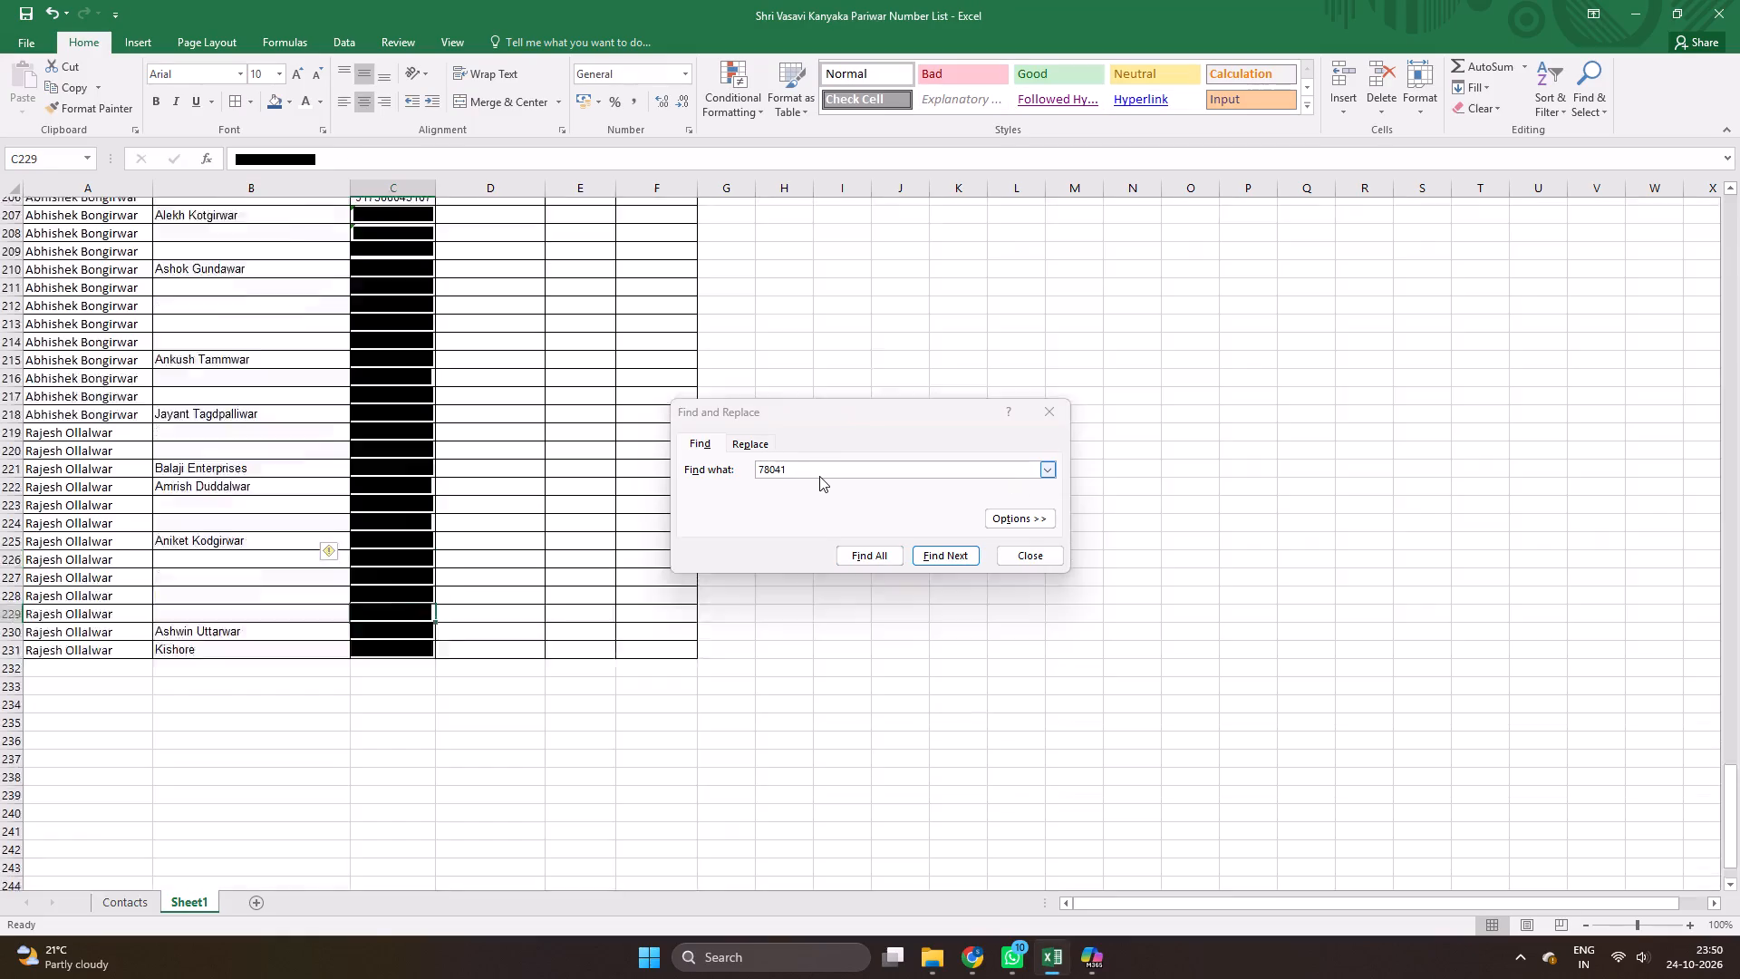
pyautogui.click(268, 541)
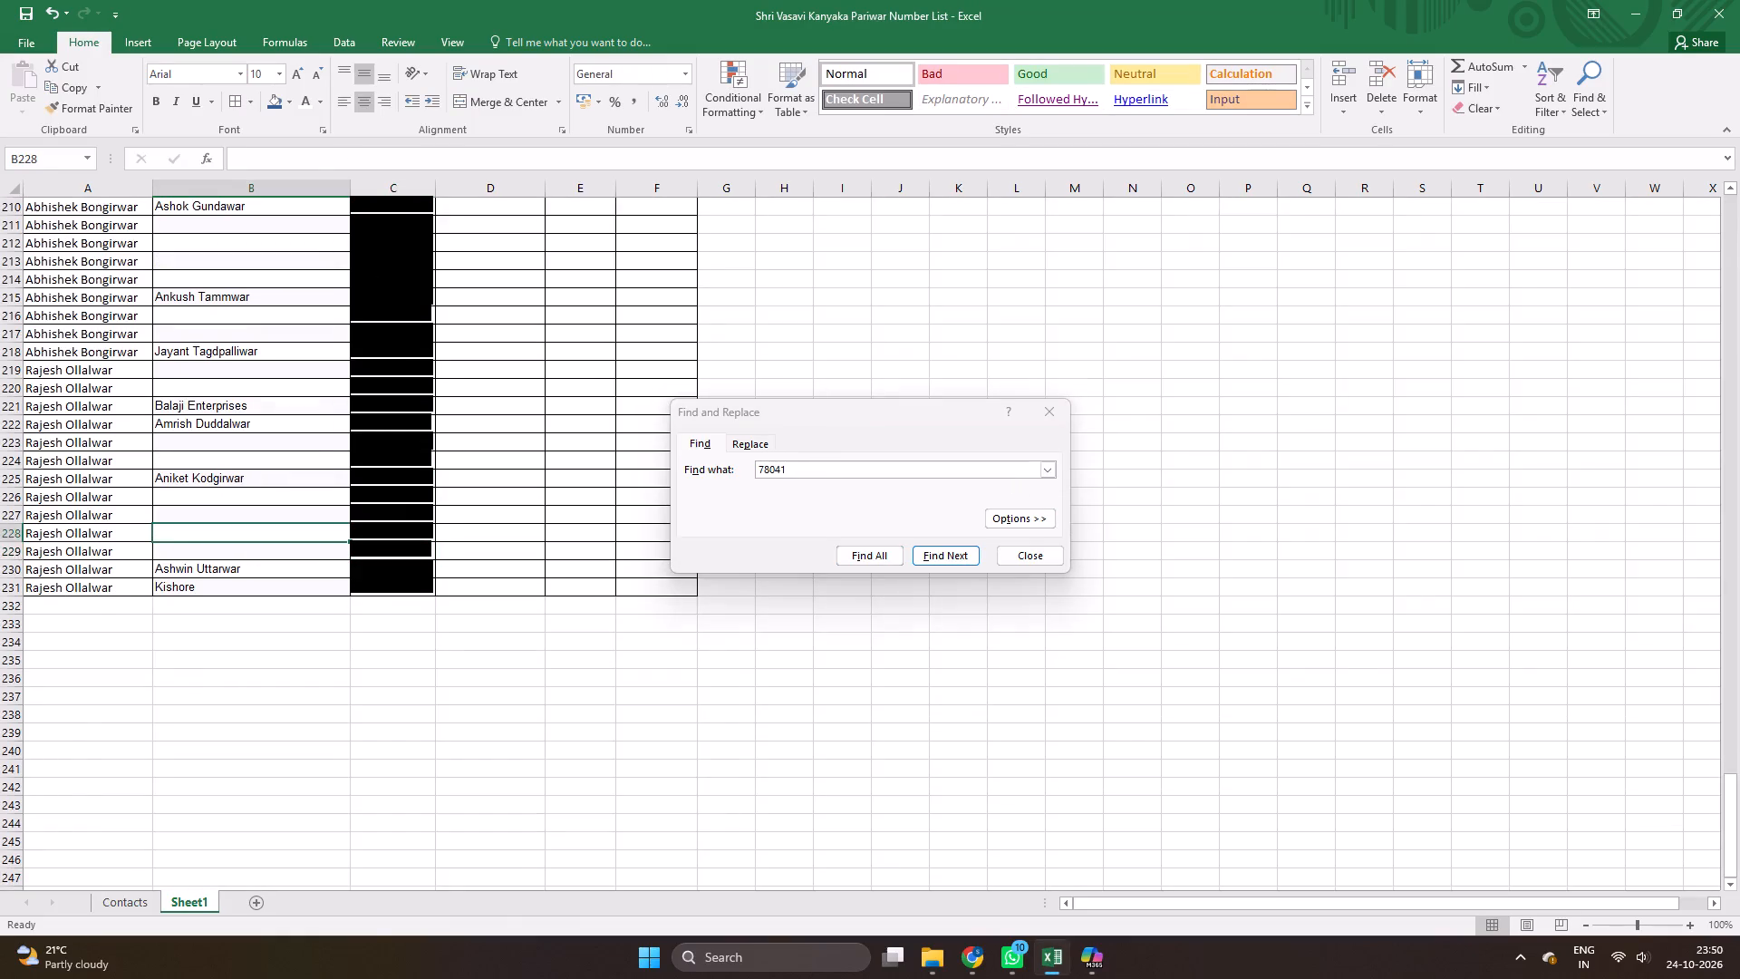
pyautogui.click(265, 557)
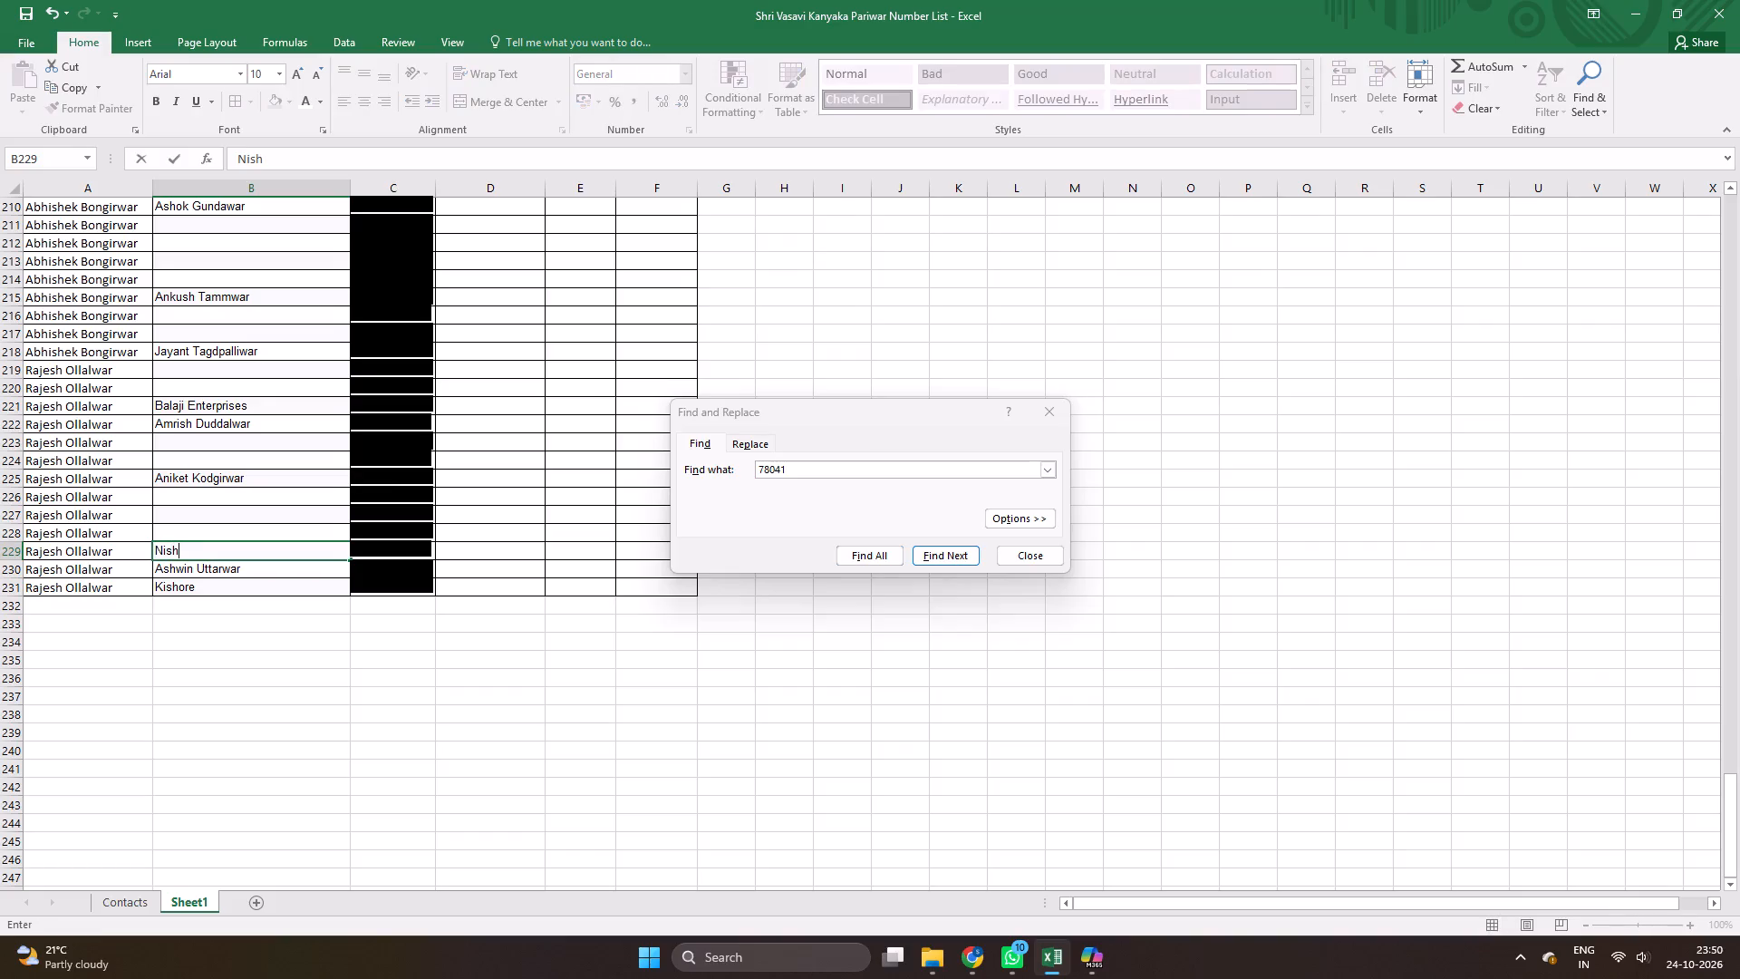
# Find the fifty-eighth contact by a five-digit part of the phone number and enter the contact's full name in B216.
pyautogui.click(797, 470)
pyautogui.press('BackSpace')
pyautogui.press('BackSpace')
pyautogui.press('BackSpace')
pyautogui.press('BackSpace')
pyautogui.press('BackSpace')
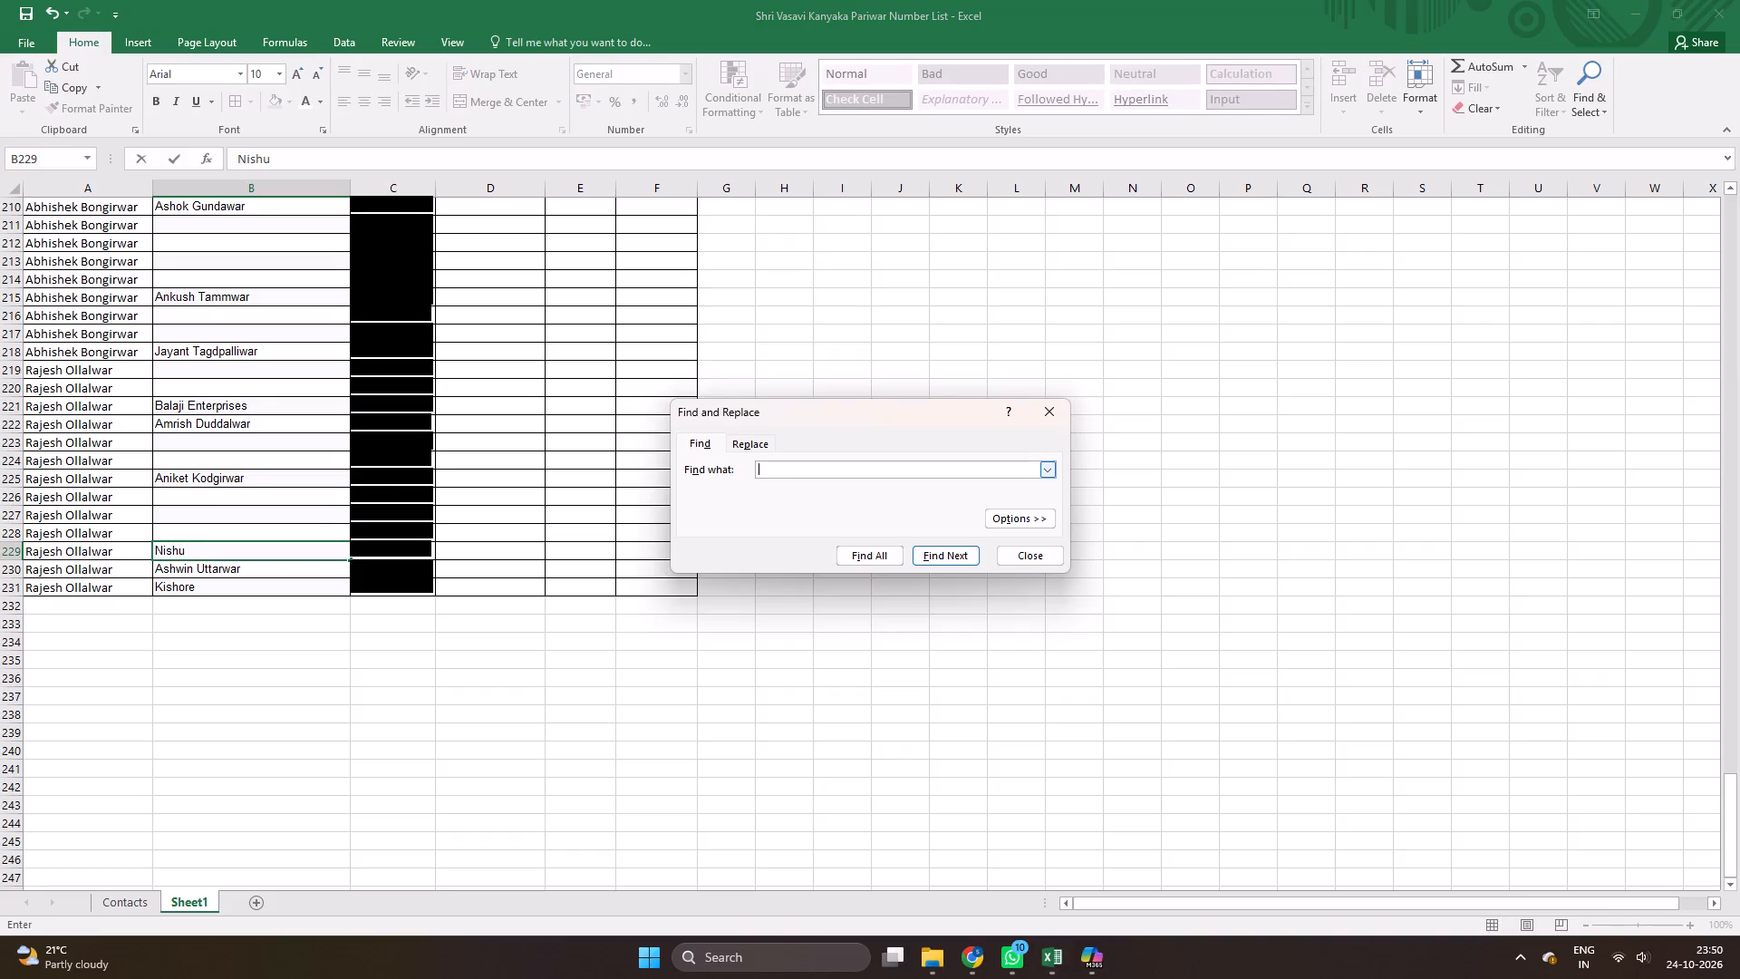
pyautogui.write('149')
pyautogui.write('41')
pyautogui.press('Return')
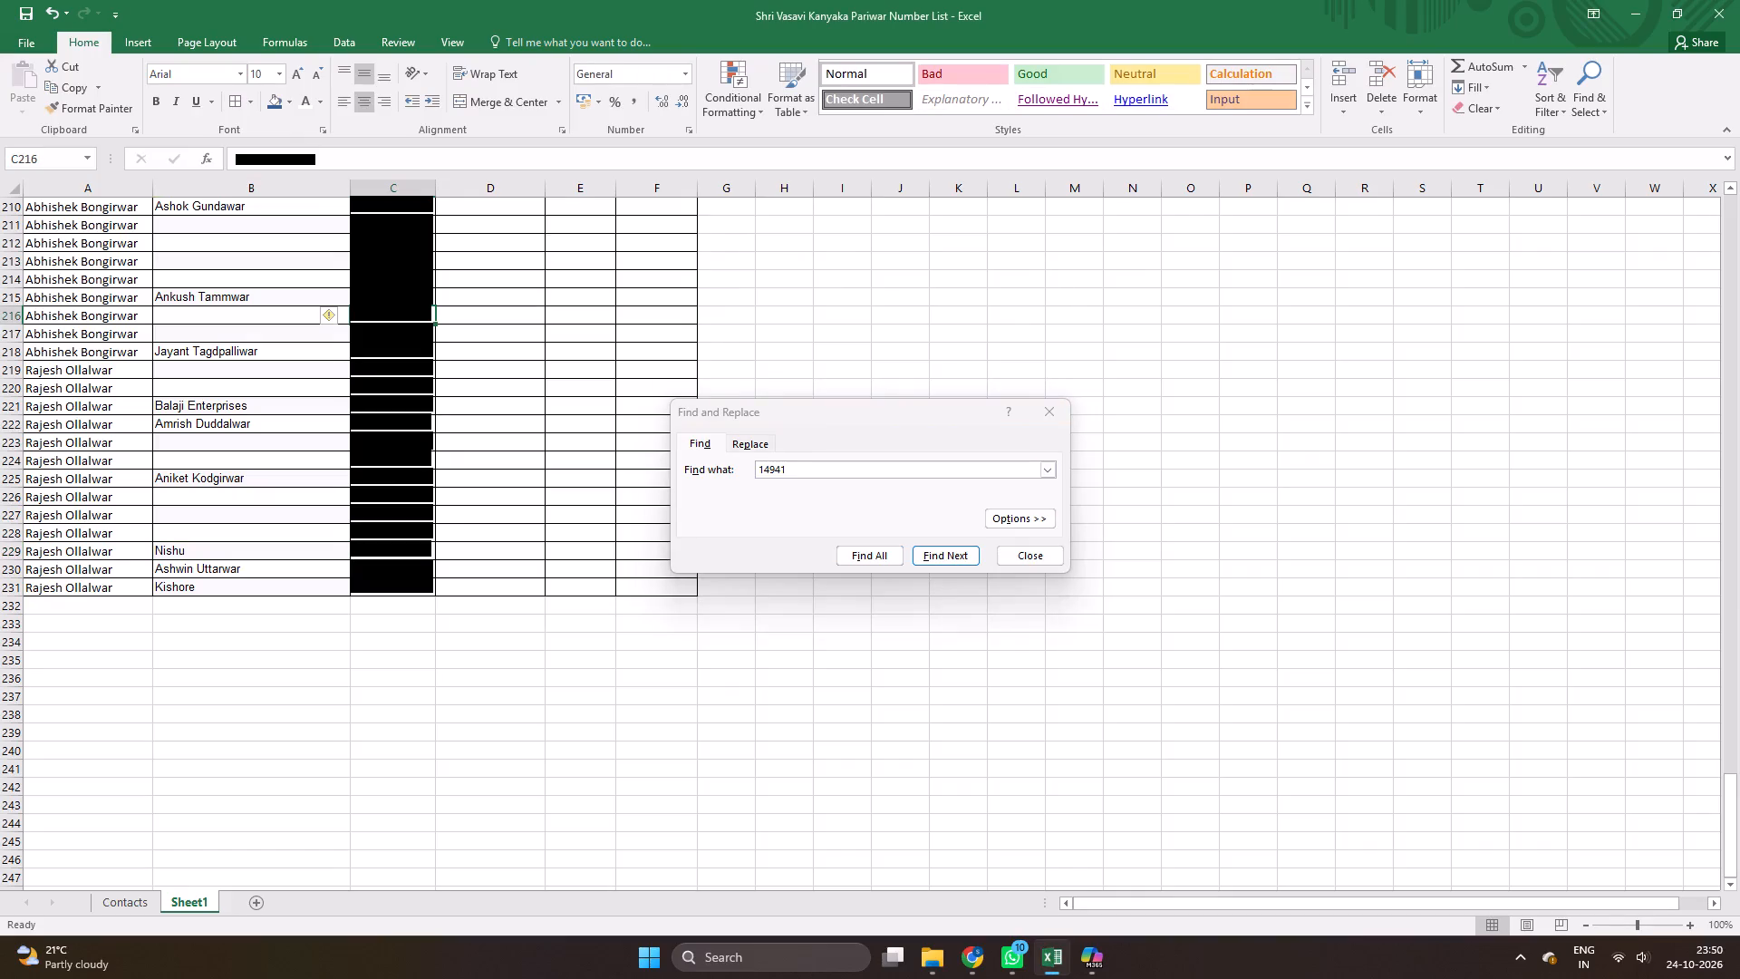
pyautogui.click(238, 318)
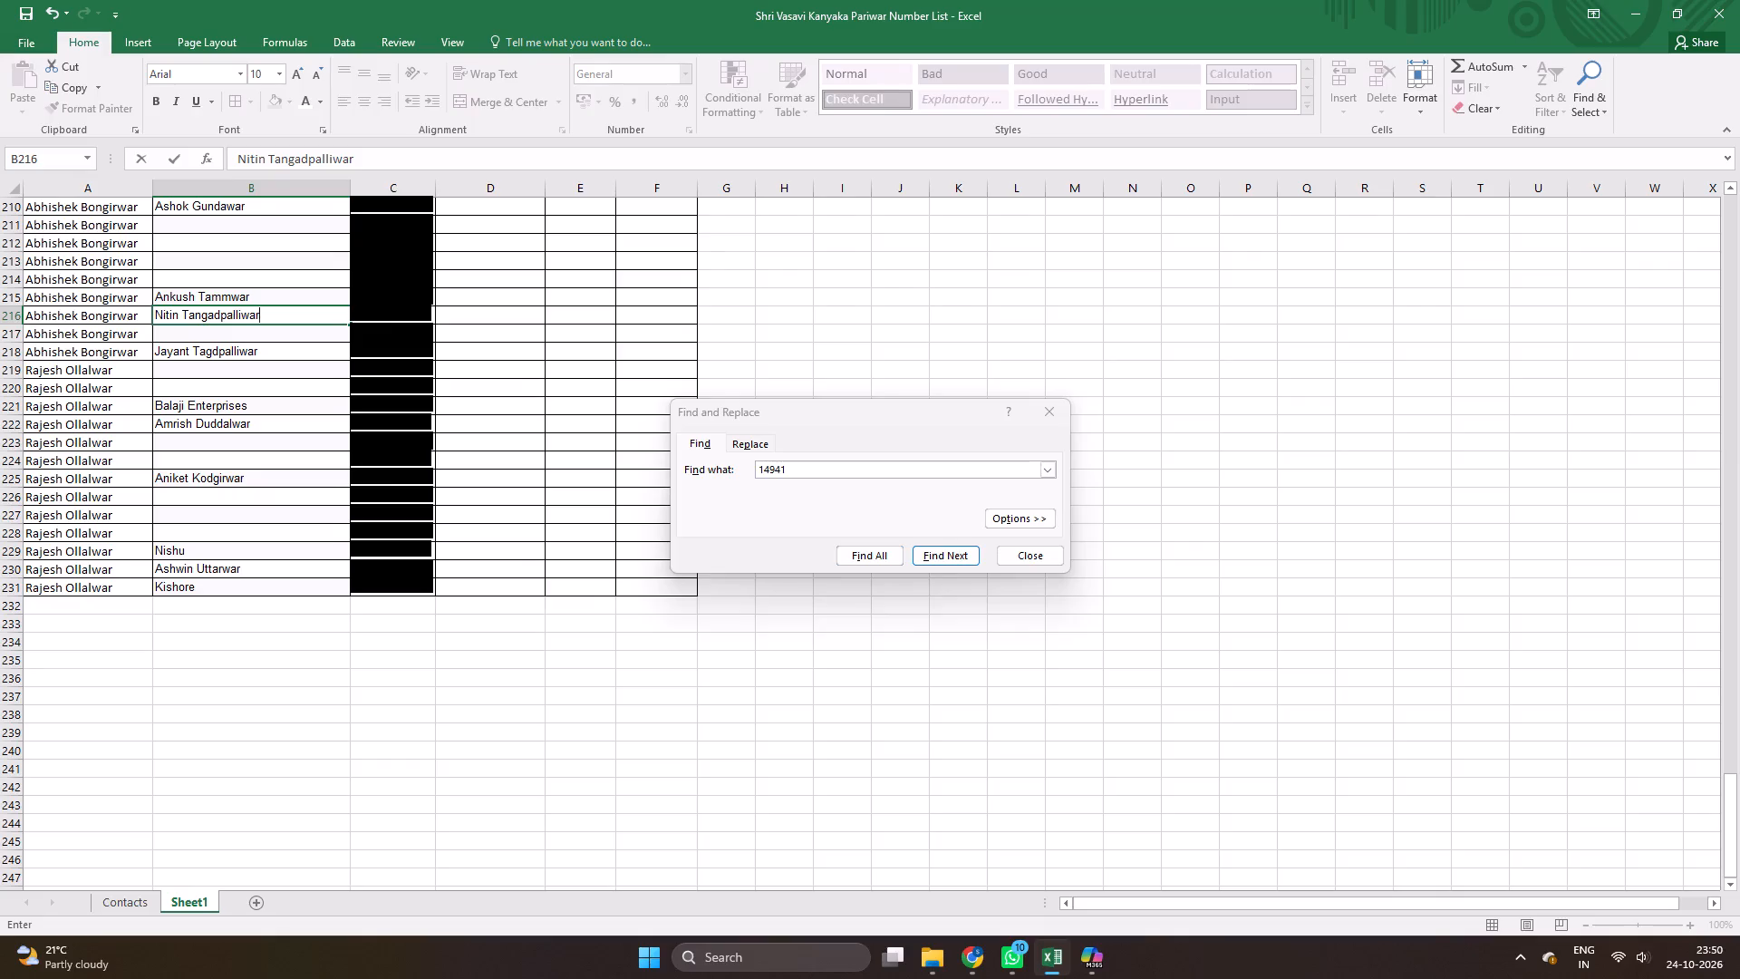
# Find the fifty-ninth contact by a five-digit part of the phone number and enter the contact's full name, with the surname's spelling corrected, in B161.
pyautogui.click(820, 467)
pyautogui.press('BackSpace')
pyautogui.press('BackSpace')
pyautogui.press('BackSpace')
pyautogui.press('BackSpace')
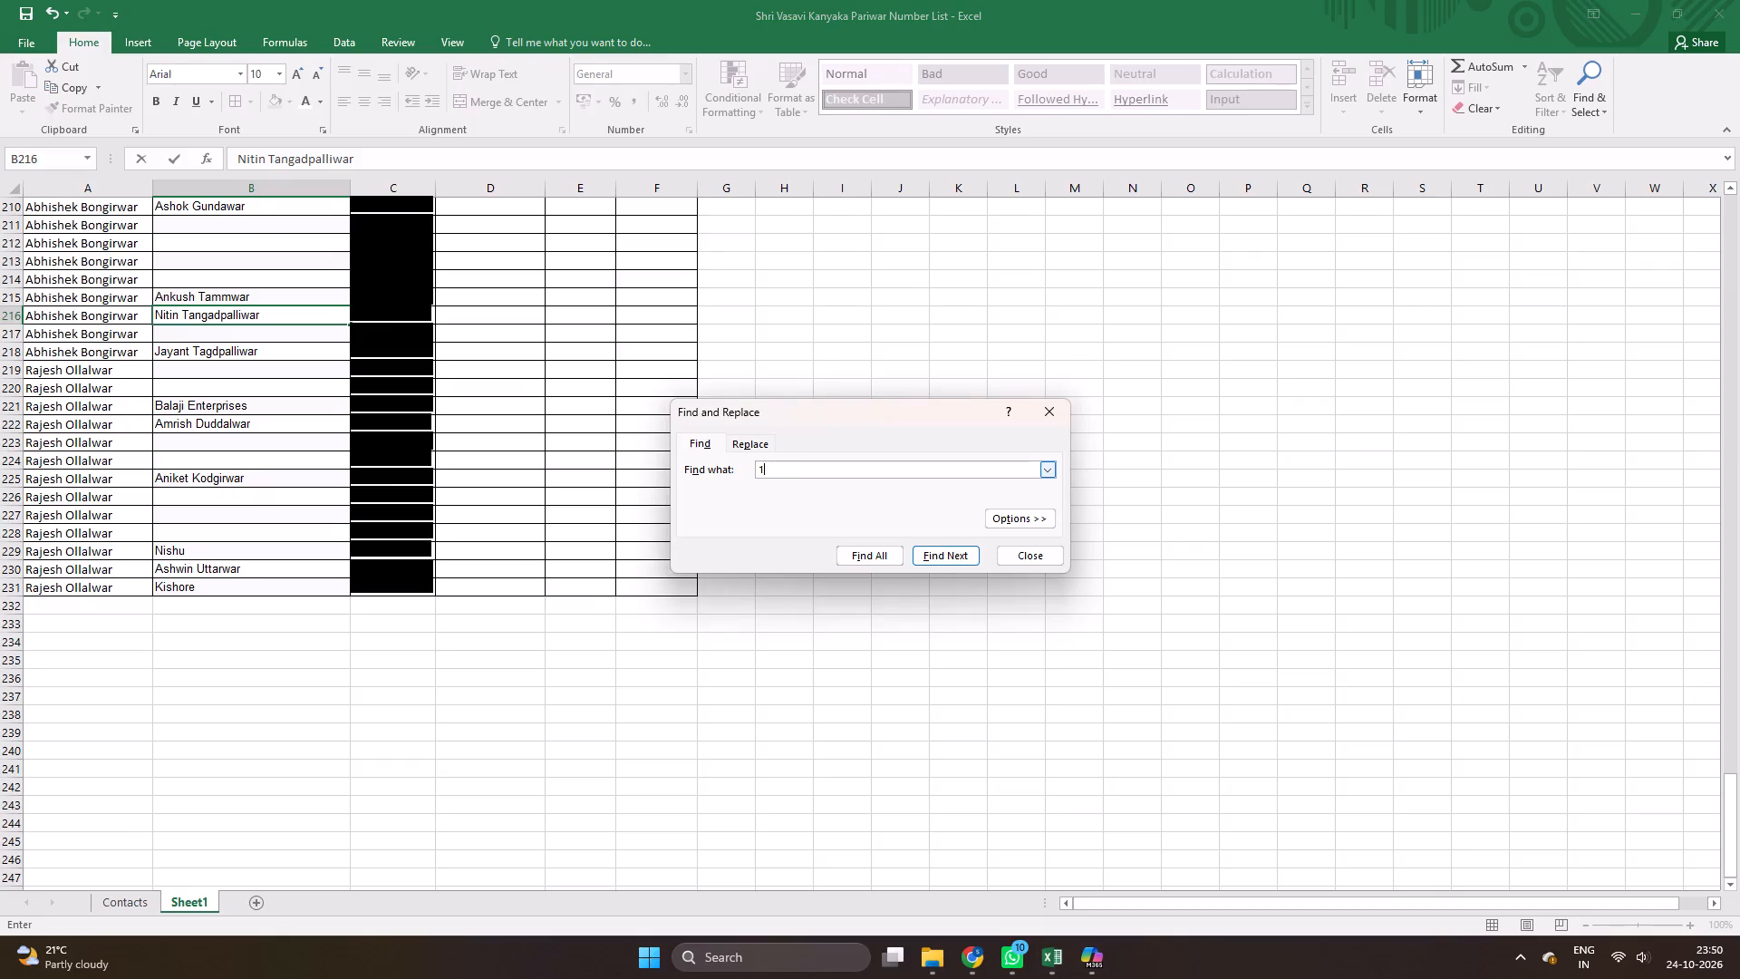
pyautogui.press('BackSpace')
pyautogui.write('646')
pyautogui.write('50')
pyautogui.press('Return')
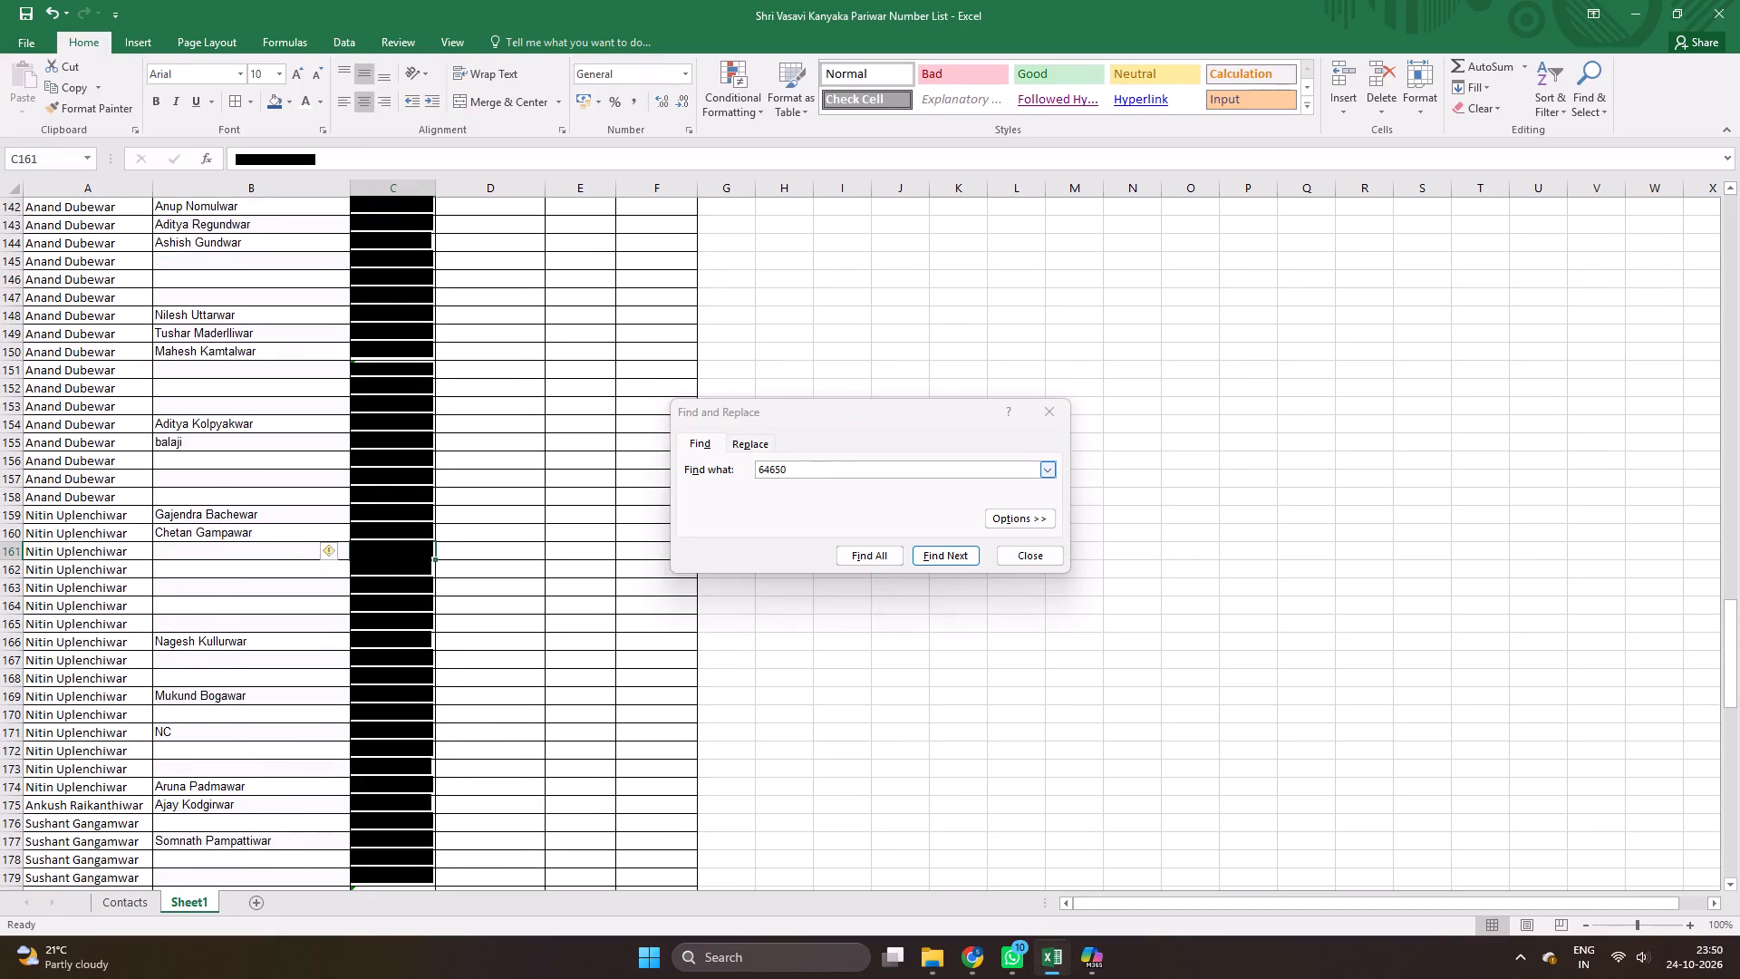
pyautogui.click(254, 547)
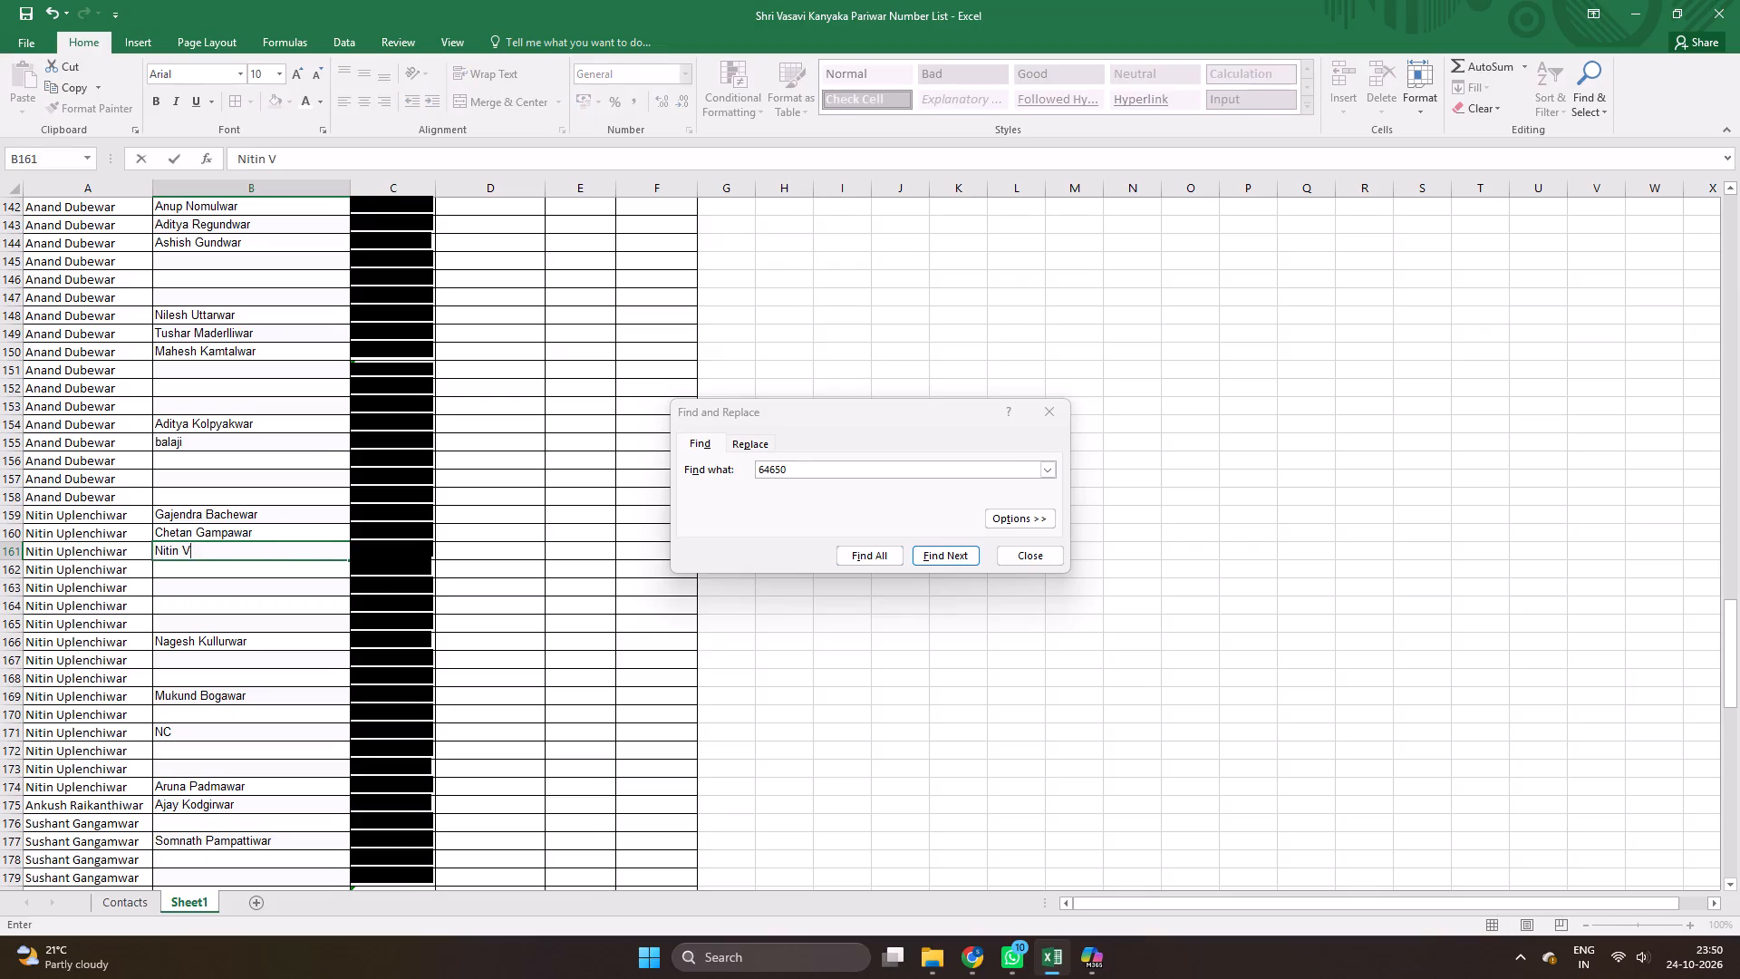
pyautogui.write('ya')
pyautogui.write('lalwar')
pyautogui.click(195, 552)
pyautogui.press('Left')
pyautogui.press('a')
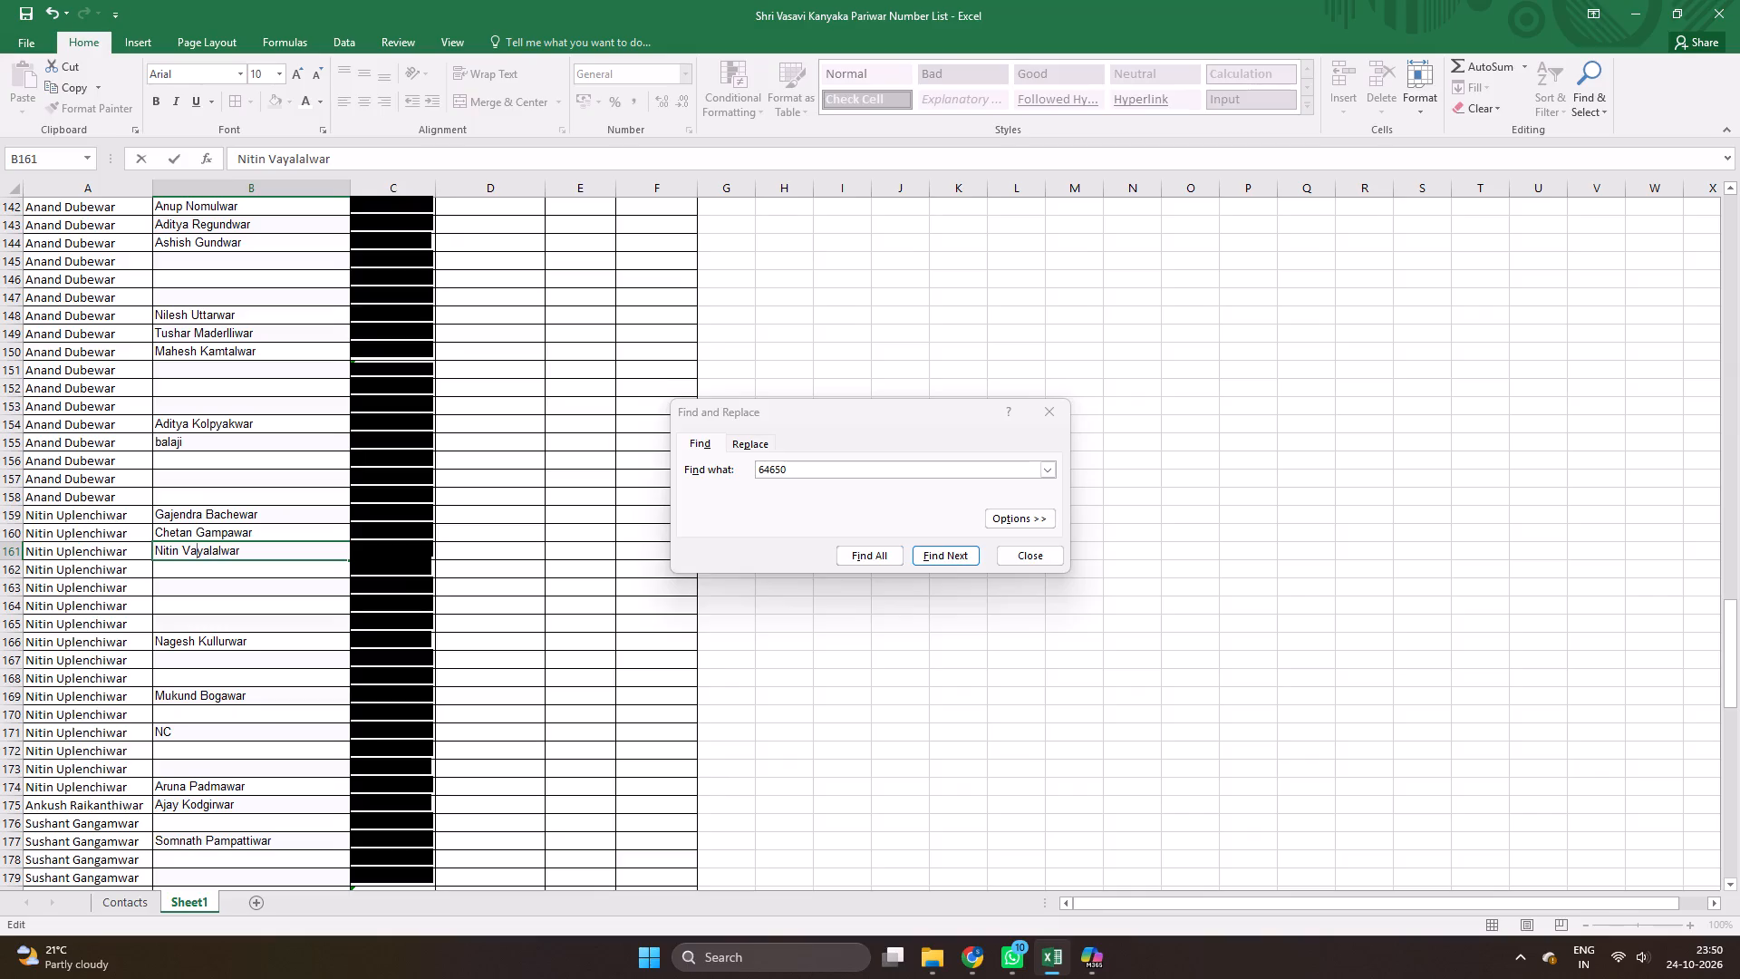
# Save the workbook.
pyautogui.click(31, 6)
# Search for the sixtieth contact's row by a five-digit part of the phone number.
pyautogui.click(850, 458)
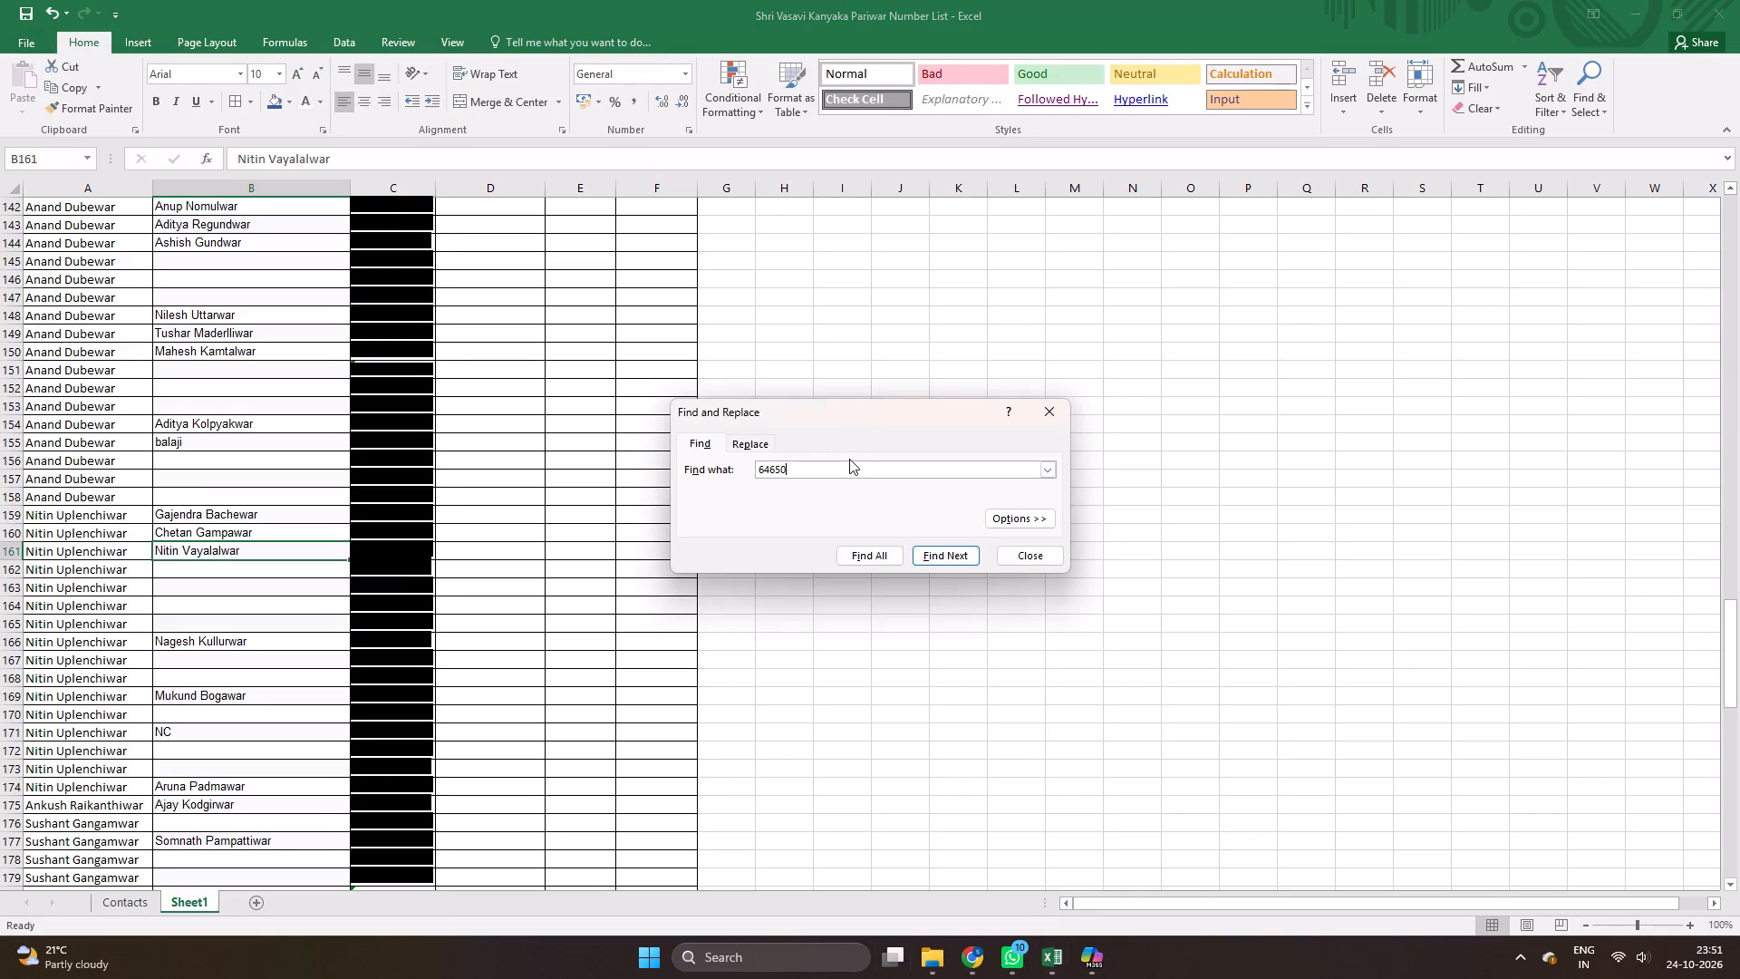
pyautogui.press('BackSpace')
pyautogui.press('BackSpace')
pyautogui.press('BackSpace')
pyautogui.press('BackSpace')
pyautogui.press('BackSpace')
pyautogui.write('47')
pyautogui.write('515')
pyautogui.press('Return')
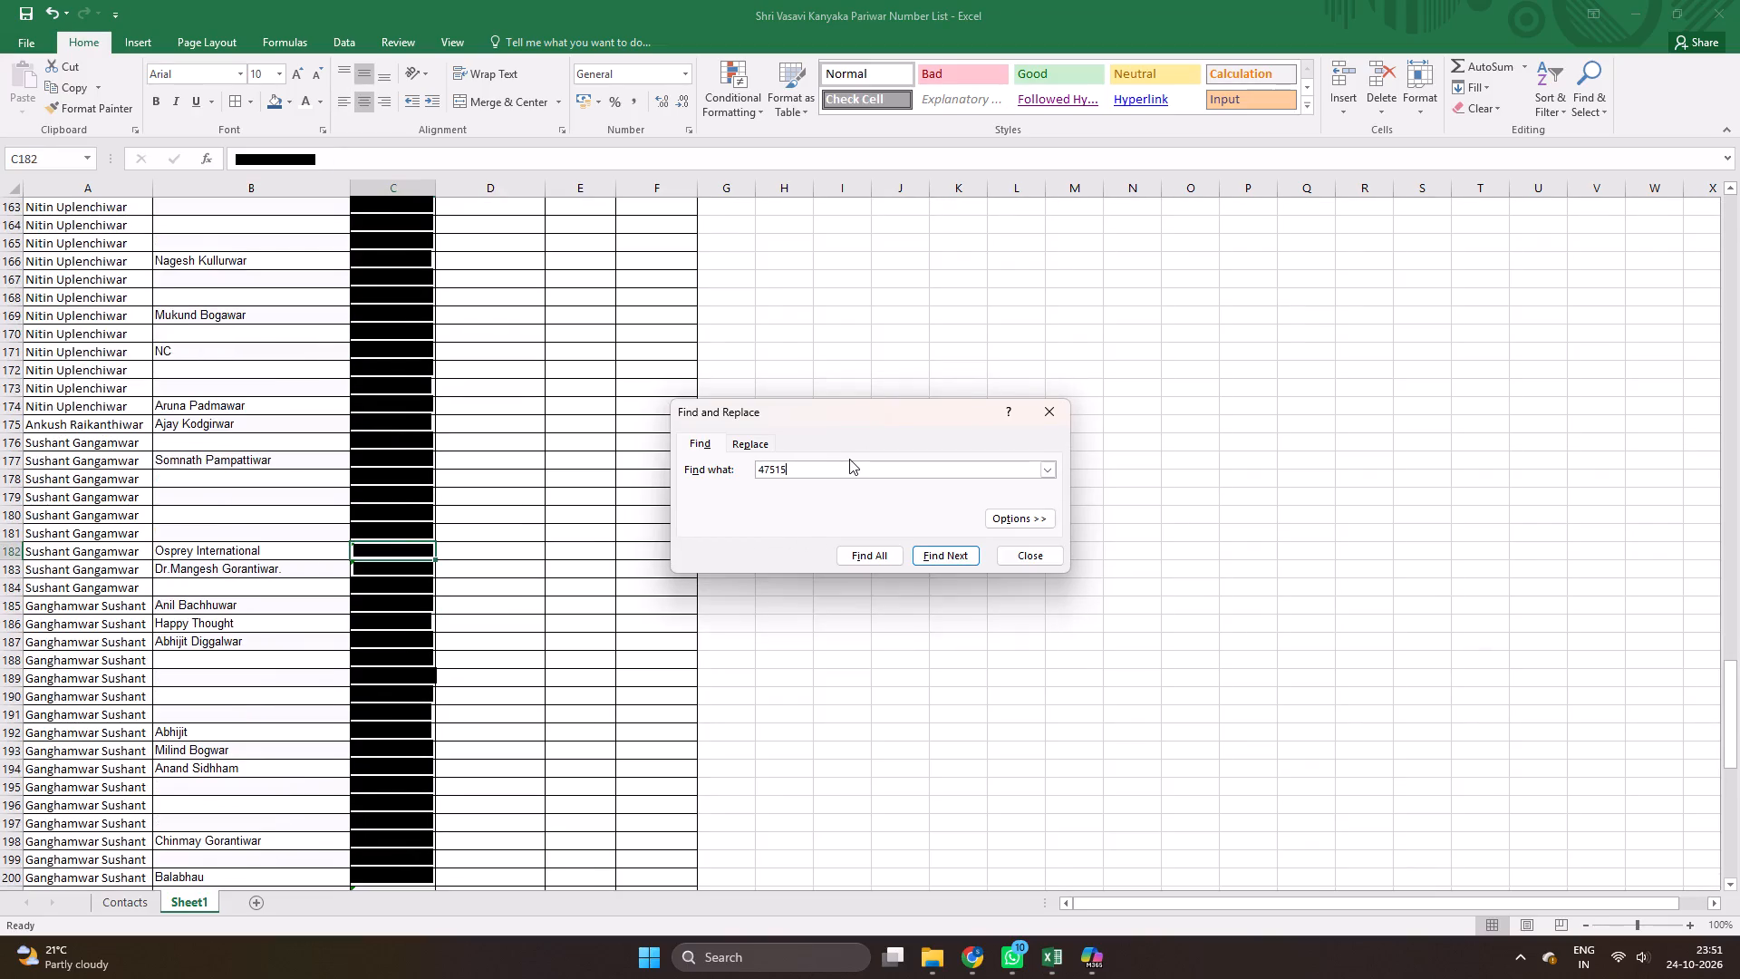
# Find the sixty-first contact by a five-digit part of the phone number and enter the contact's full name in B206.
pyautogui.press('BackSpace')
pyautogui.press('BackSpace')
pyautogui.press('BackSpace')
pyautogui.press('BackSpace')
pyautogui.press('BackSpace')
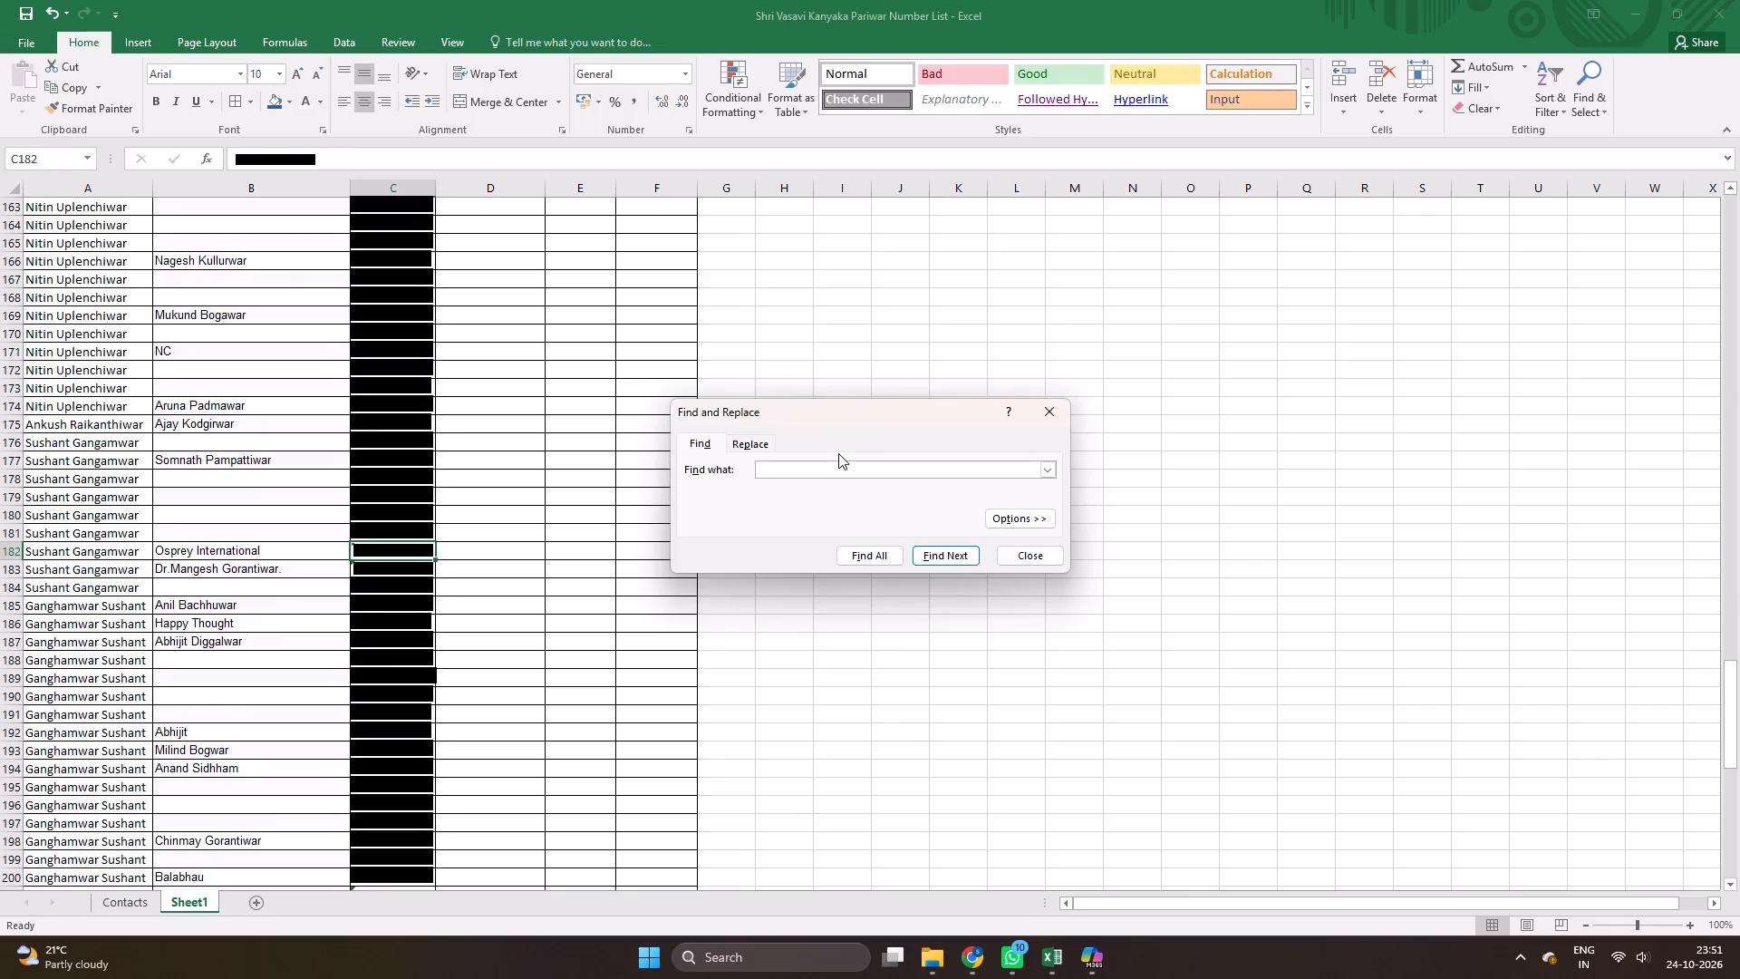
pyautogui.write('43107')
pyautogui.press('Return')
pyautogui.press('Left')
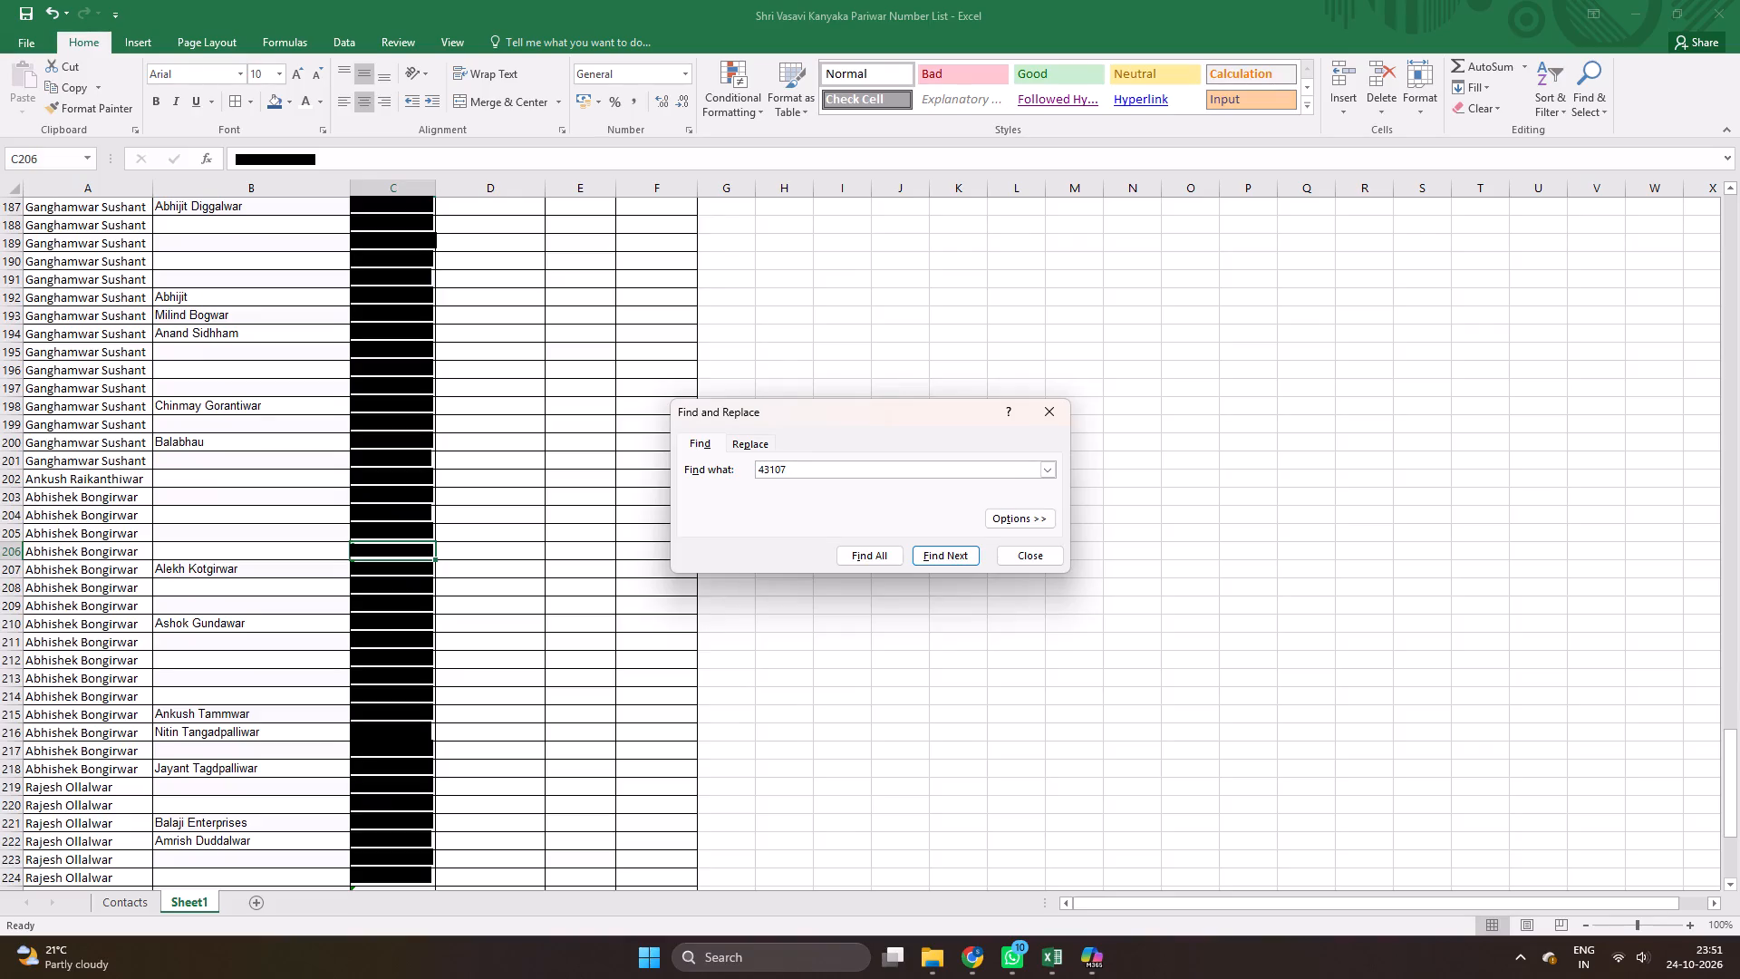
pyautogui.click(261, 547)
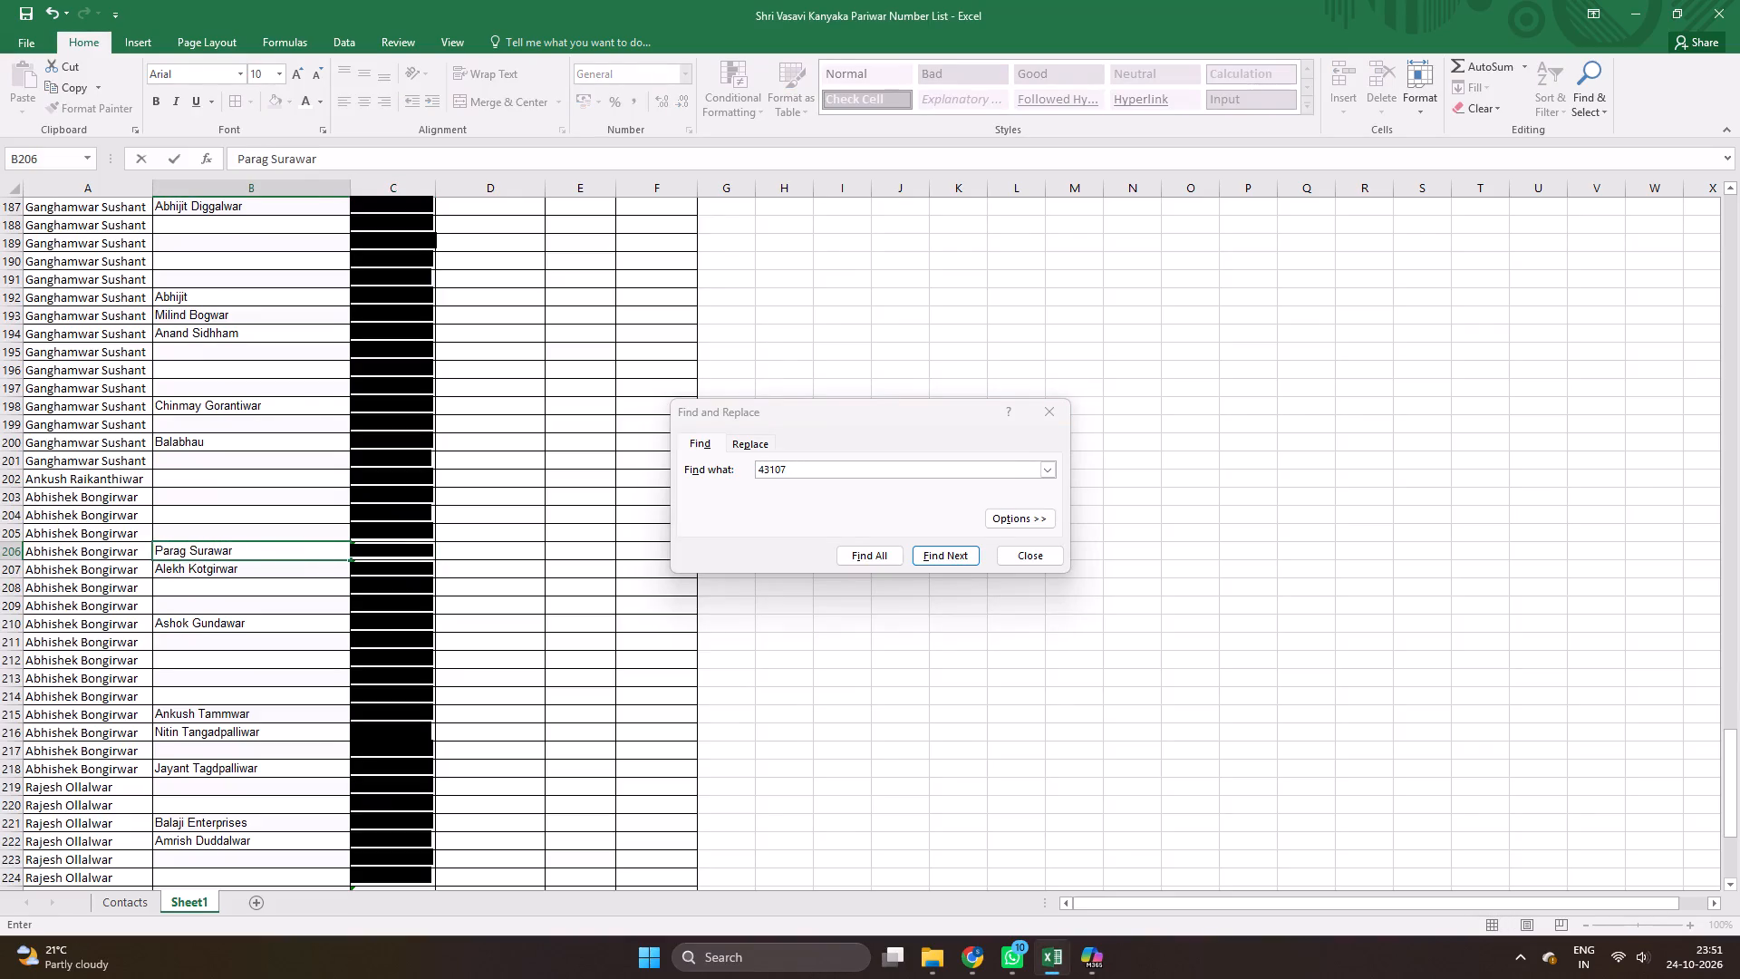
# Find the sixty-second contact by a five-digit part of the phone number and enter the contact's full name, with the surname's spelling corrected, in B63.
pyautogui.click(847, 481)
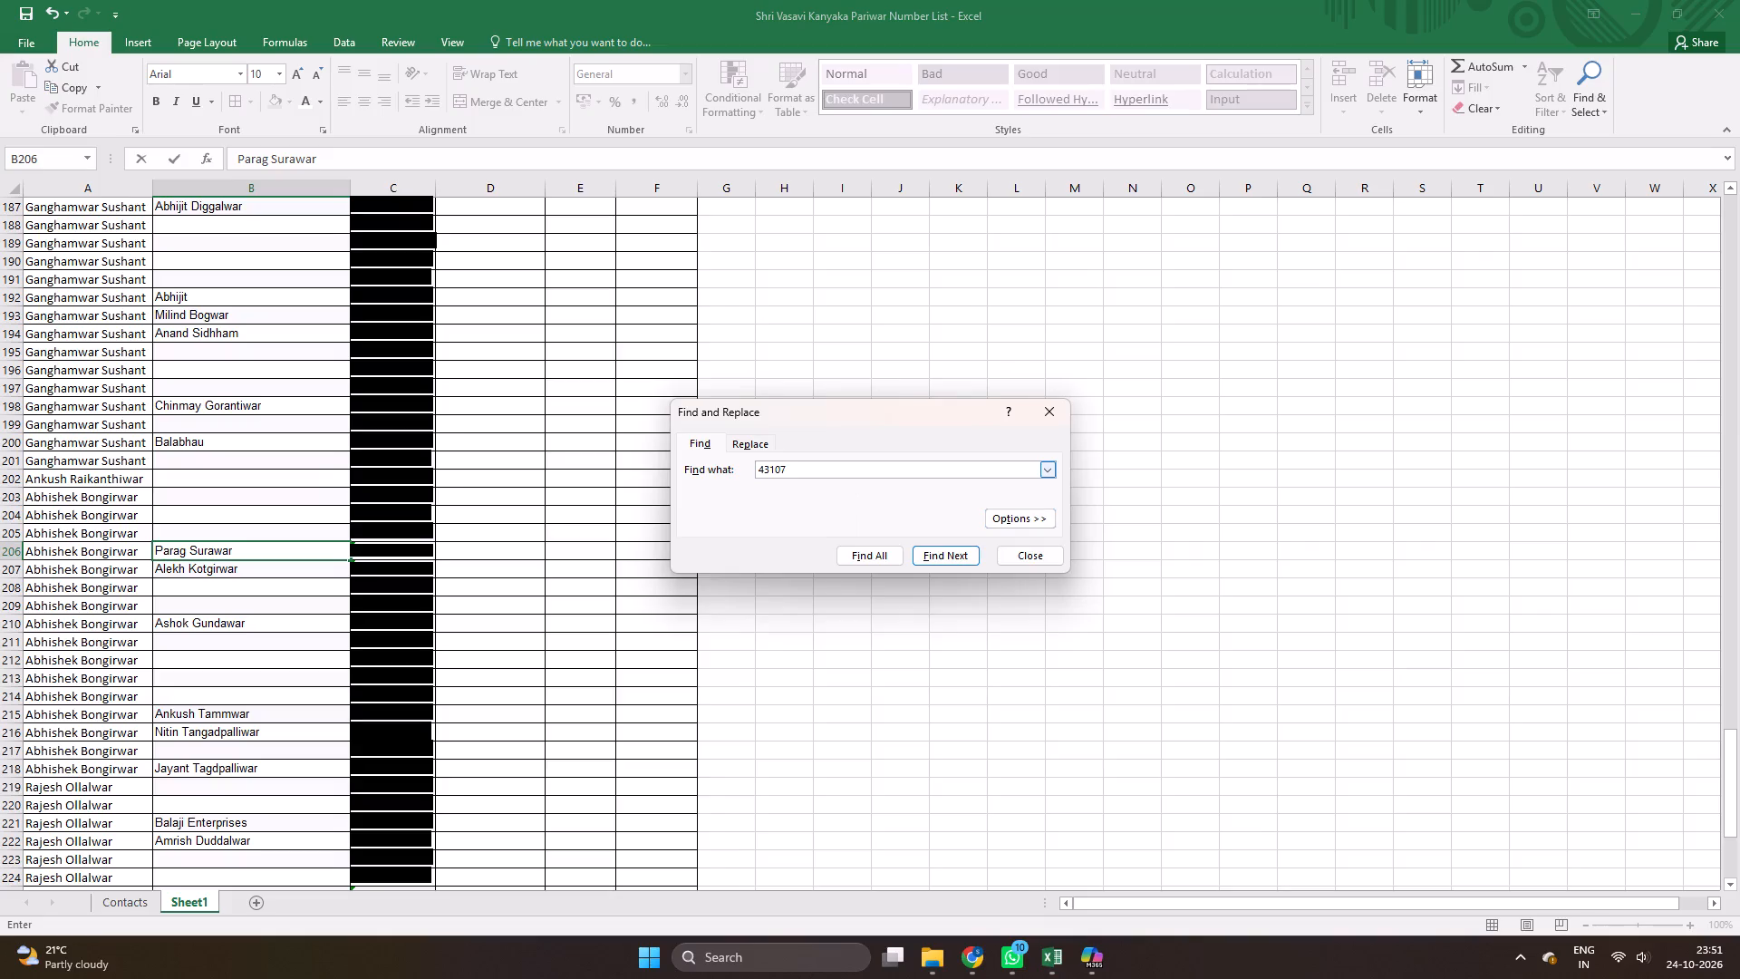
pyautogui.press('Delete')
pyautogui.press('BackSpace')
pyautogui.press('BackSpace')
pyautogui.press('BackSpace')
pyautogui.press('BackSpace')
pyautogui.press('BackSpace')
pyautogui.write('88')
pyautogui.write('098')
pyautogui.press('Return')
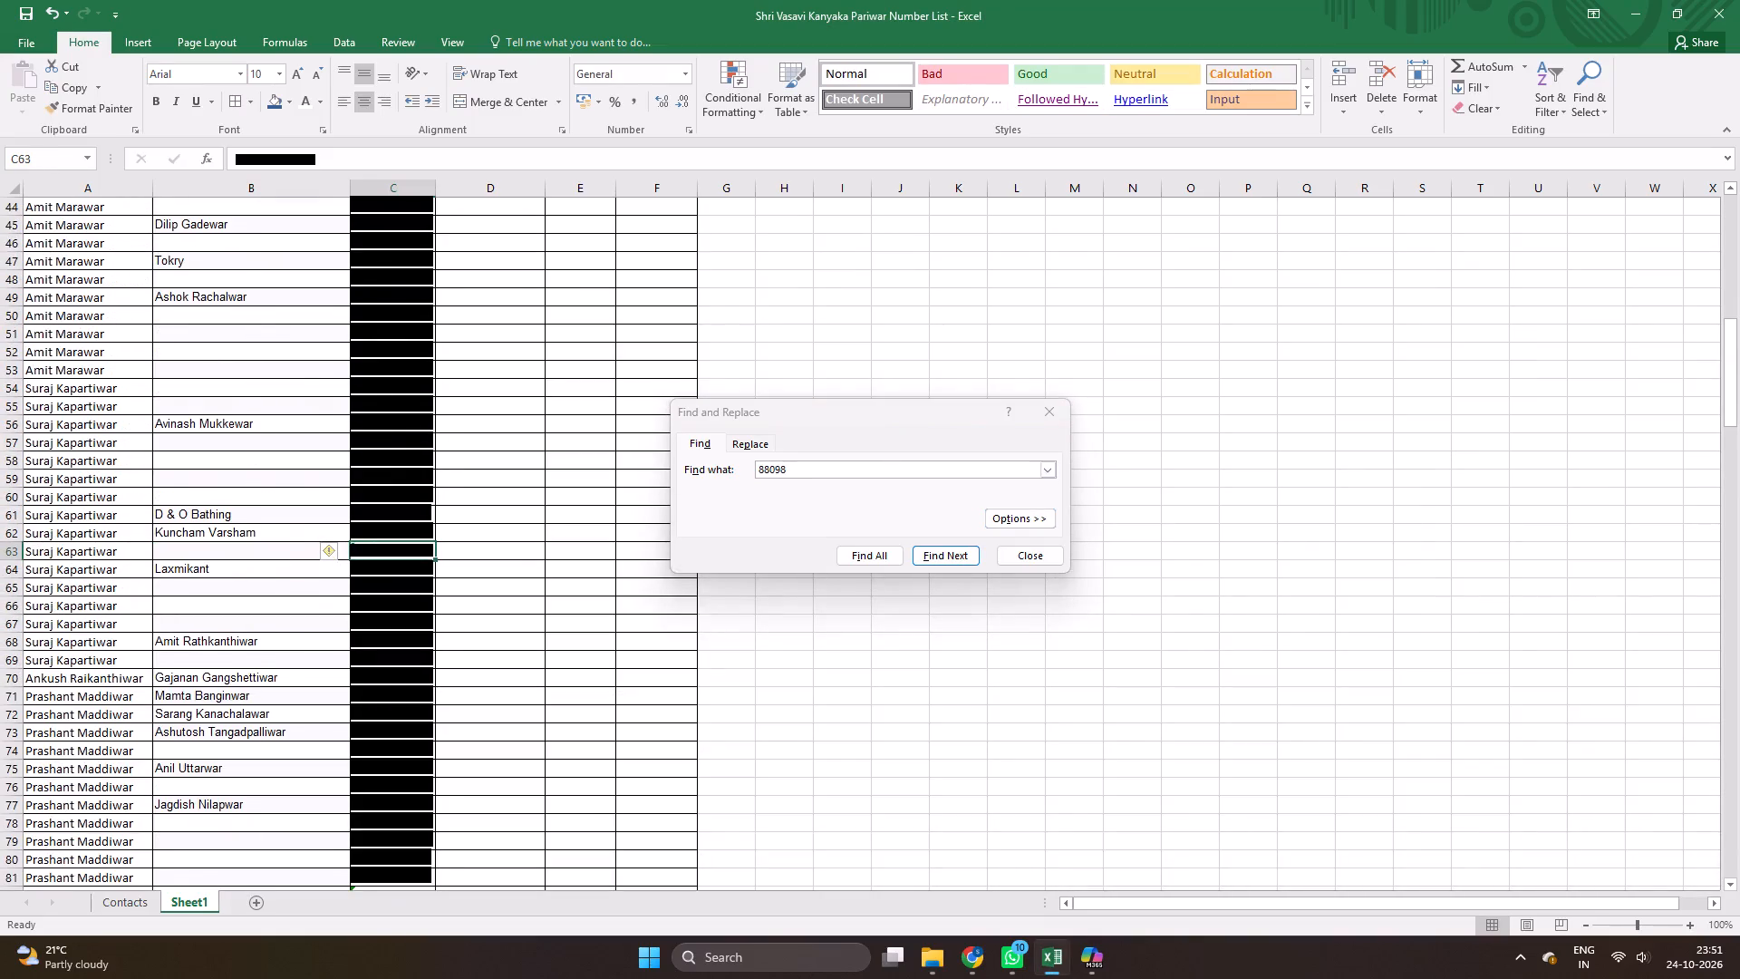
pyautogui.click(314, 553)
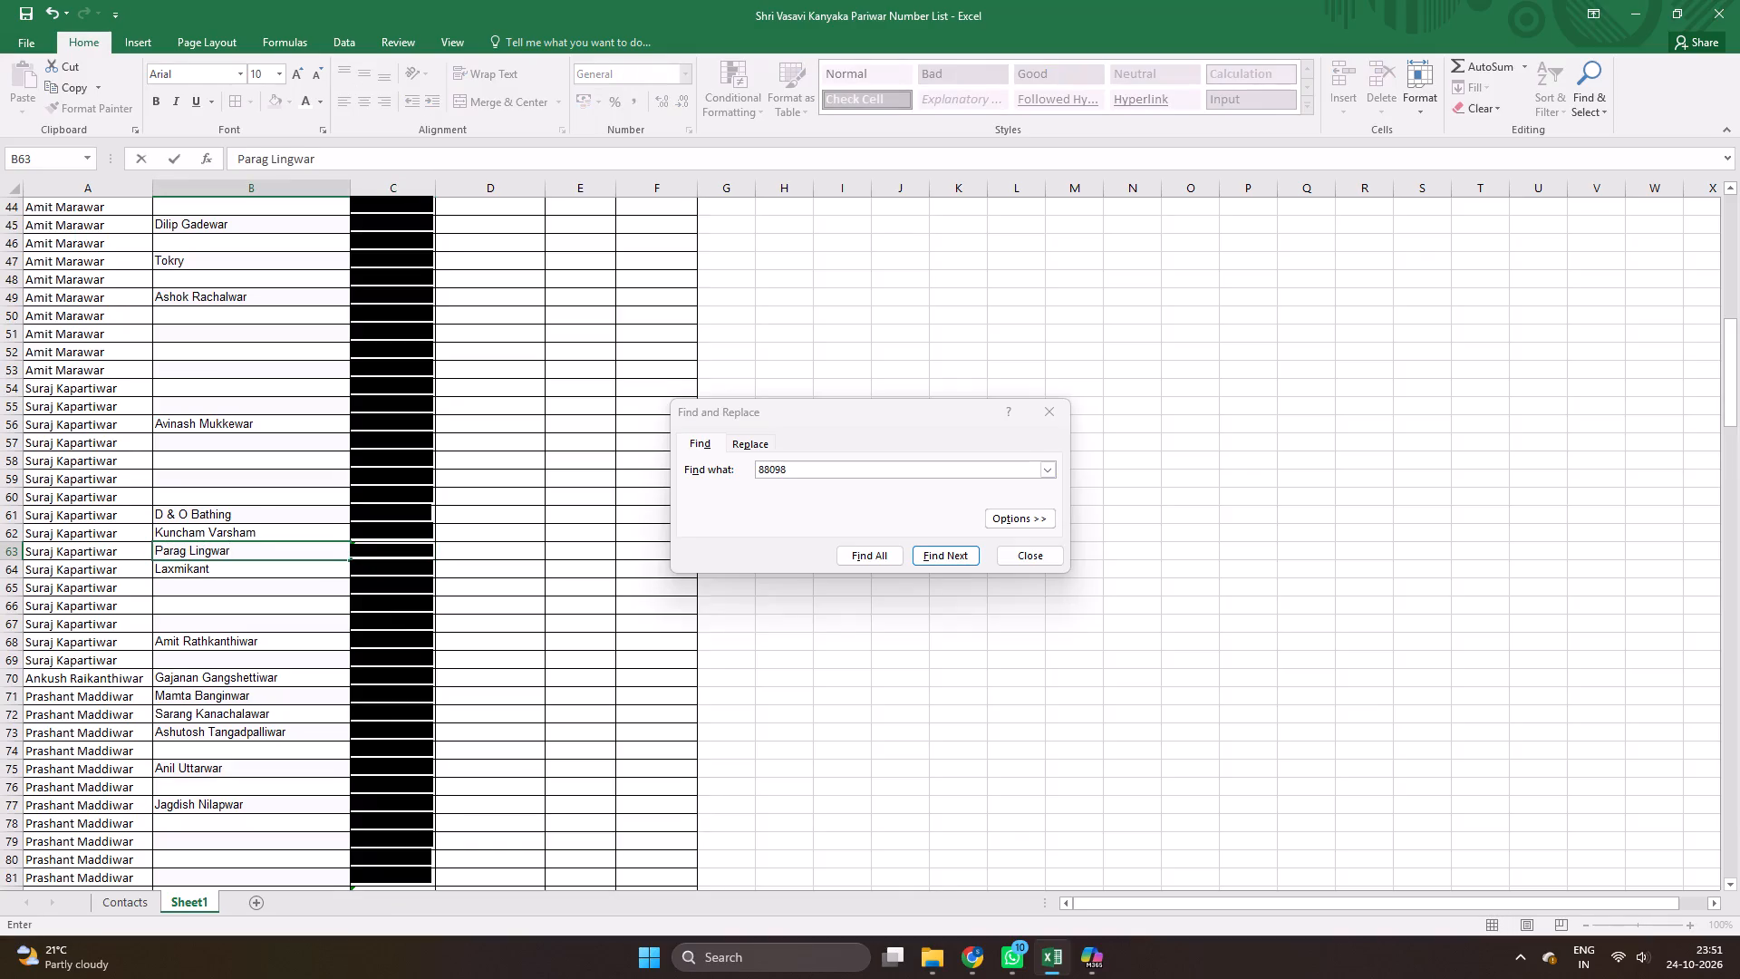
pyautogui.click(211, 550)
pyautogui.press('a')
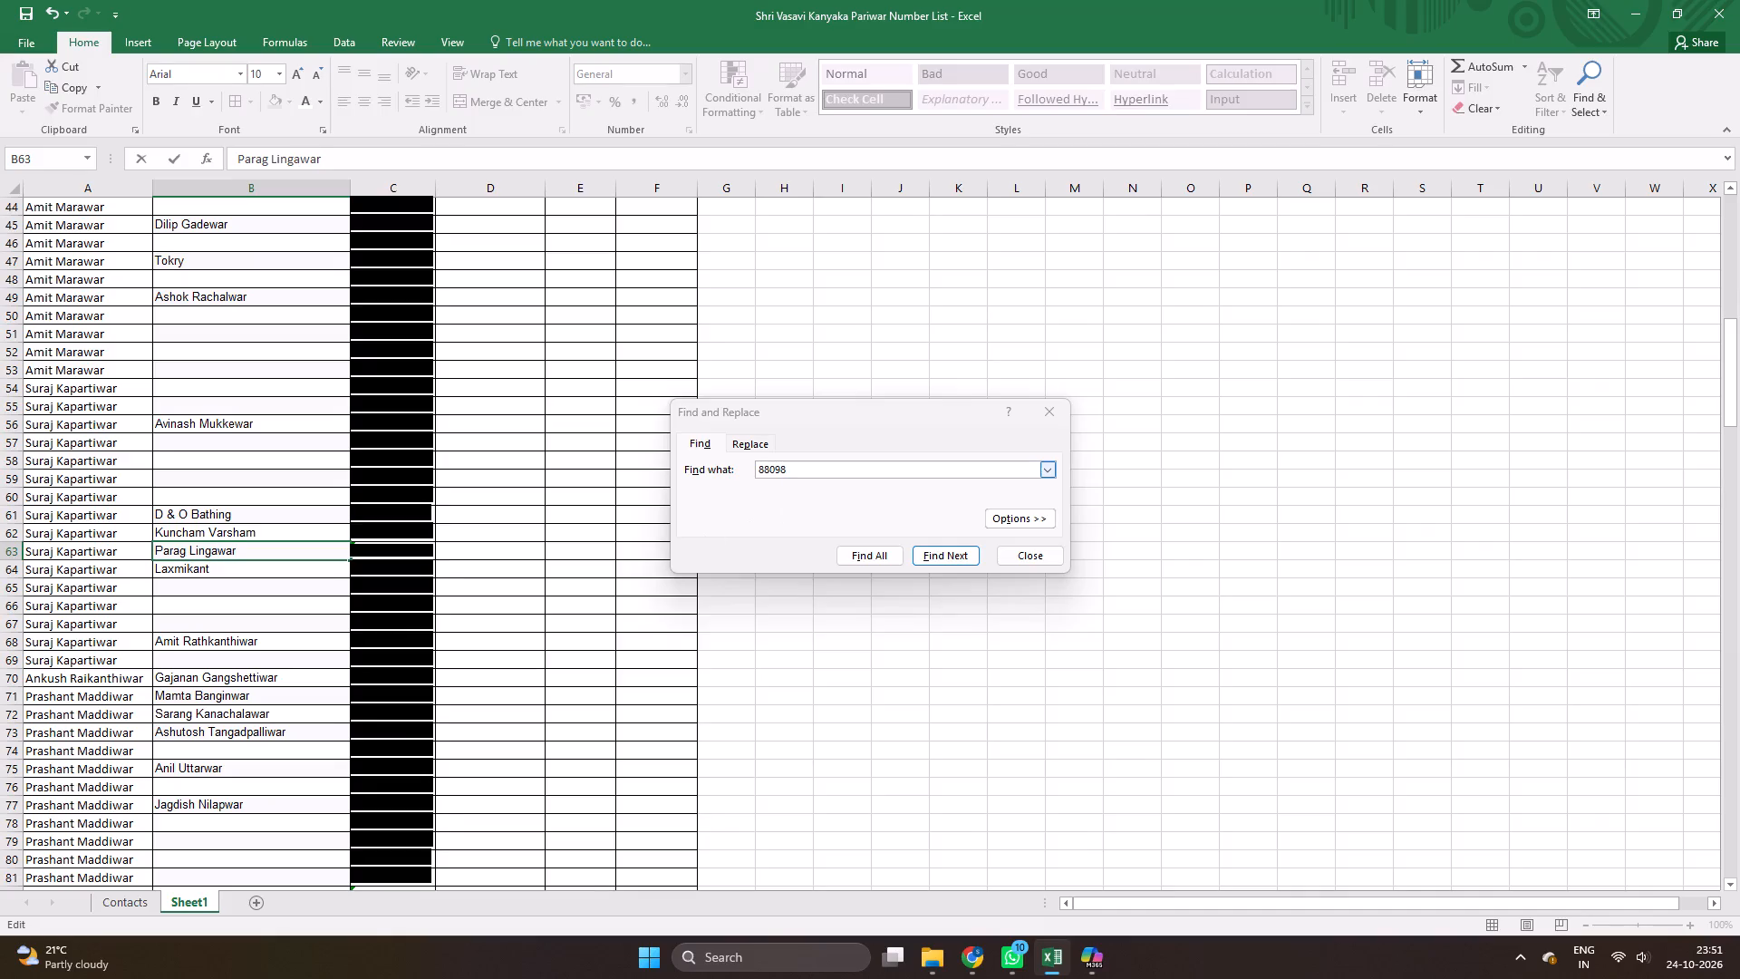
# Find the sixty-third contact by a five-digit part of the phone number and enter the contact's full name in B163.
pyautogui.click(793, 465)
pyautogui.press('BackSpace')
pyautogui.press('BackSpace')
pyautogui.press('BackSpace')
pyautogui.press('BackSpace')
pyautogui.press('BackSpace')
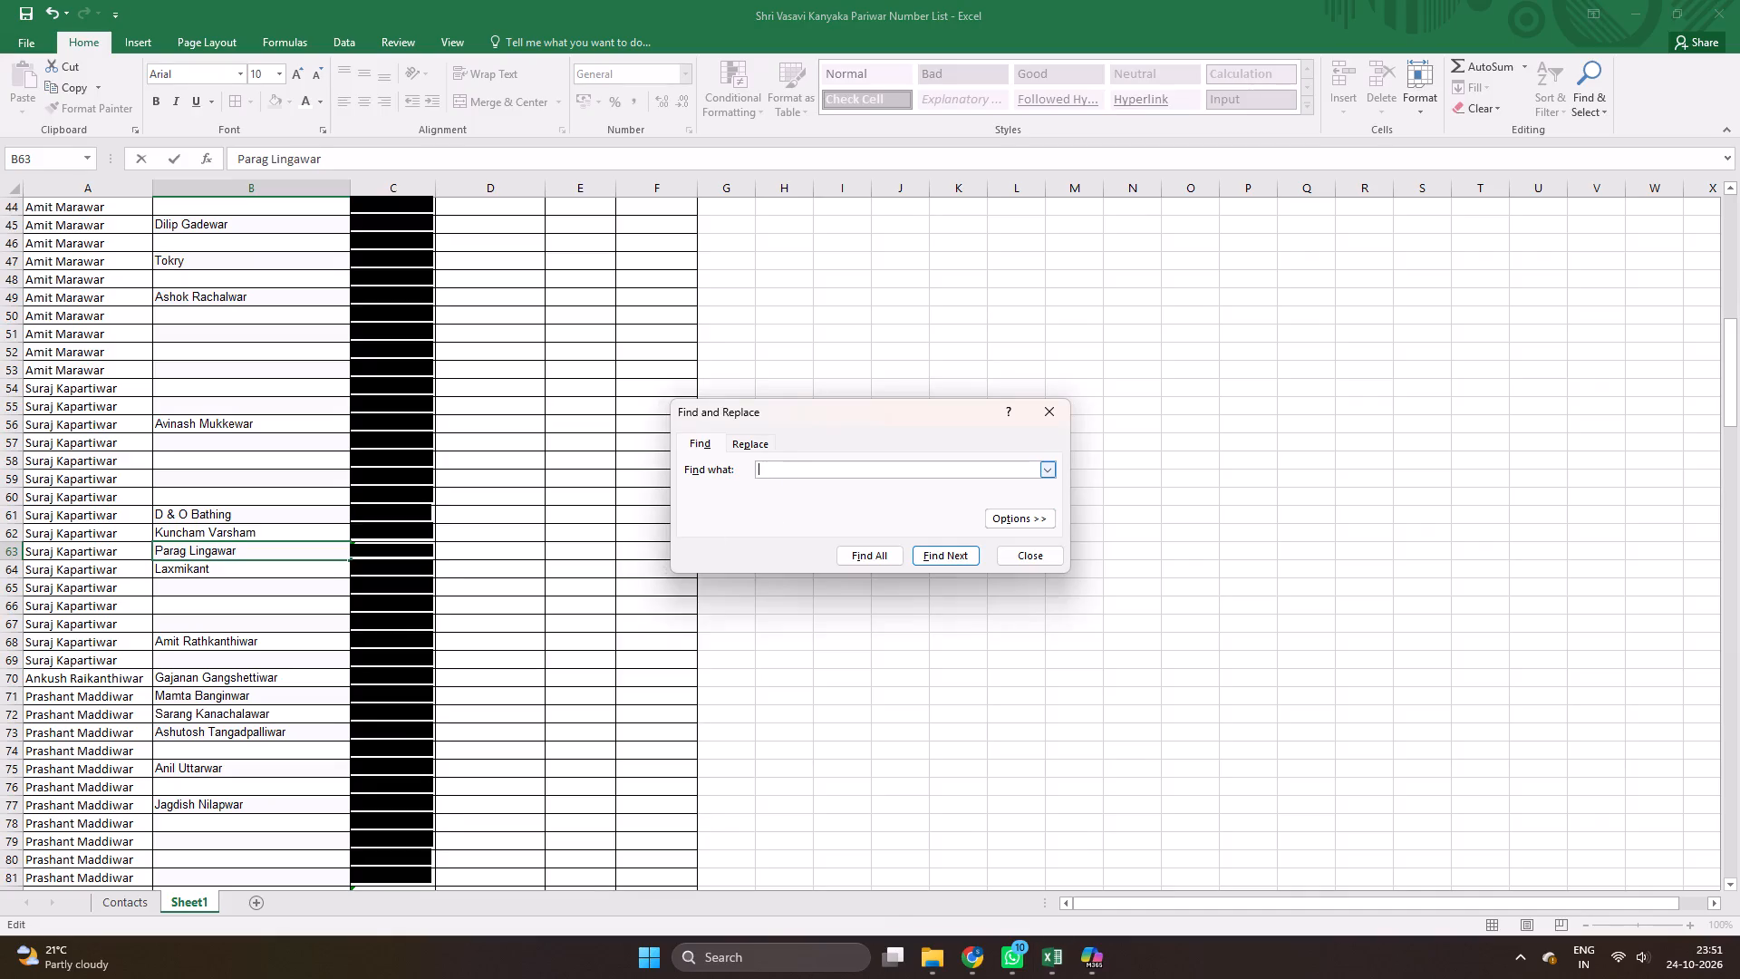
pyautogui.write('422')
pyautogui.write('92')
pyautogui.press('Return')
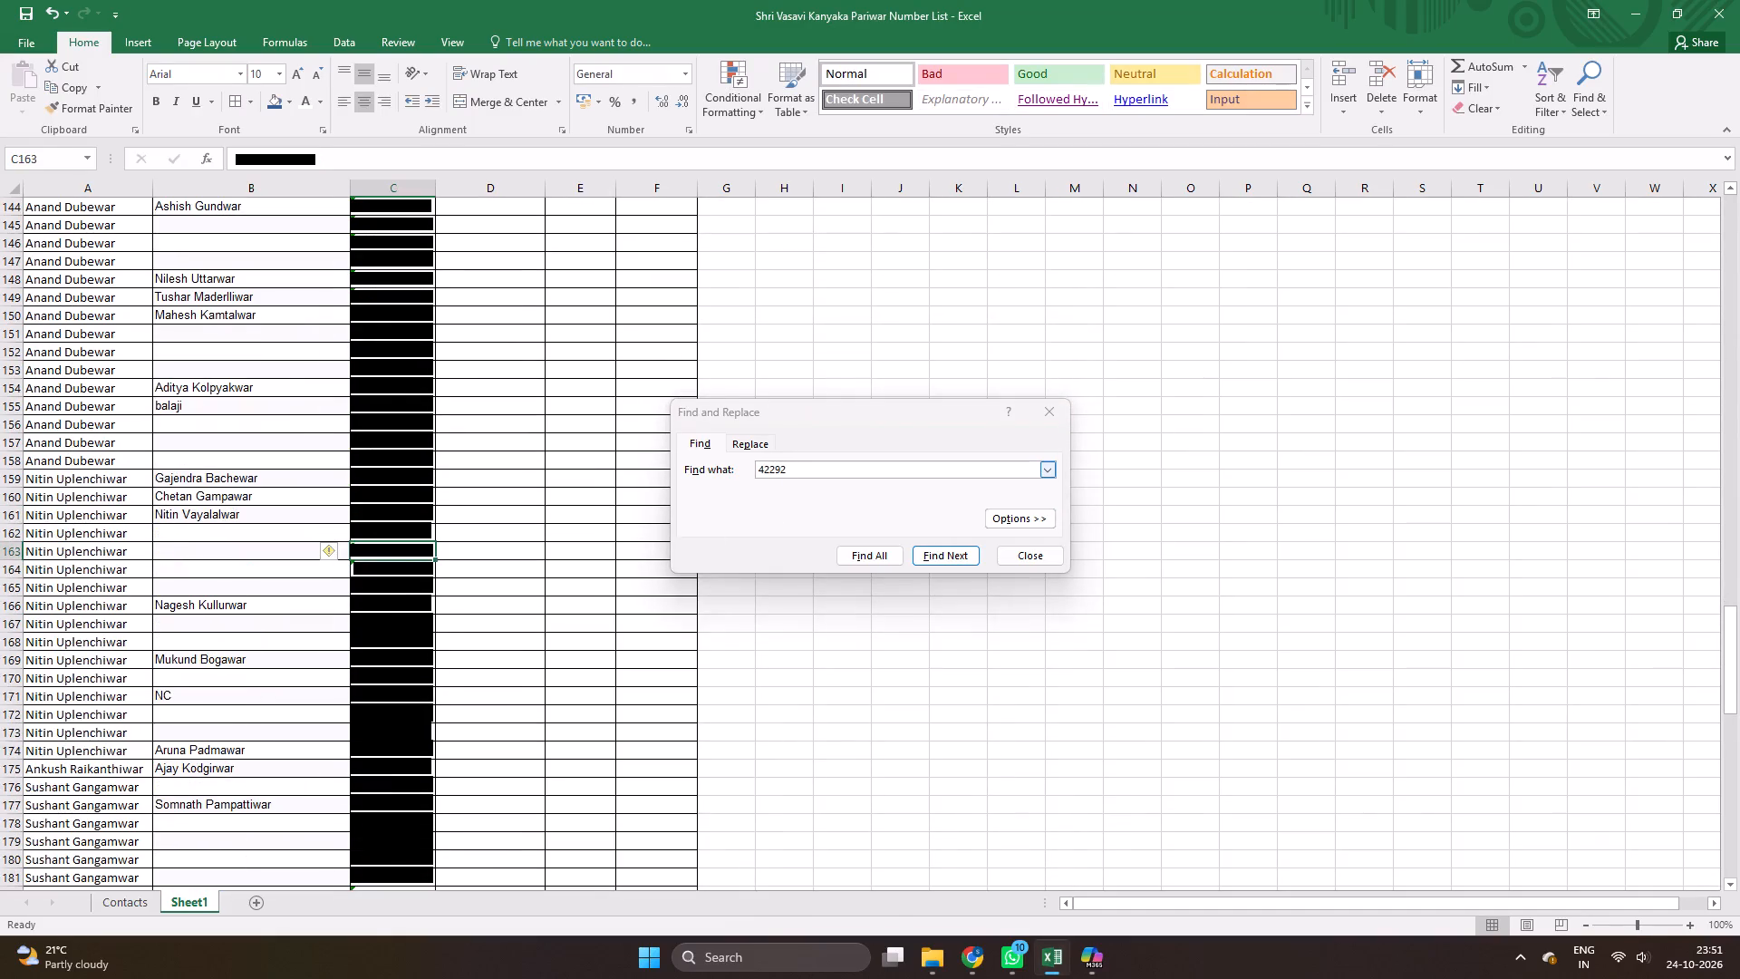
pyautogui.click(190, 559)
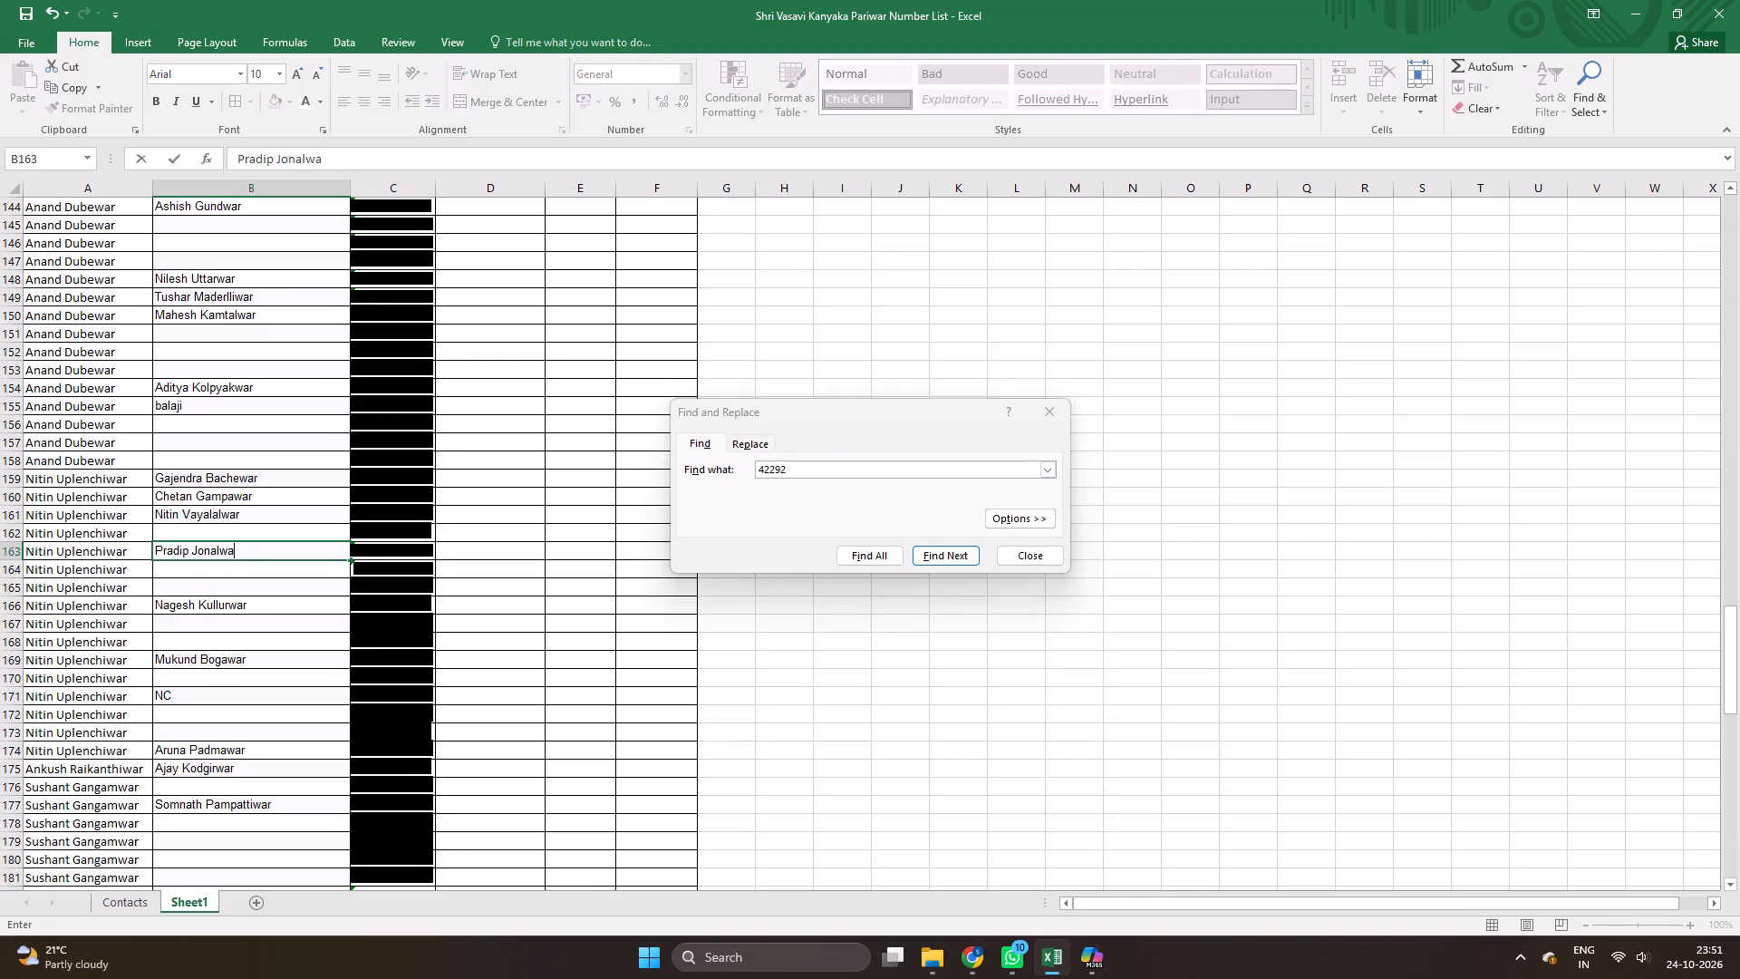
# Find the sixty-fourth contact by a five-digit part of the phone number and enter the contact's full name in B195.
pyautogui.click(802, 470)
pyautogui.press('BackSpace')
pyautogui.press('BackSpace')
pyautogui.press('BackSpace')
pyautogui.press('BackSpace')
pyautogui.press('BackSpace')
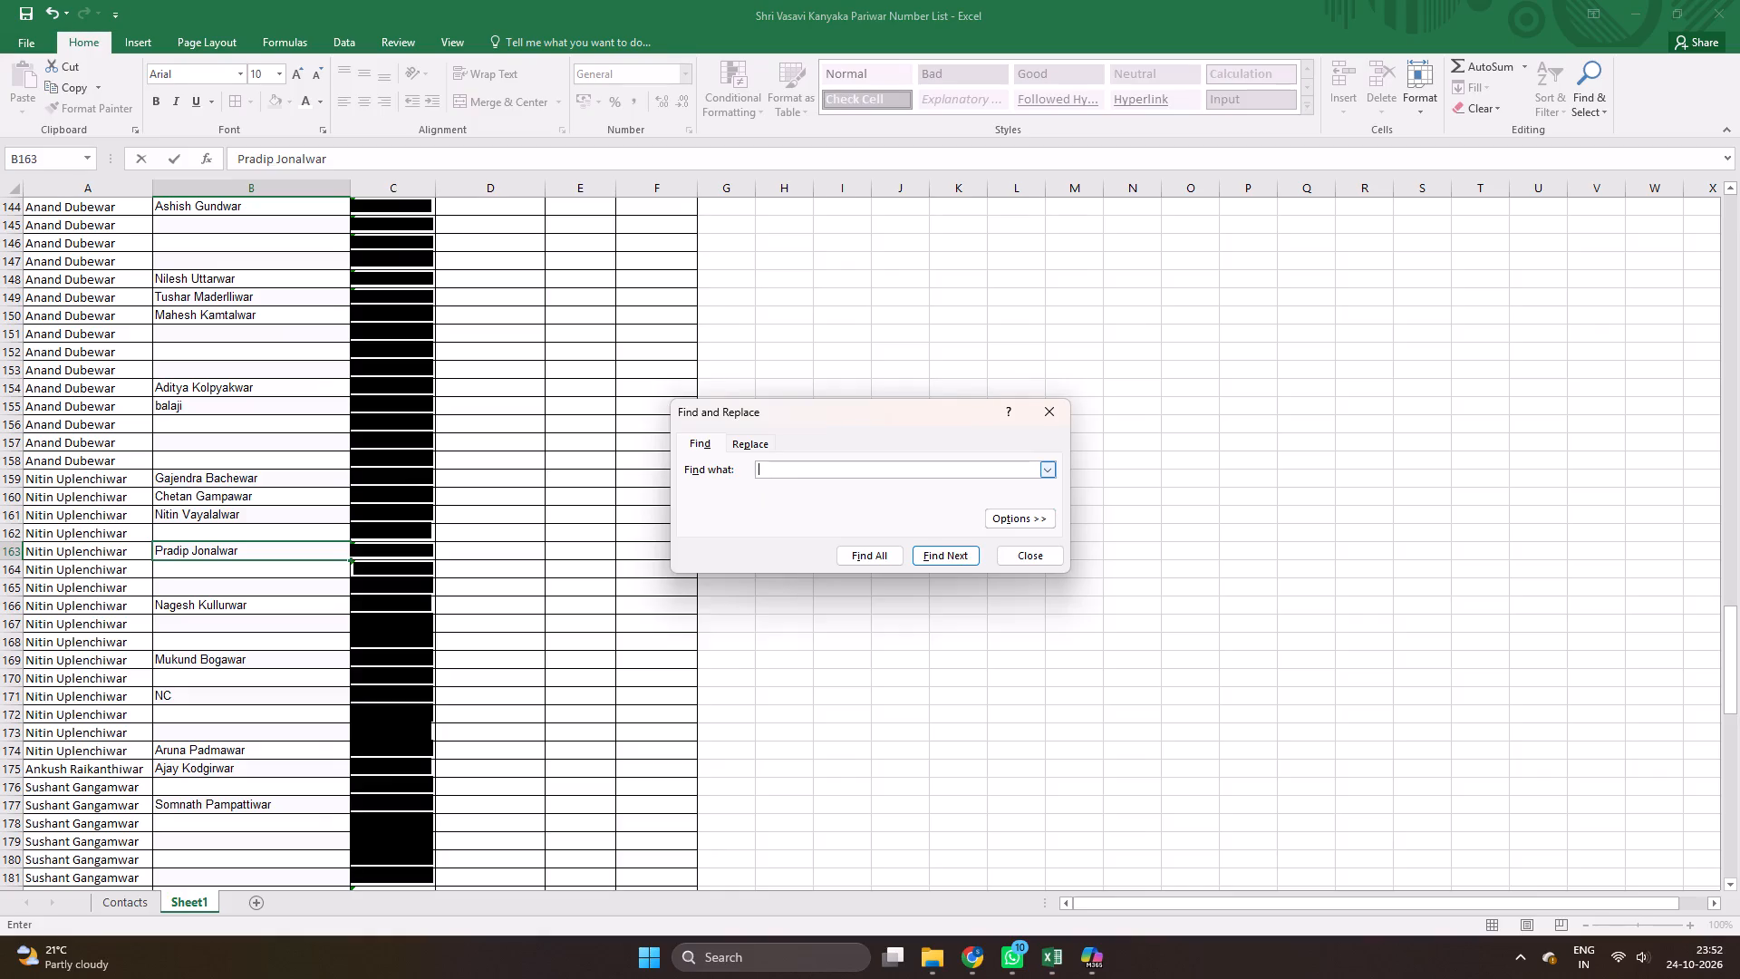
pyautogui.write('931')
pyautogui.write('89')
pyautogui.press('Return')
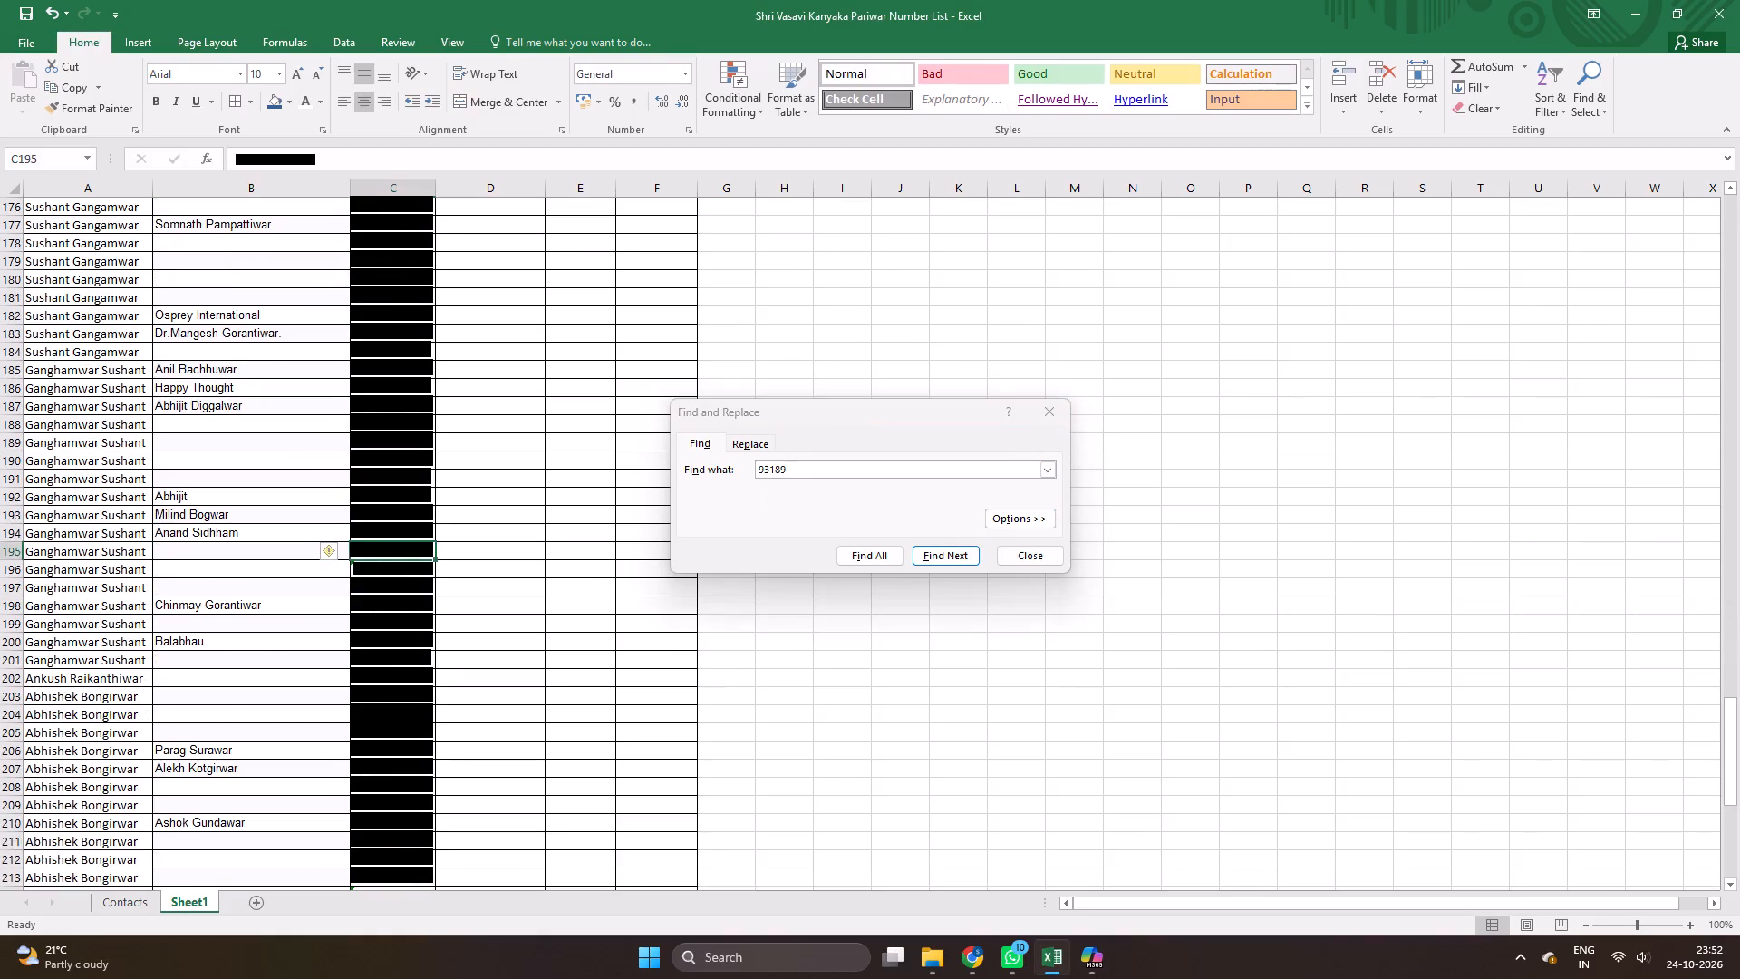
pyautogui.click(200, 545)
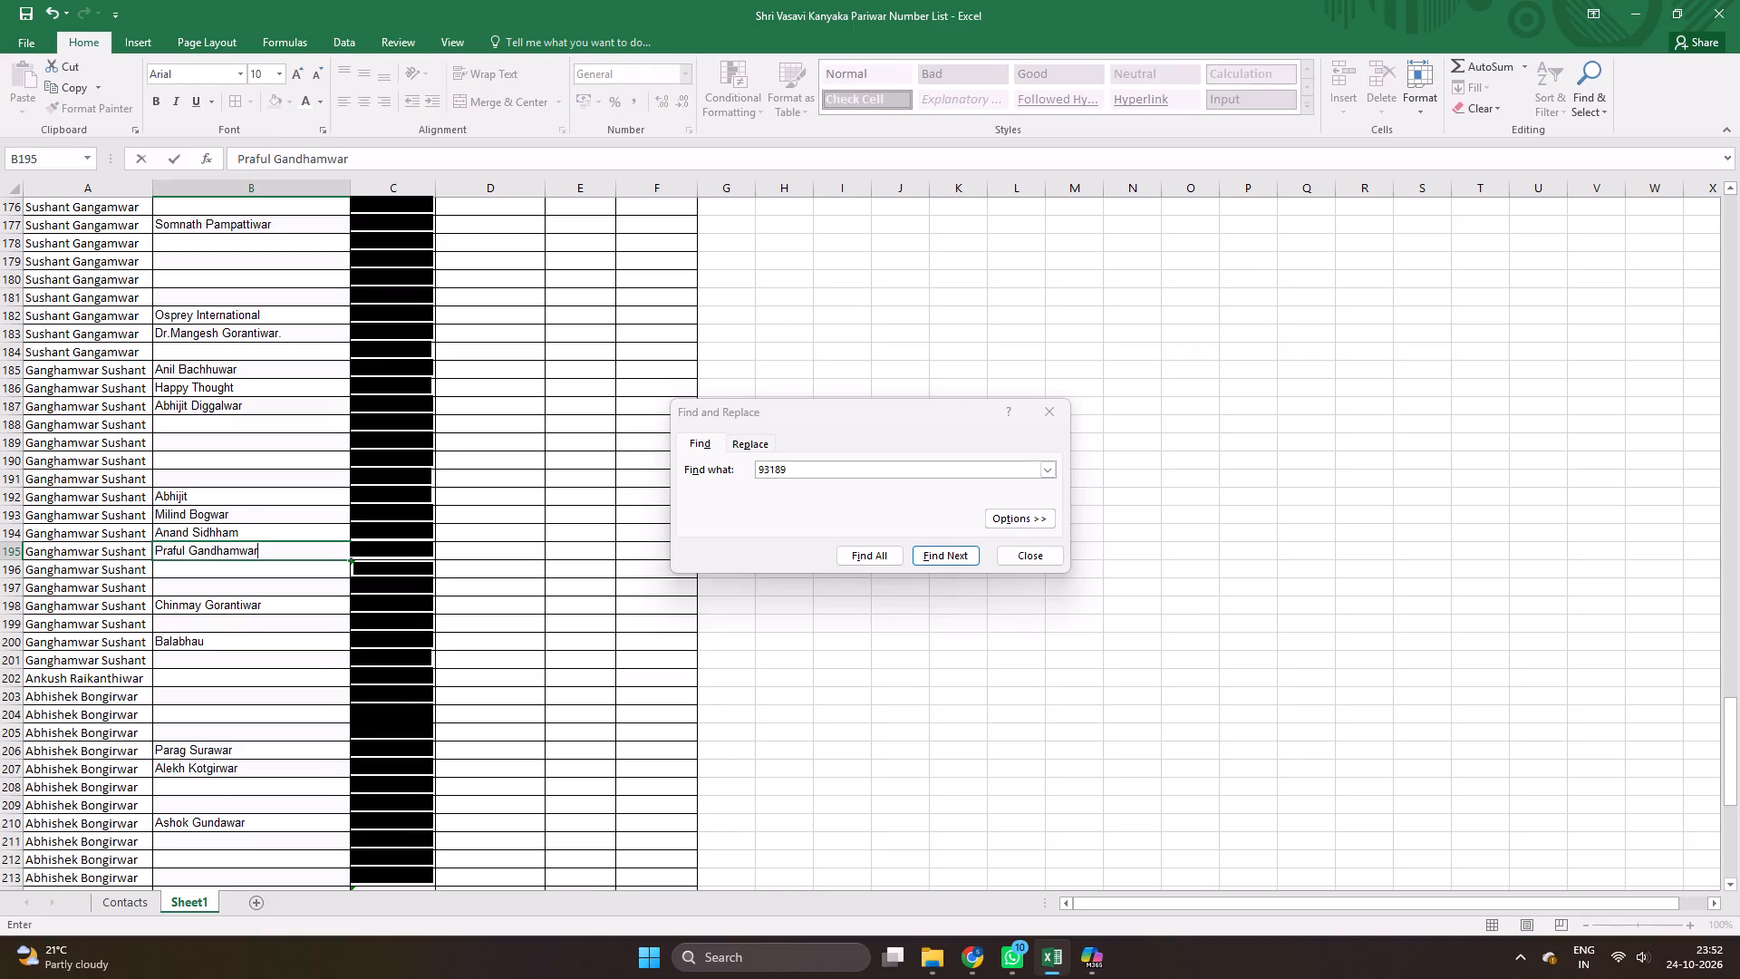
# Find the sixty-fifth contact by a five-digit part of the phone number and enter the first name Prakash in B44.
pyautogui.click(813, 462)
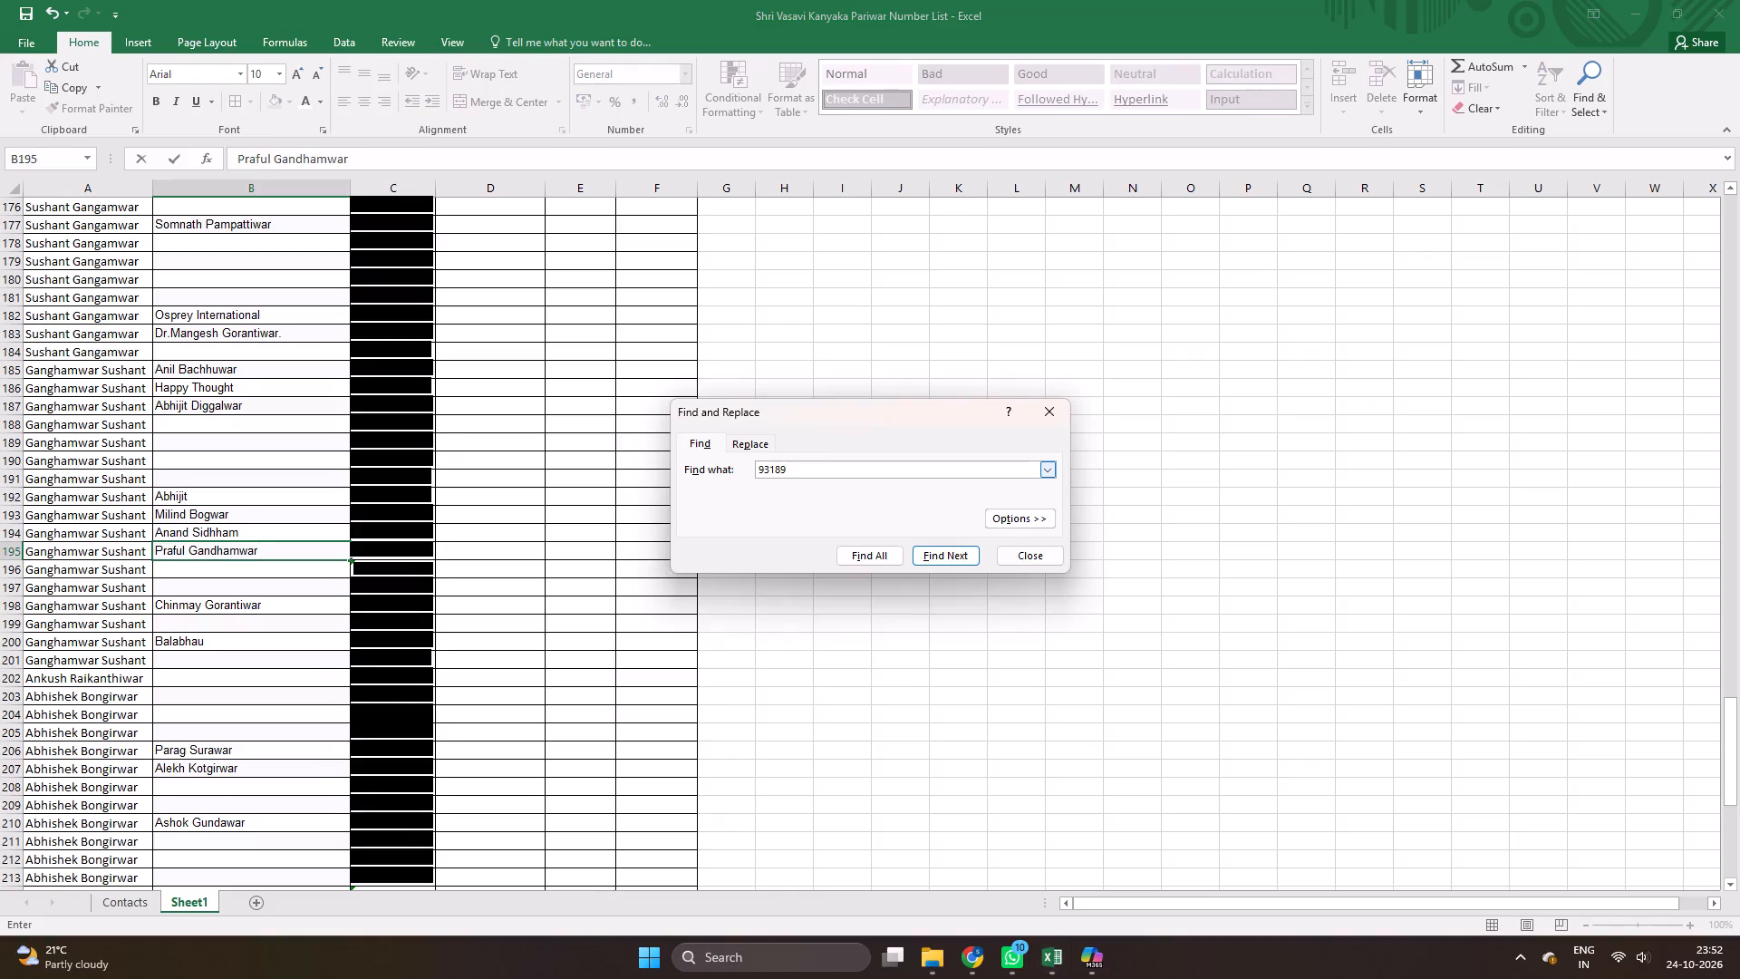
pyautogui.press('BackSpace')
pyautogui.press('BackSpace')
pyautogui.press('BackSpace')
pyautogui.press('BackSpace')
pyautogui.press('BackSpace')
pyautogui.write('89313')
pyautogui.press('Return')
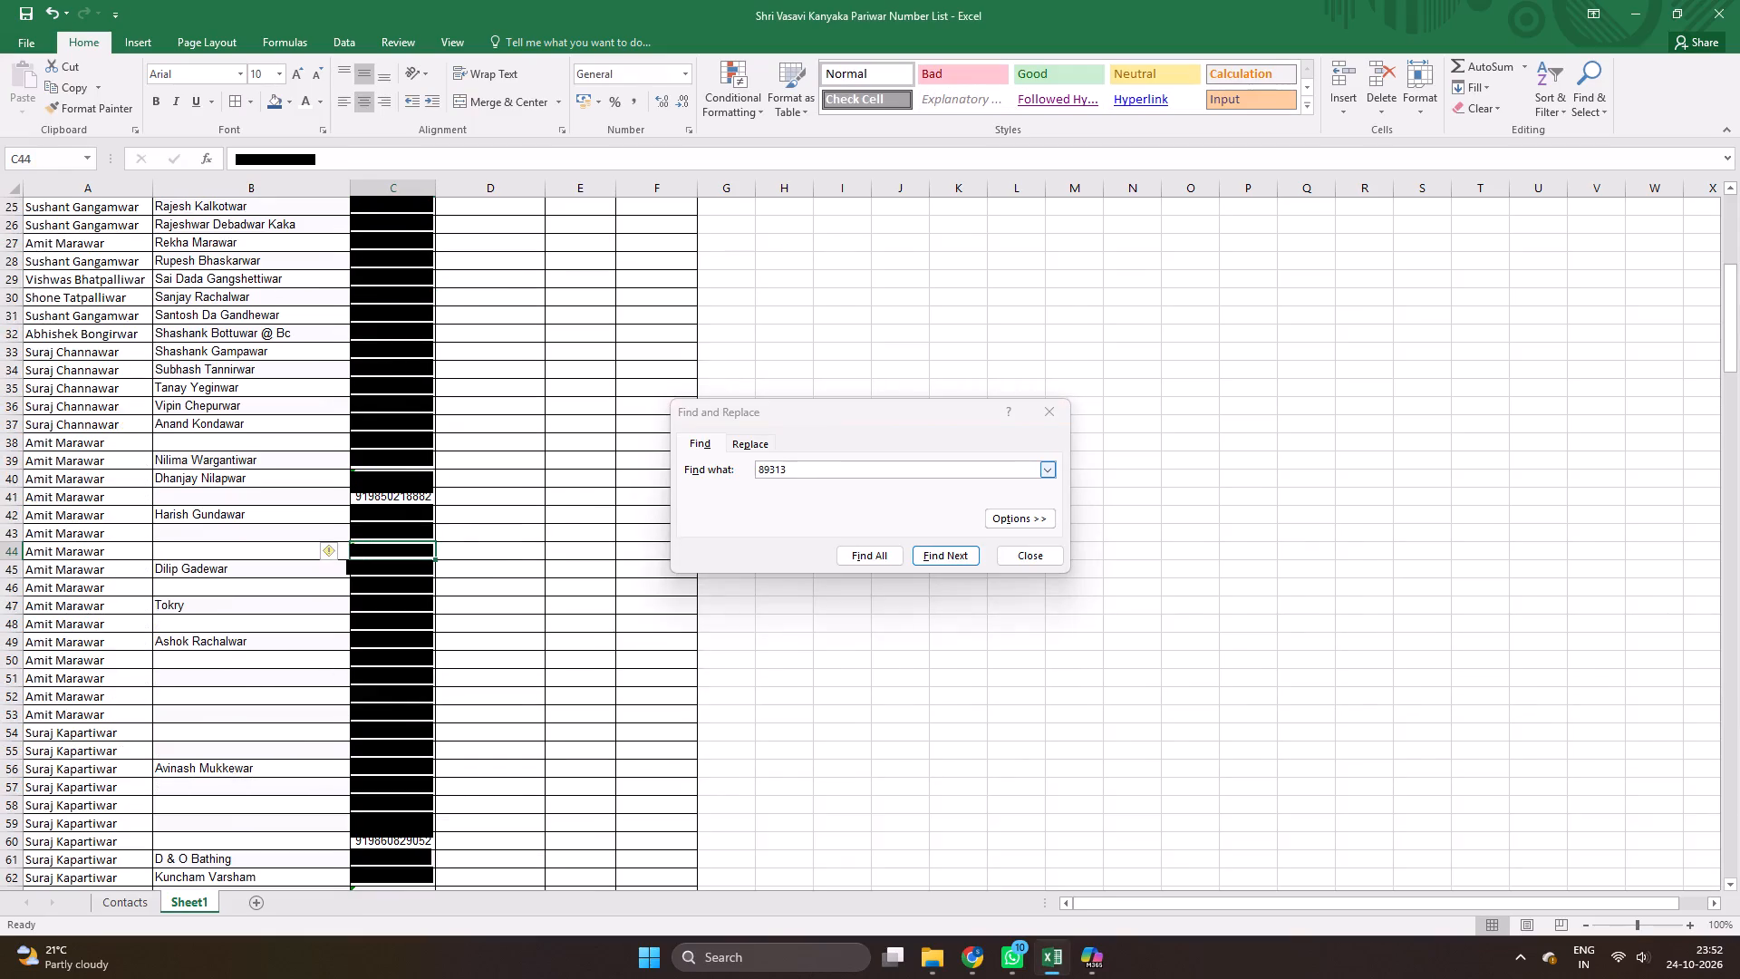
pyautogui.click(186, 553)
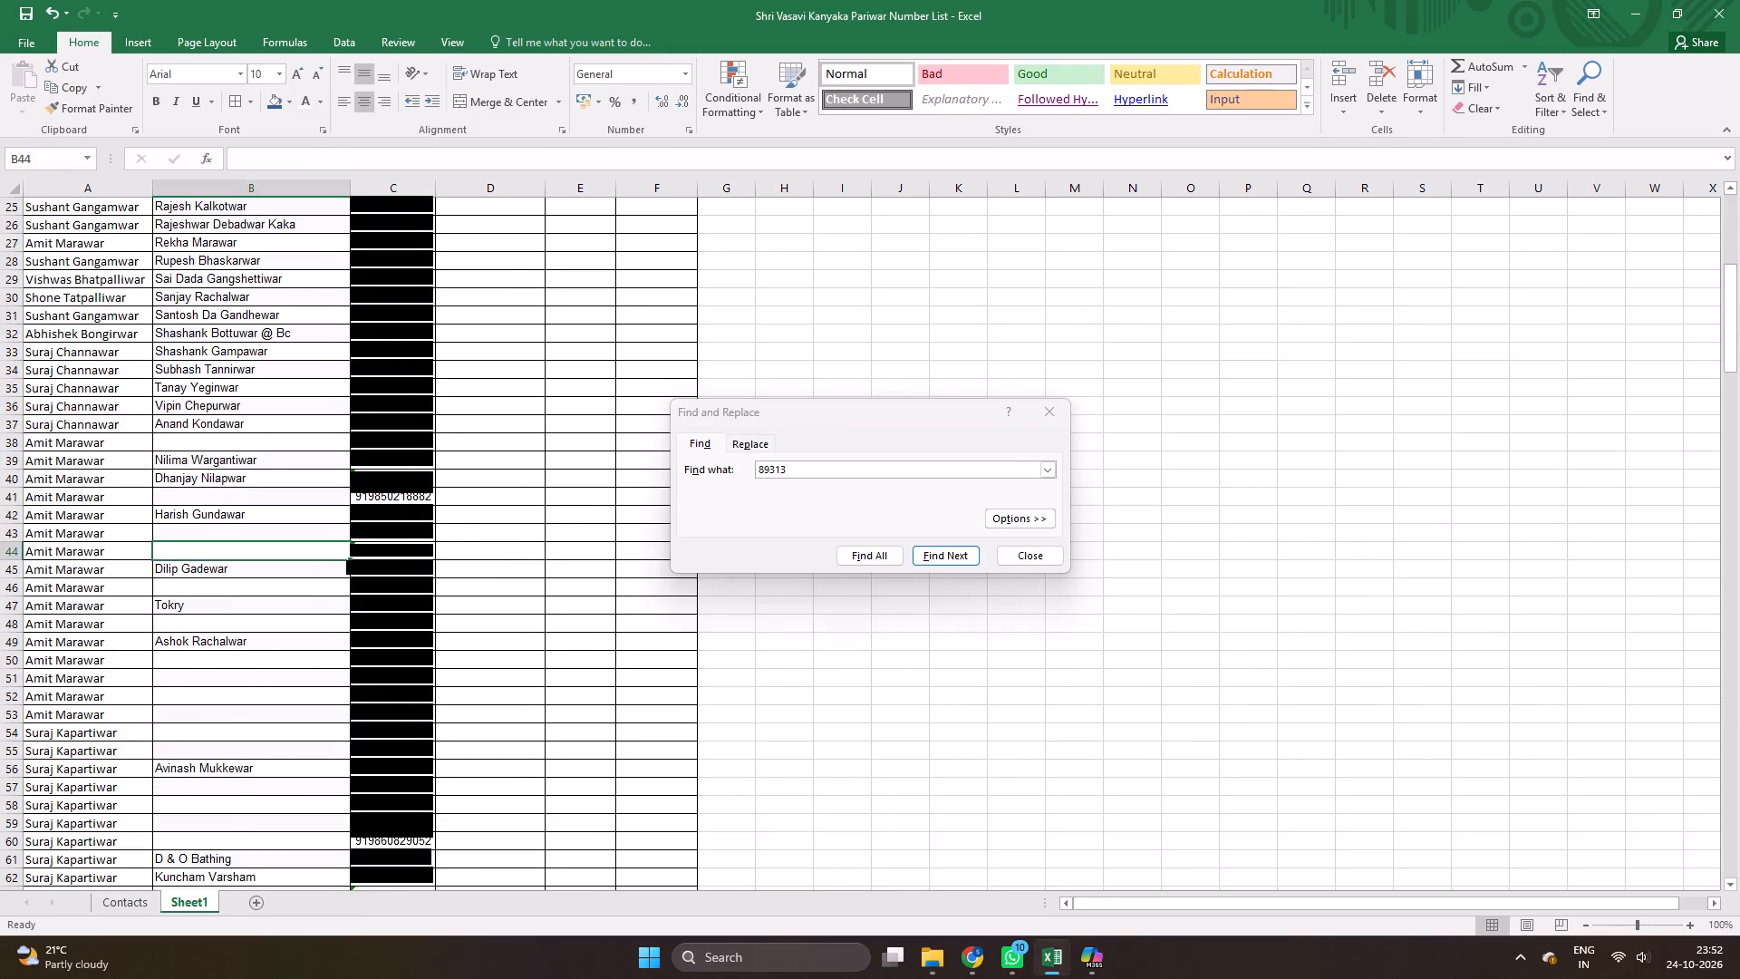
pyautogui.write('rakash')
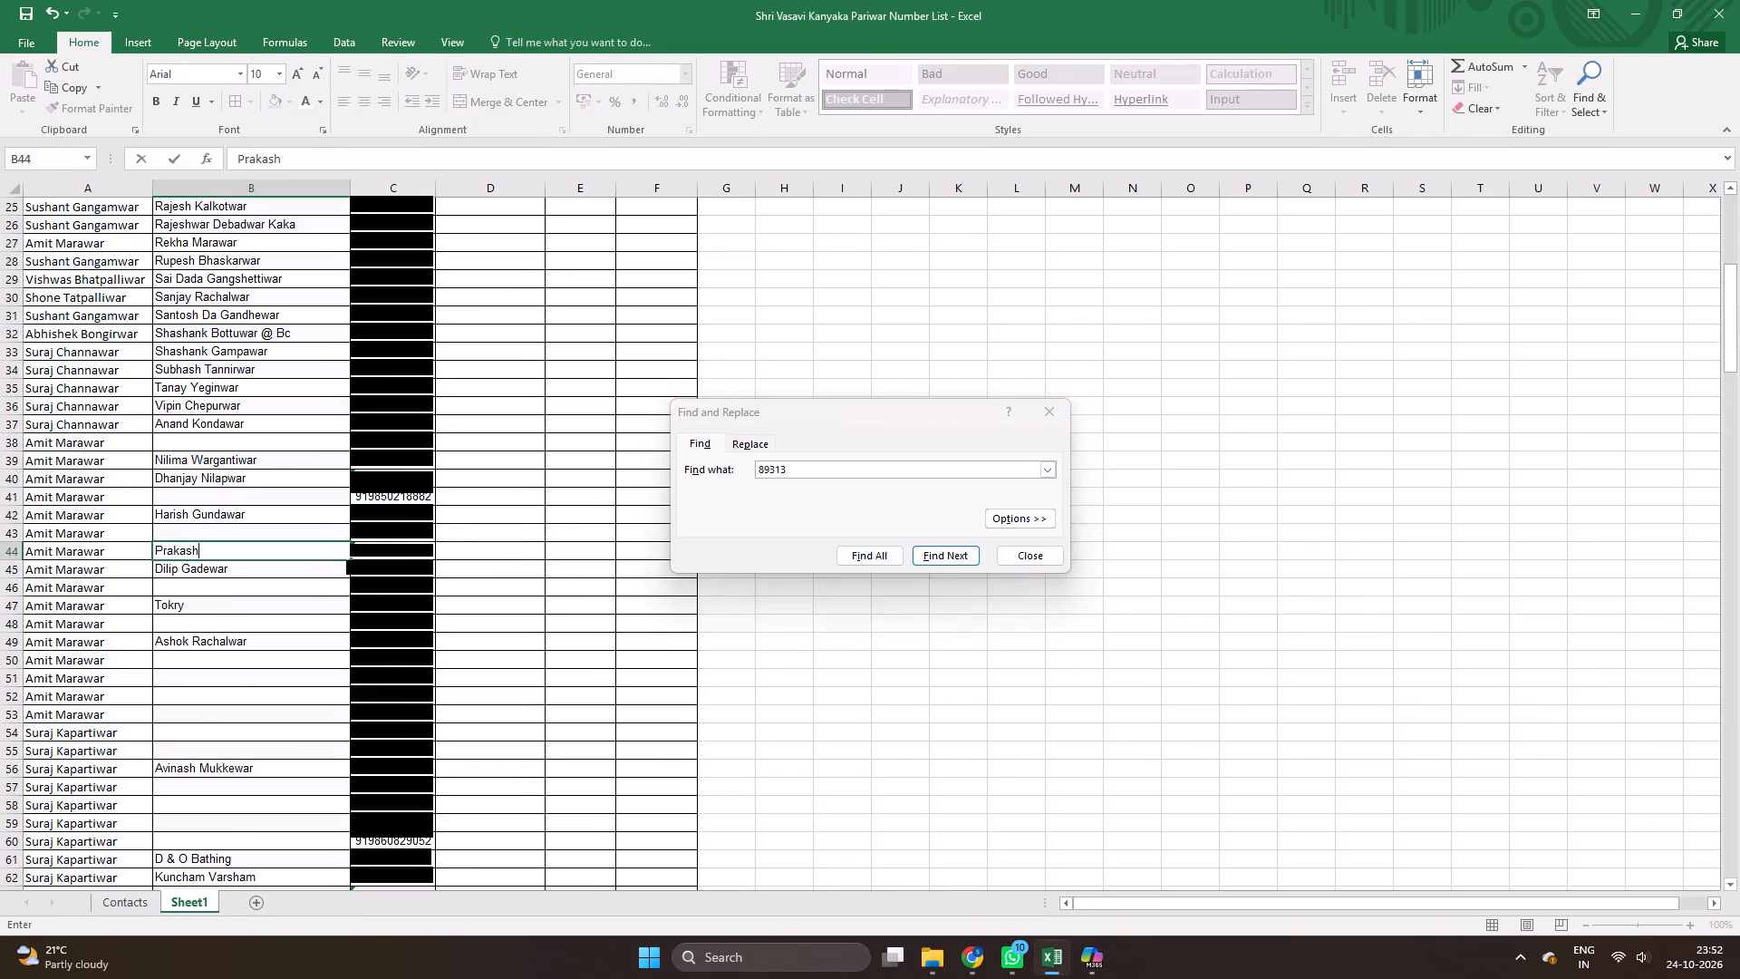
# Find the sixty-sixth contact by a five-digit part of the phone number and enter the contact's full name in B98.
pyautogui.click(824, 472)
pyautogui.press('BackSpace')
pyautogui.press('BackSpace')
pyautogui.press('BackSpace')
pyautogui.press('BackSpace')
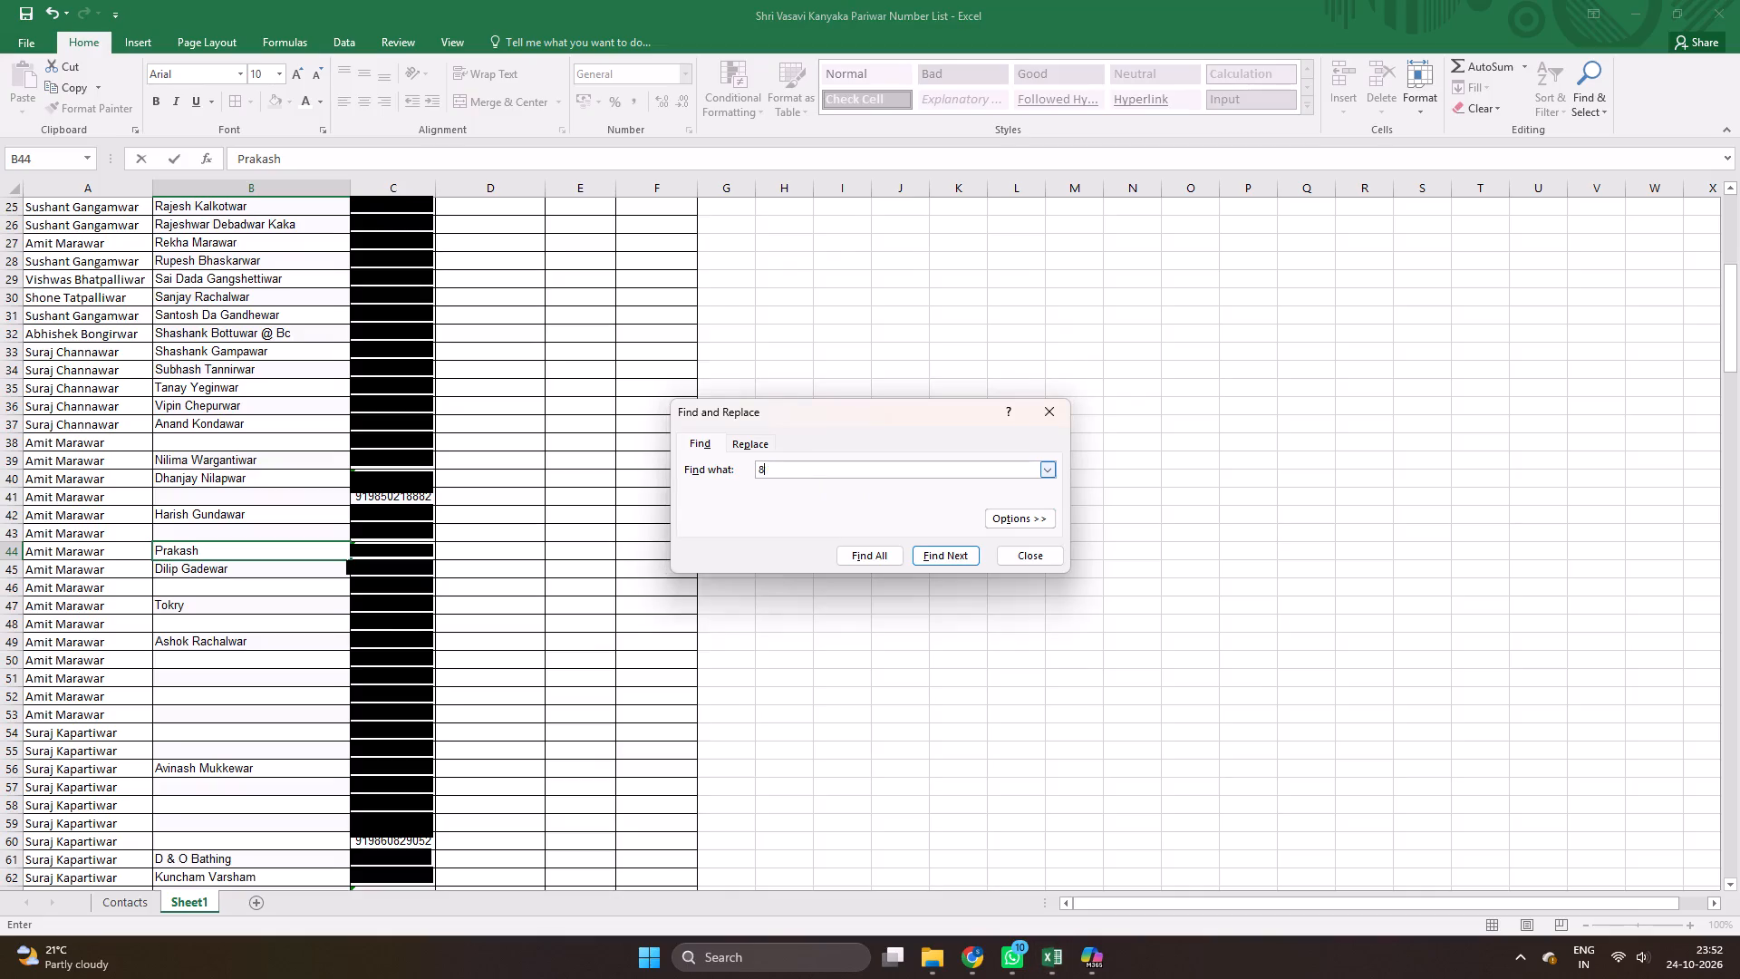
pyautogui.press('BackSpace')
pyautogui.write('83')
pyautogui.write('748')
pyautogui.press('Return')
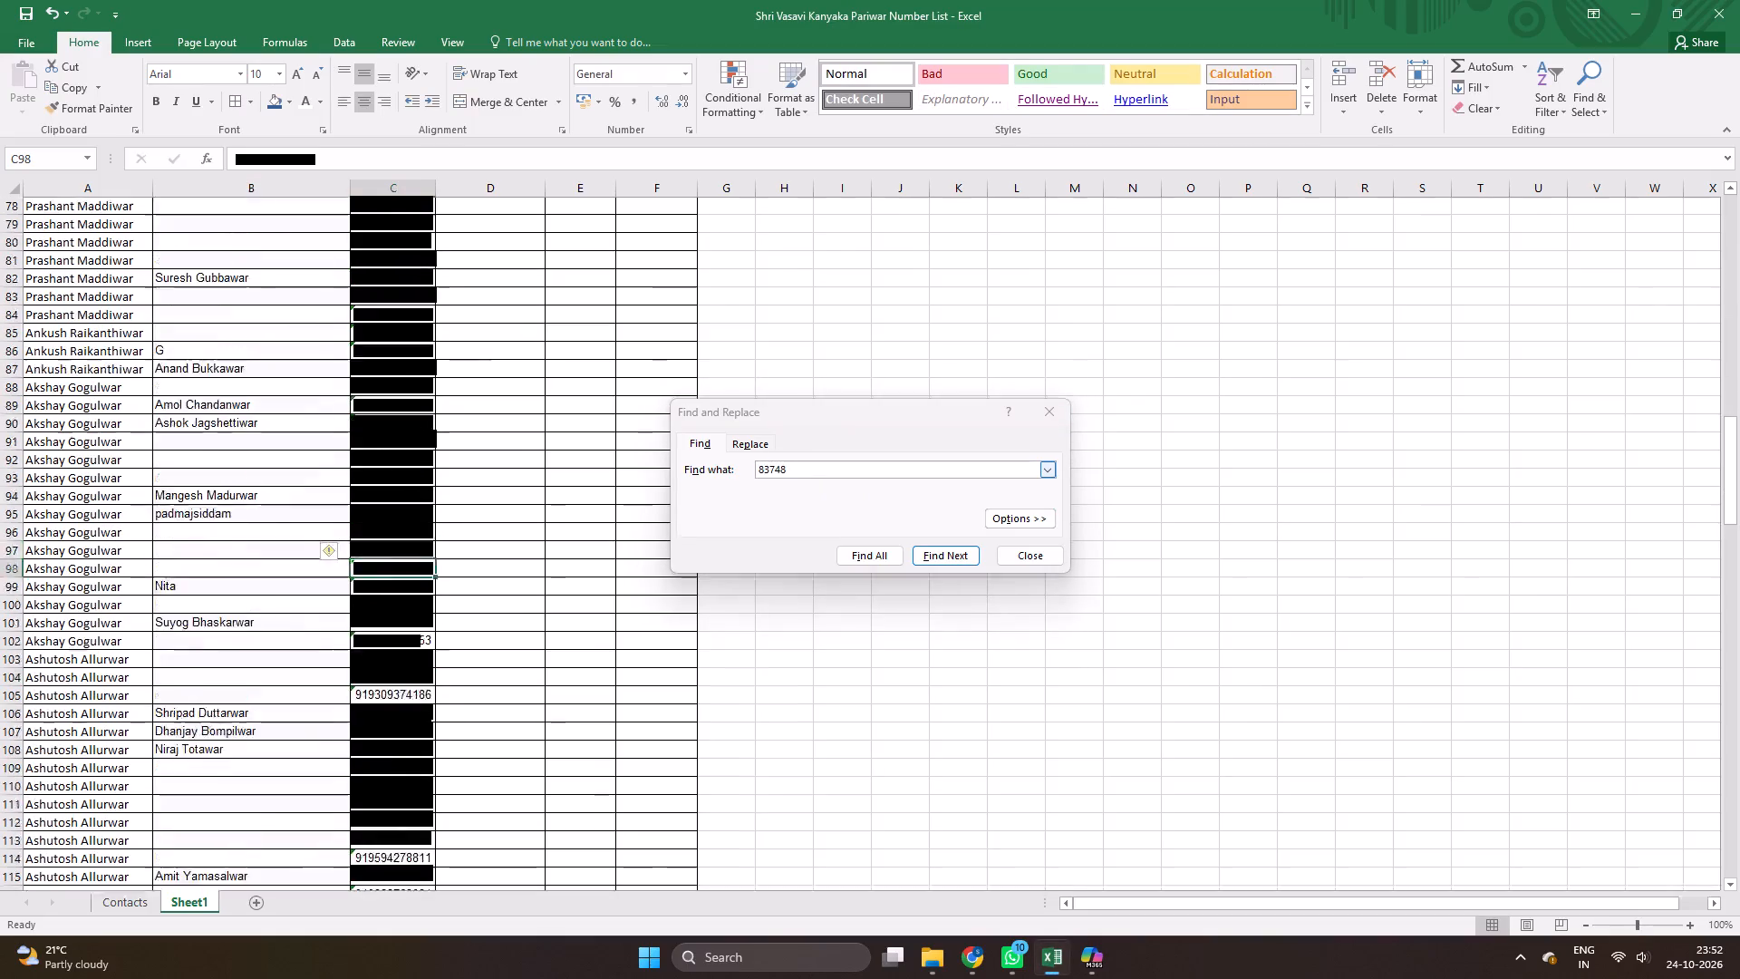
pyautogui.click(225, 552)
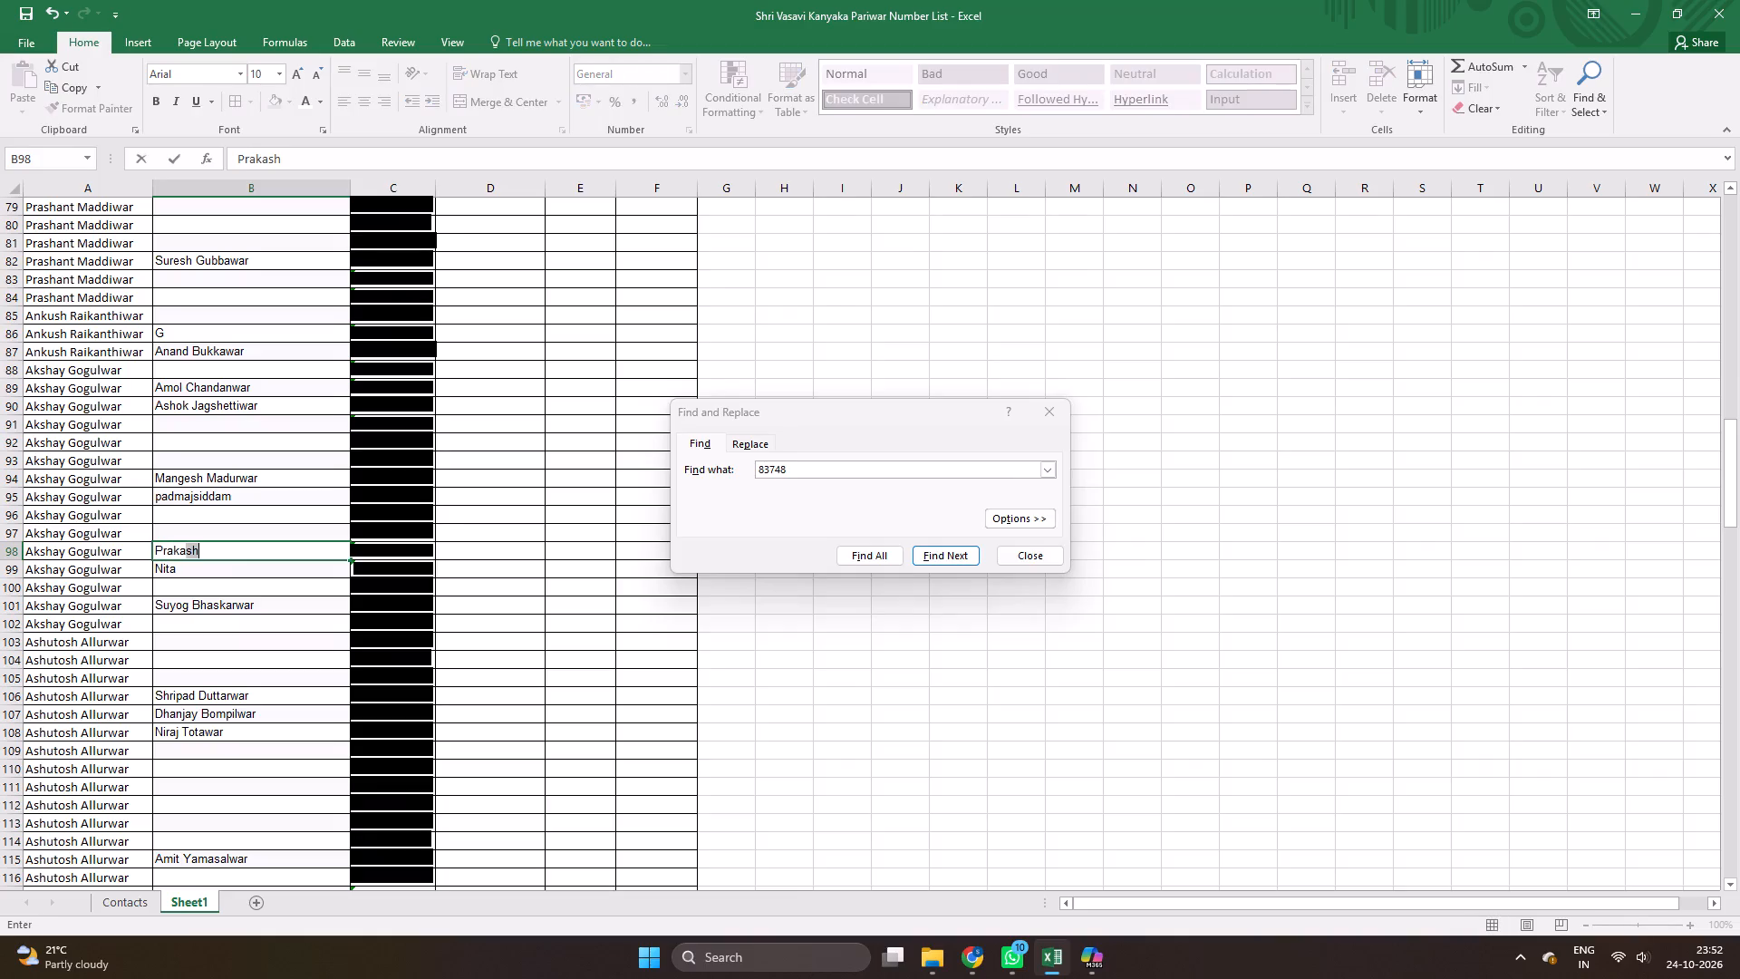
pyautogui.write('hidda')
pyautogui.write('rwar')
# Try to find the sixty-seventh contact by a five-digit part of the phone number.
pyautogui.click(784, 471)
pyautogui.press('BackSpace')
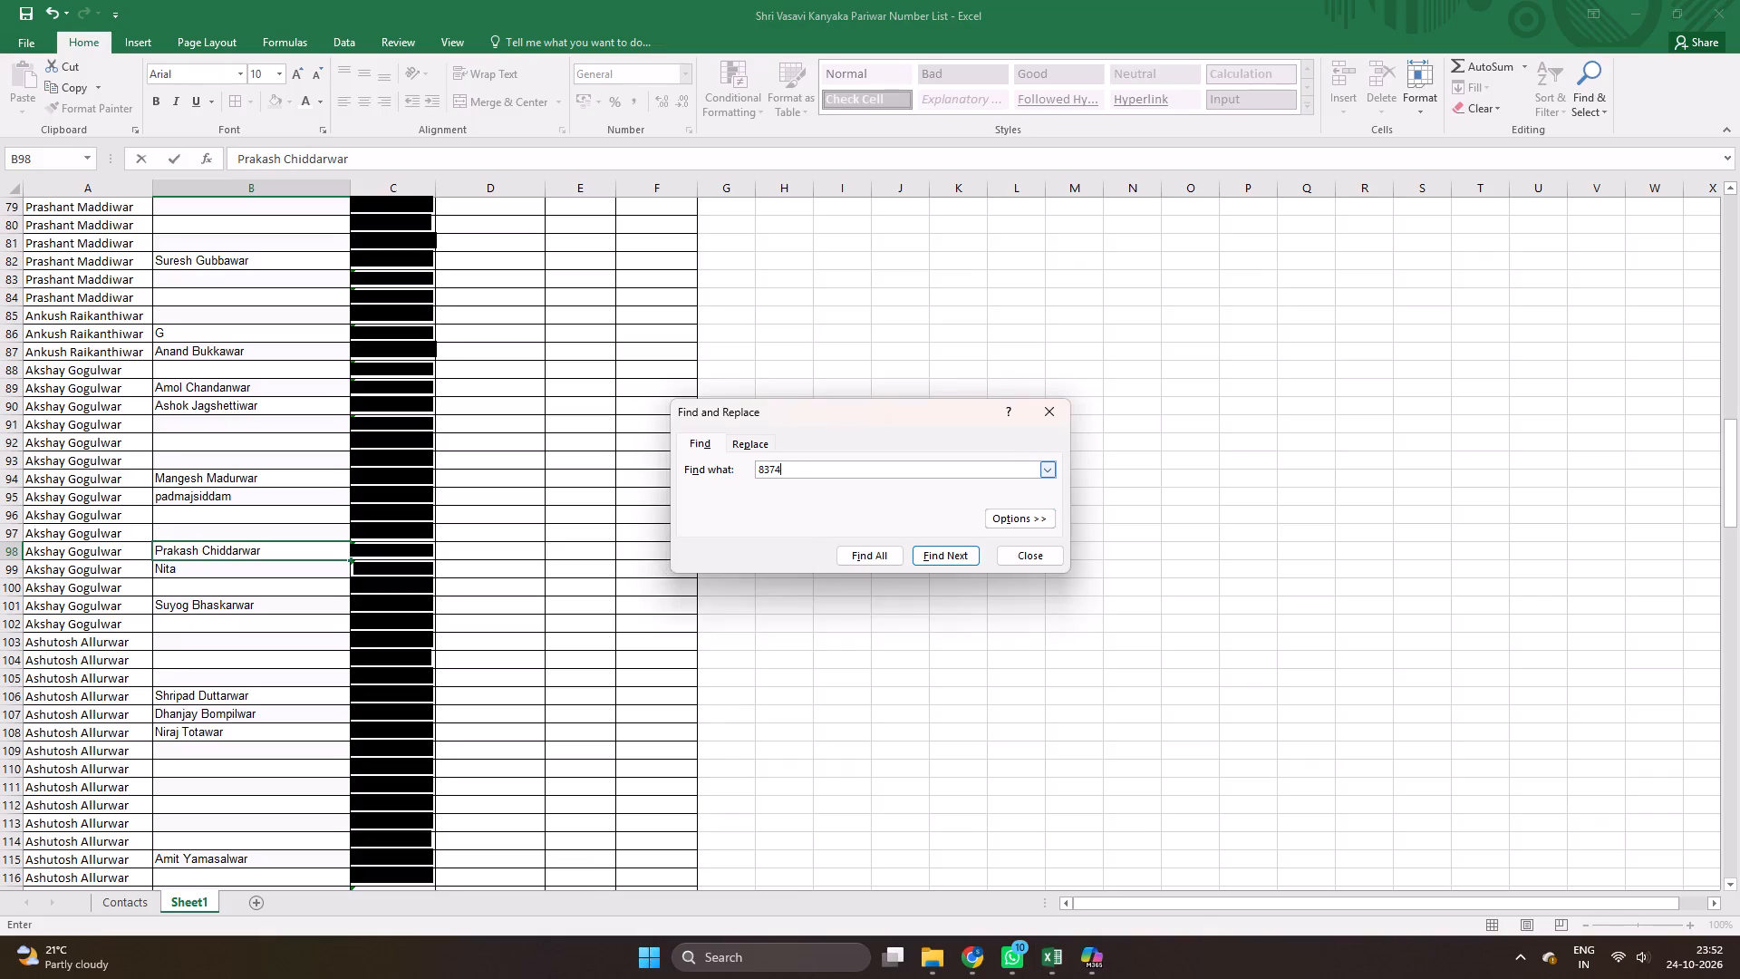
pyautogui.press('BackSpace')
pyautogui.press('BackSpace')
pyautogui.press('BackSpace')
pyautogui.press('BackSpace')
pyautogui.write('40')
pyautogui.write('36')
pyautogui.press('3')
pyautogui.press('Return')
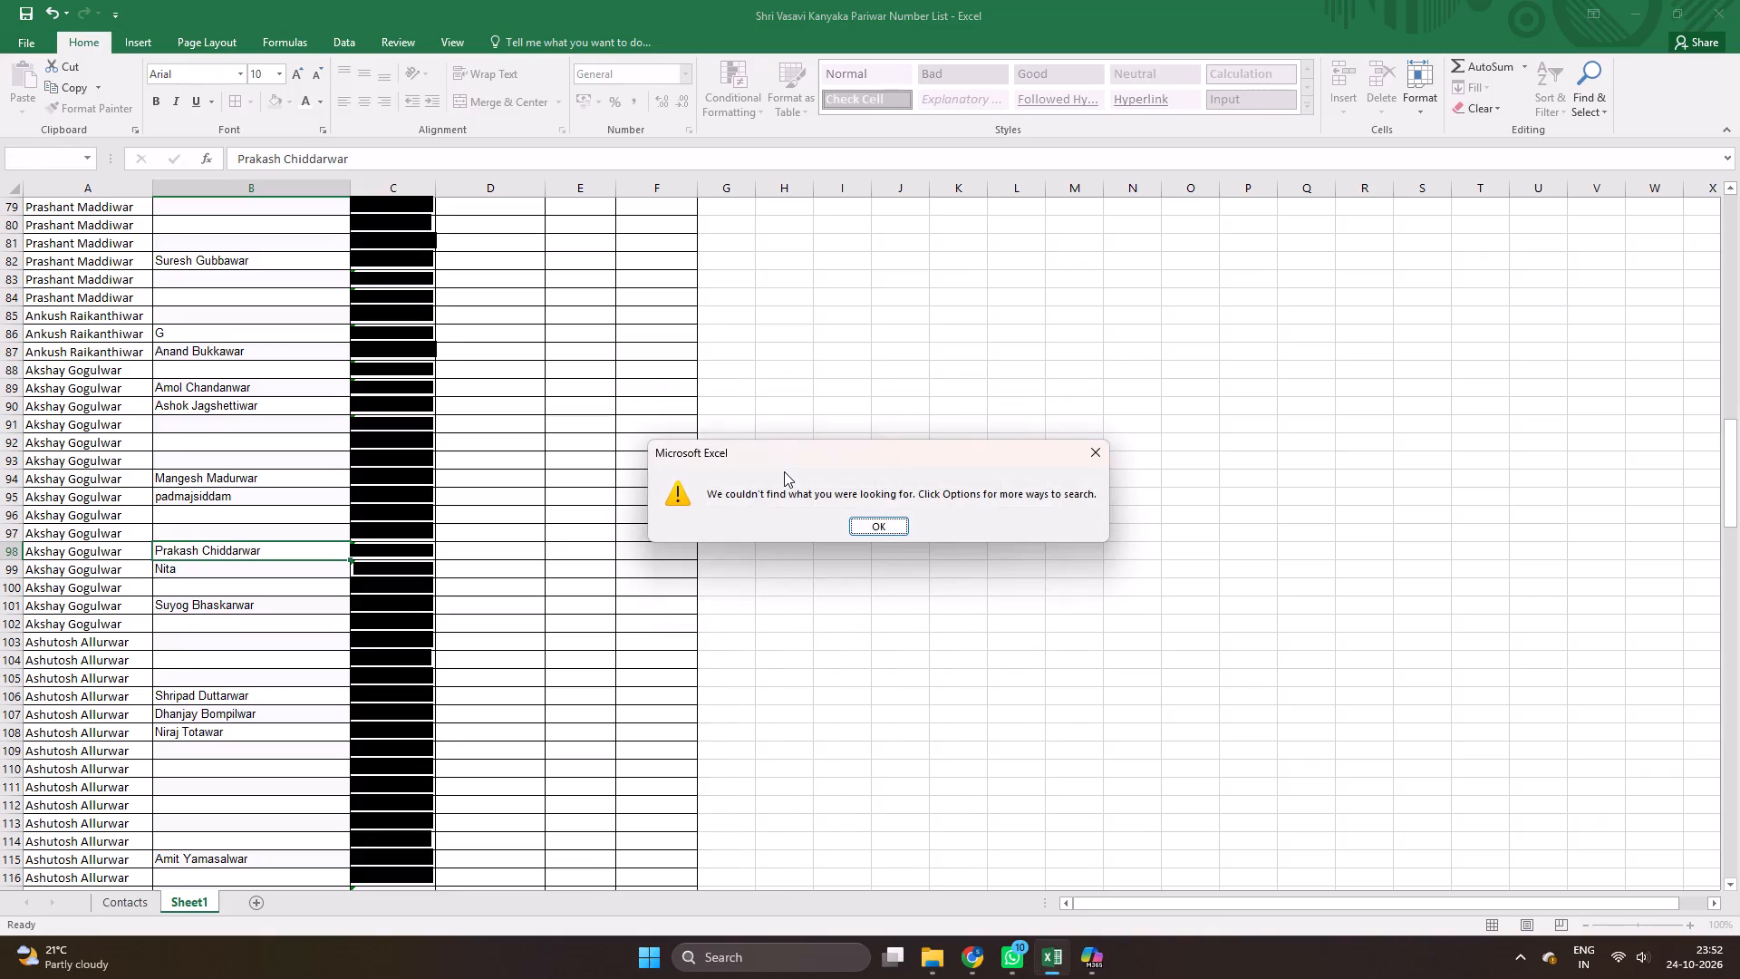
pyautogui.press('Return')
pyautogui.click(796, 471)
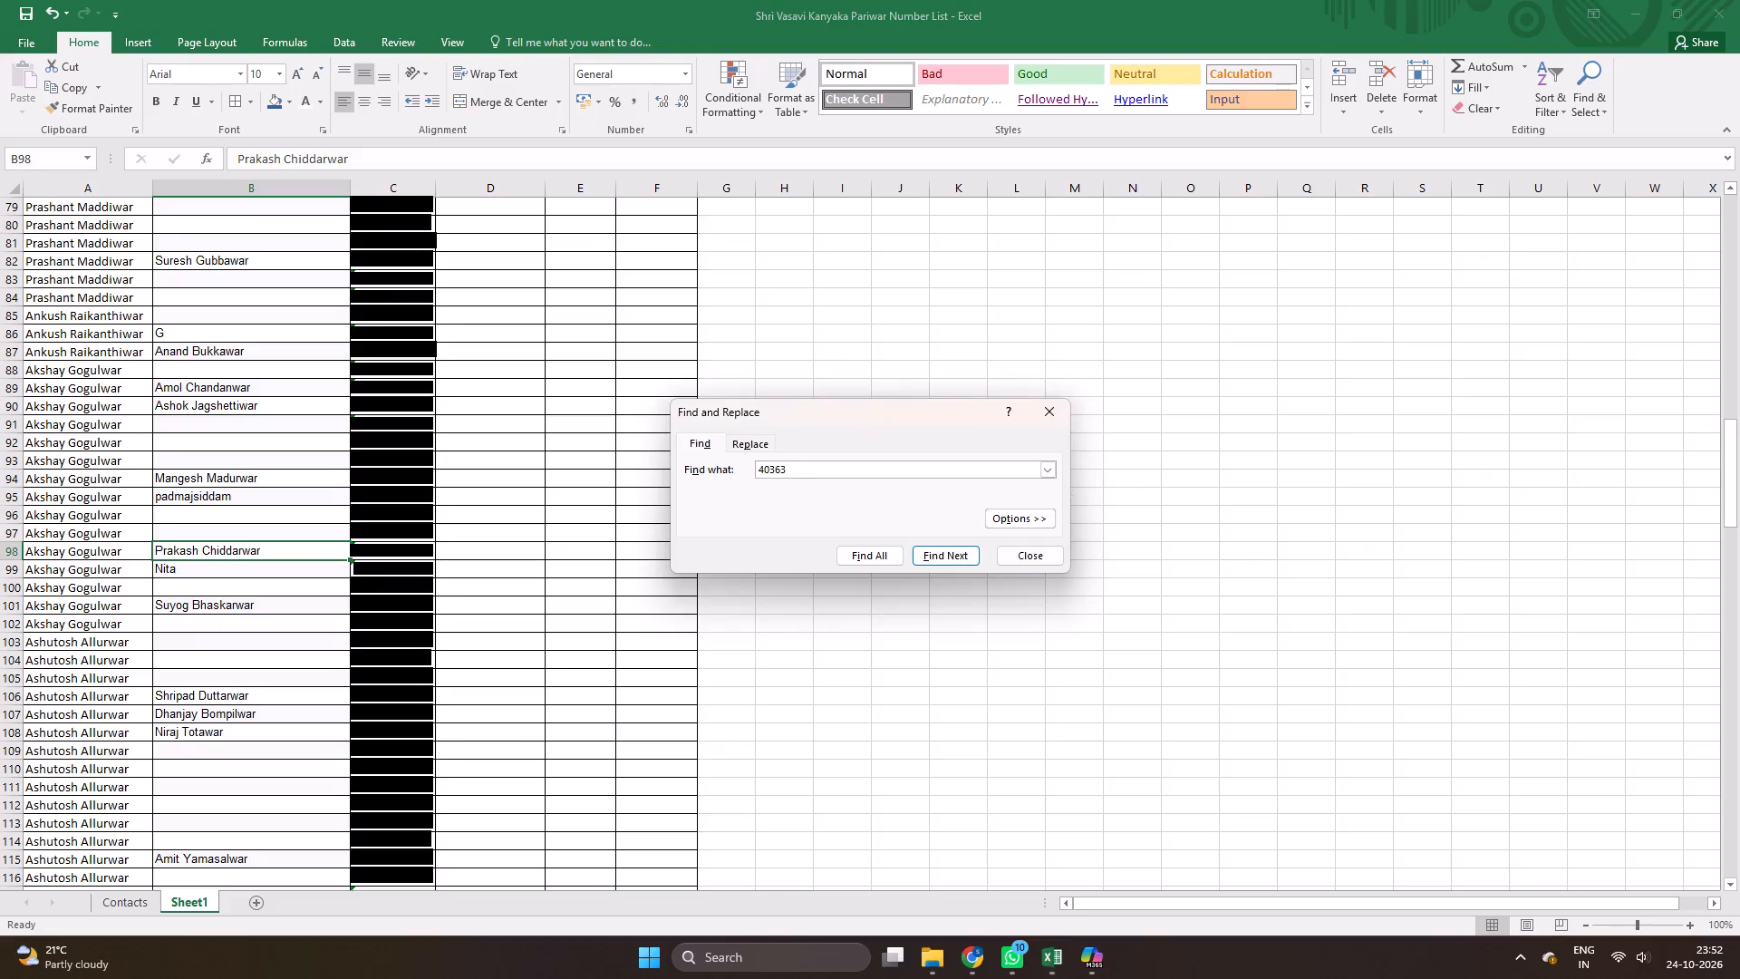
pyautogui.press('Return')
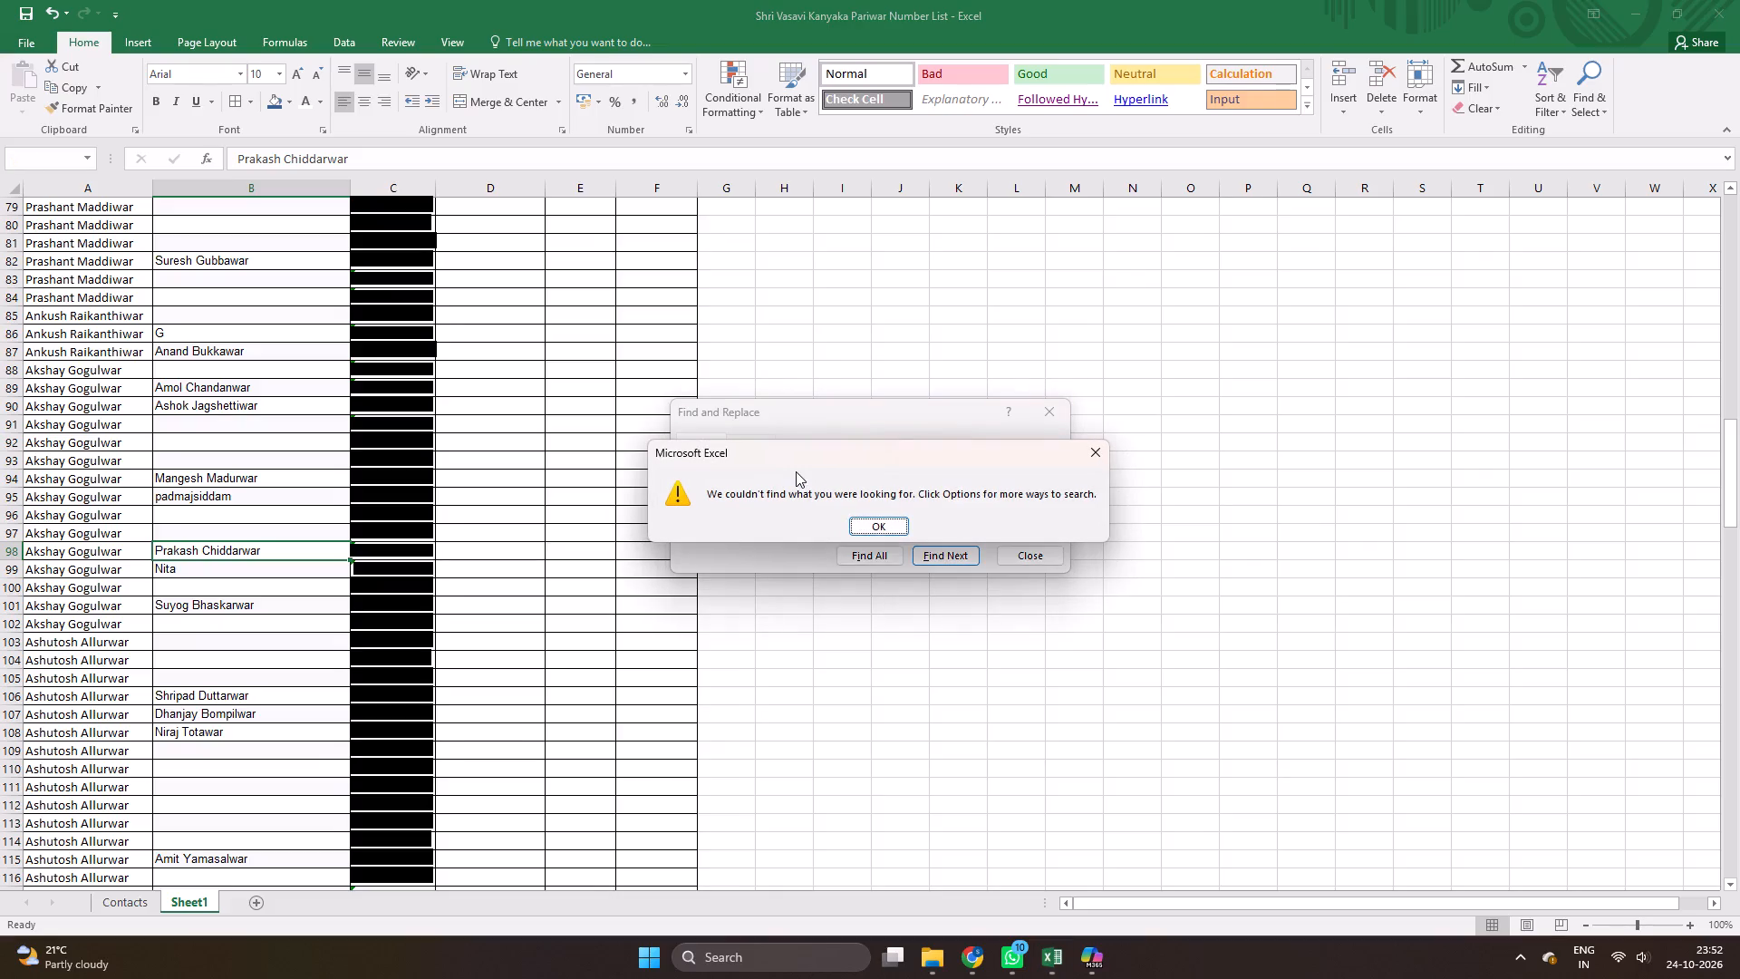
pyautogui.press('Return')
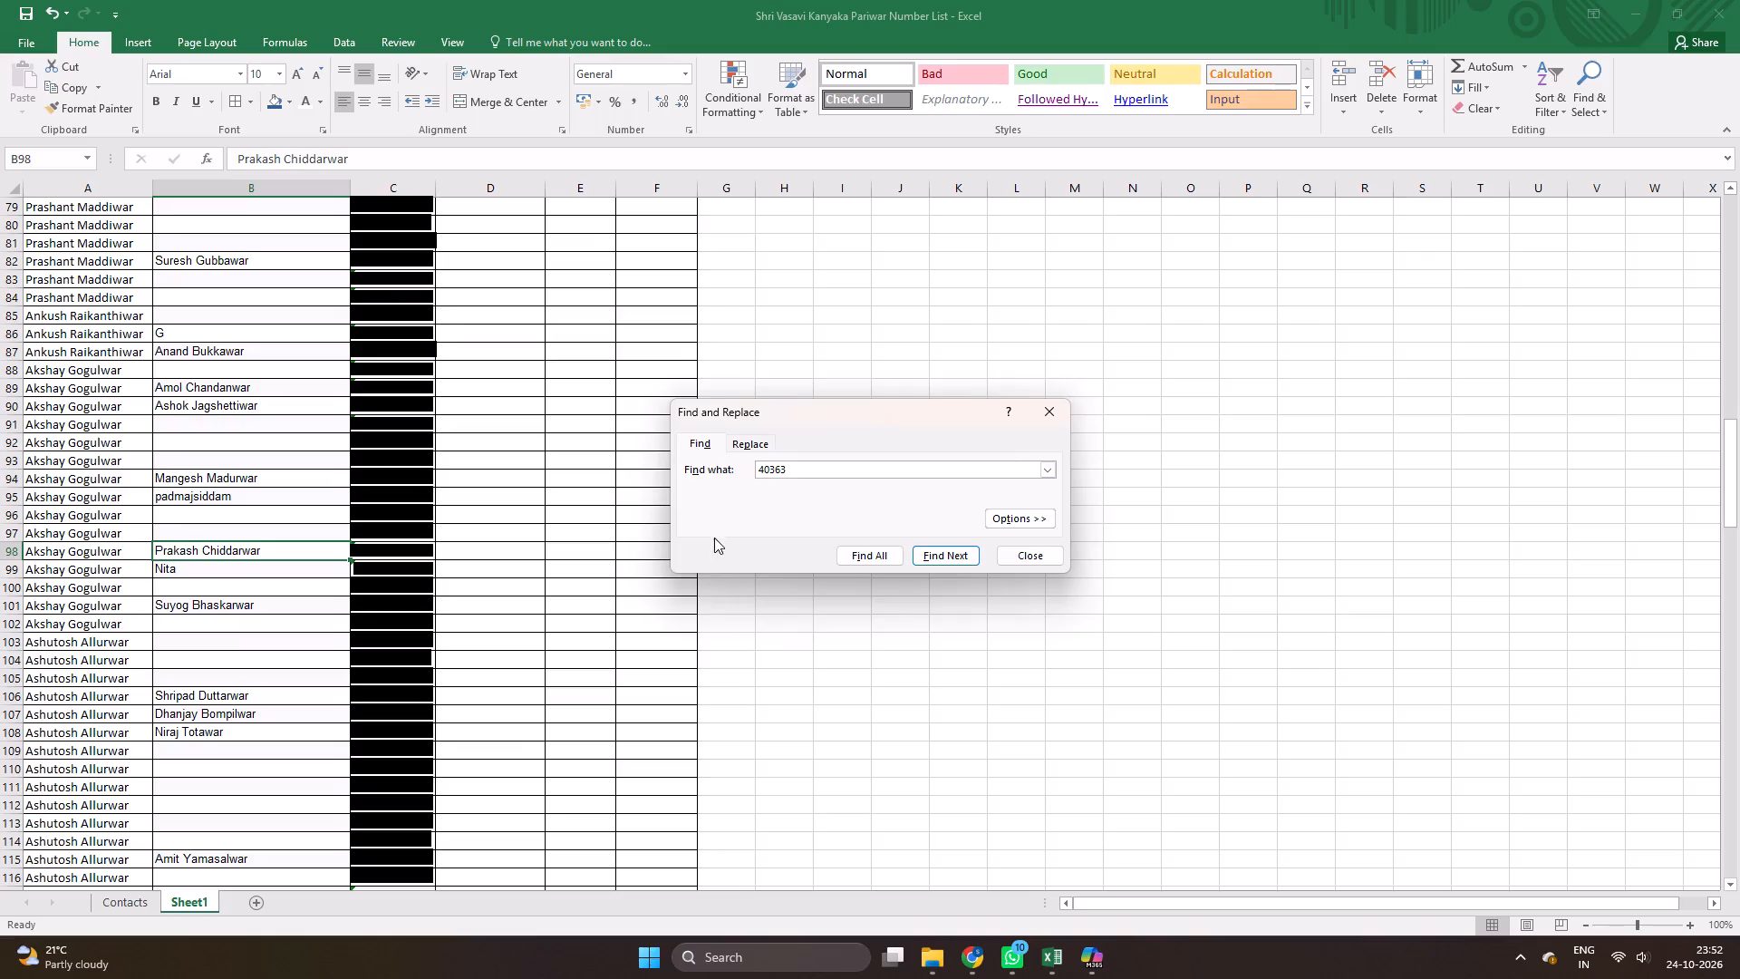
# Correct the first two search digits, find the sixty-seventh contact and enter the contact's full name in B184.
pyautogui.click(769, 472)
pyautogui.press('BackSpace')
pyautogui.press('BackSpace')
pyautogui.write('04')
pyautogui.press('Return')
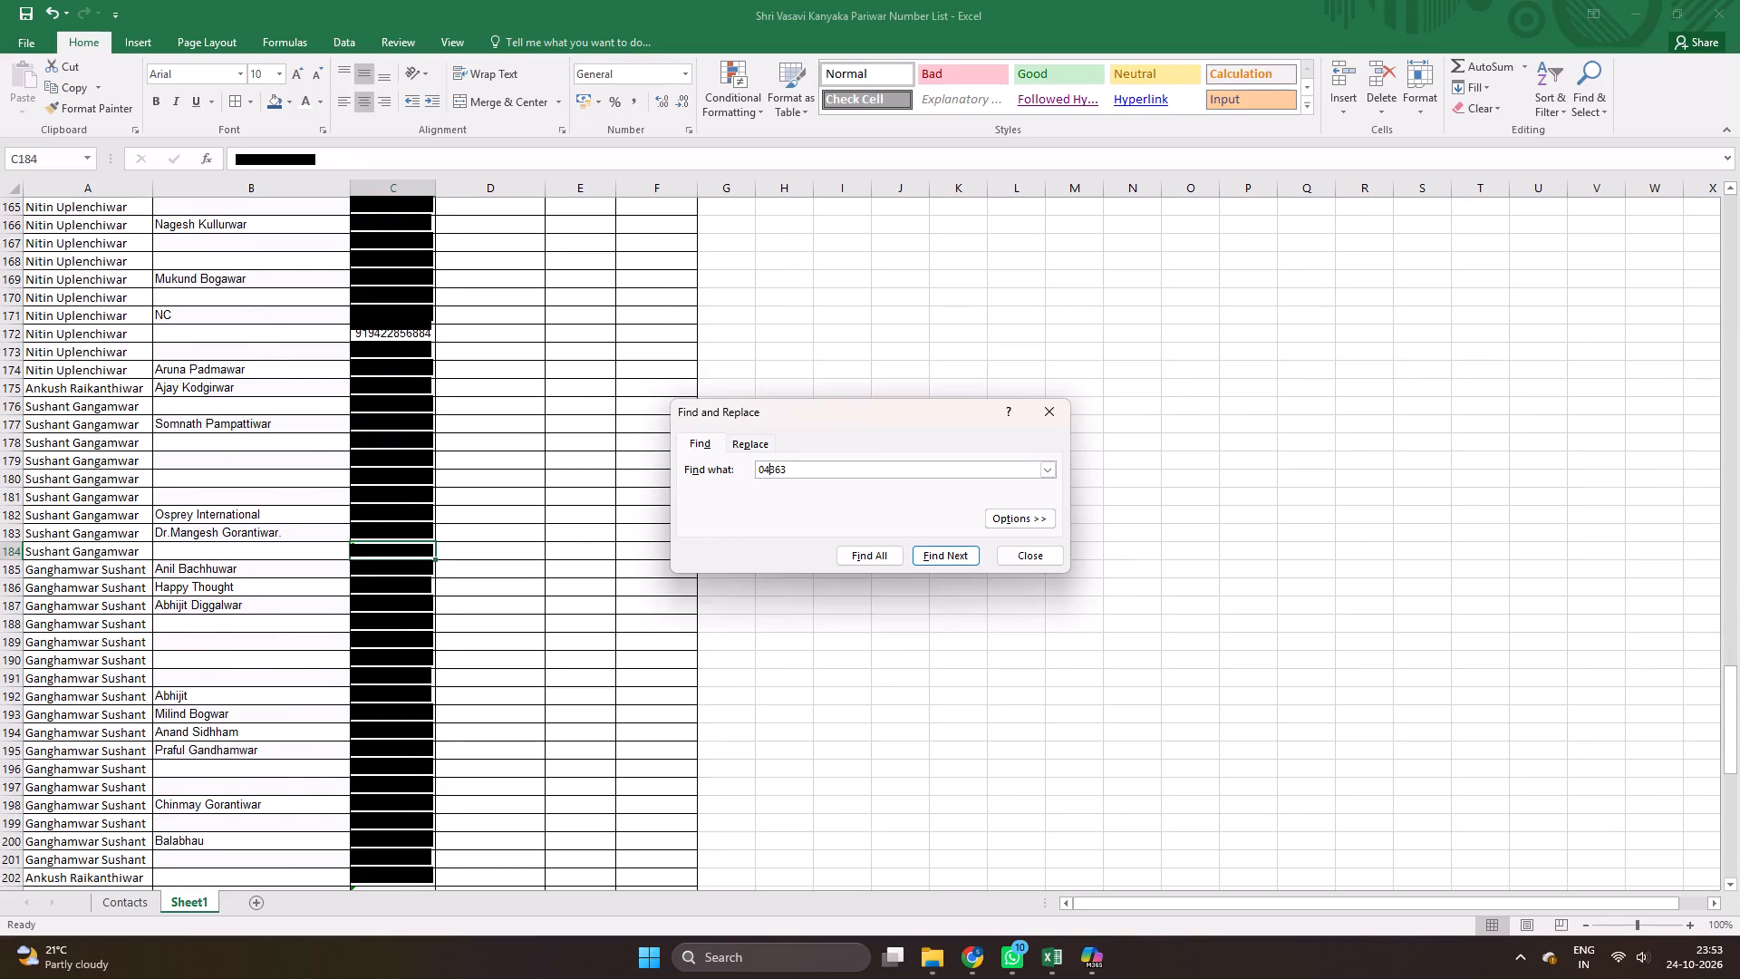
pyautogui.click(205, 554)
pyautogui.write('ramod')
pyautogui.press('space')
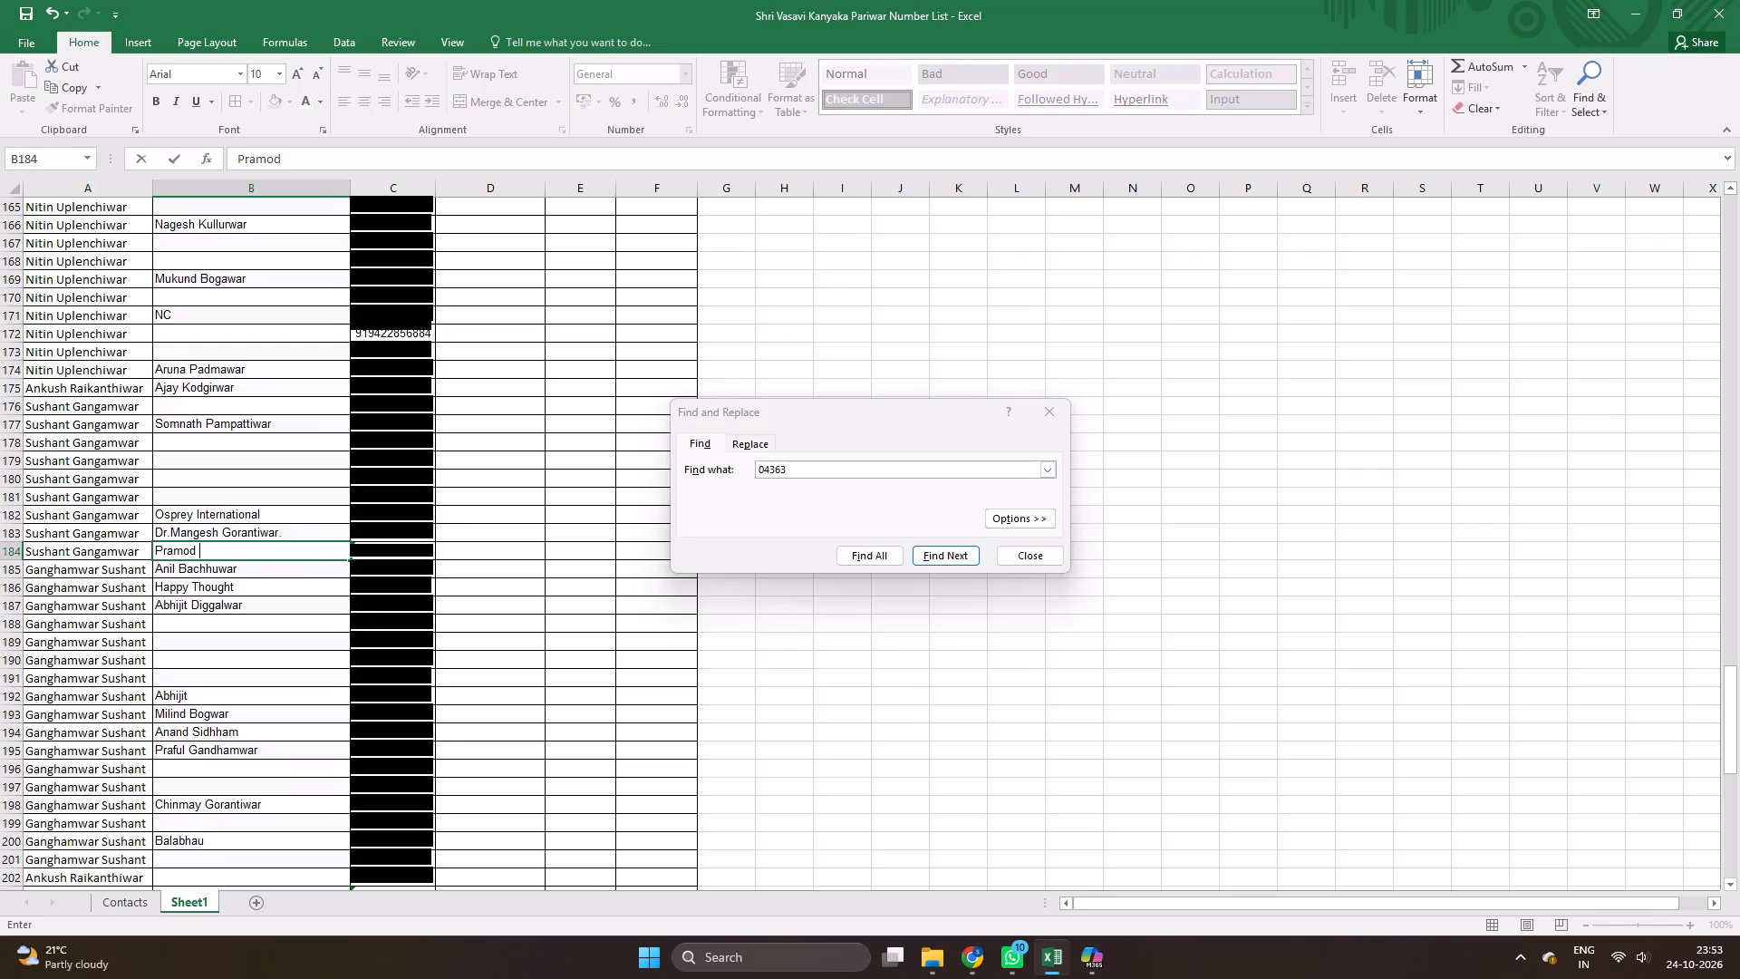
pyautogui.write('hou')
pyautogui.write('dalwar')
# Find the sixty-eighth contact by a five-digit part of the phone number and enter the contact's full name in B172.
pyautogui.click(819, 477)
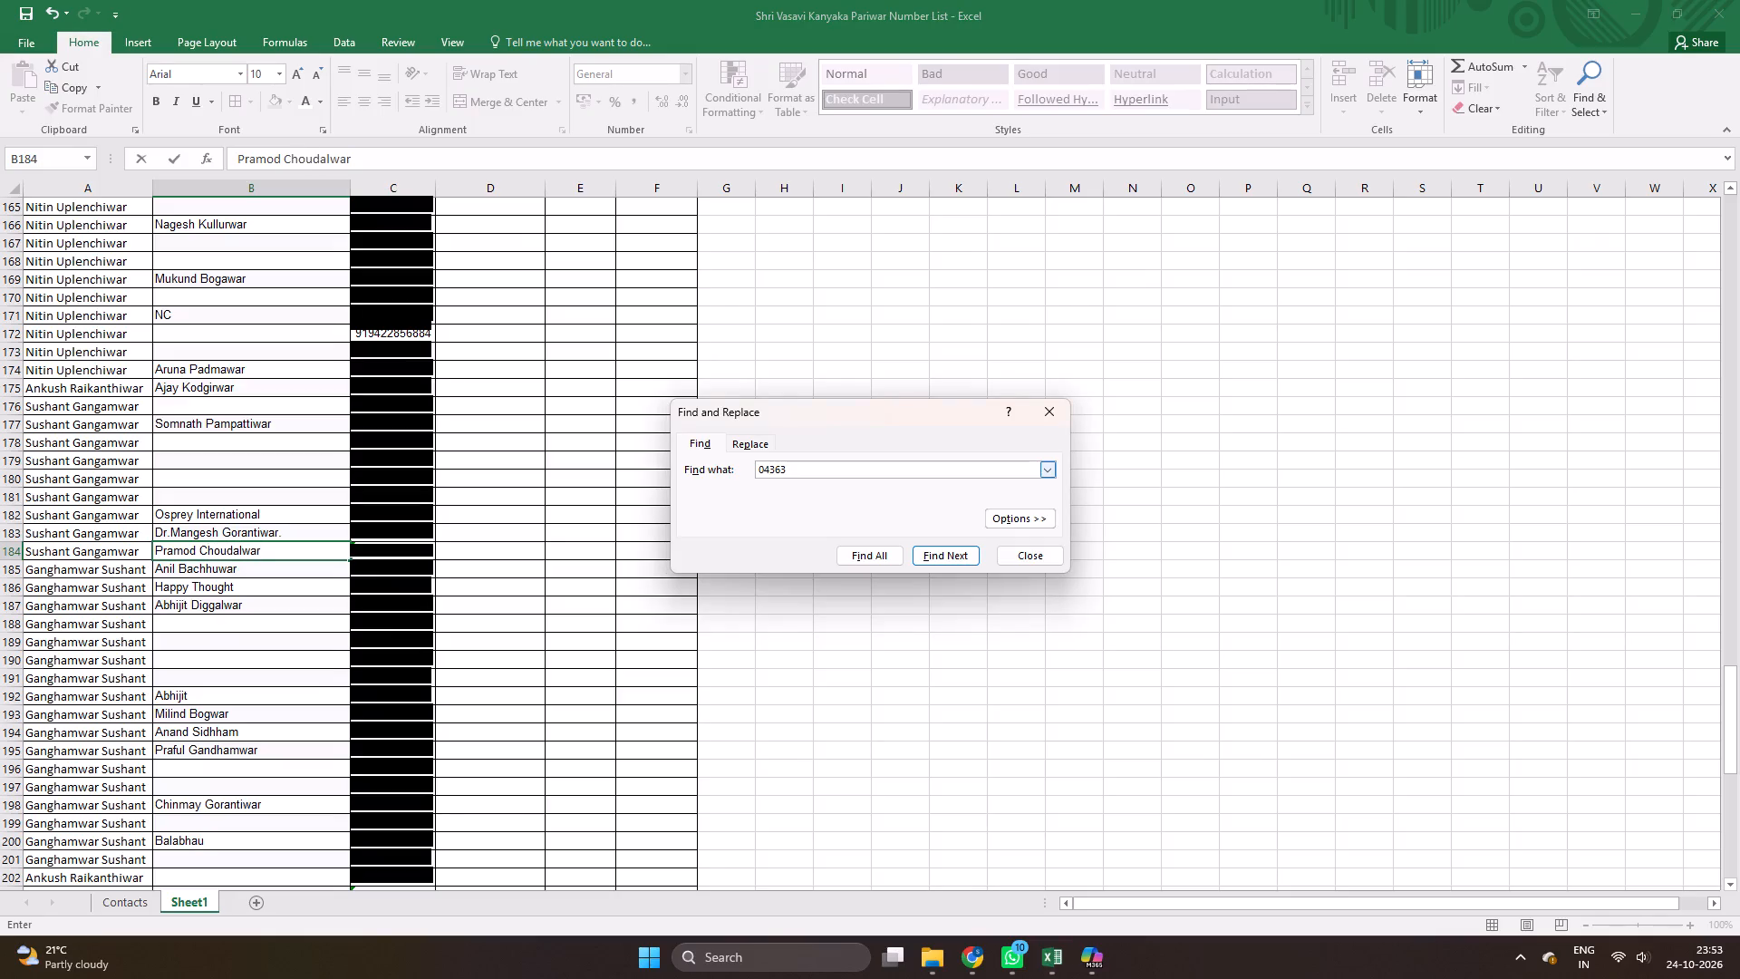
pyautogui.press('Delete')
pyautogui.press('Delete')
pyautogui.press('Delete')
pyautogui.press('Delete')
pyautogui.press('BackSpace')
pyautogui.press('BackSpace')
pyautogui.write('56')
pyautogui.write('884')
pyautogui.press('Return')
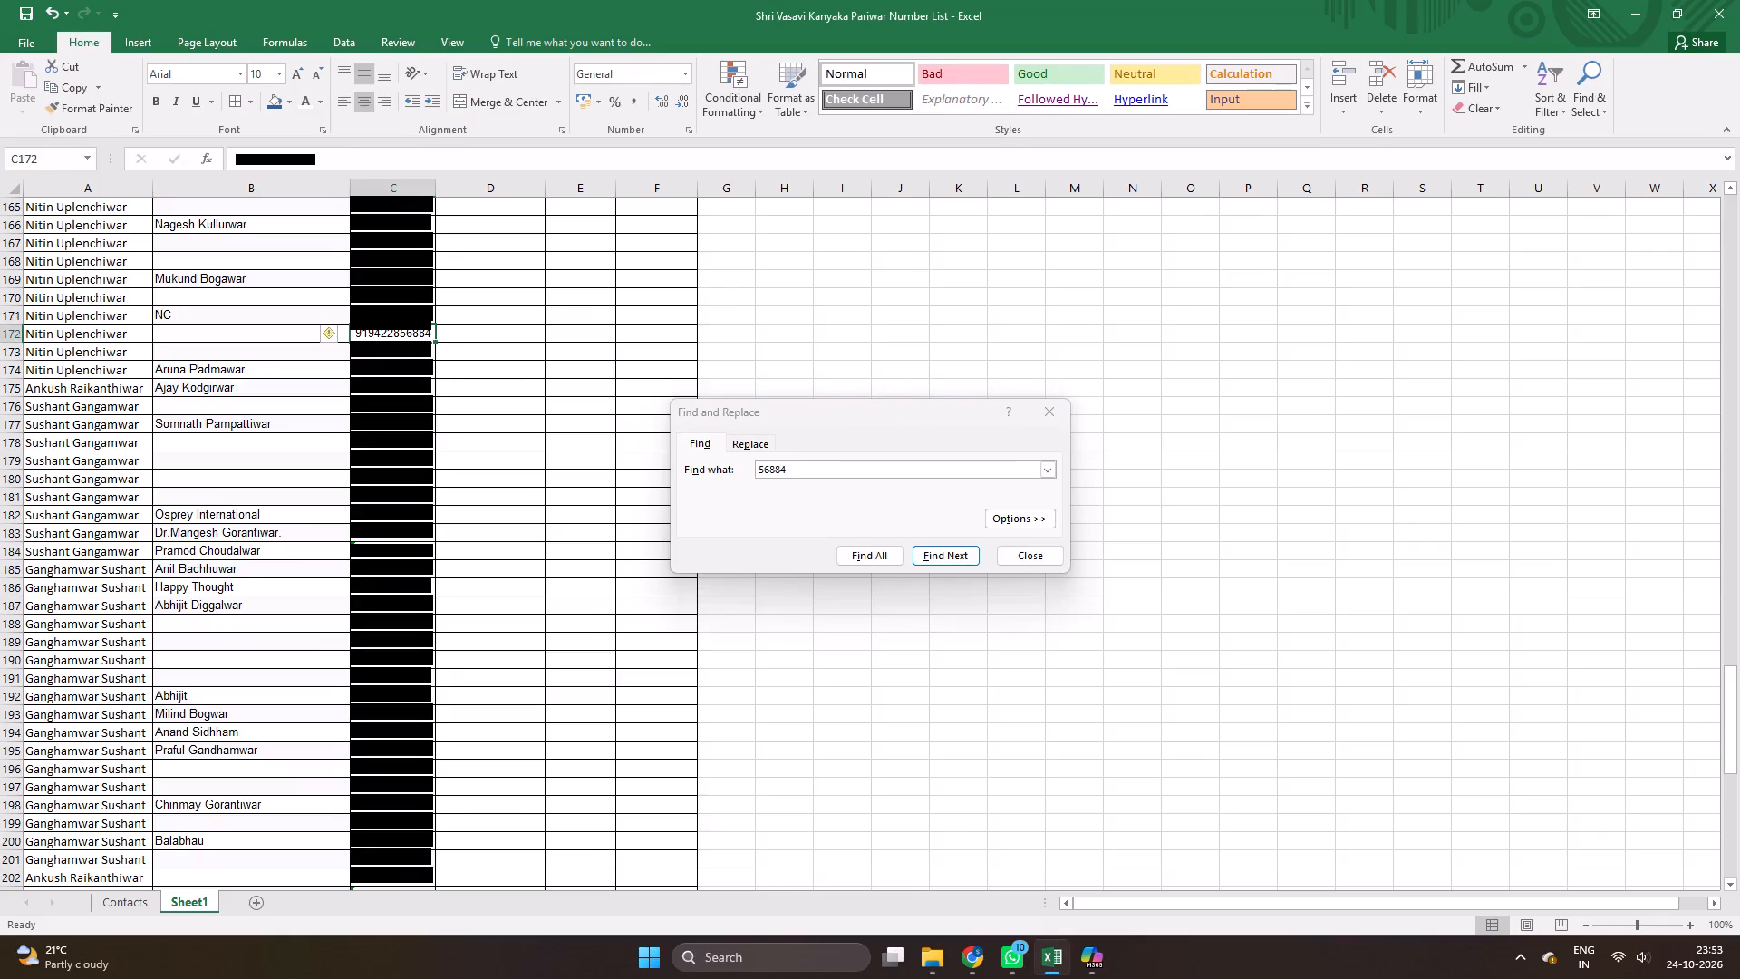
pyautogui.click(243, 332)
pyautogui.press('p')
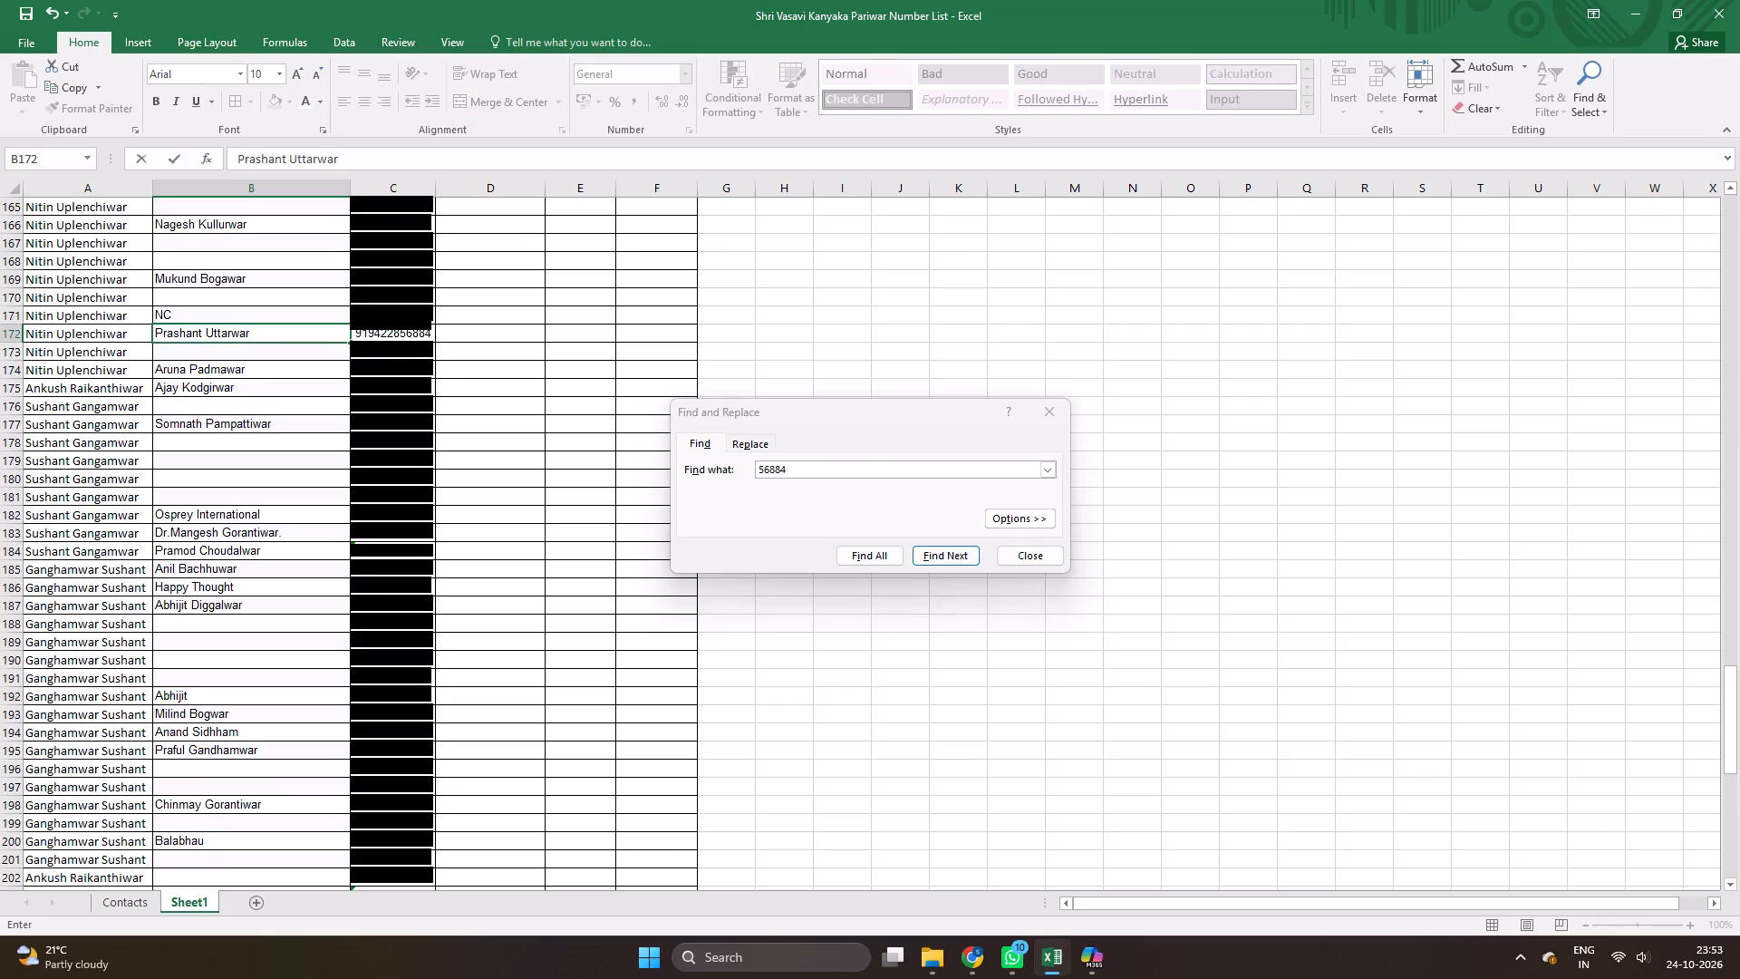
# Find the sixty-ninth contact by a five-digit part of the phone number and enter the contact's full name in B92.
pyautogui.click(839, 459)
pyautogui.press('BackSpace')
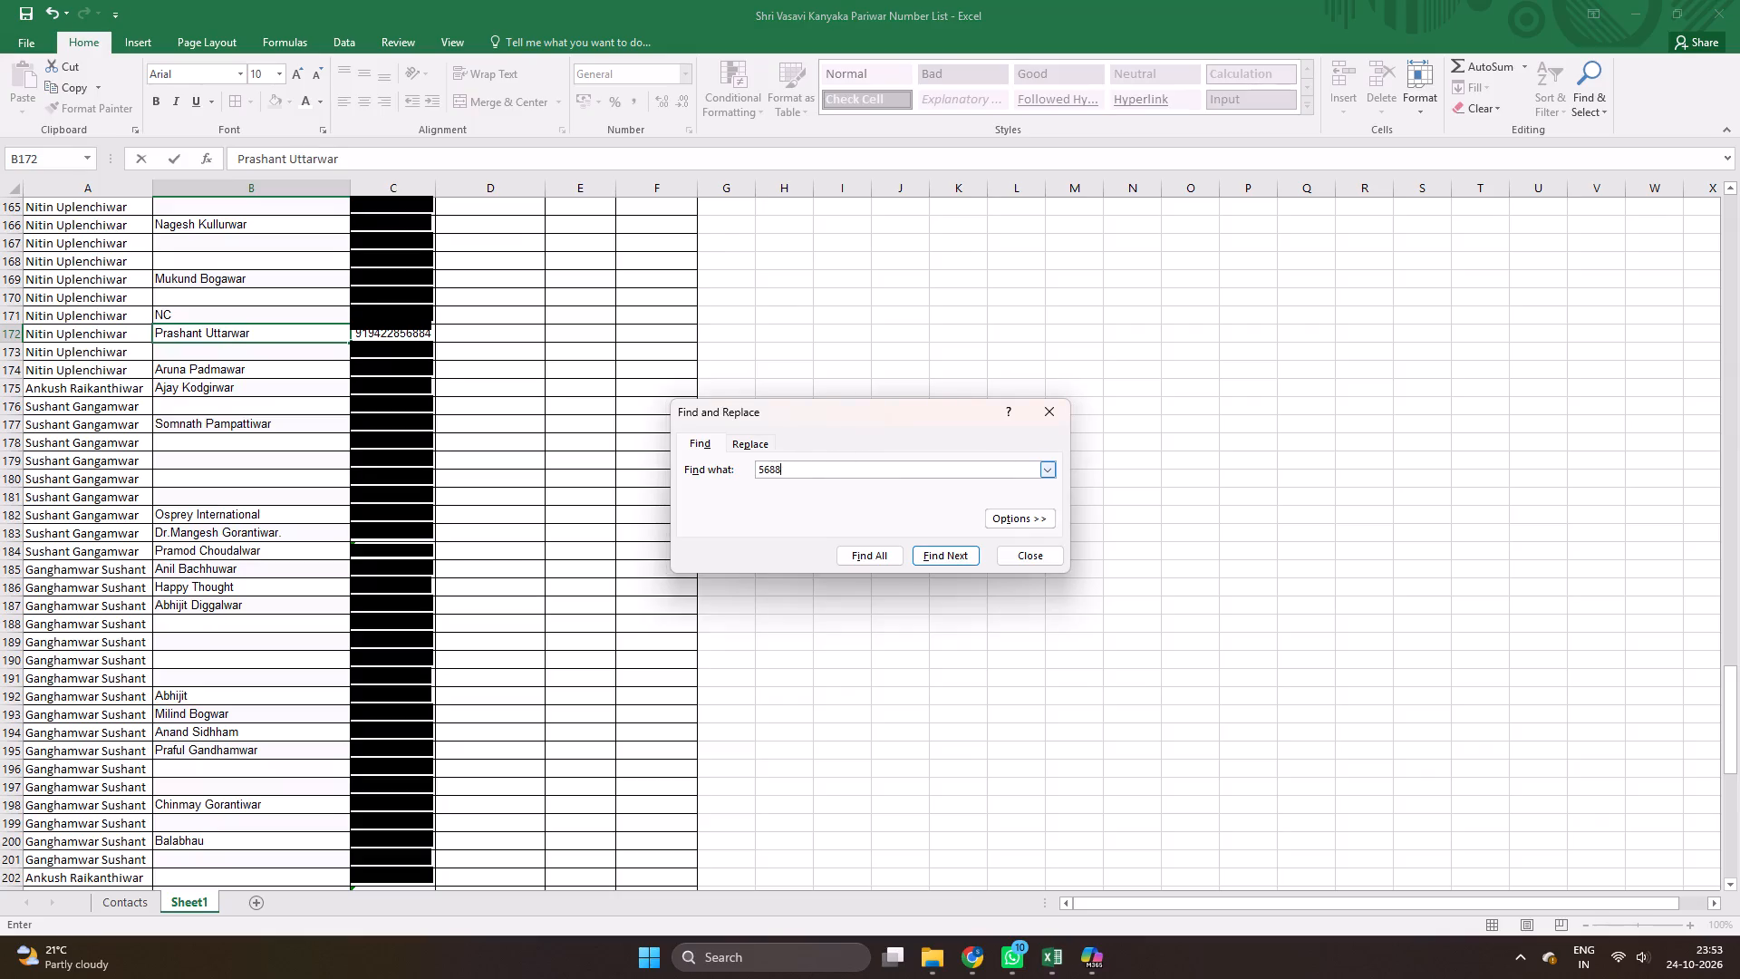
pyautogui.press('BackSpace')
pyautogui.press('BackSpace')
pyautogui.press('BackSpace')
pyautogui.press('BackSpace')
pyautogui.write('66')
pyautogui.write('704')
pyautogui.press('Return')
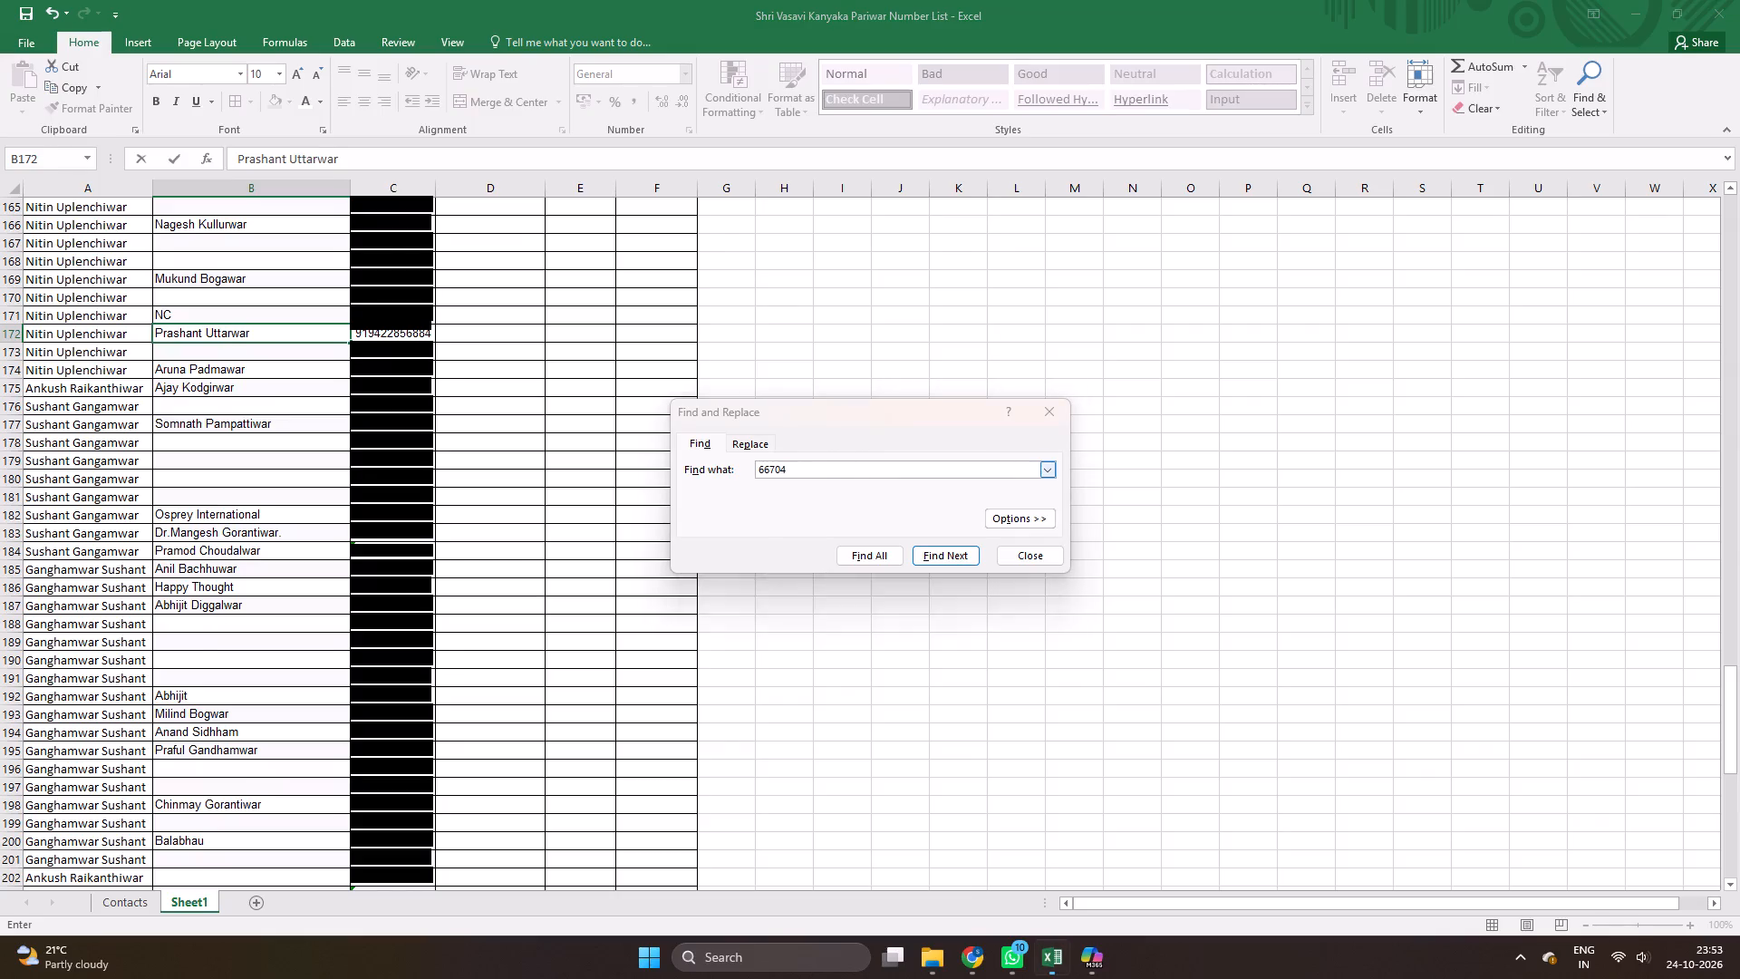
pyautogui.click(179, 540)
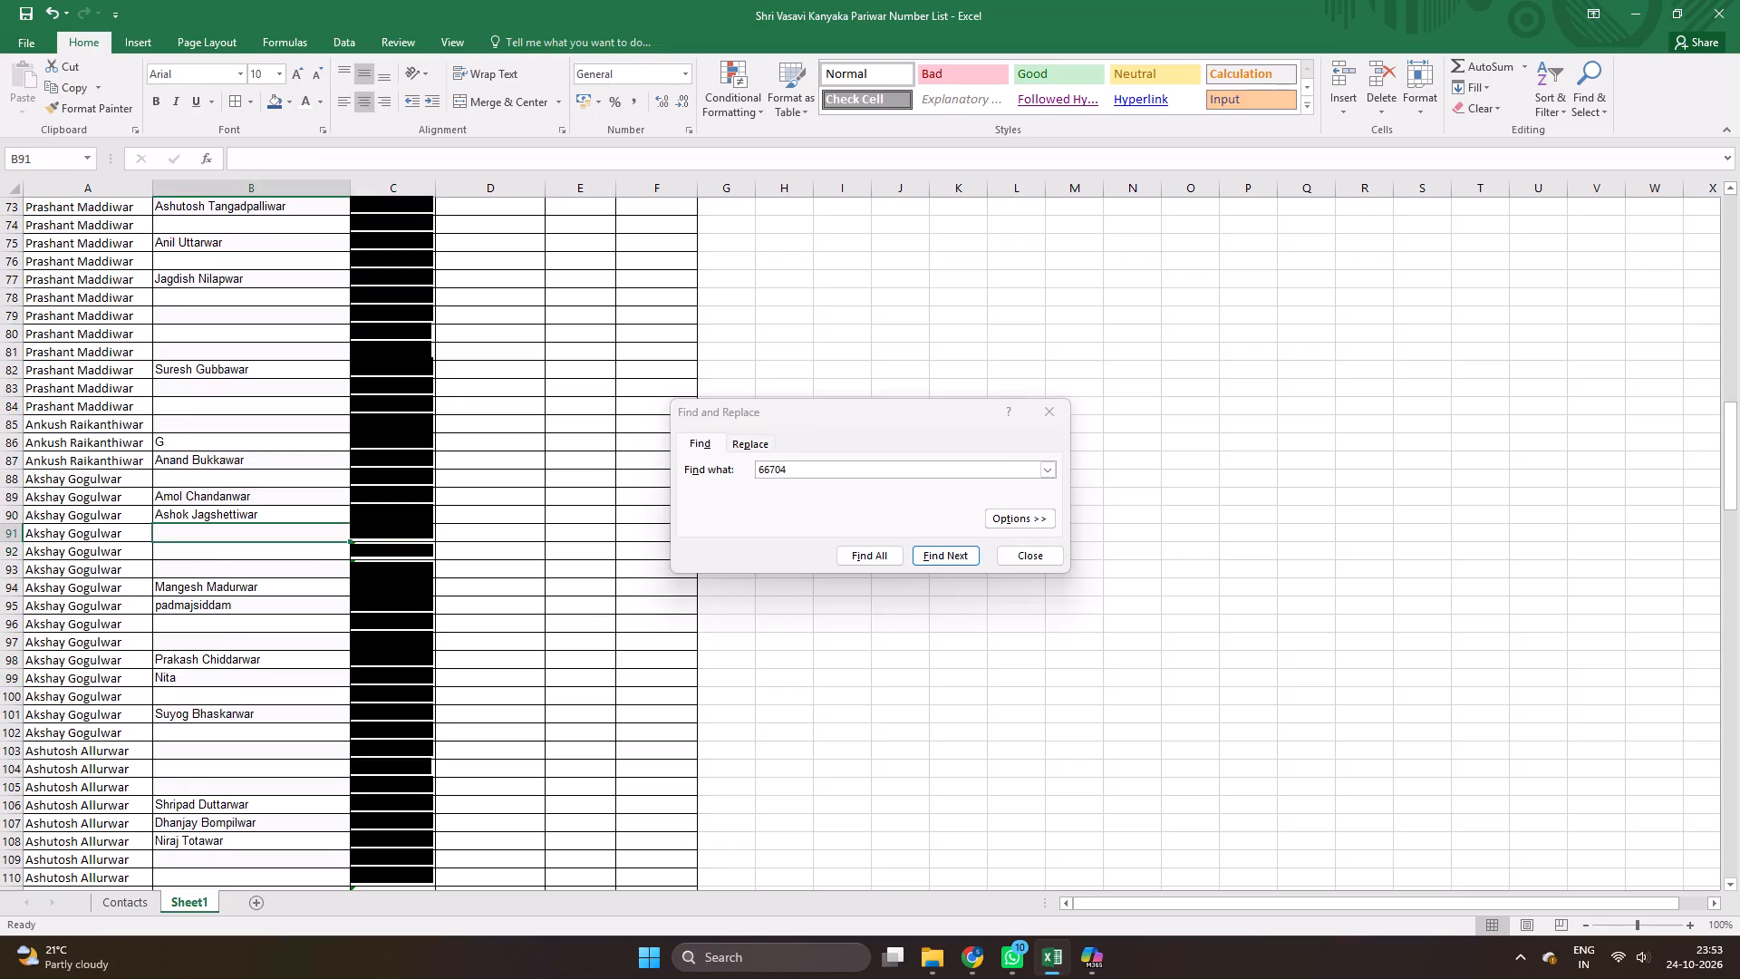
pyautogui.click(179, 548)
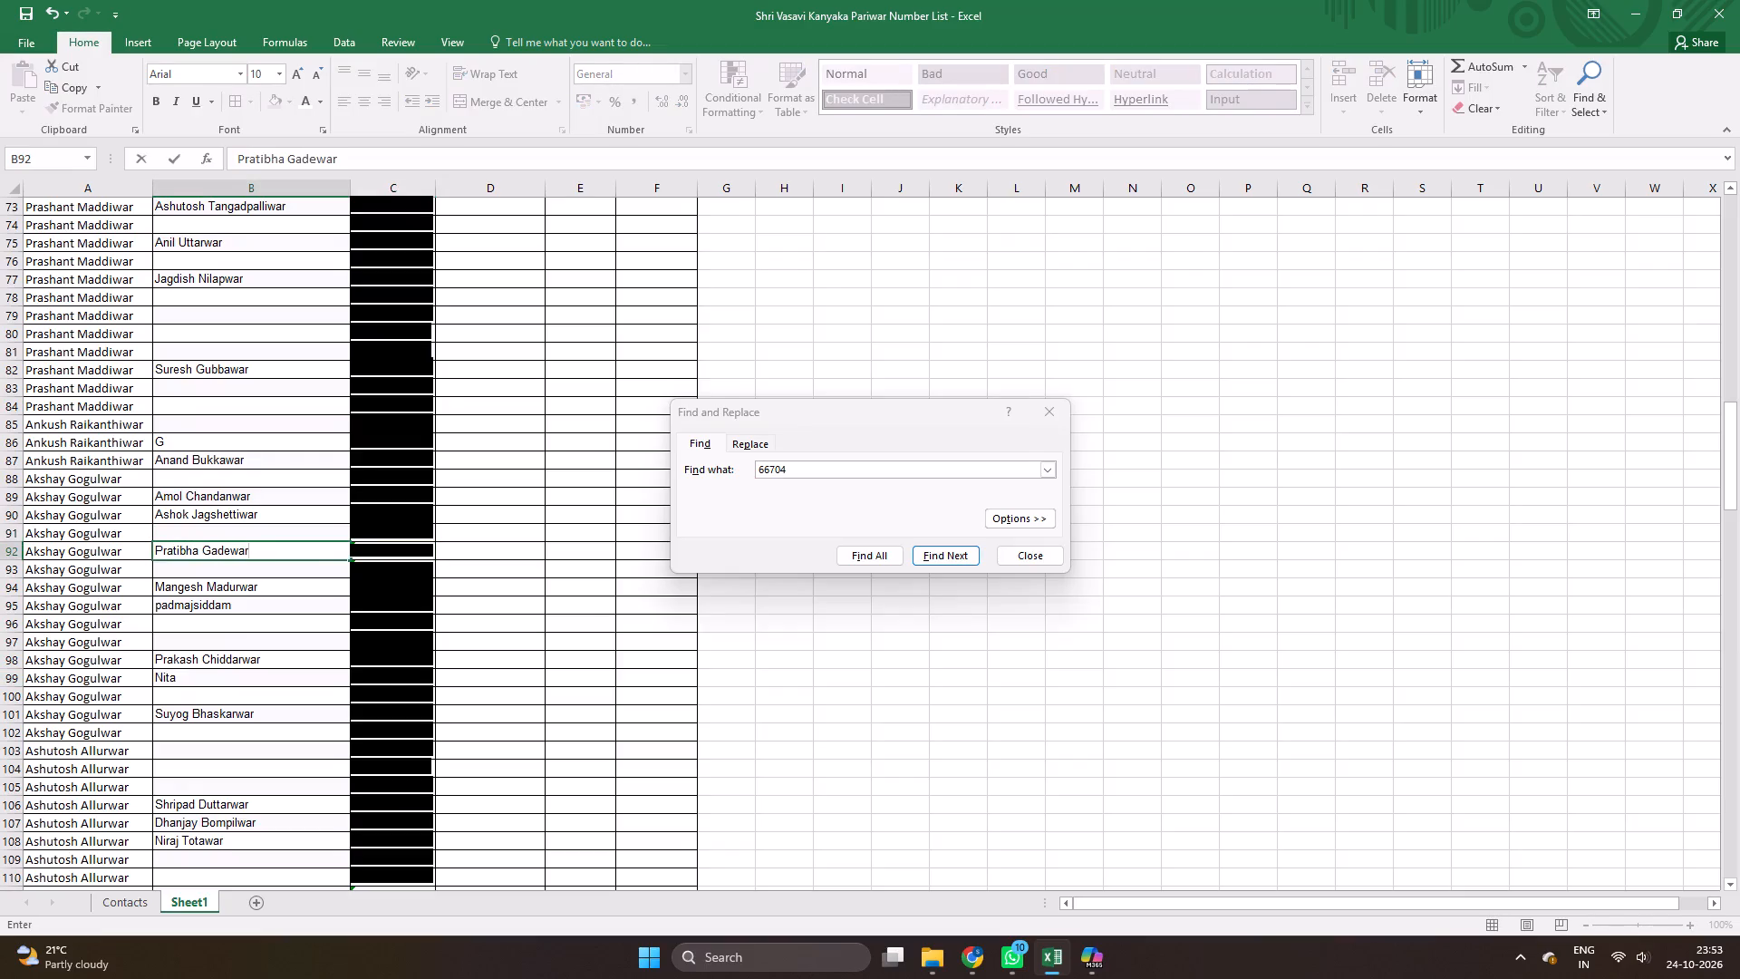
# Find the seventieth contact by a five-digit part of the phone number and enter the contact's full name in B114.
pyautogui.click(835, 474)
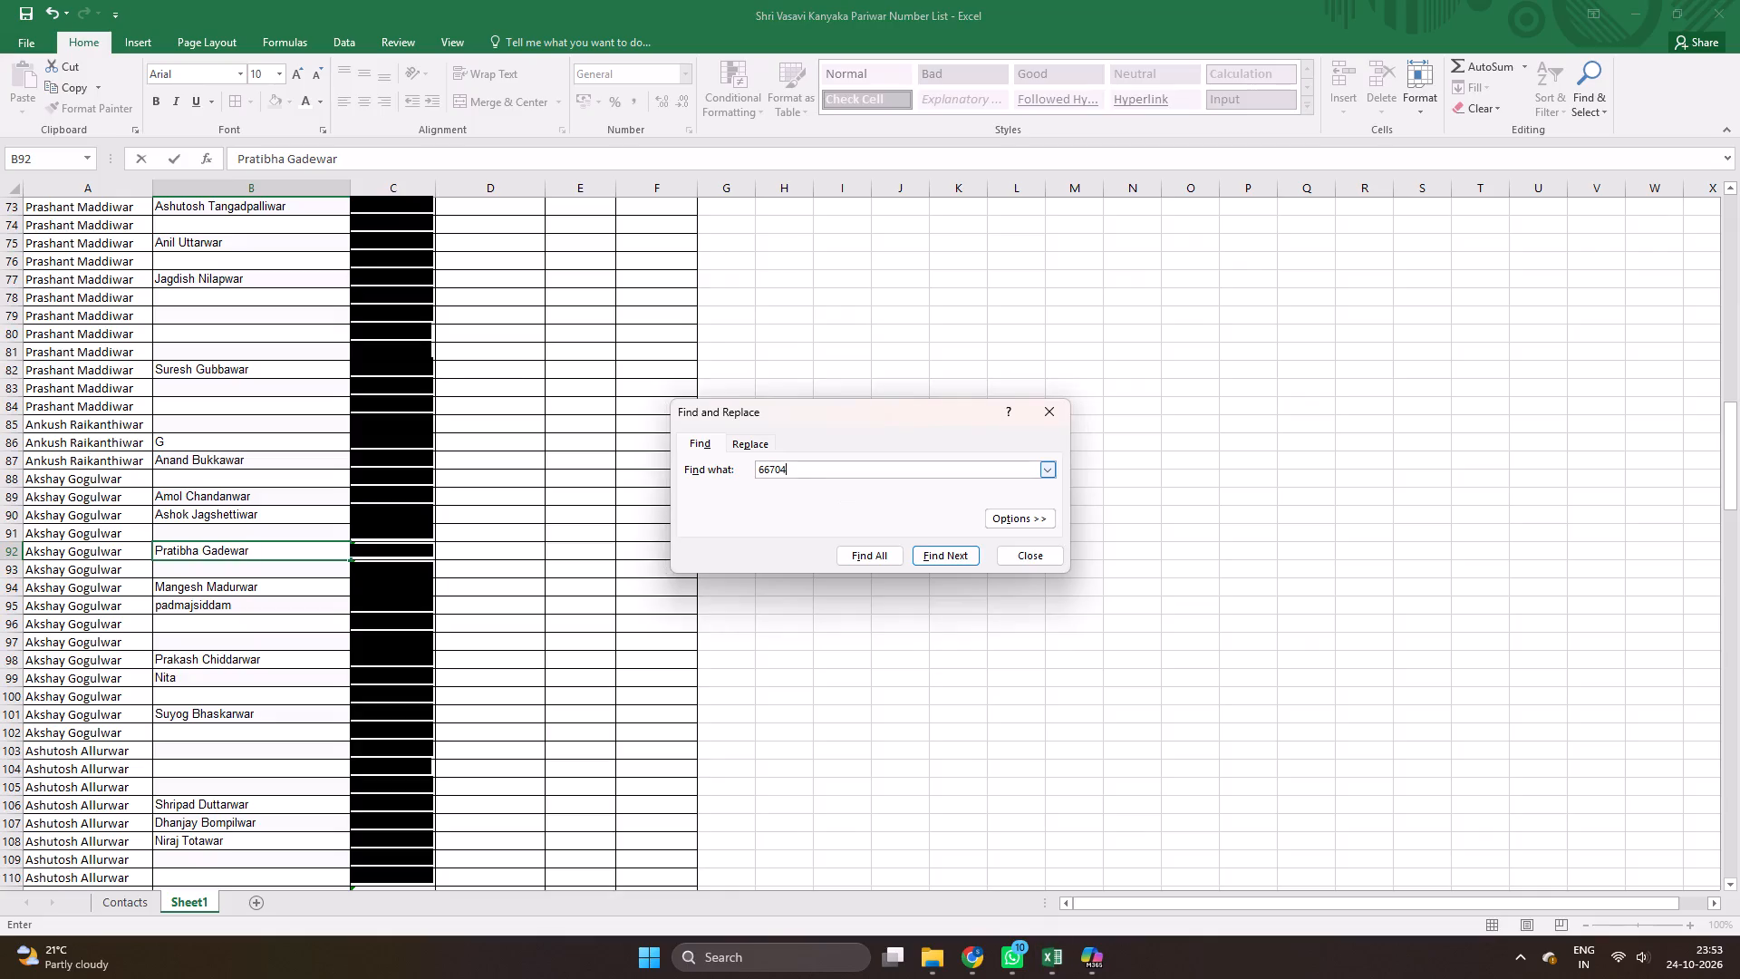
pyautogui.press('BackSpace')
pyautogui.press('BackSpace')
pyautogui.press('BackSpace')
pyautogui.press('BackSpace')
pyautogui.press('BackSpace')
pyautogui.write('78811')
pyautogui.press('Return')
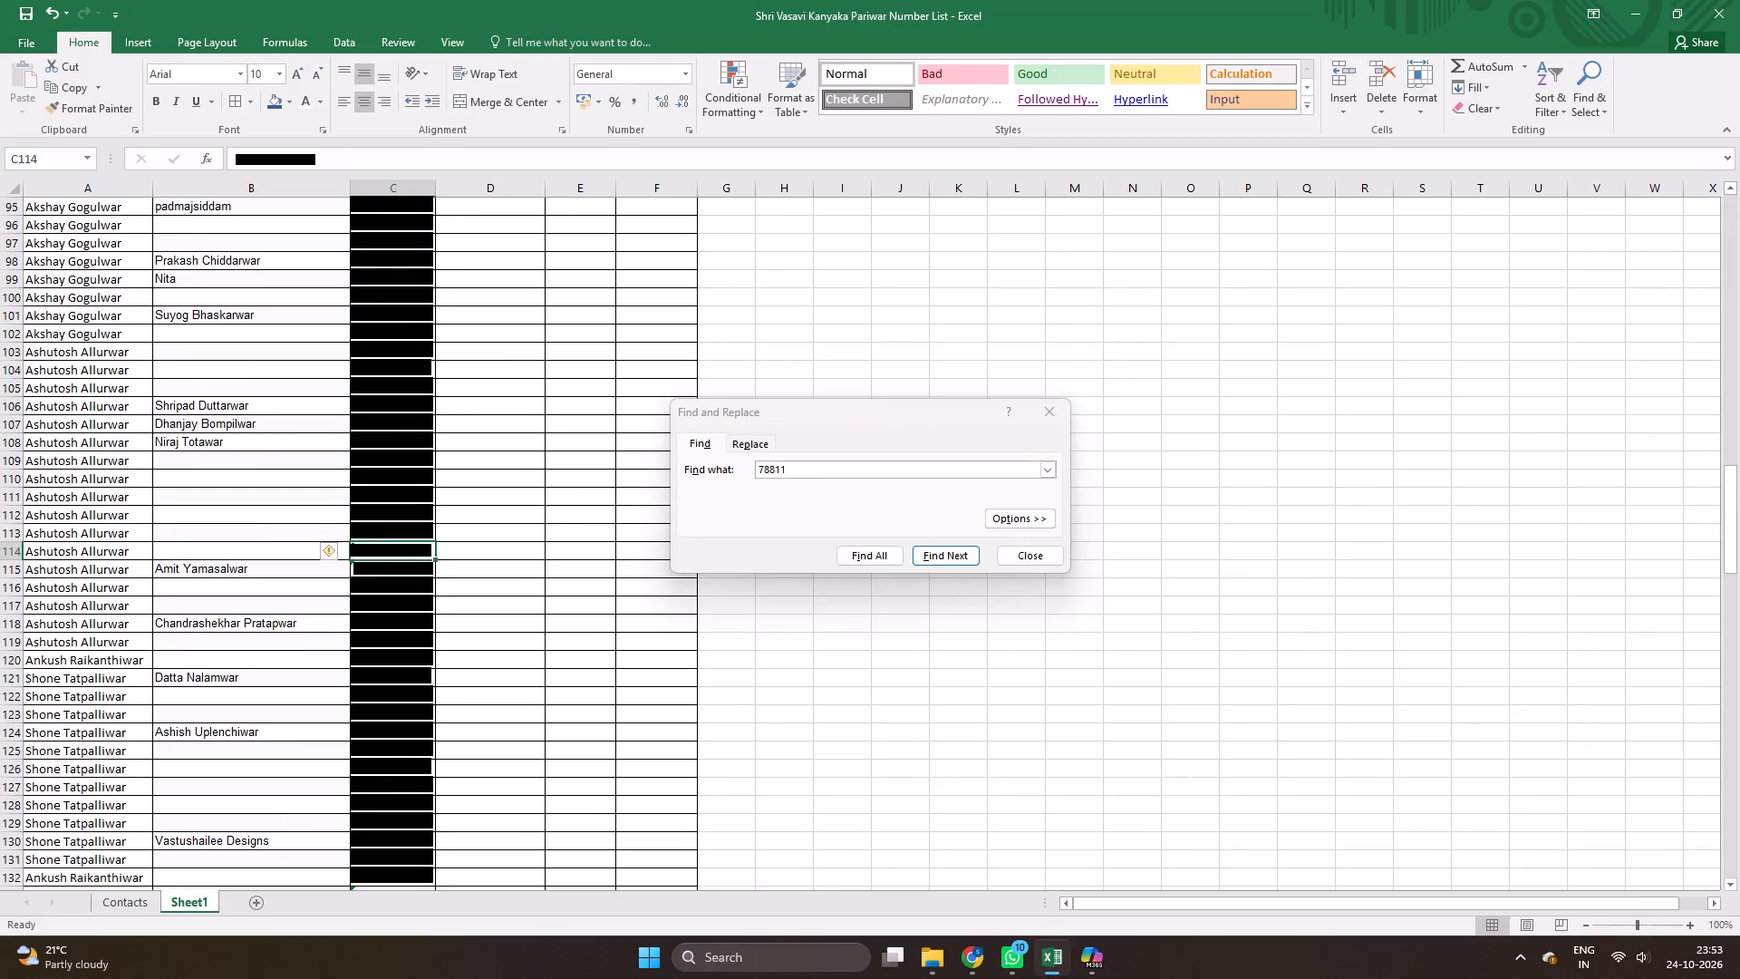
pyautogui.click(207, 550)
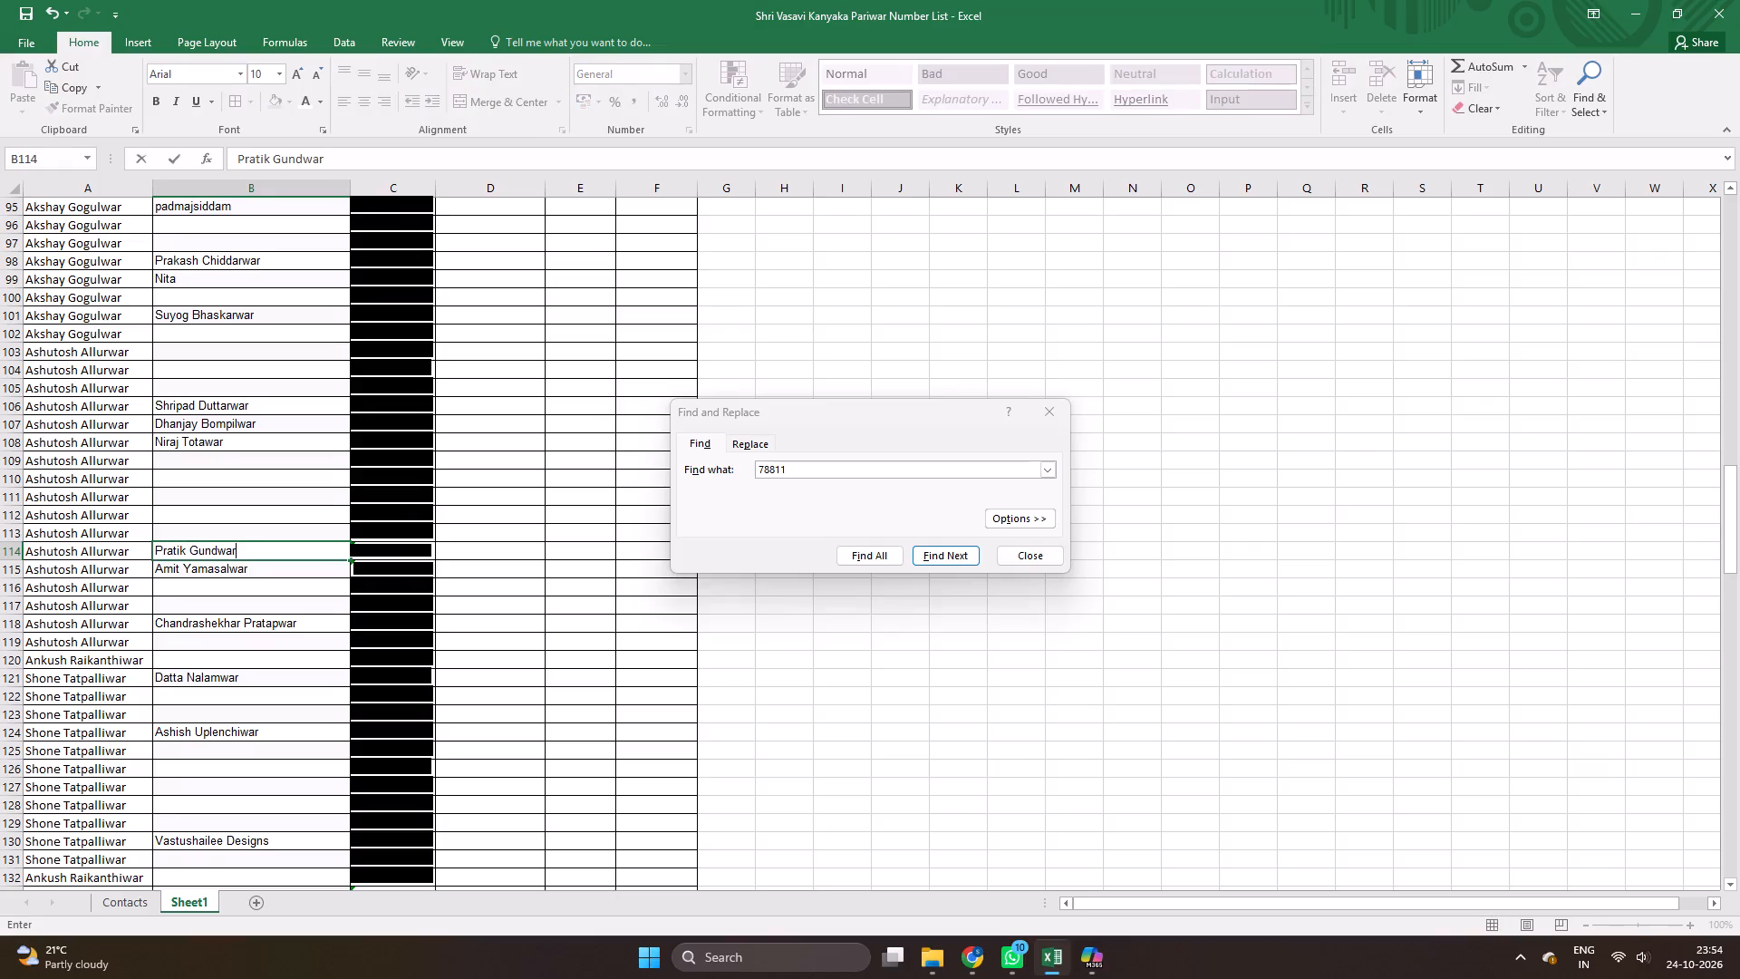
# Correct the surname in B114 by inserting an "a" before the ending "war".
pyautogui.press('Tab')
pyautogui.doubleClick(222, 554)
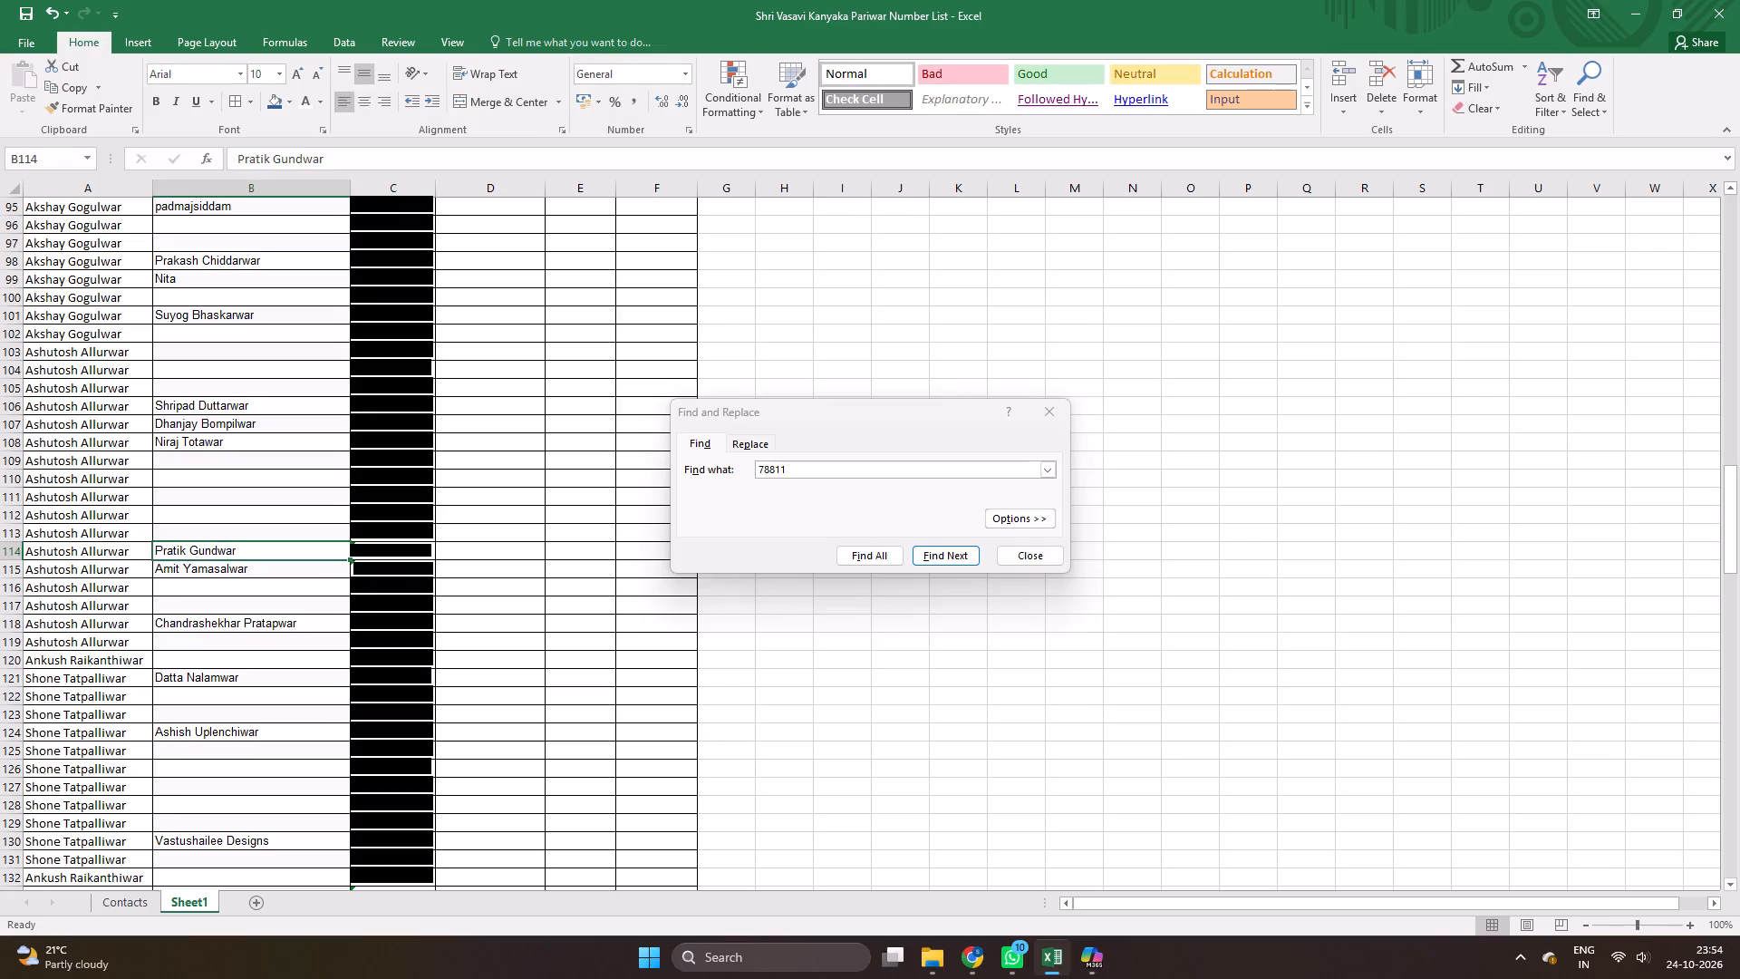
pyautogui.click(217, 554)
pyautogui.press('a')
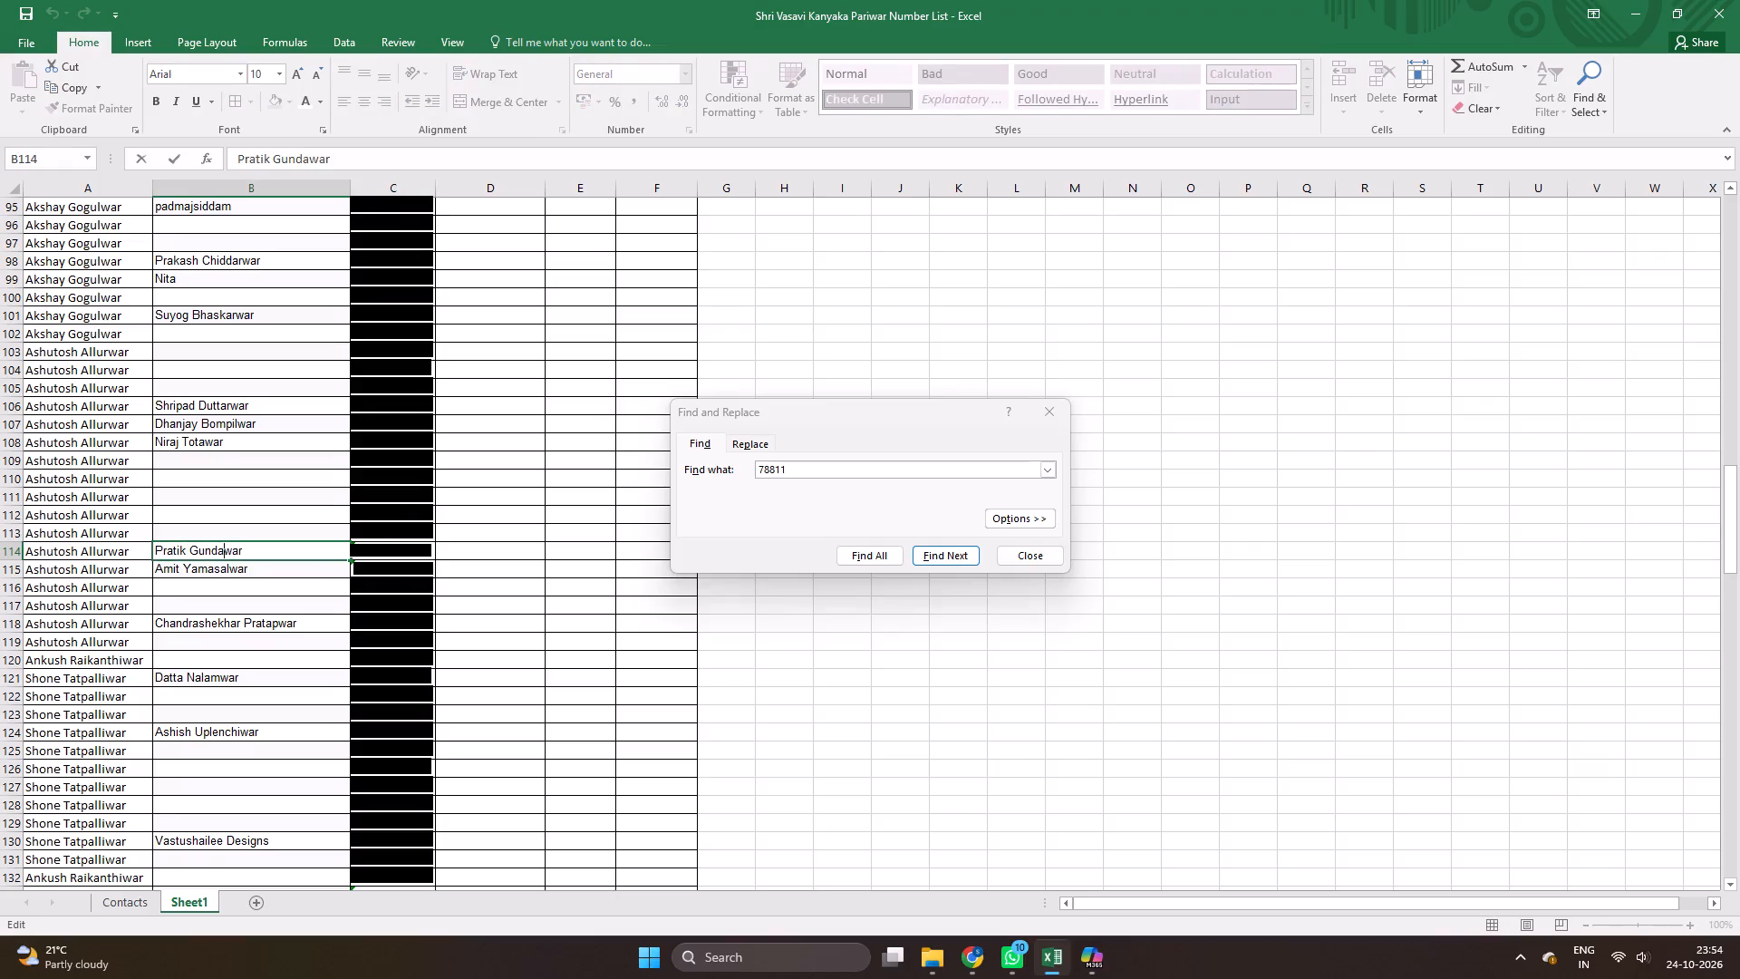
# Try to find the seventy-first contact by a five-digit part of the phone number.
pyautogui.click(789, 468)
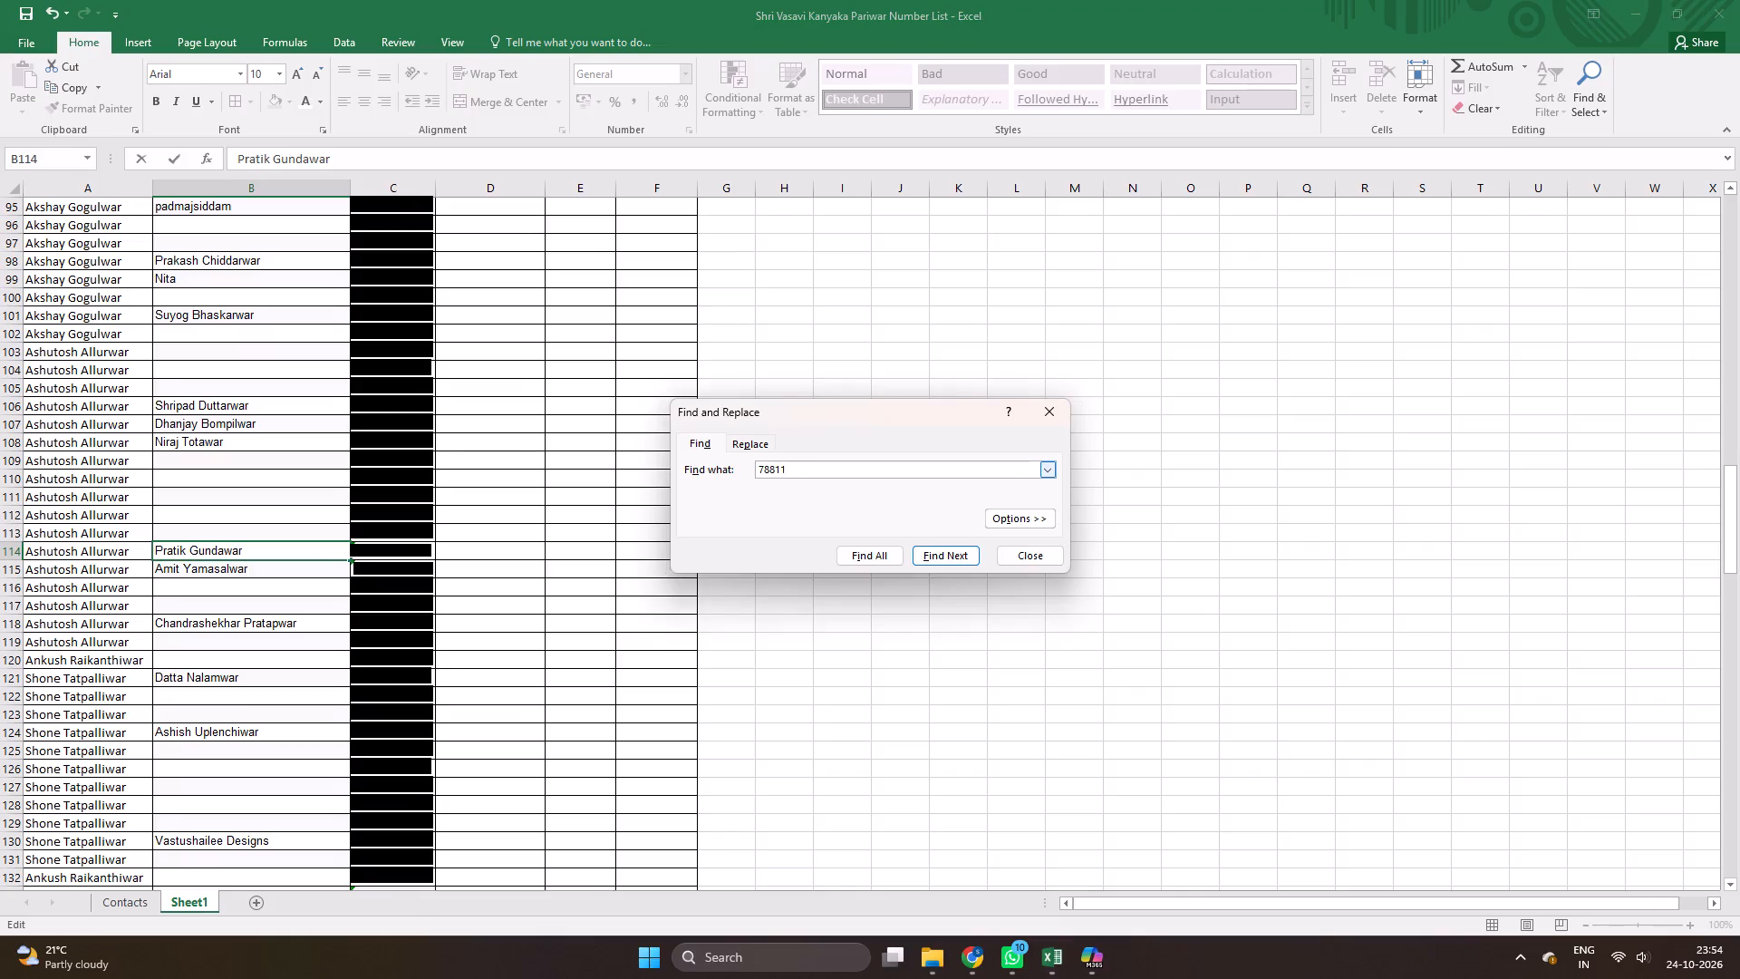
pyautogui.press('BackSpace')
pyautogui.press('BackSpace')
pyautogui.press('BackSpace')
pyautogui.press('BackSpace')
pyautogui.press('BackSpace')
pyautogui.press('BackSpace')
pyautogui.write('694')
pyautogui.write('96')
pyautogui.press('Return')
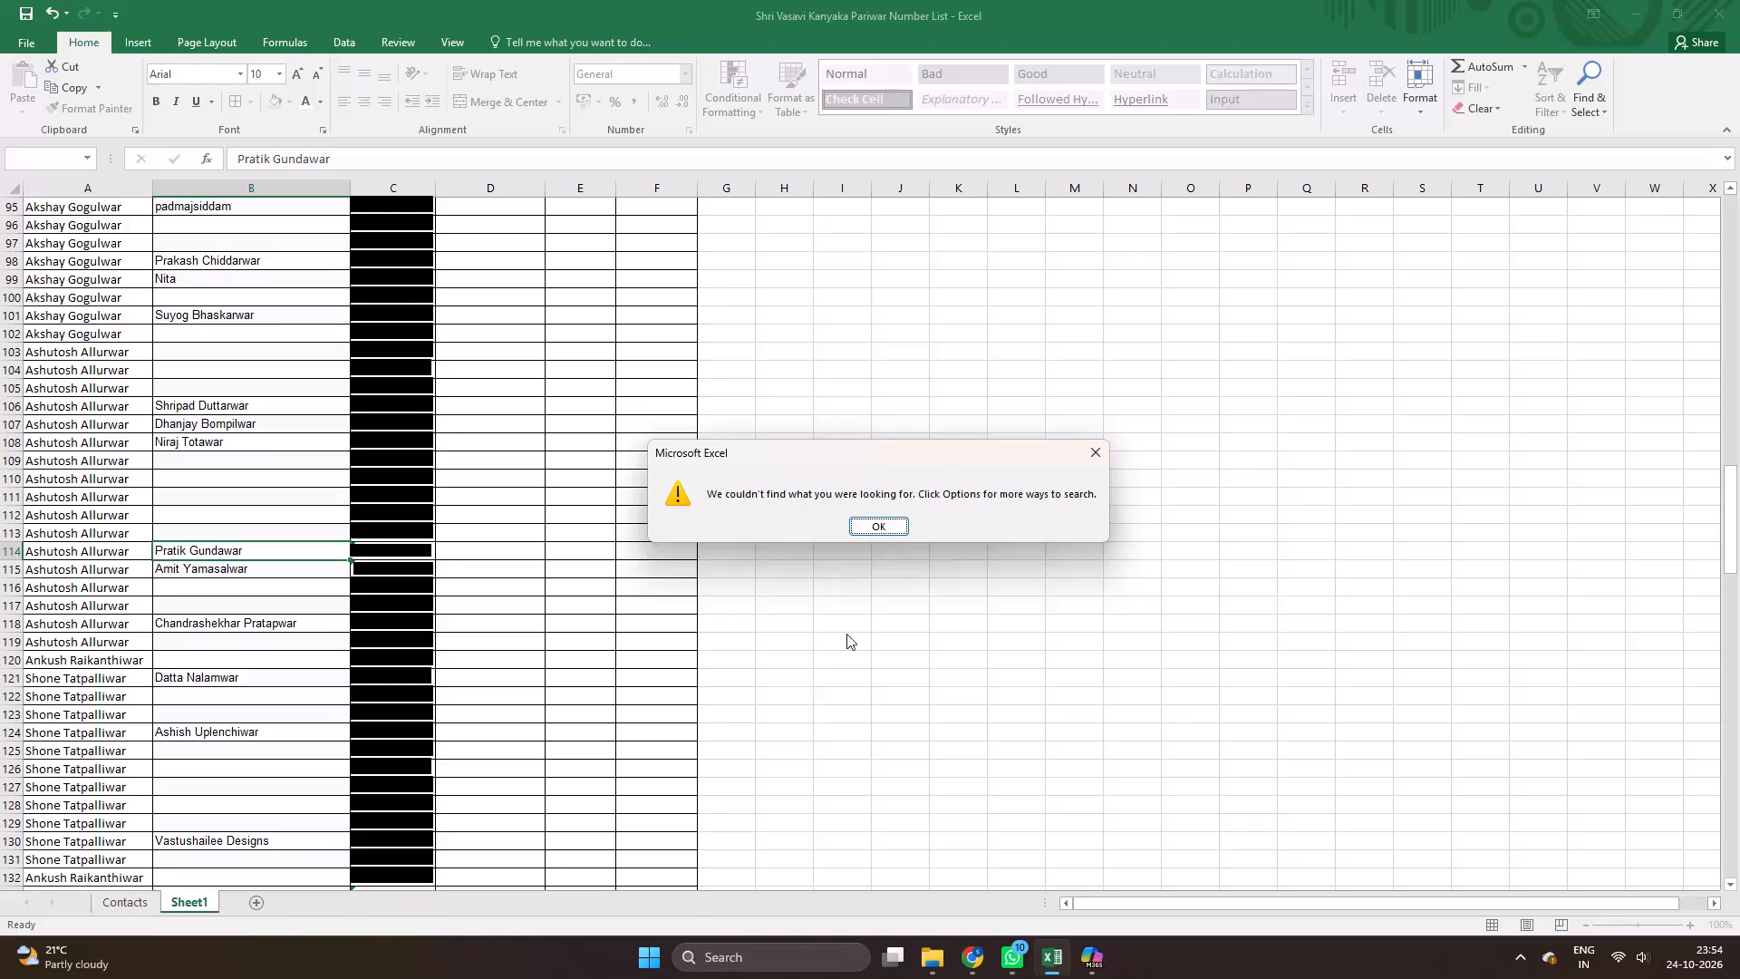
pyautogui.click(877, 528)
# Find the seventy-first contact by a corrected five-digit part of the phone number and enter the contact's full name in B168.
pyautogui.click(813, 466)
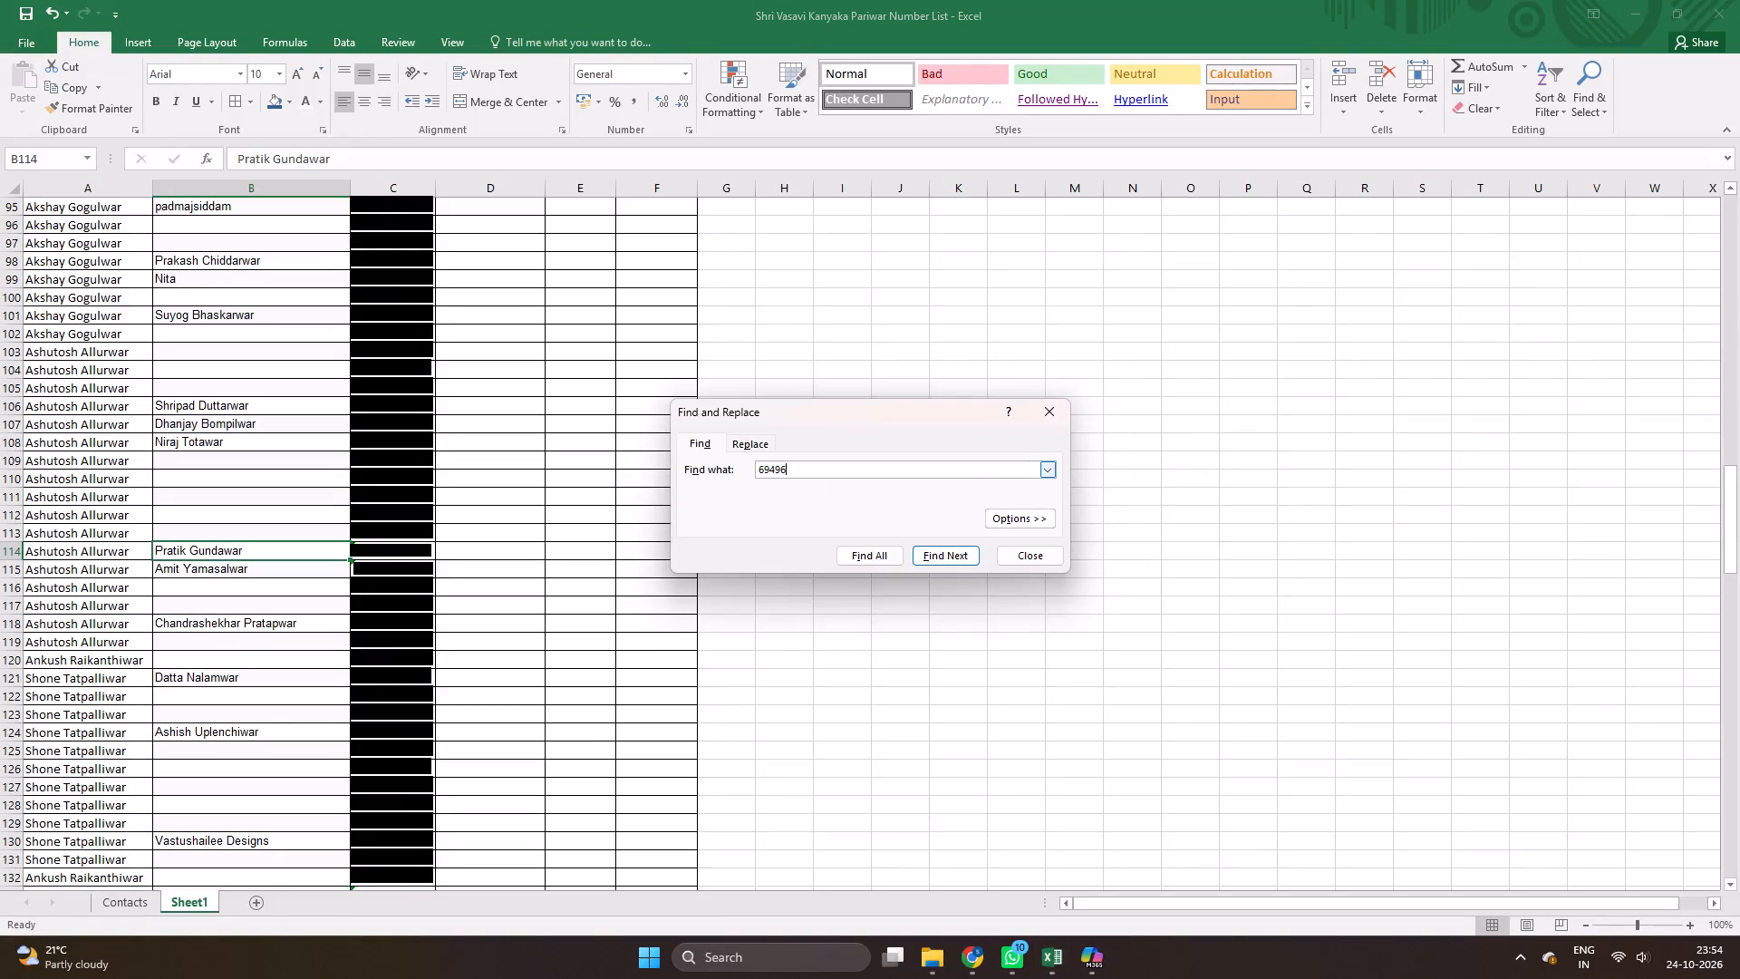
pyautogui.press('BackSpace')
pyautogui.press('BackSpace')
pyautogui.press('BackSpace')
pyautogui.press('BackSpace')
pyautogui.press('BackSpace')
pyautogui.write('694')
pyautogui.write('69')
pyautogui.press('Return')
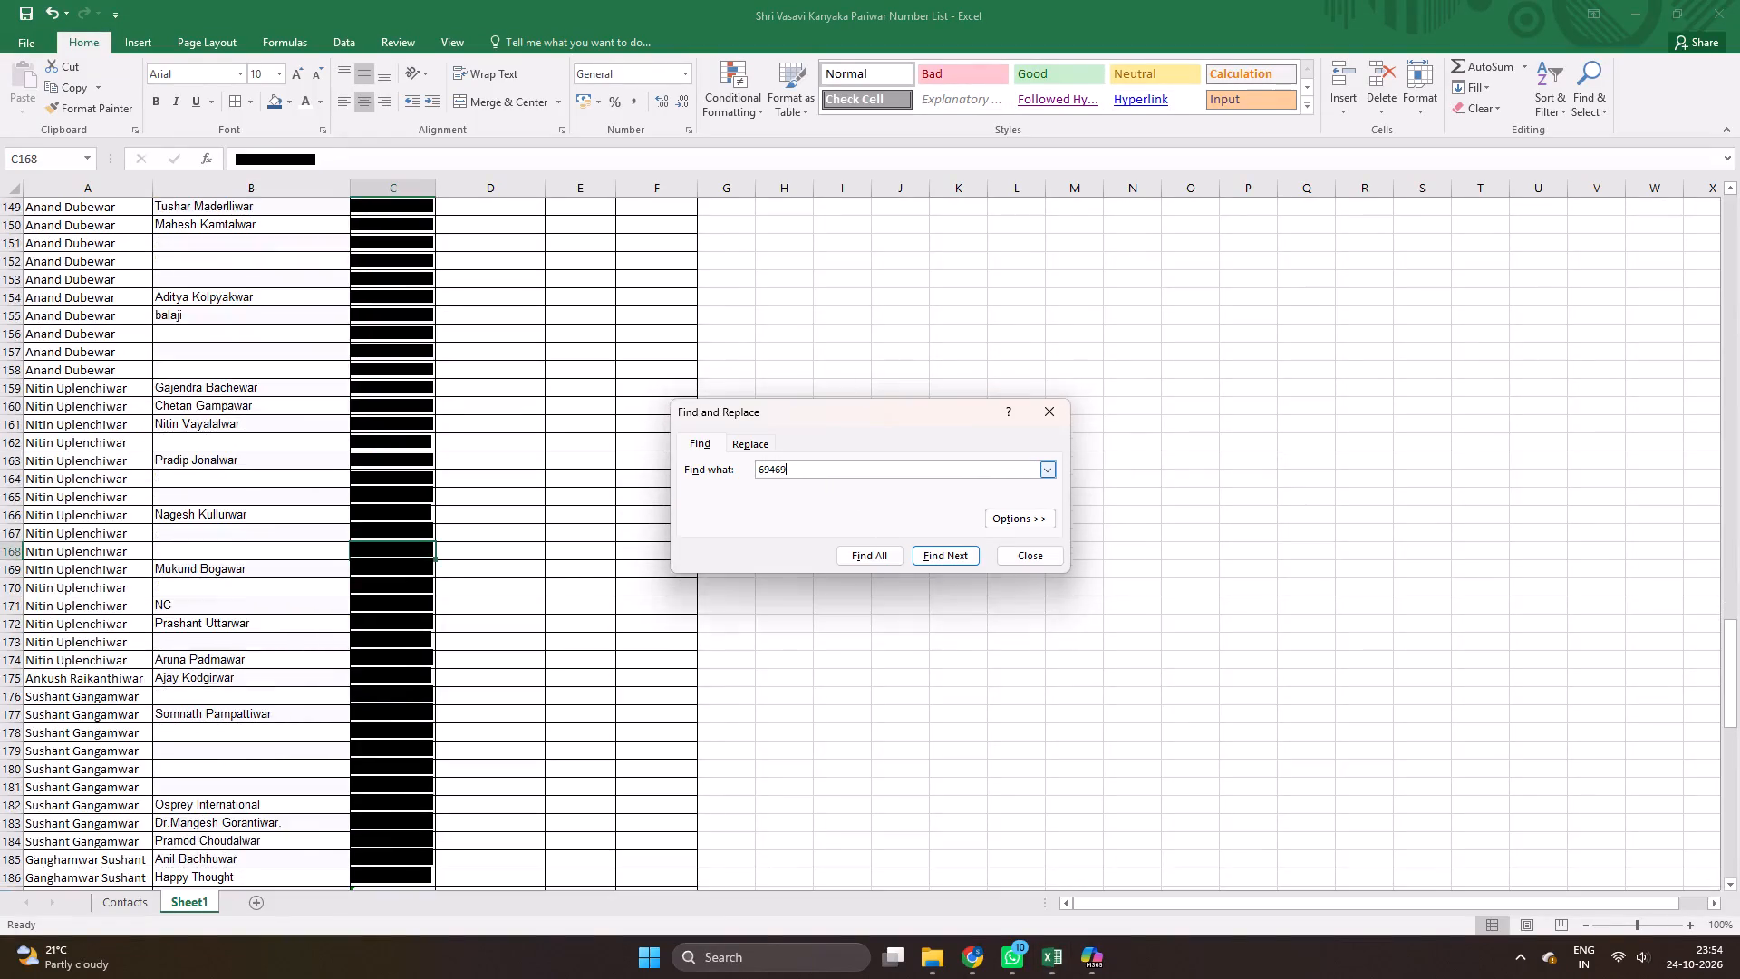
pyautogui.click(169, 548)
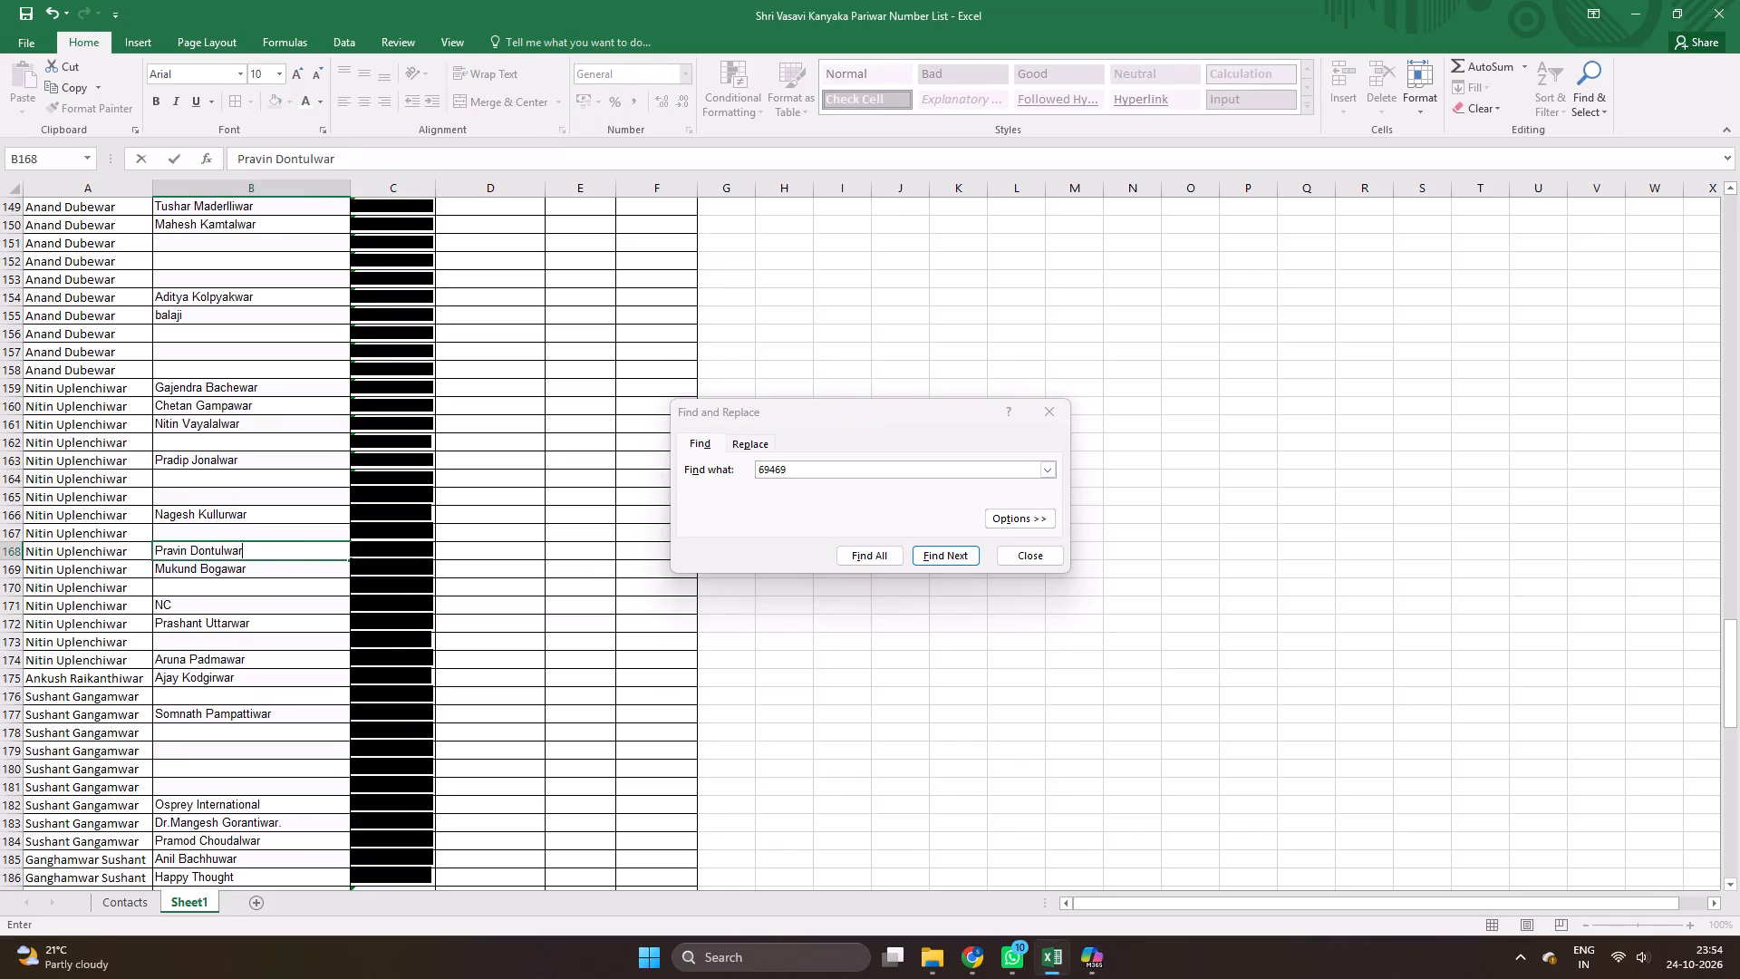
# Find the seventy-second contact by a five-digit part of the phone number and enter the contact's full name in B189.
pyautogui.click(800, 468)
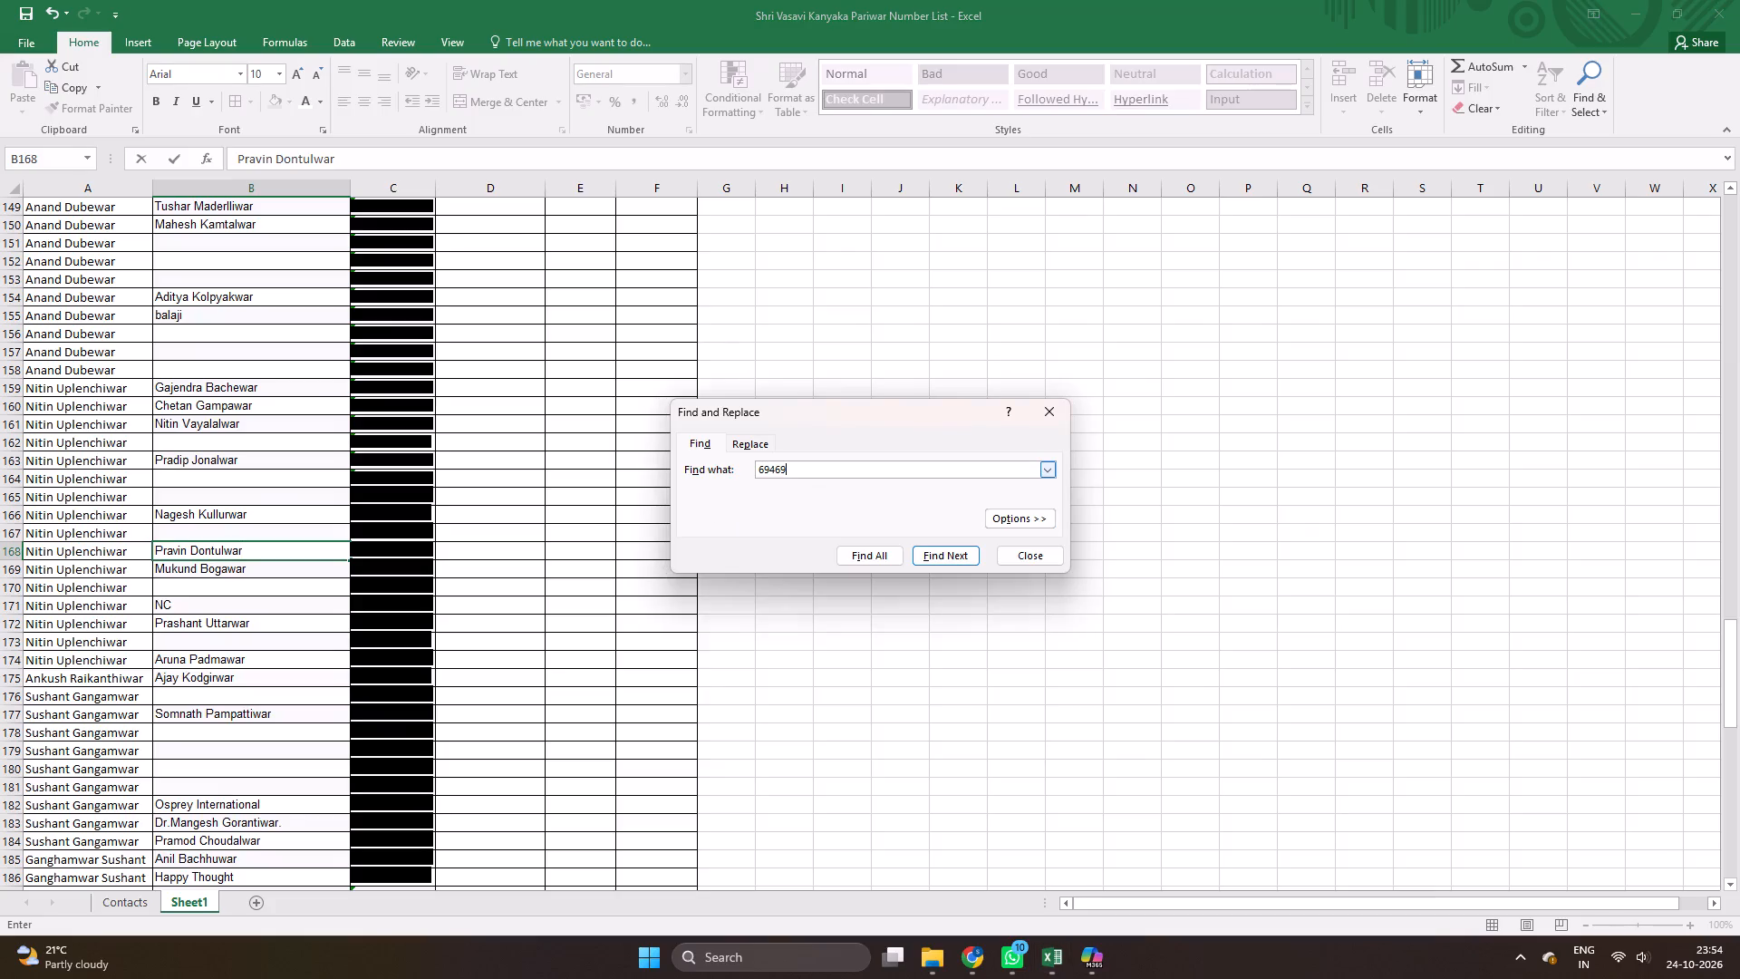
pyautogui.press('BackSpace')
pyautogui.press('BackSpace')
pyautogui.press('BackSpace')
pyautogui.press('BackSpace')
pyautogui.press('BackSpace')
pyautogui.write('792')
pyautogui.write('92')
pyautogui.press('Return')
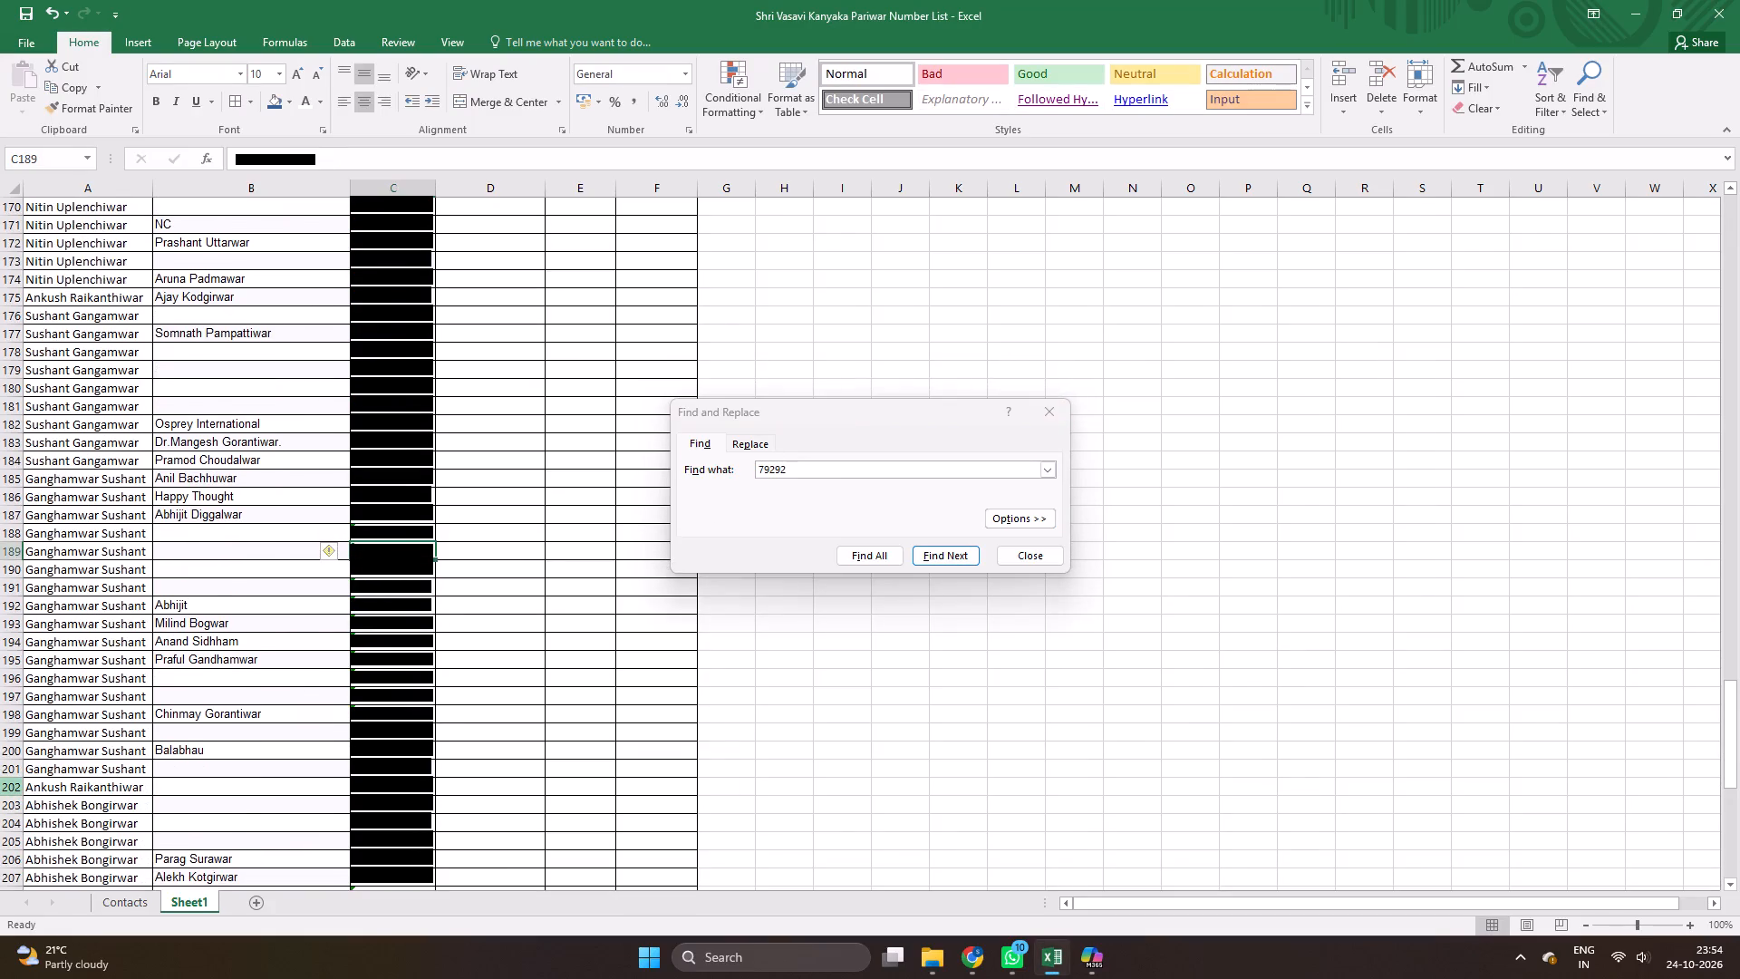
pyautogui.click(187, 549)
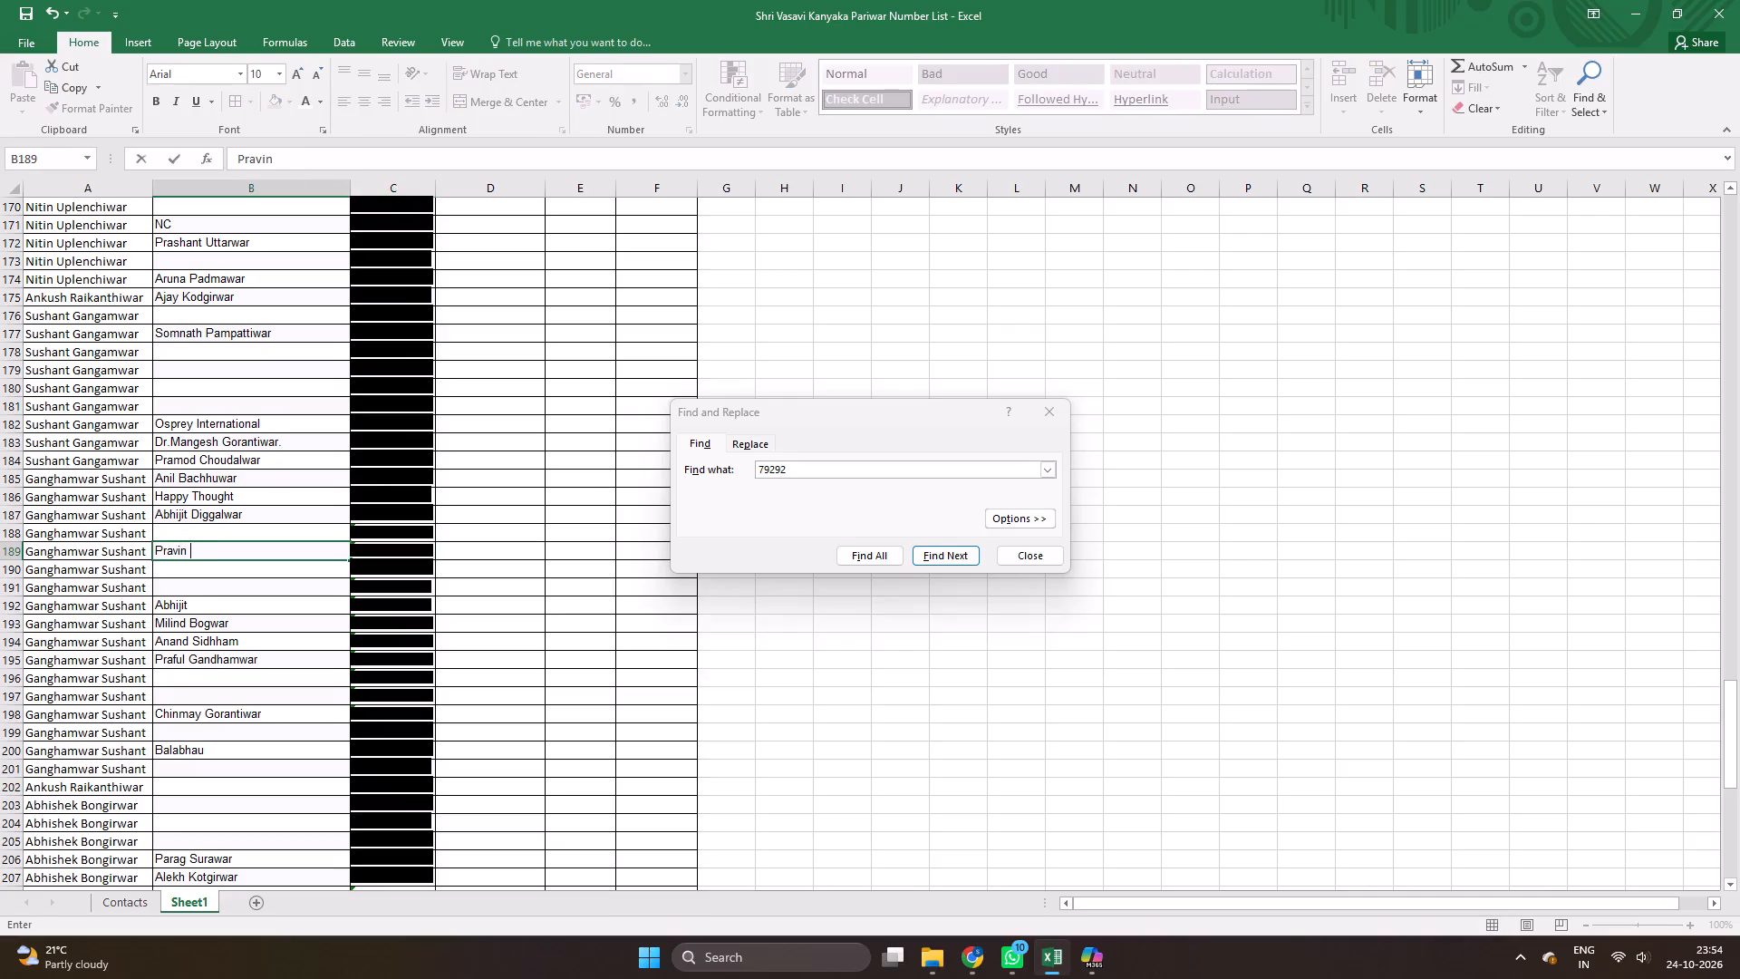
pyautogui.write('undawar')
# Find the seventy-third contact by a five-digit part of the phone number and enter the contact's full name in B219.
pyautogui.click(797, 474)
pyautogui.press('BackSpace')
pyautogui.press('BackSpace')
pyautogui.press('BackSpace')
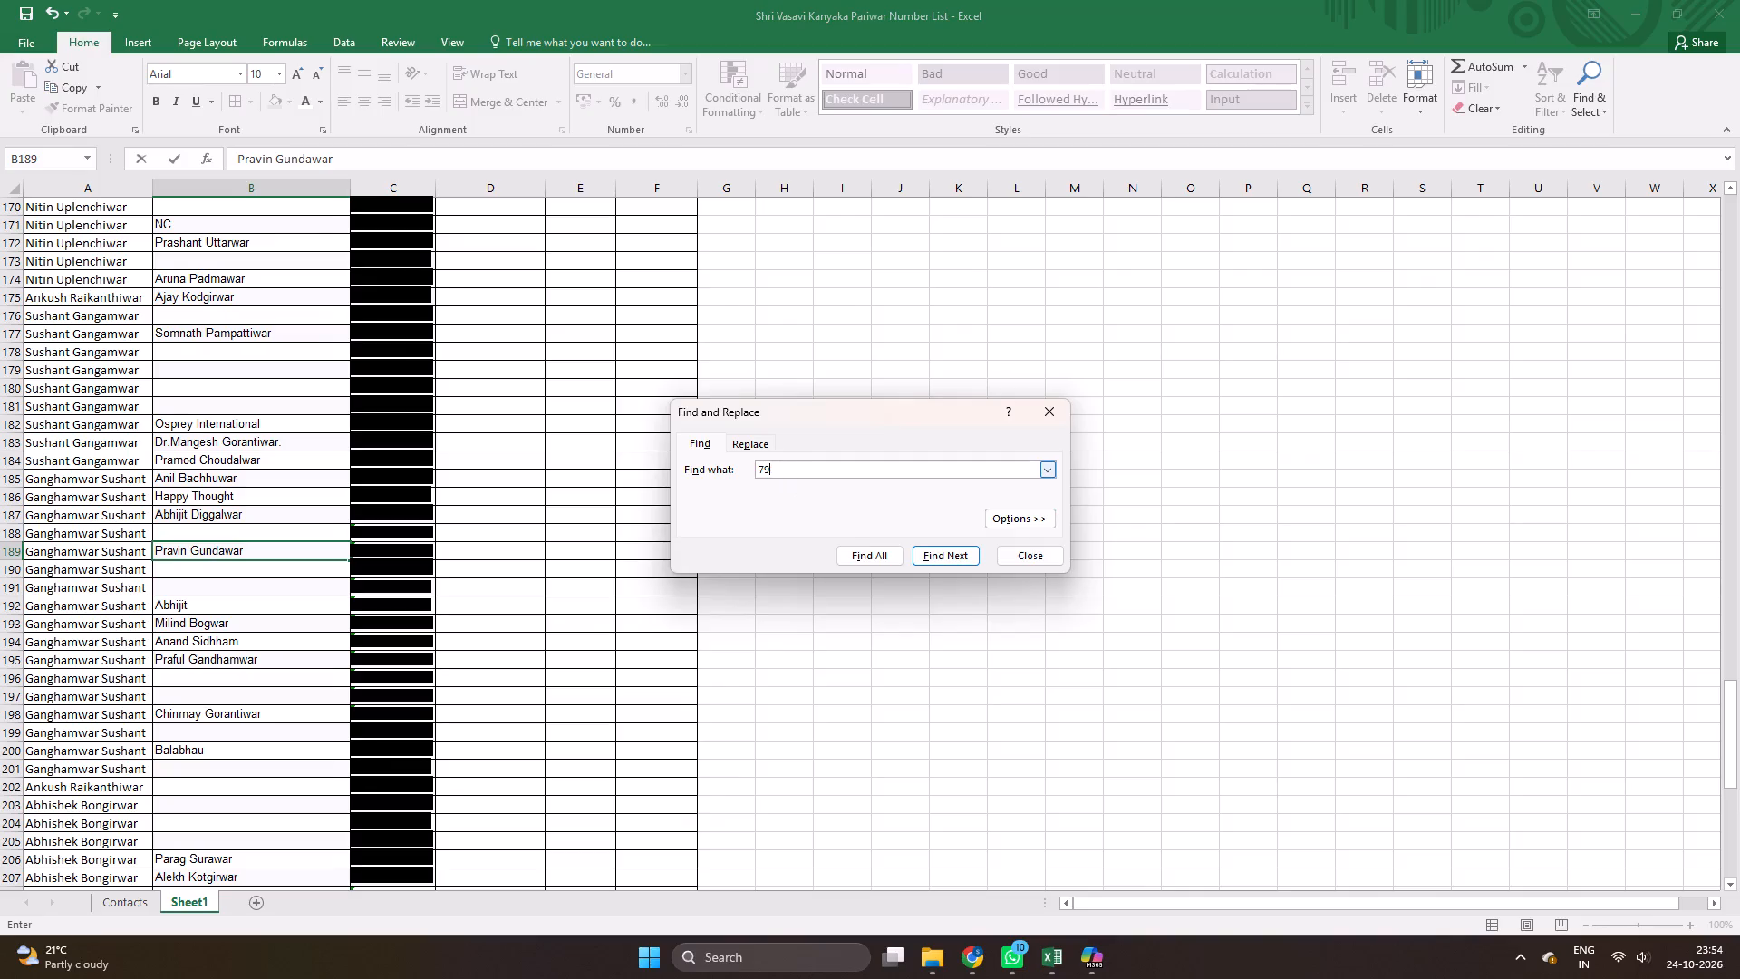
pyautogui.press('BackSpace')
pyautogui.press('BackSpace')
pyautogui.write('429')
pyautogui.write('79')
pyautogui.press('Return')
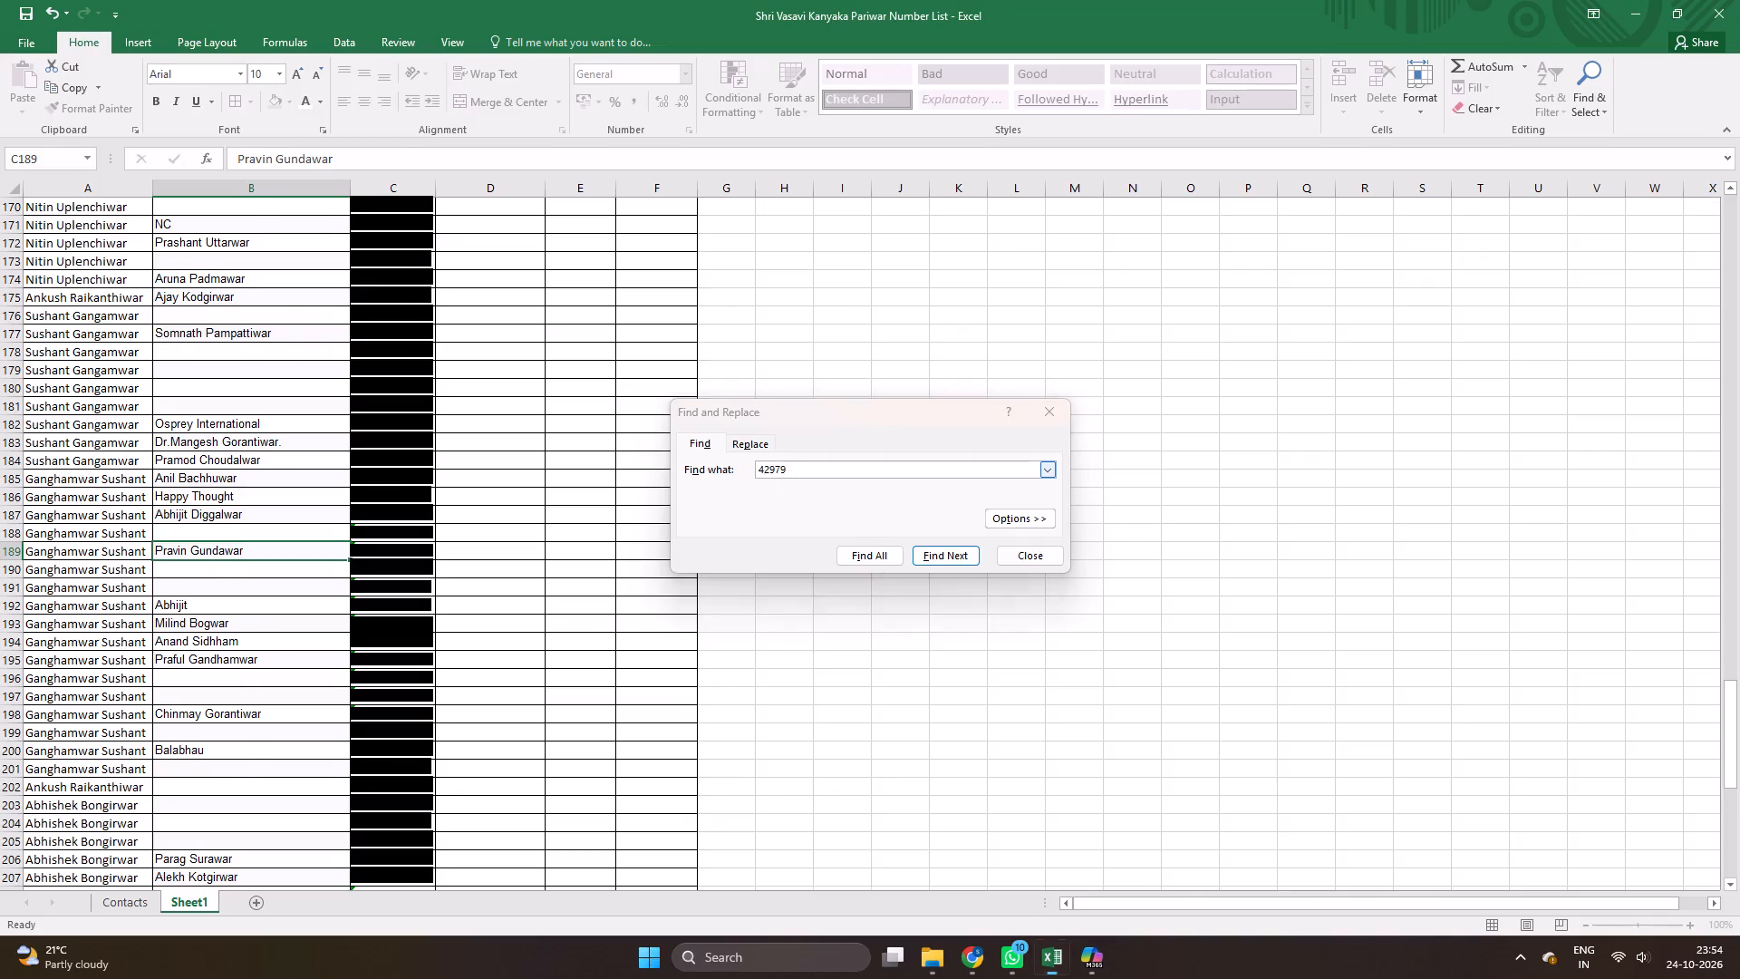
pyautogui.click(224, 543)
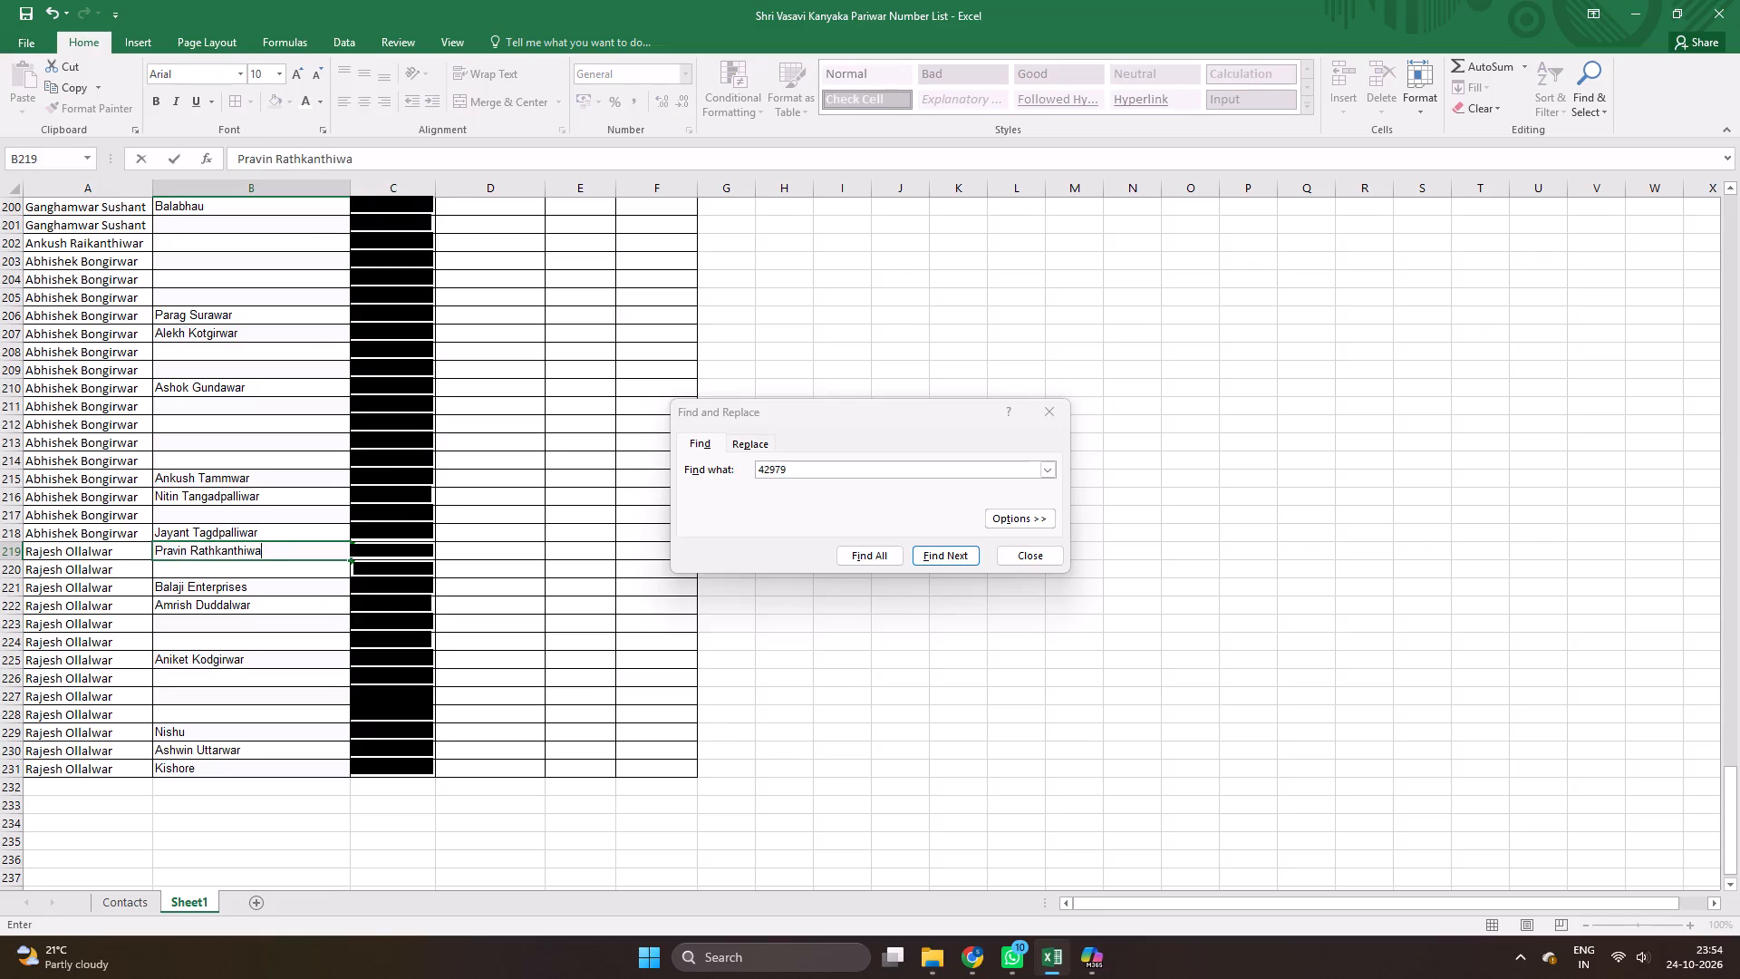
# Find the seventy-fourth contact by a five-digit part of the phone number and enter the contact's full name in B79.
pyautogui.click(778, 474)
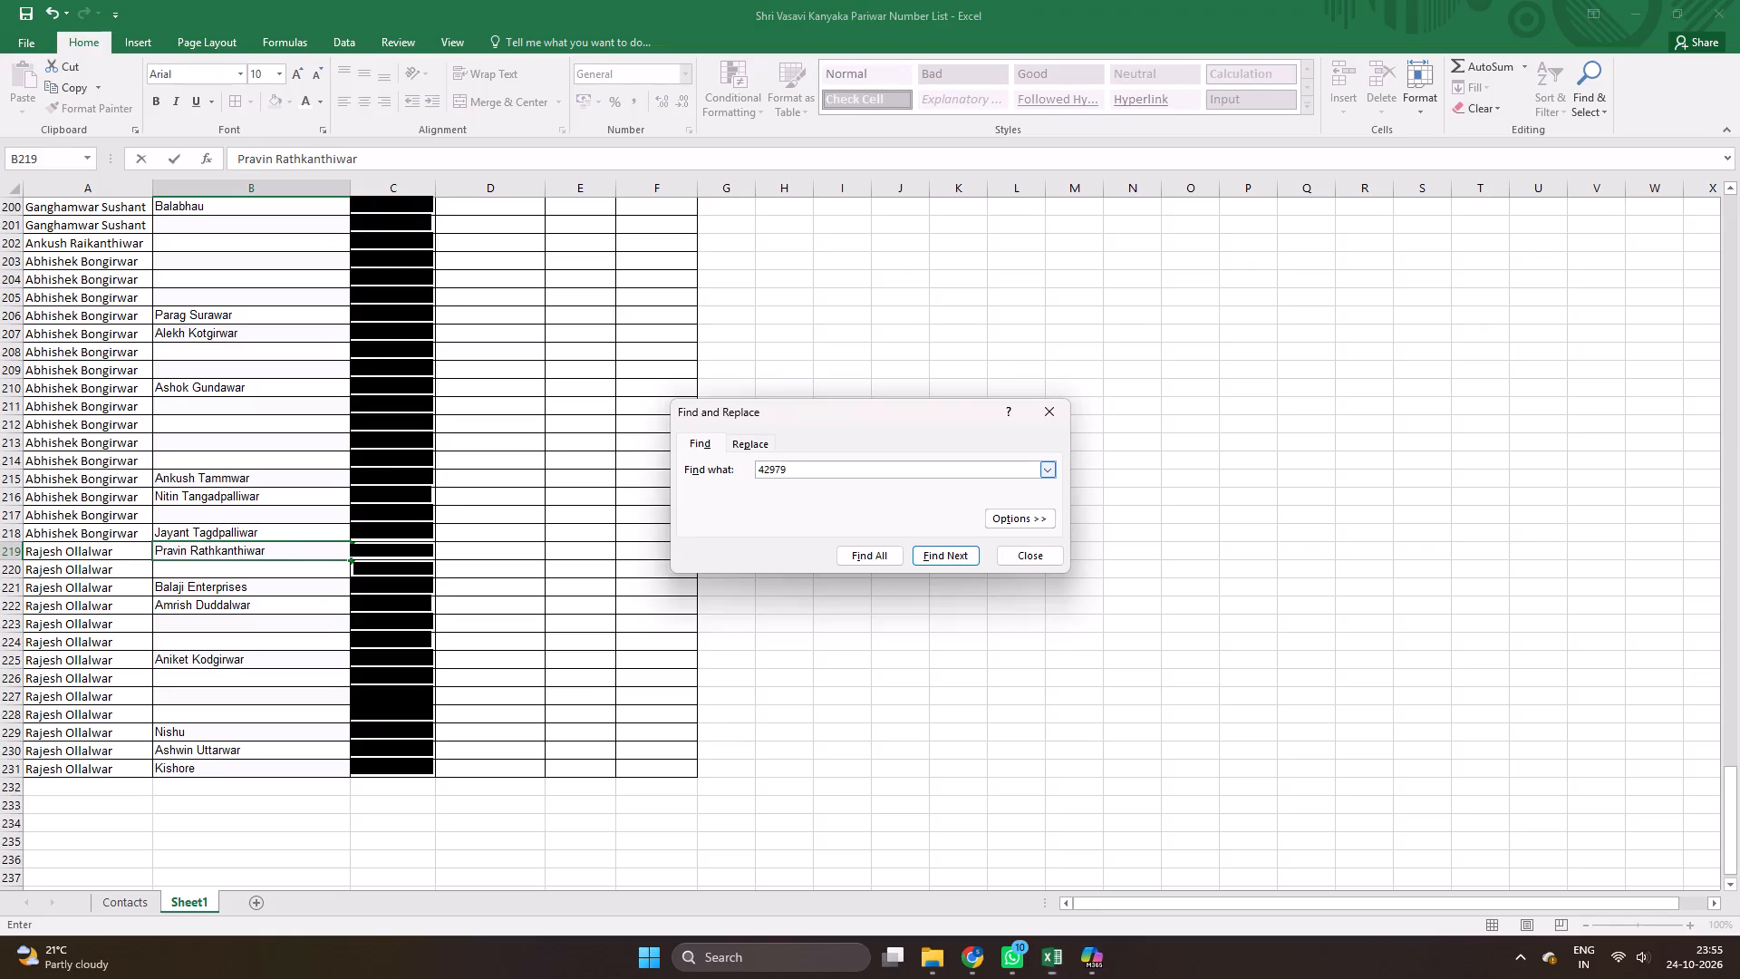
pyautogui.press('Delete')
pyautogui.press('BackSpace')
pyautogui.press('BackSpace')
pyautogui.press('BackSpace')
pyautogui.press('BackSpace')
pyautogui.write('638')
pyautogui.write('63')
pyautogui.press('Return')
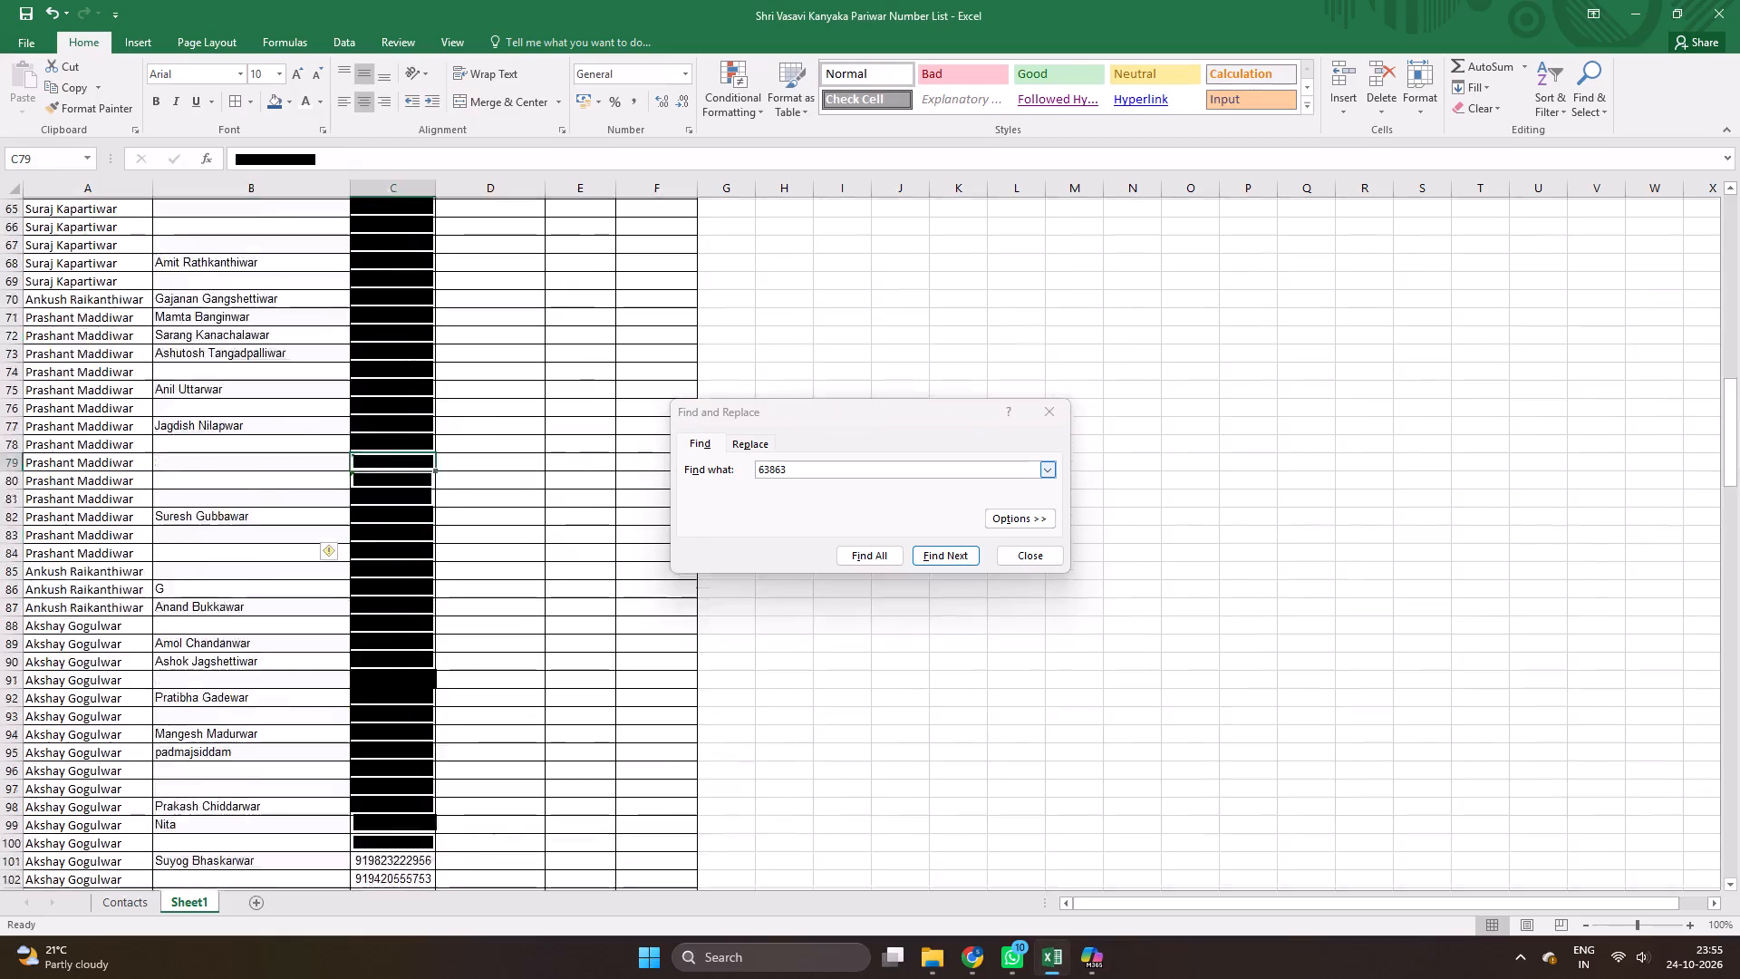
pyautogui.click(255, 557)
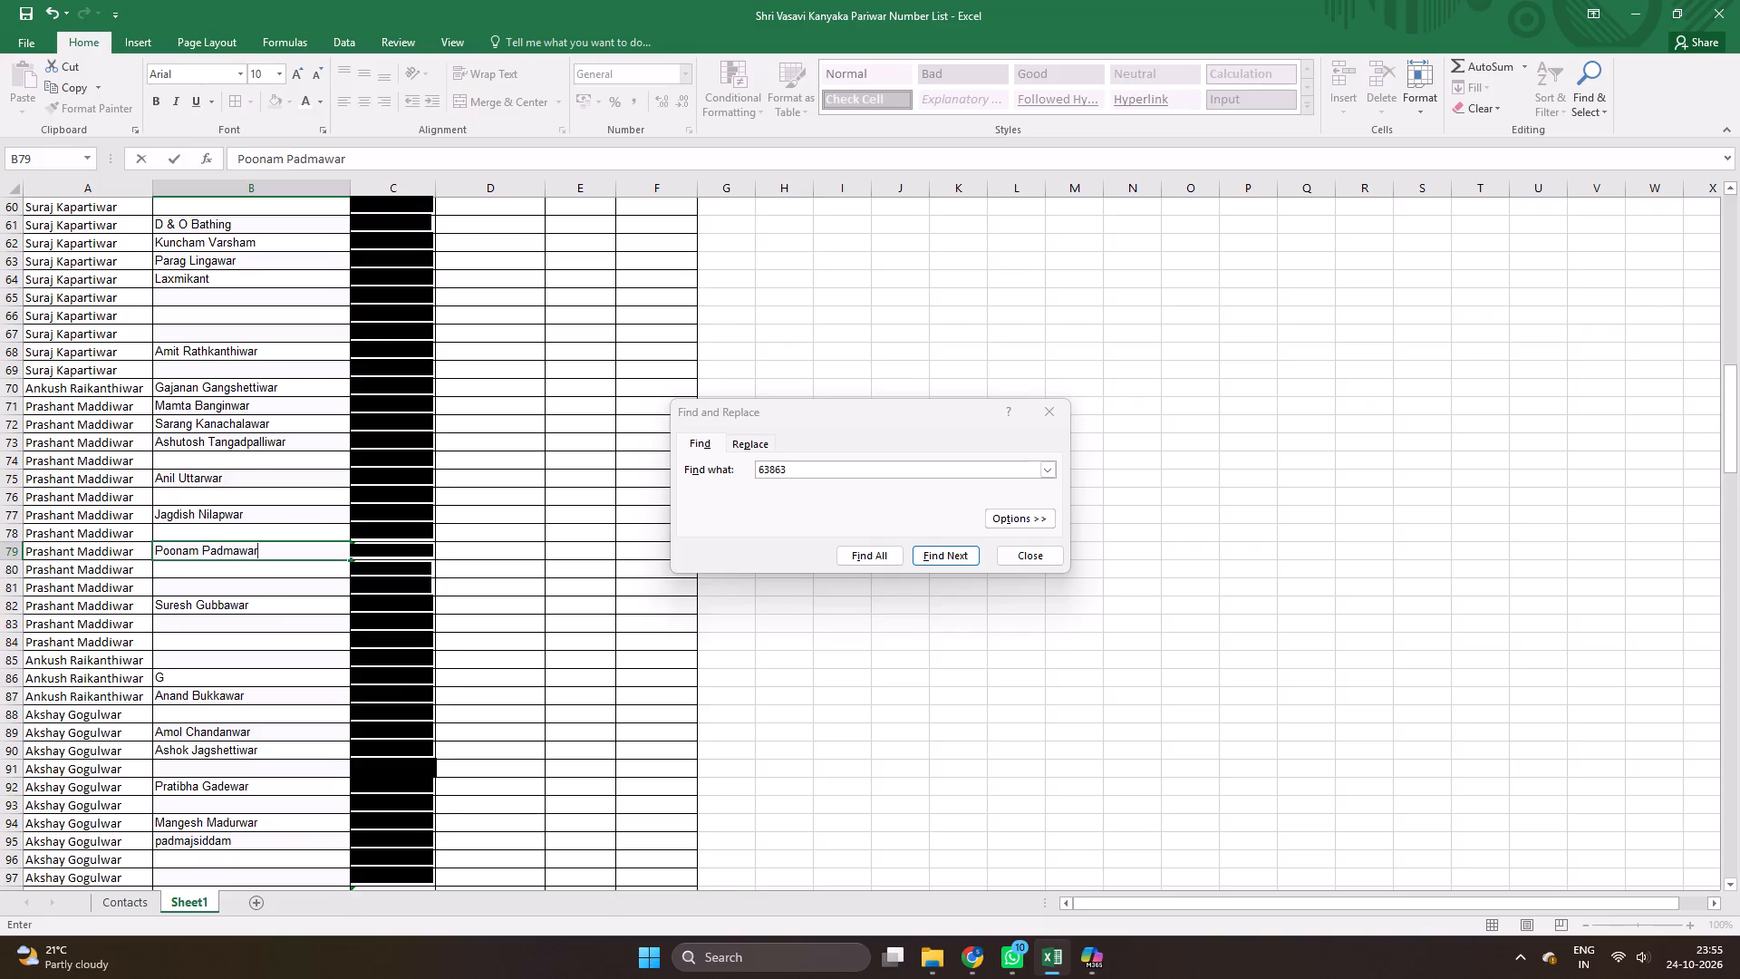
# Find the seventy-fifth contact by a five-digit part of the phone number and enter only the contact's first name in B65.
pyautogui.click(810, 470)
pyautogui.press('BackSpace')
pyautogui.press('BackSpace')
pyautogui.press('BackSpace')
pyautogui.press('BackSpace')
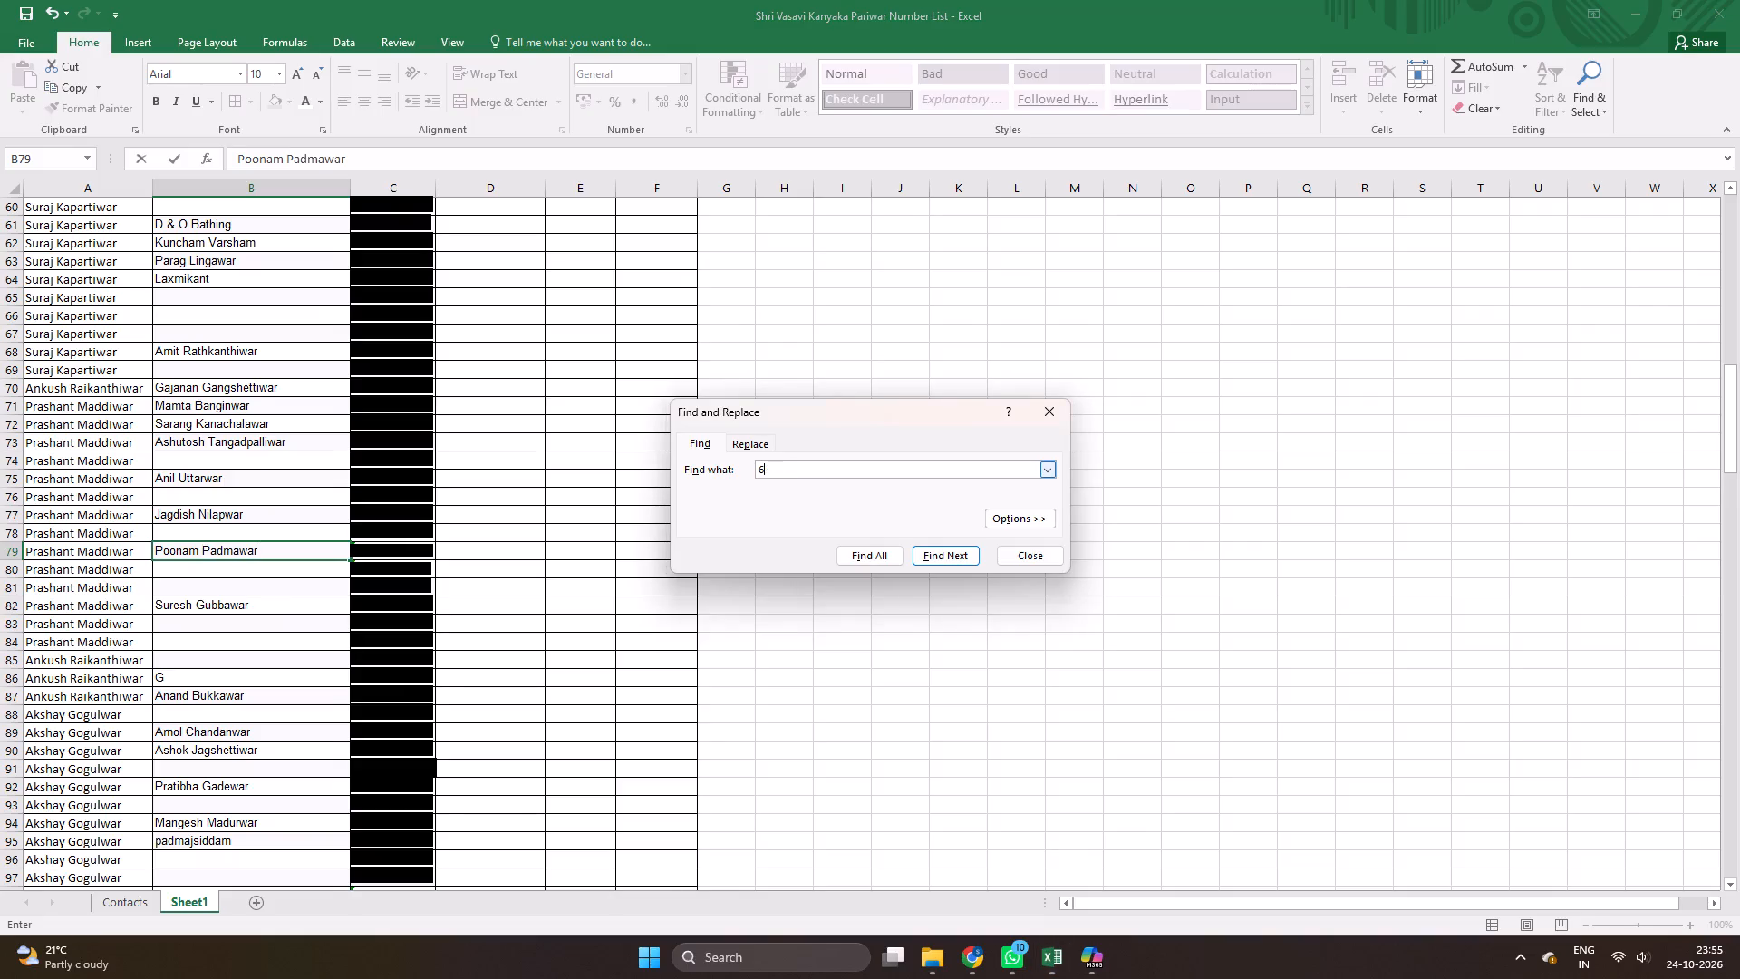
pyautogui.press('BackSpace')
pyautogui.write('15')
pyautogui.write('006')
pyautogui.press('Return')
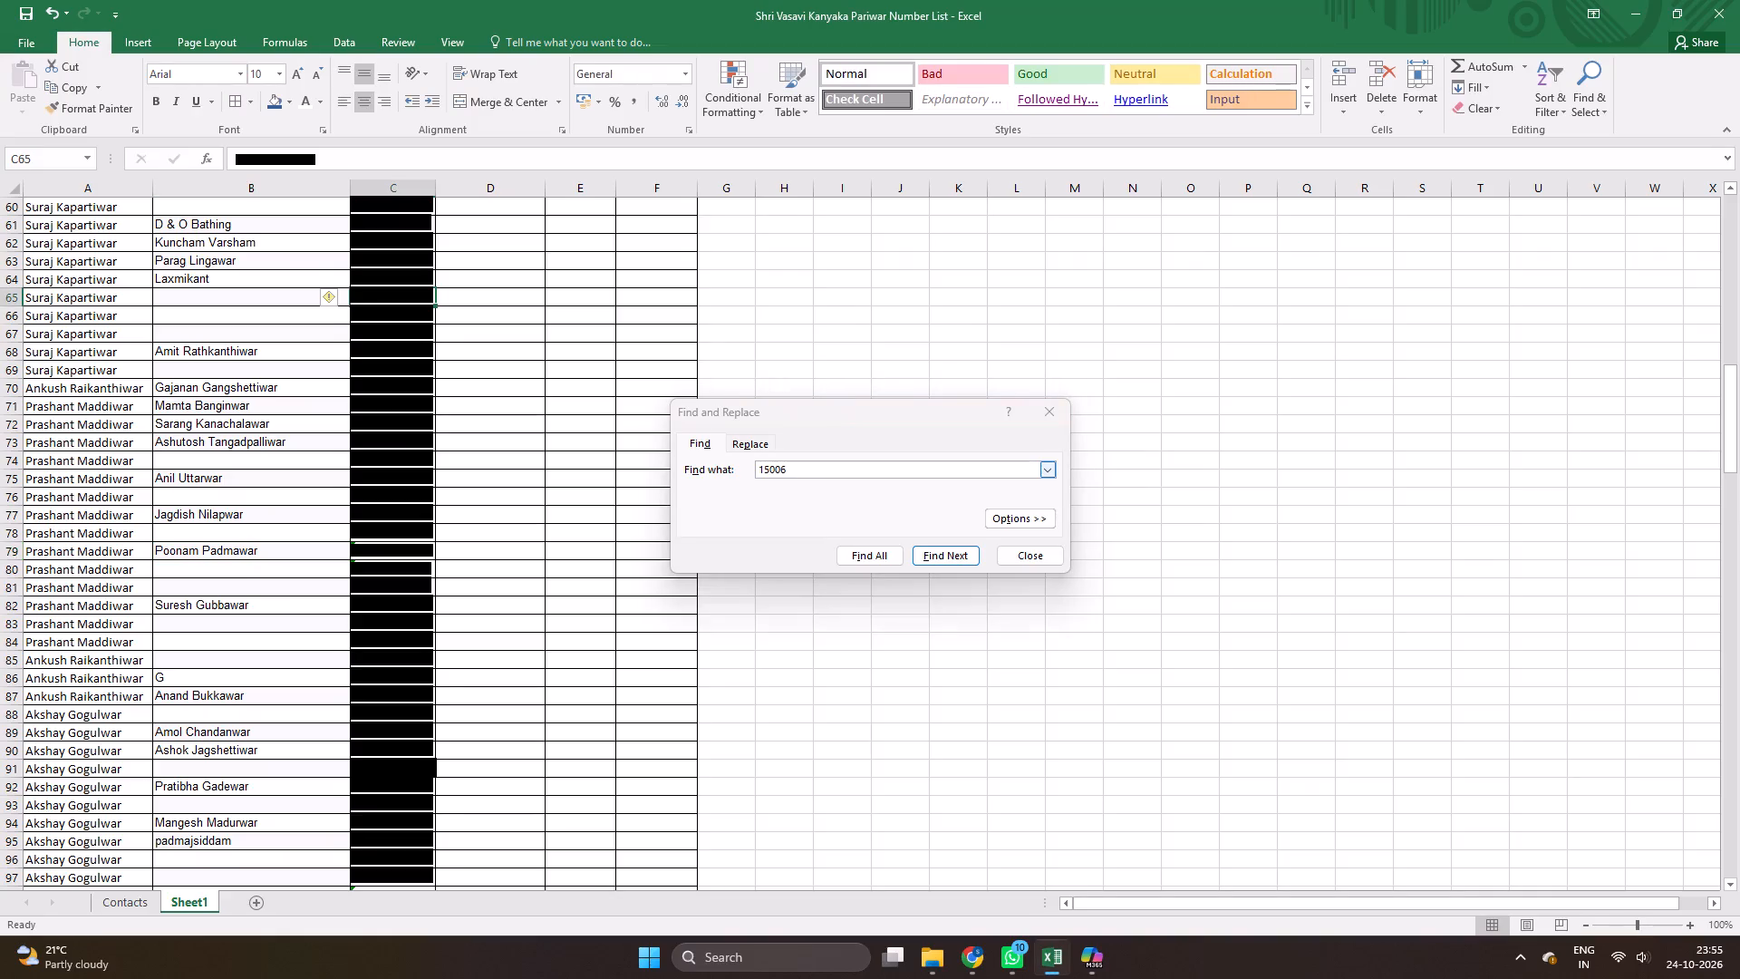
pyautogui.click(263, 302)
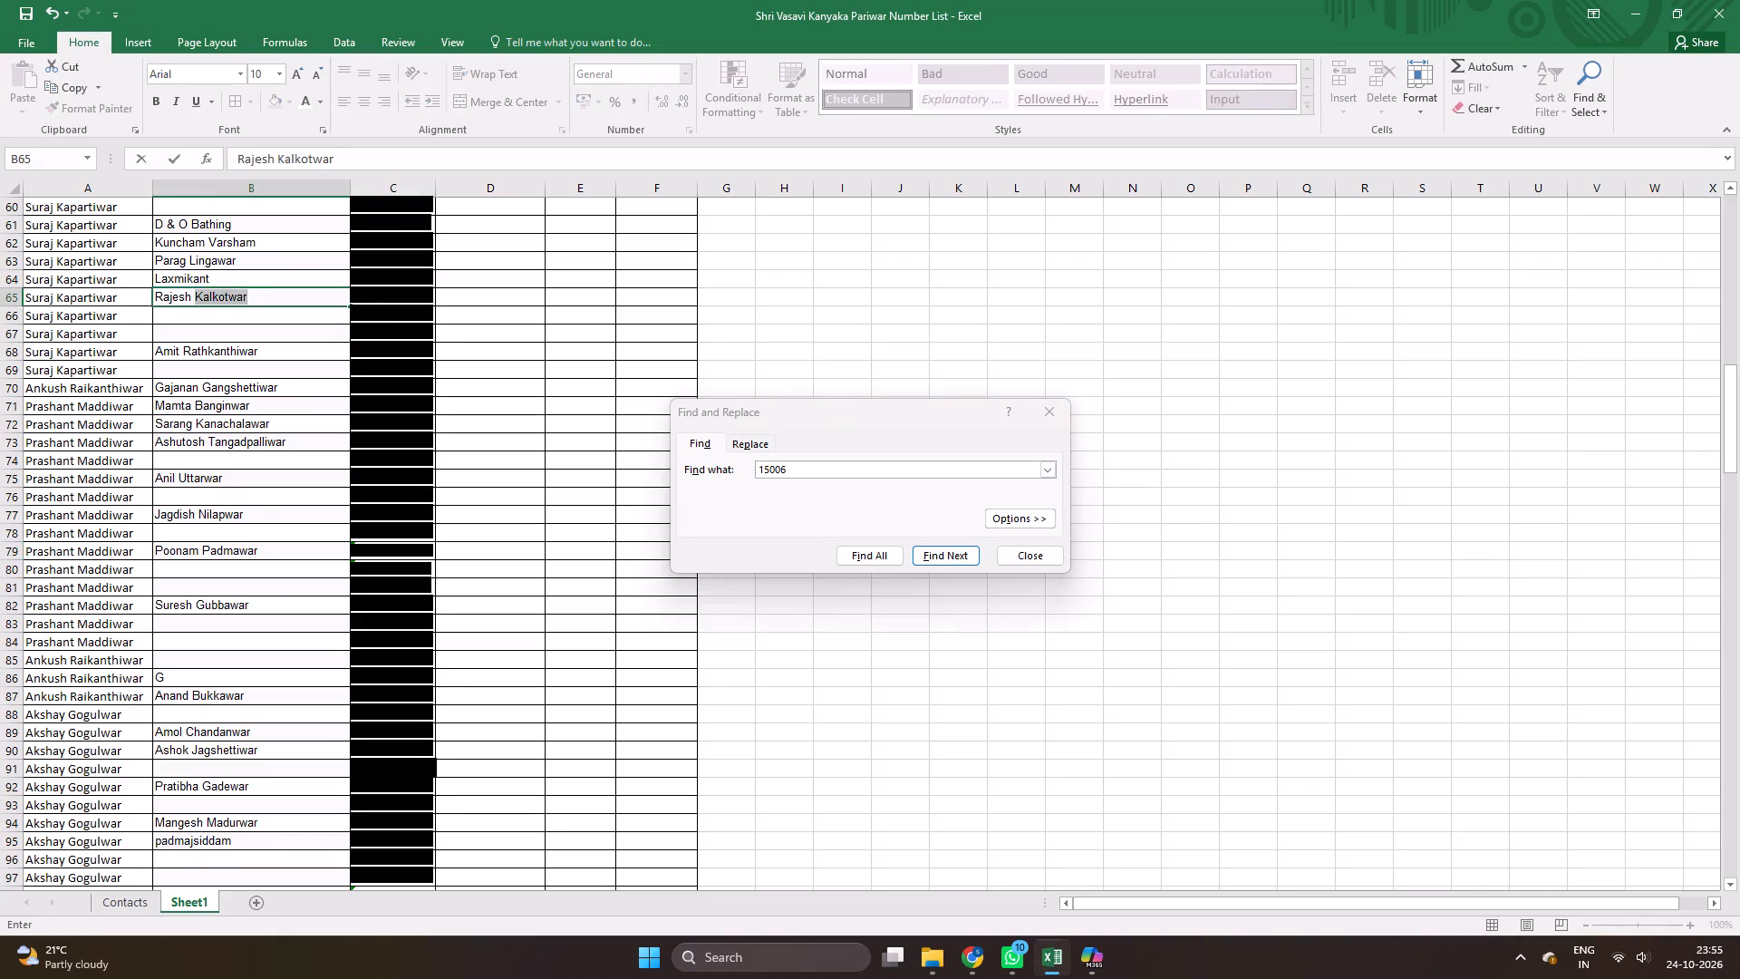
pyautogui.press('Delete')
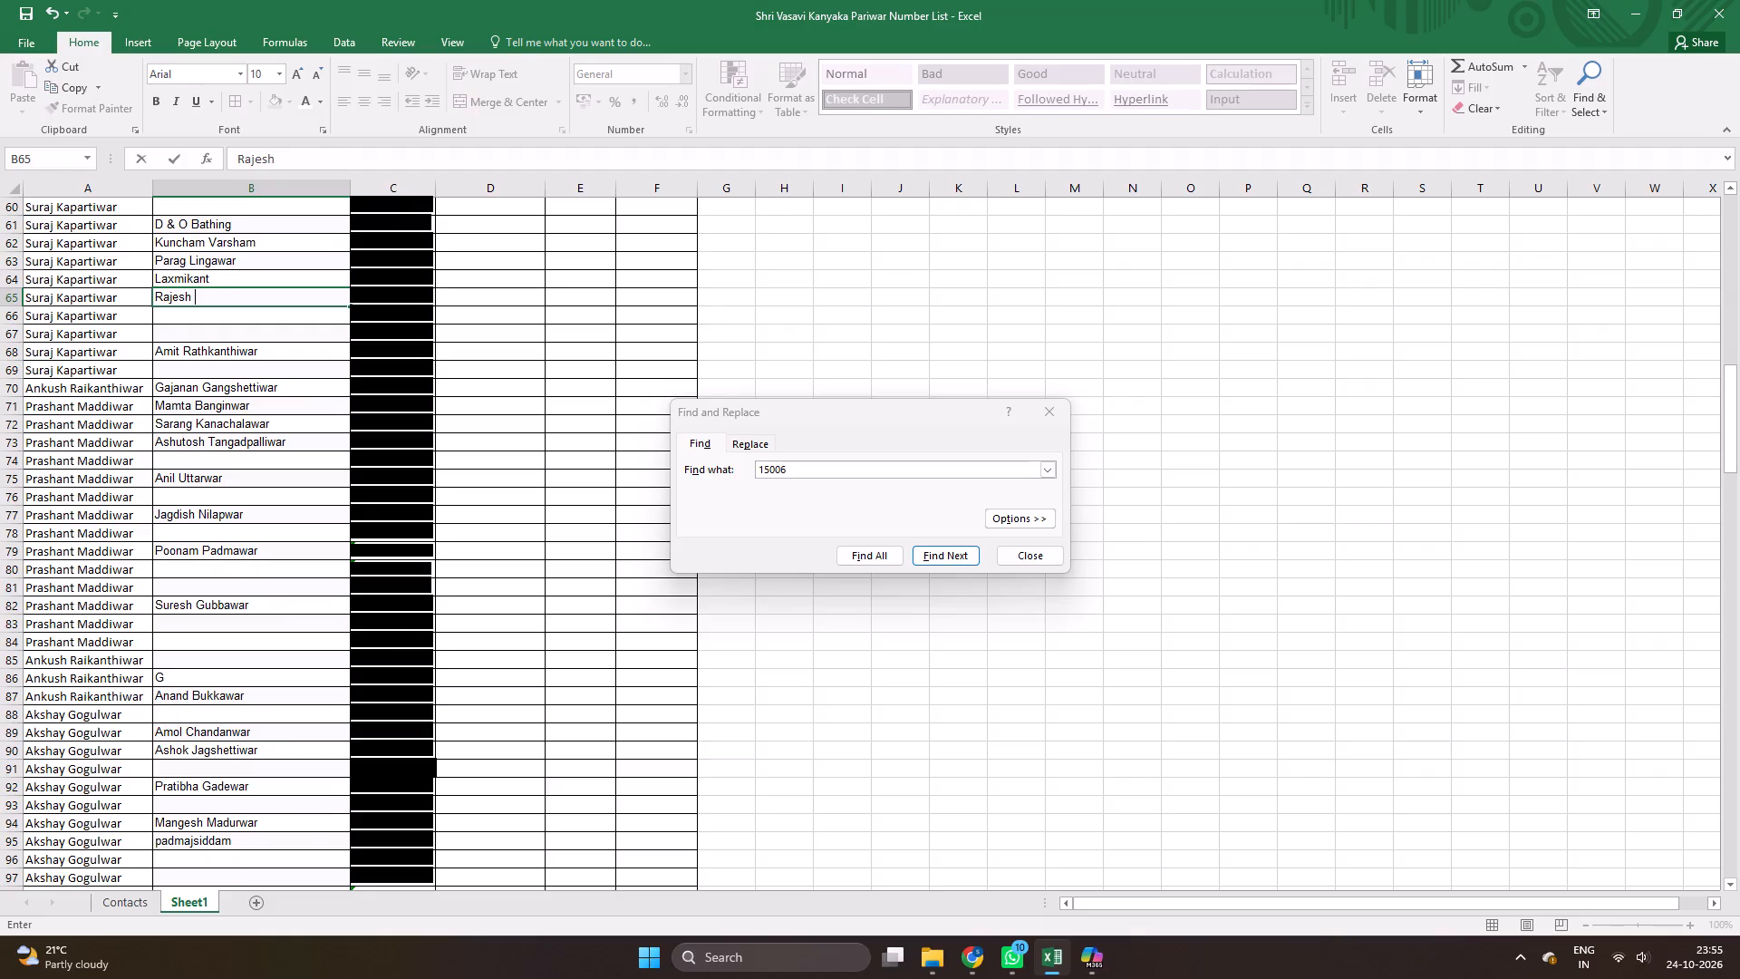
# Find the seventy-sixth contact by a five-digit part of the phone number and enter the contact's full name in B147.
pyautogui.click(809, 474)
pyautogui.press('BackSpace')
pyautogui.press('BackSpace')
pyautogui.press('BackSpace')
pyautogui.press('BackSpace')
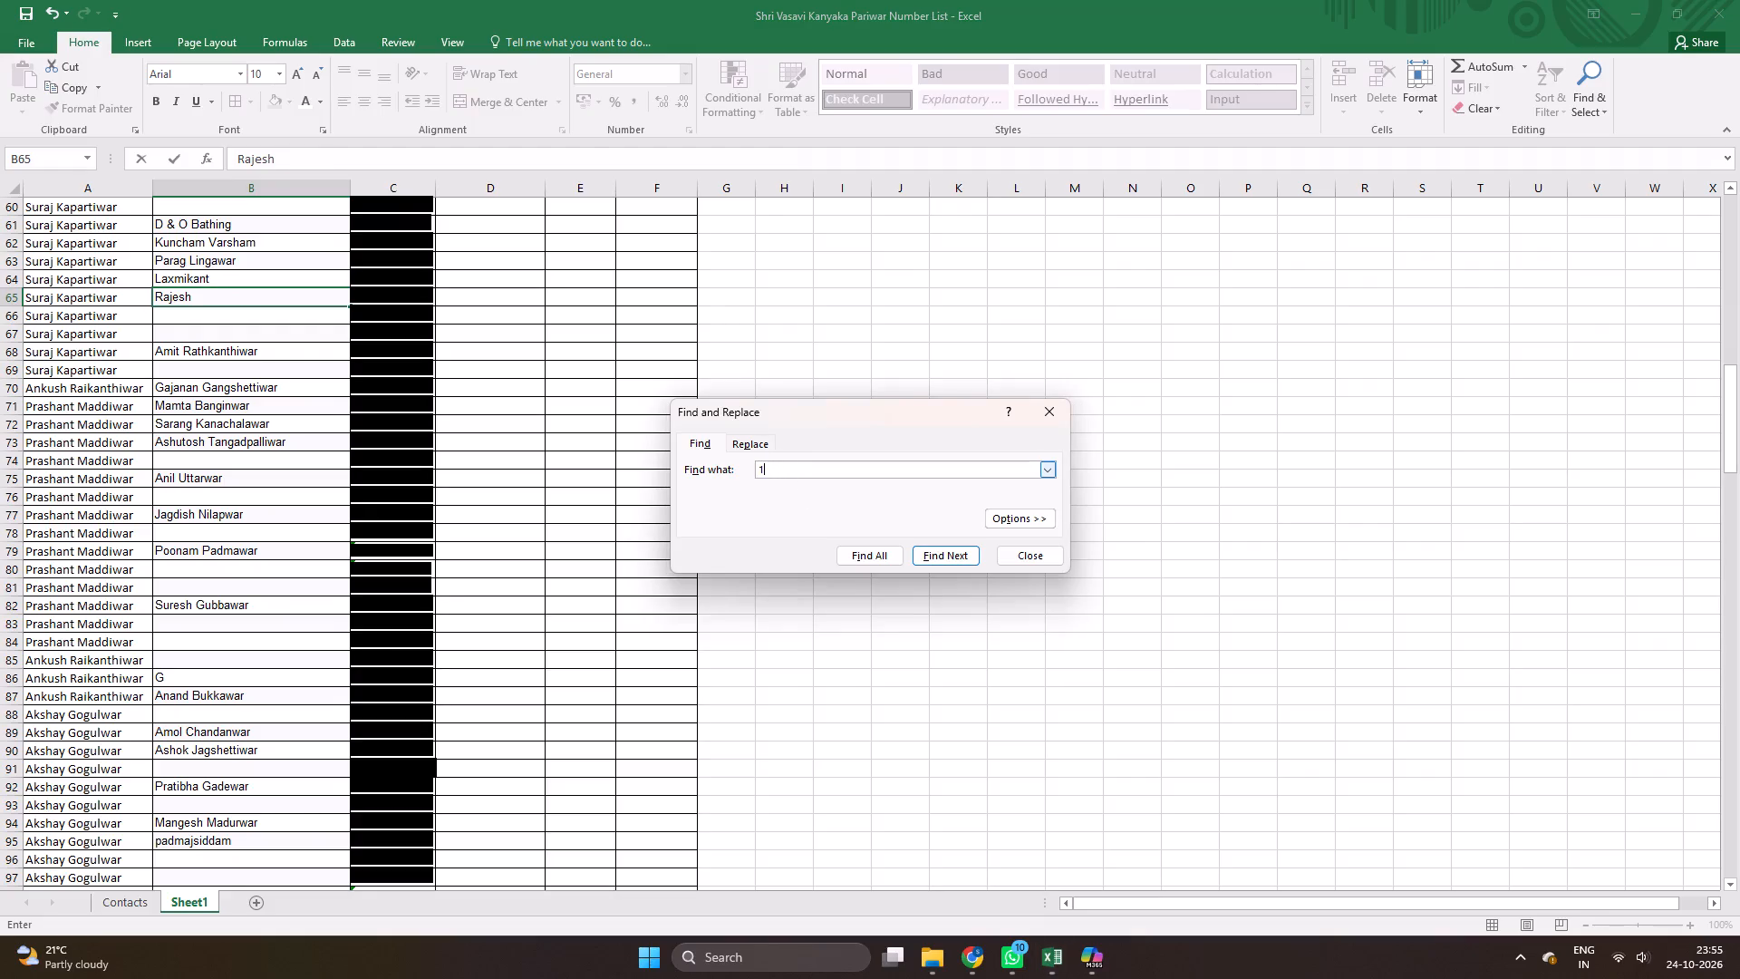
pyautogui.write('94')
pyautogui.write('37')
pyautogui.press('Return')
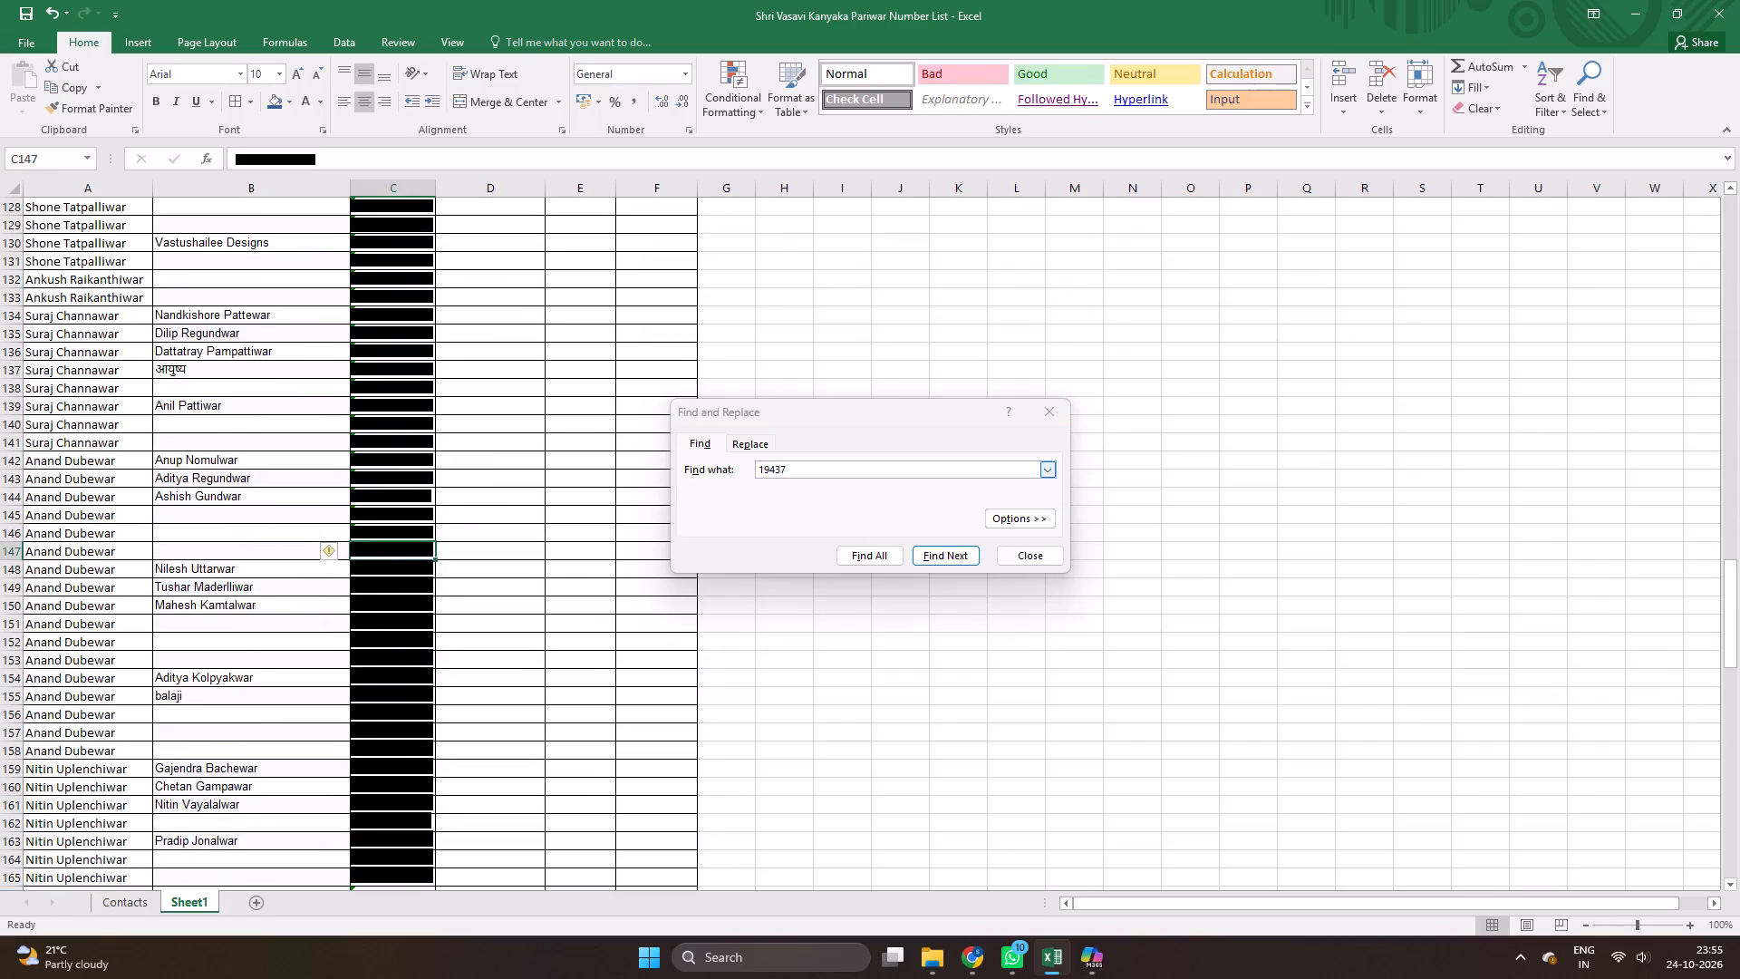
pyautogui.click(192, 551)
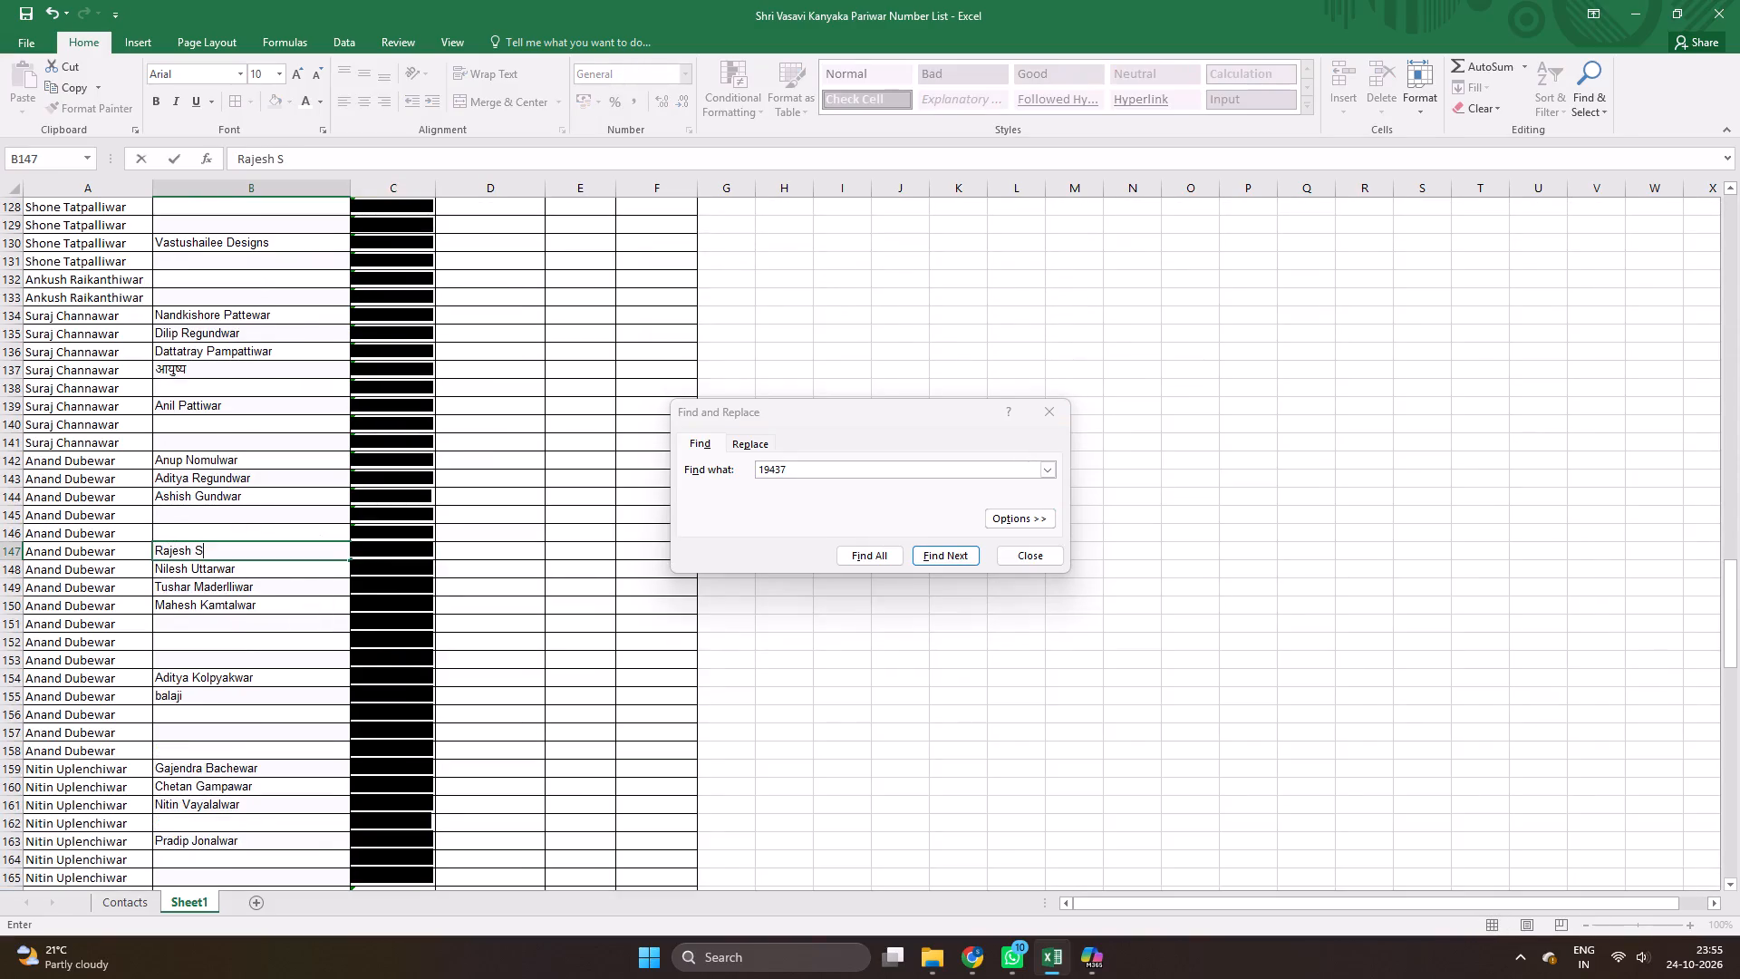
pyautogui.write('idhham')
# Find the seventy-seventh contact by a five-digit part of the phone number and enter only the contact's first name in B104.
pyautogui.click(802, 471)
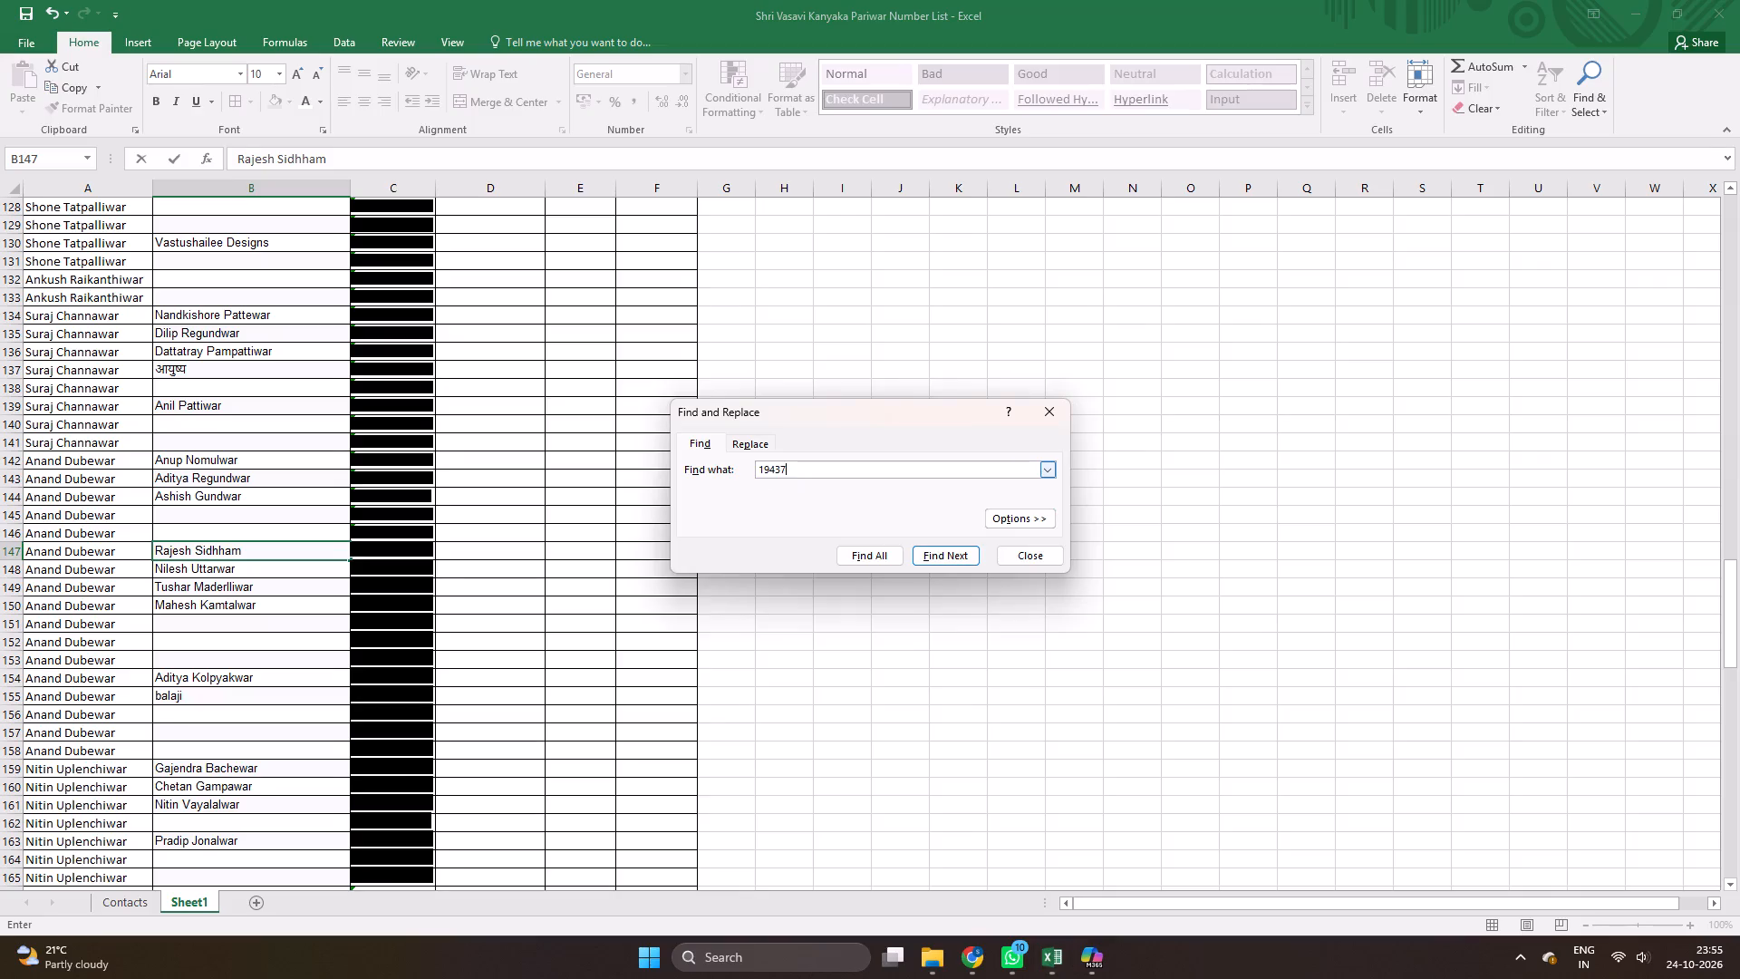
pyautogui.press('BackSpace')
pyautogui.press('BackSpace')
pyautogui.press('BackSpace')
pyautogui.press('BackSpace')
pyautogui.press('BackSpace')
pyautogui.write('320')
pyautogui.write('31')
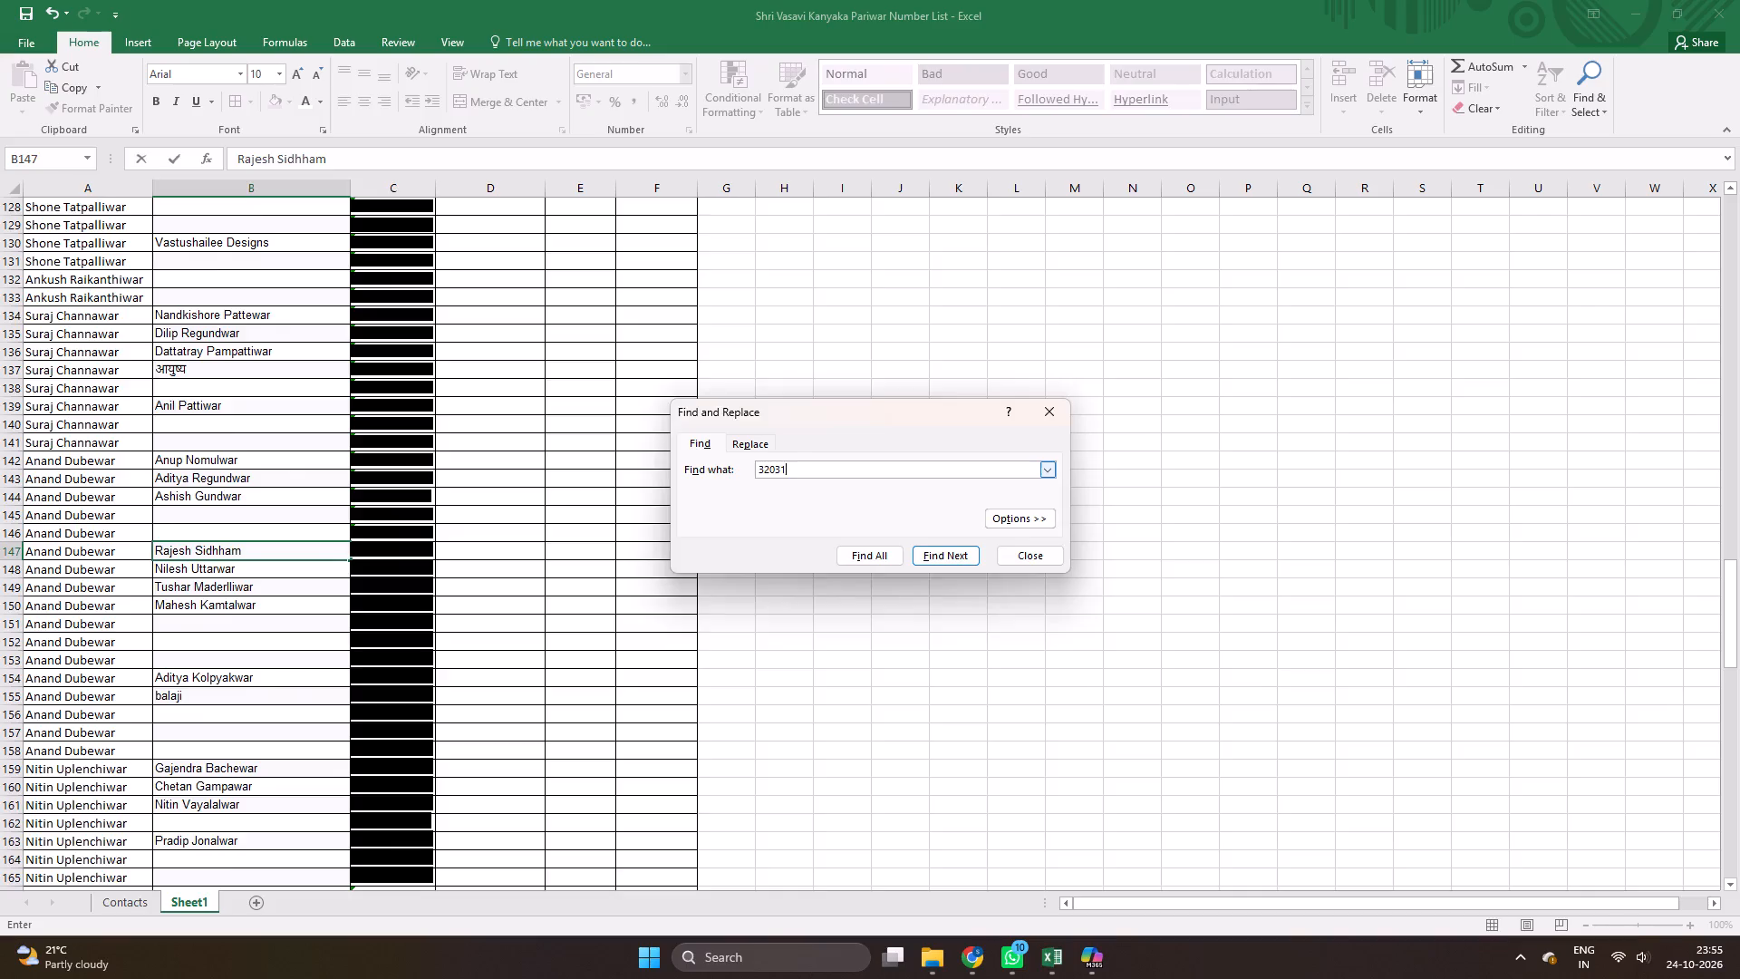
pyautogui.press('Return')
pyautogui.click(237, 546)
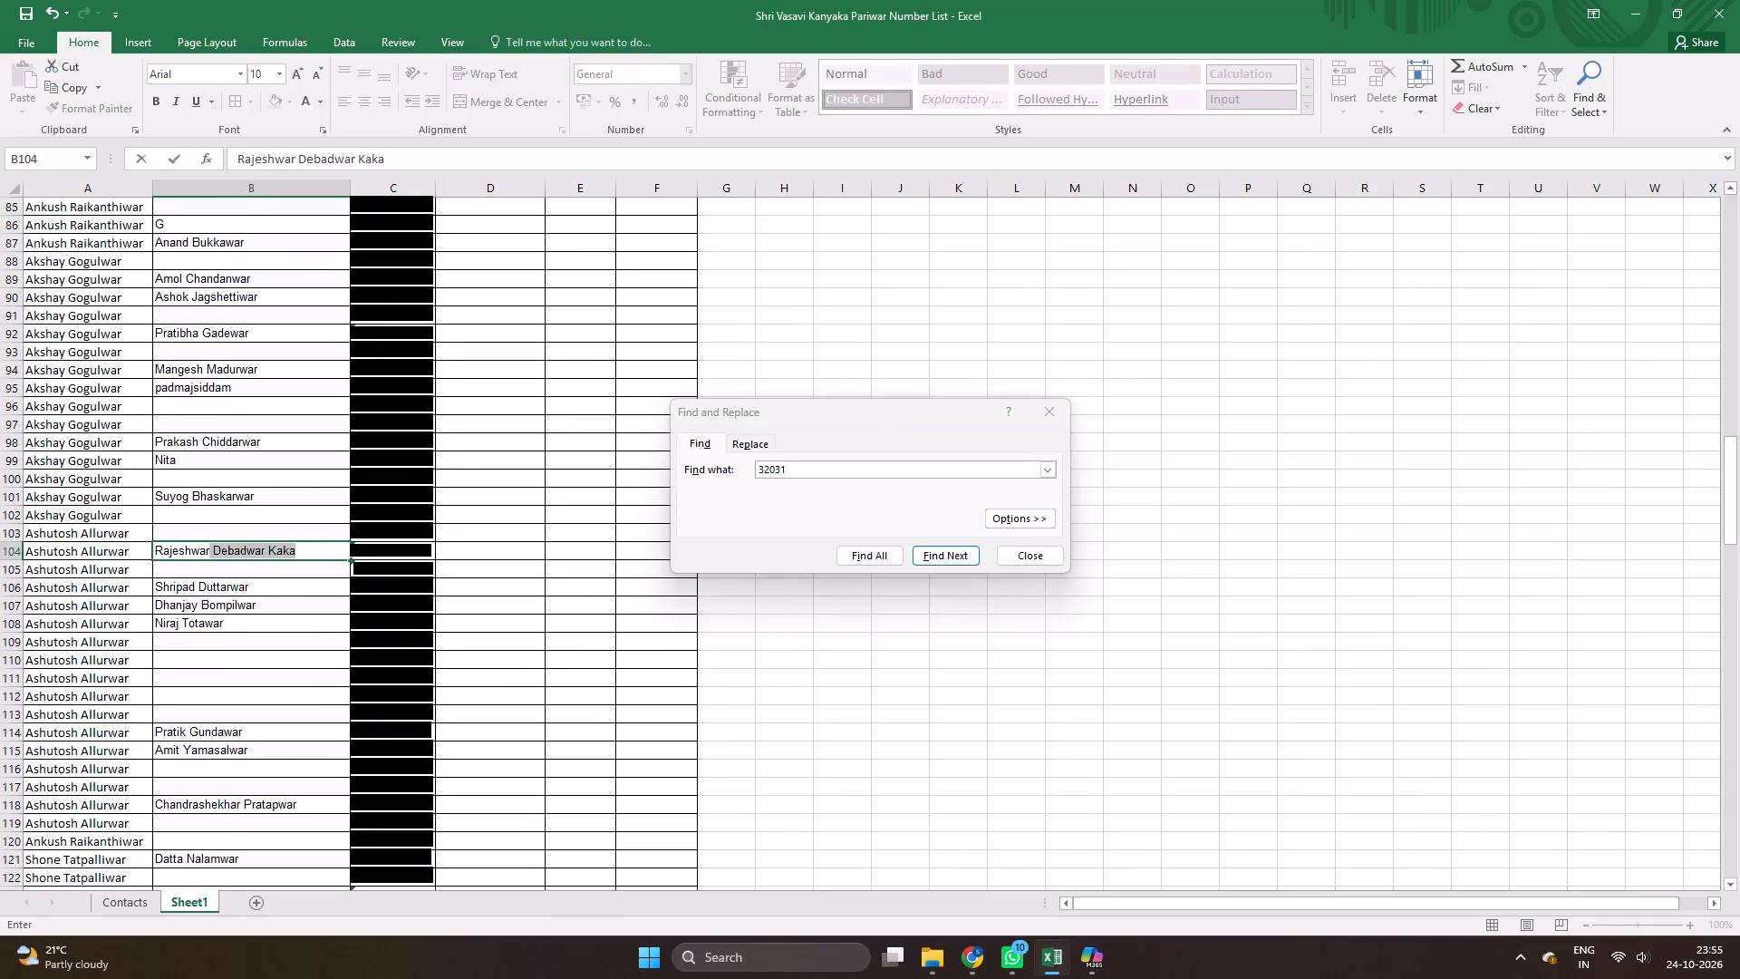
pyautogui.press('Delete')
pyautogui.press('Delete')
pyautogui.press('Delete')
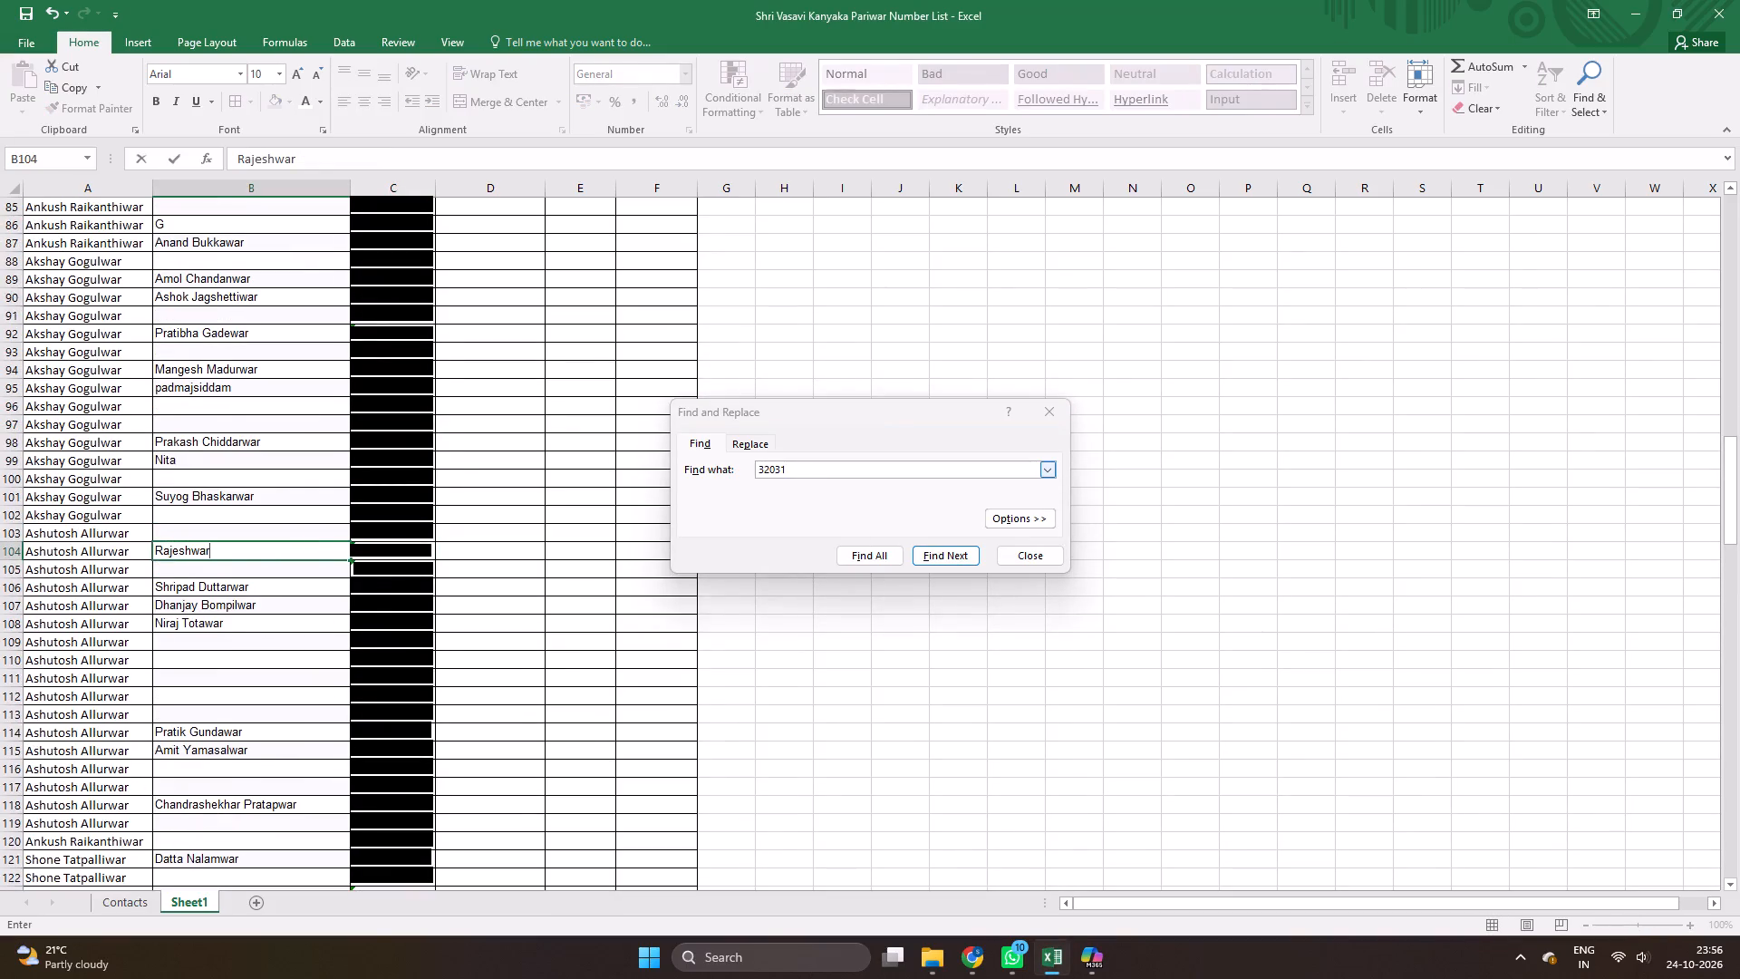
# Find the seventy-eighth contact by a five-digit part of the phone number and enter the contact's full name in B197.
pyautogui.click(810, 466)
pyautogui.press('BackSpace')
pyautogui.press('BackSpace')
pyautogui.press('BackSpace')
pyautogui.press('BackSpace')
pyautogui.press('BackSpace')
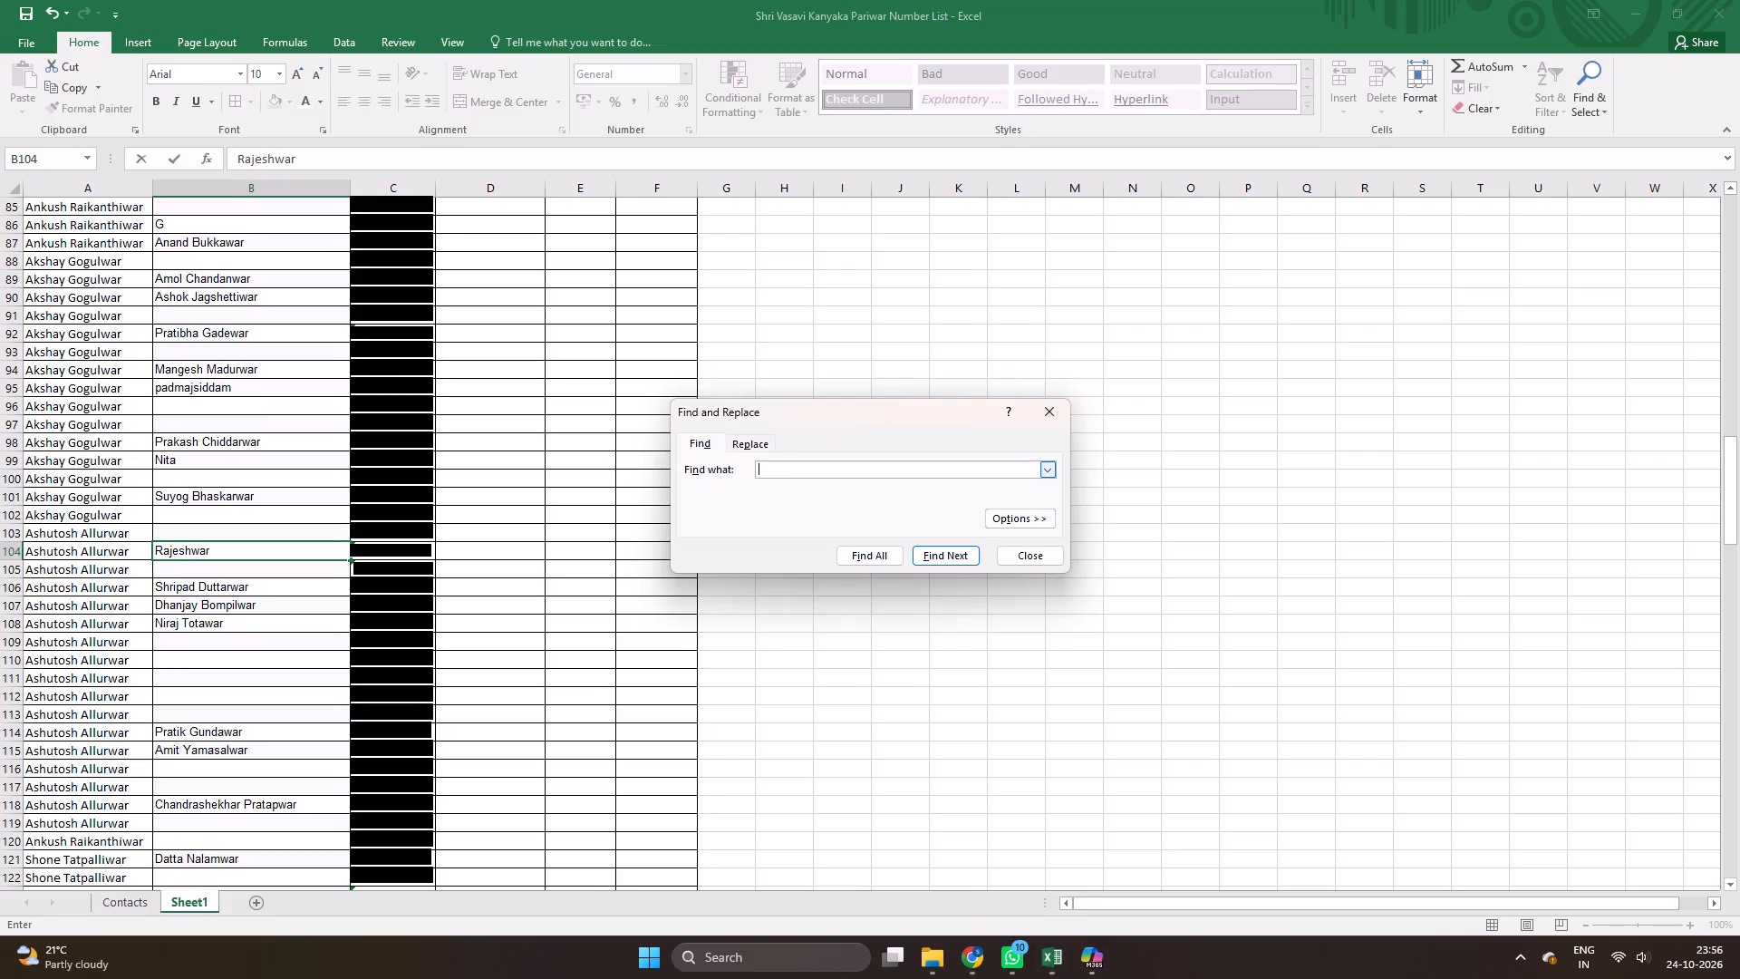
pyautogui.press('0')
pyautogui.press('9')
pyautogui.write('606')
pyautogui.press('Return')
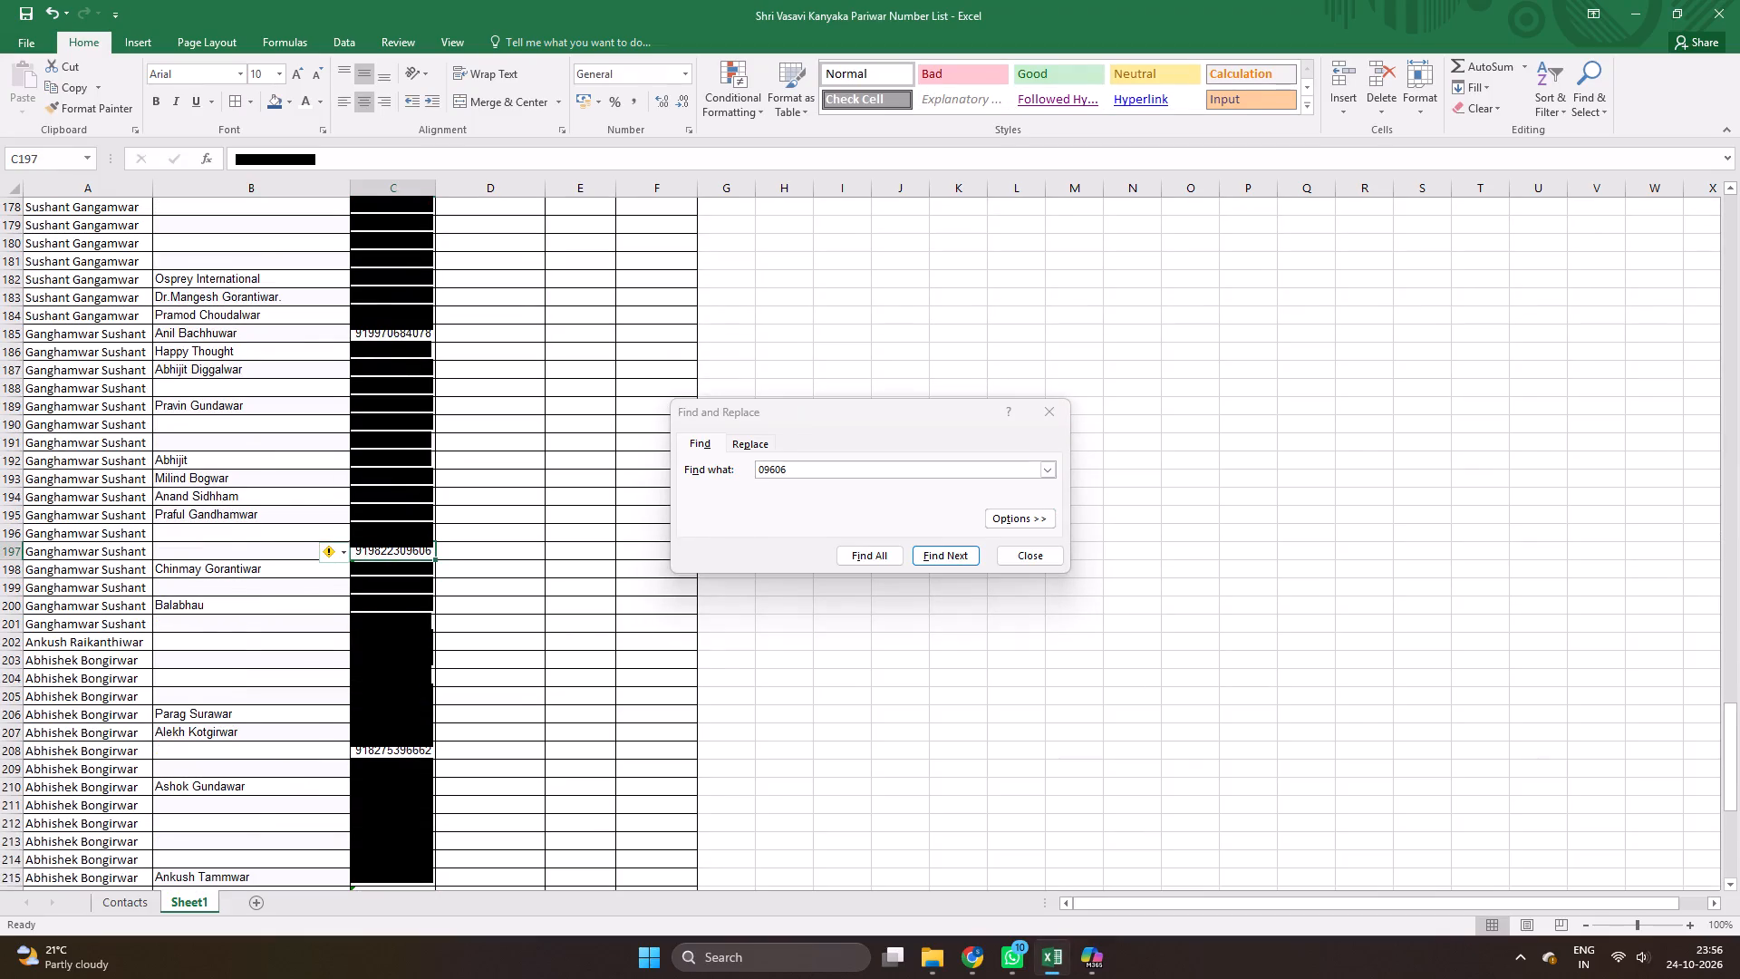
pyautogui.click(265, 556)
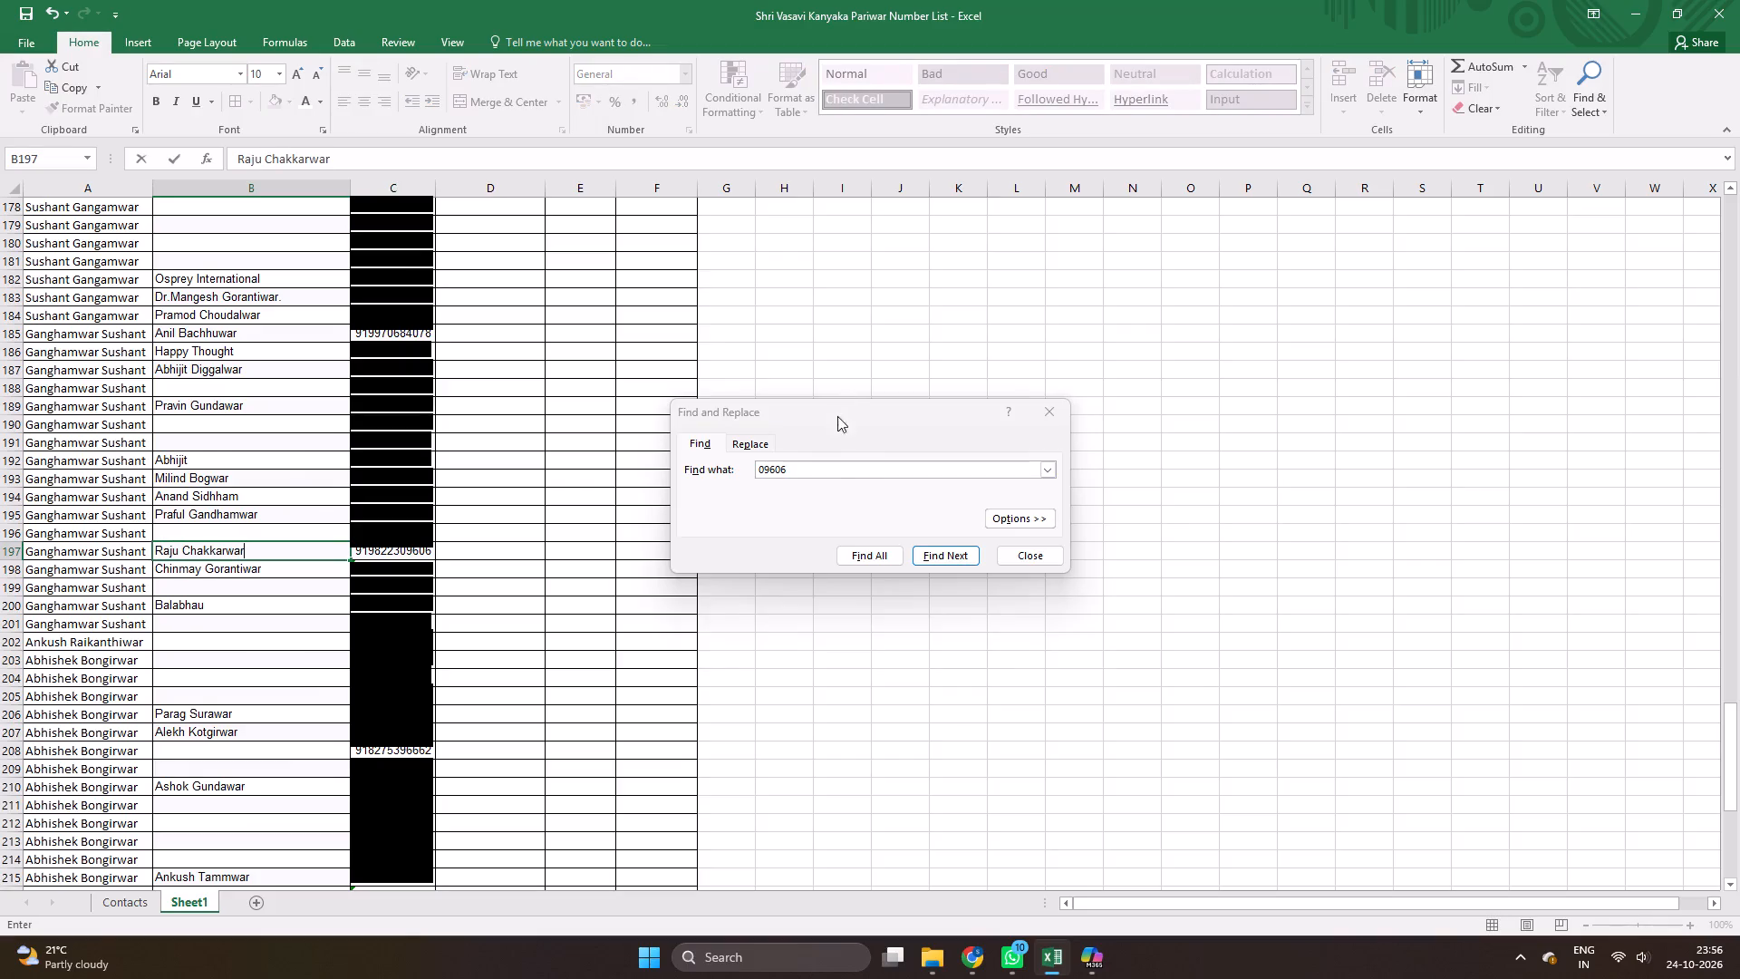
# Find the seventy-ninth contact by a five-digit part of the phone number and enter the contact's full name in B181.
pyautogui.click(818, 465)
pyautogui.press('BackSpace')
pyautogui.press('BackSpace')
pyautogui.press('BackSpace')
pyautogui.press('BackSpace')
pyautogui.press('BackSpace')
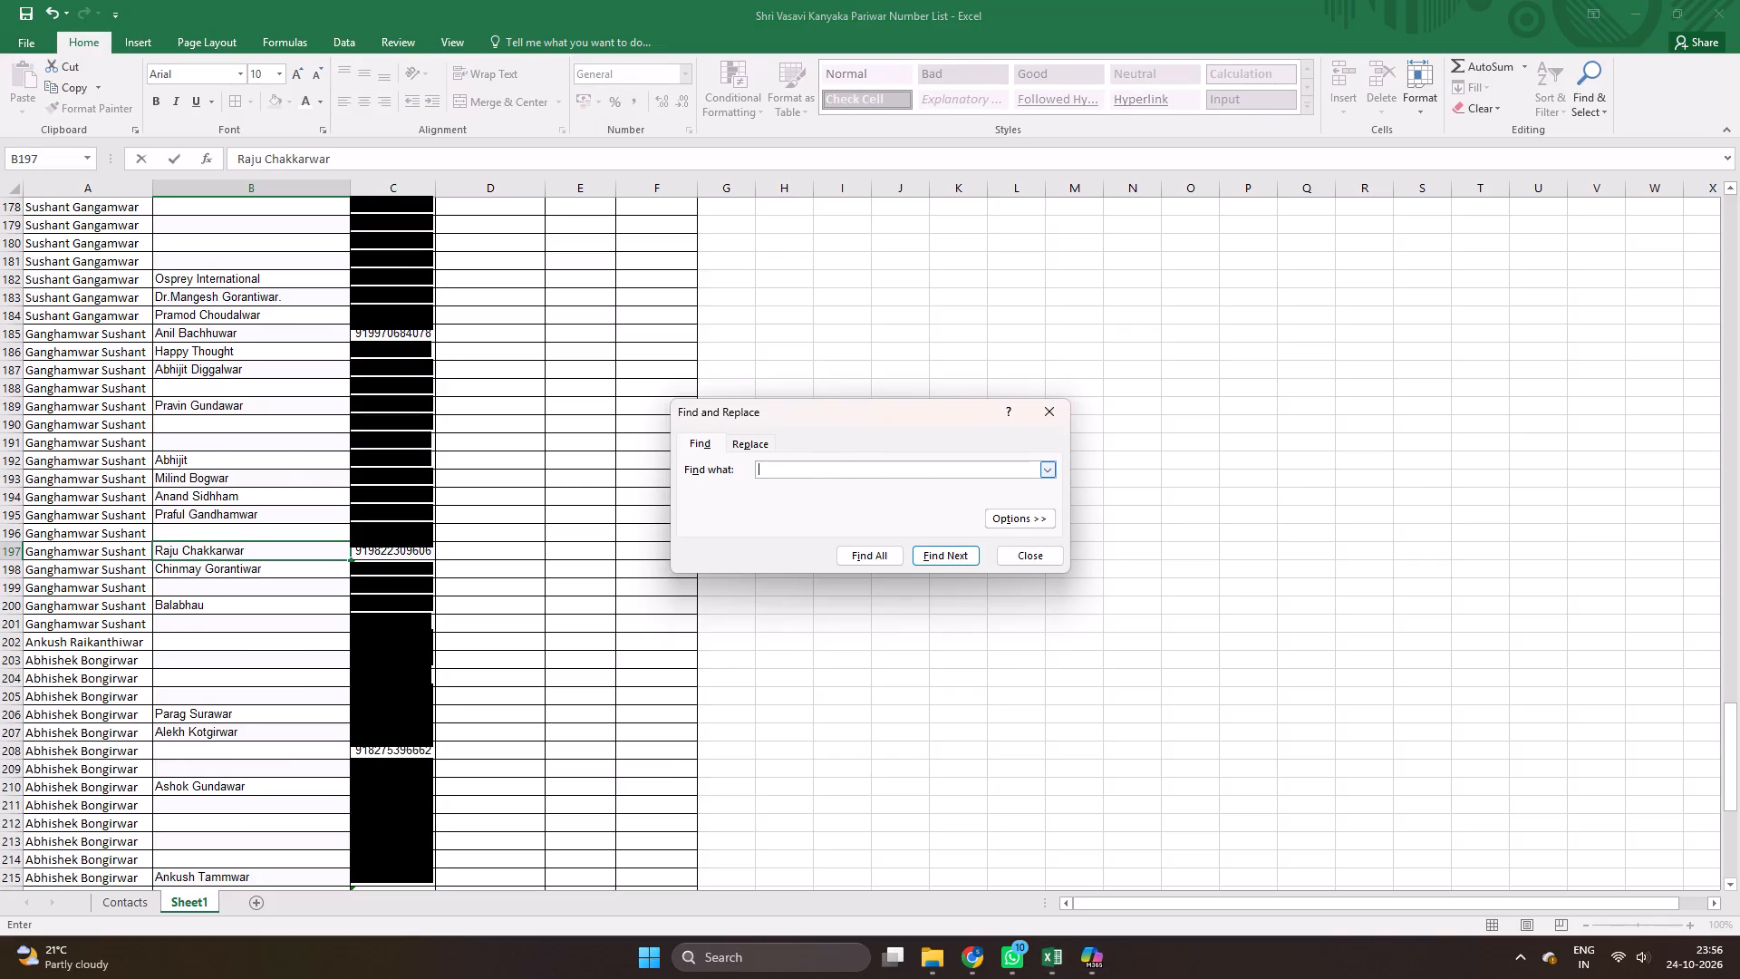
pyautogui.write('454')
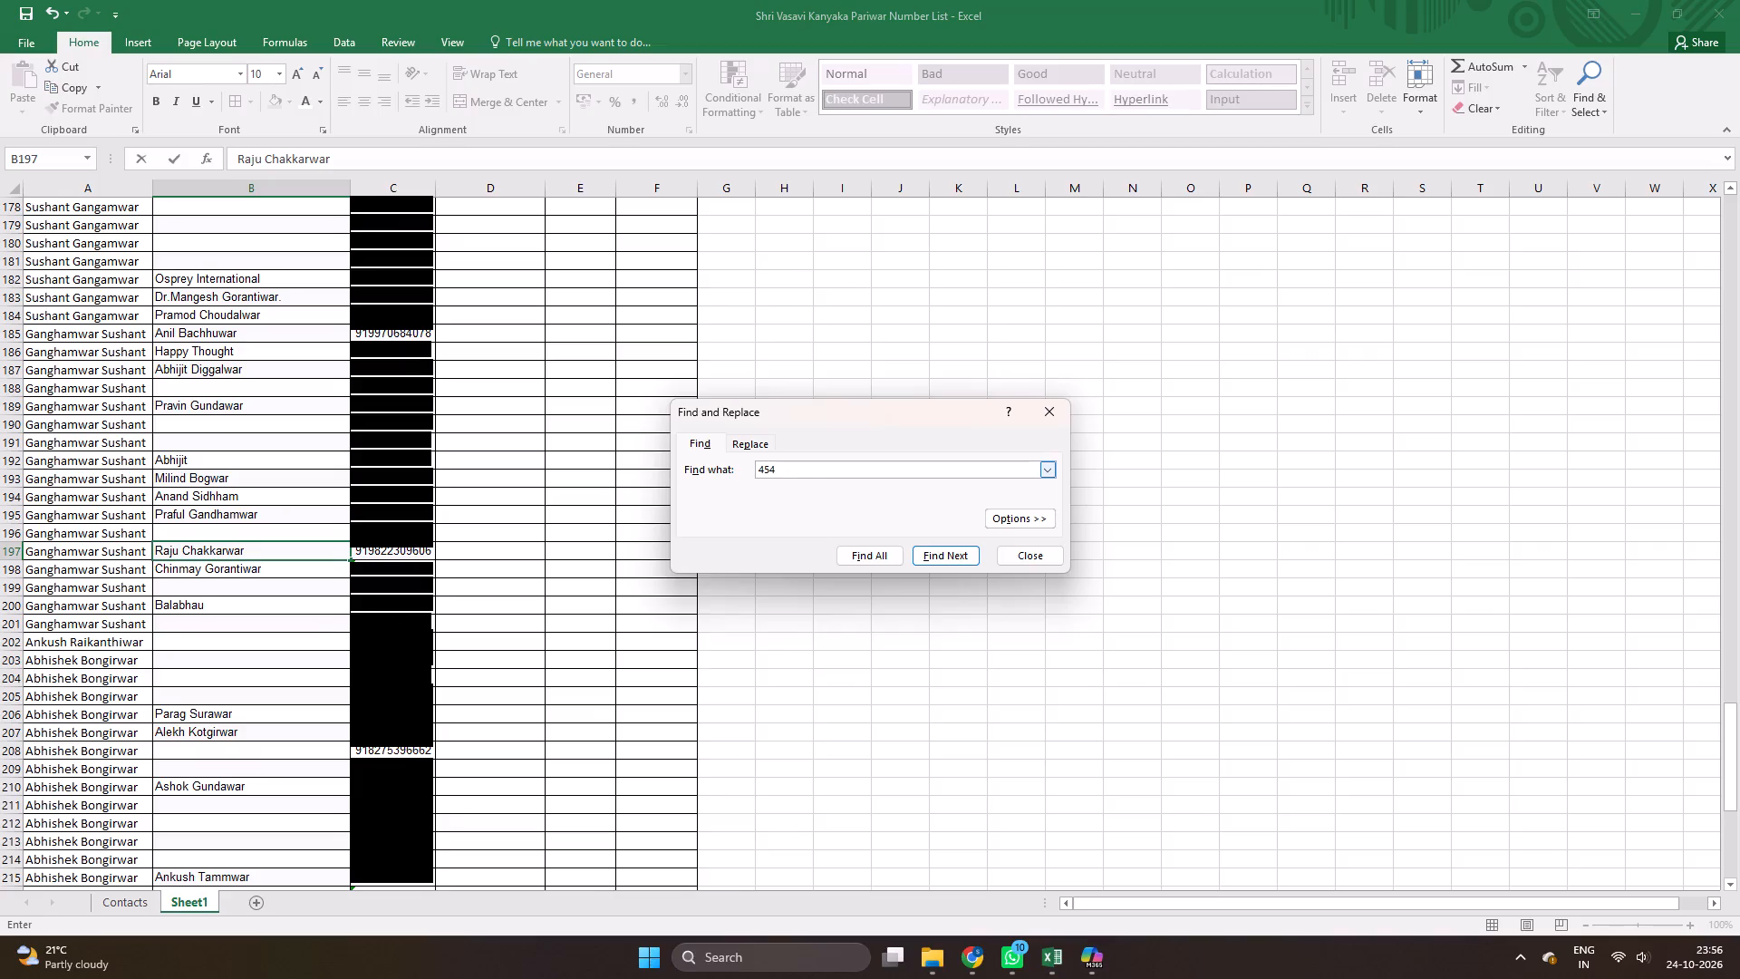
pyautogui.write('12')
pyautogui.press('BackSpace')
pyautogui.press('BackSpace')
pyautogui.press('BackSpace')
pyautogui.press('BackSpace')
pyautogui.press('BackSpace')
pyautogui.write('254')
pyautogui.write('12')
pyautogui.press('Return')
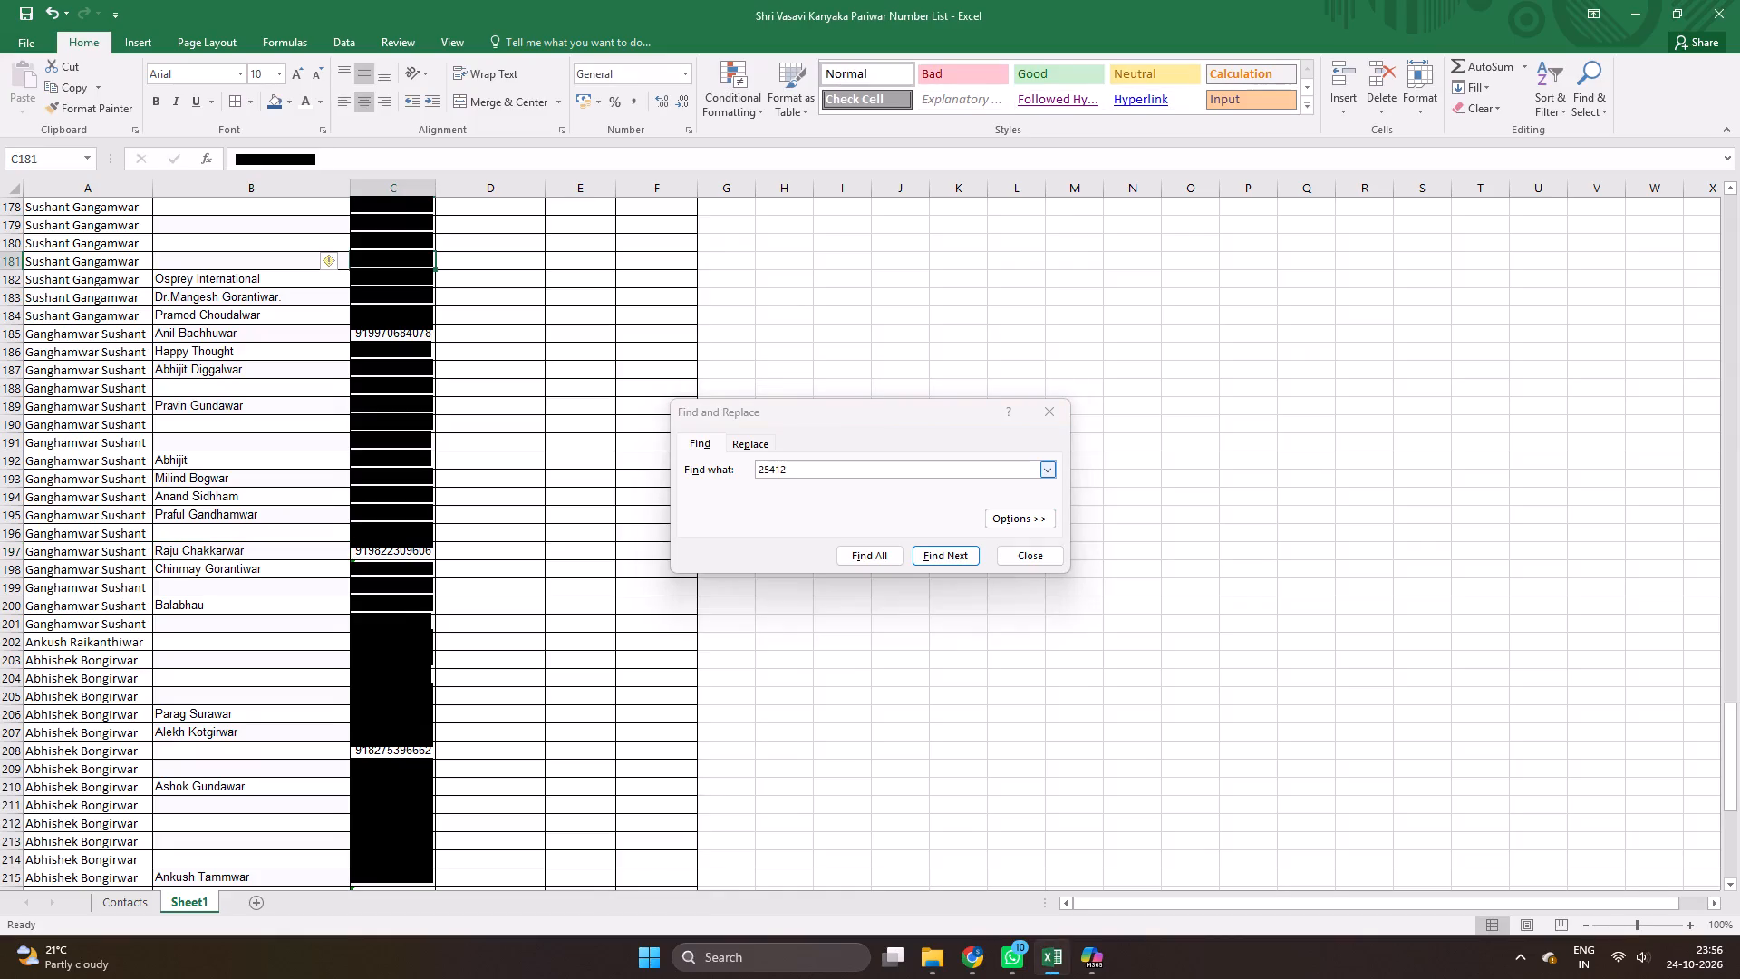
pyautogui.click(246, 270)
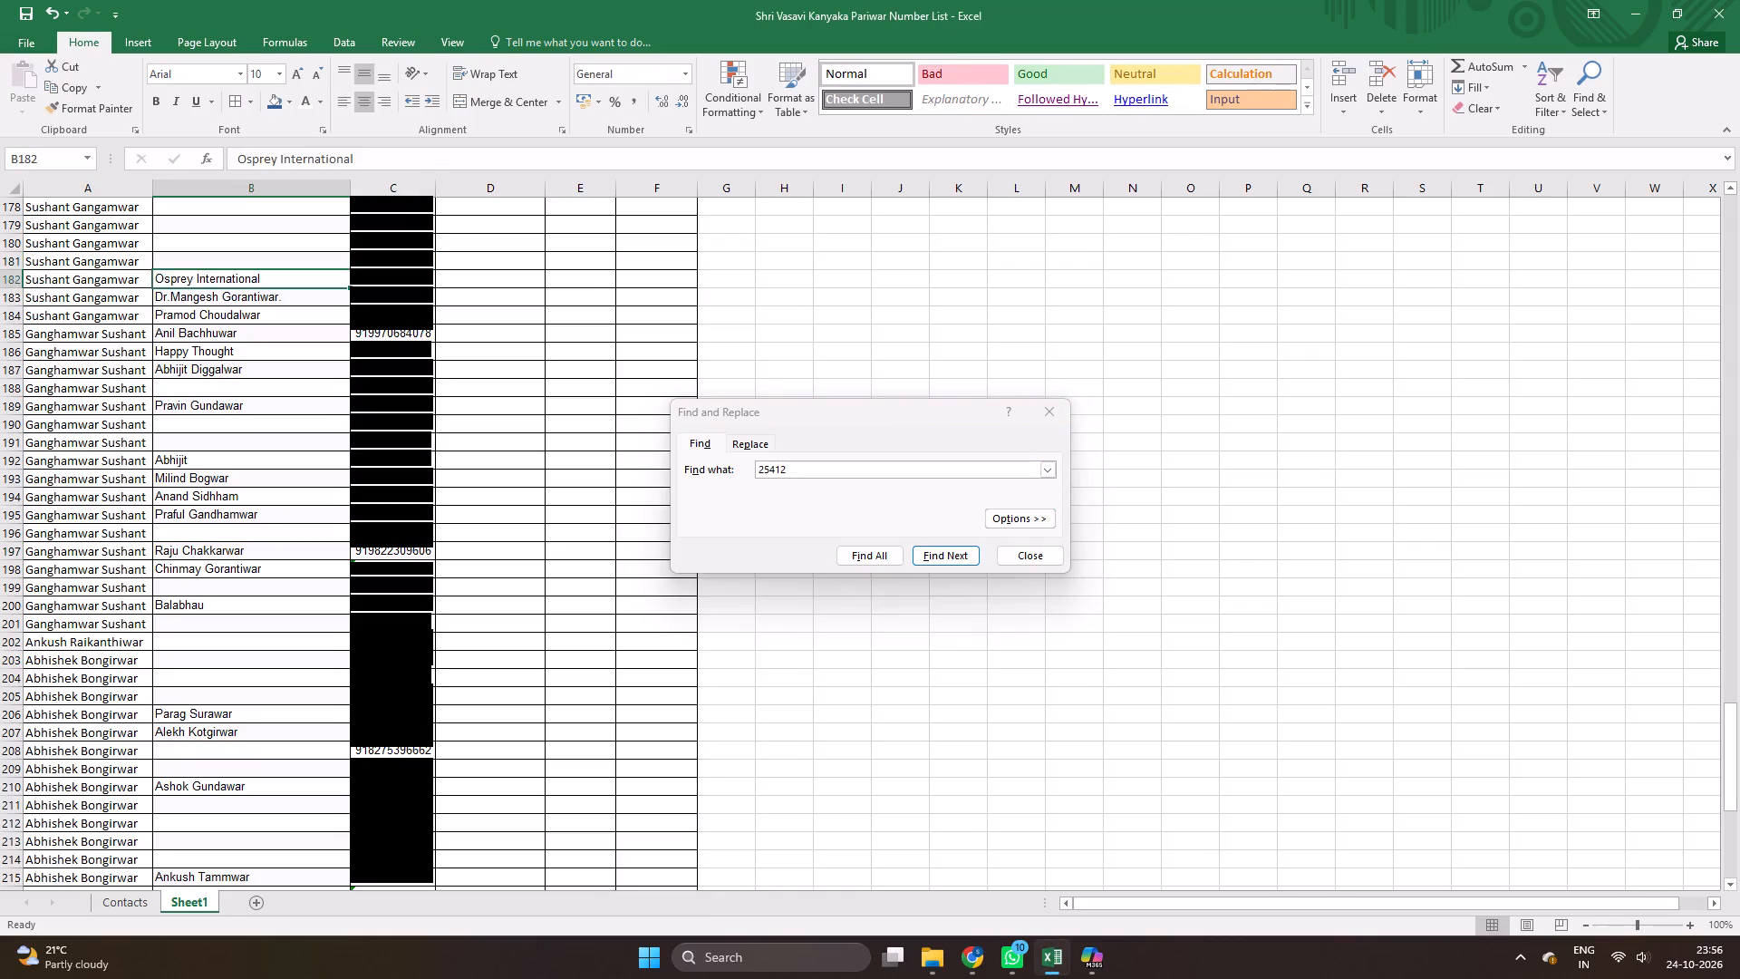
pyautogui.click(248, 261)
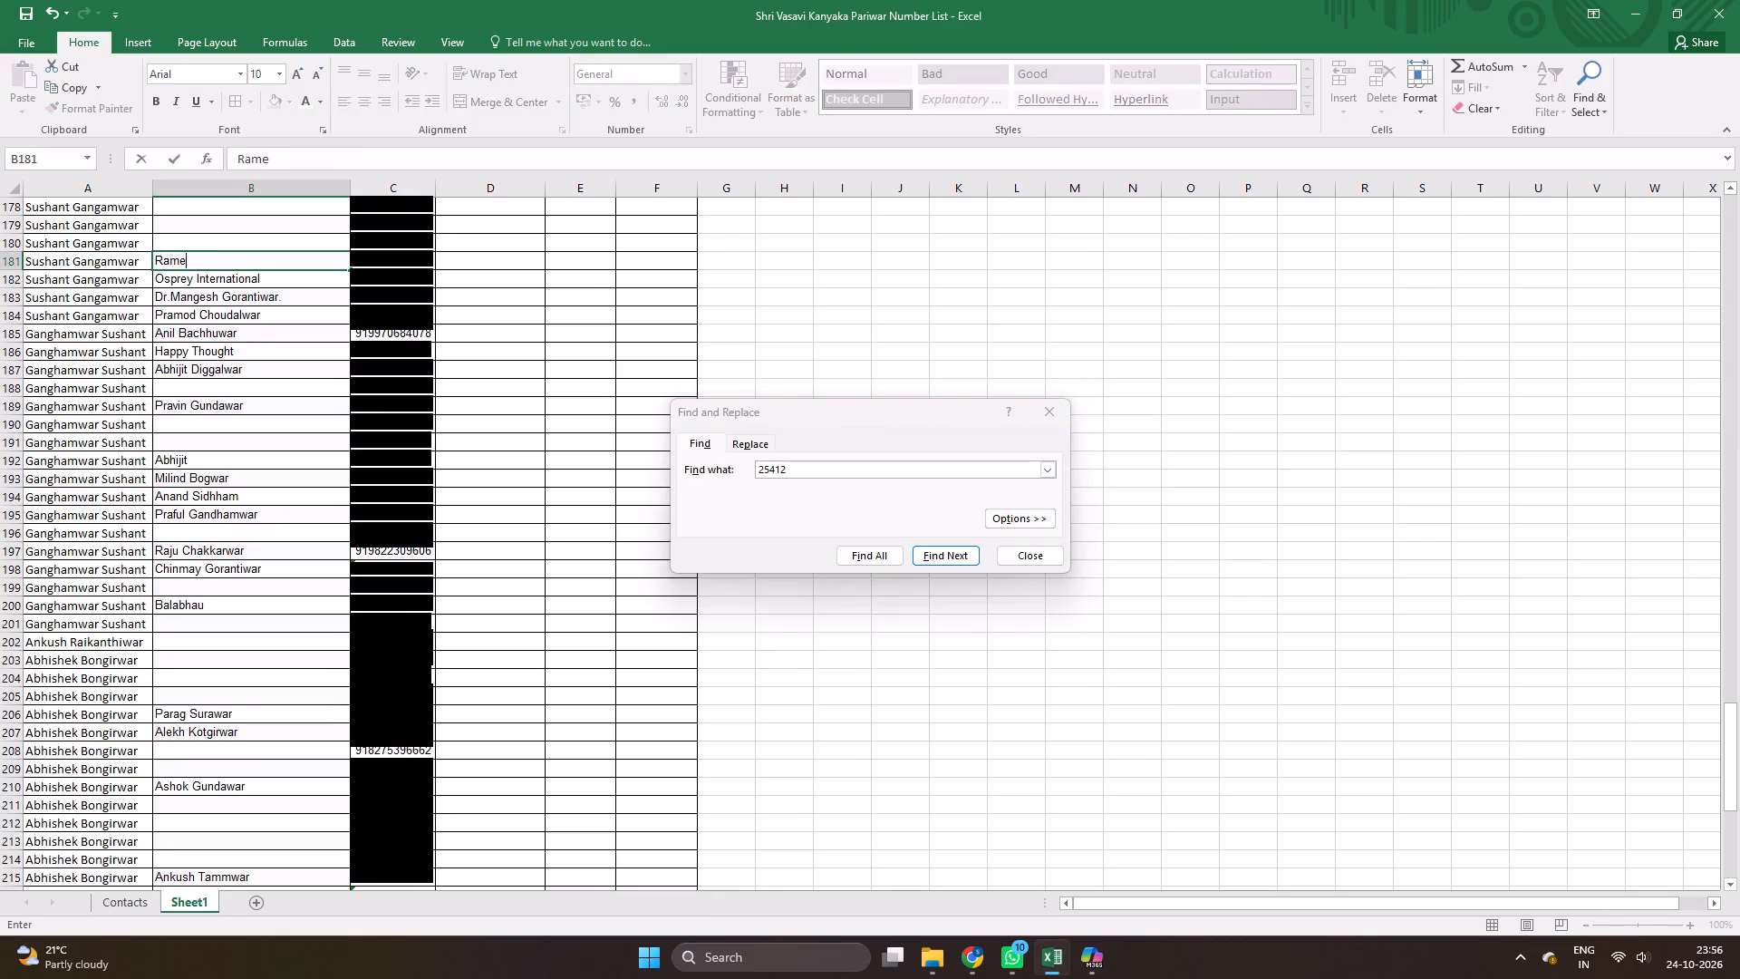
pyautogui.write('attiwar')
pyautogui.click(327, 464)
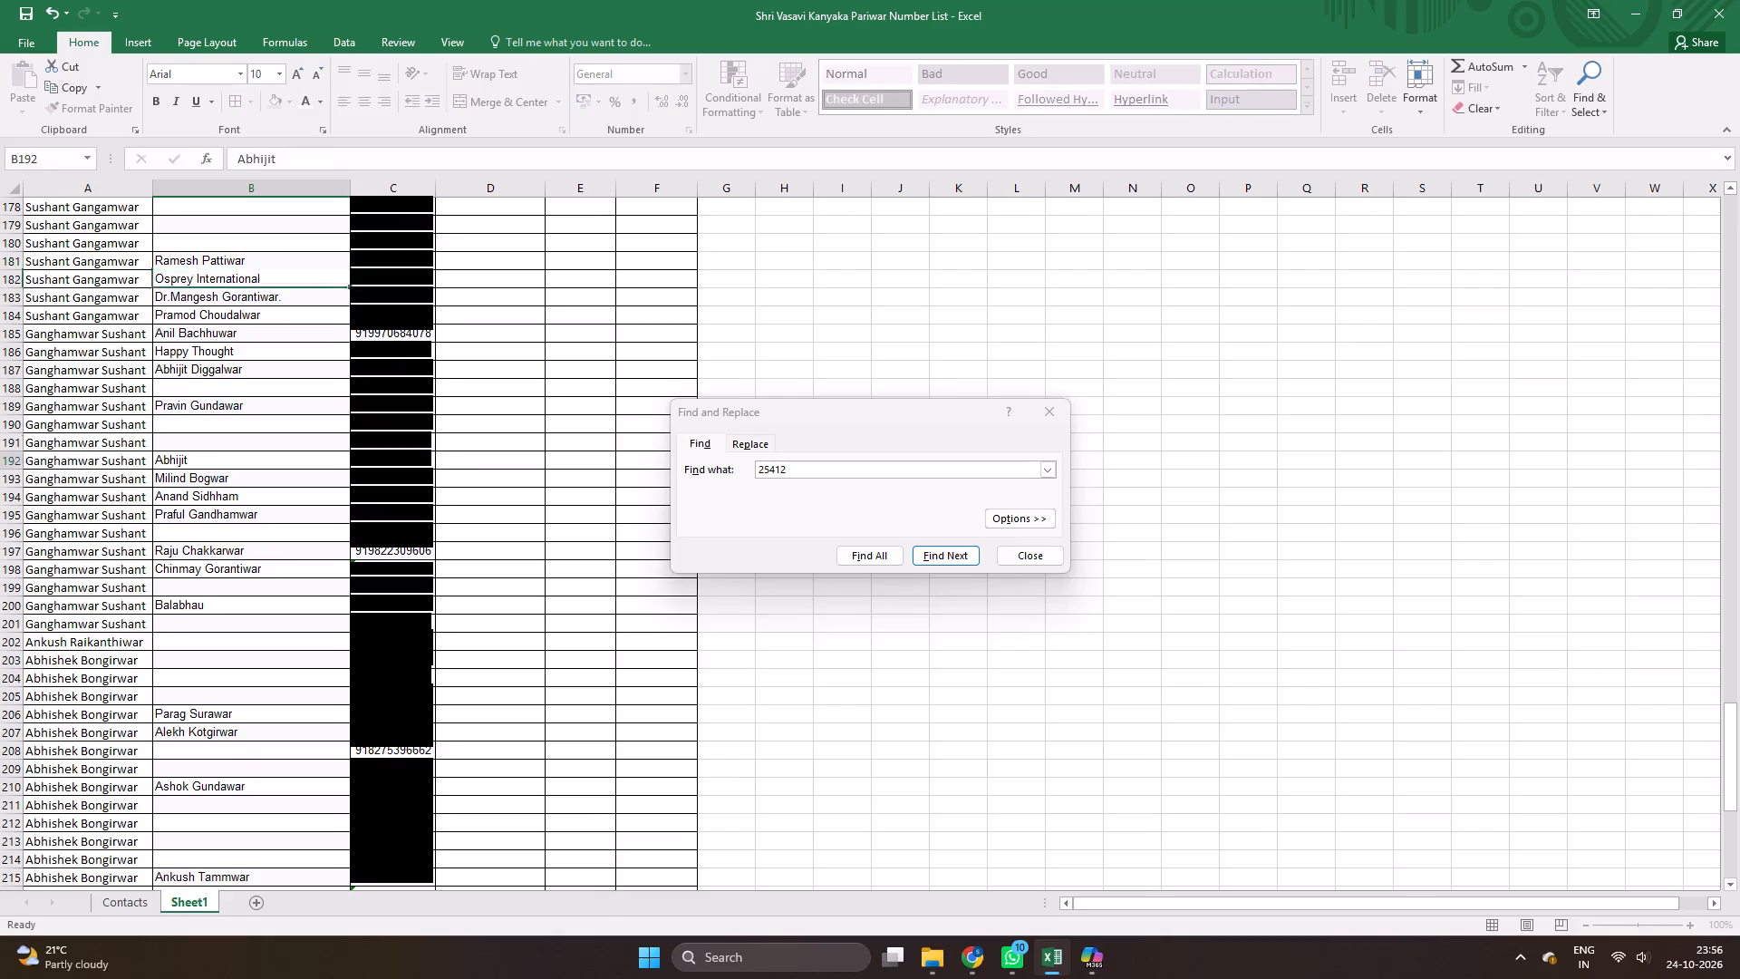
# Find the eightieth contact by a five-digit part of the phone number and enter the contact's full name in B209.
pyautogui.click(804, 474)
pyautogui.press('BackSpace')
pyautogui.press('BackSpace')
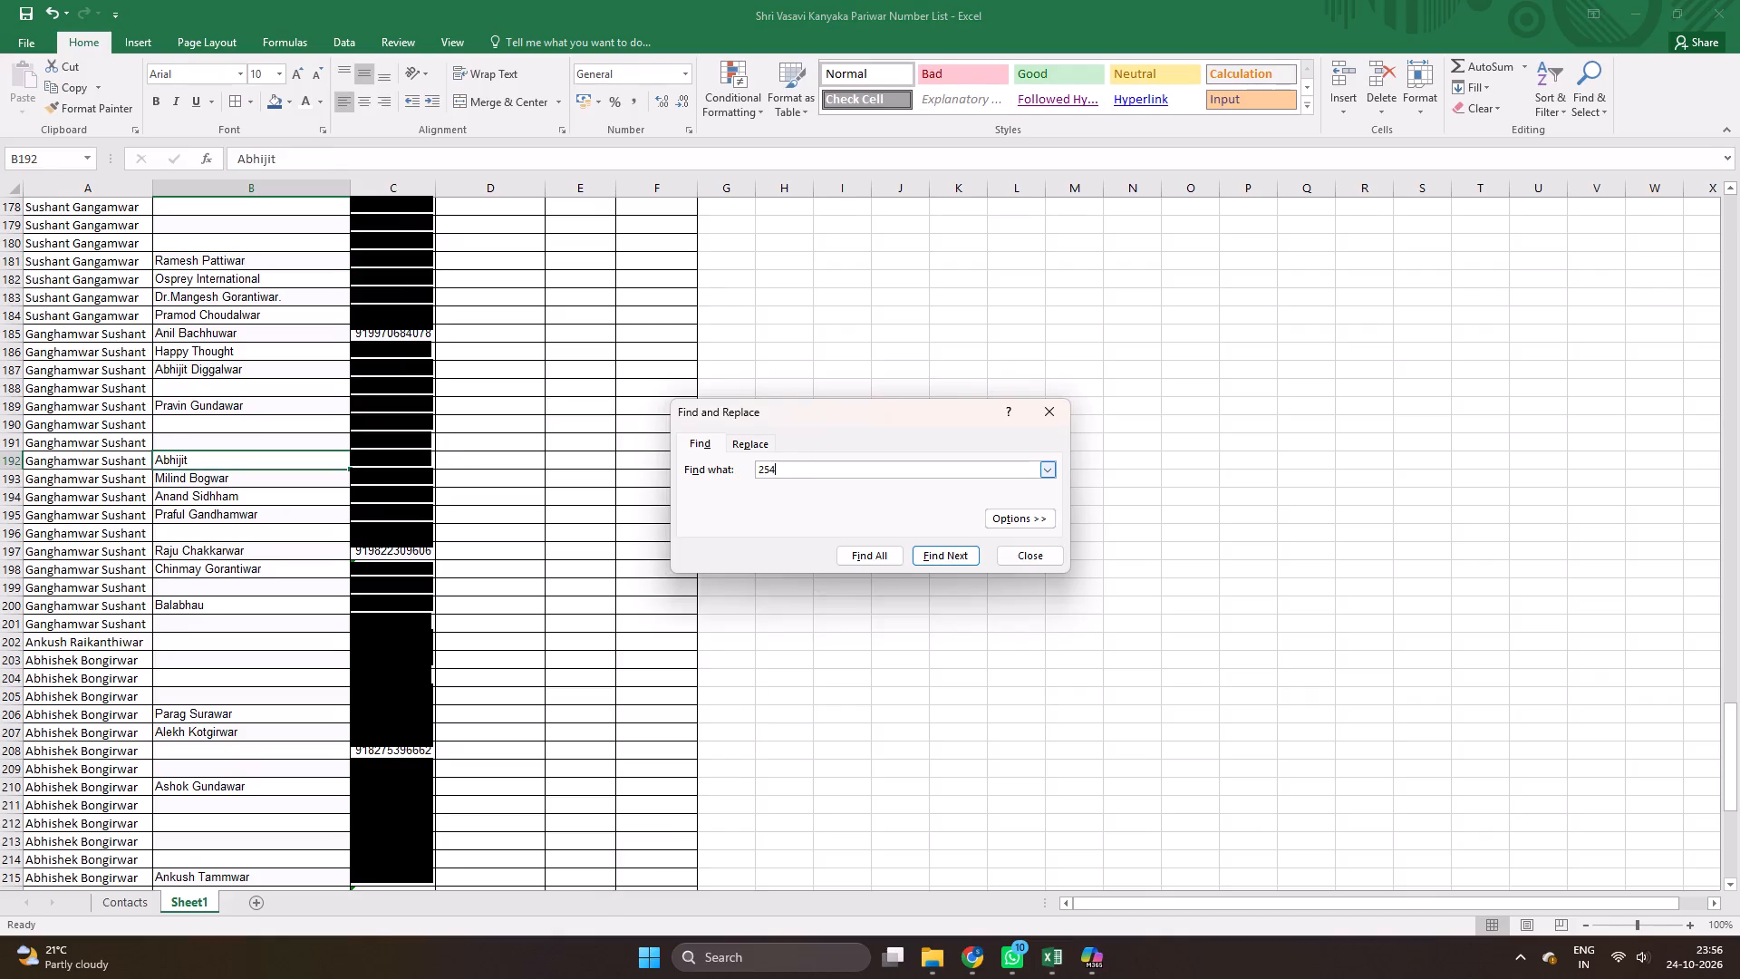
pyautogui.press('BackSpace')
pyautogui.press('BackSpace')
pyautogui.press('BackSpace')
pyautogui.press('BackSpace')
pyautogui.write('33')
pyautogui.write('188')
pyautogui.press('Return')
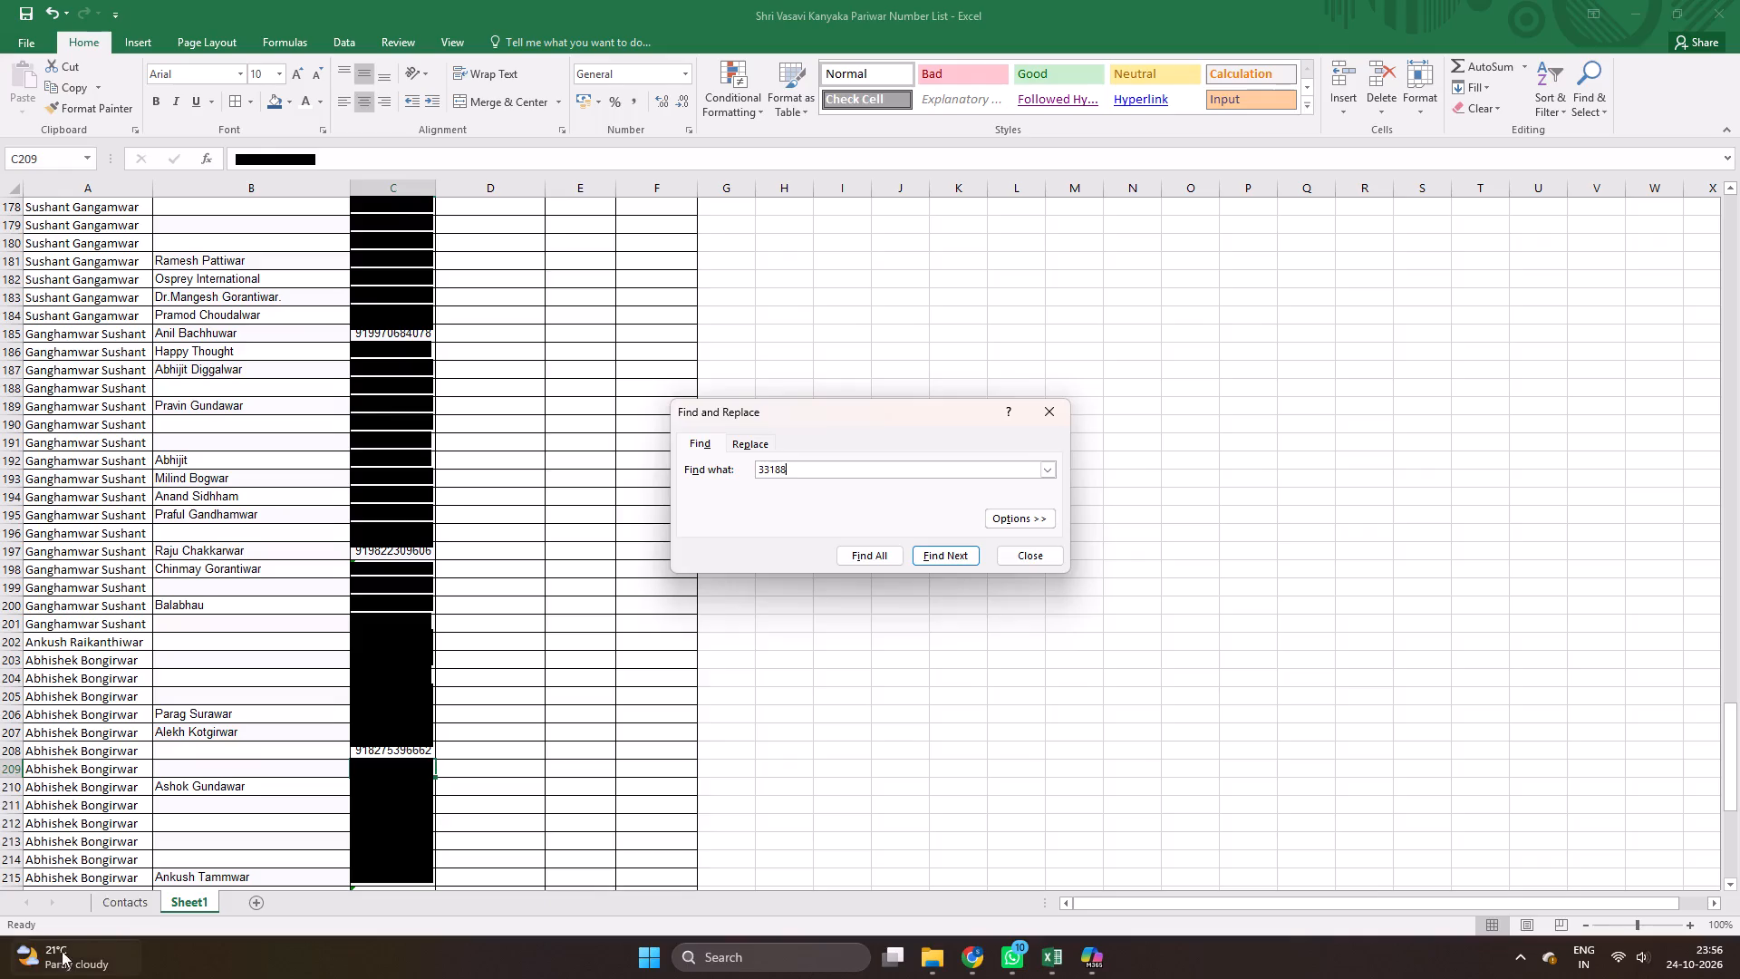
pyautogui.click(288, 770)
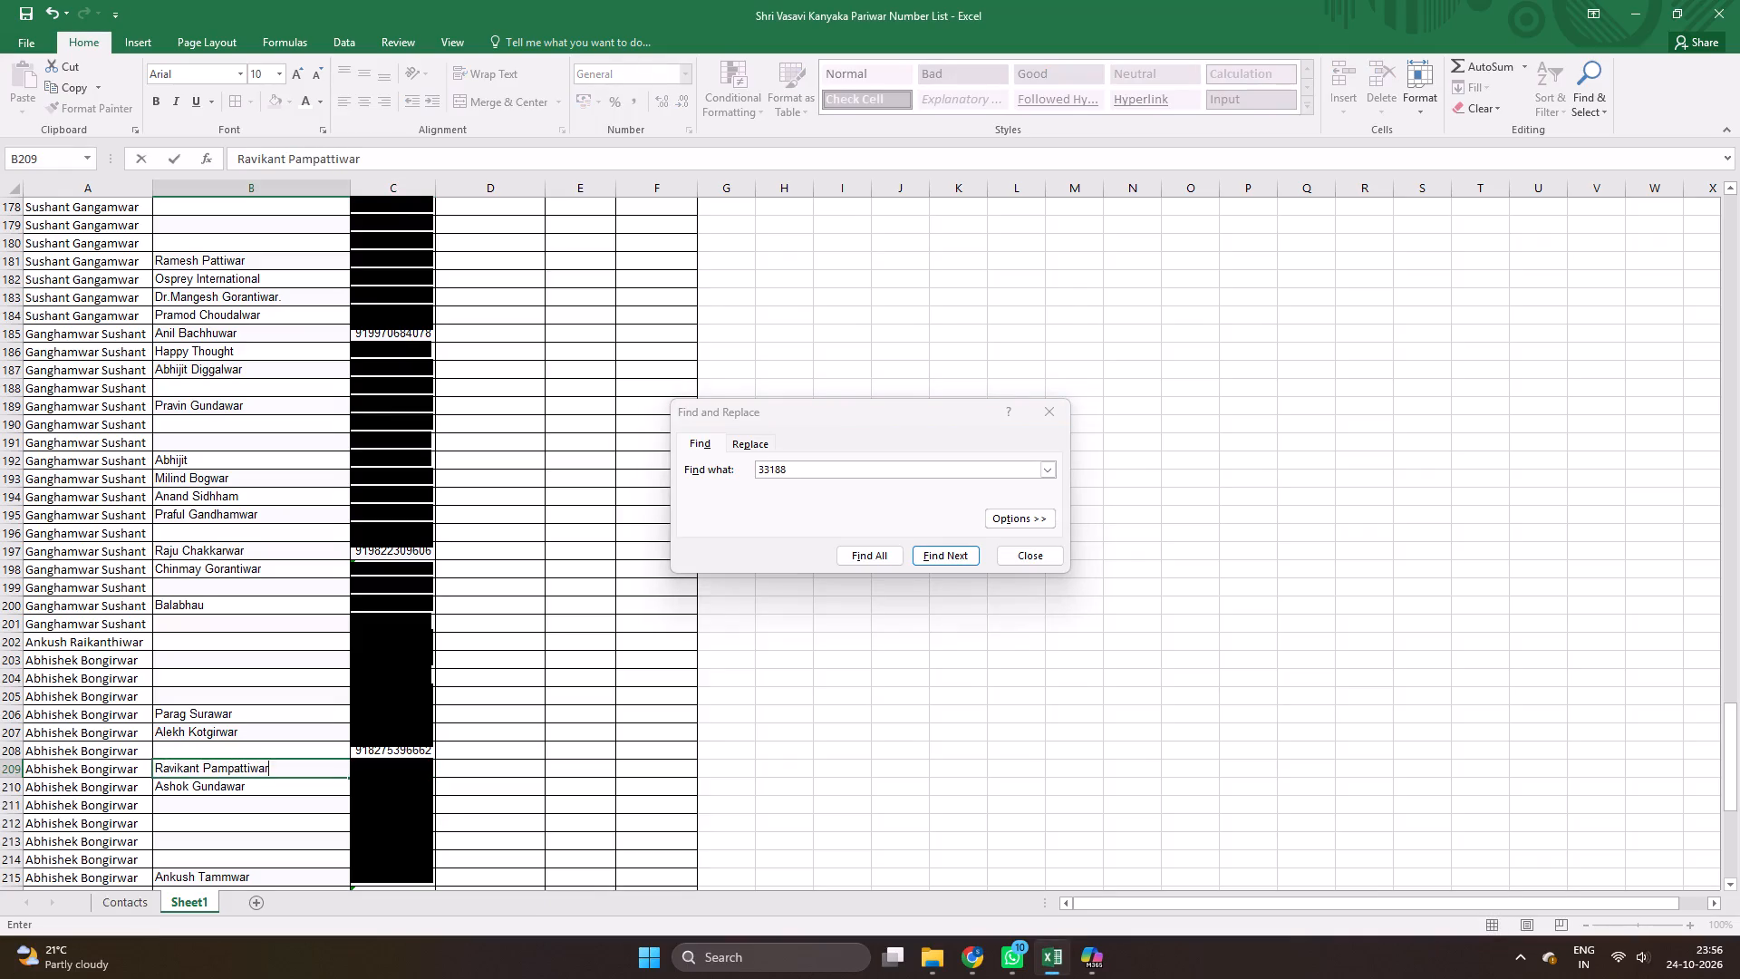
# Find the eighty-first contact by a five-digit part of the phone number and enter the contact's full name in B138.
pyautogui.click(800, 467)
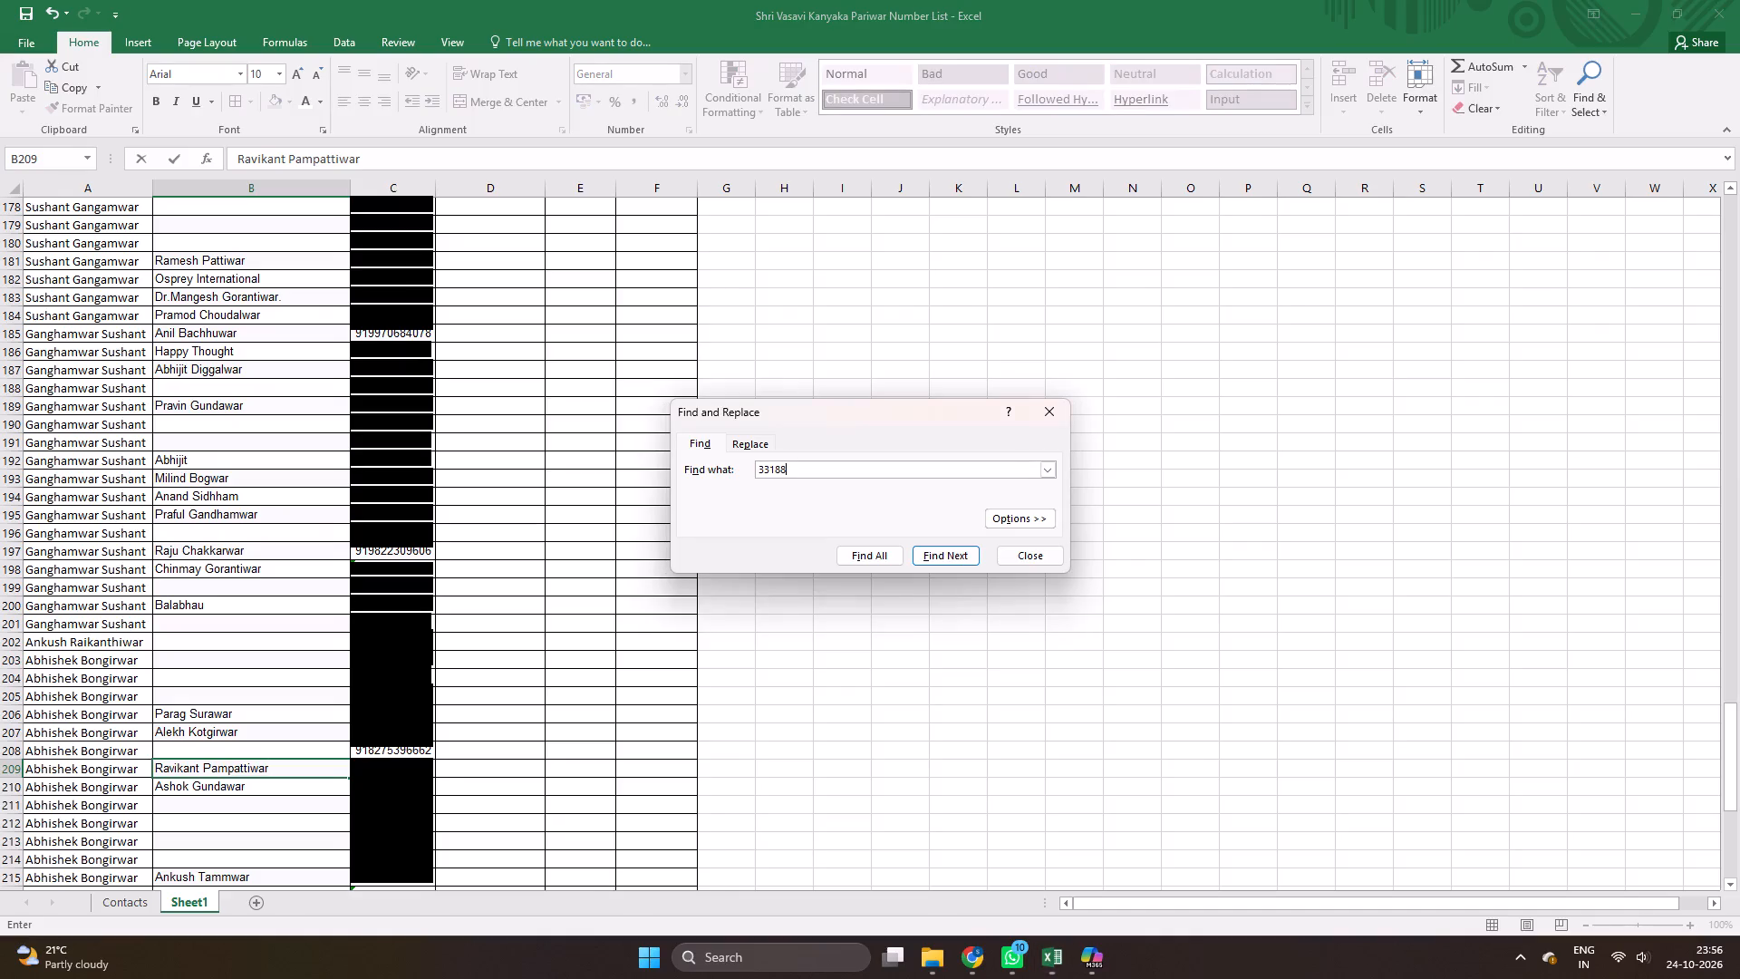
pyautogui.press('BackSpace')
pyautogui.press('BackSpace')
pyautogui.press('BackSpace')
pyautogui.press('BackSpace')
pyautogui.press('BackSpace')
pyautogui.press('BackSpace')
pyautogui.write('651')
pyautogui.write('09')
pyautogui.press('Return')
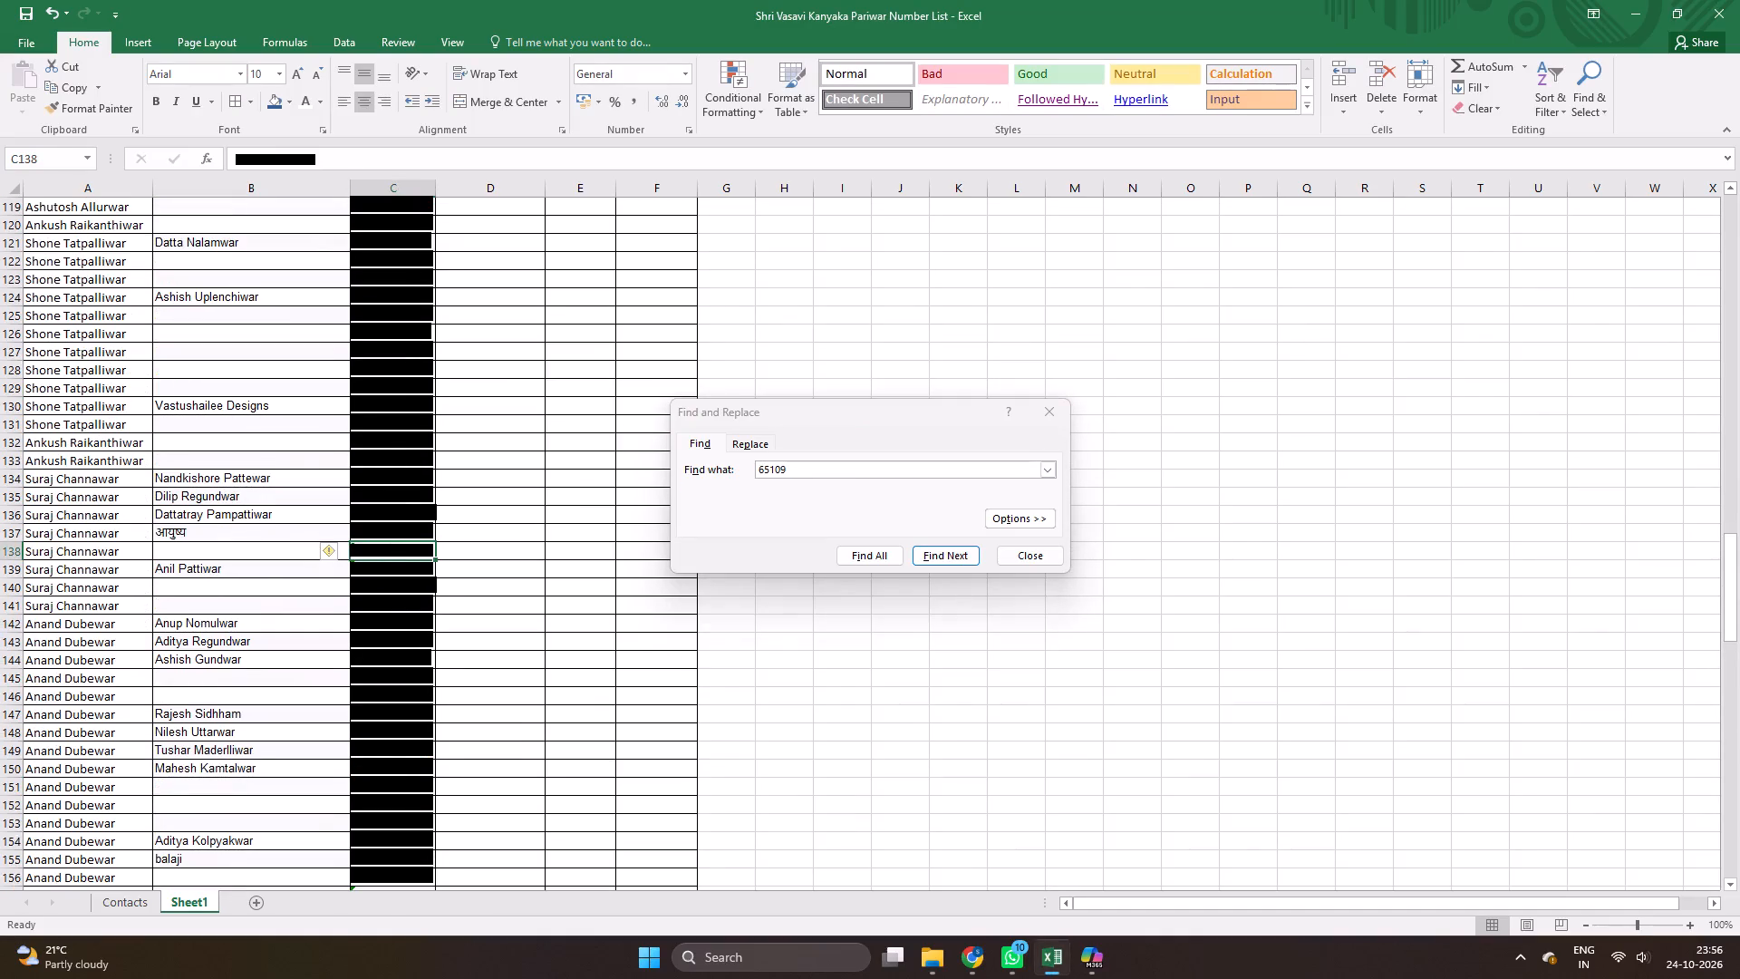
pyautogui.click(178, 547)
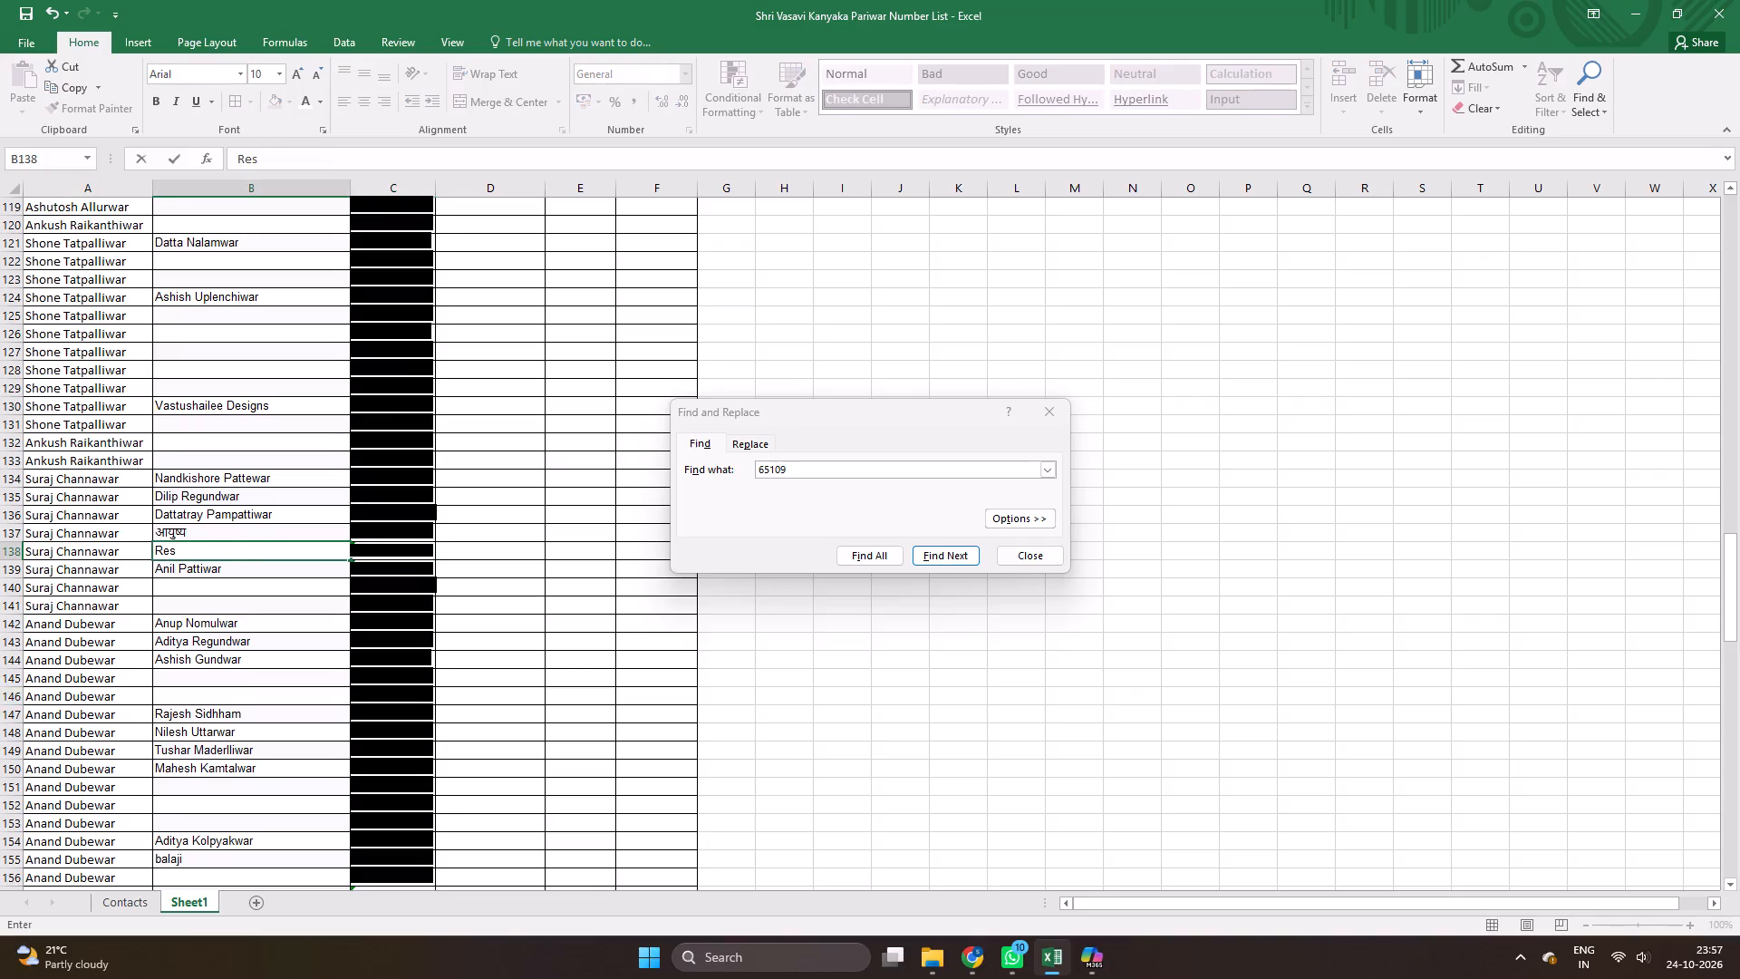
pyautogui.press('BackSpace')
# Find the eighty-second contact by a five-digit part of the phone number and enter only the contact's first name in B145.
pyautogui.click(792, 459)
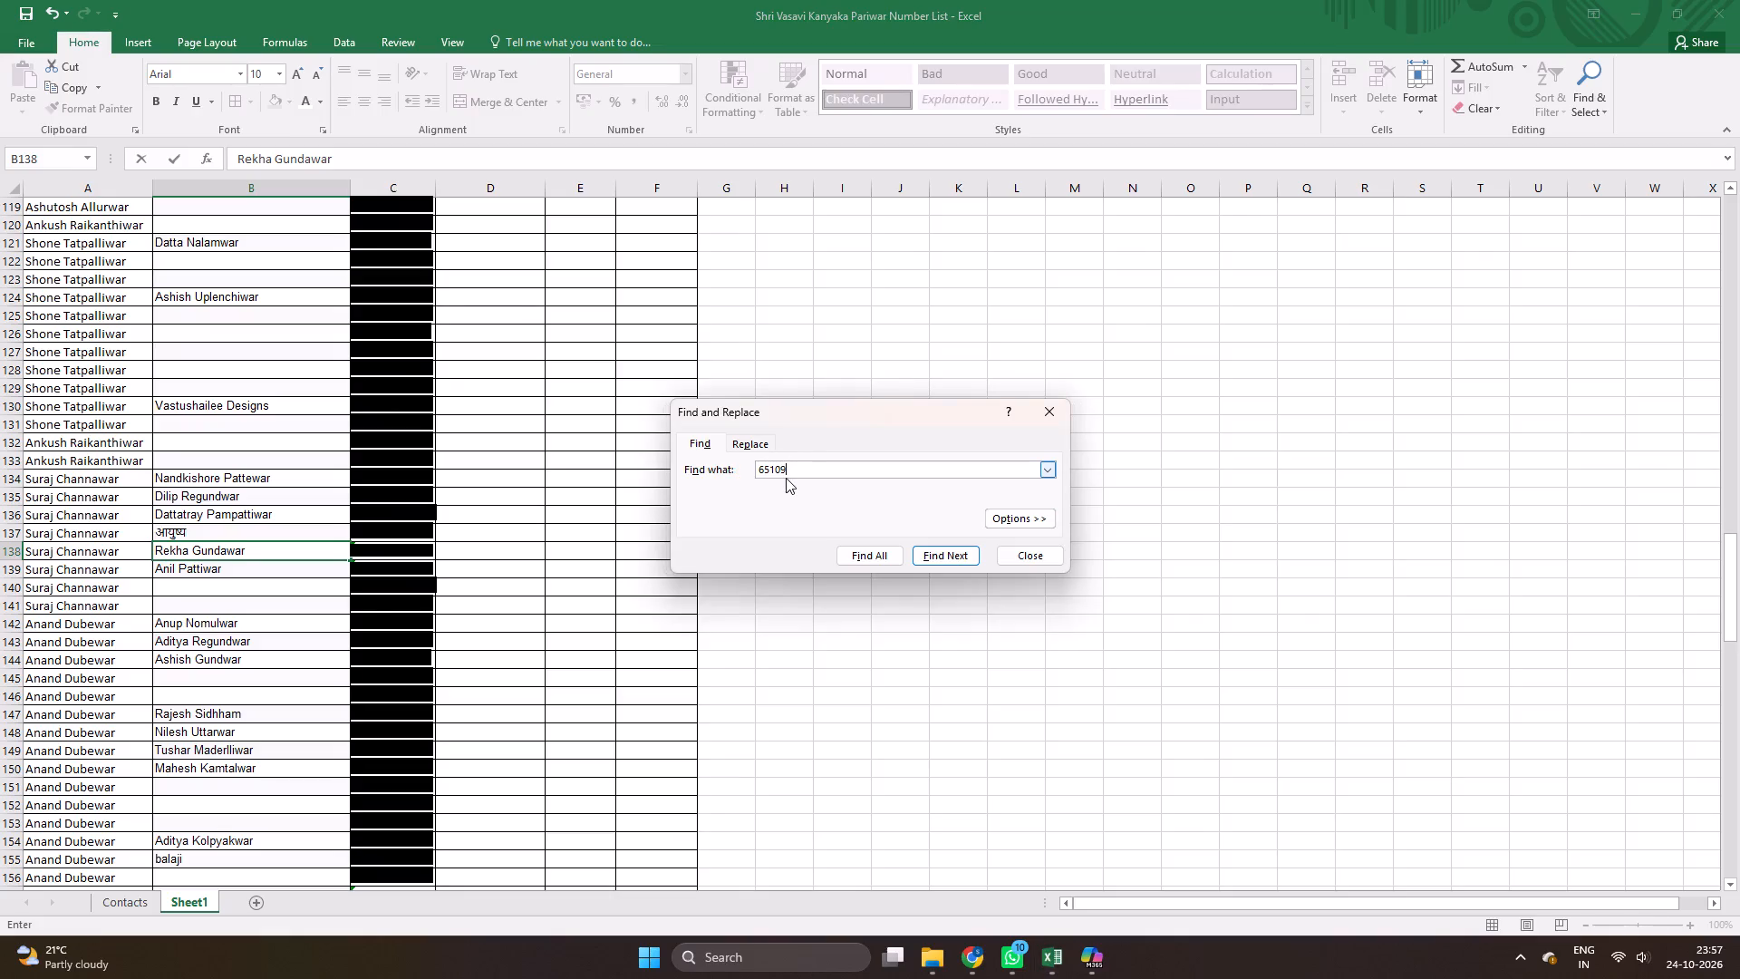
pyautogui.press('BackSpace')
pyautogui.press('BackSpace')
pyautogui.press('BackSpace')
pyautogui.press('BackSpace')
pyautogui.press('BackSpace')
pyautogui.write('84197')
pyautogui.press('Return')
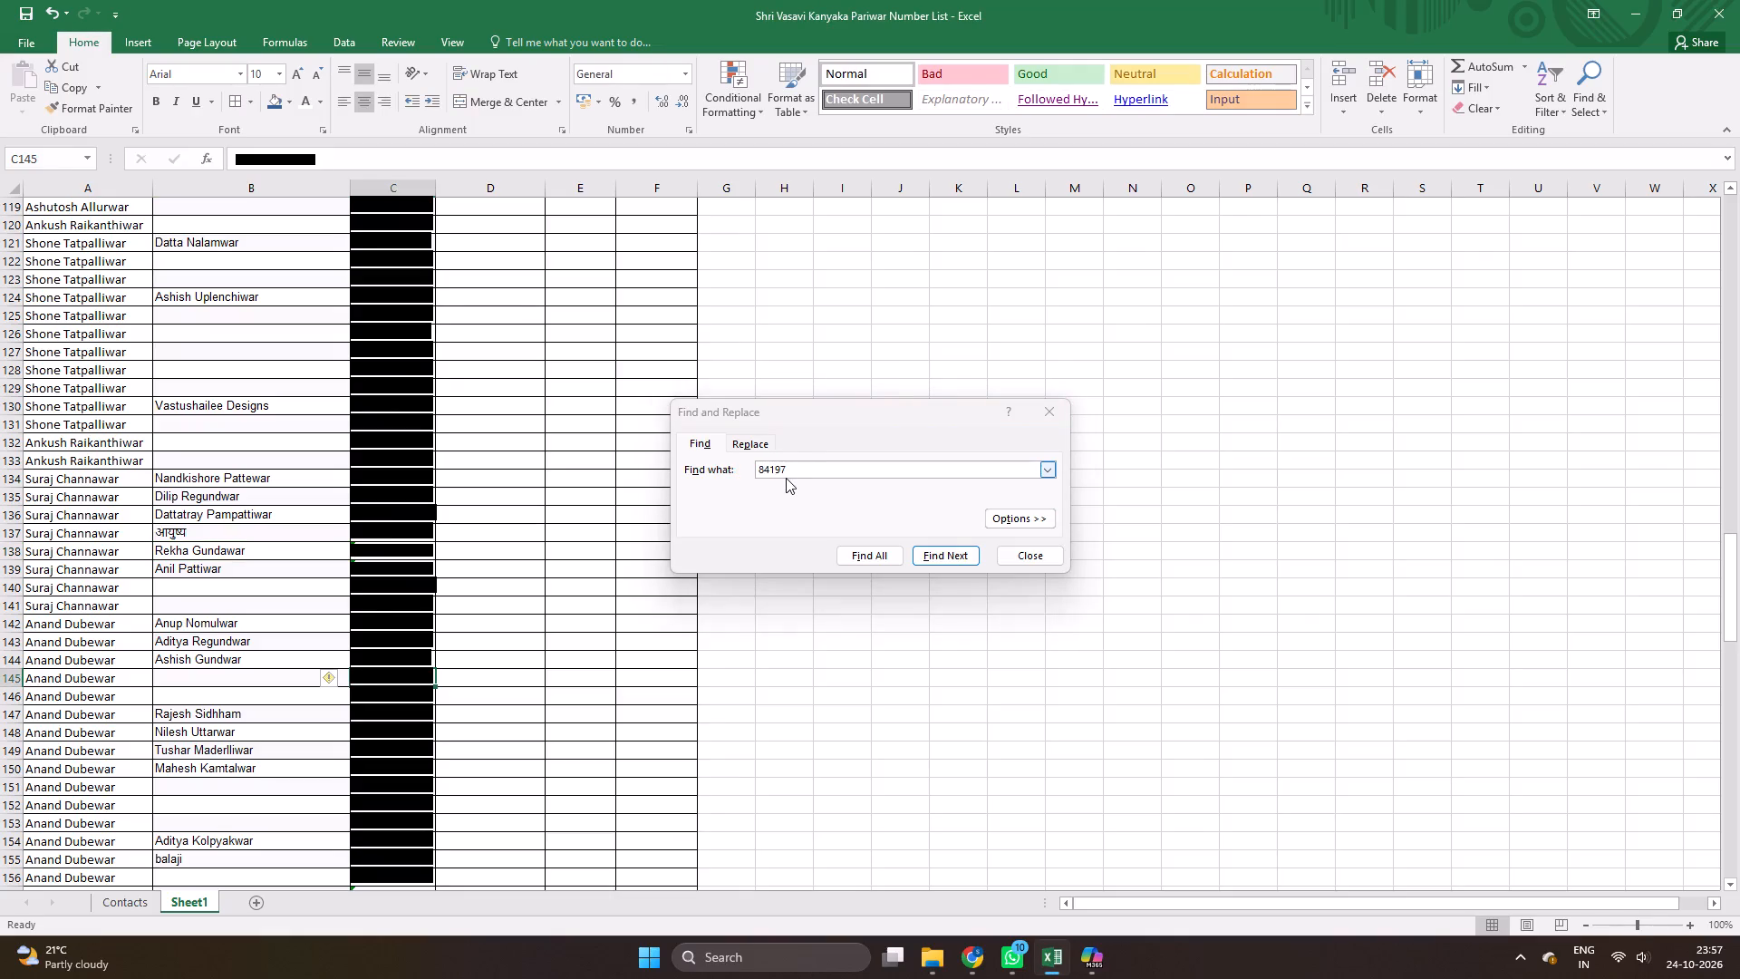
pyautogui.click(194, 683)
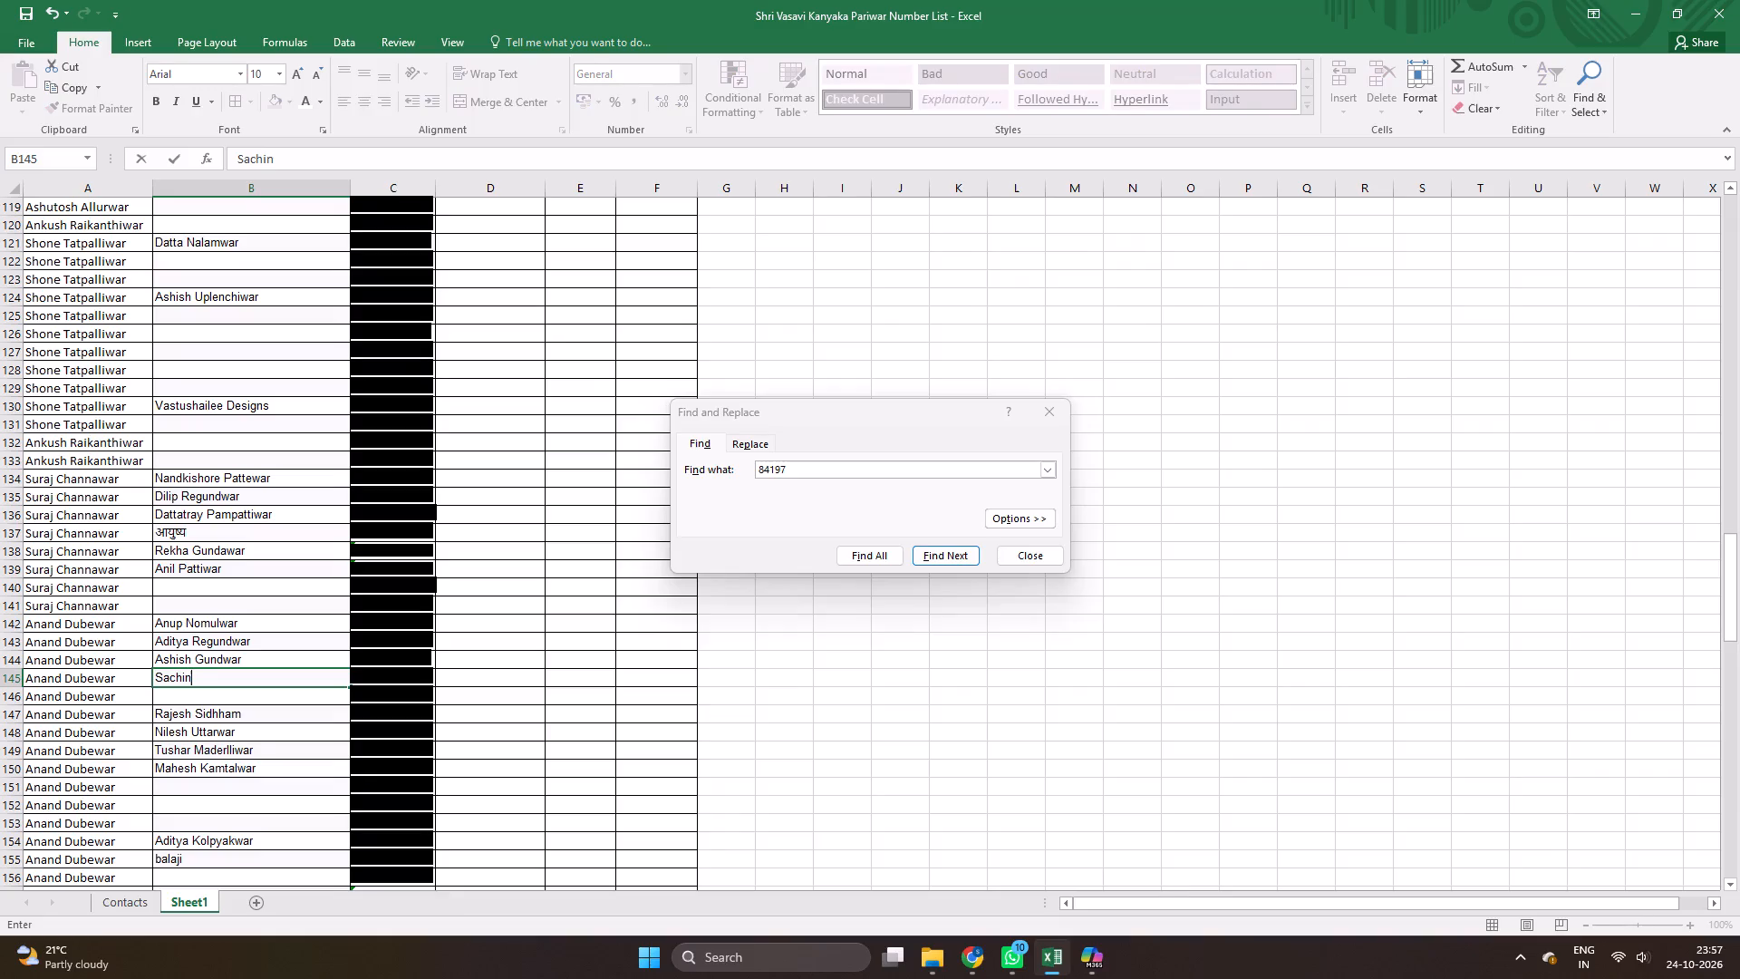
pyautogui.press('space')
# Find the eighty-third contact by a five-digit part of the phone number and enter only the contact's first name in B201.
pyautogui.click(815, 476)
pyautogui.press('BackSpace')
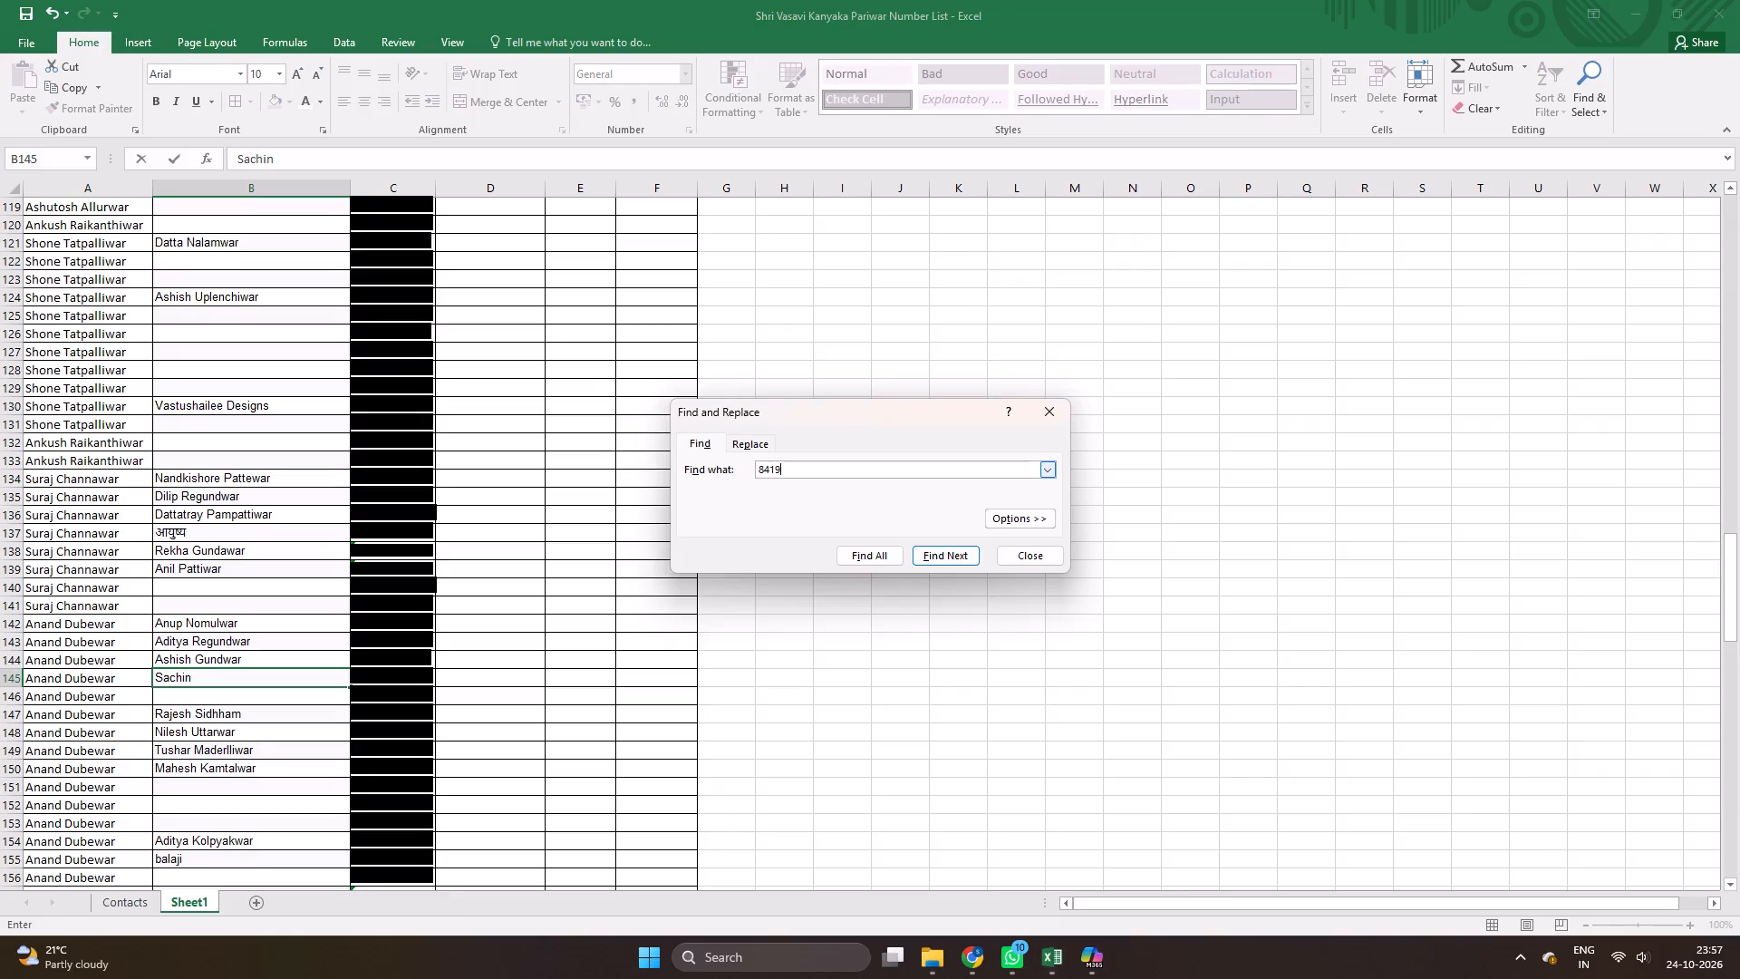
pyautogui.press('BackSpace')
pyautogui.press('BackSpace')
pyautogui.press('BackSpace')
pyautogui.press('BackSpace')
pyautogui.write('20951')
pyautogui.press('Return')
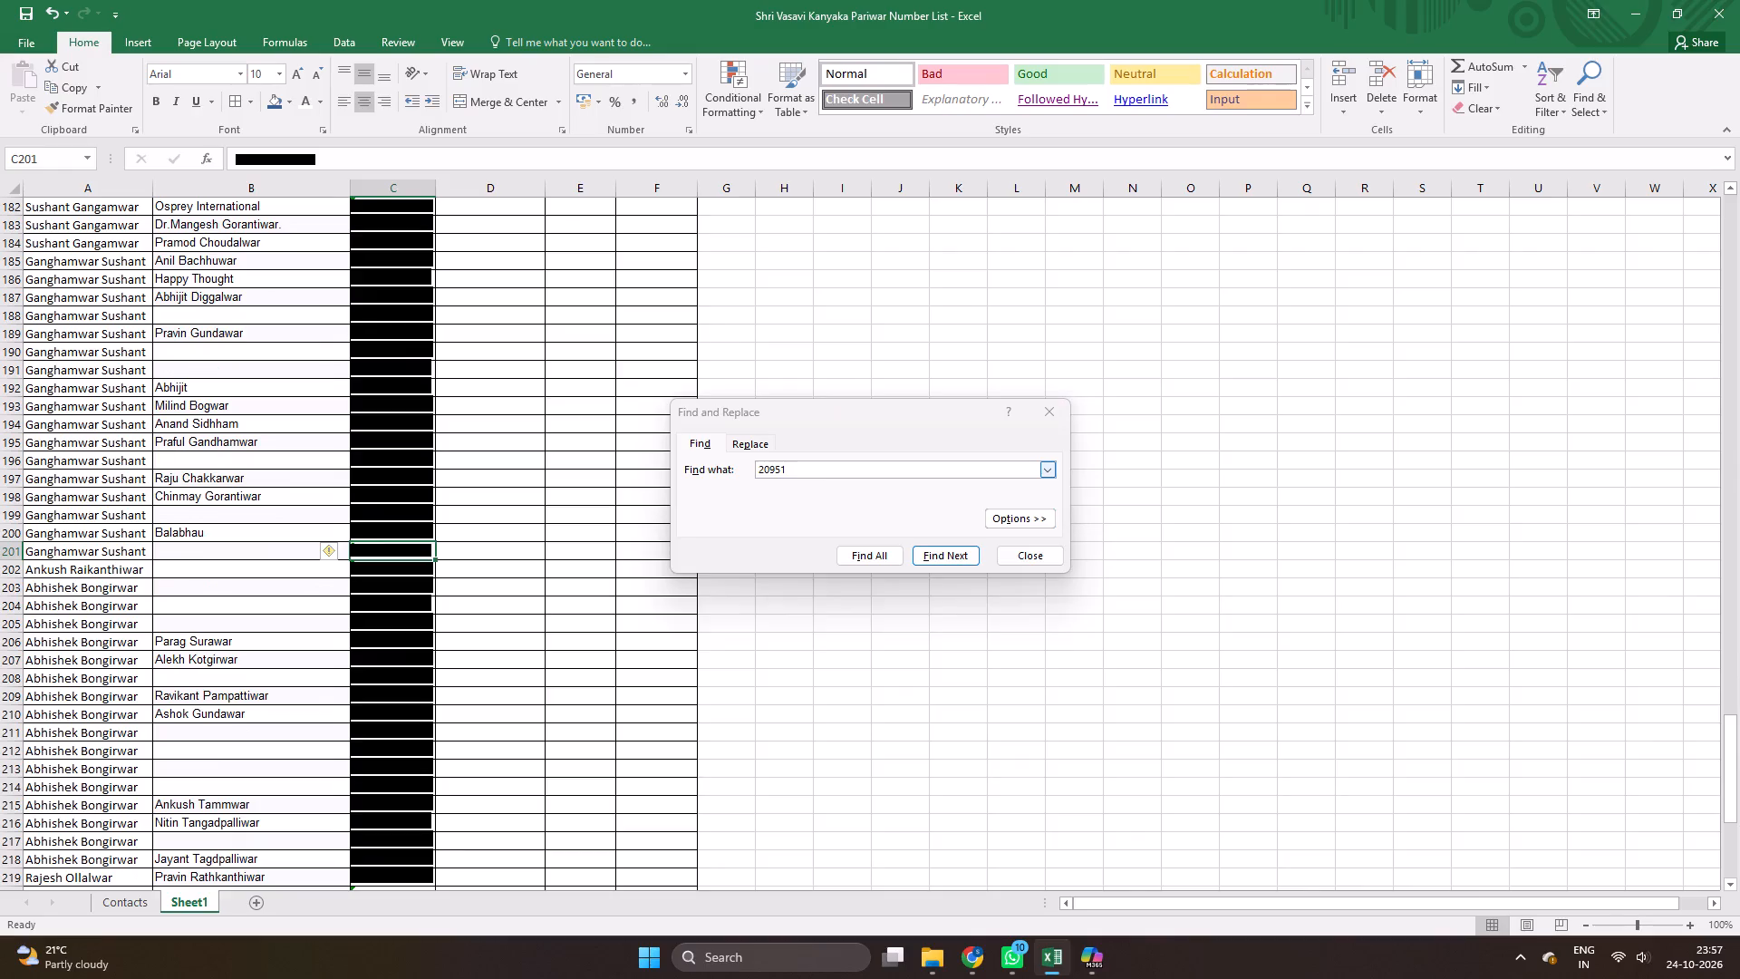
pyautogui.click(184, 553)
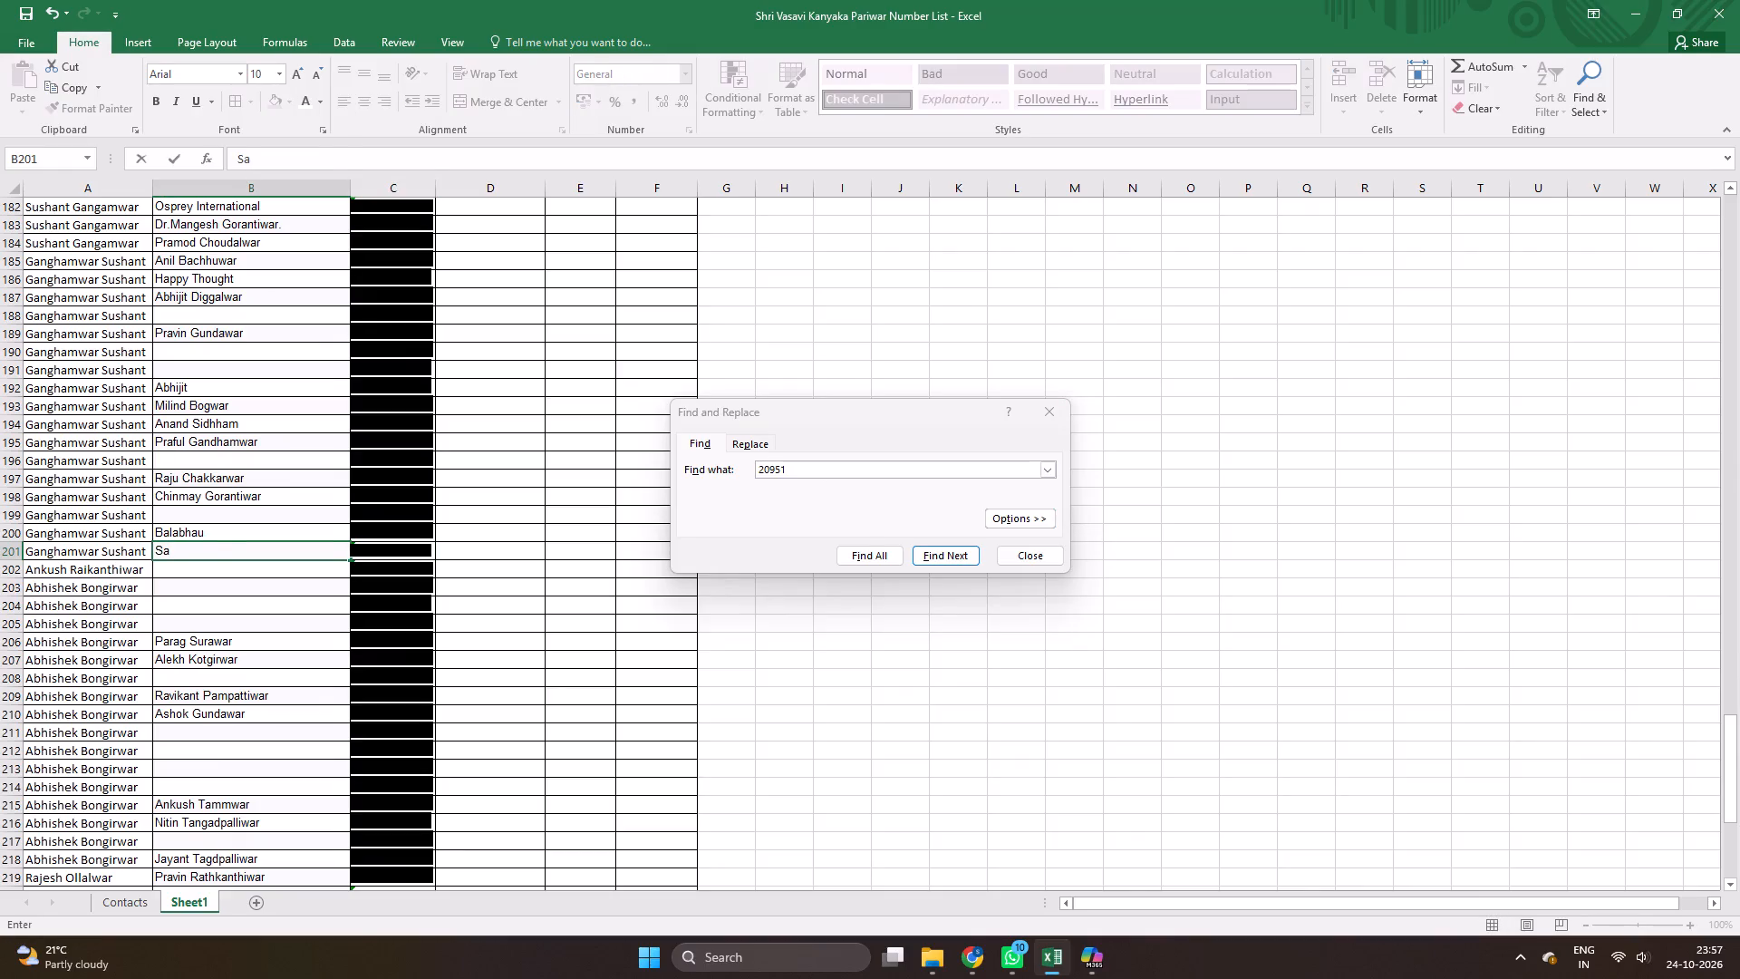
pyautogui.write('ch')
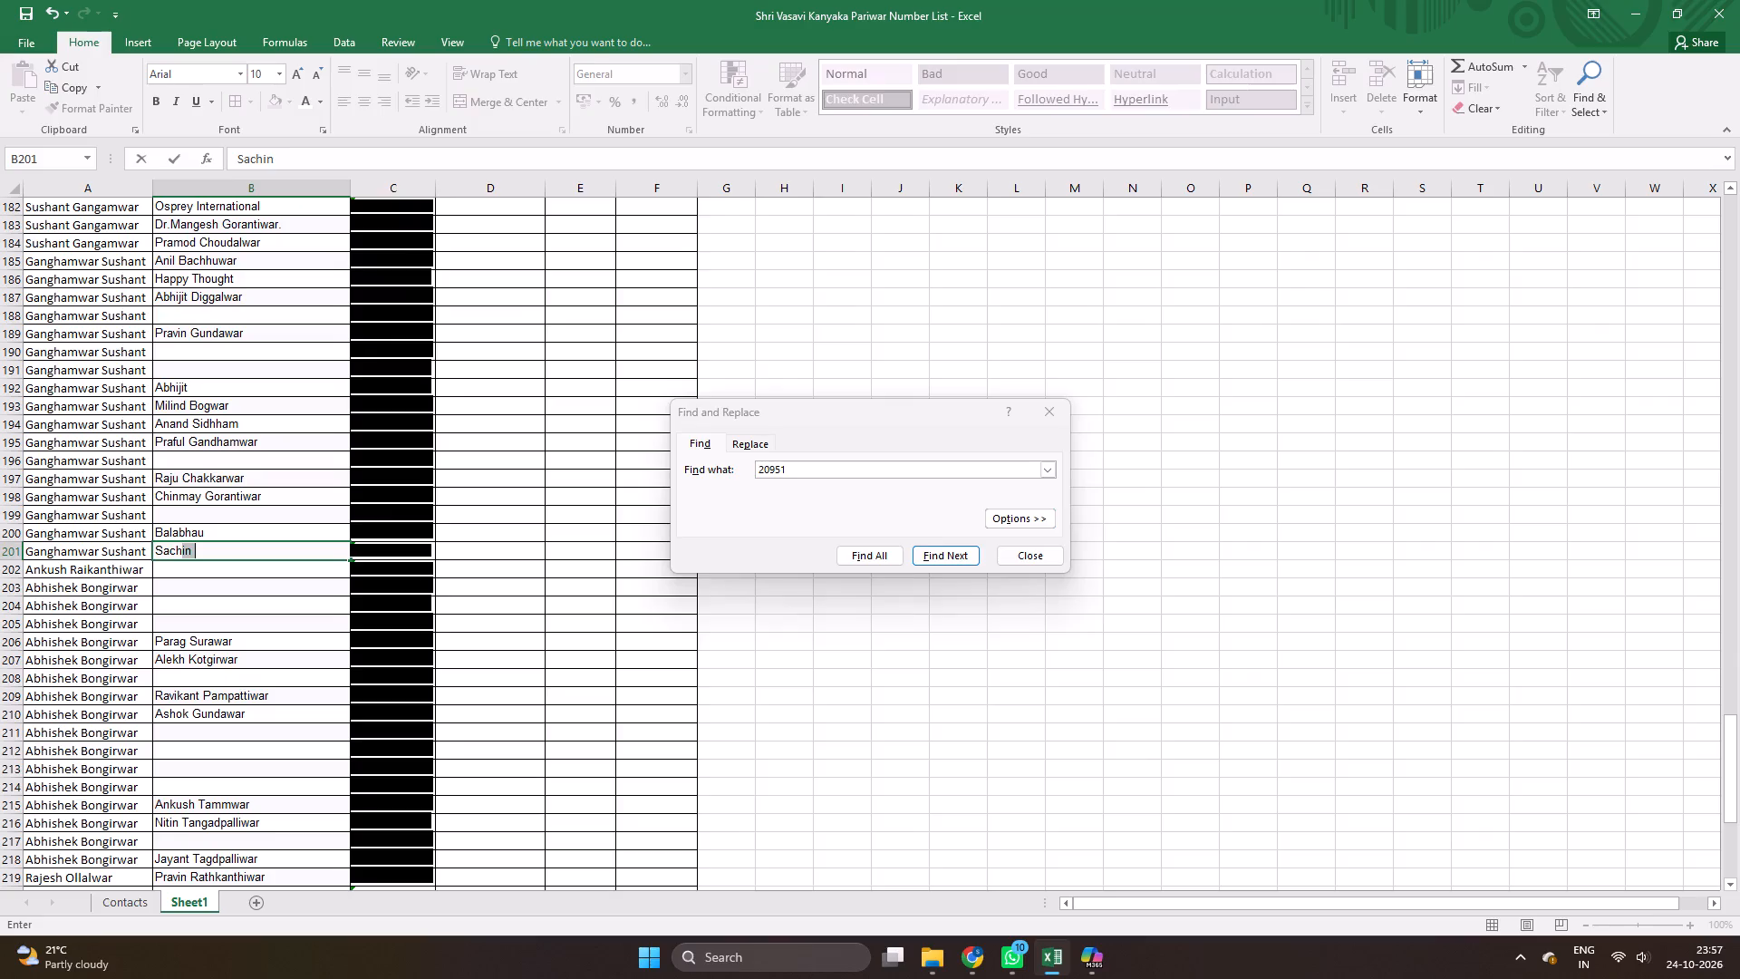
pyautogui.click(192, 586)
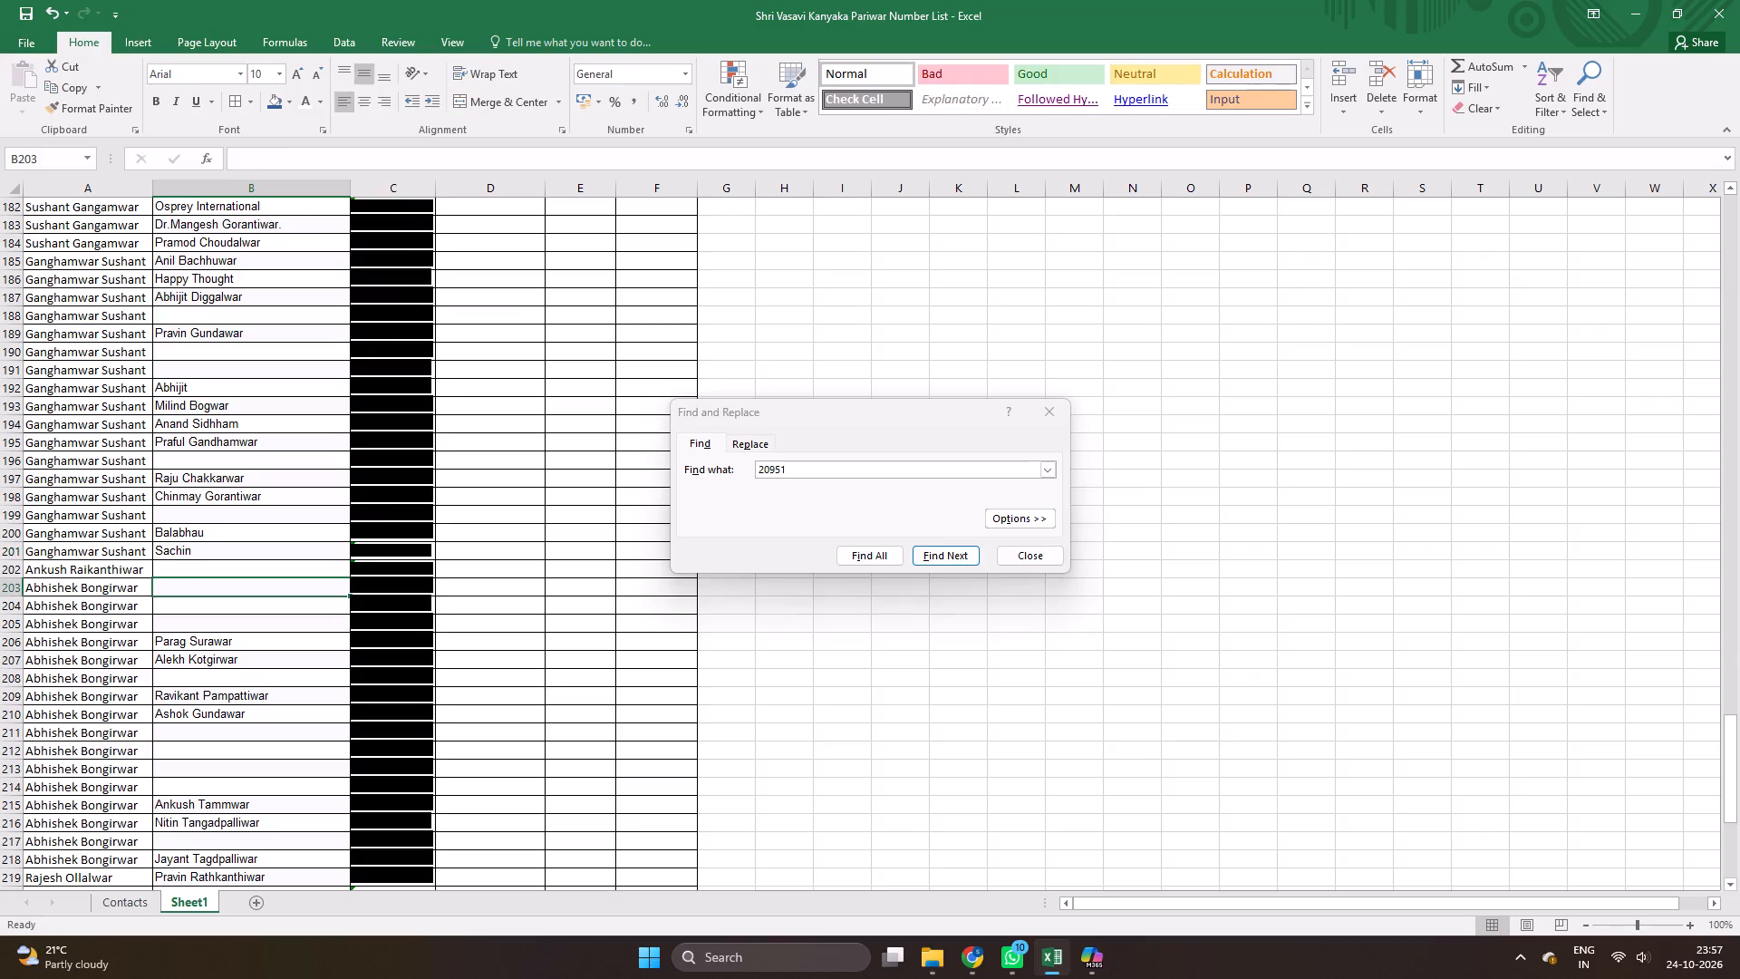
# Correct the surname's spelling to Gandhamwar in A185 and fill the corrected entry down through A201.
pyautogui.click(809, 471)
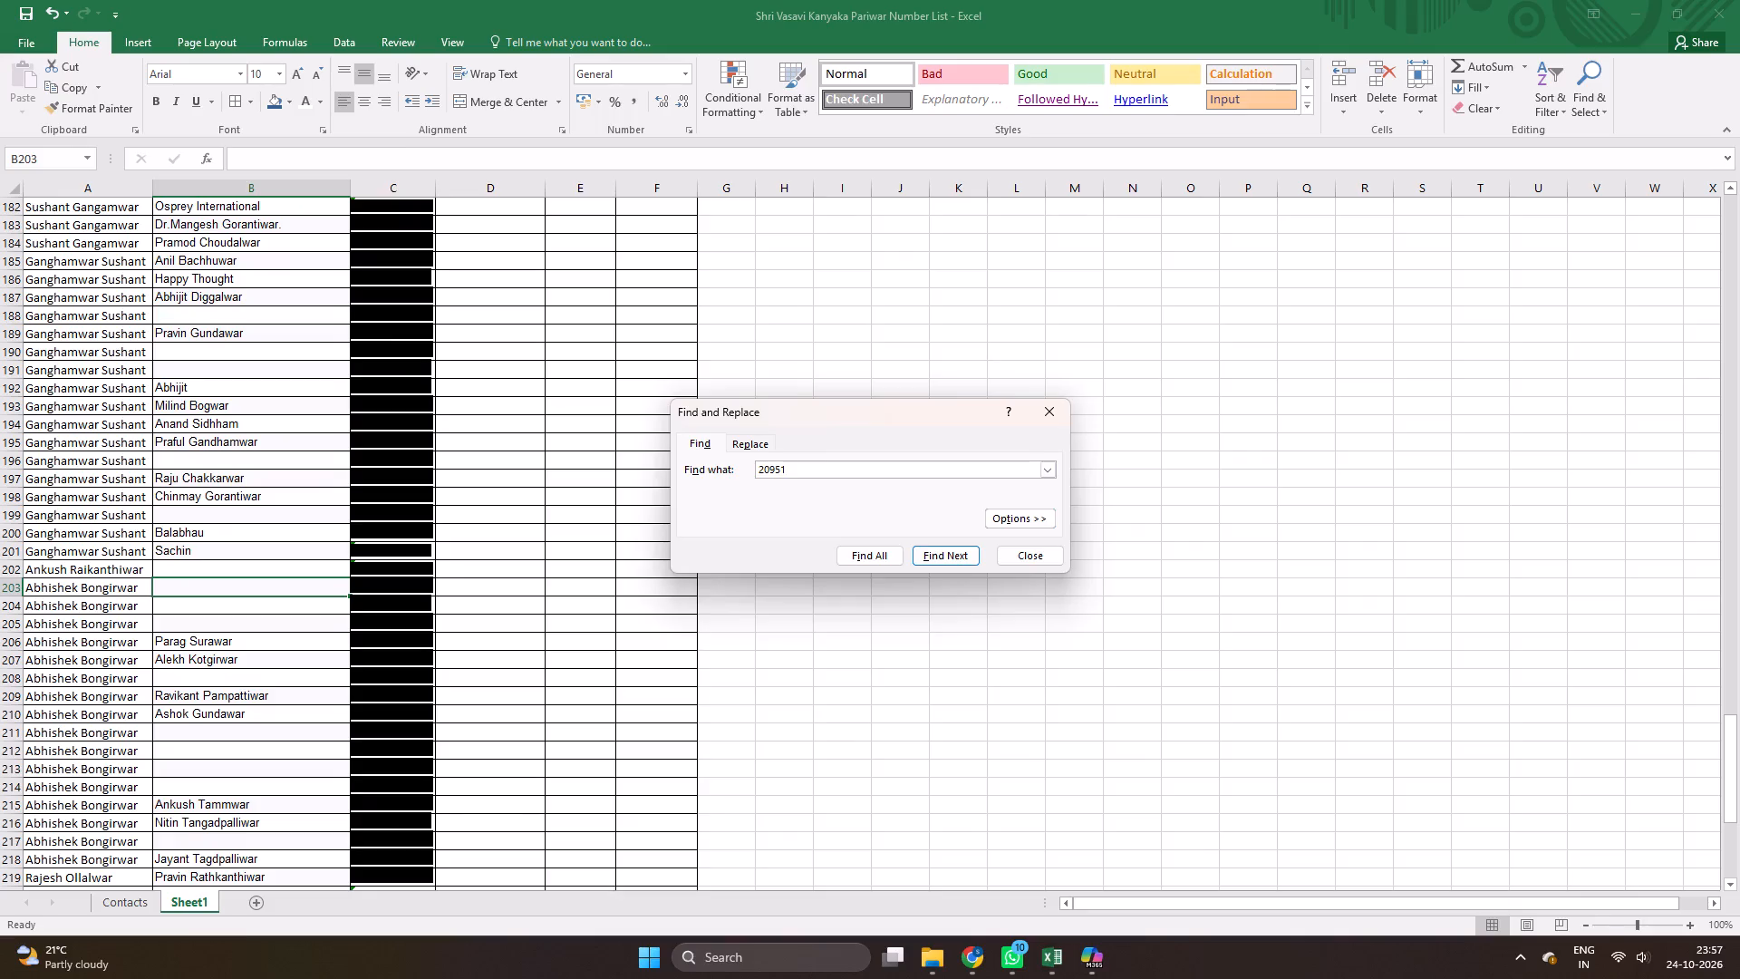
pyautogui.click(59, 259)
pyautogui.doubleClick(59, 259)
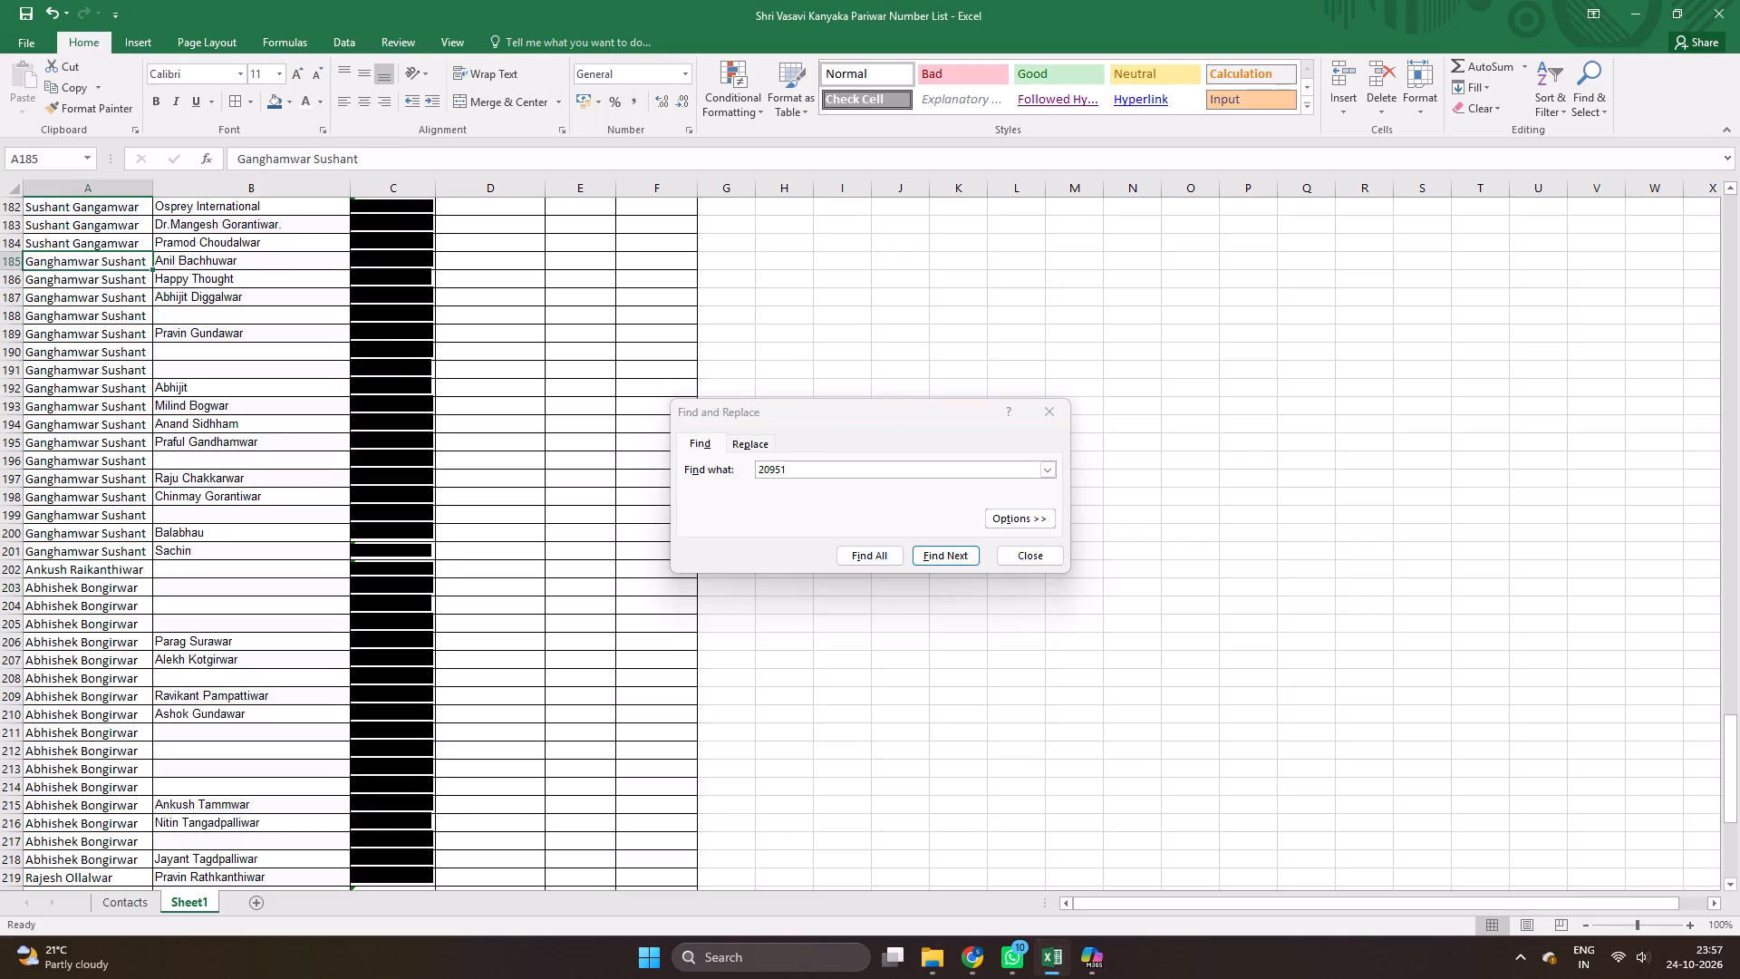
pyautogui.click(55, 259)
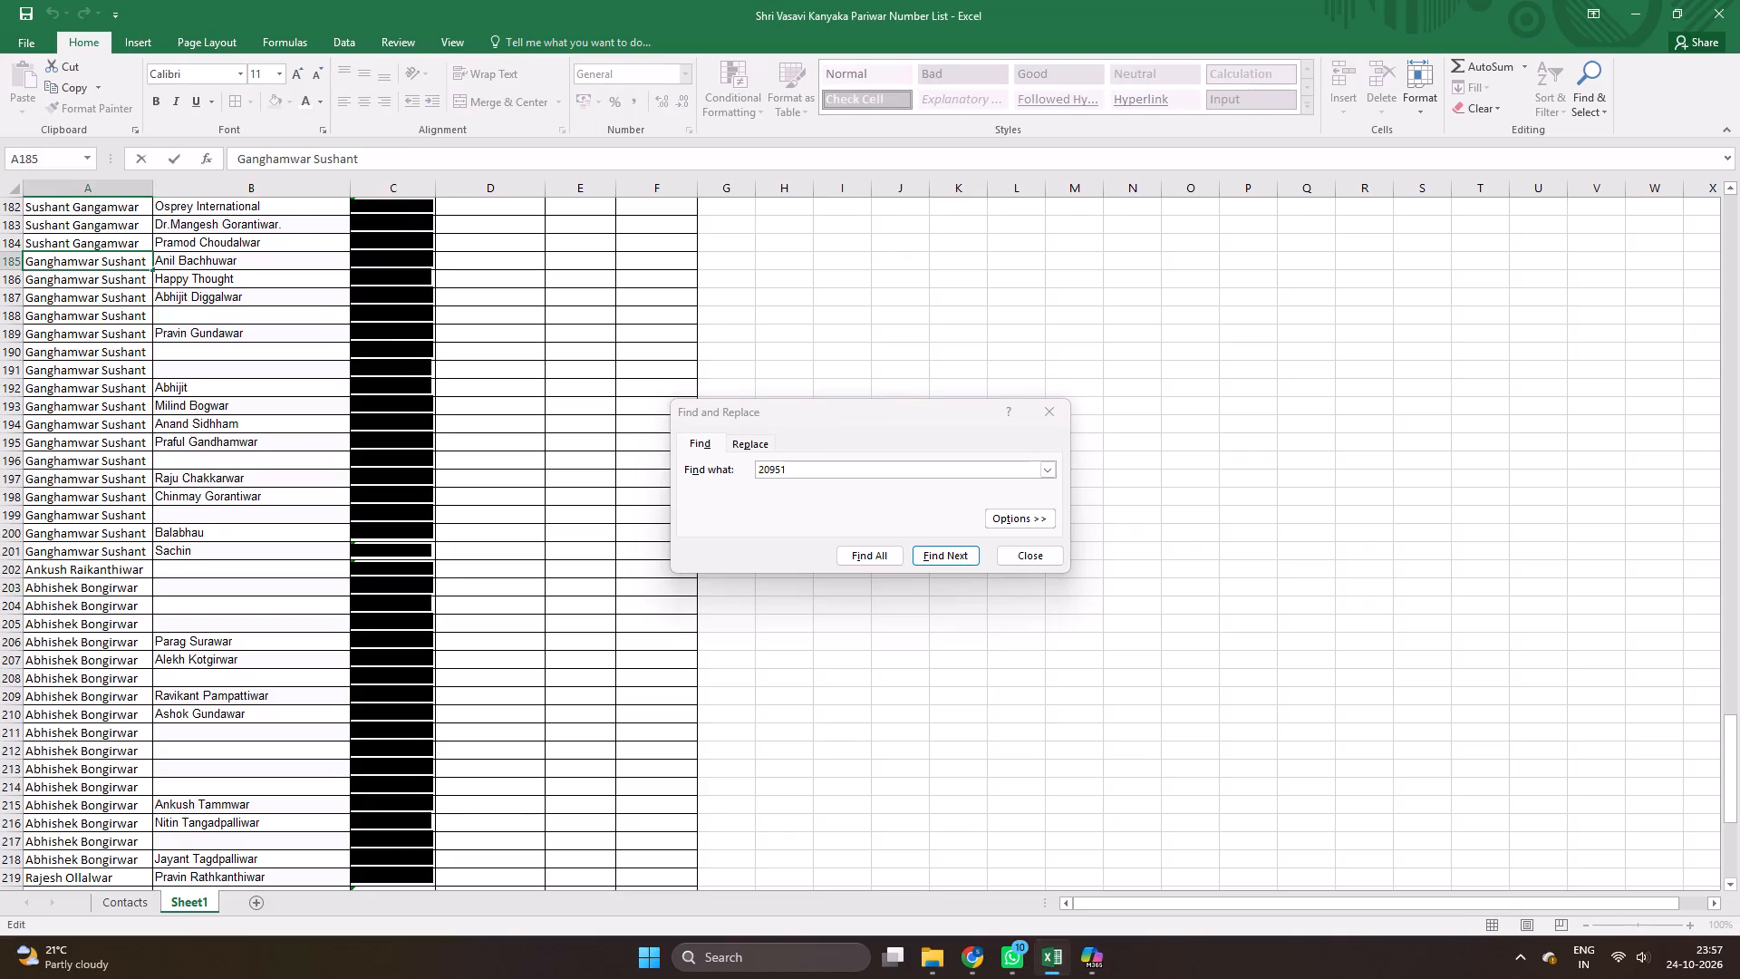
pyautogui.press('BackSpace')
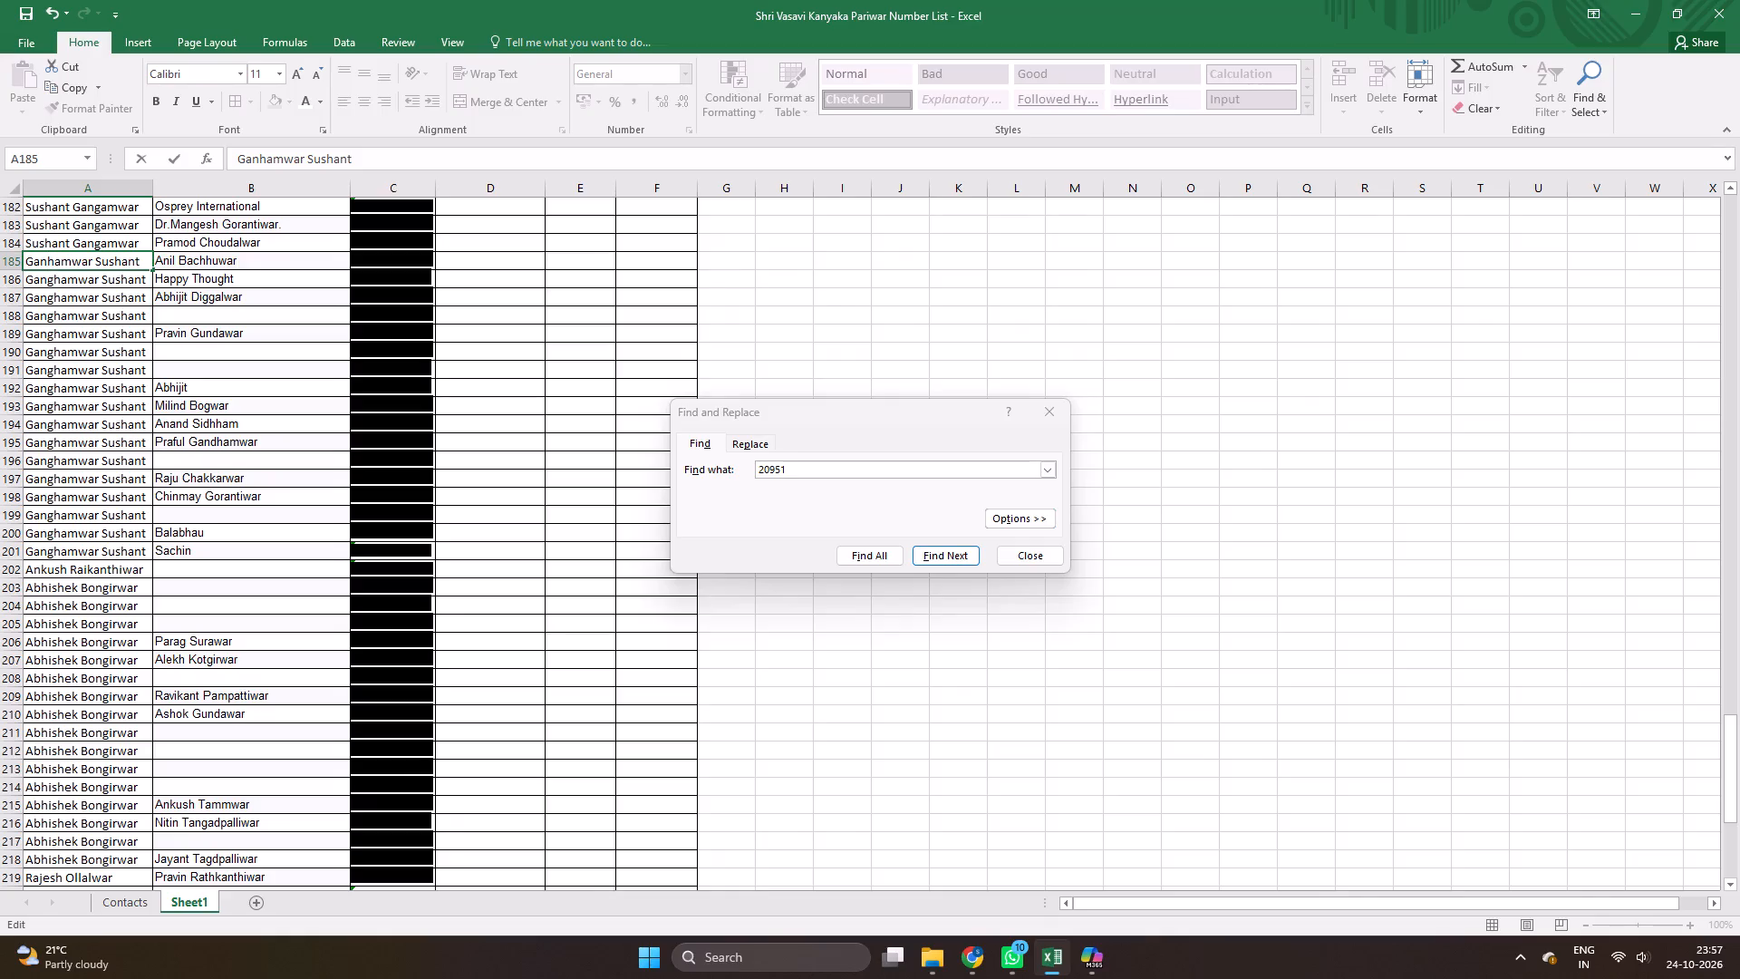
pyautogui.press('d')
pyautogui.click(83, 347)
pyautogui.click(81, 257)
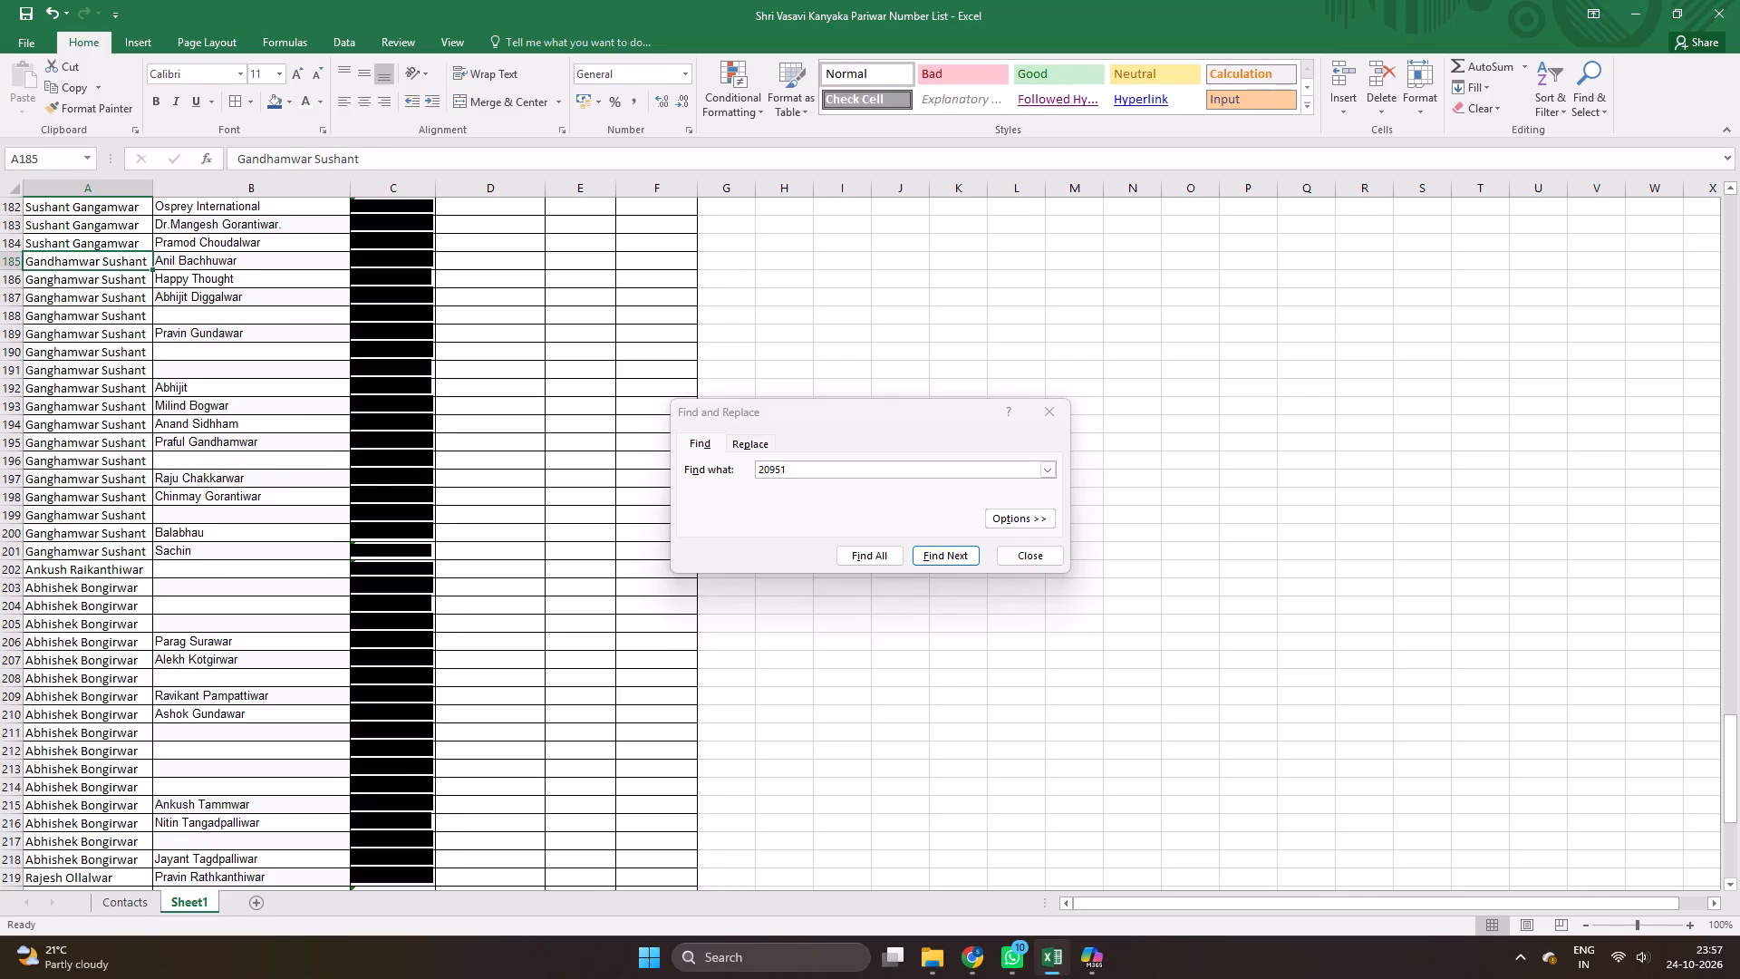
pyautogui.moveTo(152, 268); pyautogui.dragTo(158, 557)
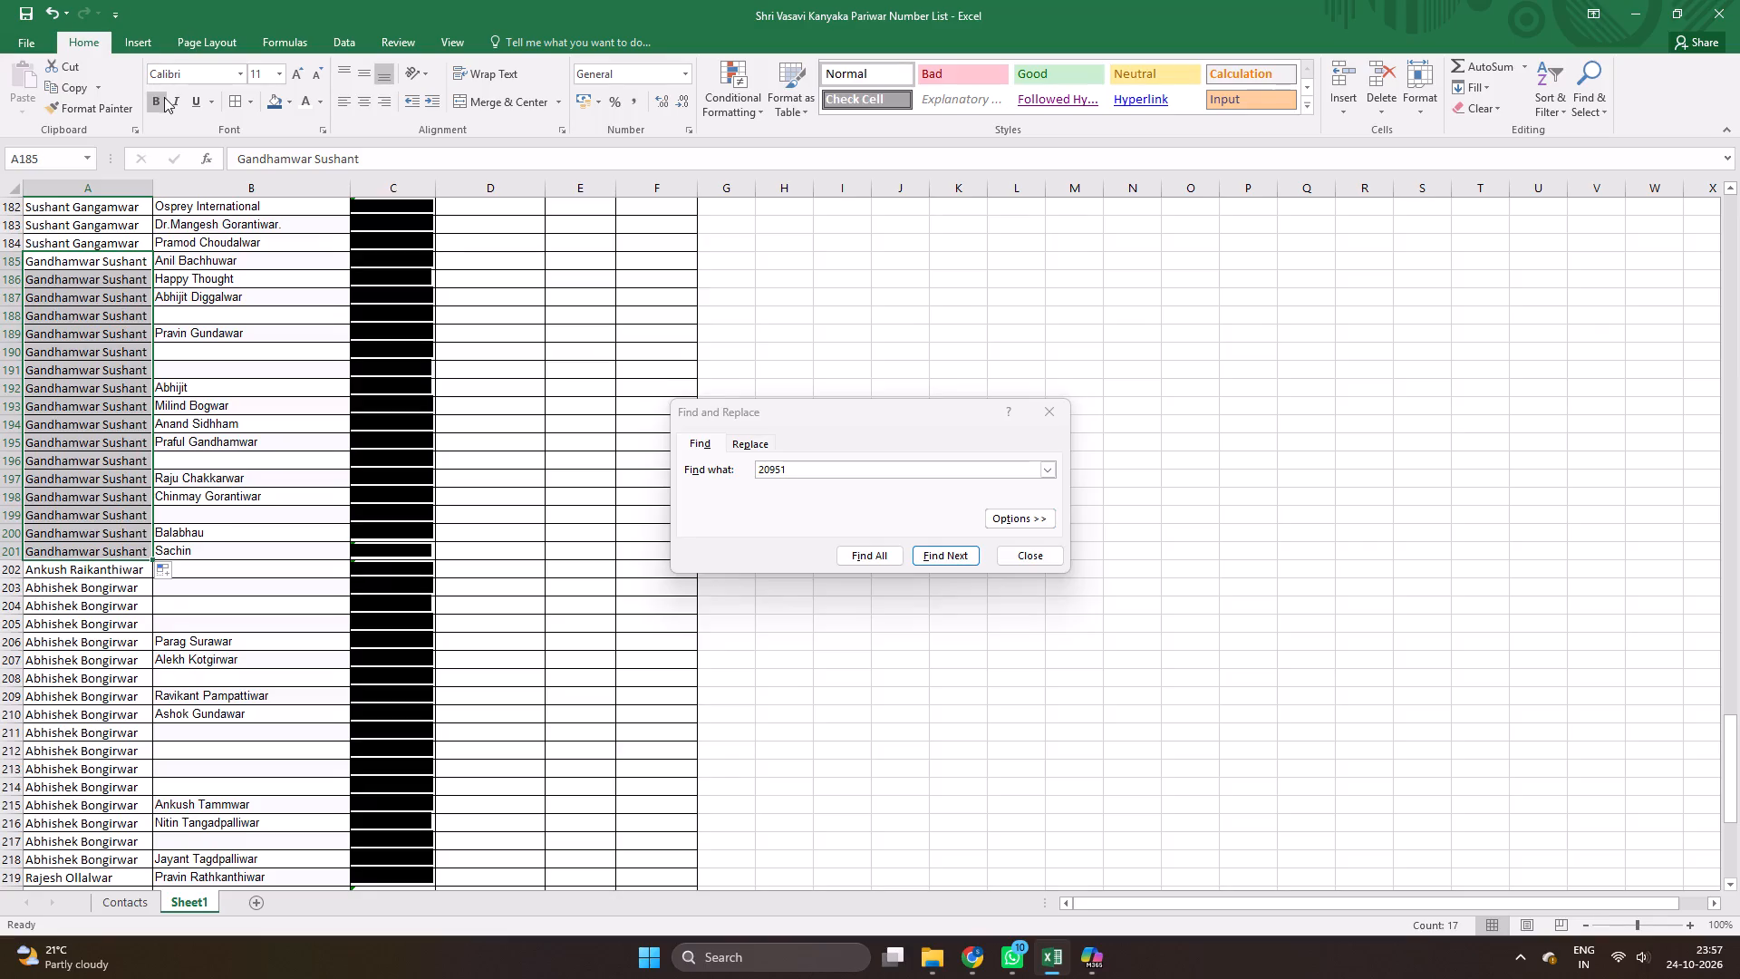
# Save the workbook.
pyautogui.click(31, 15)
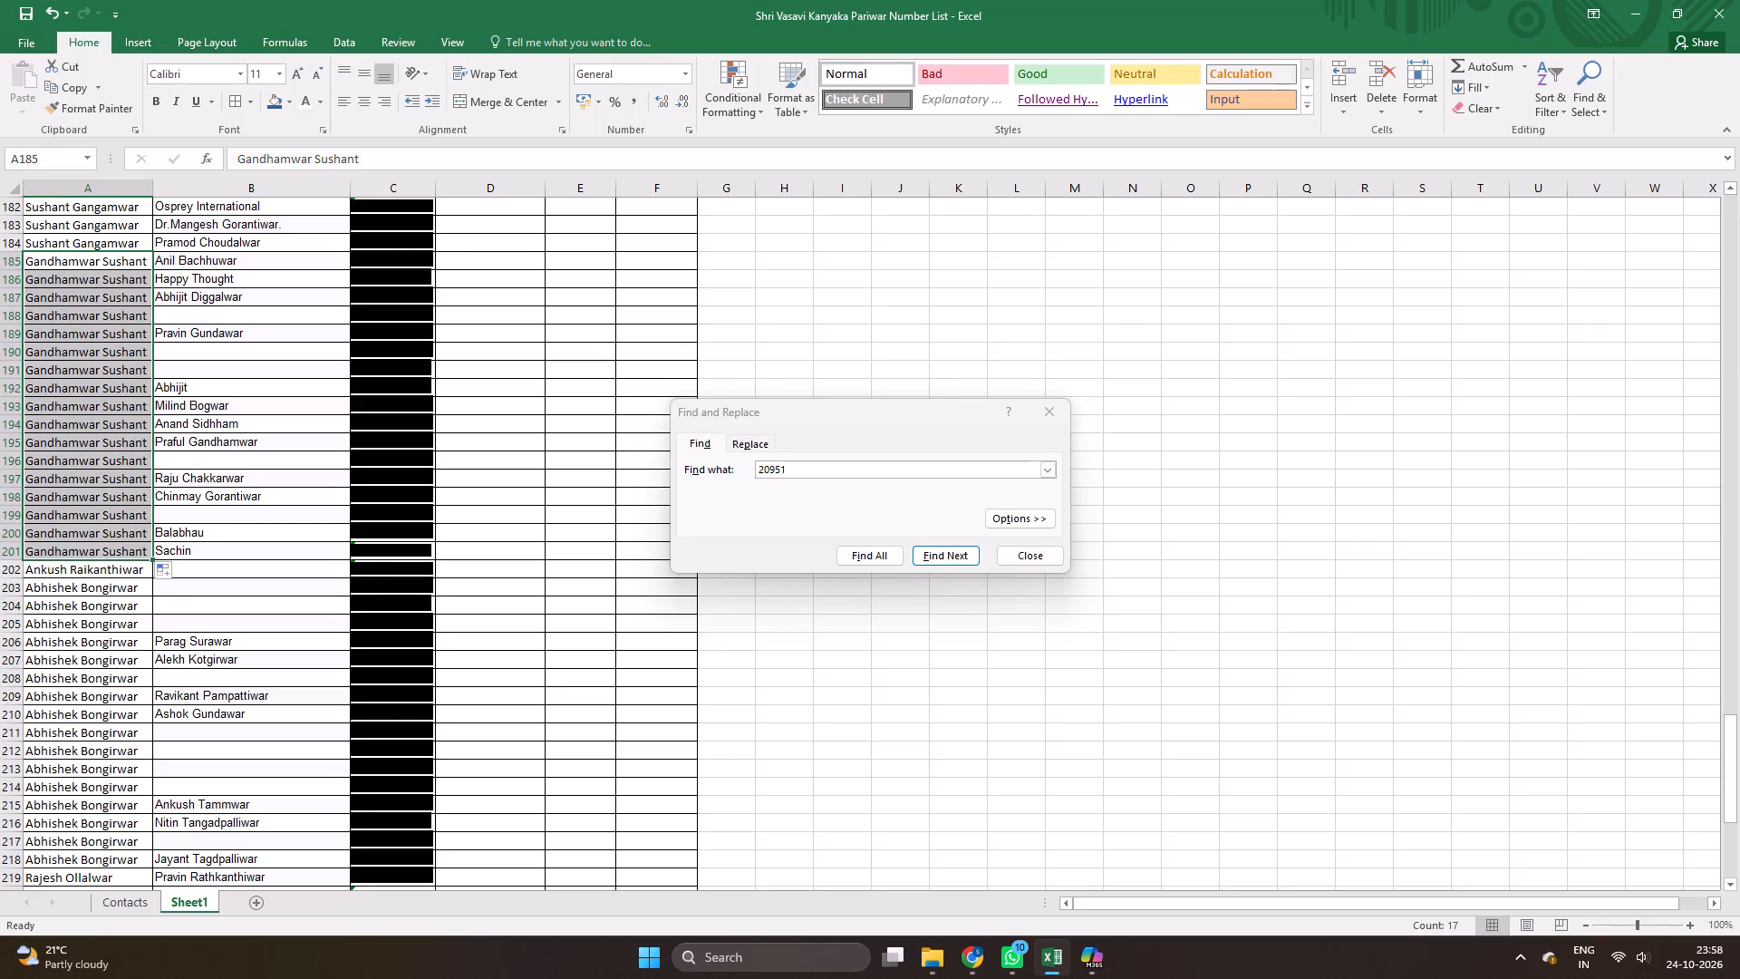
# Find the eighty-fourth contact by a five-digit part of the phone number and enter the contact's full name in B116.
pyautogui.click(279, 585)
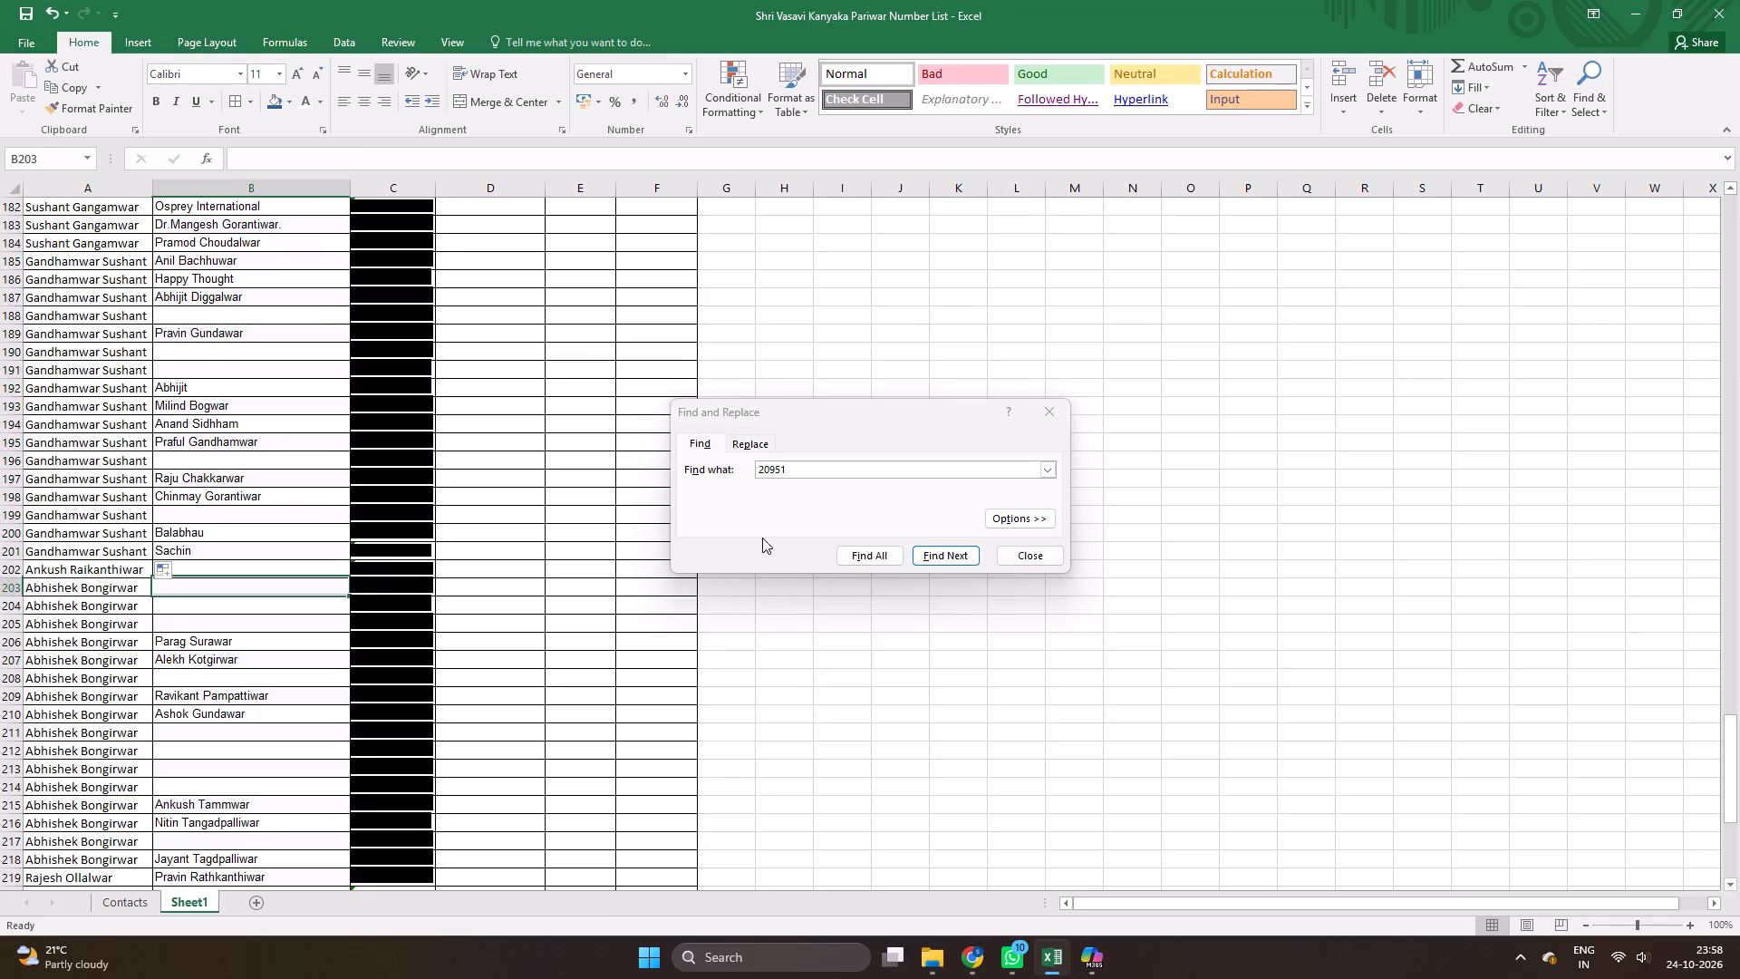
pyautogui.click(803, 460)
pyautogui.press('BackSpace')
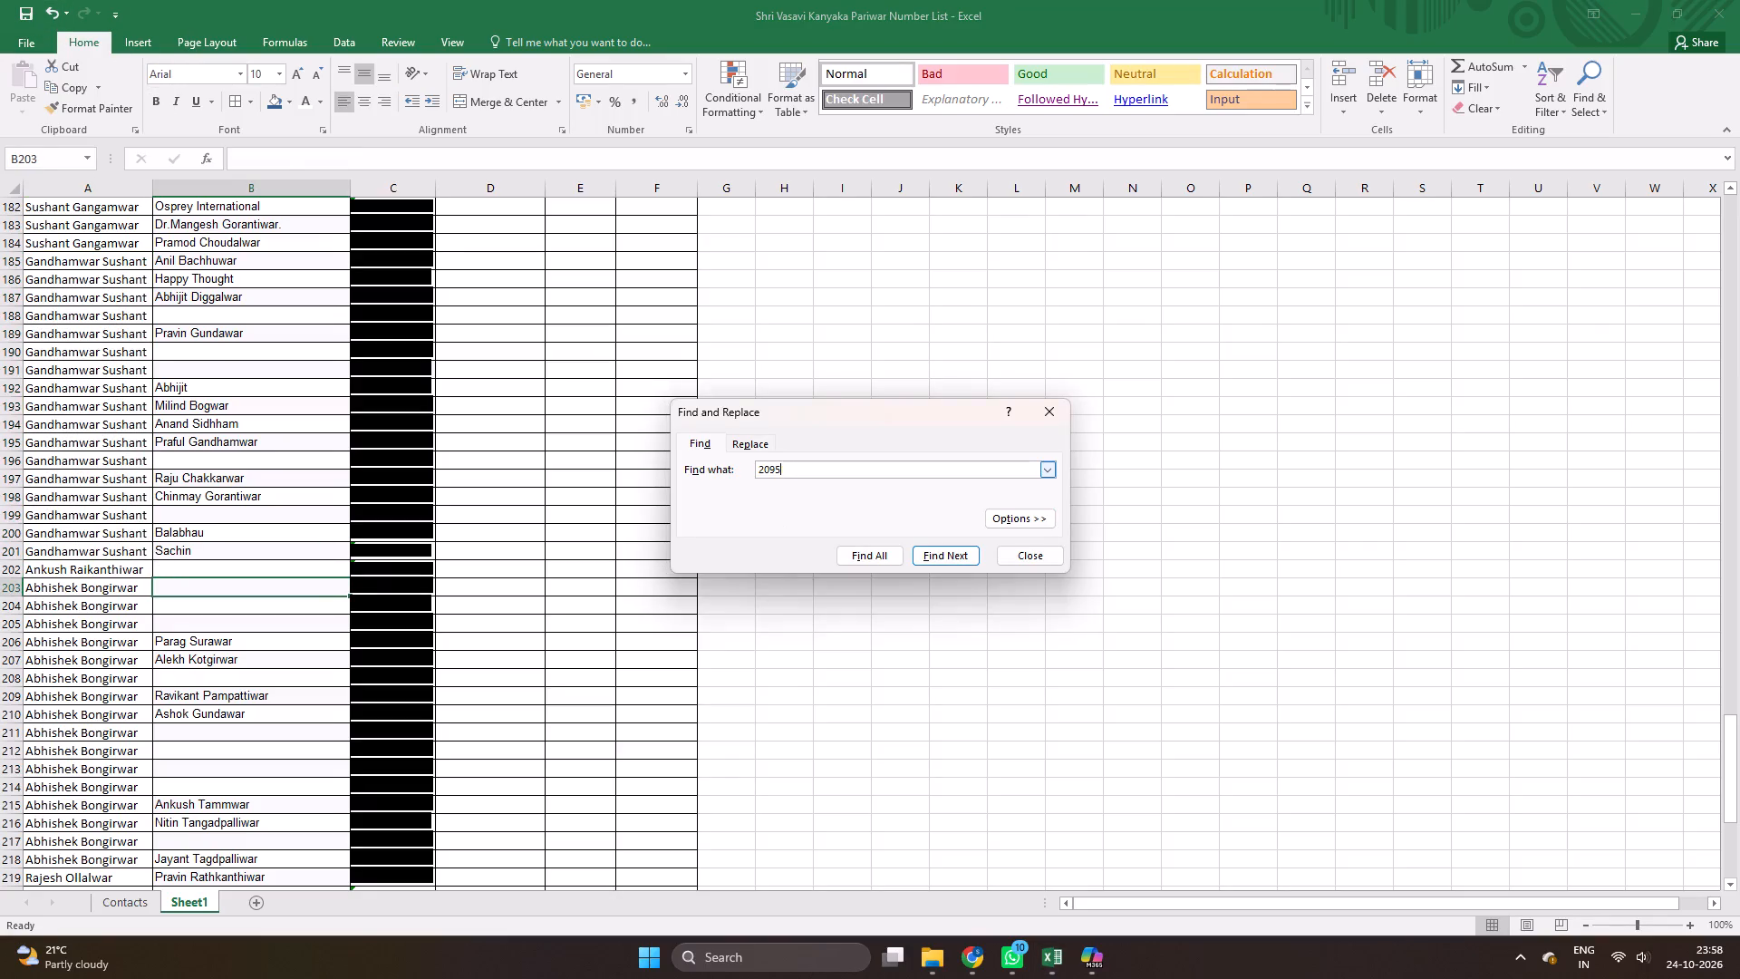
pyautogui.press('BackSpace')
pyautogui.press('BackSpace')
pyautogui.press('BackSpace')
pyautogui.press('BackSpace')
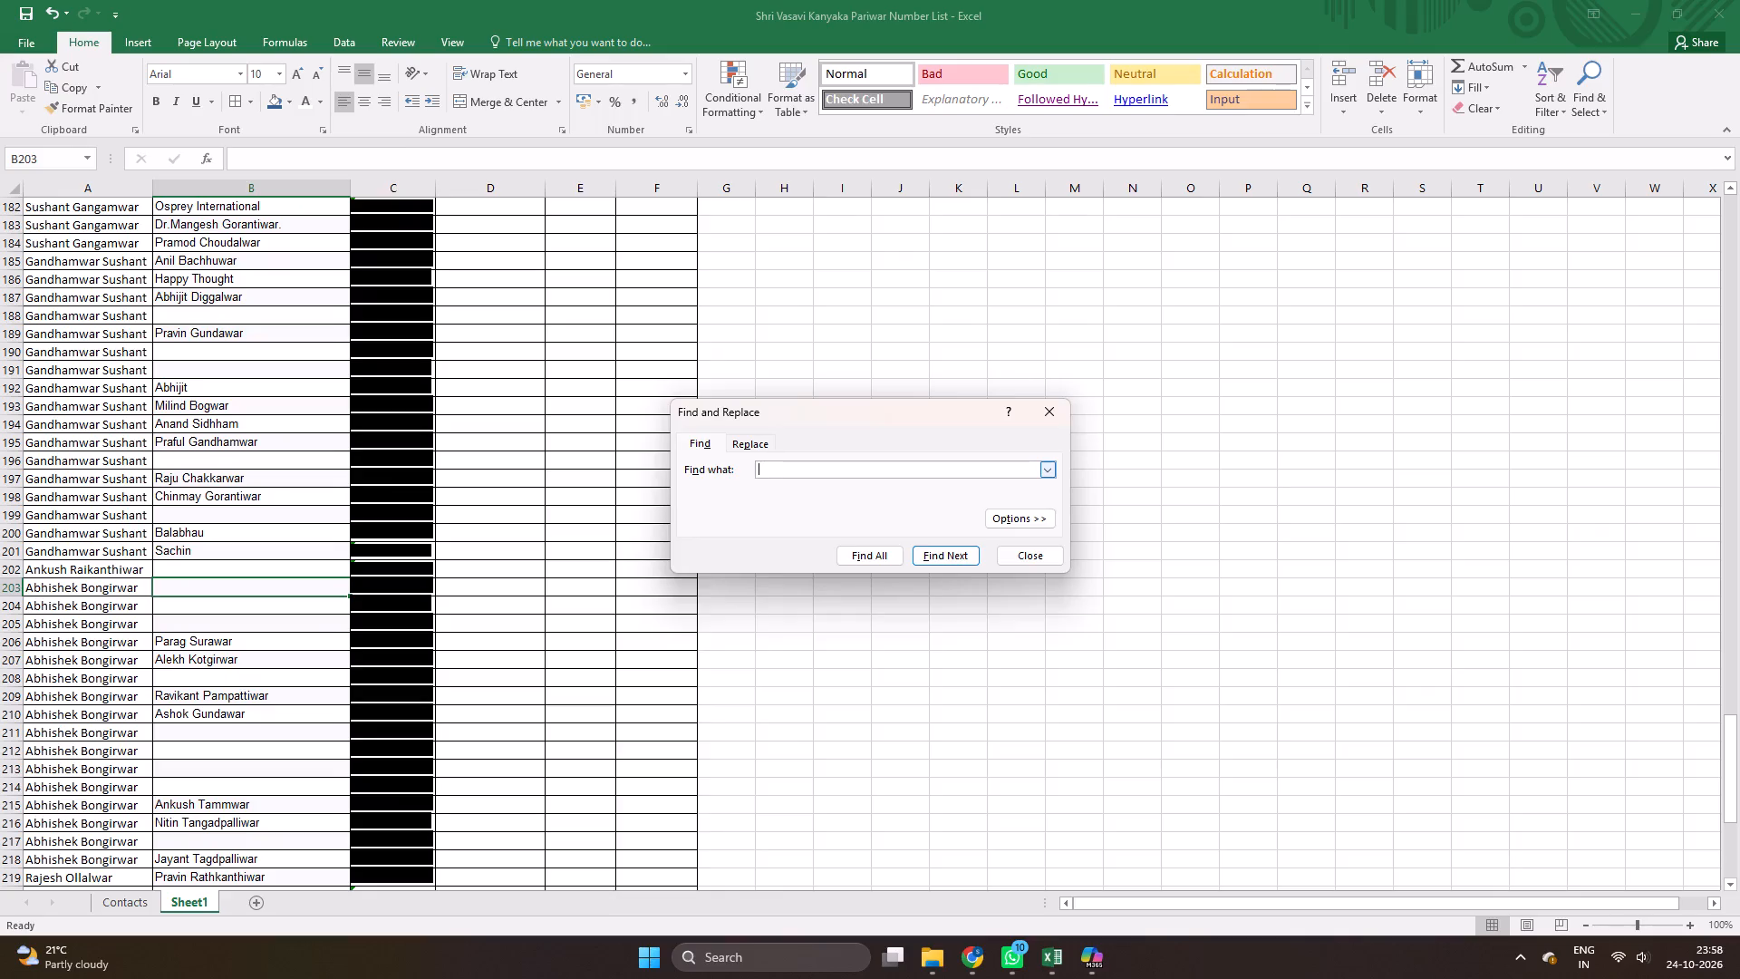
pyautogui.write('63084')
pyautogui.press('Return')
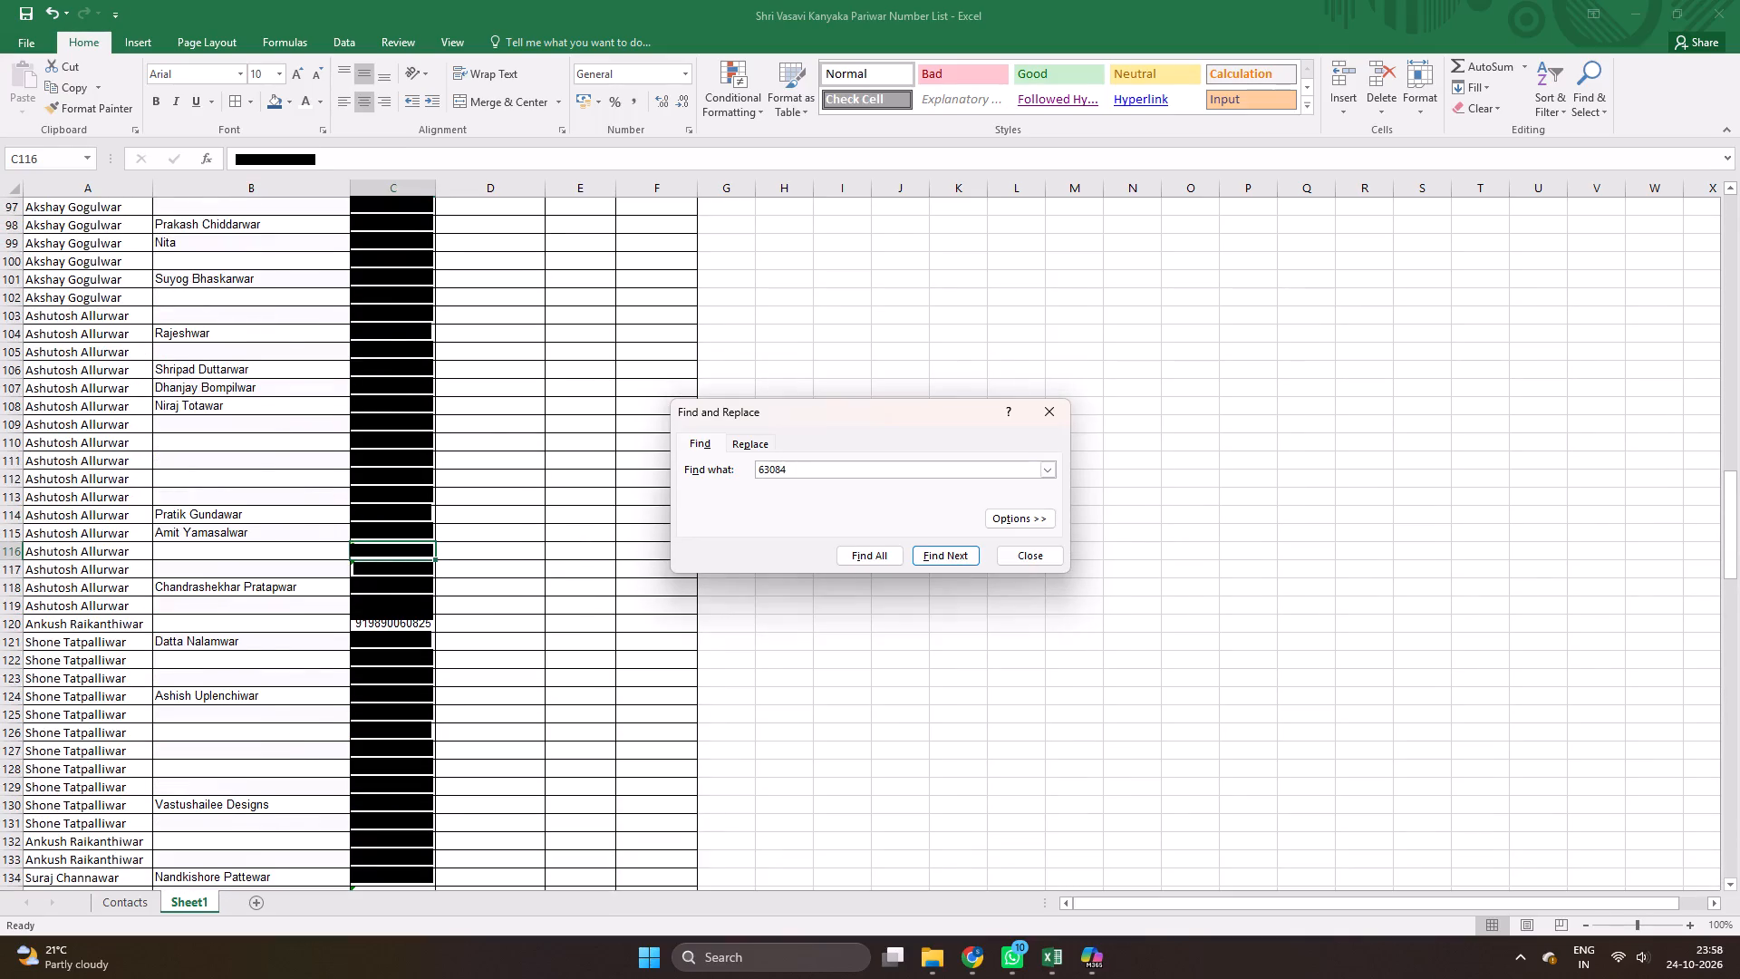
pyautogui.click(176, 558)
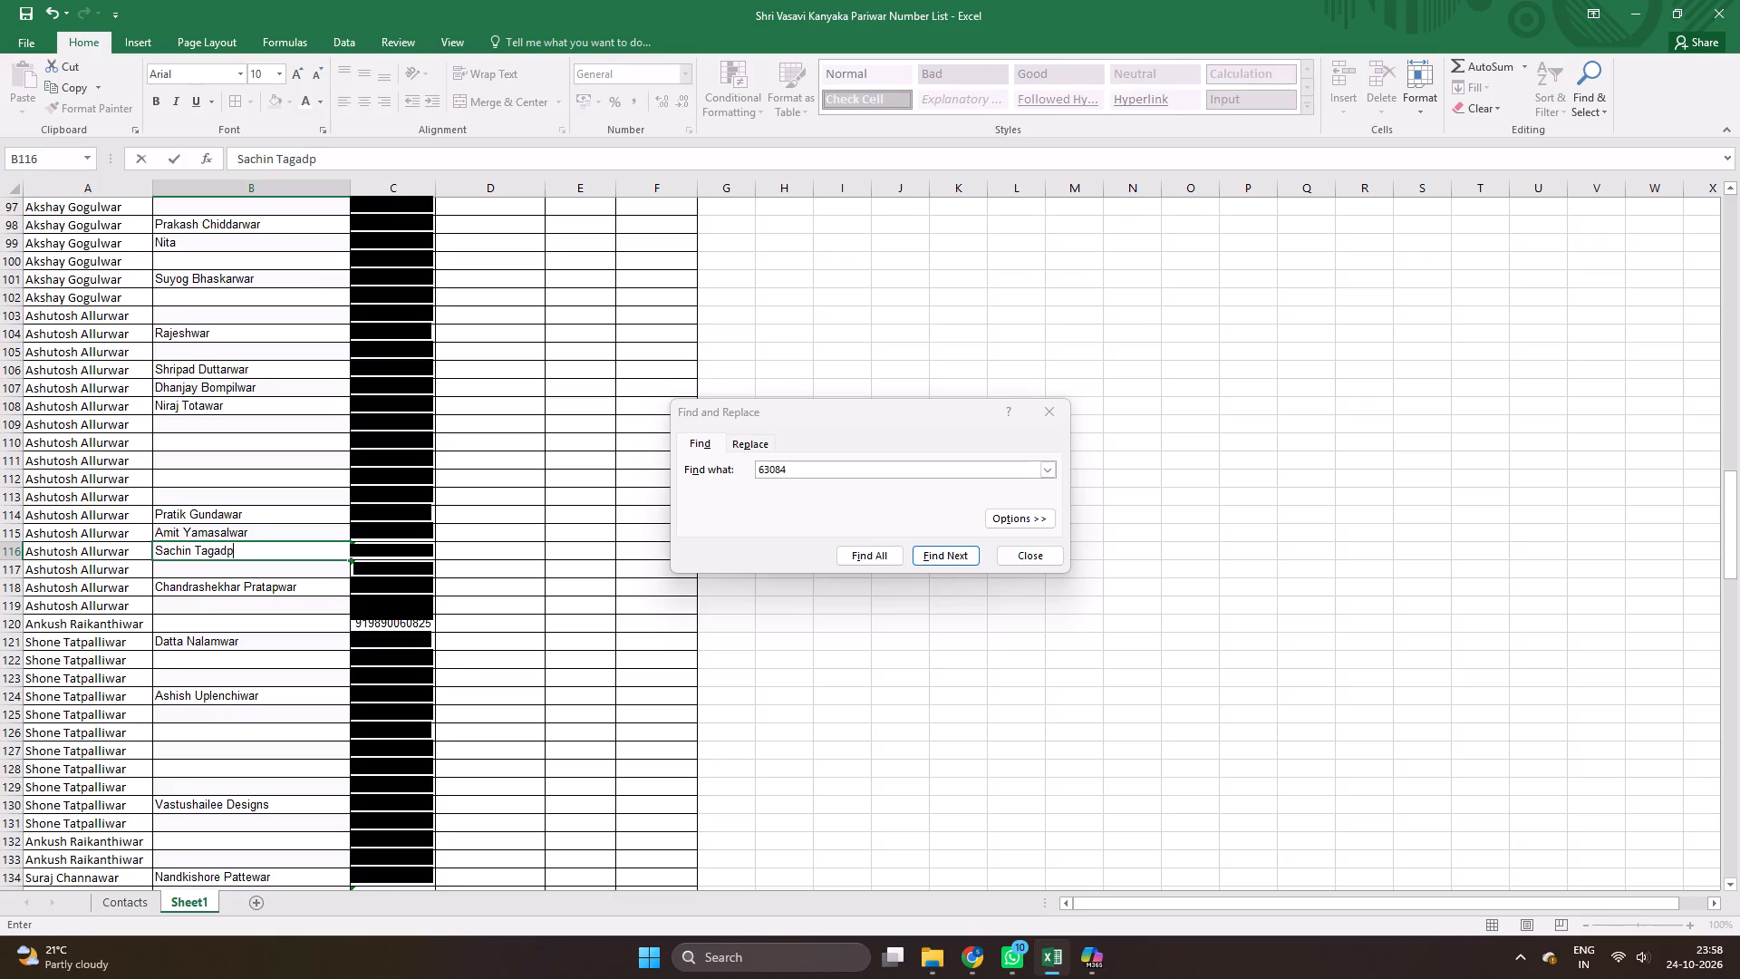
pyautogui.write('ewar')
# Find the eighty-fifth contact by a five-digit part of the phone number and enter the contact's full name in B220.
pyautogui.click(803, 465)
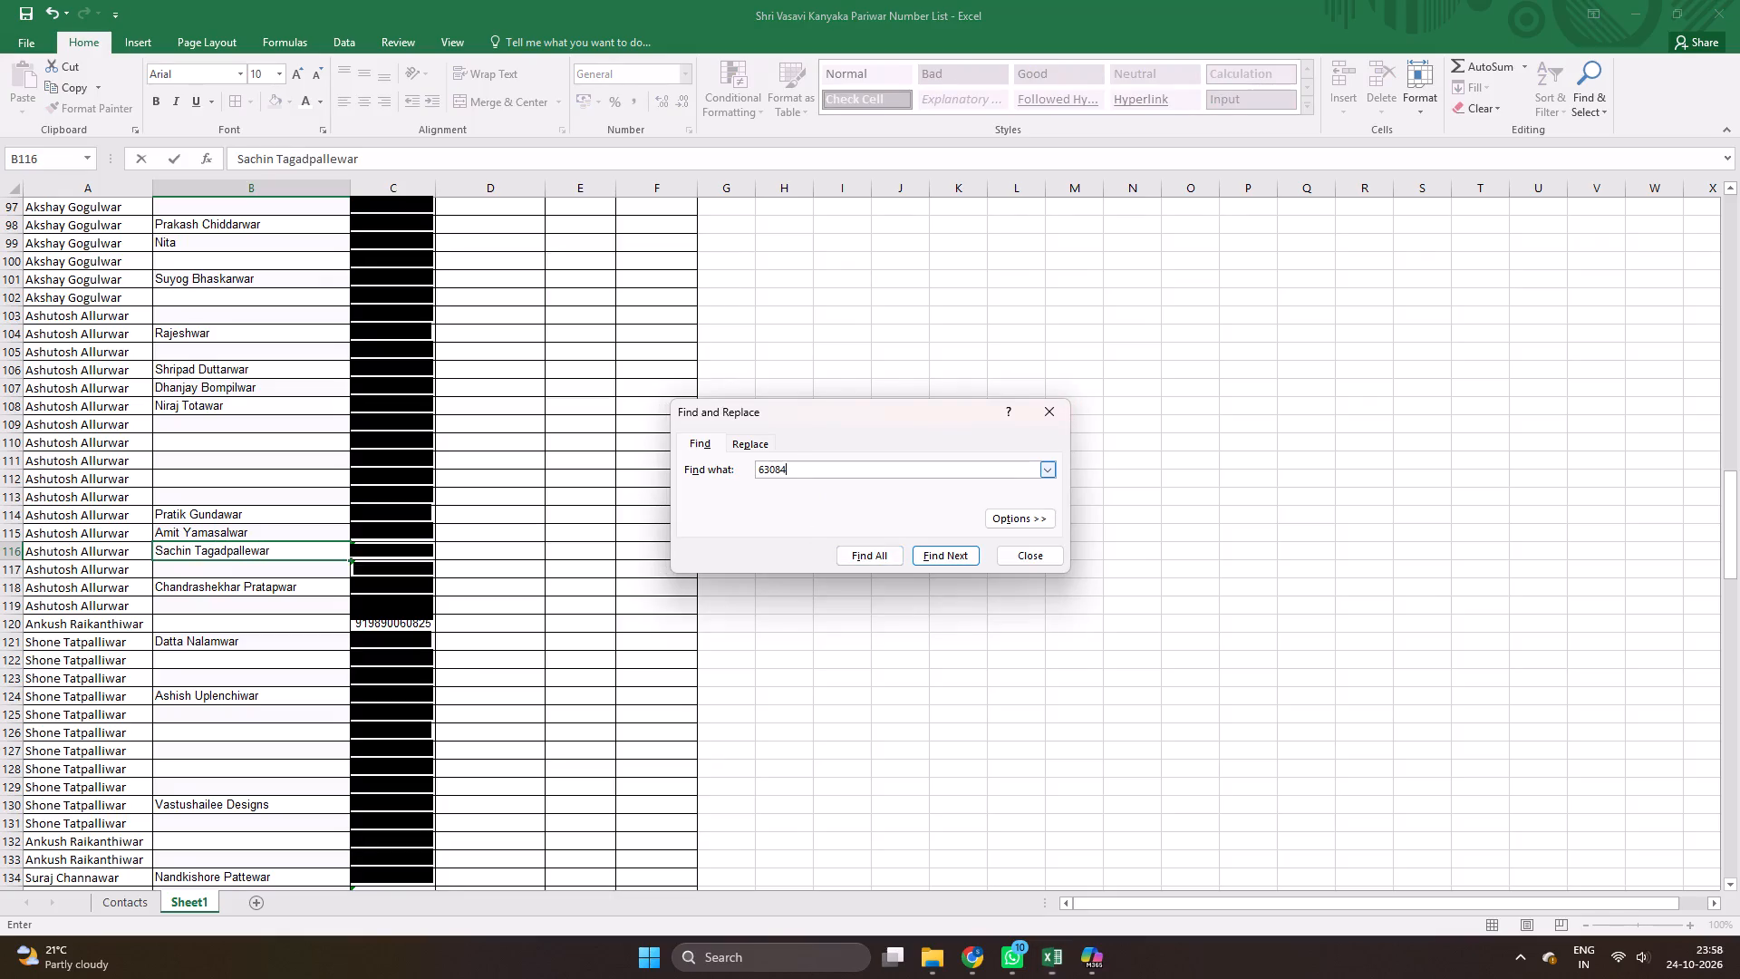
pyautogui.press('BackSpace')
pyautogui.press('BackSpace')
pyautogui.press('BackSpace')
pyautogui.press('BackSpace')
pyautogui.press('BackSpace')
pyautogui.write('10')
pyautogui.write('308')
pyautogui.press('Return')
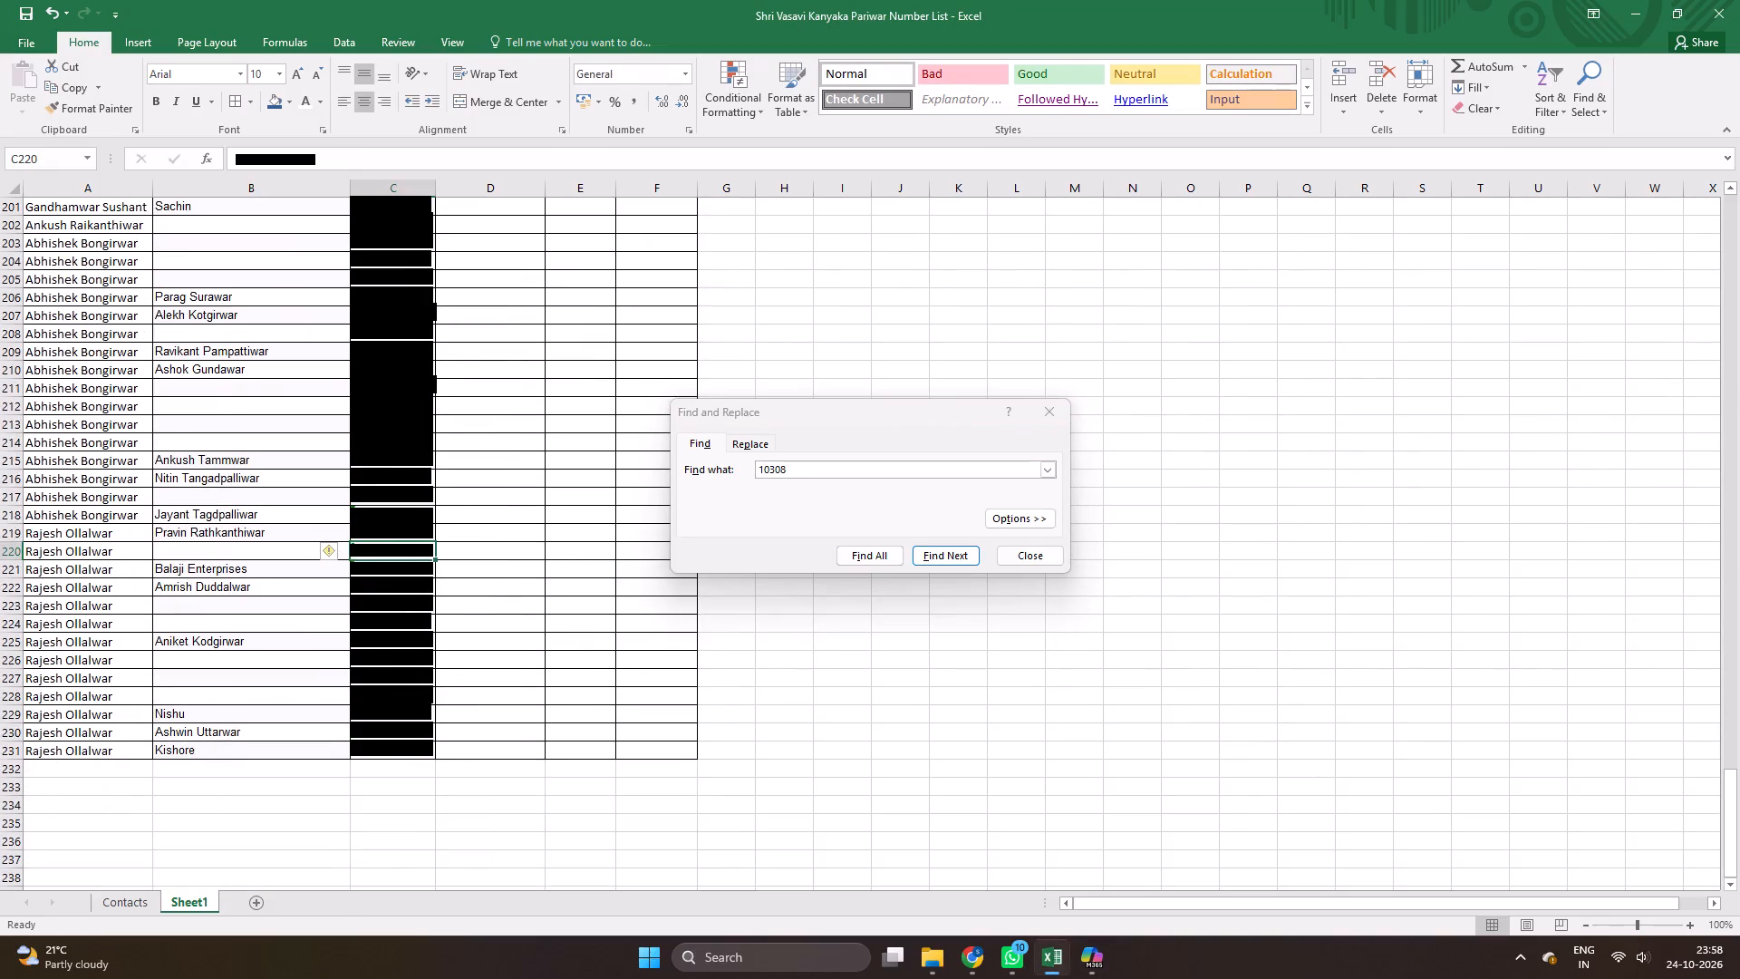
pyautogui.click(188, 549)
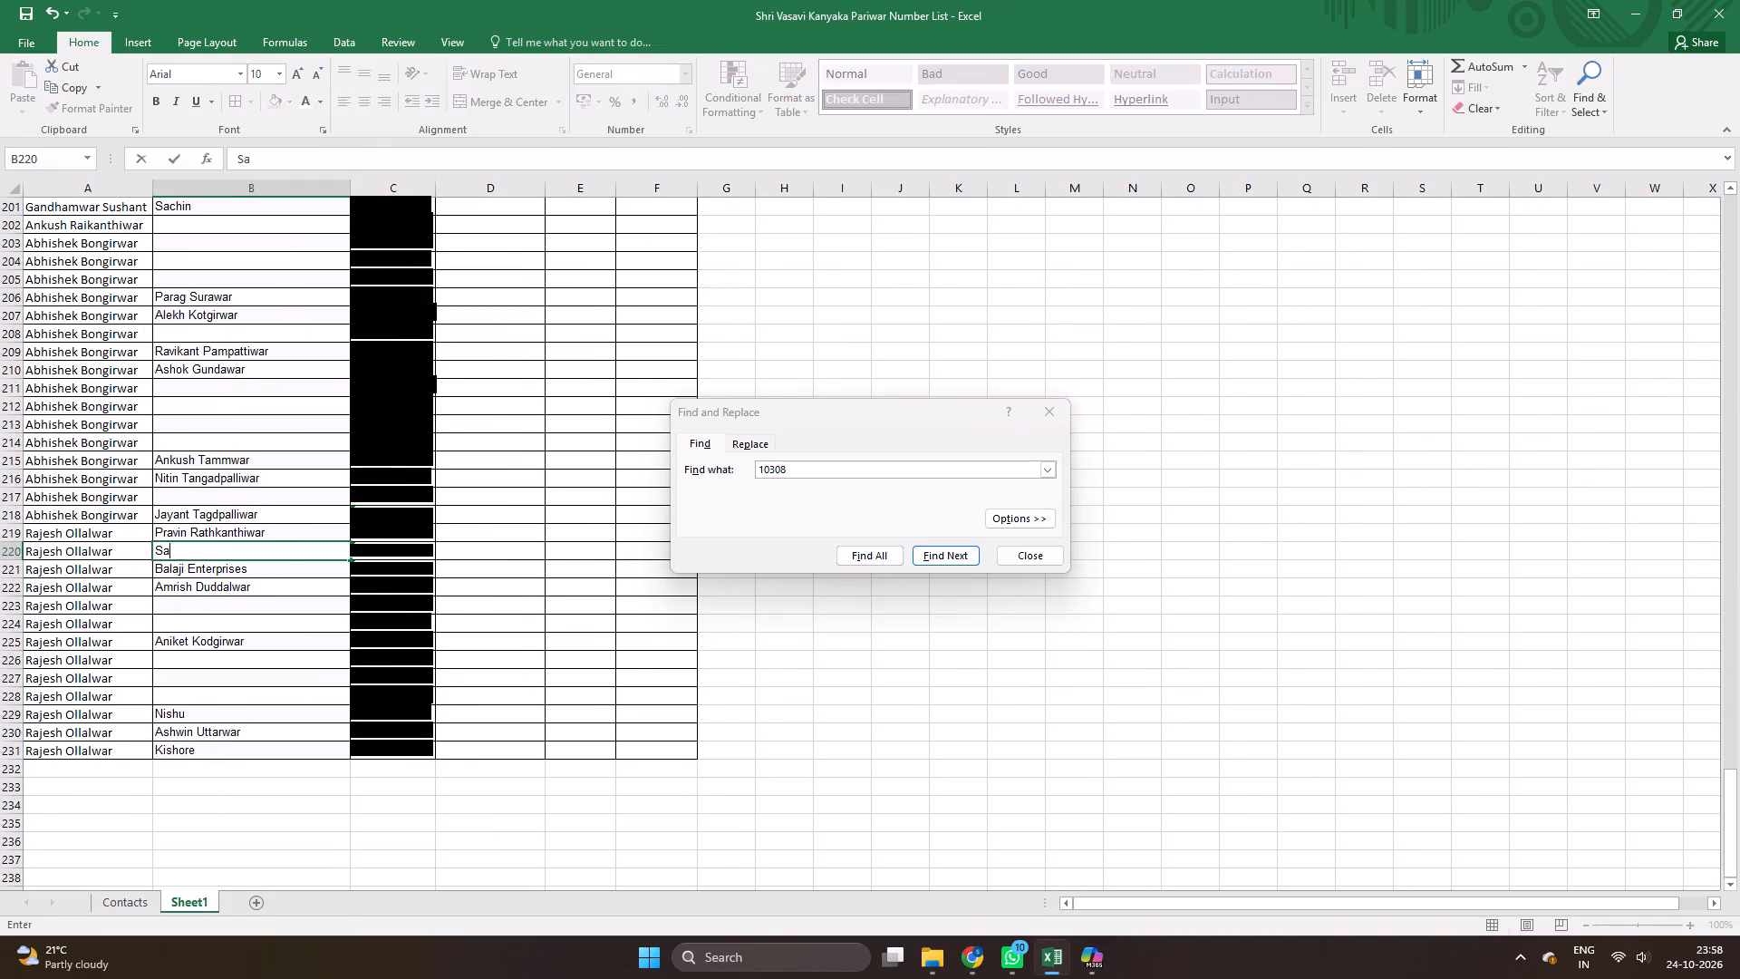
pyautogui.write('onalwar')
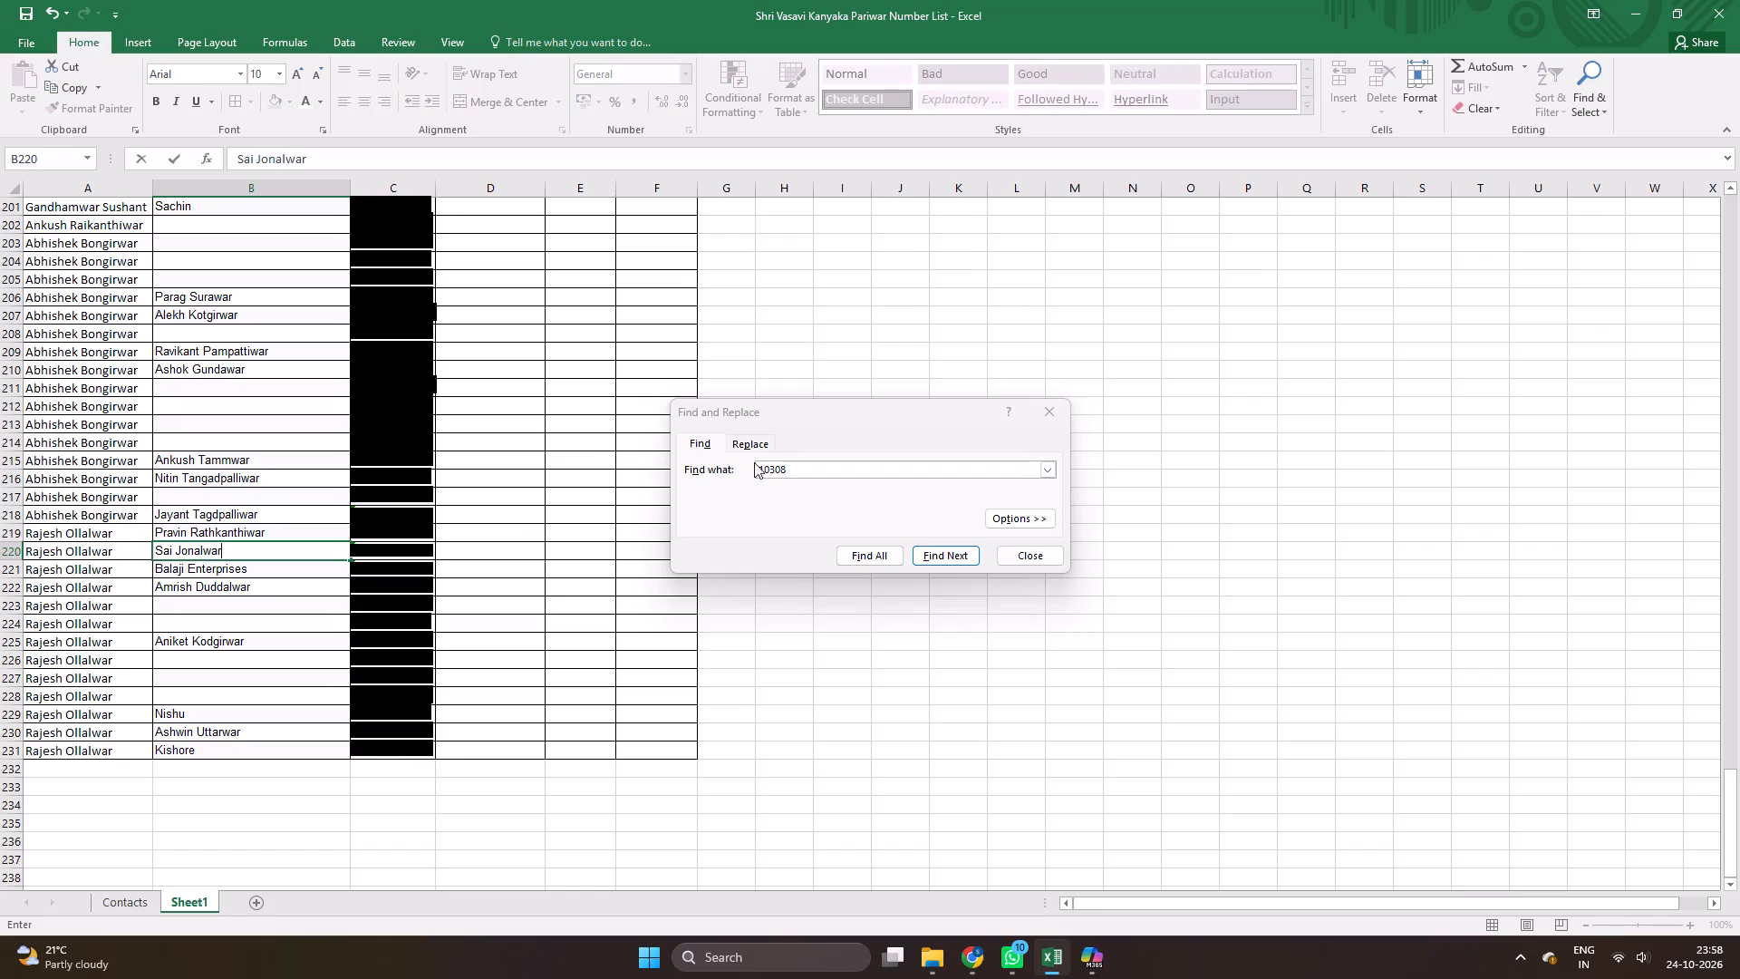
# Find the eighty-sixth contact by a five-digit part of the phone number and enter only the contact's first name in B123.
pyautogui.click(788, 464)
pyautogui.press('BackSpace')
pyautogui.press('BackSpace')
pyautogui.press('BackSpace')
pyautogui.press('BackSpace')
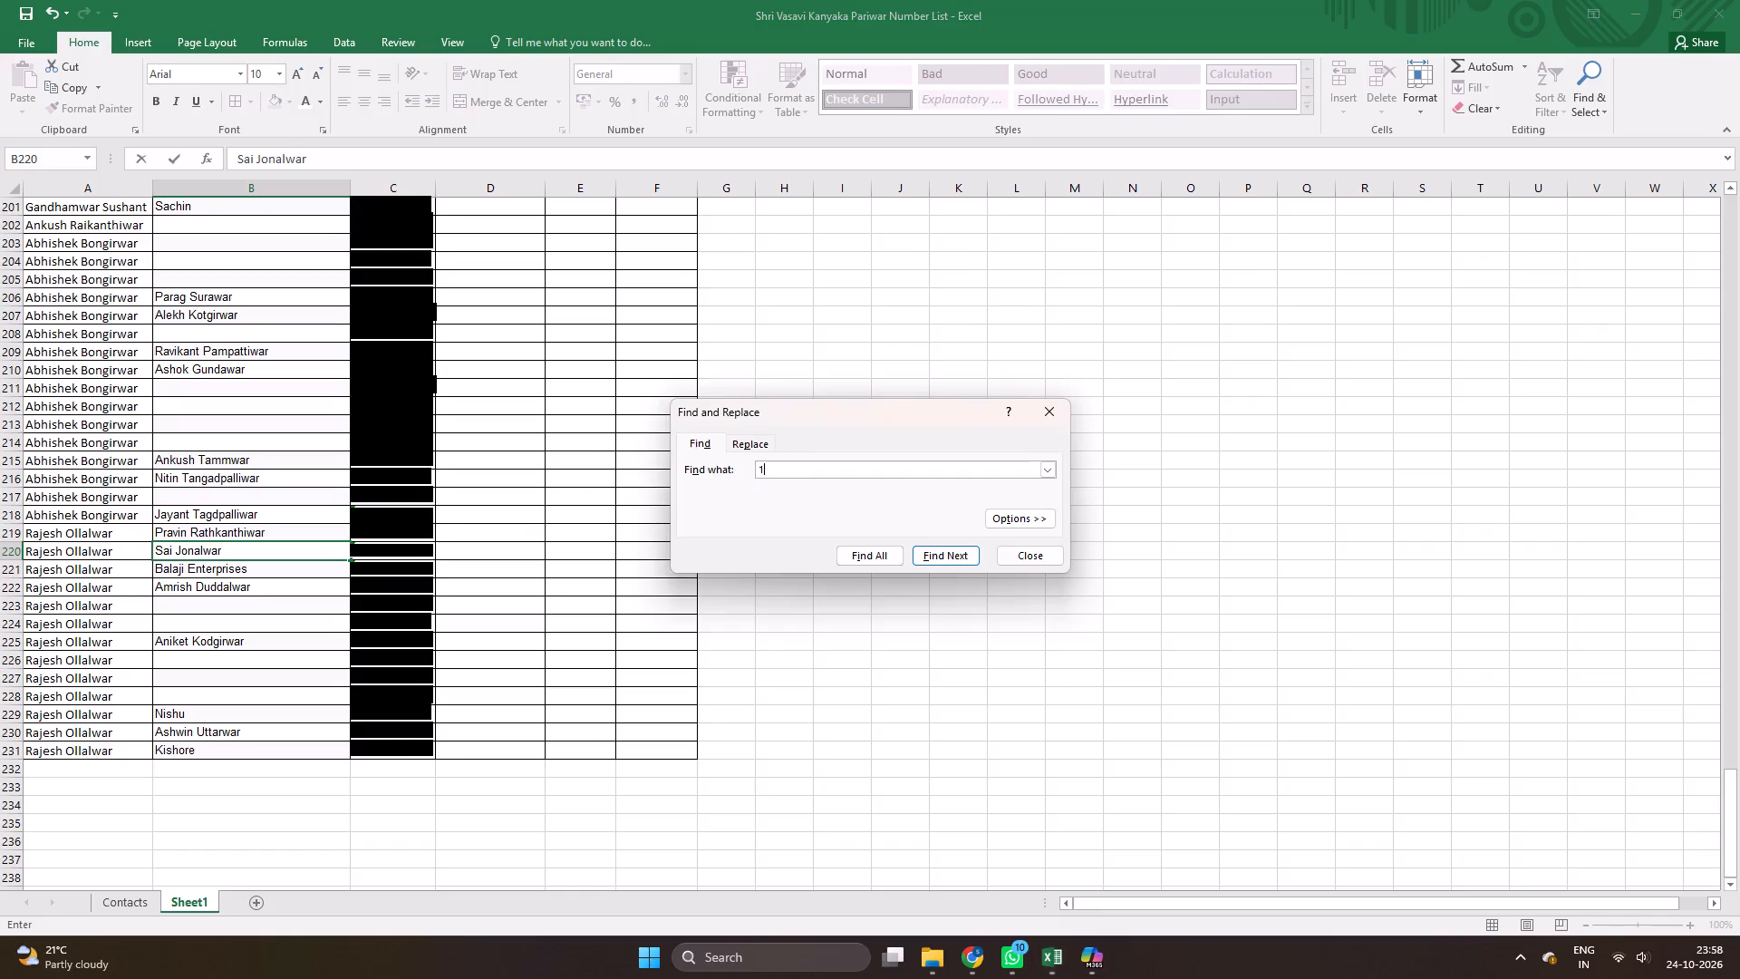
pyautogui.press('BackSpace')
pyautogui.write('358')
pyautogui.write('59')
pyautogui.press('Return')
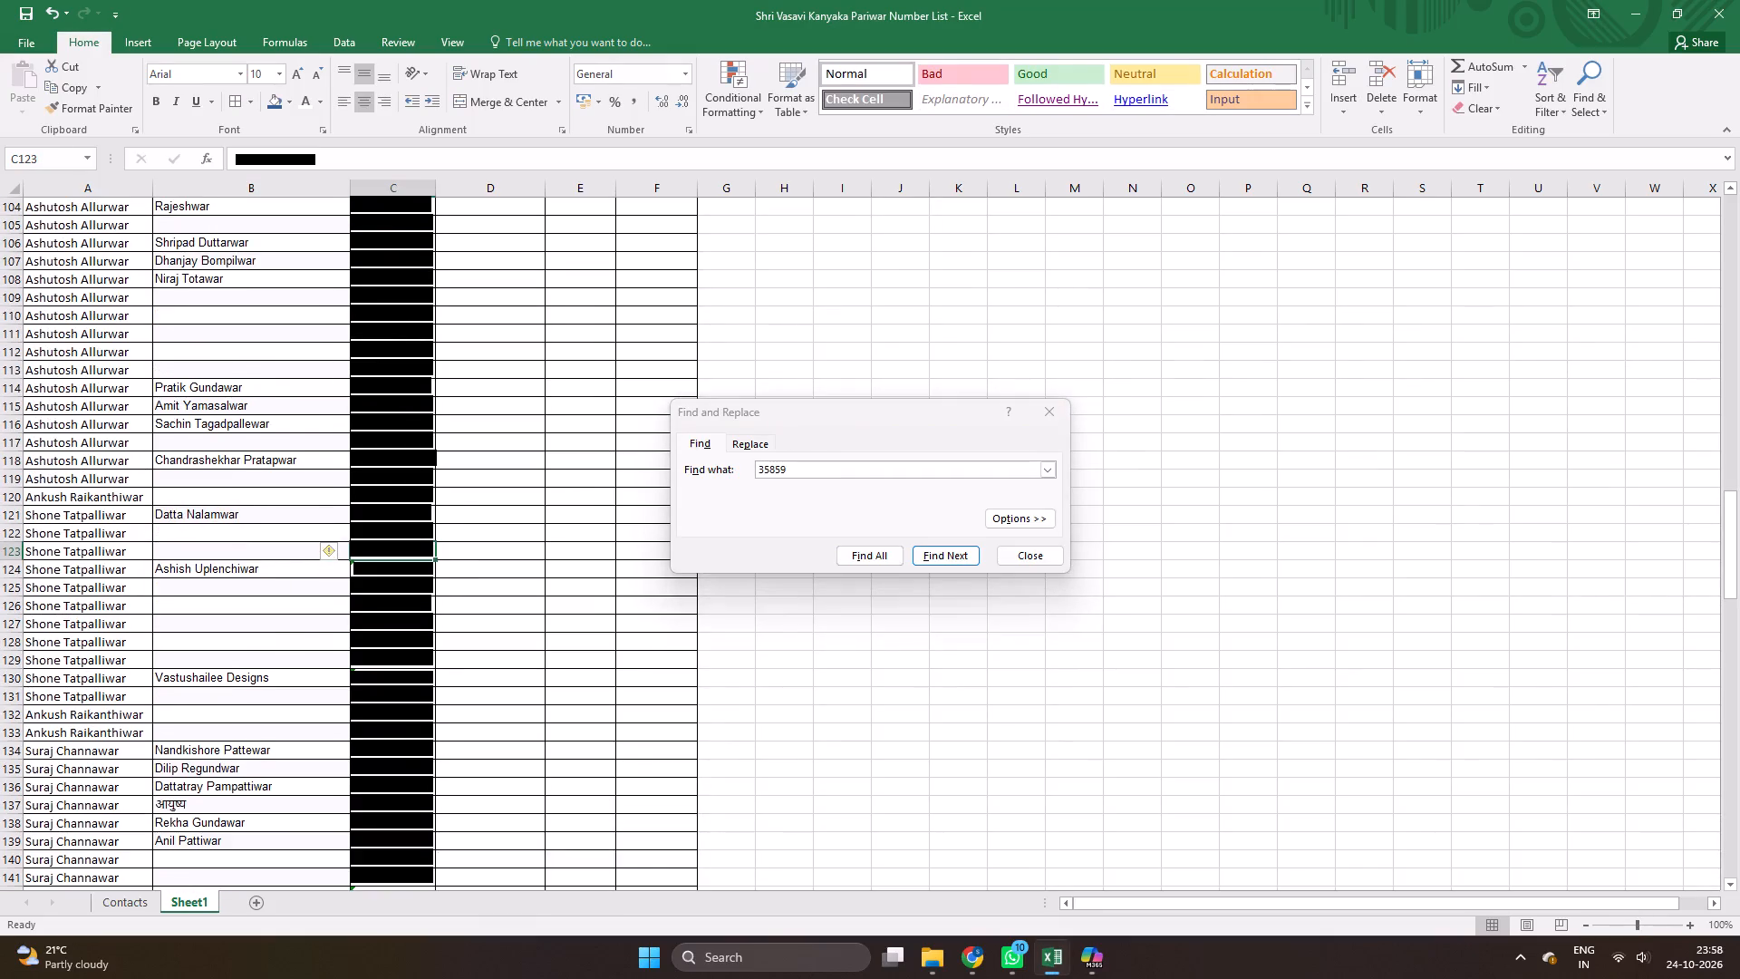
pyautogui.click(163, 555)
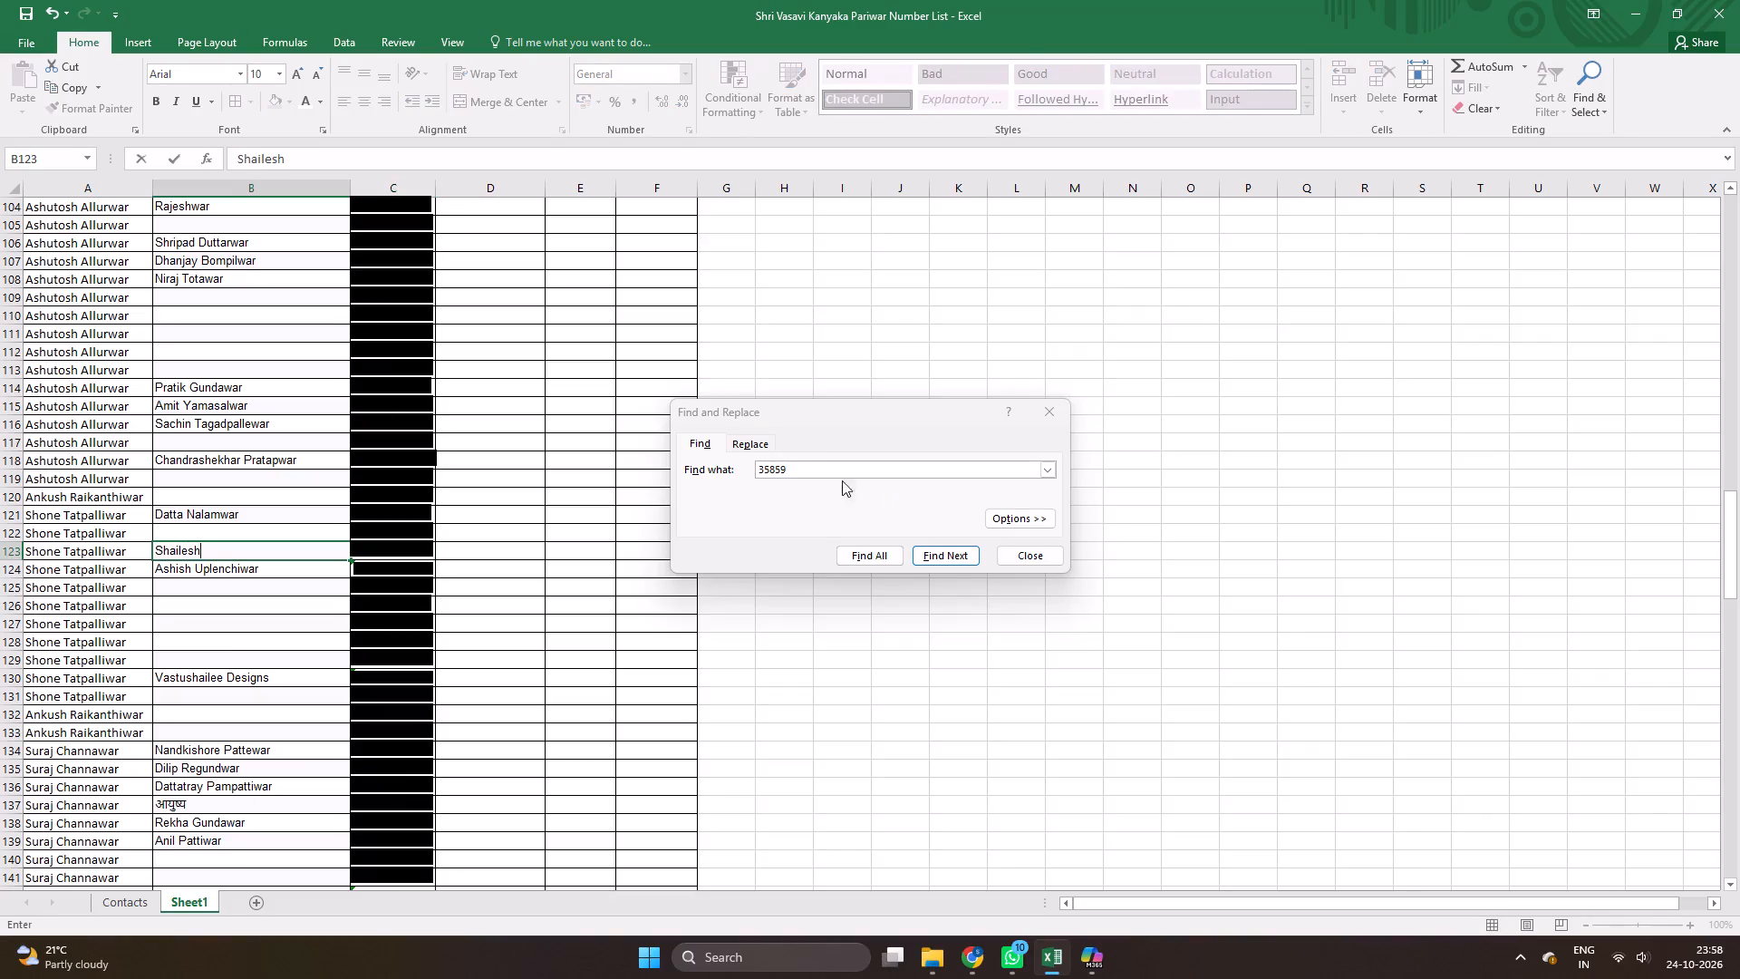
# Find the eighty-seventh contact by a five-digit part of the phone number and enter the contact's full name in B224.
pyautogui.click(819, 473)
pyautogui.press('BackSpace')
pyautogui.press('BackSpace')
pyautogui.press('BackSpace')
pyautogui.press('BackSpace')
pyautogui.press('BackSpace')
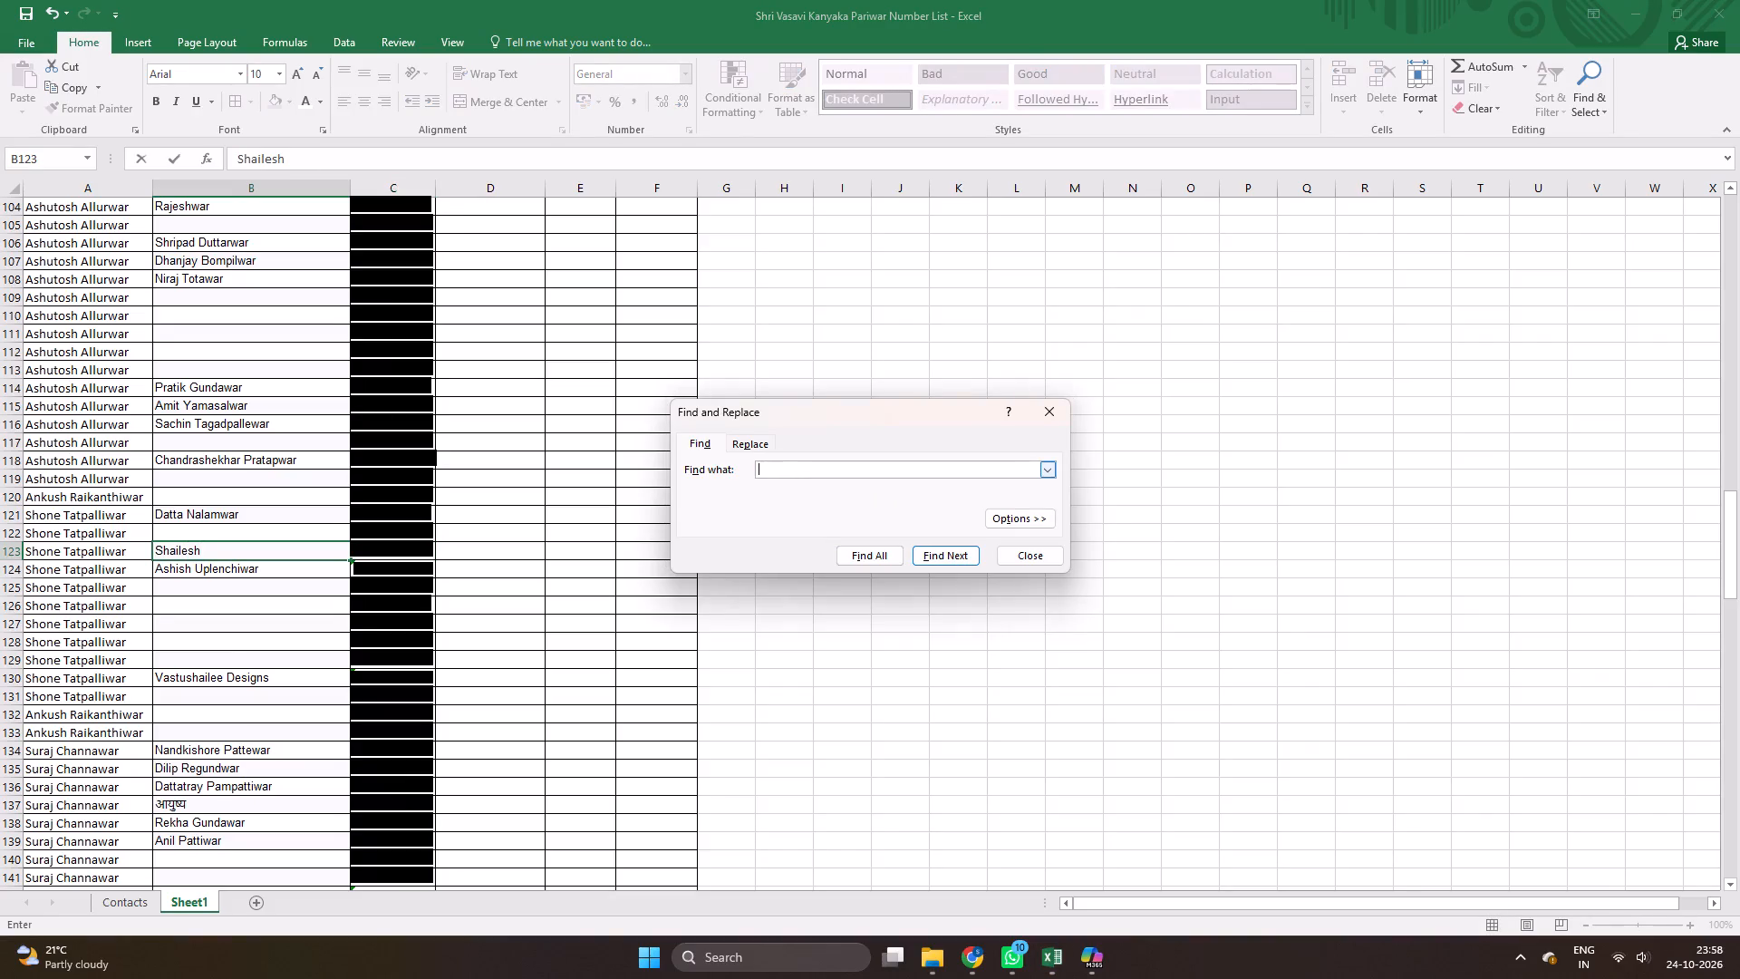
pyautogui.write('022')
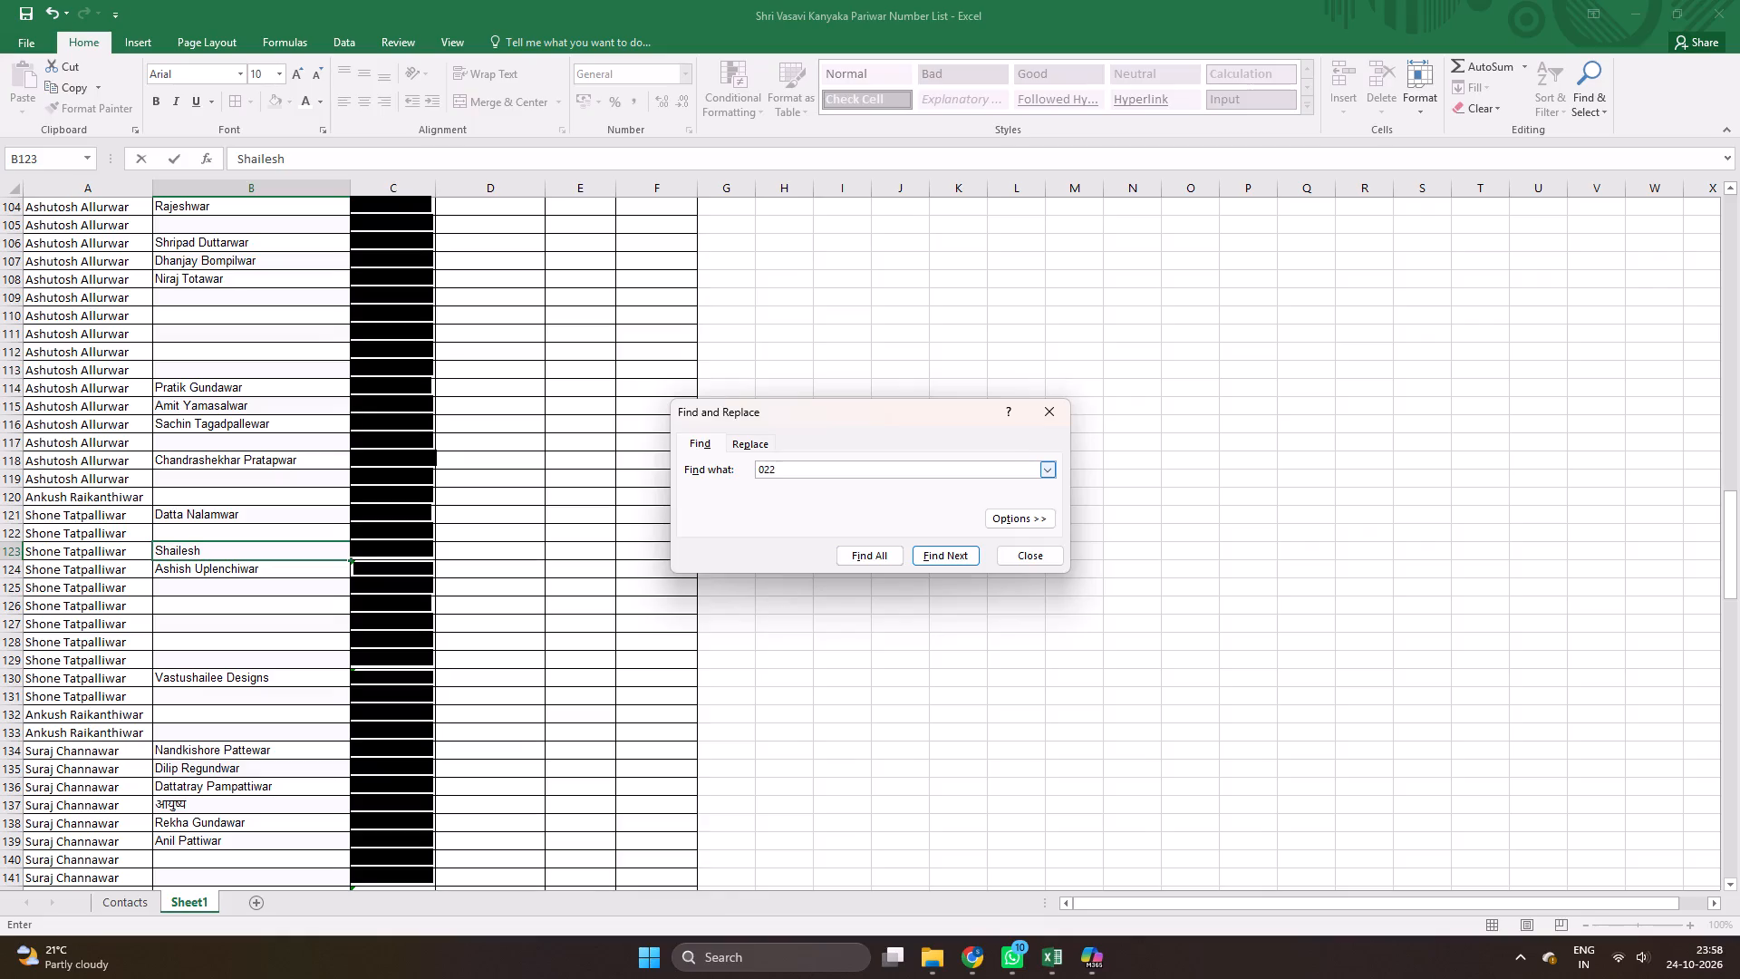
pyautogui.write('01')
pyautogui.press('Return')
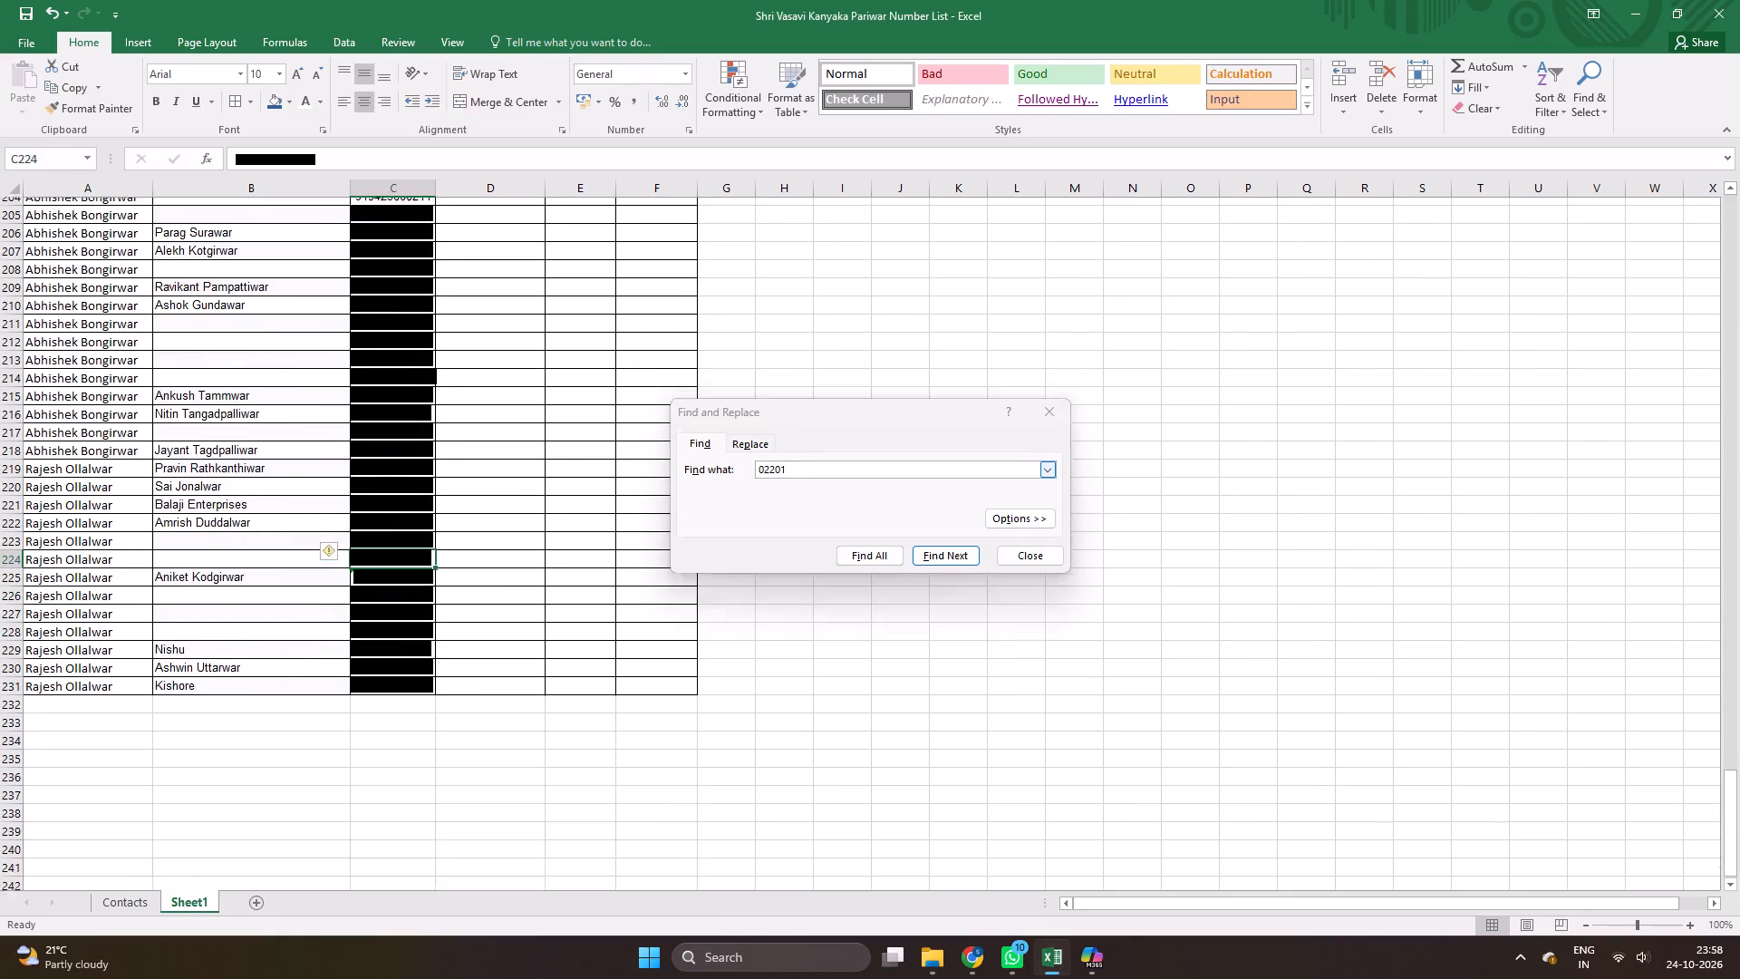
pyautogui.click(178, 553)
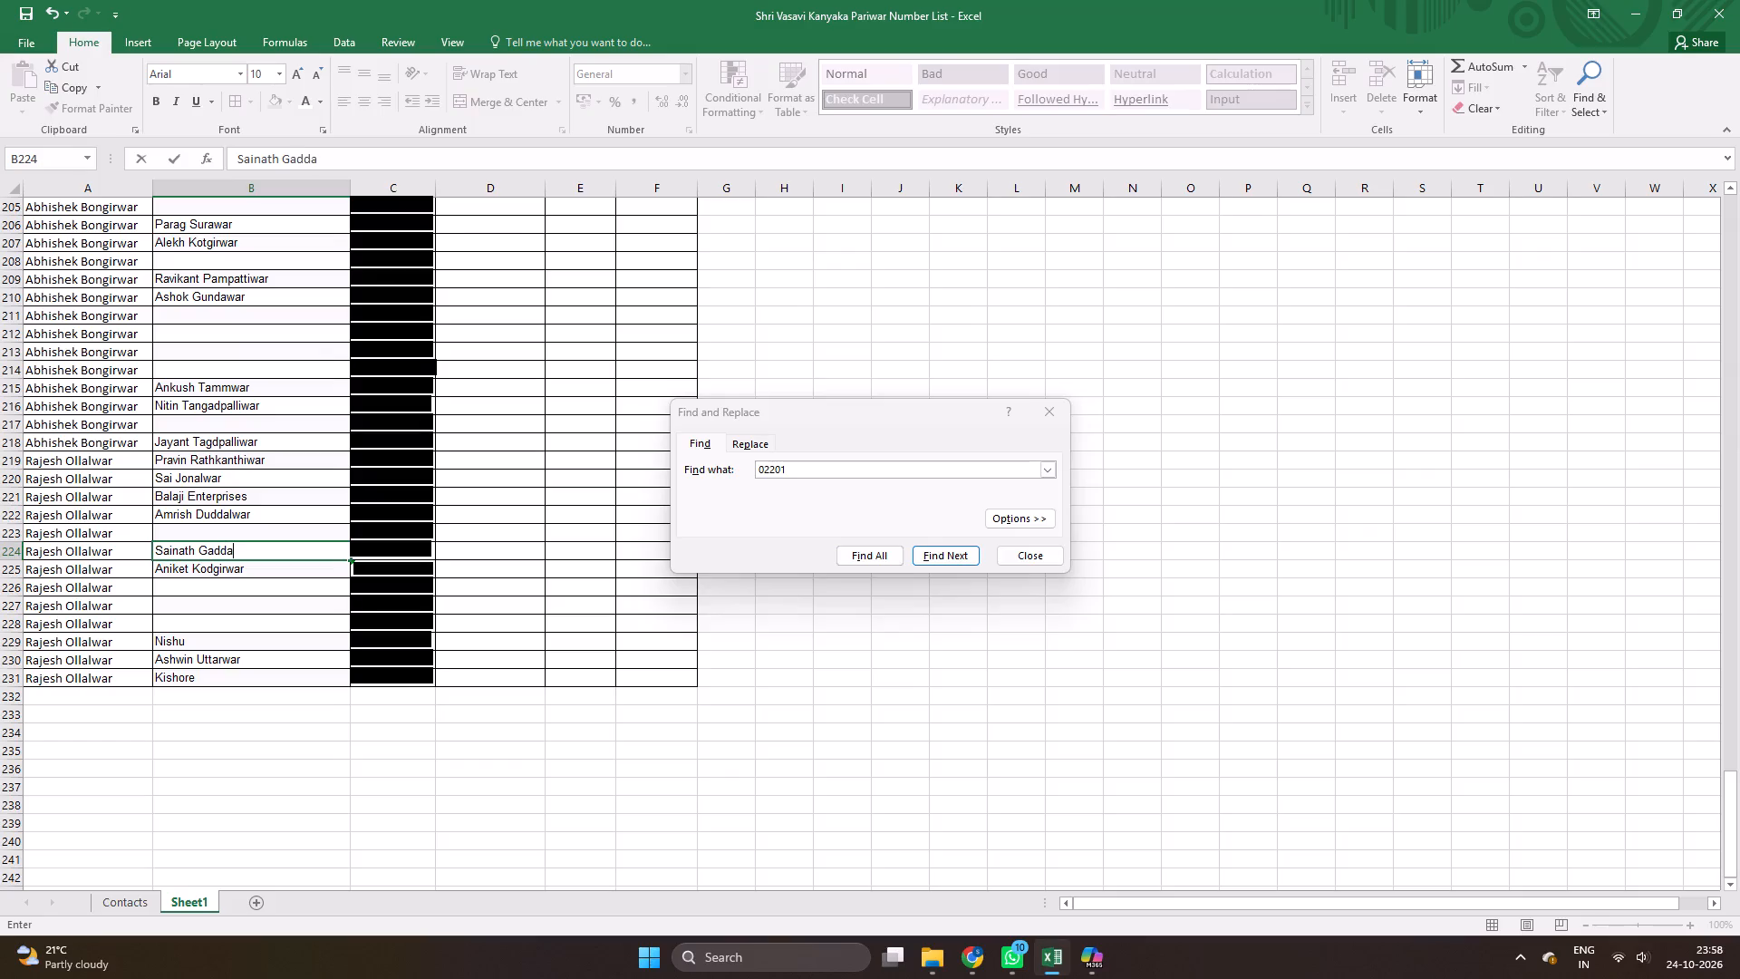
# Find the eighty-eighth contact by a five-digit part of the phone number and enter the contact's full name in B125.
pyautogui.click(813, 471)
pyautogui.press('BackSpace')
pyautogui.press('BackSpace')
pyautogui.press('BackSpace')
pyautogui.press('BackSpace')
pyautogui.press('BackSpace')
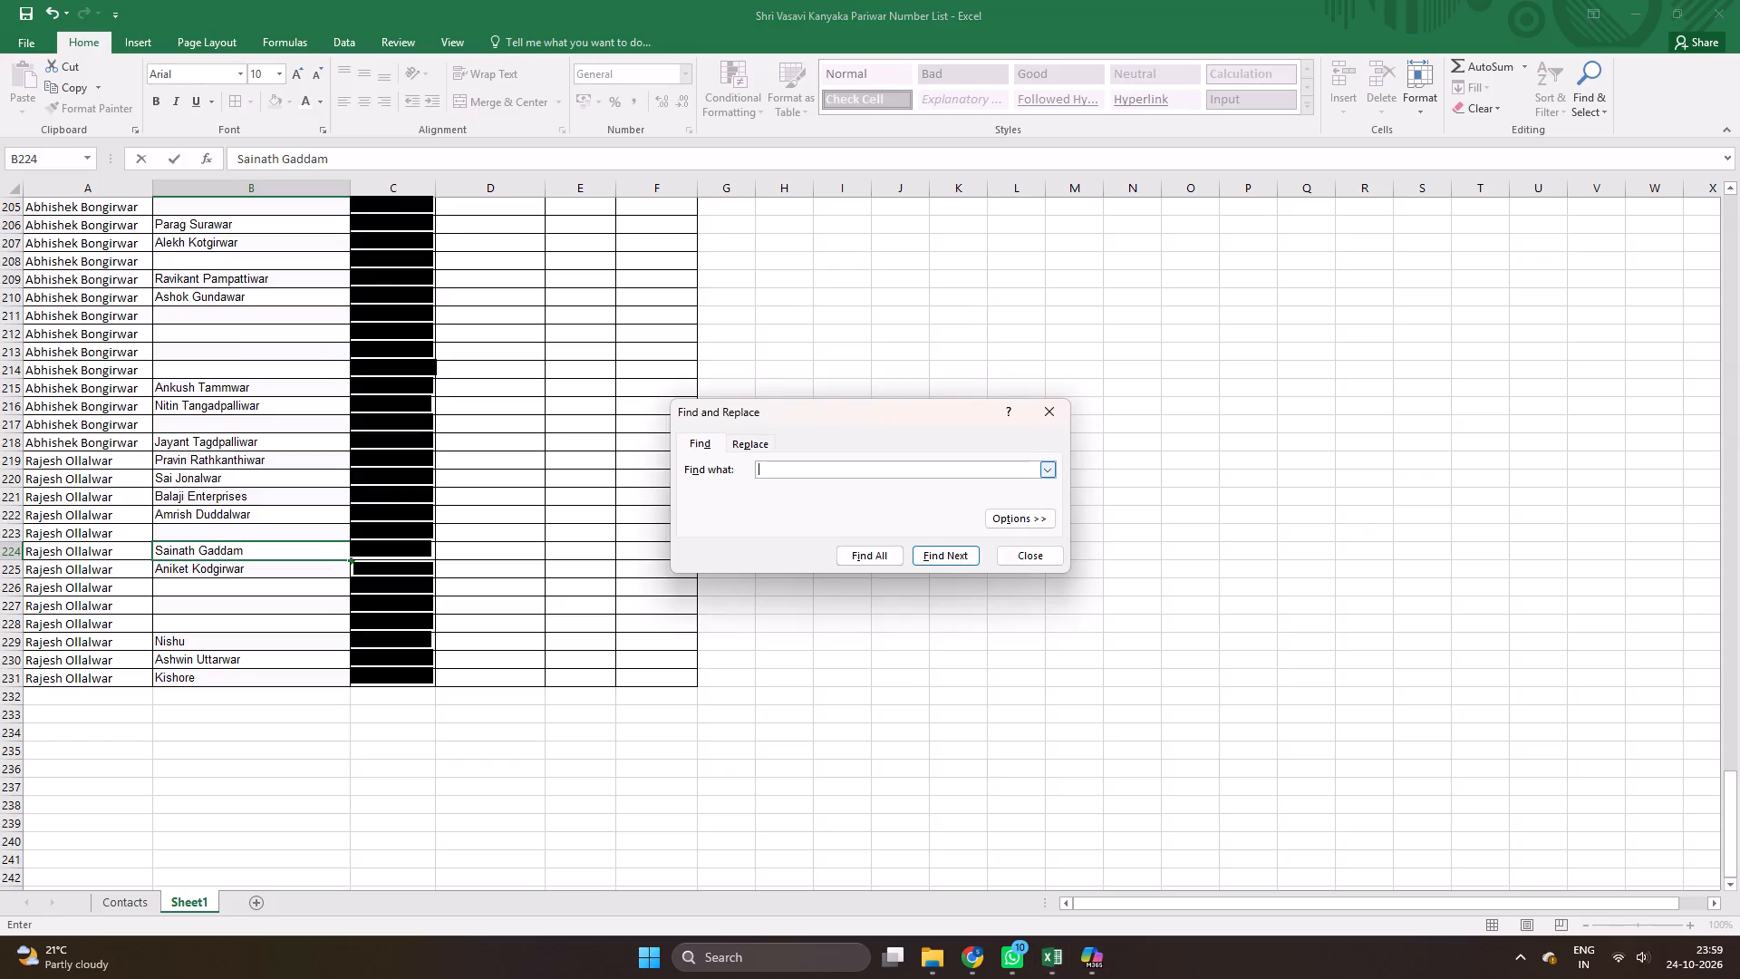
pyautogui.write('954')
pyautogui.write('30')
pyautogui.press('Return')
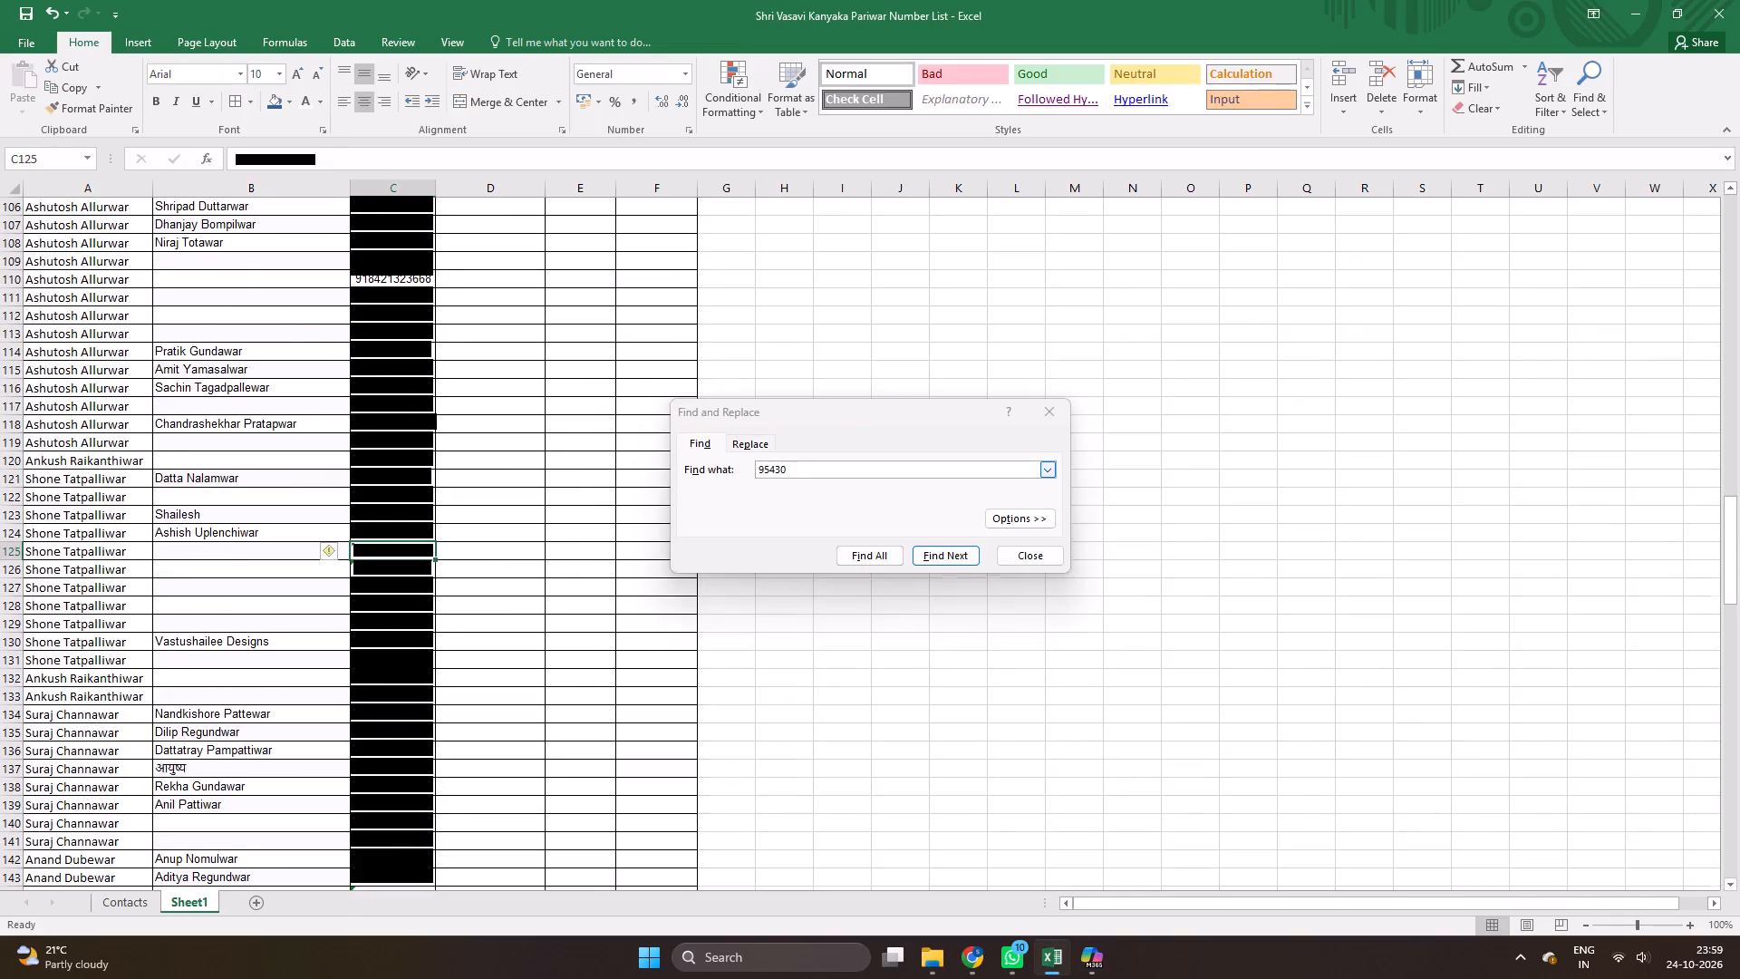
pyautogui.click(212, 551)
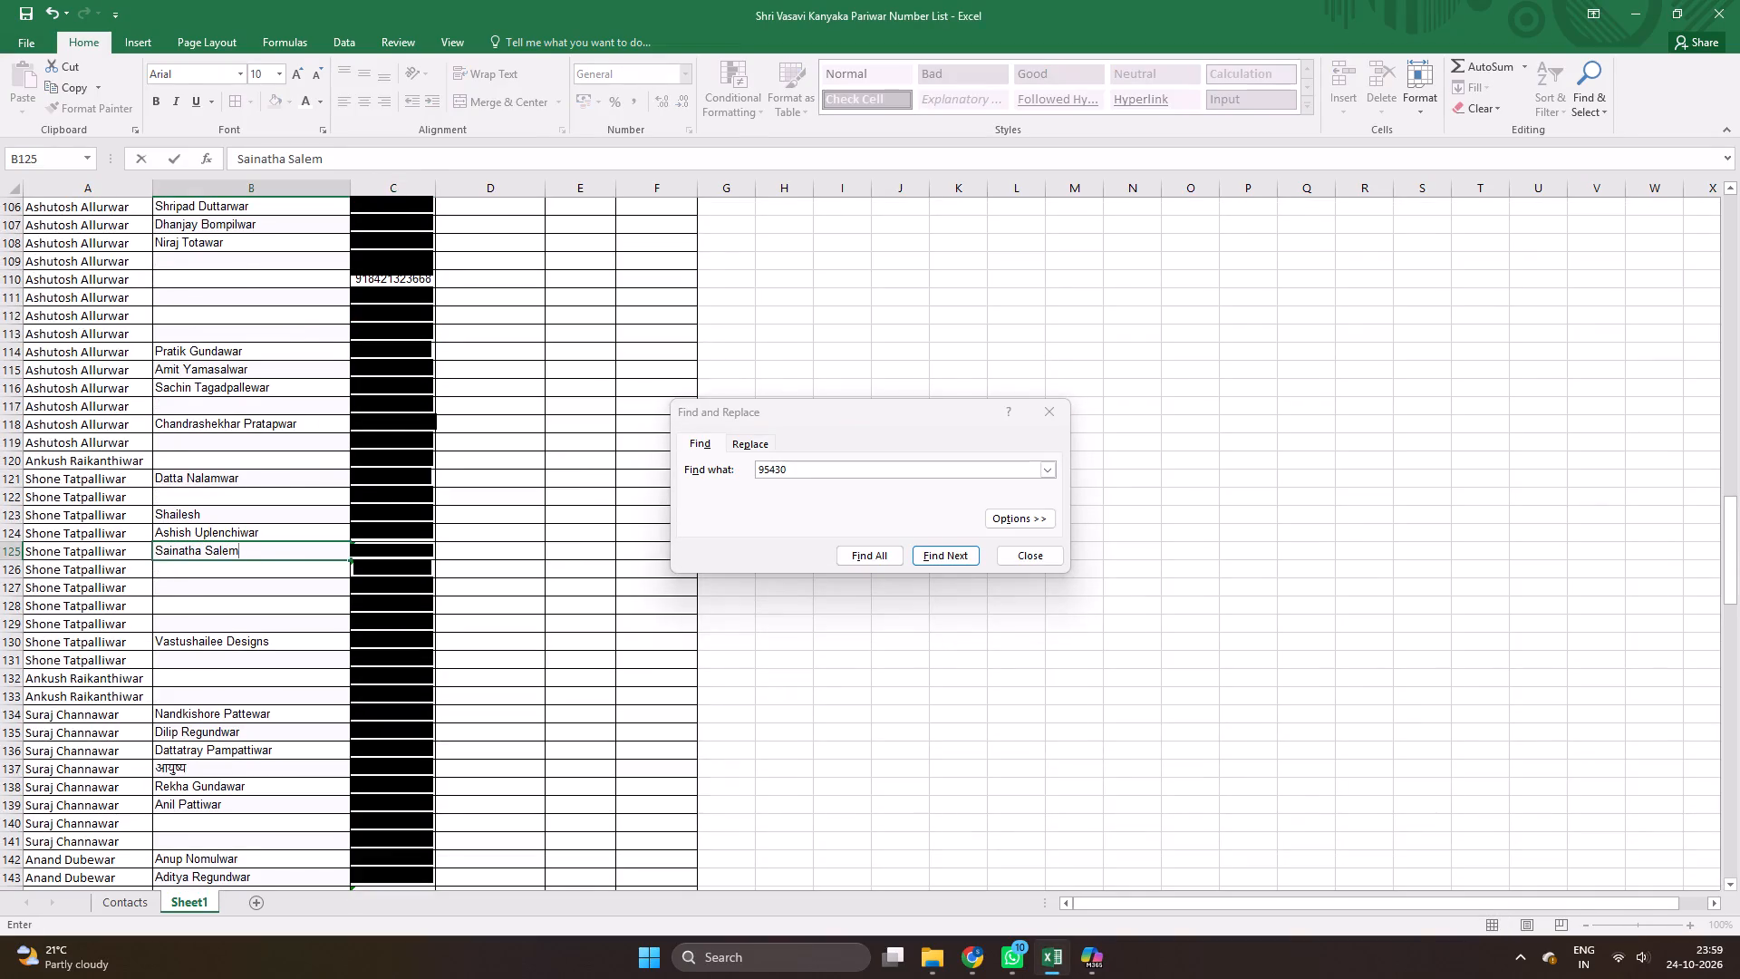
# Find the eighty-ninth contact by a five-digit part of the phone number and enter the contact's full name in B58.
pyautogui.click(792, 451)
pyautogui.press('BackSpace')
pyautogui.press('BackSpace')
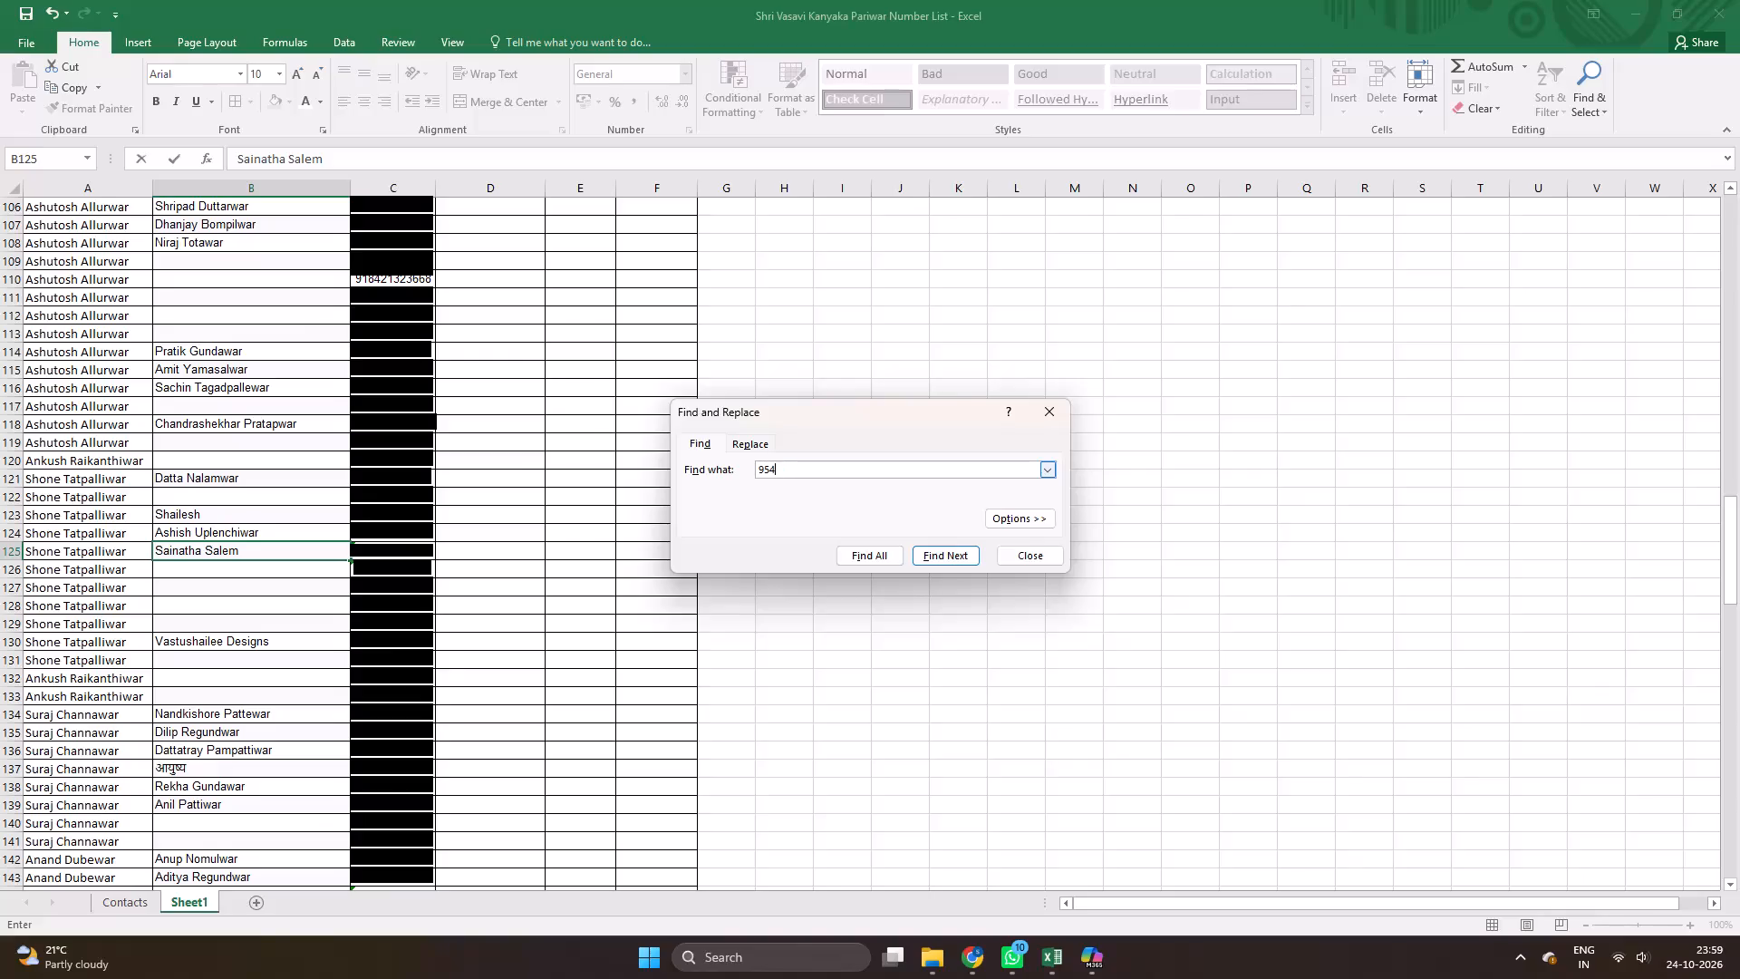
pyautogui.press('BackSpace')
pyautogui.press('BackSpace')
pyautogui.press('BackSpace')
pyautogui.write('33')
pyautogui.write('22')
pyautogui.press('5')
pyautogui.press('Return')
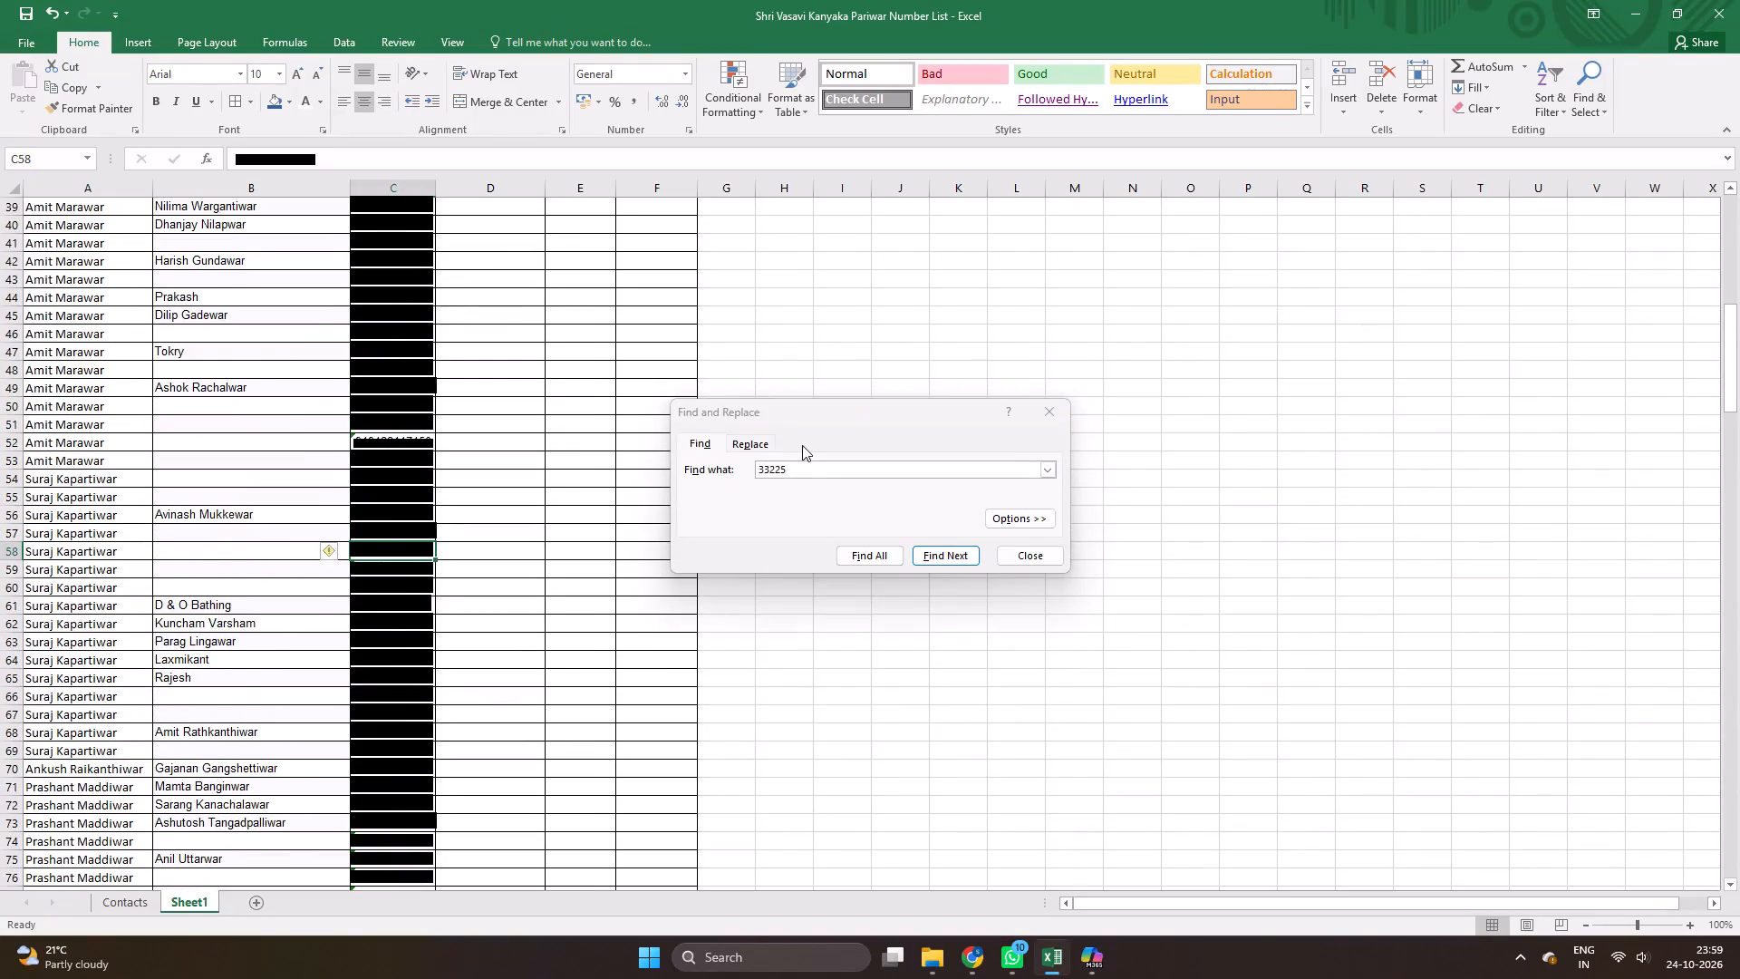
pyautogui.click(221, 554)
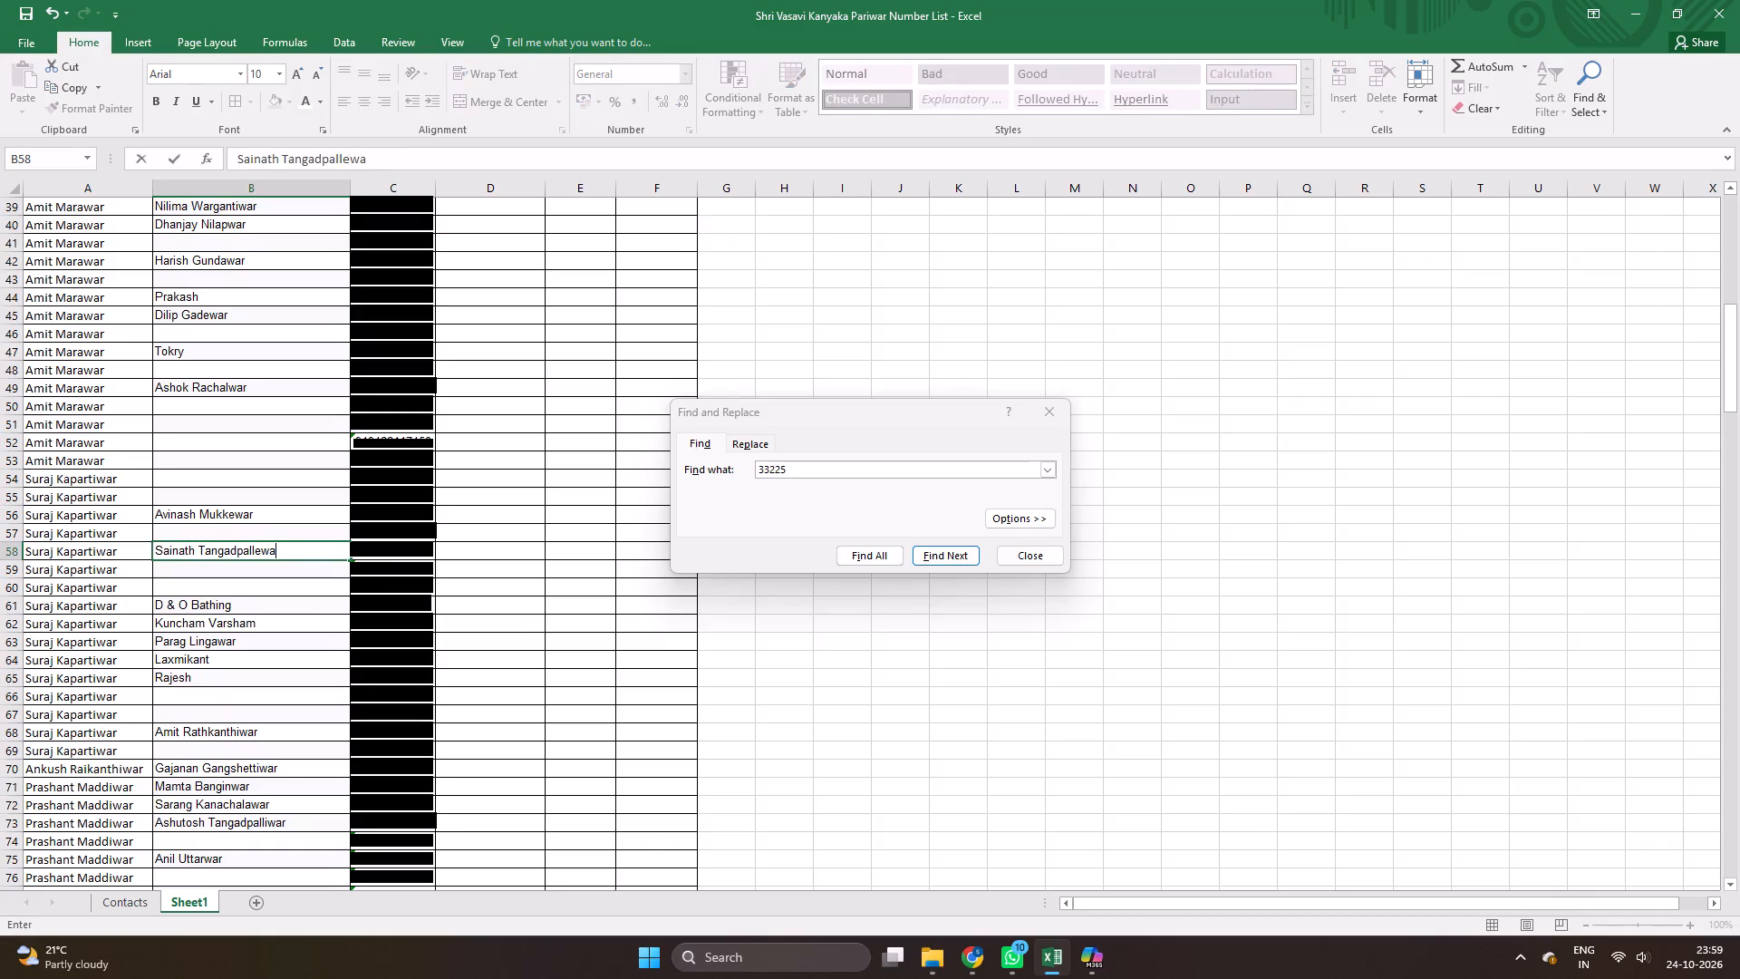
pyautogui.click(399, 607)
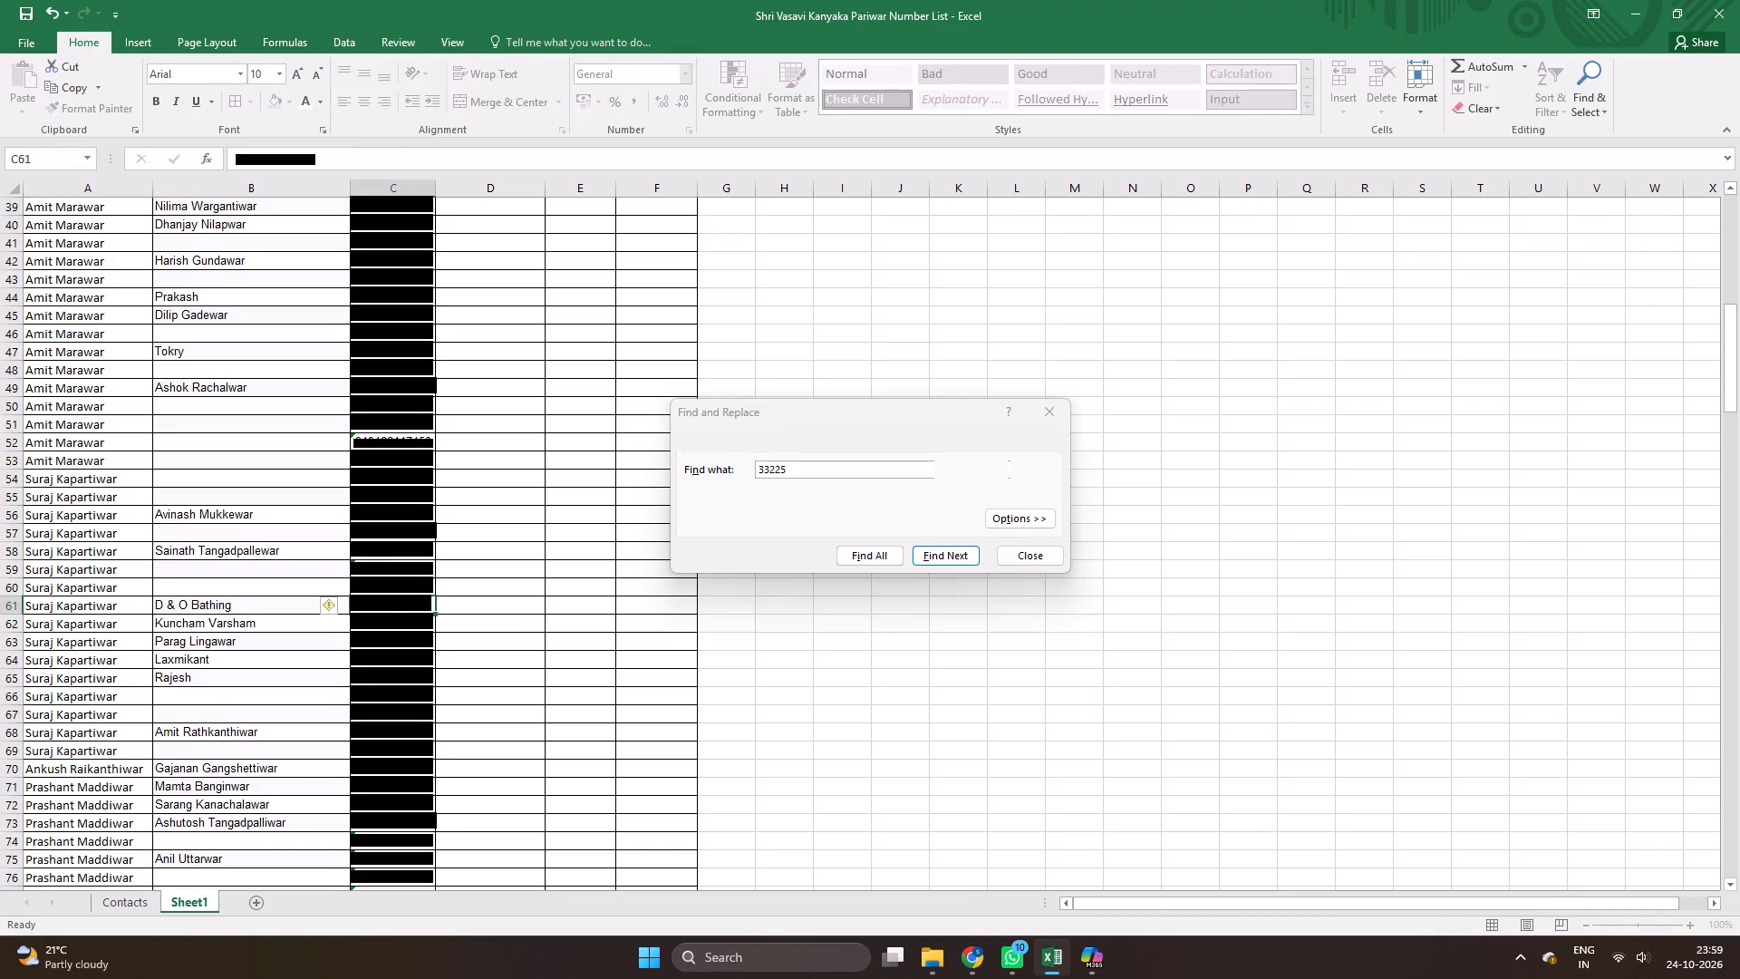
# Find the ninetieth contact by a five-digit part of the phone number and enter the contact's full name in B179.
pyautogui.click(812, 468)
pyautogui.press('BackSpace')
pyautogui.press('BackSpace')
pyautogui.press('BackSpace')
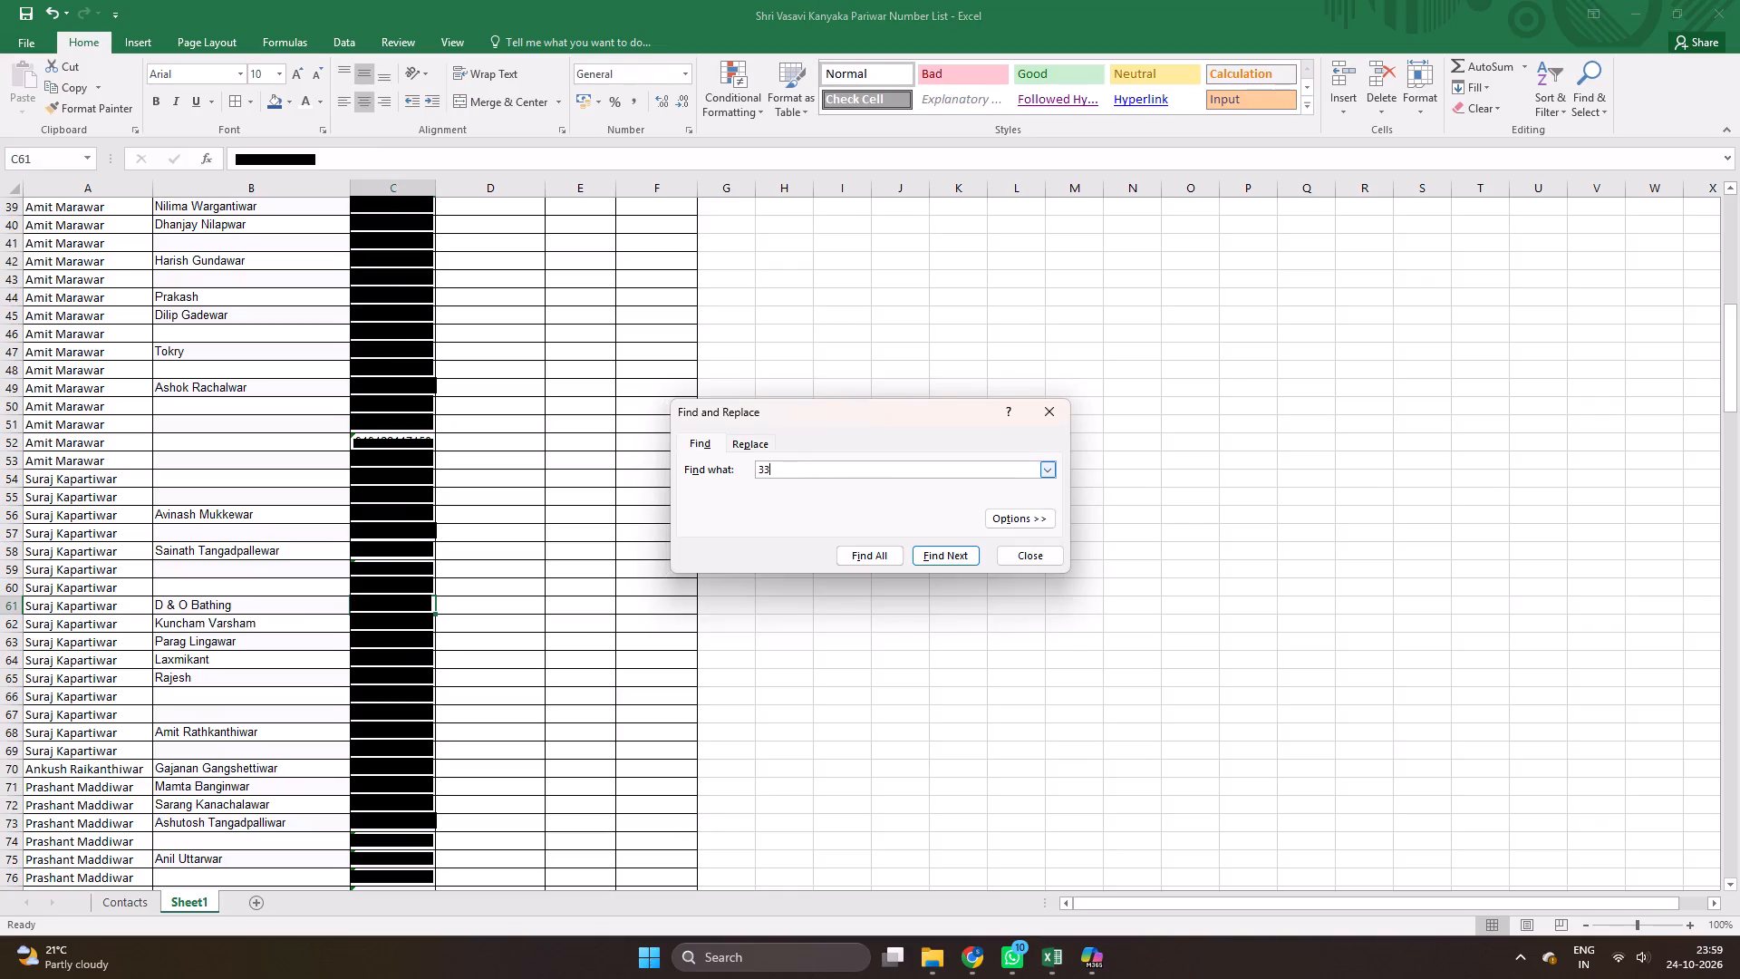
pyautogui.press('BackSpace')
pyautogui.press('BackSpace')
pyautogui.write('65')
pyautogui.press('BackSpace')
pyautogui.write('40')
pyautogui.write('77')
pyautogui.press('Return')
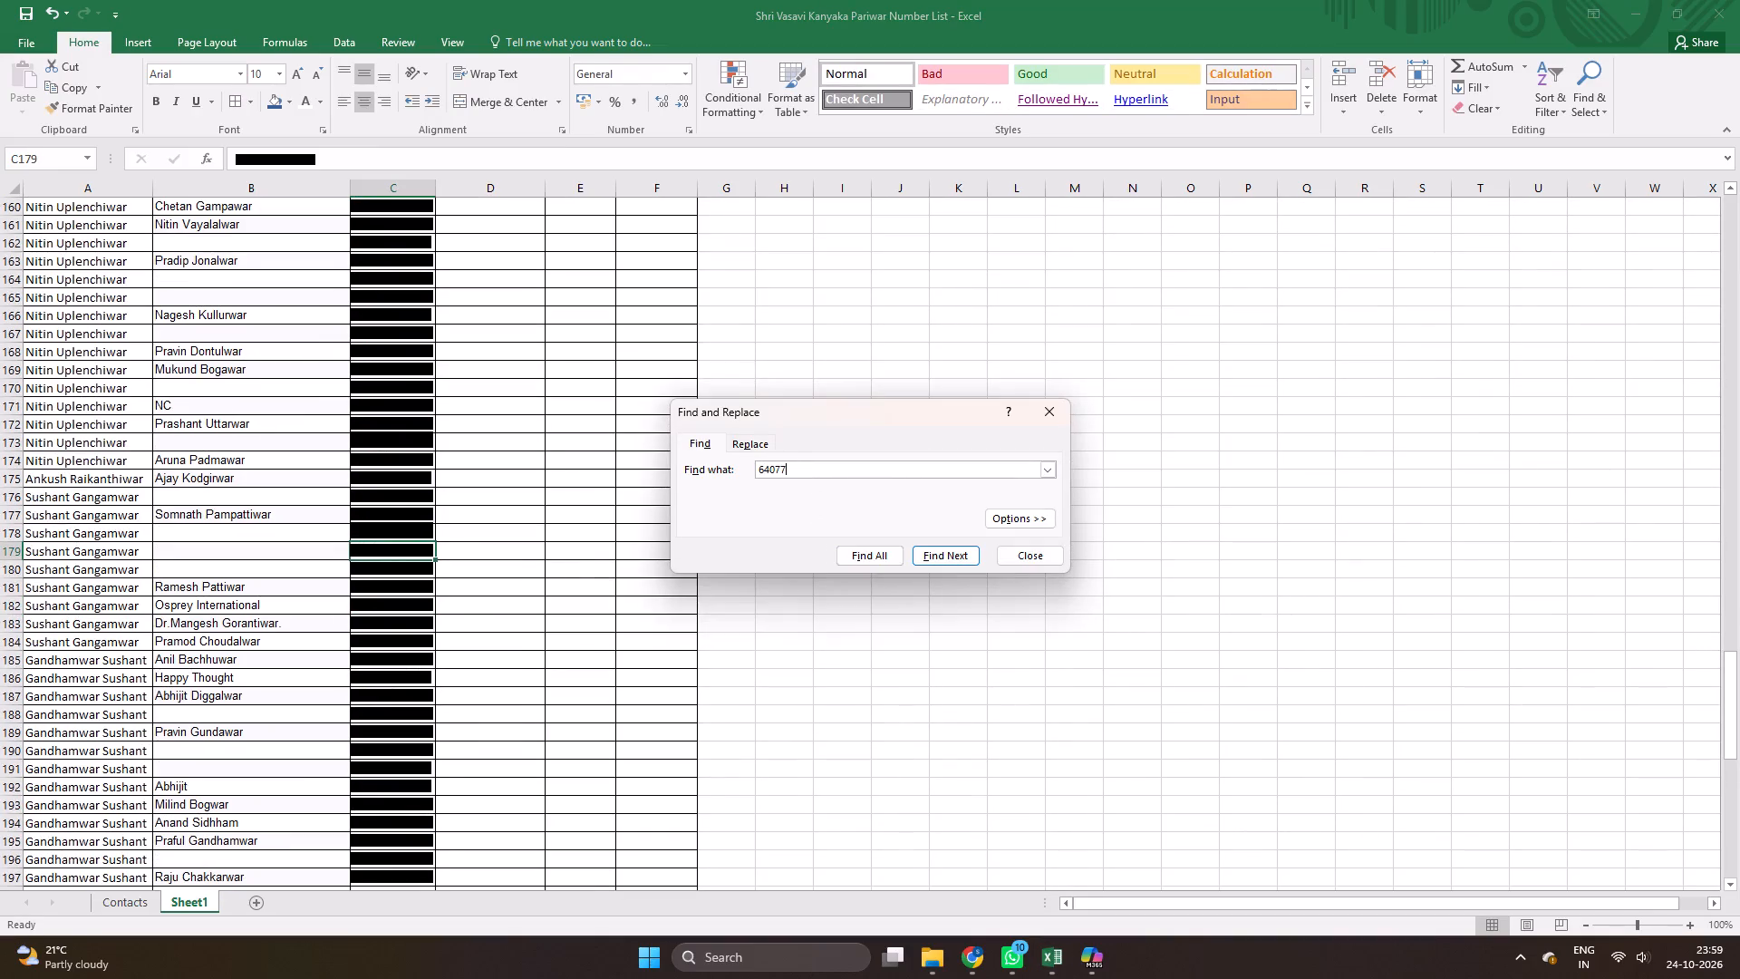
pyautogui.click(172, 552)
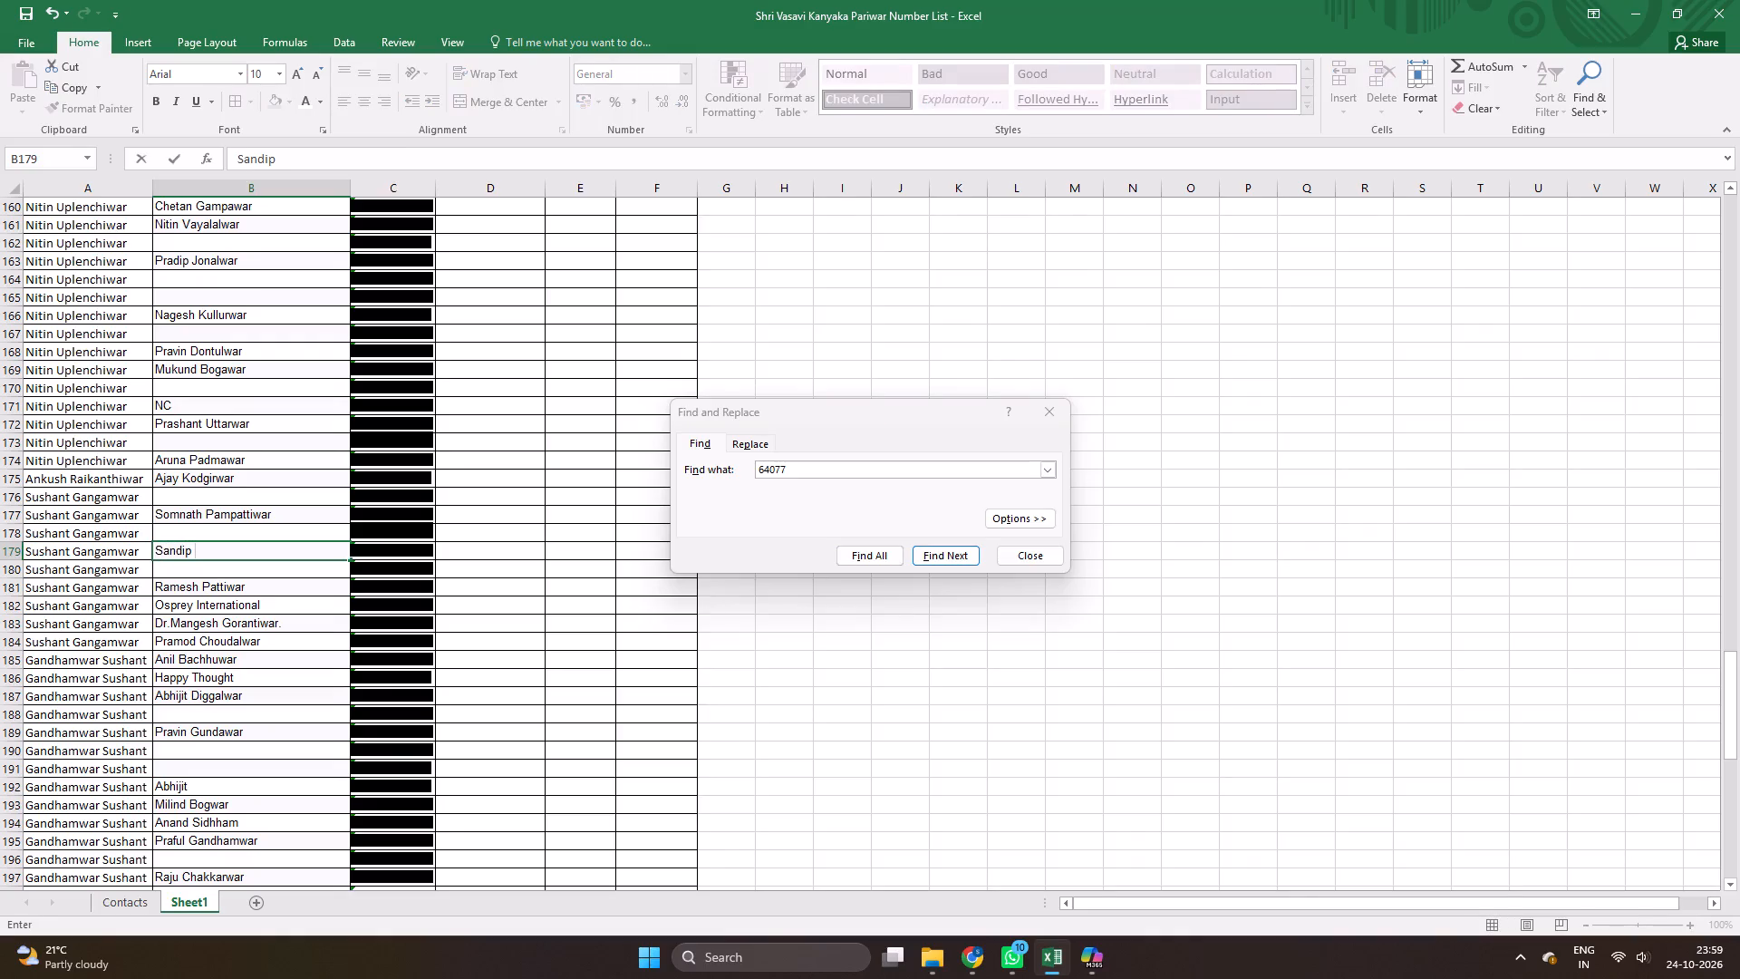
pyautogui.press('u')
pyautogui.press('BackSpace')
pyautogui.press('BackSpace')
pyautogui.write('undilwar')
pyautogui.click(369, 470)
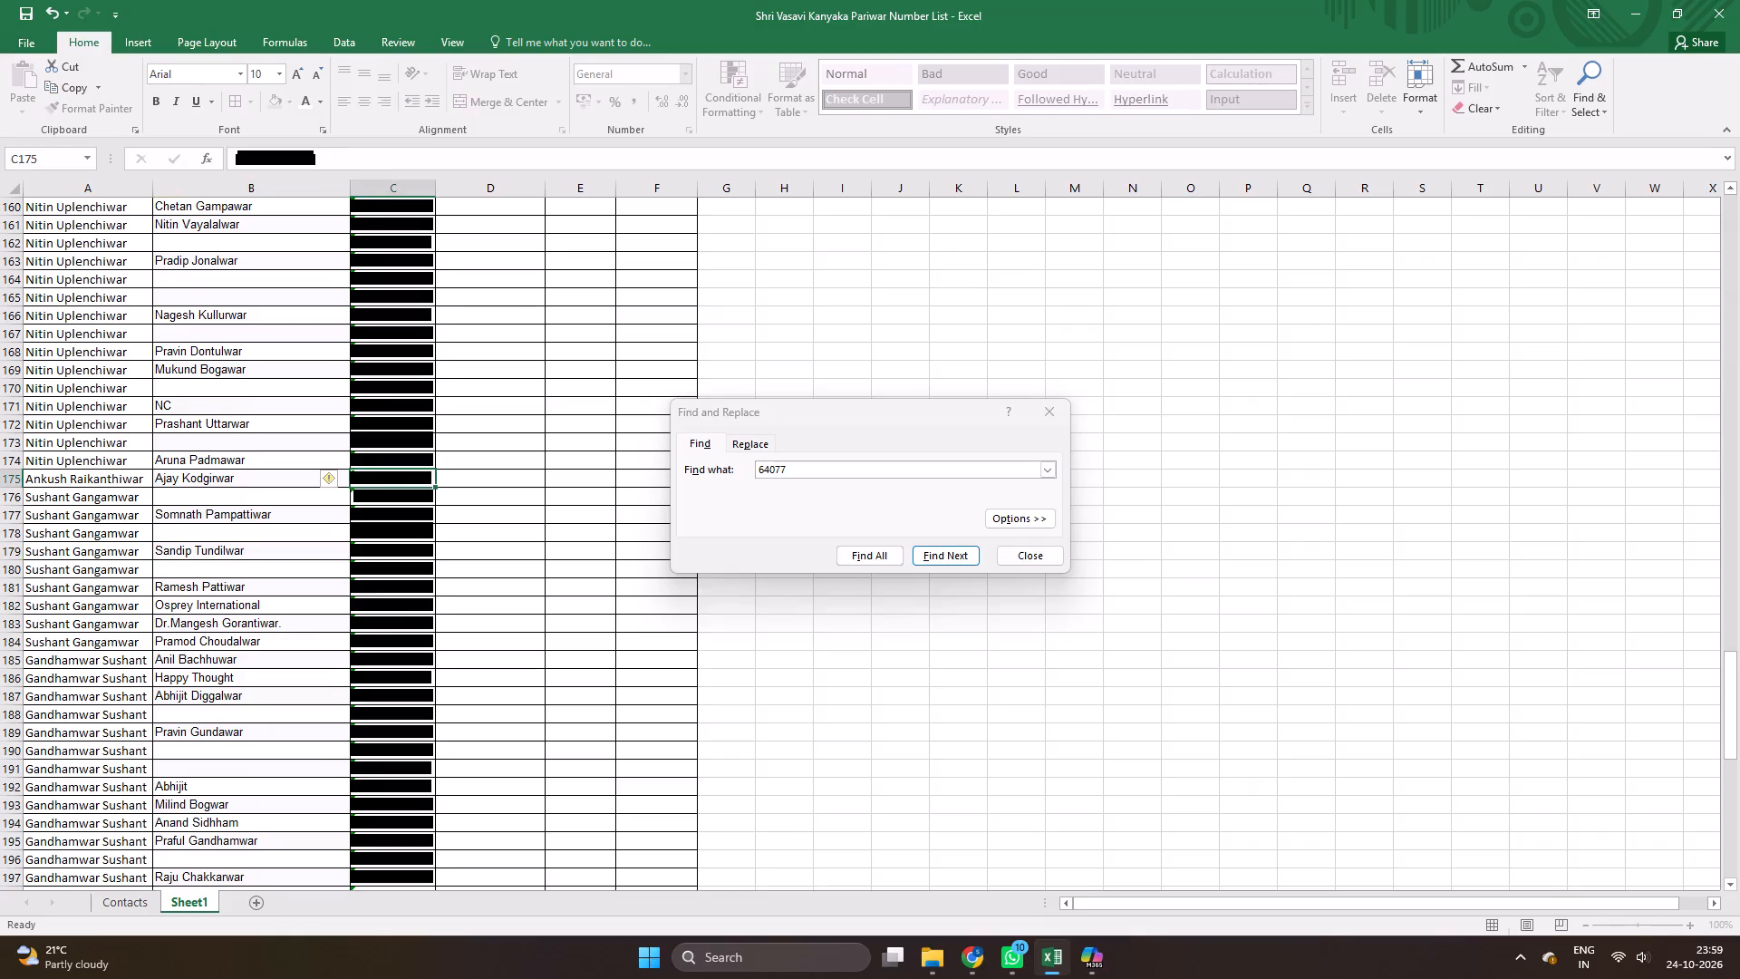
# Save the workbook and close the Find and Replace dialog.
pyautogui.click(34, 24)
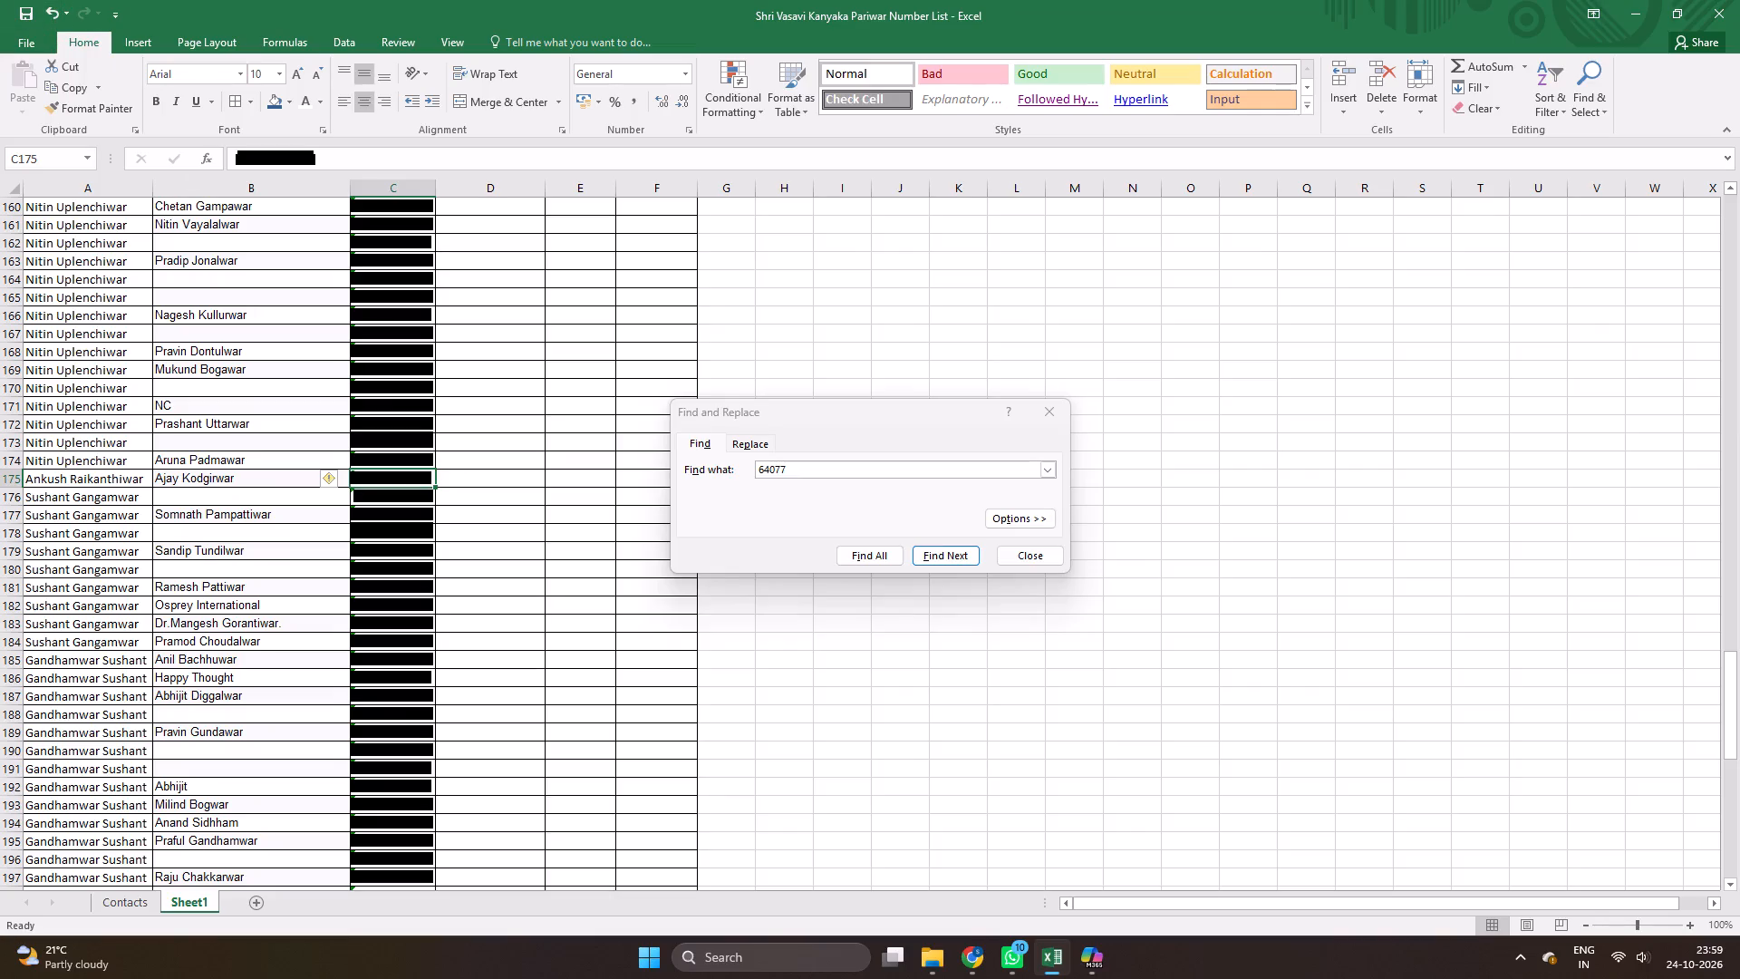
pyautogui.click(1046, 418)
# Filter the Name column on Sheet1 to show only rows with blank names.
pyautogui.scroll(4, 344, 345)
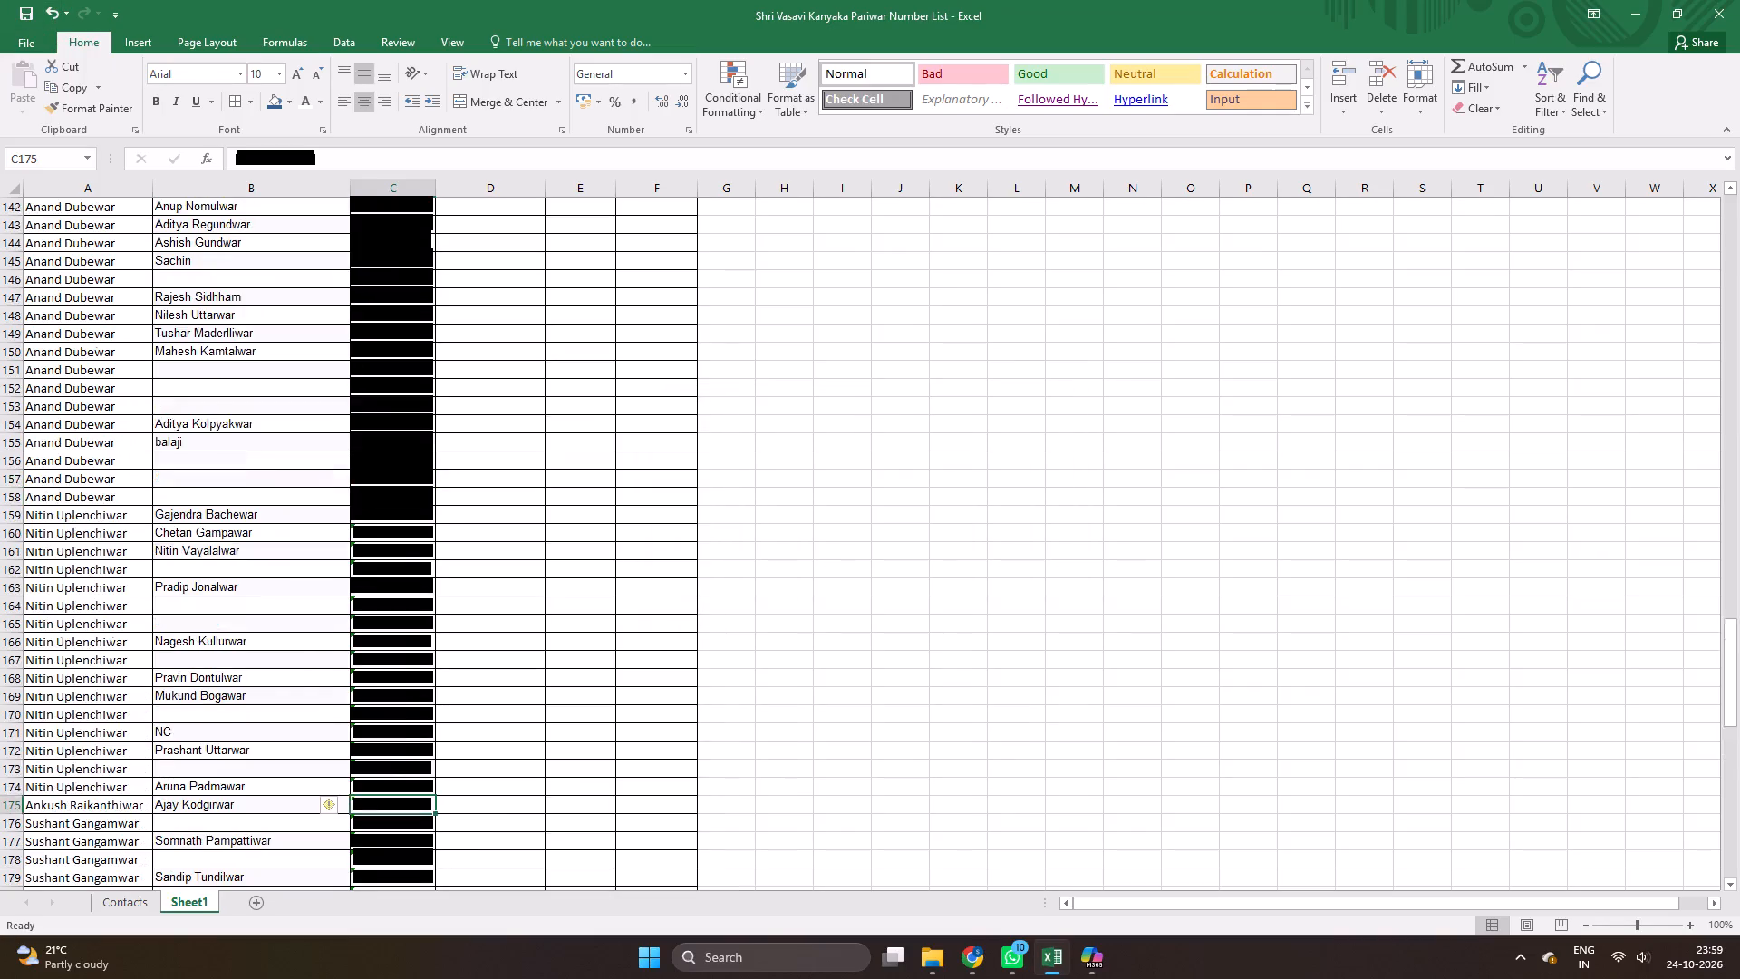
pyautogui.scroll(20, 344, 345)
pyautogui.scroll(20, 344, 345)
pyautogui.scroll(3, 344, 345)
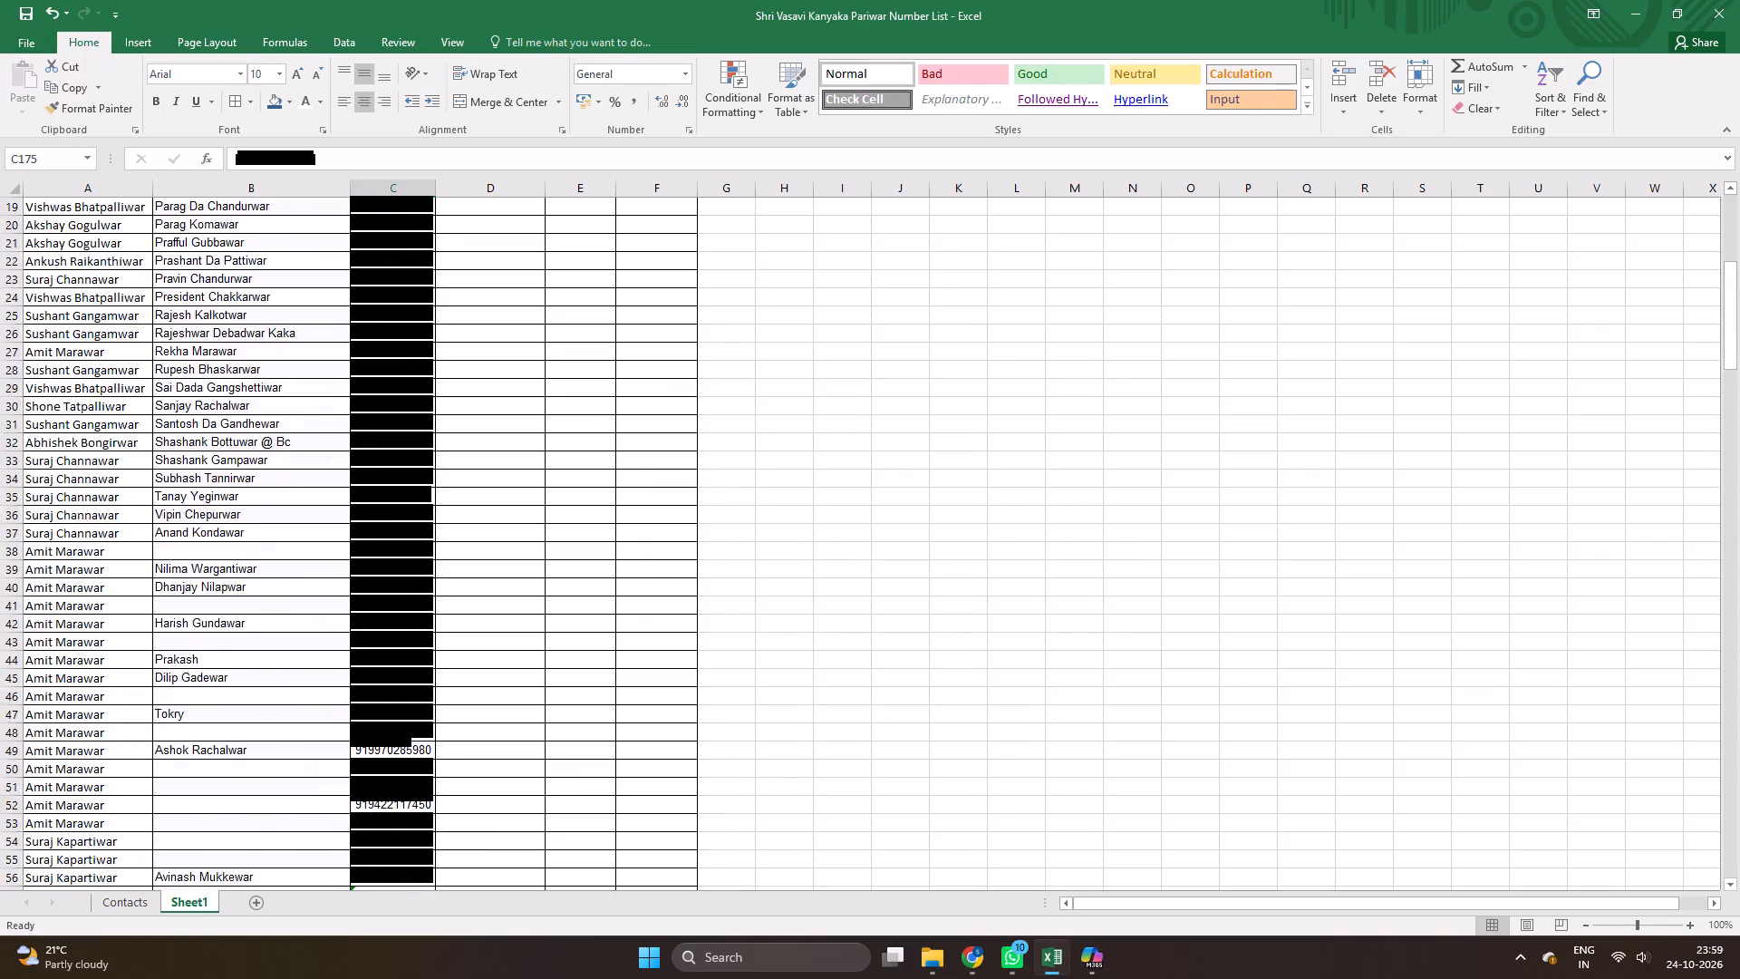
pyautogui.scroll(13, 344, 345)
pyautogui.click(344, 210)
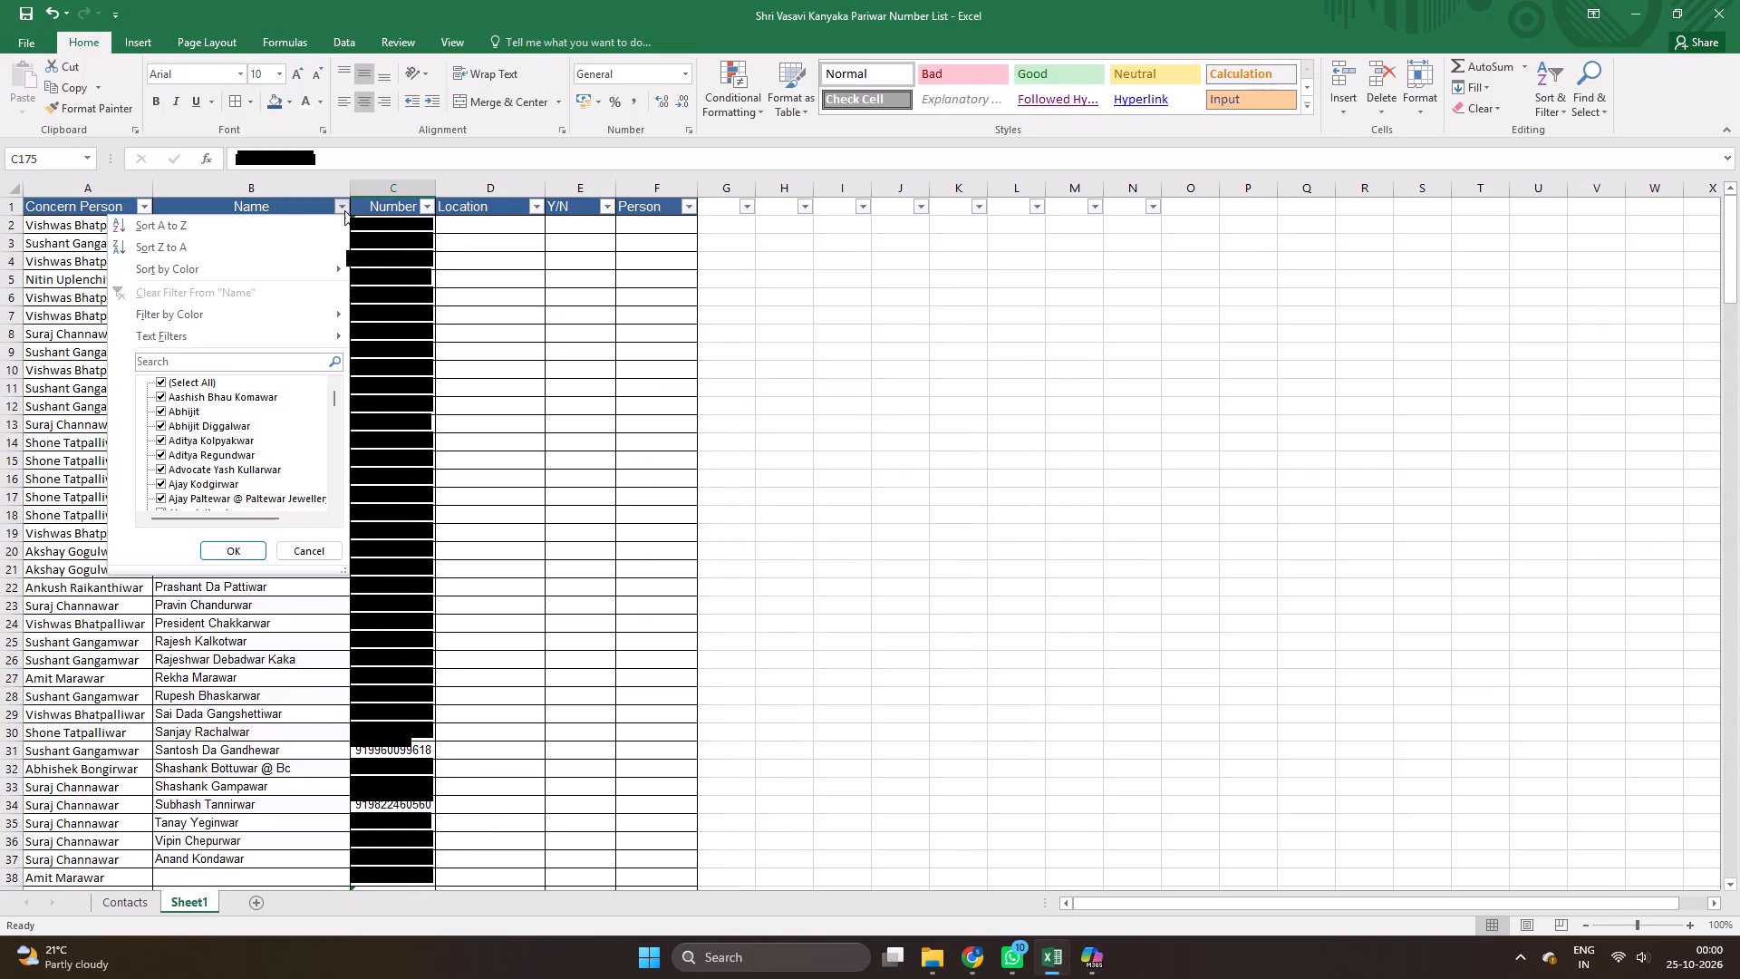
pyautogui.click(214, 384)
pyautogui.scroll(-18, 214, 384)
pyautogui.scroll(-9, 214, 384)
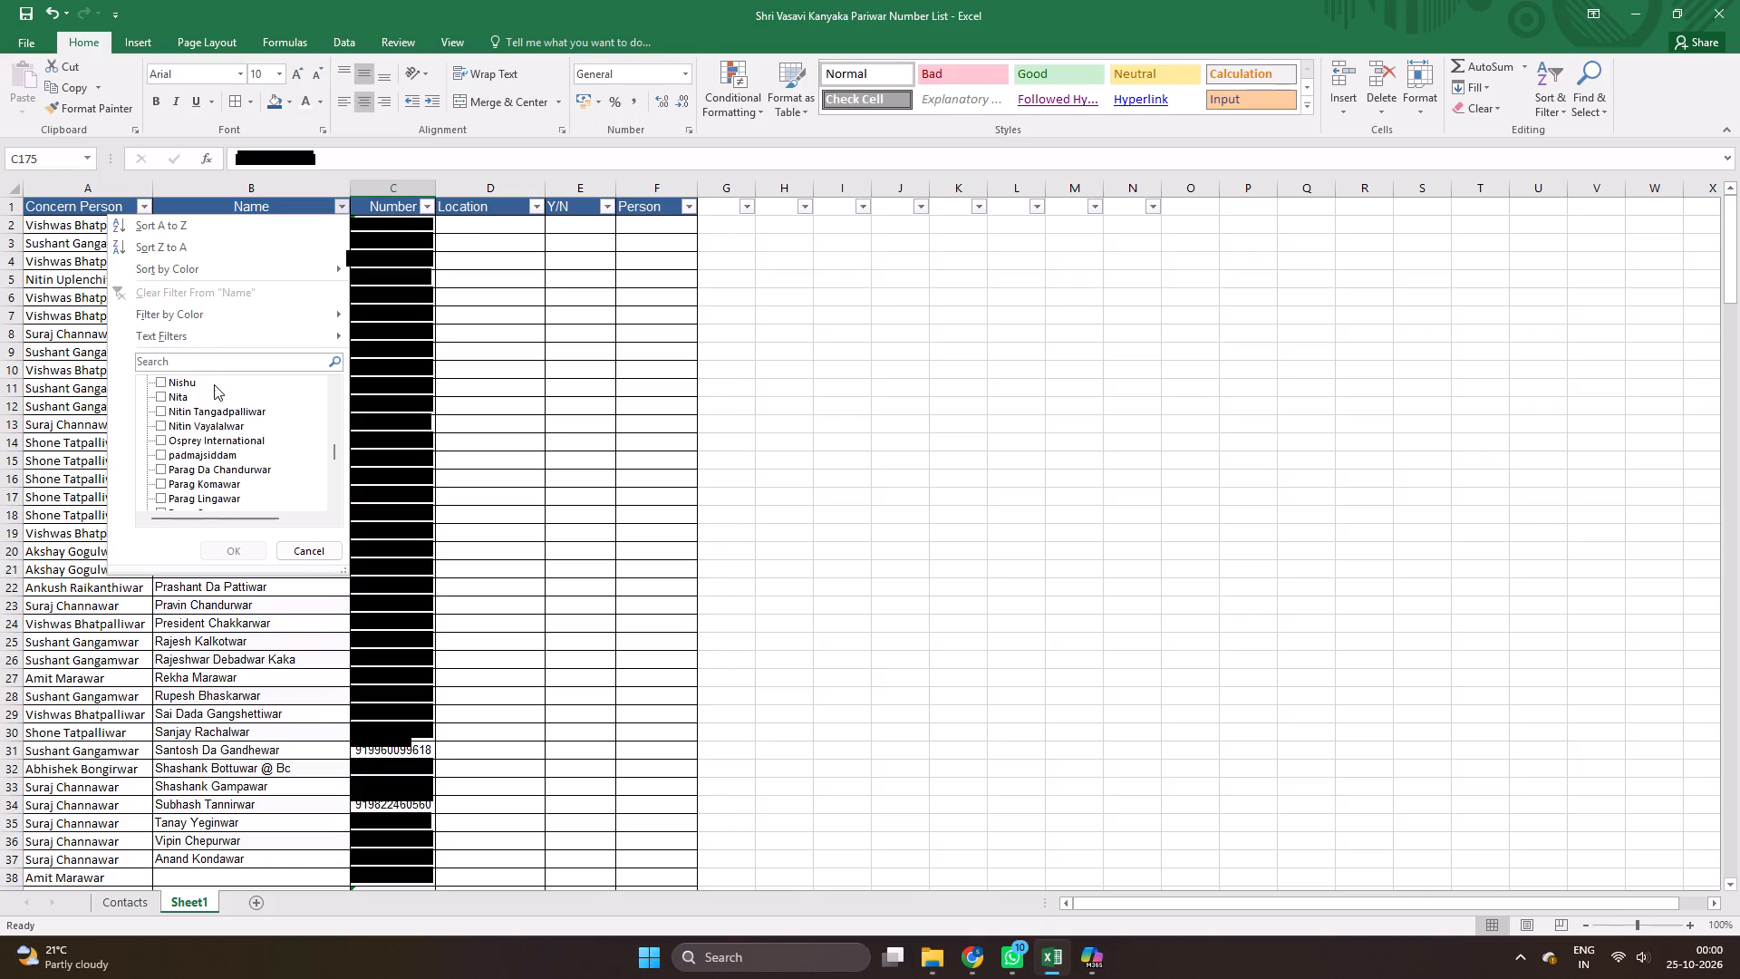
pyautogui.scroll(-14, 214, 384)
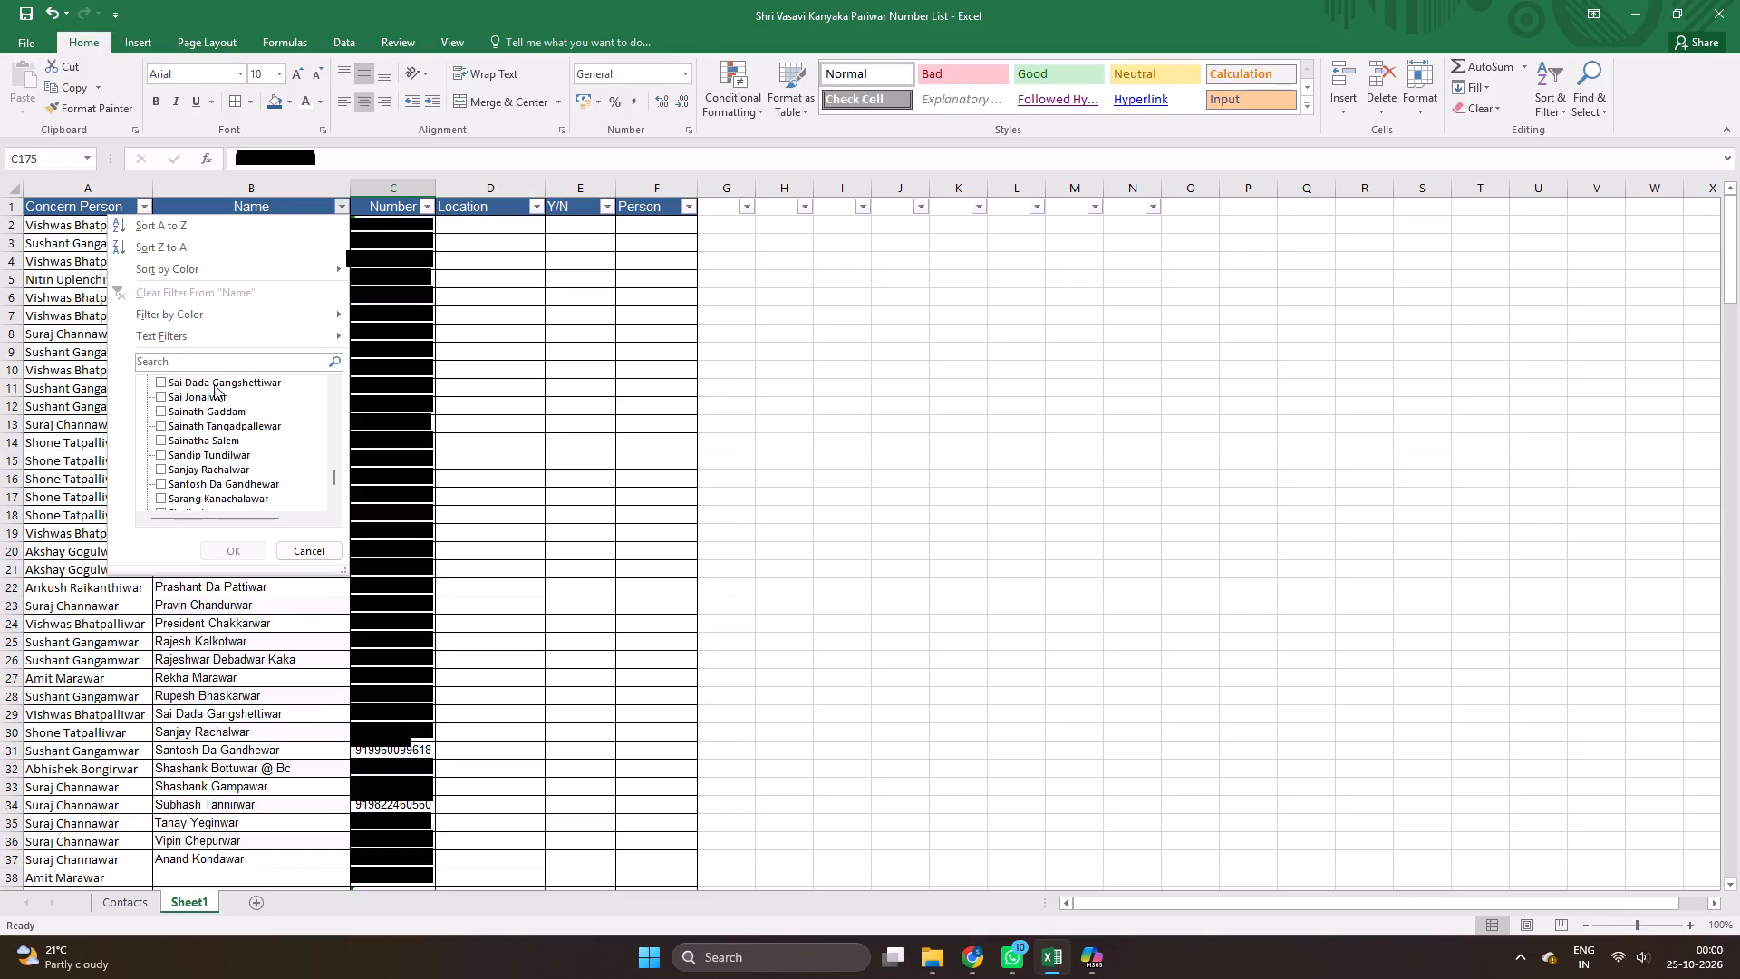
pyautogui.scroll(-7, 214, 384)
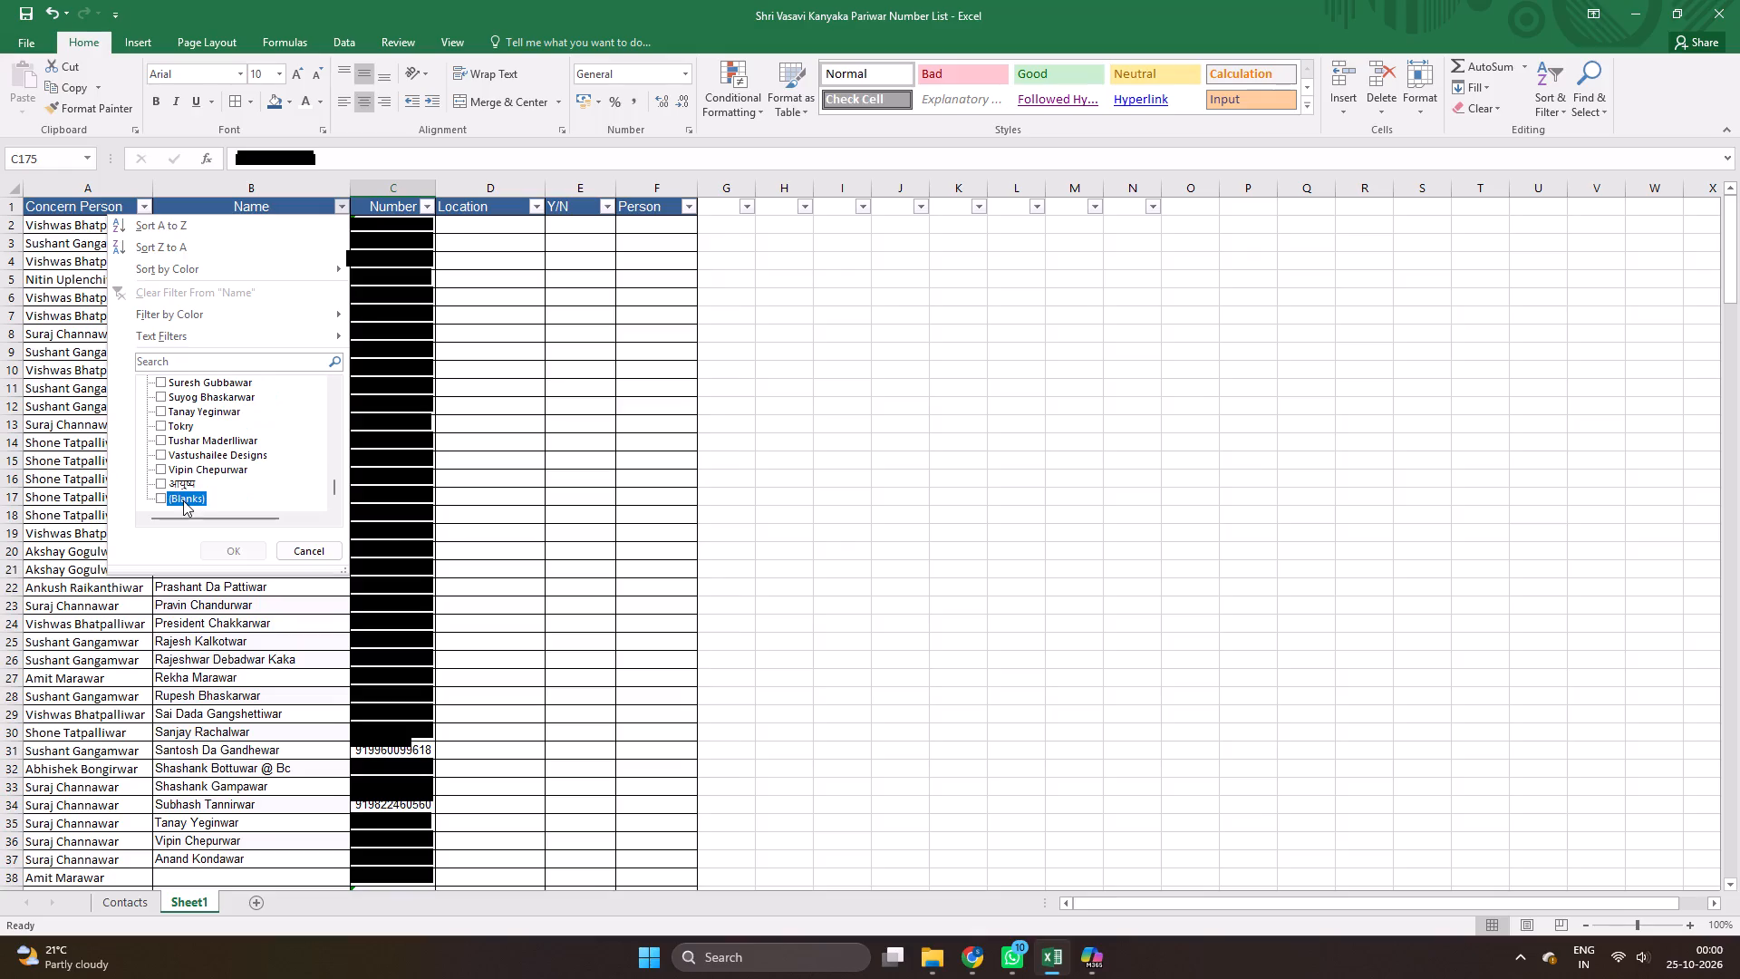
pyautogui.click(183, 500)
pyautogui.click(227, 550)
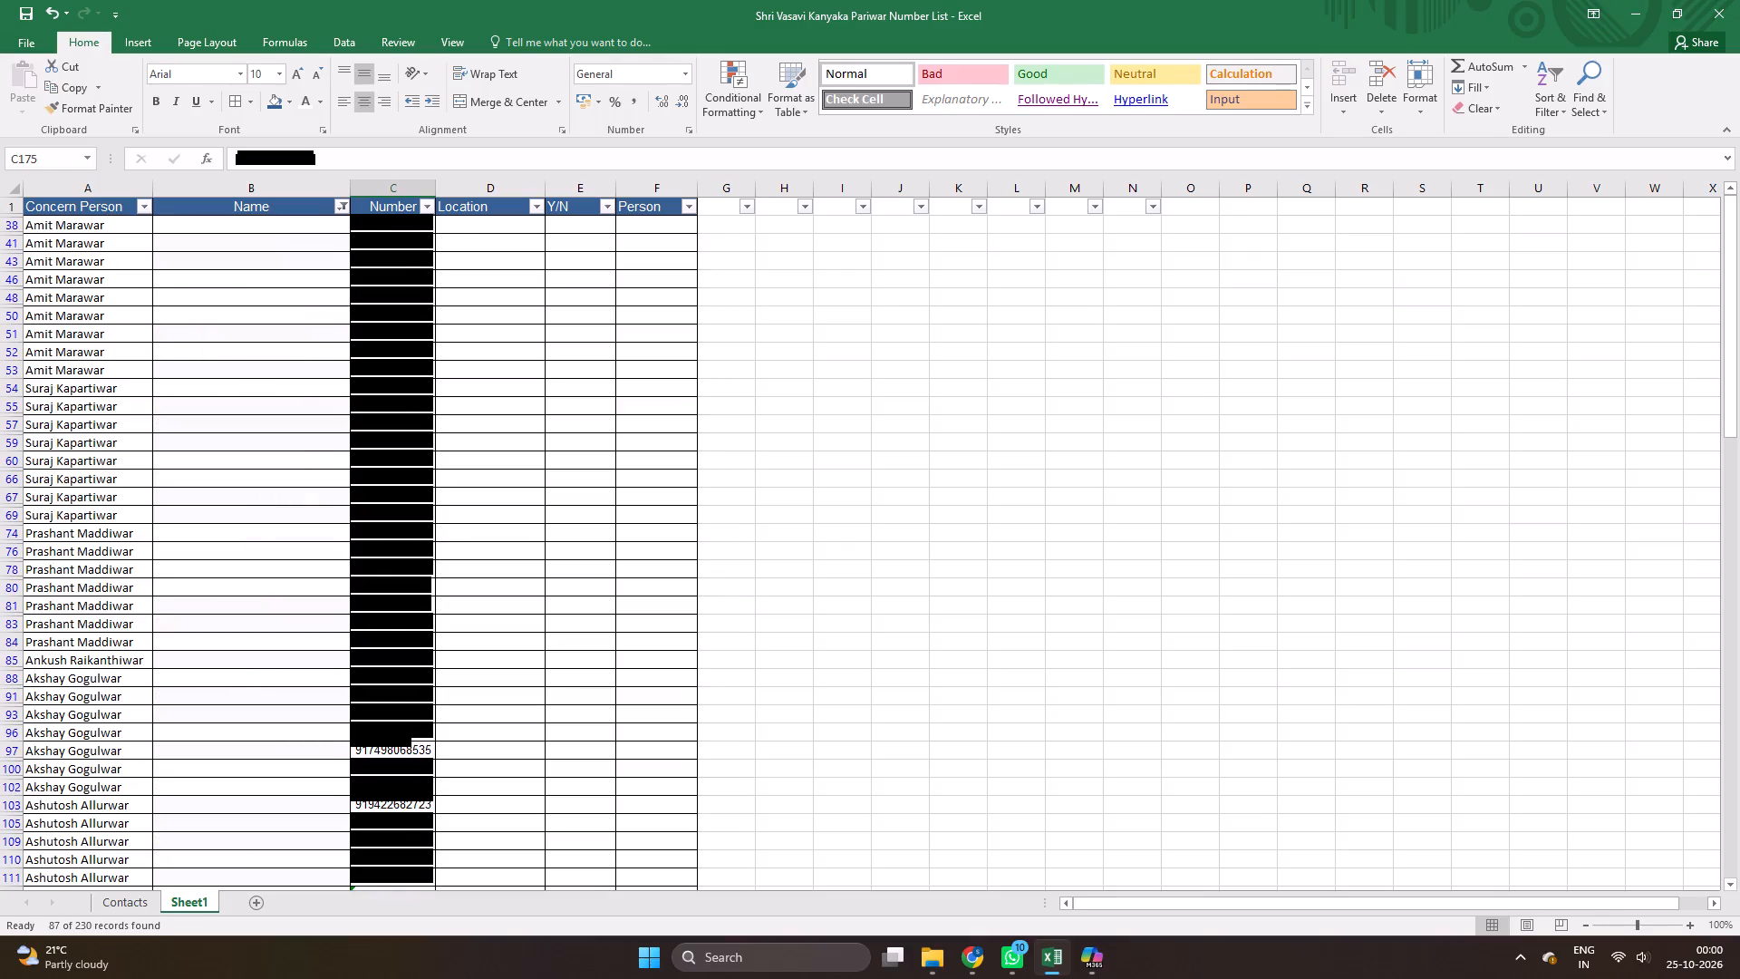
# Look through the filtered rows to check which contacts still have no name.
pyautogui.scroll(-5, 342, 527)
pyautogui.scroll(-18, 342, 527)
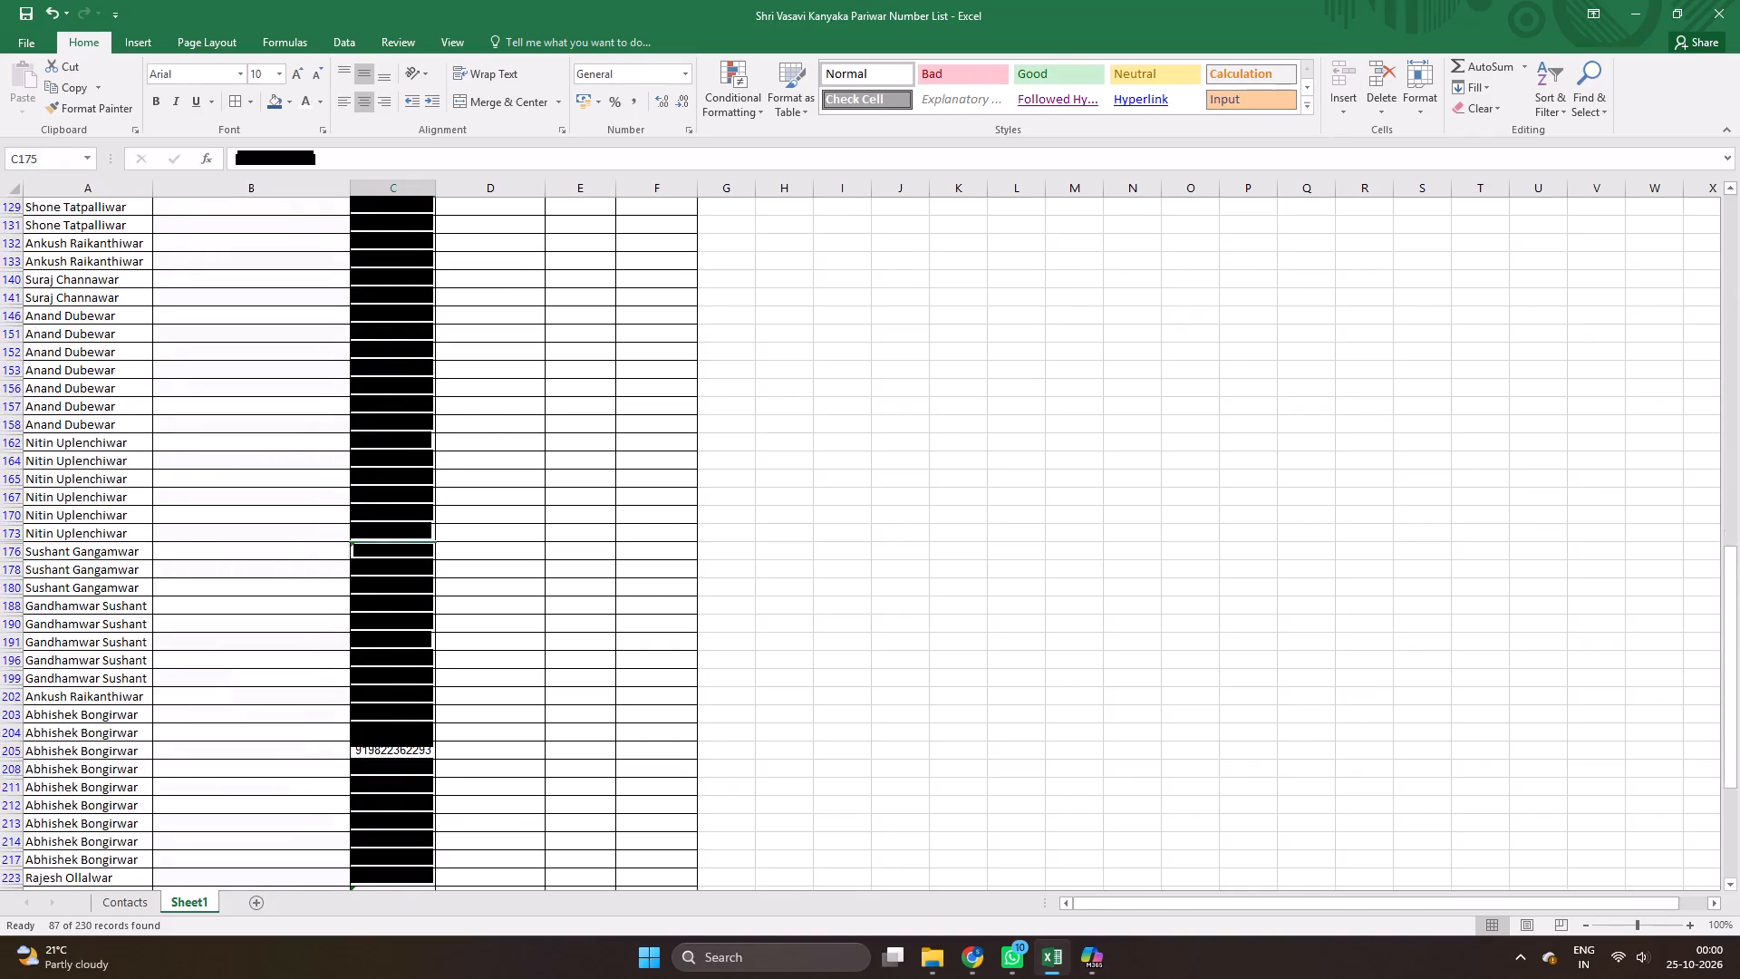
pyautogui.scroll(-6, 342, 529)
pyautogui.scroll(9, 342, 529)
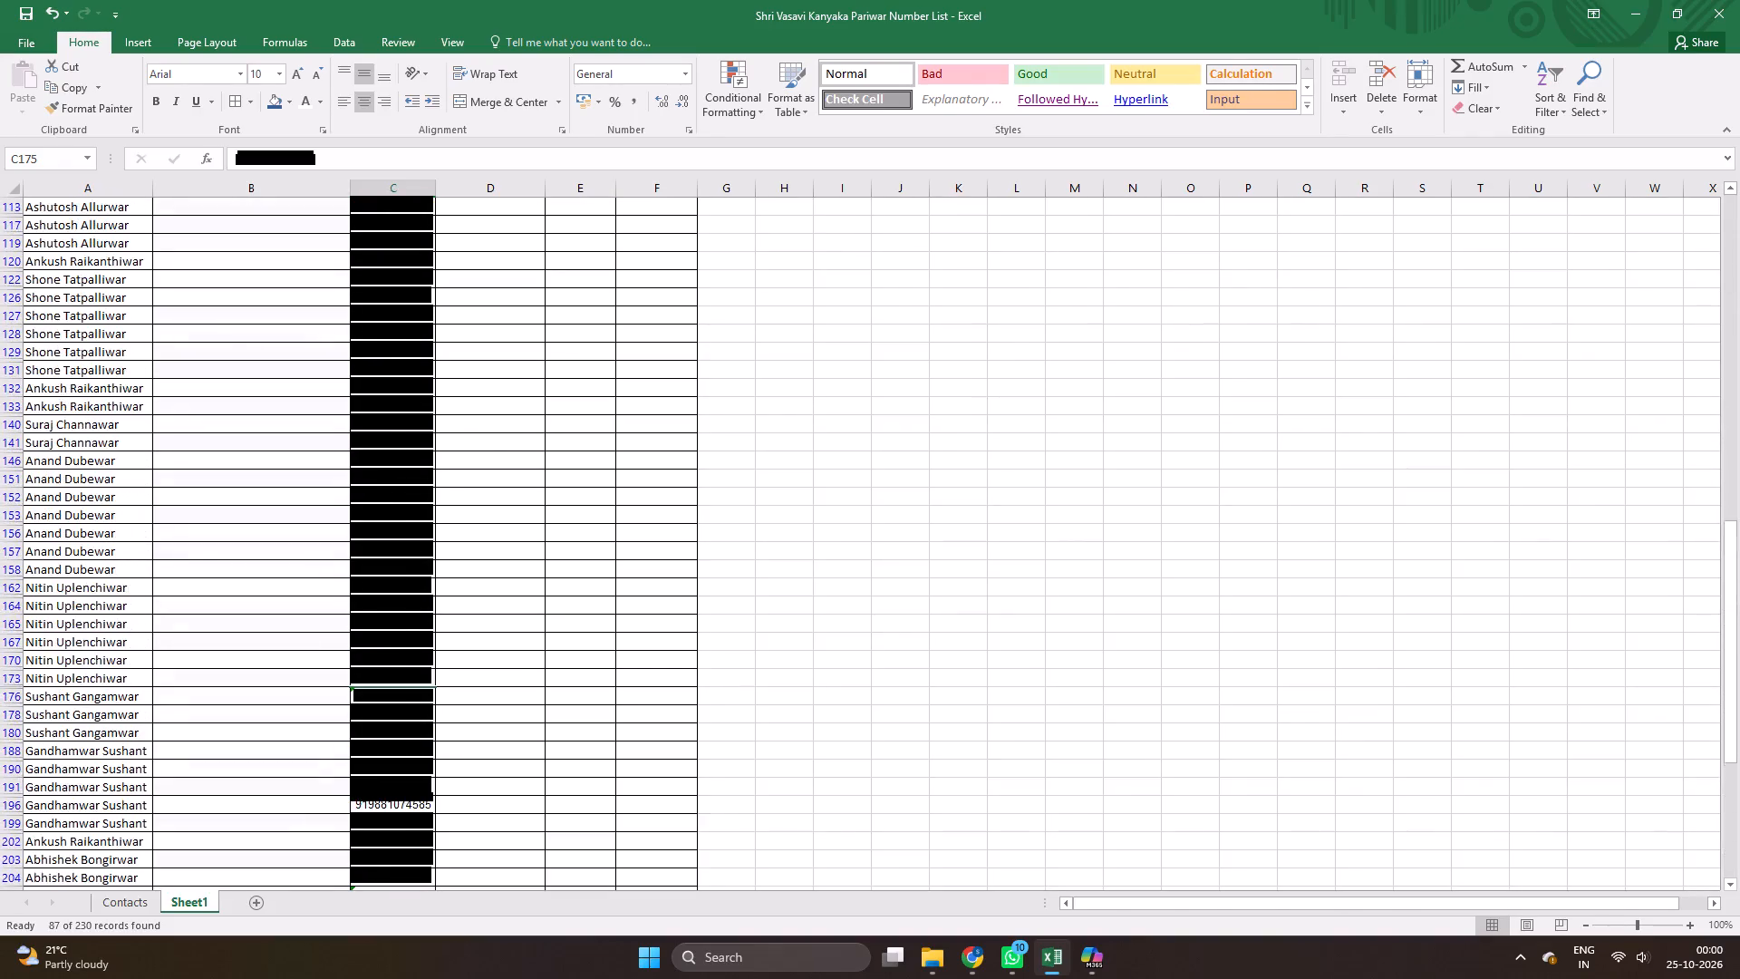
pyautogui.scroll(18, 342, 529)
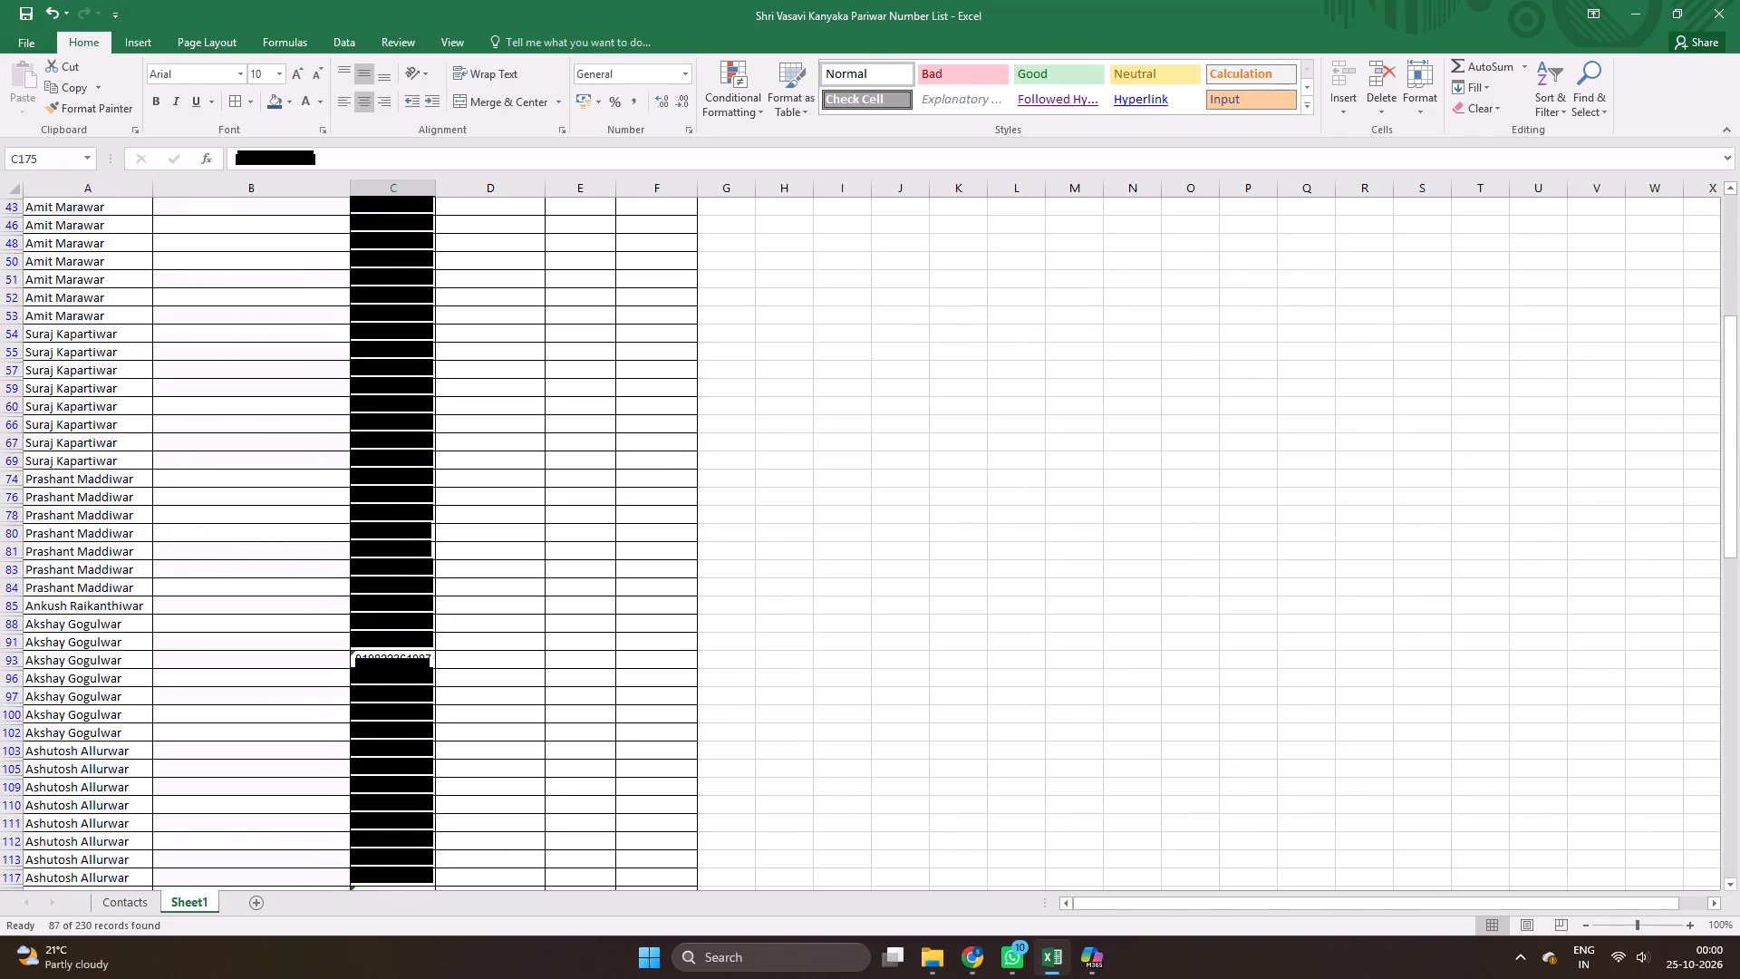
pyautogui.scroll(8, 222, 459)
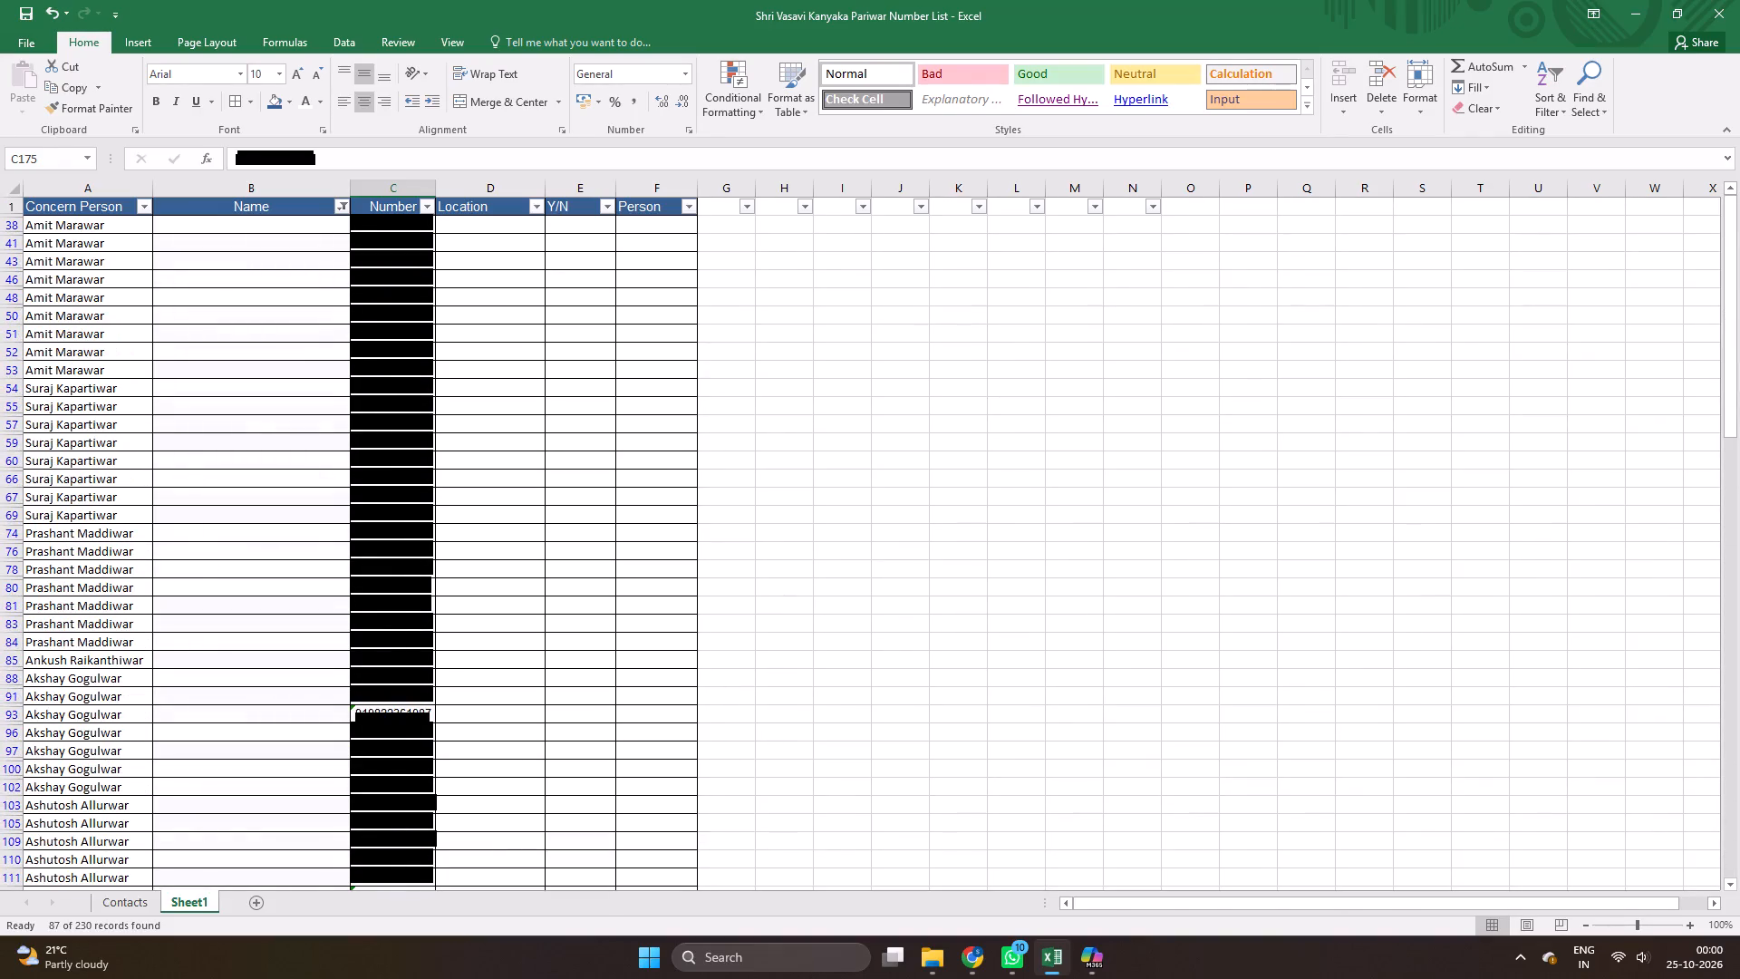
# Select the phone numbers of all filtered rows without a name, from C38 to C228, and look back over them.
pyautogui.moveTo(405, 228); pyautogui.dragTo(399, 884)
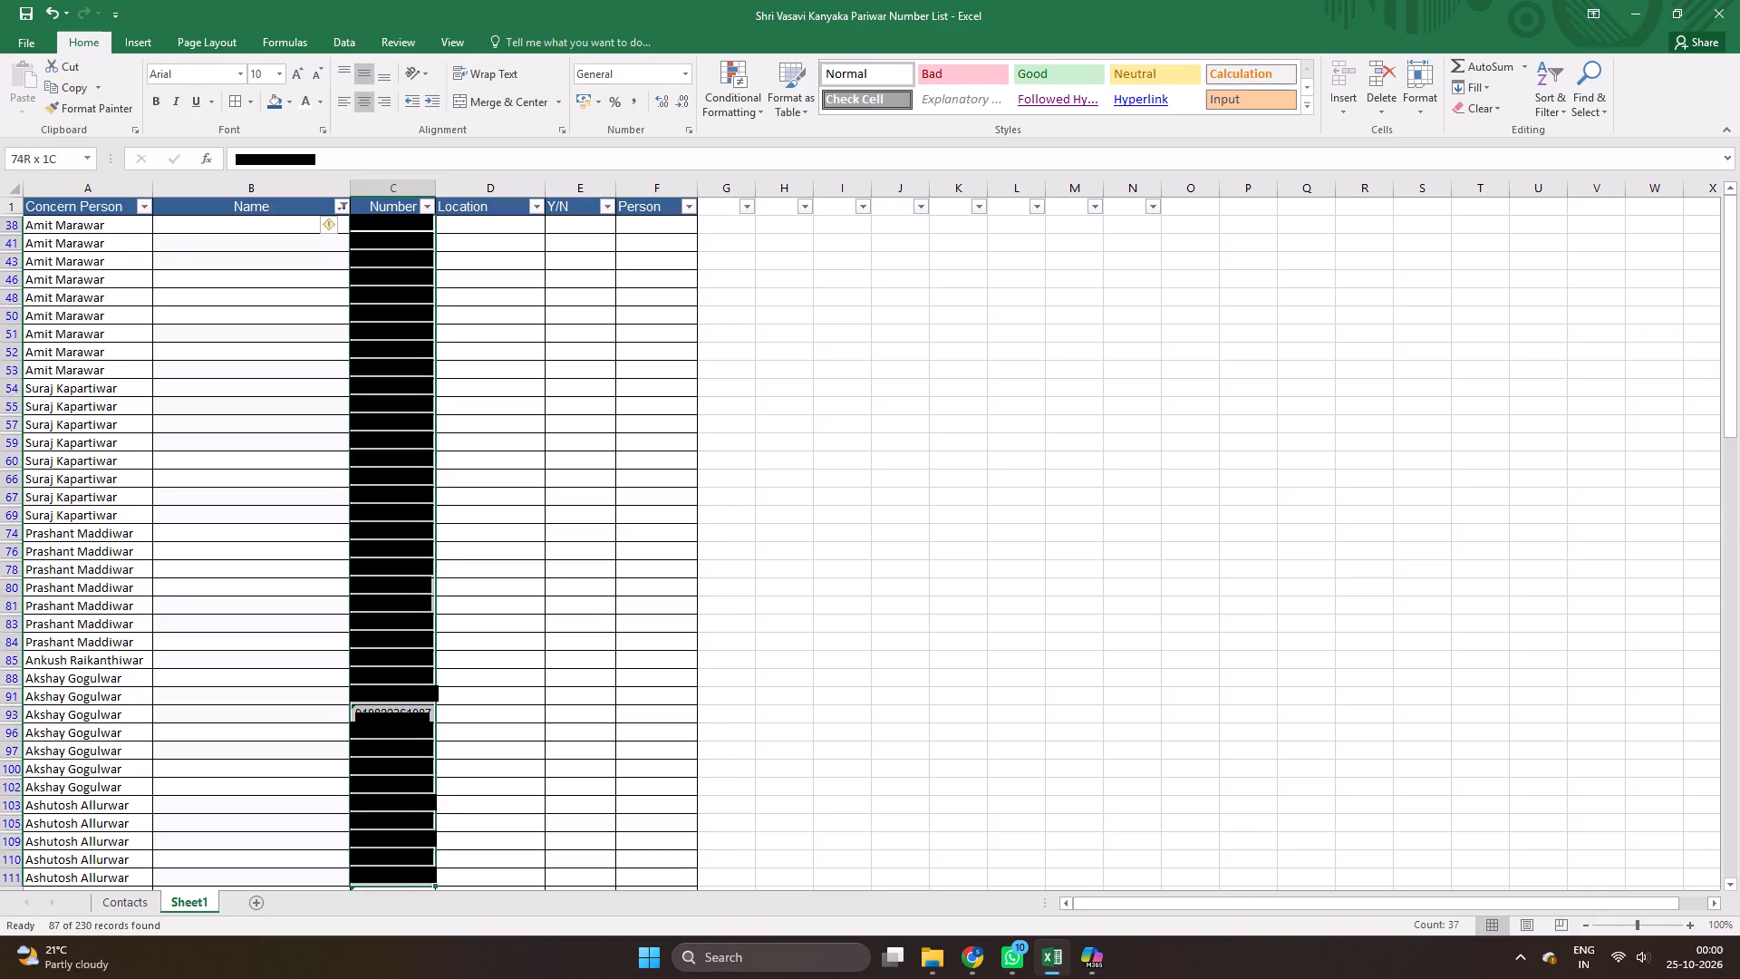
pyautogui.moveTo(399, 884); pyautogui.dragTo(401, 917)
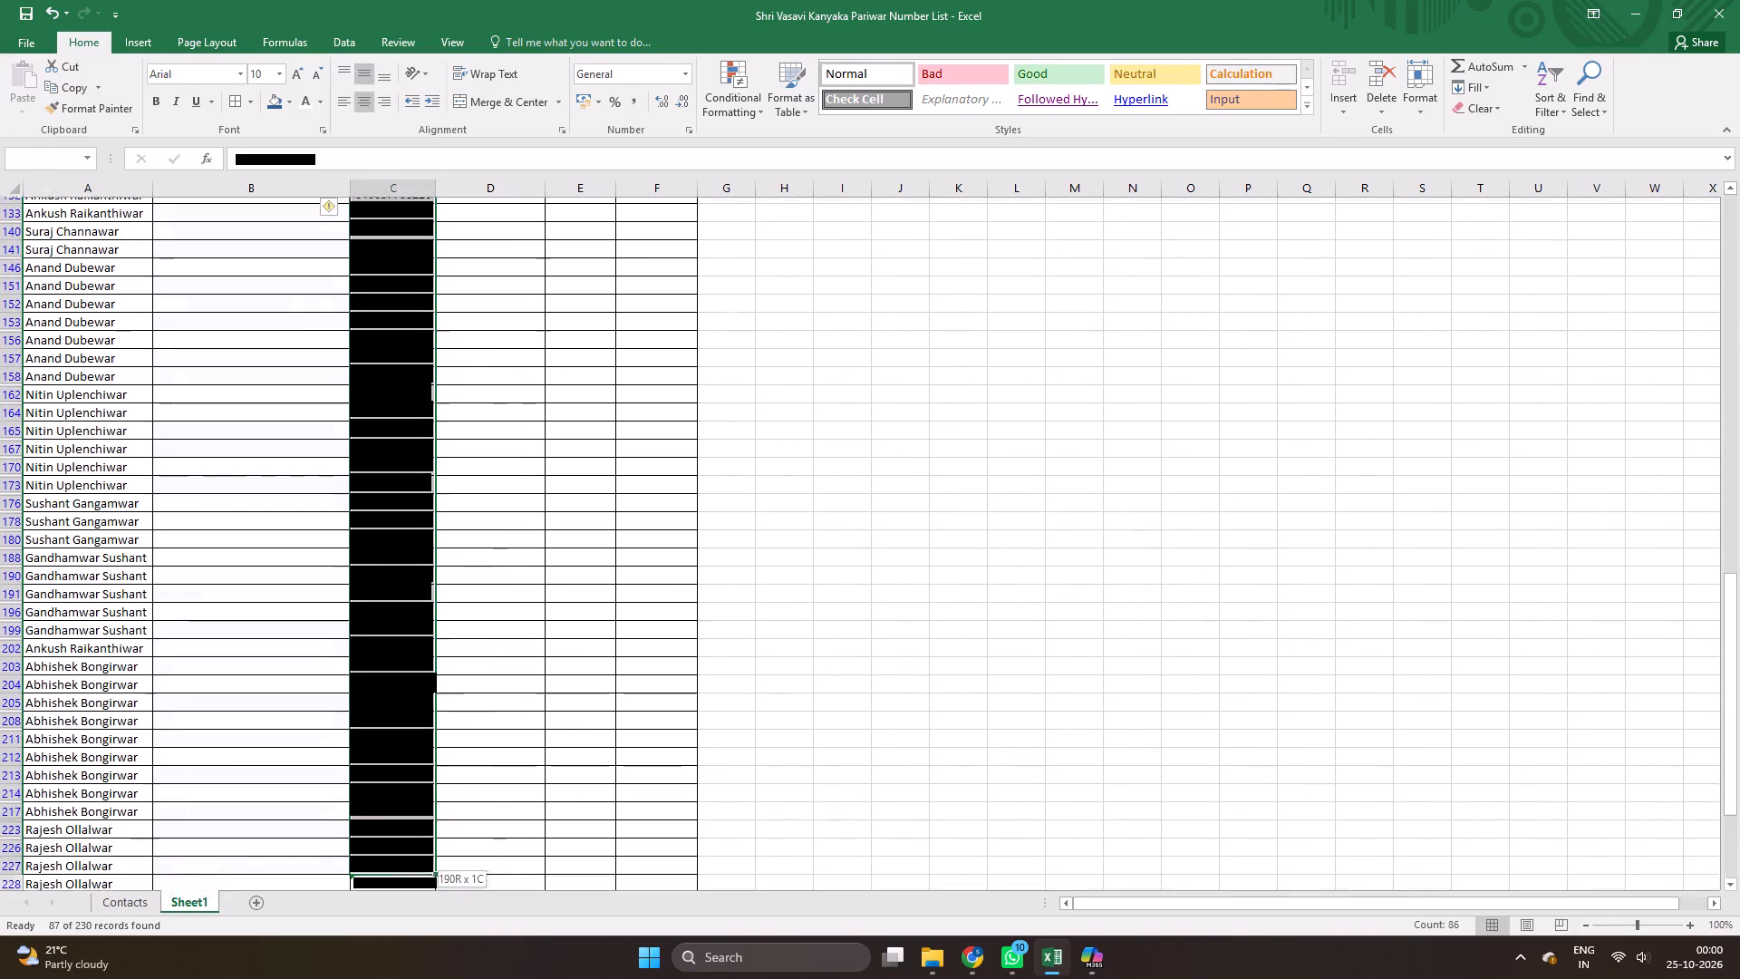
pyautogui.moveTo(401, 917); pyautogui.dragTo(403, 857)
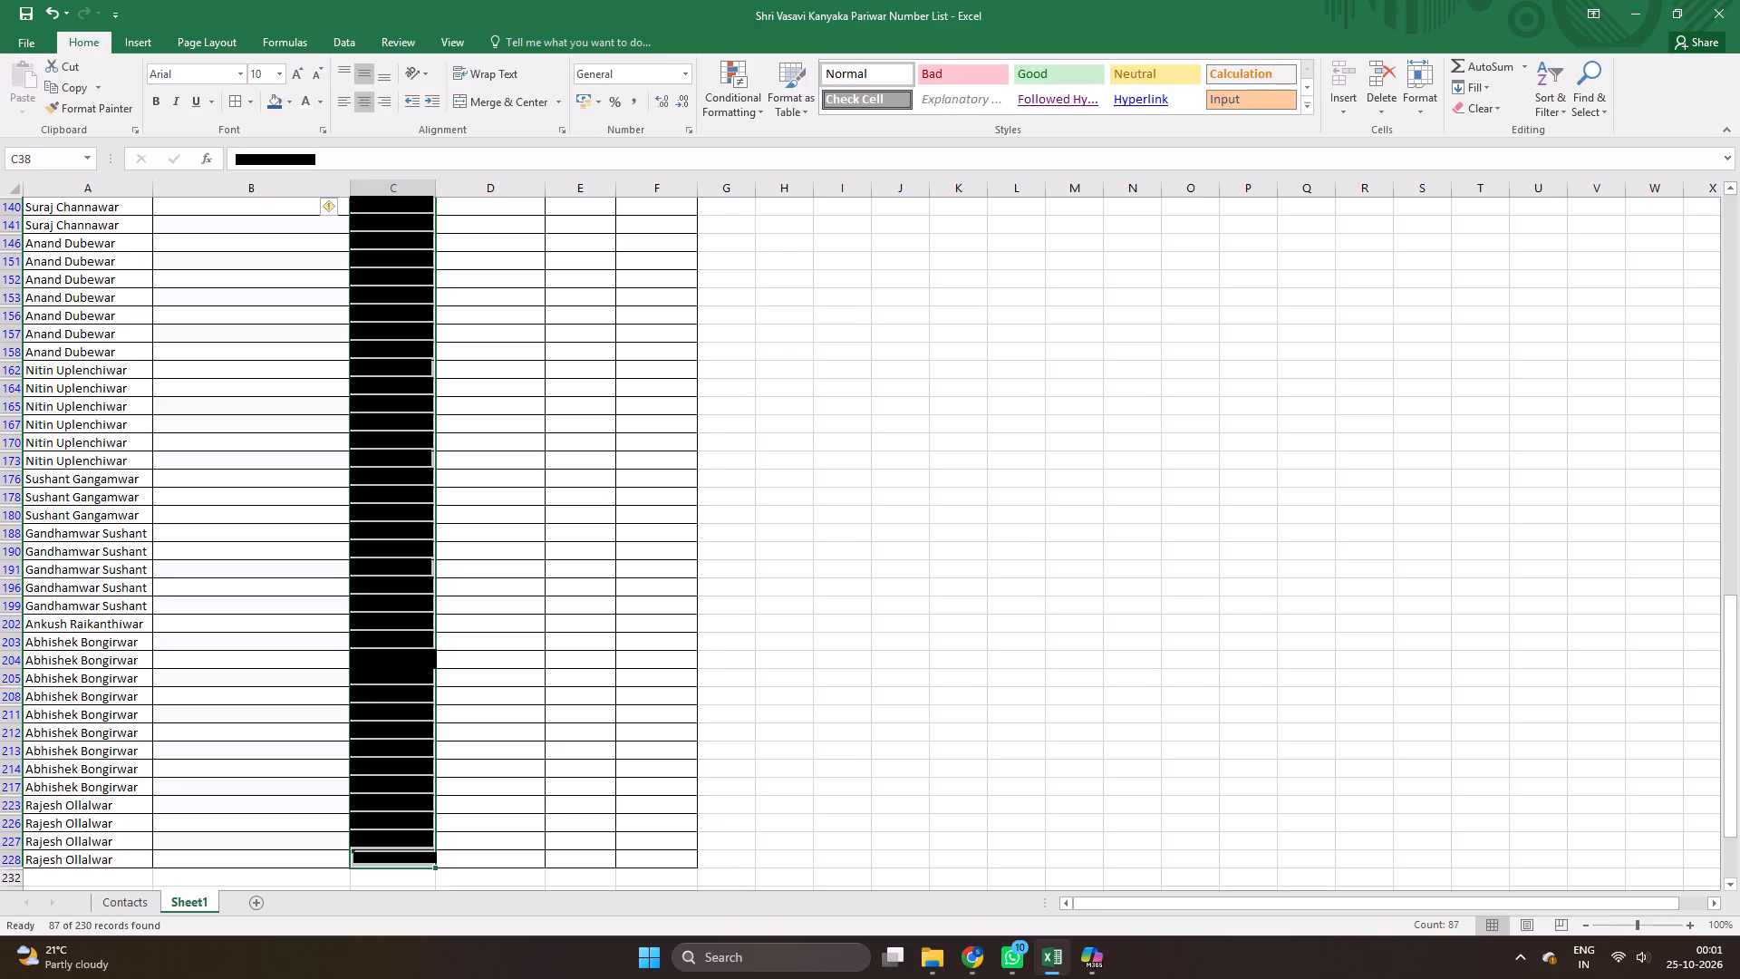
pyautogui.scroll(8, 474, 388)
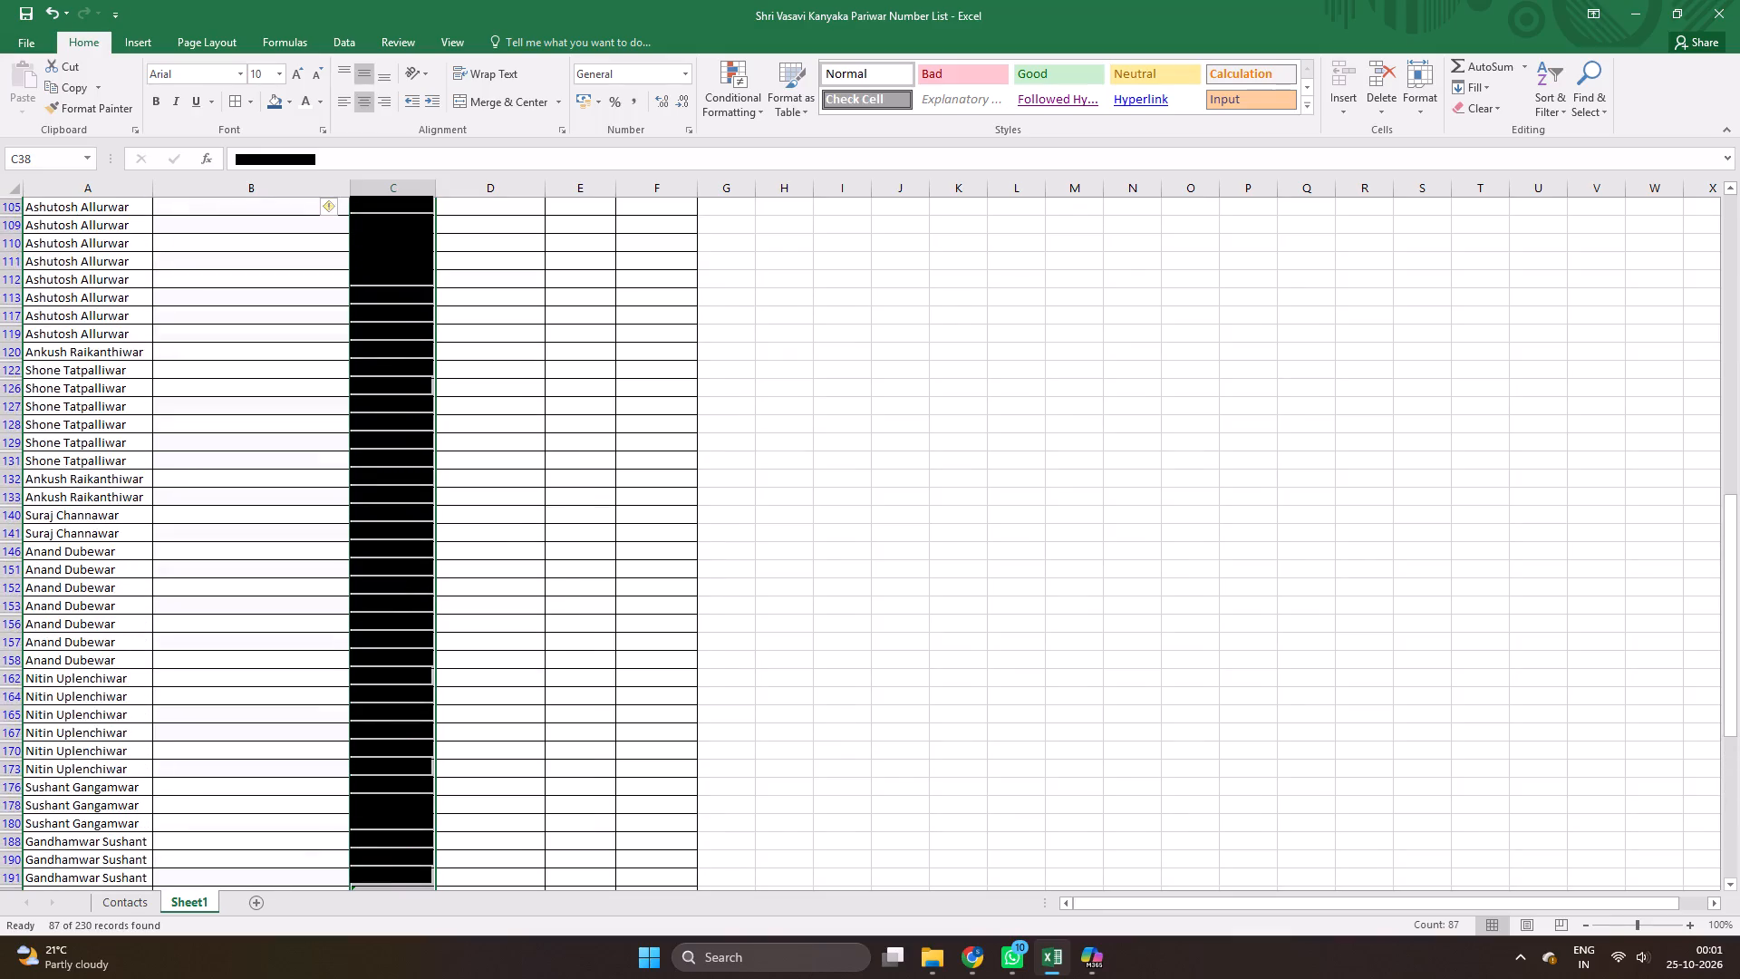
pyautogui.scroll(12, 474, 388)
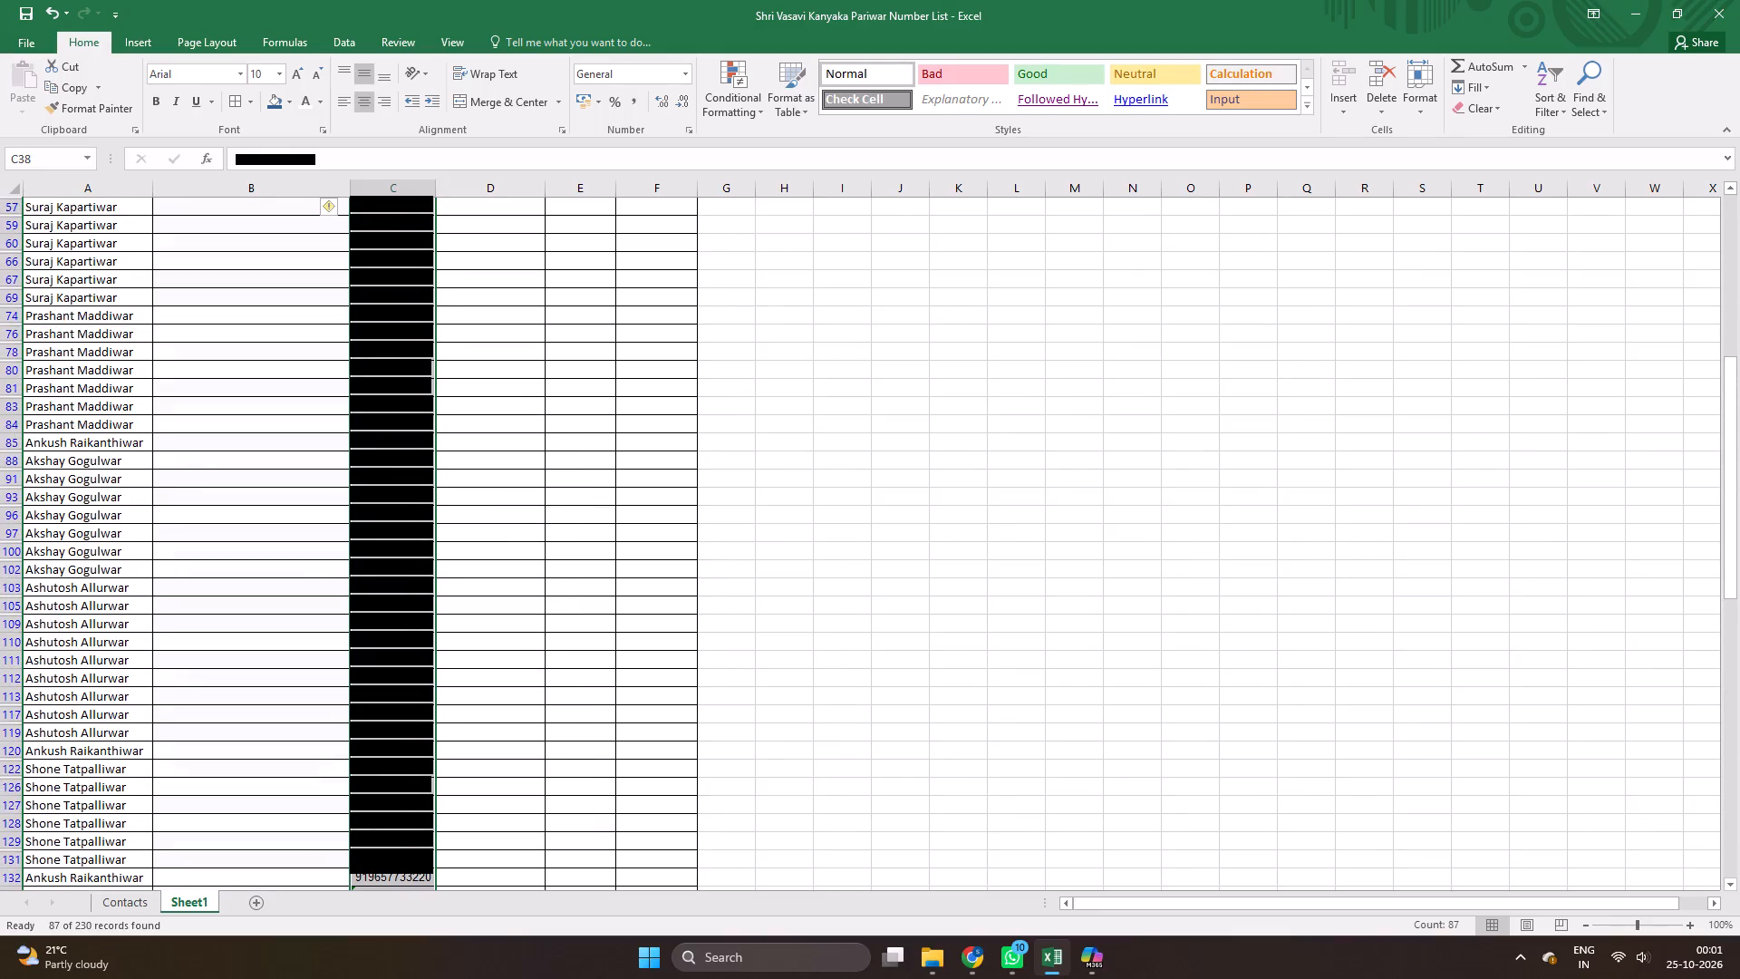
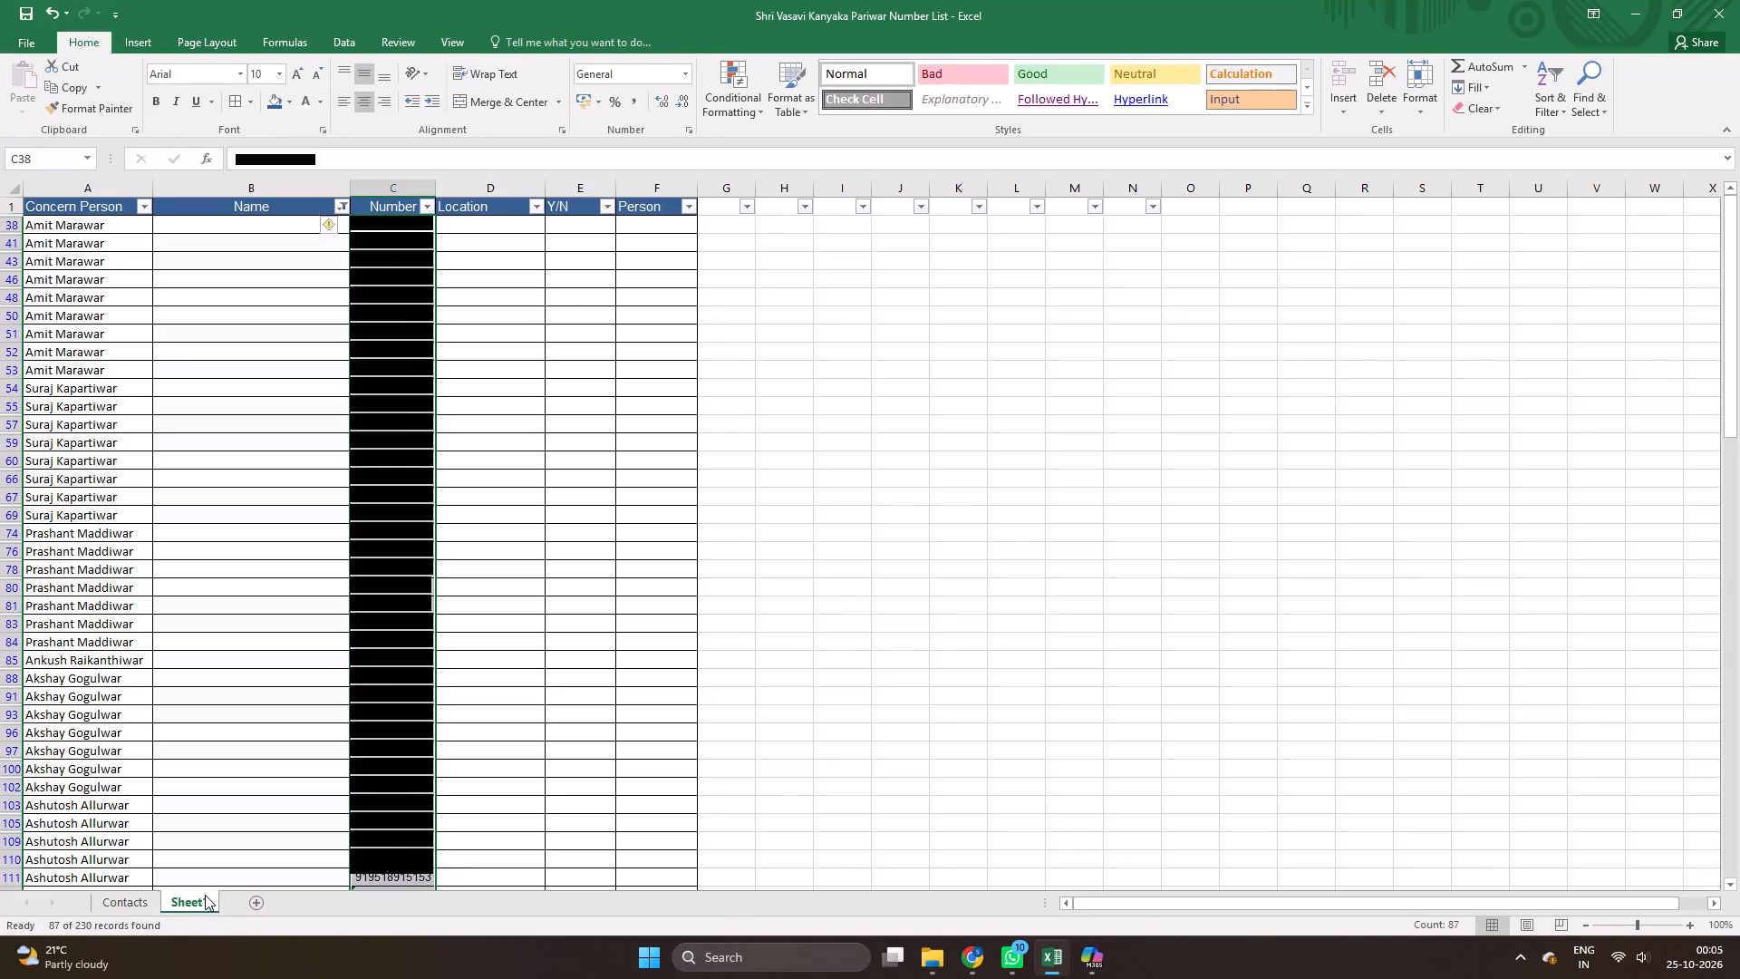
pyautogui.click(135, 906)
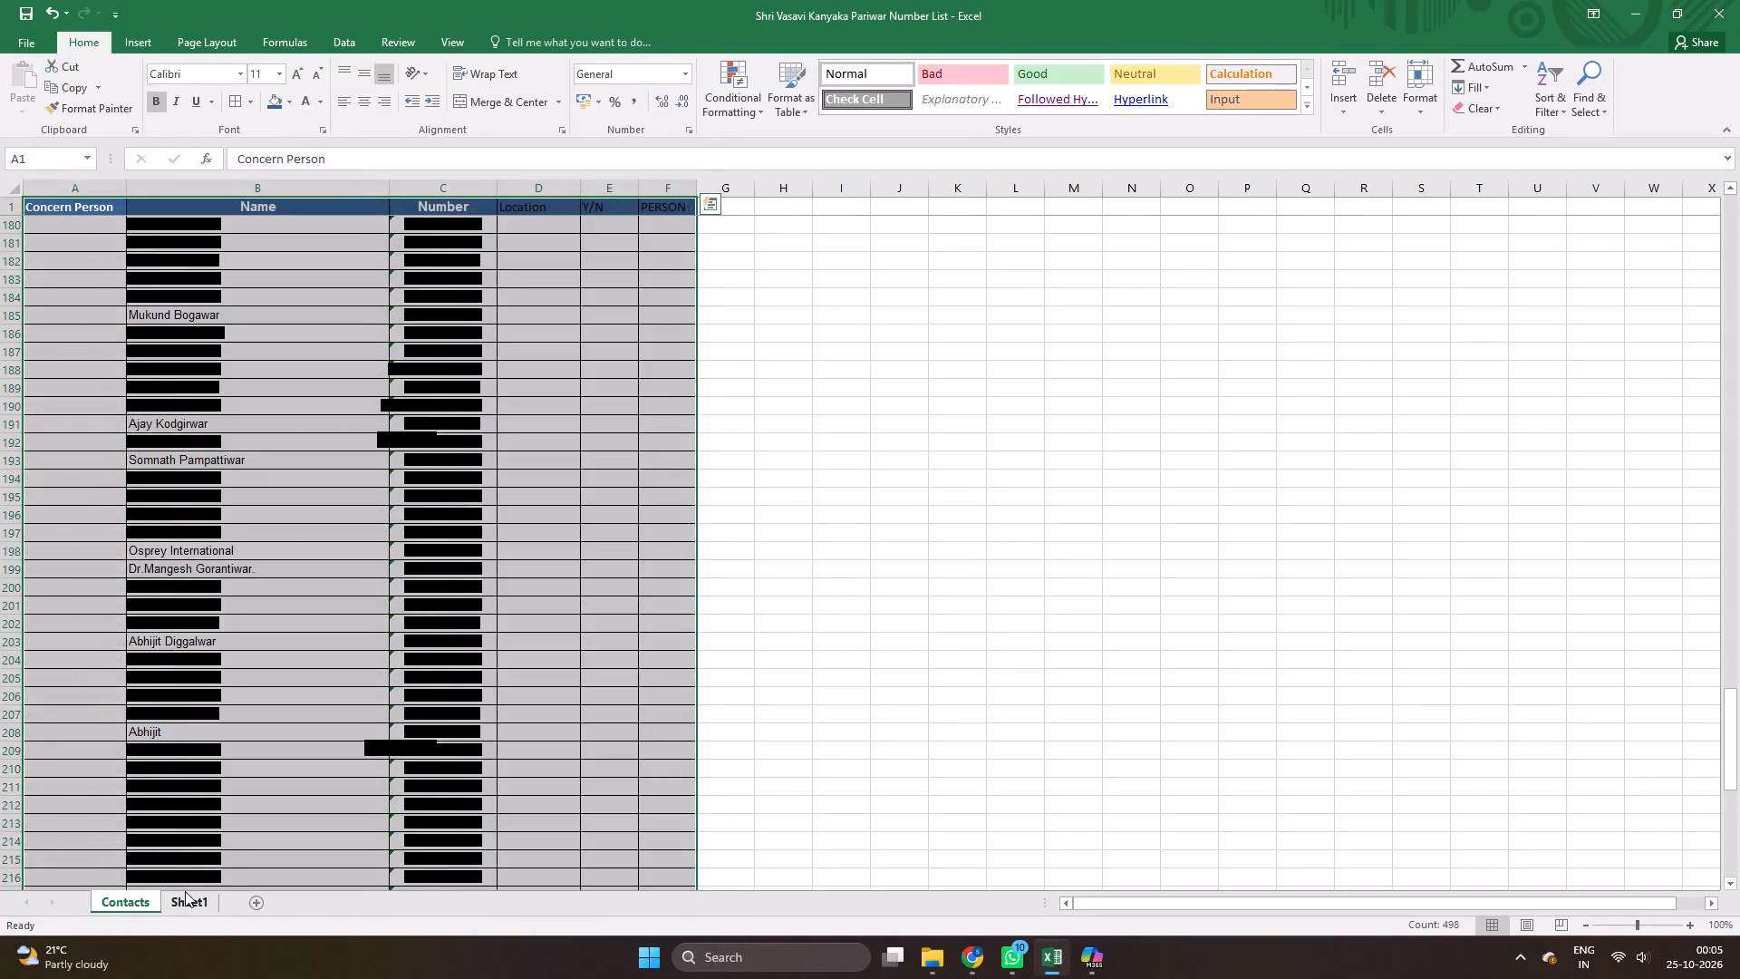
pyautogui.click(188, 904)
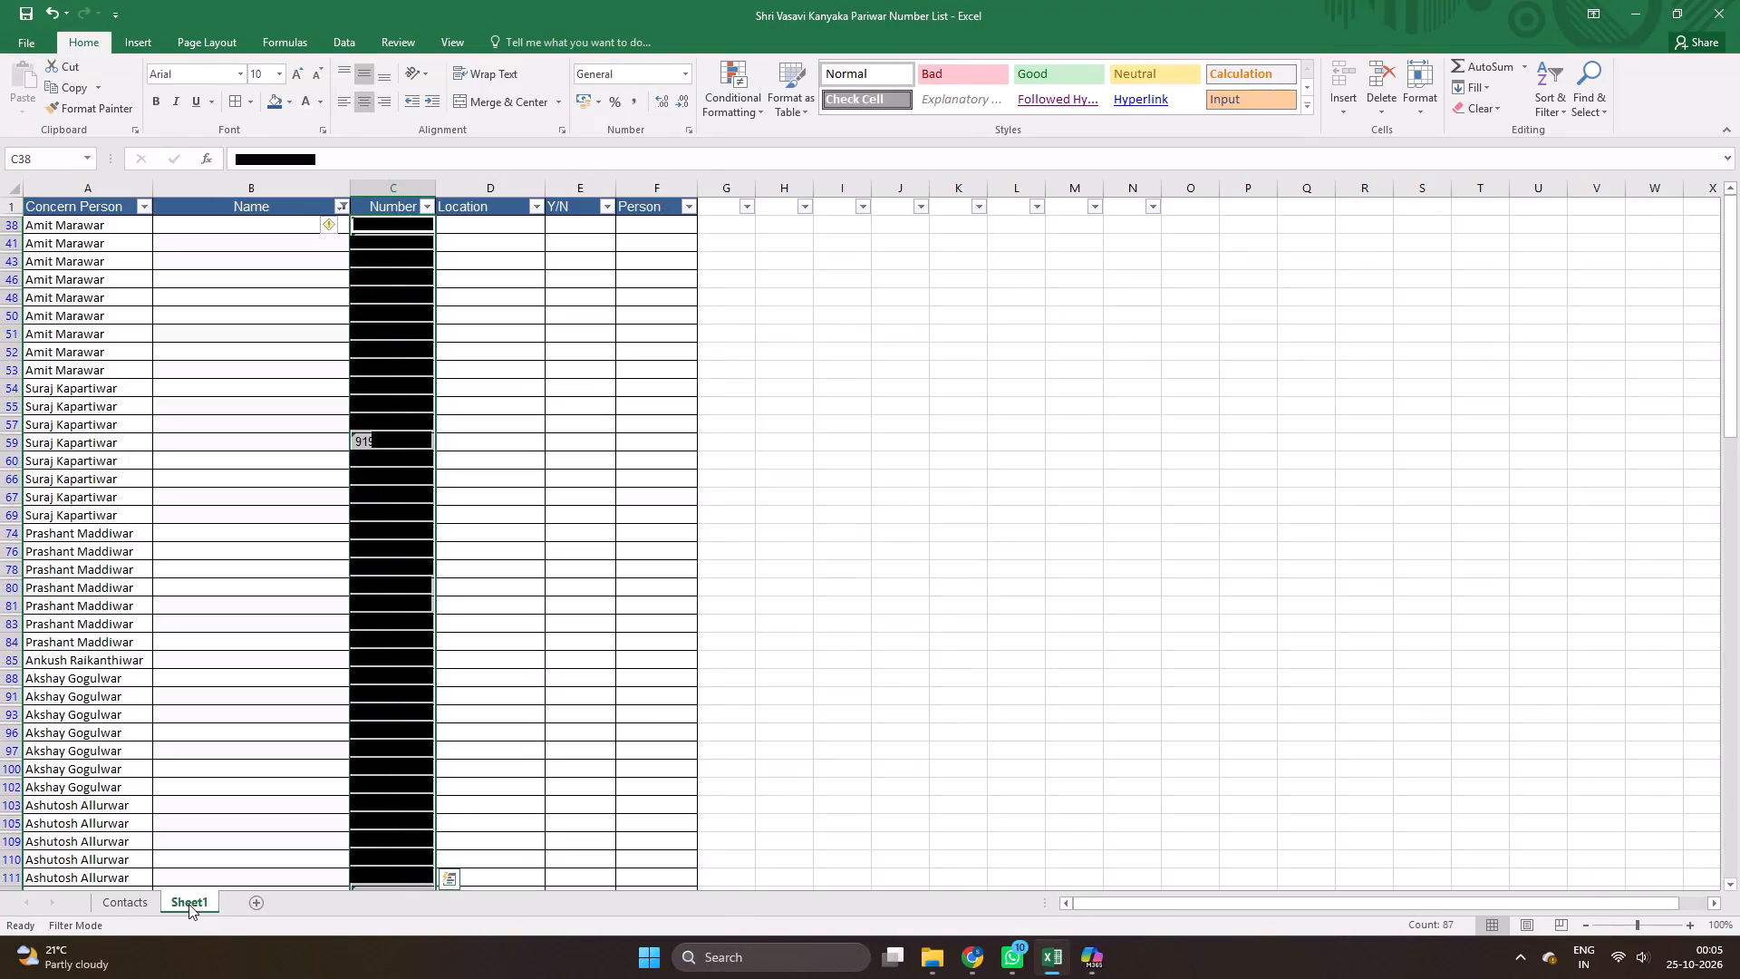
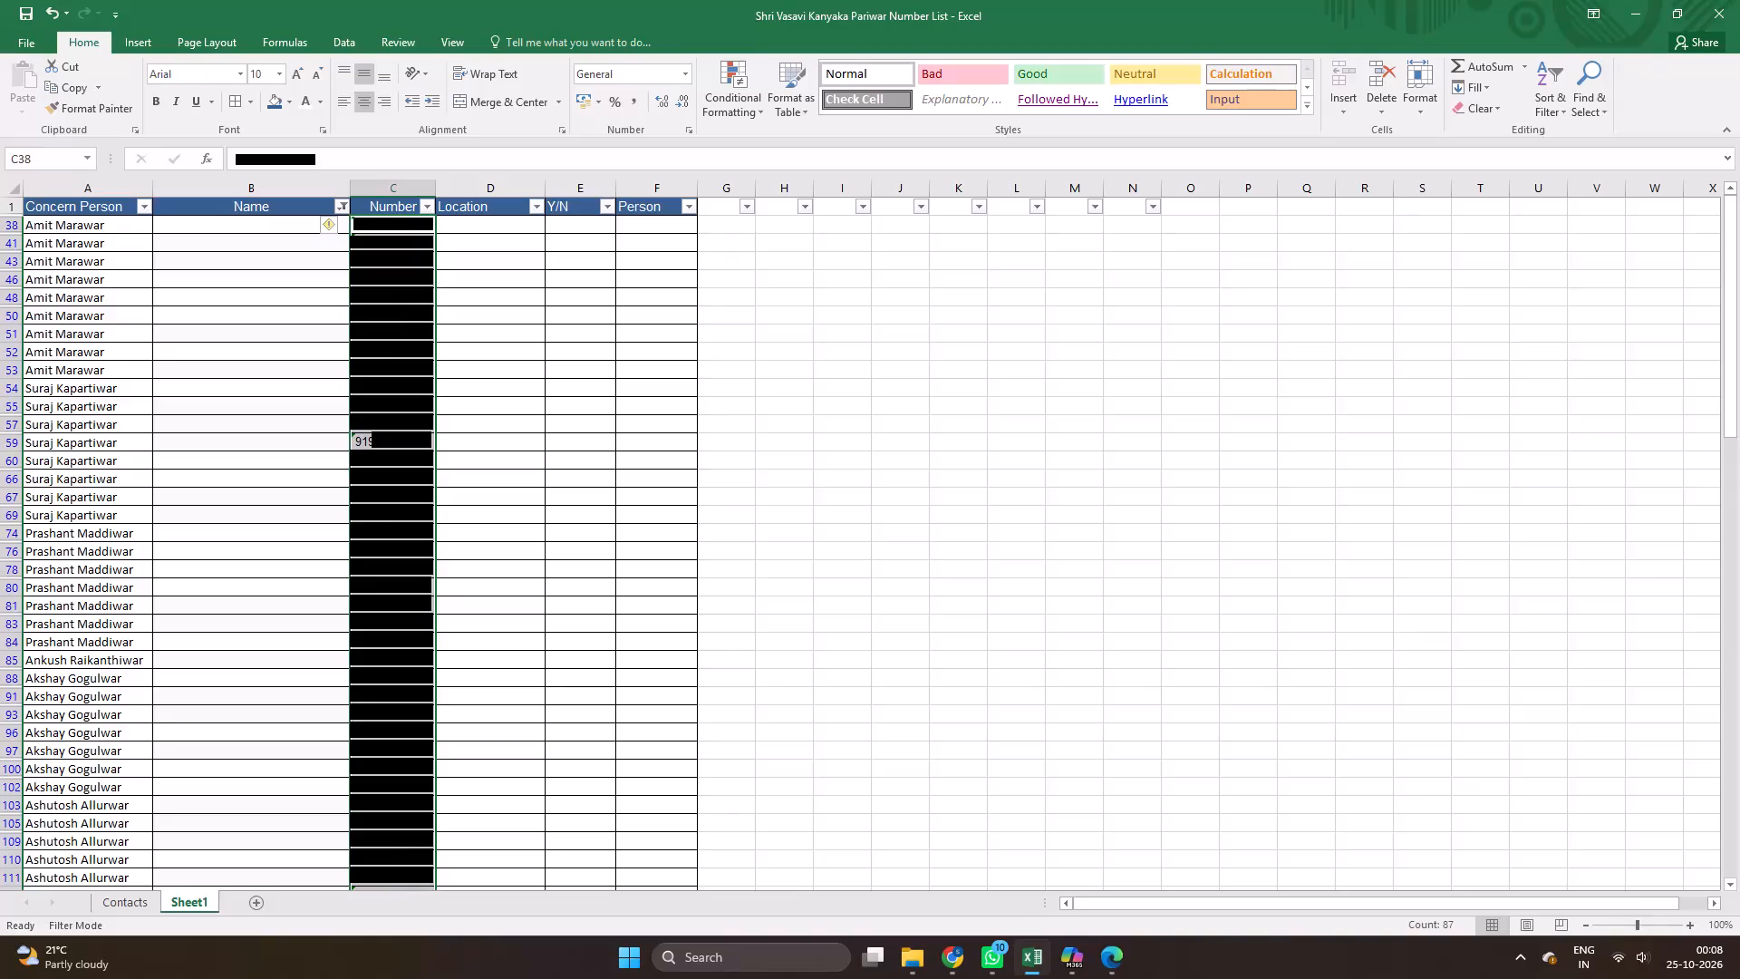
# Look over the Contacts sheet and delete it from the workbook.
pyautogui.click(126, 904)
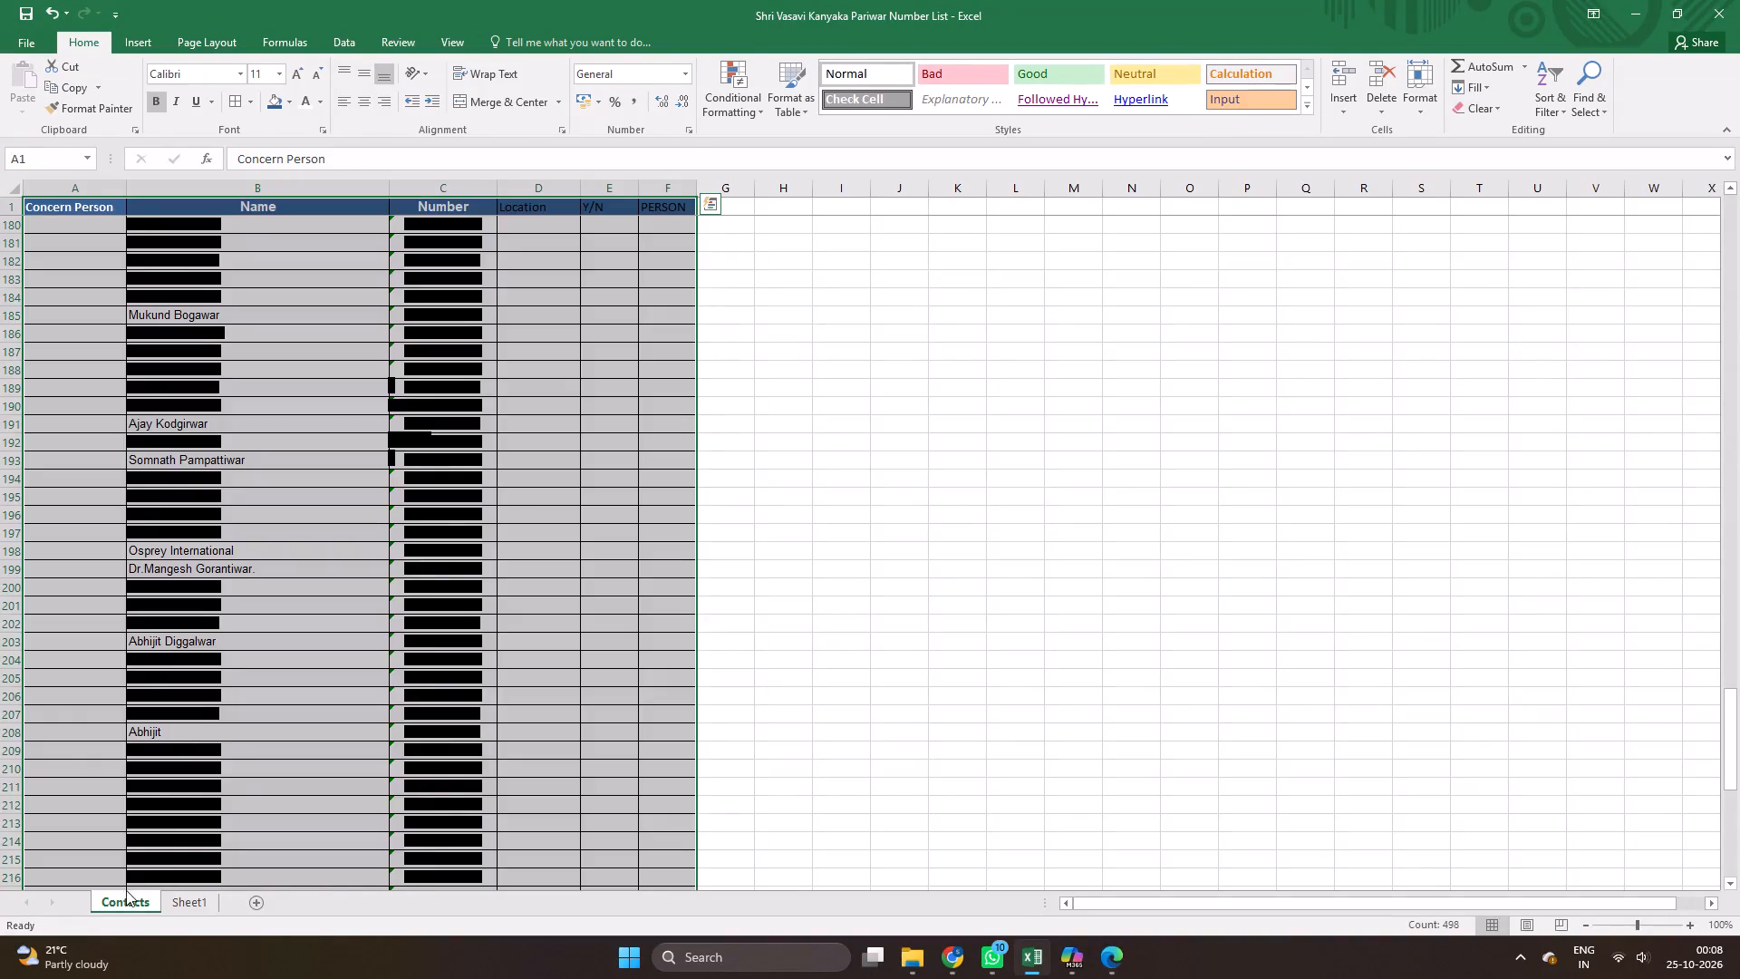
pyautogui.scroll(5, 231, 776)
pyautogui.scroll(18, 231, 776)
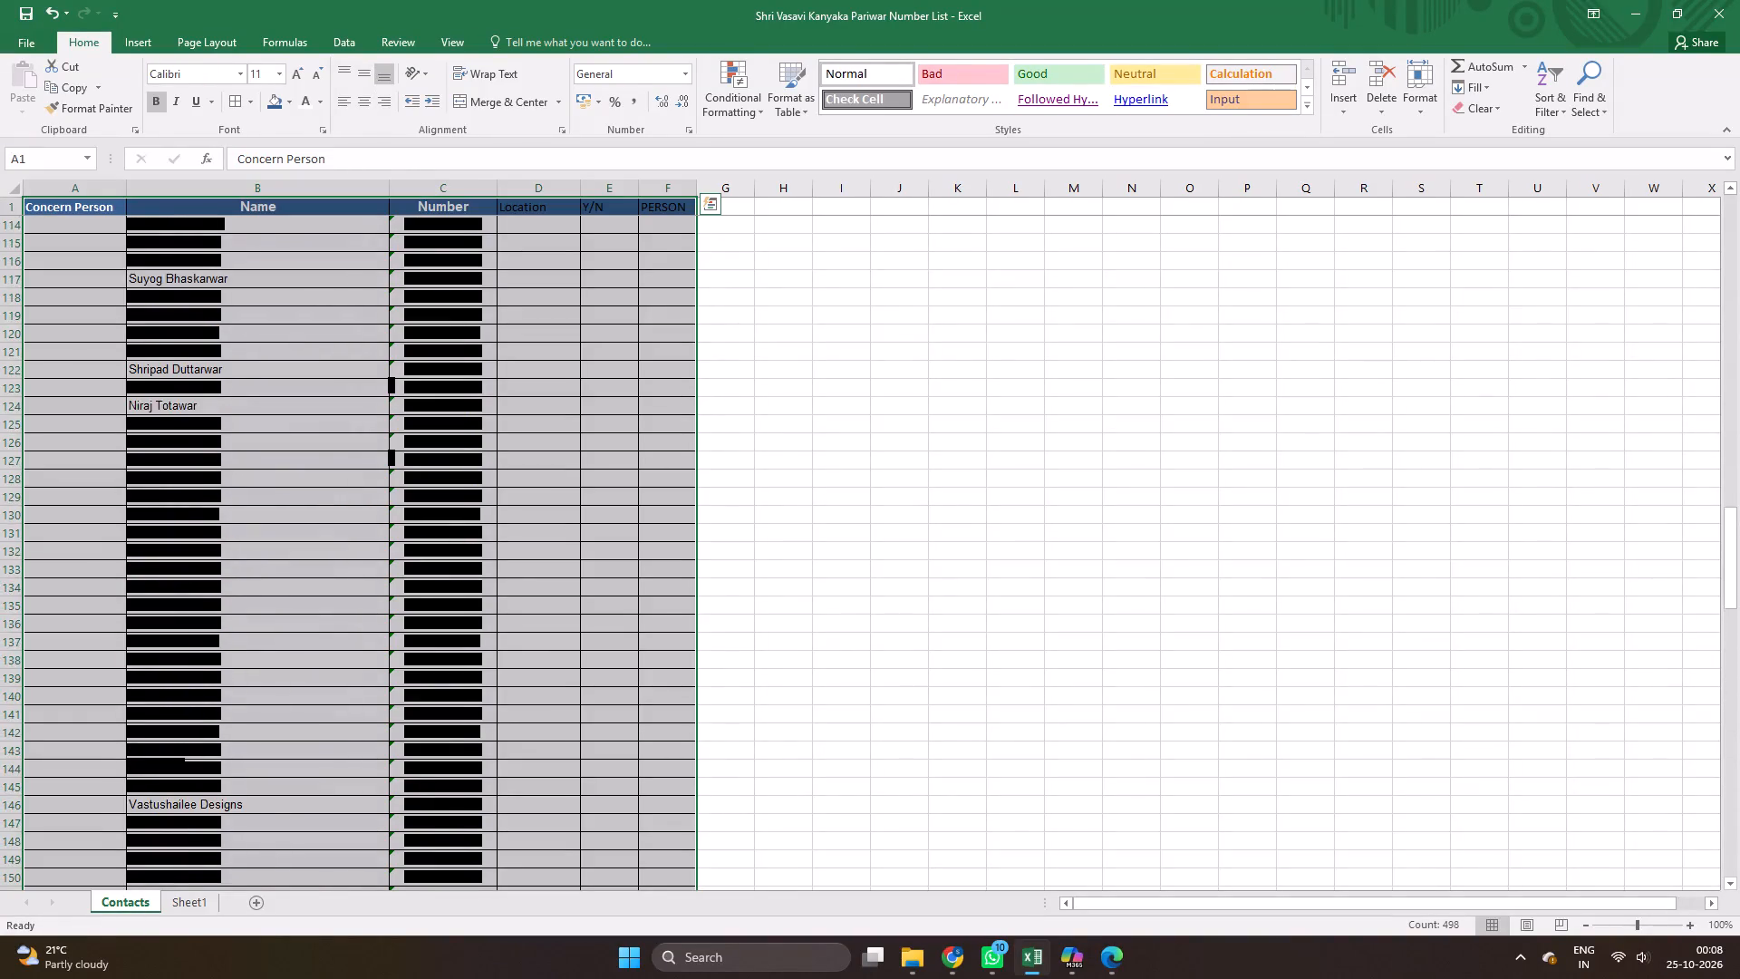
pyautogui.scroll(20, 231, 776)
pyautogui.scroll(8, 231, 776)
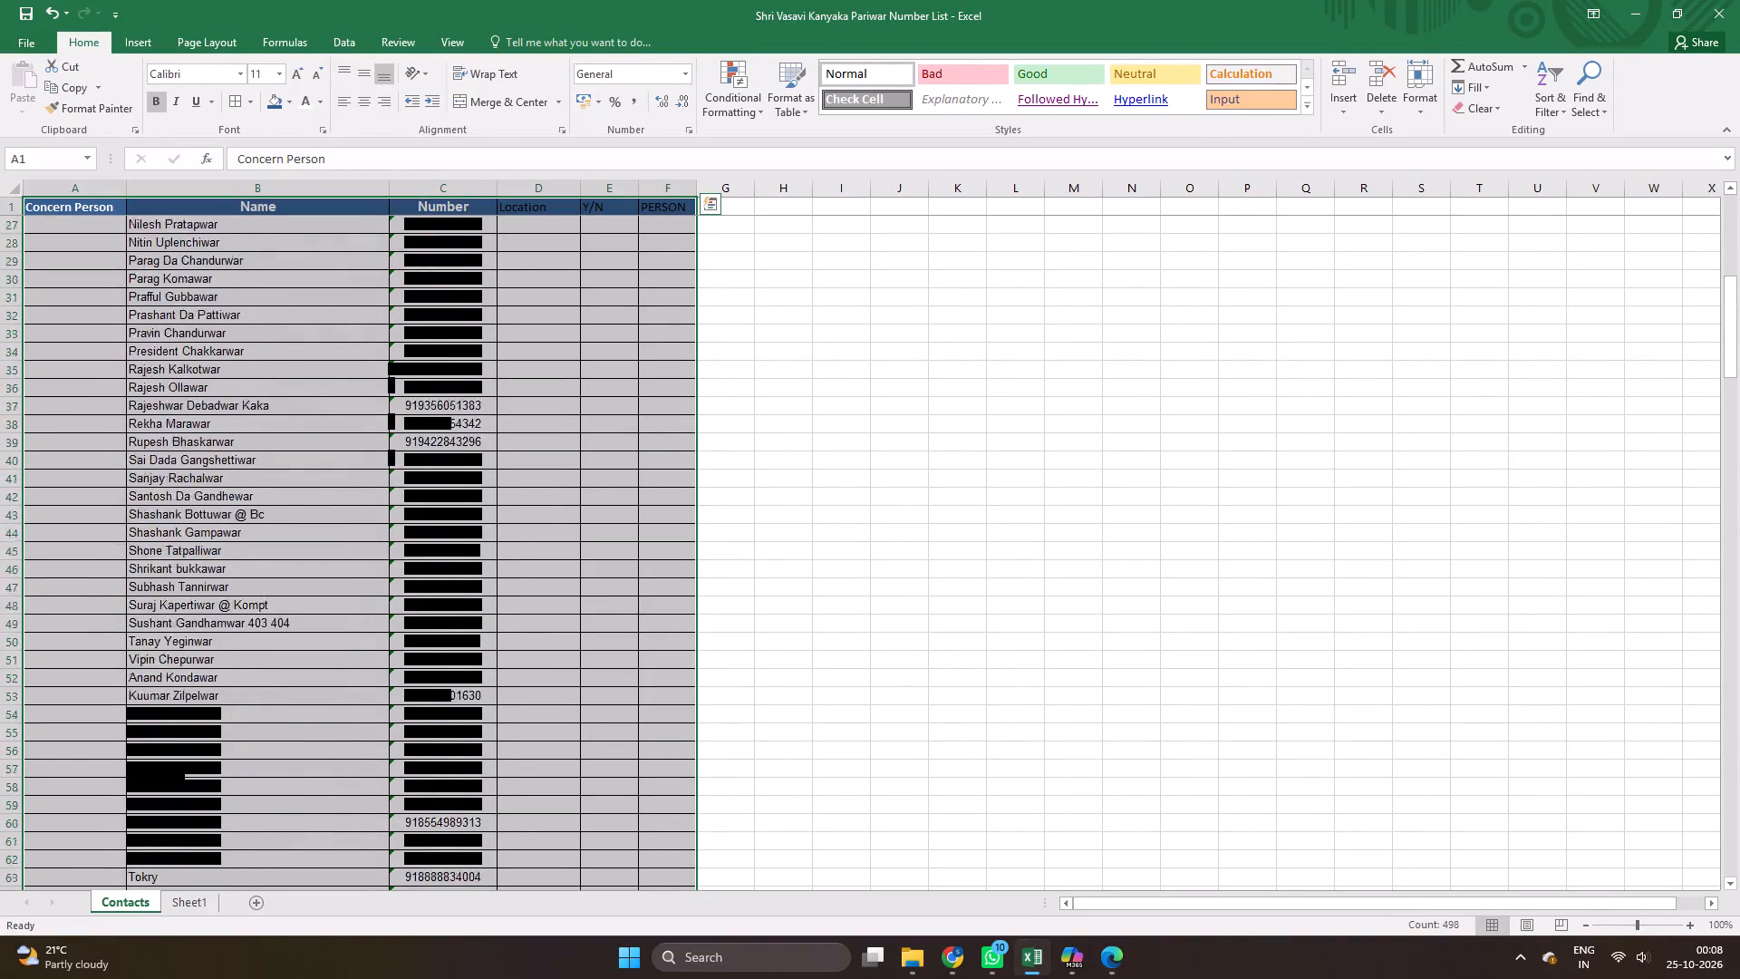
pyautogui.scroll(20, 231, 776)
pyautogui.scroll(1, 231, 776)
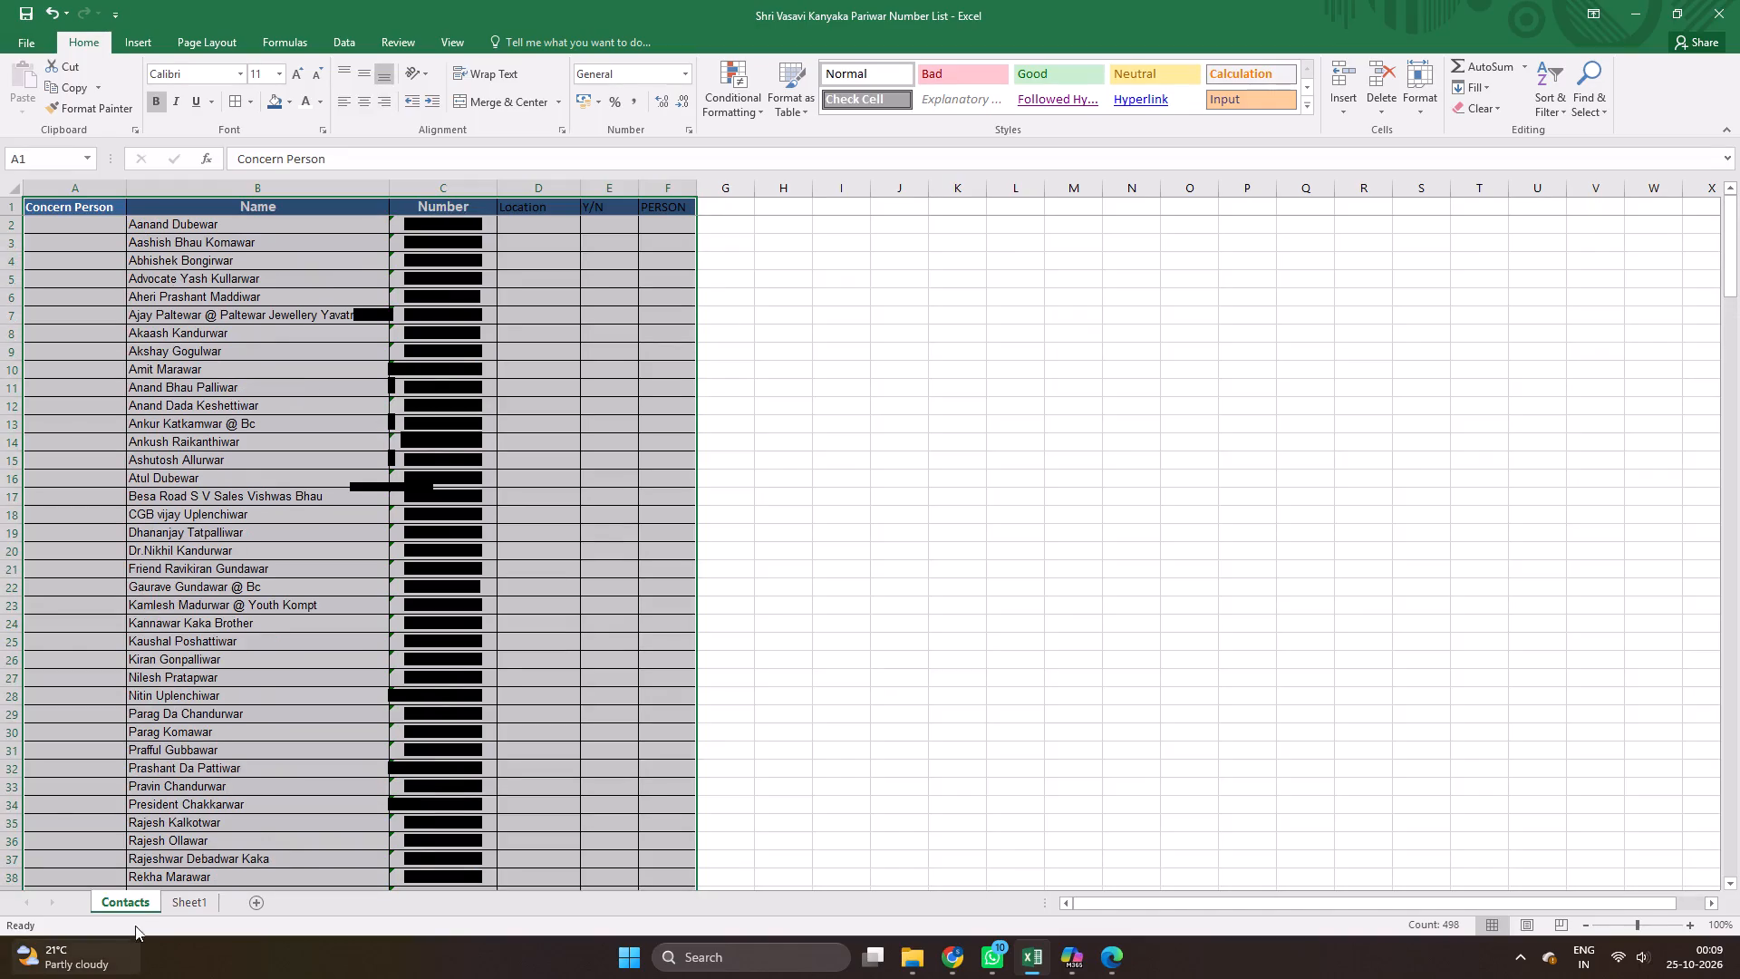
pyautogui.click(136, 896)
pyautogui.rightClick(136, 896)
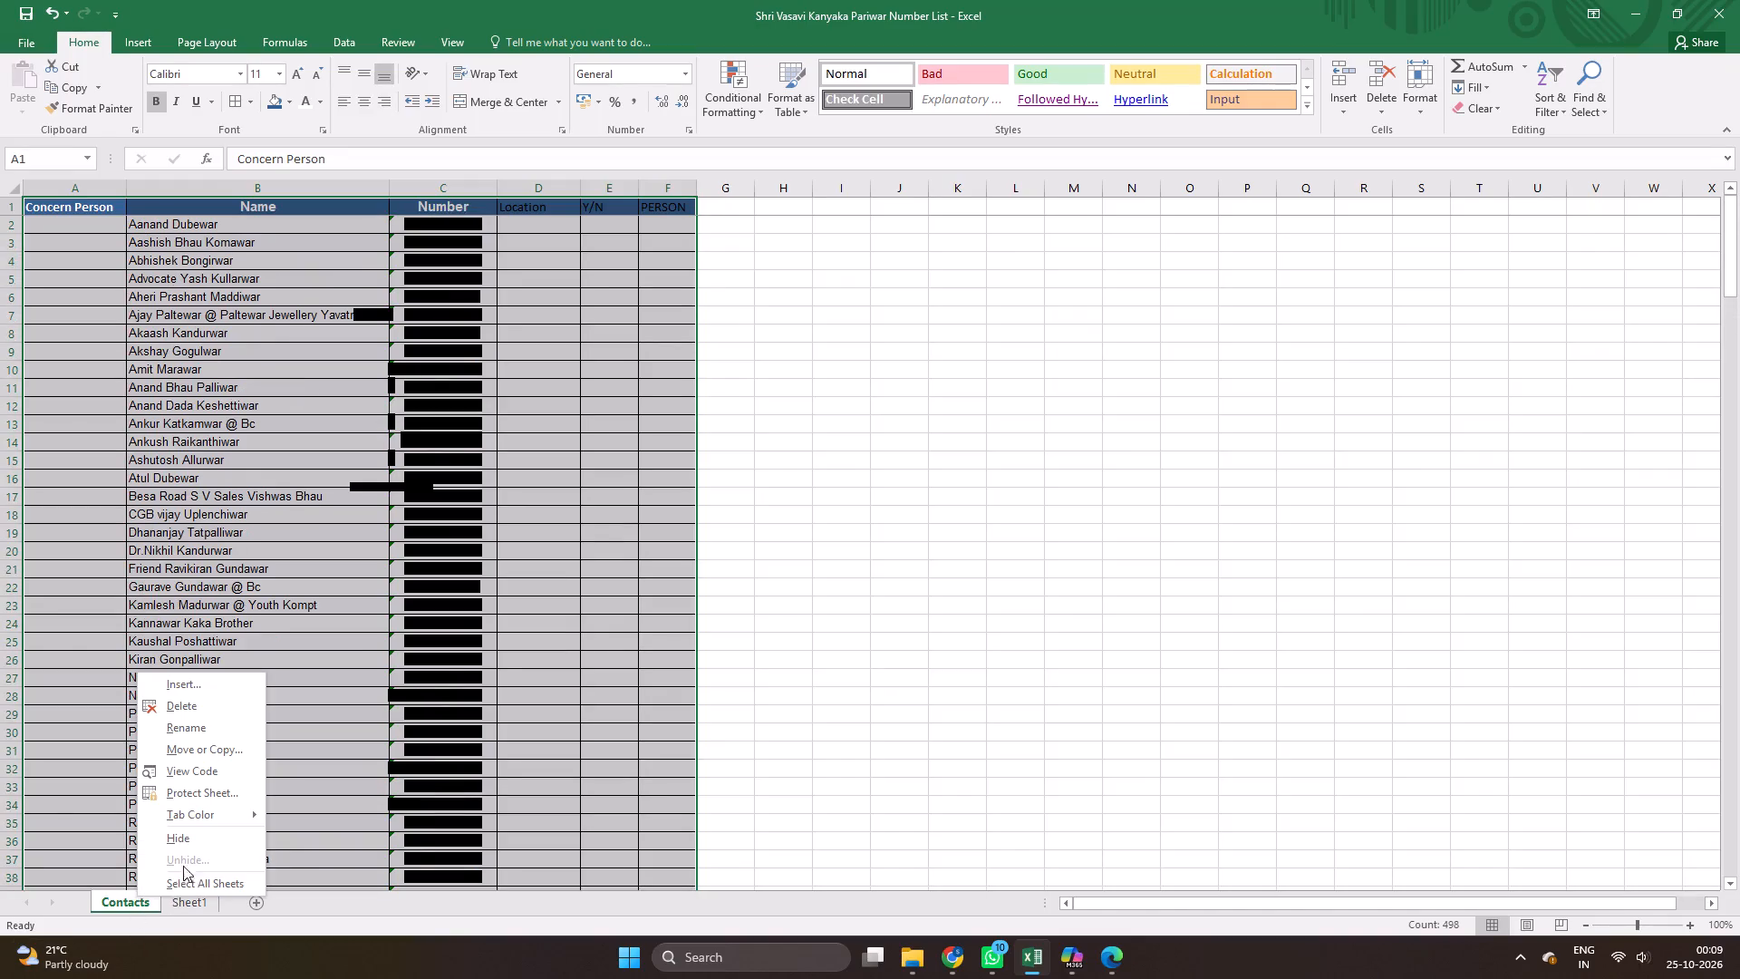
pyautogui.click(201, 712)
pyautogui.click(859, 519)
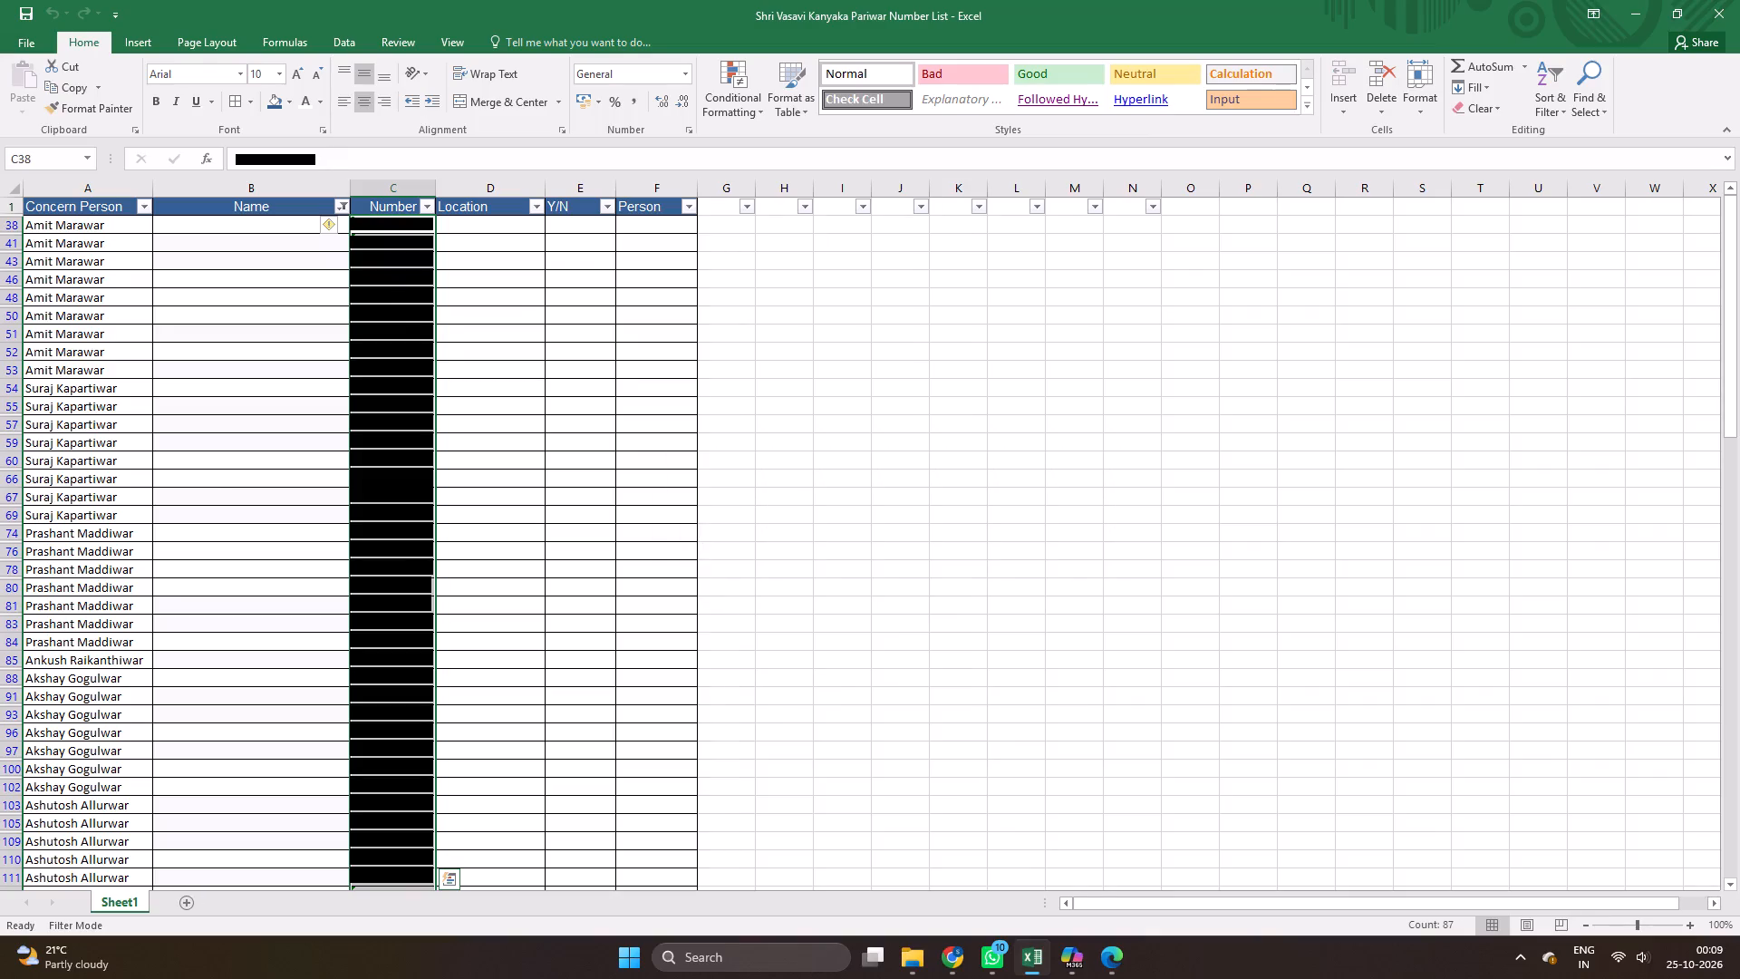
# Reapply the Concern Person filter with all persons selected and look through the rows with blank names to the end of the list.
pyautogui.scroll(12, 261, 697)
pyautogui.click(145, 212)
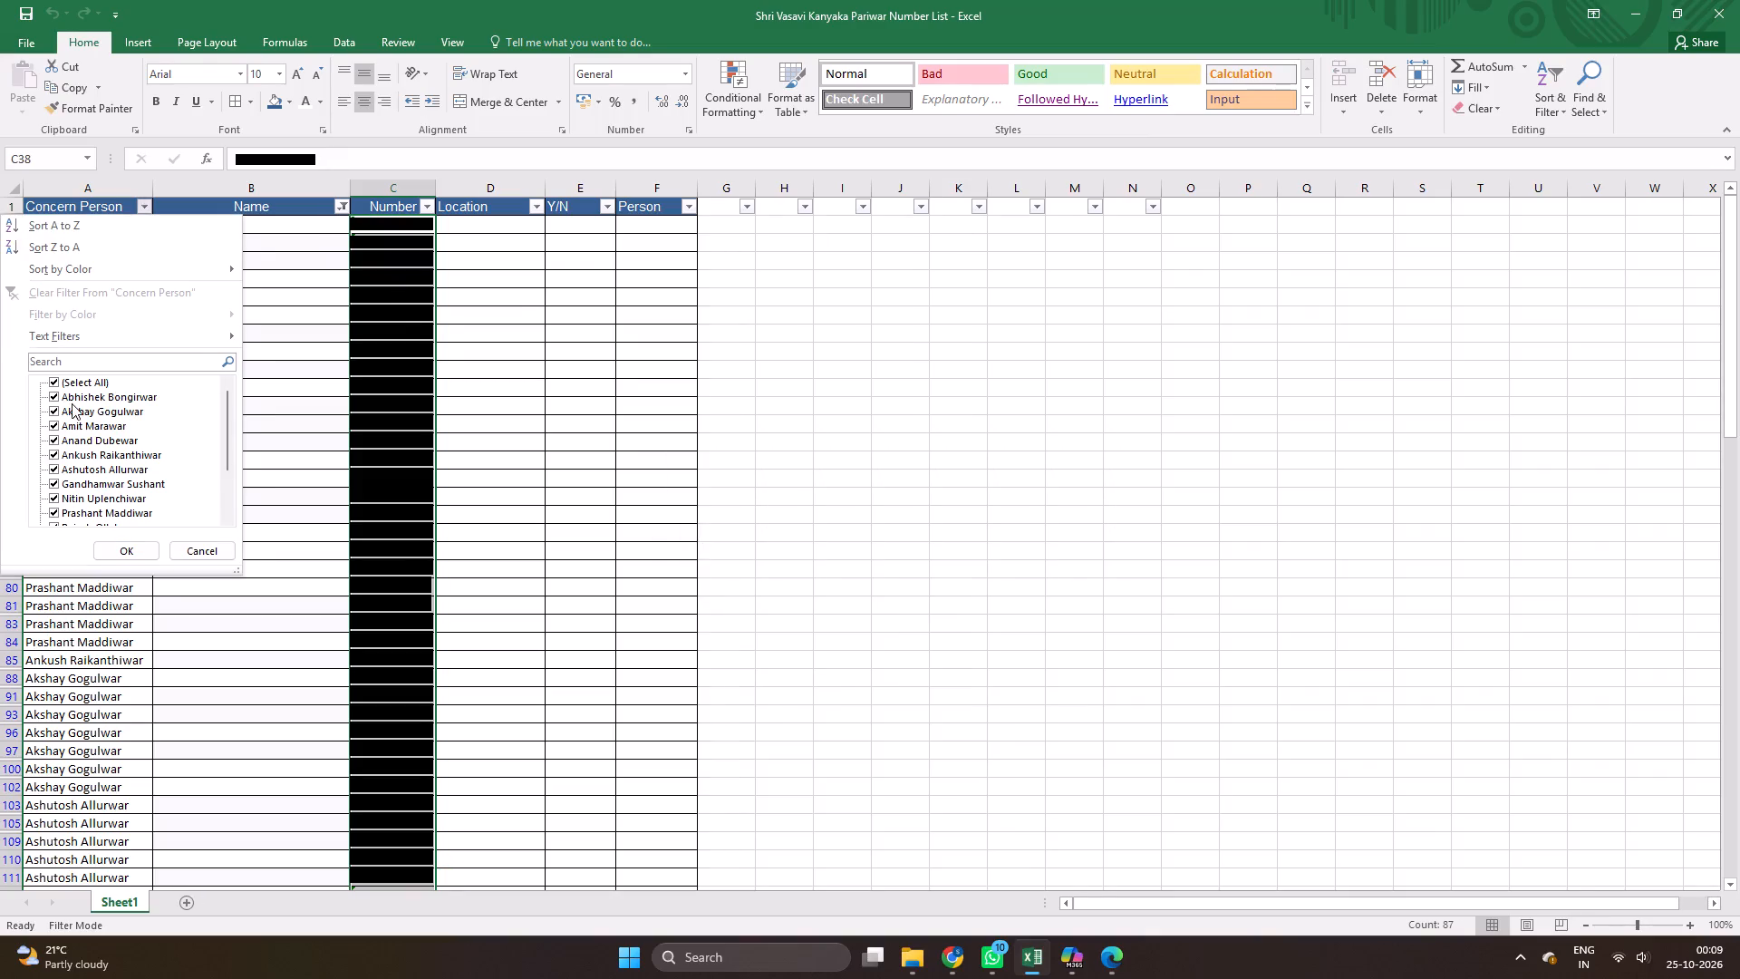
pyautogui.click(64, 374)
pyautogui.click(62, 377)
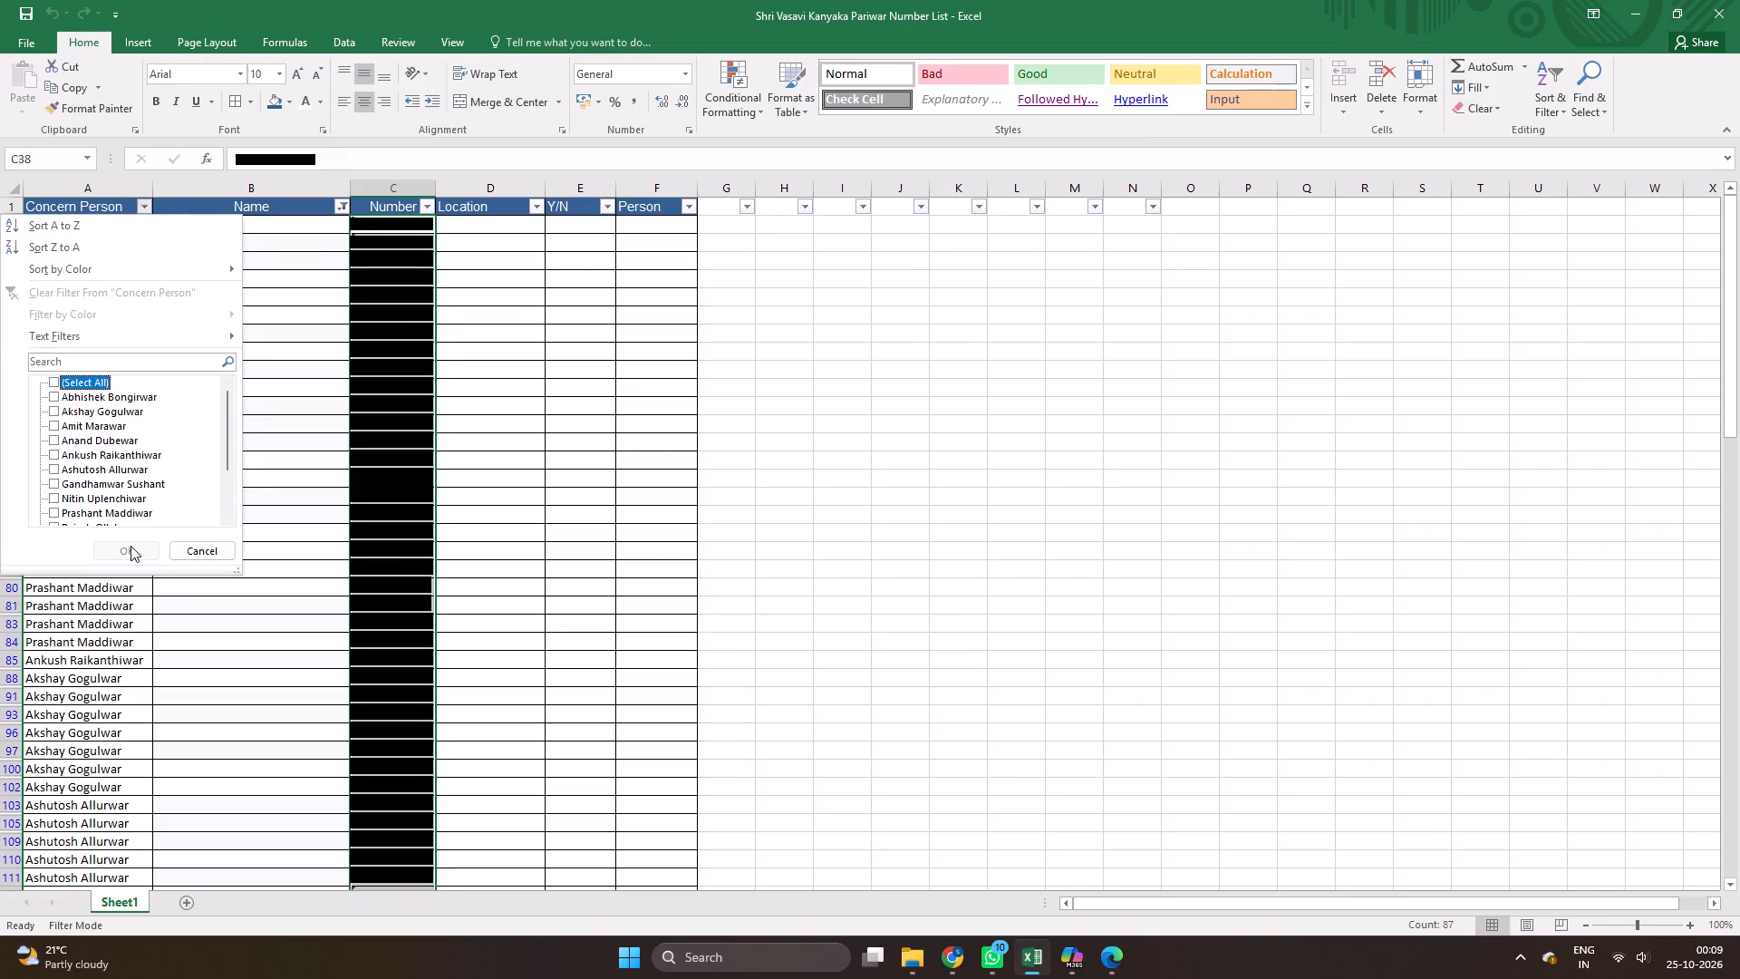
pyautogui.click(52, 382)
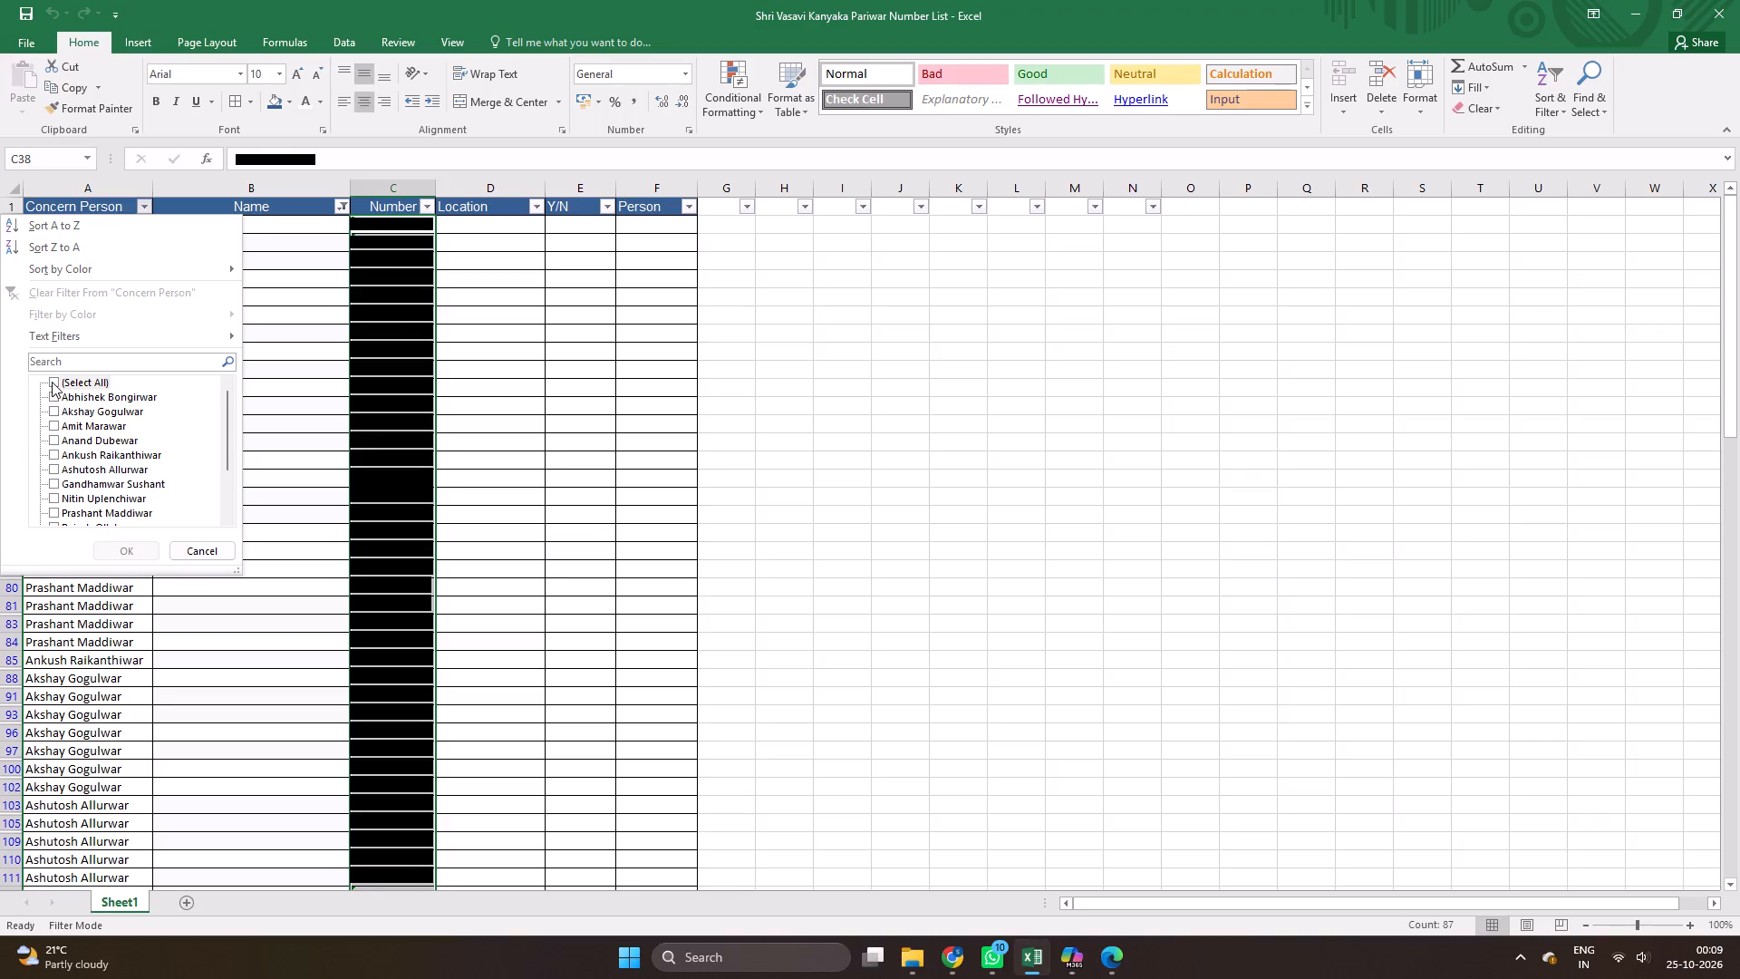
pyautogui.click(140, 554)
pyautogui.scroll(-2, 256, 528)
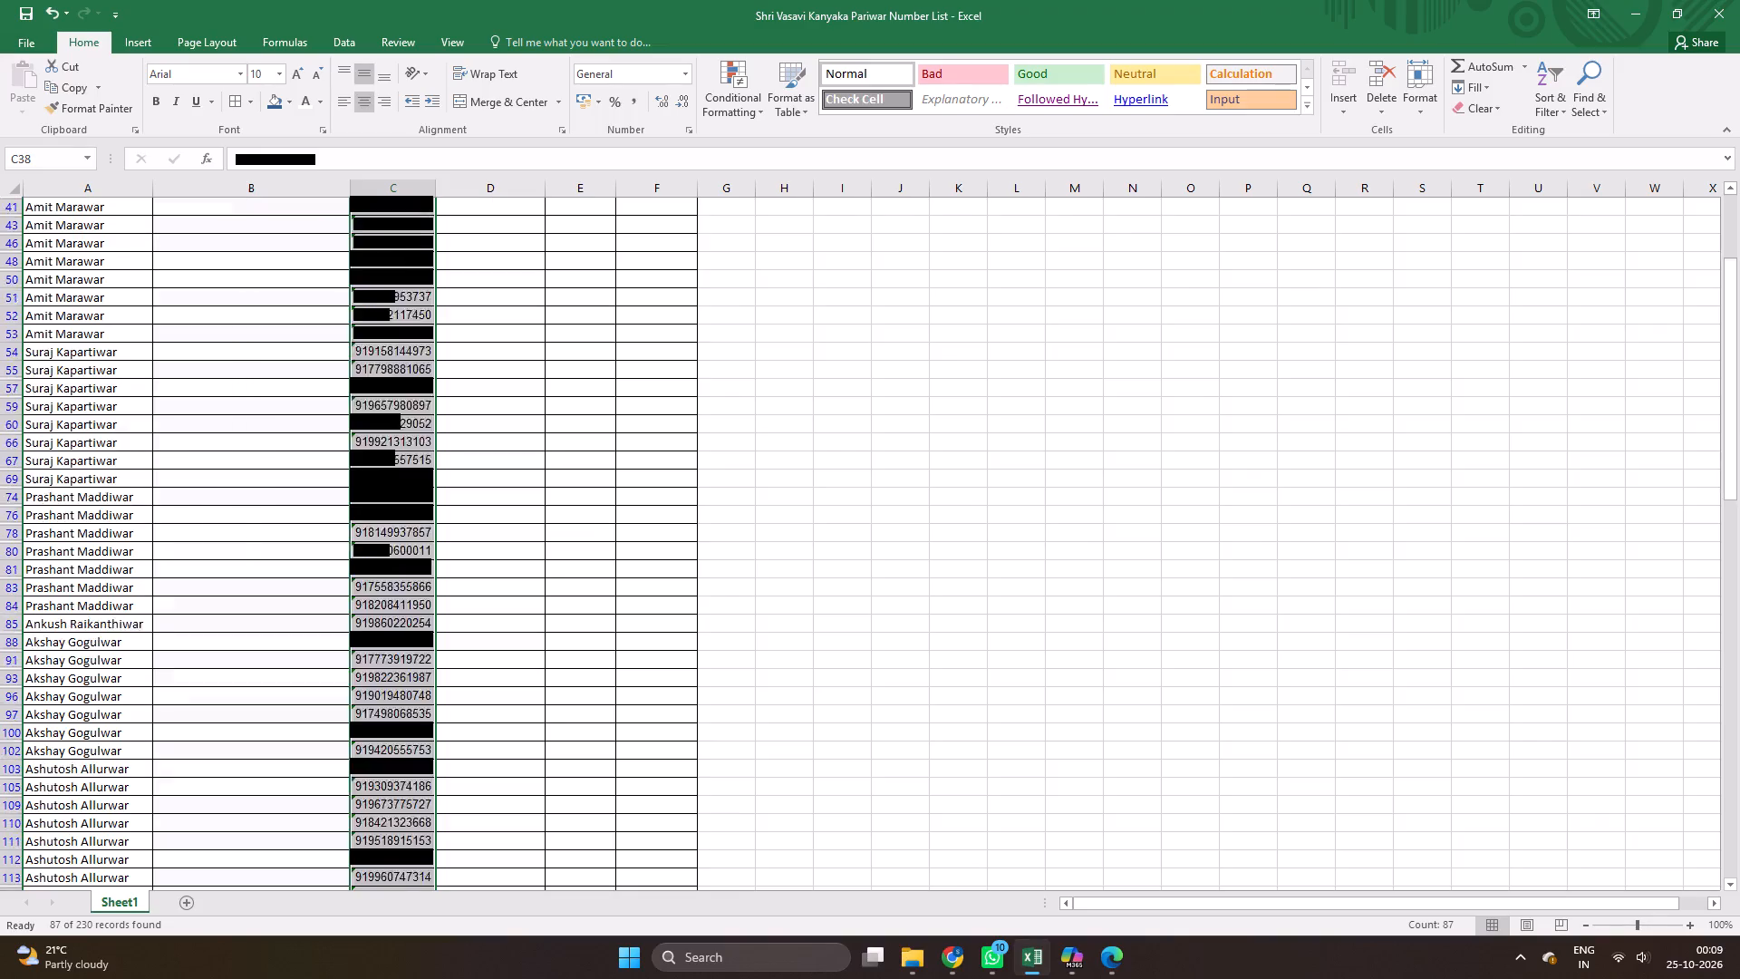
pyautogui.scroll(-20, 256, 528)
pyautogui.scroll(-11, 256, 528)
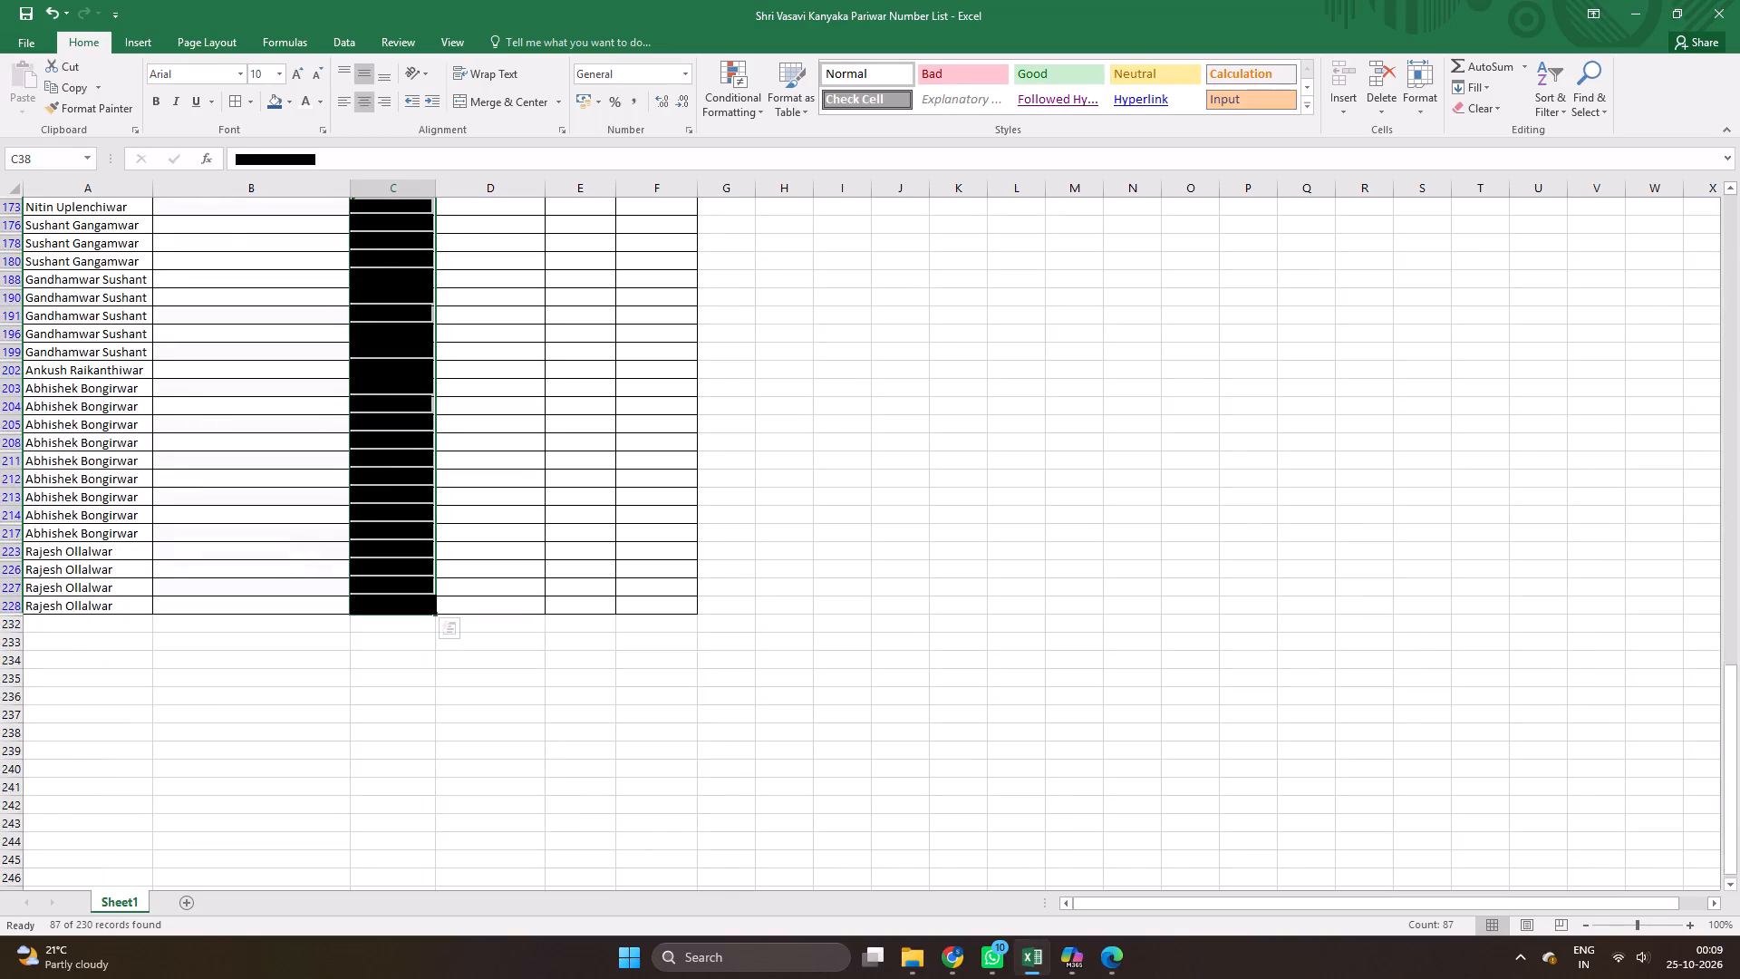
pyautogui.scroll(20, 261, 533)
pyautogui.scroll(18, 261, 533)
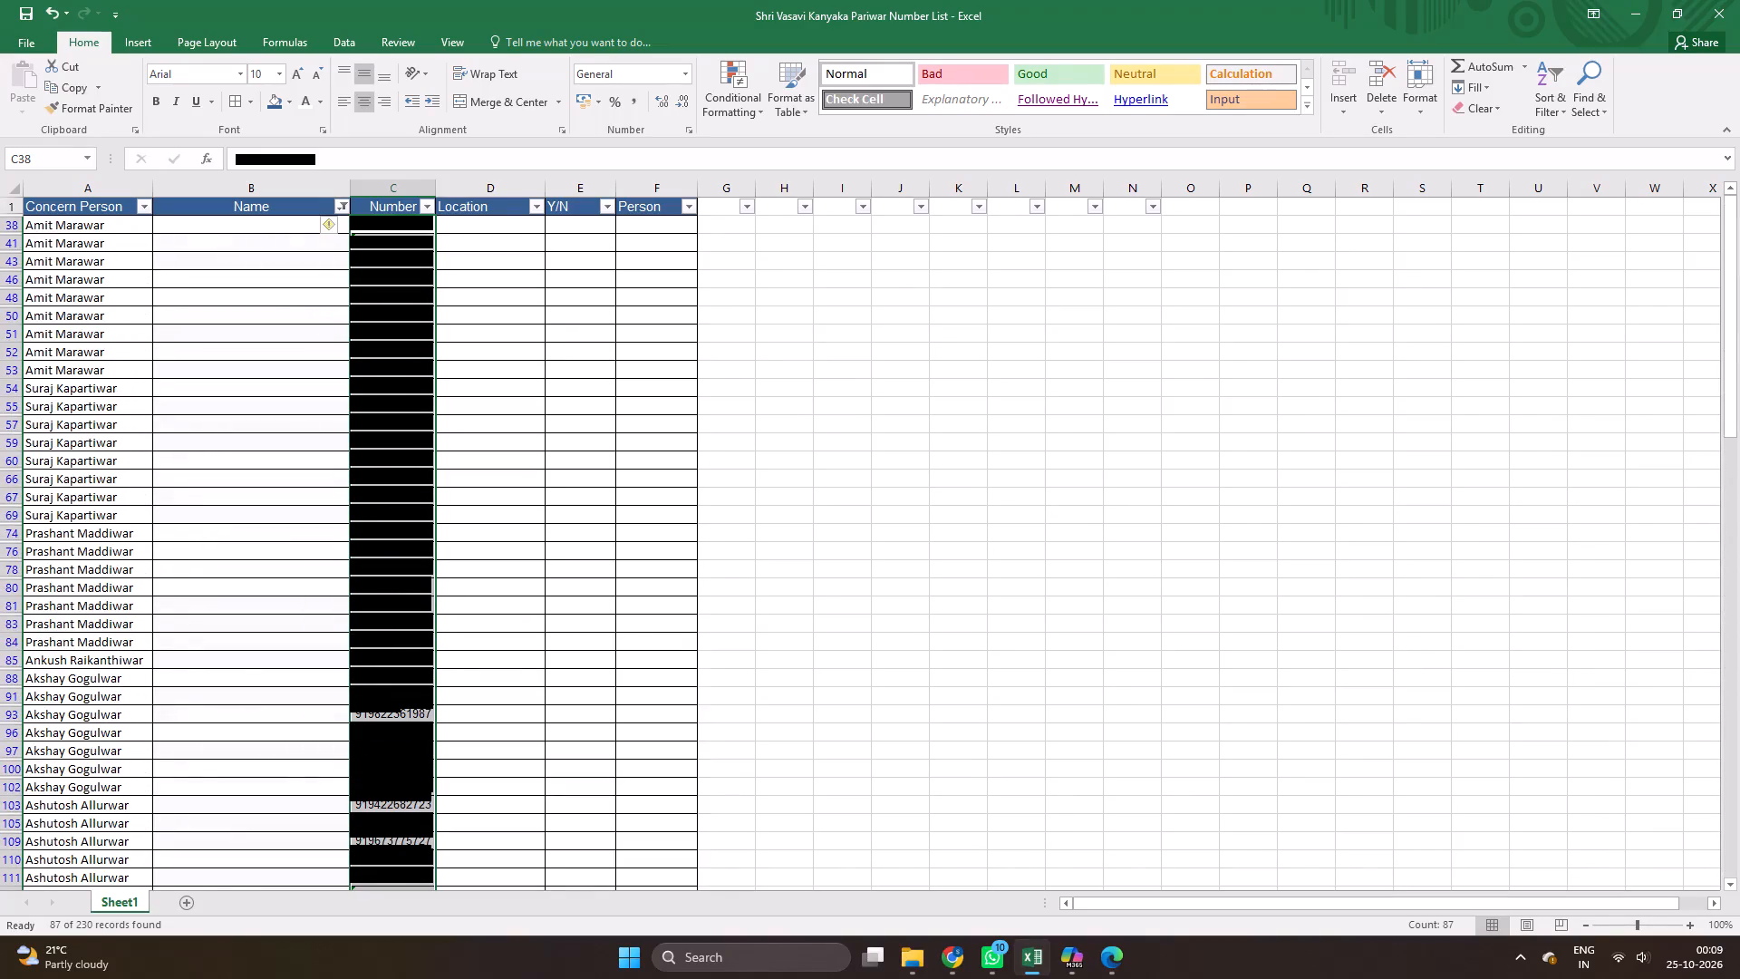
pyautogui.scroll(3, 261, 534)
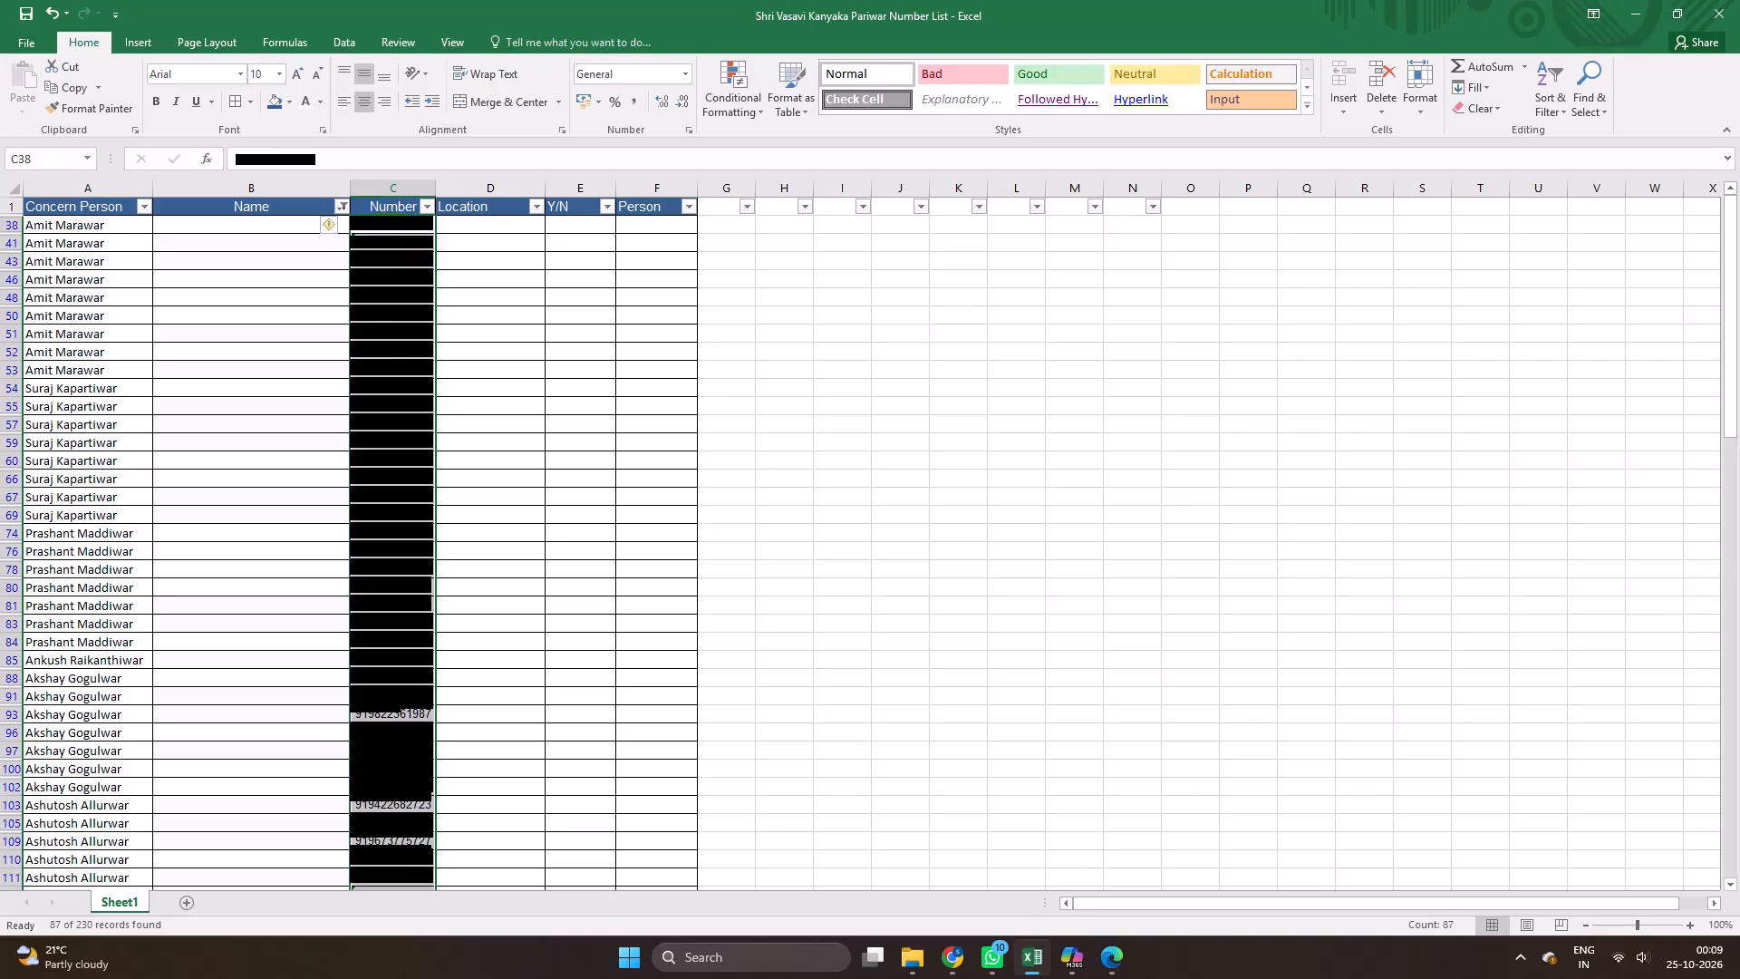
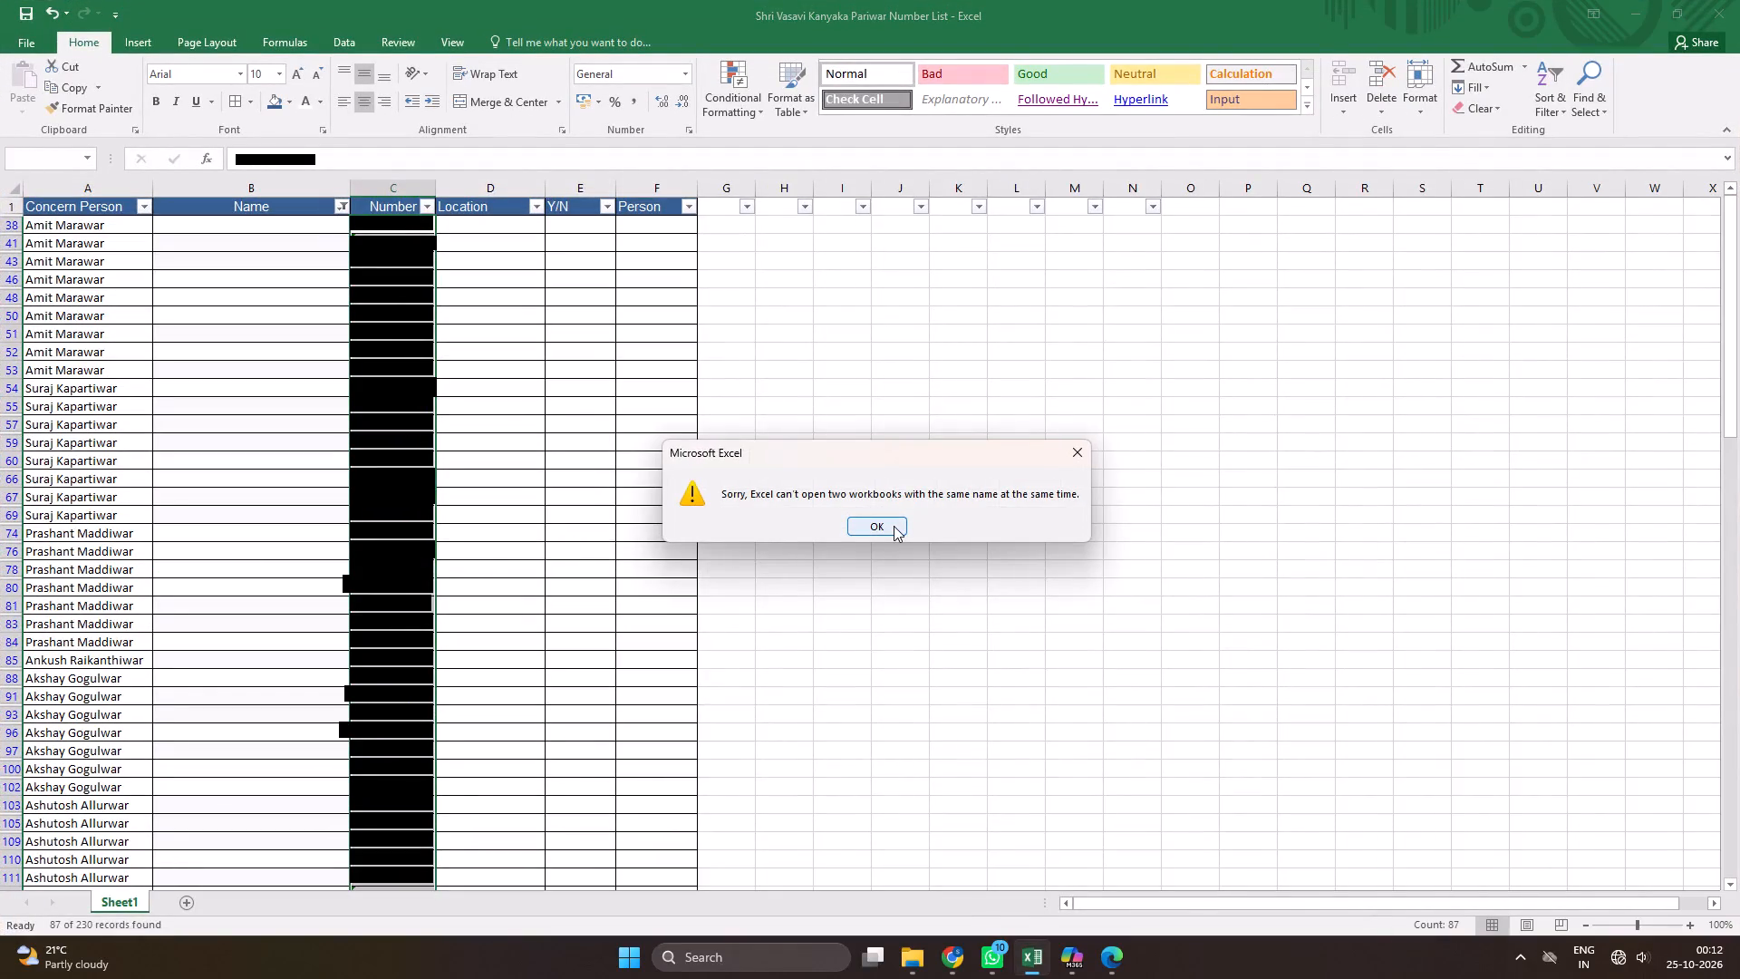
# Dismiss the alert about opening a same-named workbook and return to the filtered number list.
pyautogui.click(892, 523)
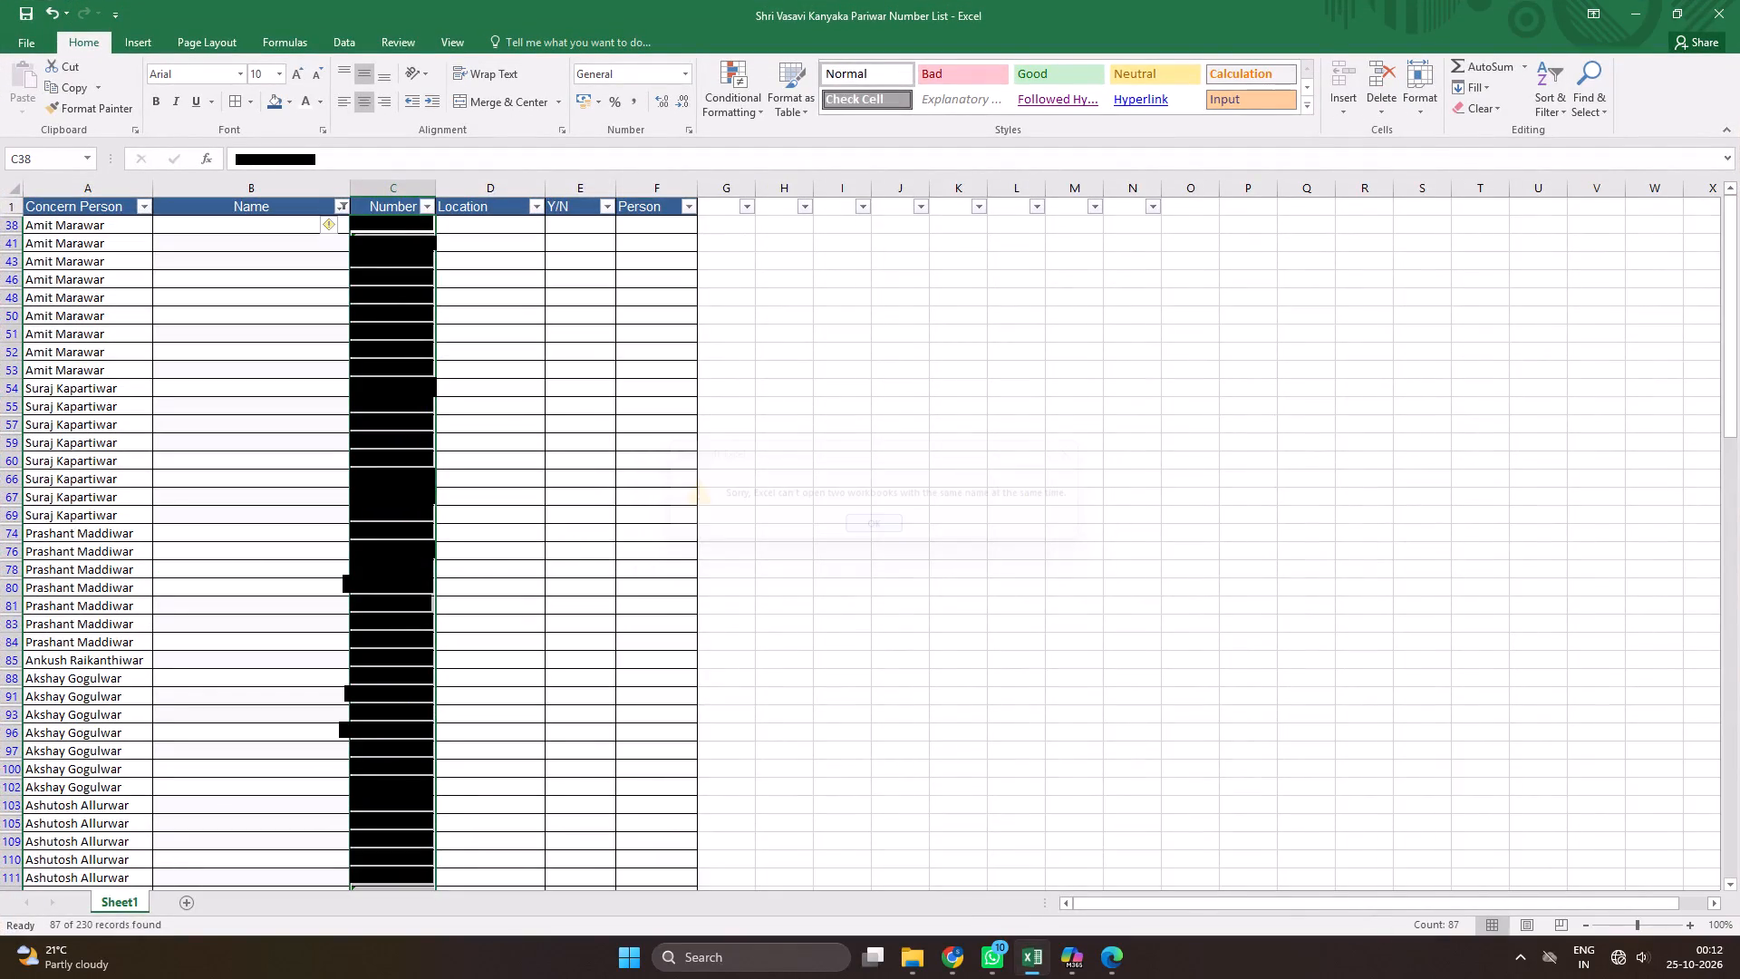
pyautogui.click(1027, 967)
pyautogui.click(1027, 967)
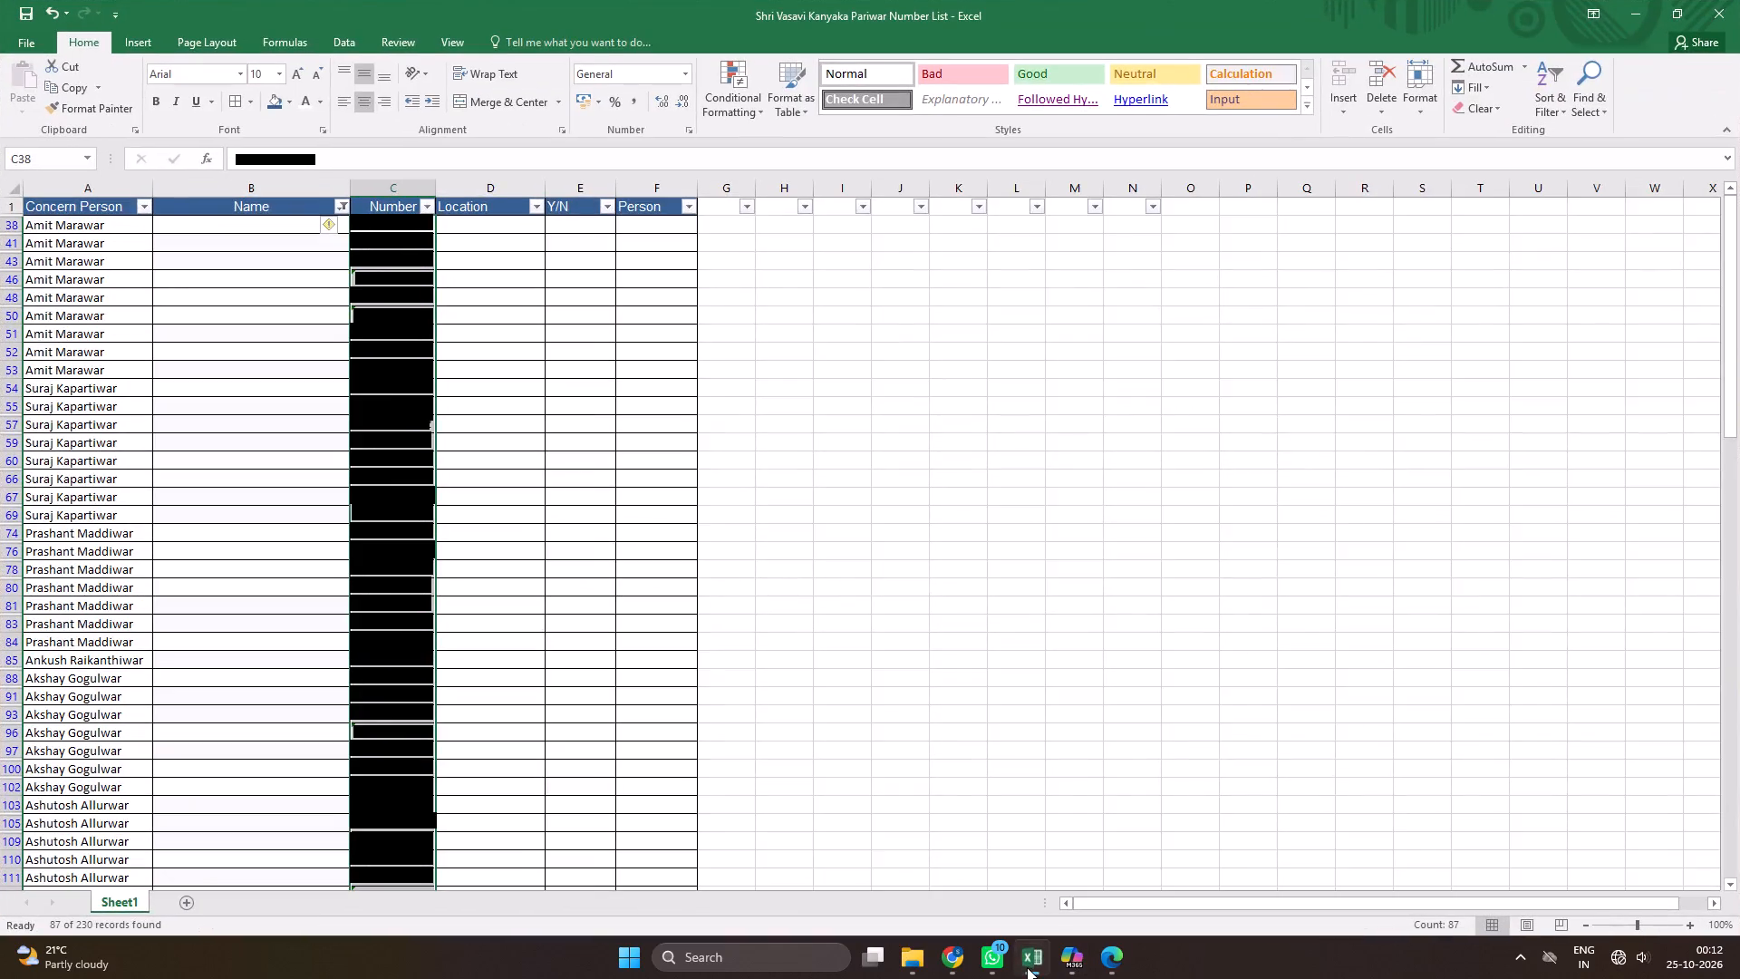
# Save the Shri Vasavi Kanyaka Pariwar Number List workbook and close it.
pyautogui.click(1027, 967)
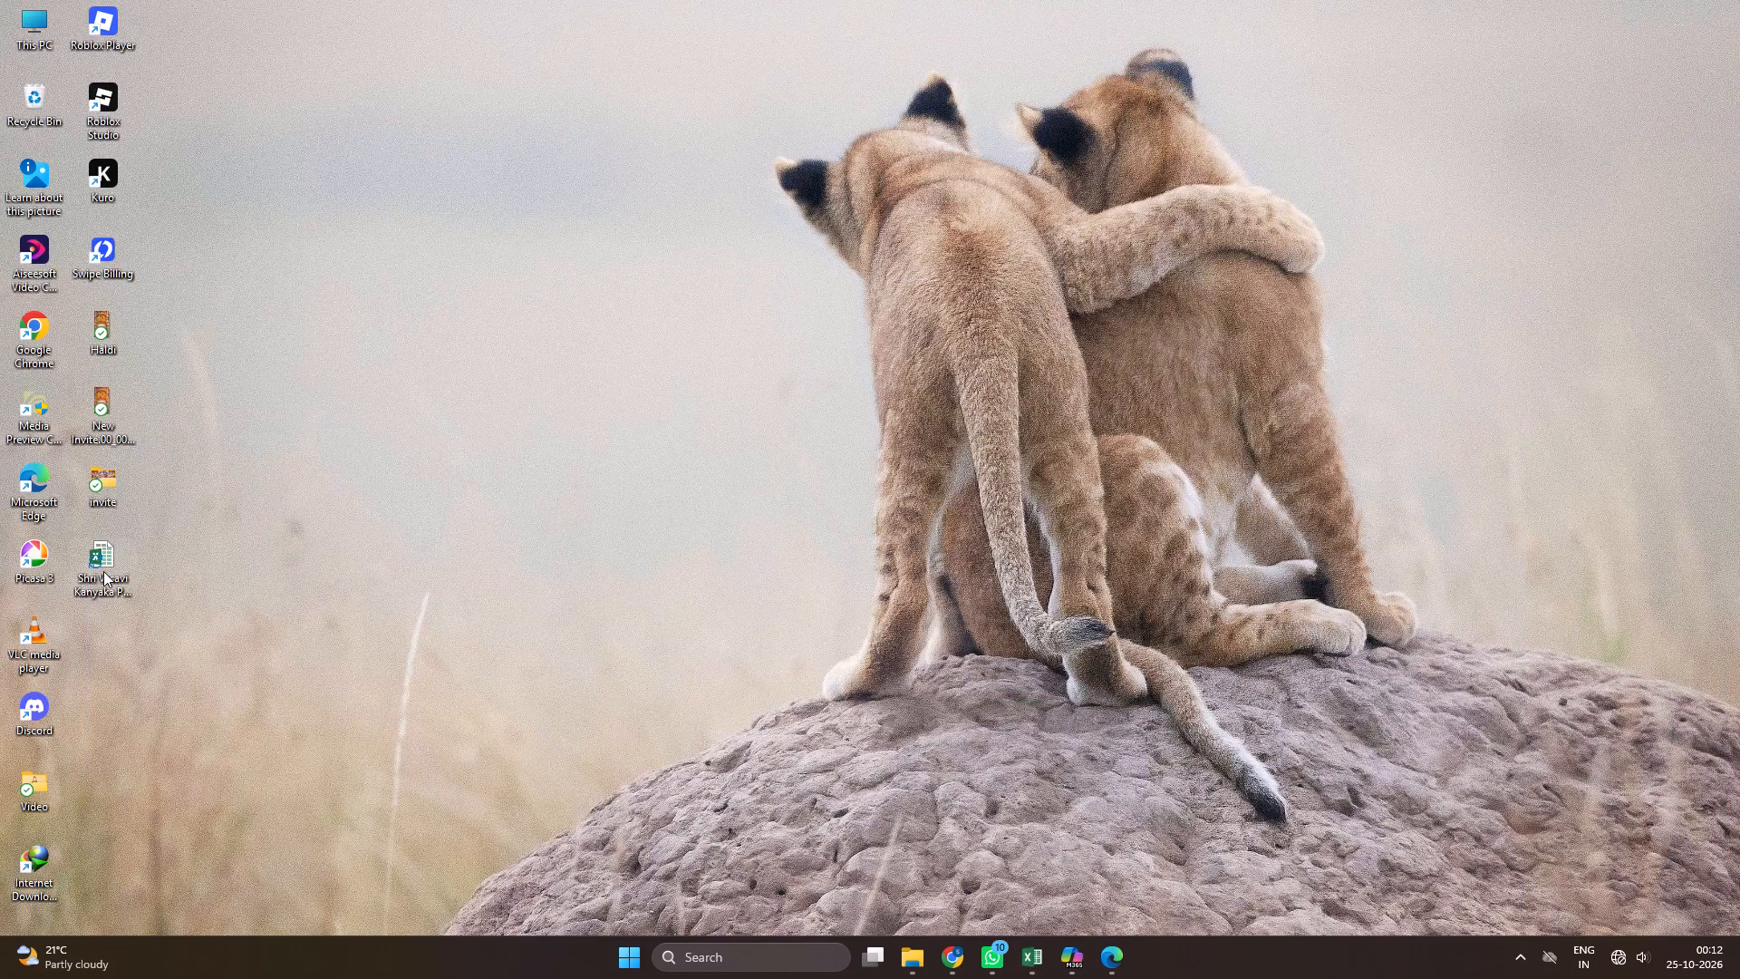
pyautogui.click(1029, 955)
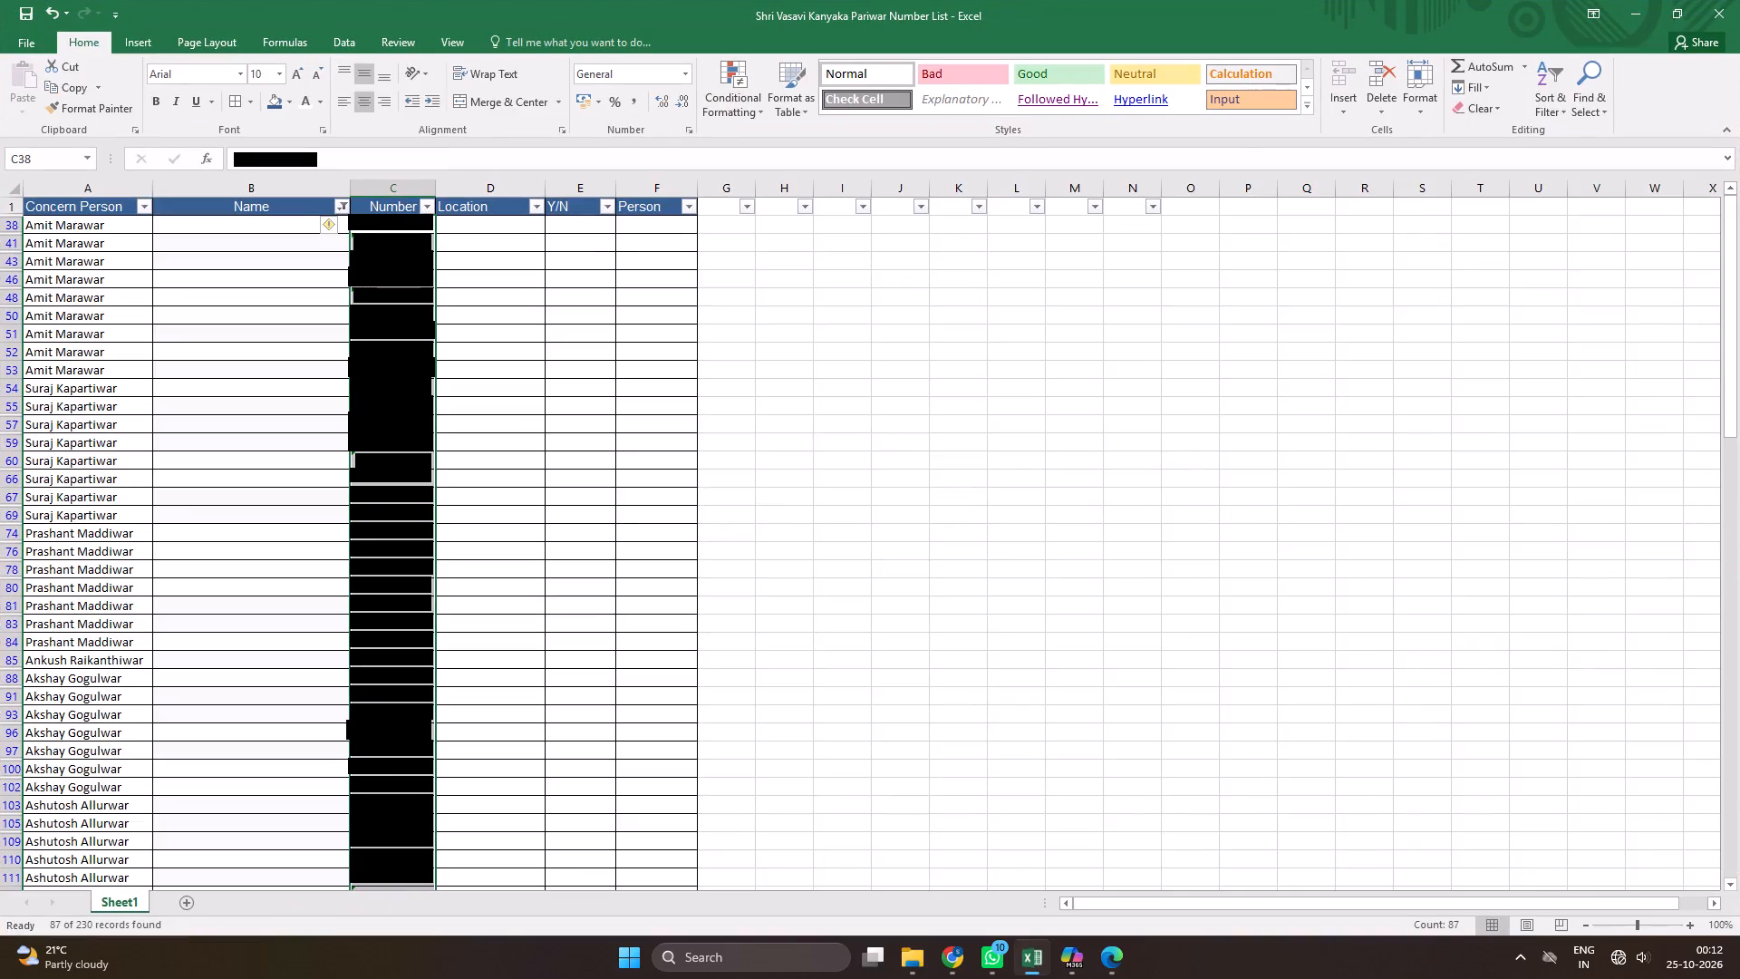
pyautogui.click(30, 16)
pyautogui.click(1716, 7)
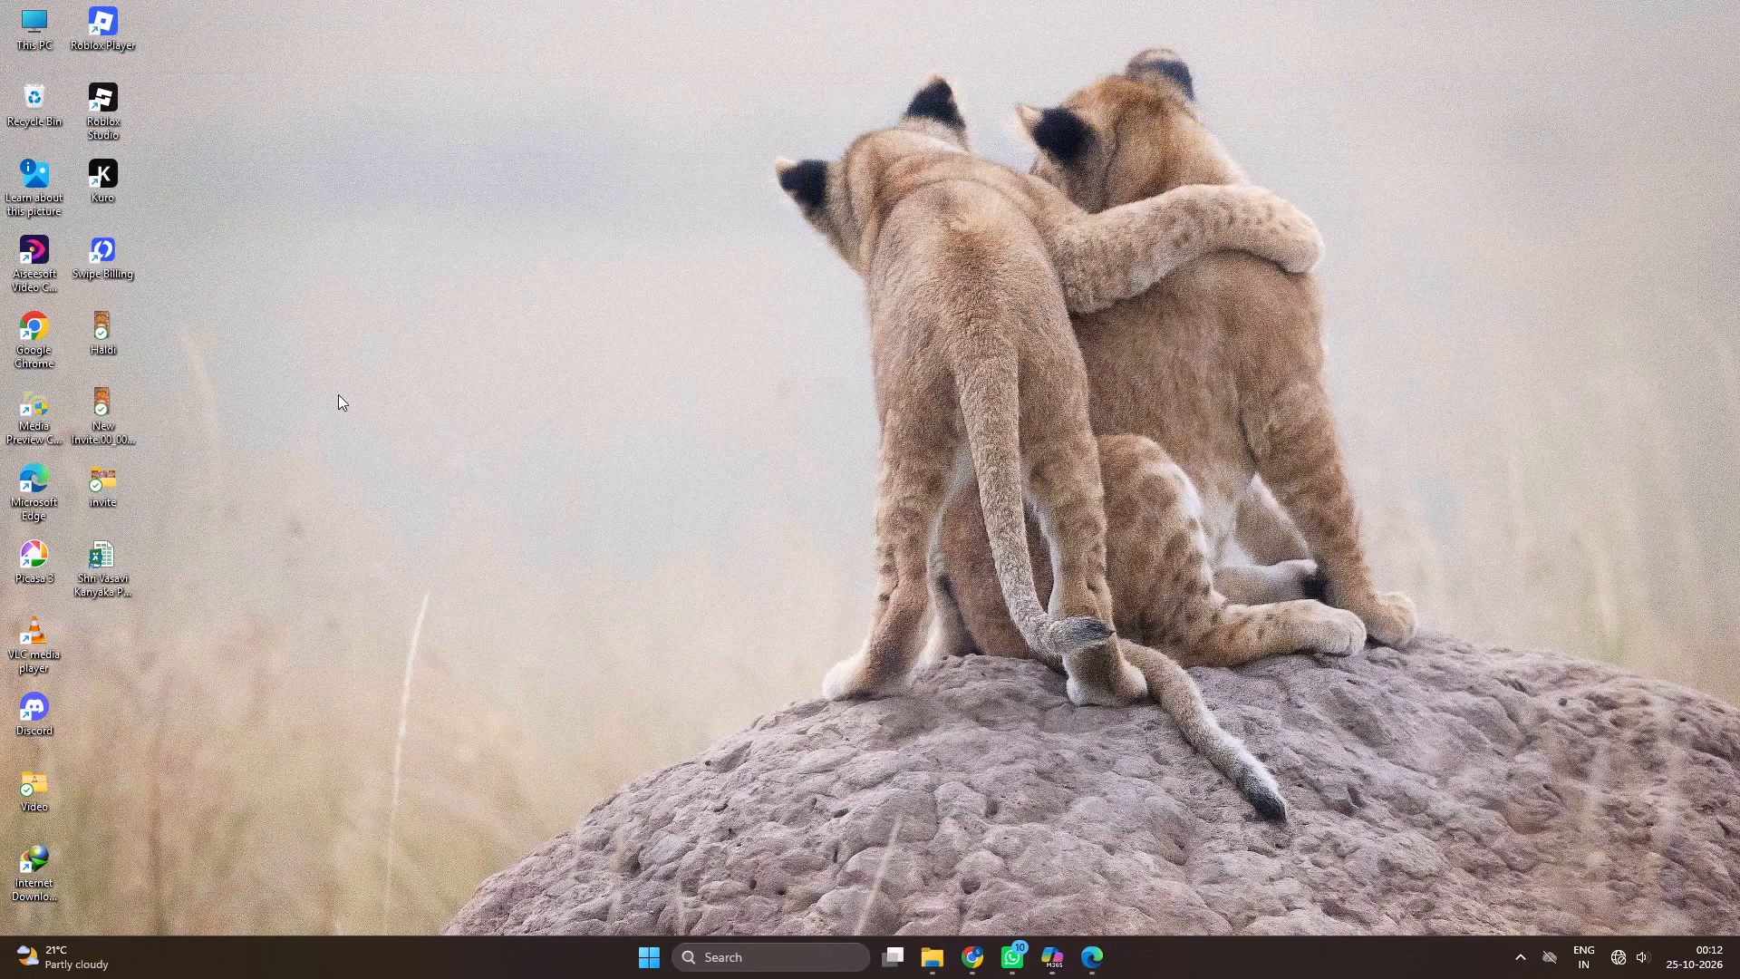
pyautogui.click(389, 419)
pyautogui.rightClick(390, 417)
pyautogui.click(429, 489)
# Open the Shri Vasavi Kanyaka Pariwar Number List workbook from the desktop and enable editing.
pyautogui.doubleClick(105, 563)
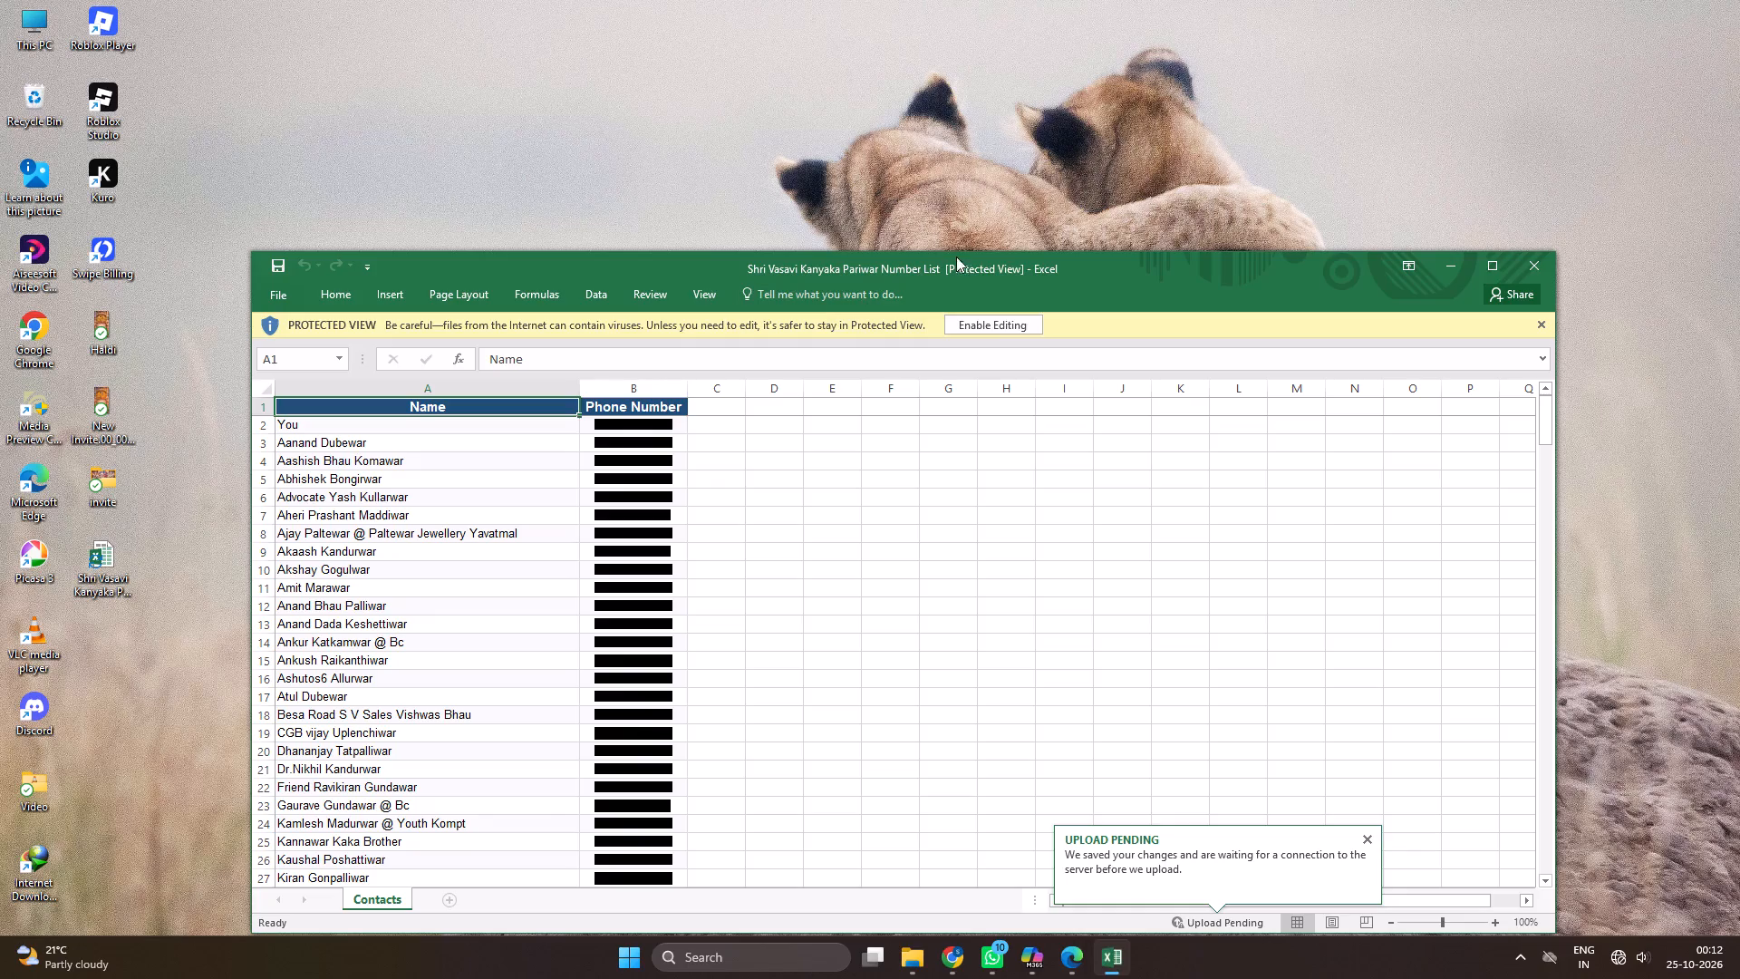
pyautogui.click(977, 327)
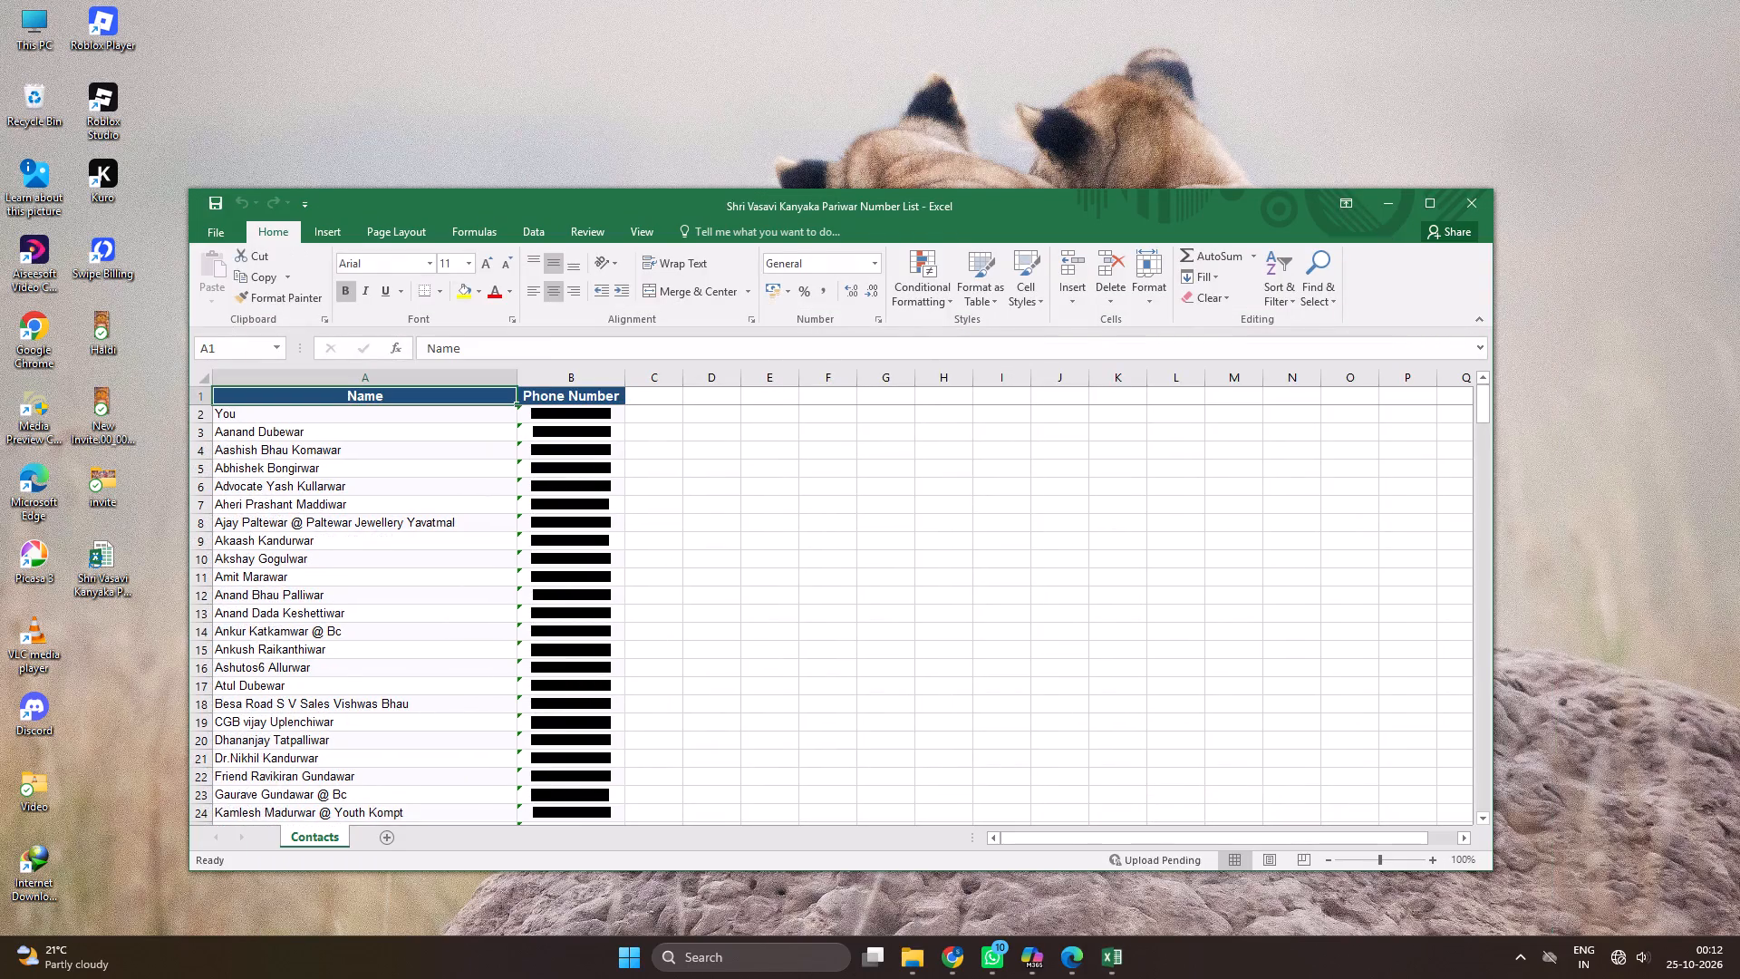
# Look through the names and phone numbers on the Contacts sheet down to its last row, and close the workbook.
pyautogui.scroll(-9, 447, 497)
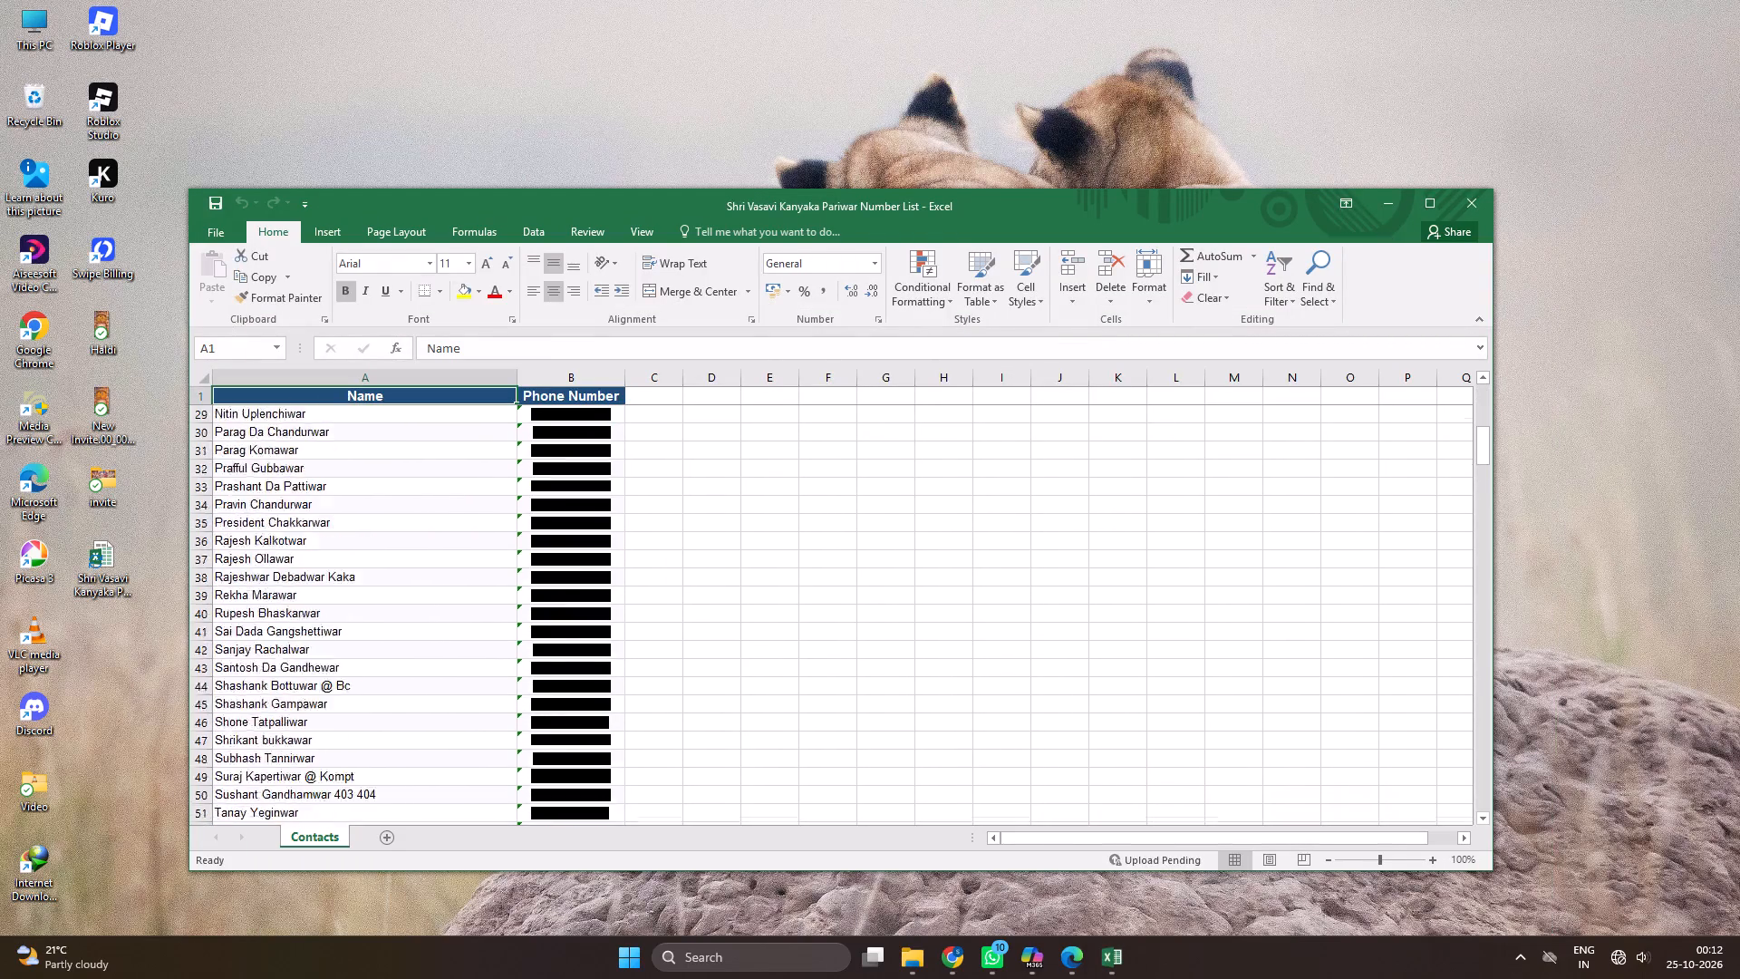
pyautogui.scroll(-17, 447, 497)
pyautogui.scroll(-9, 447, 497)
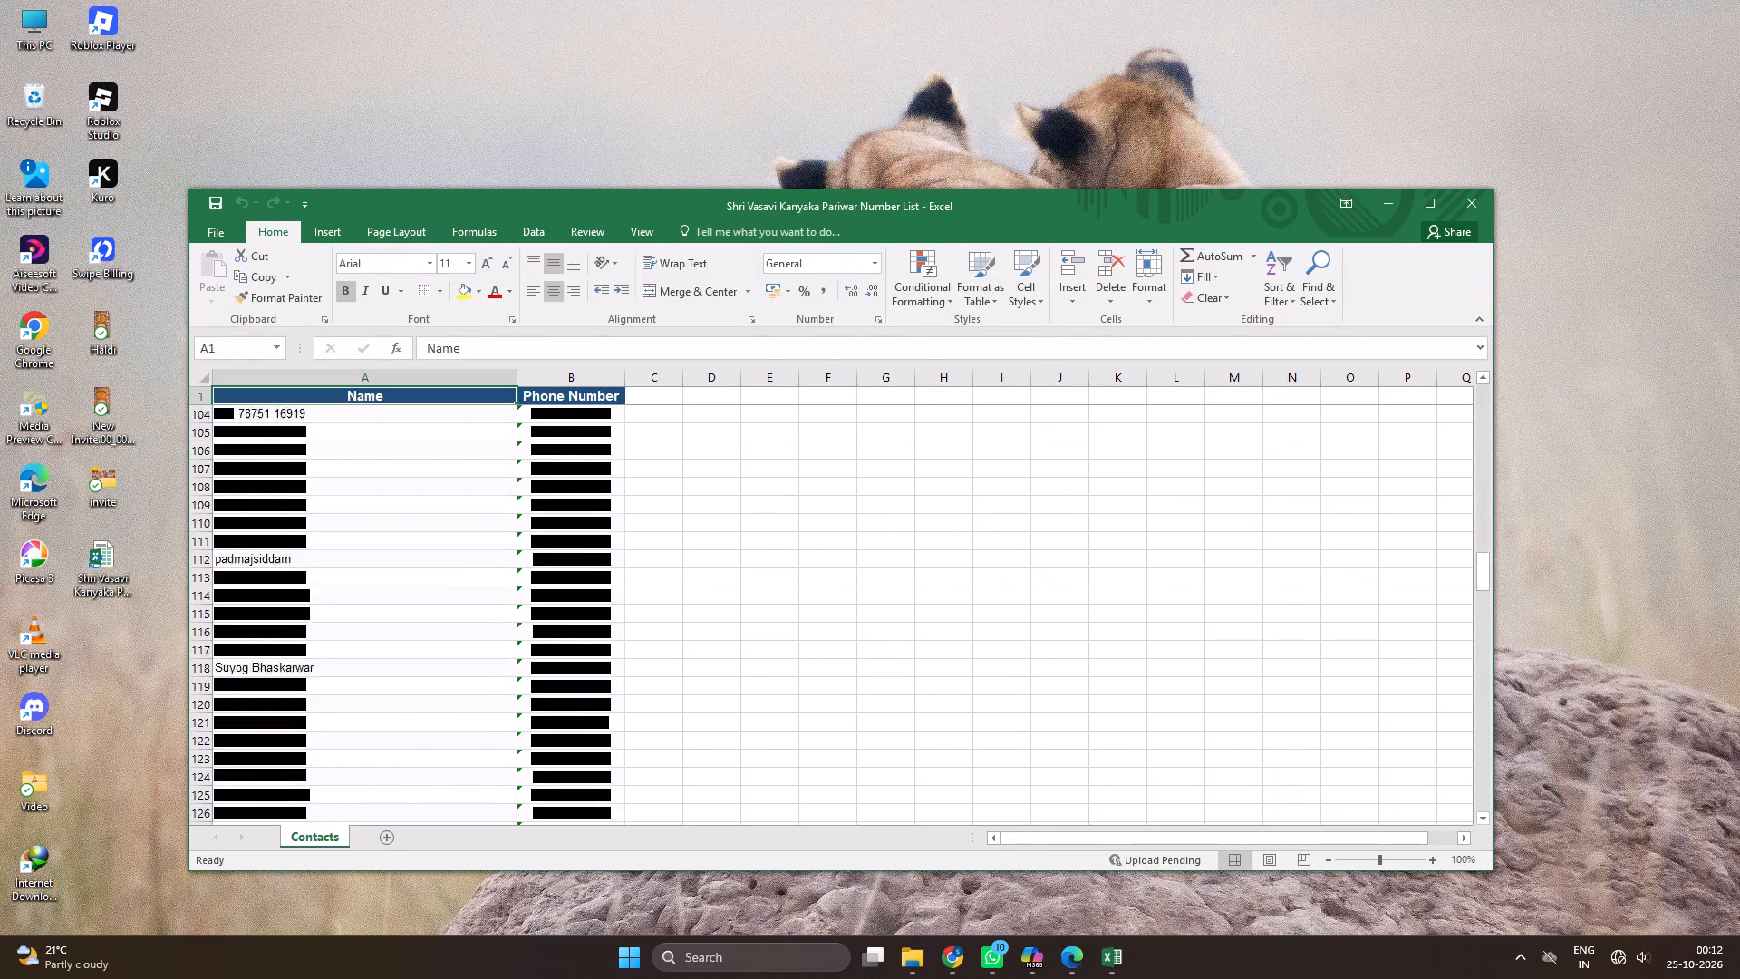
pyautogui.scroll(-16, 447, 497)
pyautogui.scroll(-10, 447, 497)
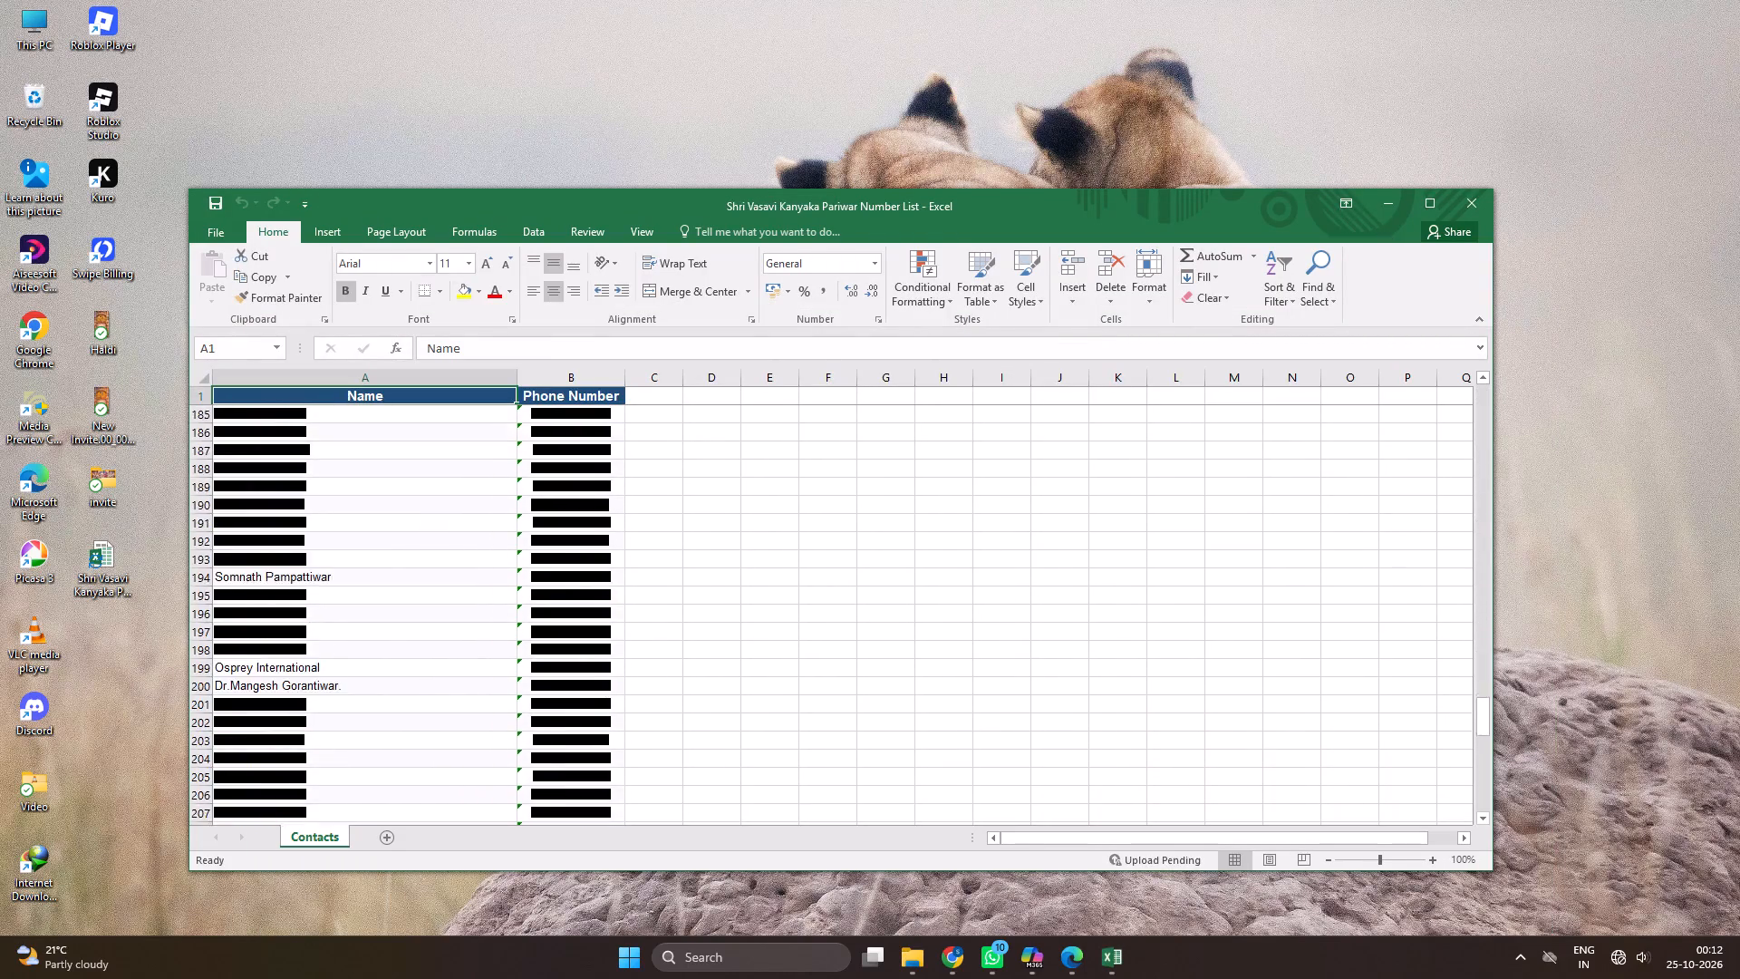
pyautogui.scroll(-18, 447, 497)
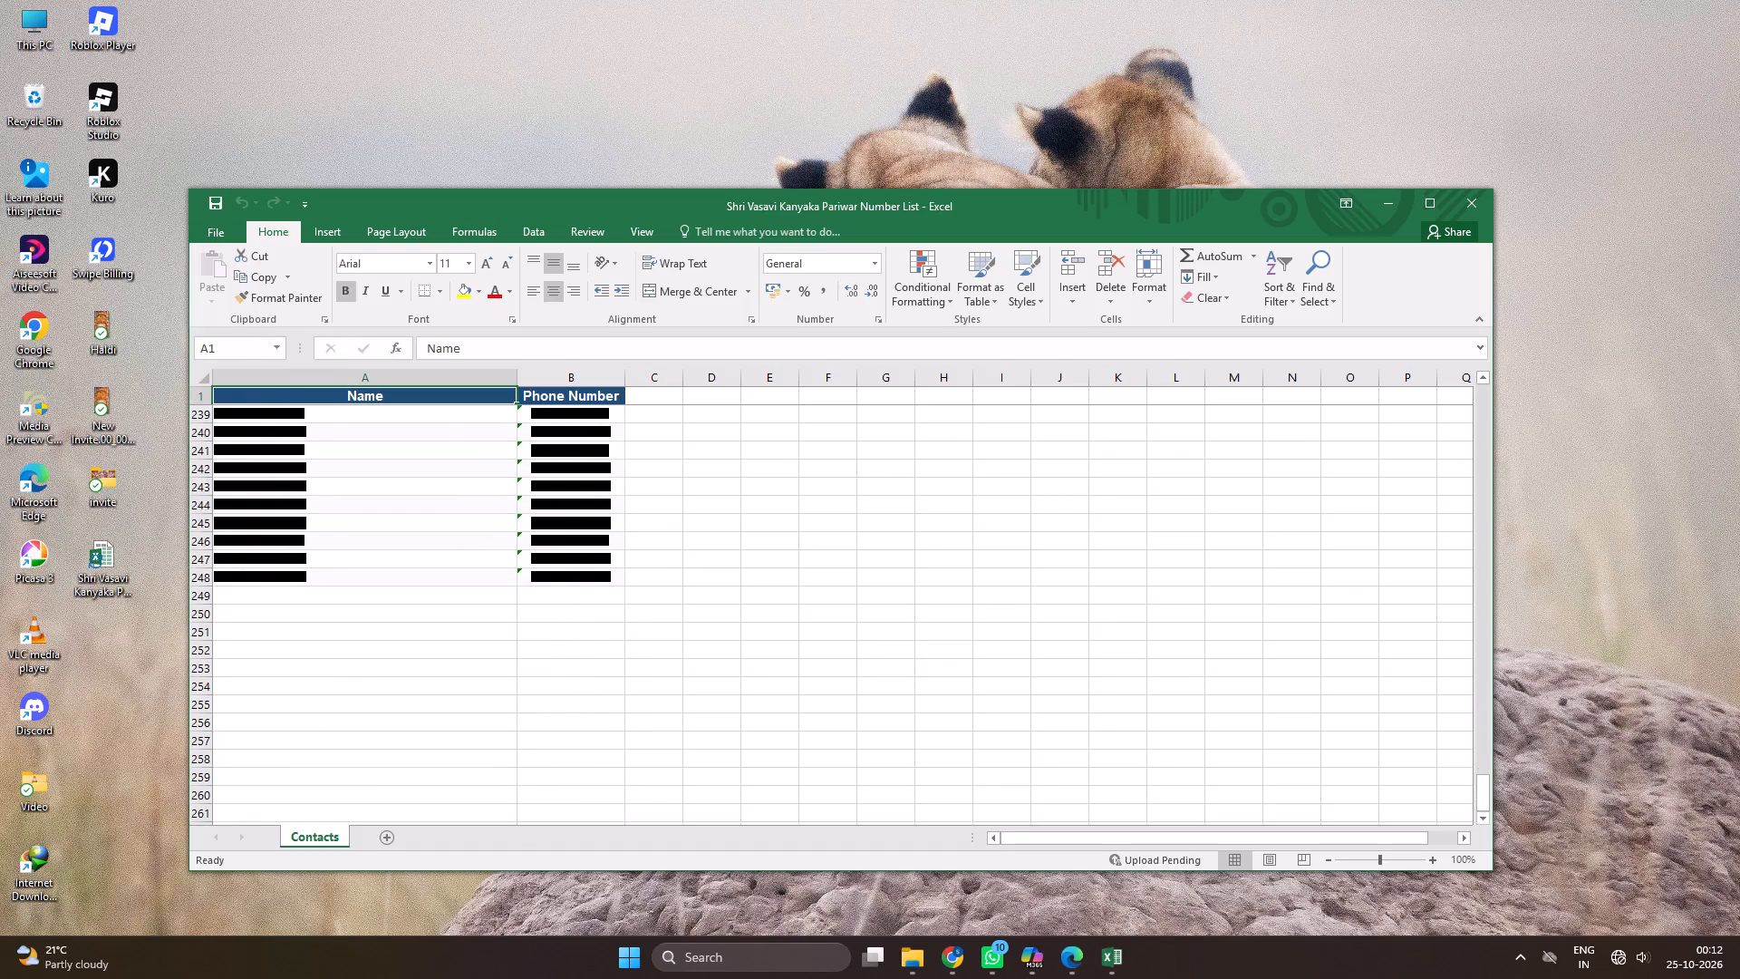
pyautogui.scroll(14, 445, 498)
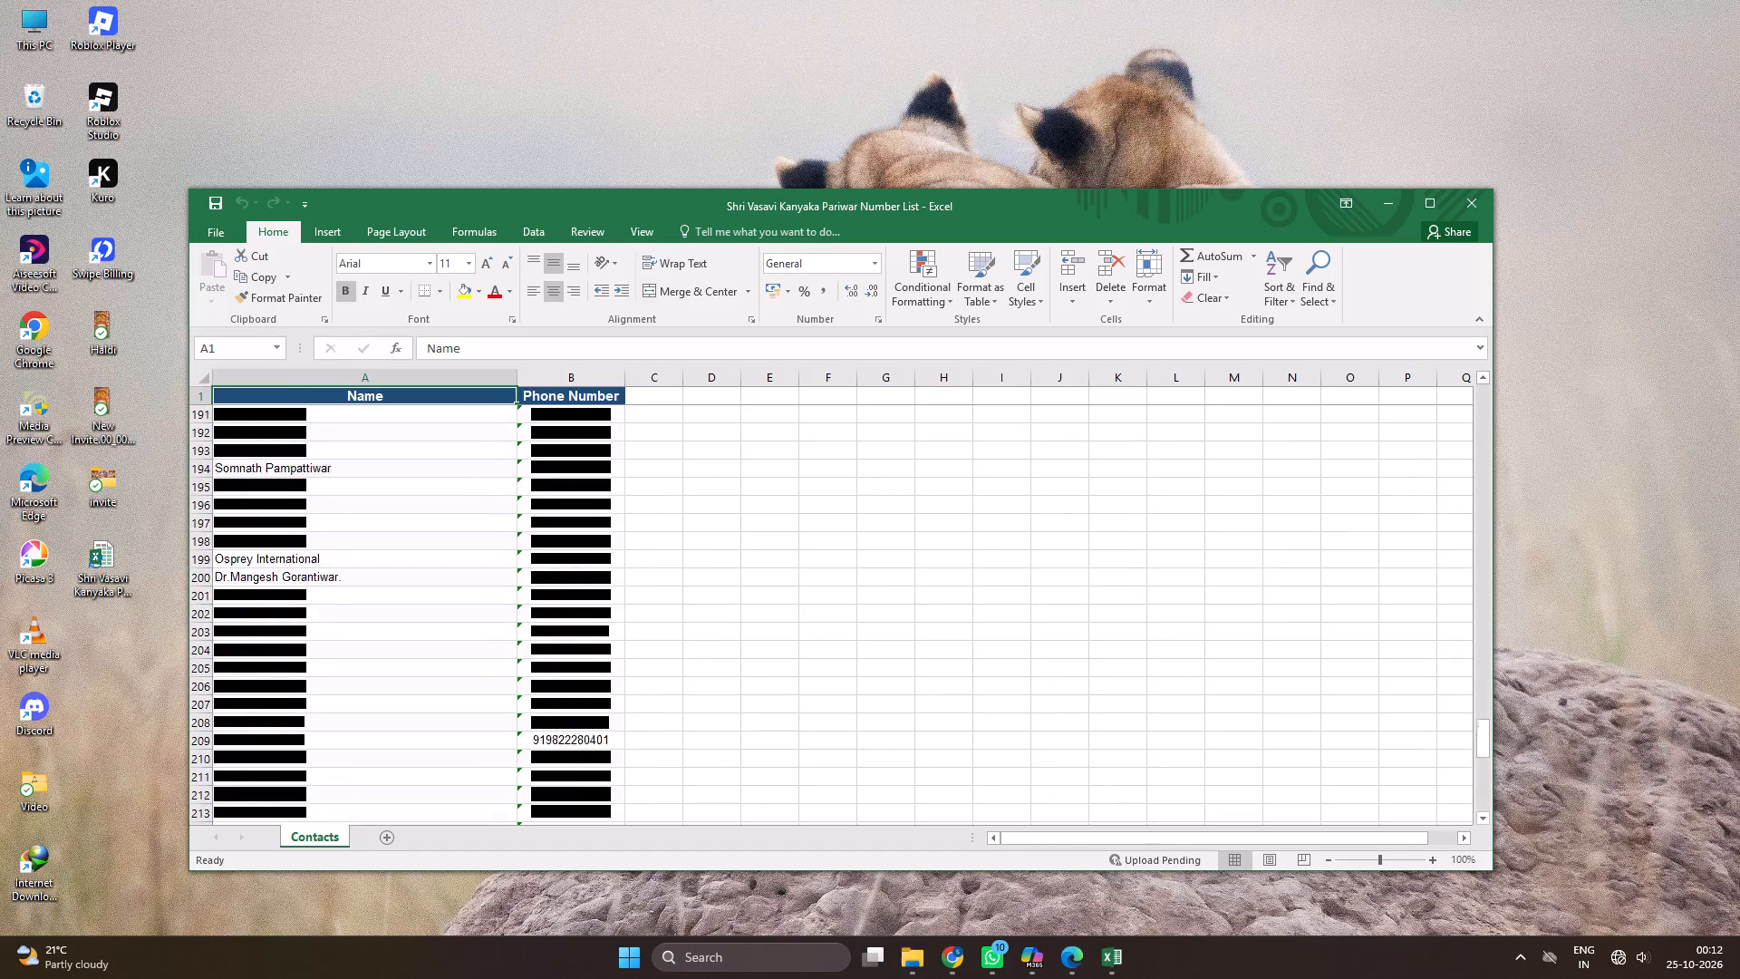
pyautogui.scroll(19, 445, 490)
pyautogui.scroll(7, 445, 490)
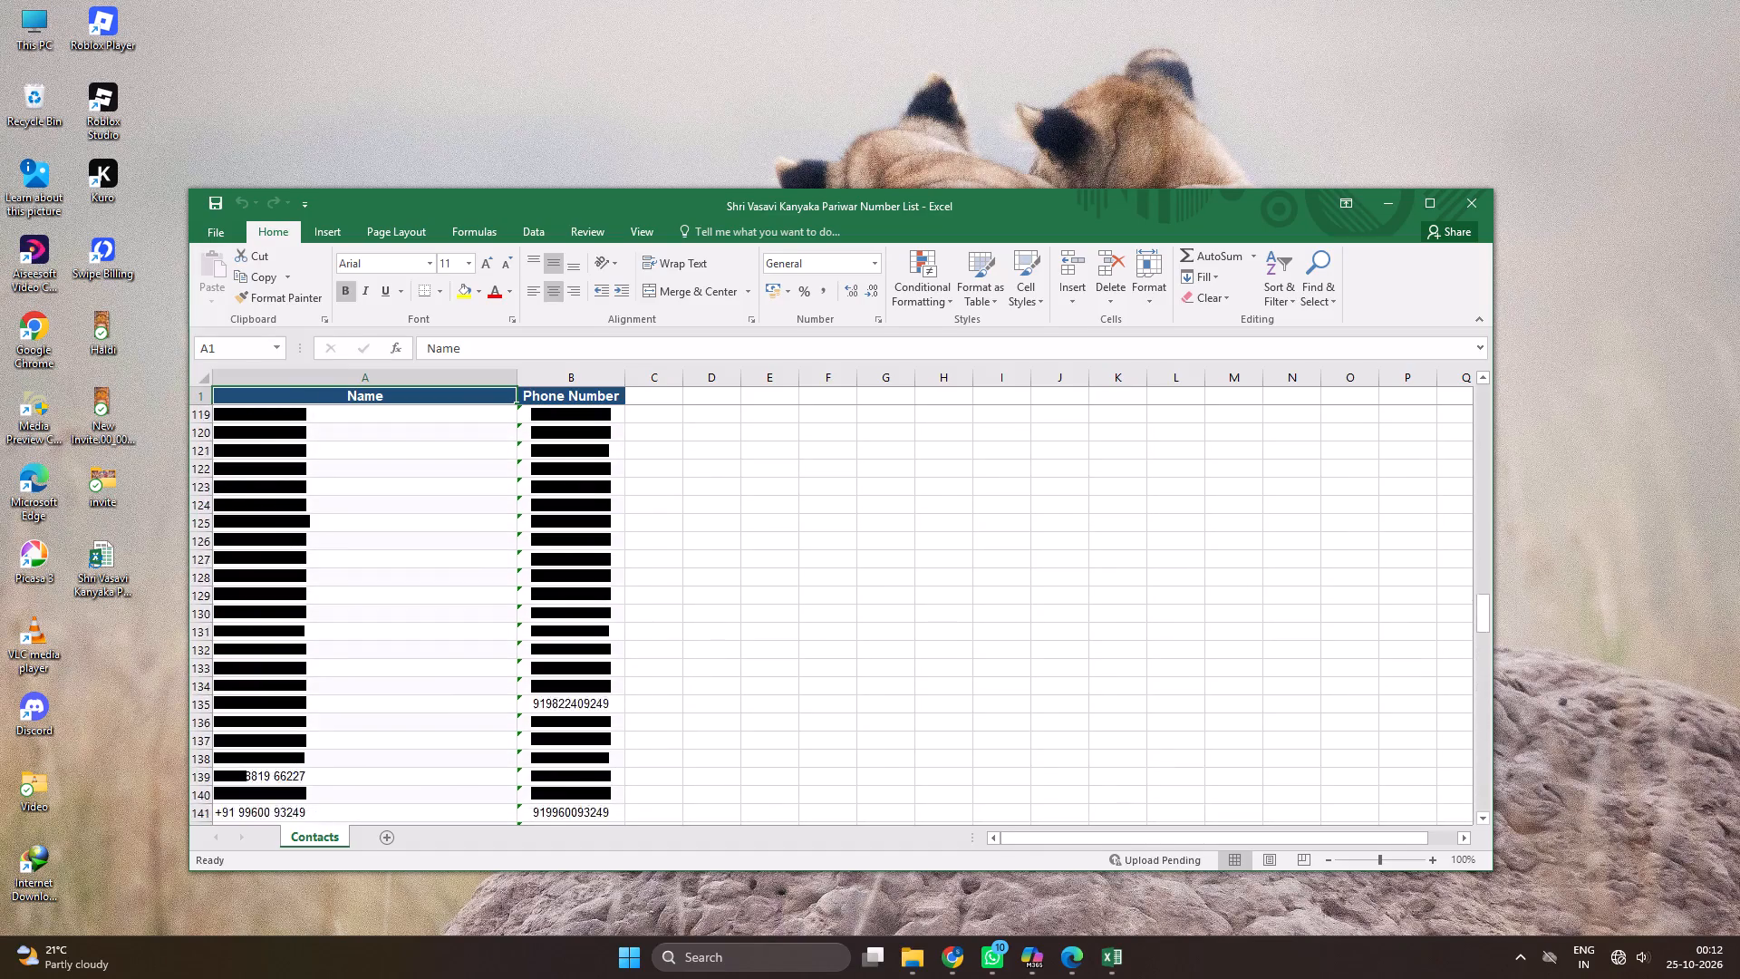
pyautogui.scroll(16, 445, 490)
pyautogui.scroll(17, 445, 490)
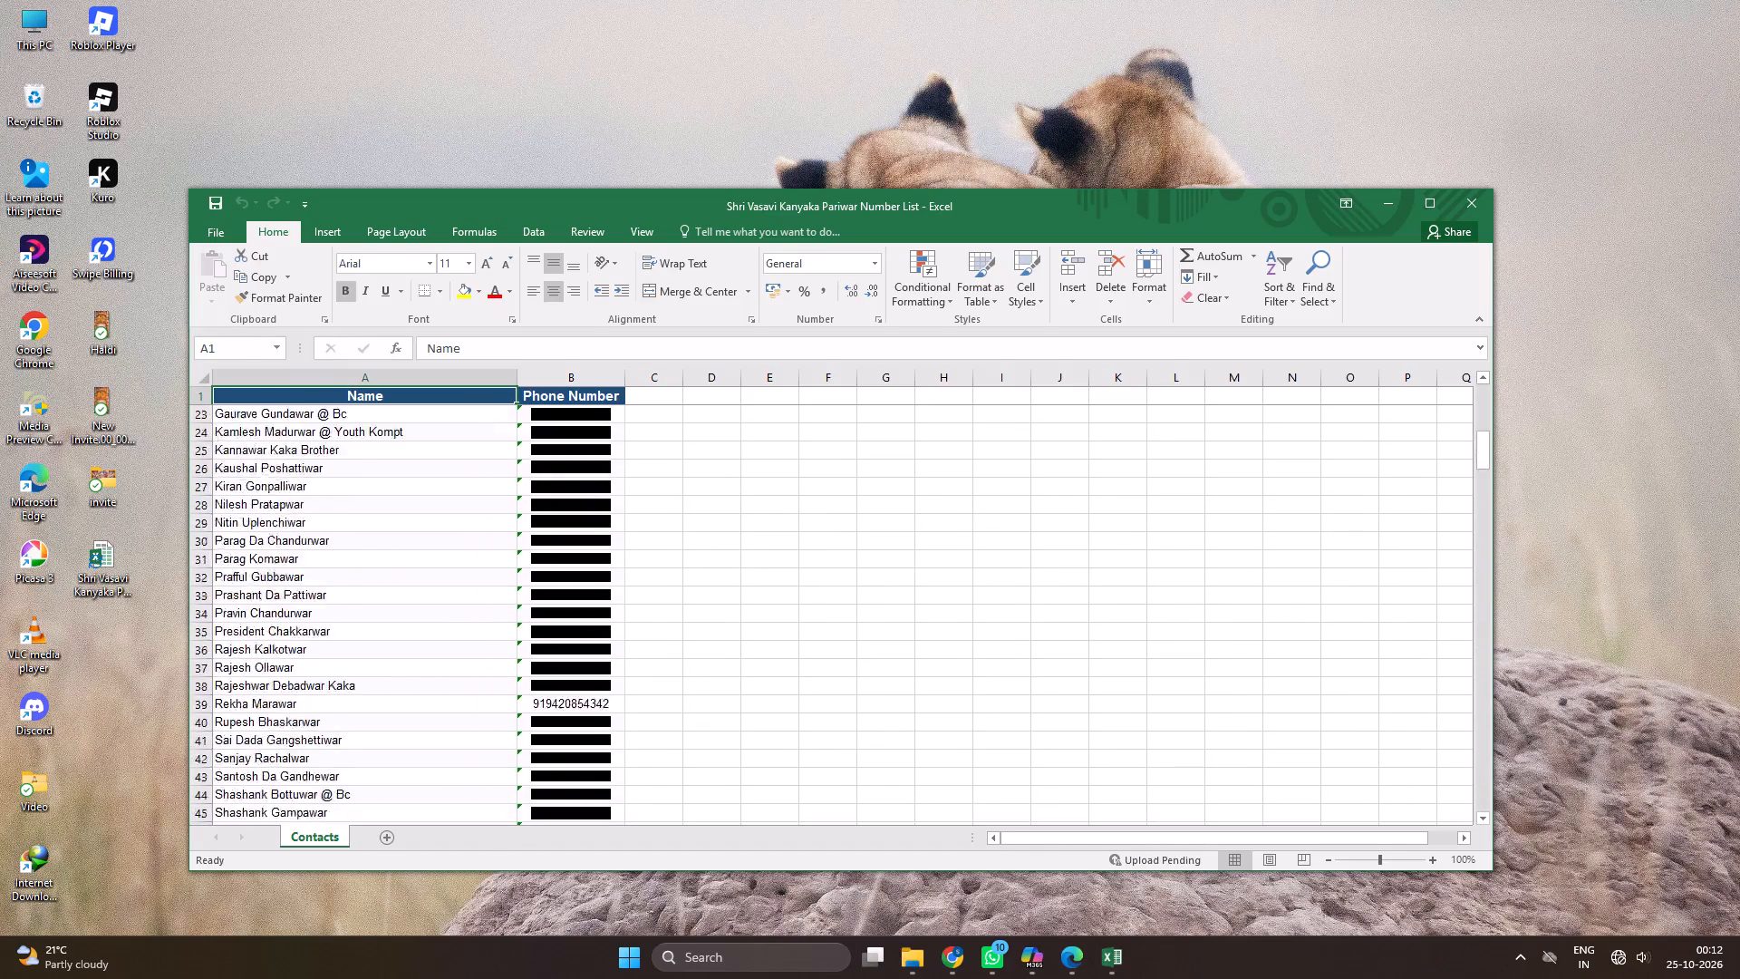
pyautogui.scroll(15, 445, 490)
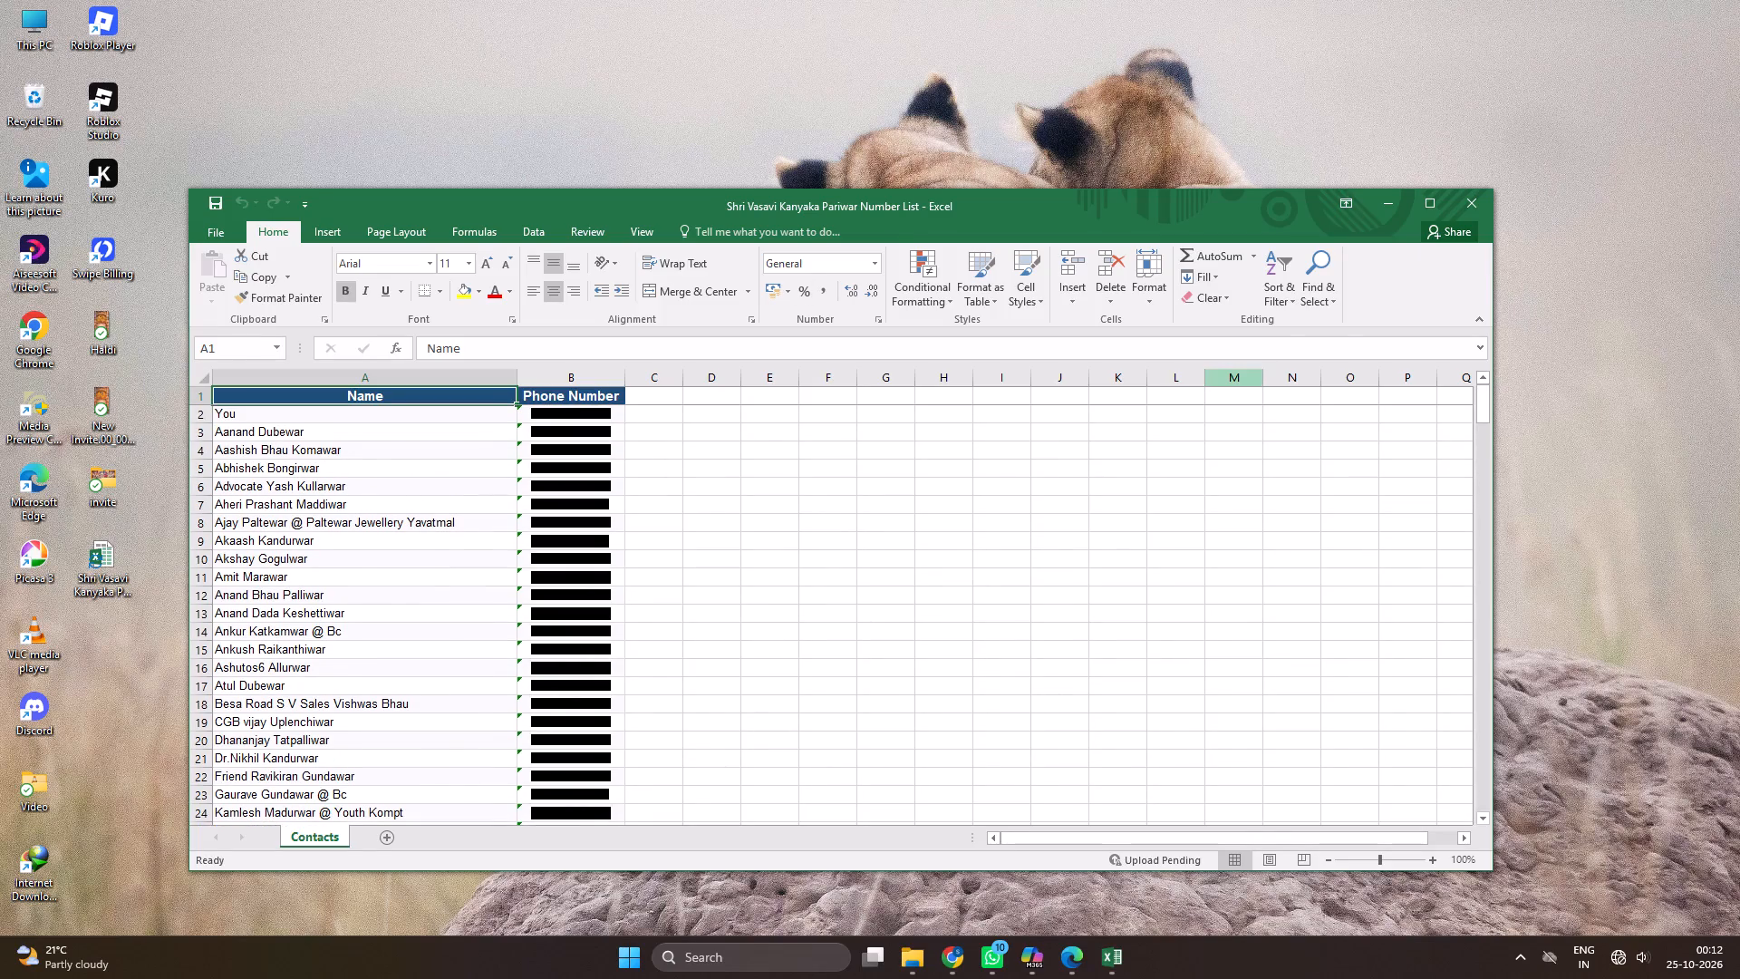
pyautogui.scroll(-20, 848, 461)
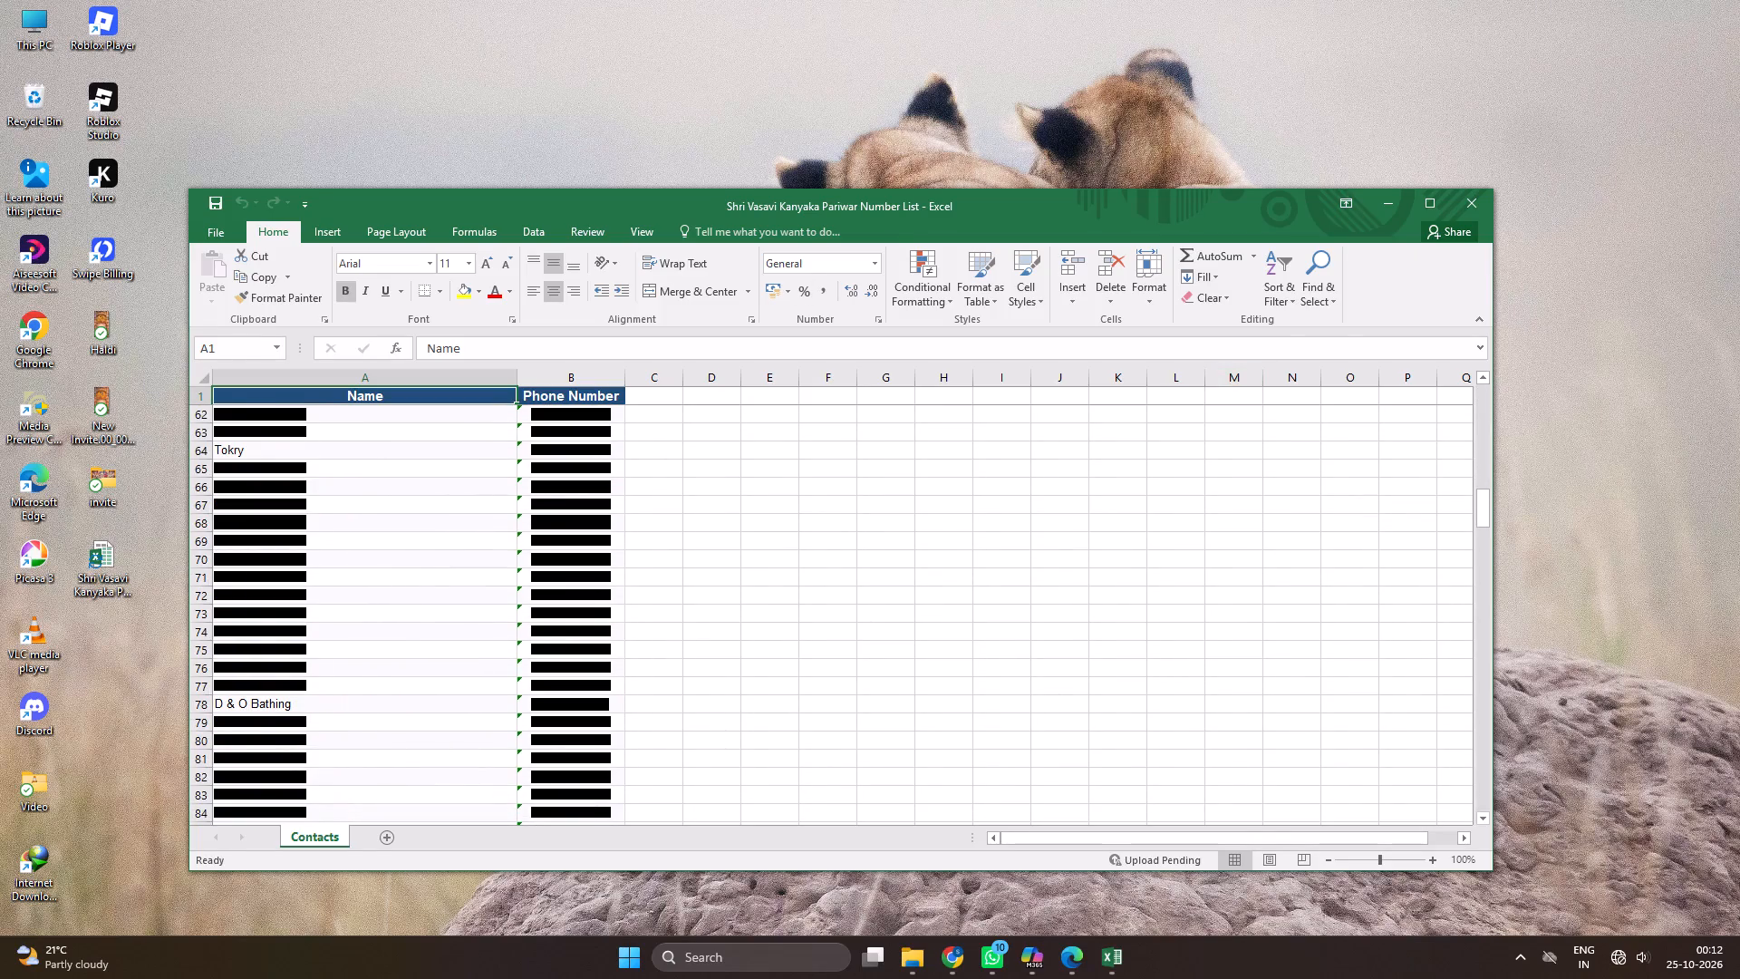
pyautogui.click(1473, 196)
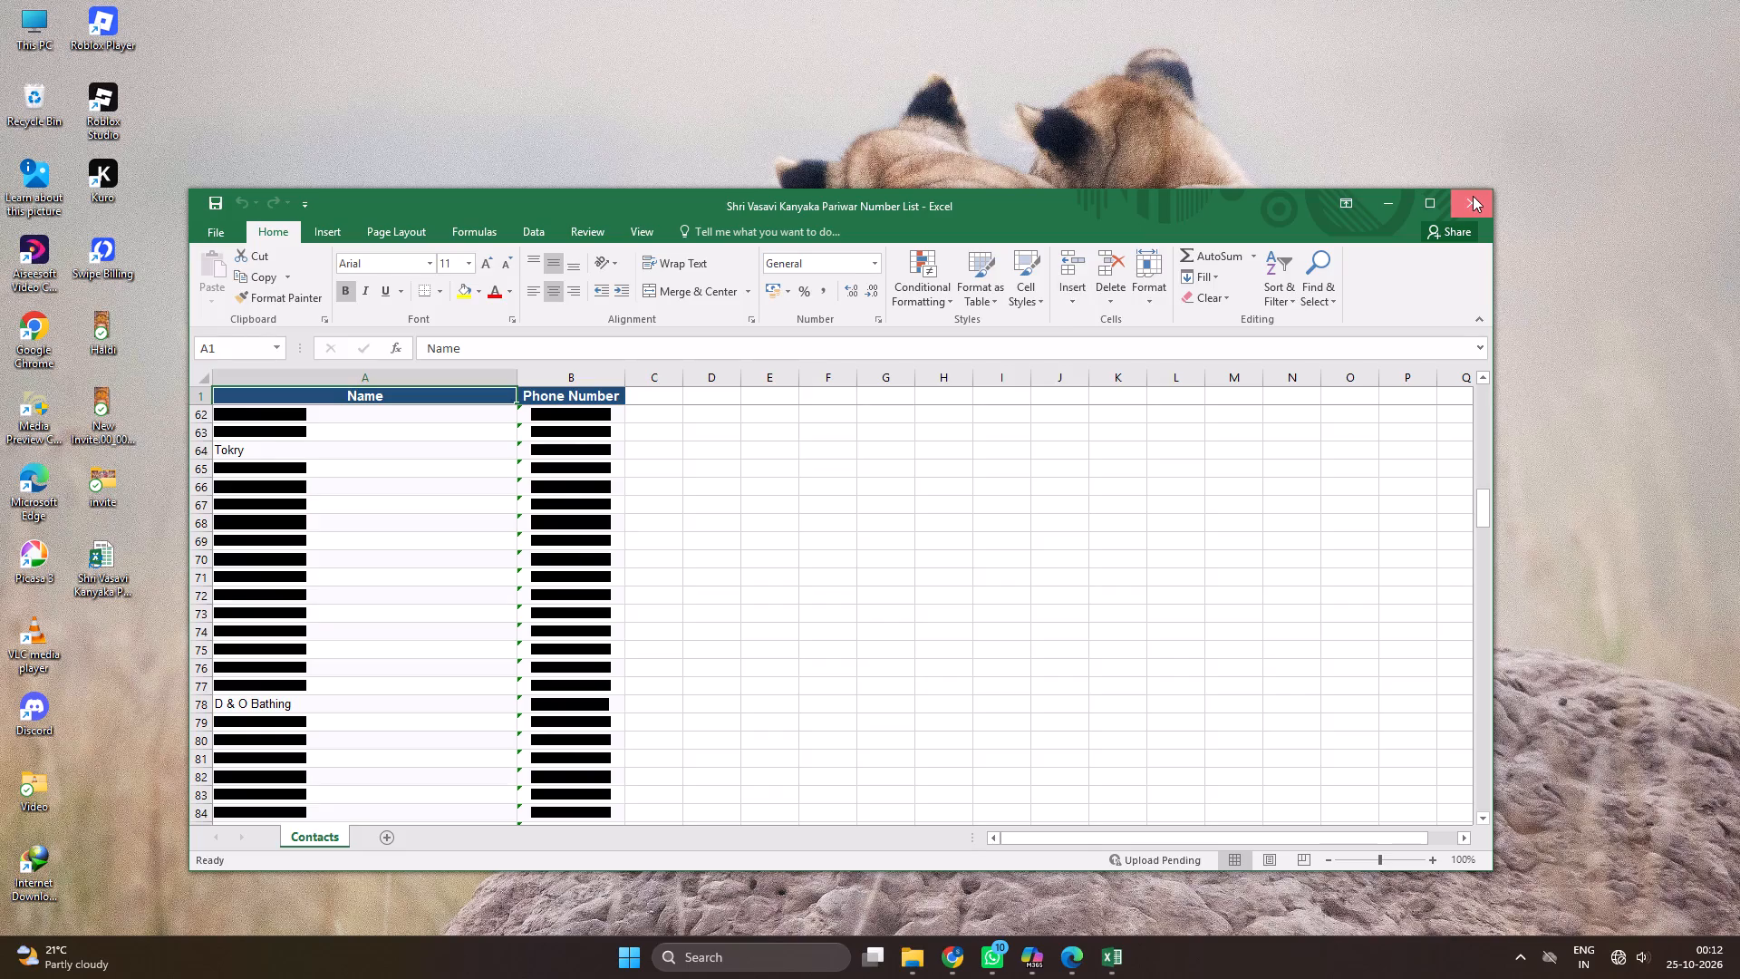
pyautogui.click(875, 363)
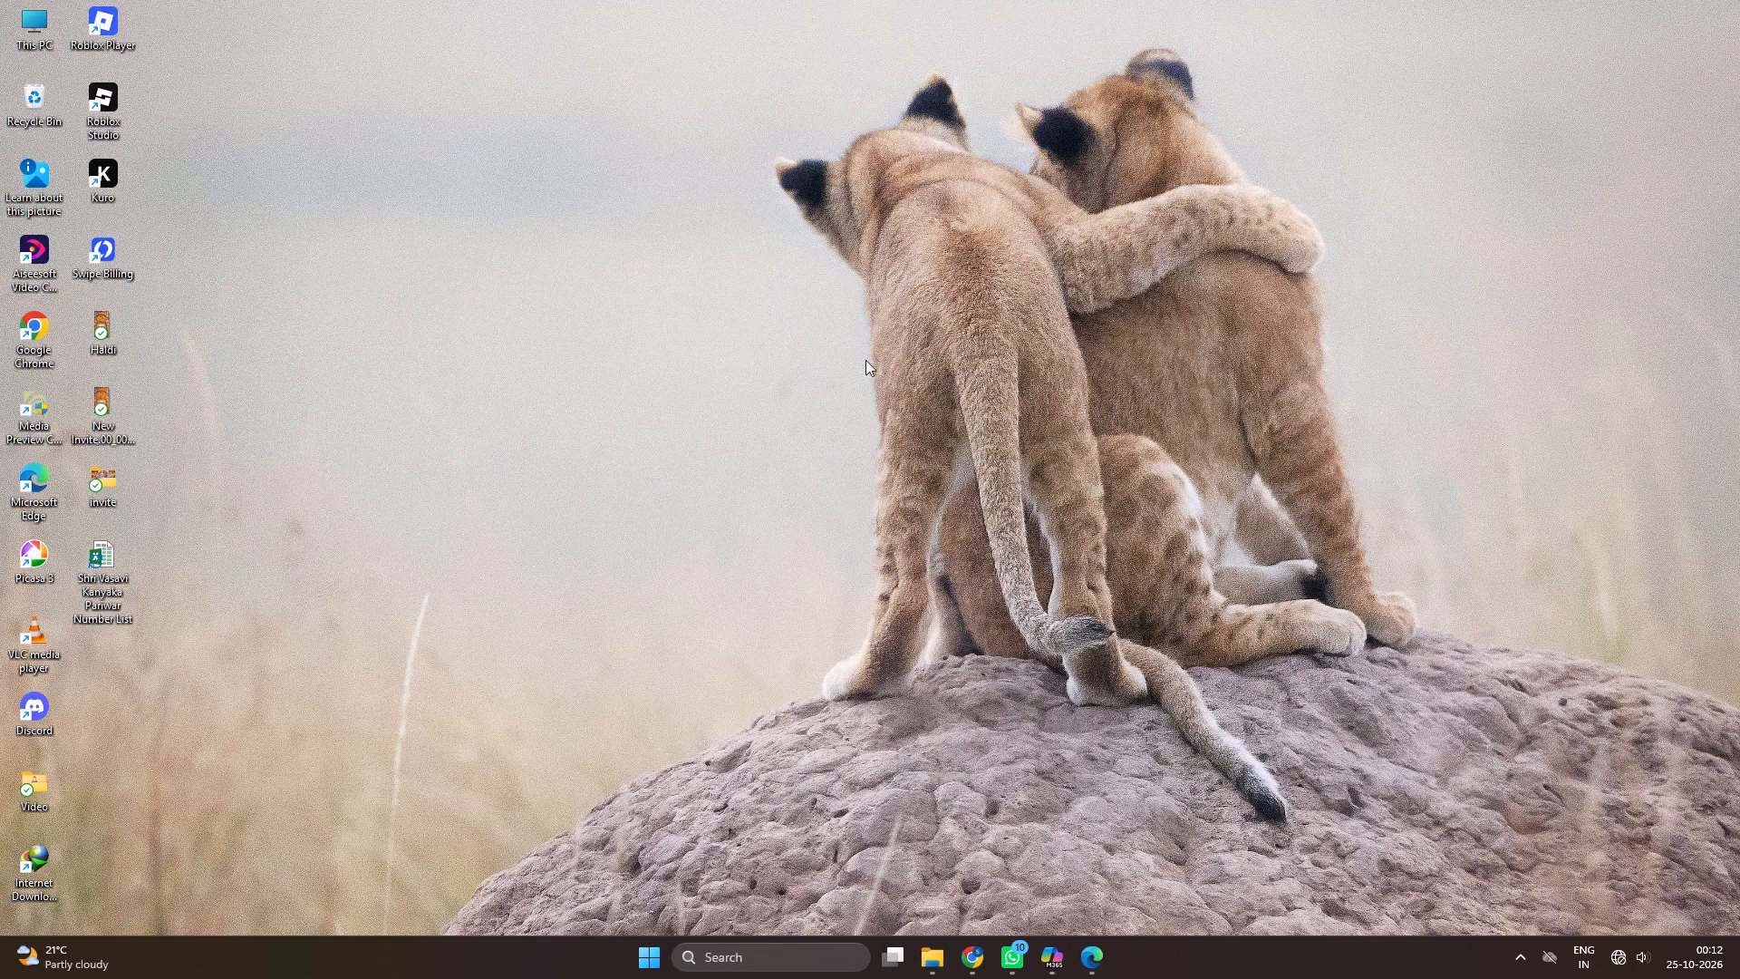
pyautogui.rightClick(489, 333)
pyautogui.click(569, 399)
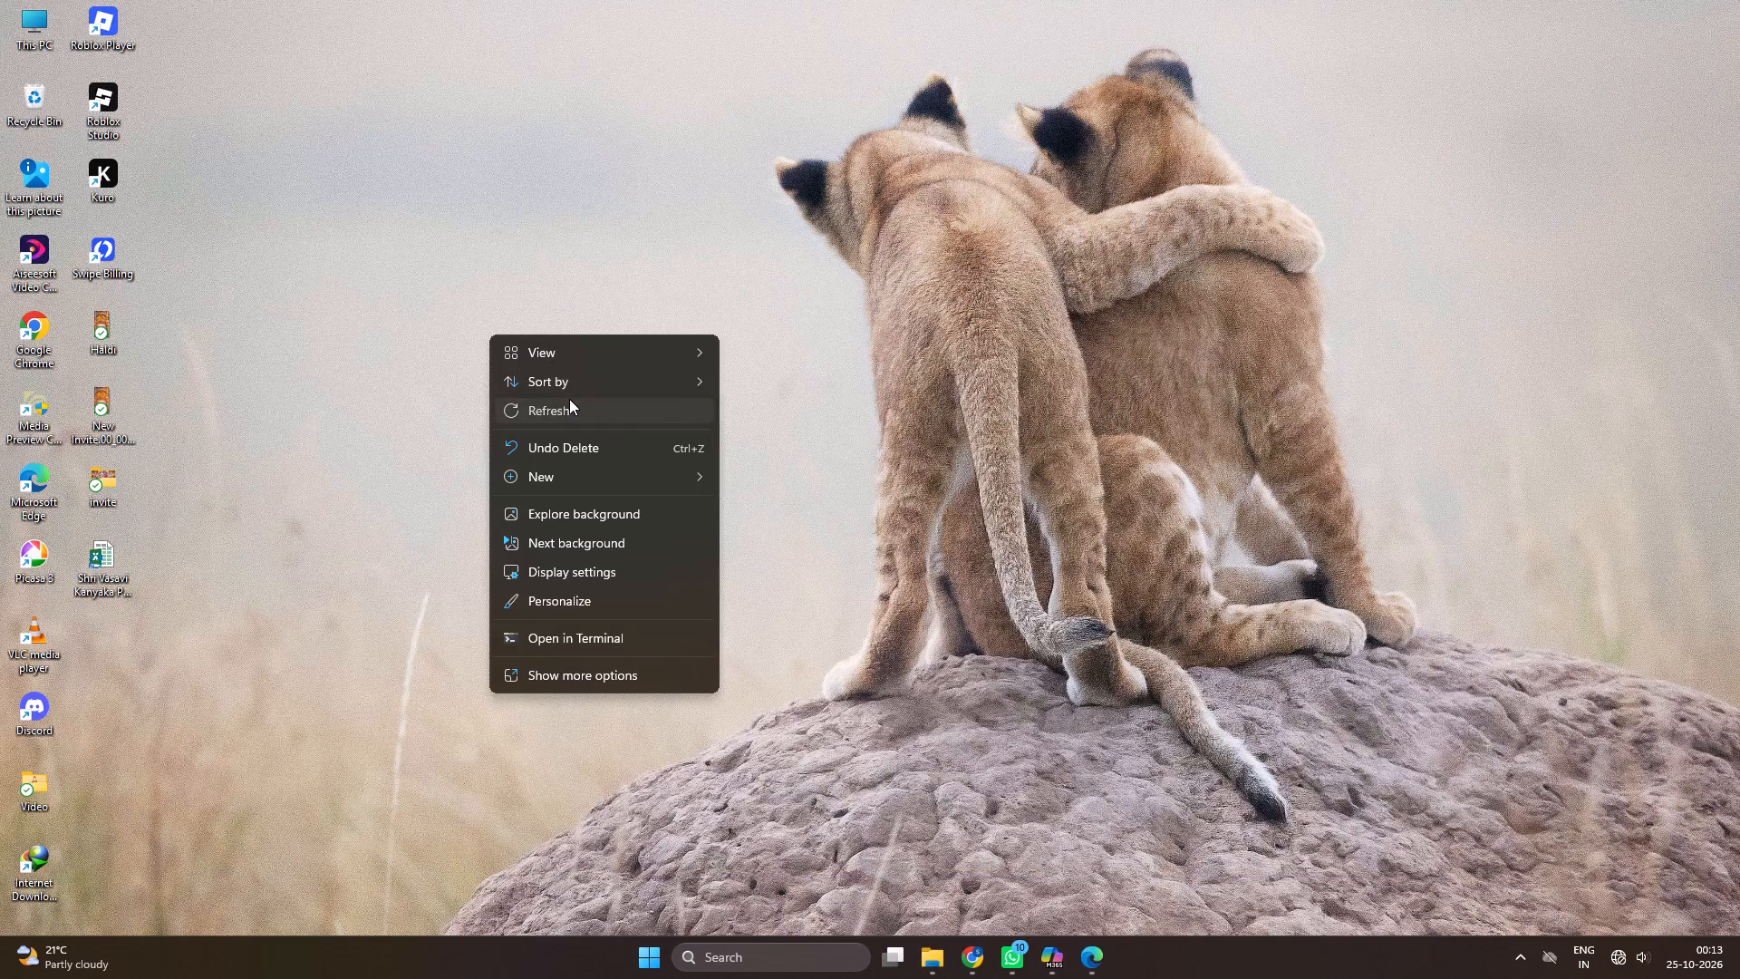
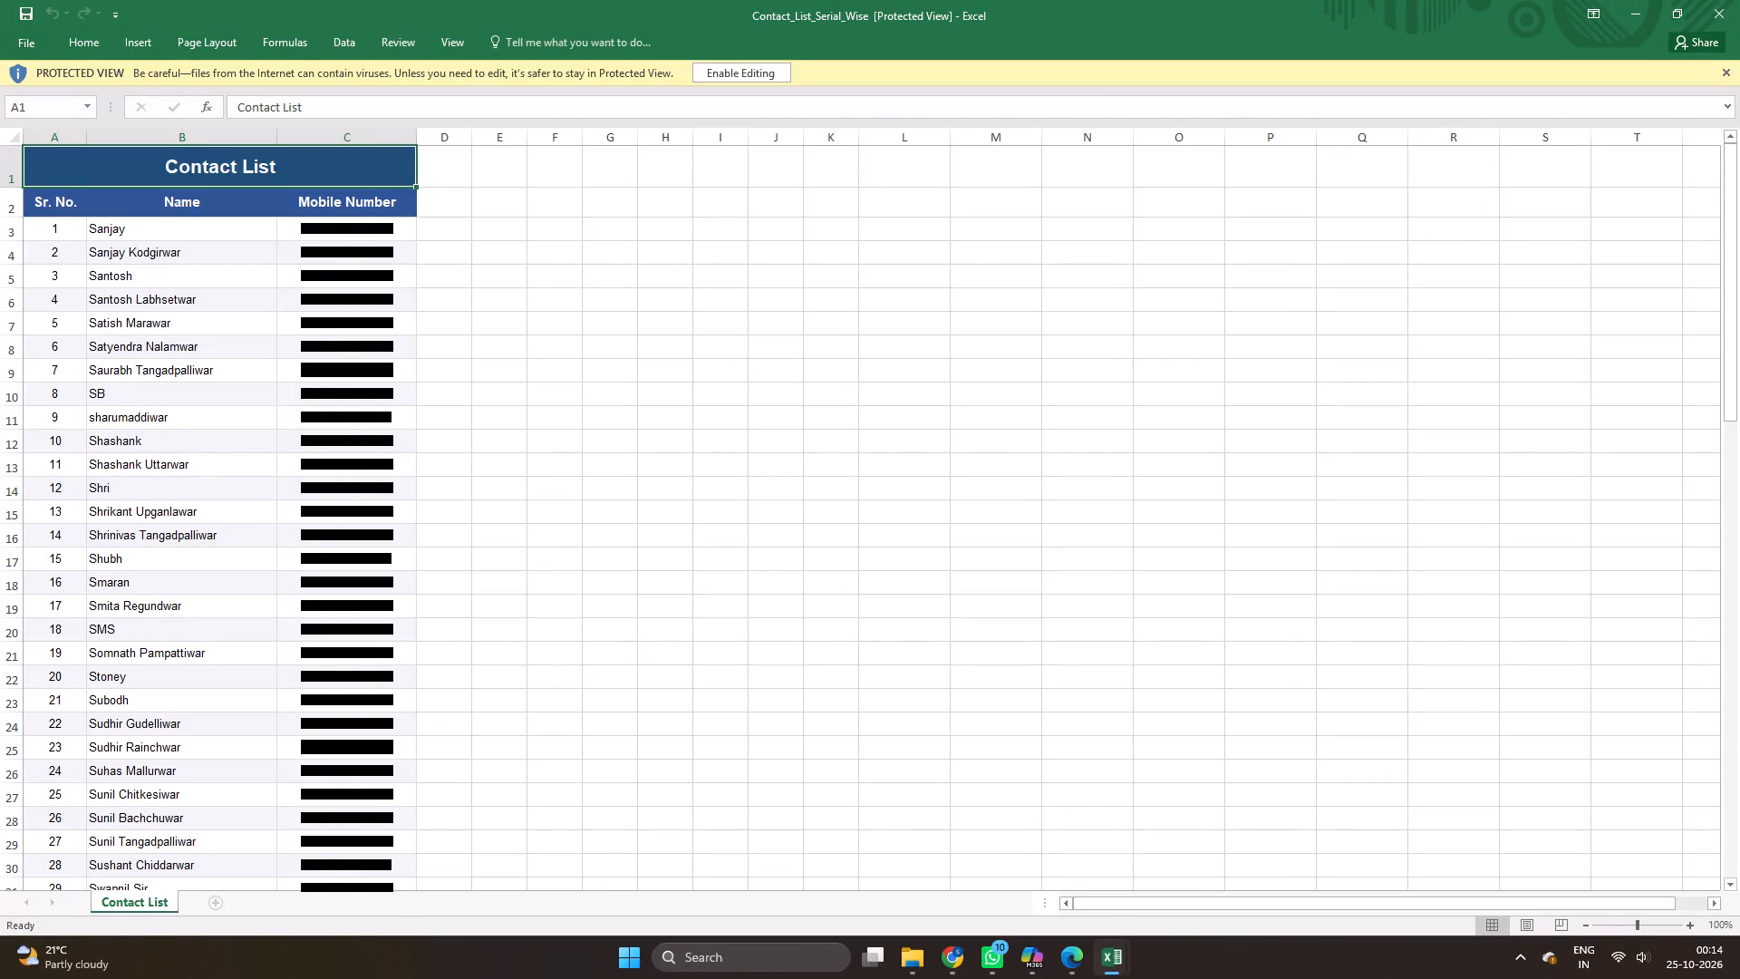
# Enable editing in the Contact_List_Serial_Wise workbook.
pyautogui.click(735, 76)
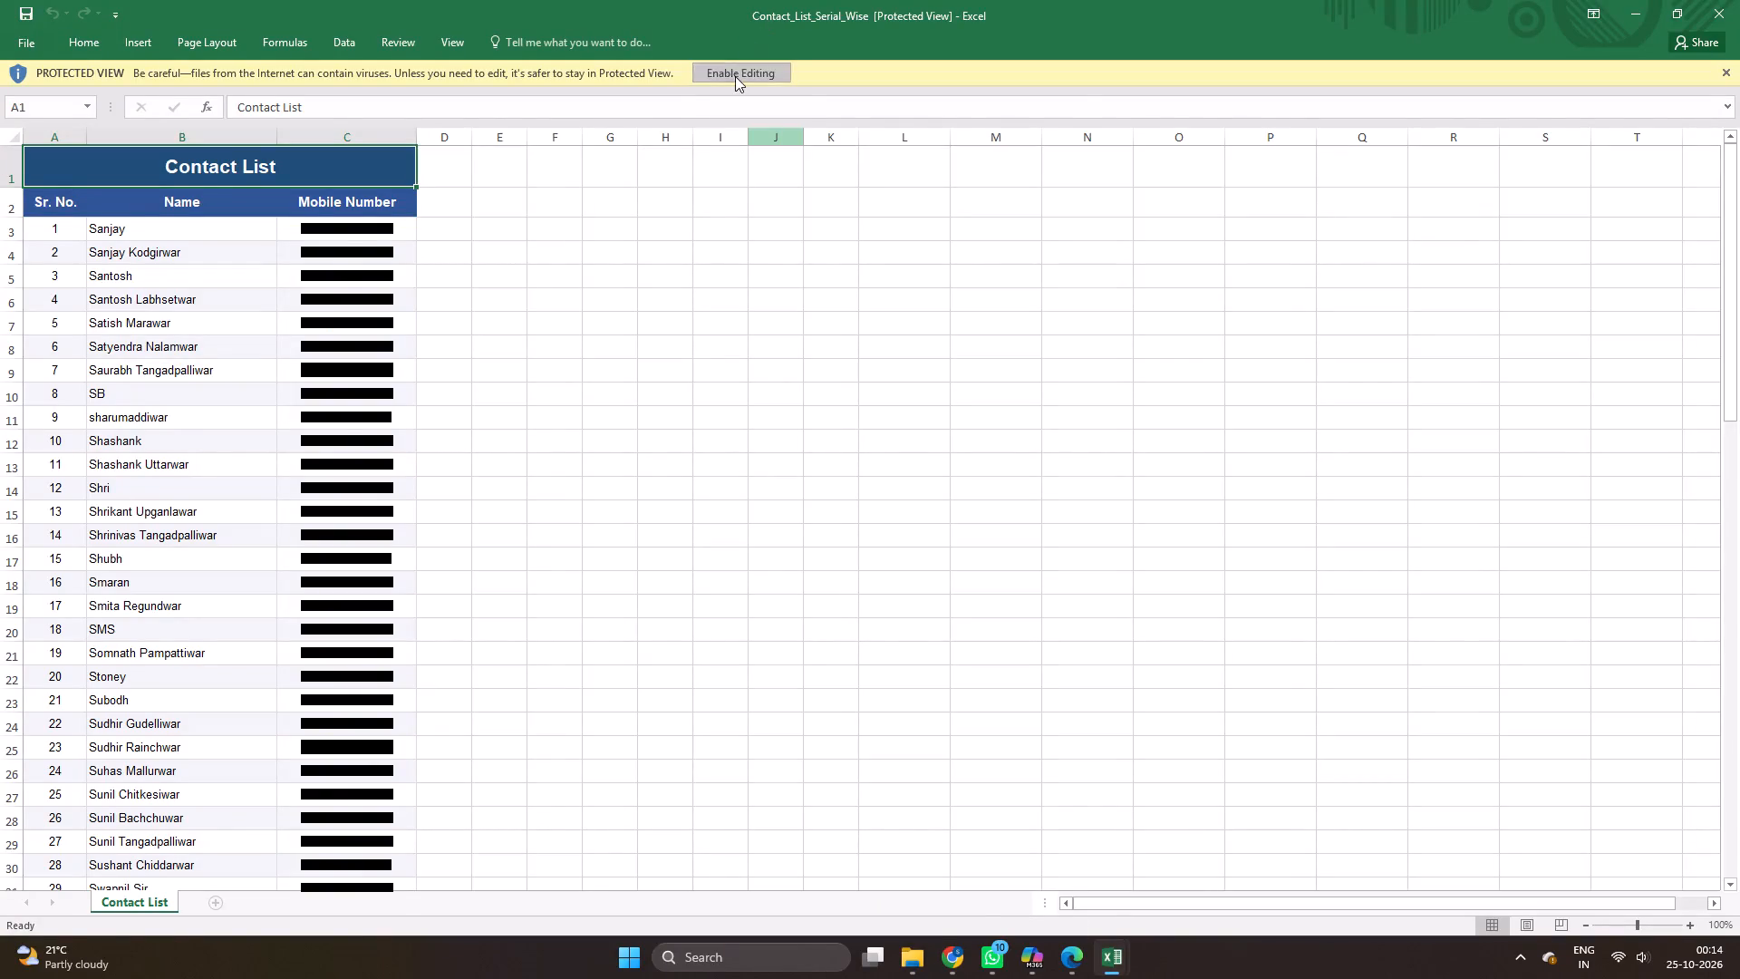
pyautogui.click(823, 553)
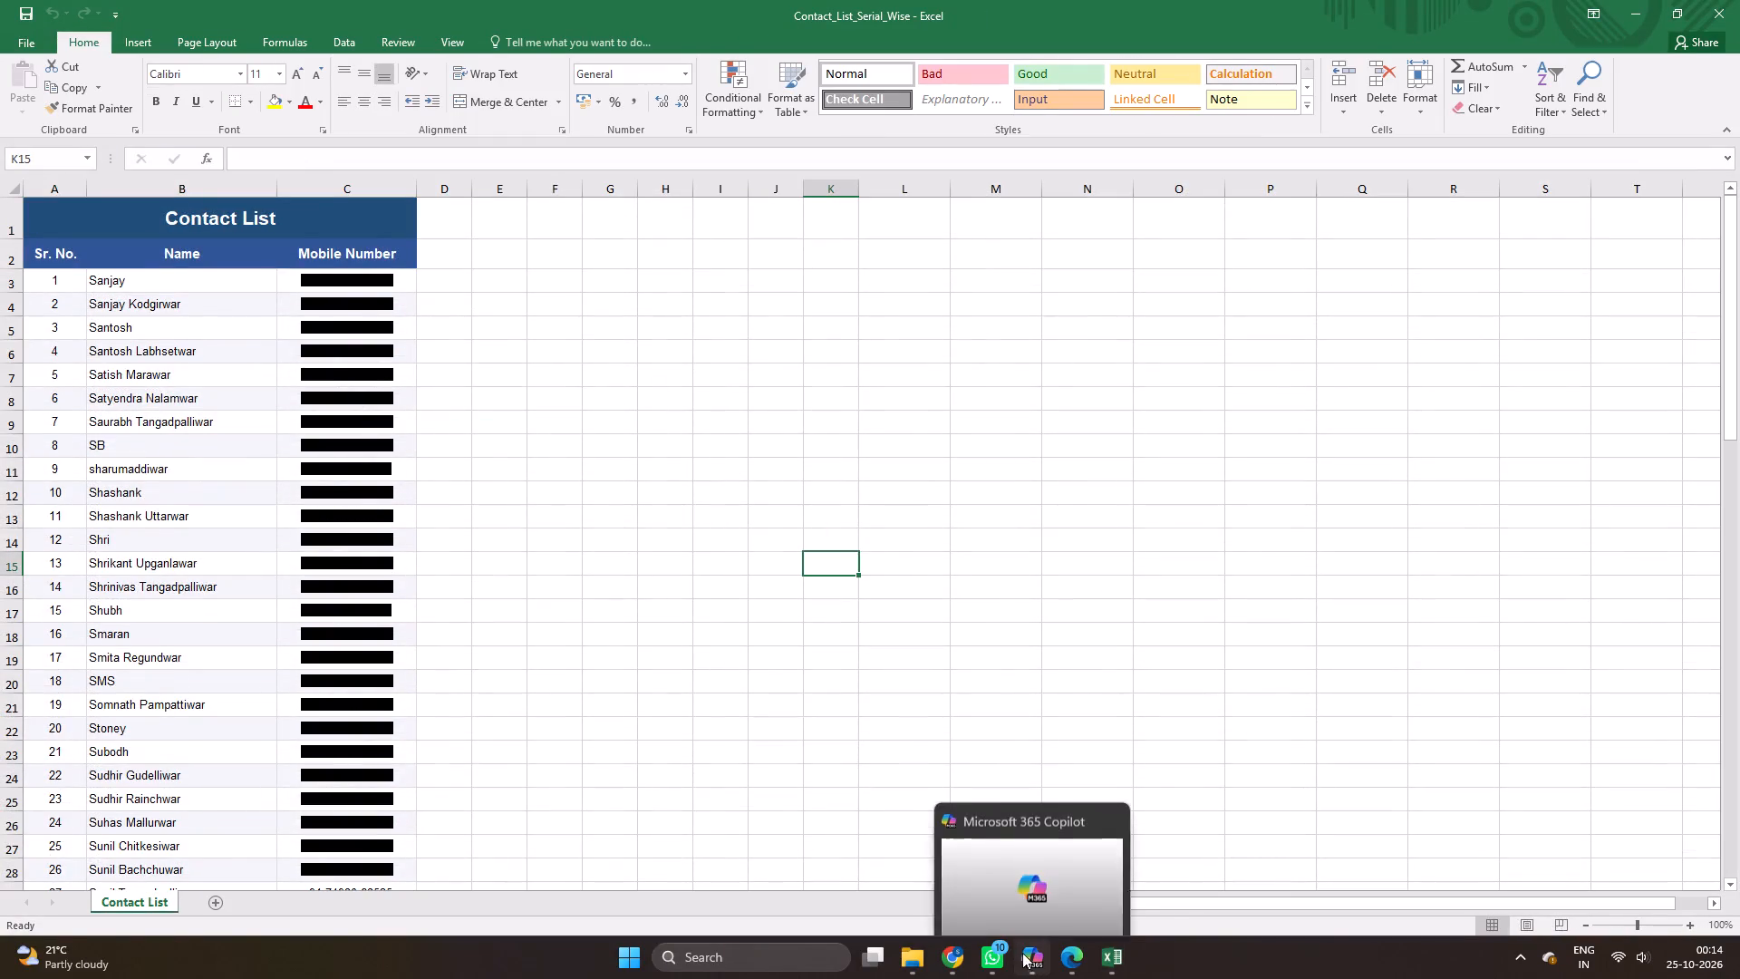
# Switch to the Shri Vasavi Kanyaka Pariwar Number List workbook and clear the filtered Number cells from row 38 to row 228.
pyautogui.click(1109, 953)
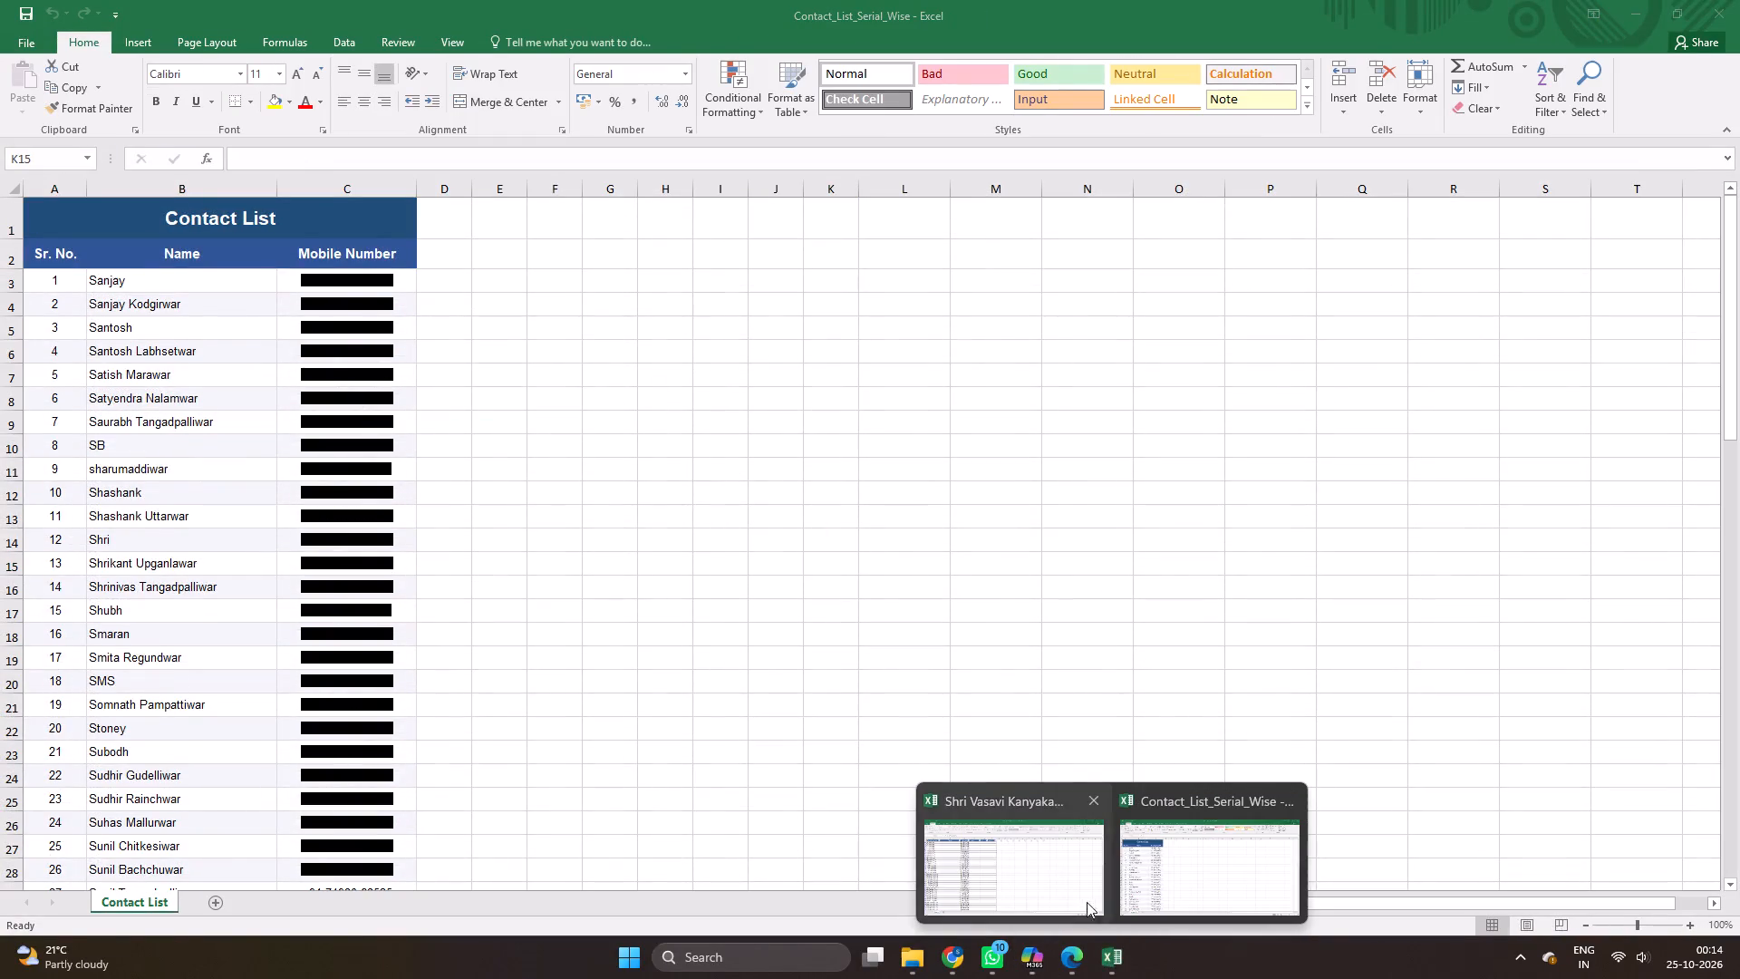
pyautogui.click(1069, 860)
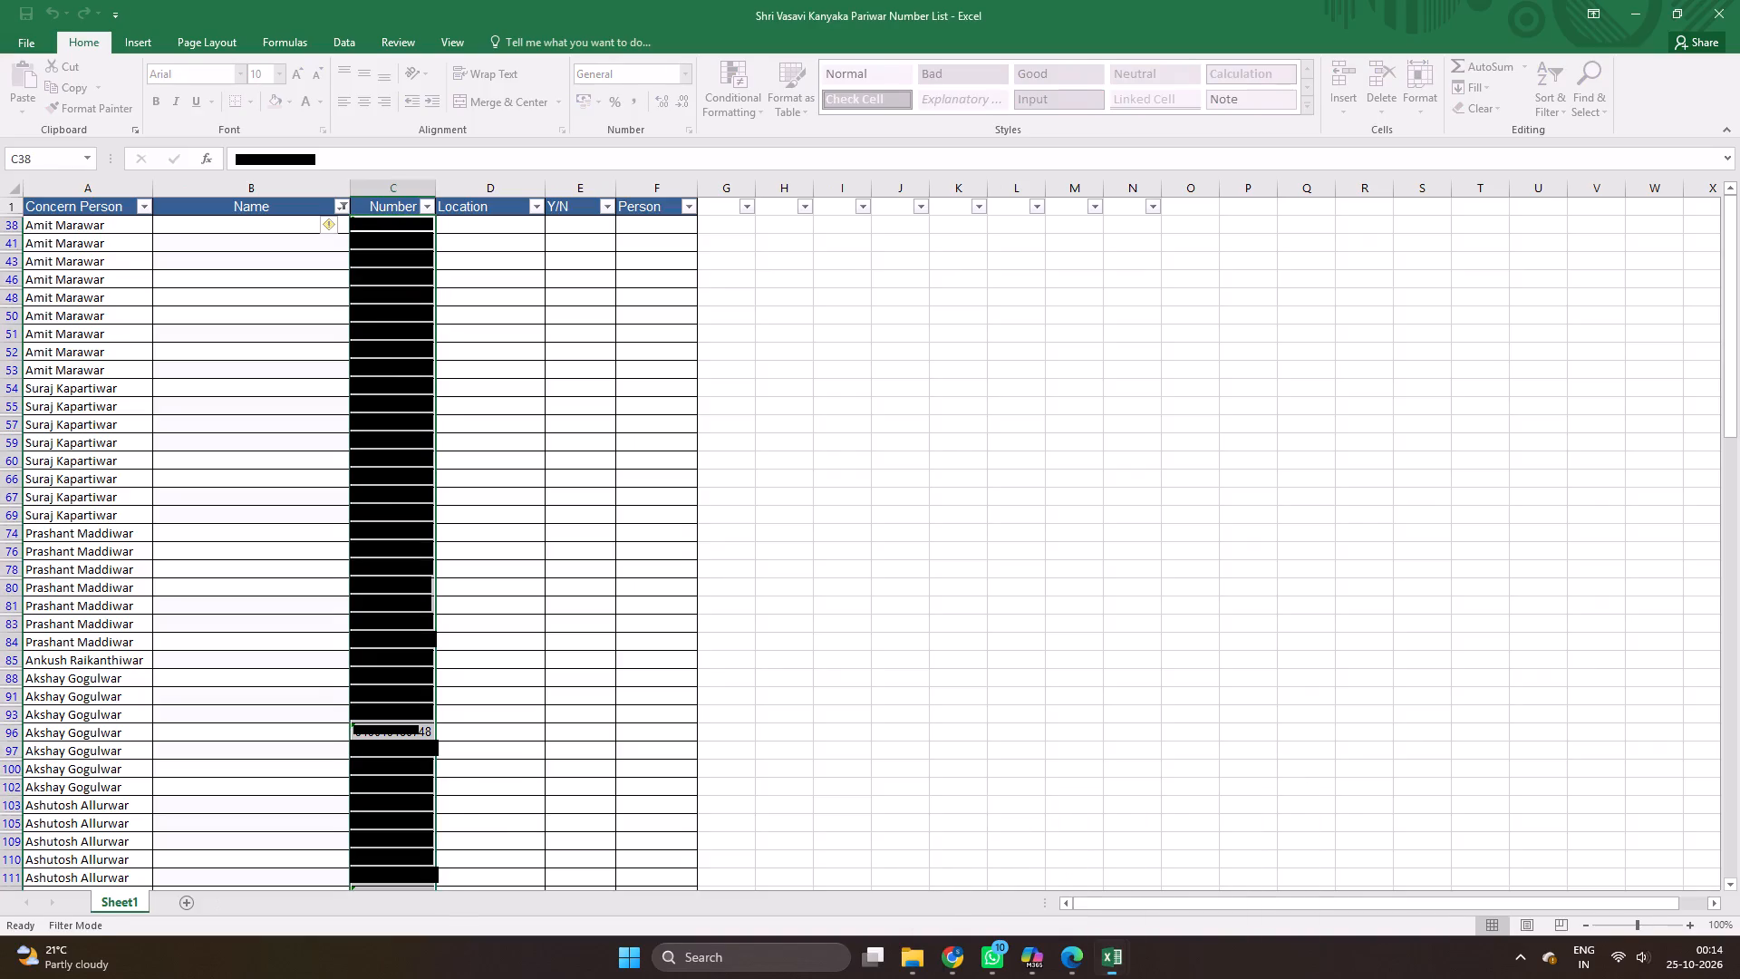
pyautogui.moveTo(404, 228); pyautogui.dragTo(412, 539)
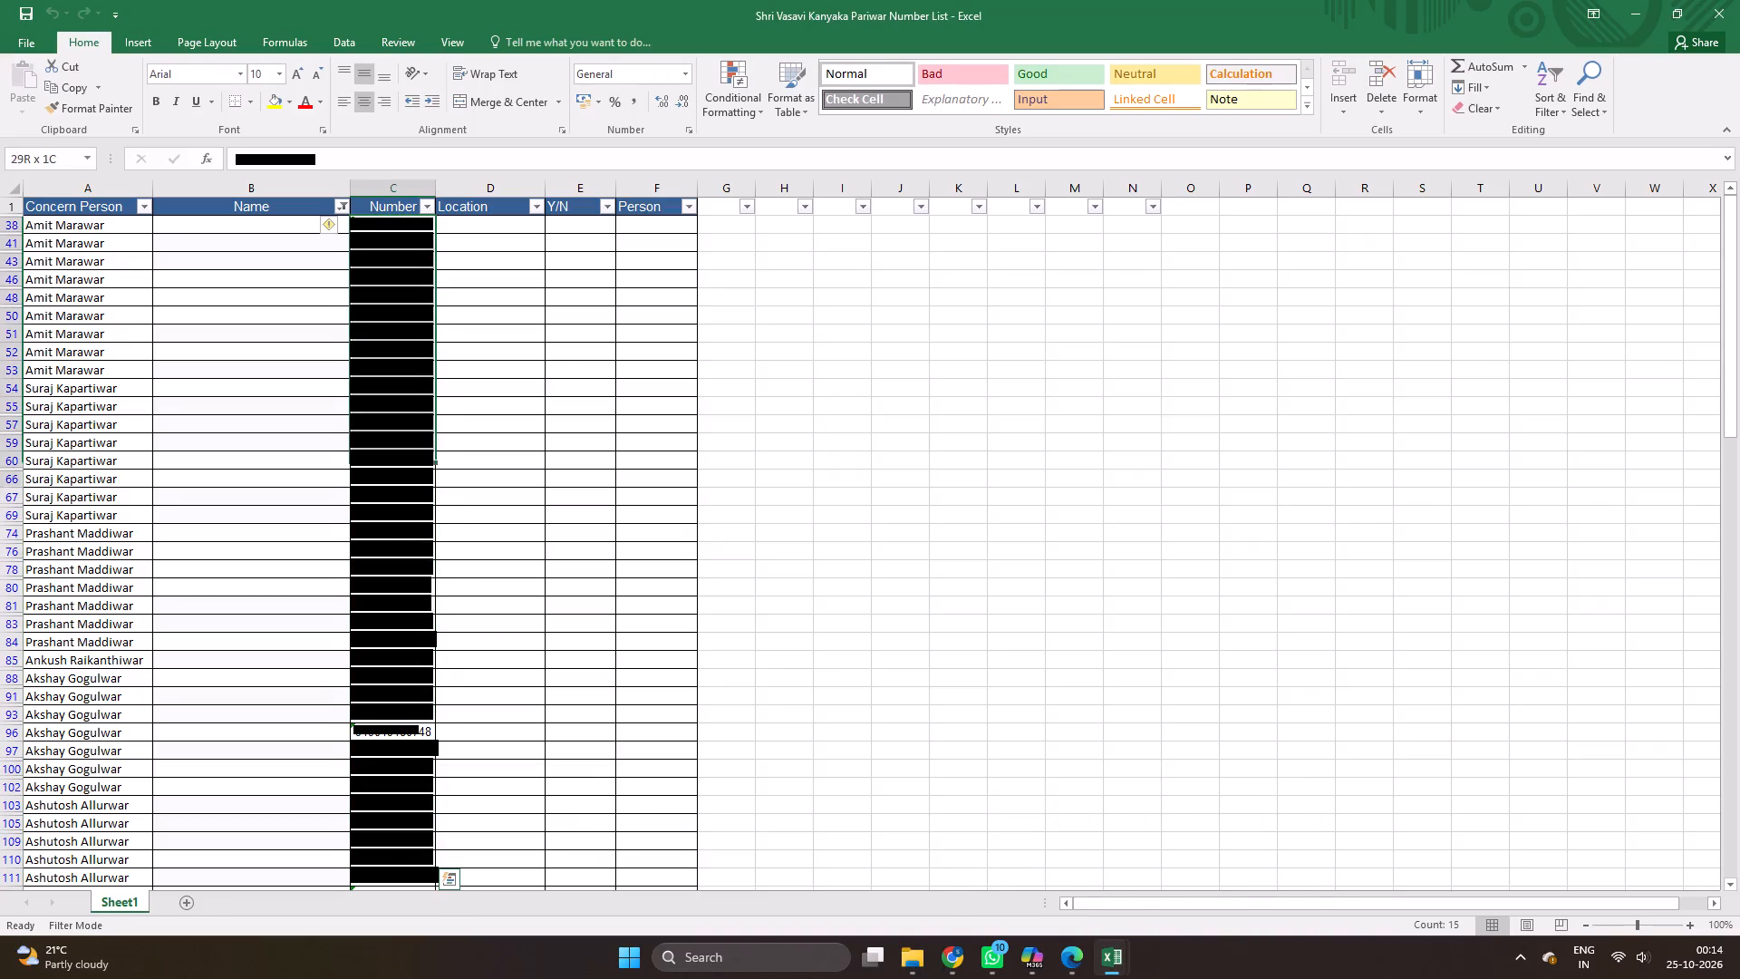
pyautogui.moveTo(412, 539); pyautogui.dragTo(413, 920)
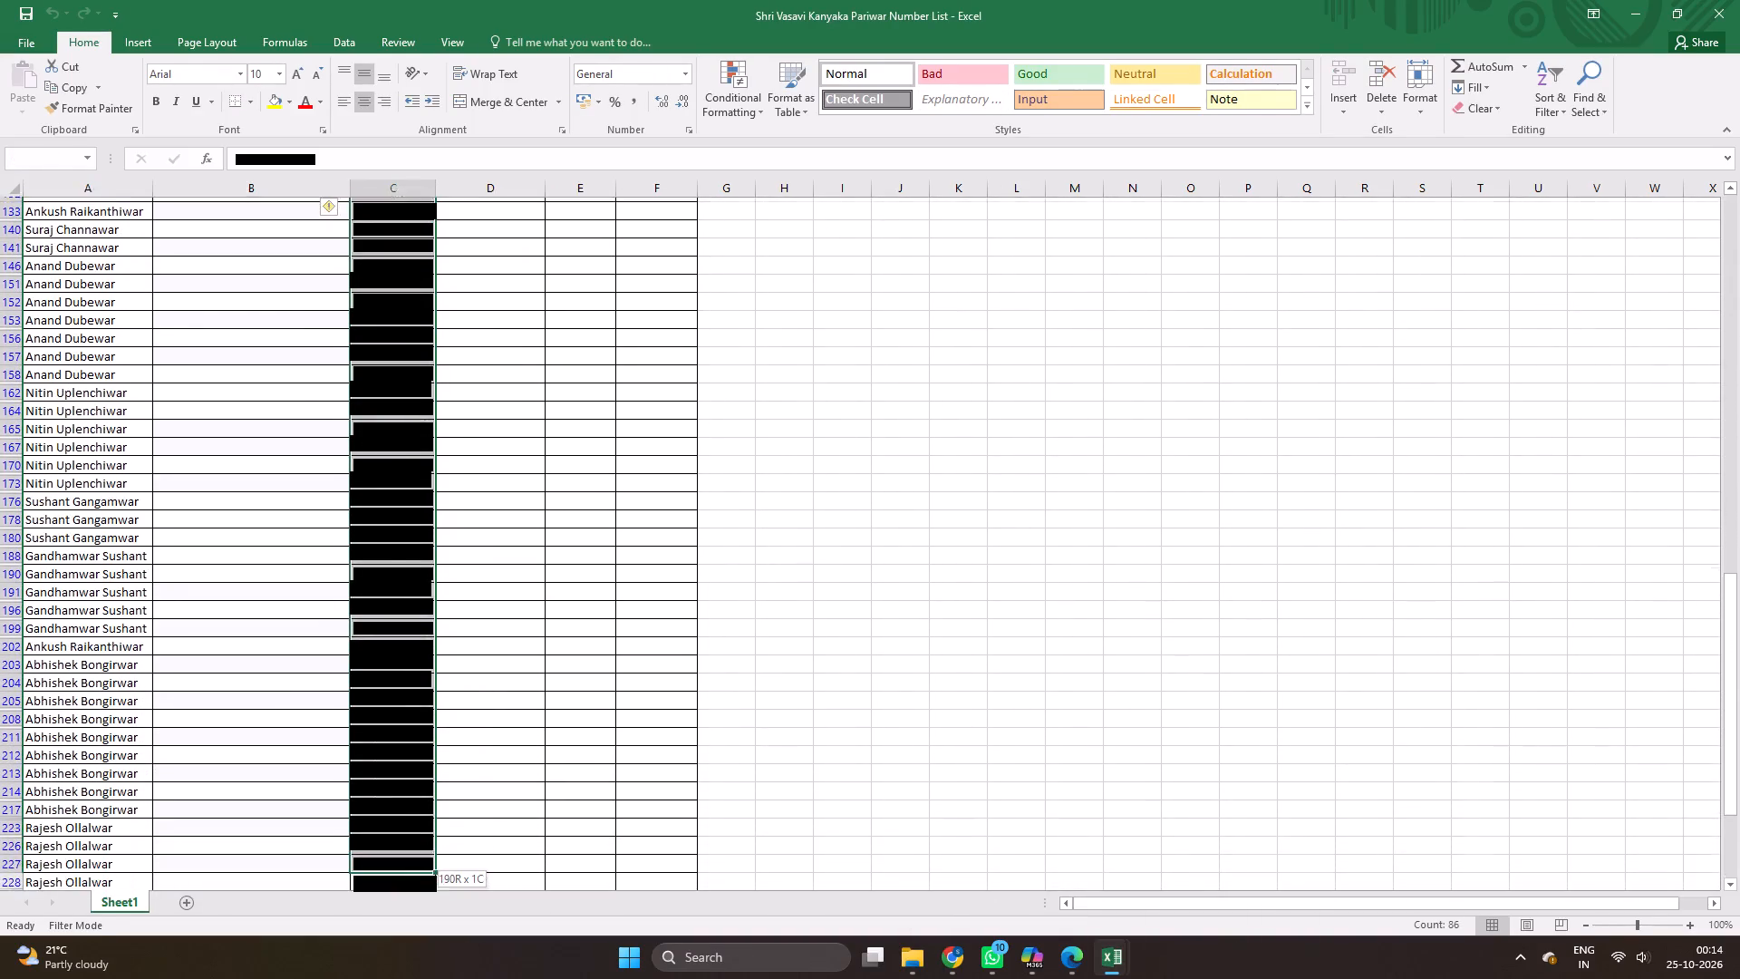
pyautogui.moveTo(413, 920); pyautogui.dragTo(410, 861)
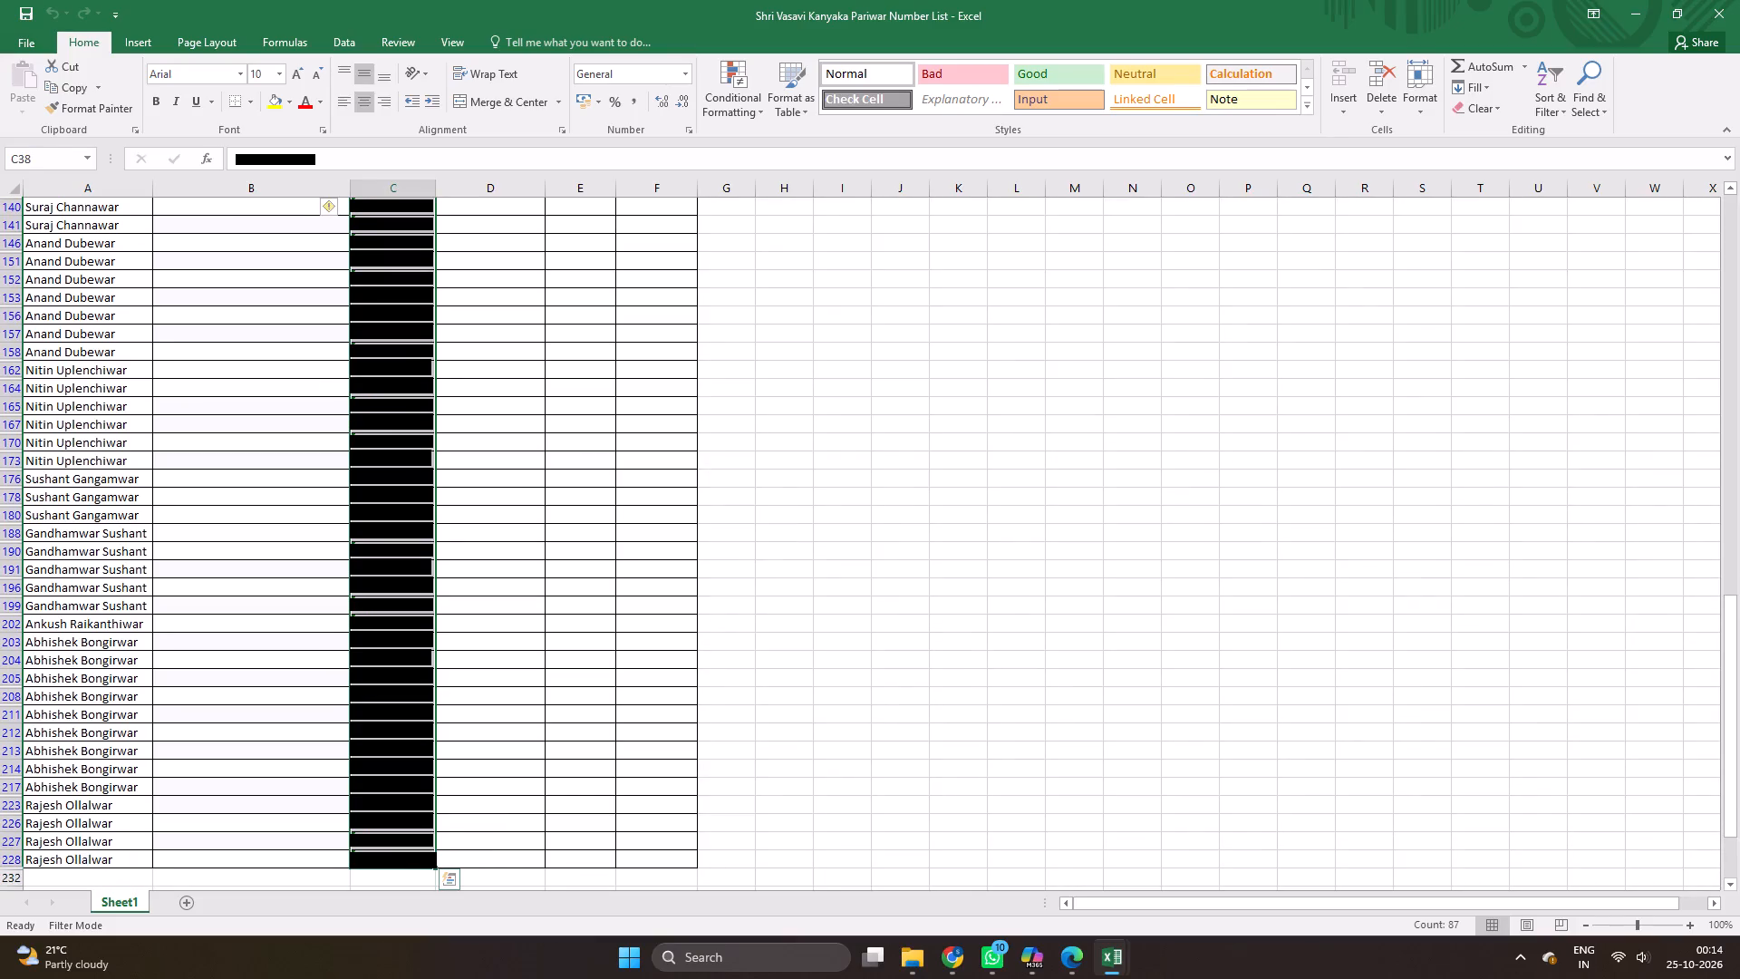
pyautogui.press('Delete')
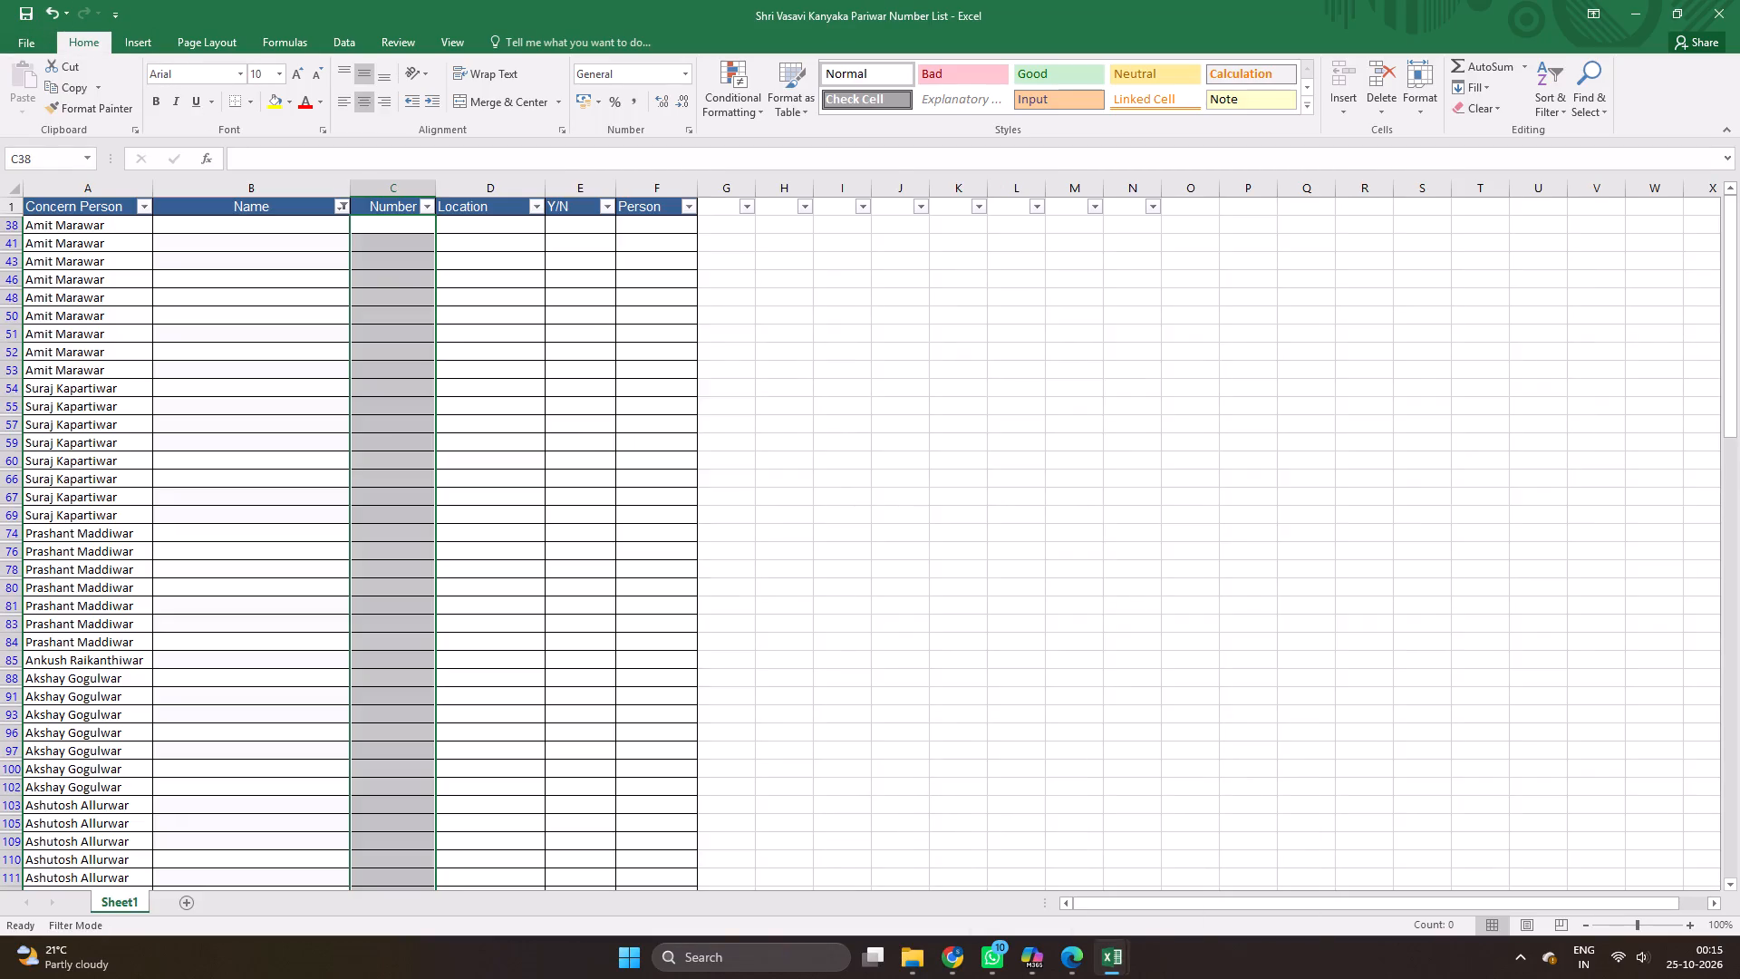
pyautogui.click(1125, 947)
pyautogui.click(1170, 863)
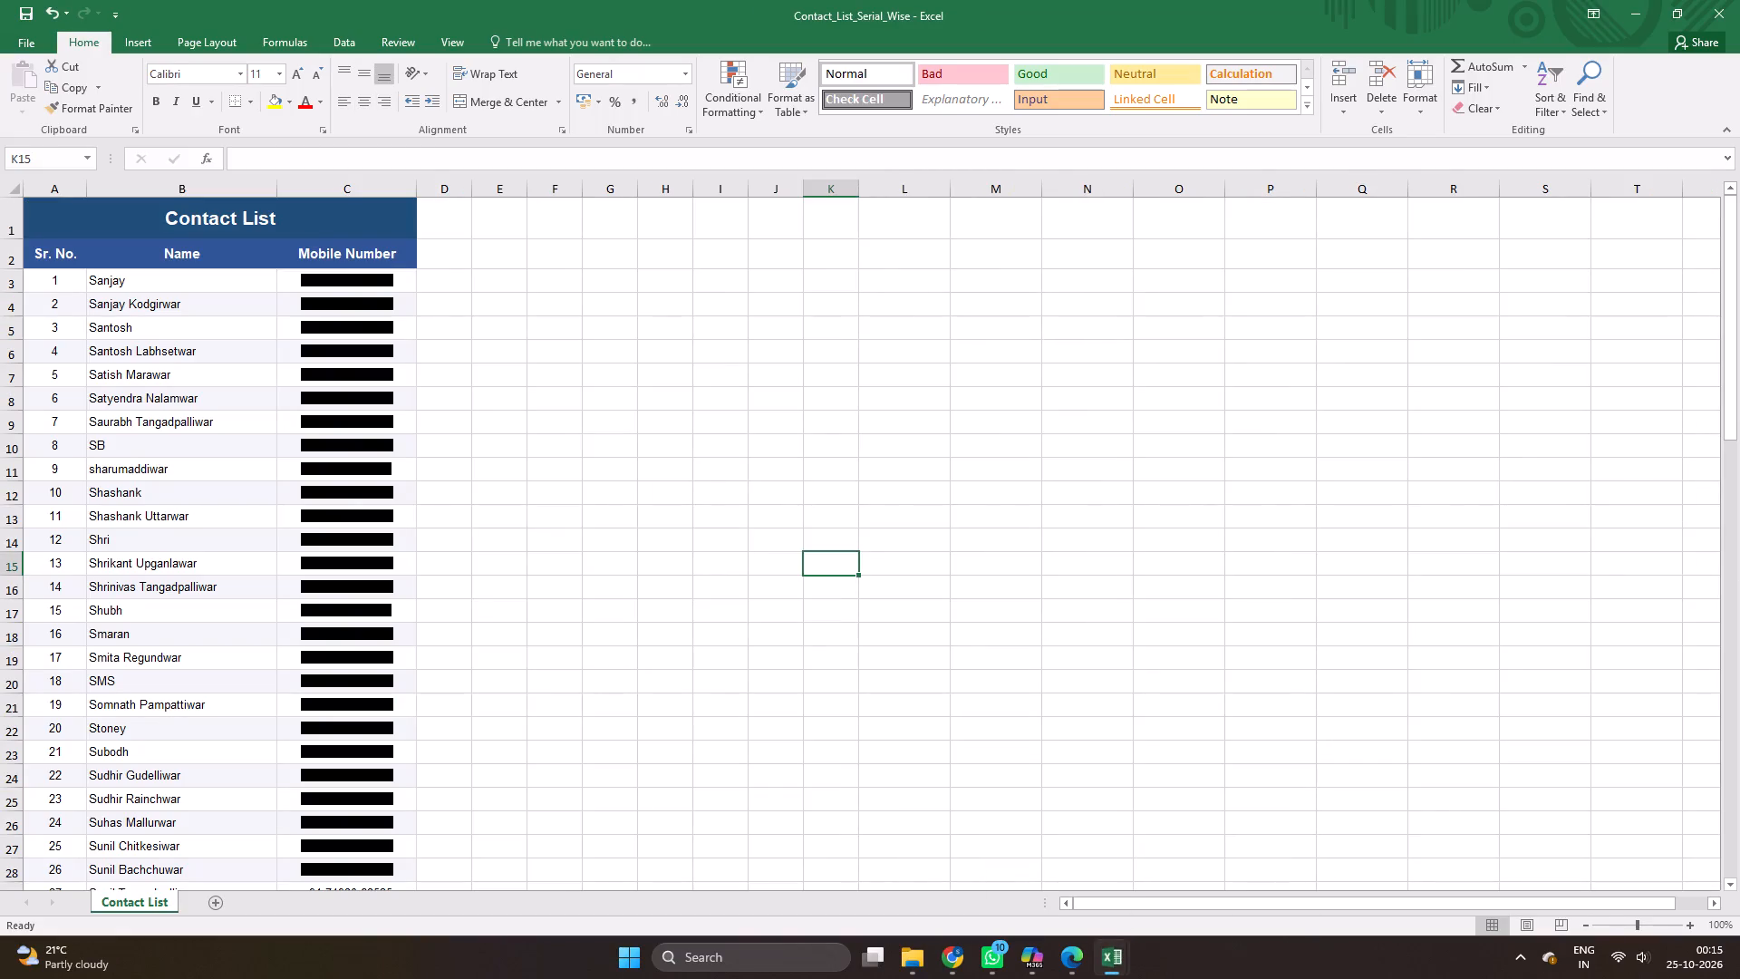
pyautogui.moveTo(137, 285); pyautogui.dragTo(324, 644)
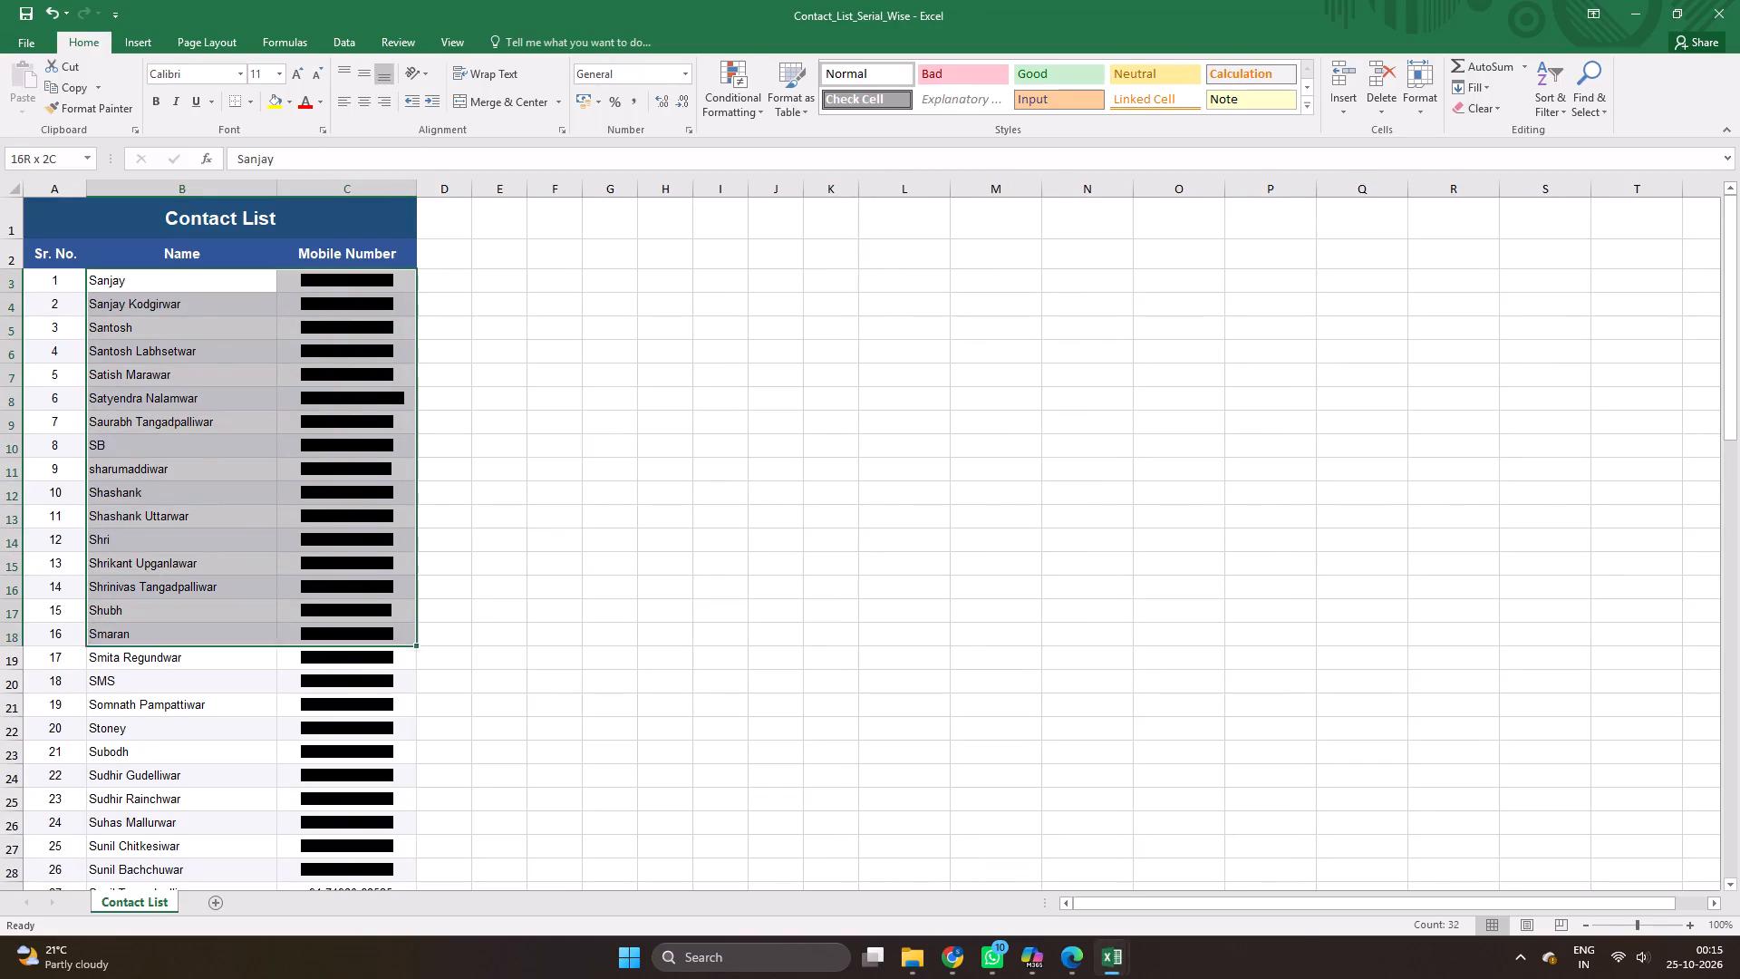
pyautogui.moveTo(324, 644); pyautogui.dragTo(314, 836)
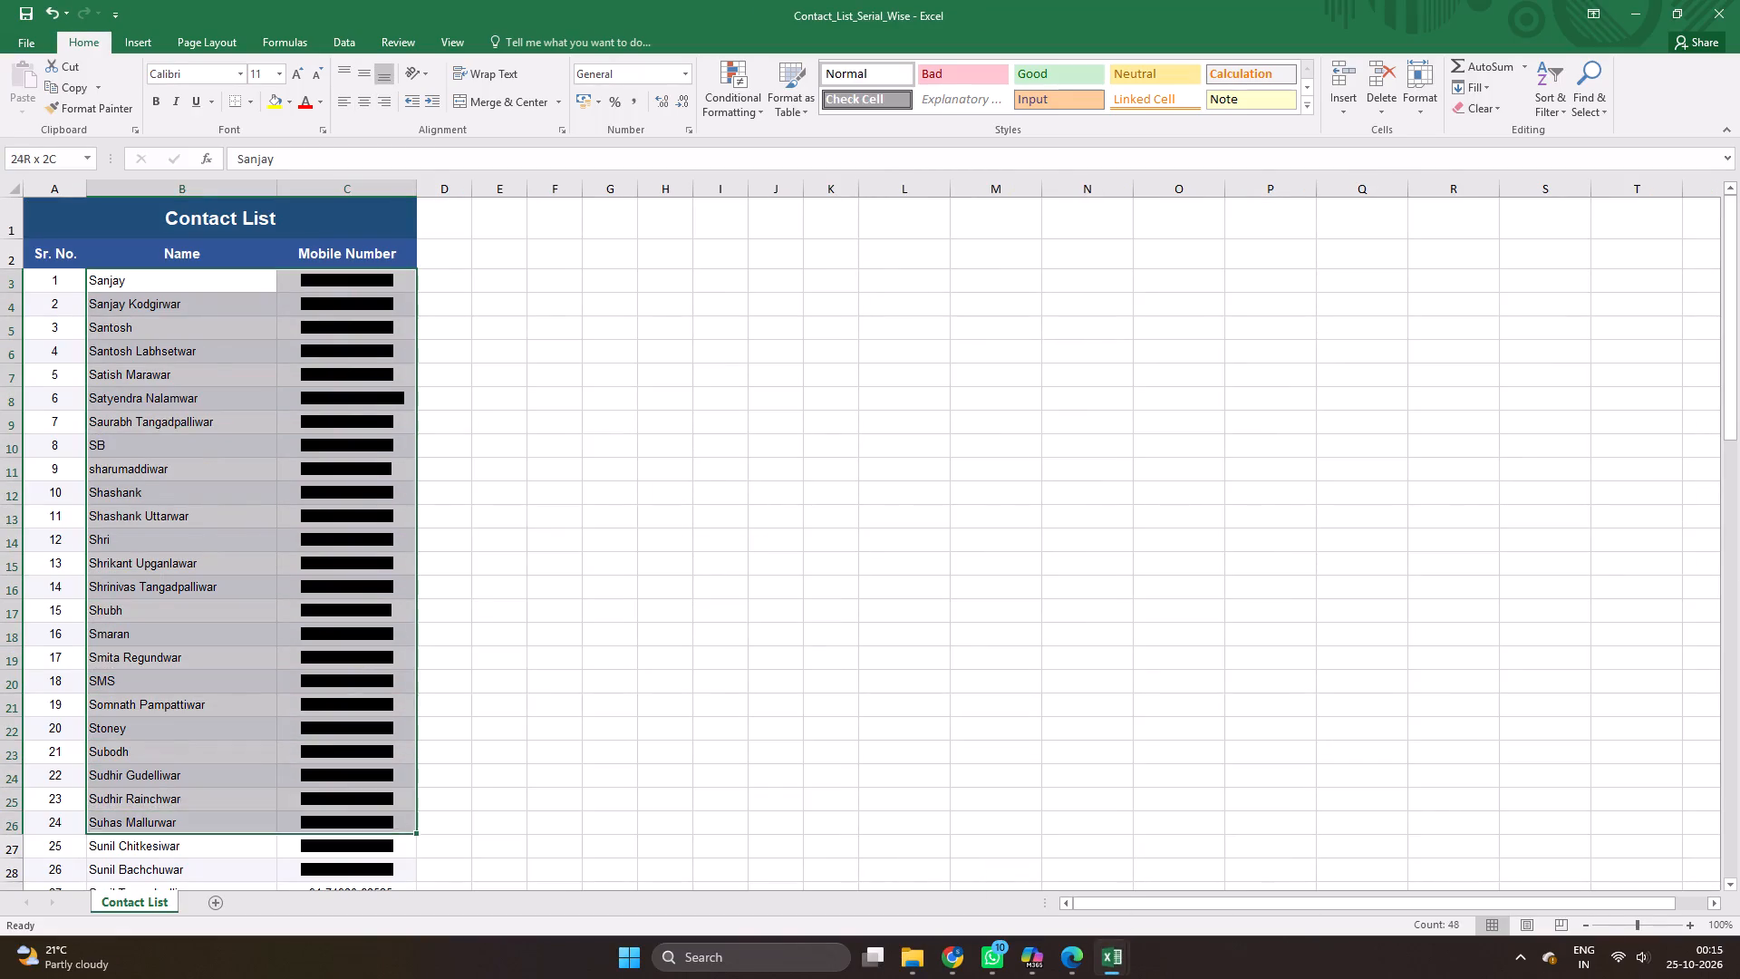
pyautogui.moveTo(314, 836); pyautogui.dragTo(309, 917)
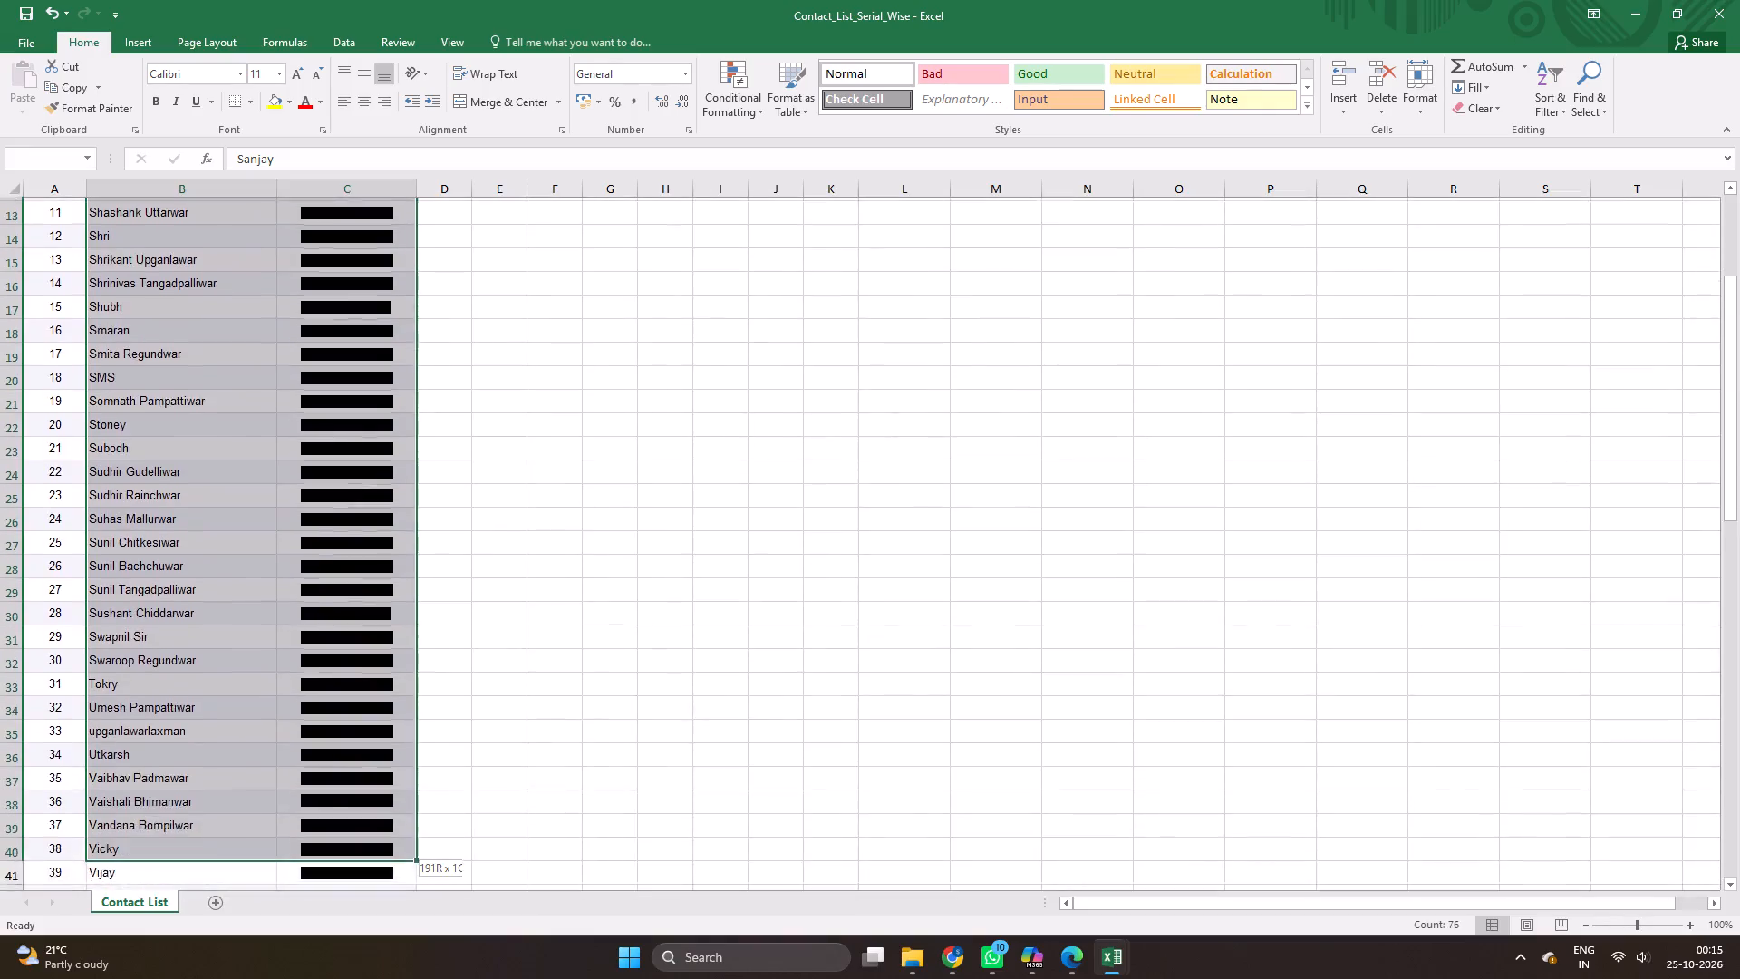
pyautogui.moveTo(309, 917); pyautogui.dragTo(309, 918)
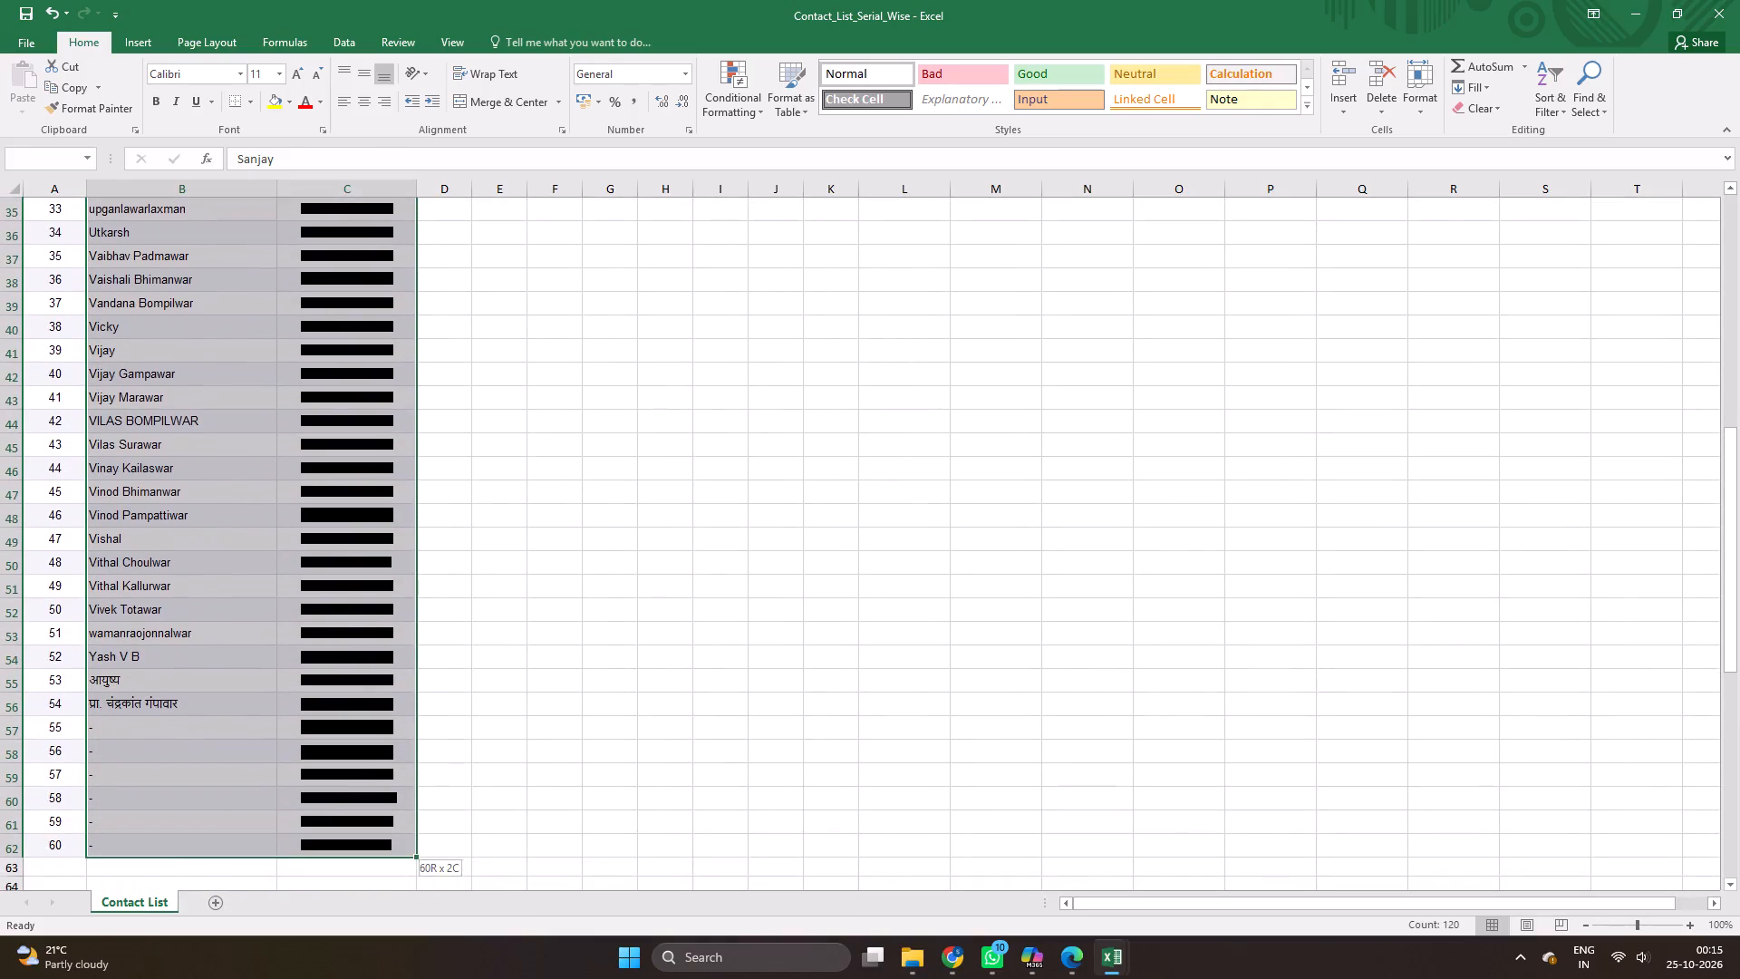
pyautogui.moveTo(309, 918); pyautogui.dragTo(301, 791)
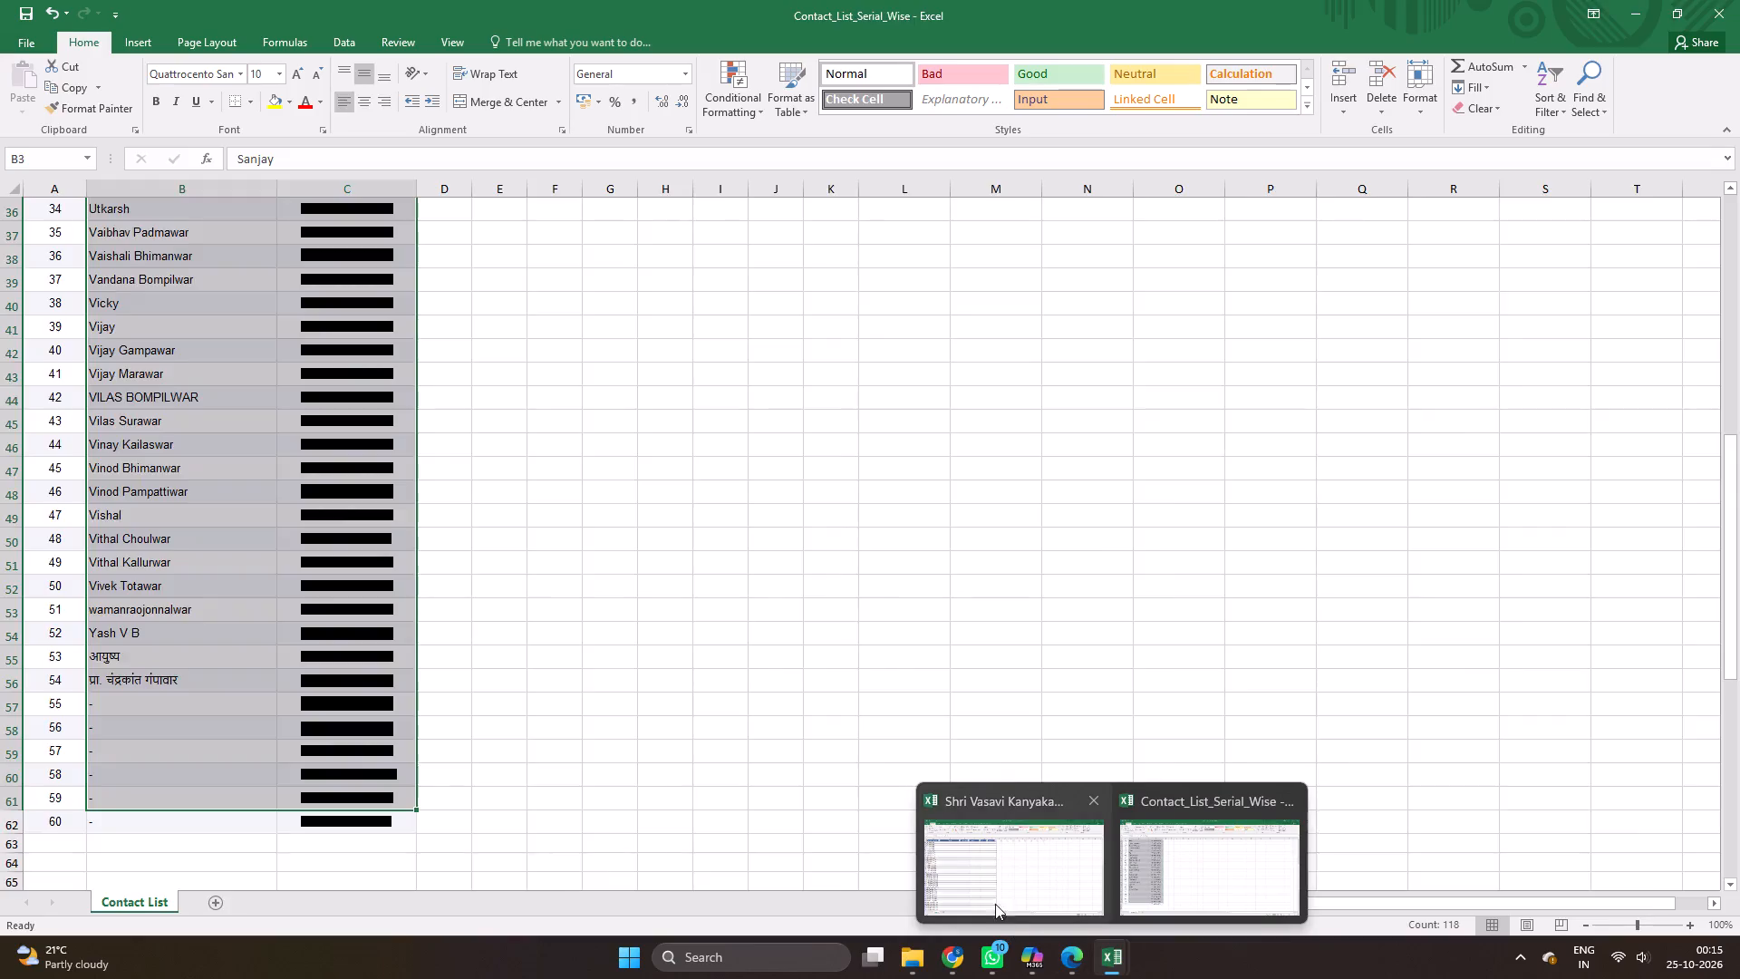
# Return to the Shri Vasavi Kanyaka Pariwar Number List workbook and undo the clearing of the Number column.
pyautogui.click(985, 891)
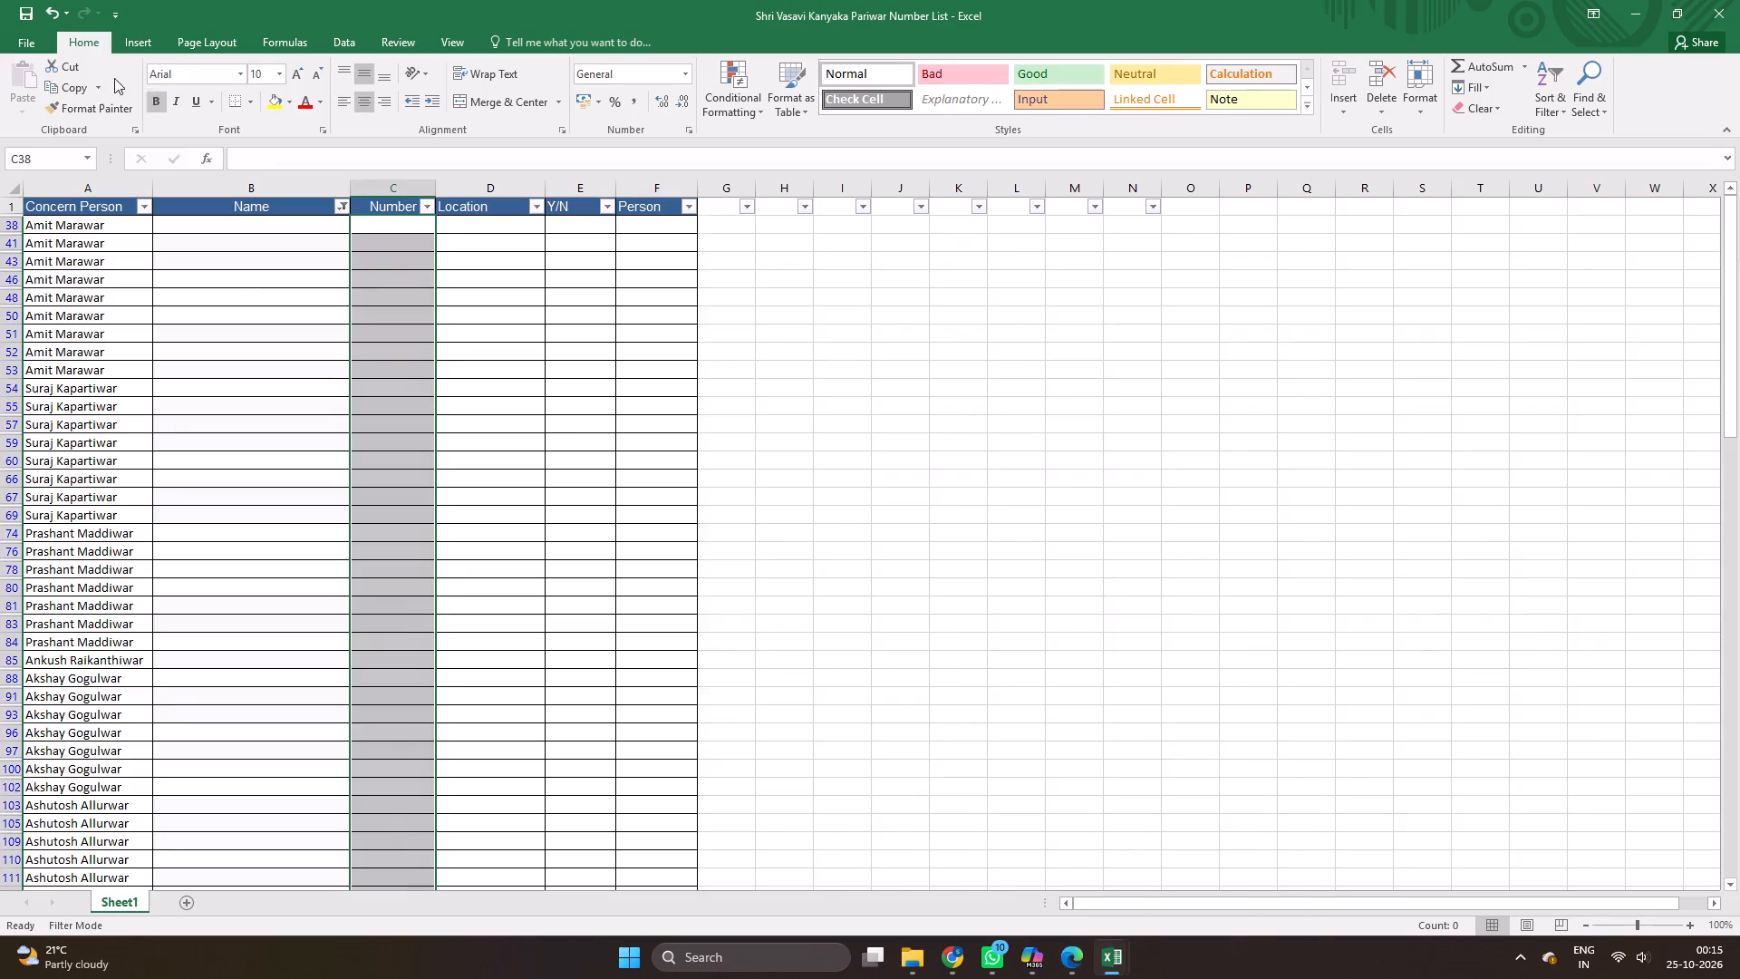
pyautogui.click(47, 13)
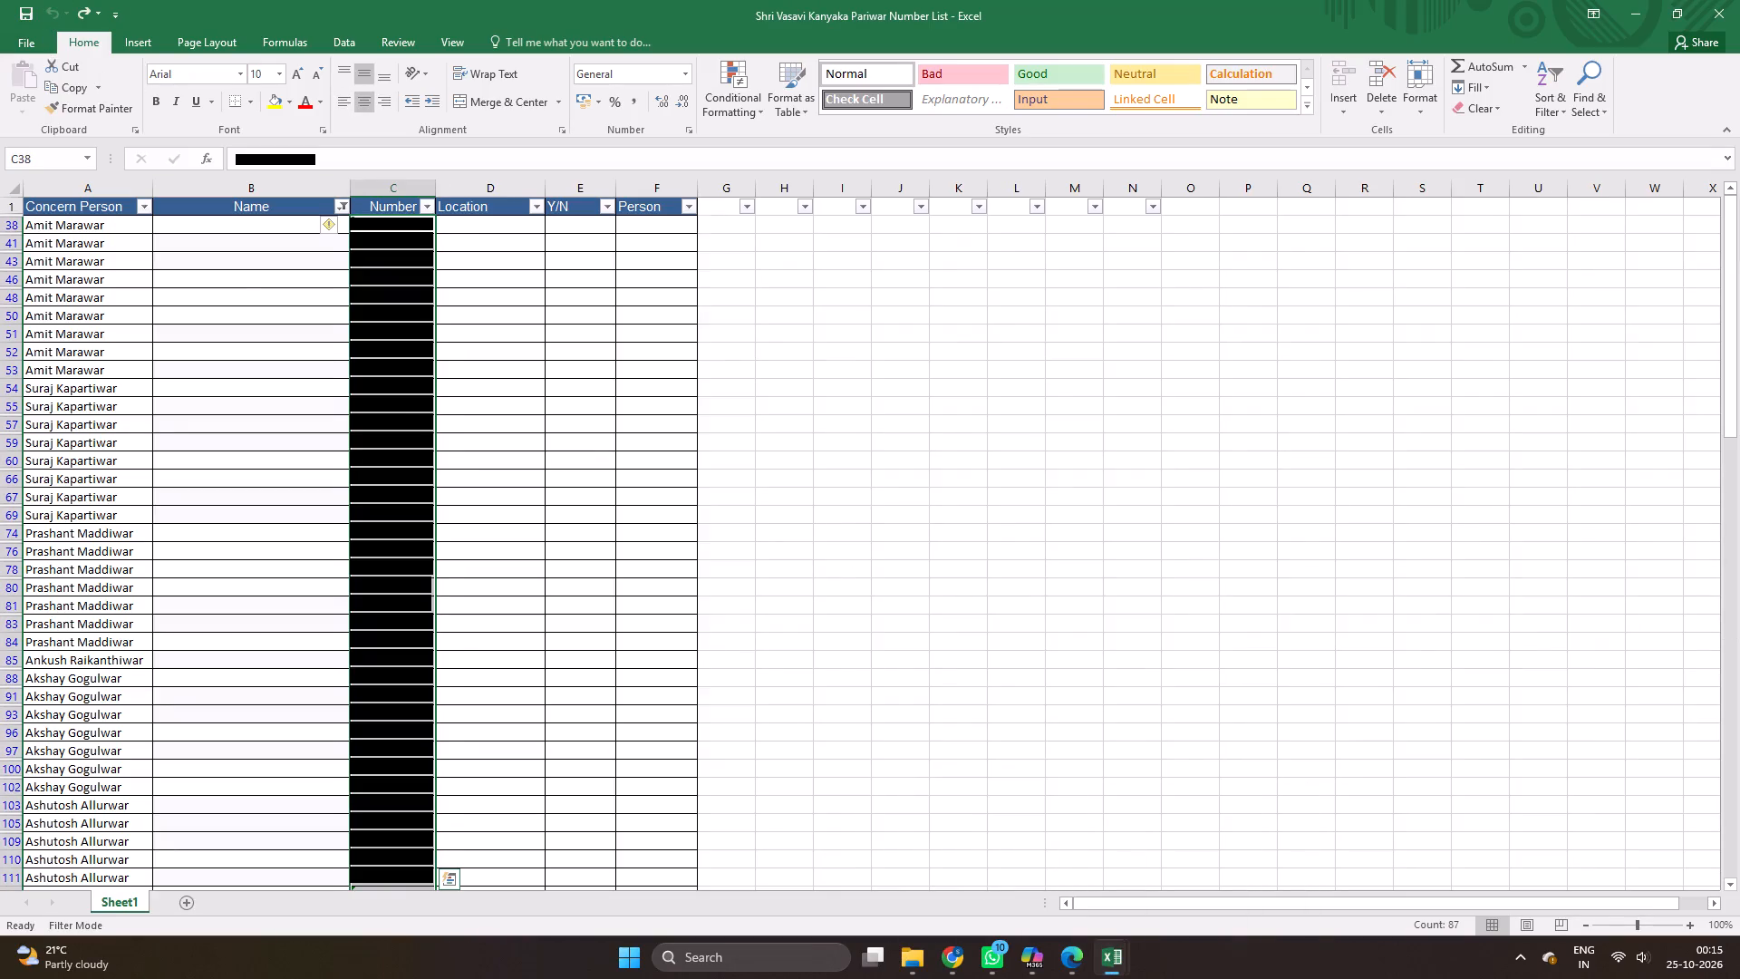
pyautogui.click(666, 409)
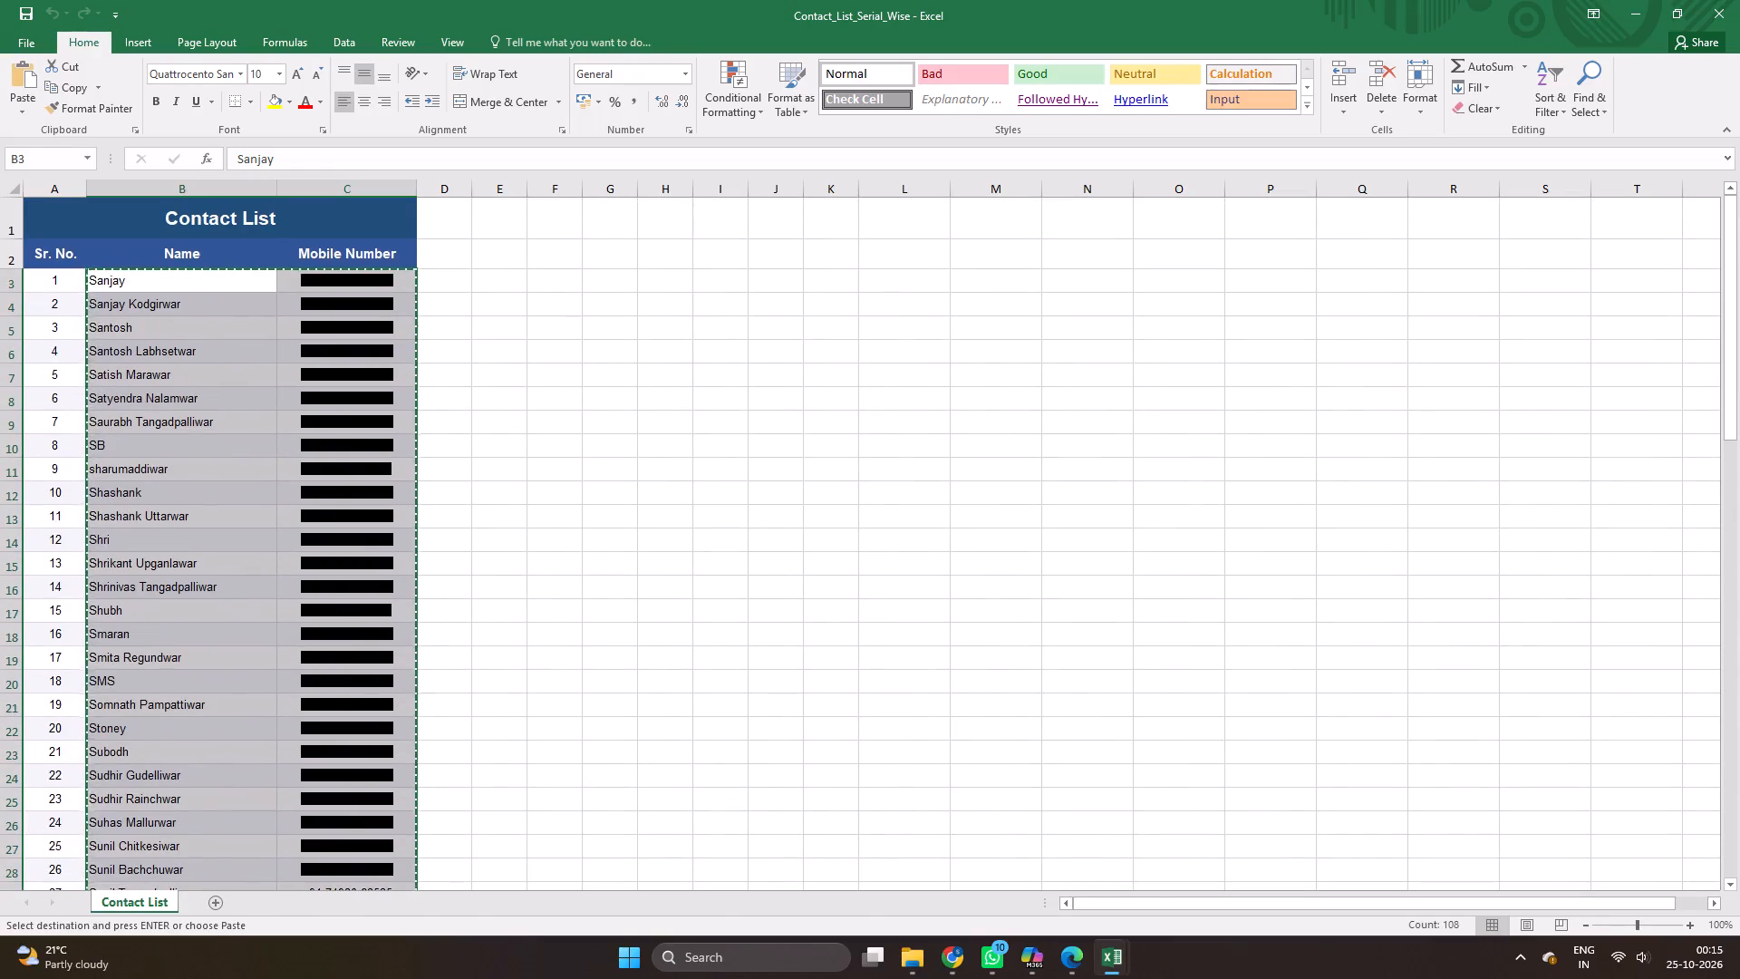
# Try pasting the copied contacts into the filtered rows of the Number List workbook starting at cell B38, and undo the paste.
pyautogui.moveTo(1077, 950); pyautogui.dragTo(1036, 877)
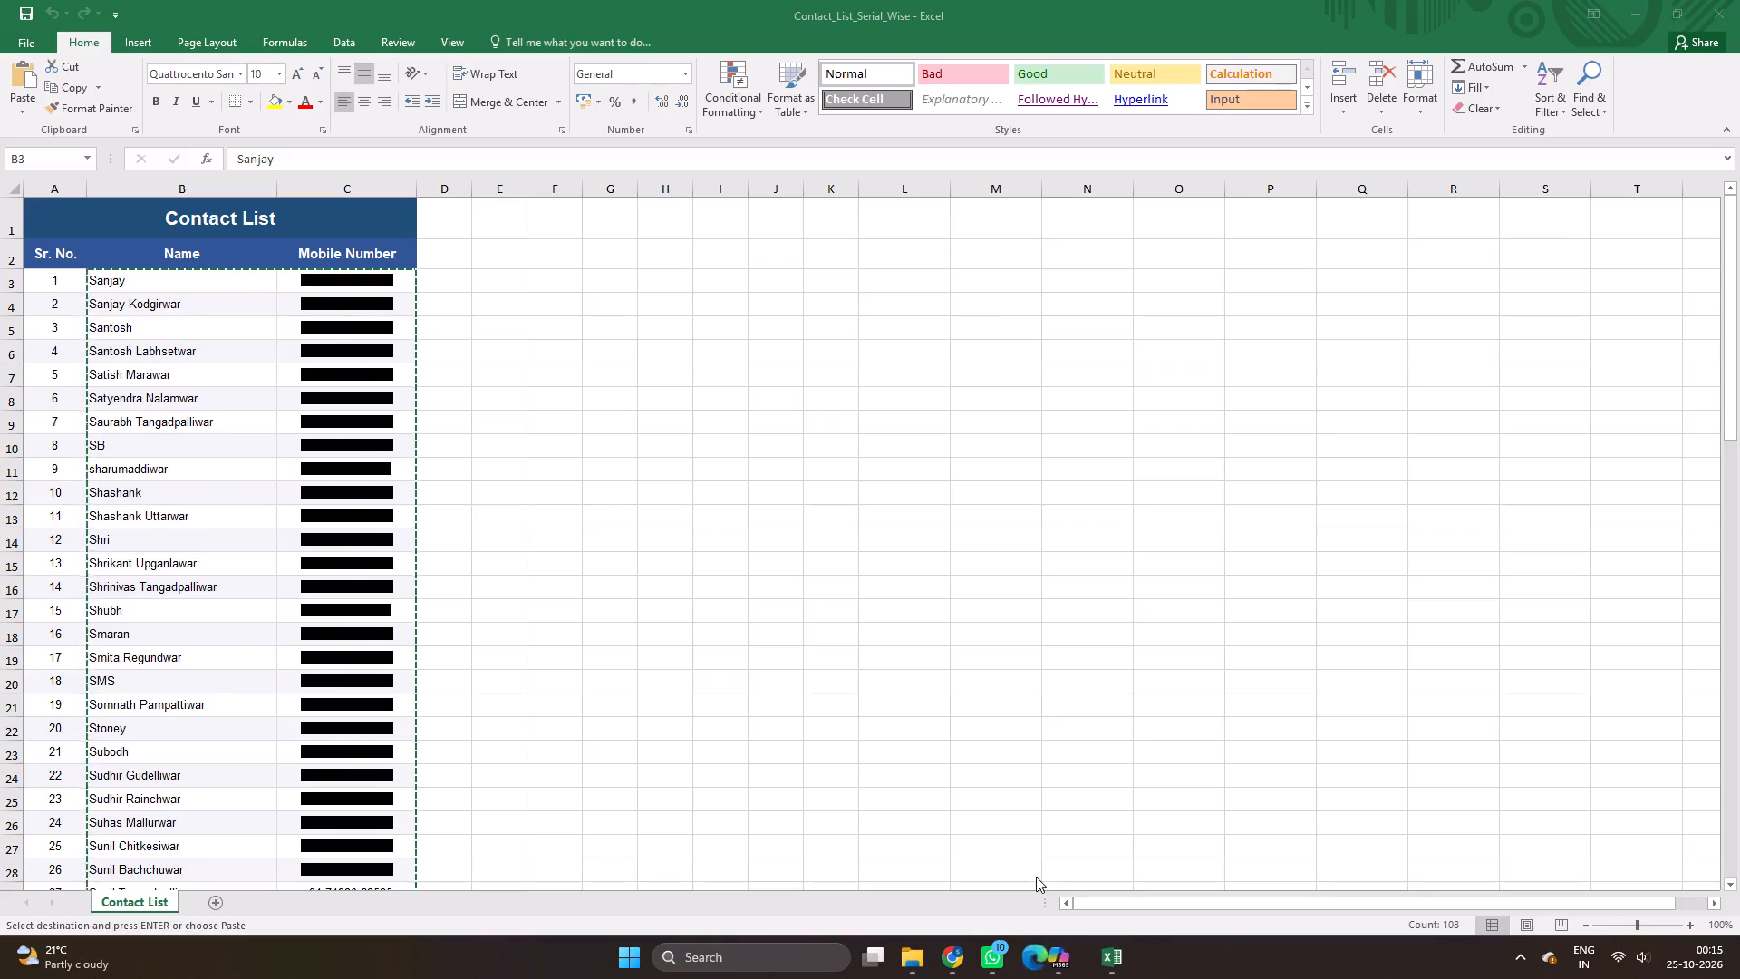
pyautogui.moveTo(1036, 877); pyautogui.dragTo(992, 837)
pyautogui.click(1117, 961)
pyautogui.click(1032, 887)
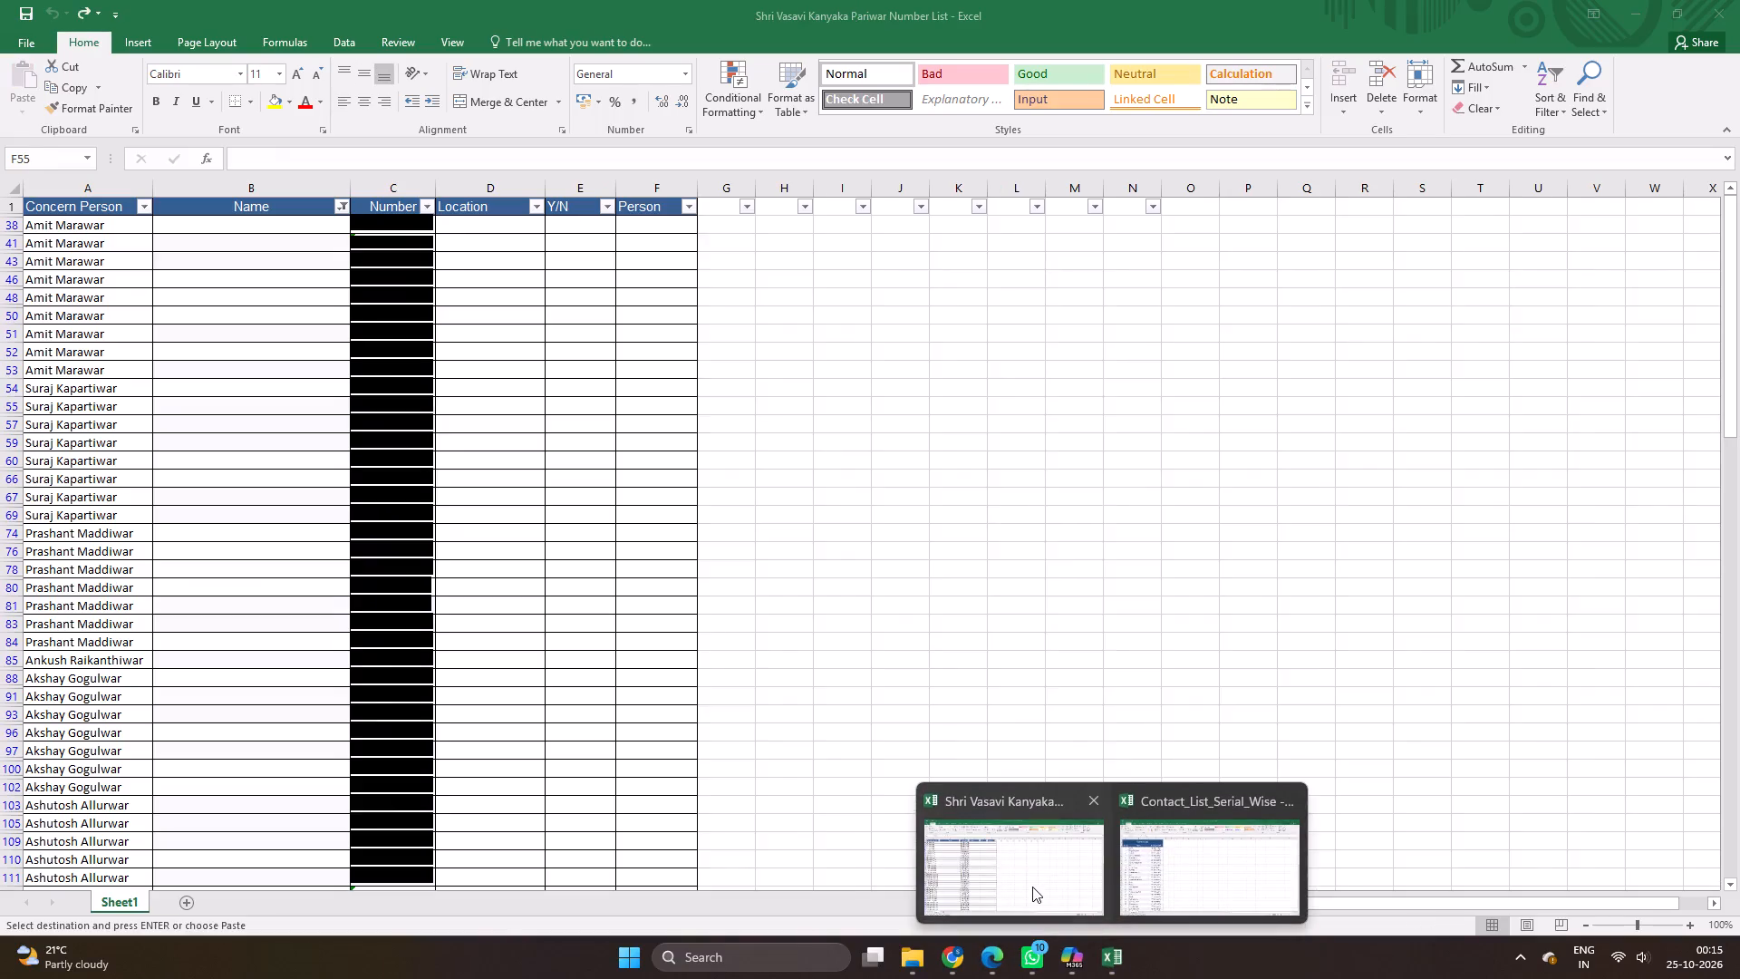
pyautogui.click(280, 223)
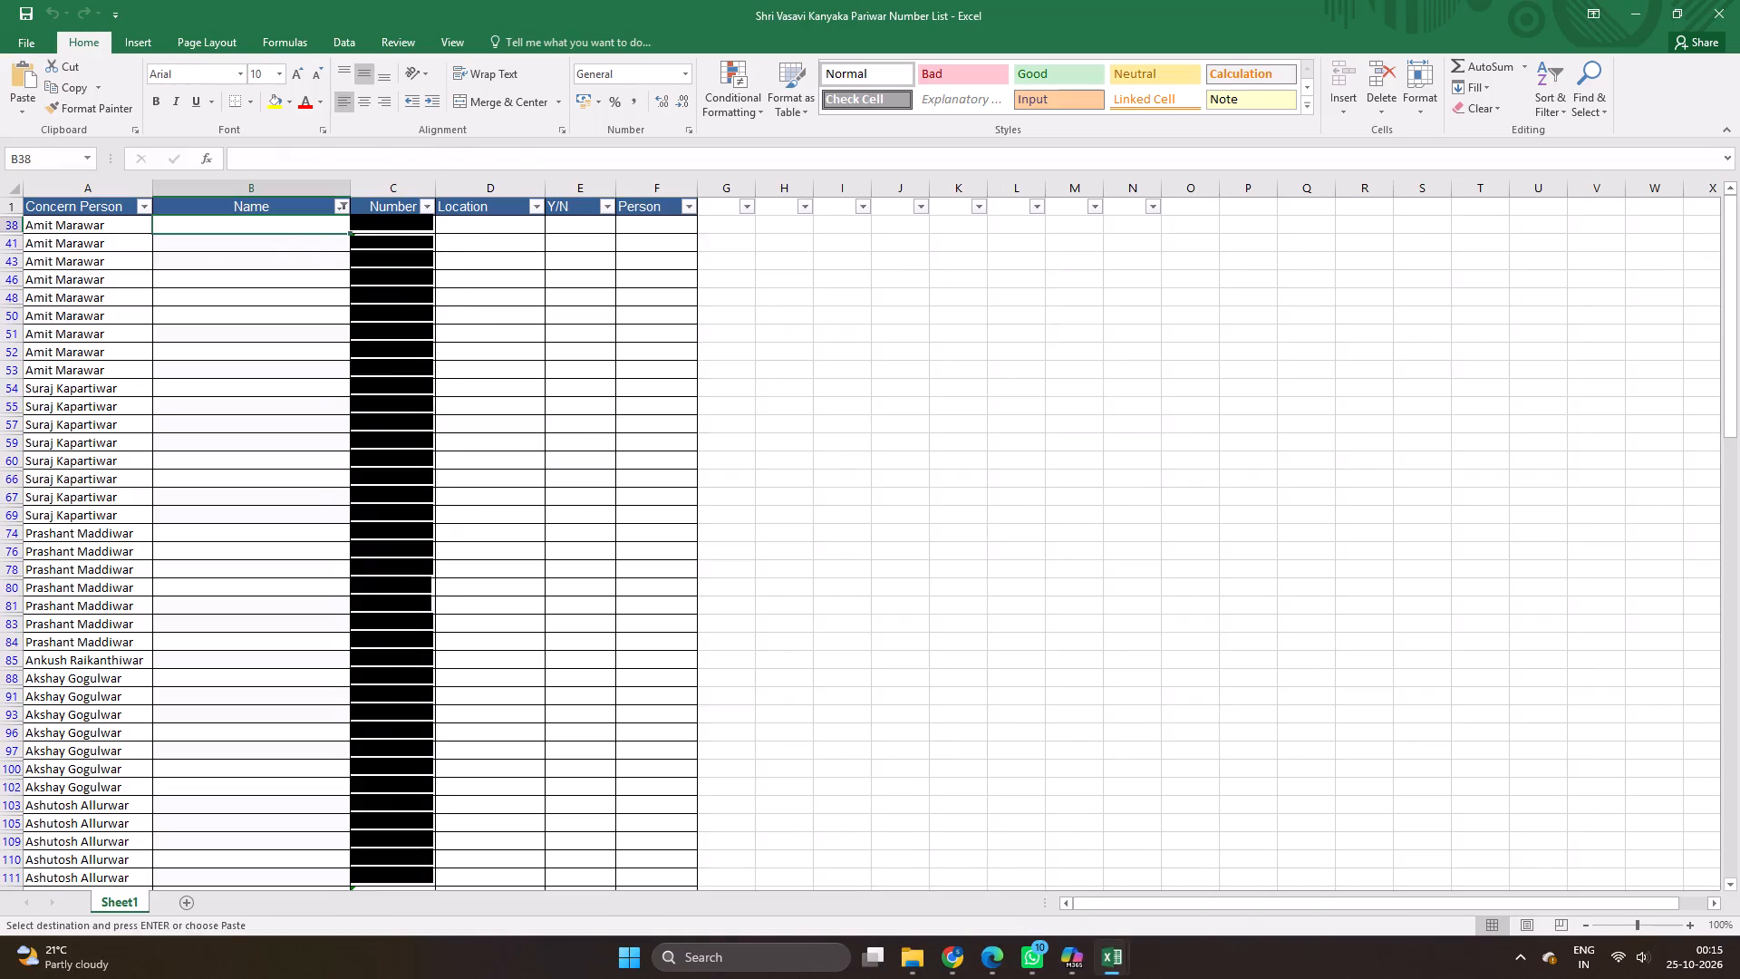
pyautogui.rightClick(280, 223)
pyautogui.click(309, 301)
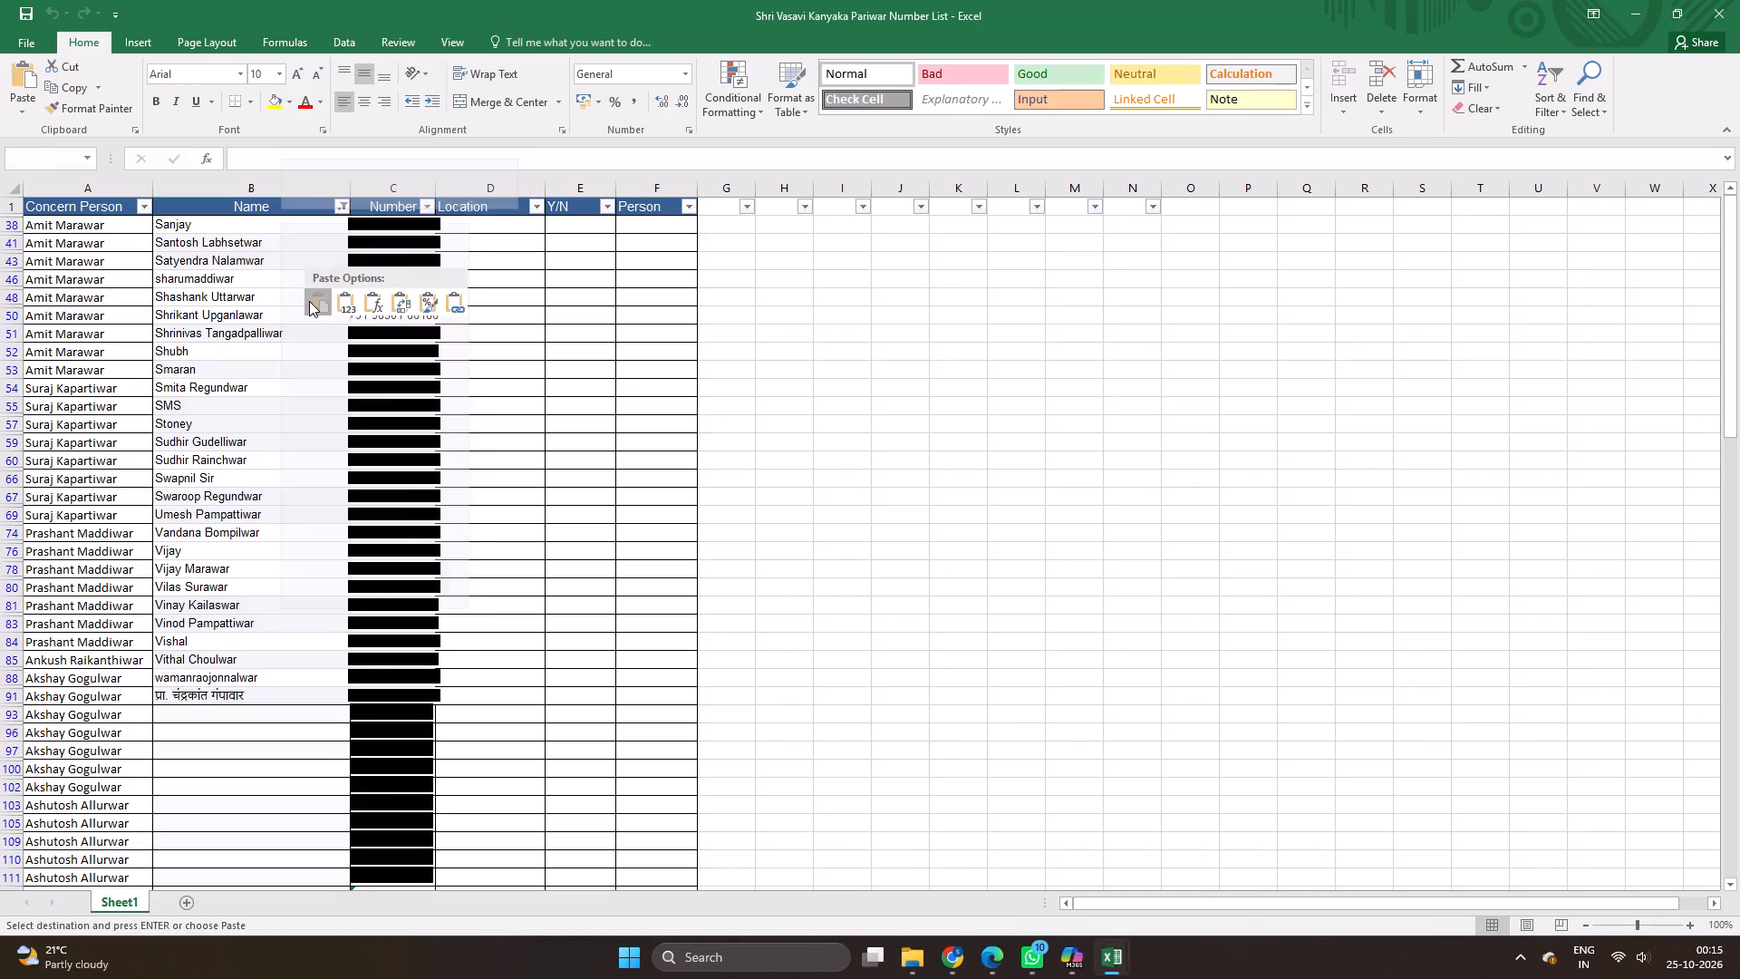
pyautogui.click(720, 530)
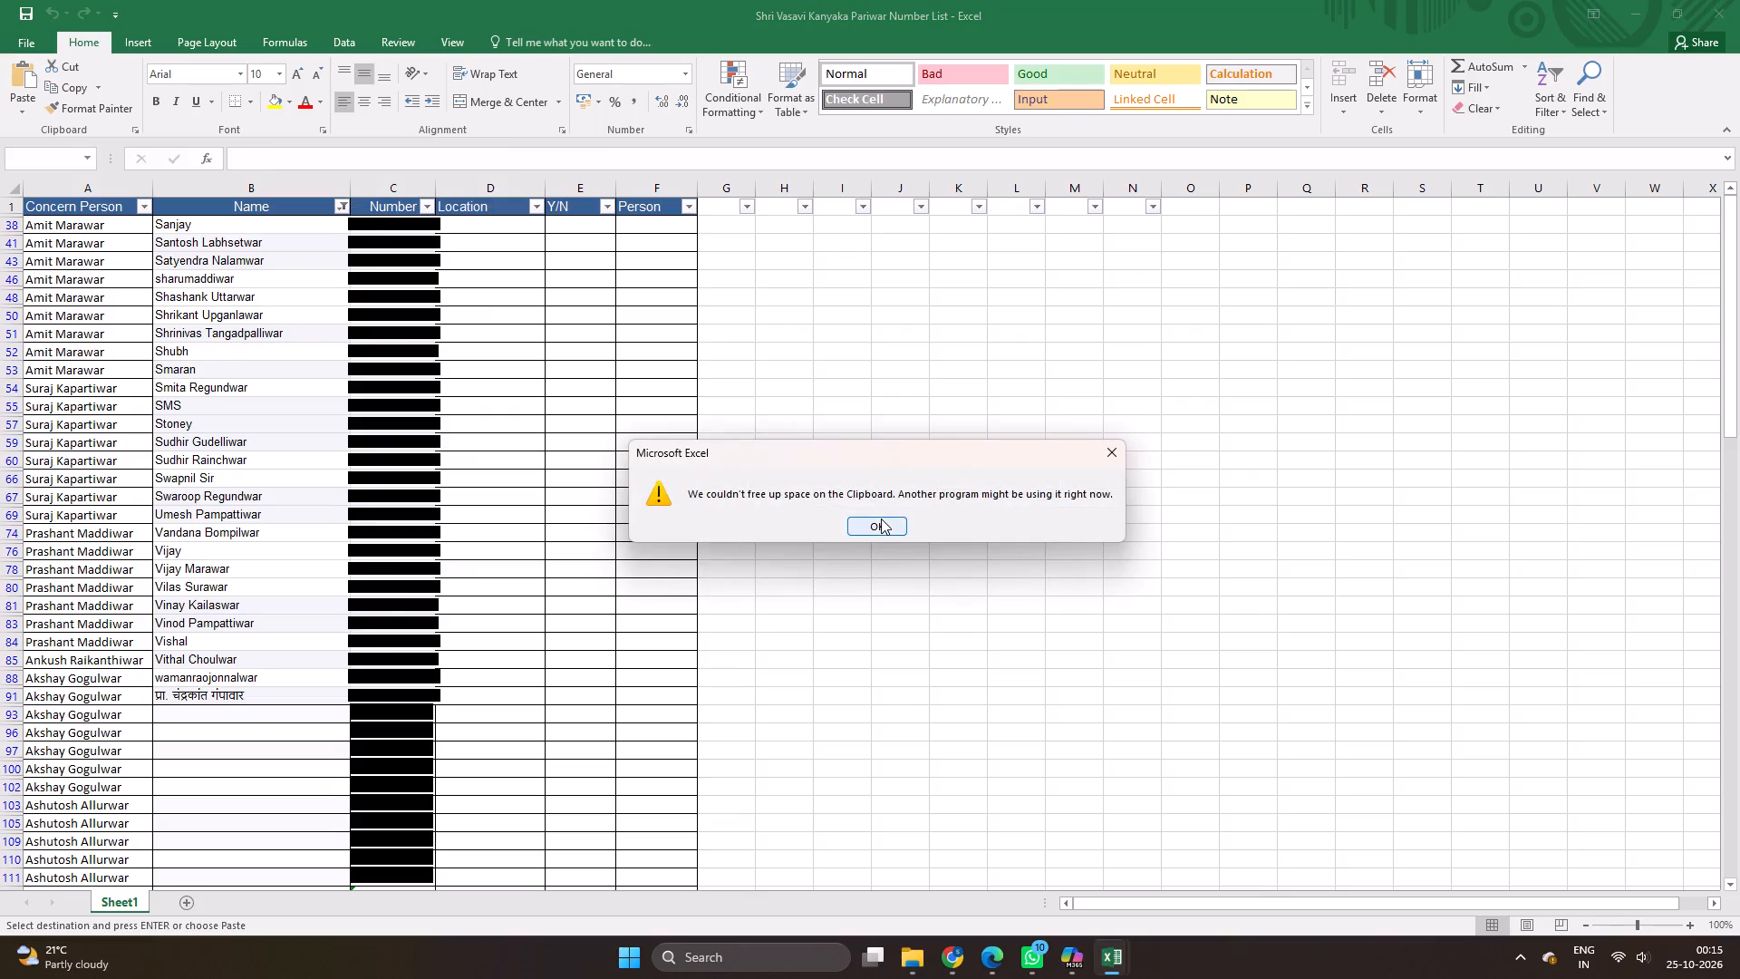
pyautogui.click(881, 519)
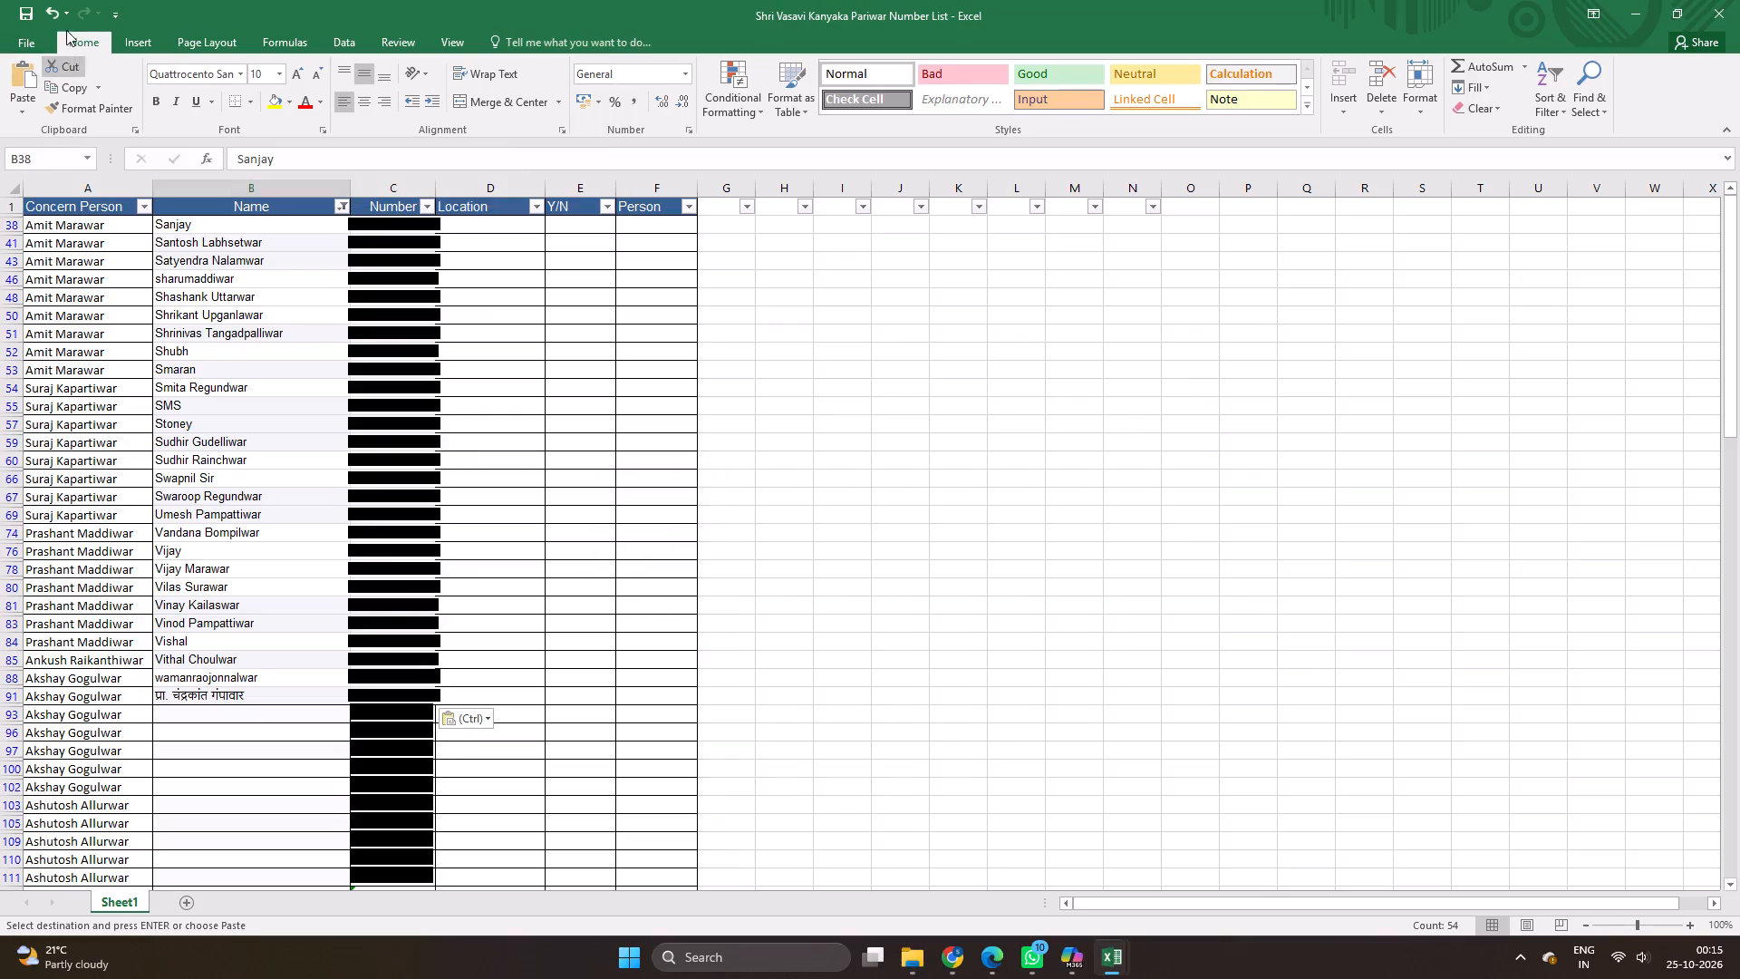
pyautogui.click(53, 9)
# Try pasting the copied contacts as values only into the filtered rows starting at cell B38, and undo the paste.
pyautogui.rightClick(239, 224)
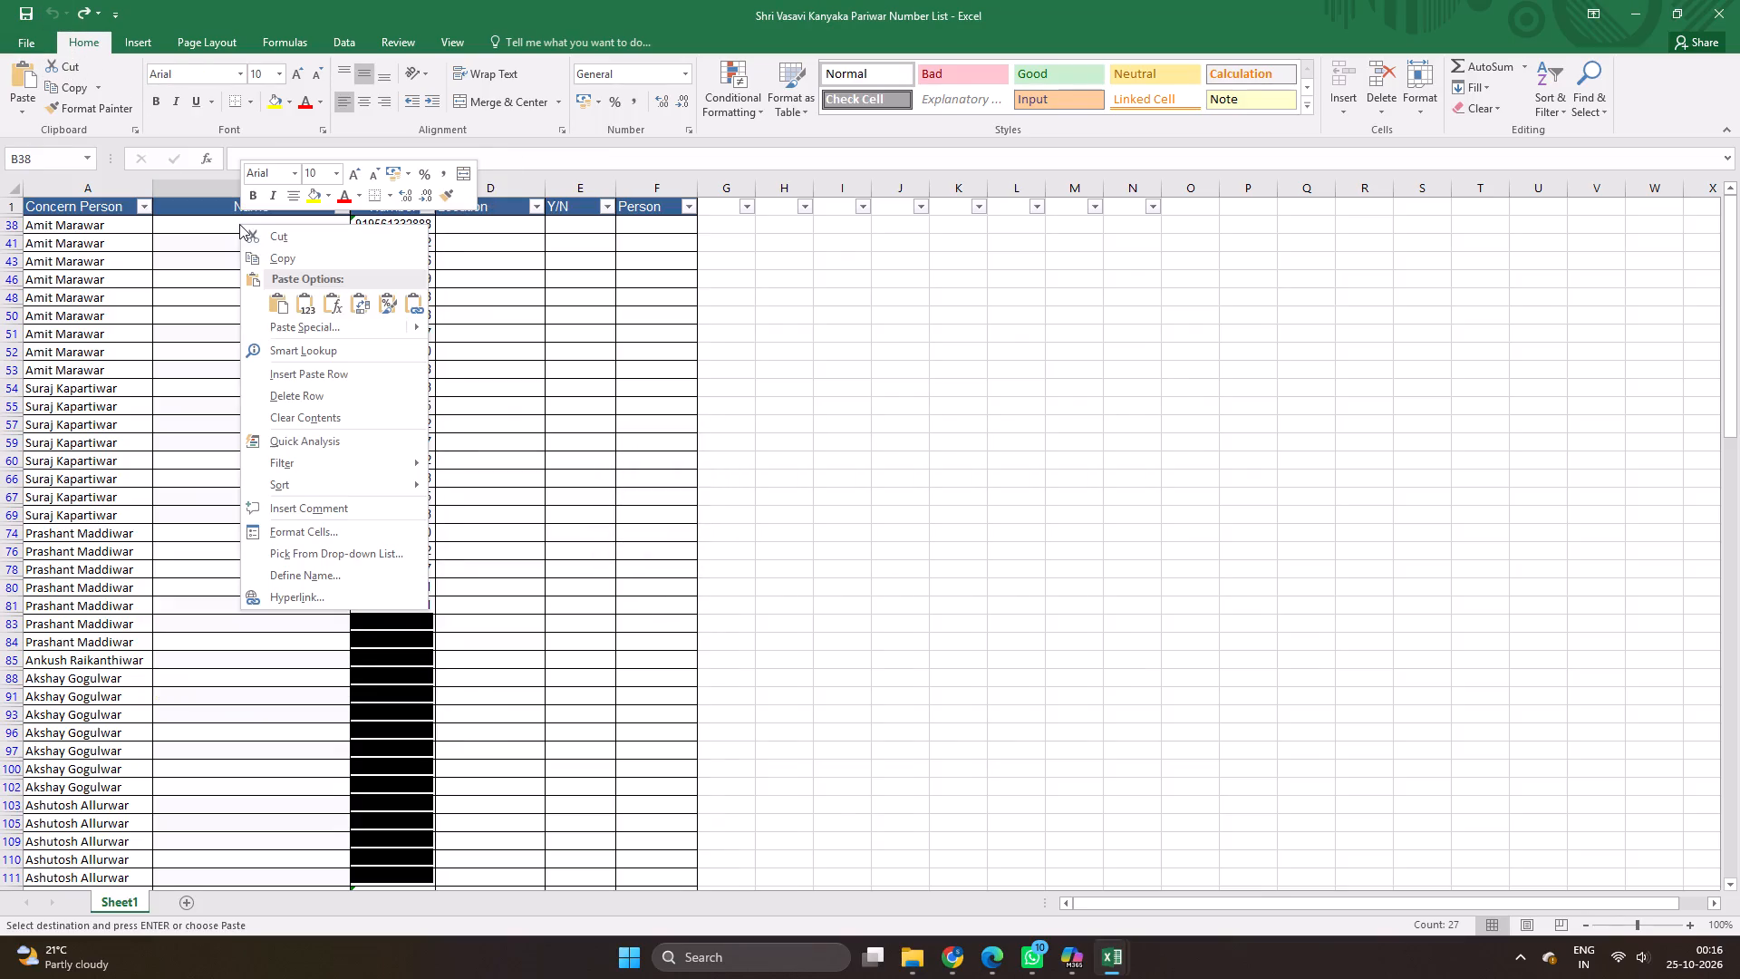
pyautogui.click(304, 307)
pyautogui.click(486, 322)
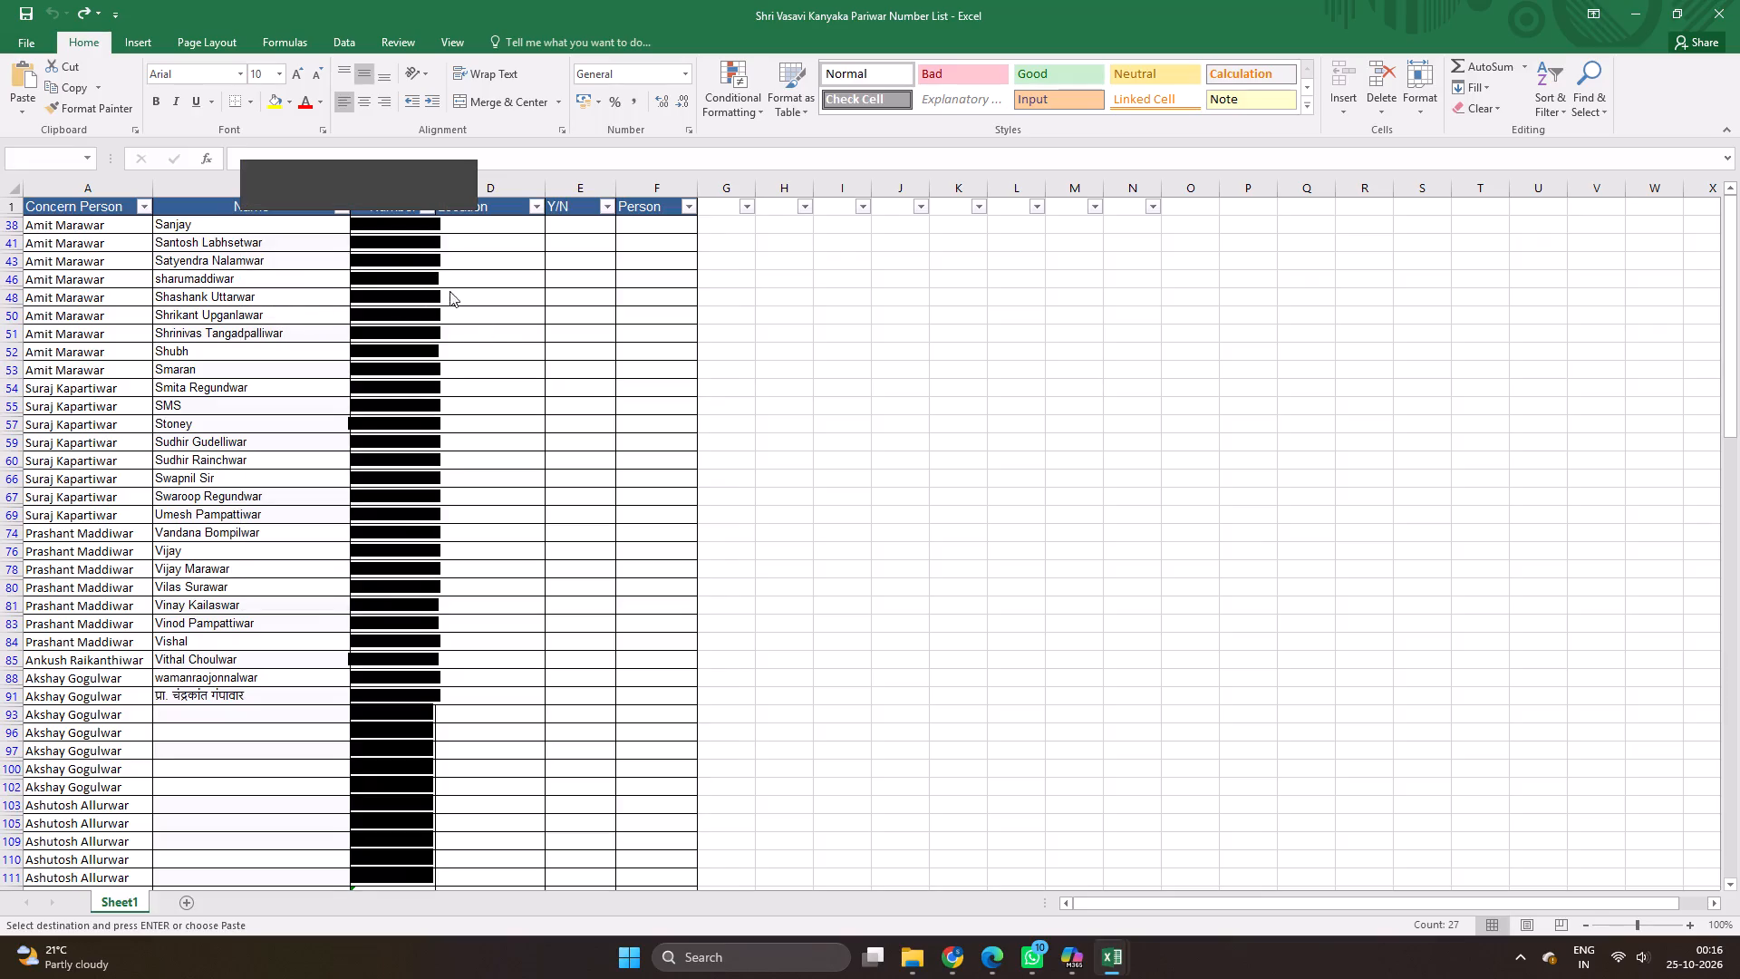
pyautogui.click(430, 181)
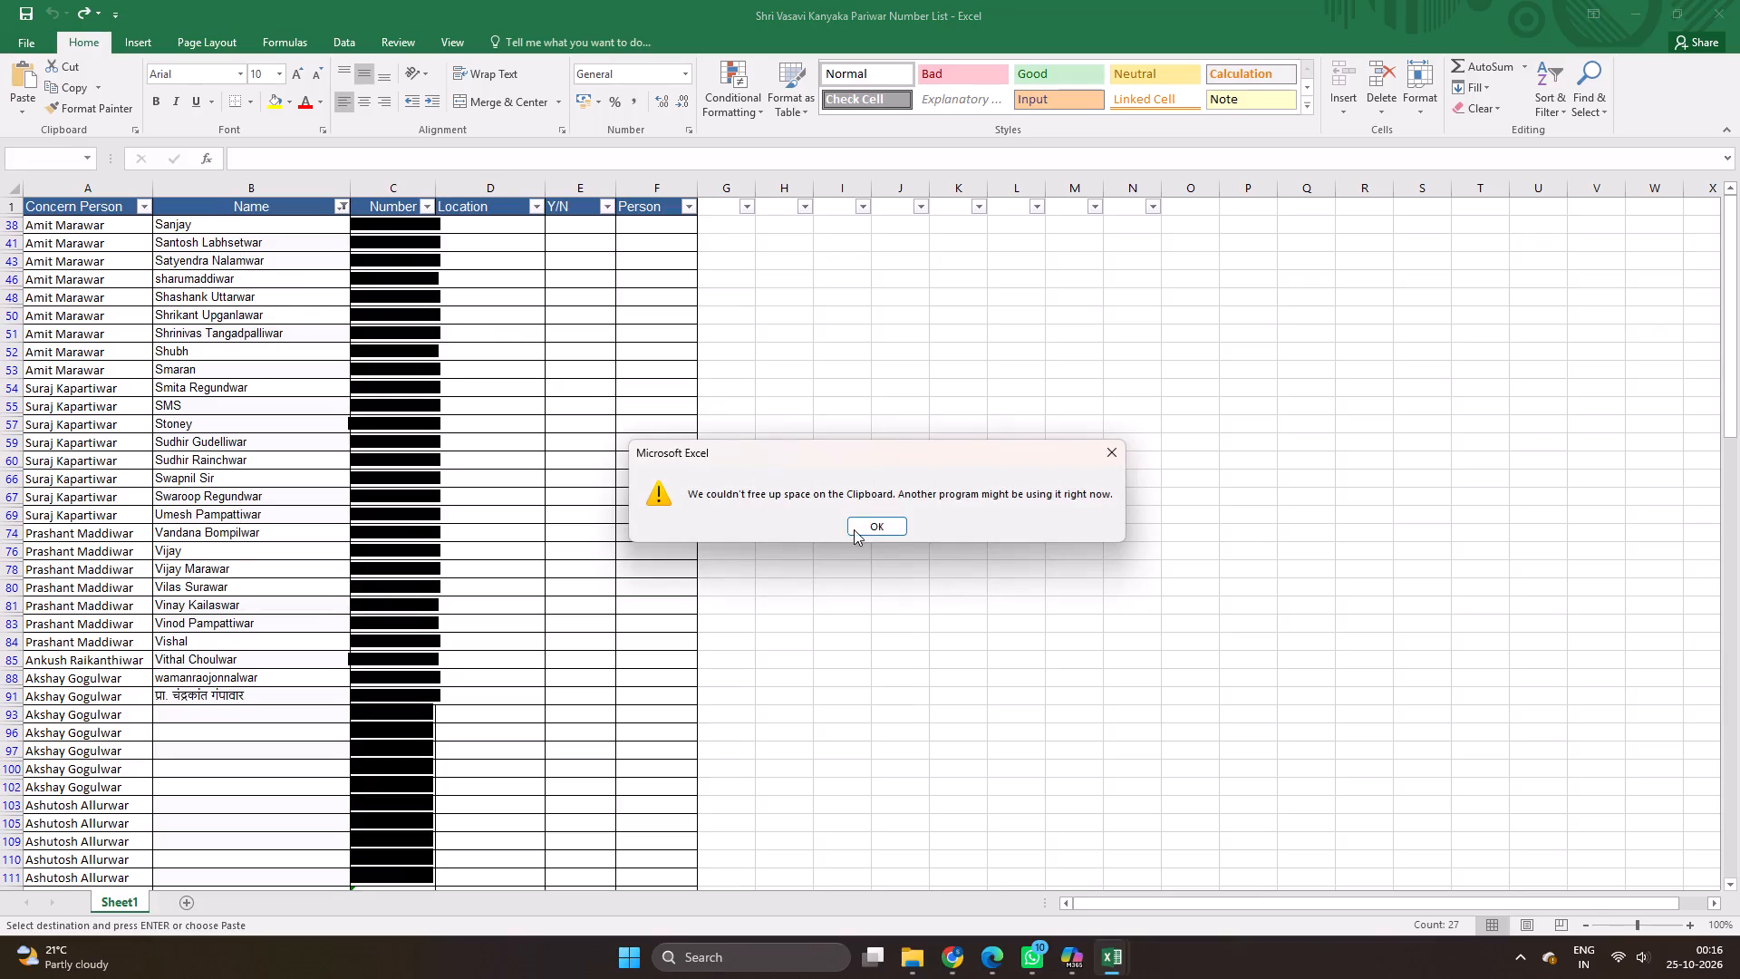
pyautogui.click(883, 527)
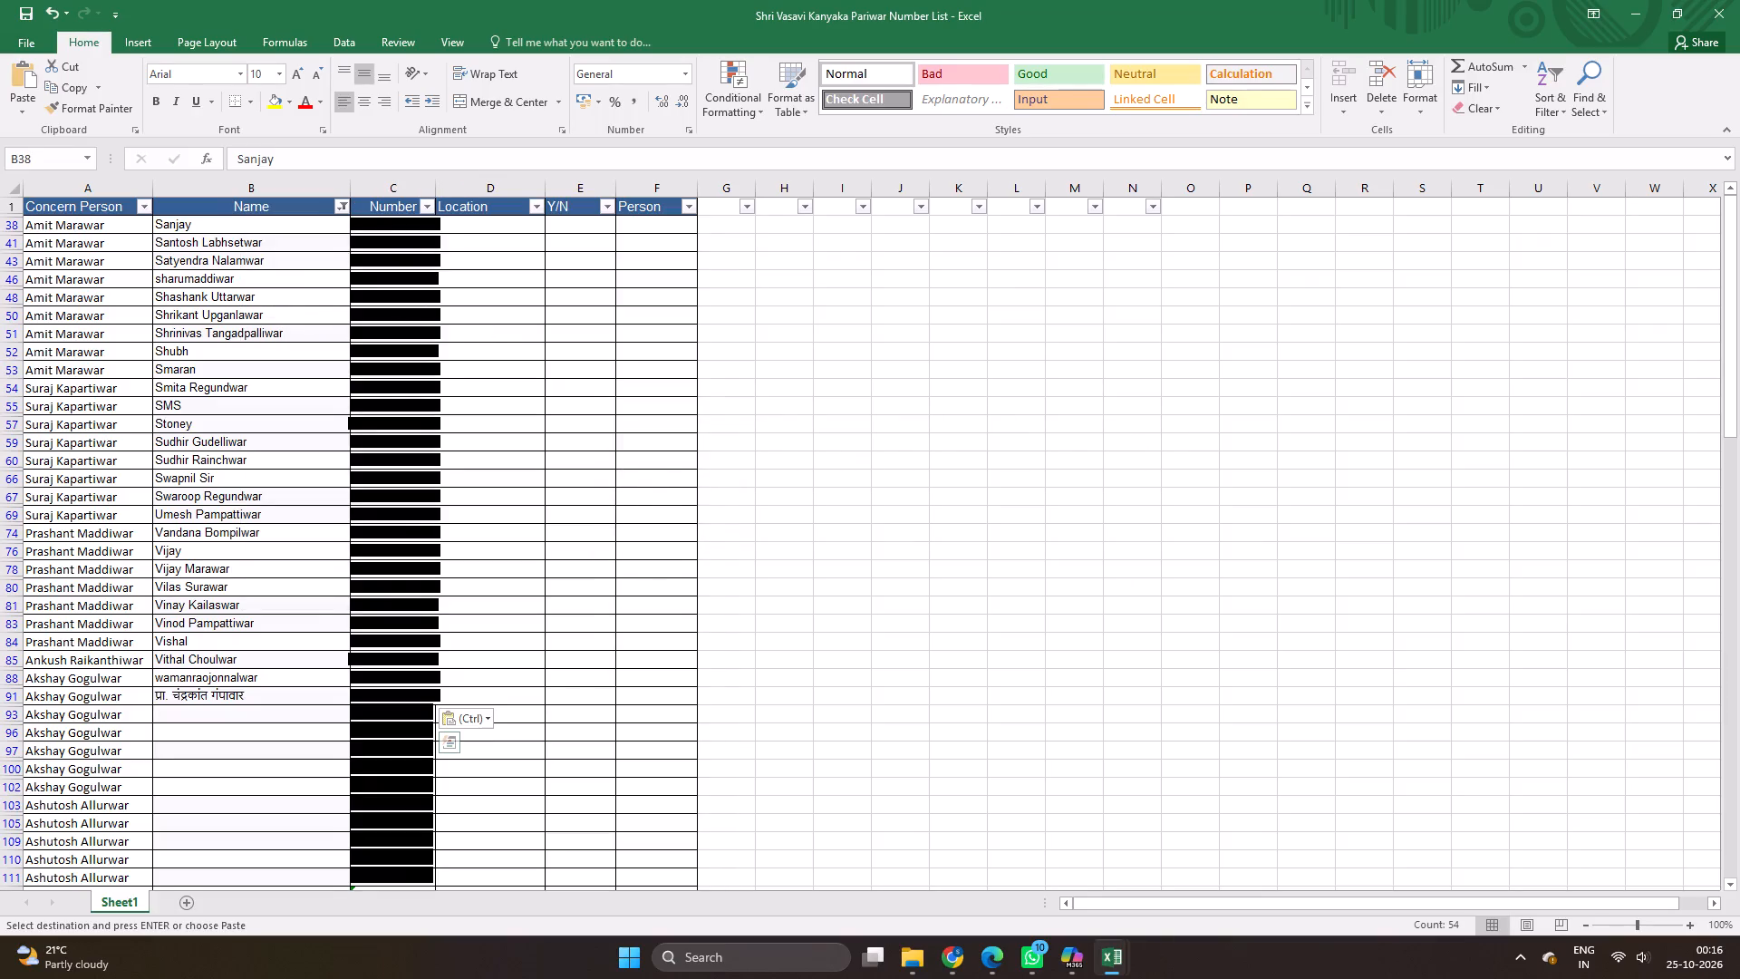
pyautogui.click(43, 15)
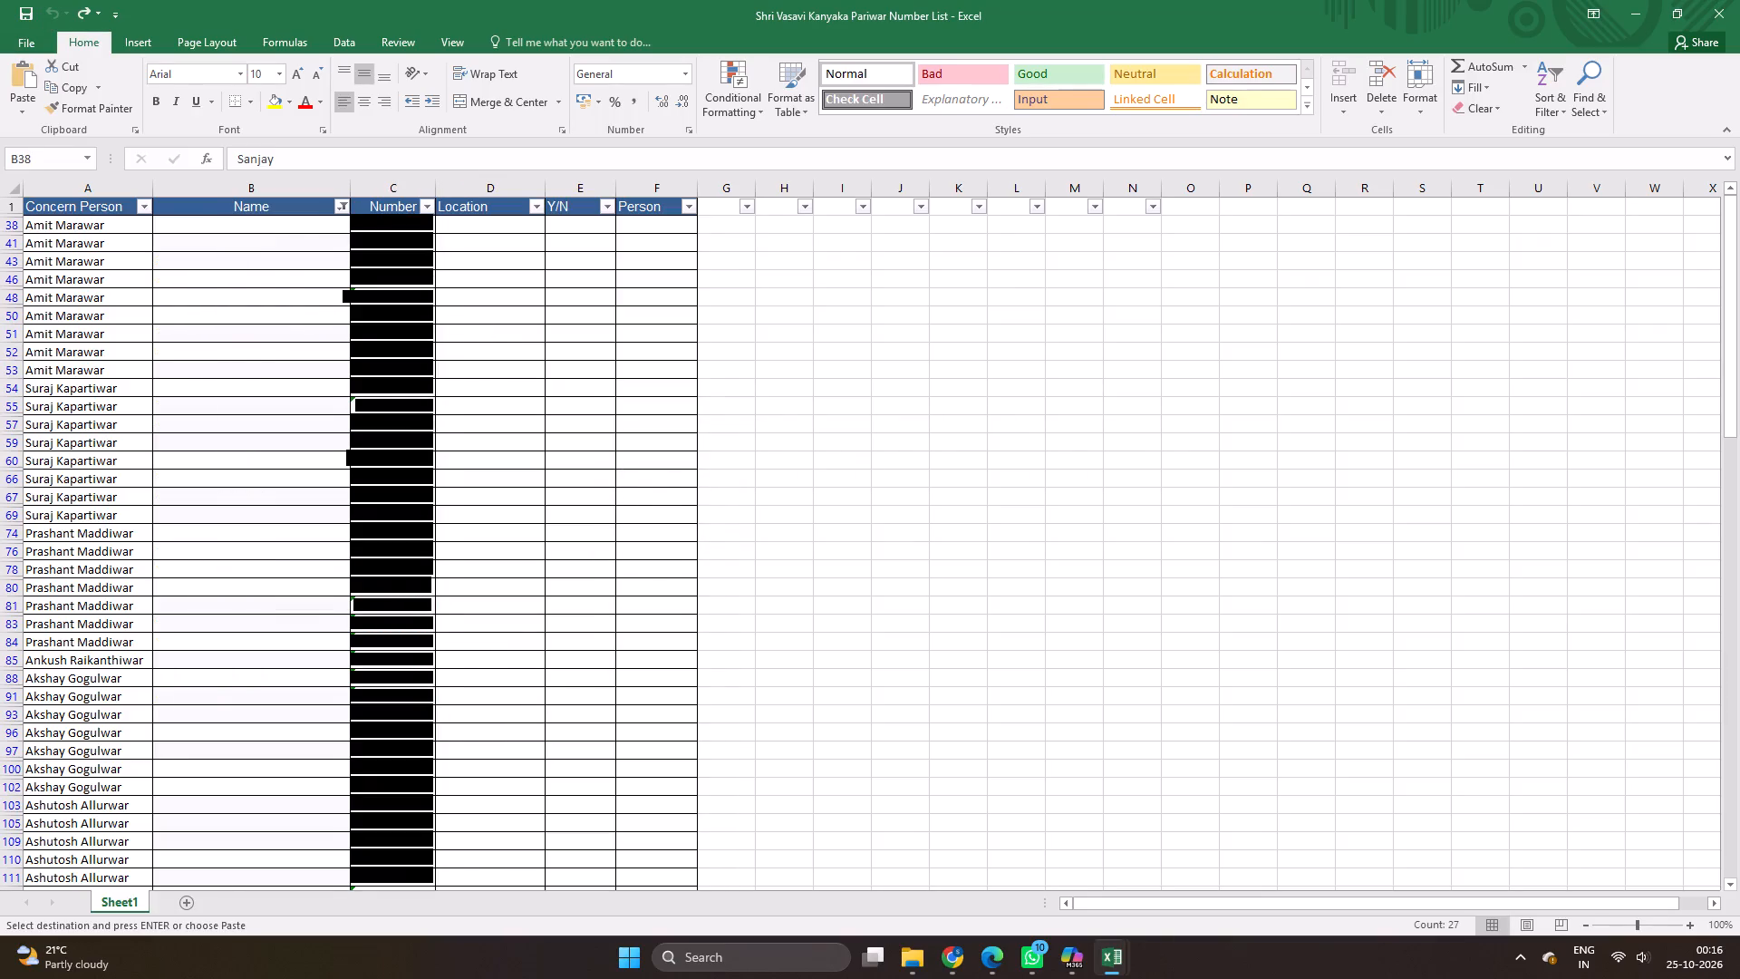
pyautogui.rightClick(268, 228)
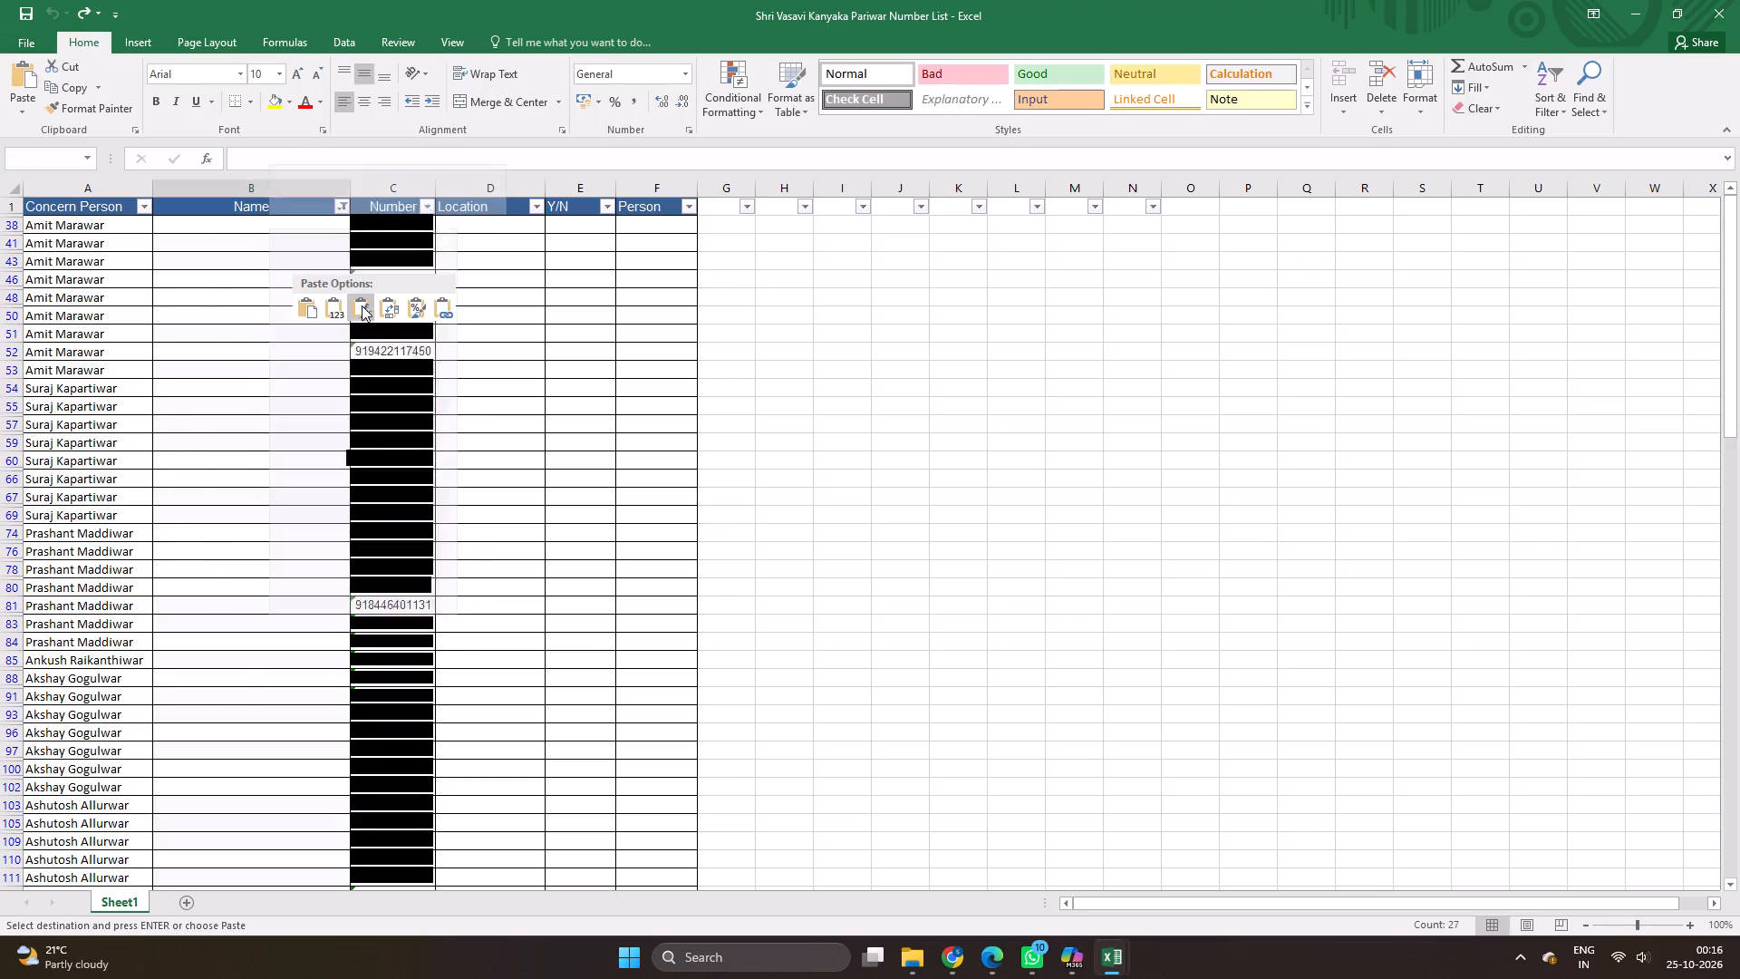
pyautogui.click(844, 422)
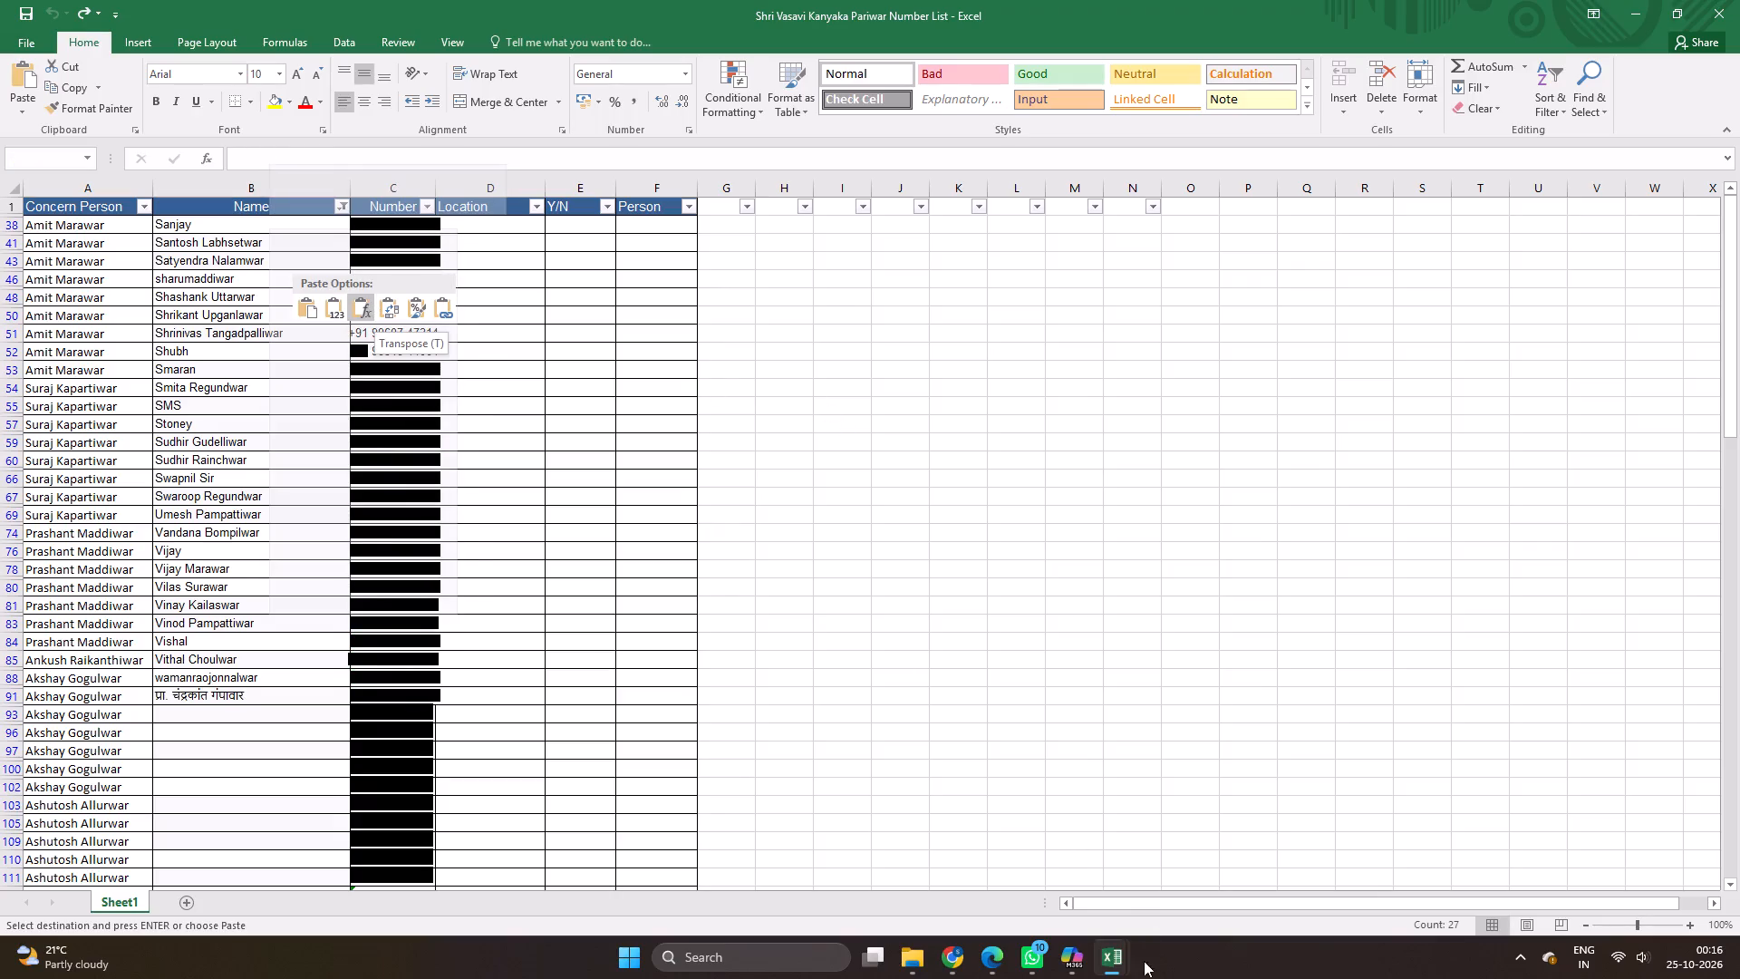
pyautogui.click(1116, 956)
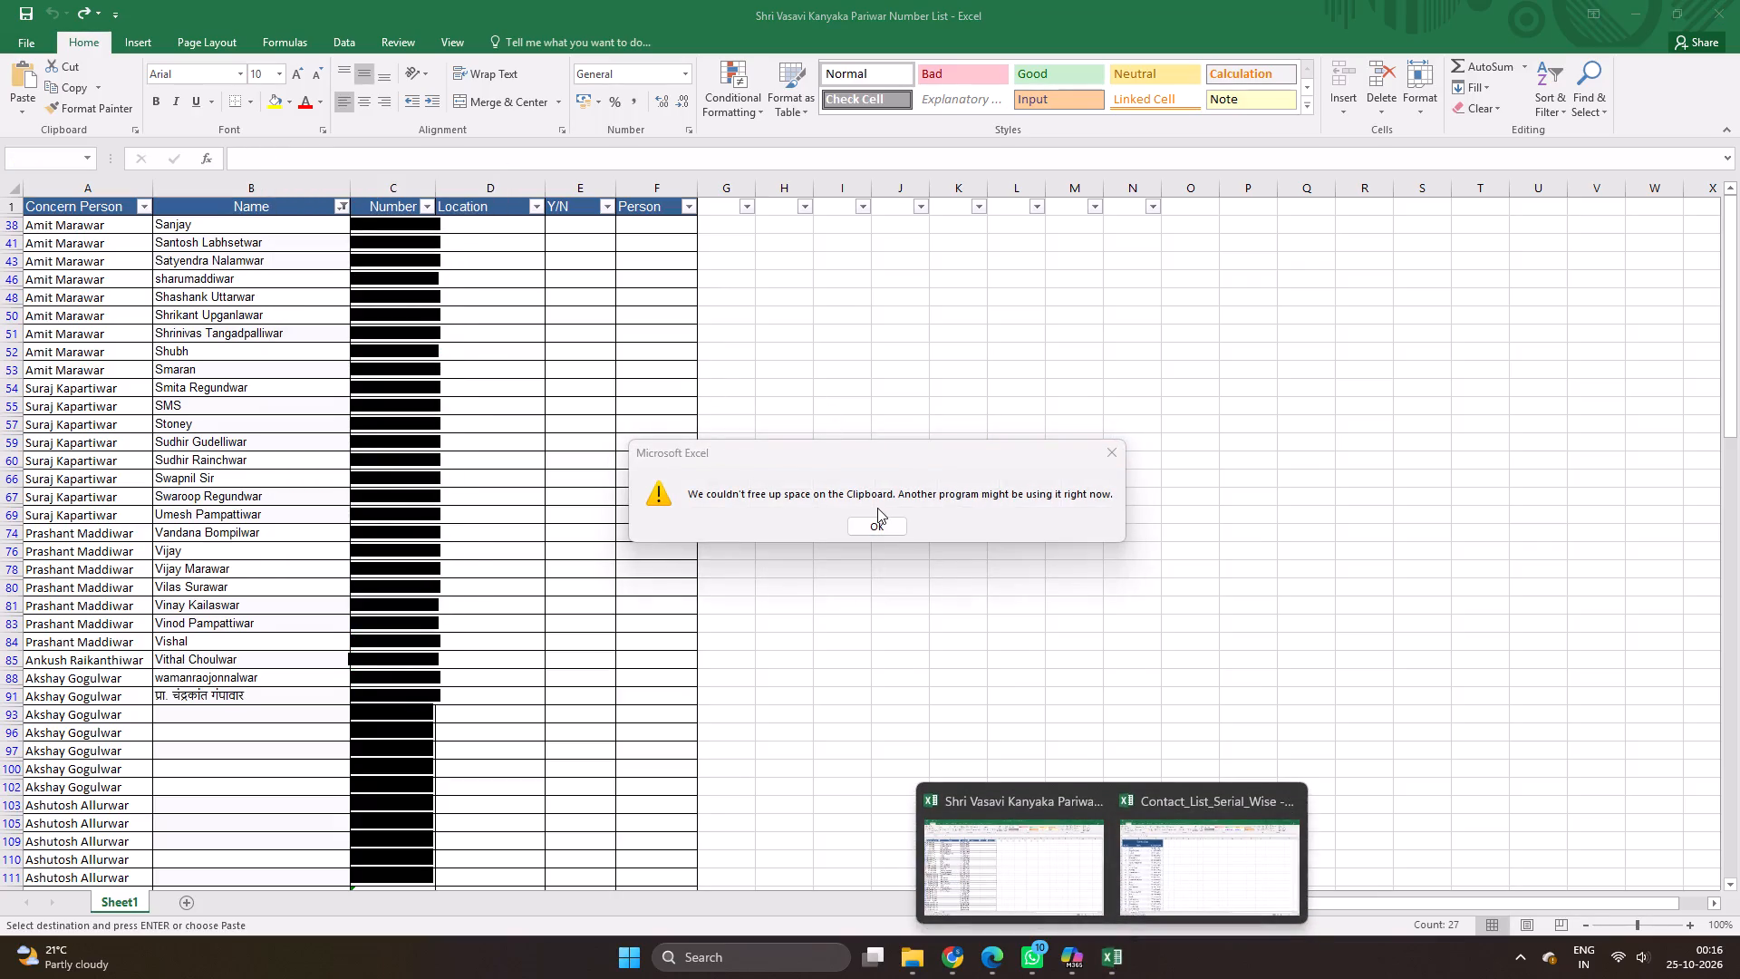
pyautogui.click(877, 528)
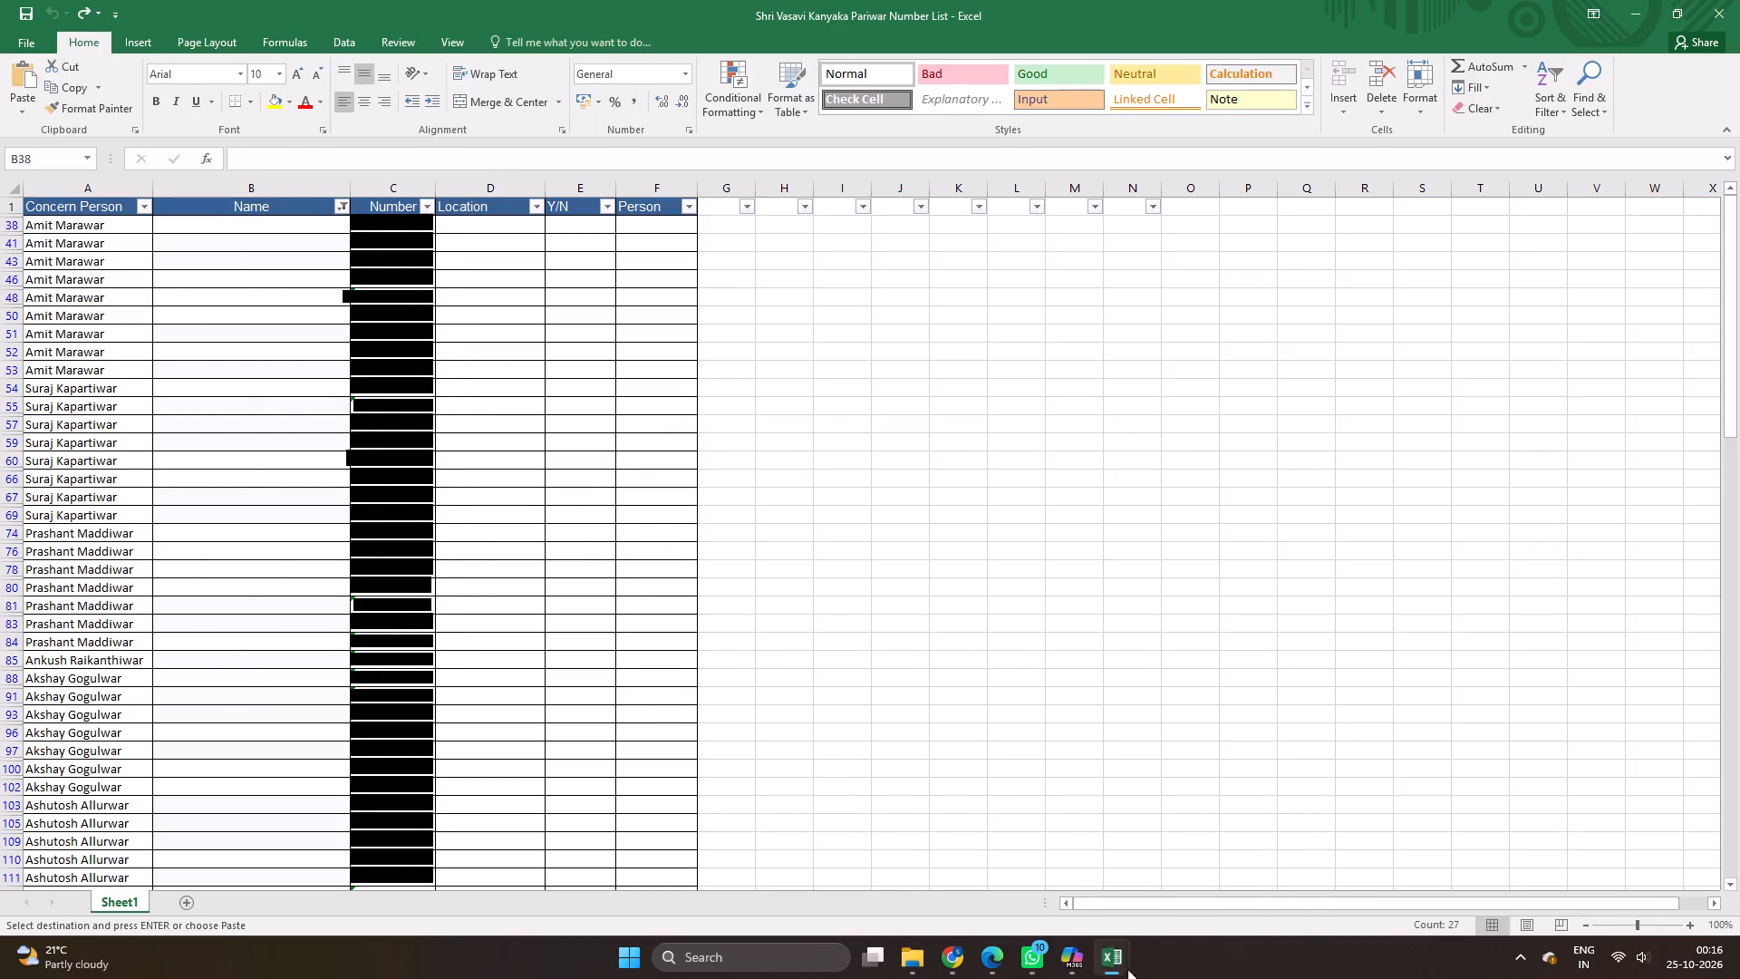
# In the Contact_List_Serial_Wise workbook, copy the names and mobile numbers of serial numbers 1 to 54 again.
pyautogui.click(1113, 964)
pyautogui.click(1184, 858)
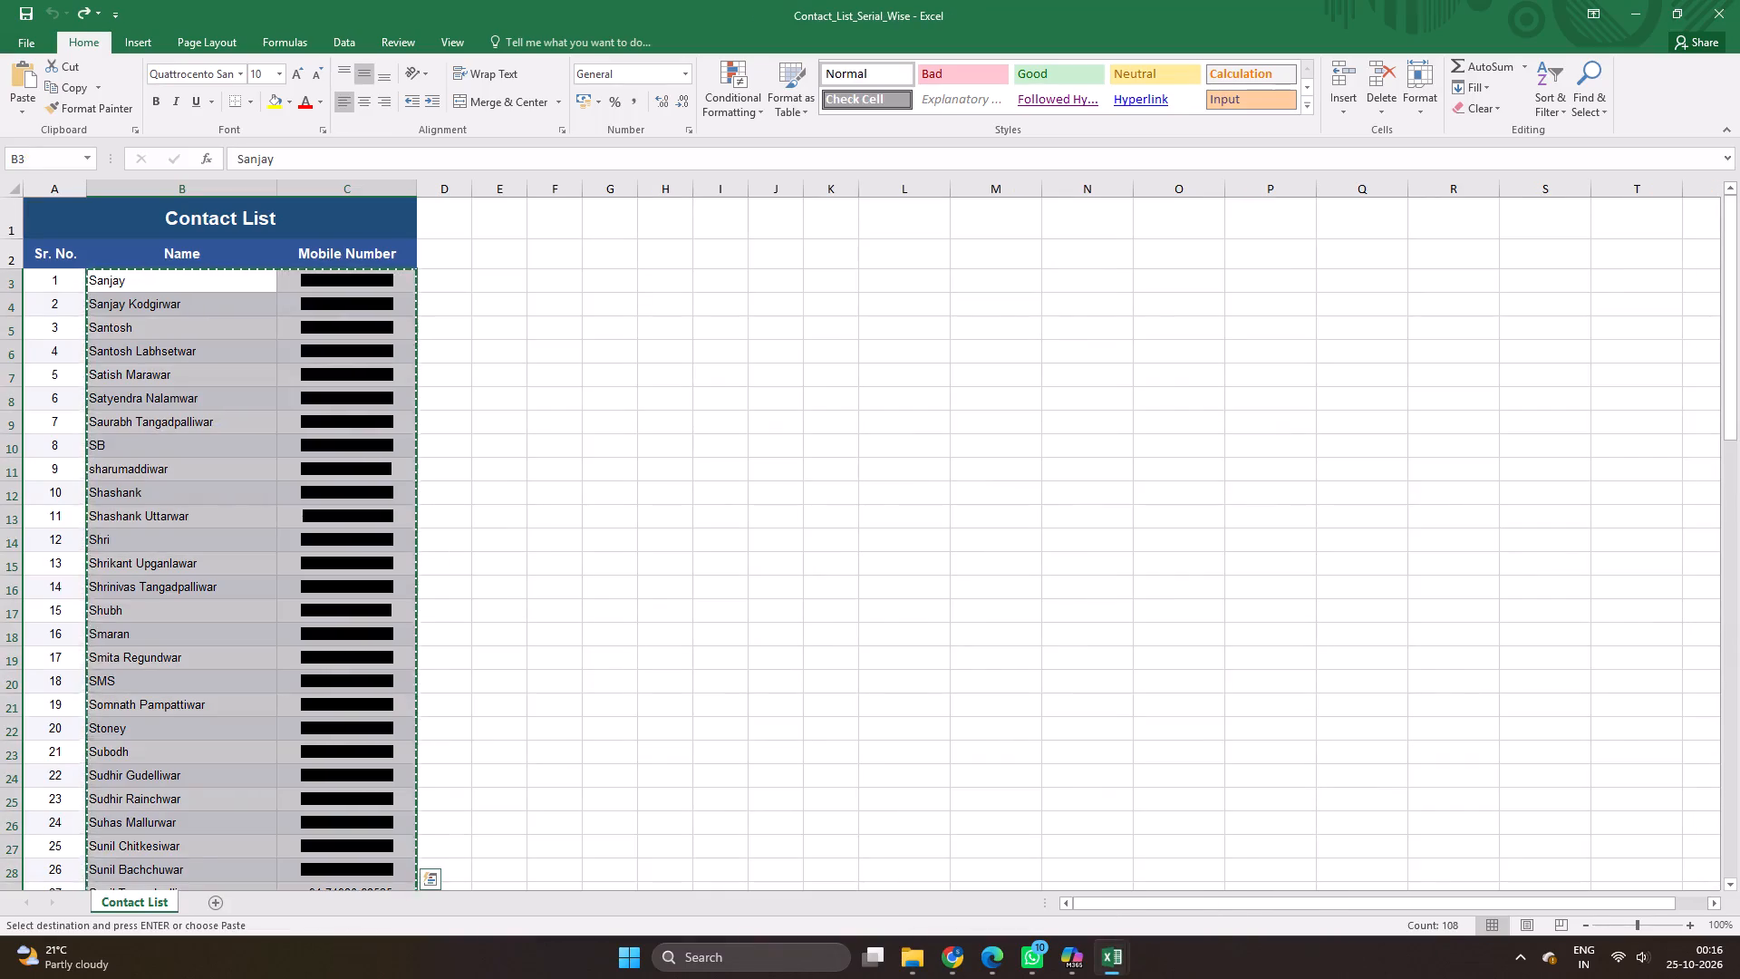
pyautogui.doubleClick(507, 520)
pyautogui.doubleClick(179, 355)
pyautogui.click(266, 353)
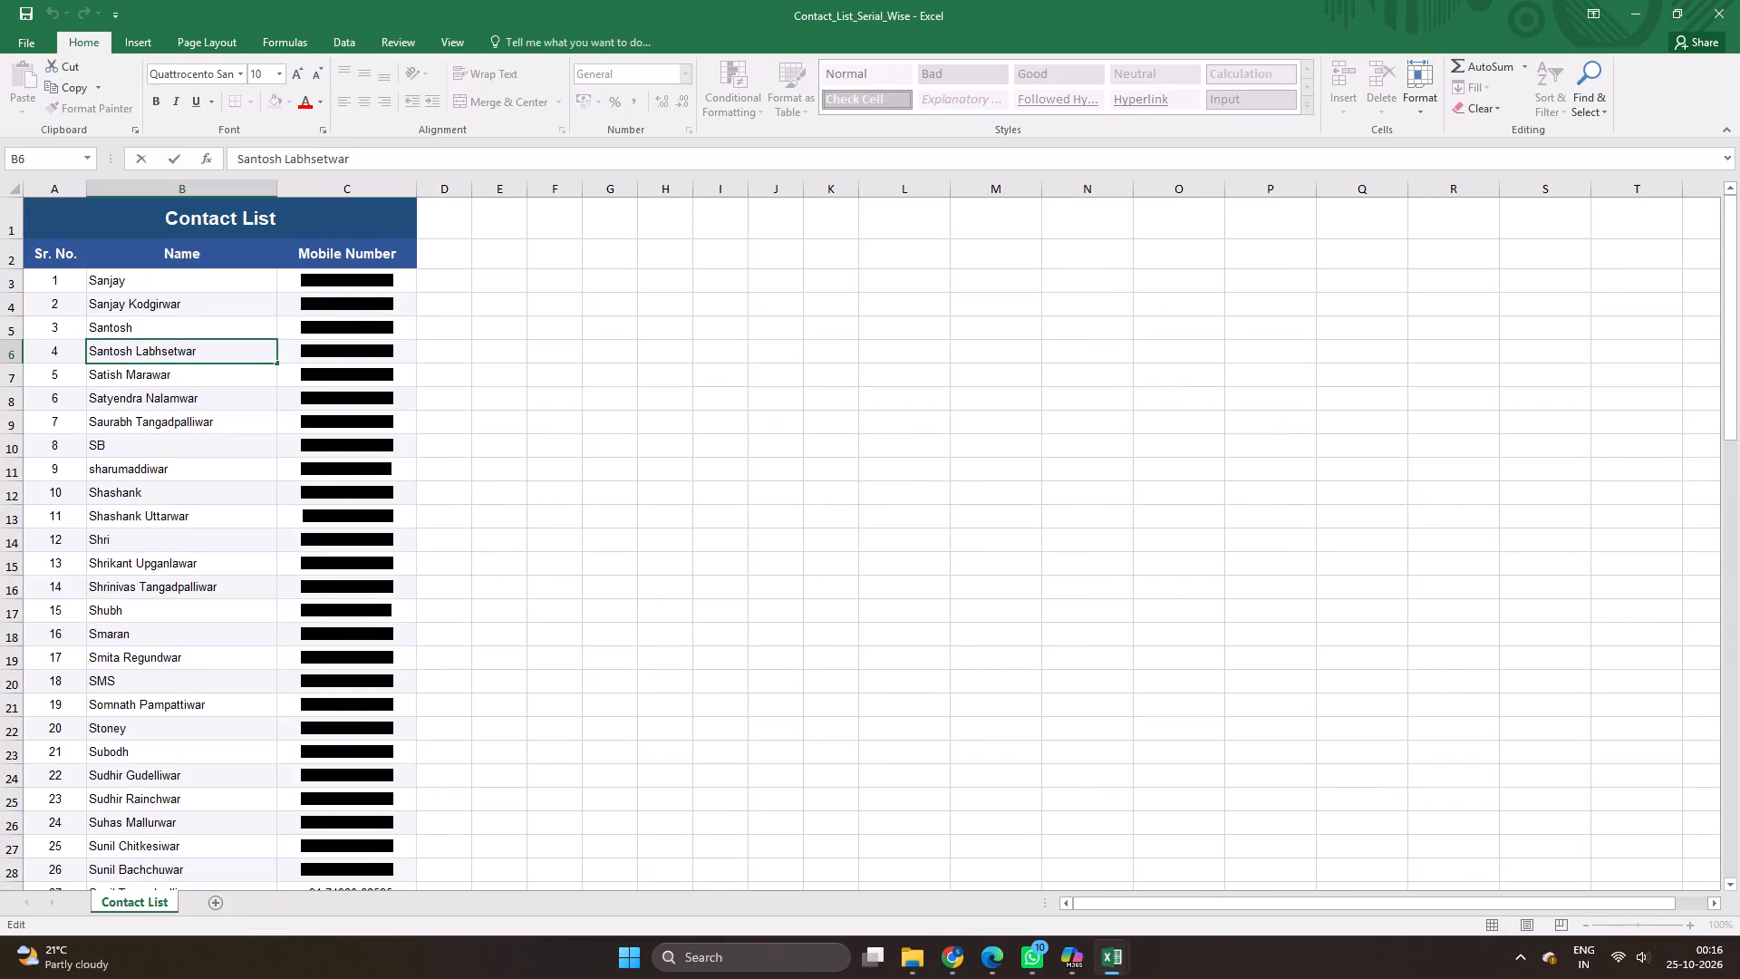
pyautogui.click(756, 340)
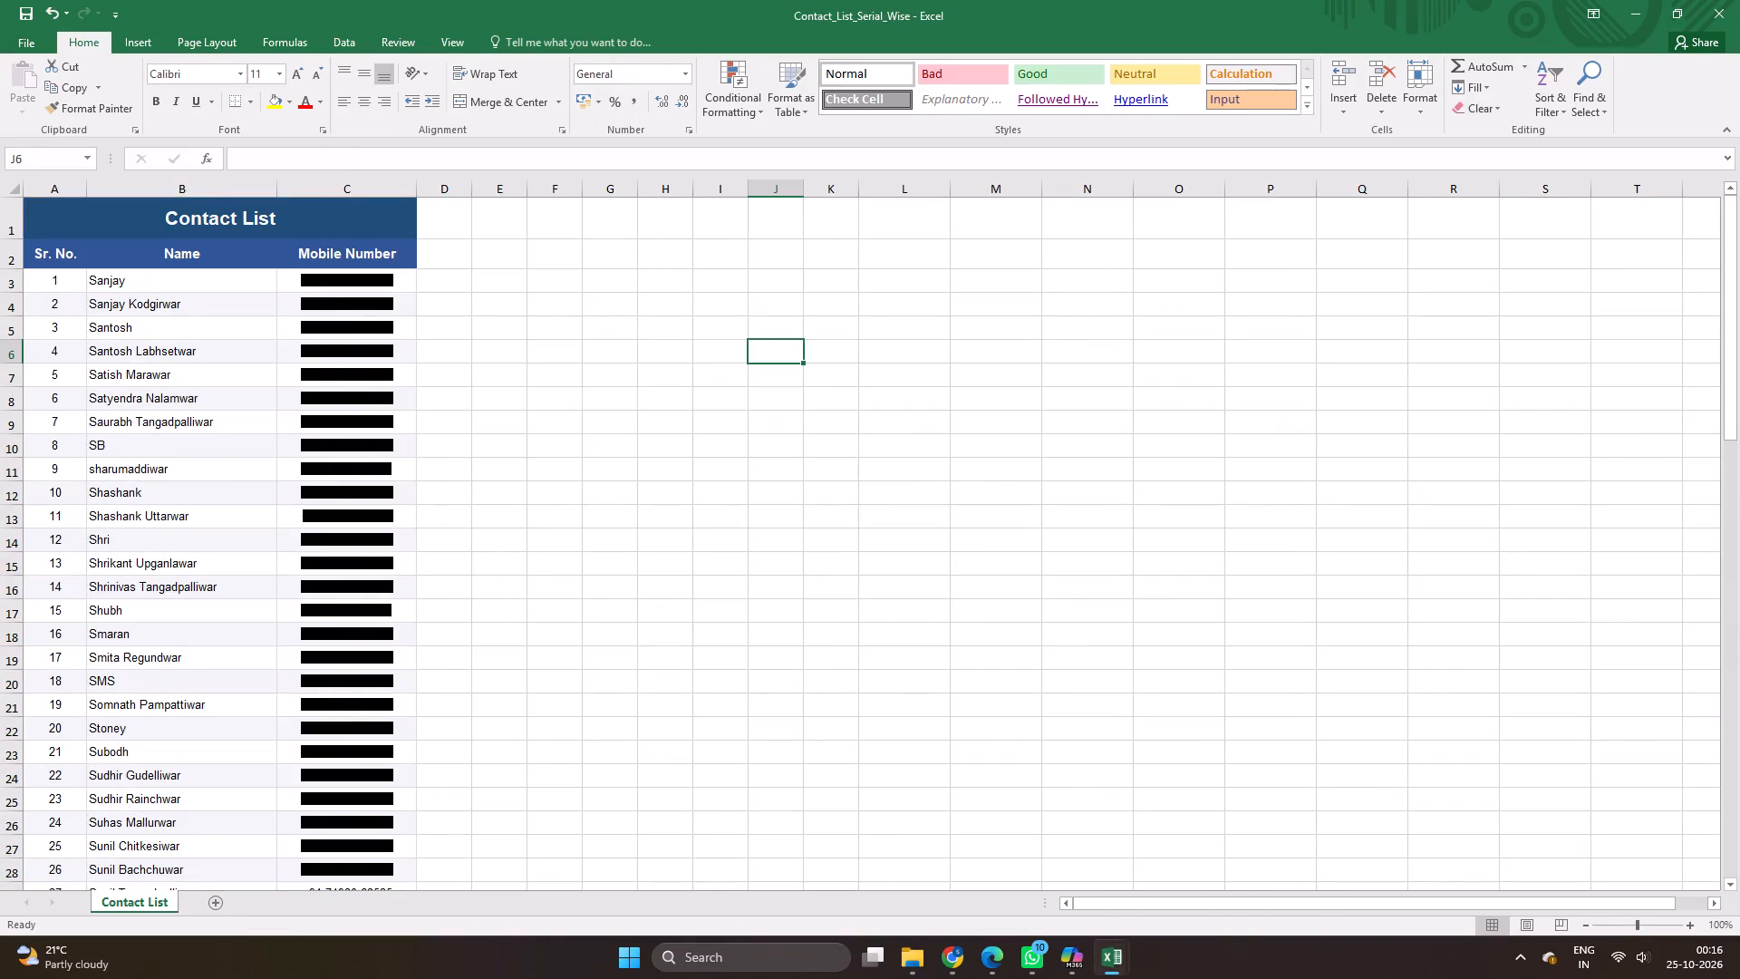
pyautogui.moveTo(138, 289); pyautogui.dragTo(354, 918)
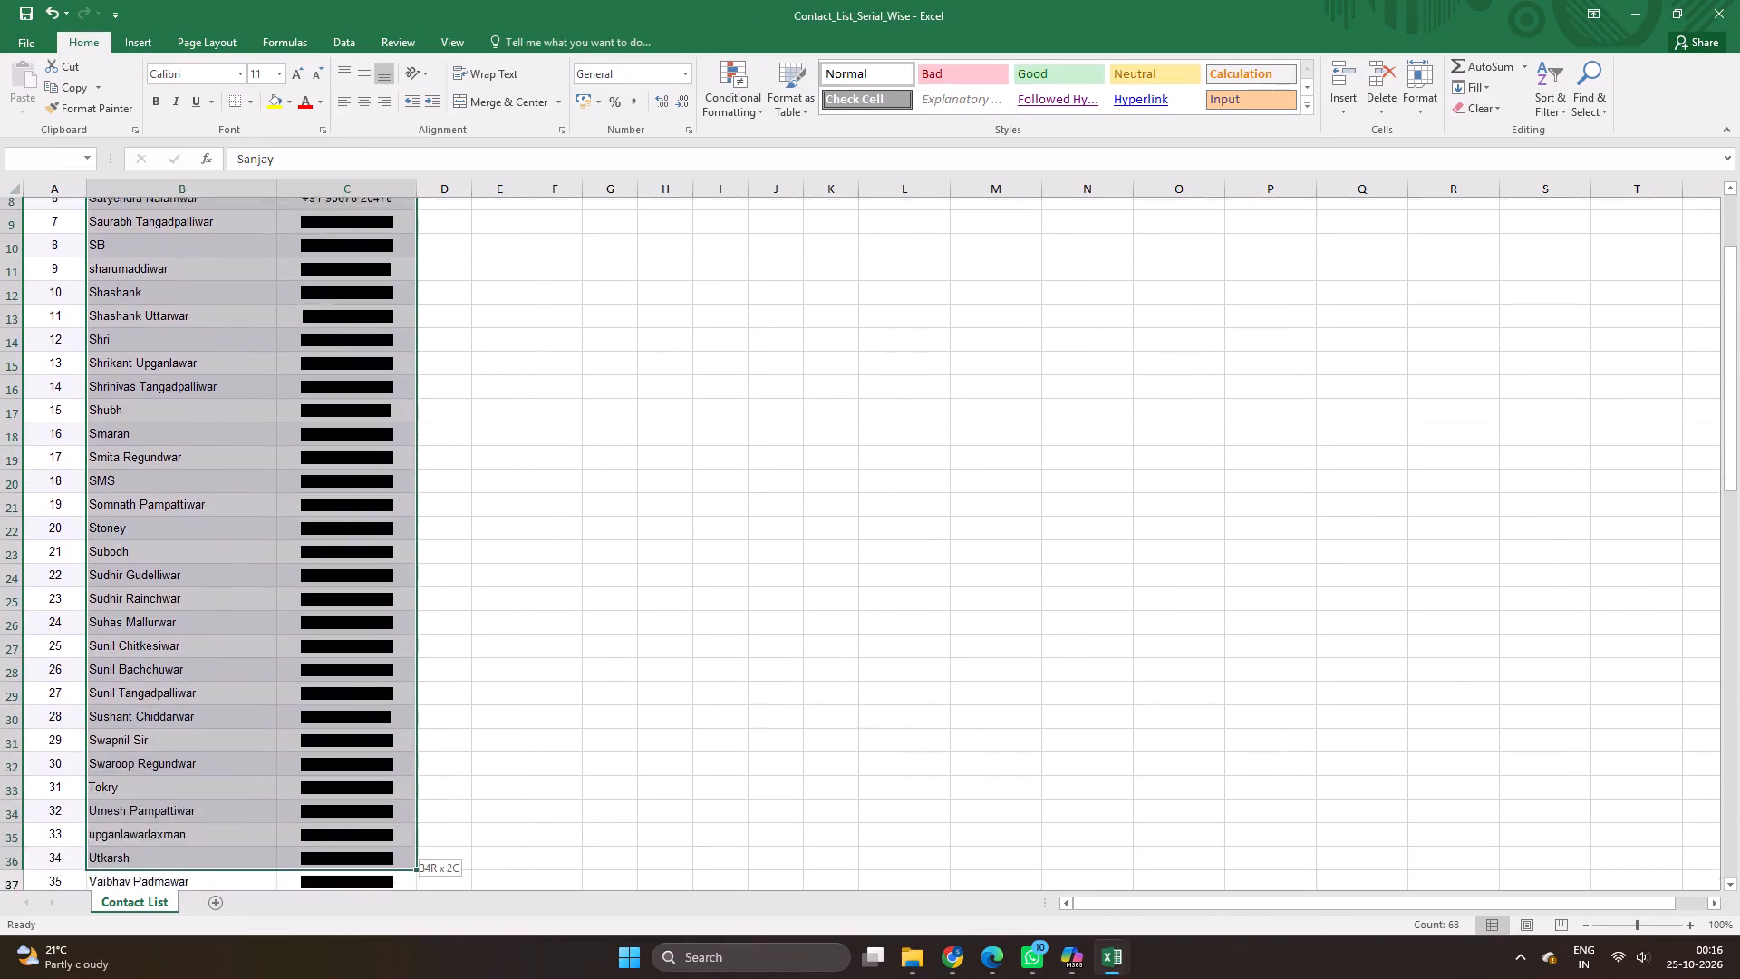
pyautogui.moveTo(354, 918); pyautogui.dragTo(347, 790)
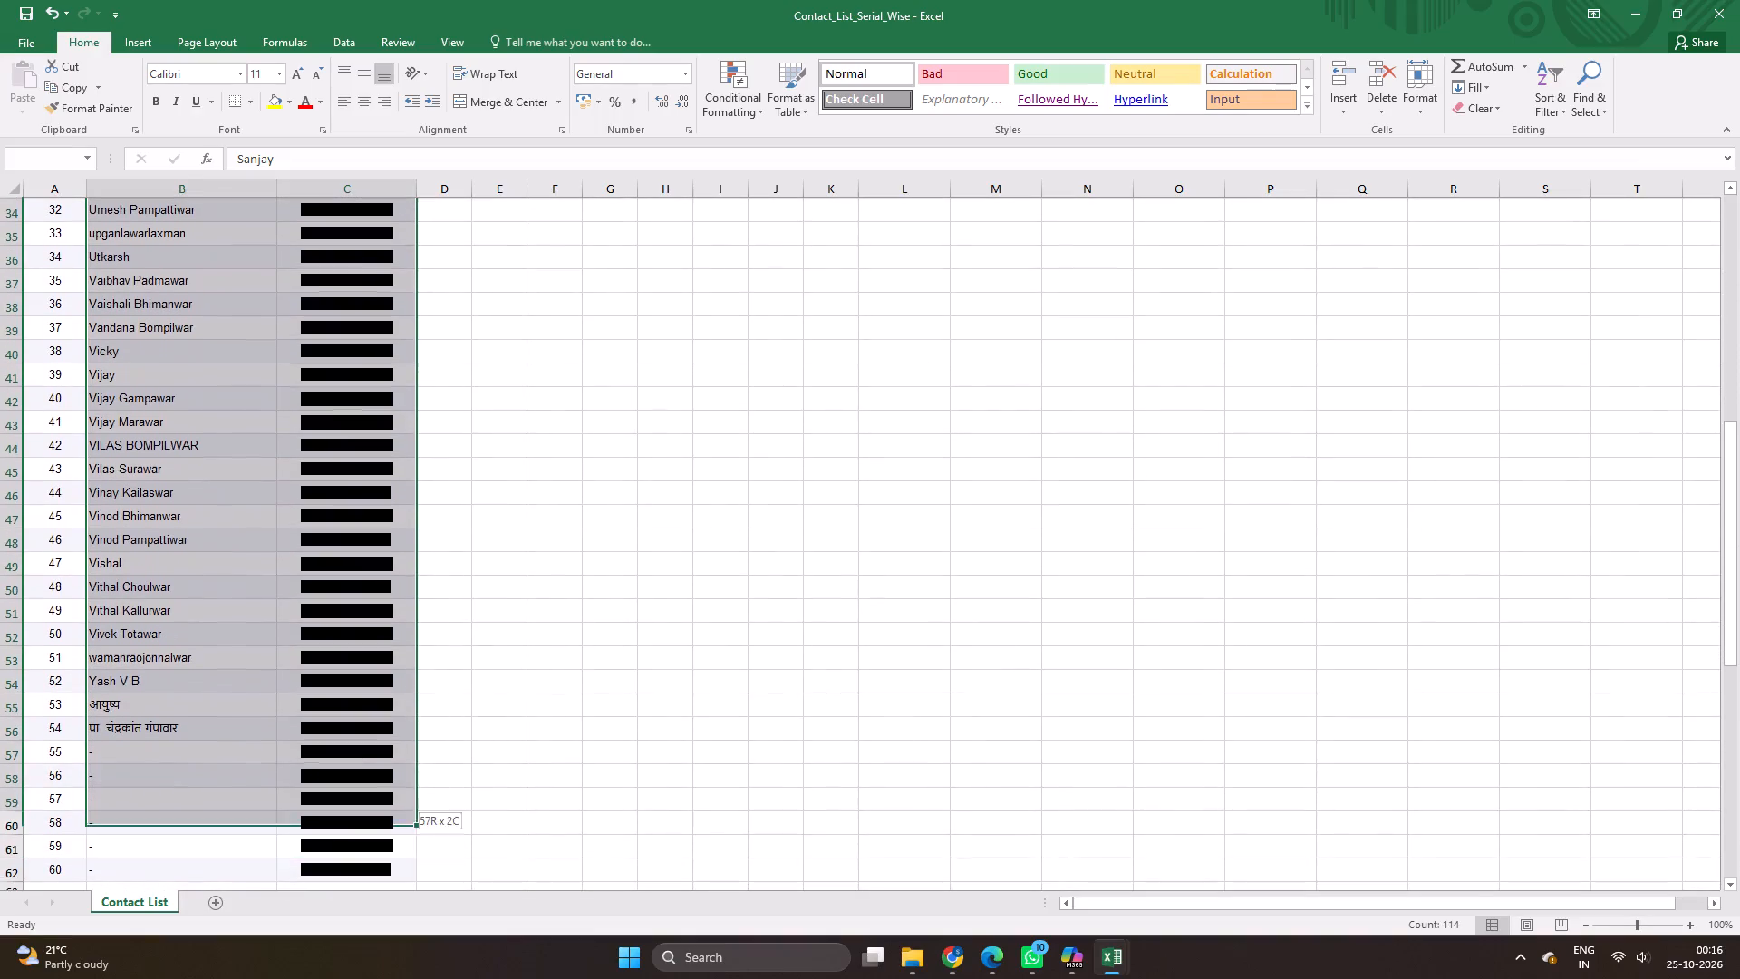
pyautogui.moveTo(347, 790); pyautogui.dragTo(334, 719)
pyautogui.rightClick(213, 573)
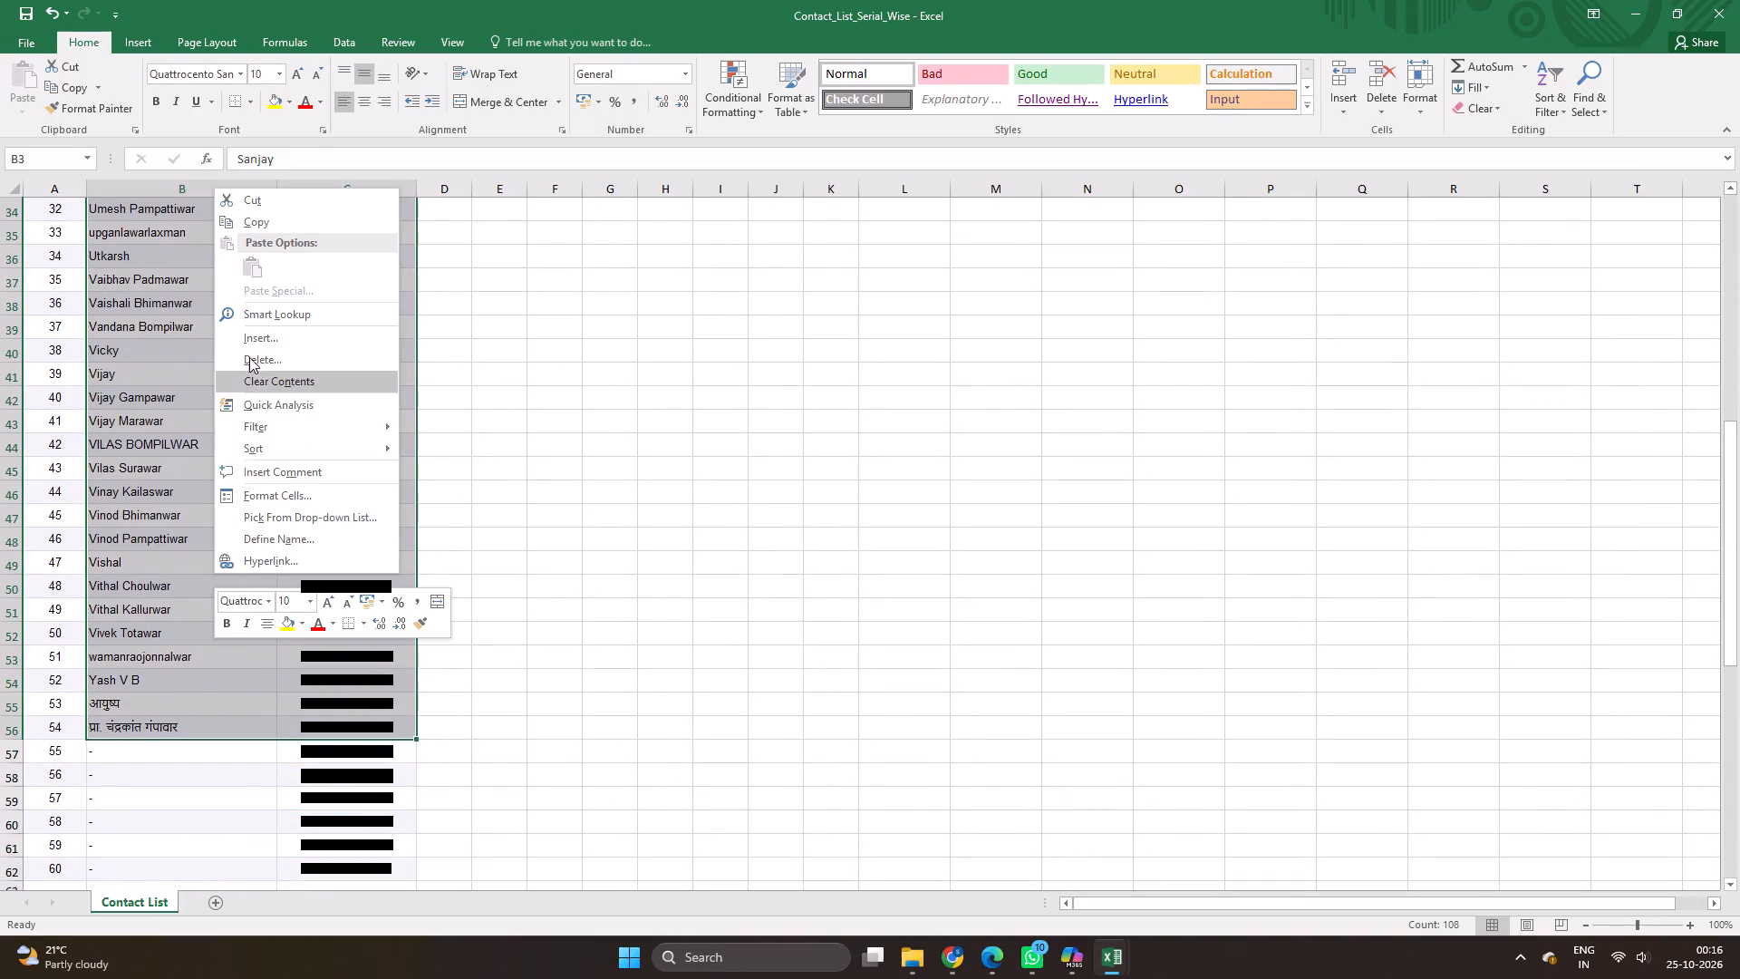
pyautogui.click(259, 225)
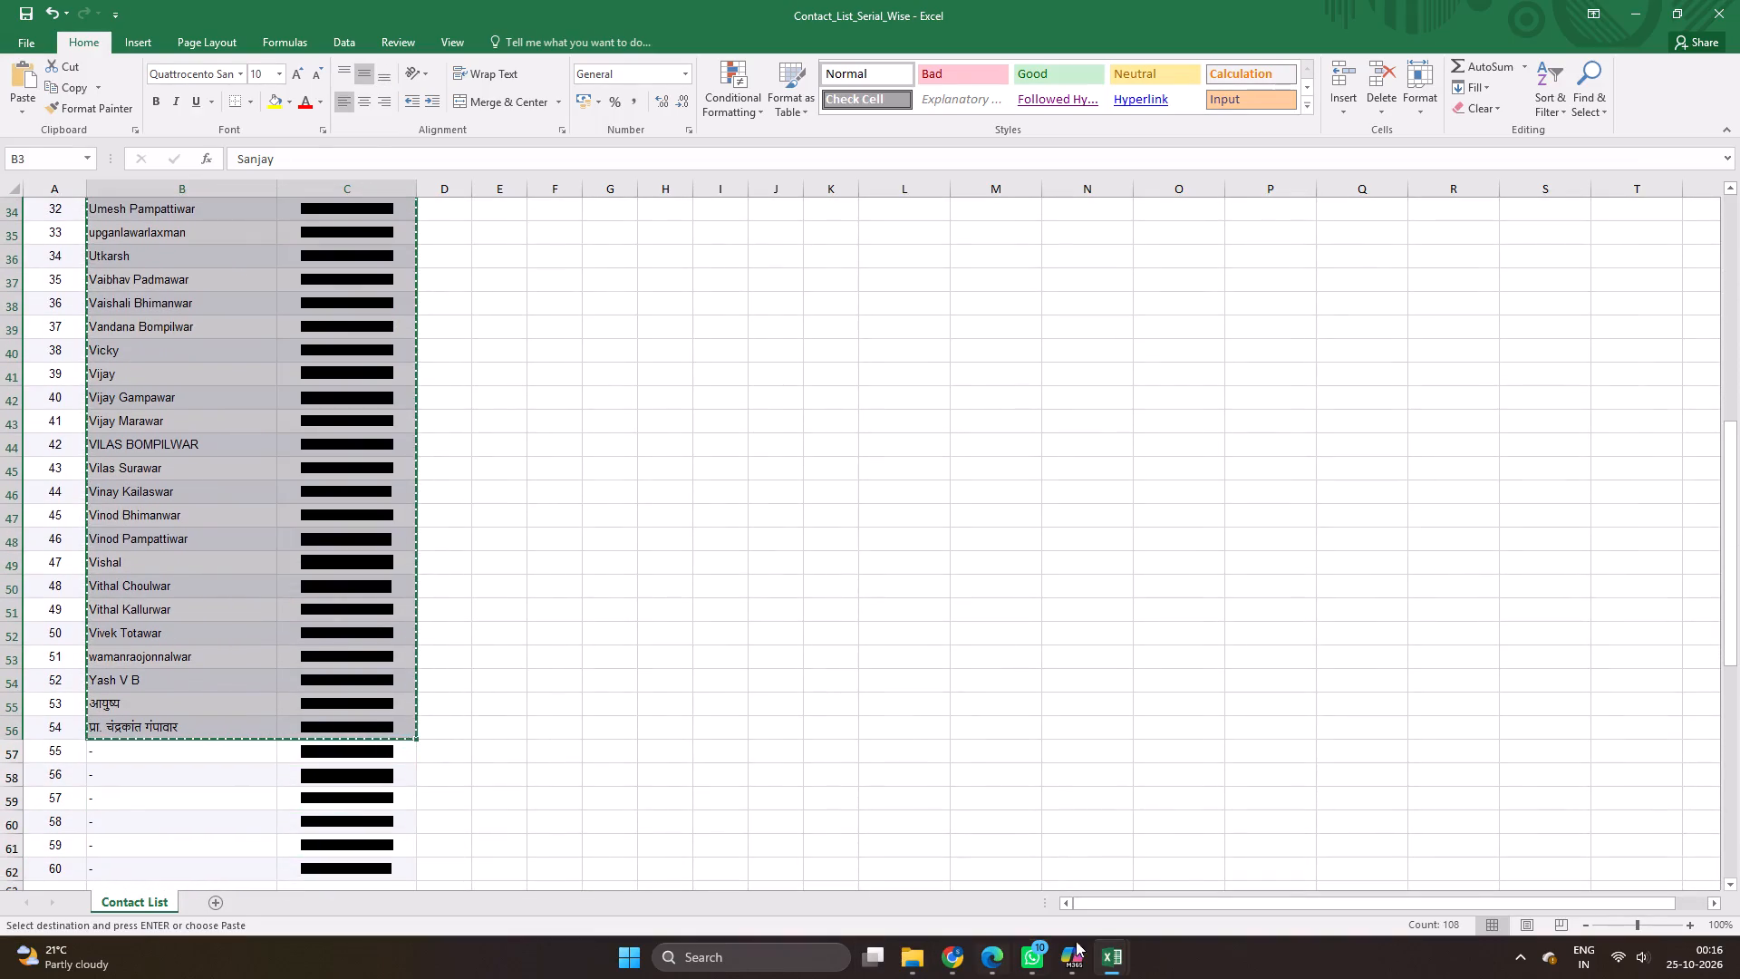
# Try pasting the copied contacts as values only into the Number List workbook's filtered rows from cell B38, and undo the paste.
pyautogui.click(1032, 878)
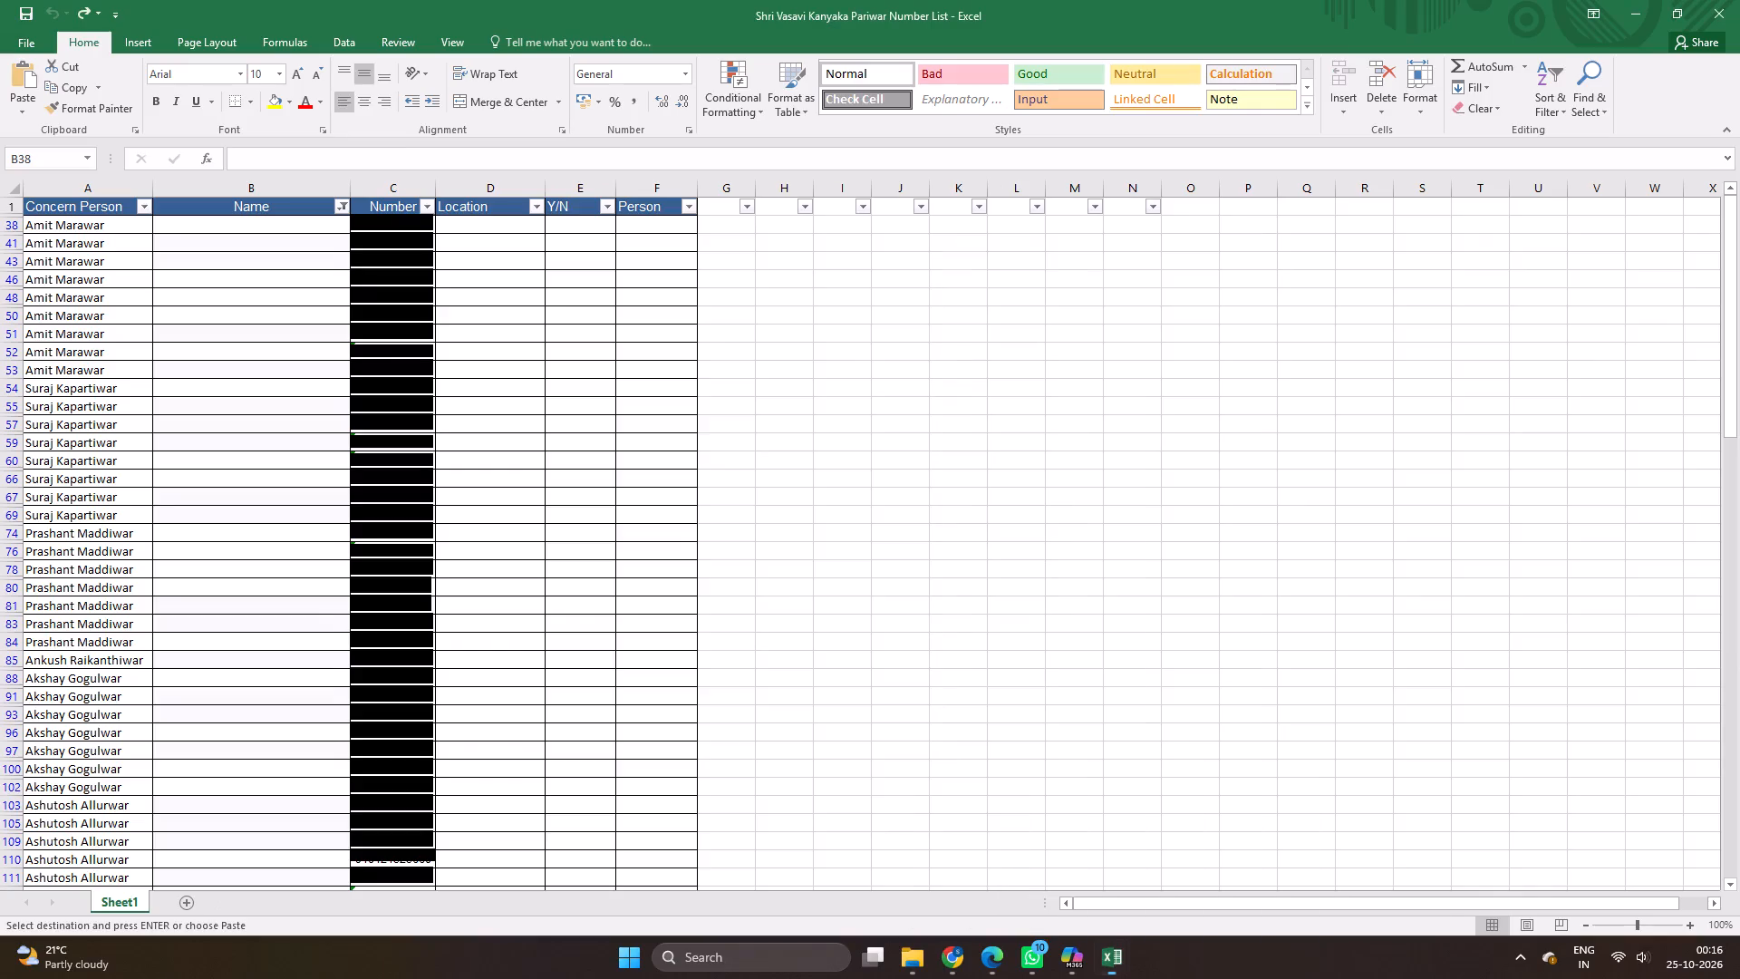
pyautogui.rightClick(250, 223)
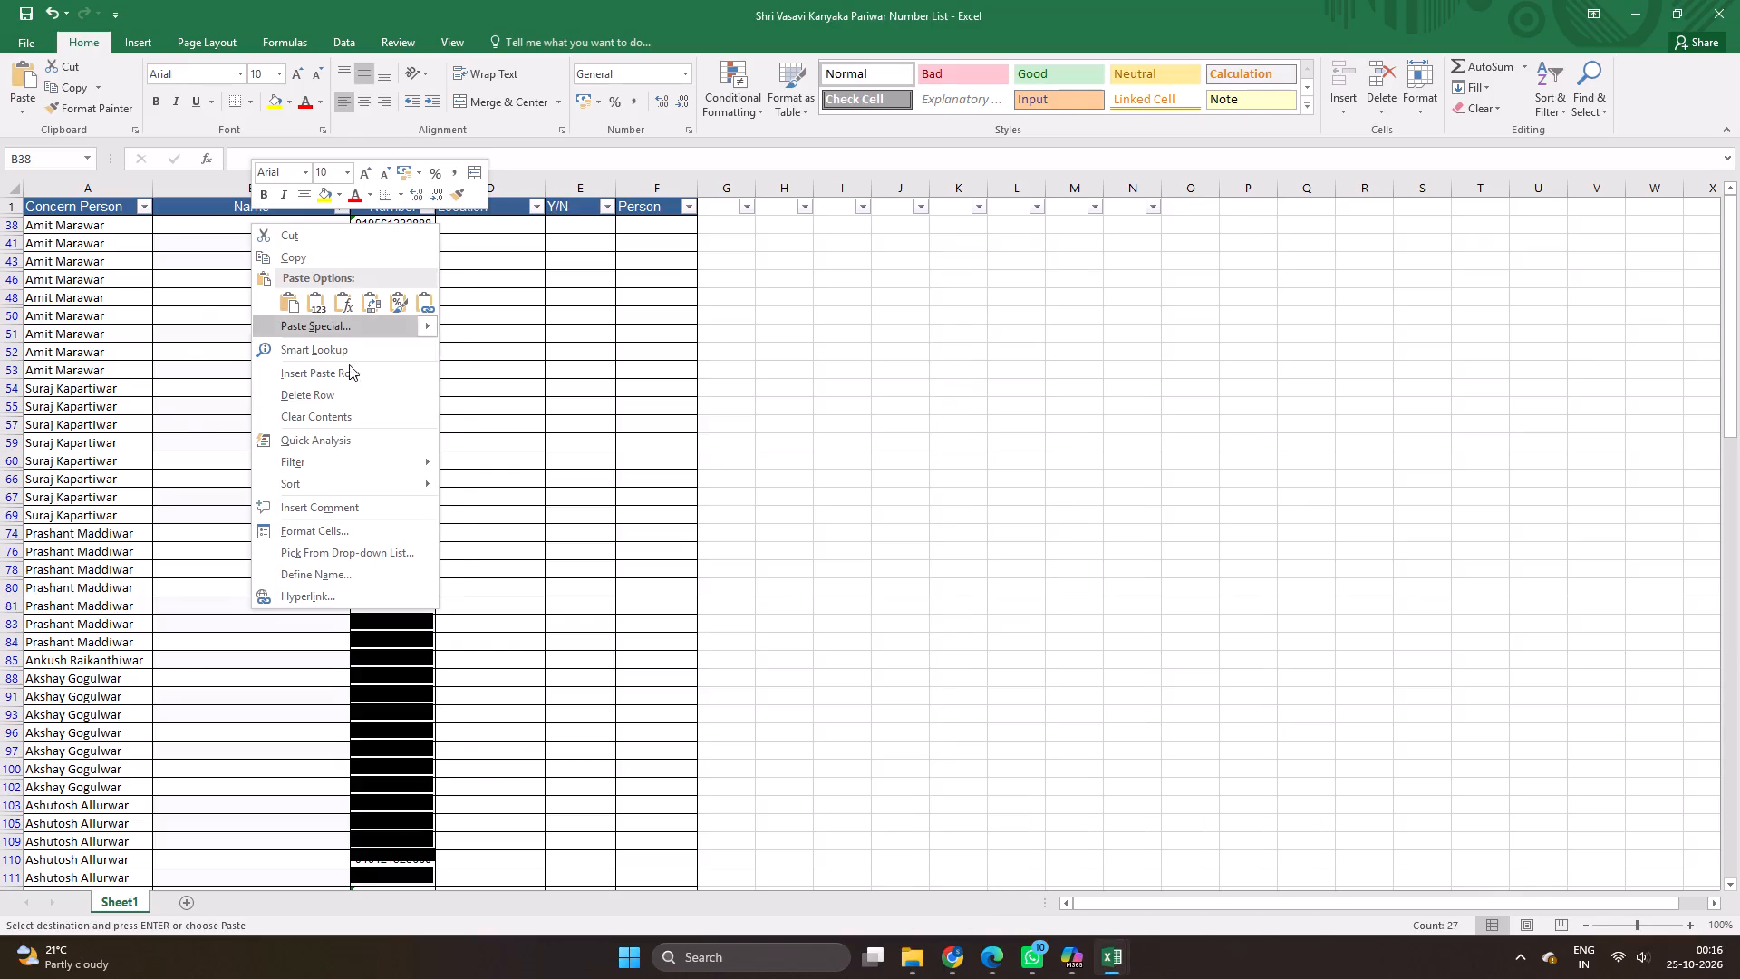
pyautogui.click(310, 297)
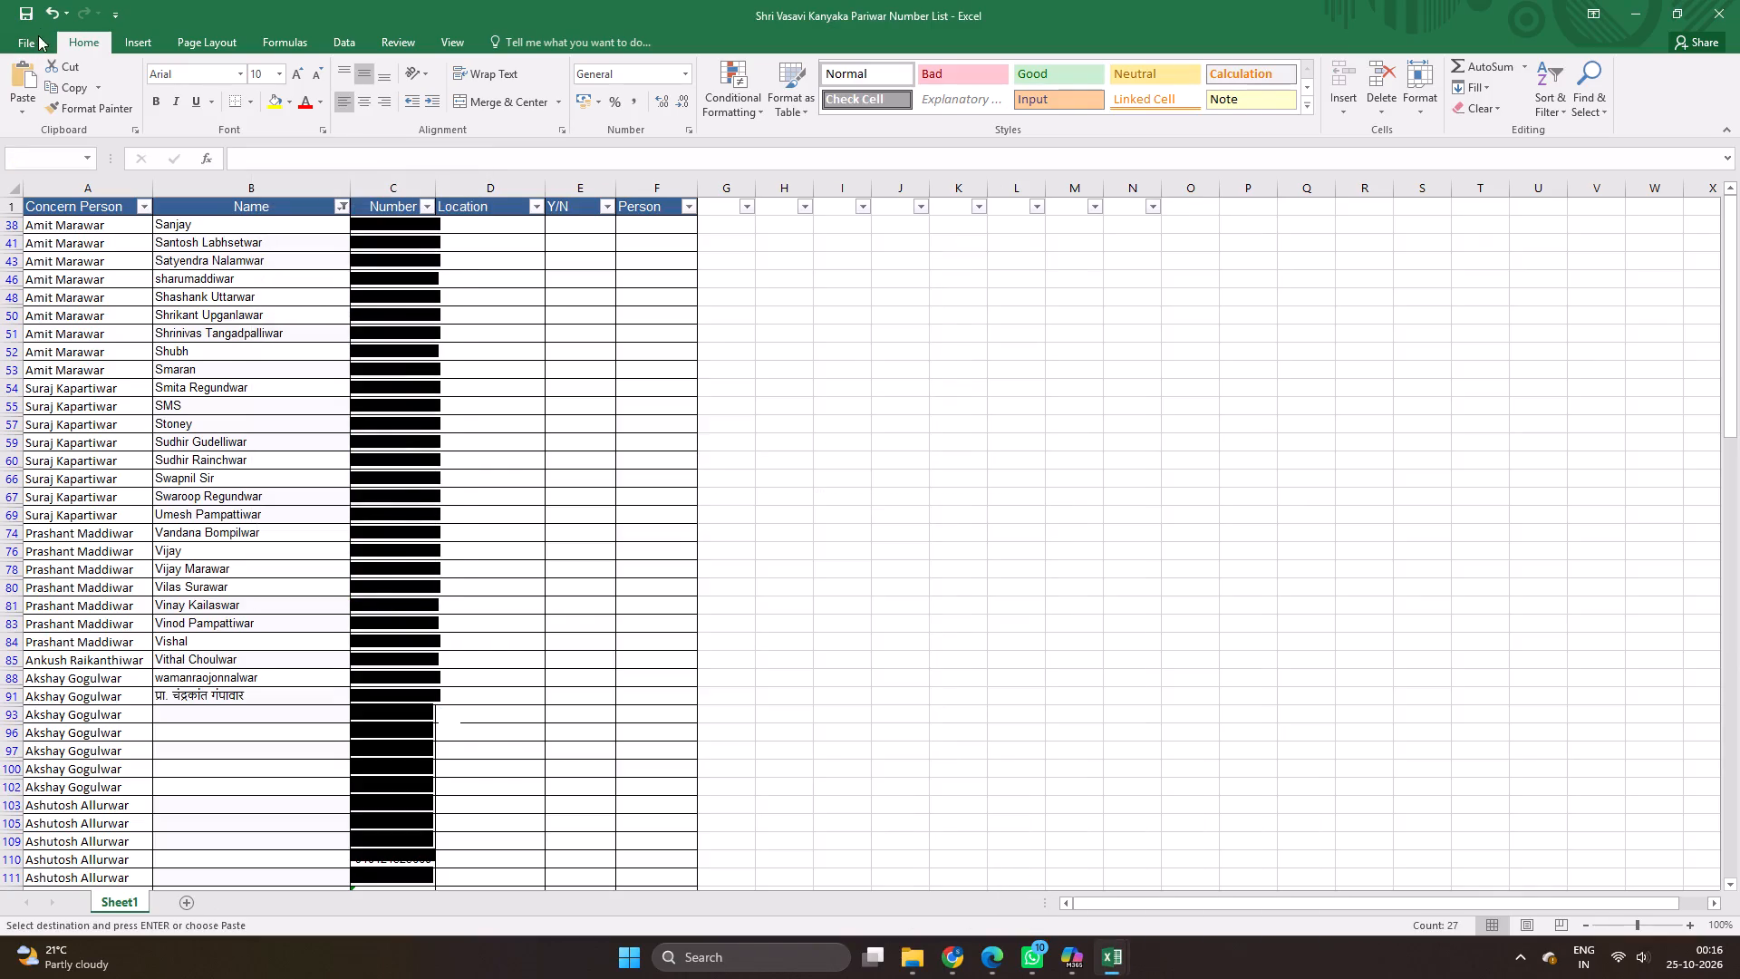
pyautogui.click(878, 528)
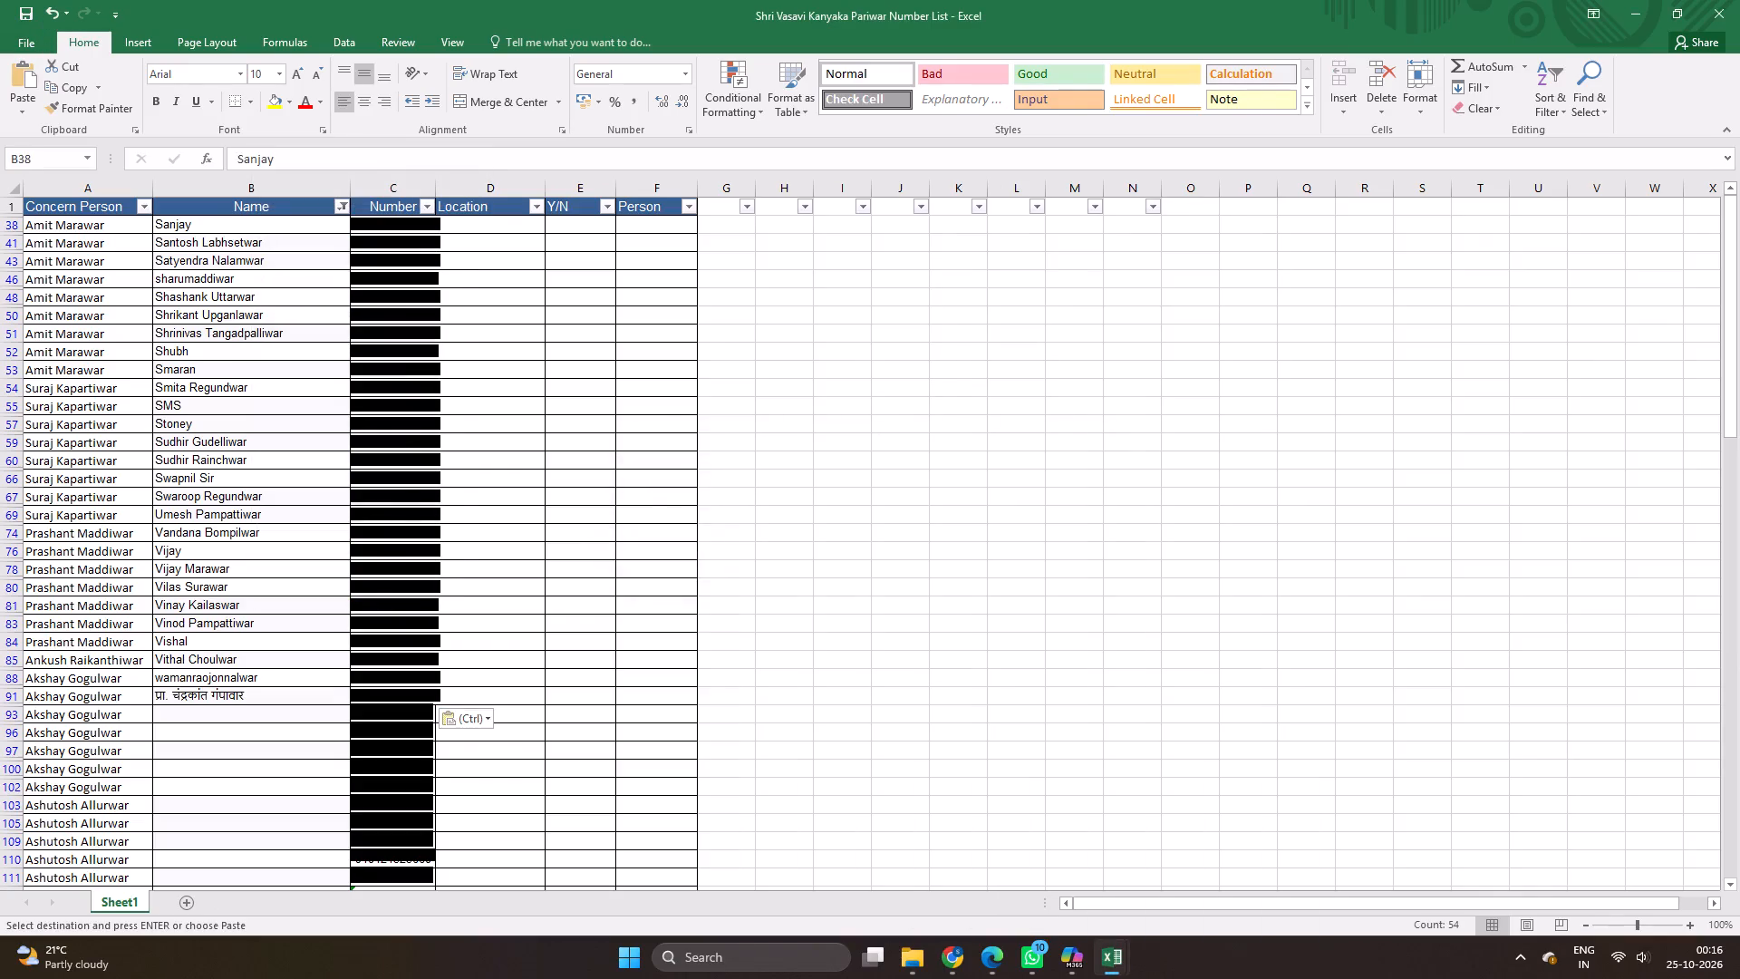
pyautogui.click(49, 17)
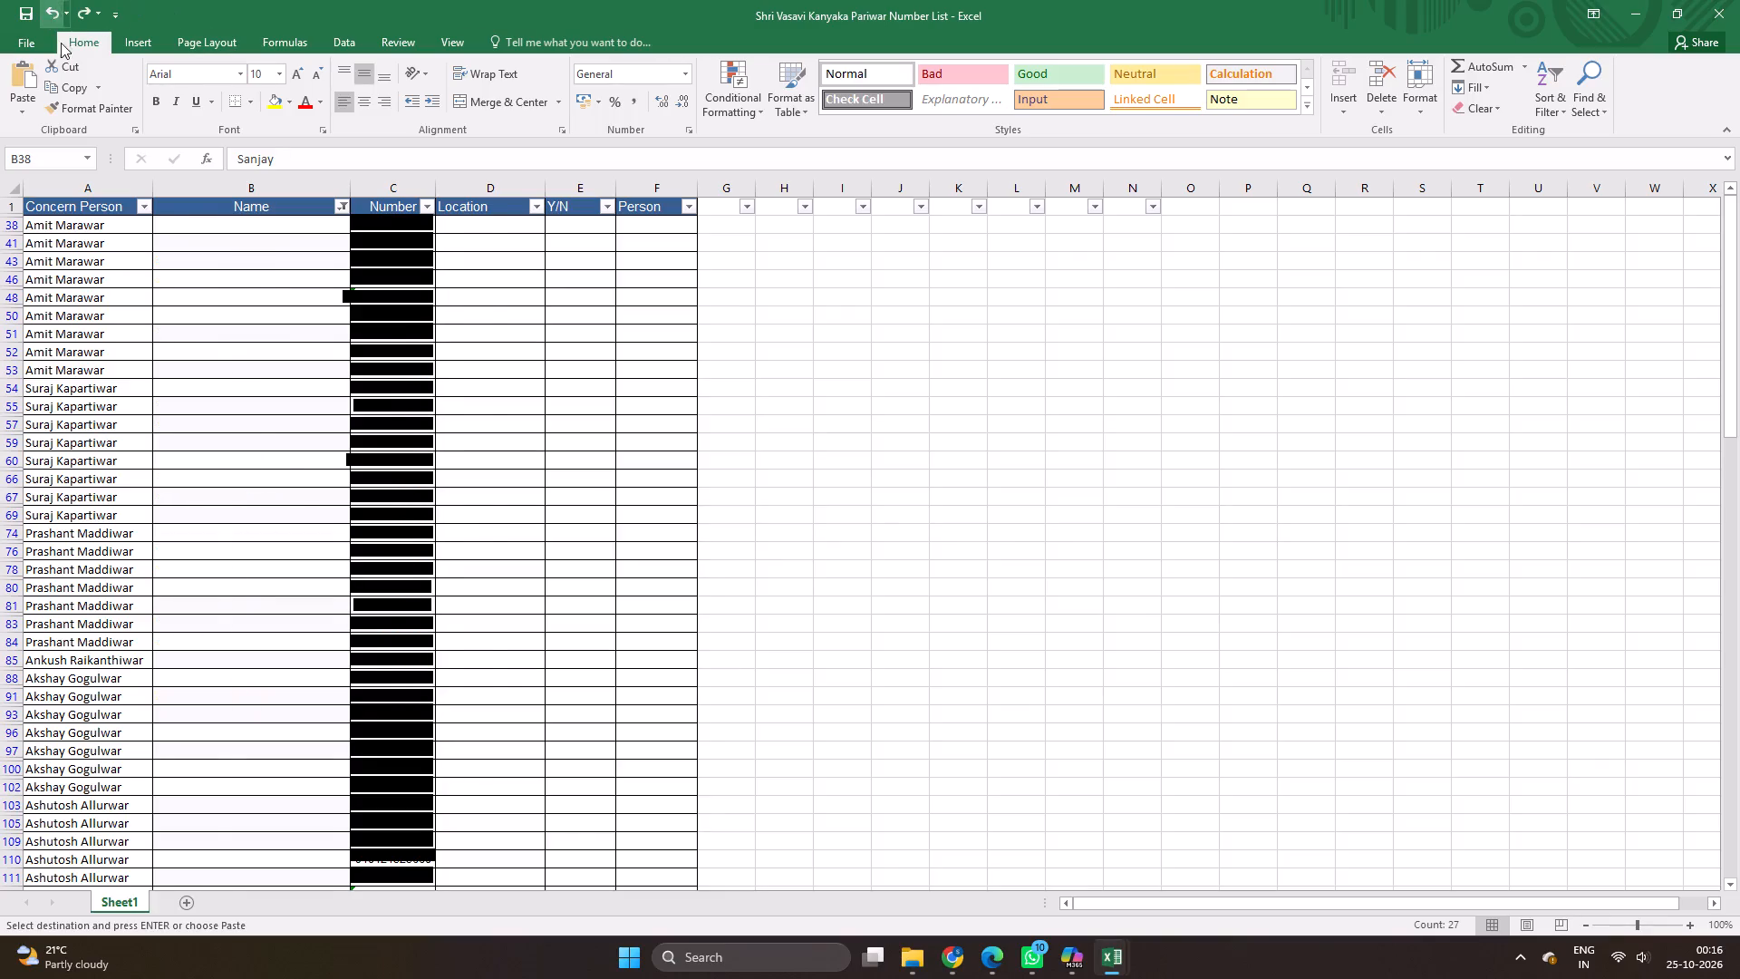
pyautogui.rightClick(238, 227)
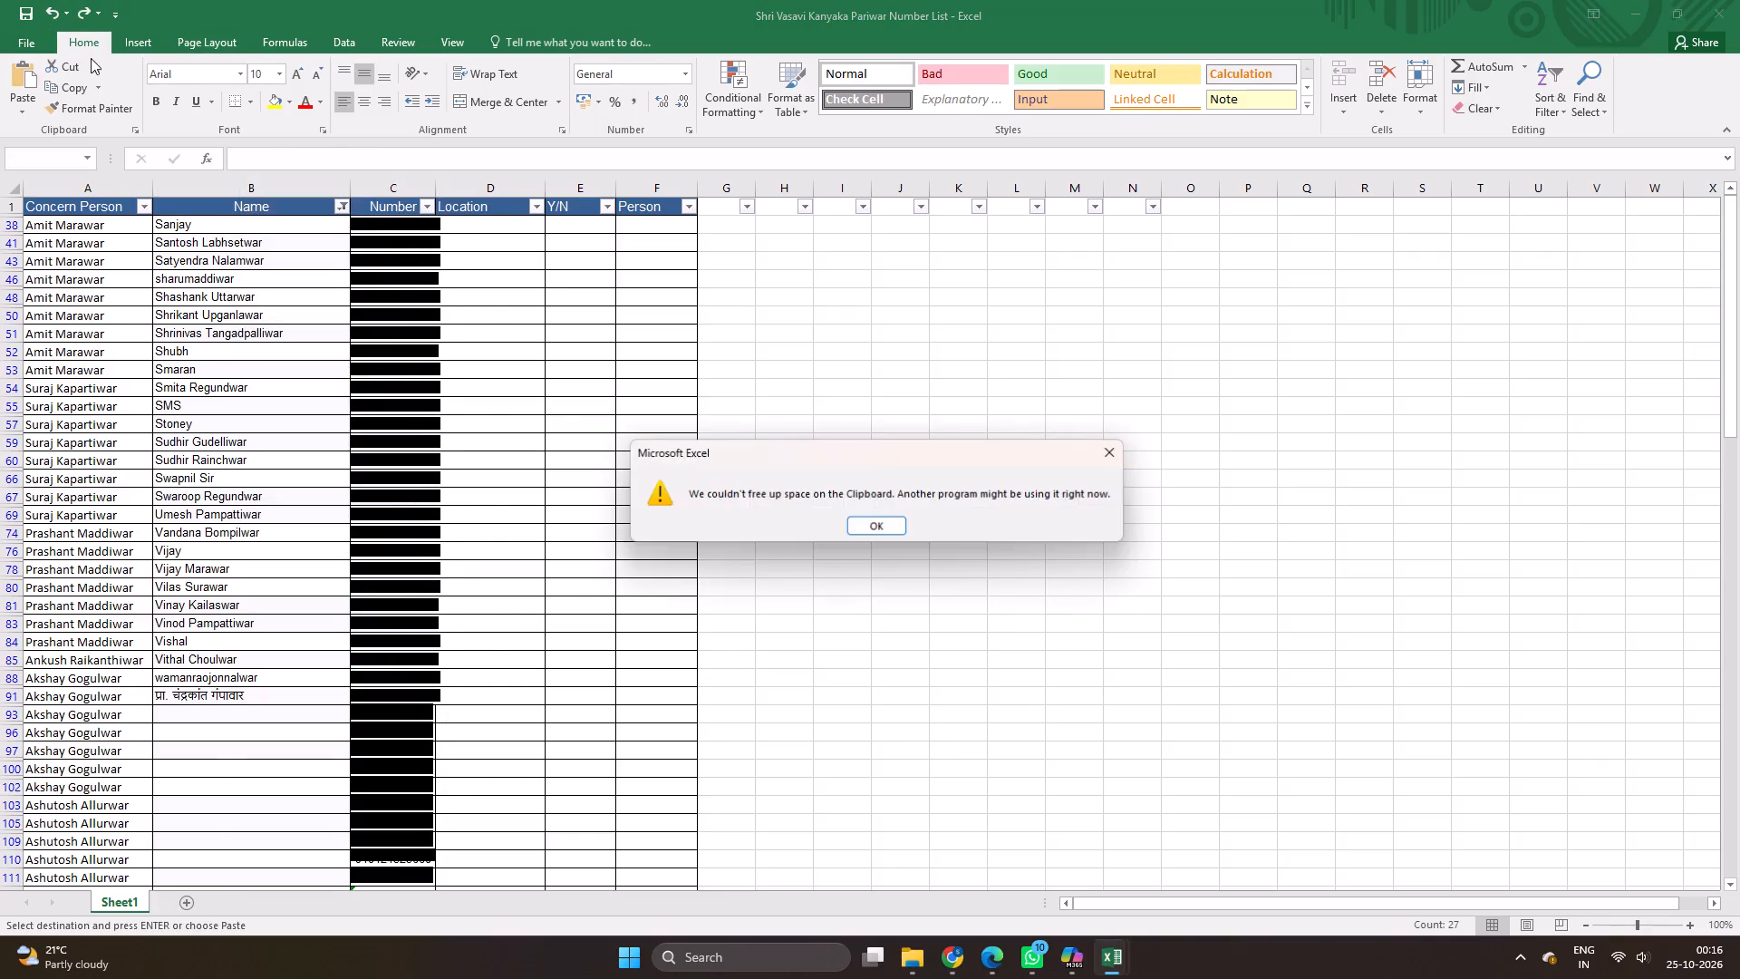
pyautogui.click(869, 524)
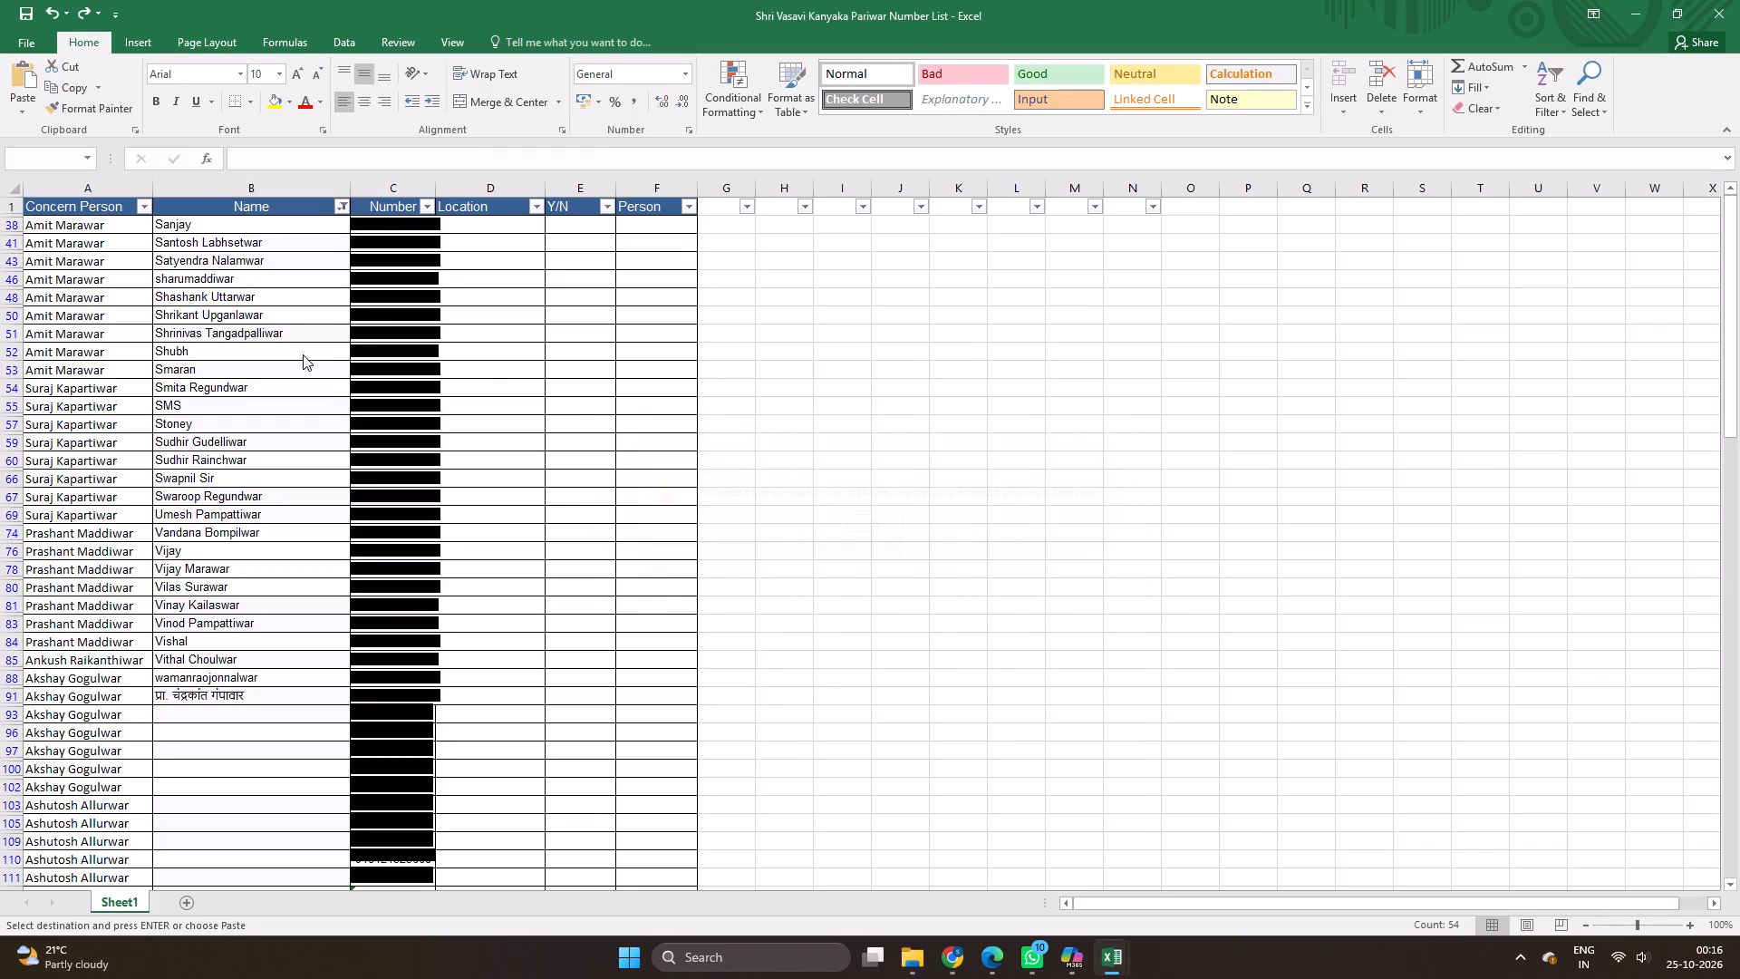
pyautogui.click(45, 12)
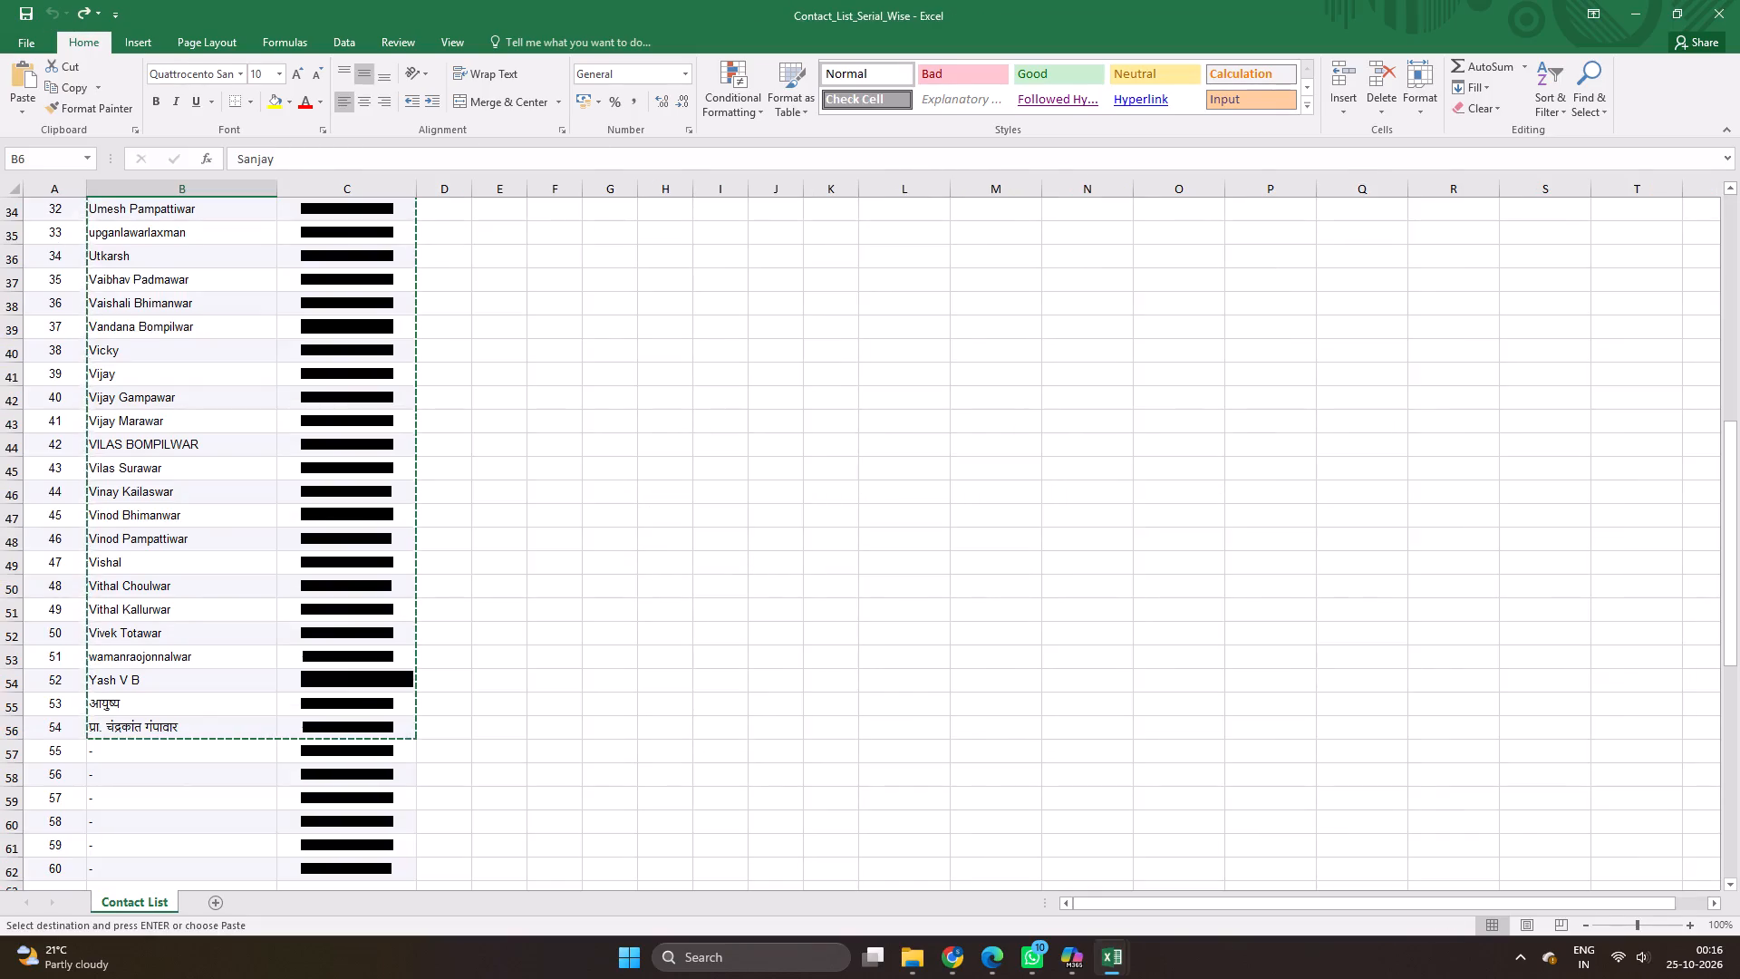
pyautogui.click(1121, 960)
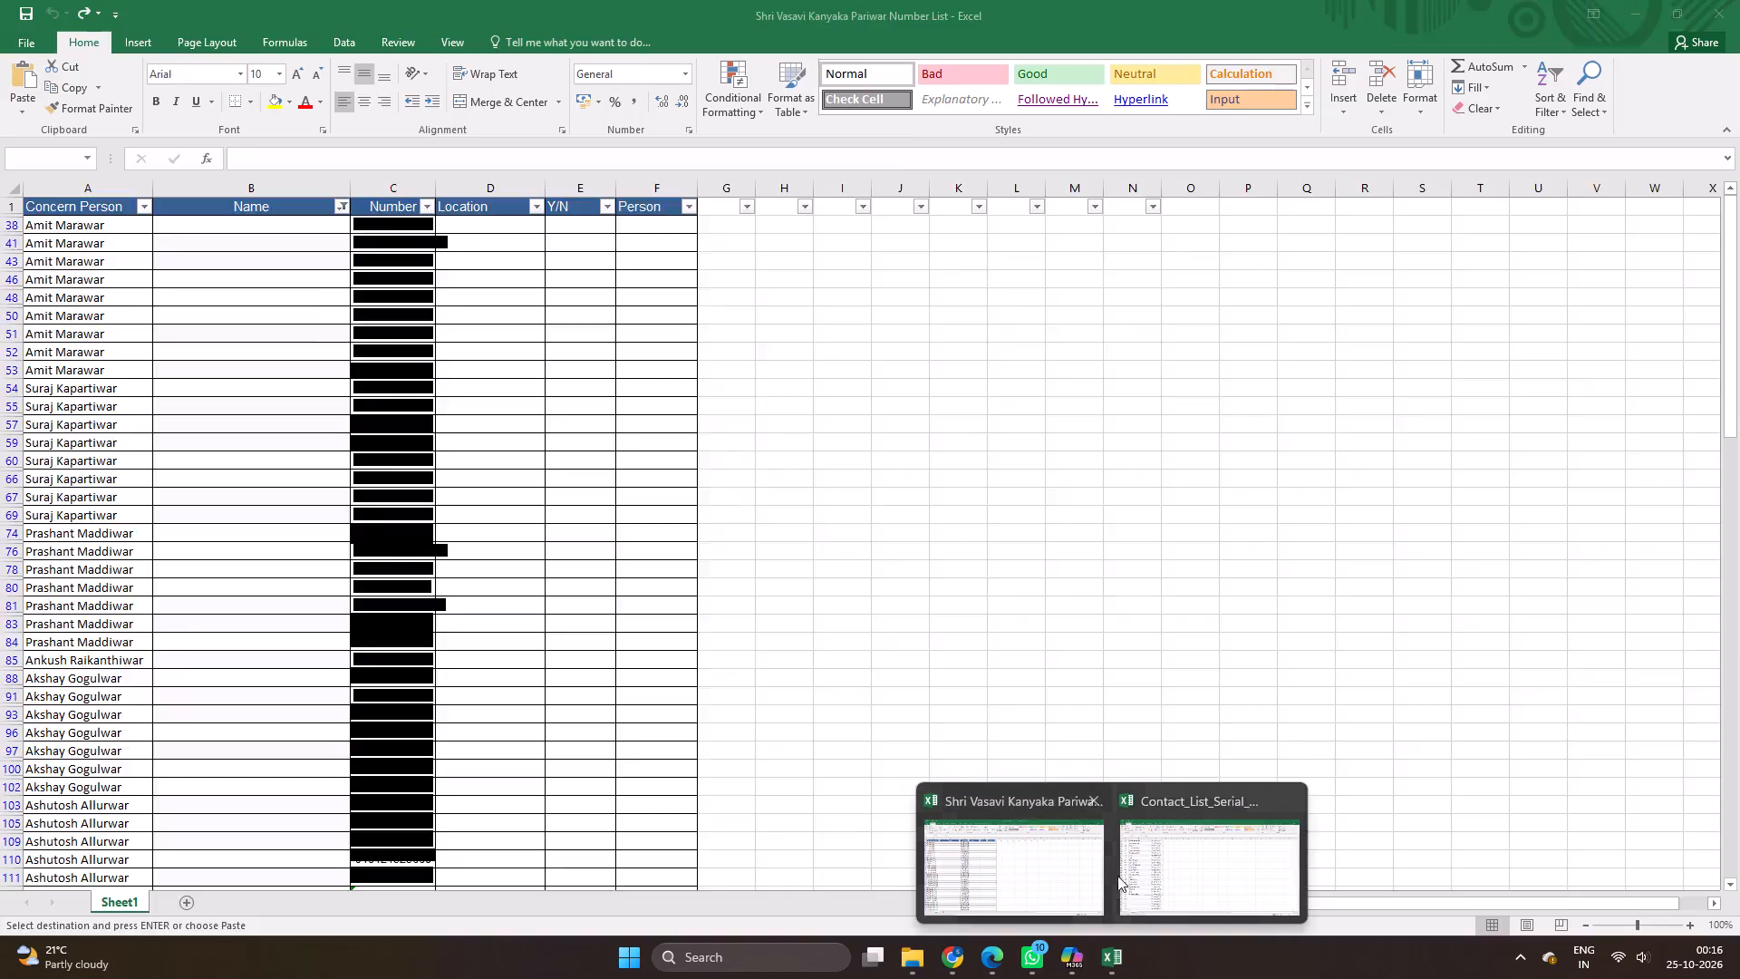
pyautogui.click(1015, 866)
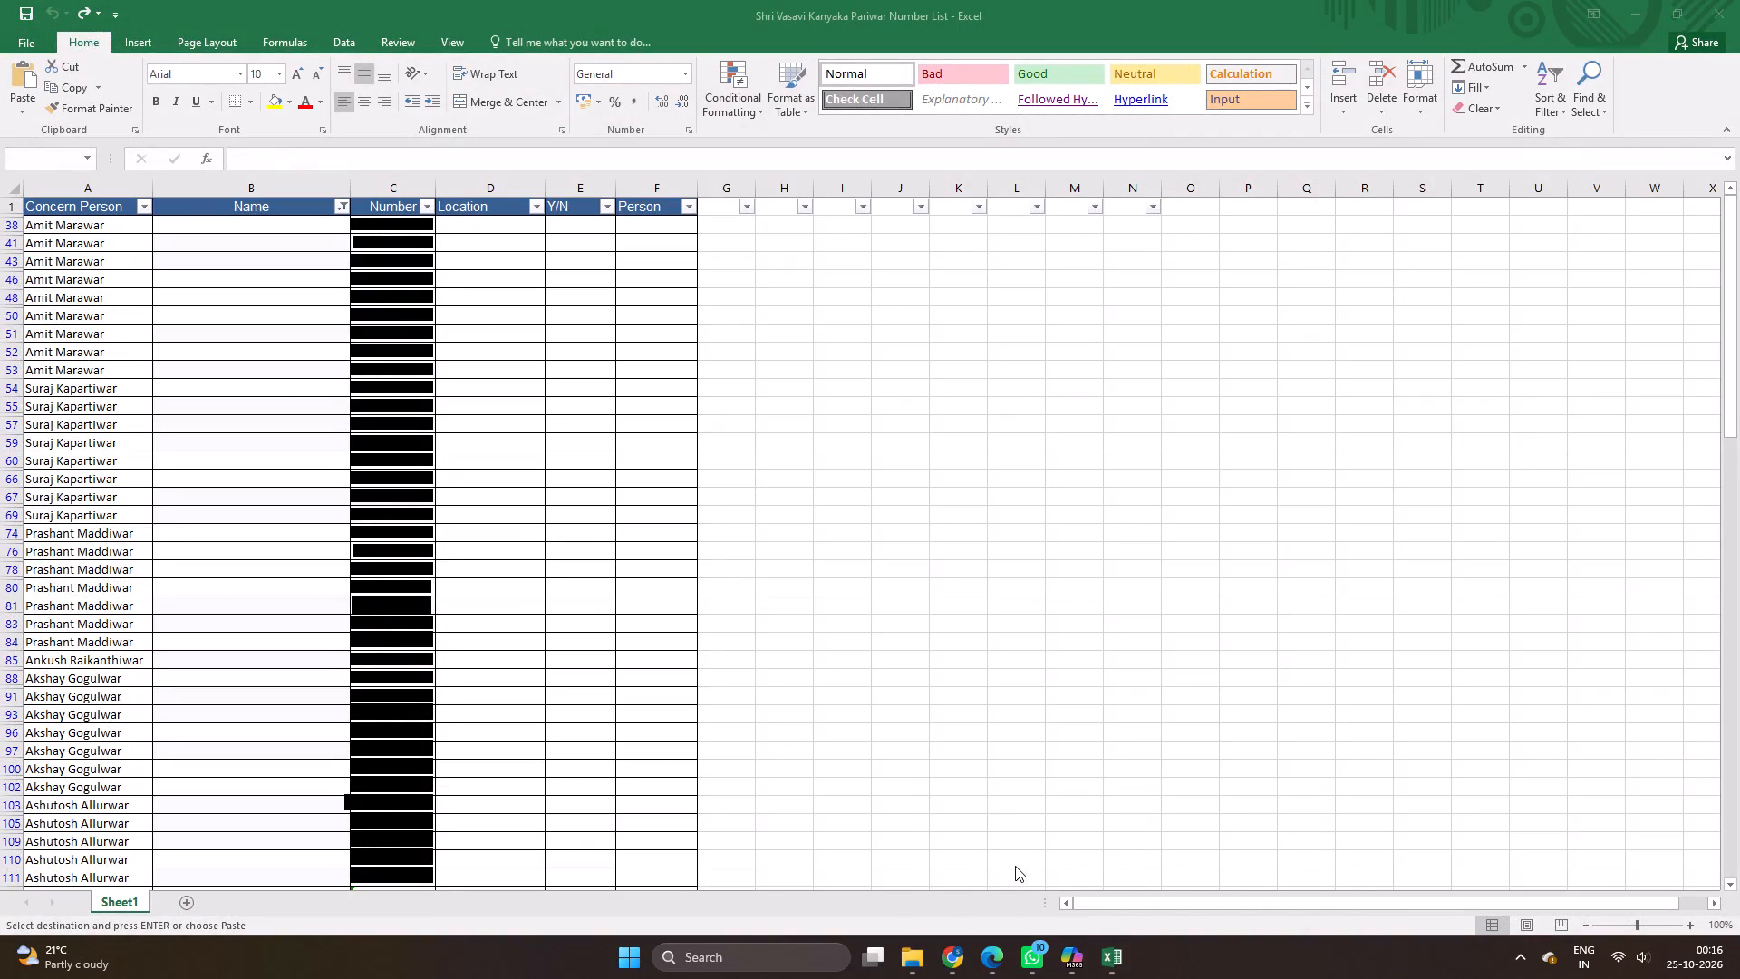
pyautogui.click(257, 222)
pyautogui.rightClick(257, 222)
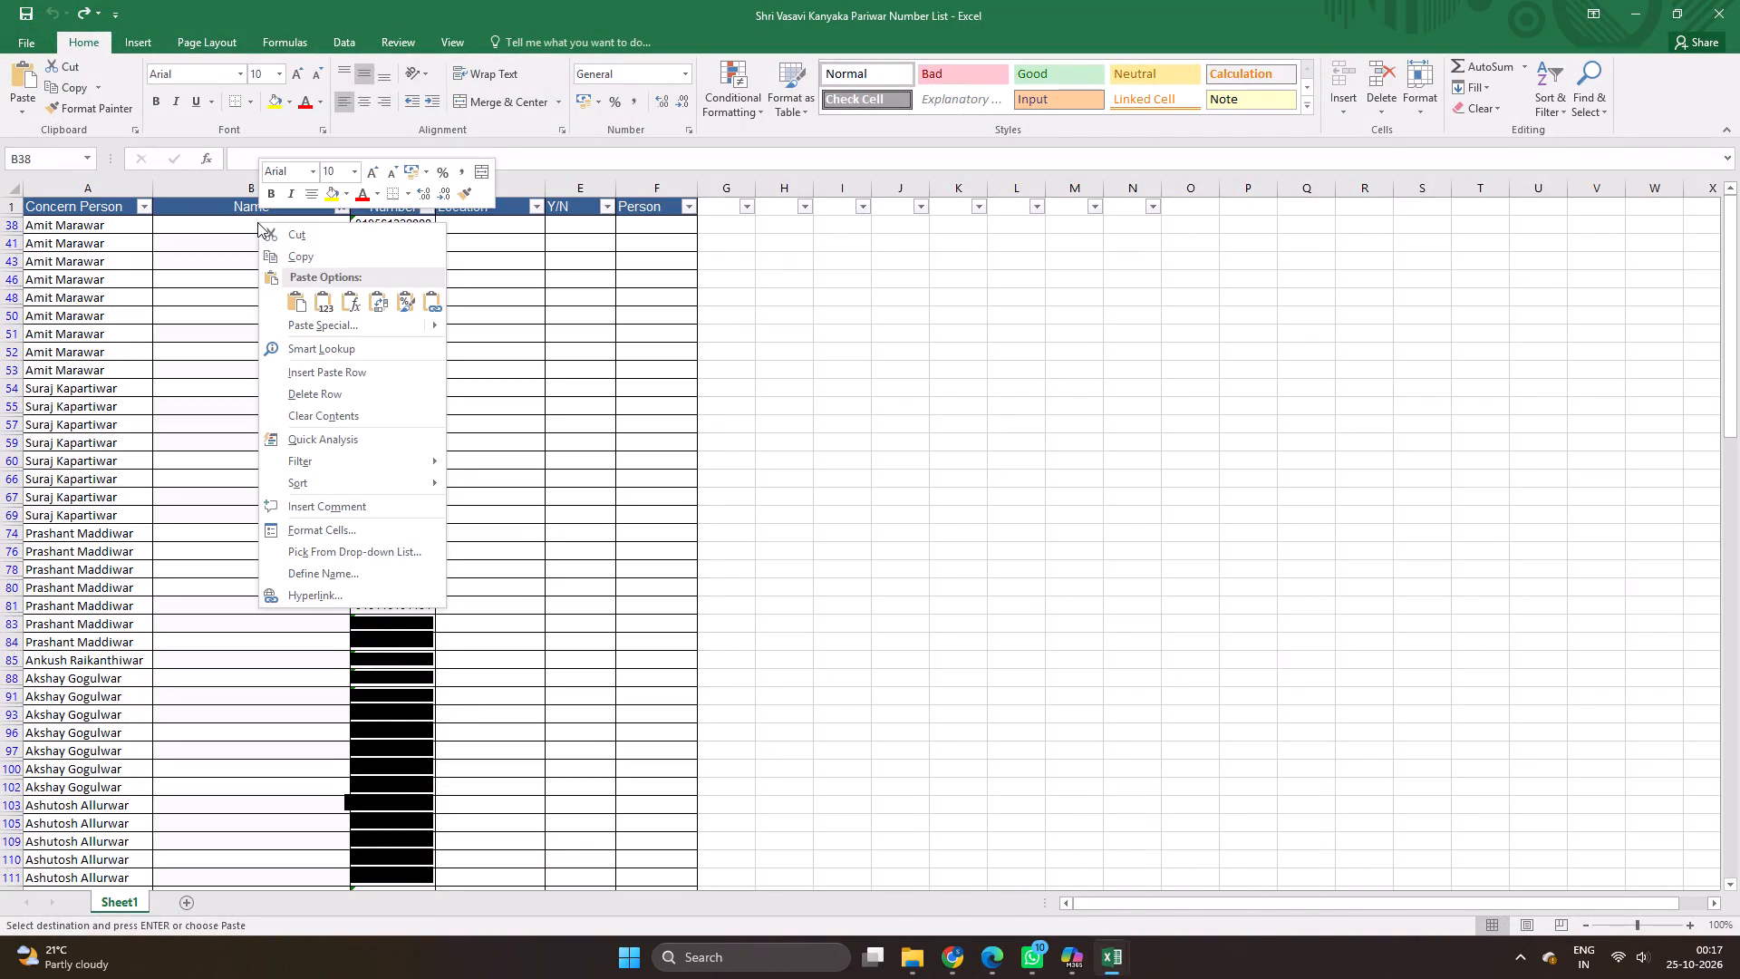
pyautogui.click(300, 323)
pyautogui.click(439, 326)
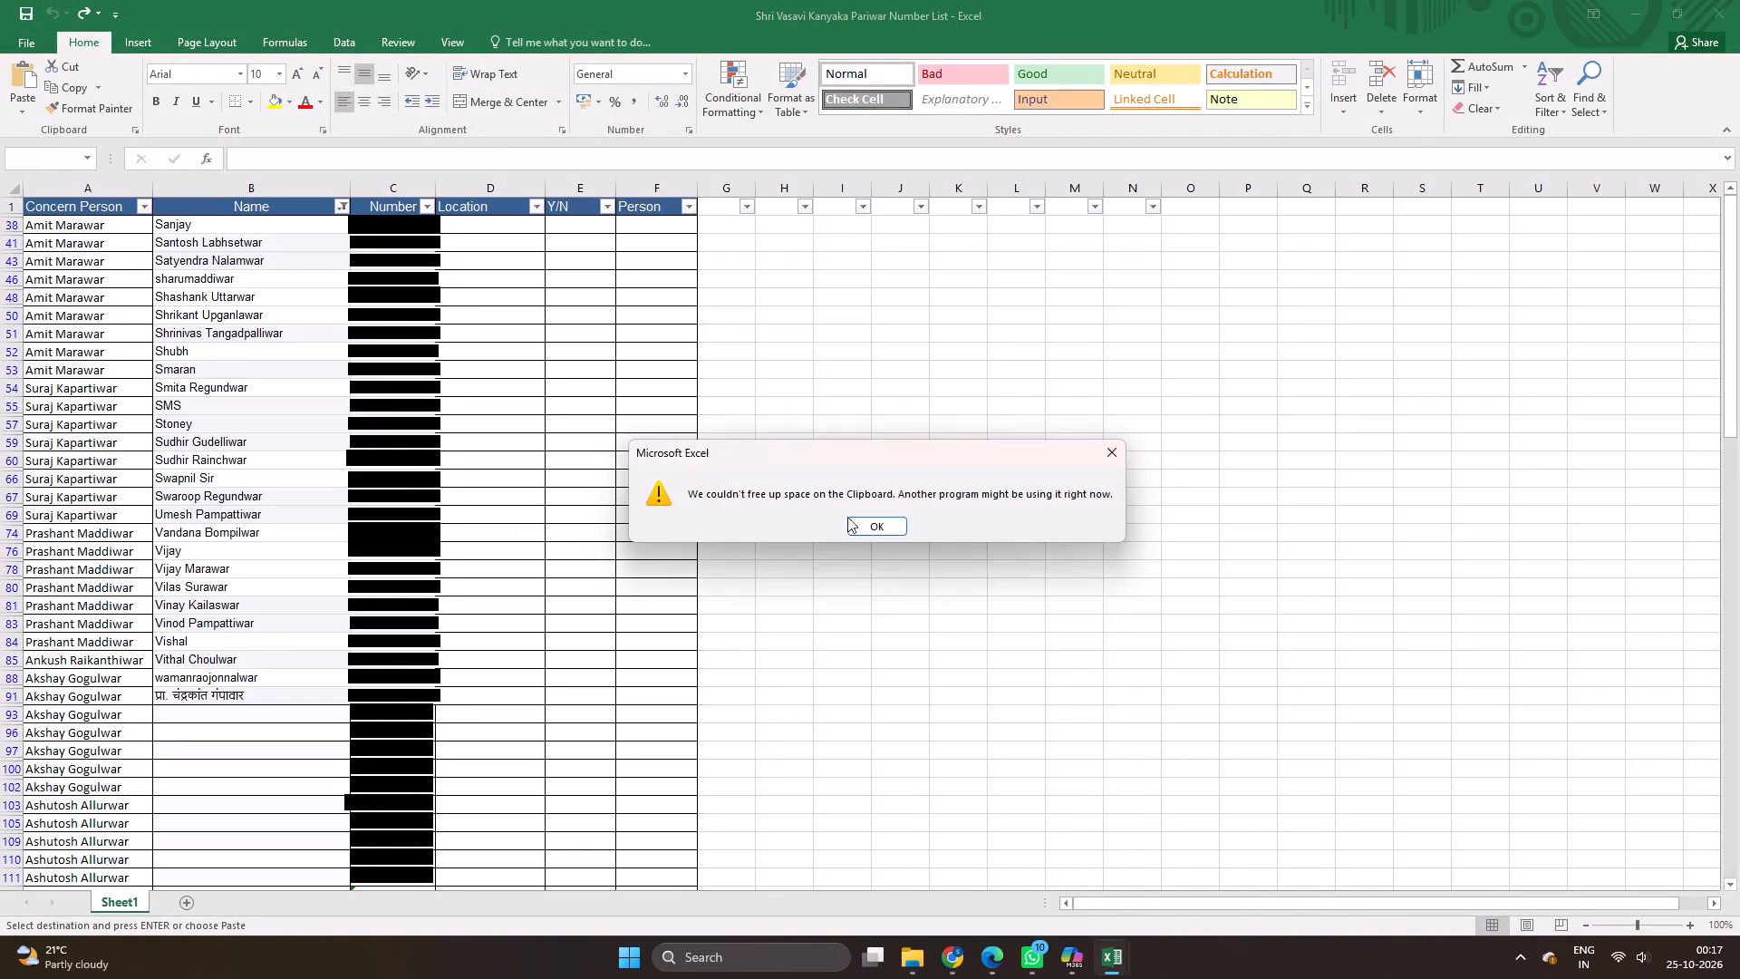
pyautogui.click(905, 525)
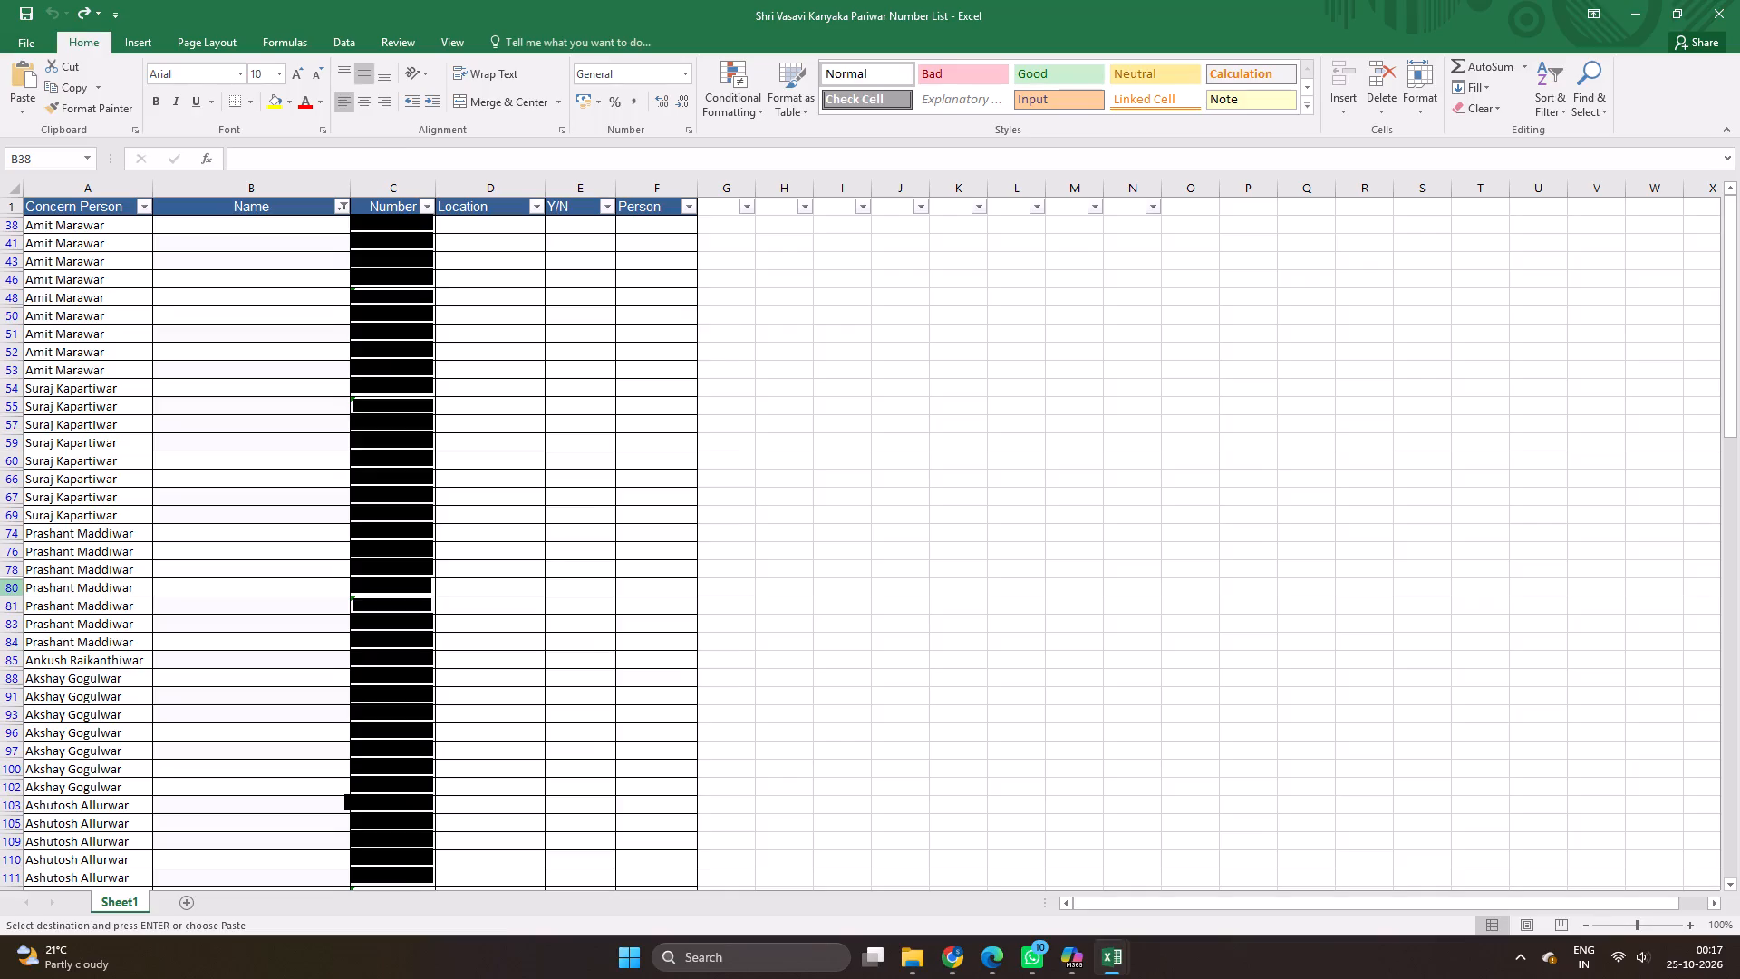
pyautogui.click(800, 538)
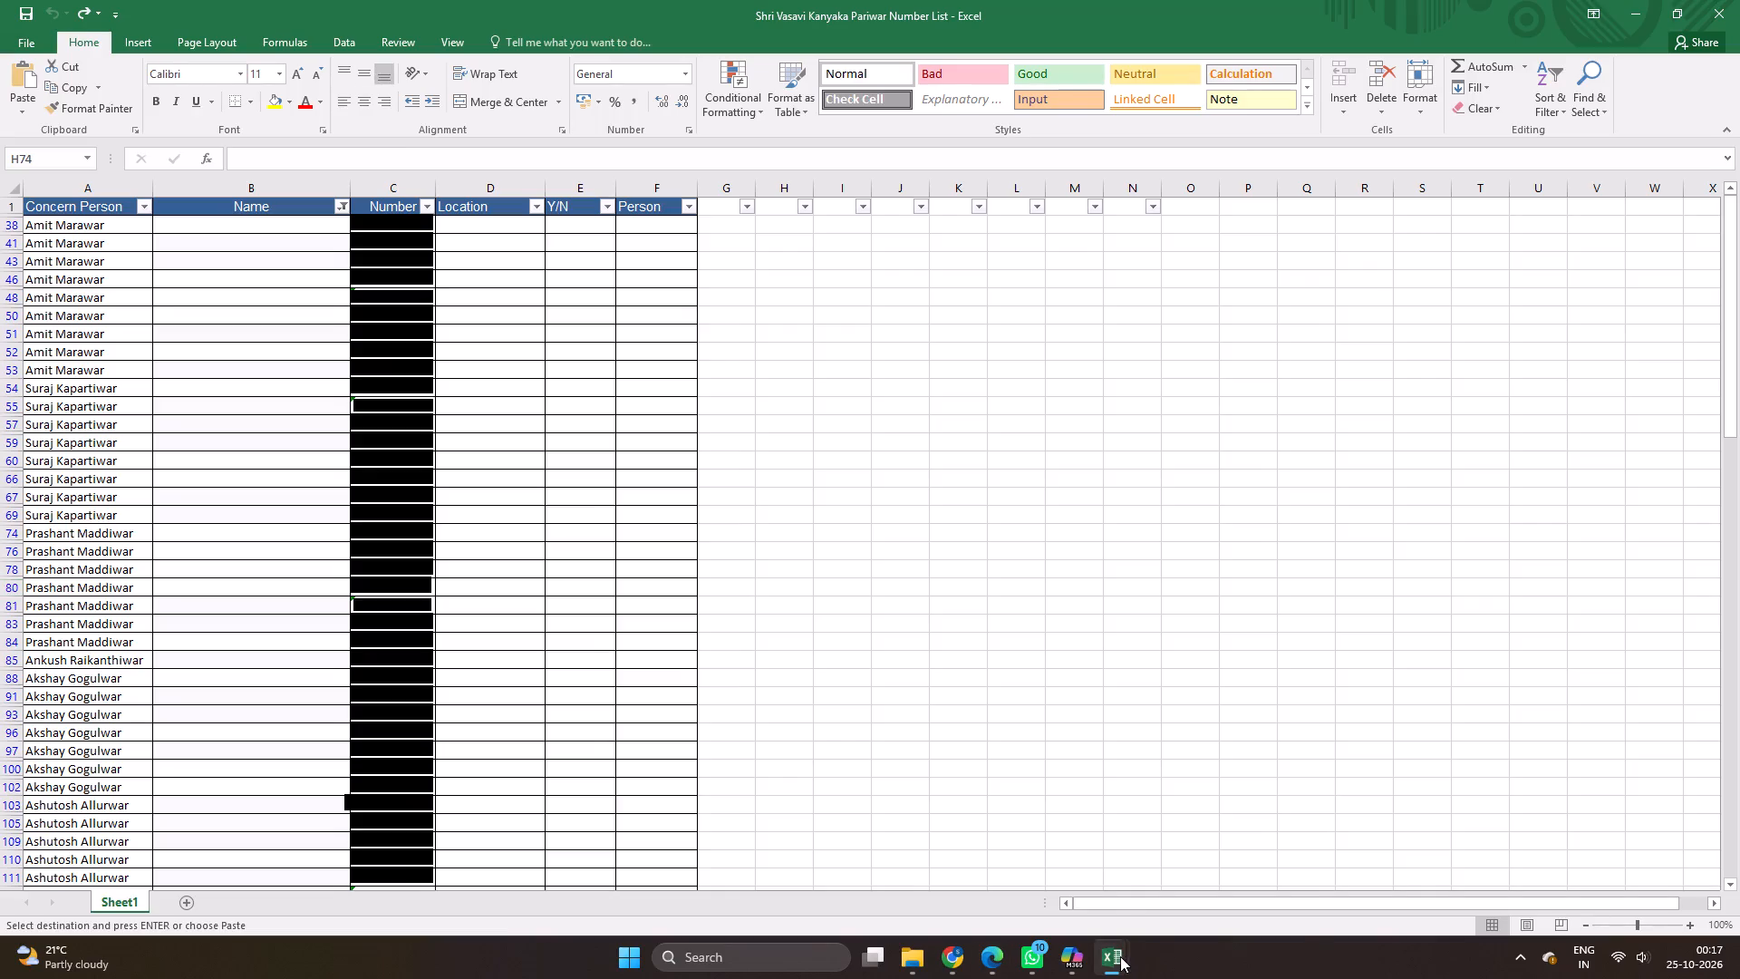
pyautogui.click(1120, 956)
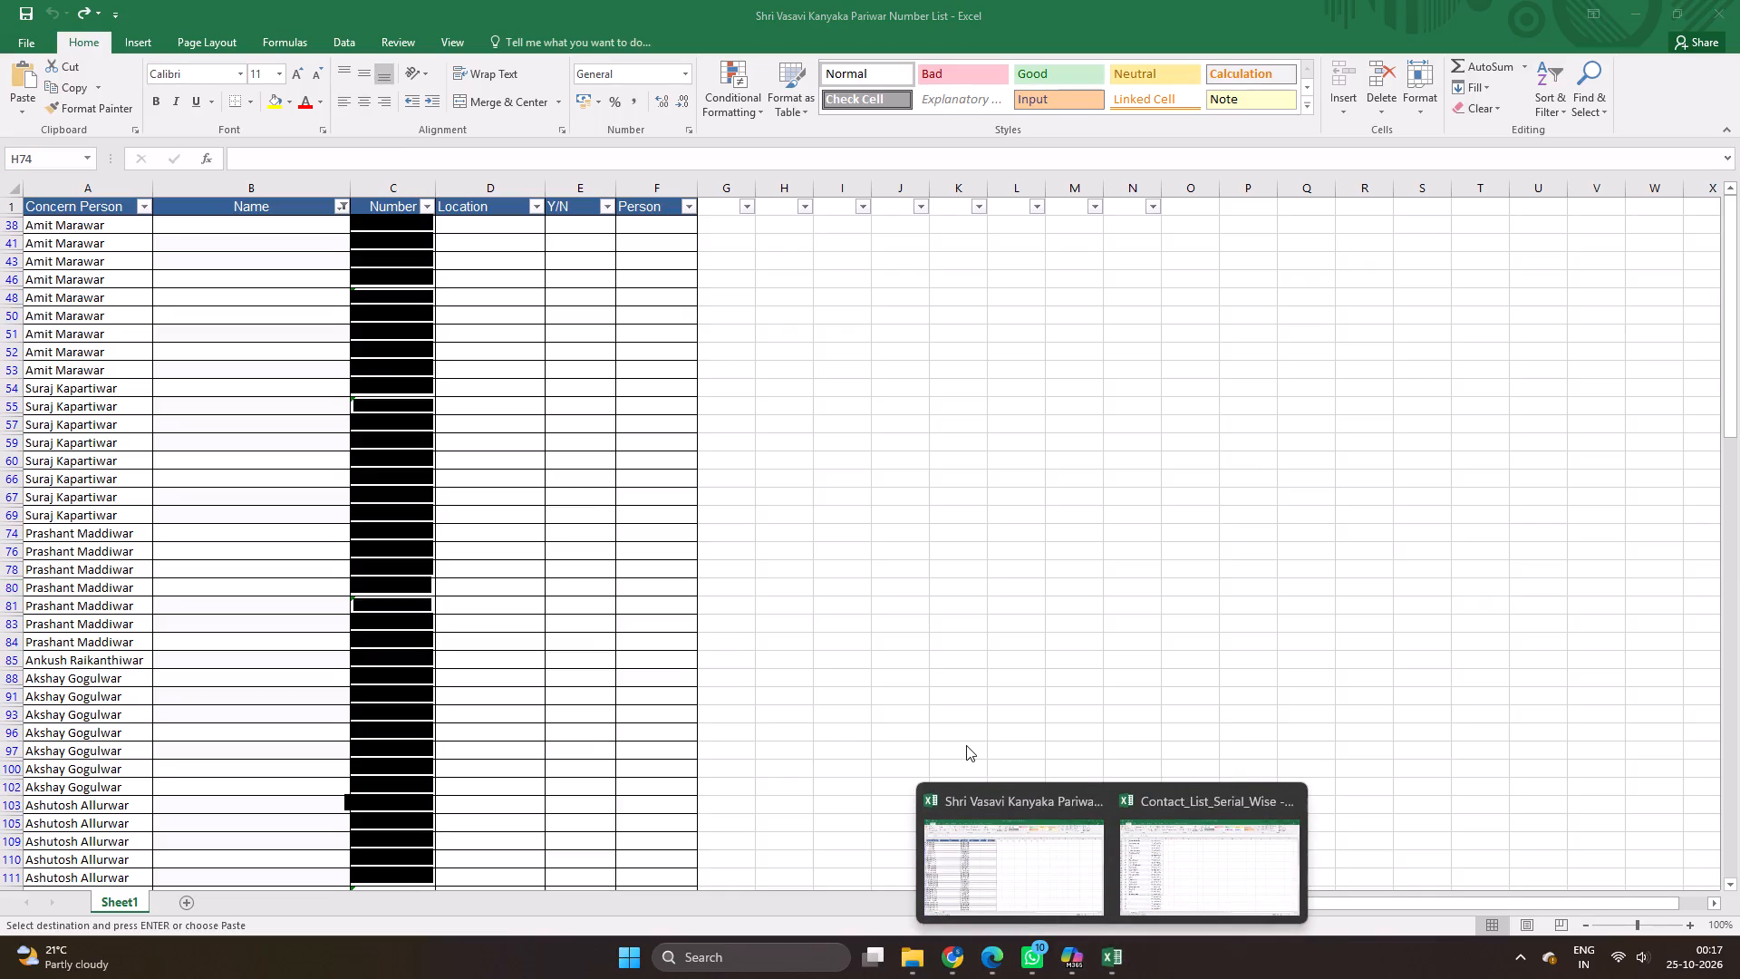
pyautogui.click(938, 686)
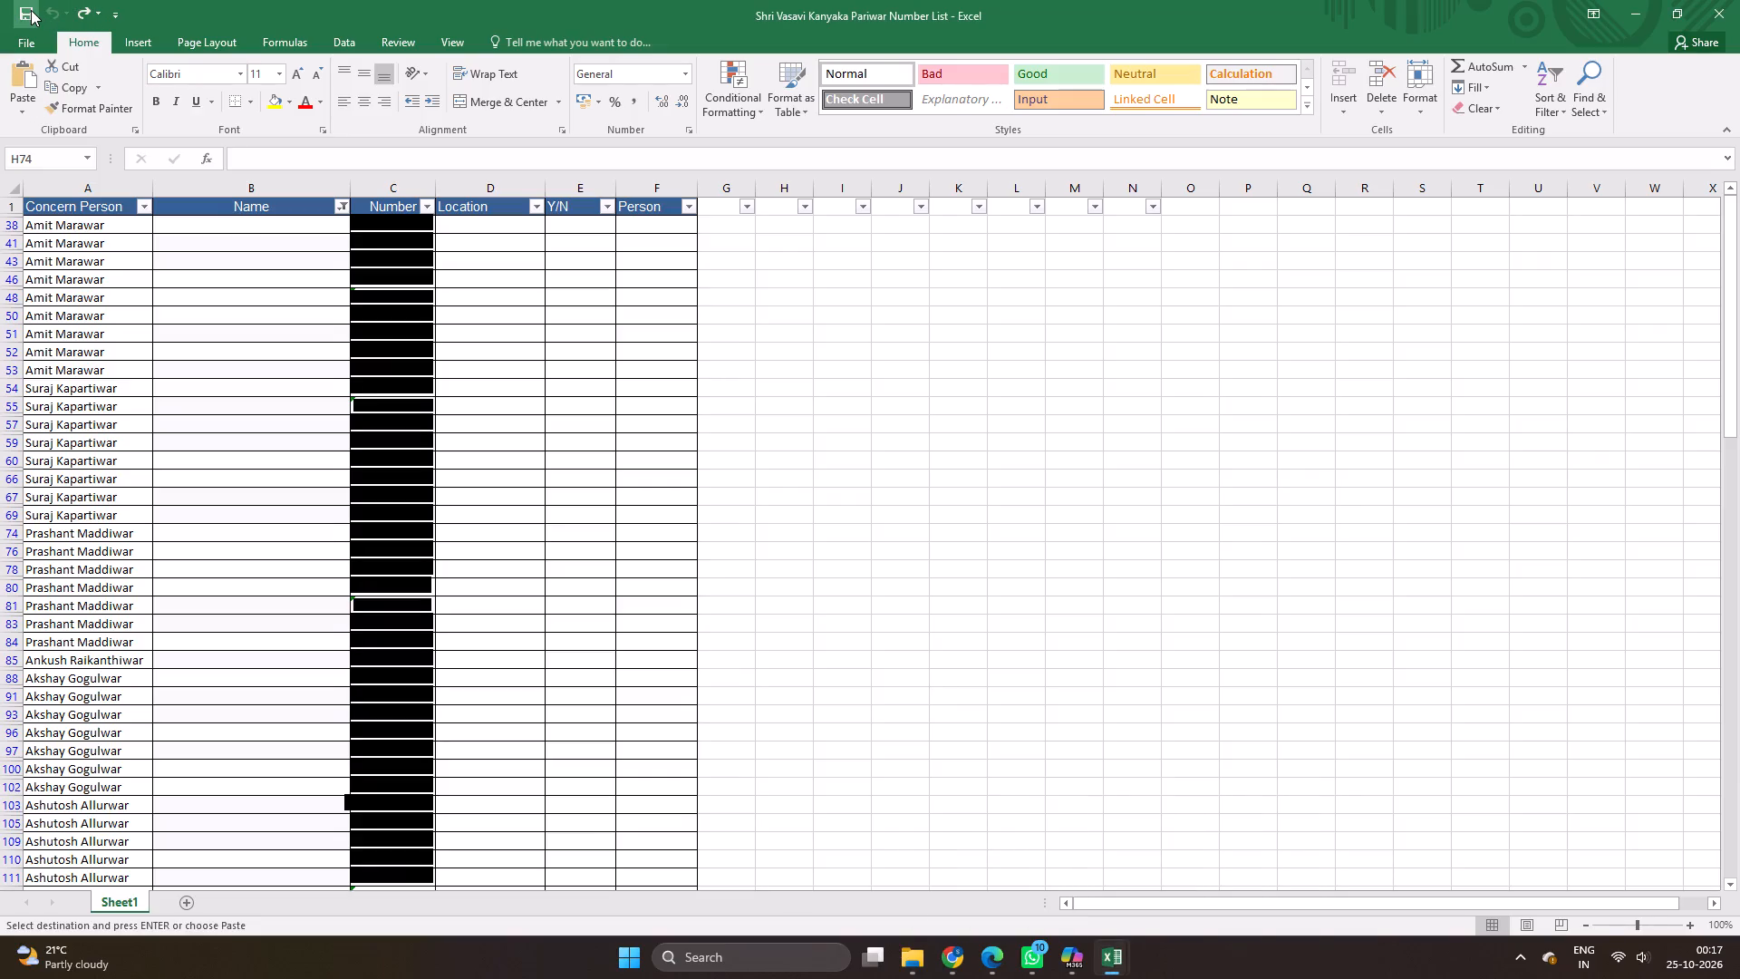
# Save the Shri Vasavi Kanyaka Pariwar Number List workbook.
pyautogui.click(31, 10)
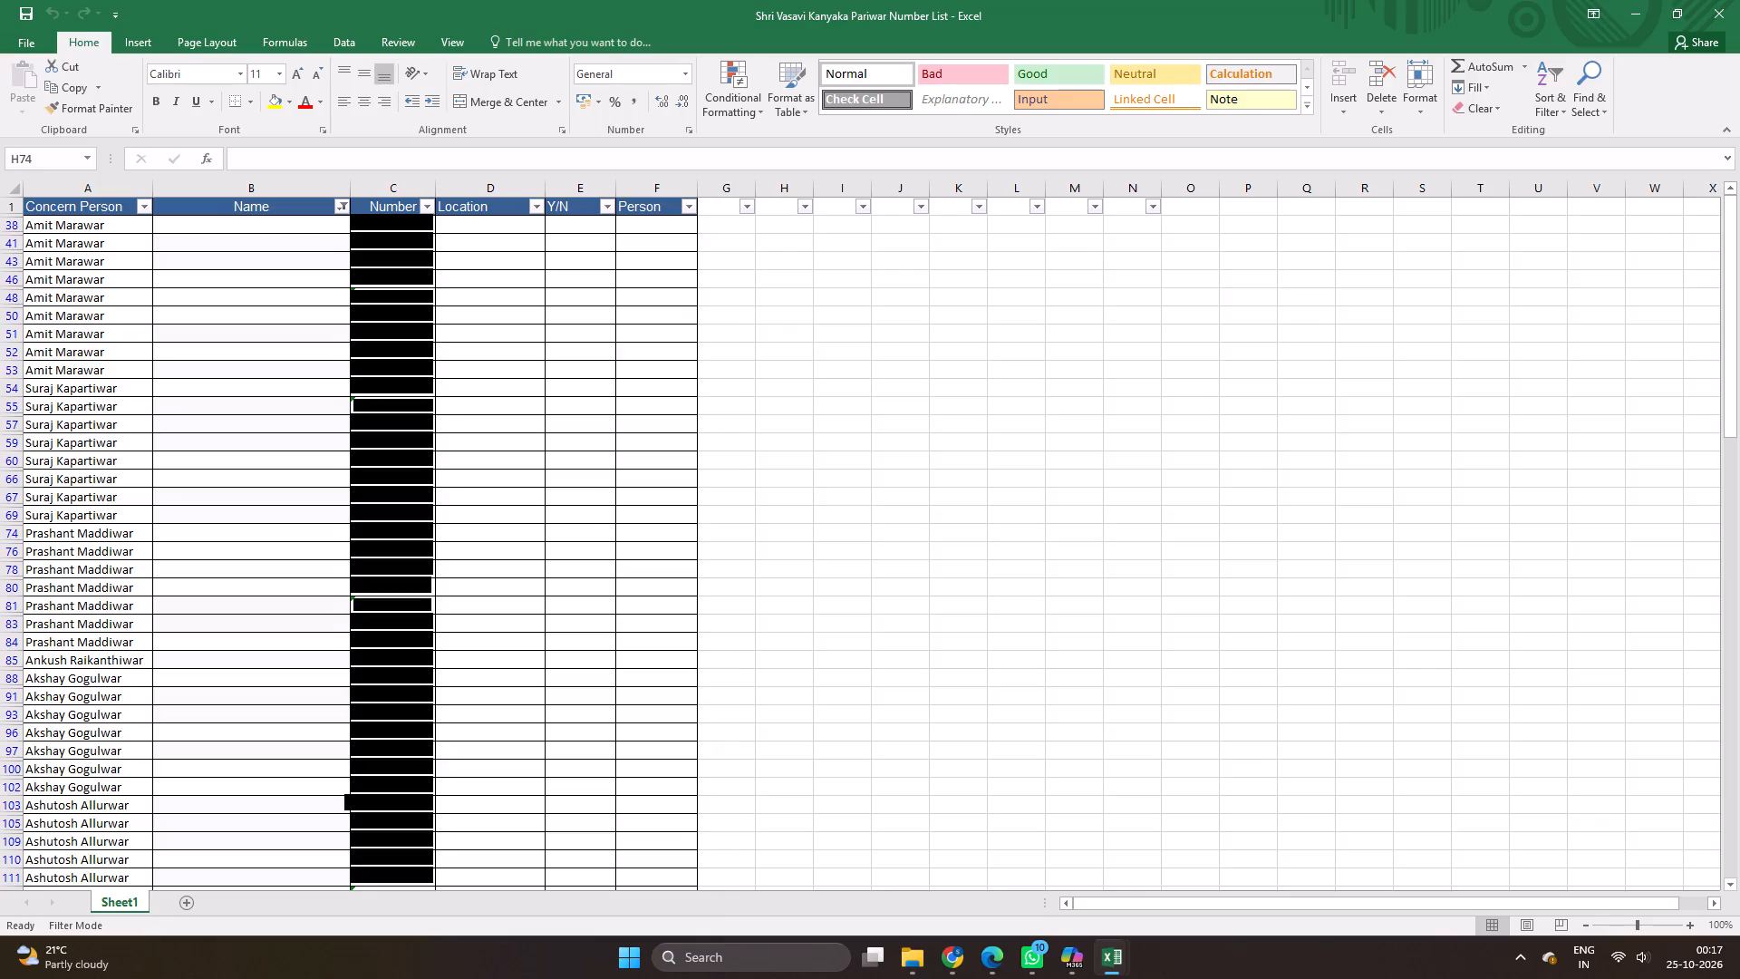
# Set the Name column's filter to select all names instead of only the blanks.
pyautogui.click(346, 203)
pyautogui.click(178, 384)
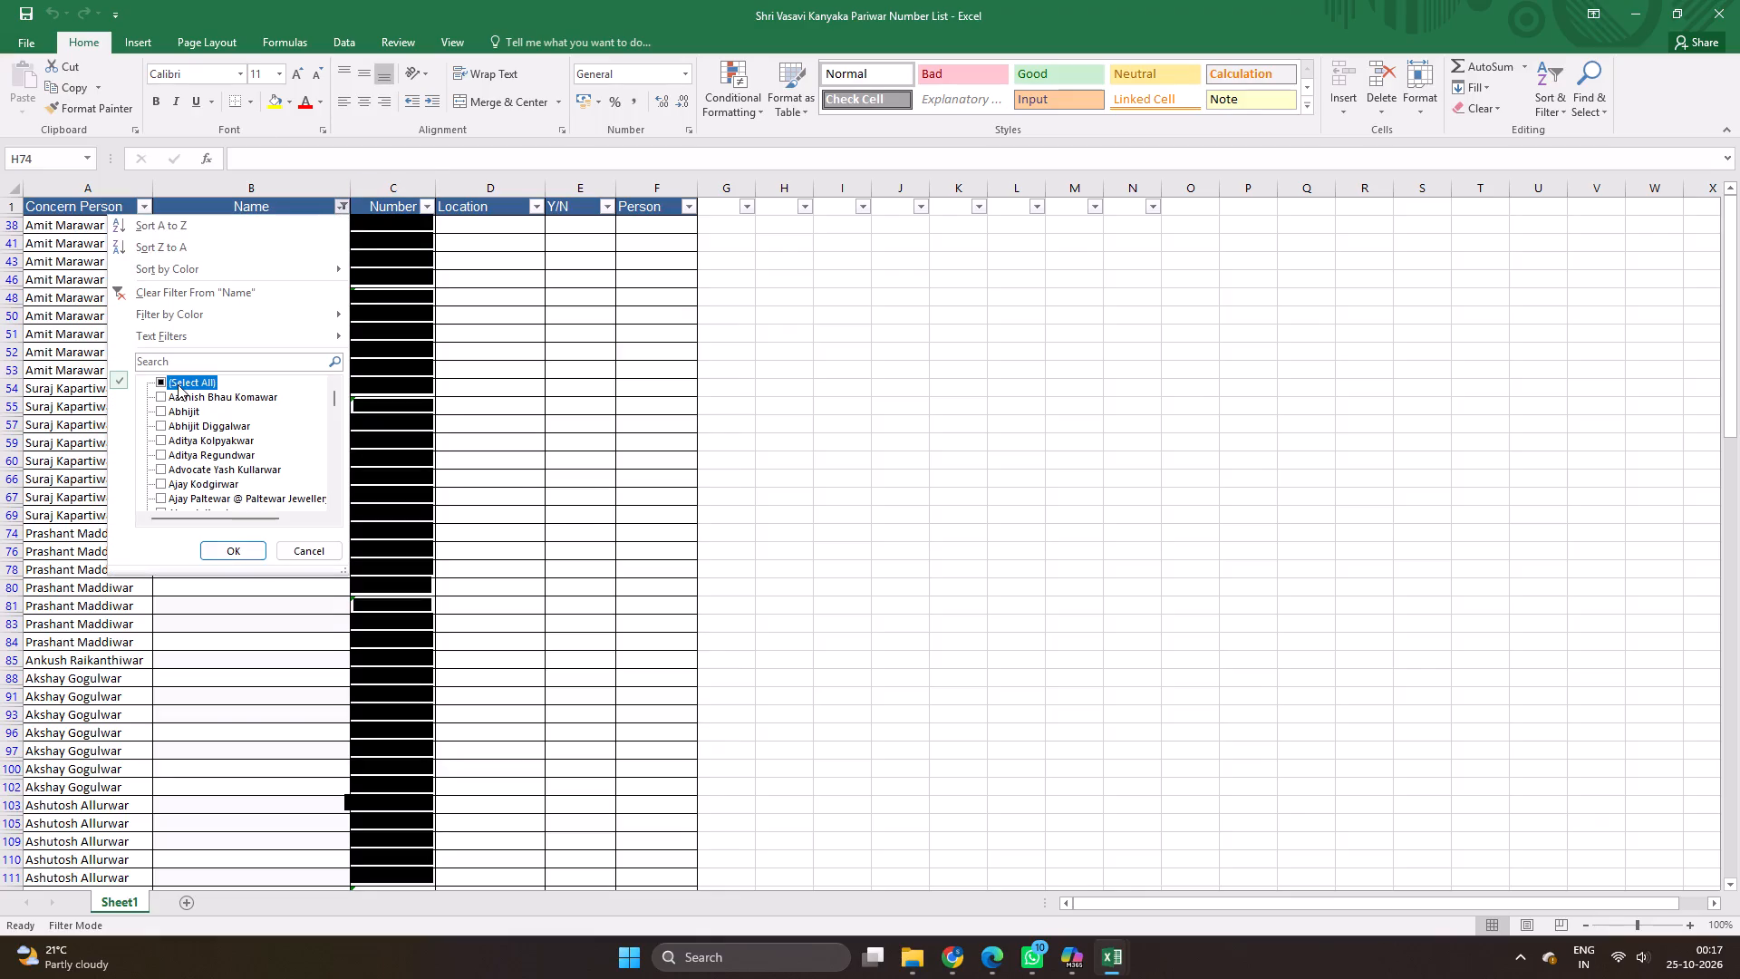
pyautogui.click(239, 554)
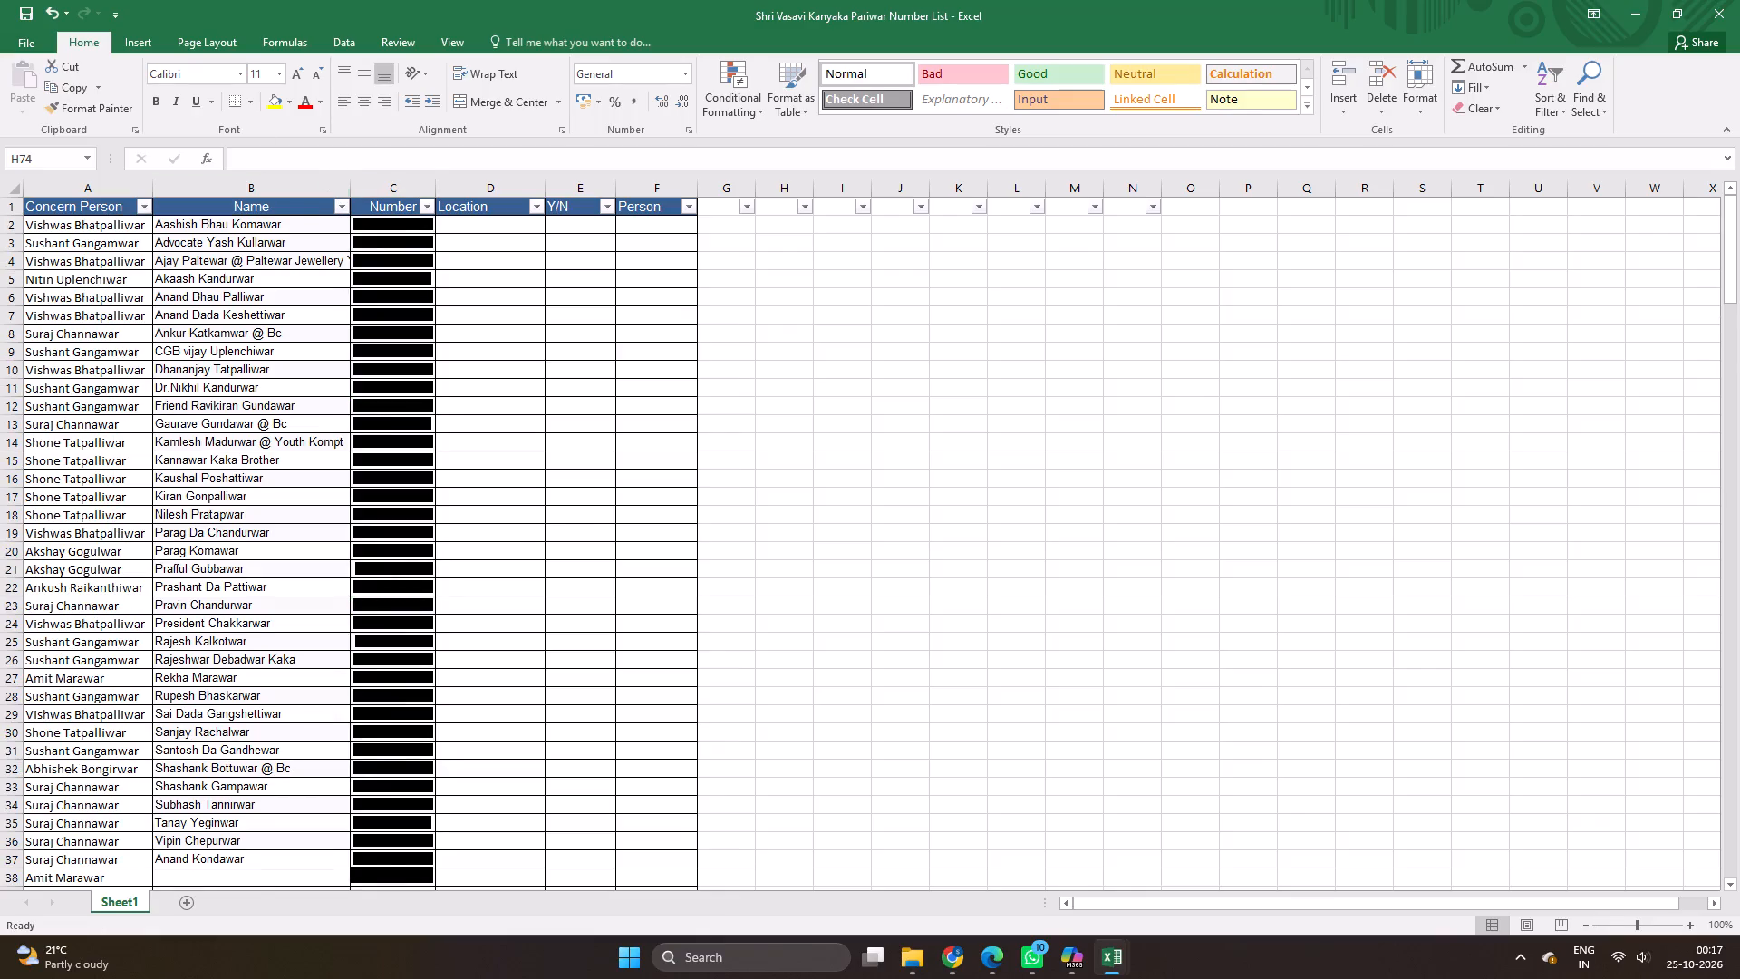
# Examine the unfiltered Number List down to its last row for entries with blank names.
pyautogui.scroll(-8, 338, 273)
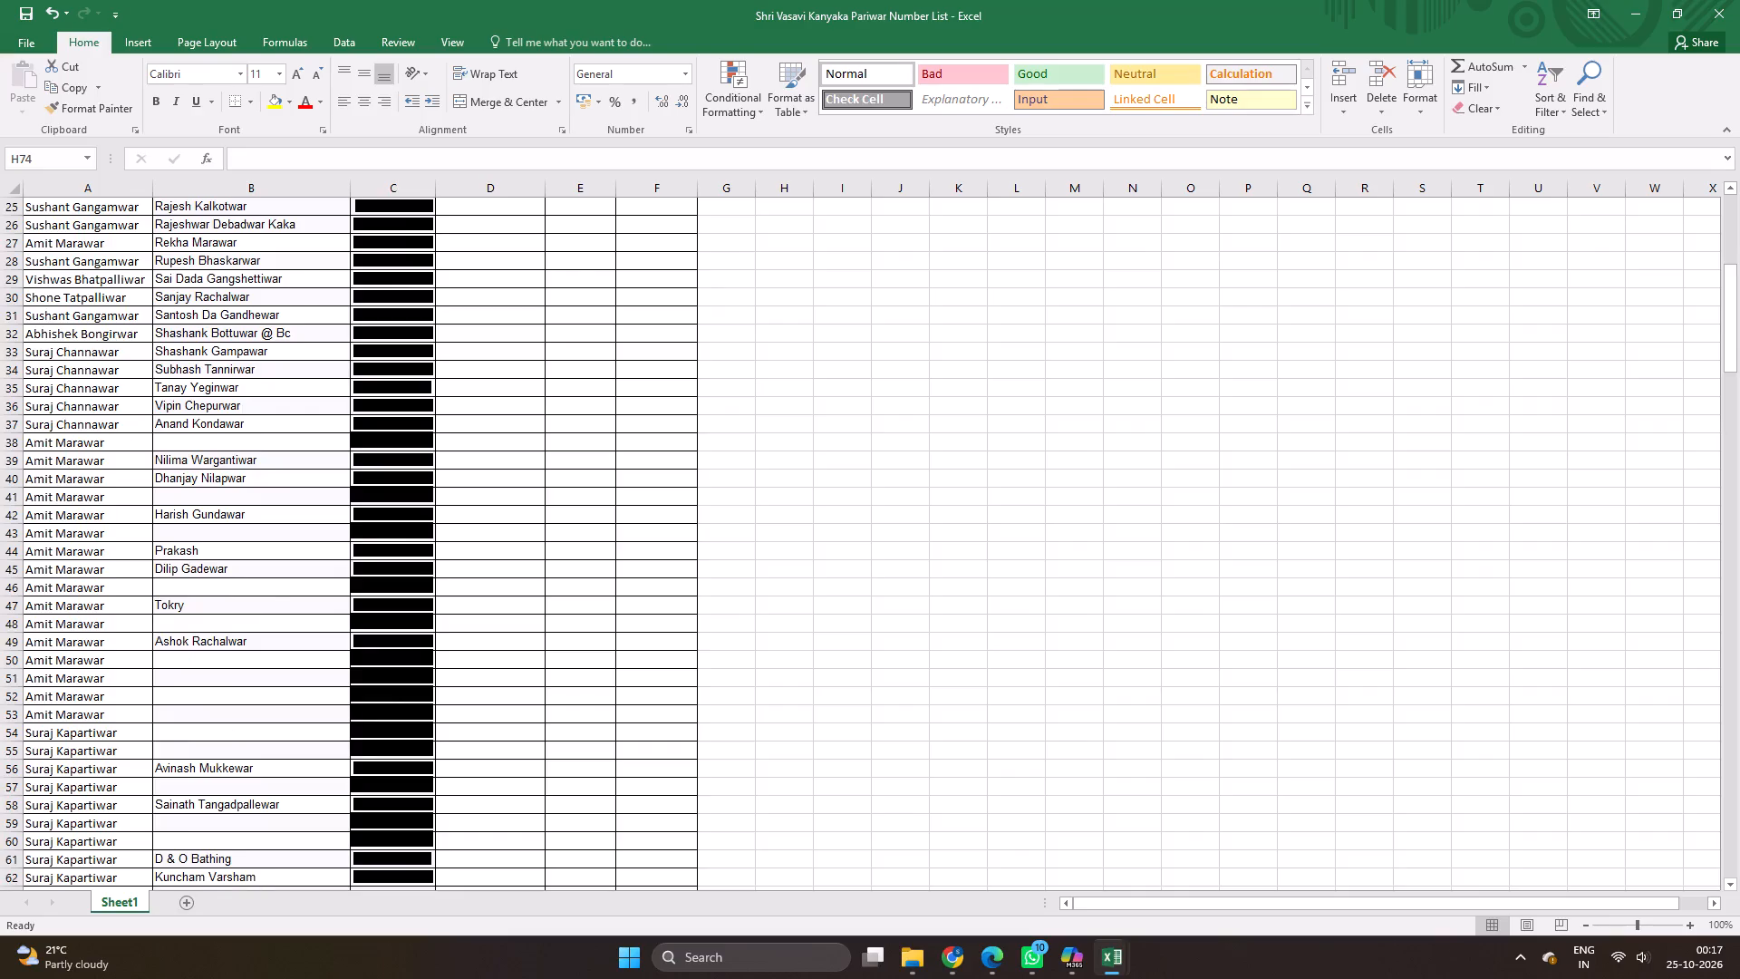
pyautogui.scroll(-17, 338, 273)
pyautogui.scroll(-5, 338, 273)
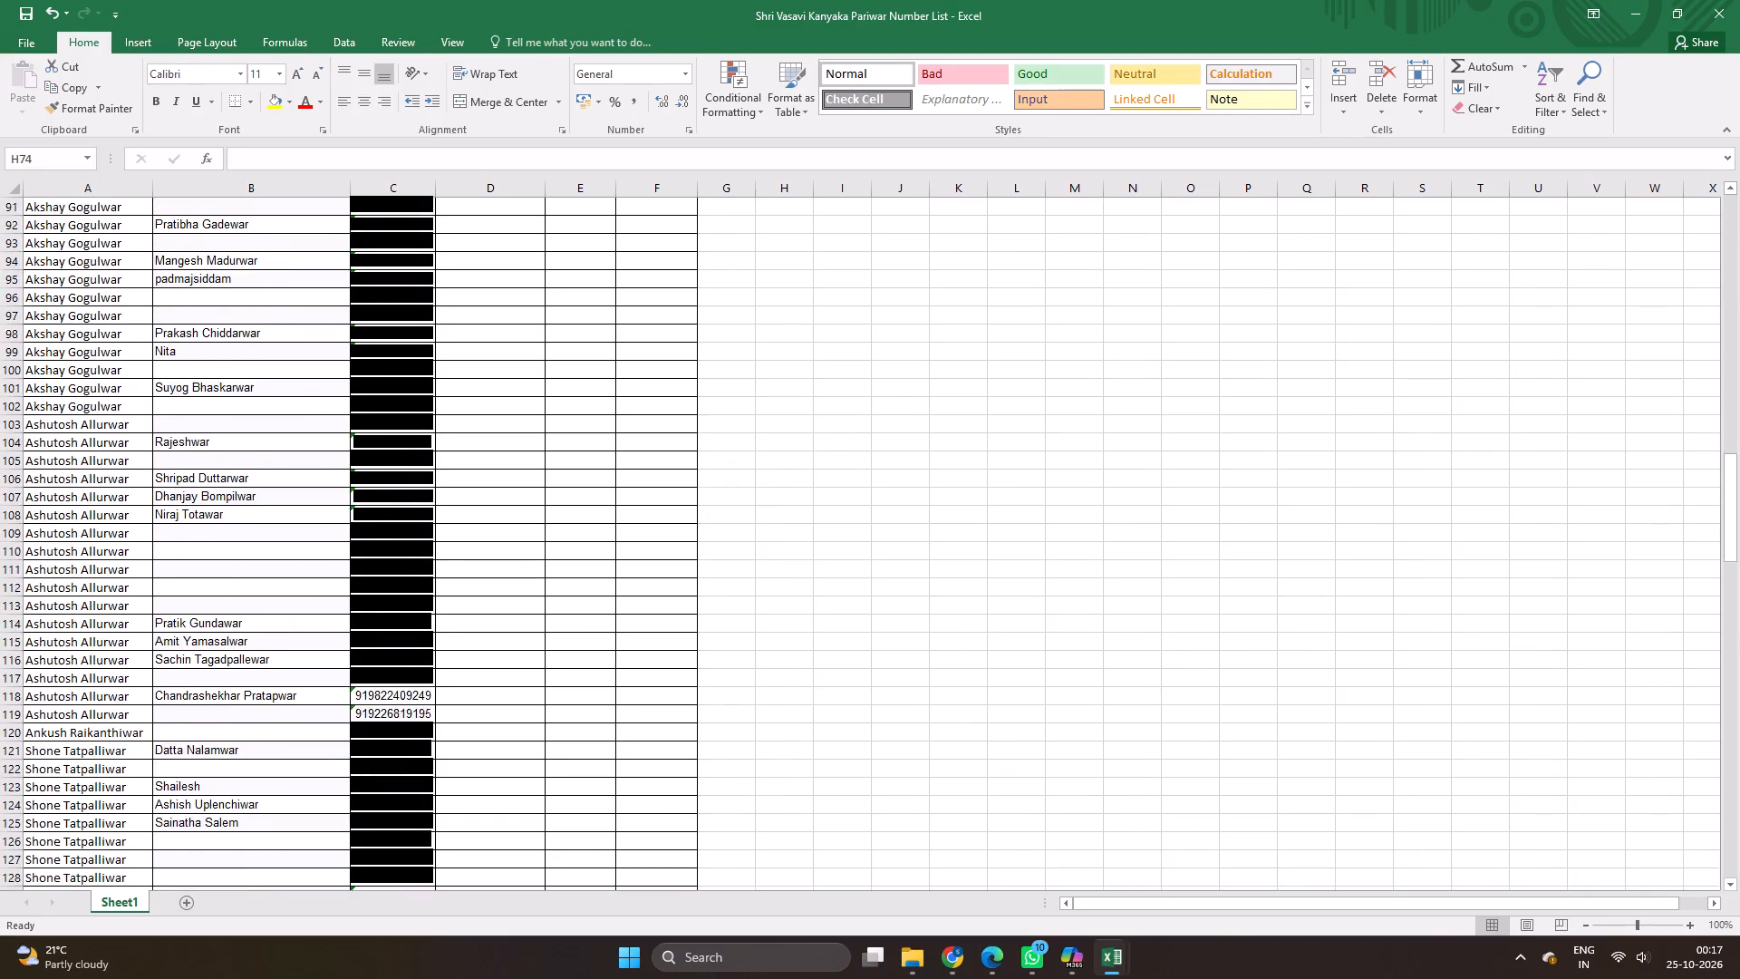
pyautogui.scroll(-19, 338, 273)
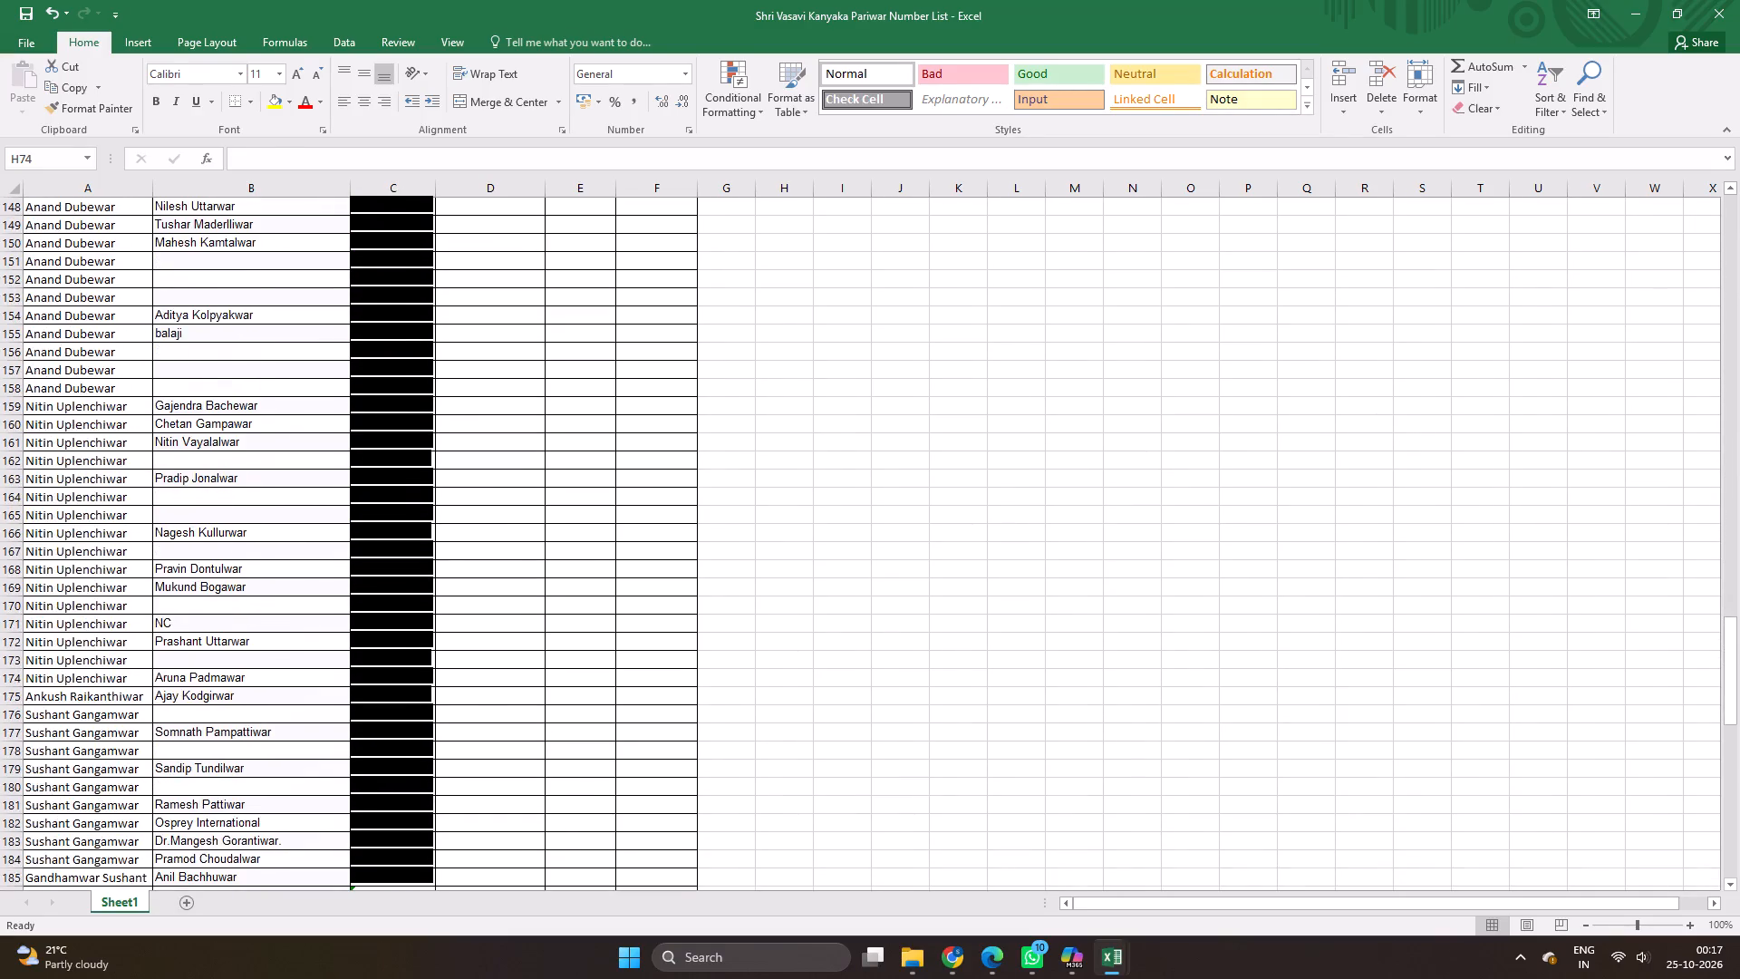
pyautogui.scroll(-20, 338, 273)
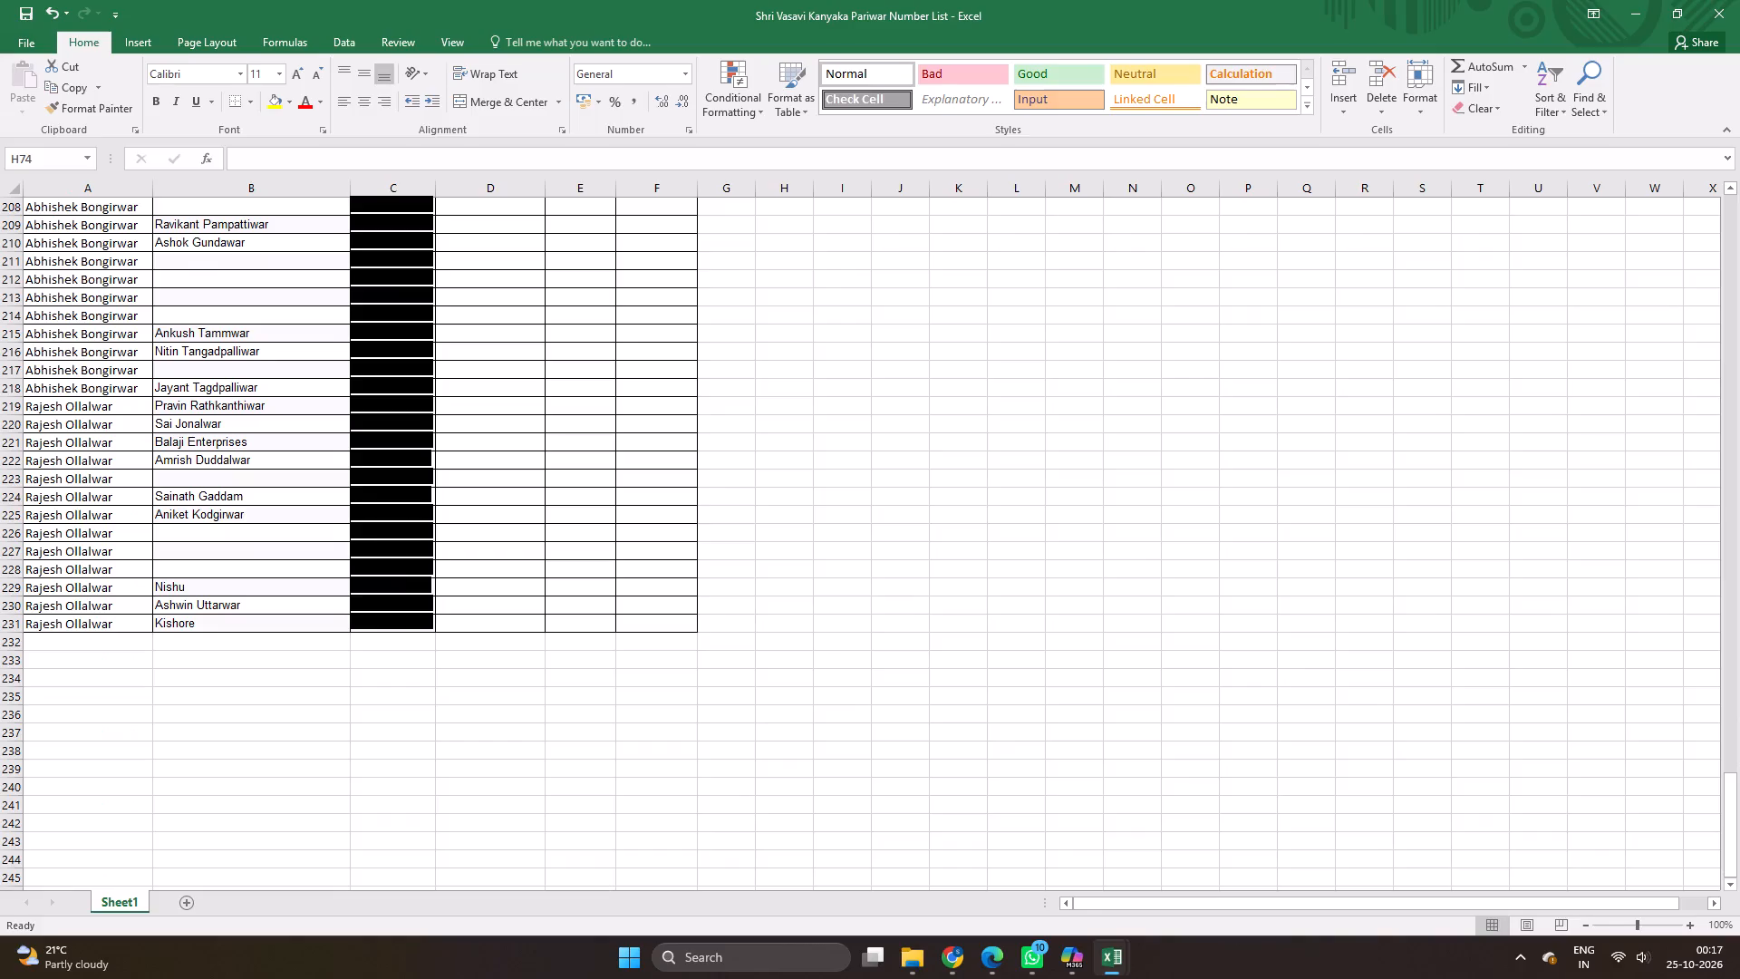
# Save the Shri Vasavi Kanyaka Pariwar Number List workbook and close it.
pyautogui.click(26, 13)
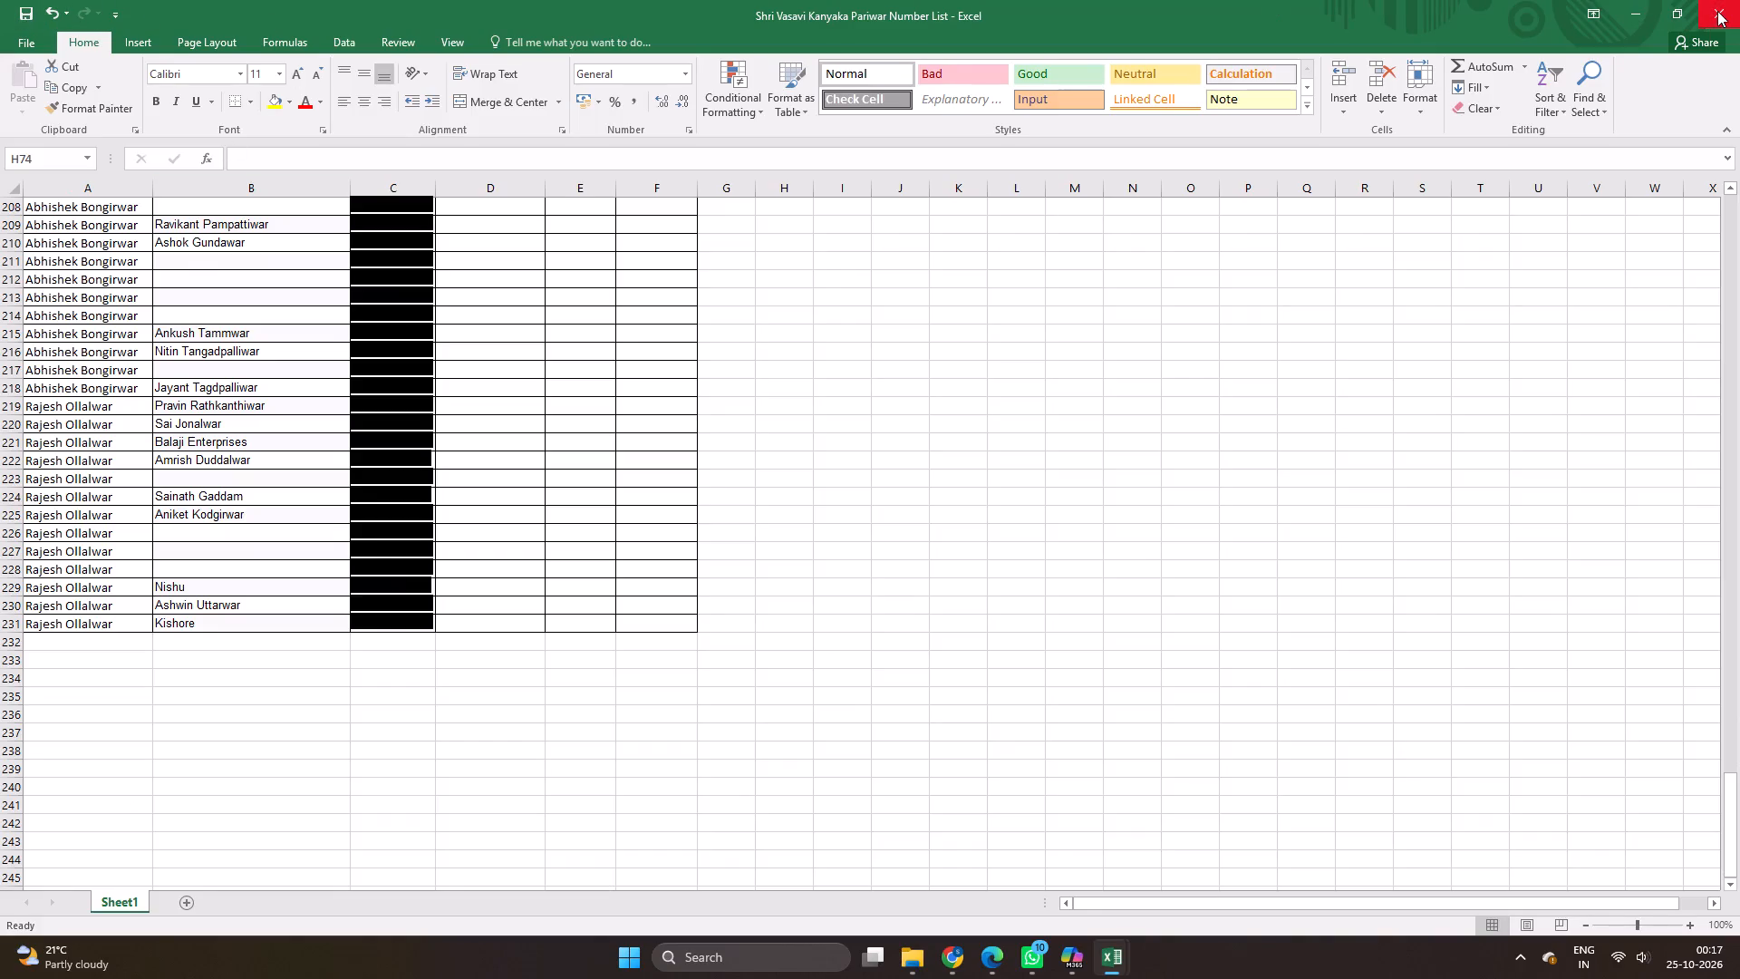
pyautogui.click(1717, 11)
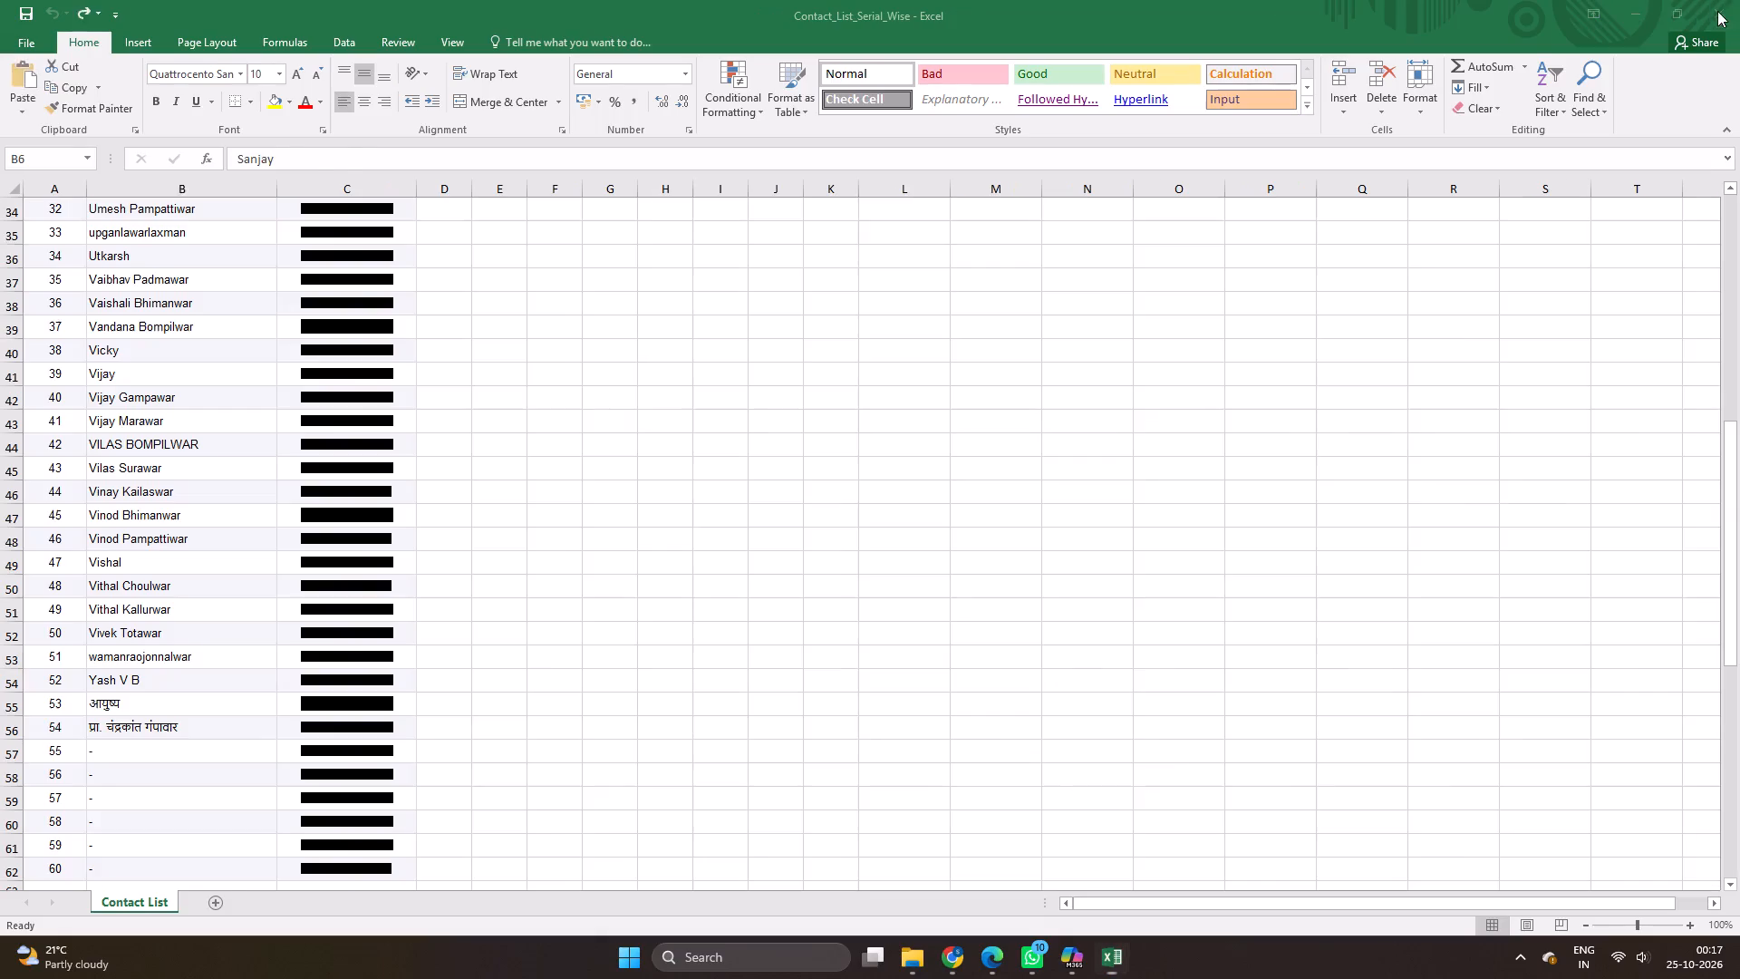
# Save a copy of the Contact_List_Serial_Wise workbook to the Desktop under the same name as an Excel Workbook.
pyautogui.click(31, 41)
pyautogui.click(58, 222)
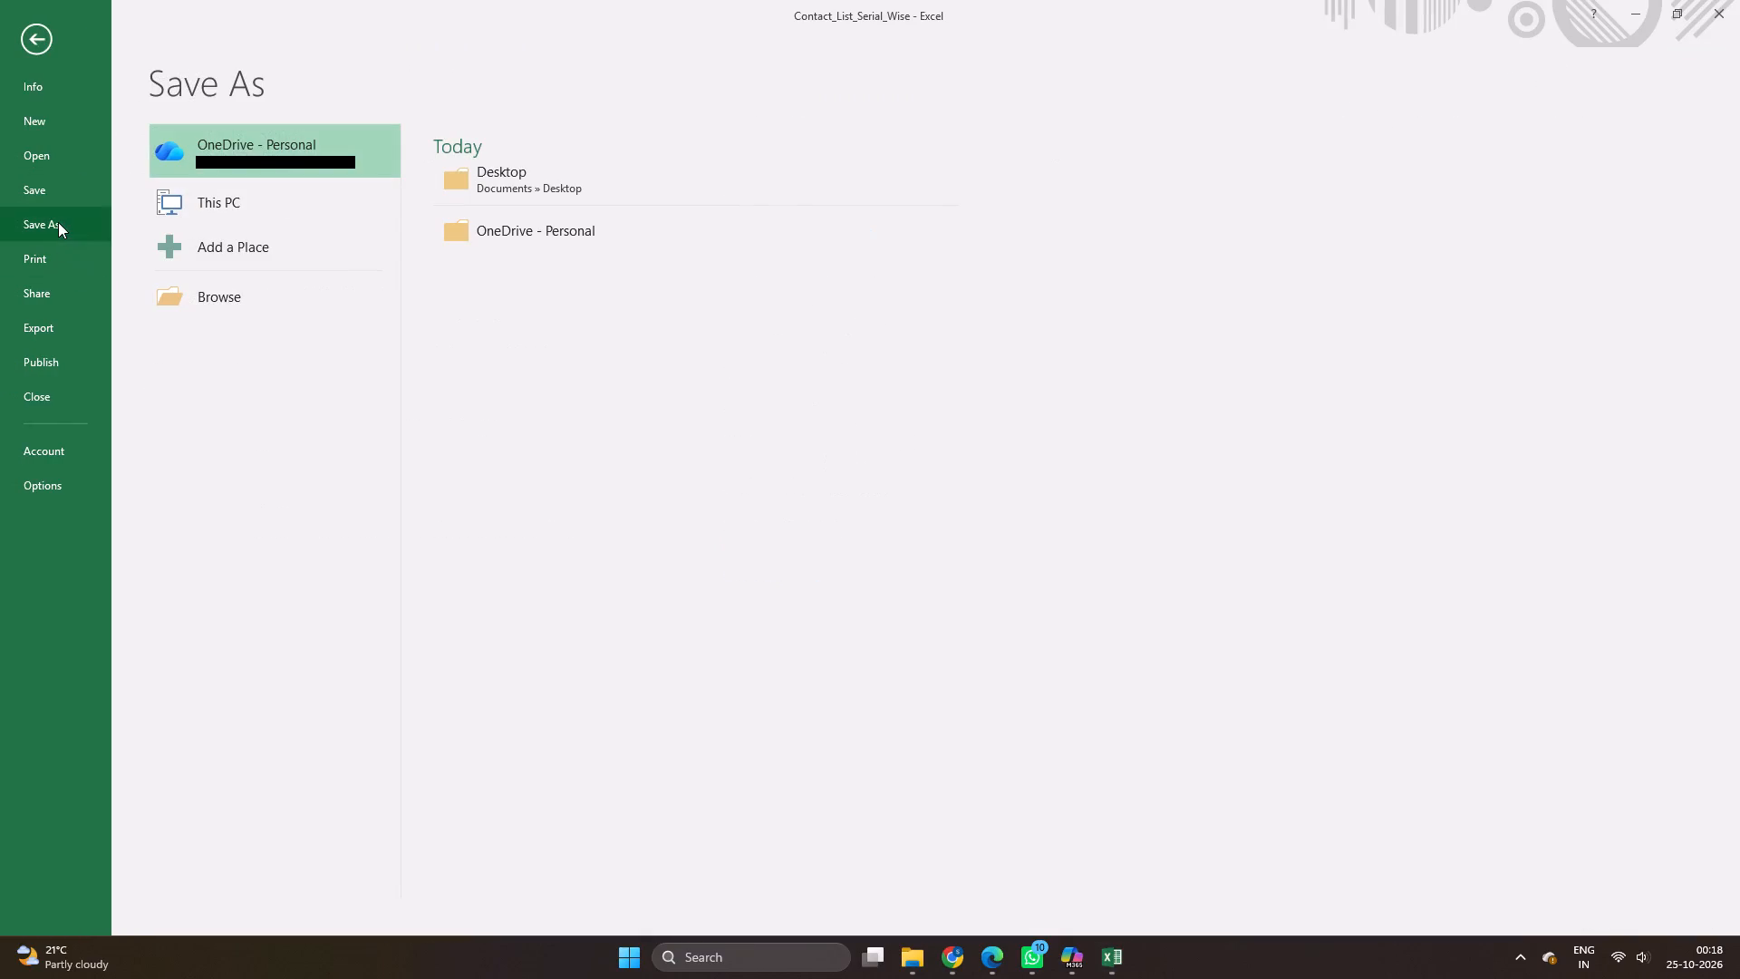
pyautogui.click(236, 301)
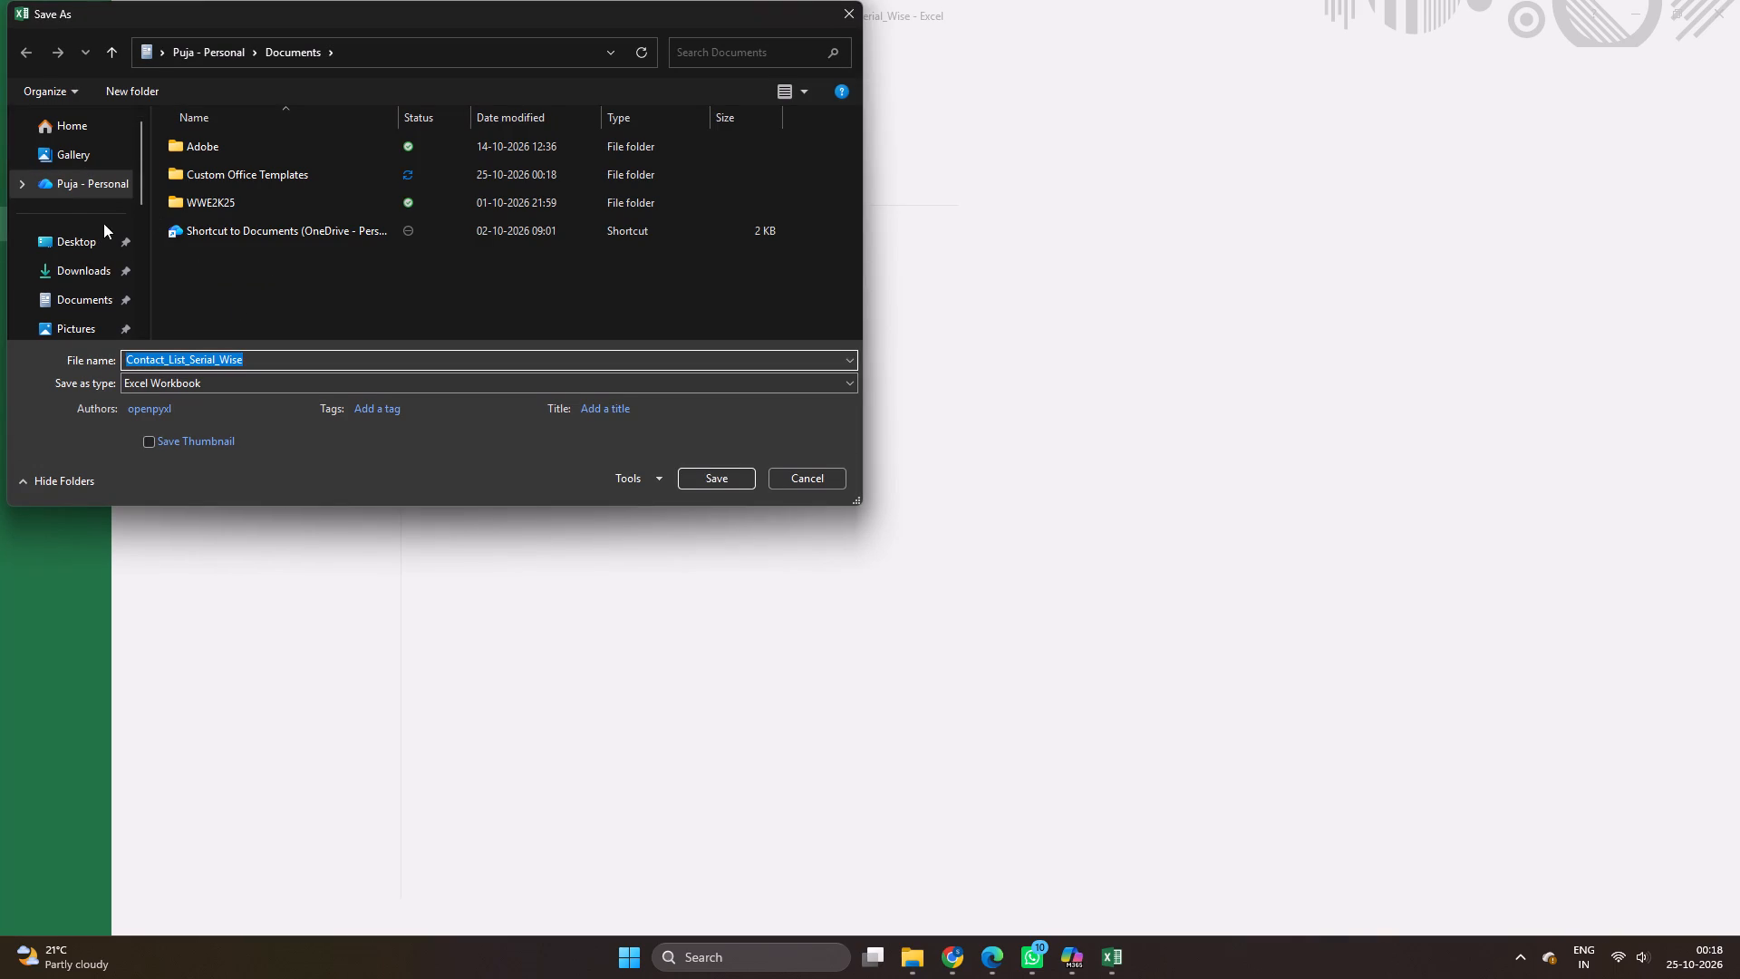
pyautogui.click(104, 232)
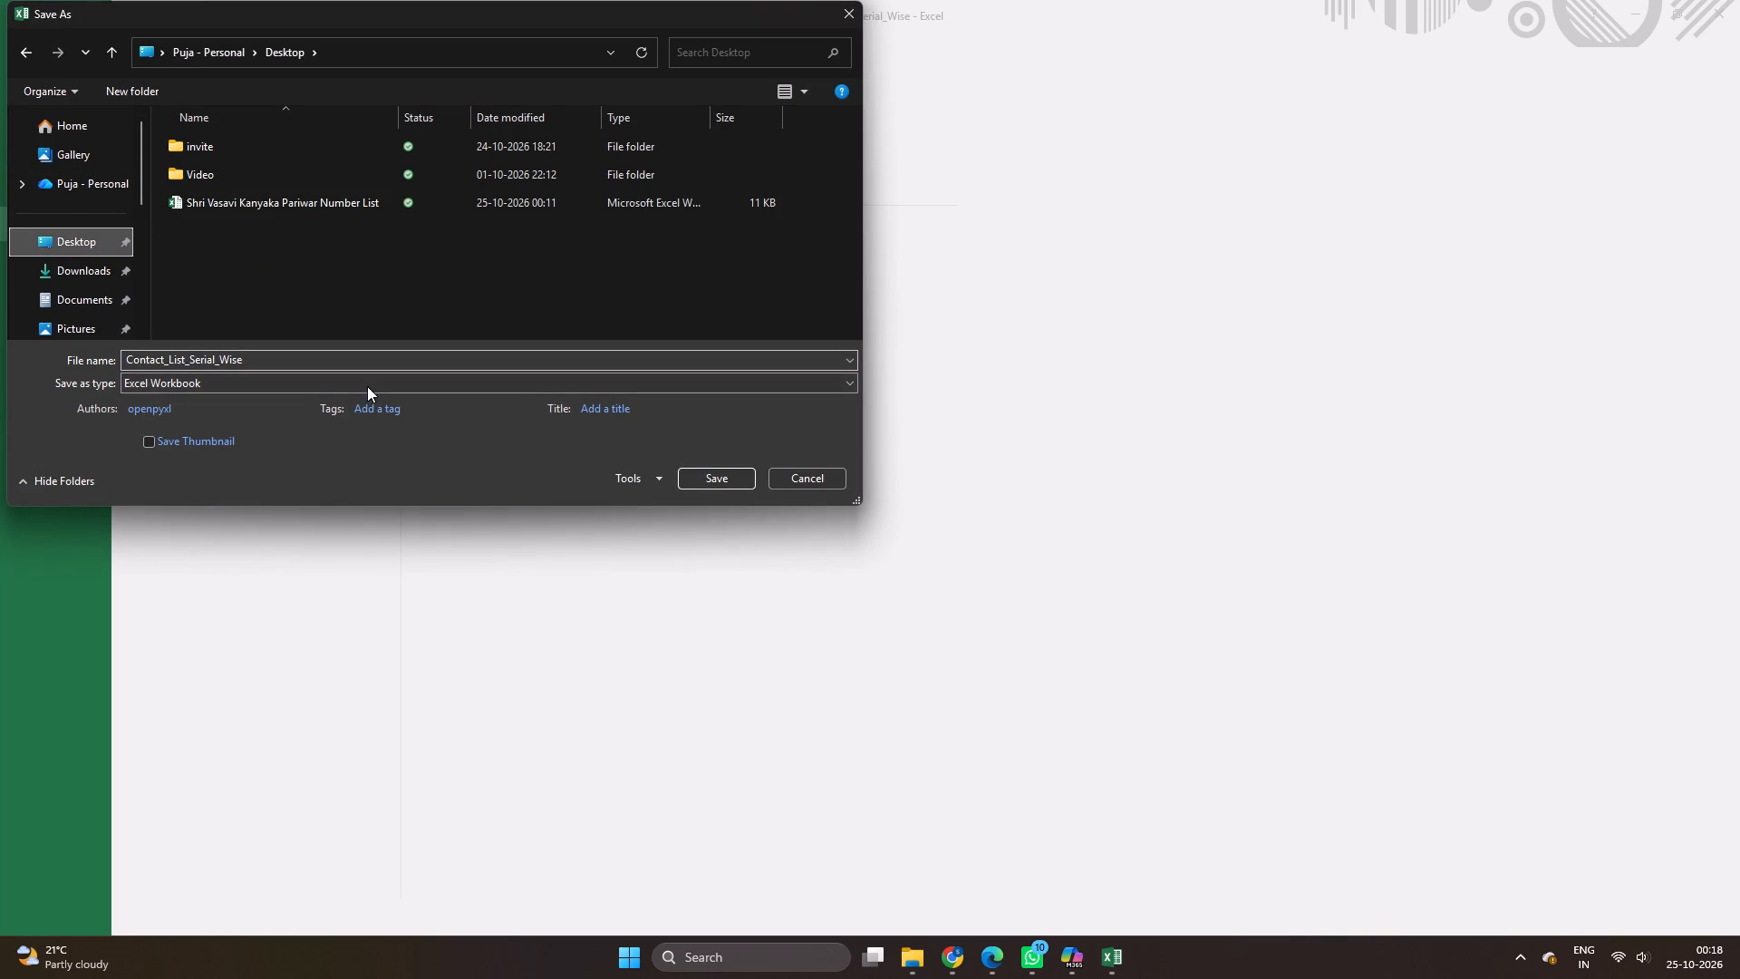
pyautogui.click(729, 481)
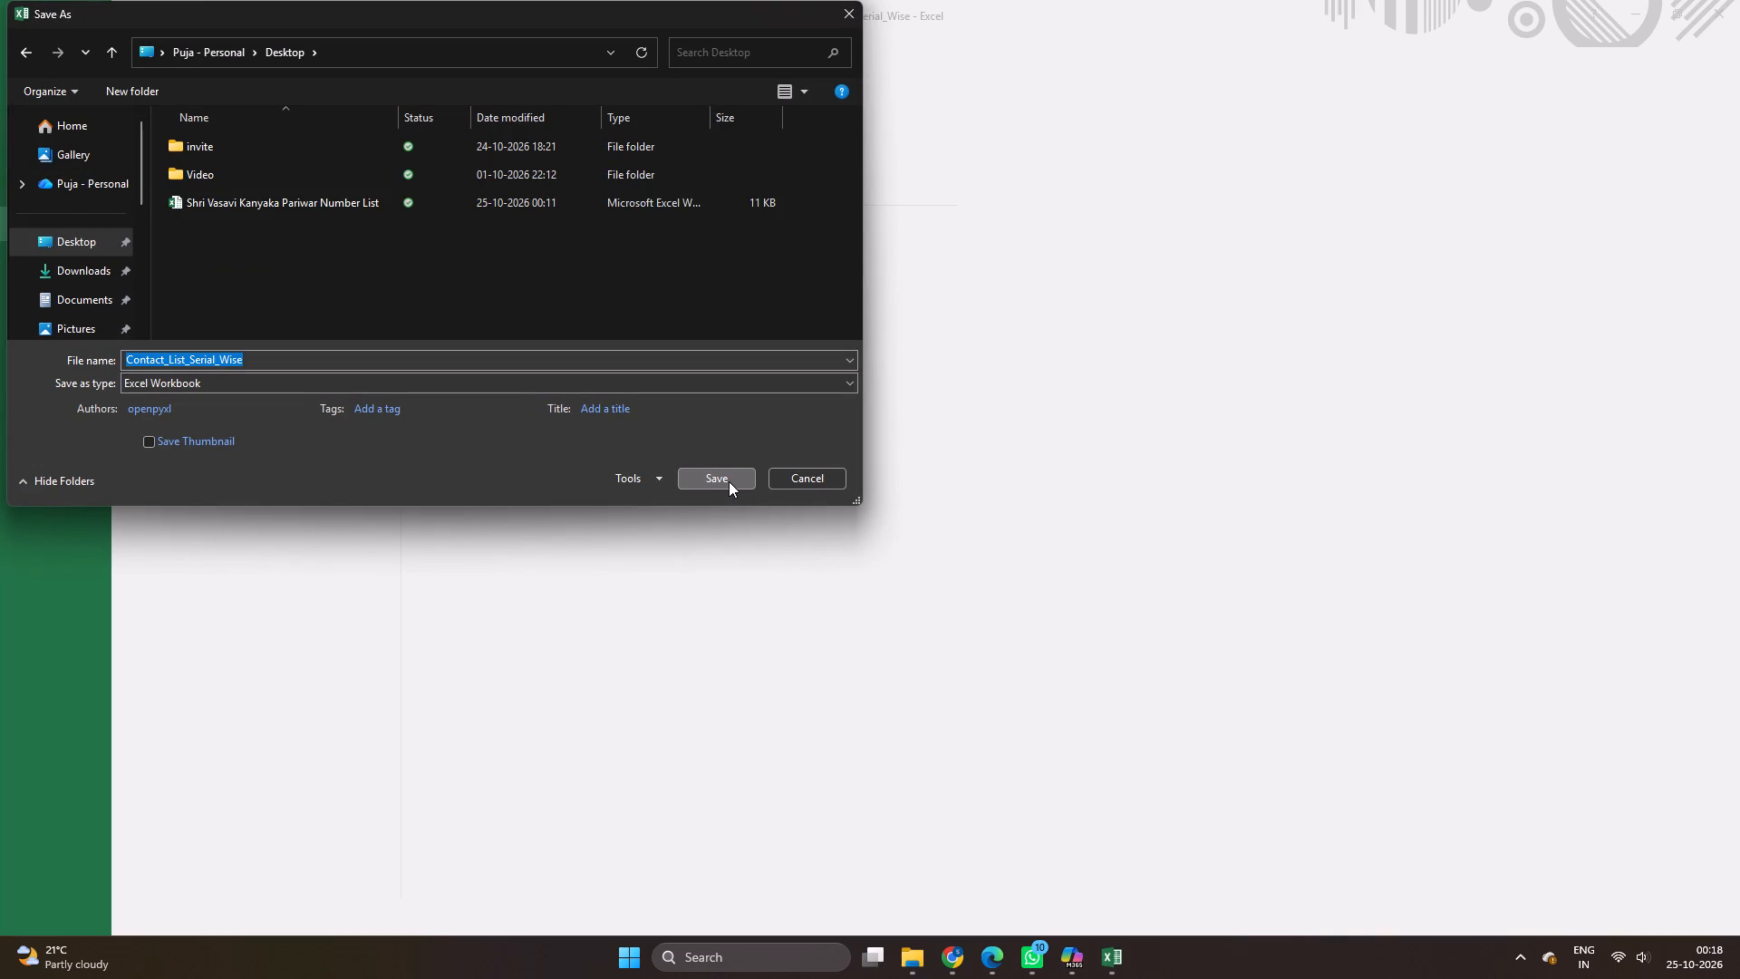
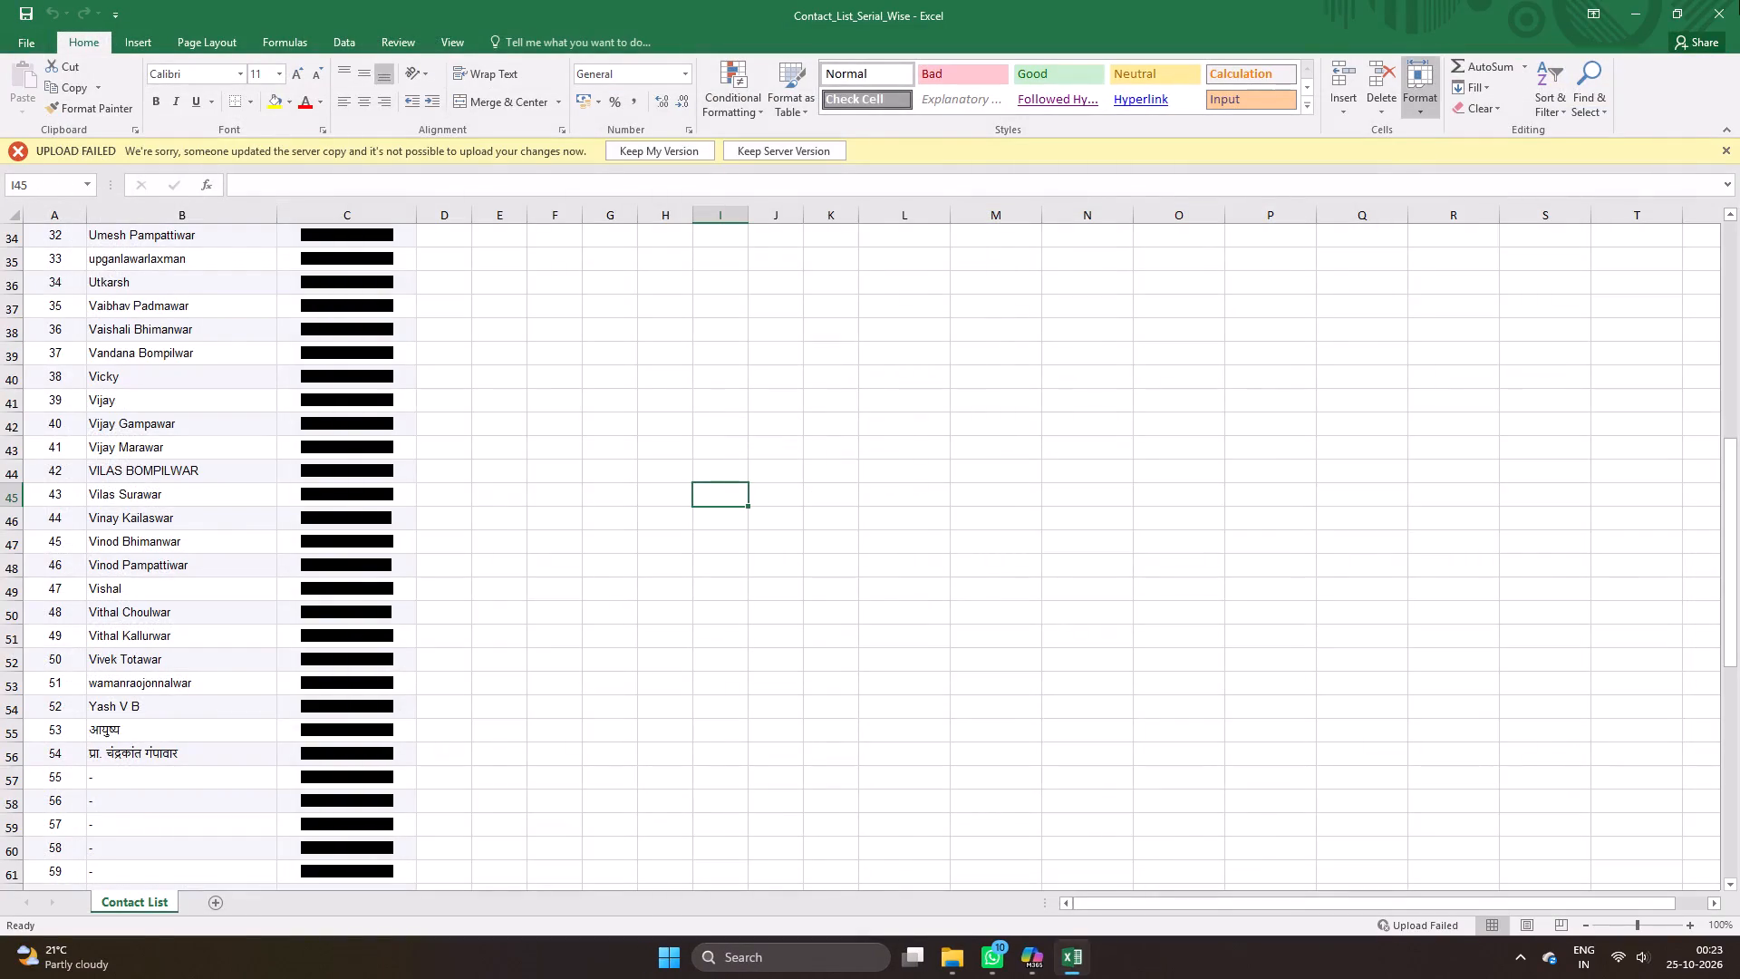
# Close the Contact_List_Serial_Wise workbook in Excel.
pyautogui.click(1714, 4)
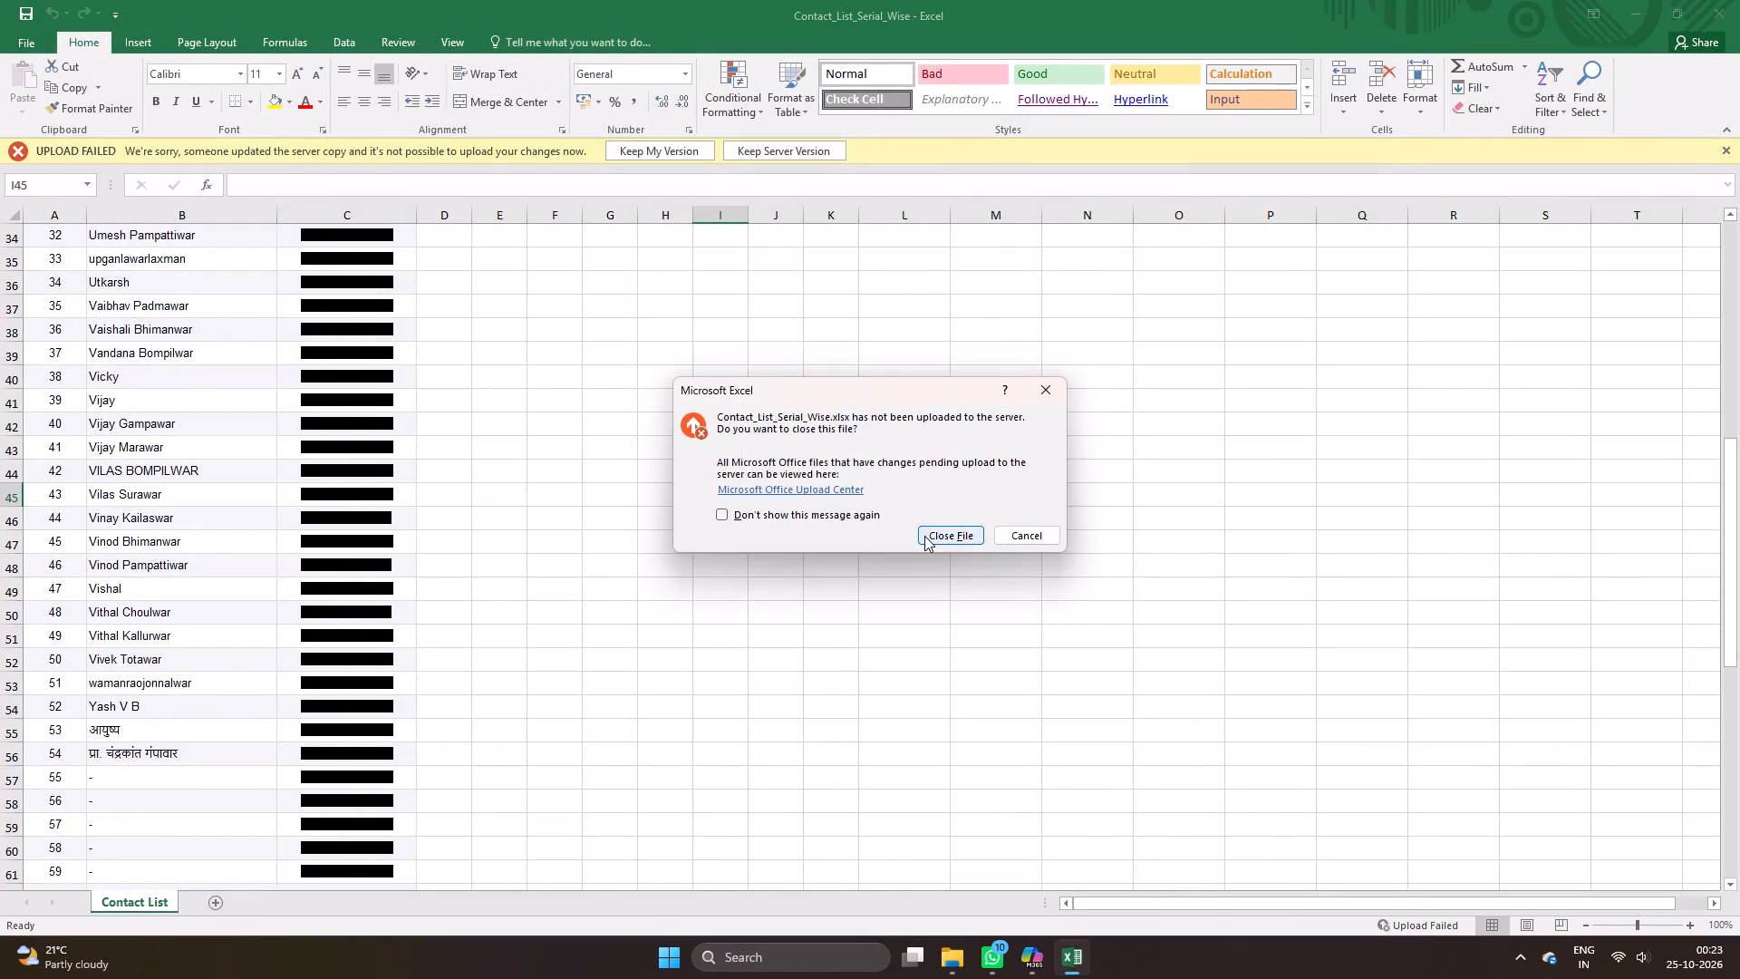
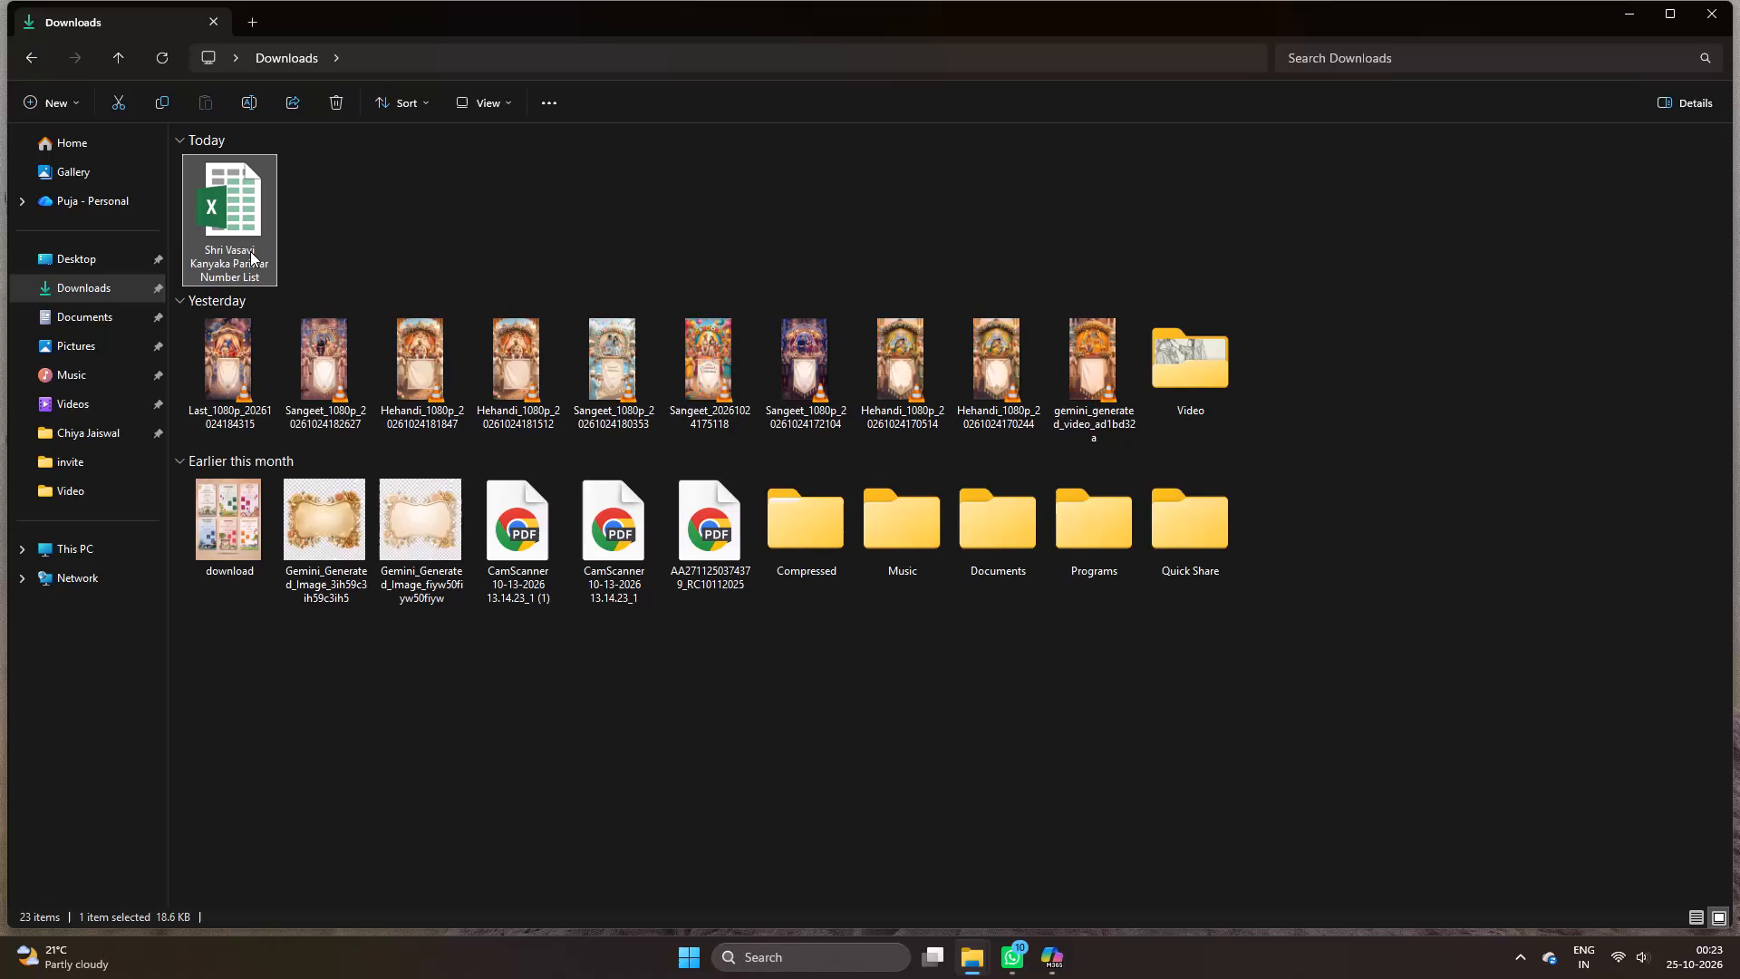
# Open the Shri Vasavi Kanyaka Pariwar Number List workbook from Downloads and look over its rows for missing contact names.
pyautogui.doubleClick(250, 251)
pyautogui.scroll(5, 492, 412)
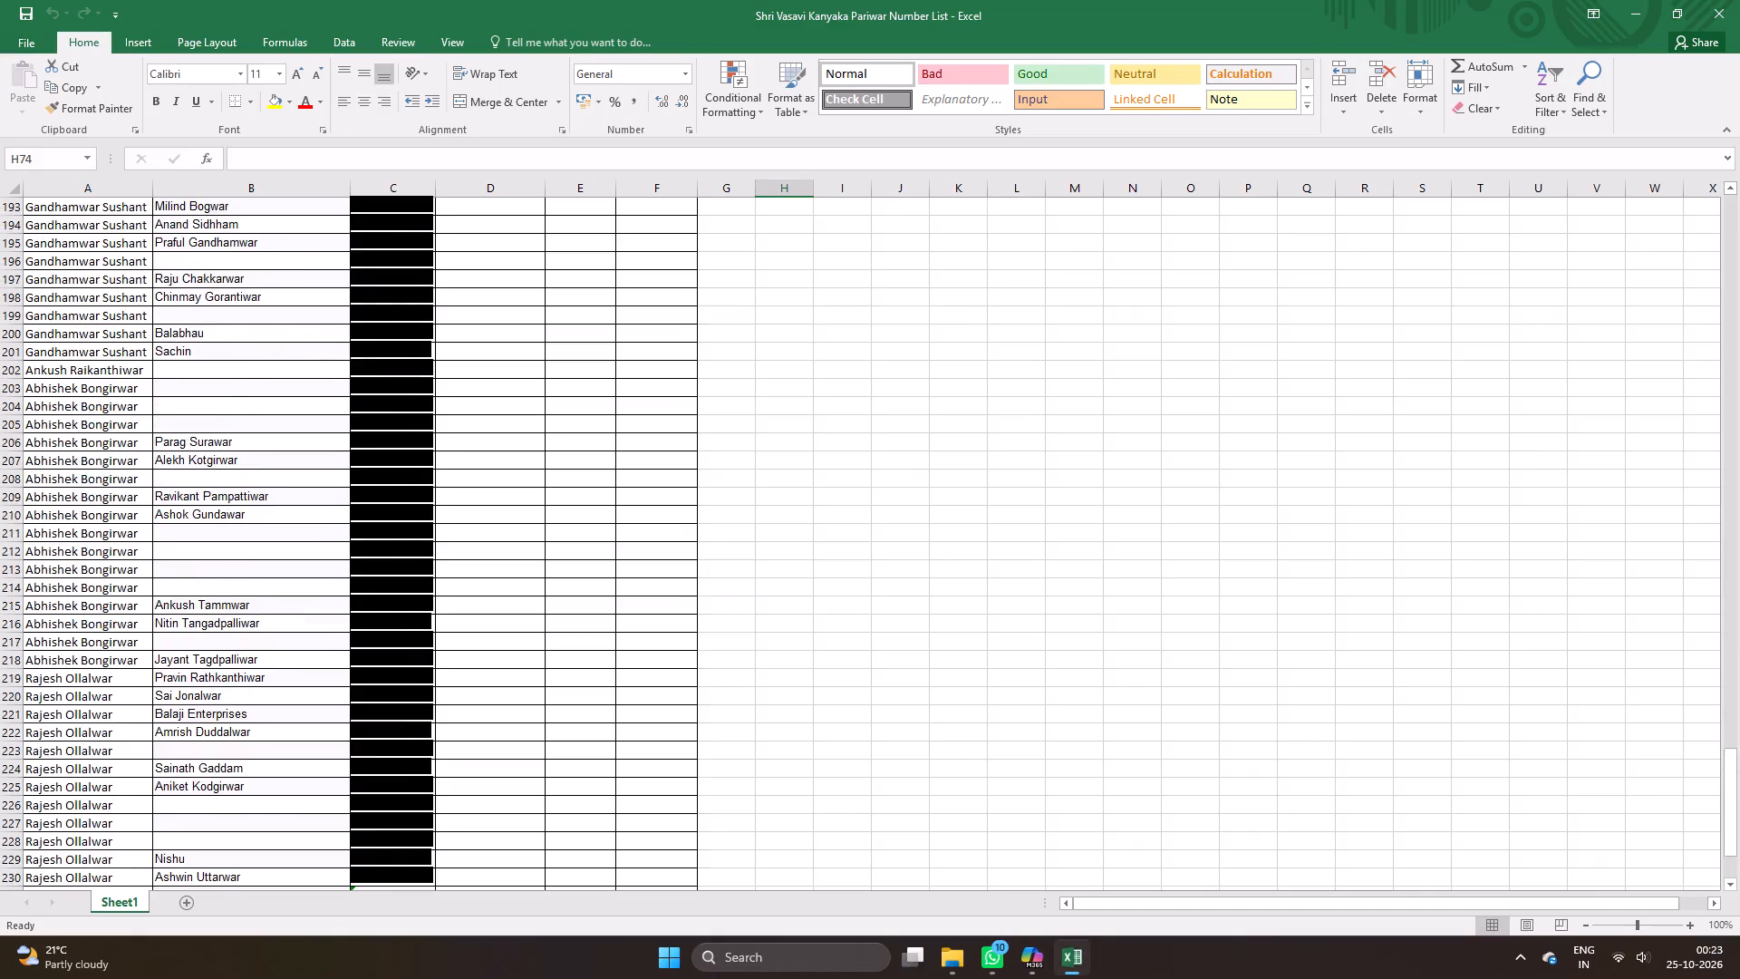
pyautogui.scroll(20, 492, 412)
pyautogui.scroll(13, 492, 412)
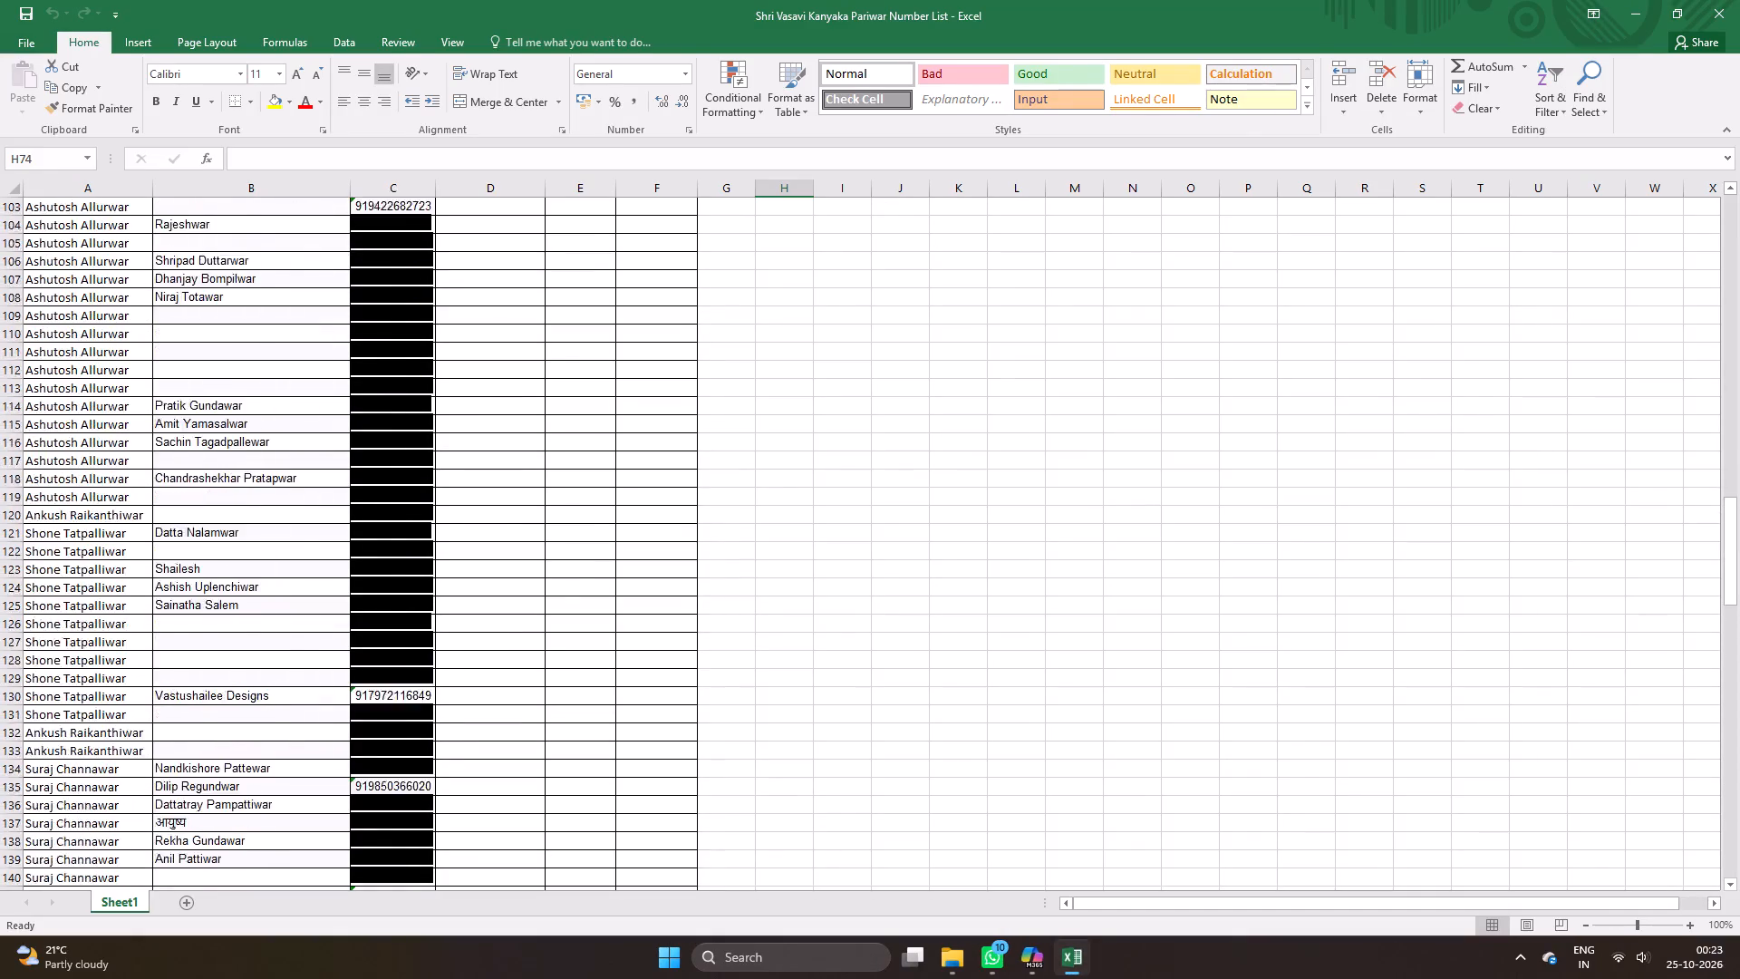
pyautogui.scroll(18, 492, 412)
pyautogui.scroll(9, 494, 412)
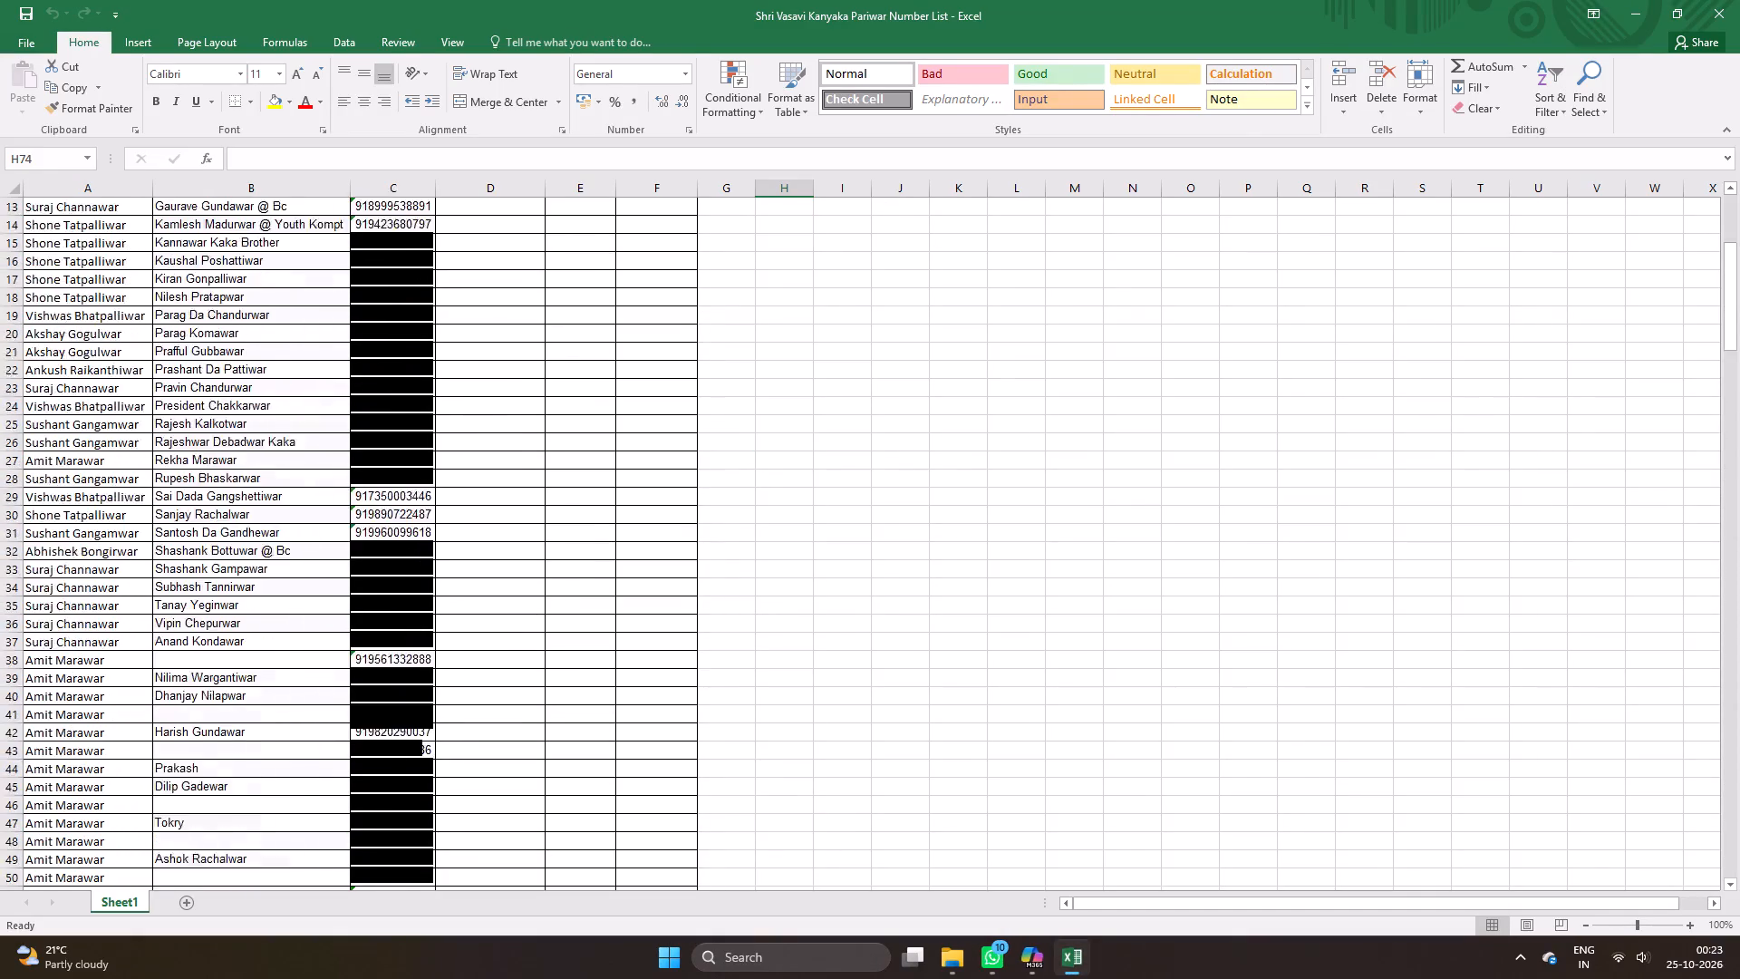
pyautogui.scroll(2, 494, 412)
pyautogui.scroll(-6, 494, 412)
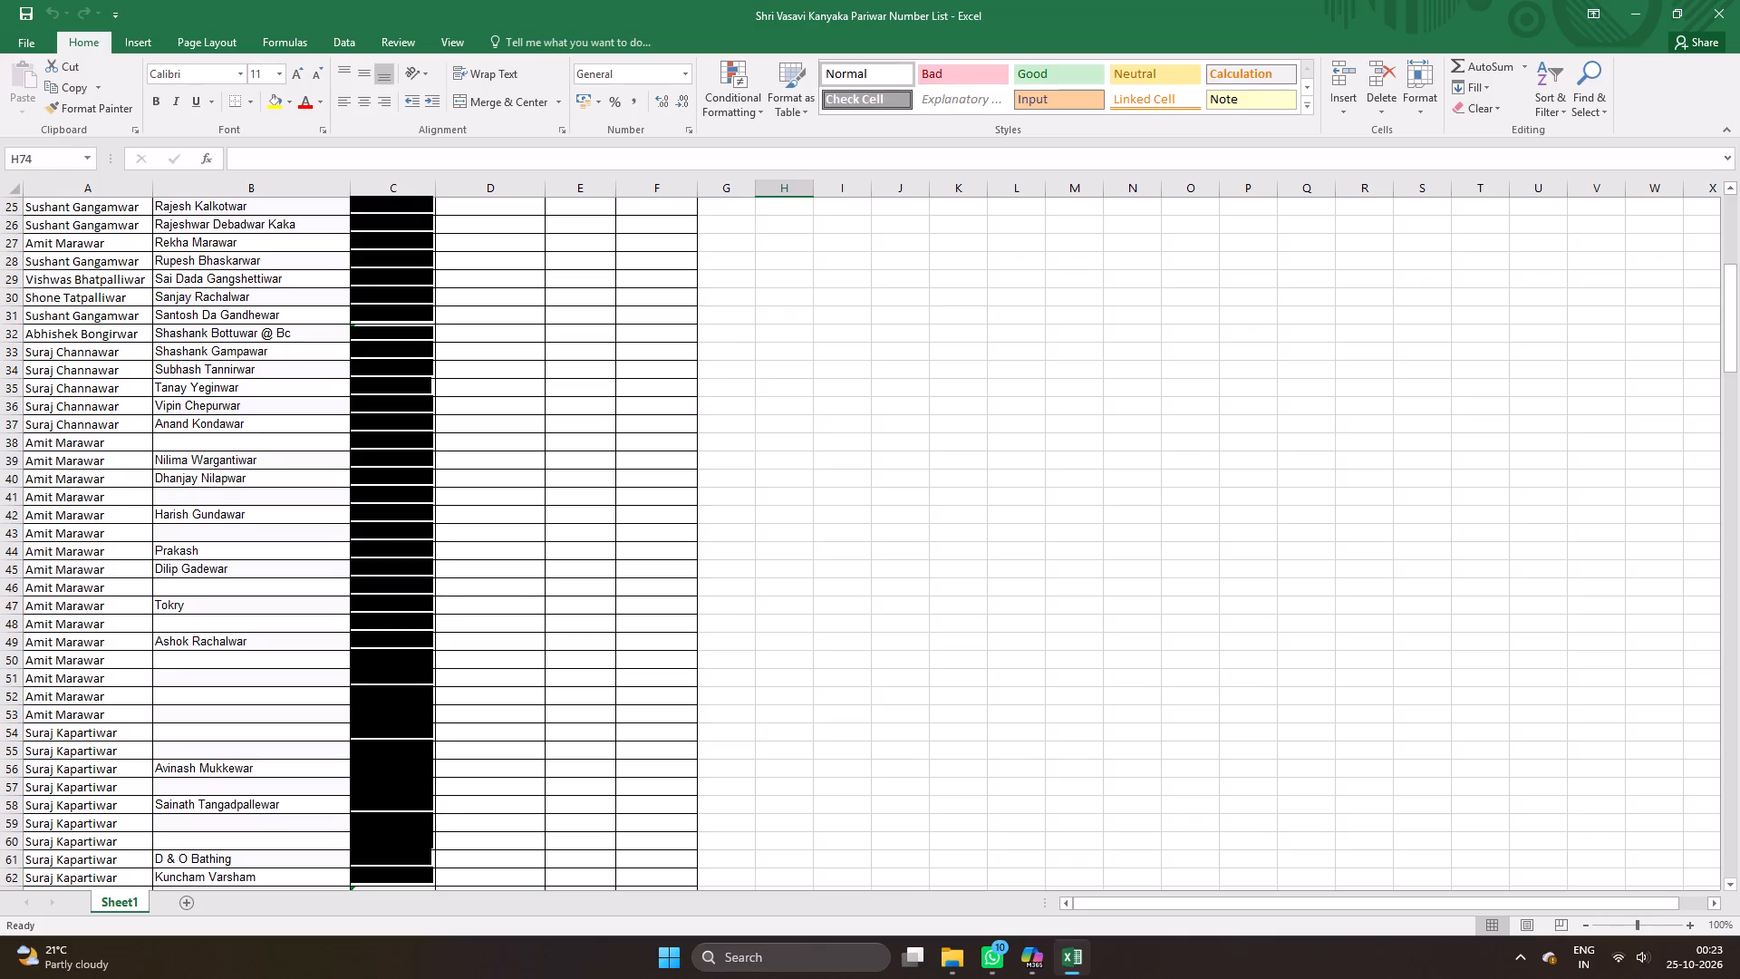
pyautogui.click(394, 319)
pyautogui.click(1578, 104)
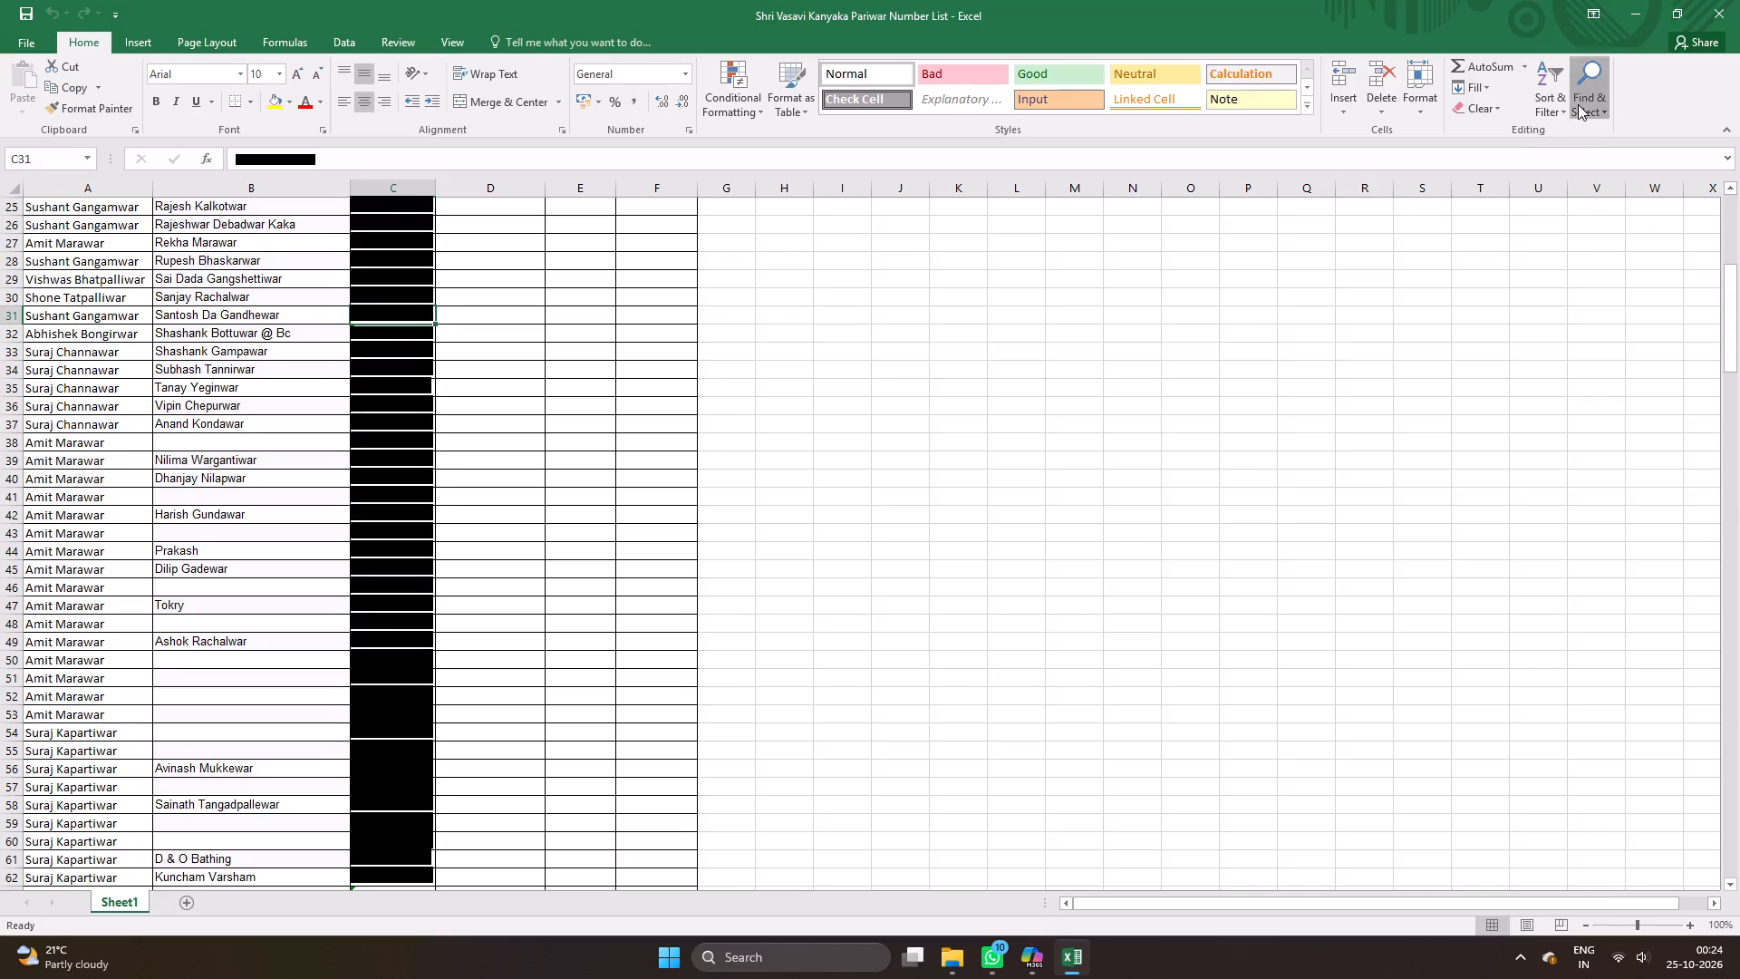
pyautogui.click(1597, 130)
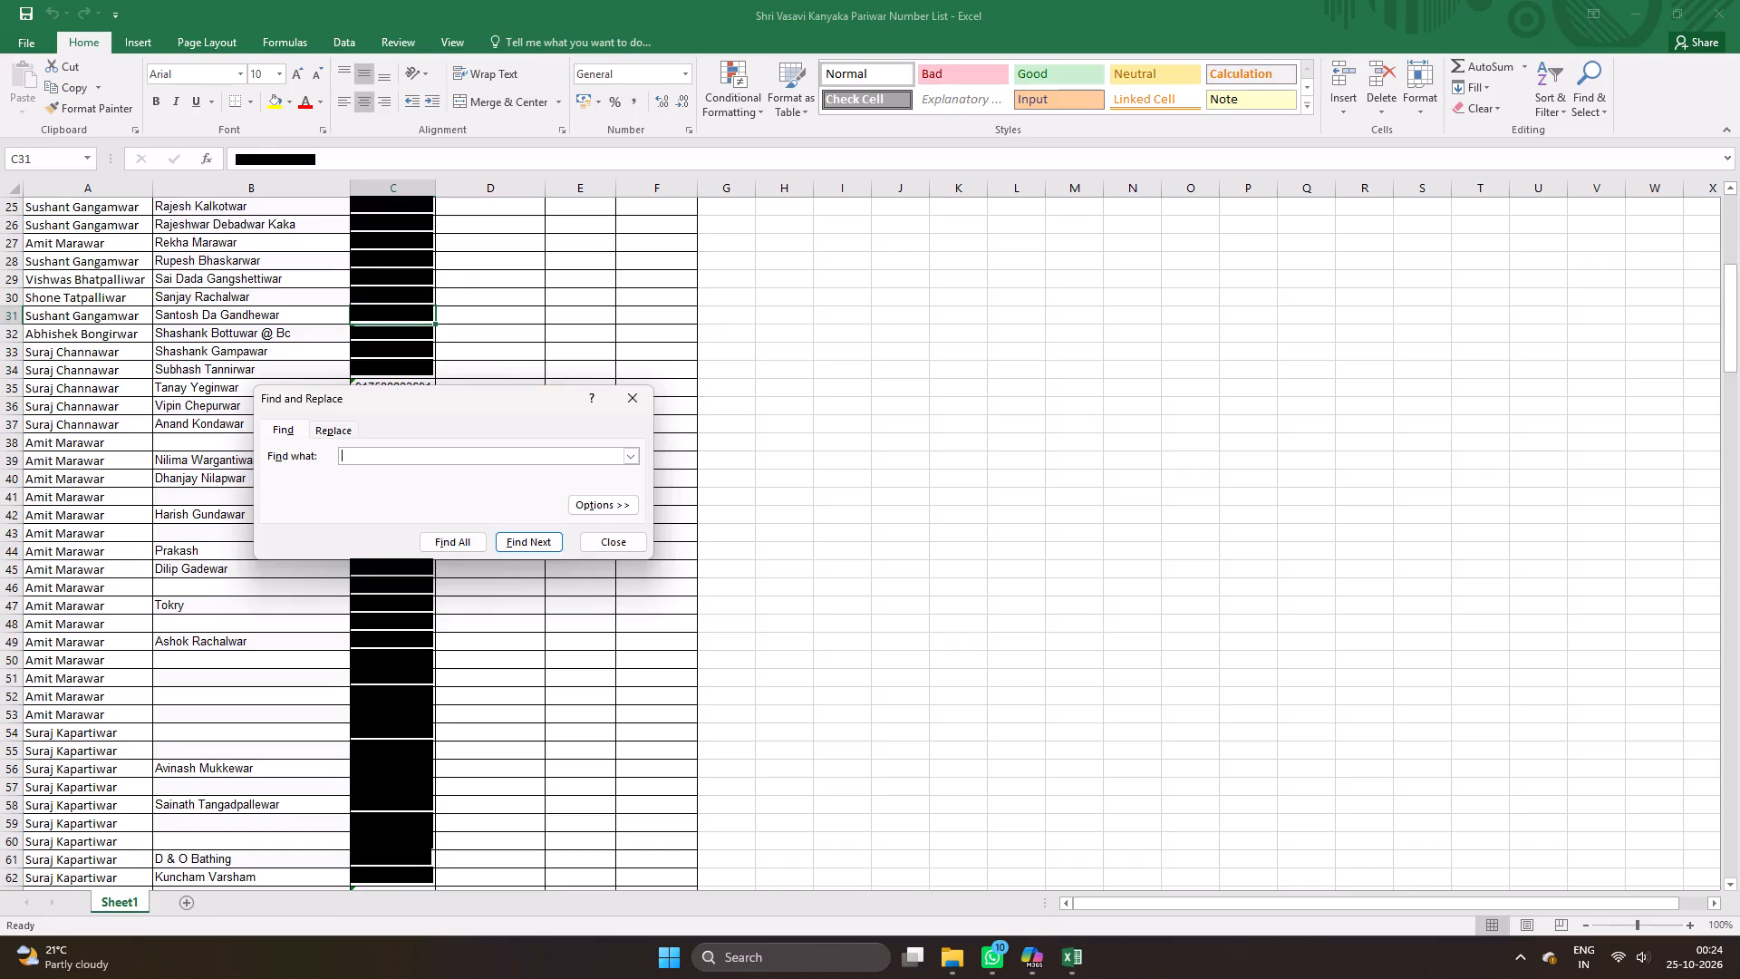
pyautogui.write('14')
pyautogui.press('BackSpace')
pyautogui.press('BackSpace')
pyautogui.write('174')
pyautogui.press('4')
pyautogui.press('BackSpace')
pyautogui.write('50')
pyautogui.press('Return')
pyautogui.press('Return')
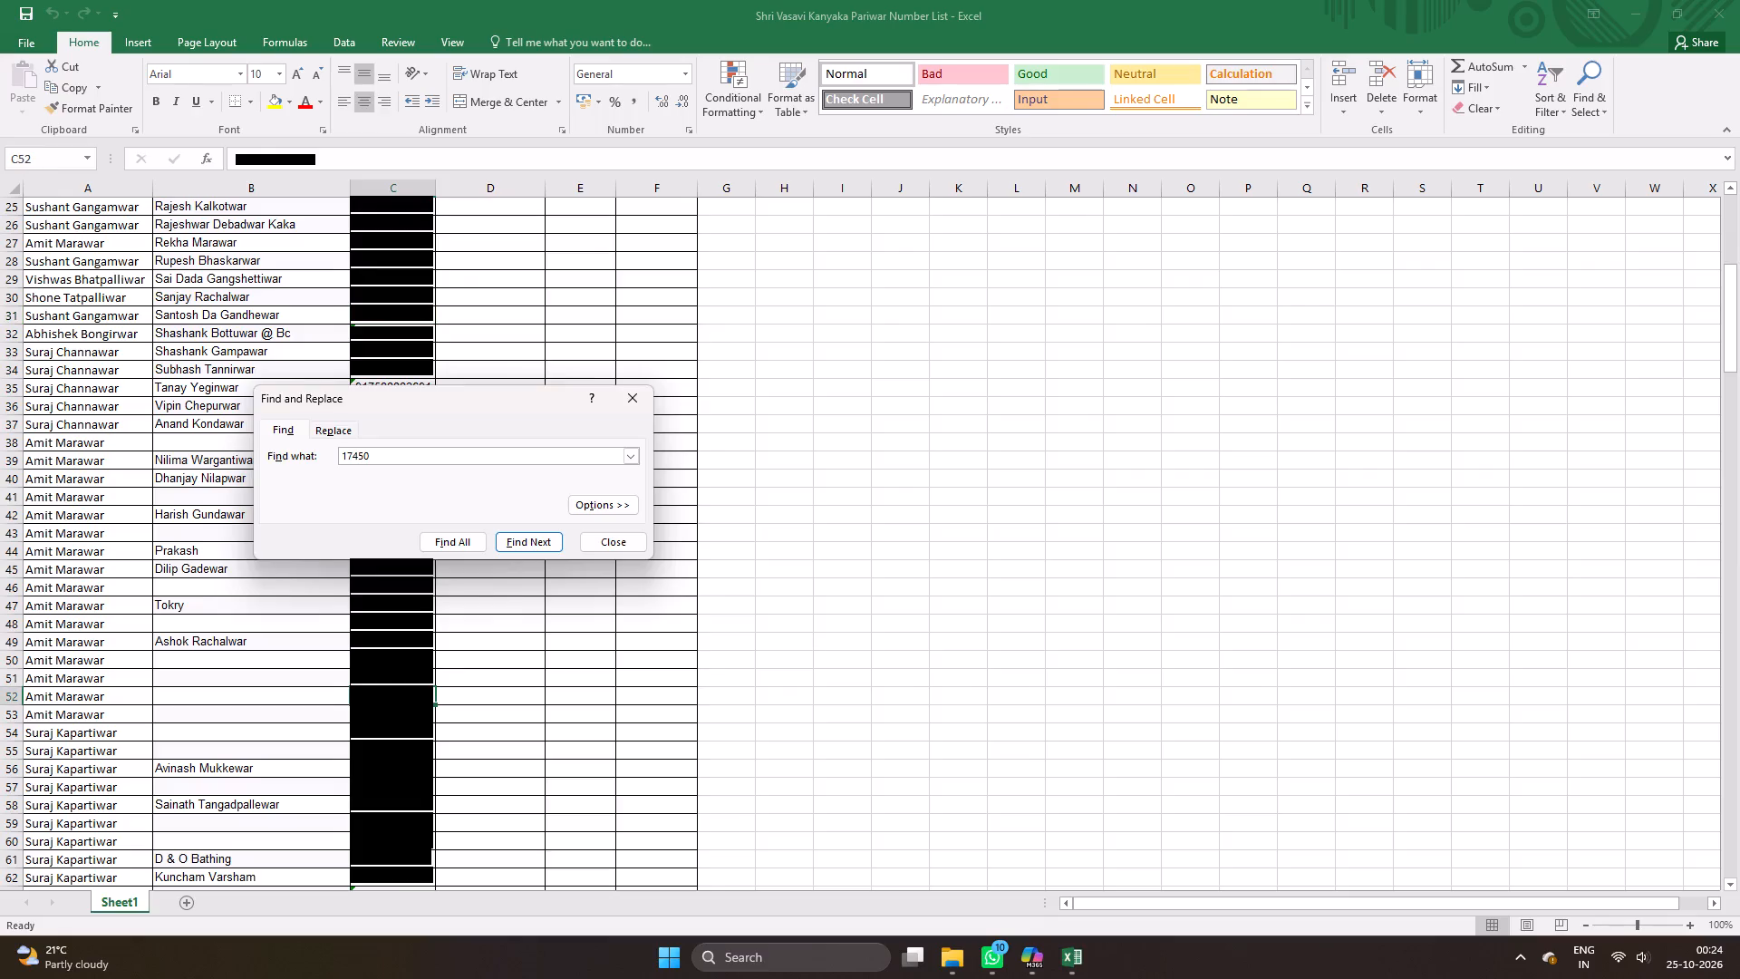
pyautogui.click(507, 389)
pyautogui.moveTo(498, 411); pyautogui.dragTo(936, 406)
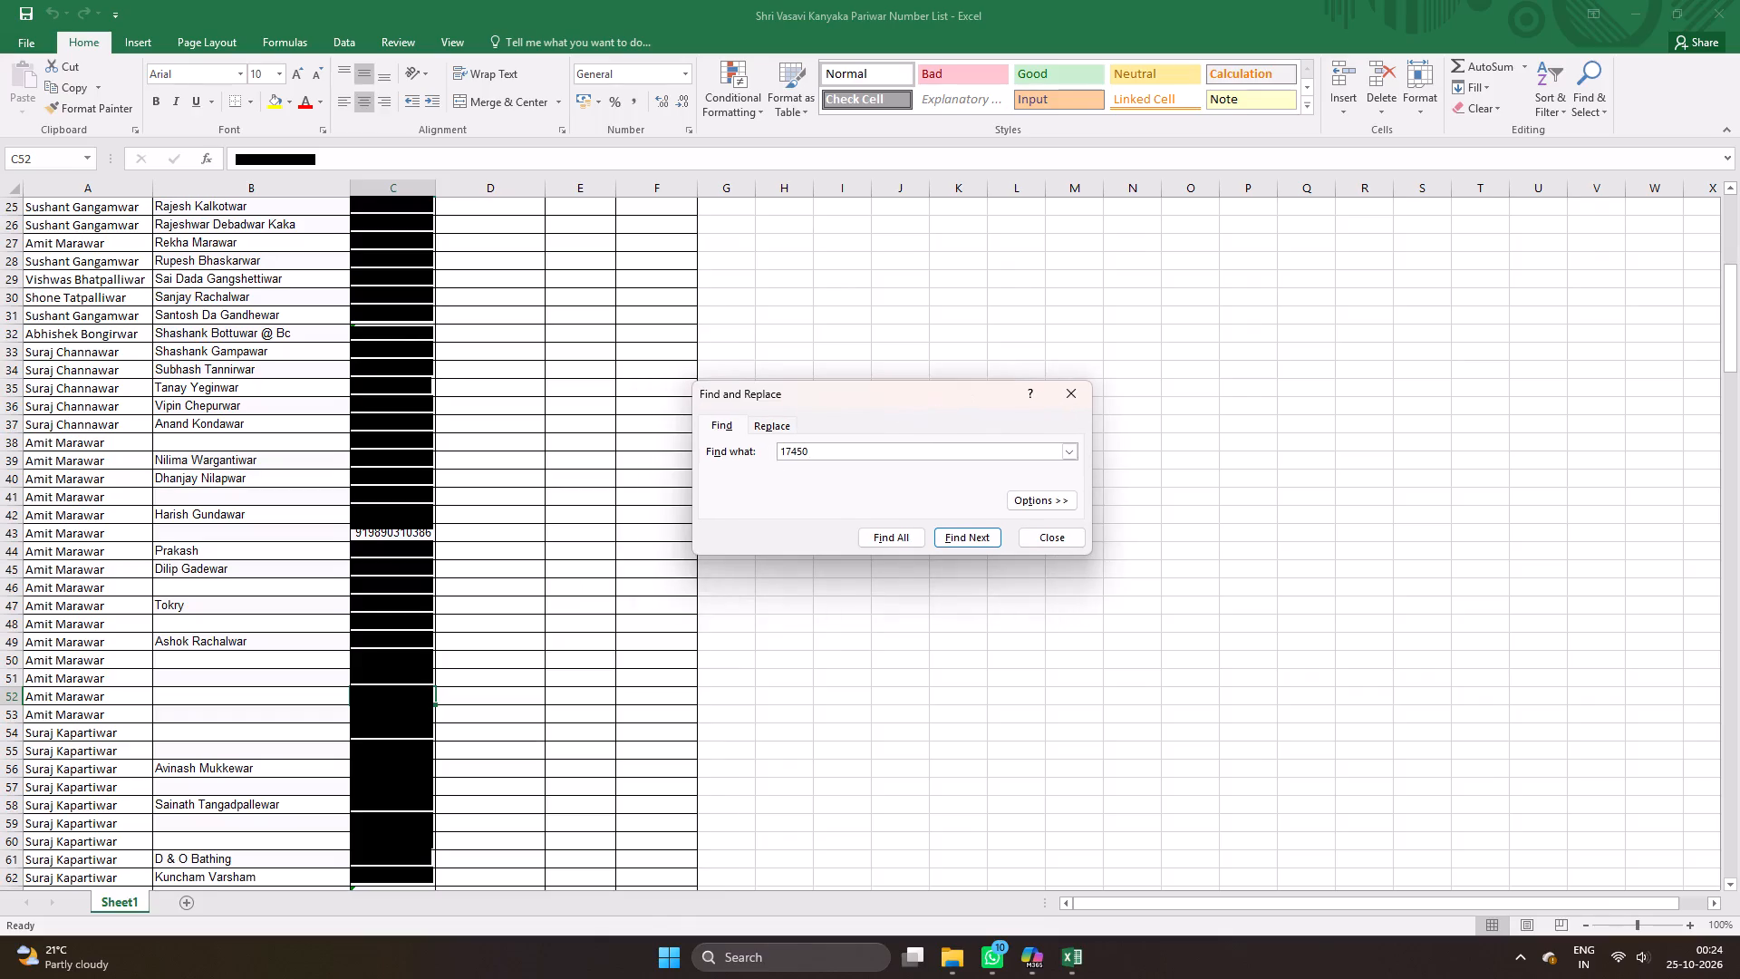
pyautogui.click(239, 696)
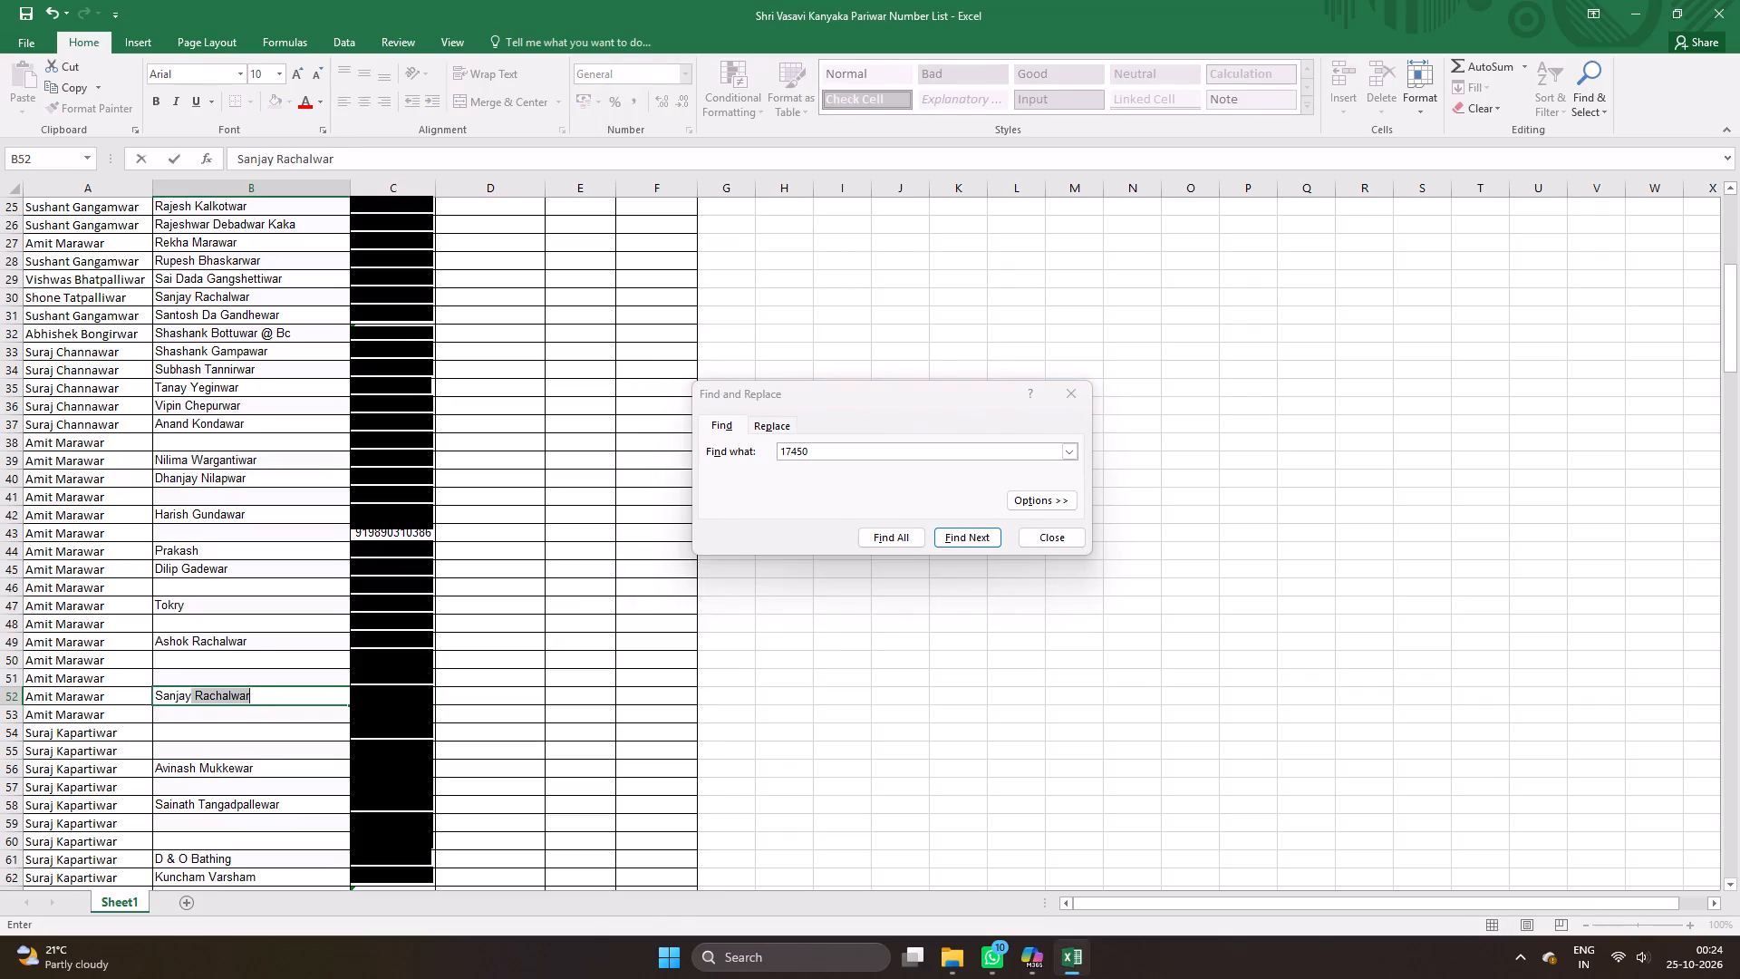
pyautogui.press('Delete')
# Find the mobile number containing 14657 and enter the contact's full name beside it in B112.
pyautogui.click(844, 458)
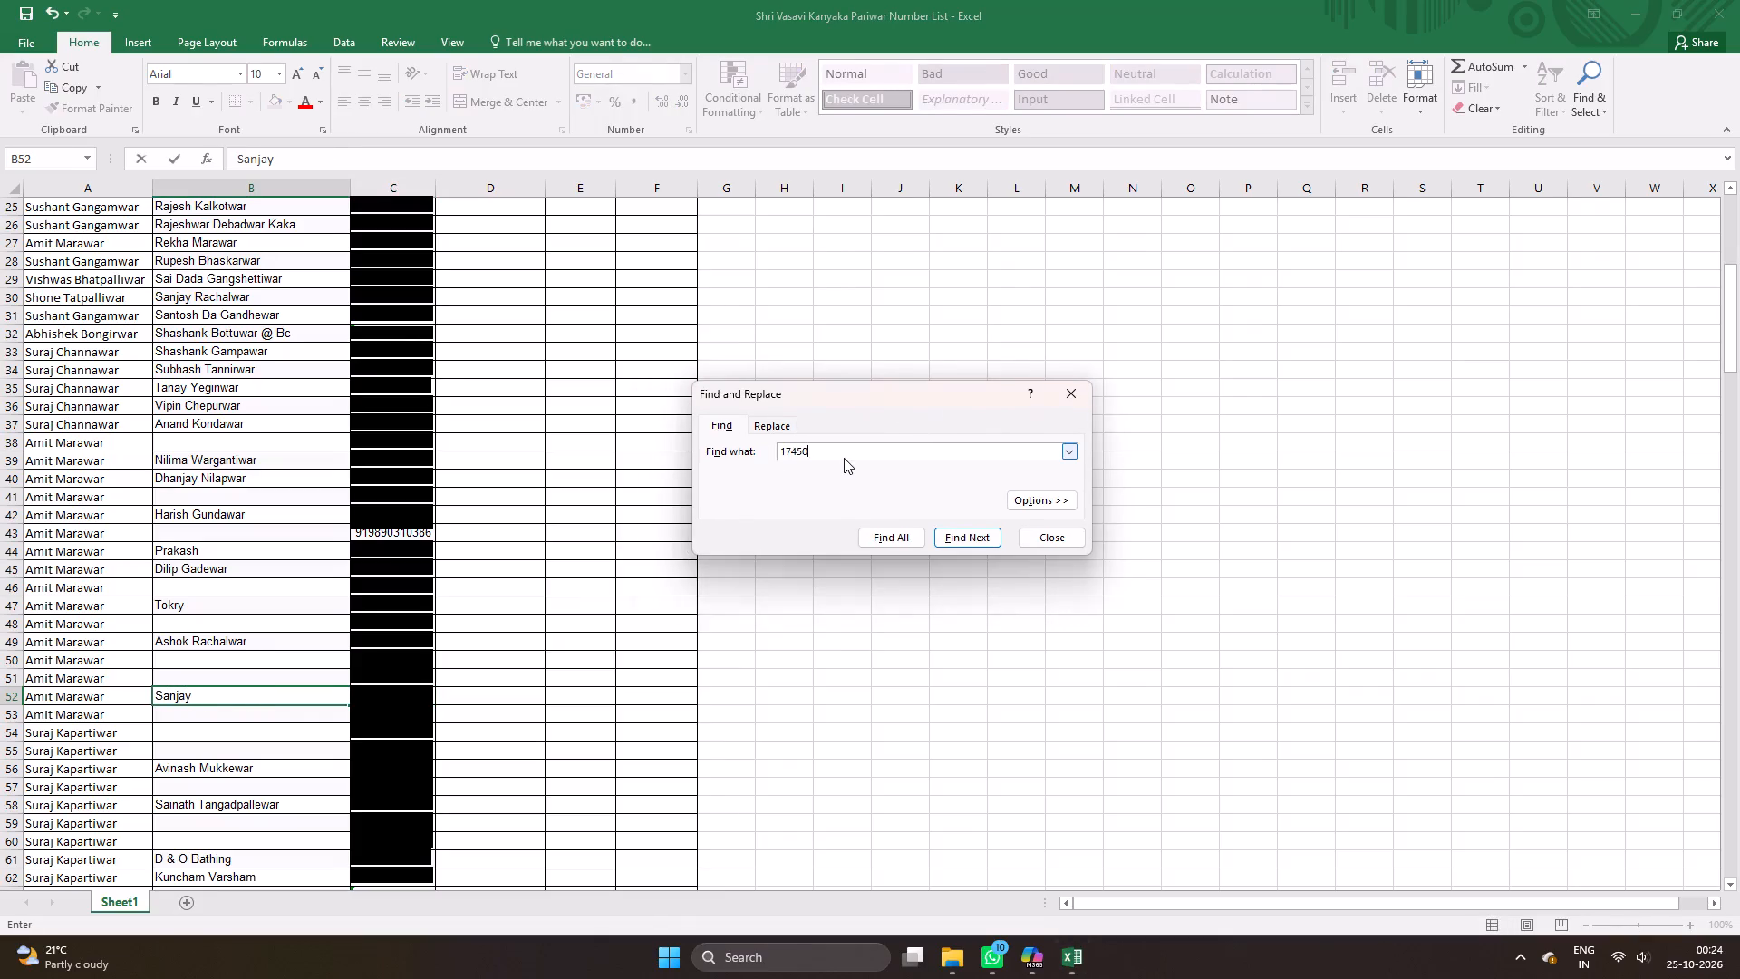
pyautogui.press('BackSpace')
pyautogui.press('BackSpace')
pyautogui.press('BackSpace')
pyautogui.press('BackSpace')
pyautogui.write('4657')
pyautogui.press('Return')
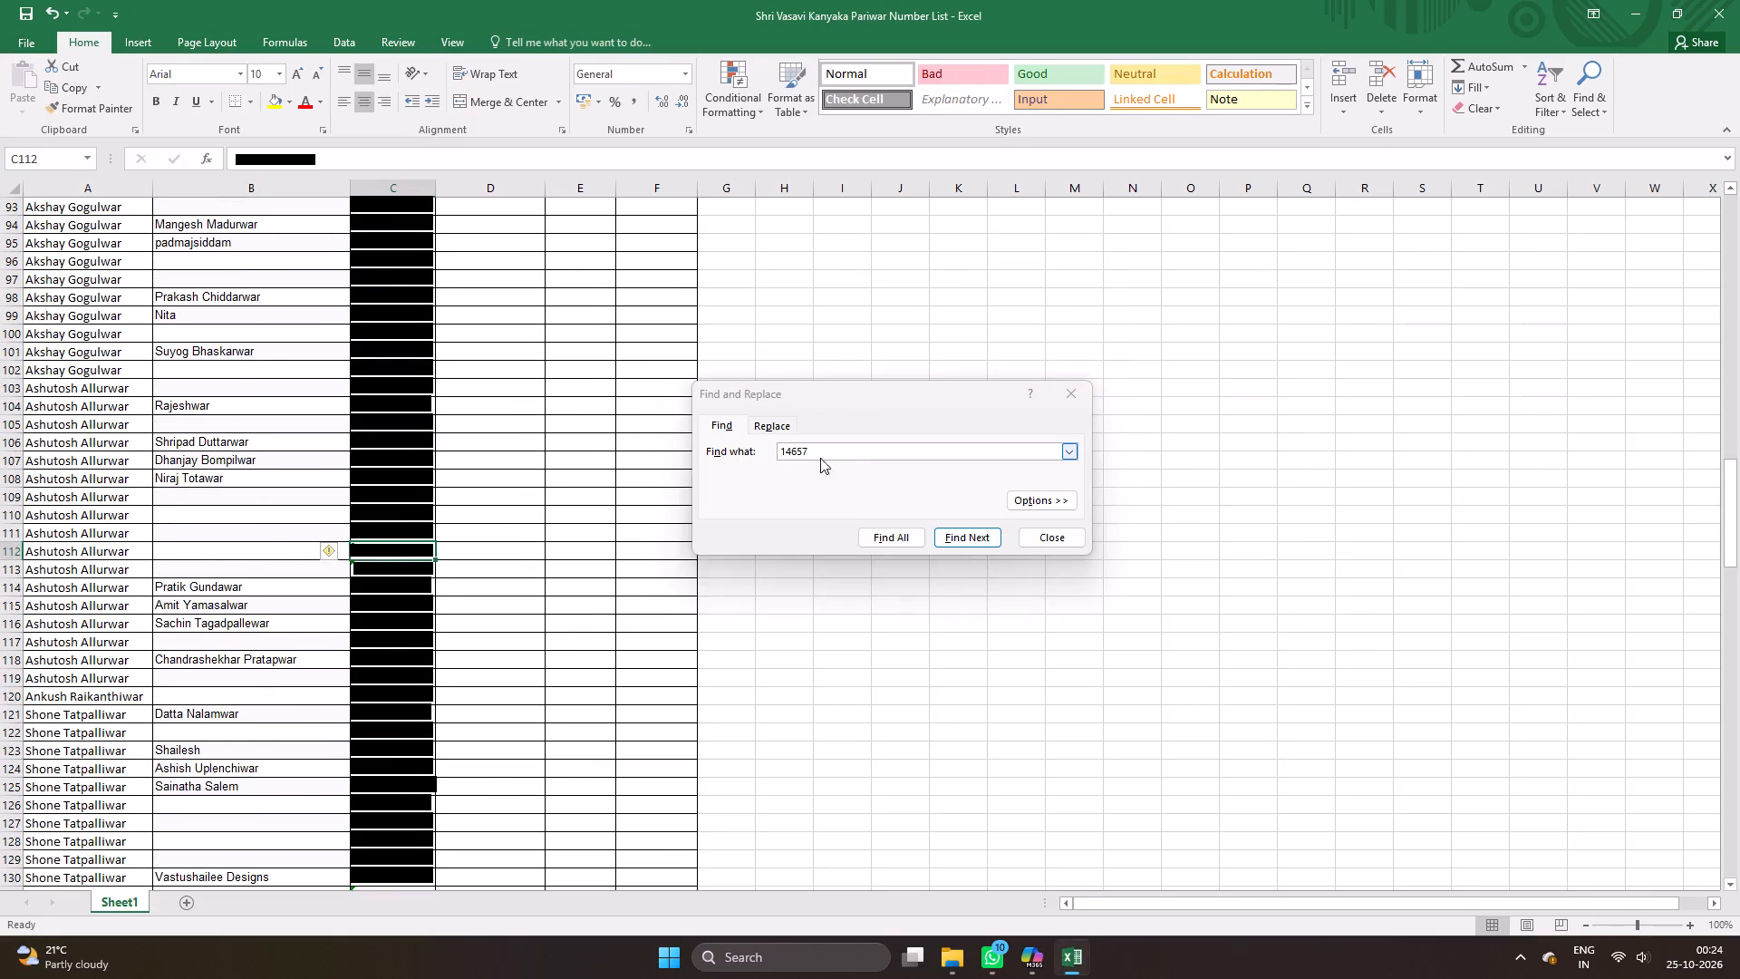
pyautogui.click(170, 556)
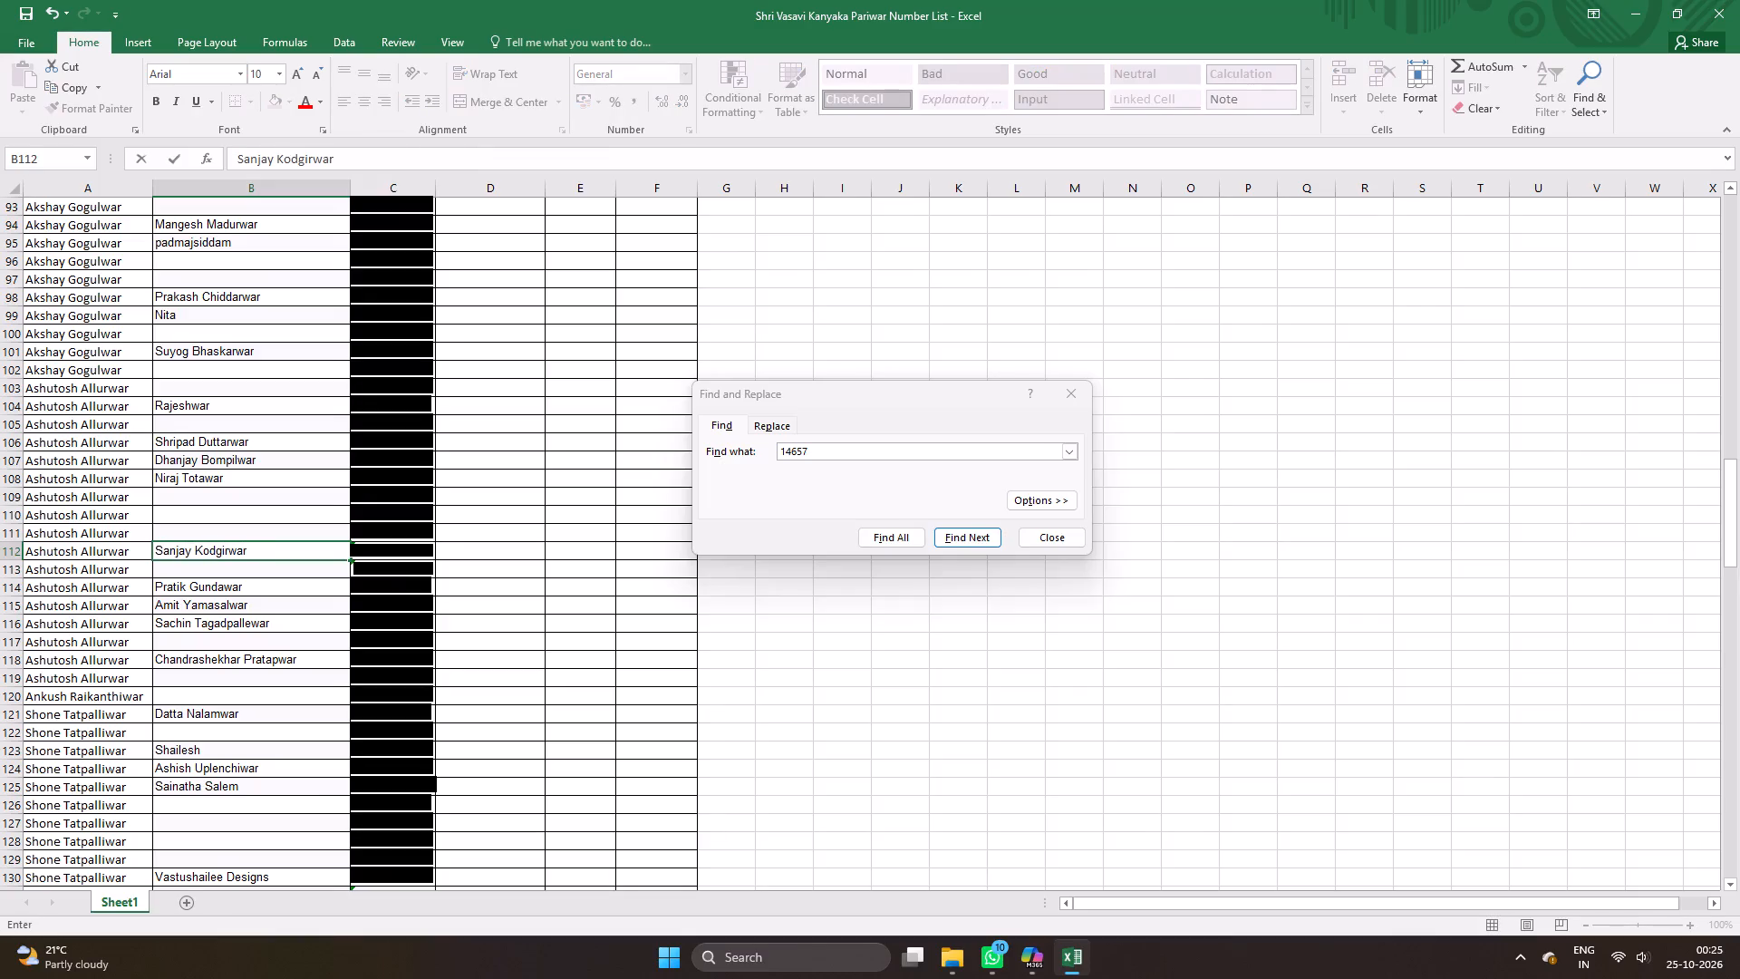
# Find the mobile number containing 96662 and enter only "Santosh" as its contact name in B208, without the suggested remainder.
pyautogui.click(880, 445)
pyautogui.press('BackSpace')
pyautogui.press('BackSpace')
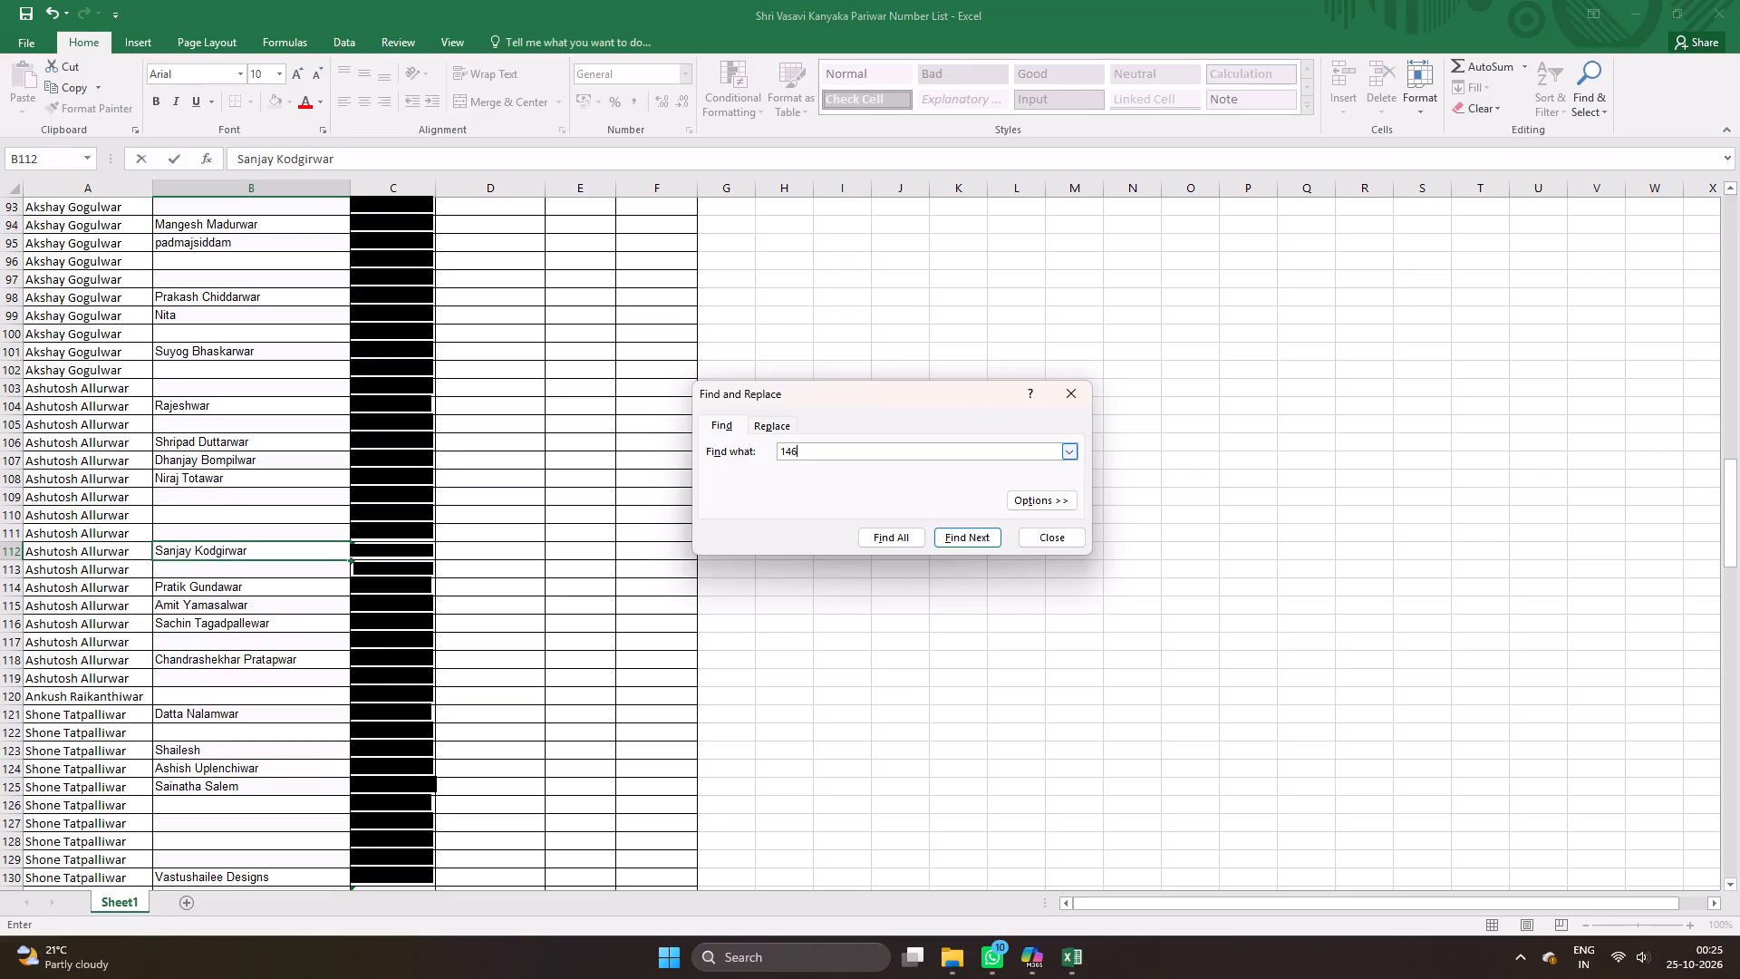
pyautogui.press('BackSpace')
pyautogui.press('BackSpace')
pyautogui.press('BackSpace')
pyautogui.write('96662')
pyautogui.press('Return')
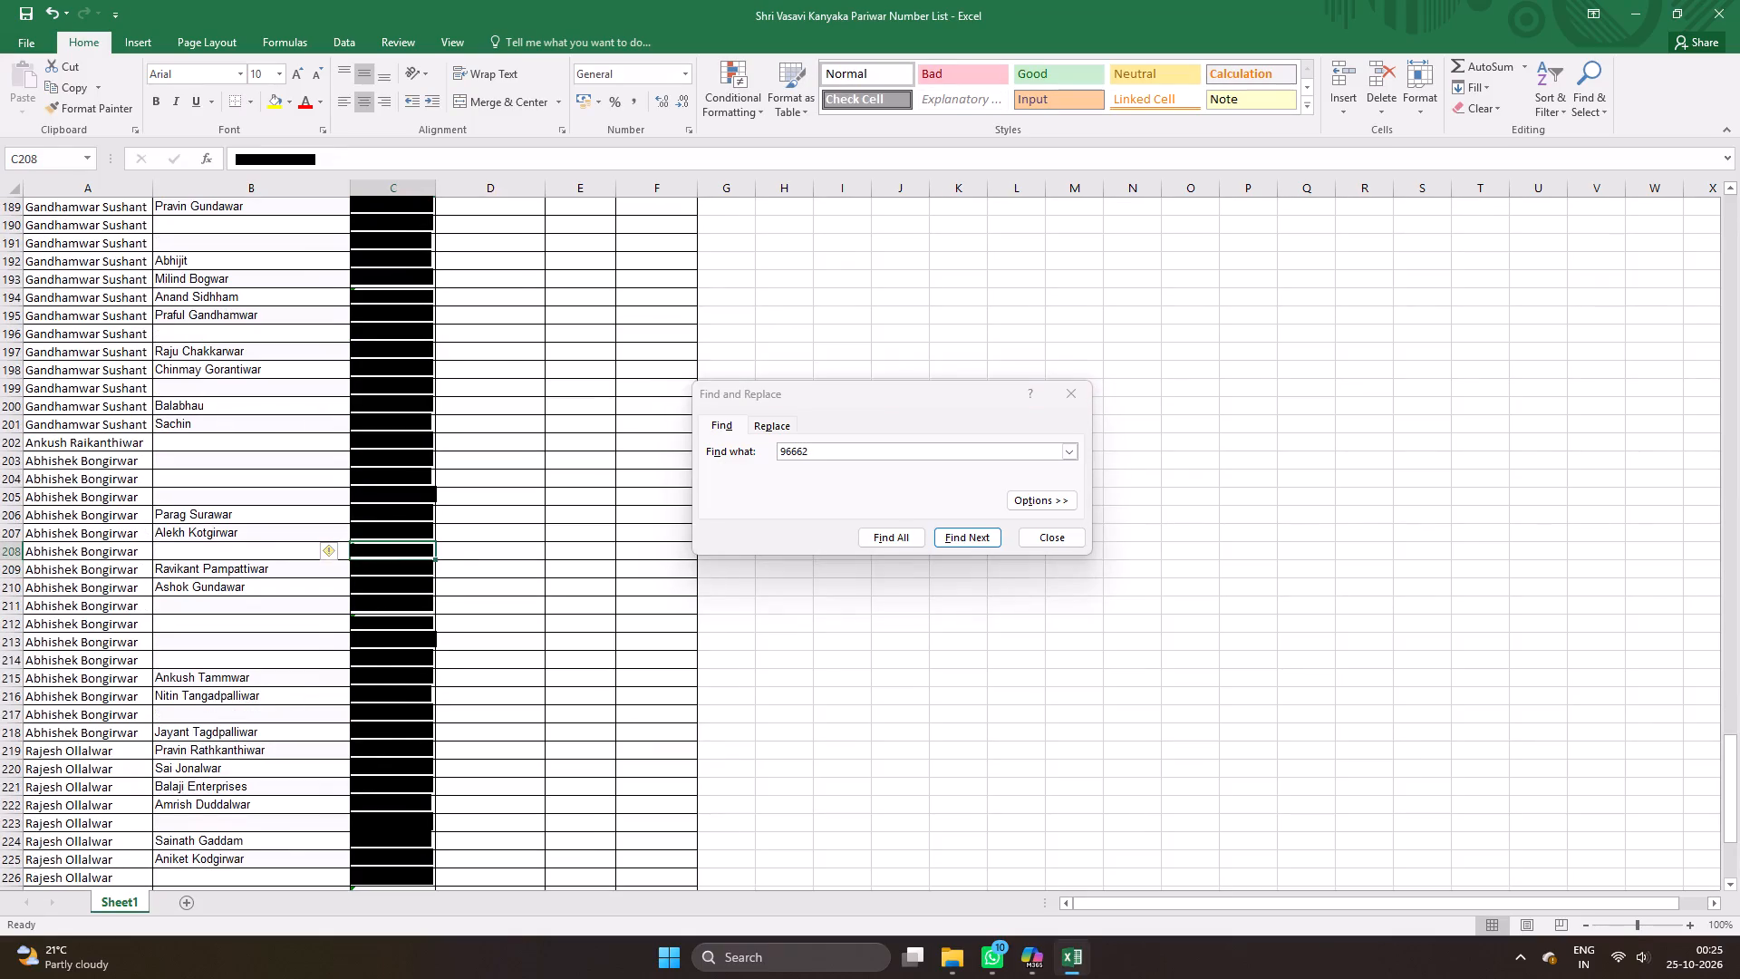
pyautogui.click(172, 557)
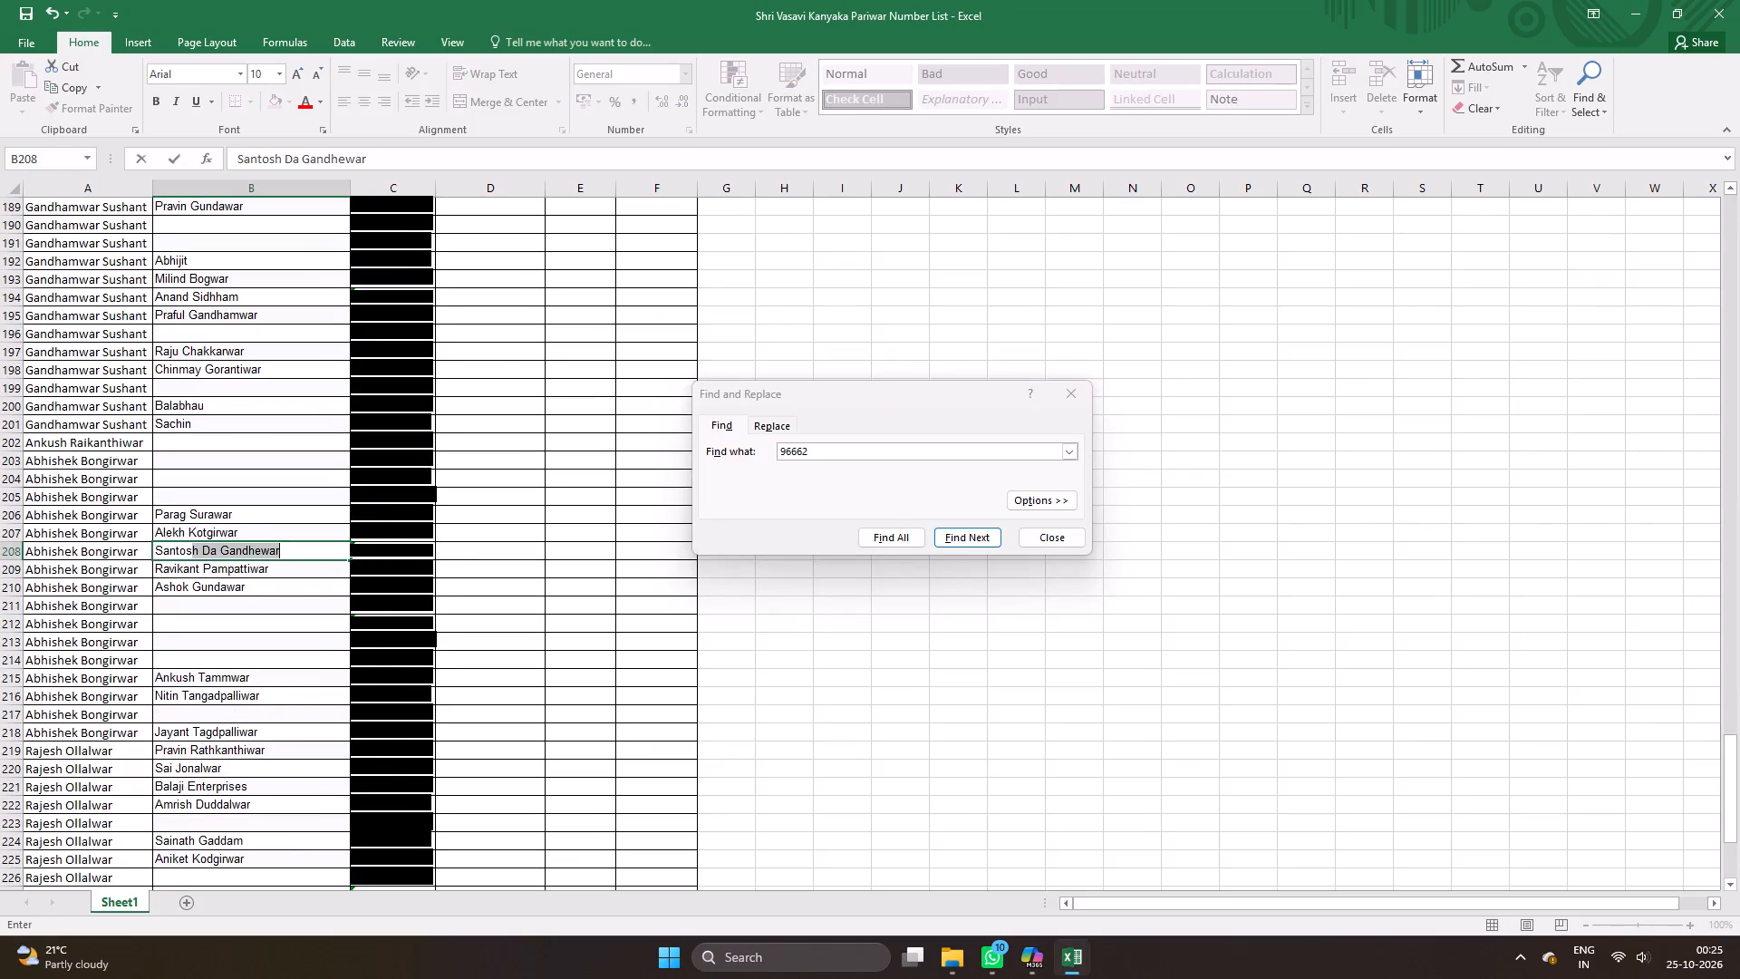
pyautogui.press('Delete')
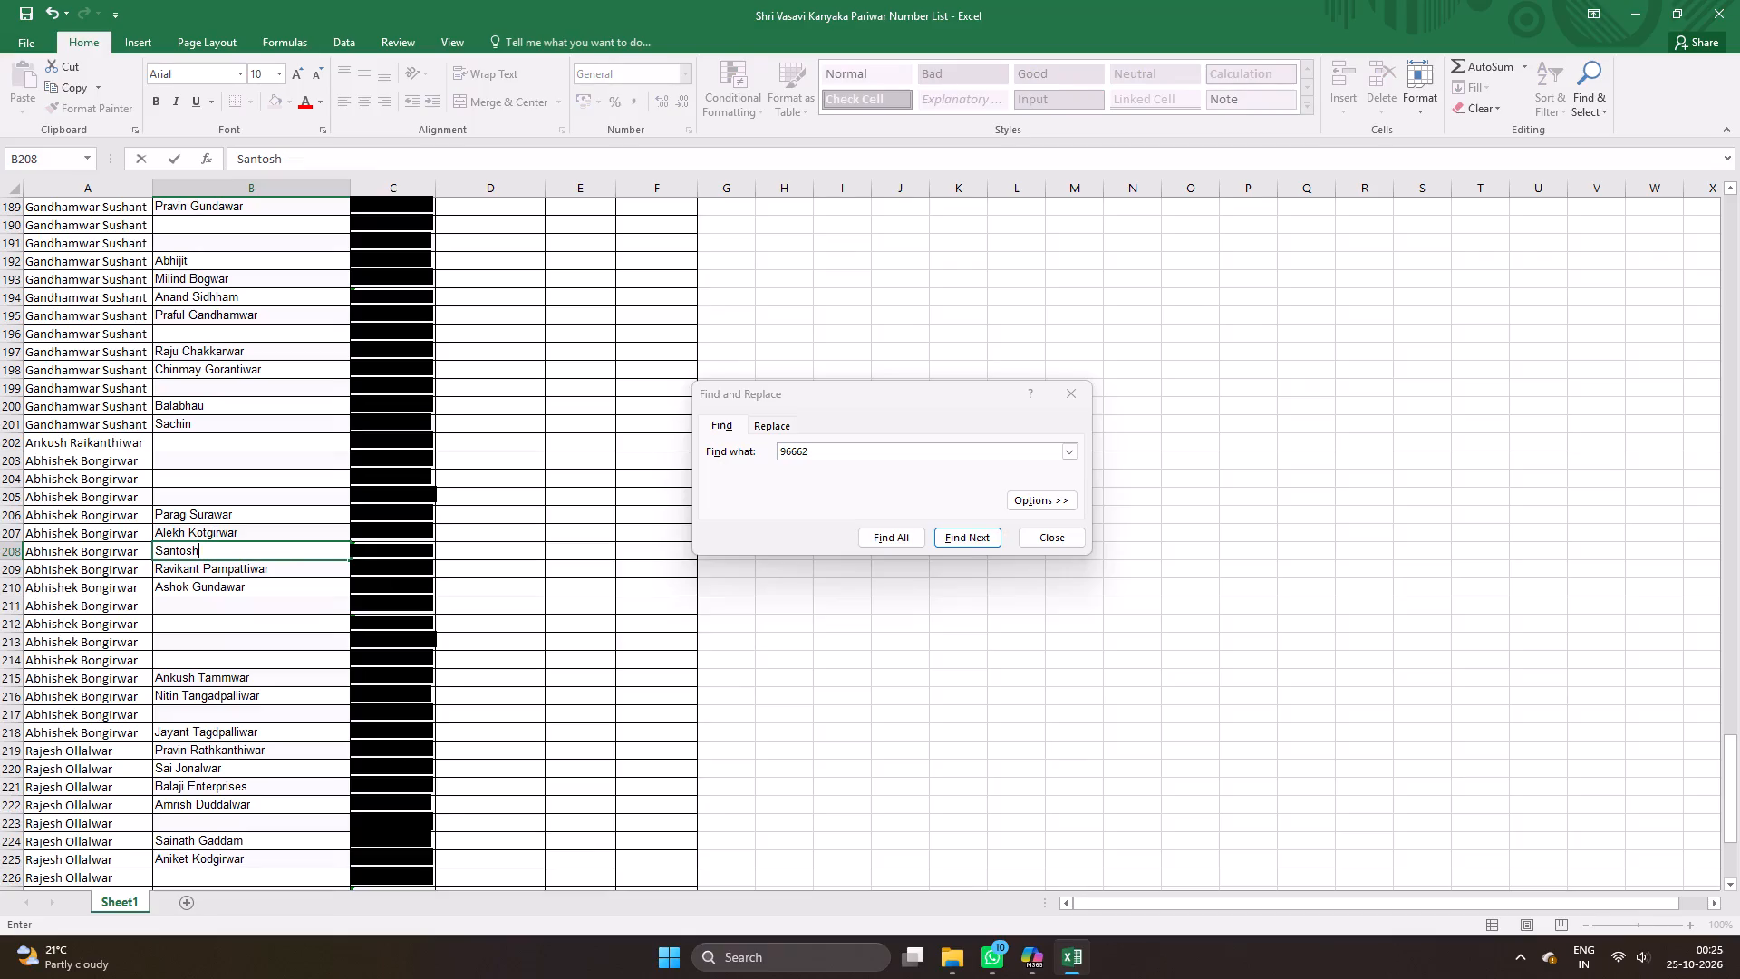
# Find the mobile number containing 61987 and enter the contact's full name beside it in B93.
pyautogui.click(831, 456)
pyautogui.press('BackSpace')
pyautogui.press('BackSpace')
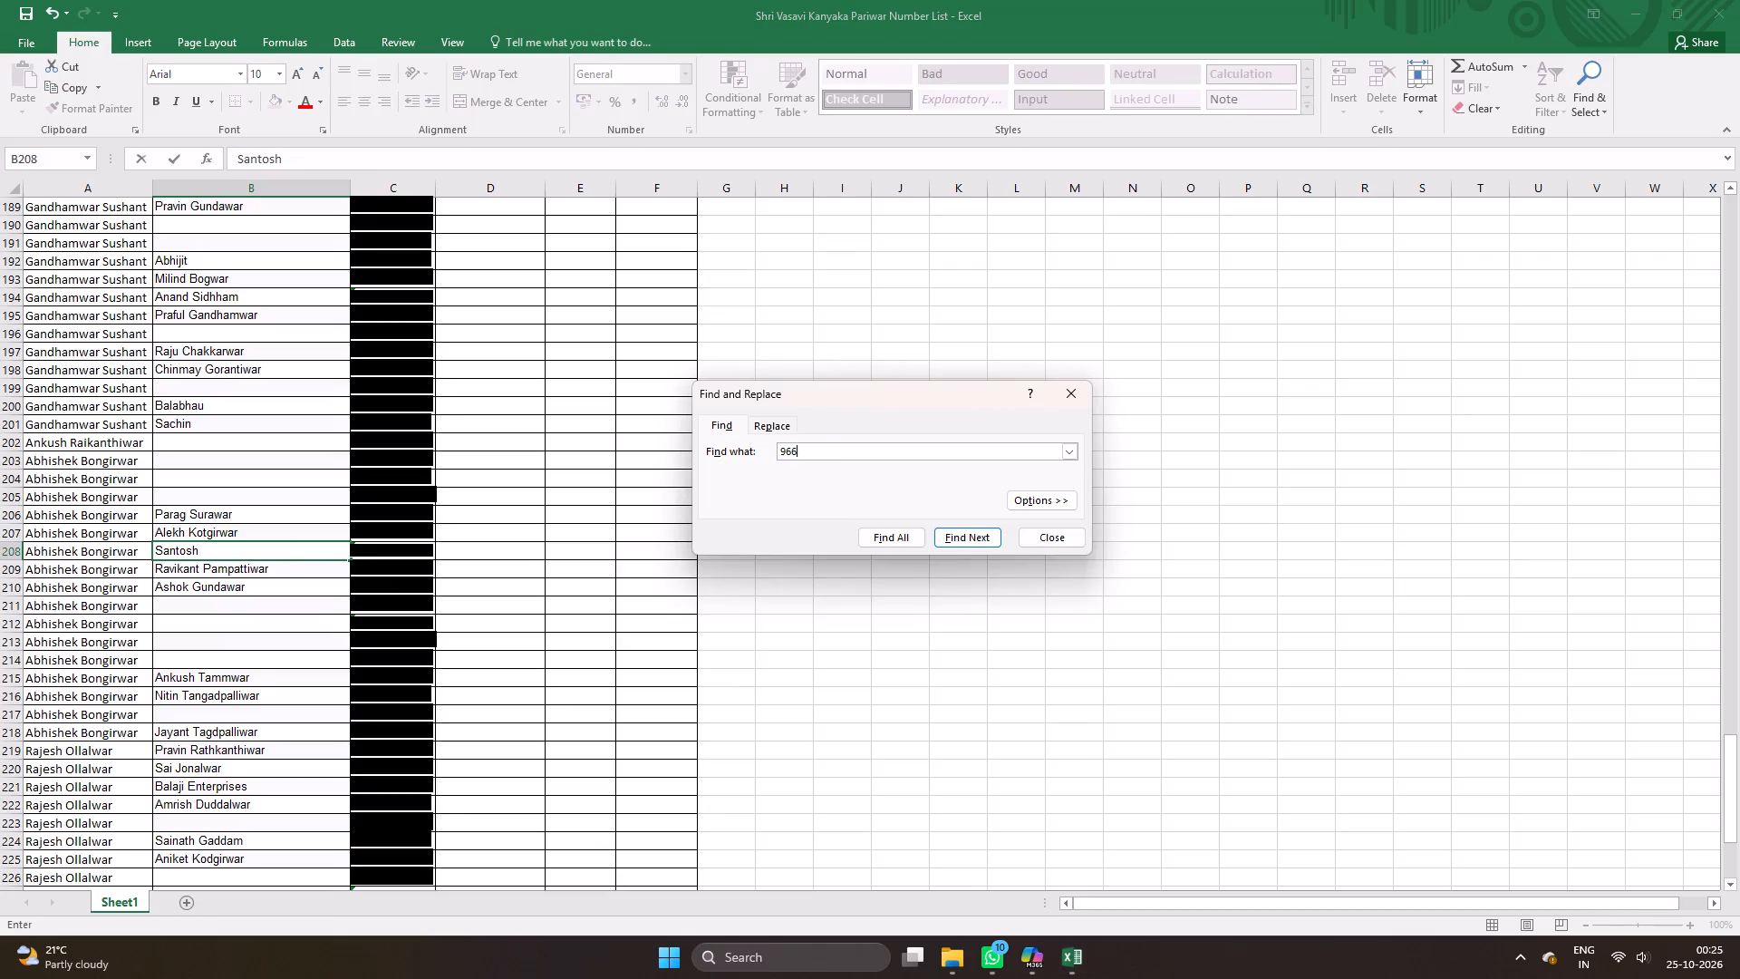
pyautogui.press('BackSpace')
pyautogui.press('BackSpace')
pyautogui.press('BackSpace')
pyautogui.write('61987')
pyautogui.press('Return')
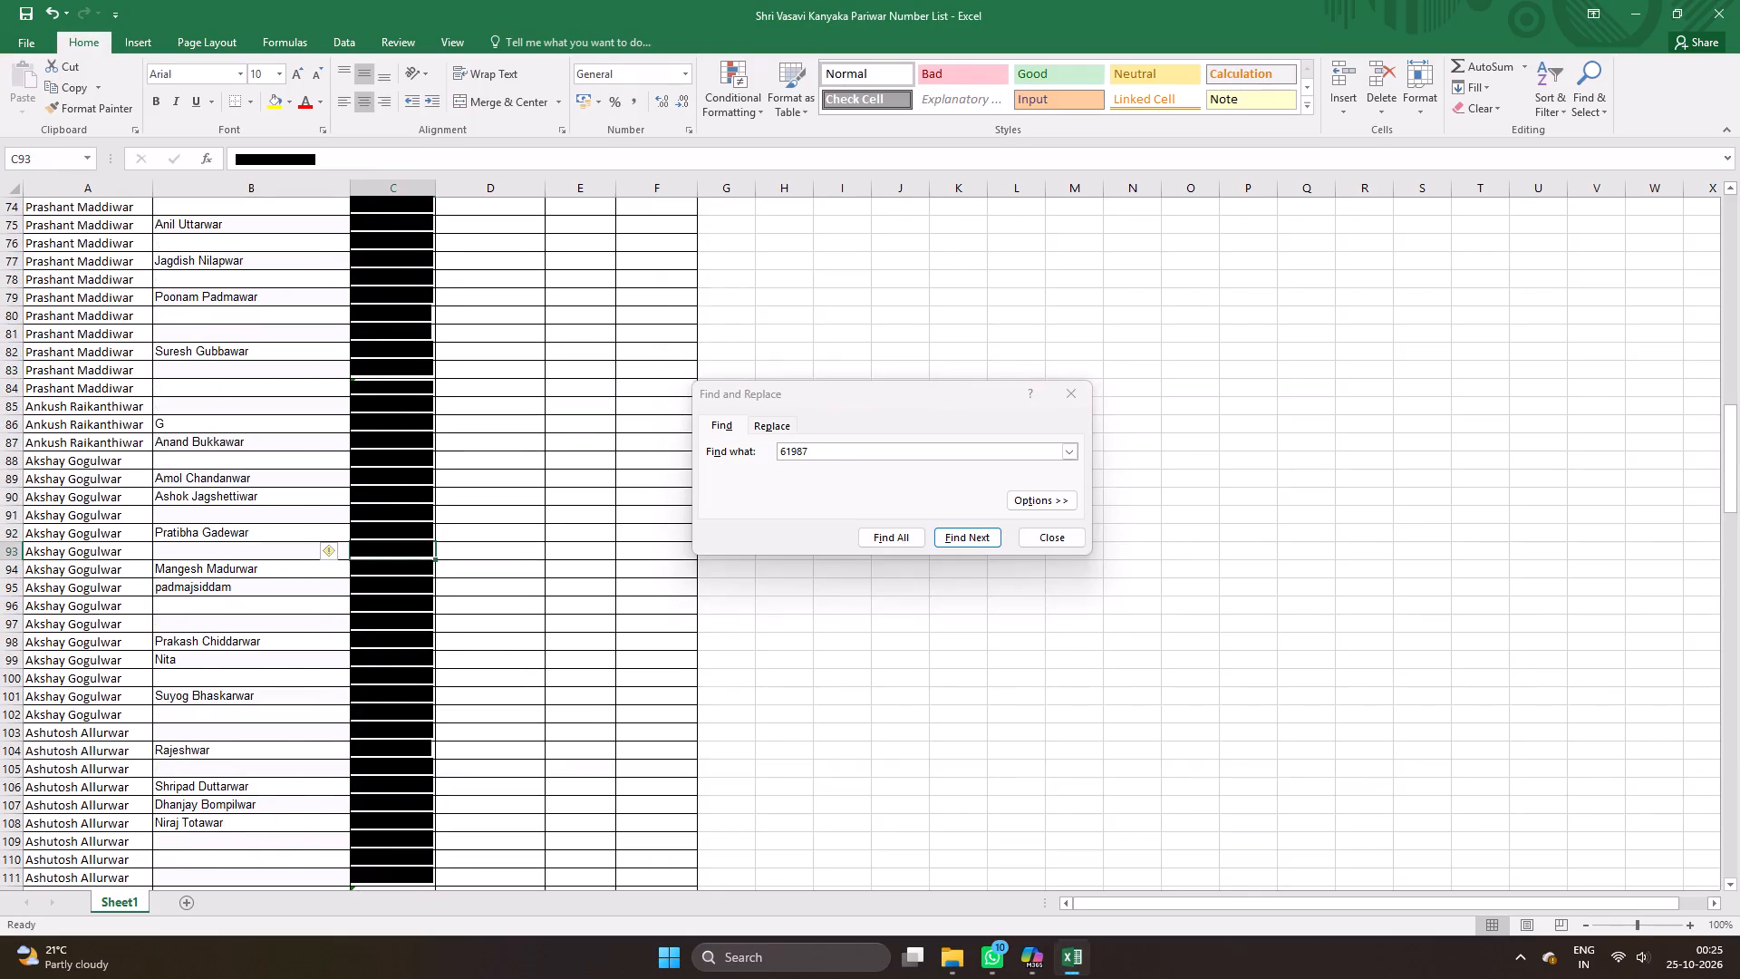
pyautogui.click(281, 555)
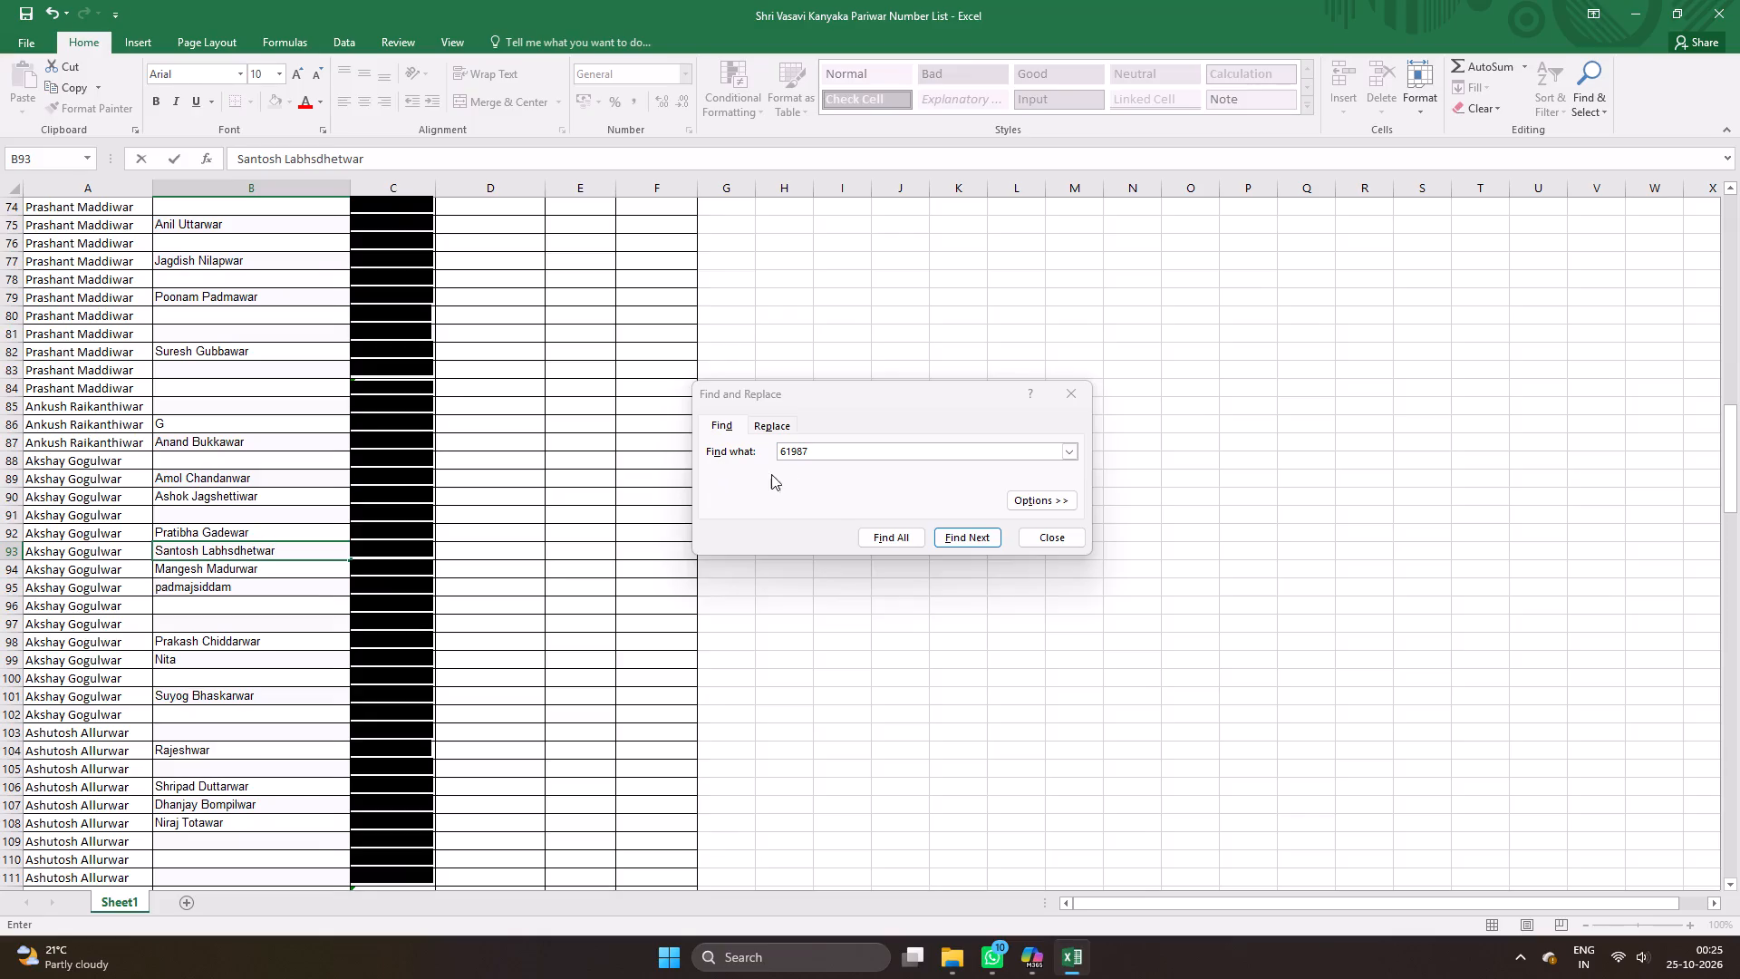
# Find the mobile number containing 07653 and enter the contact's full name beside it in B178.
pyautogui.click(796, 461)
pyautogui.press('BackSpace')
pyautogui.press('BackSpace')
pyautogui.press('BackSpace')
pyautogui.press('BackSpace')
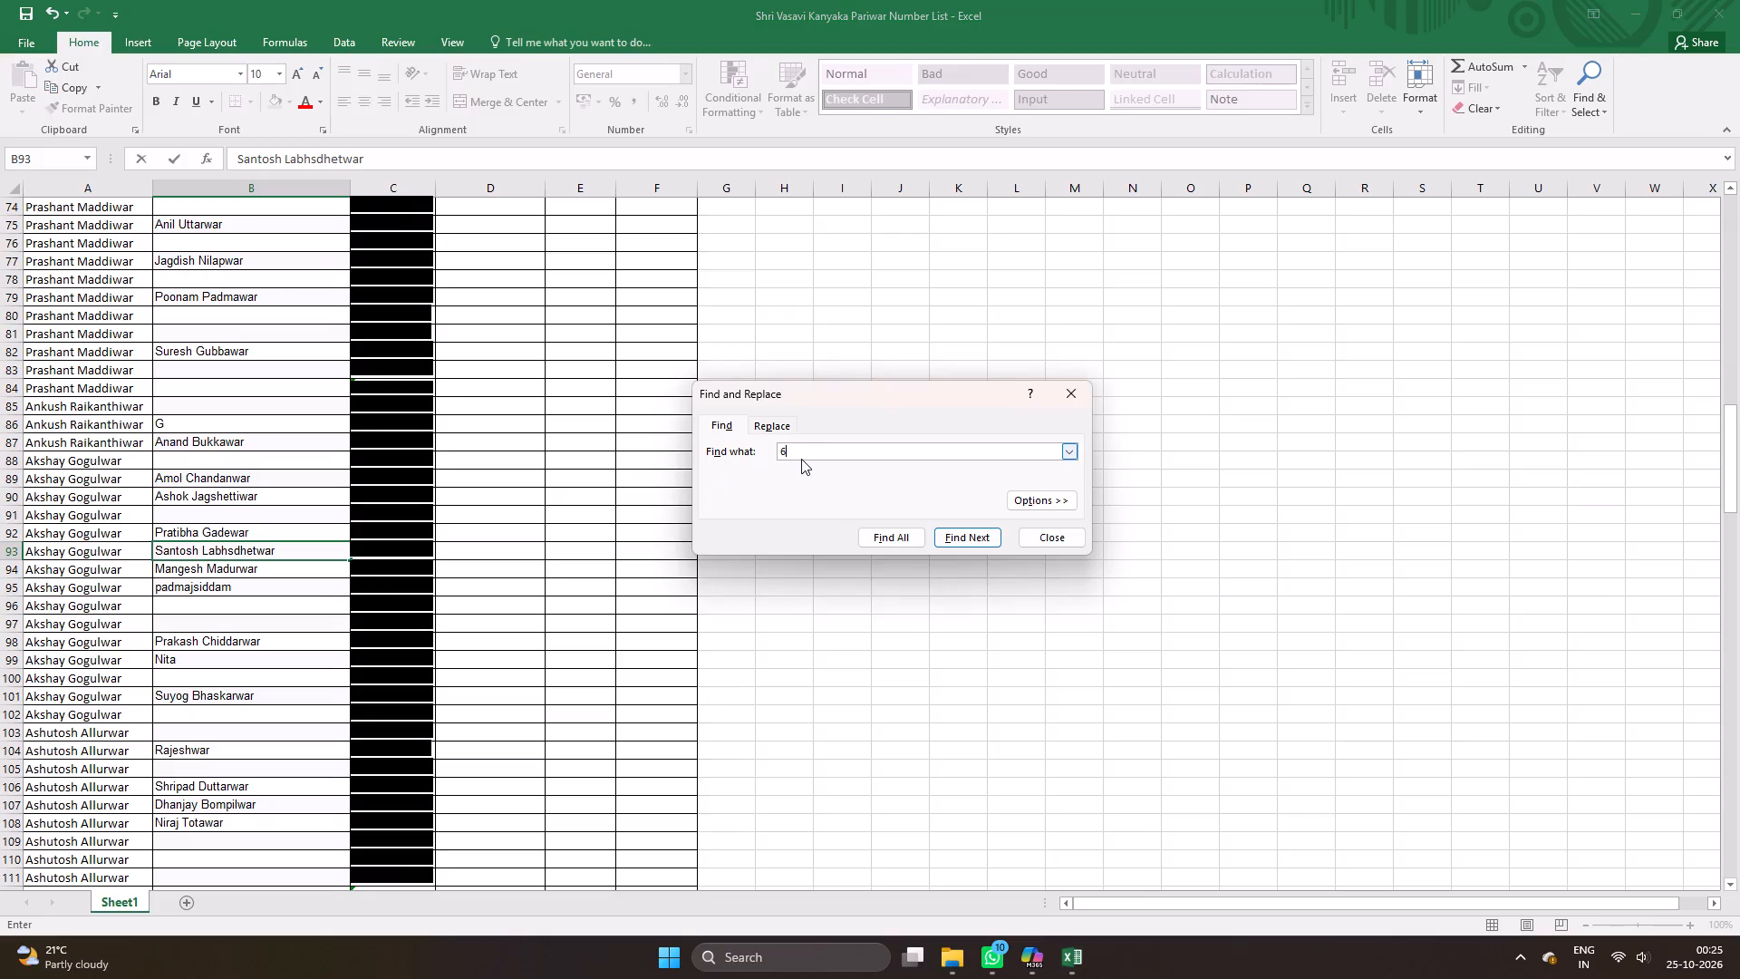
pyautogui.press('BackSpace')
pyautogui.press('BackSpace')
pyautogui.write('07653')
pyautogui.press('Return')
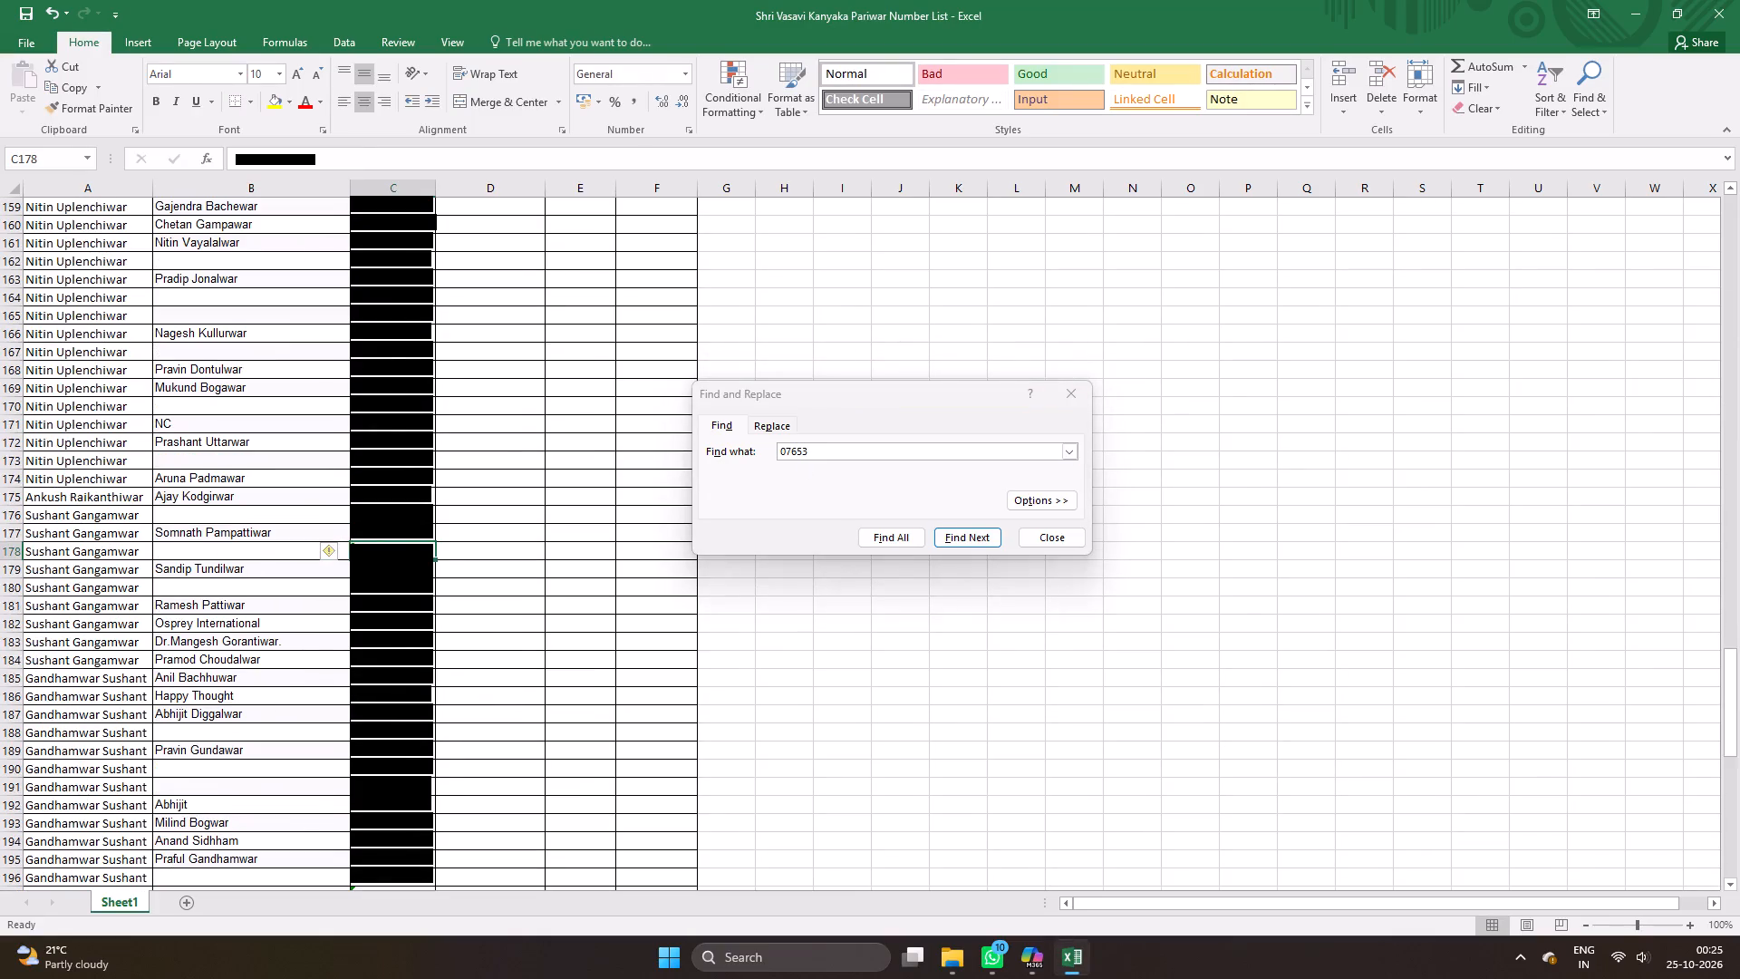
pyautogui.click(281, 554)
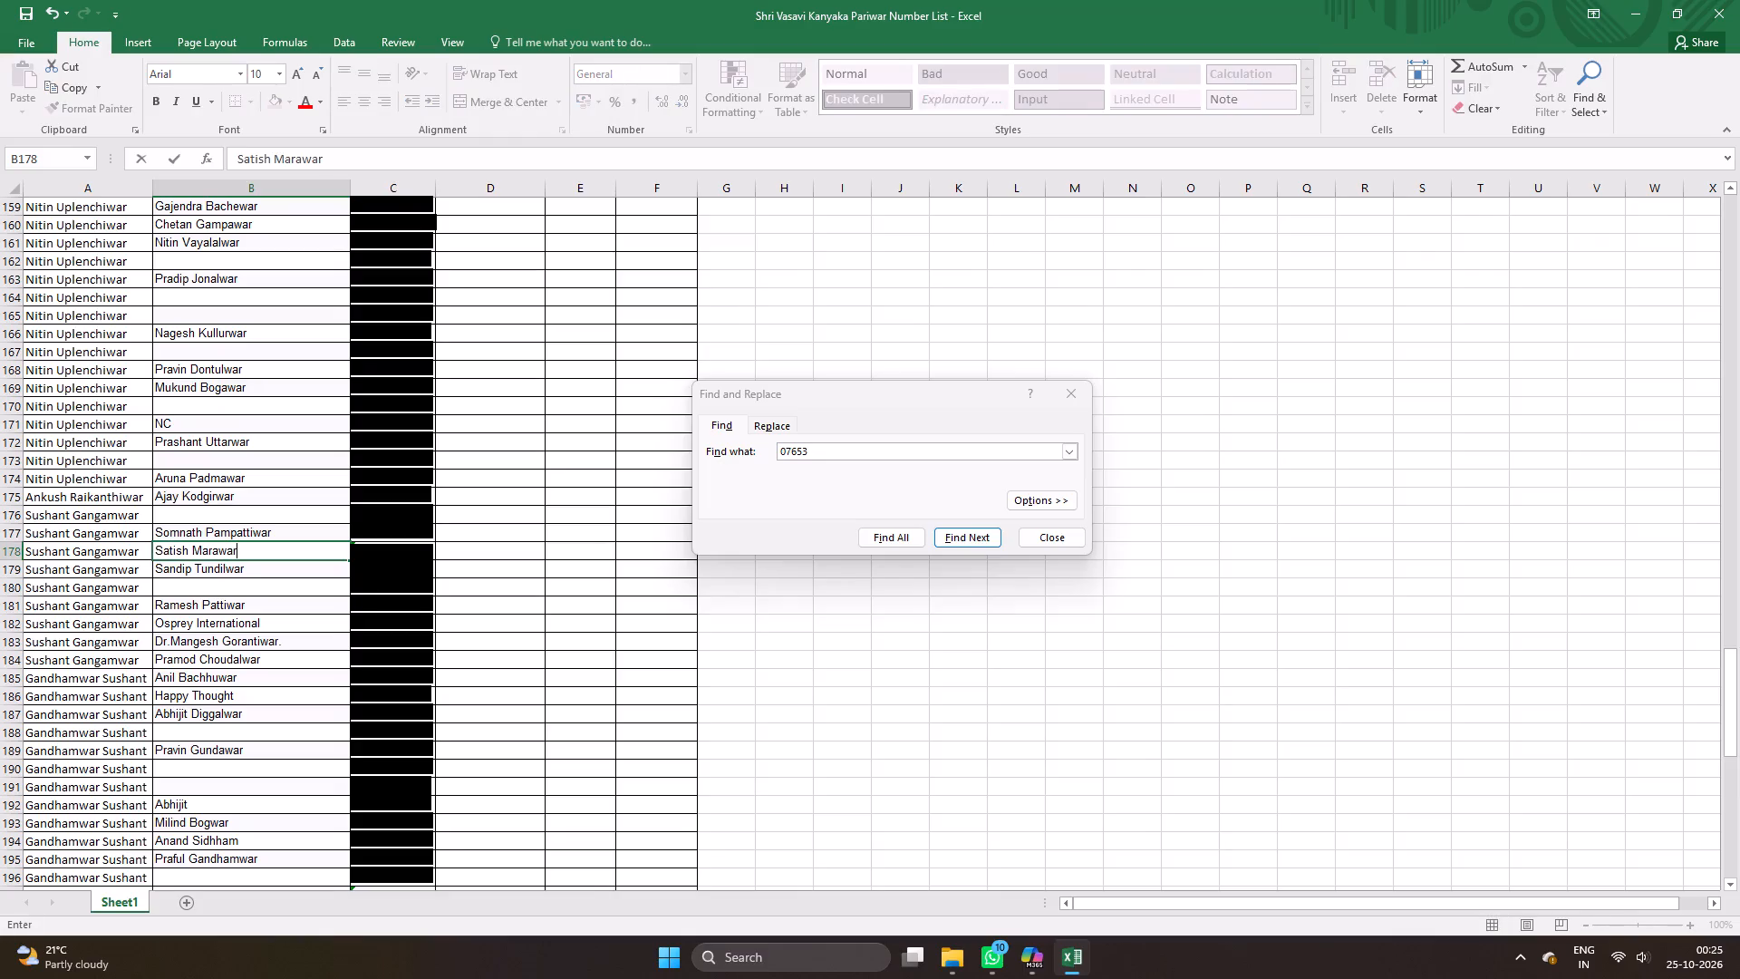
# Find the mobile number containing 20478 and enter the contact's full name beside it in B203.
pyautogui.click(850, 459)
pyautogui.press('BackSpace')
pyautogui.press('BackSpace')
pyautogui.press('BackSpace')
pyautogui.press('BackSpace')
pyautogui.press('BackSpace')
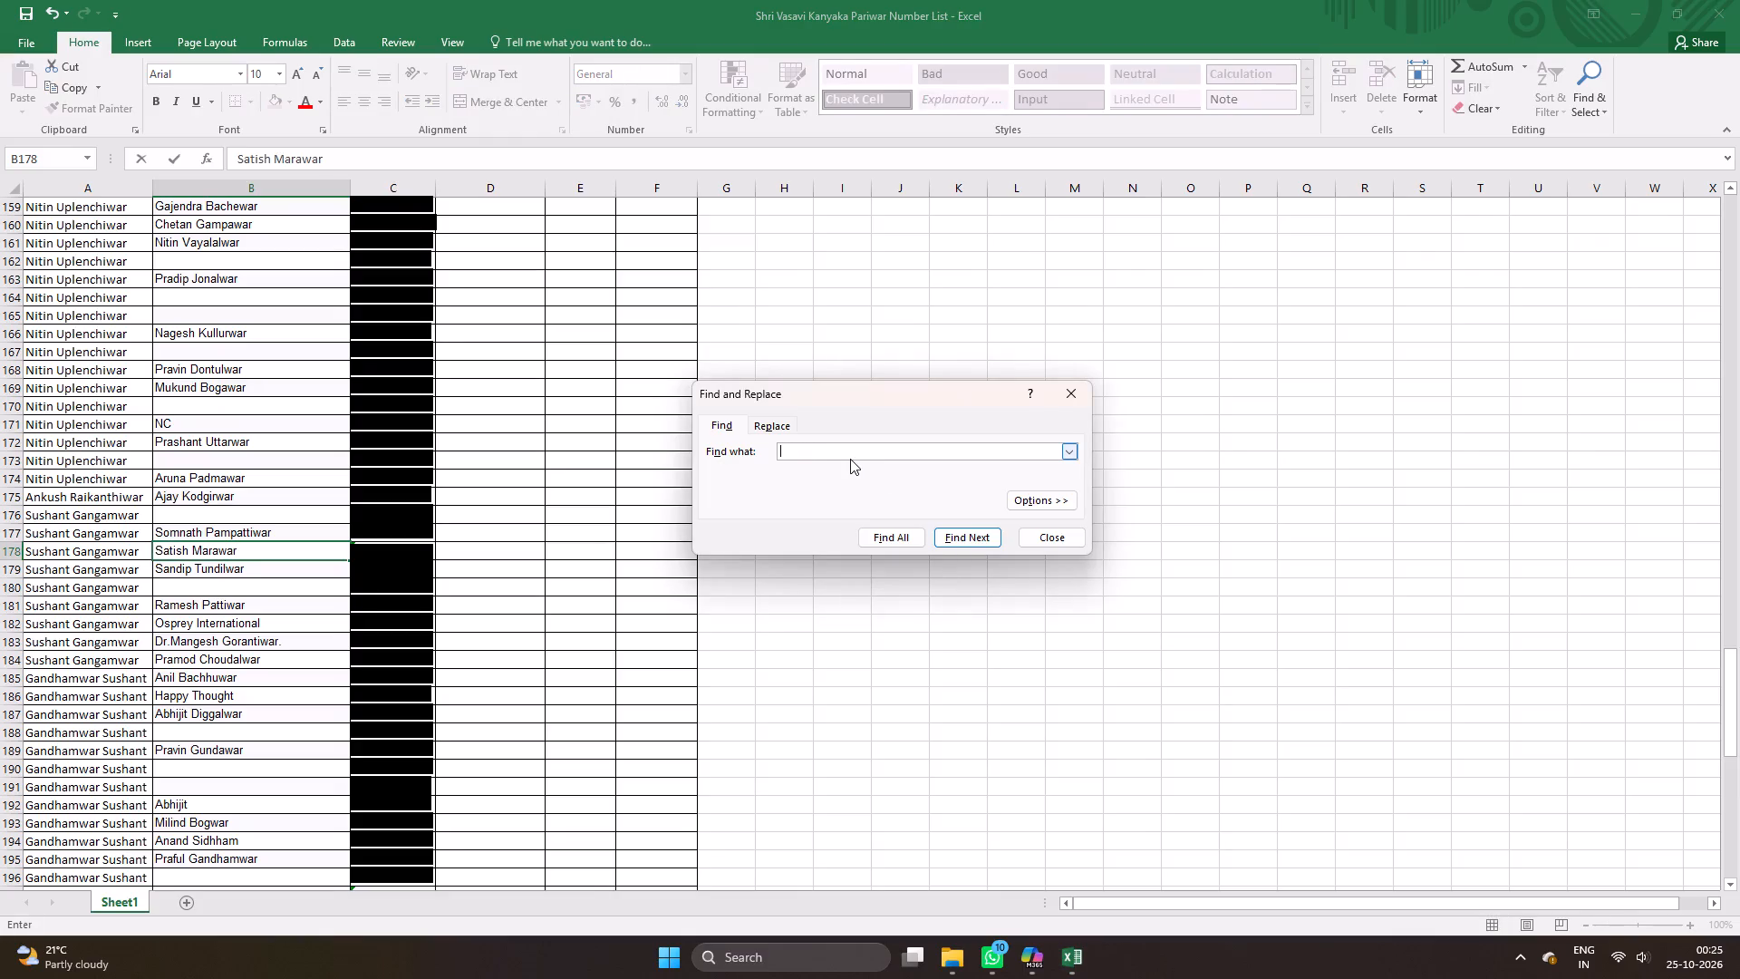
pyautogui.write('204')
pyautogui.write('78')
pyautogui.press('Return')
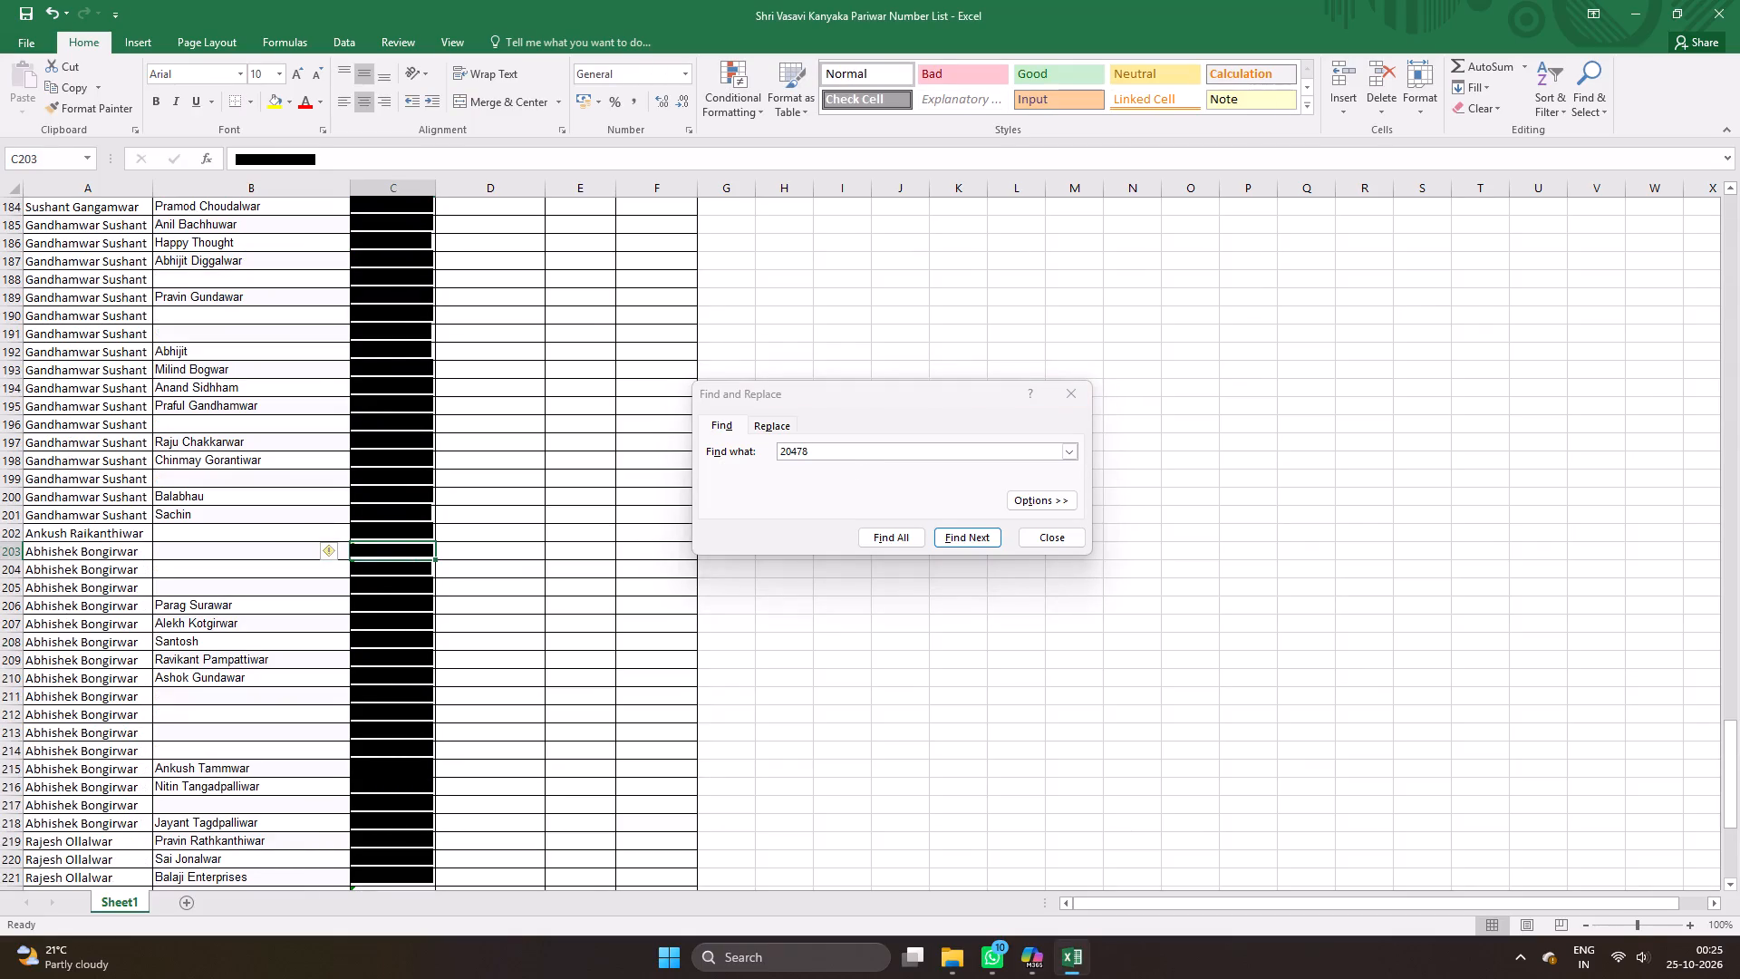
pyautogui.click(276, 553)
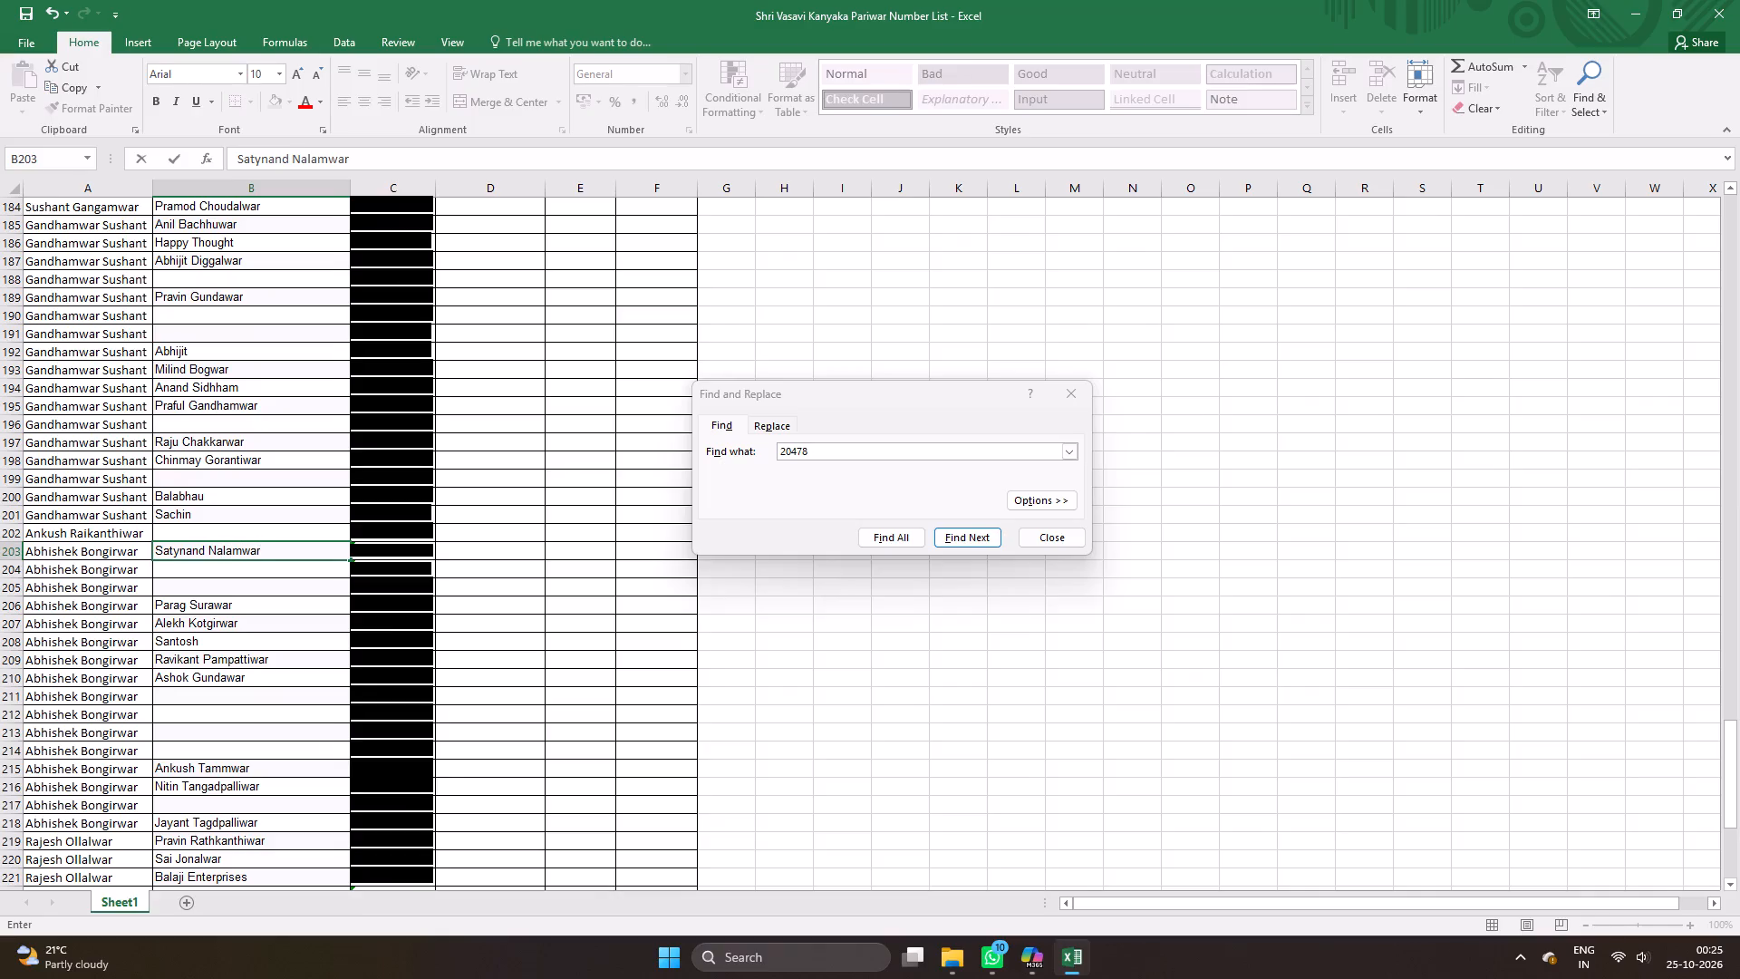
# Find the mobile number containing 29228 and enter the contact's full name beside it in B202.
pyautogui.click(835, 442)
pyautogui.press('BackSpace')
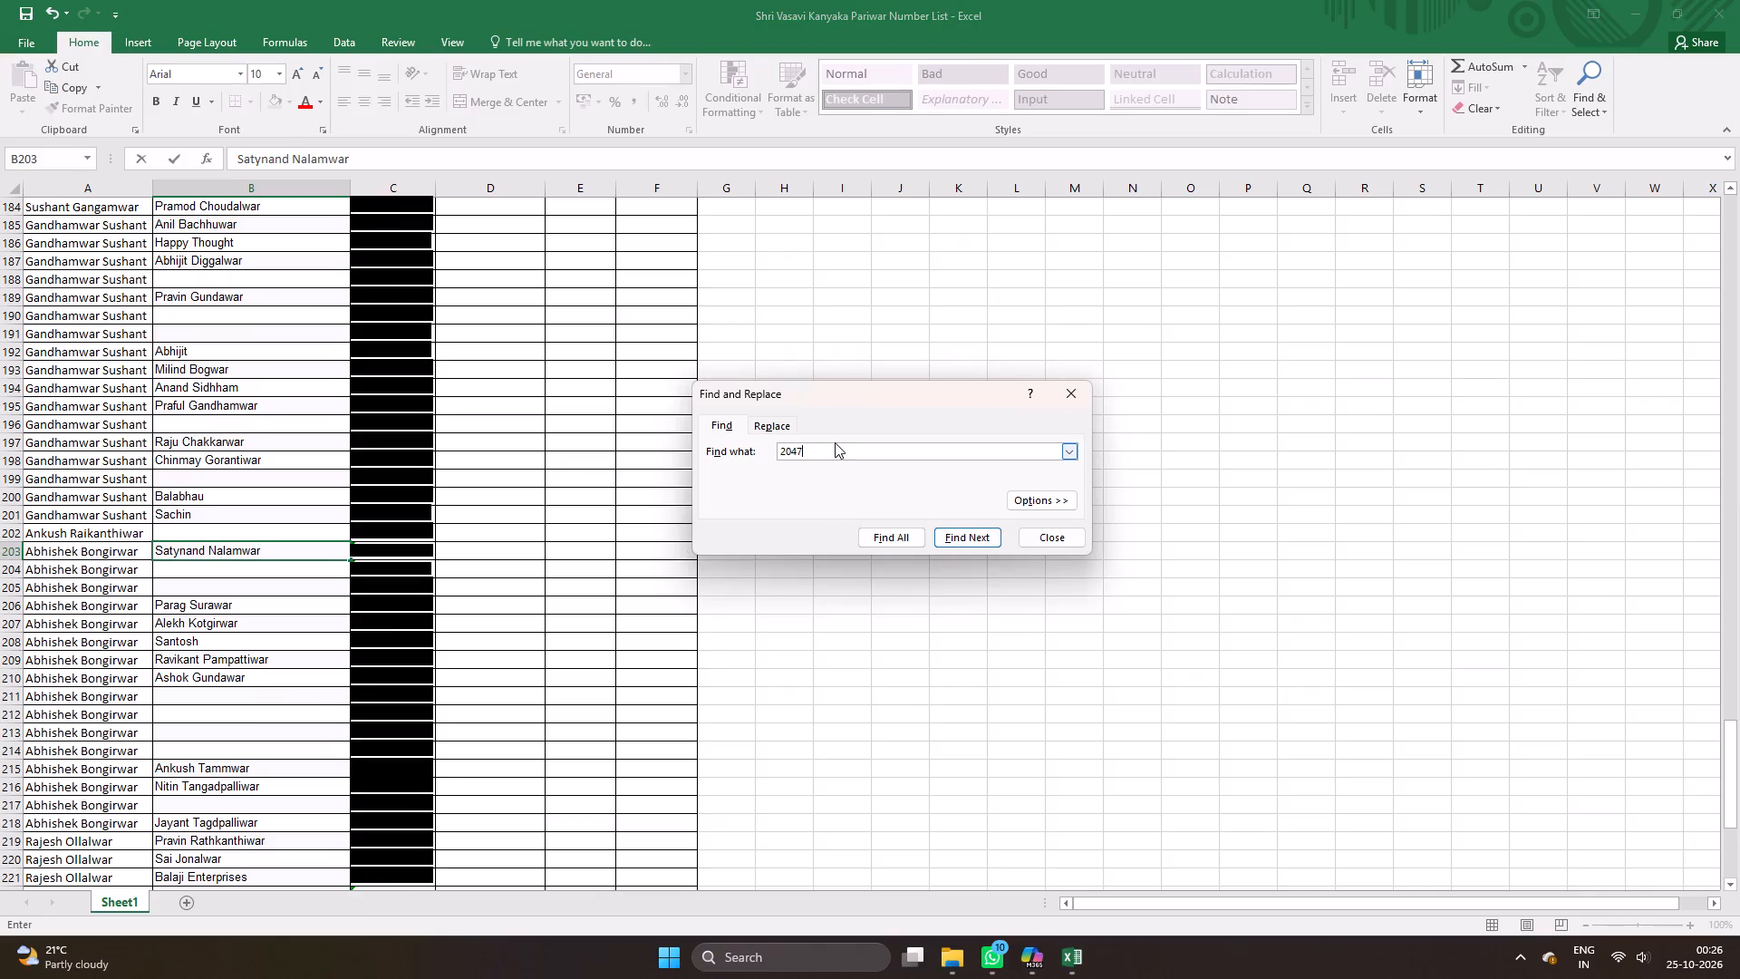
pyautogui.press('BackSpace')
pyautogui.press('BackSpace')
pyautogui.press('BackSpace')
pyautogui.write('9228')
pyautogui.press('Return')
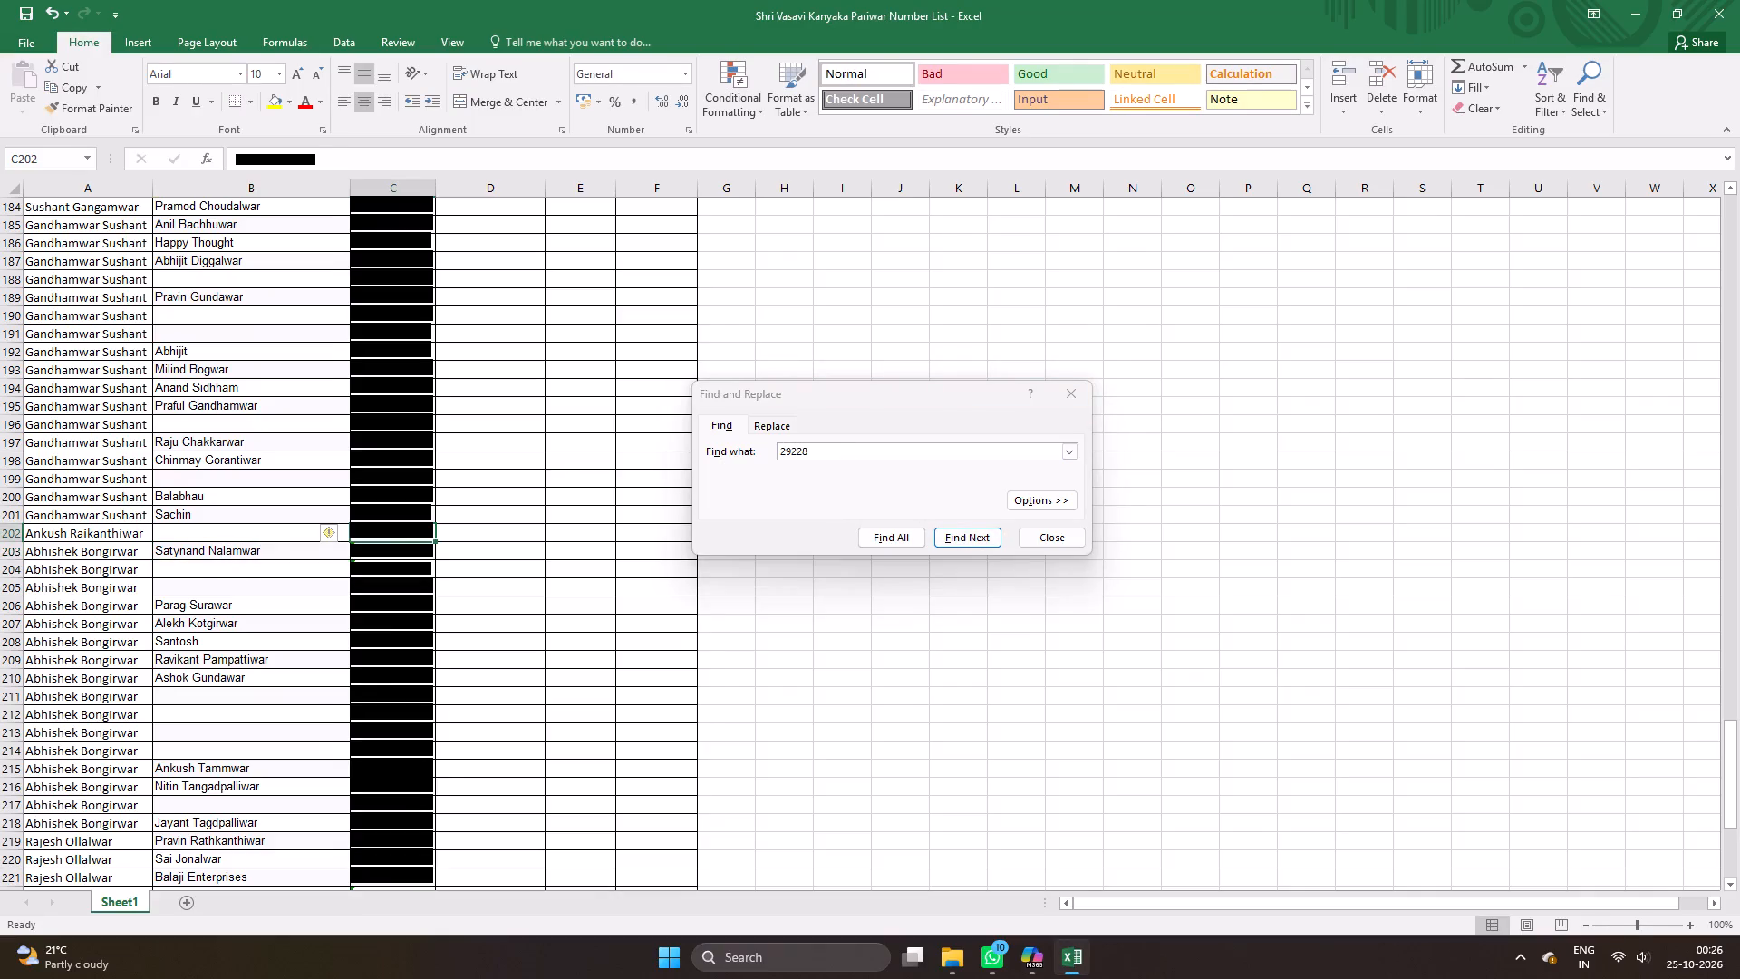
pyautogui.click(185, 538)
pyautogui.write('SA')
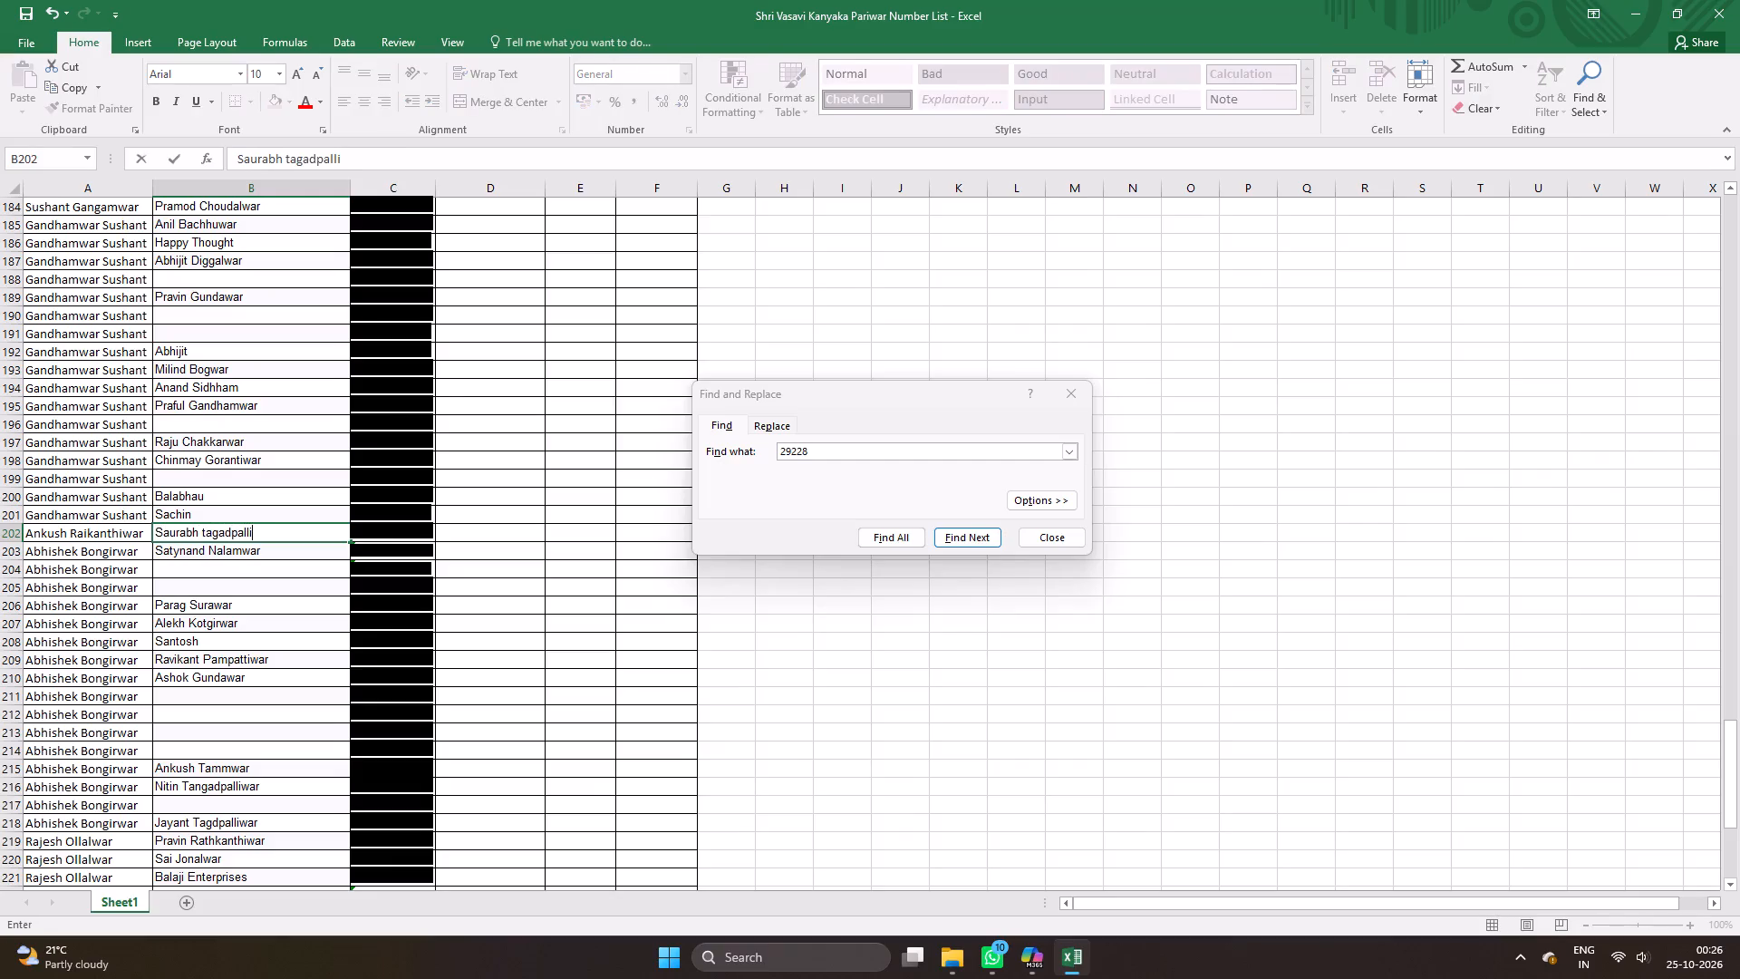
pyautogui.click(848, 449)
pyautogui.press('BackSpace')
pyautogui.press('BackSpace')
pyautogui.press('BackSpace')
pyautogui.press('BackSpace')
pyautogui.press('BackSpace')
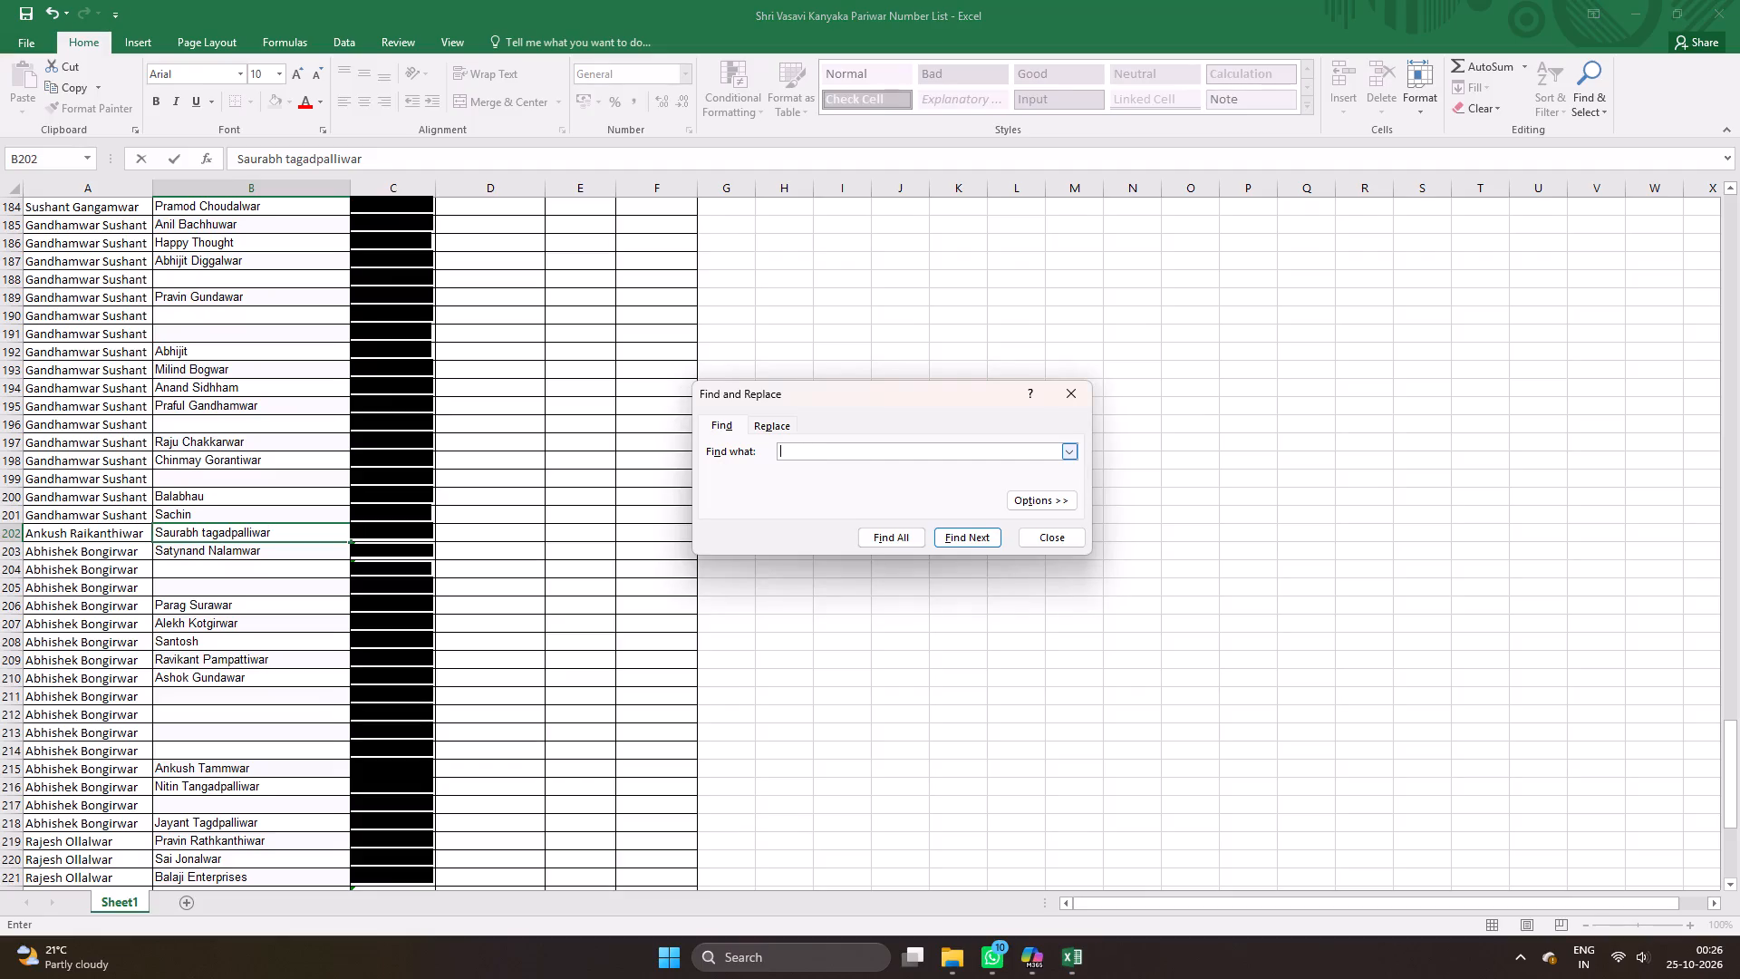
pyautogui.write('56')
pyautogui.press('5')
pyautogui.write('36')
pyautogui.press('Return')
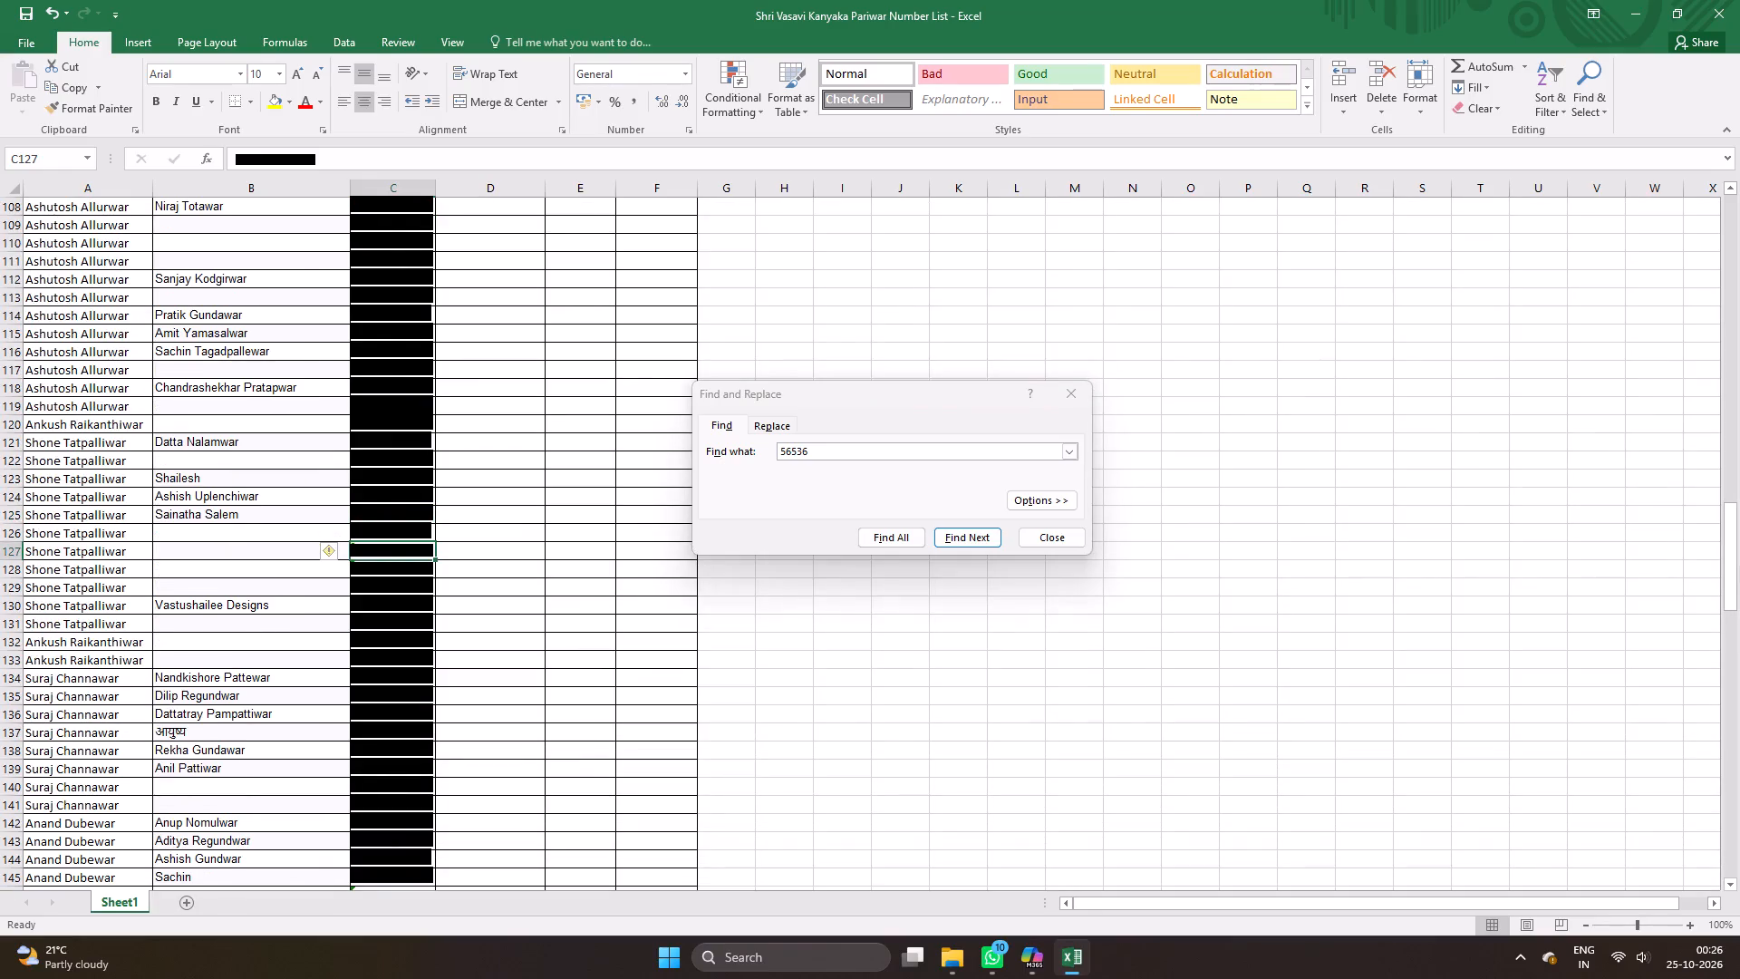
pyautogui.click(216, 550)
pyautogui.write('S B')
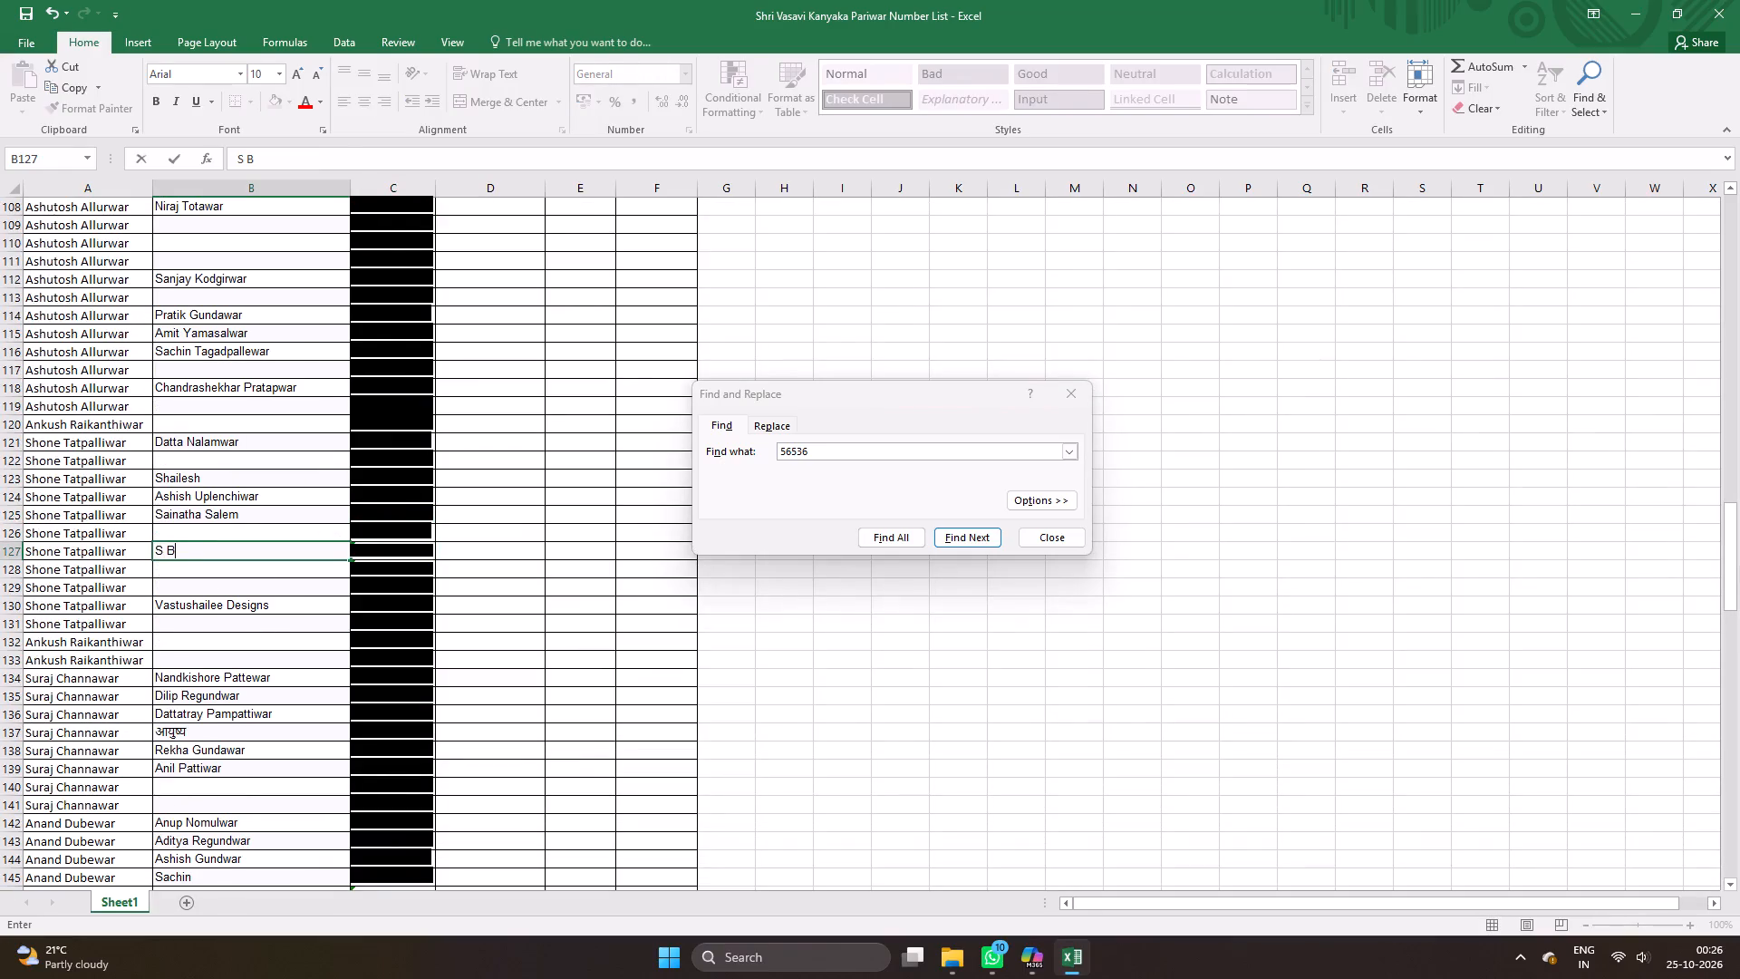
# Find the mobile number containing 68211 and enter the contact's full name beside it in B204.
pyautogui.click(877, 455)
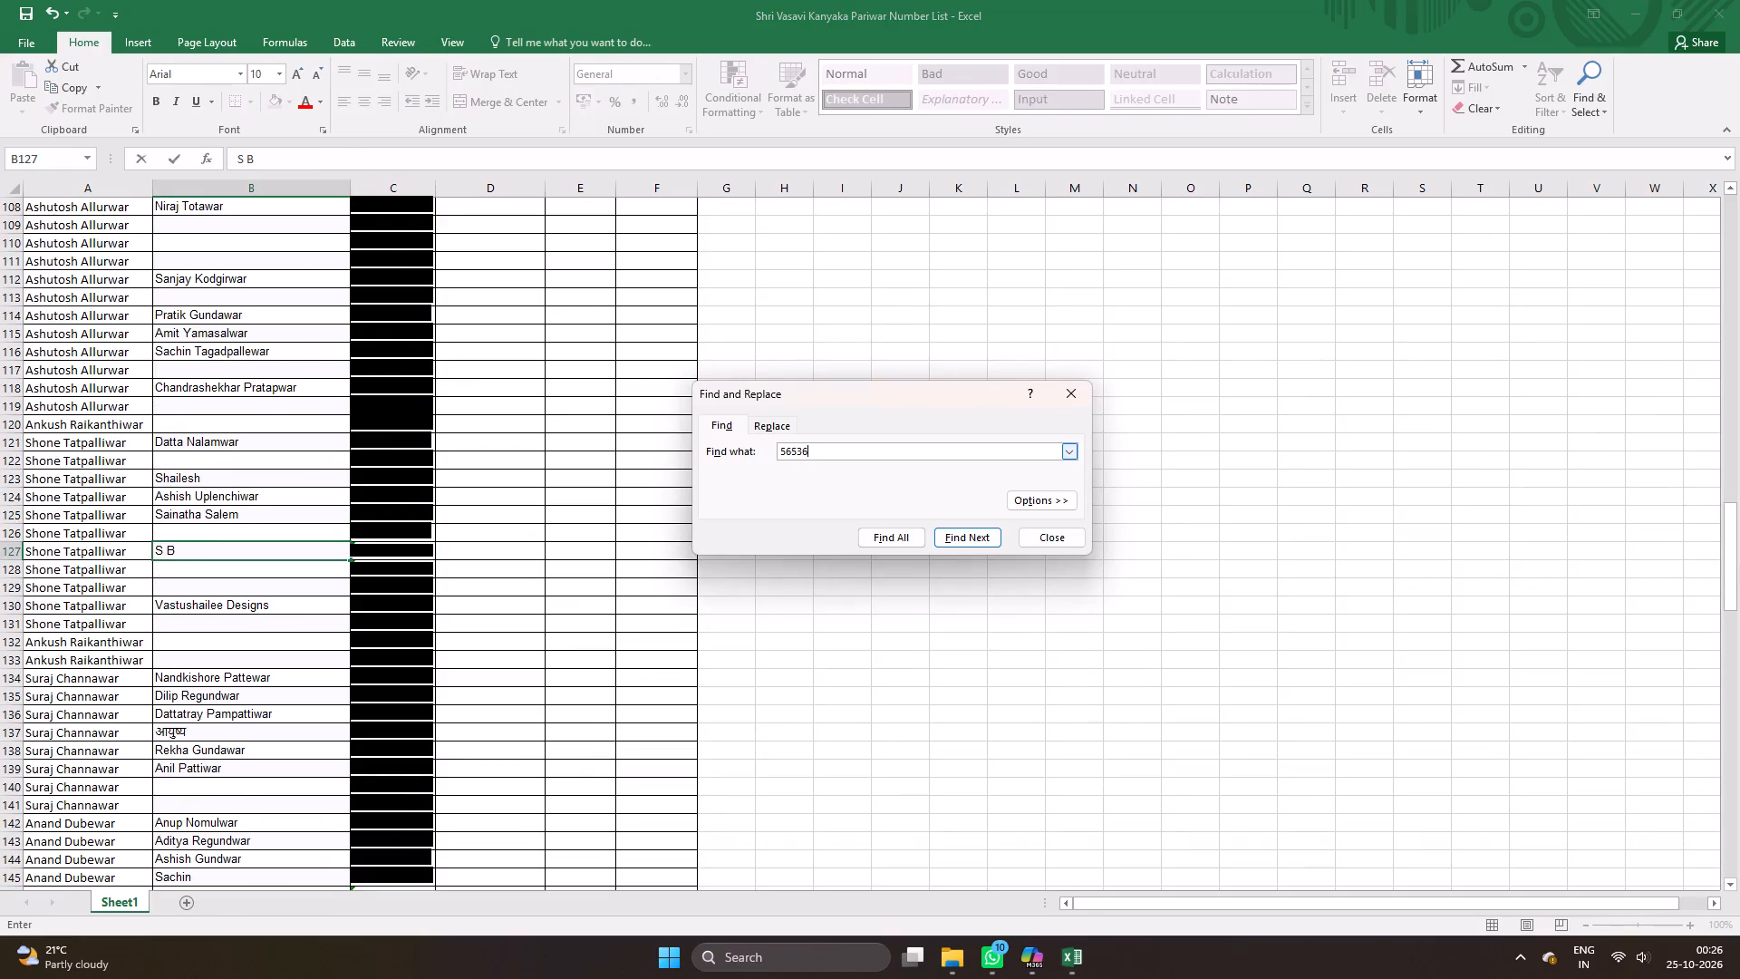
pyautogui.press('BackSpace')
pyautogui.press('BackSpace')
pyautogui.press('BackSpace')
pyautogui.press('BackSpace')
pyautogui.press('BackSpace')
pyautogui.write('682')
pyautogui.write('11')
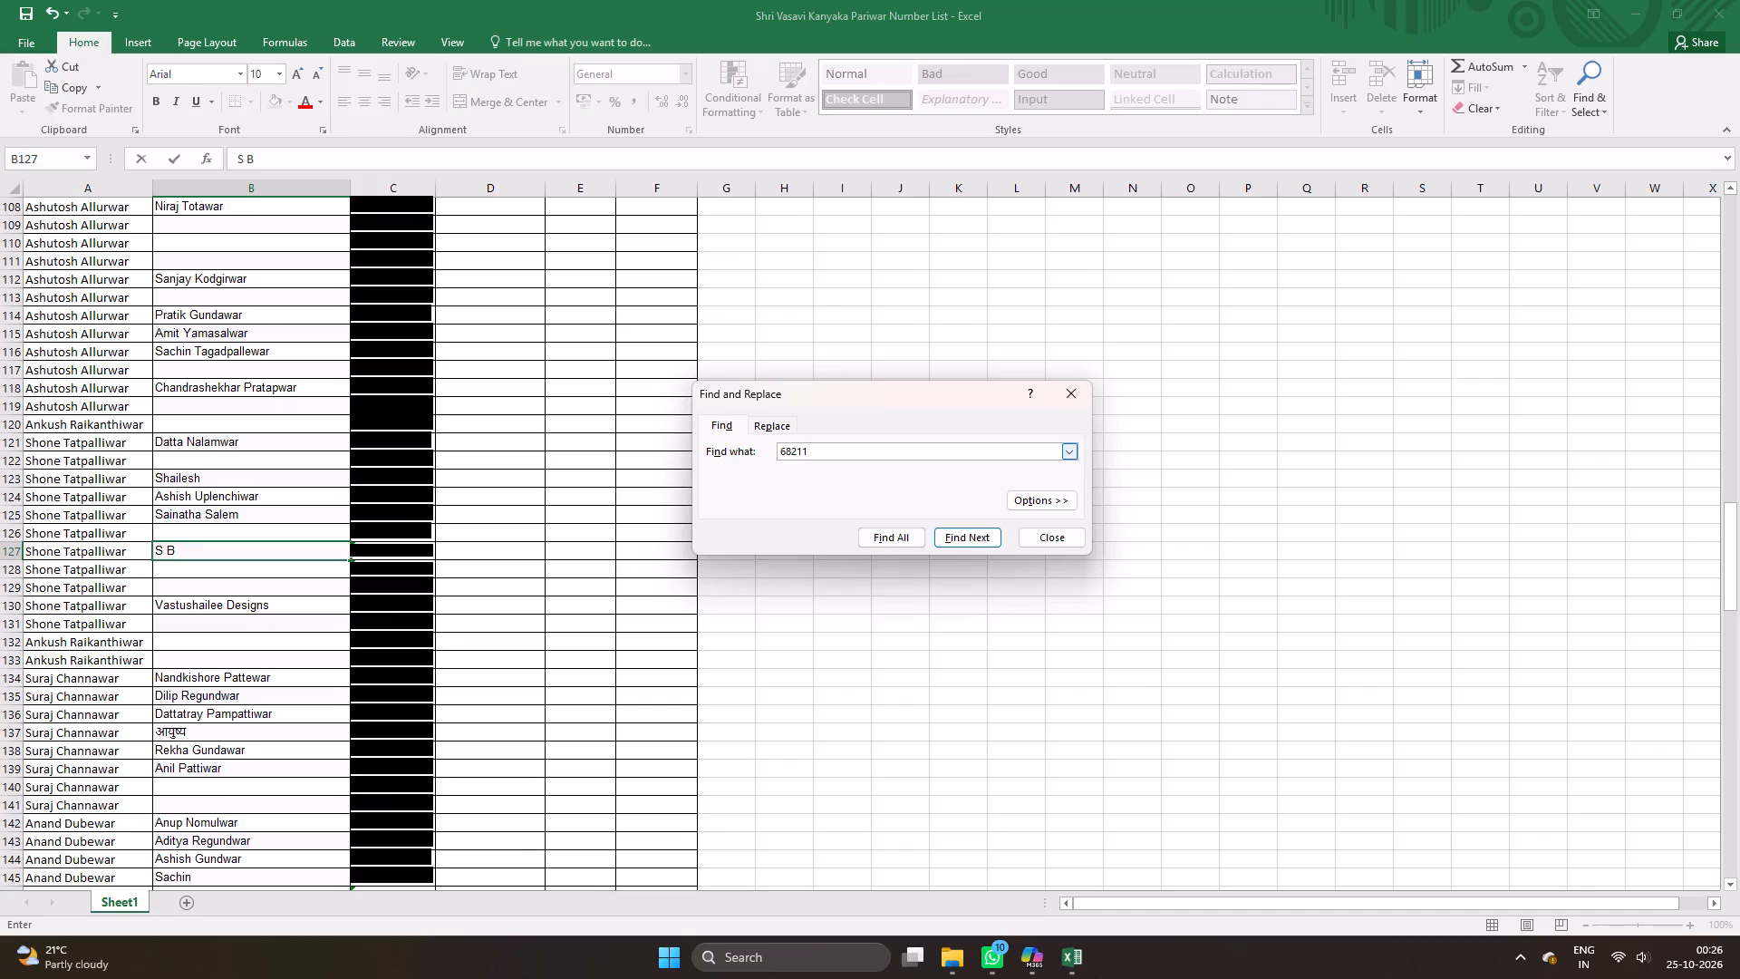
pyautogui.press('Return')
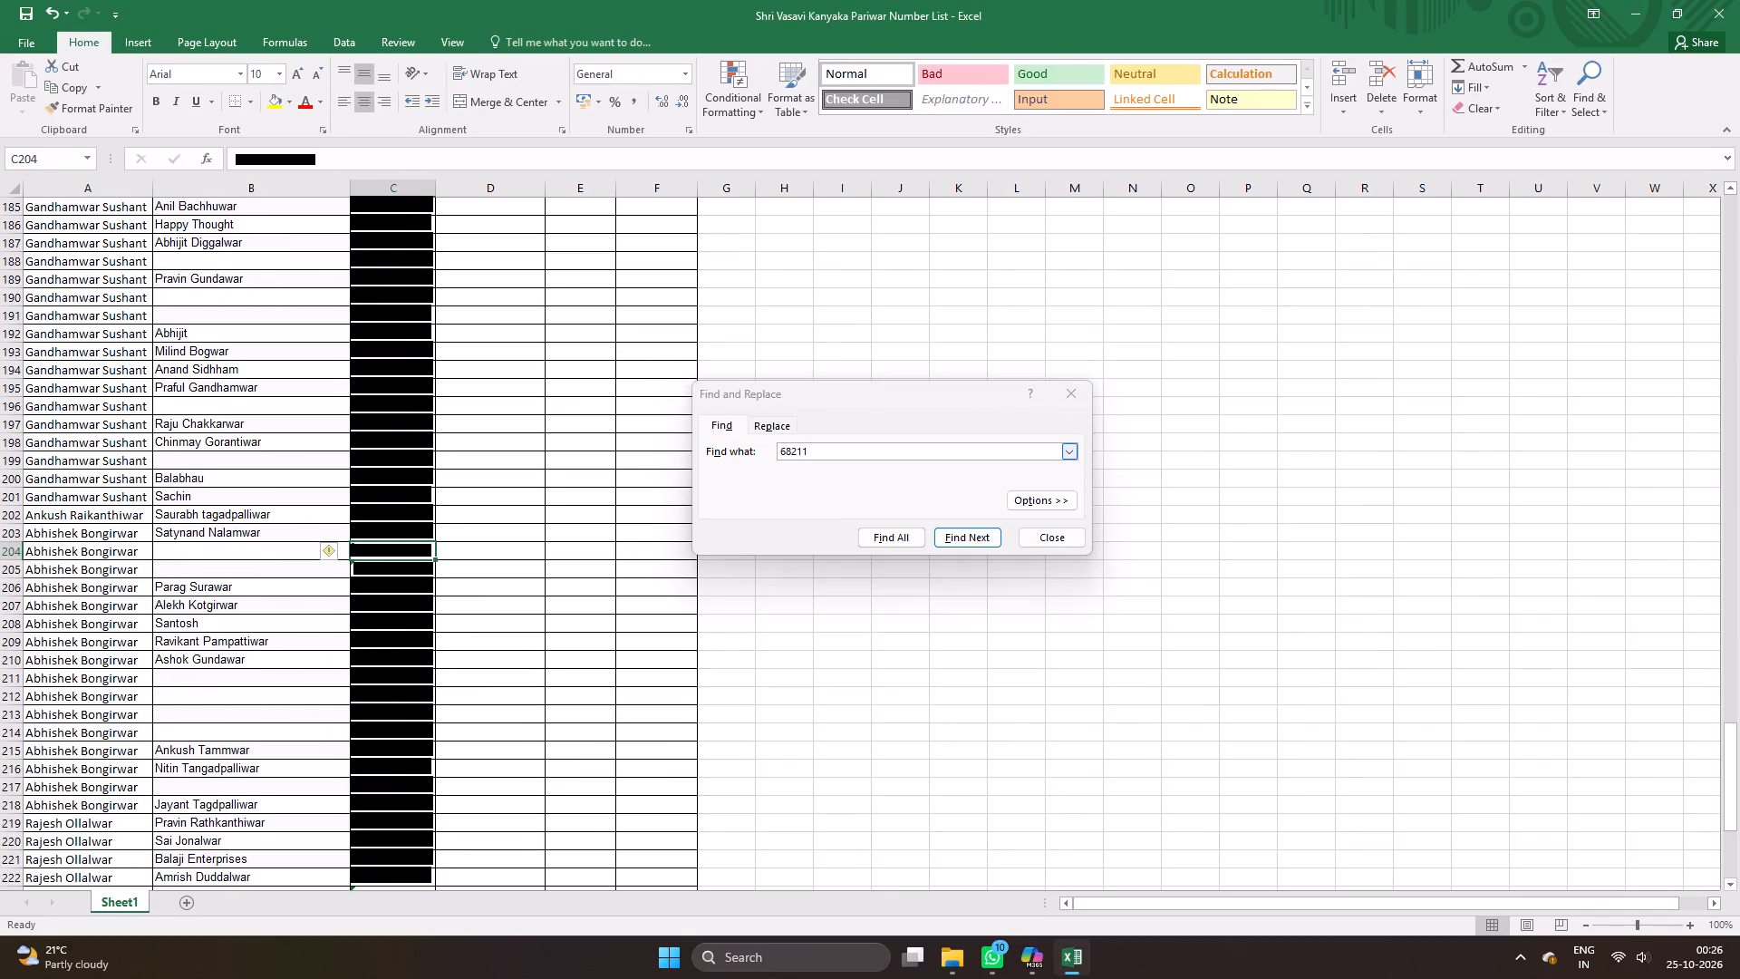
pyautogui.click(166, 556)
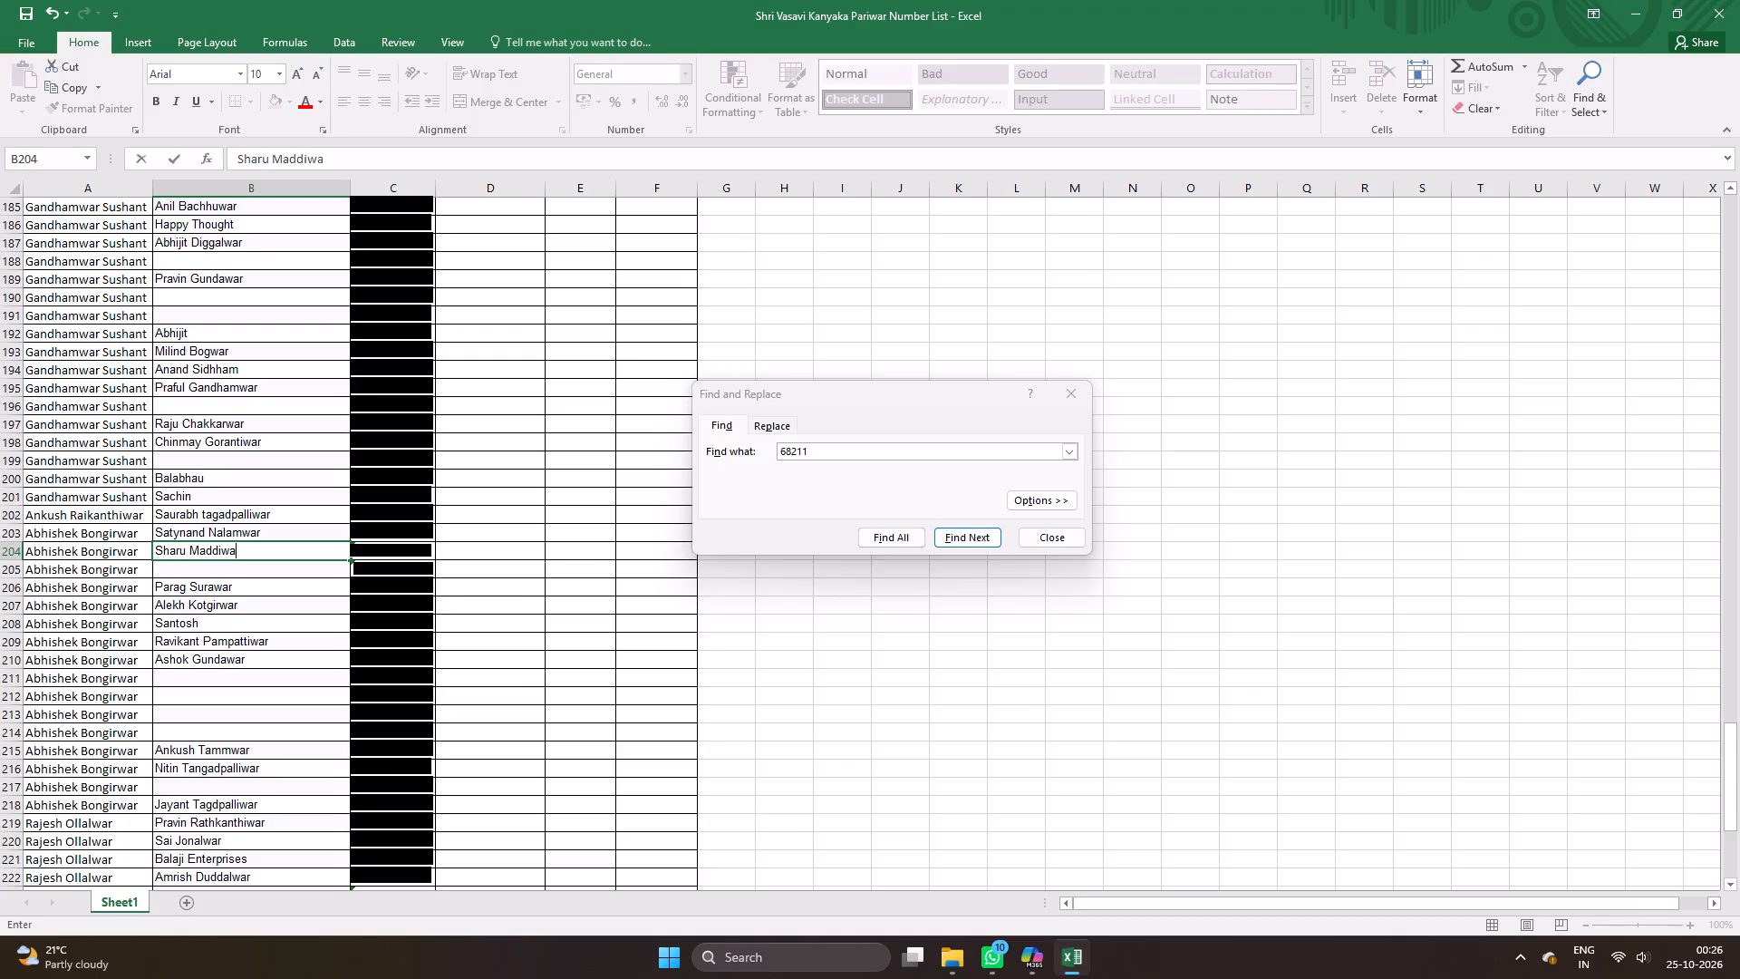
pyautogui.click(833, 456)
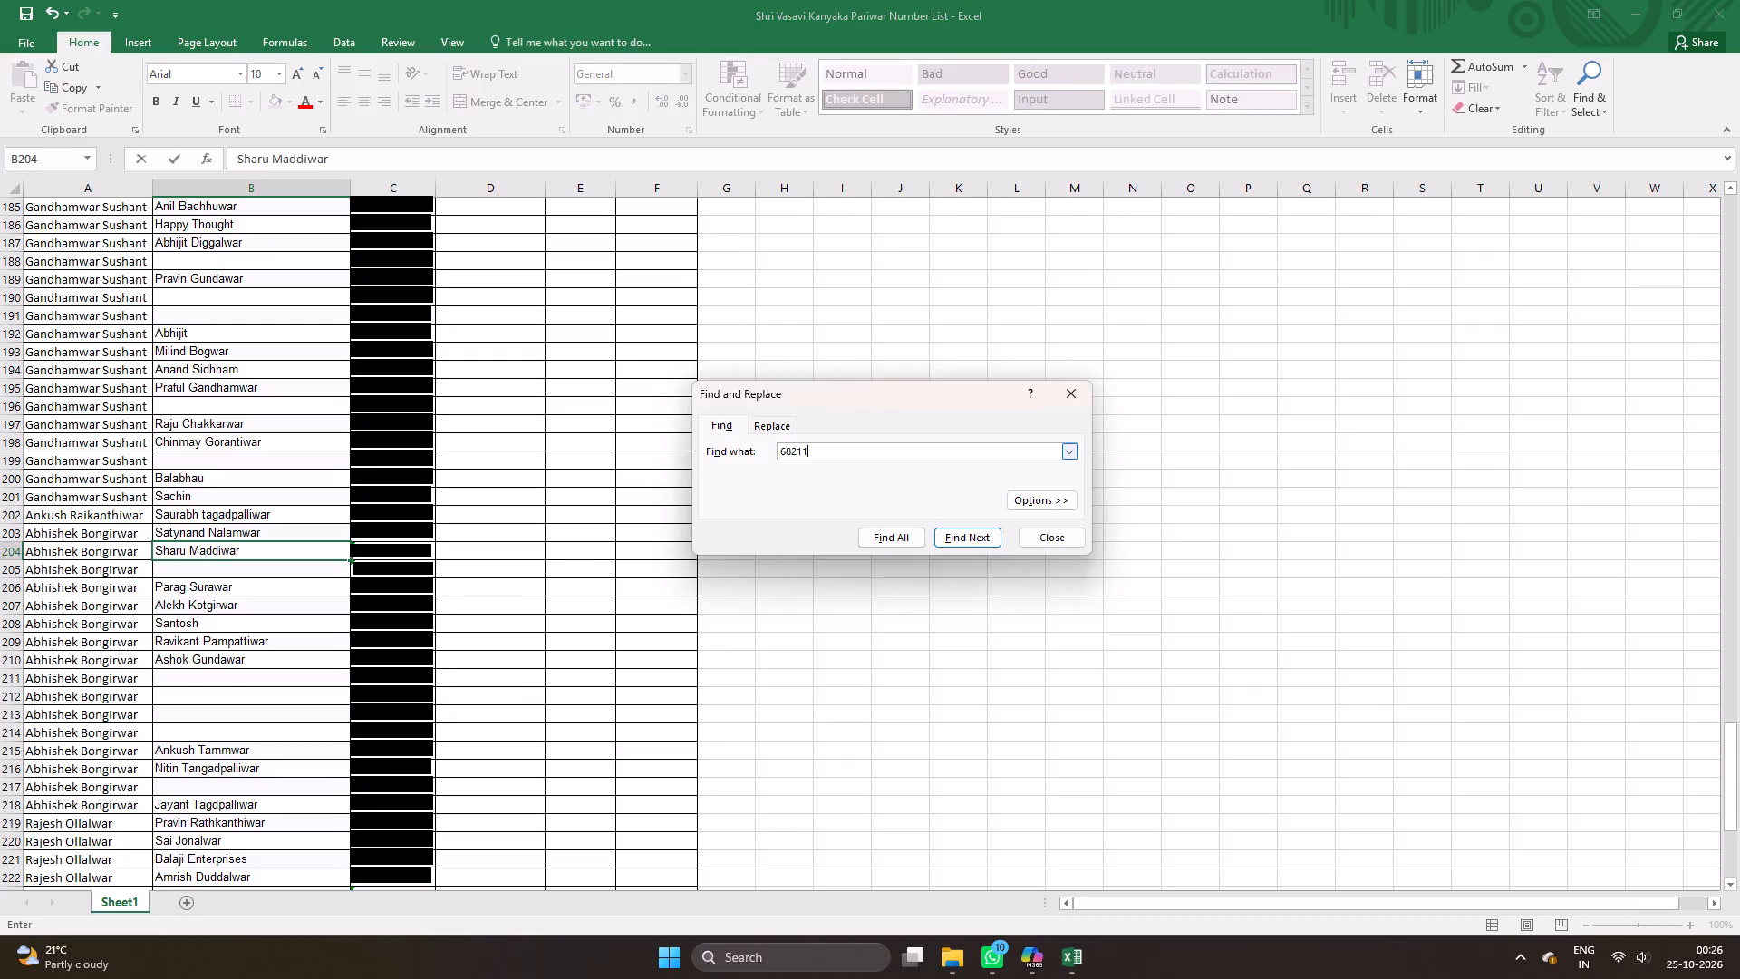
pyautogui.press('BackSpace')
pyautogui.press('BackSpace')
pyautogui.press('BackSpace')
pyautogui.press('BackSpace')
pyautogui.press('BackSpace')
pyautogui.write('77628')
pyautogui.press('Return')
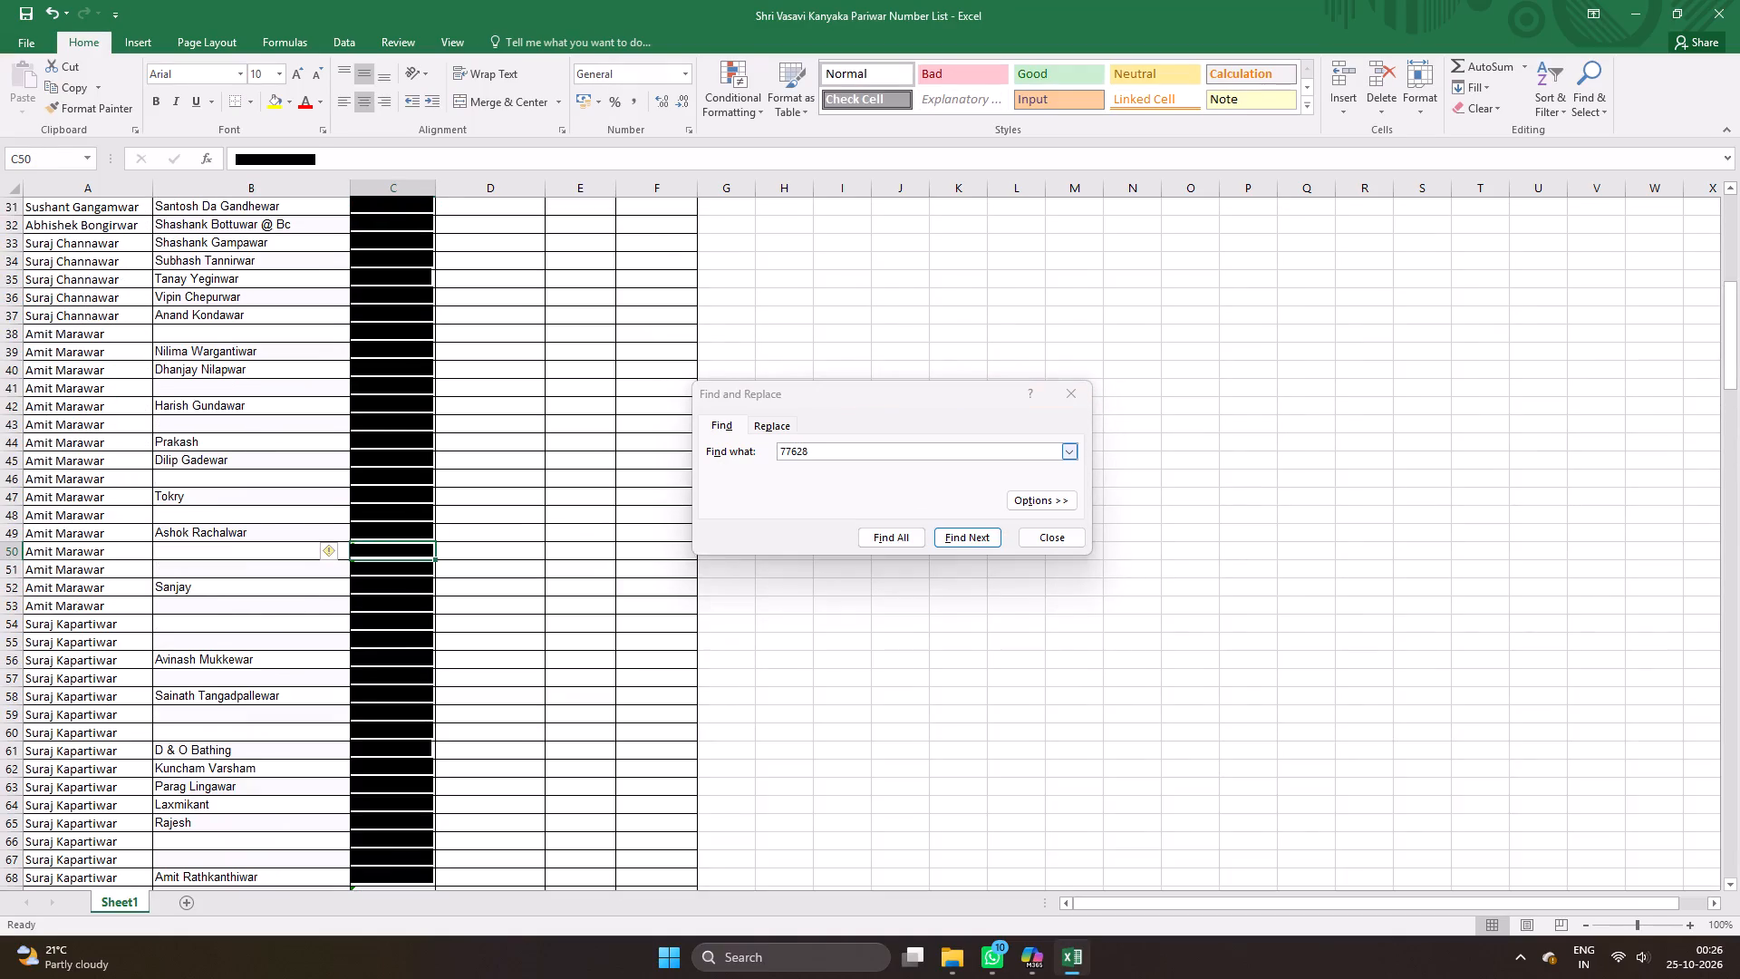
pyautogui.click(188, 548)
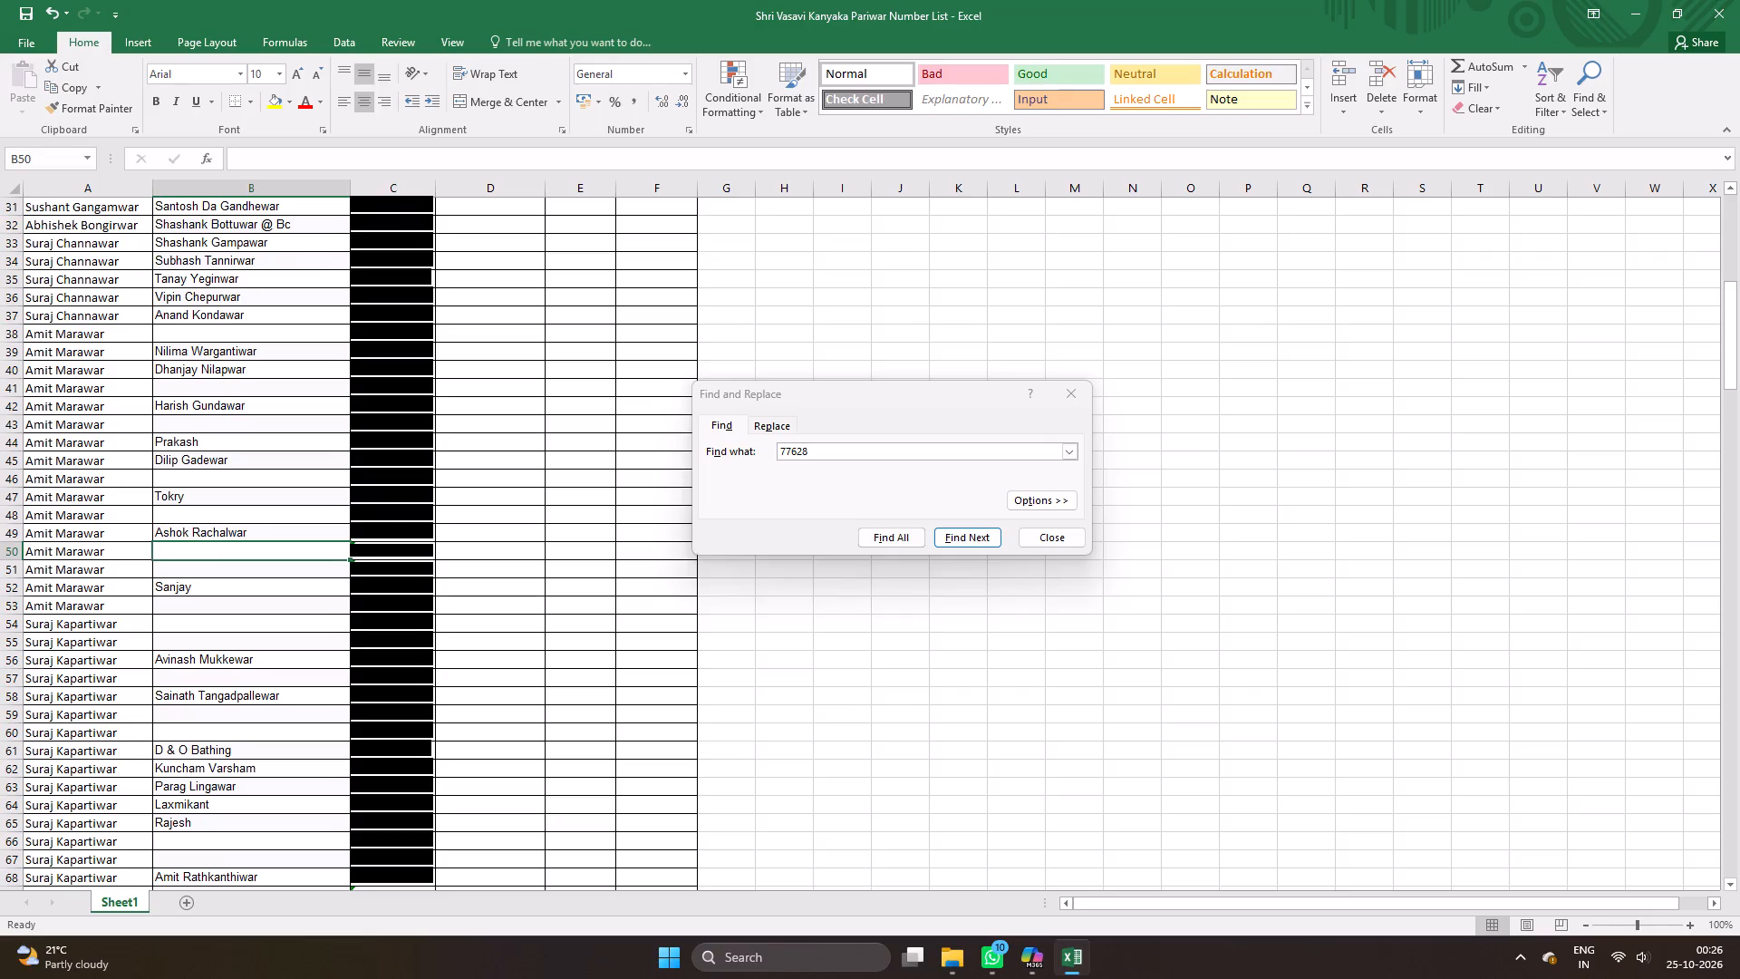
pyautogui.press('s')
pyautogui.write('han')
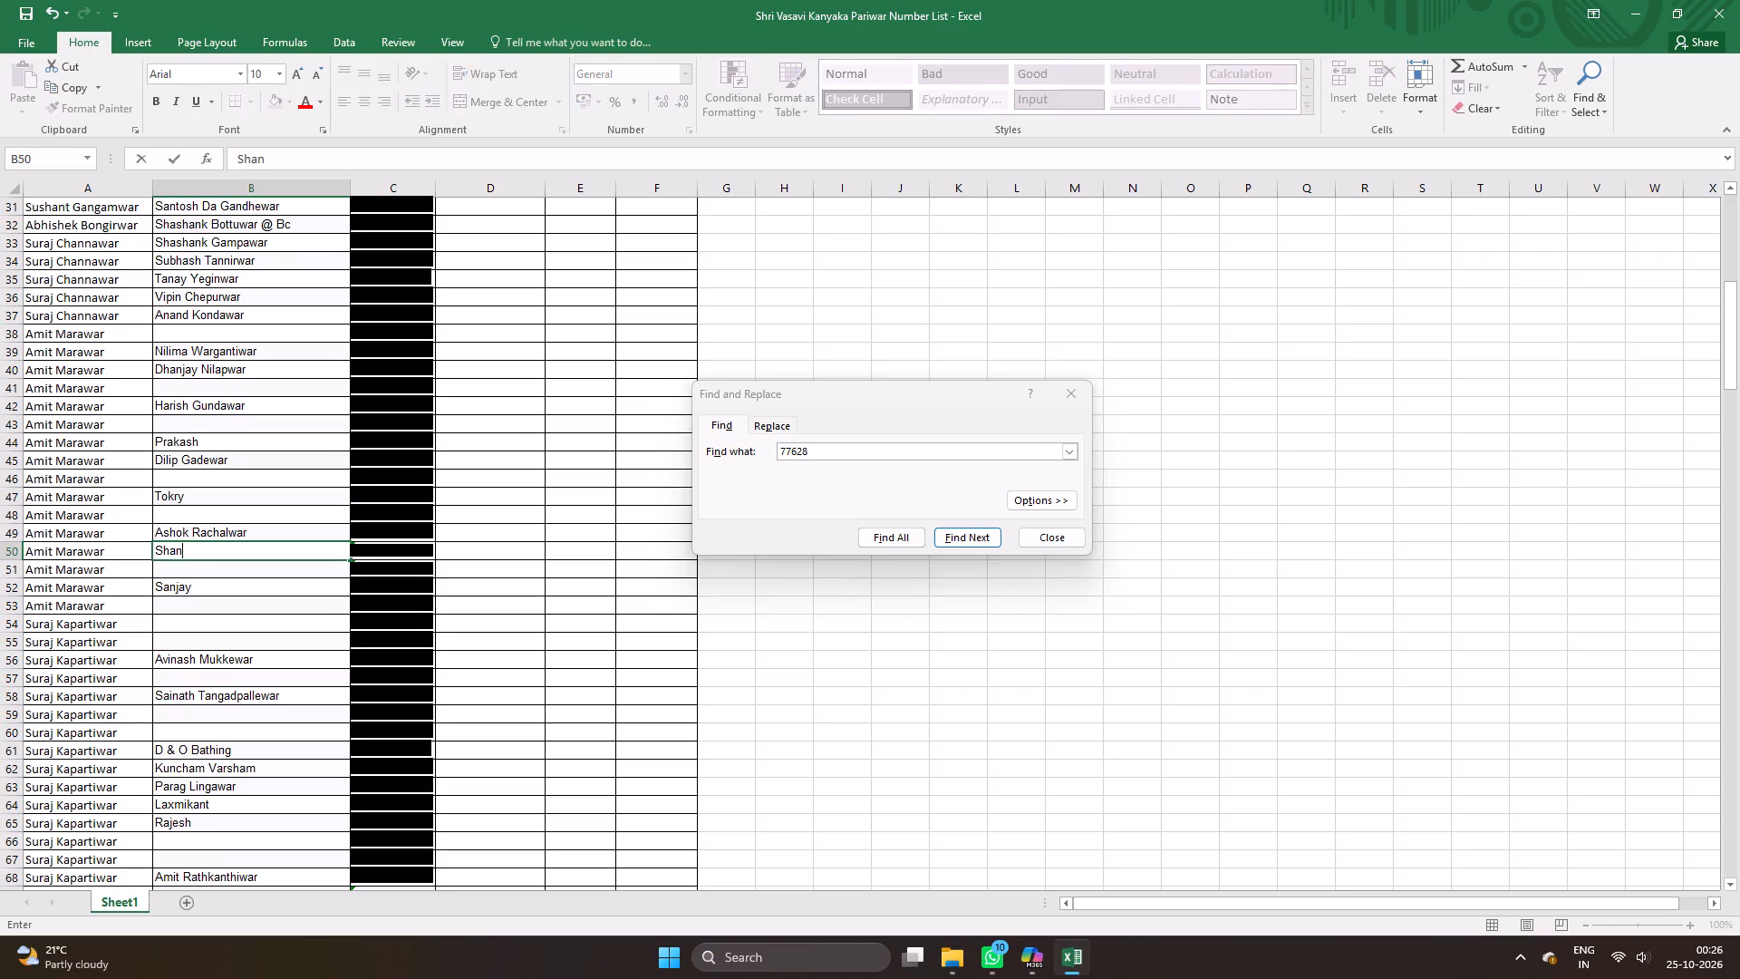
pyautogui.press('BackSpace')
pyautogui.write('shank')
# Find the mobile number containing 31618 and enter the contact's full name beside it in B48.
pyautogui.click(821, 462)
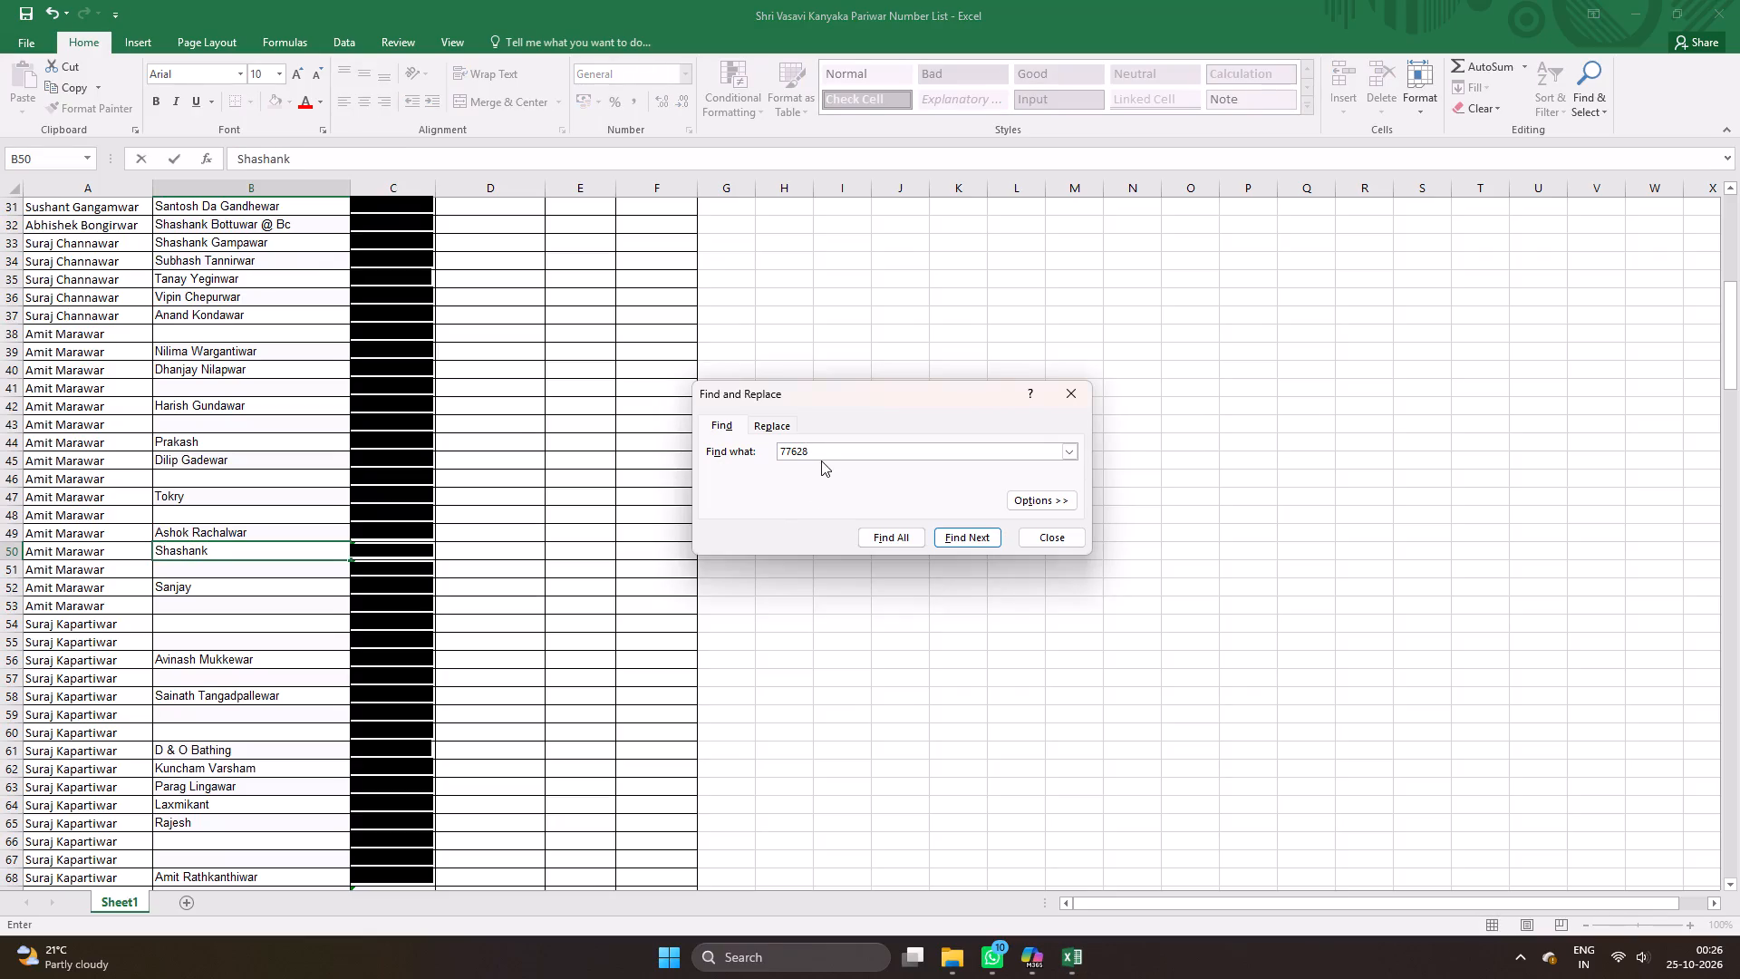
pyautogui.press('BackSpace')
pyautogui.press('BackSpace')
pyautogui.press('BackSpace')
pyautogui.press('BackSpace')
pyautogui.press('BackSpace')
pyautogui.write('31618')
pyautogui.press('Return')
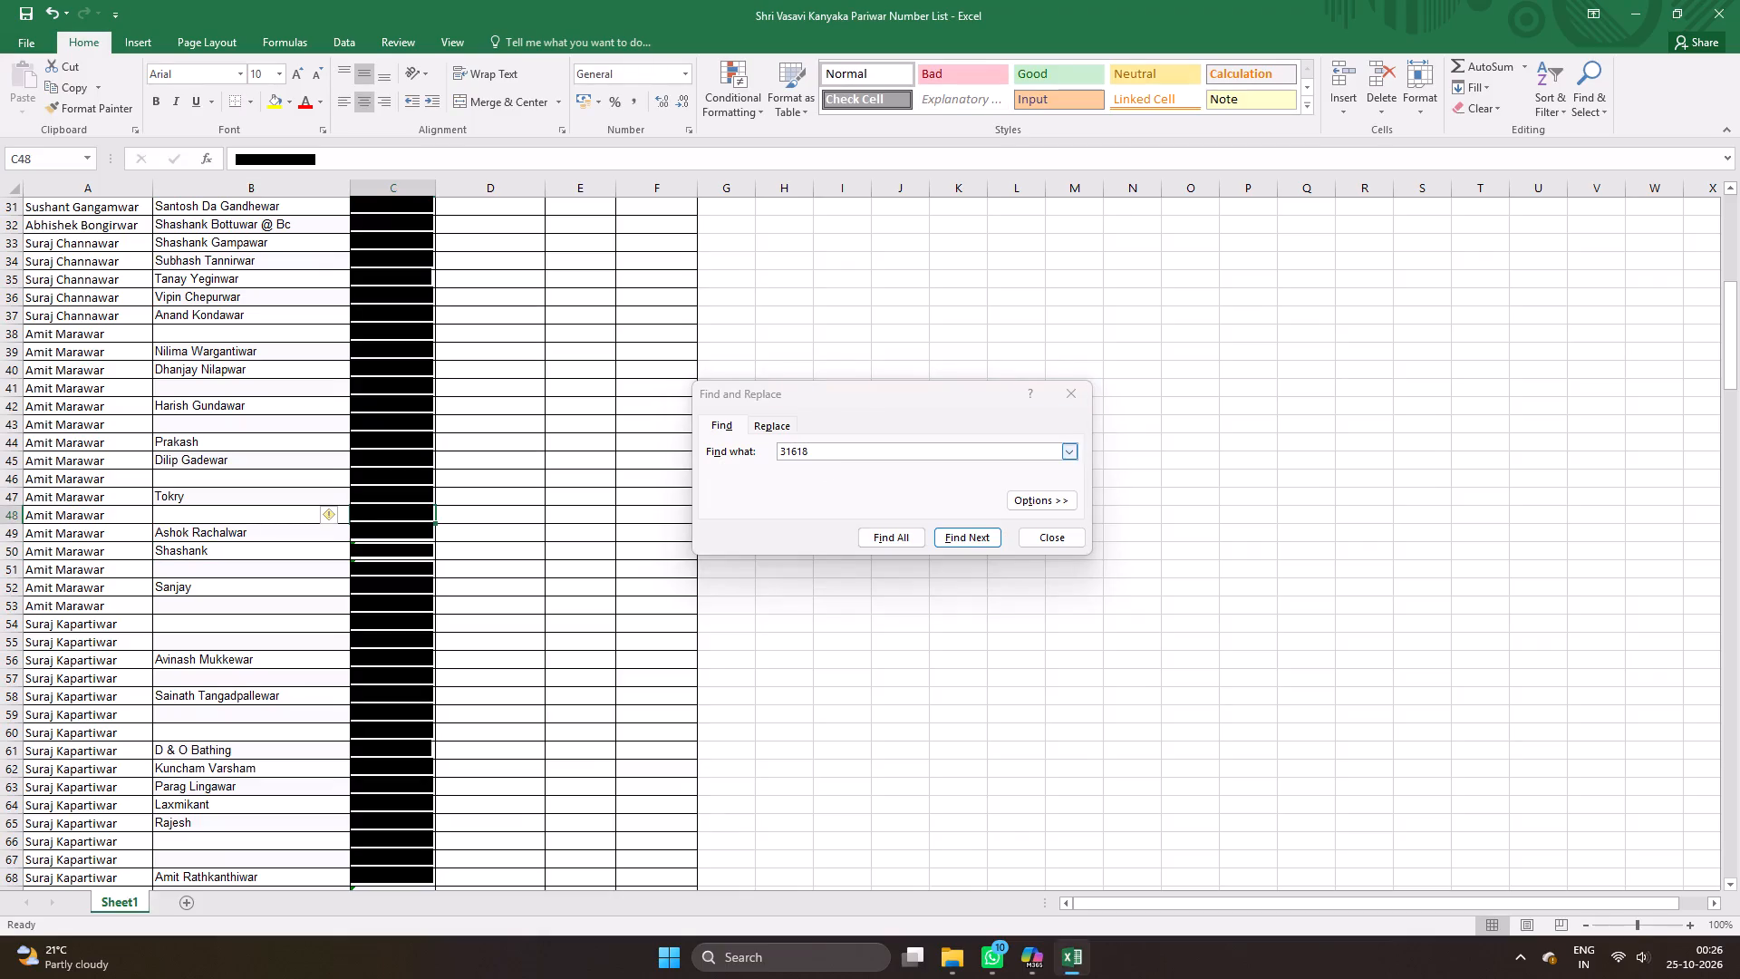
pyautogui.click(252, 521)
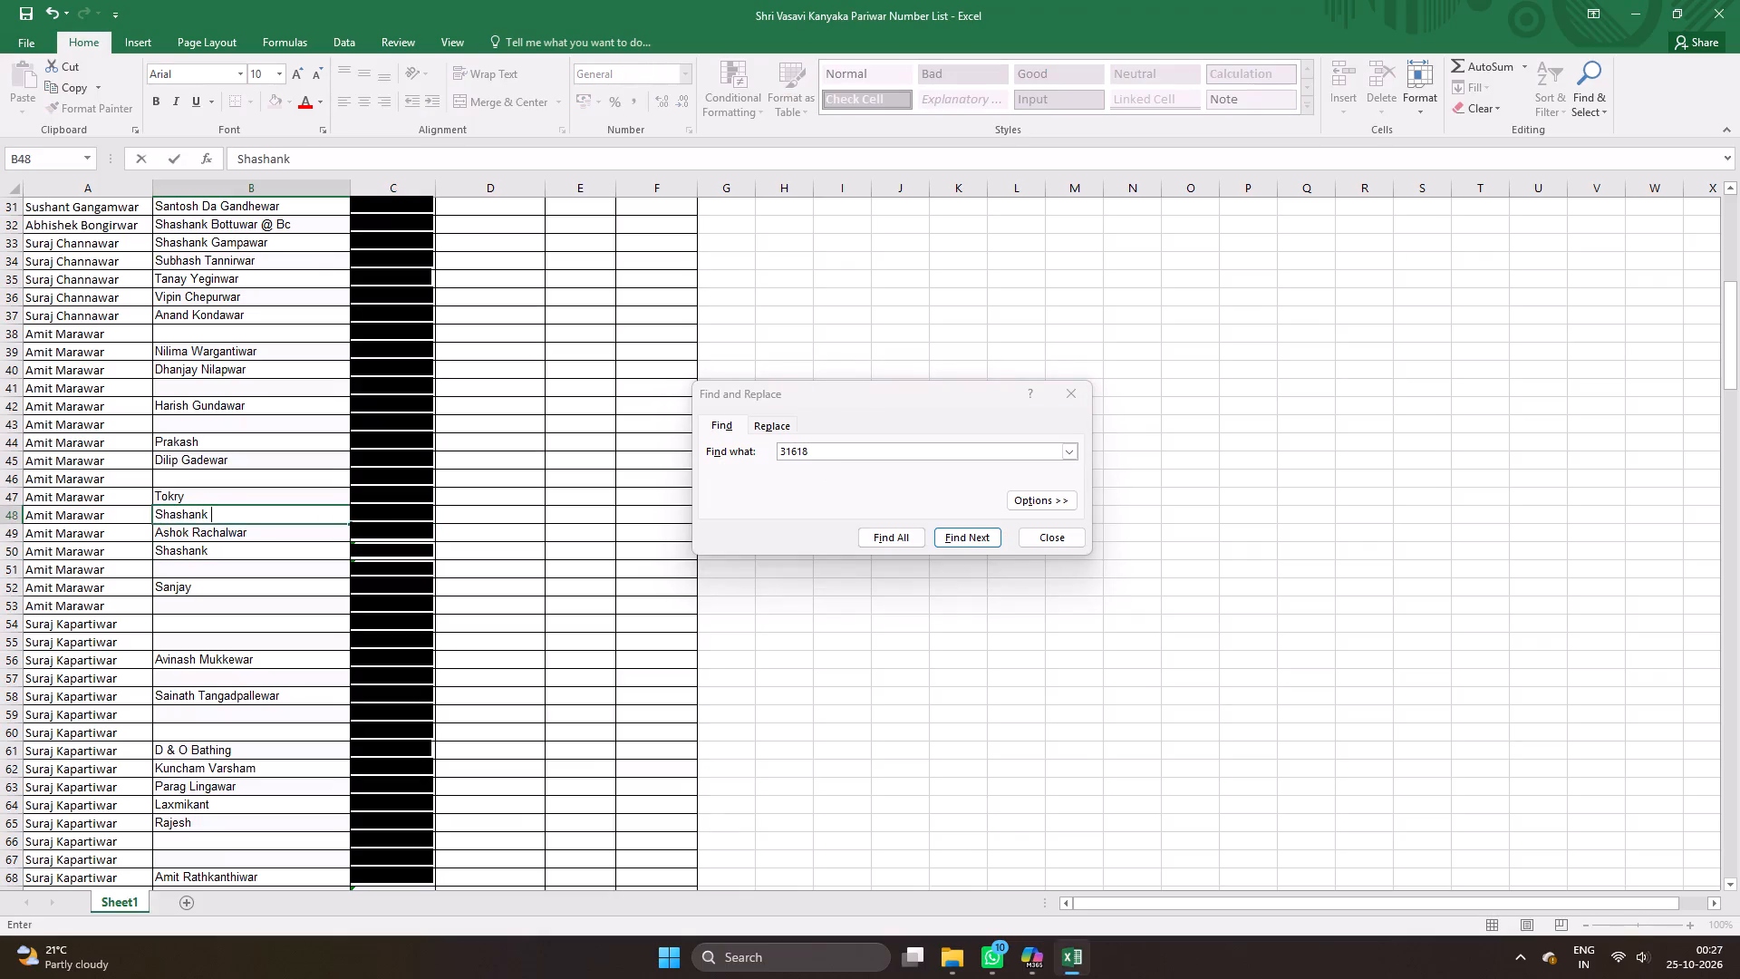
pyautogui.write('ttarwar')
pyautogui.click(857, 449)
pyautogui.press('BackSpace')
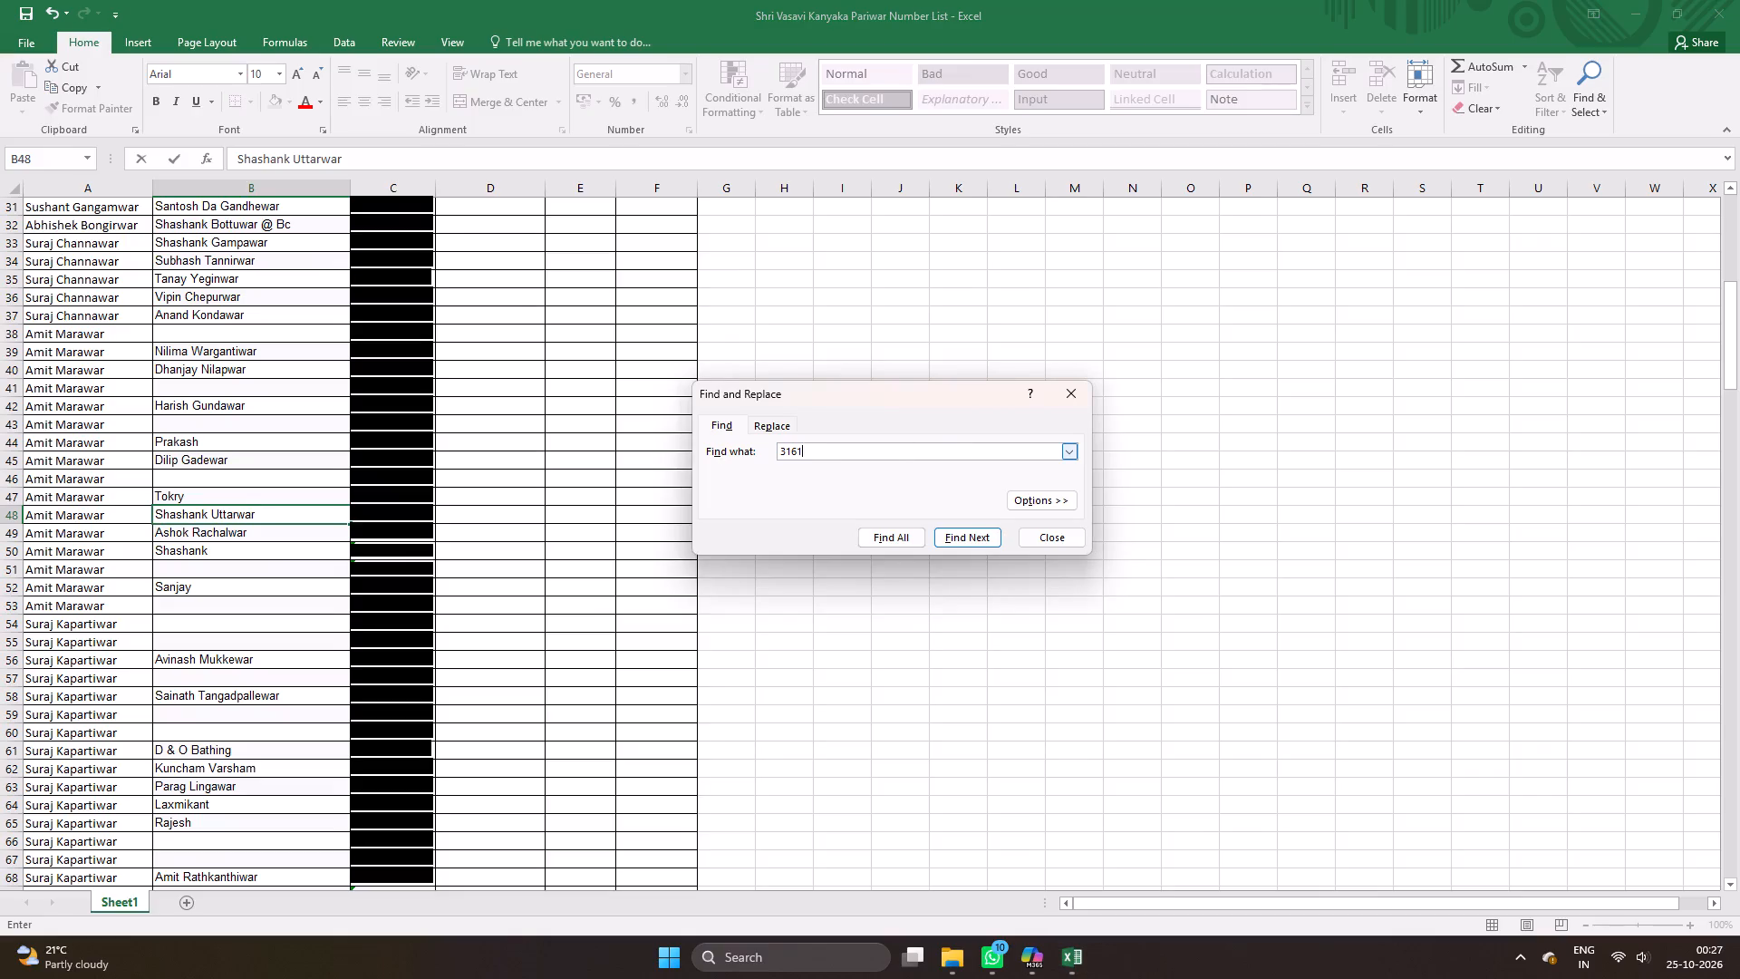
pyautogui.press('BackSpace')
pyautogui.press('BackSpace')
pyautogui.press('BackSpace')
pyautogui.press('BackSpace')
pyautogui.press('BackSpace')
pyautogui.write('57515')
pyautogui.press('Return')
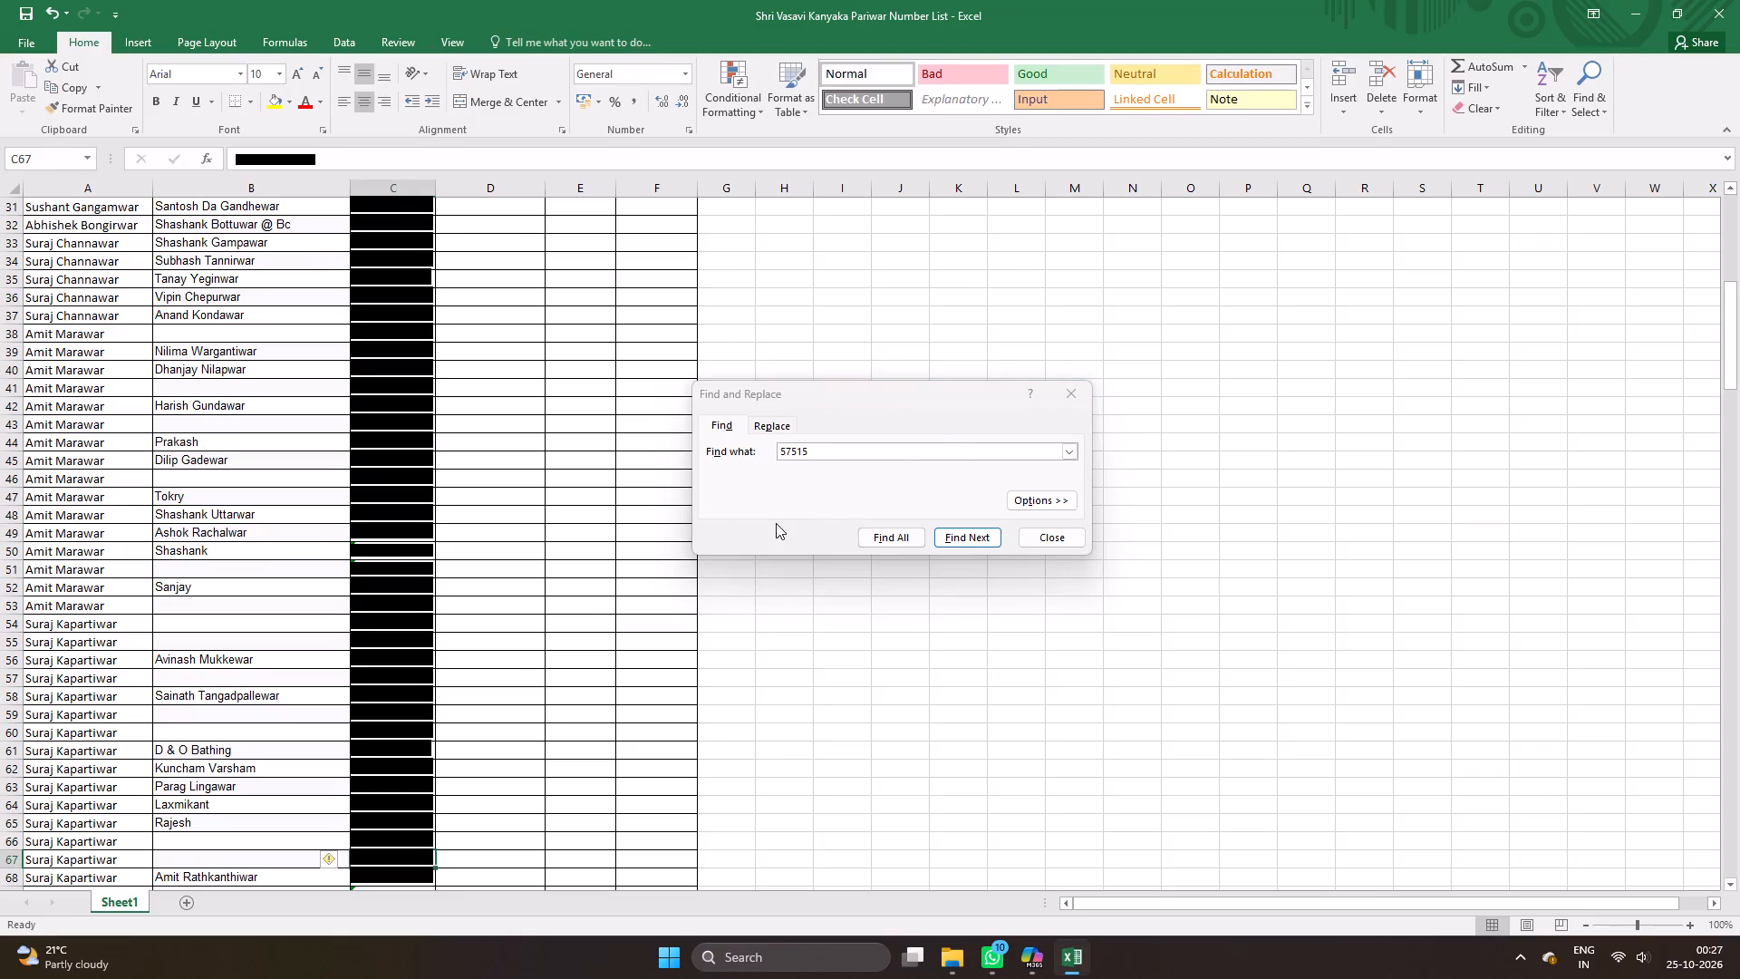
pyautogui.click(264, 859)
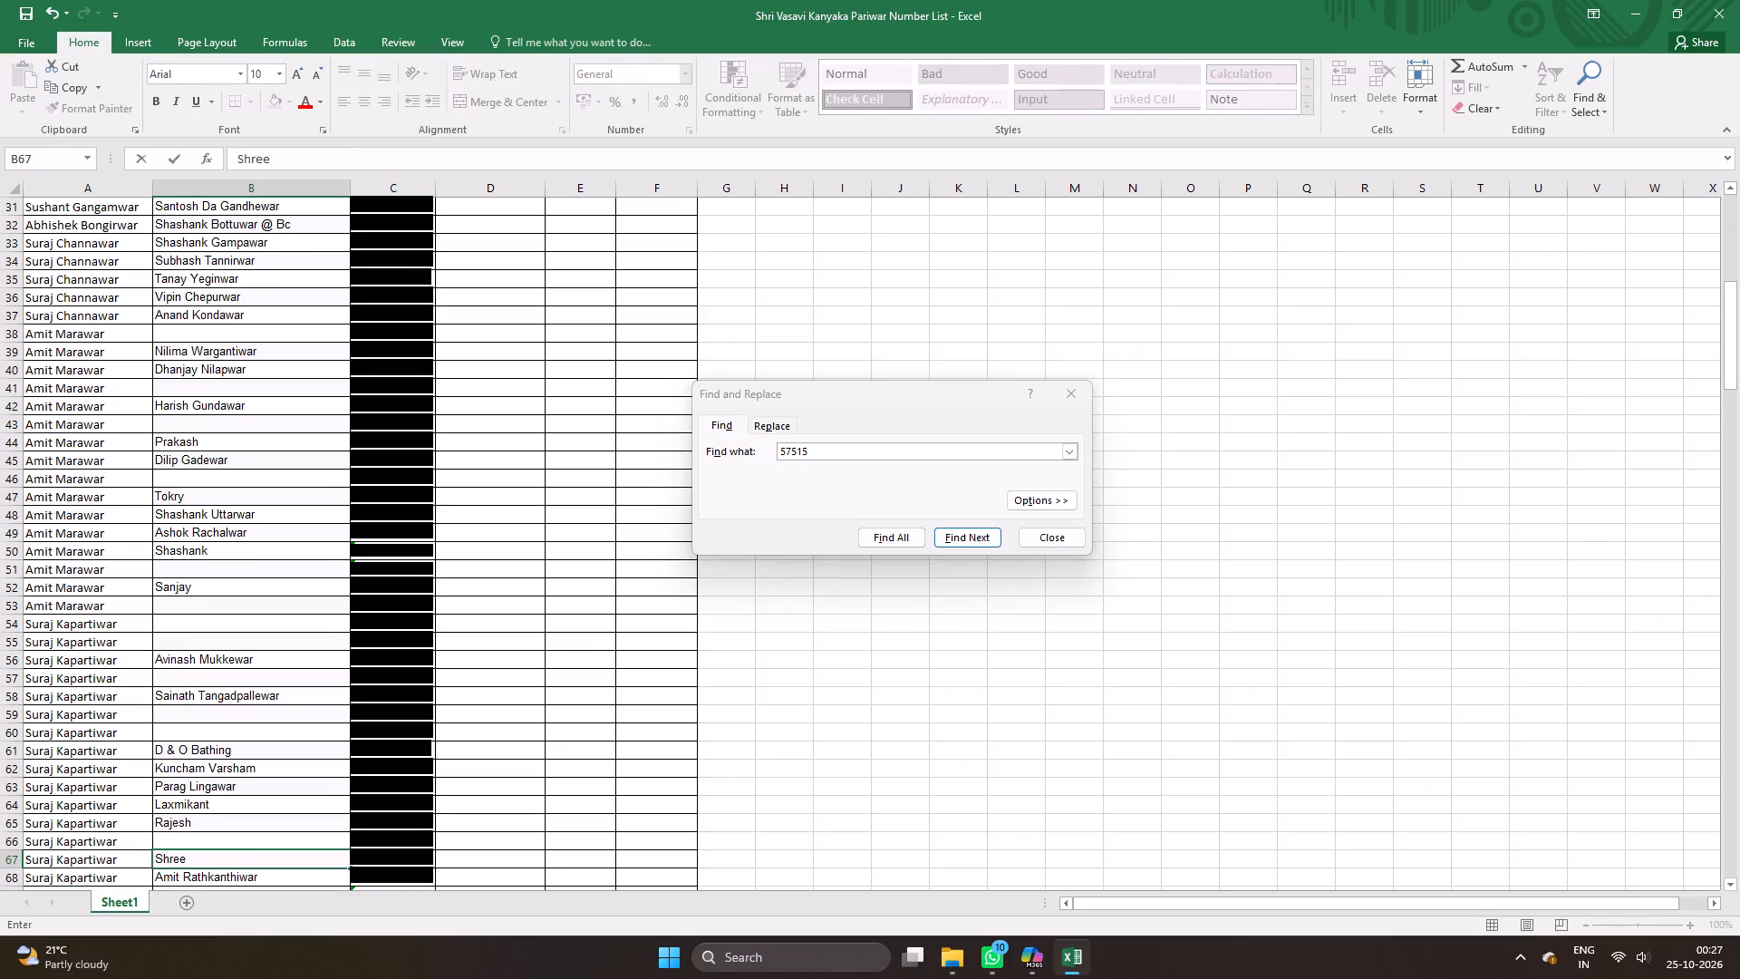
# Find the mobile number containing 86186 and enter the contact's full name beside it in B213.
pyautogui.click(882, 450)
pyautogui.press('BackSpace')
pyautogui.press('BackSpace')
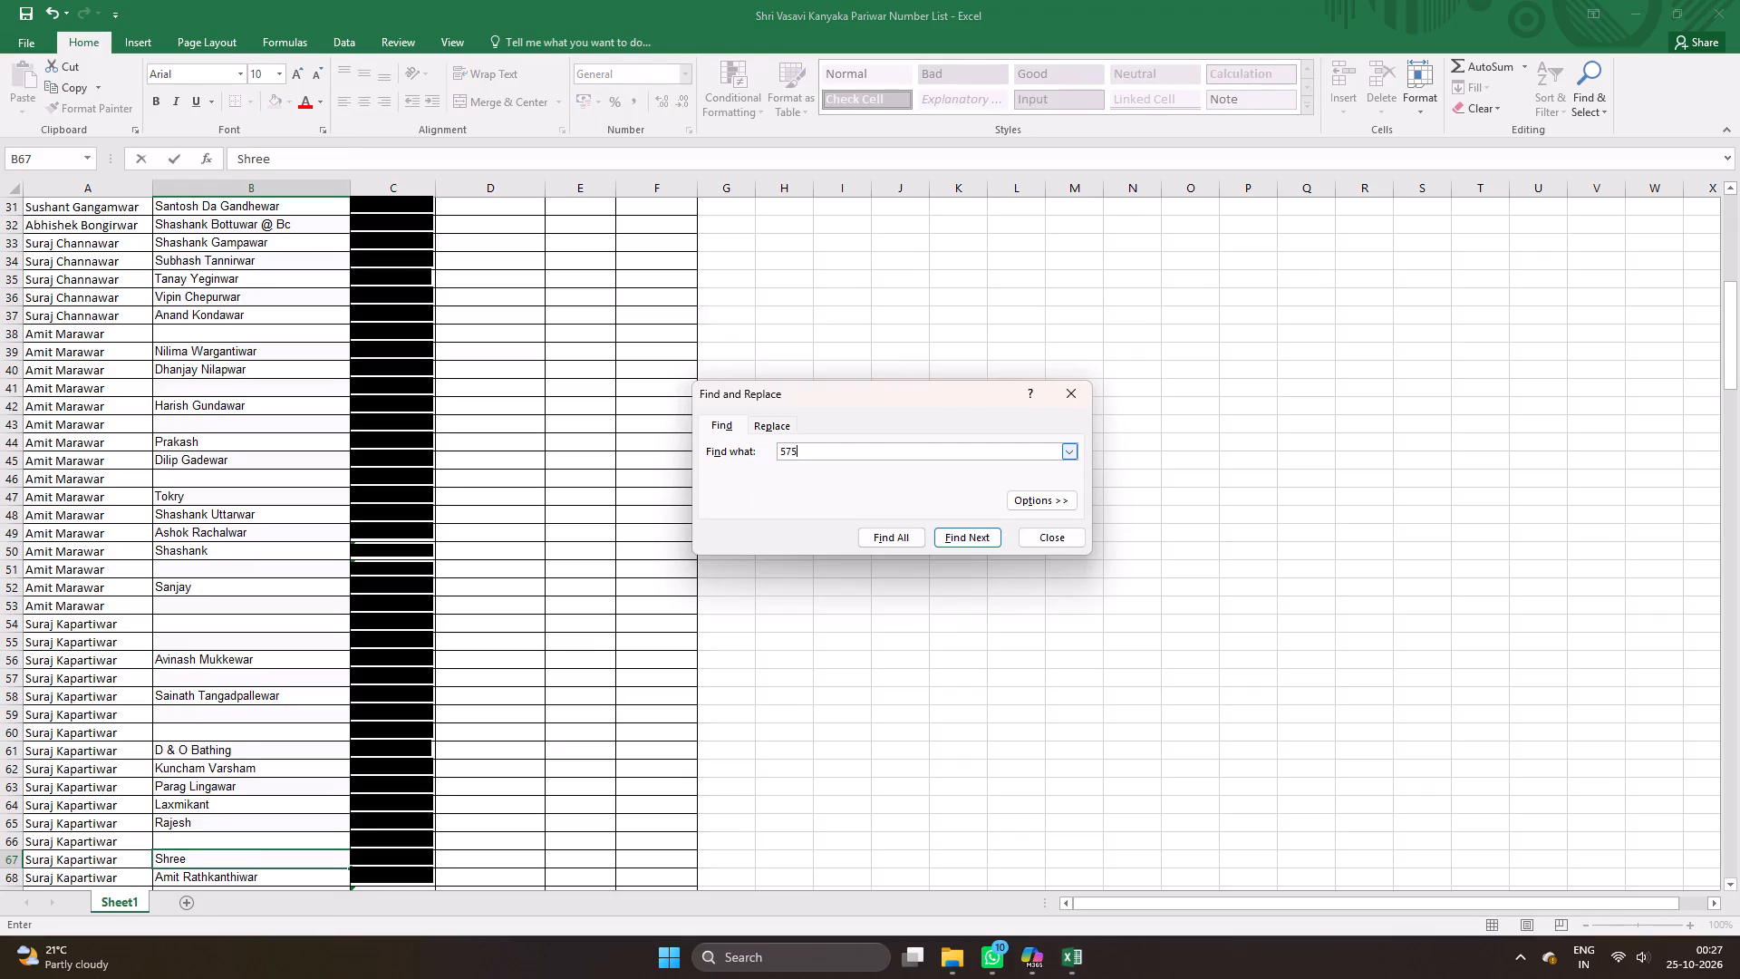
pyautogui.press('BackSpace')
pyautogui.press('BackSpace')
pyautogui.press('BackSpace')
pyautogui.press('BackSpace')
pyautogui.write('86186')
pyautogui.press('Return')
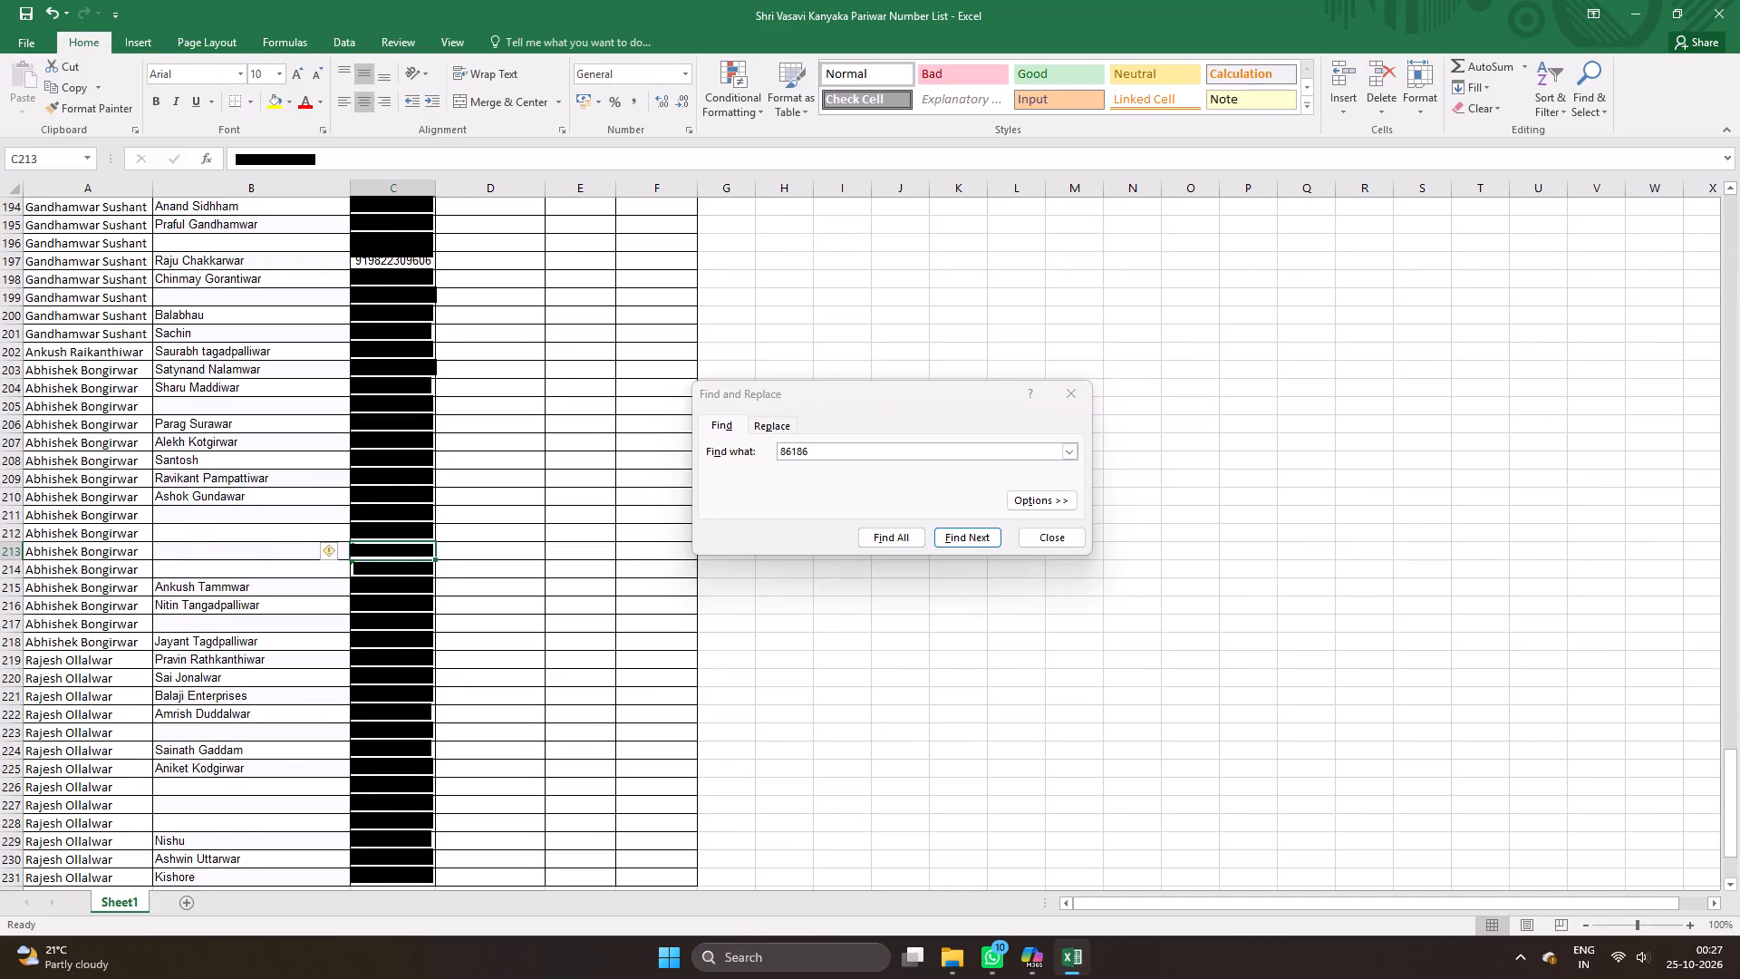
pyautogui.click(200, 558)
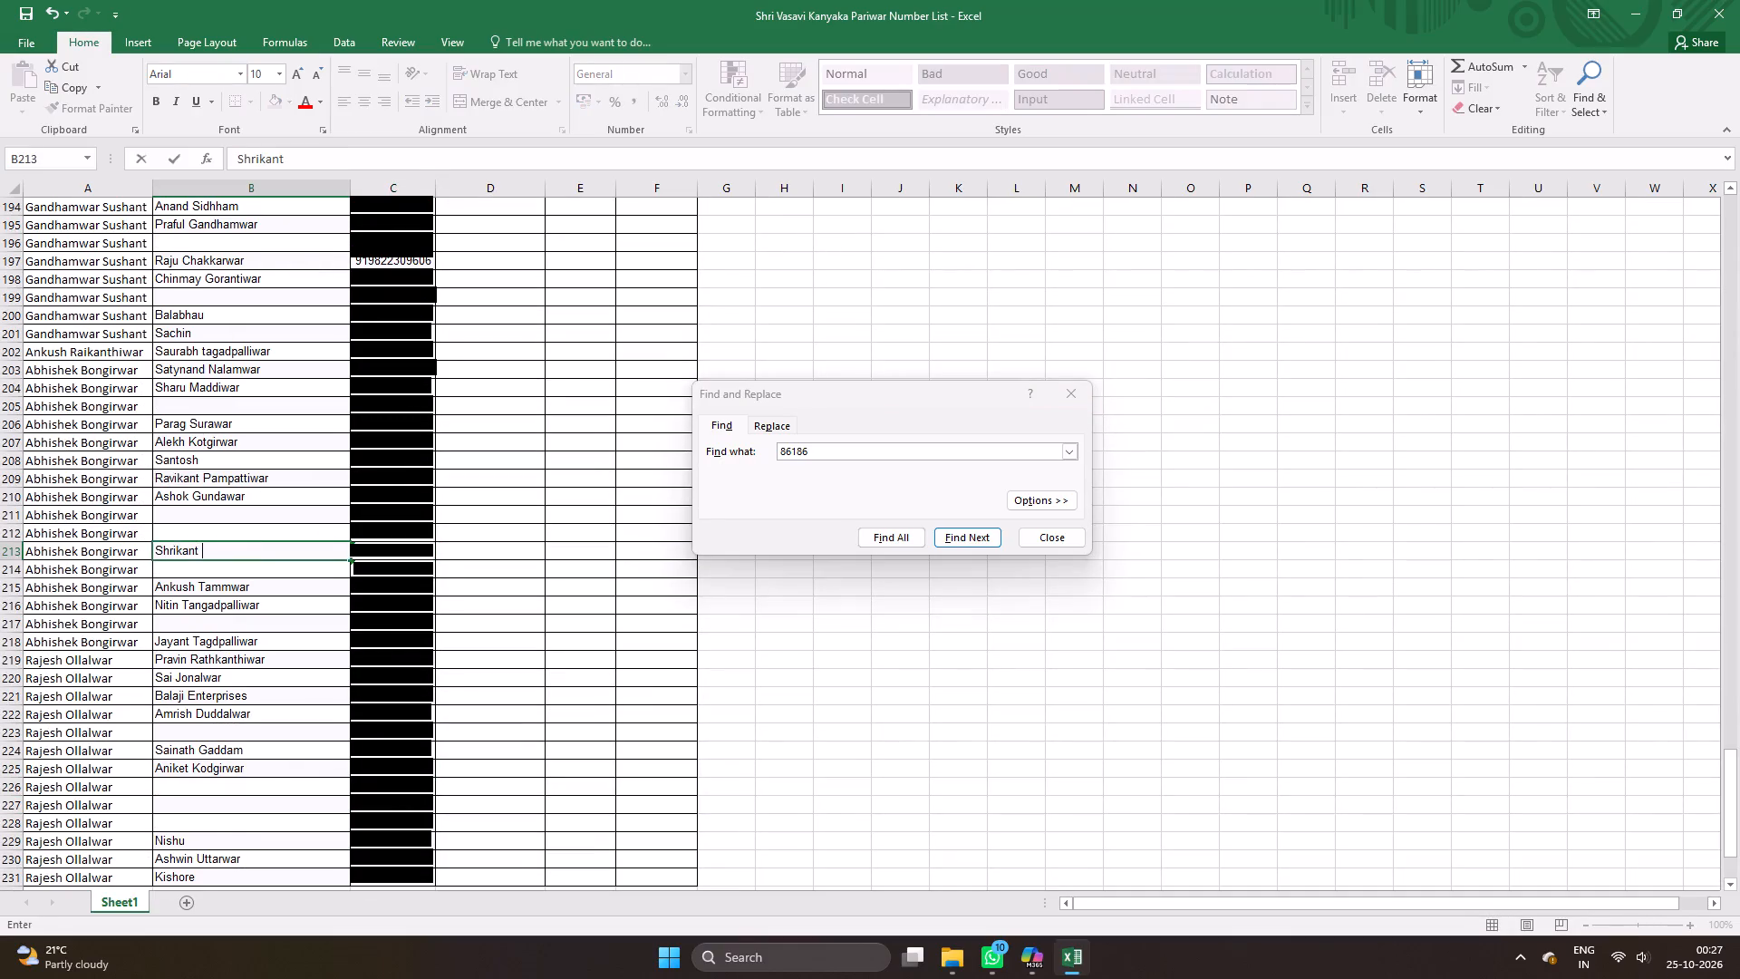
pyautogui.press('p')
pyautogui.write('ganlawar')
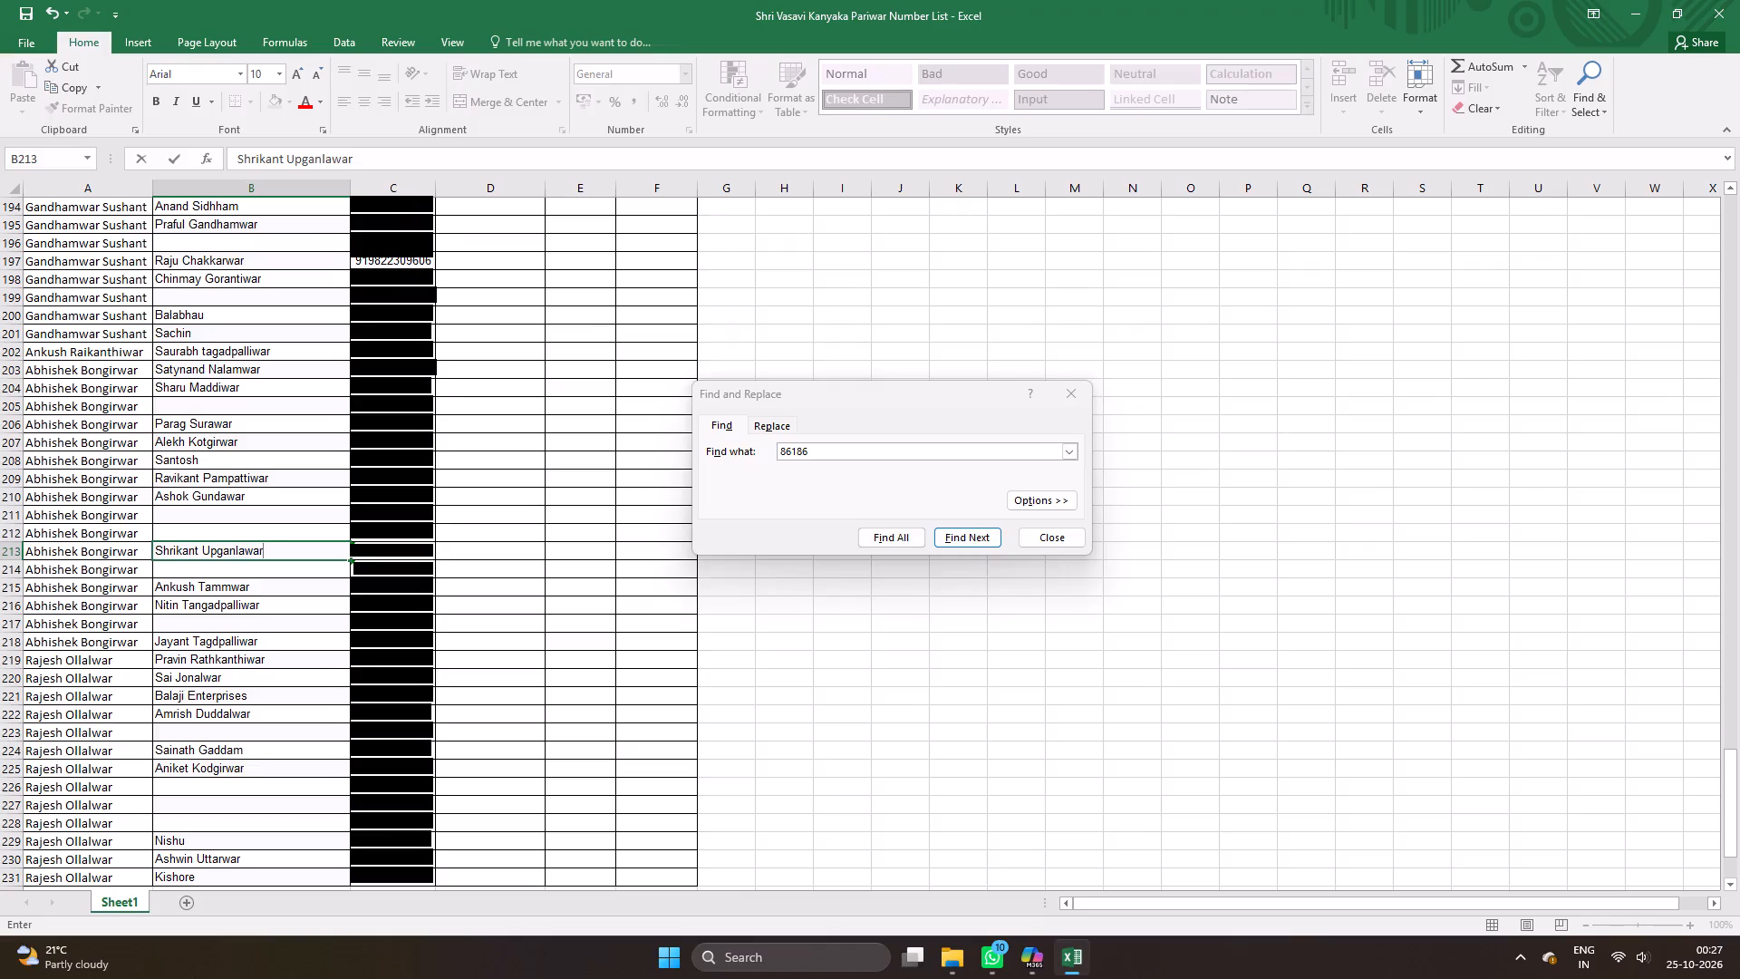
# Find the mobile number containing 47314 and enter the contact's full name beside it in B113.
pyautogui.click(813, 451)
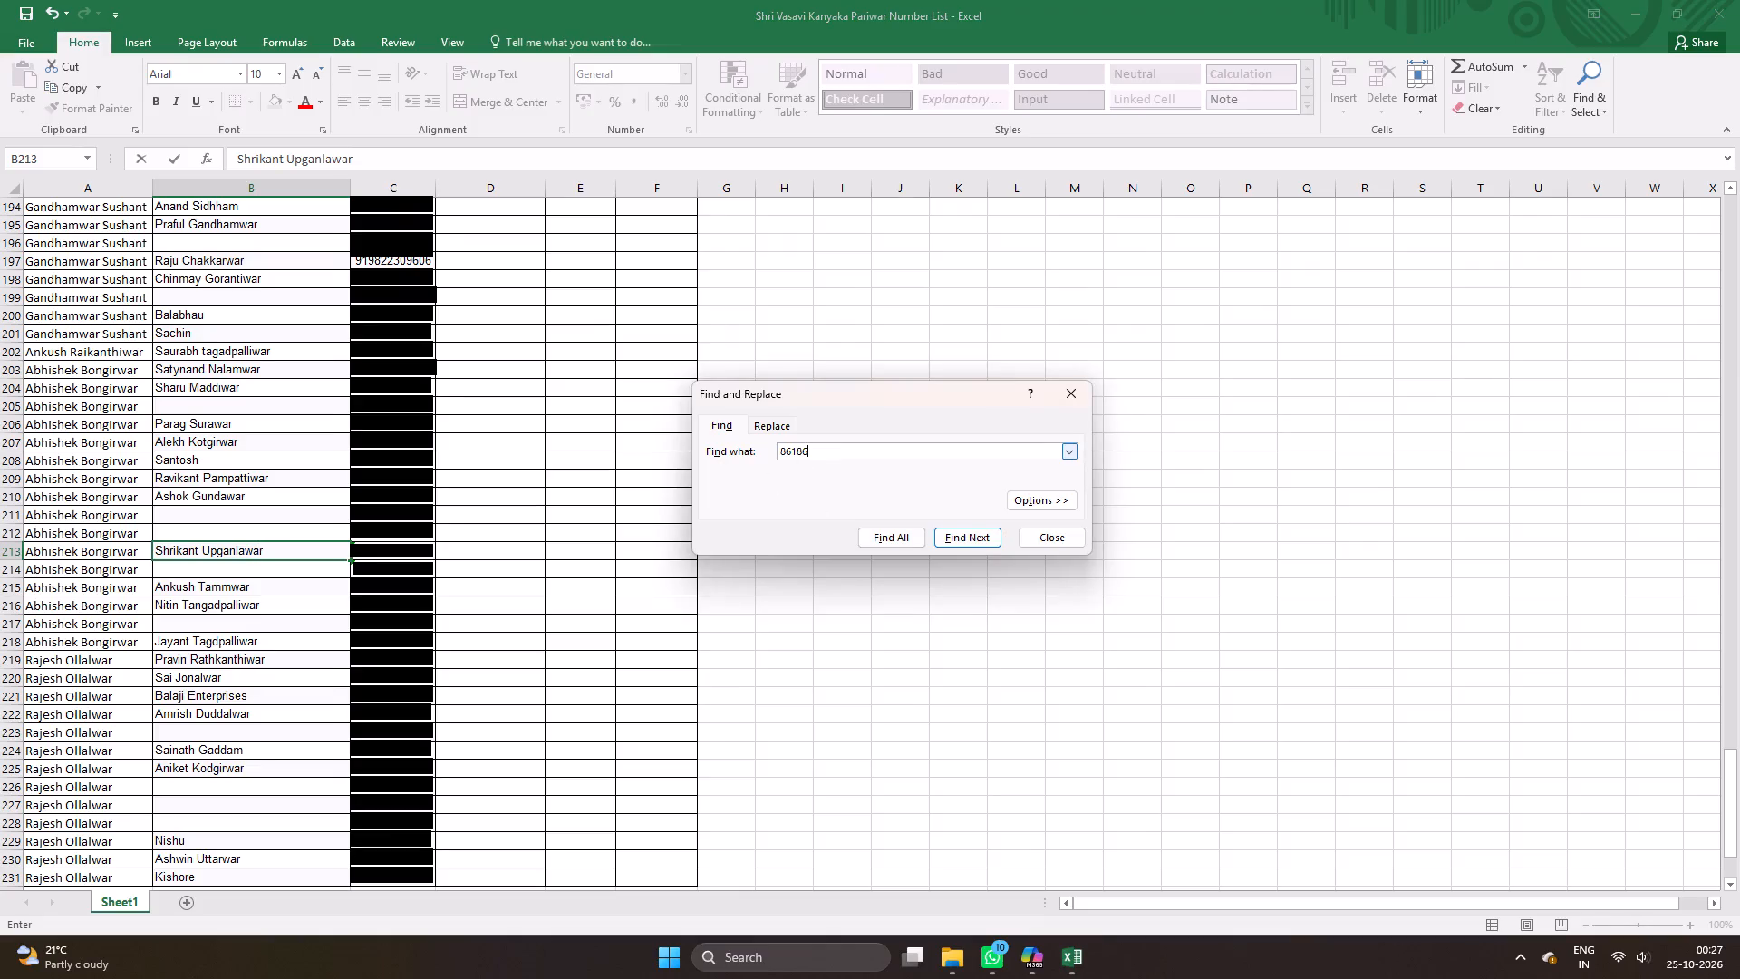
pyautogui.press('BackSpace')
pyautogui.press('BackSpace')
pyautogui.press('BackSpace')
pyautogui.press('BackSpace')
pyautogui.press('BackSpace')
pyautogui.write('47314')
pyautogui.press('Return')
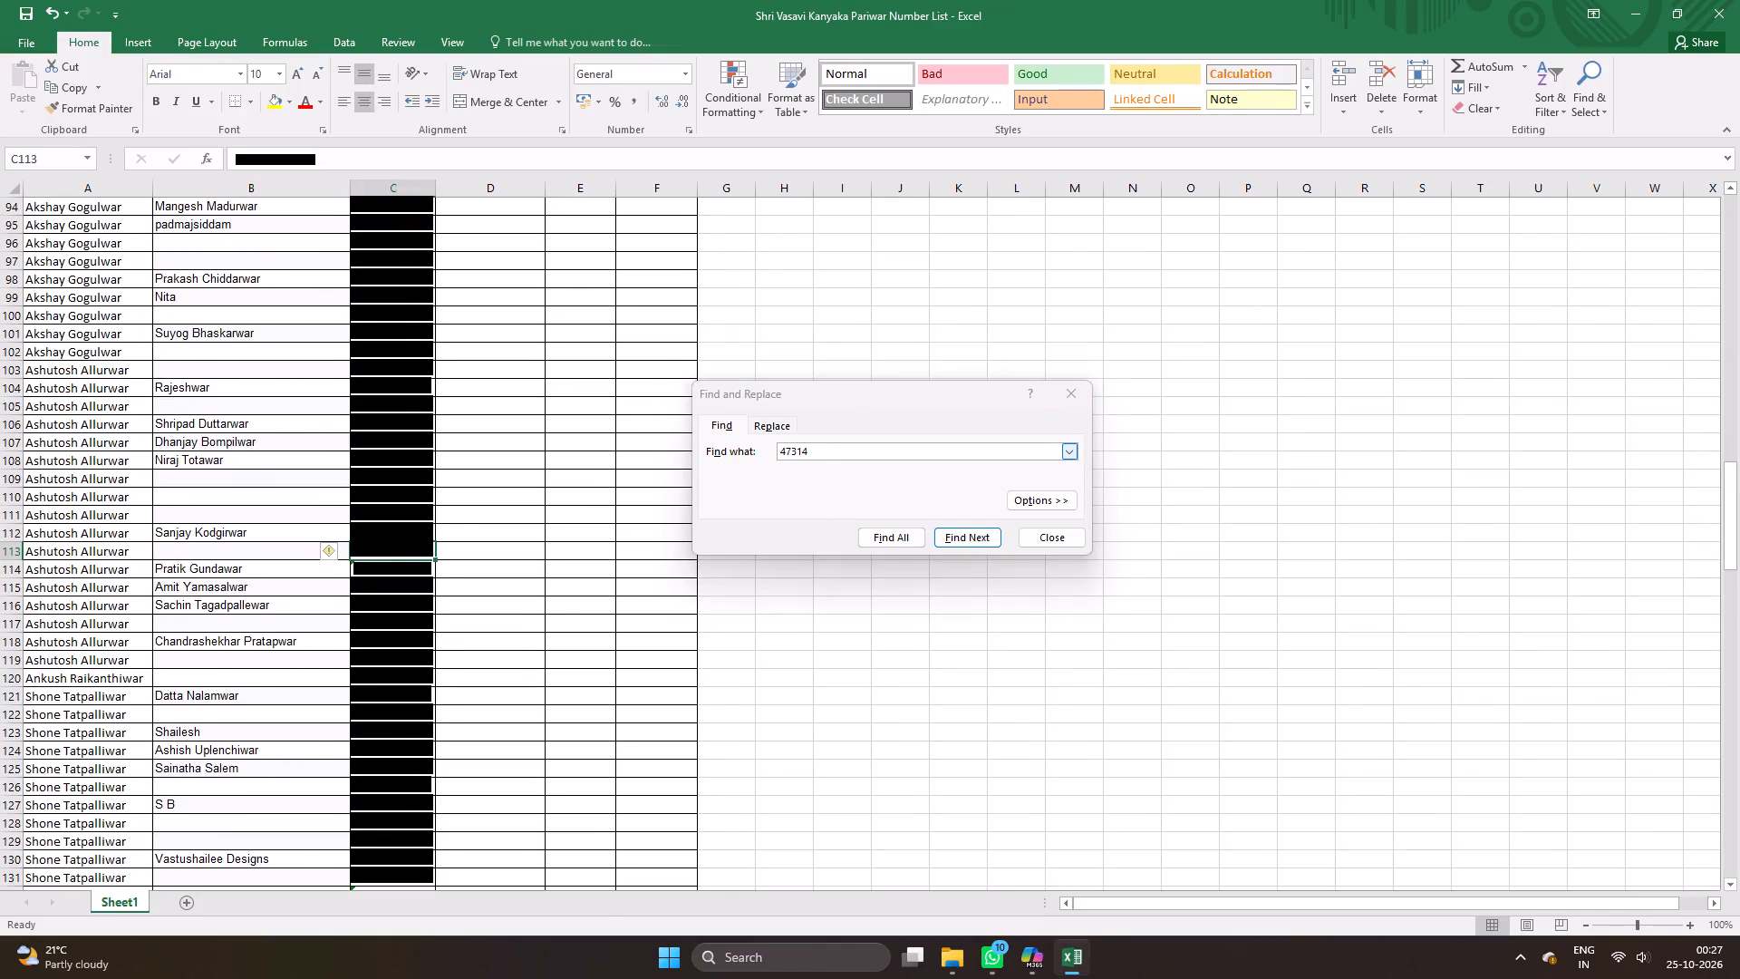
pyautogui.click(176, 552)
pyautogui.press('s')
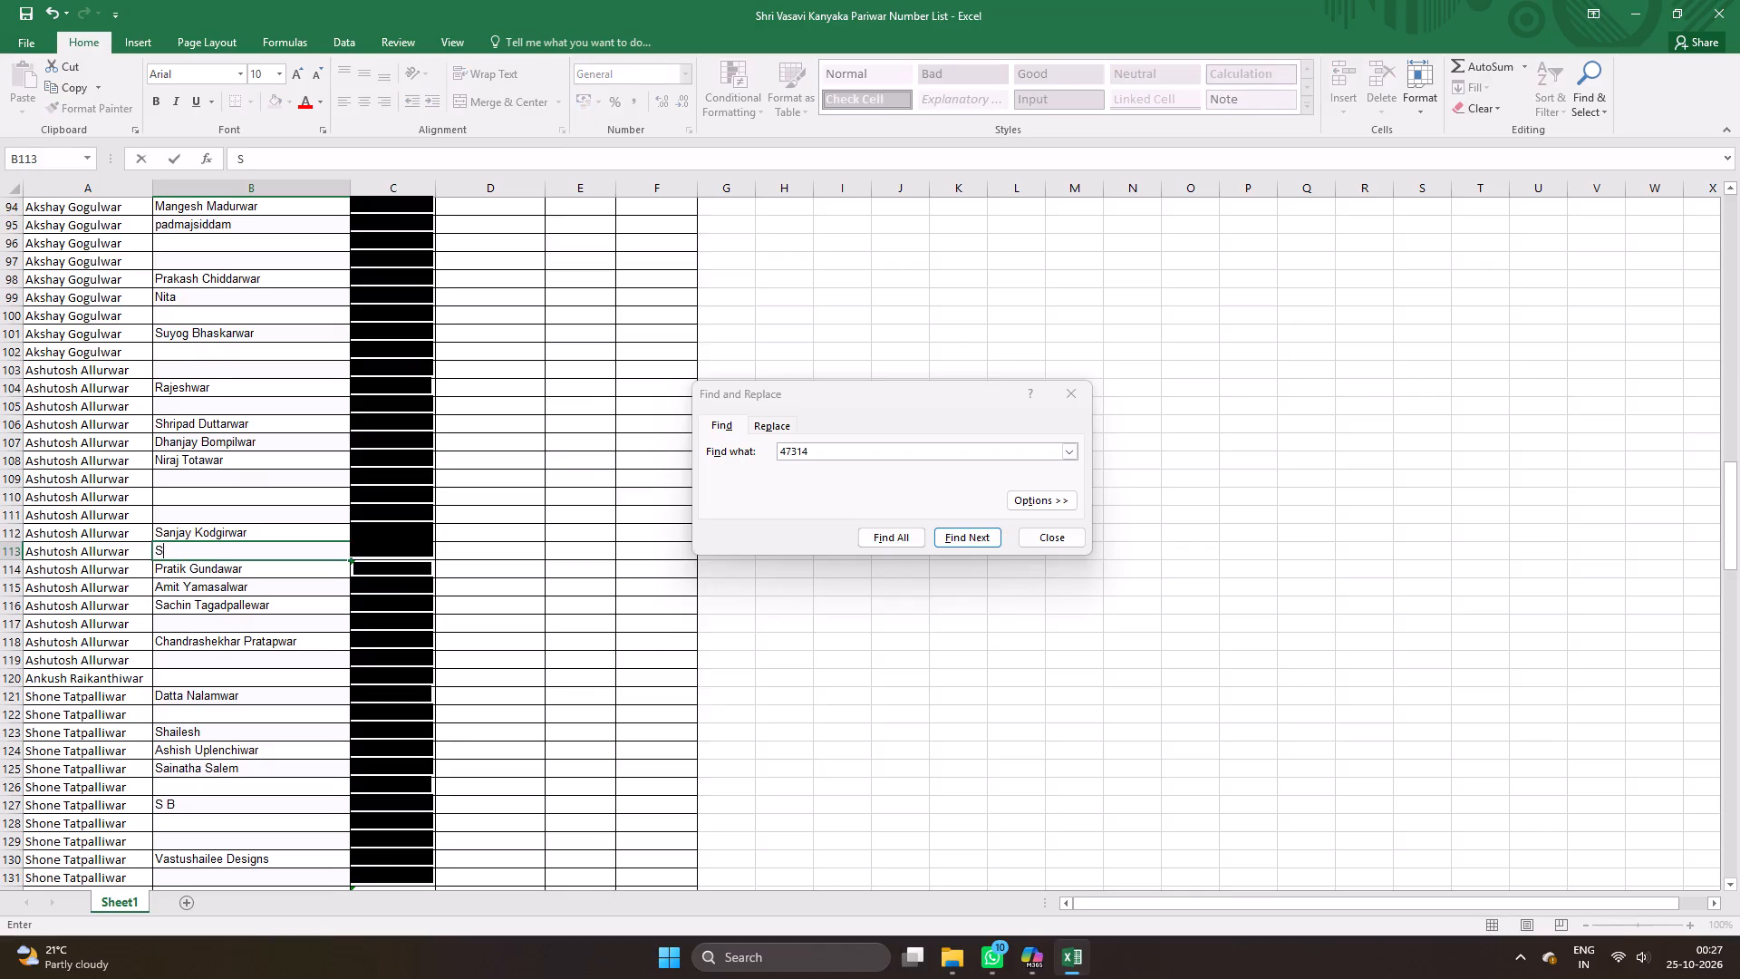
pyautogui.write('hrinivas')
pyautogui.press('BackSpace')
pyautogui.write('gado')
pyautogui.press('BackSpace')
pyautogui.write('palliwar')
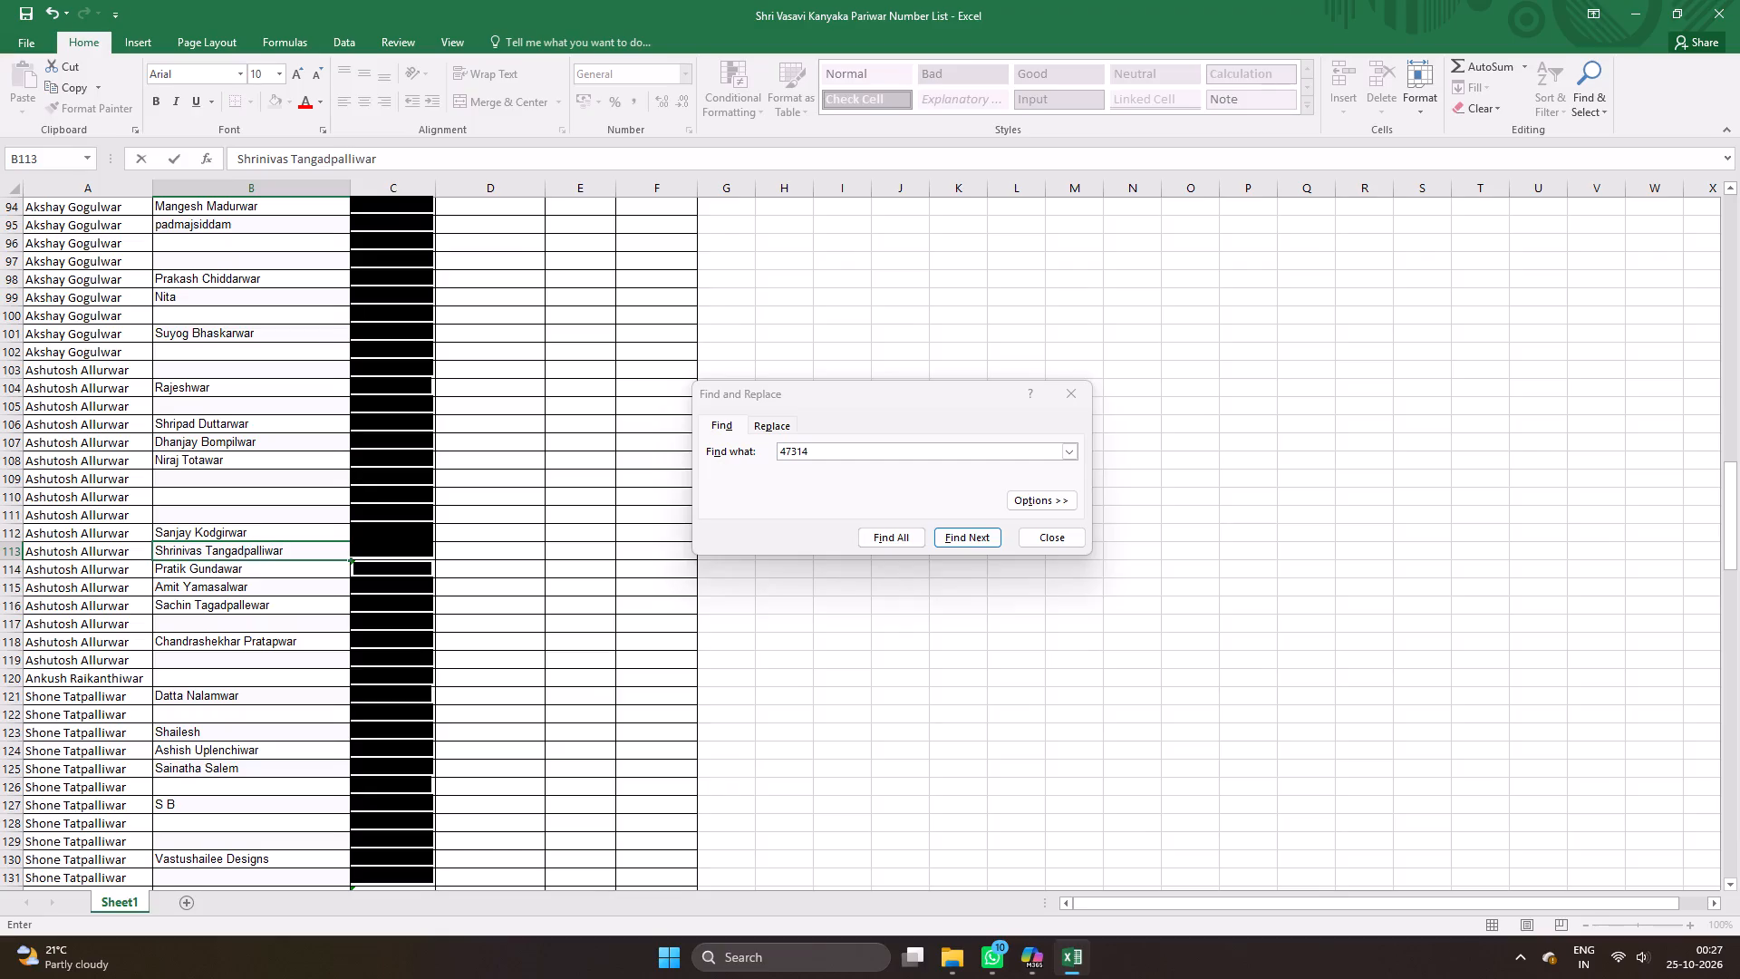
# Search the list for the mobile number containing 14001, re-entering the digits for a second attempt.
pyautogui.click(849, 455)
pyautogui.press('BackSpace')
pyautogui.press('BackSpace')
pyautogui.press('BackSpace')
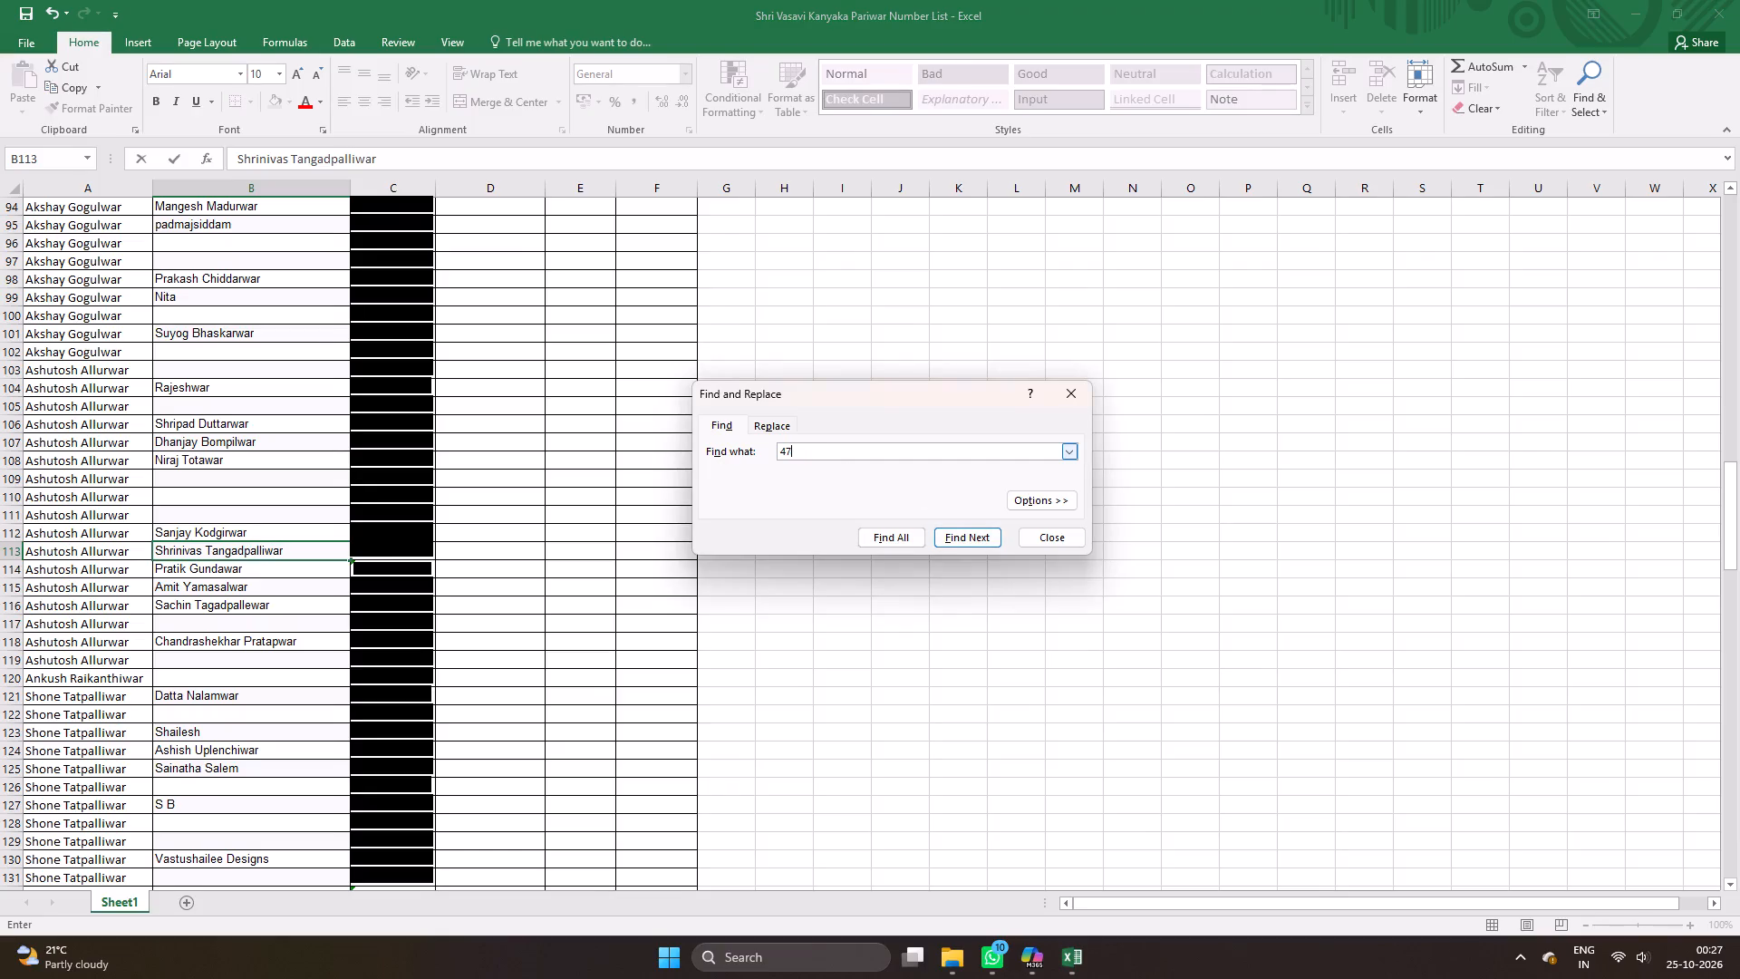
pyautogui.press('BackSpace')
pyautogui.press('BackSpace')
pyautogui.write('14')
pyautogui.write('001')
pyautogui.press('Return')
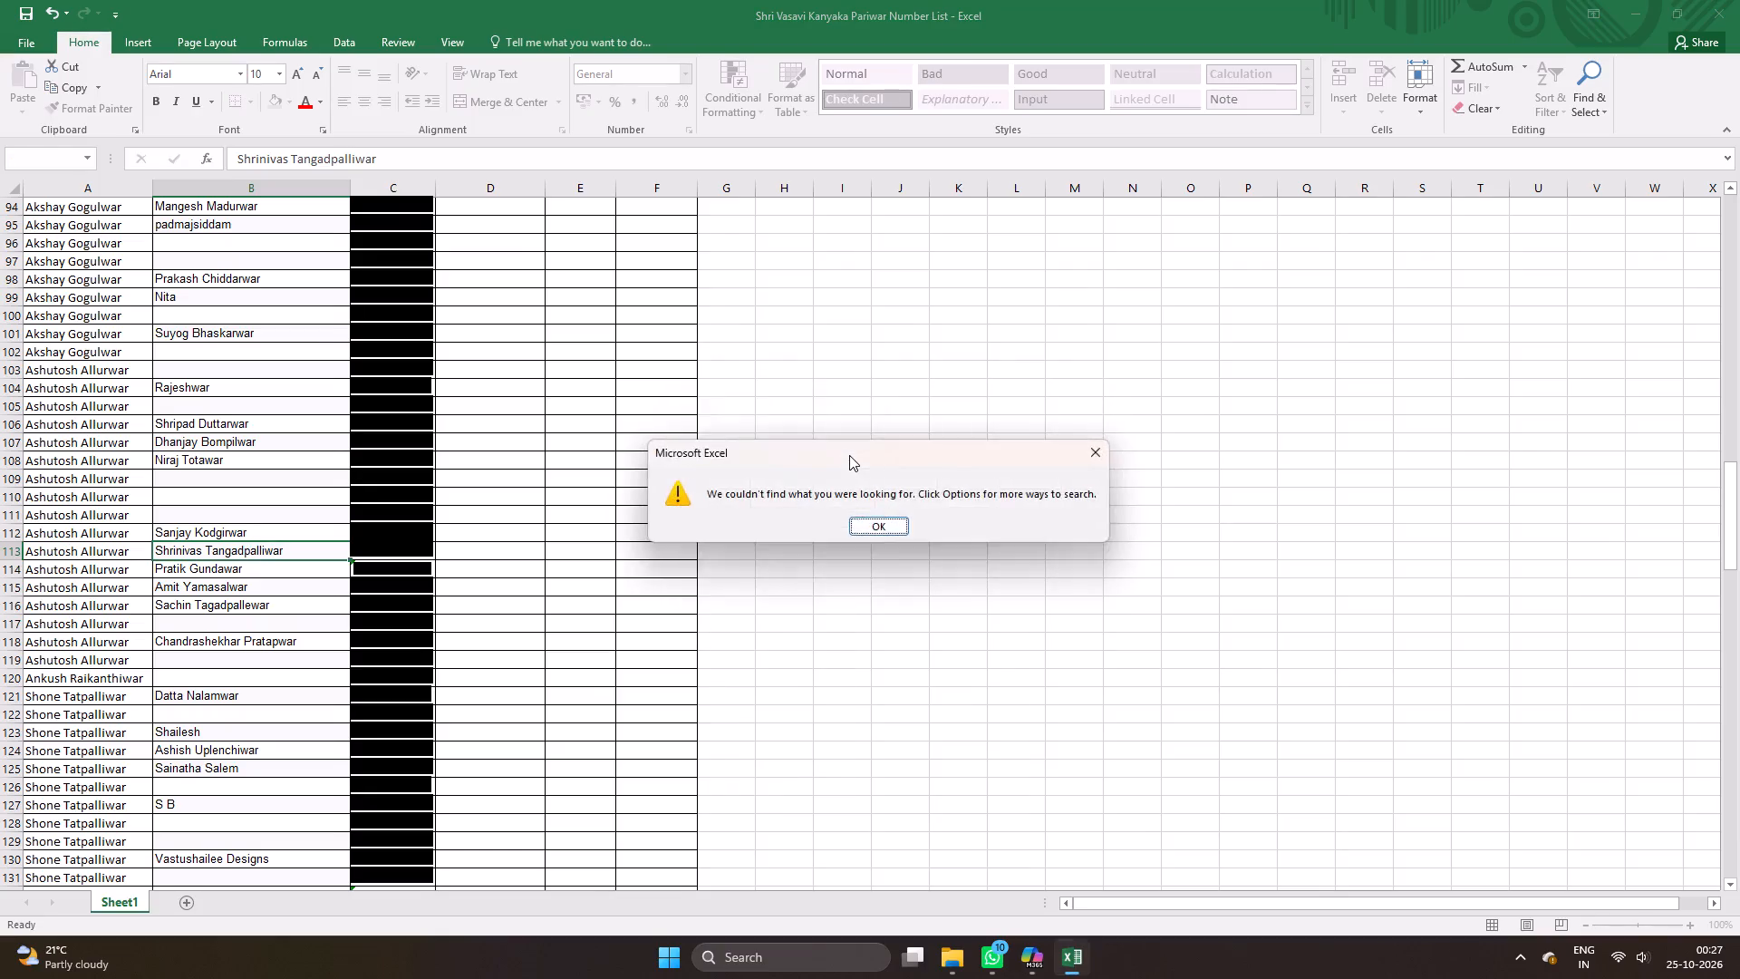
pyautogui.click(866, 528)
pyautogui.click(875, 446)
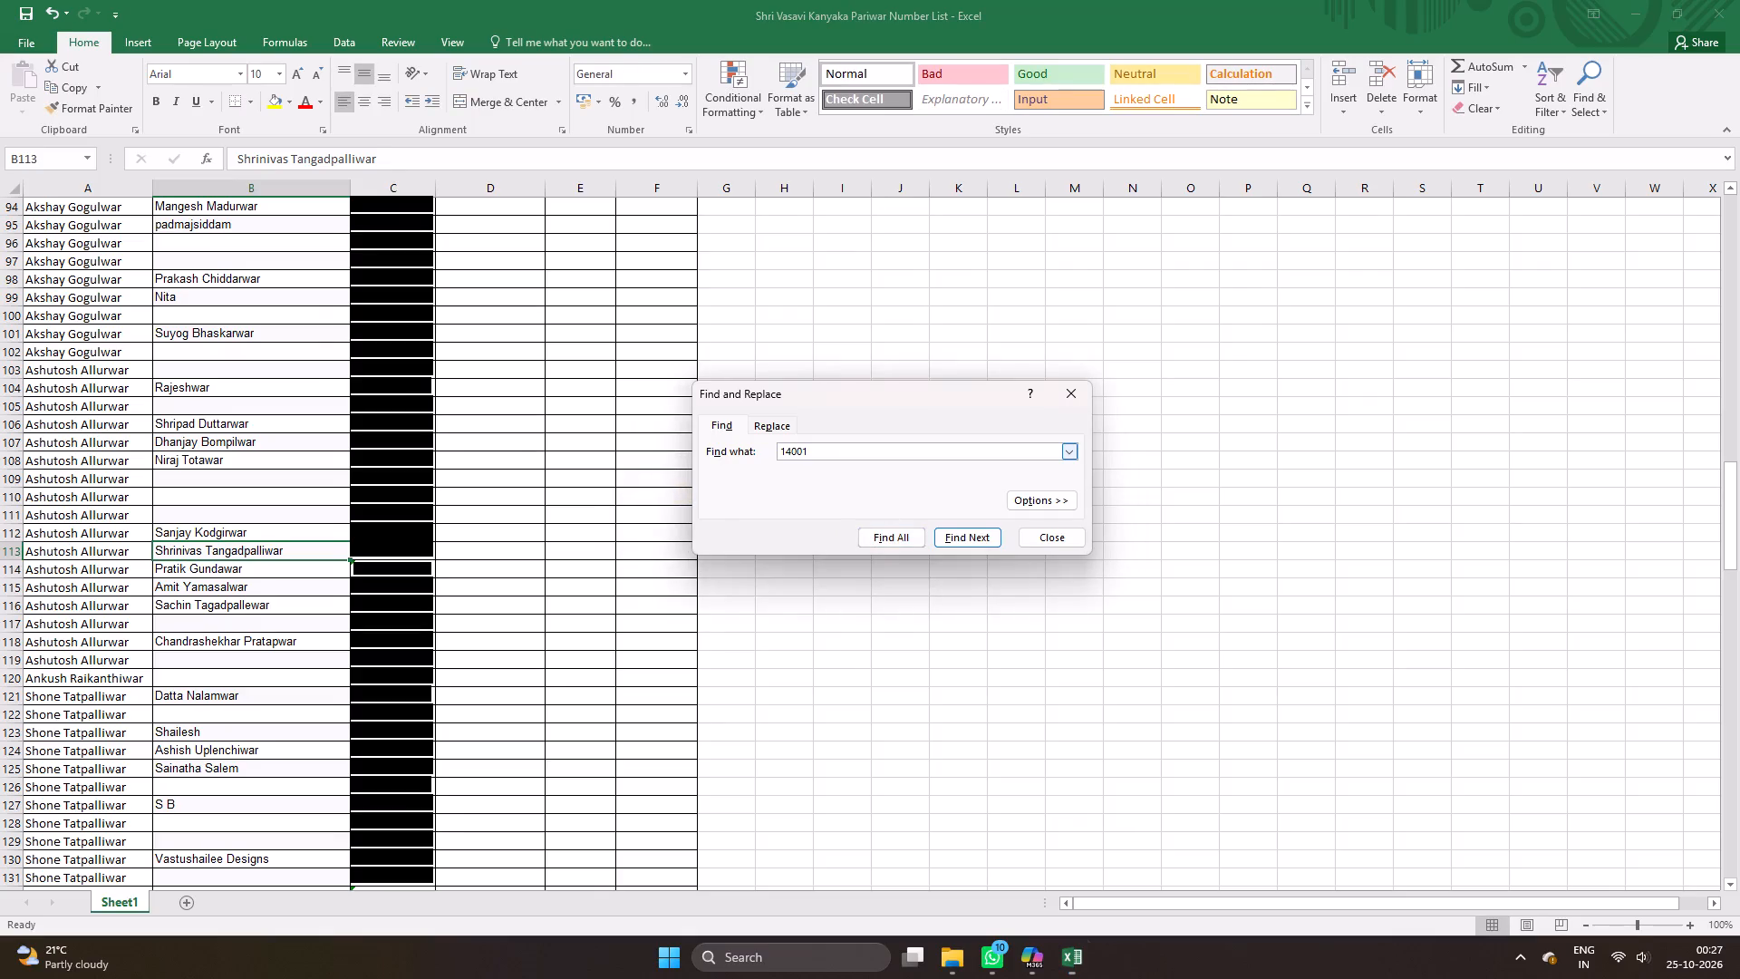
pyautogui.press('BackSpace')
pyautogui.press('BackSpace')
pyautogui.press('BackSpace')
pyautogui.press('BackSpace')
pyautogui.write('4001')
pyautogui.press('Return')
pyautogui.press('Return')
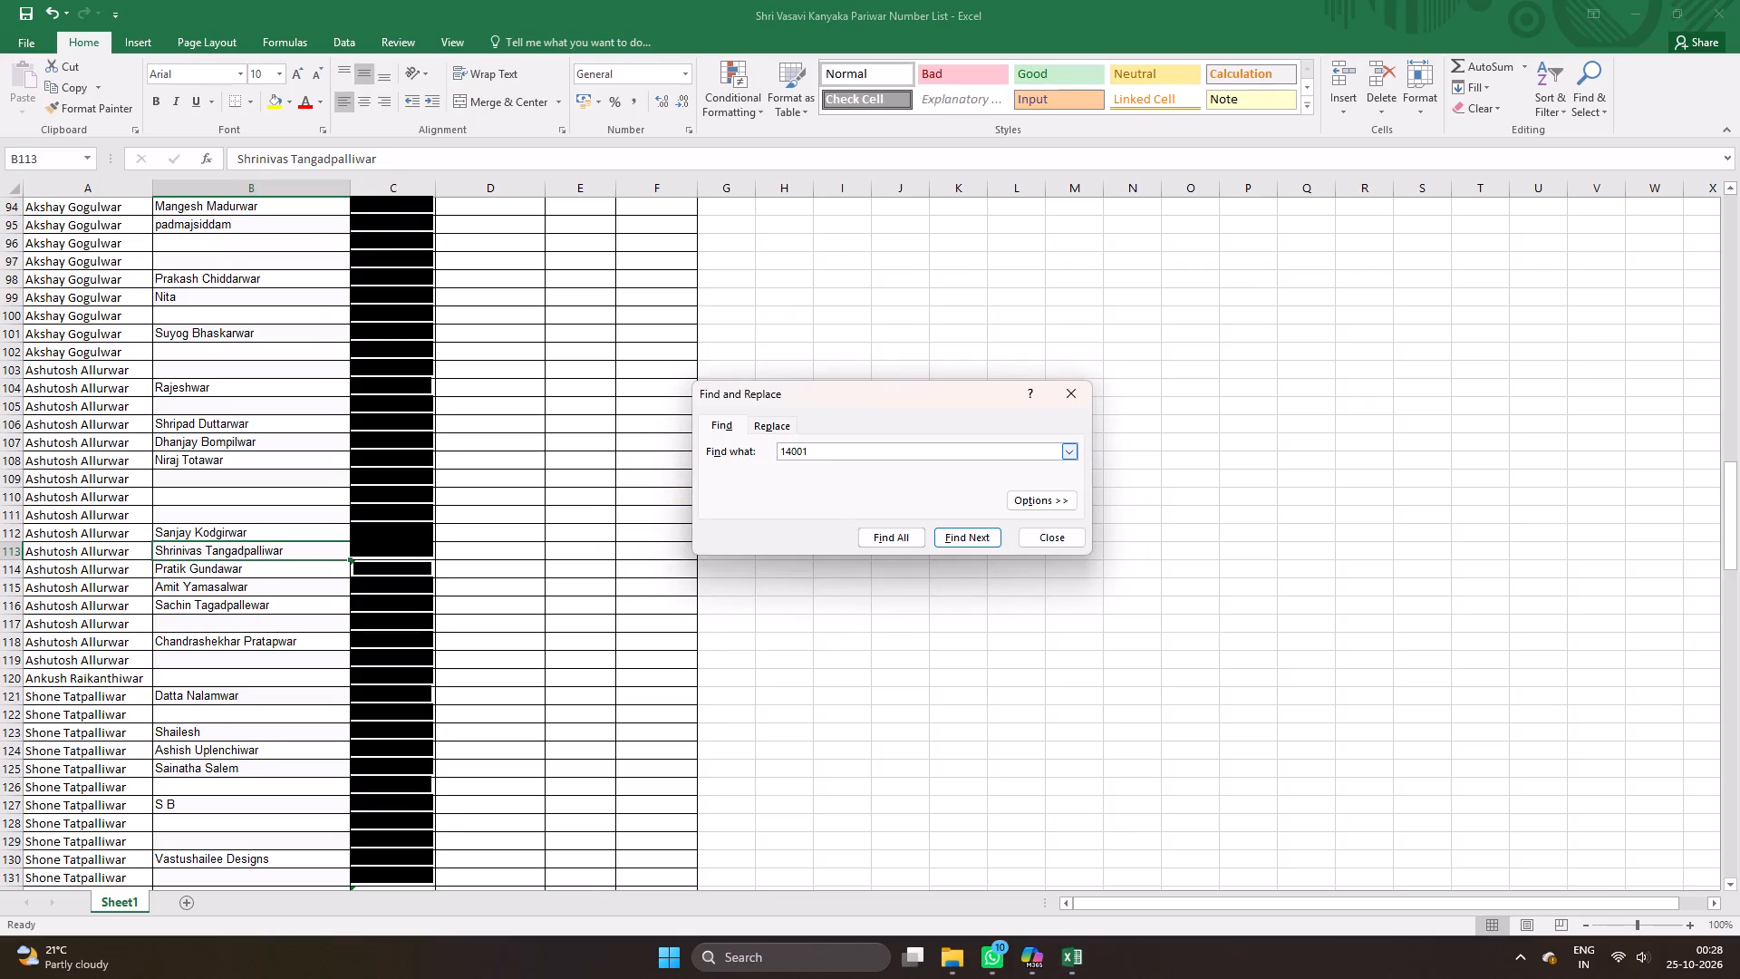
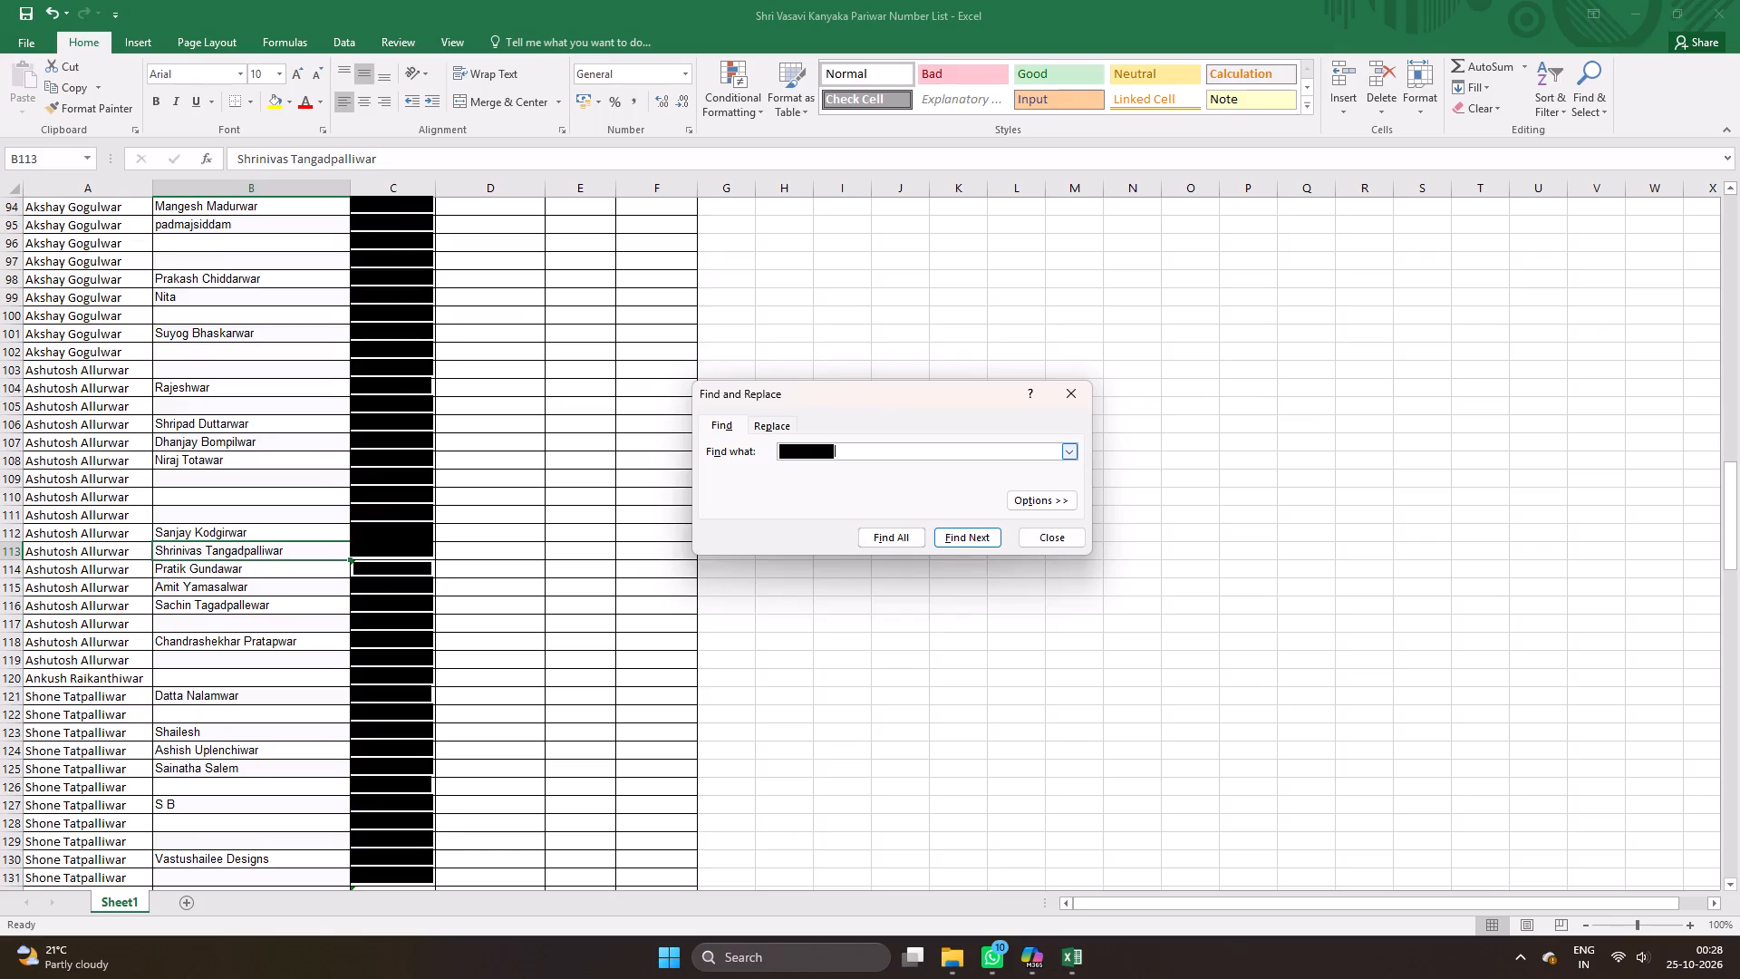
# Copy the searched mobile number and paste it into C232, the first empty row below the list.
pyautogui.scroll(-12, 753, 624)
pyautogui.moveTo(851, 450); pyautogui.dragTo(771, 442)
pyautogui.moveTo(771, 442); pyautogui.dragTo(747, 439)
pyautogui.hotkey('ctrl', 'c')
pyautogui.click(1070, 394)
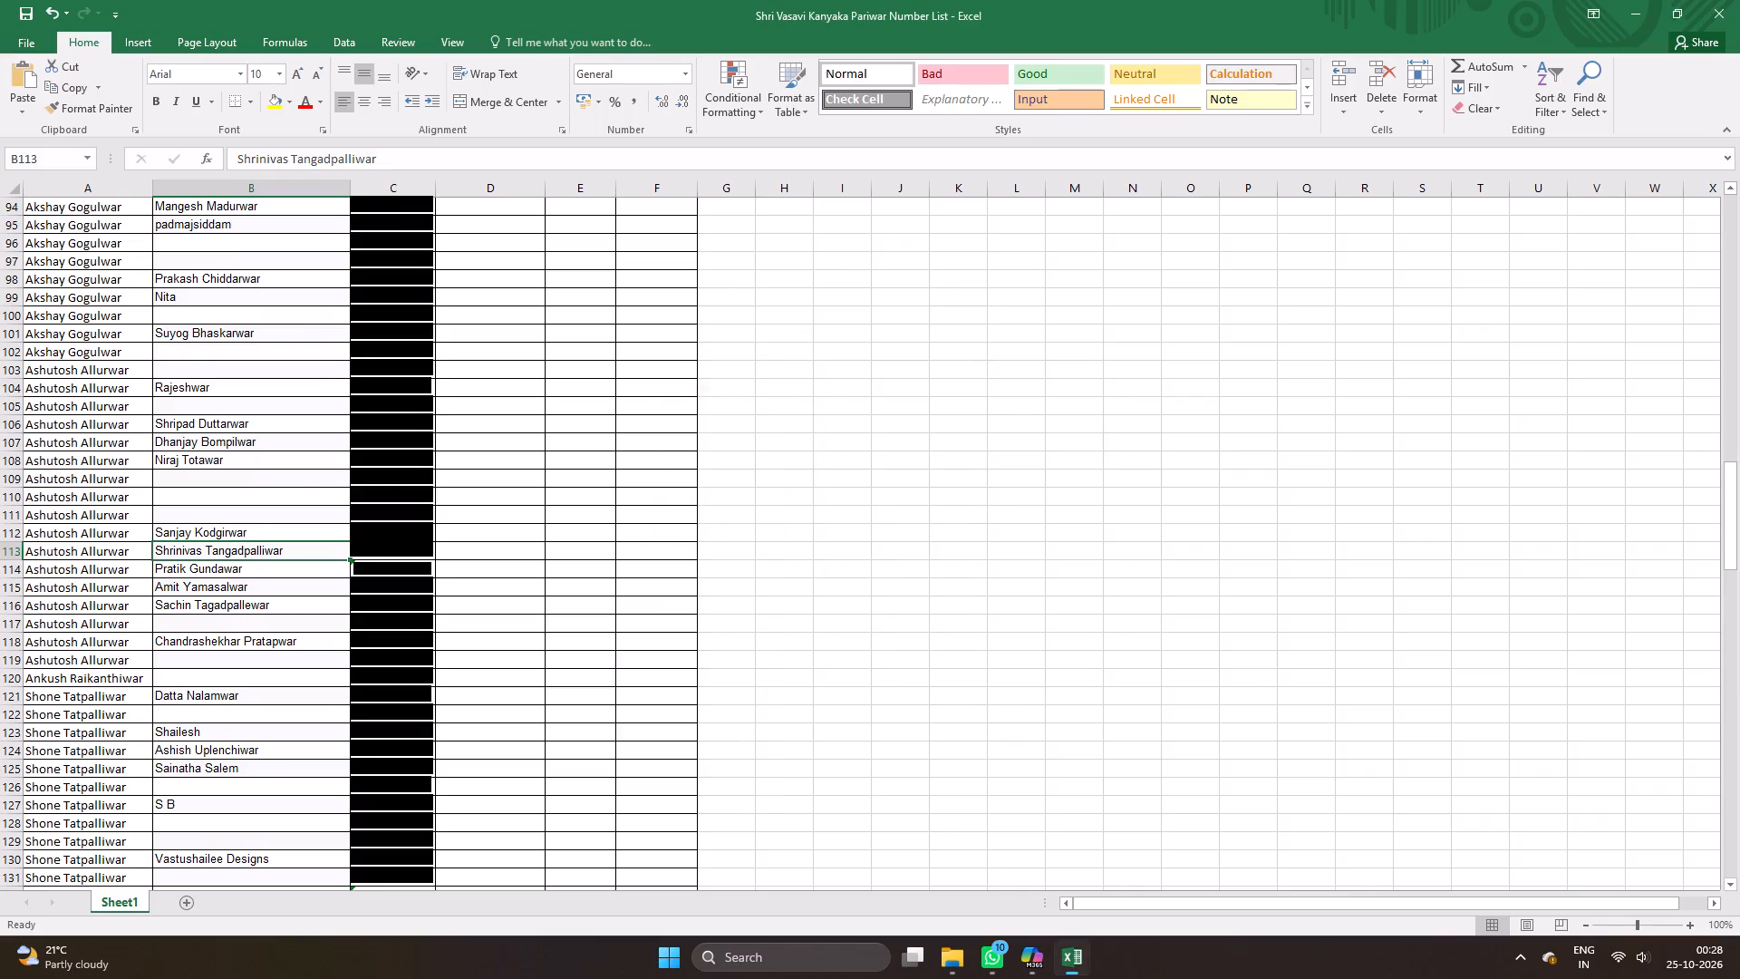
pyautogui.scroll(-20, 405, 746)
pyautogui.scroll(-3, 405, 746)
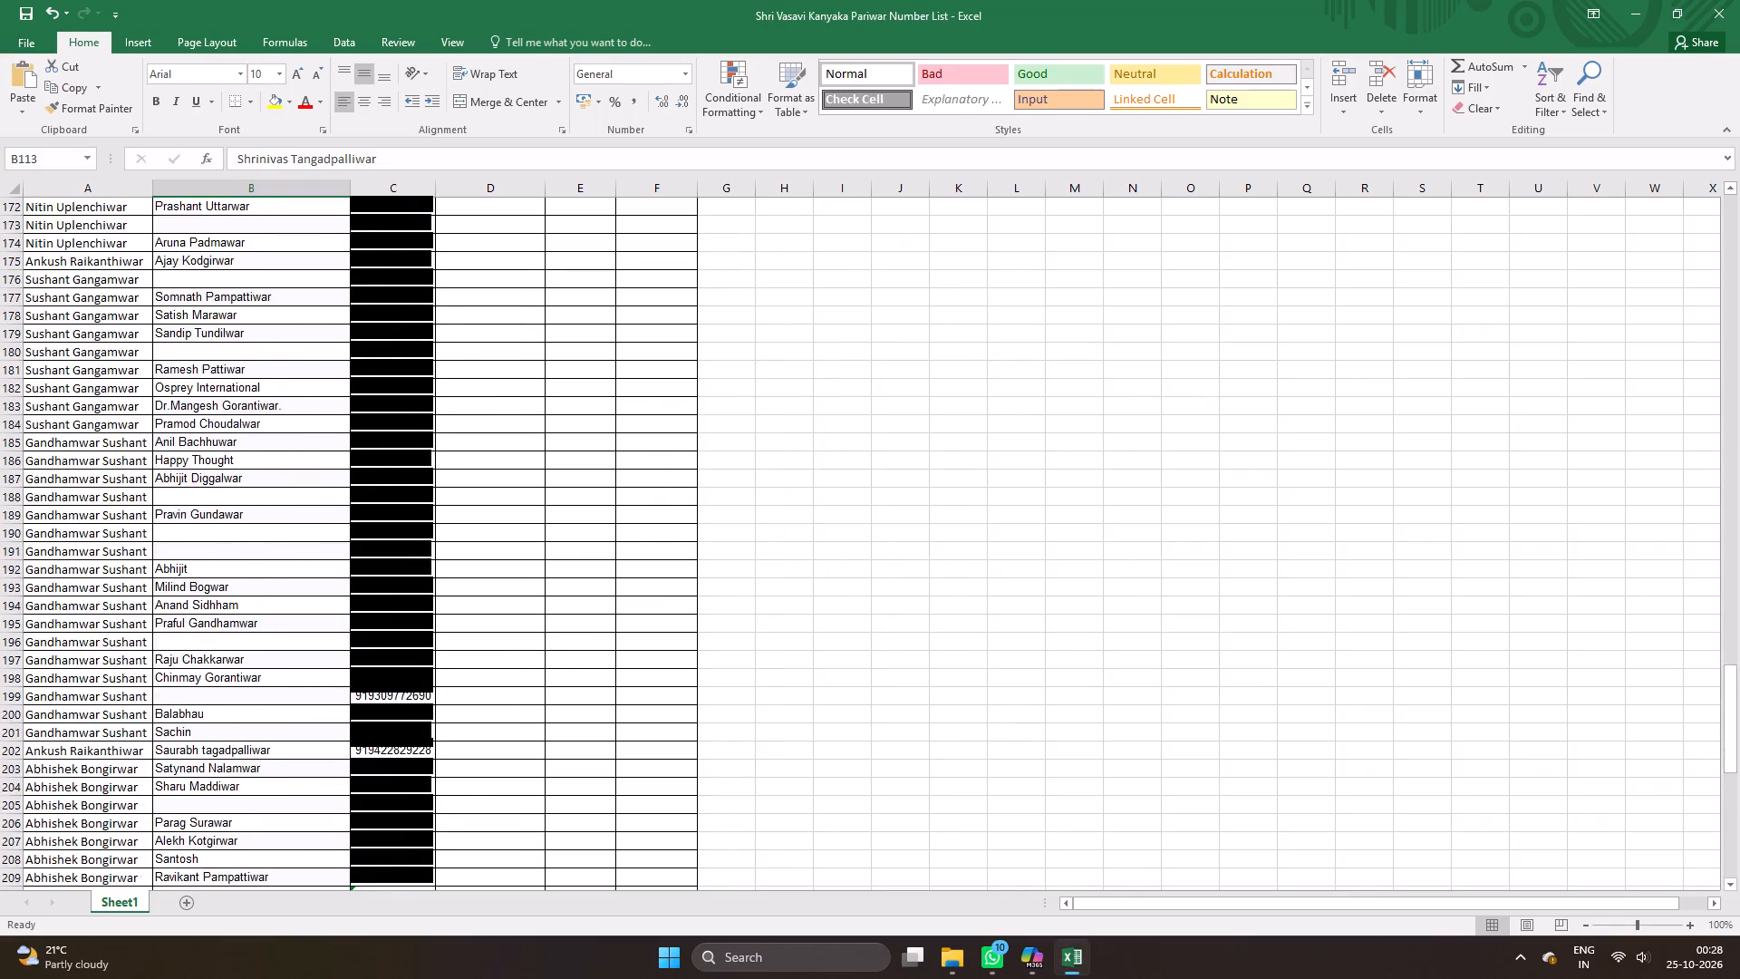
pyautogui.scroll(-15, 406, 745)
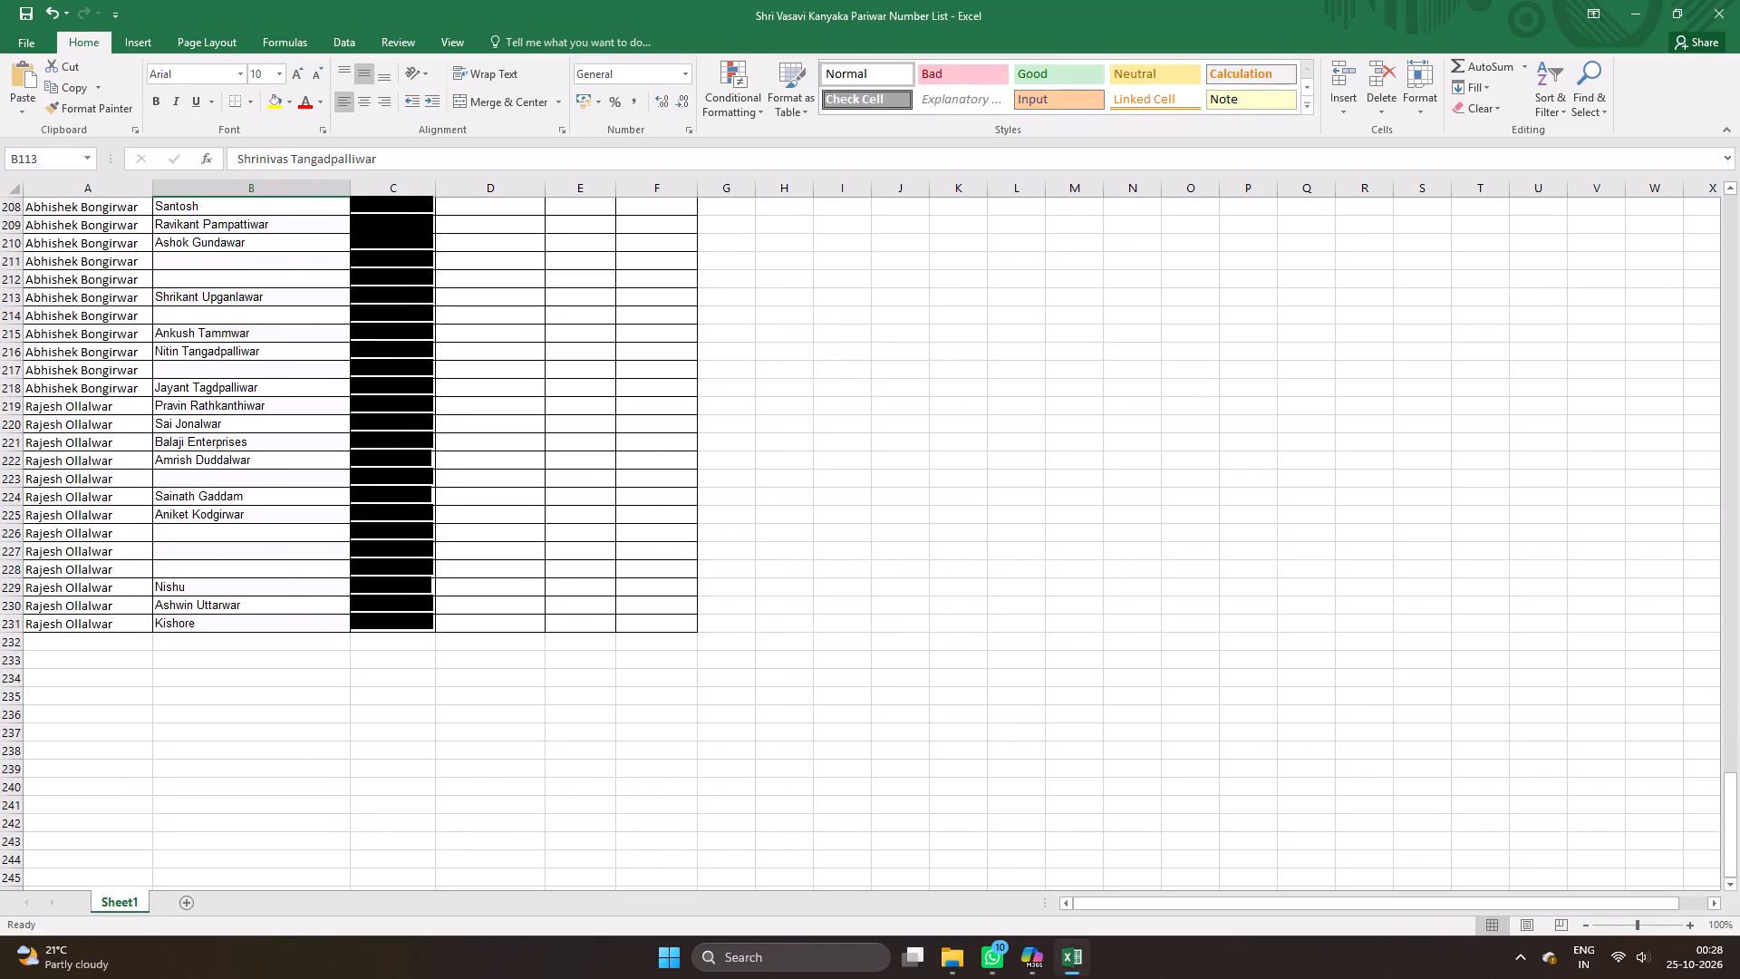
pyautogui.click(391, 642)
pyautogui.hotkey('ctrl', 'v')
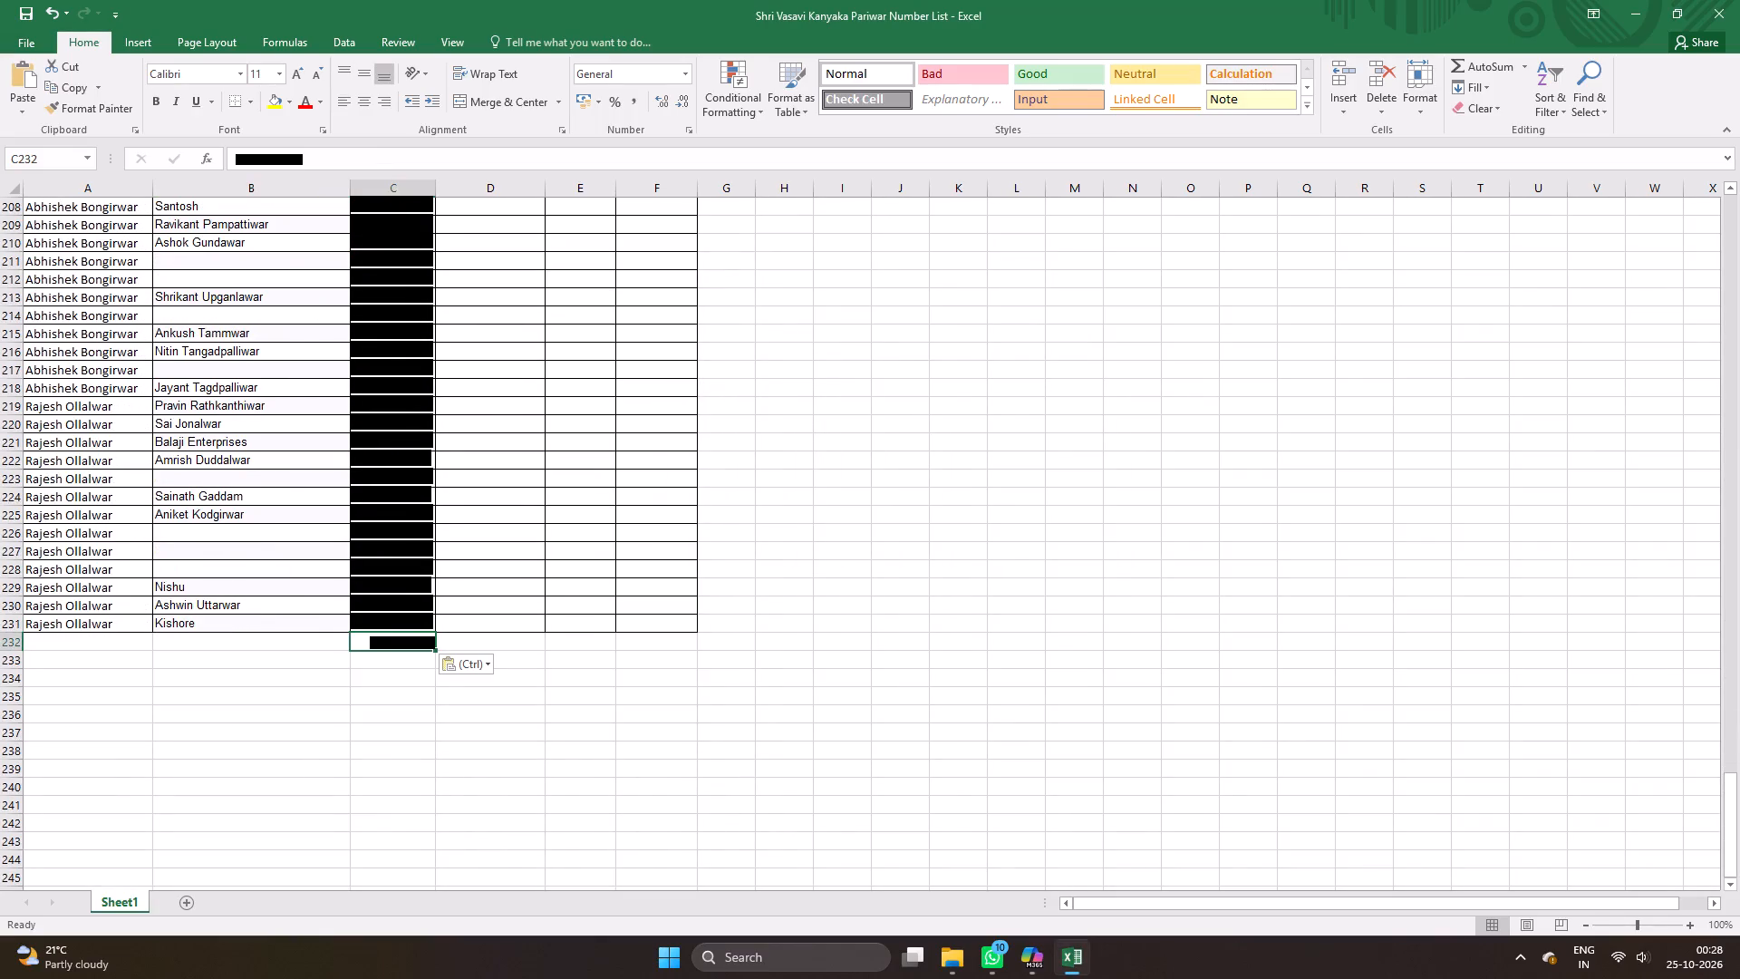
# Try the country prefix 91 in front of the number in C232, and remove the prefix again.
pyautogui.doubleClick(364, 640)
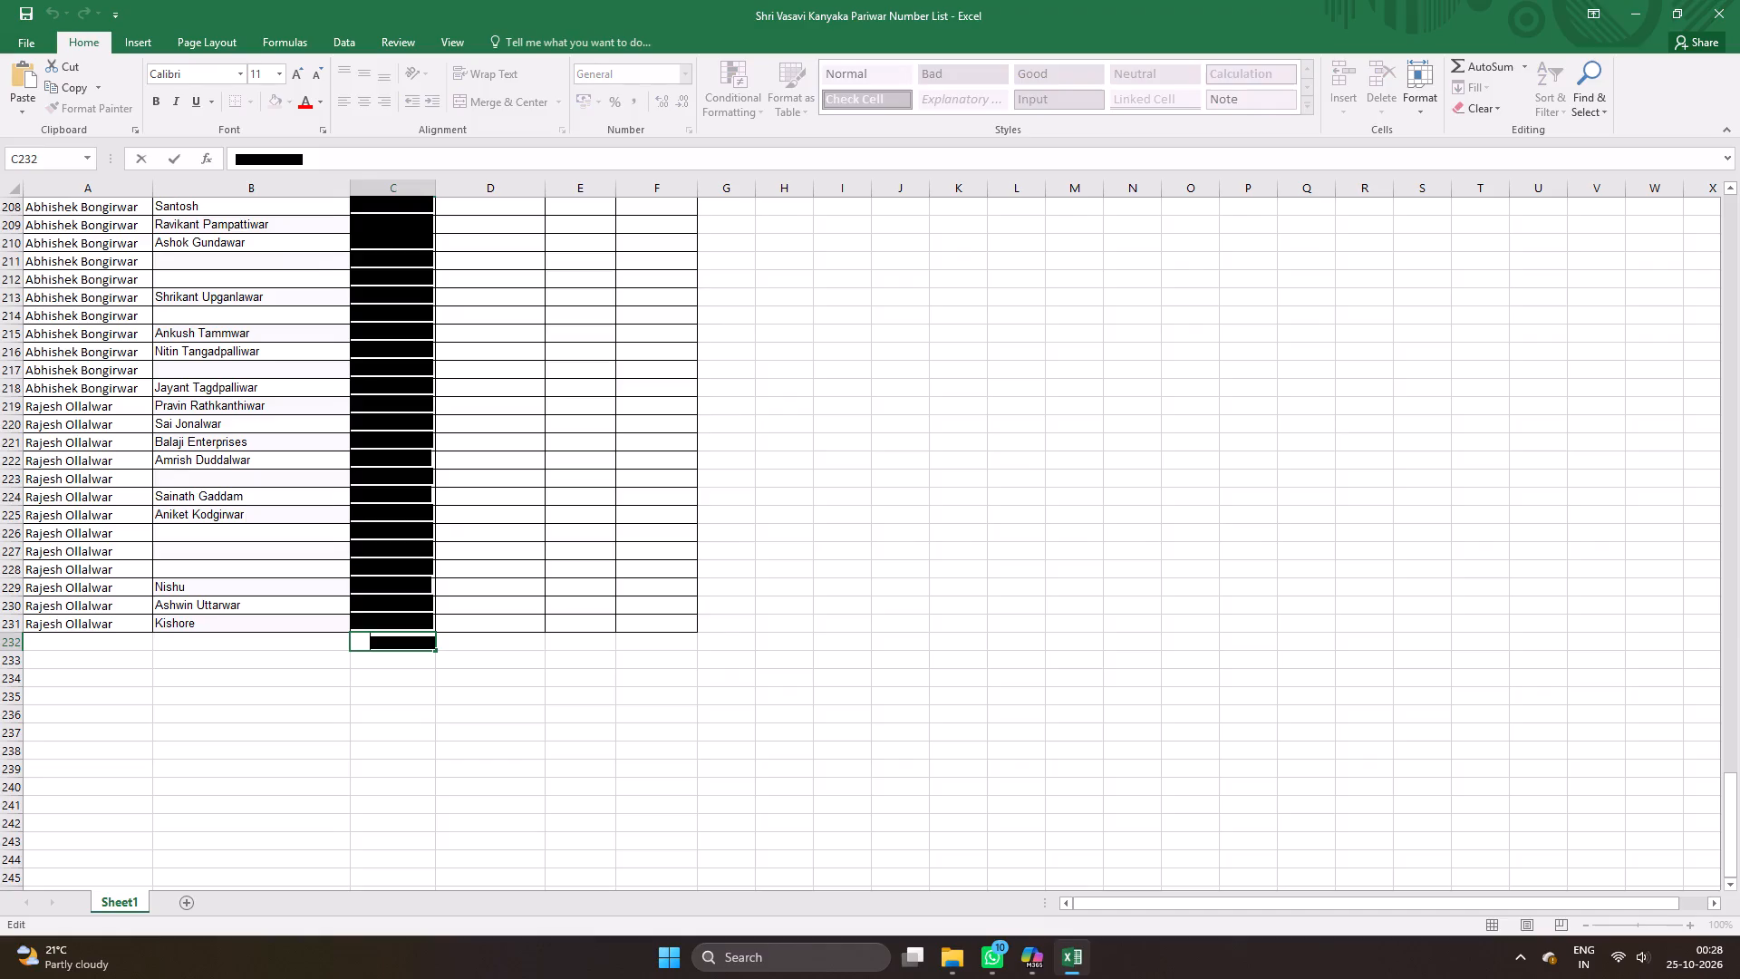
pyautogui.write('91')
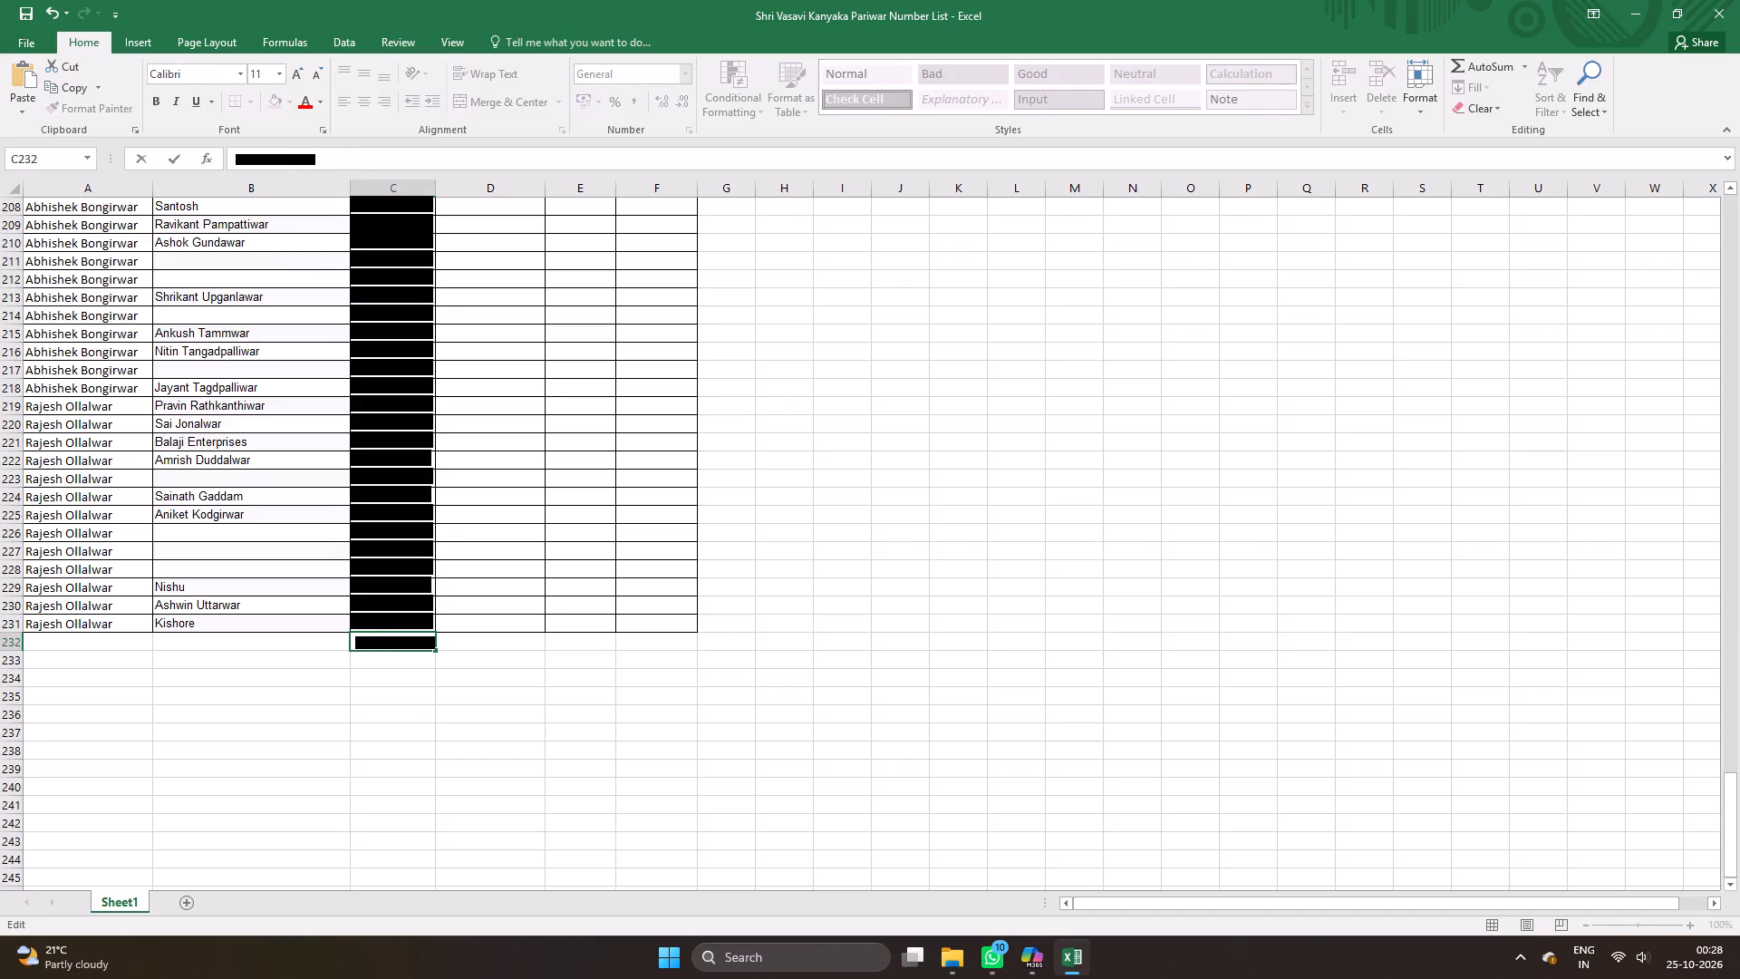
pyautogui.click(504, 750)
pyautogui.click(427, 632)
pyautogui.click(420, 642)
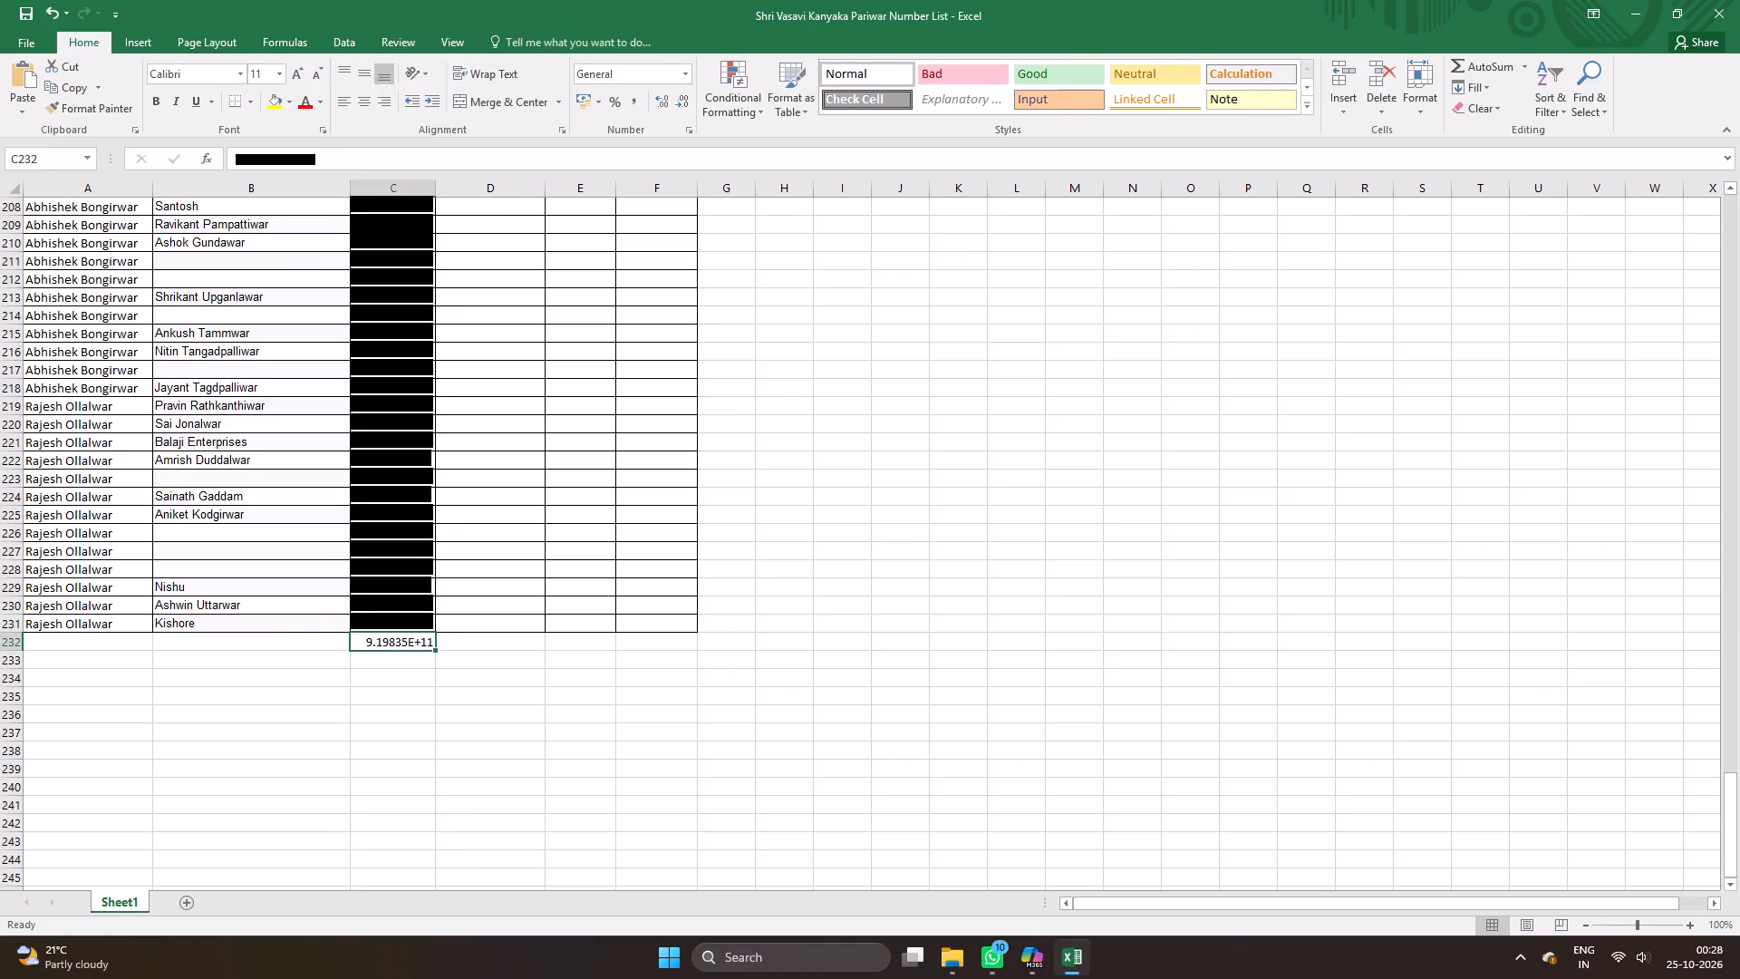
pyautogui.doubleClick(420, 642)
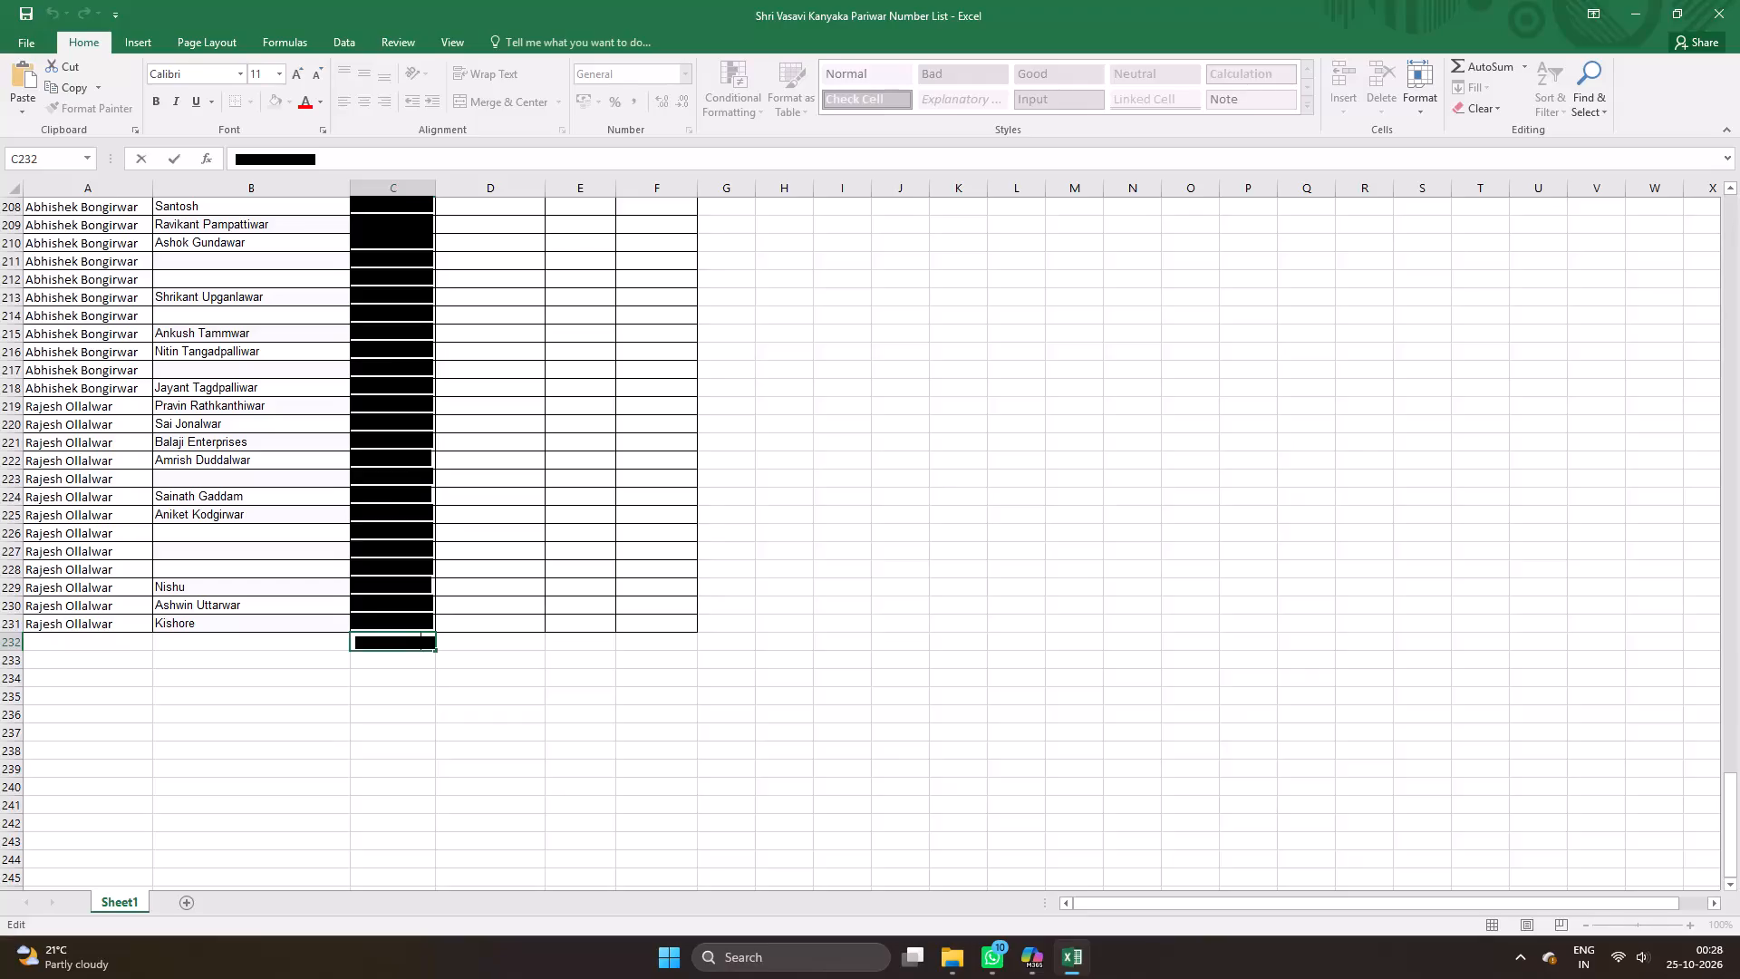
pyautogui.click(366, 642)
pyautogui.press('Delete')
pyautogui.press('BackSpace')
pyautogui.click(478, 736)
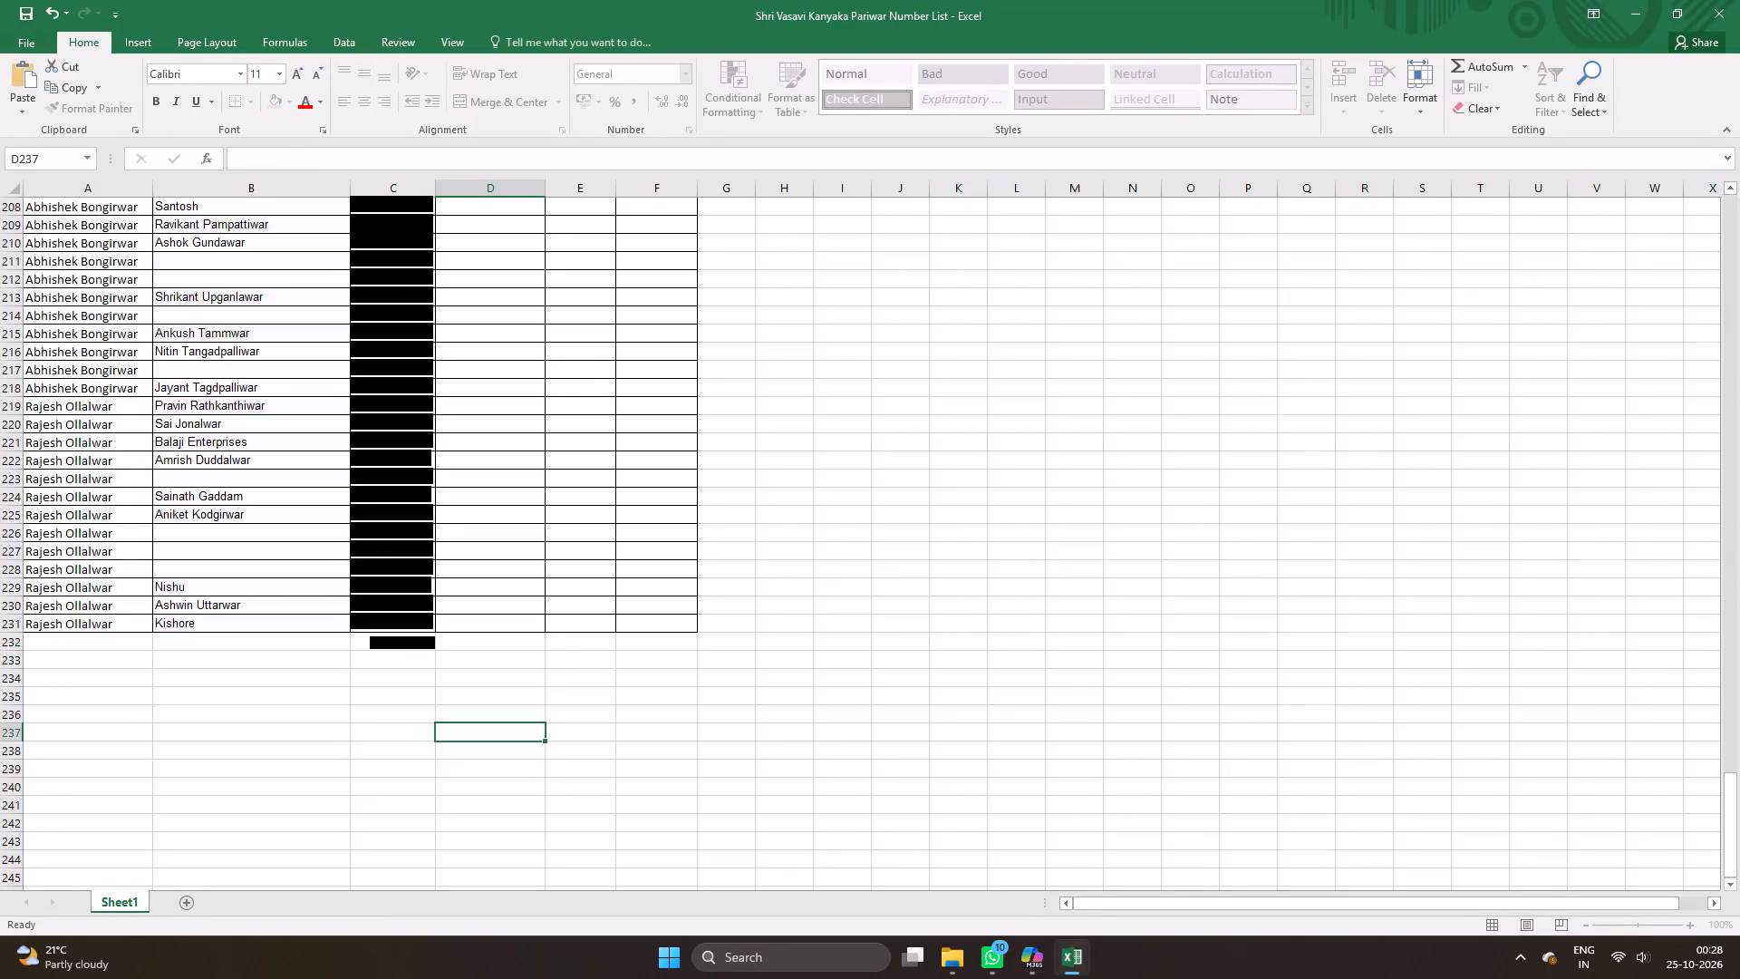
# Enter "Shubh" as the contact name in B232.
pyautogui.click(314, 647)
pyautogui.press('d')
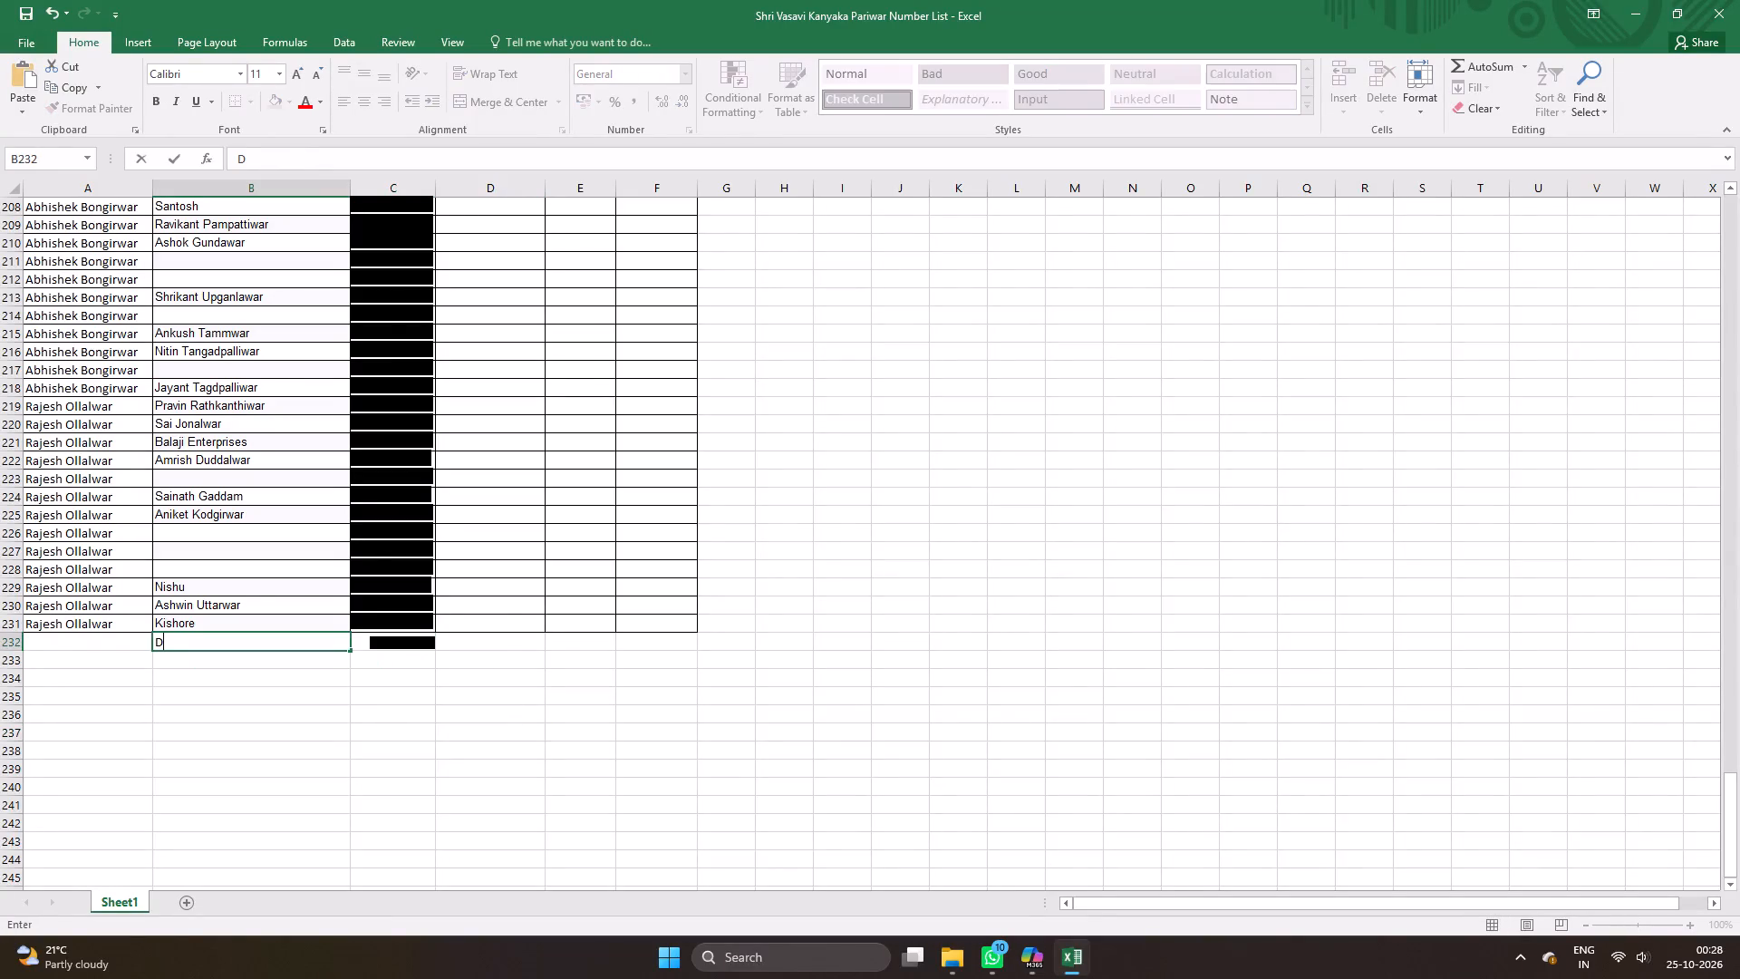
pyautogui.press('BackSpace')
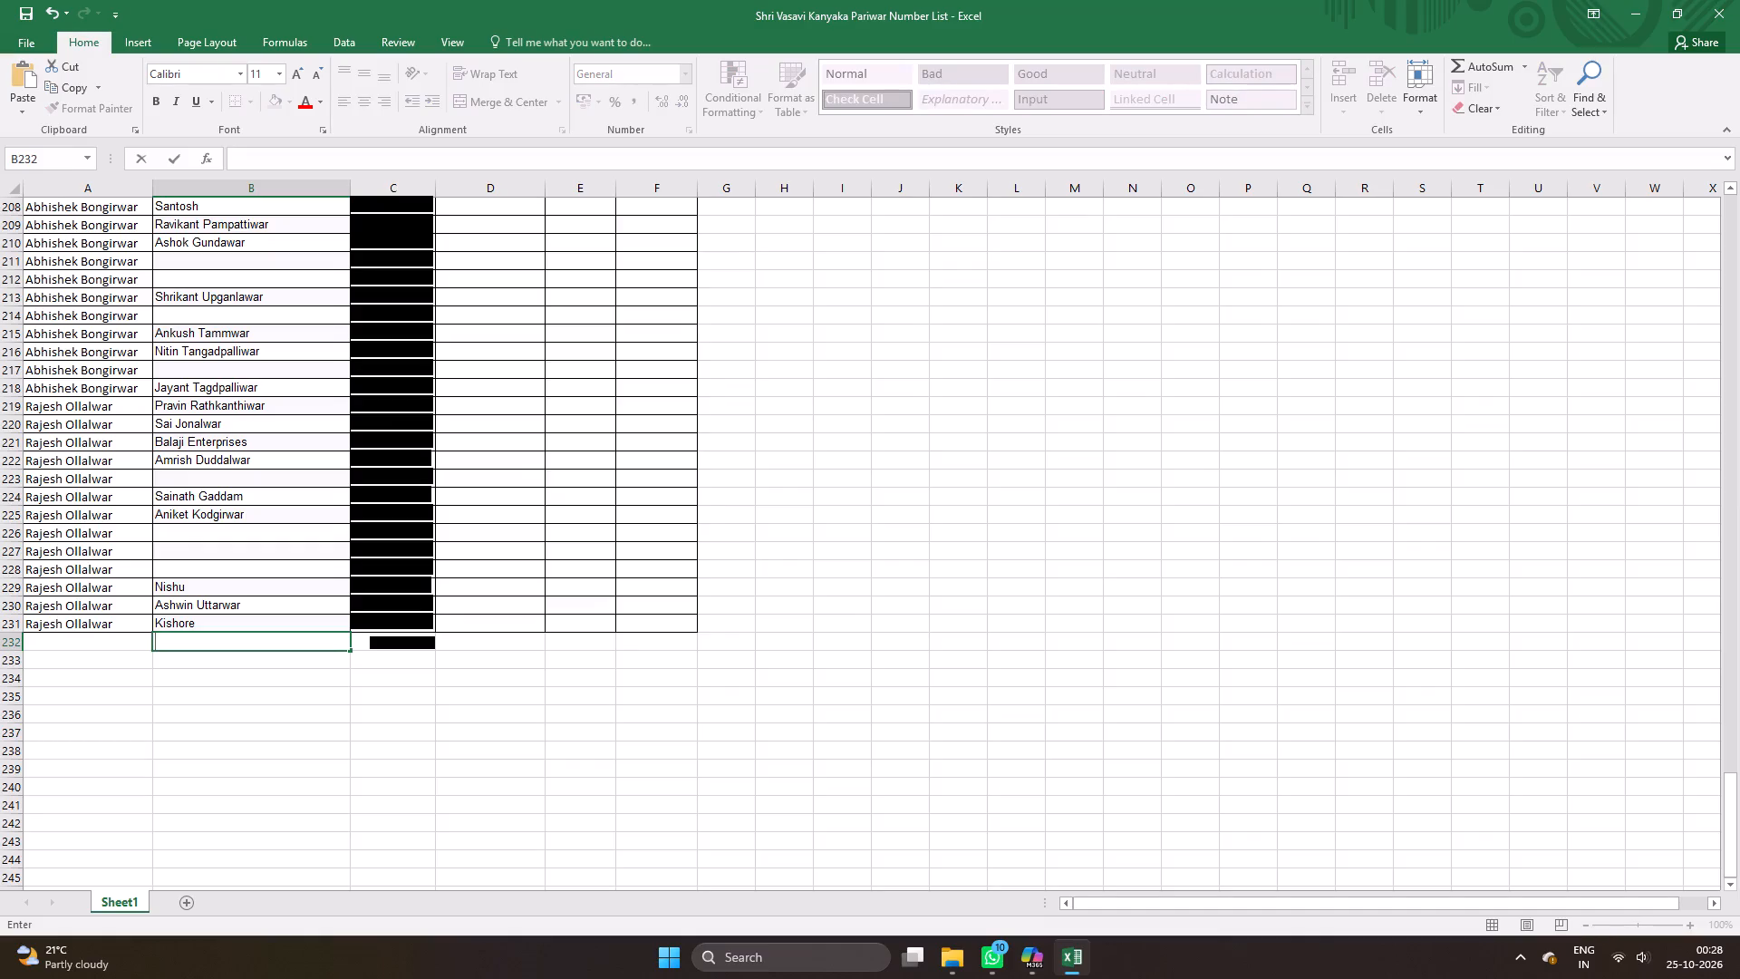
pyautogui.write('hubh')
pyautogui.click(253, 670)
# Copy the column A name from A231 down into A232 for the new contact.
pyautogui.click(104, 624)
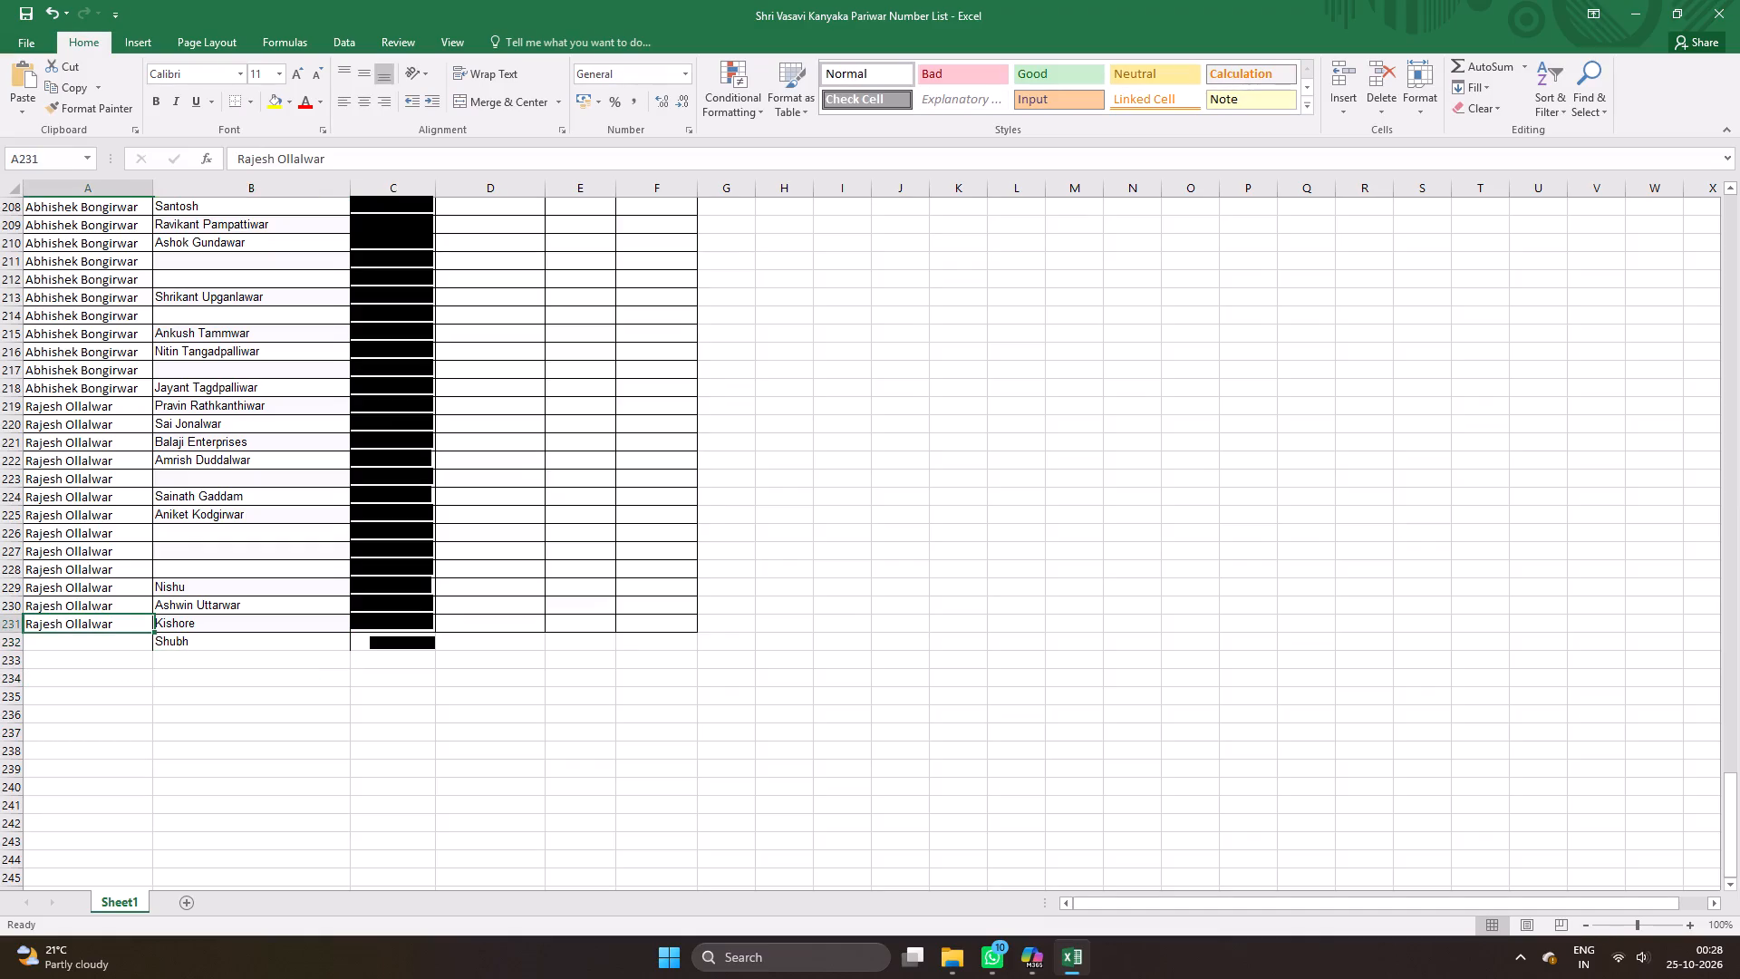
pyautogui.hotkey('ctrl', 'c')
pyautogui.hotkey('shift', 'Down')
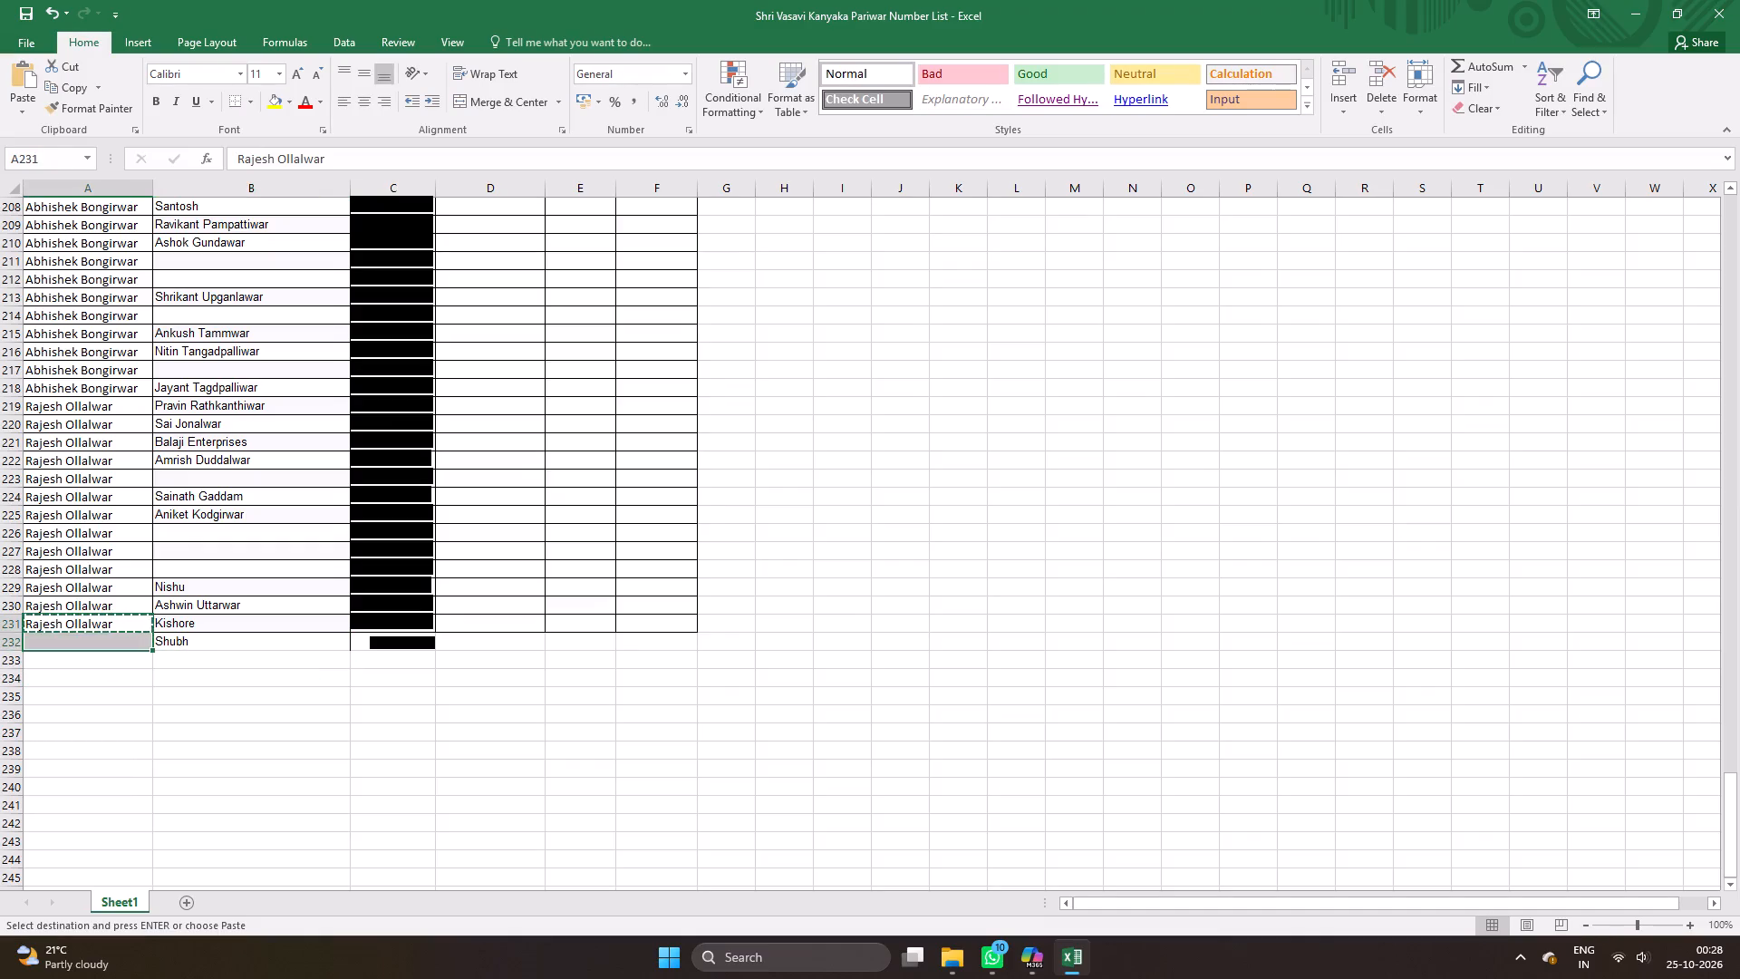
pyautogui.hotkey('ctrl', 'v')
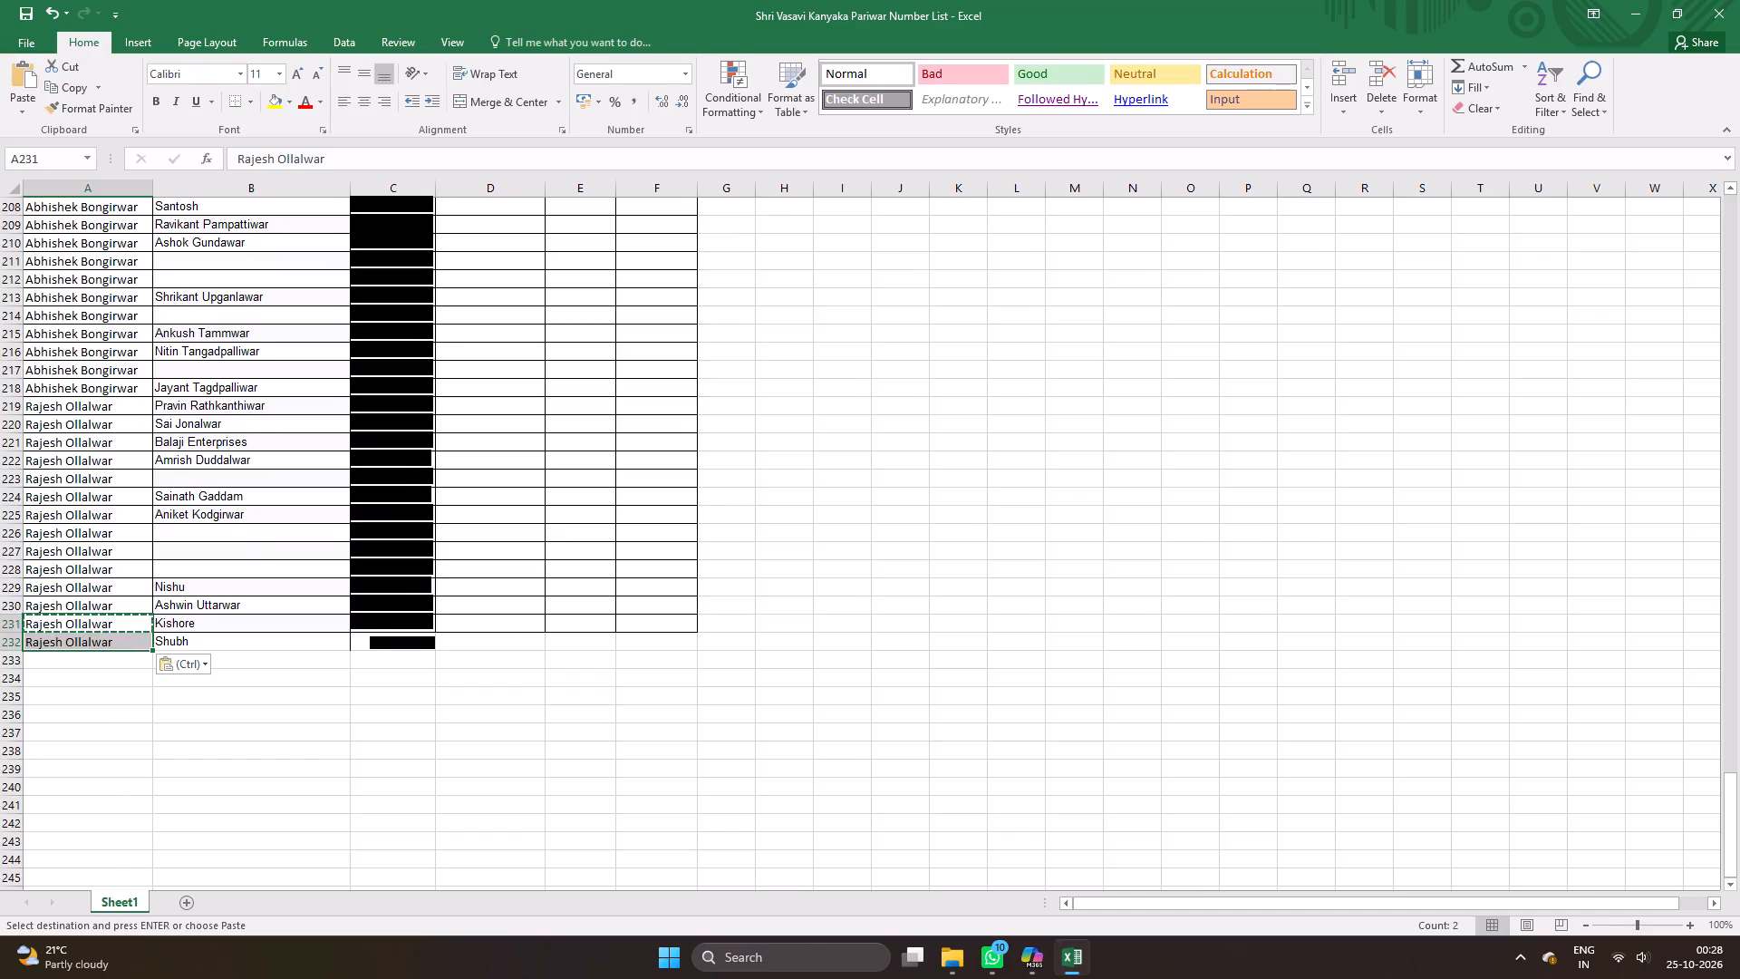
# Save the workbook, and find the mobile number containing 26036 and enter "Smaran" as its contact name in B152.
pyautogui.scroll(5, 282, 454)
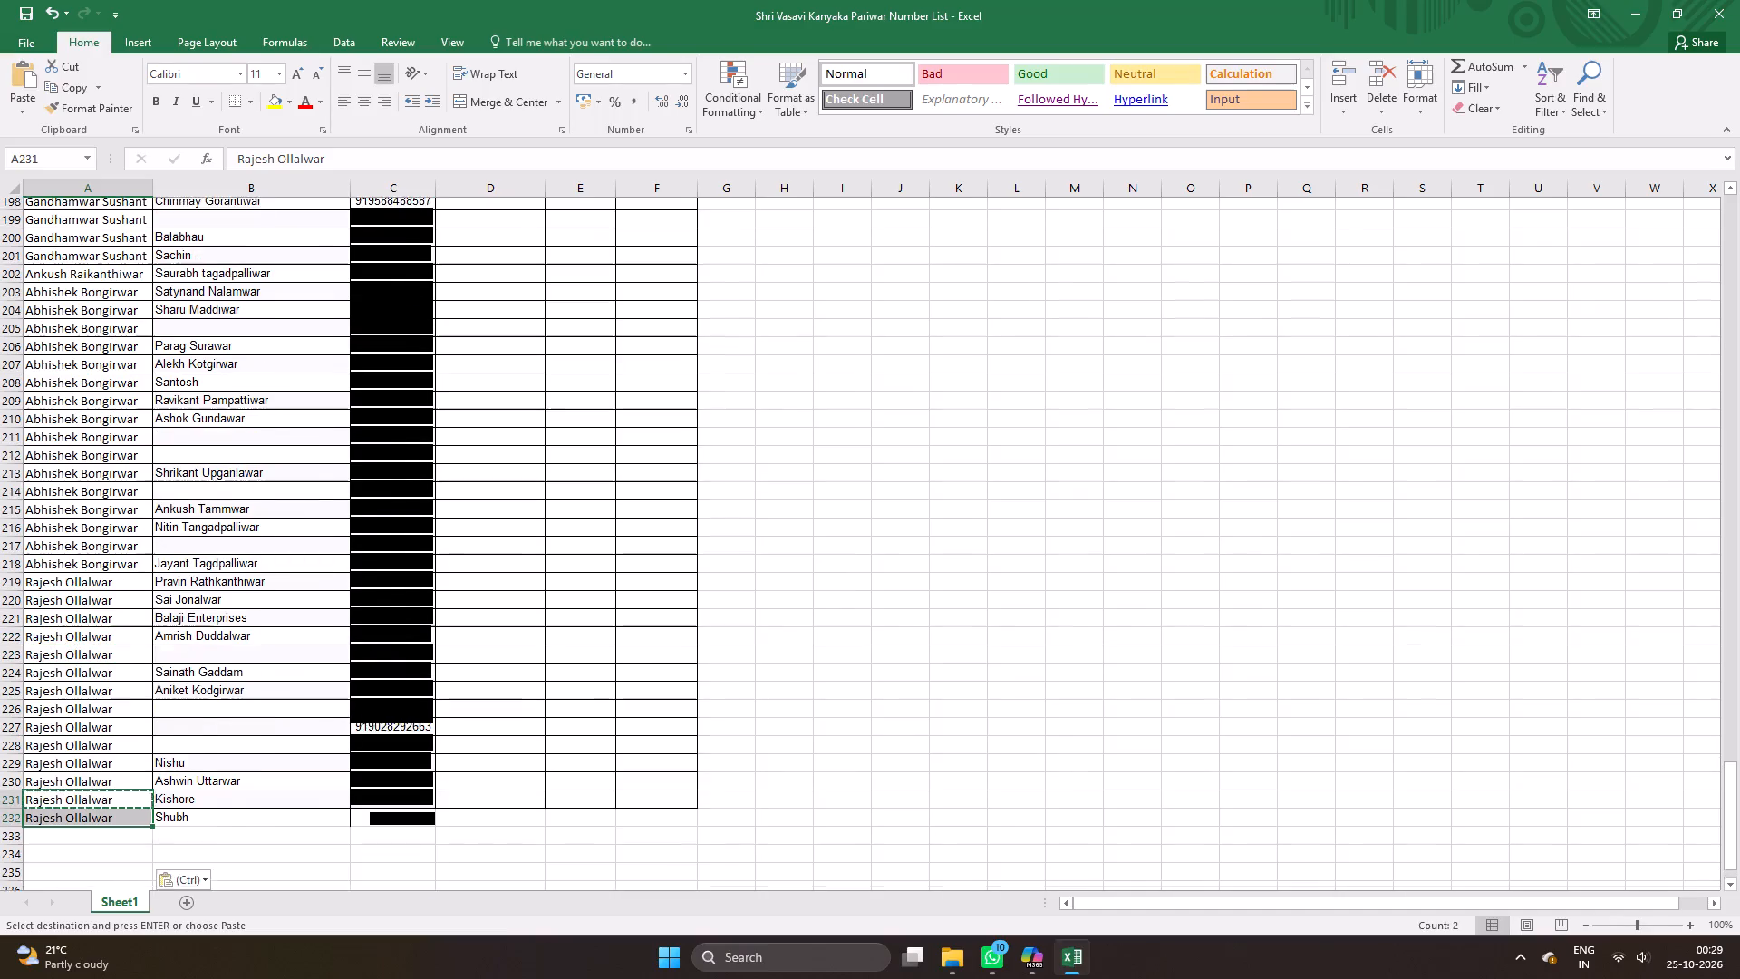
pyautogui.scroll(7, 282, 454)
pyautogui.click(411, 393)
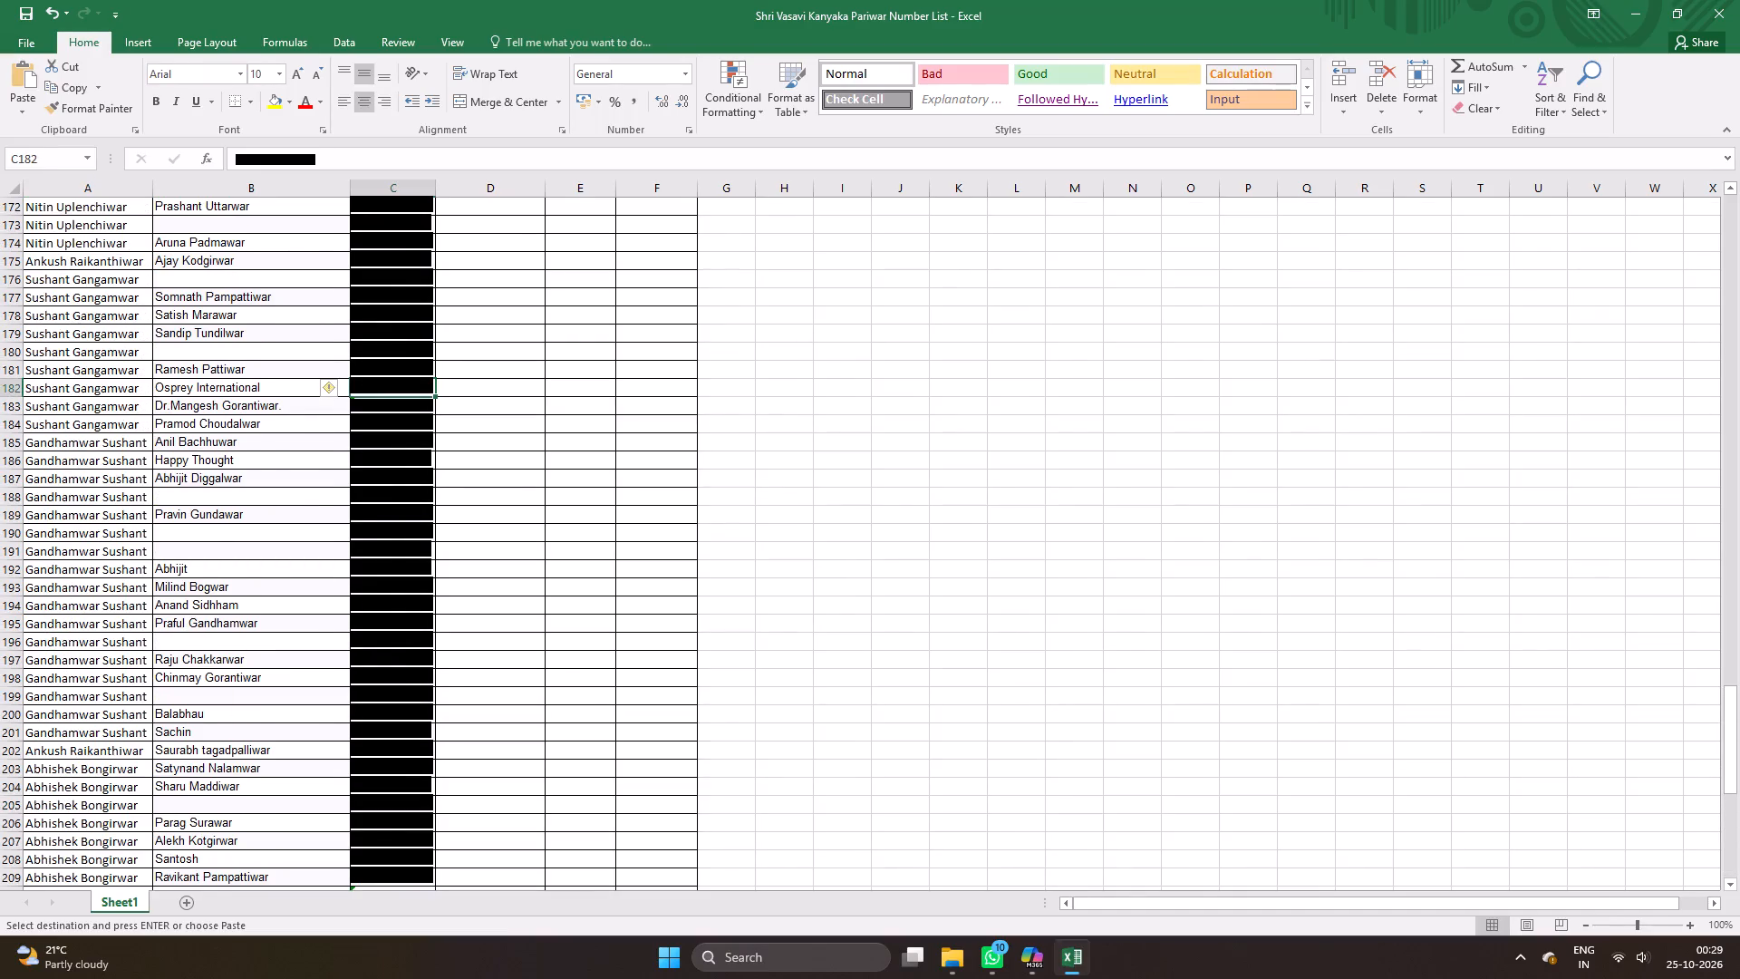
pyautogui.click(1577, 112)
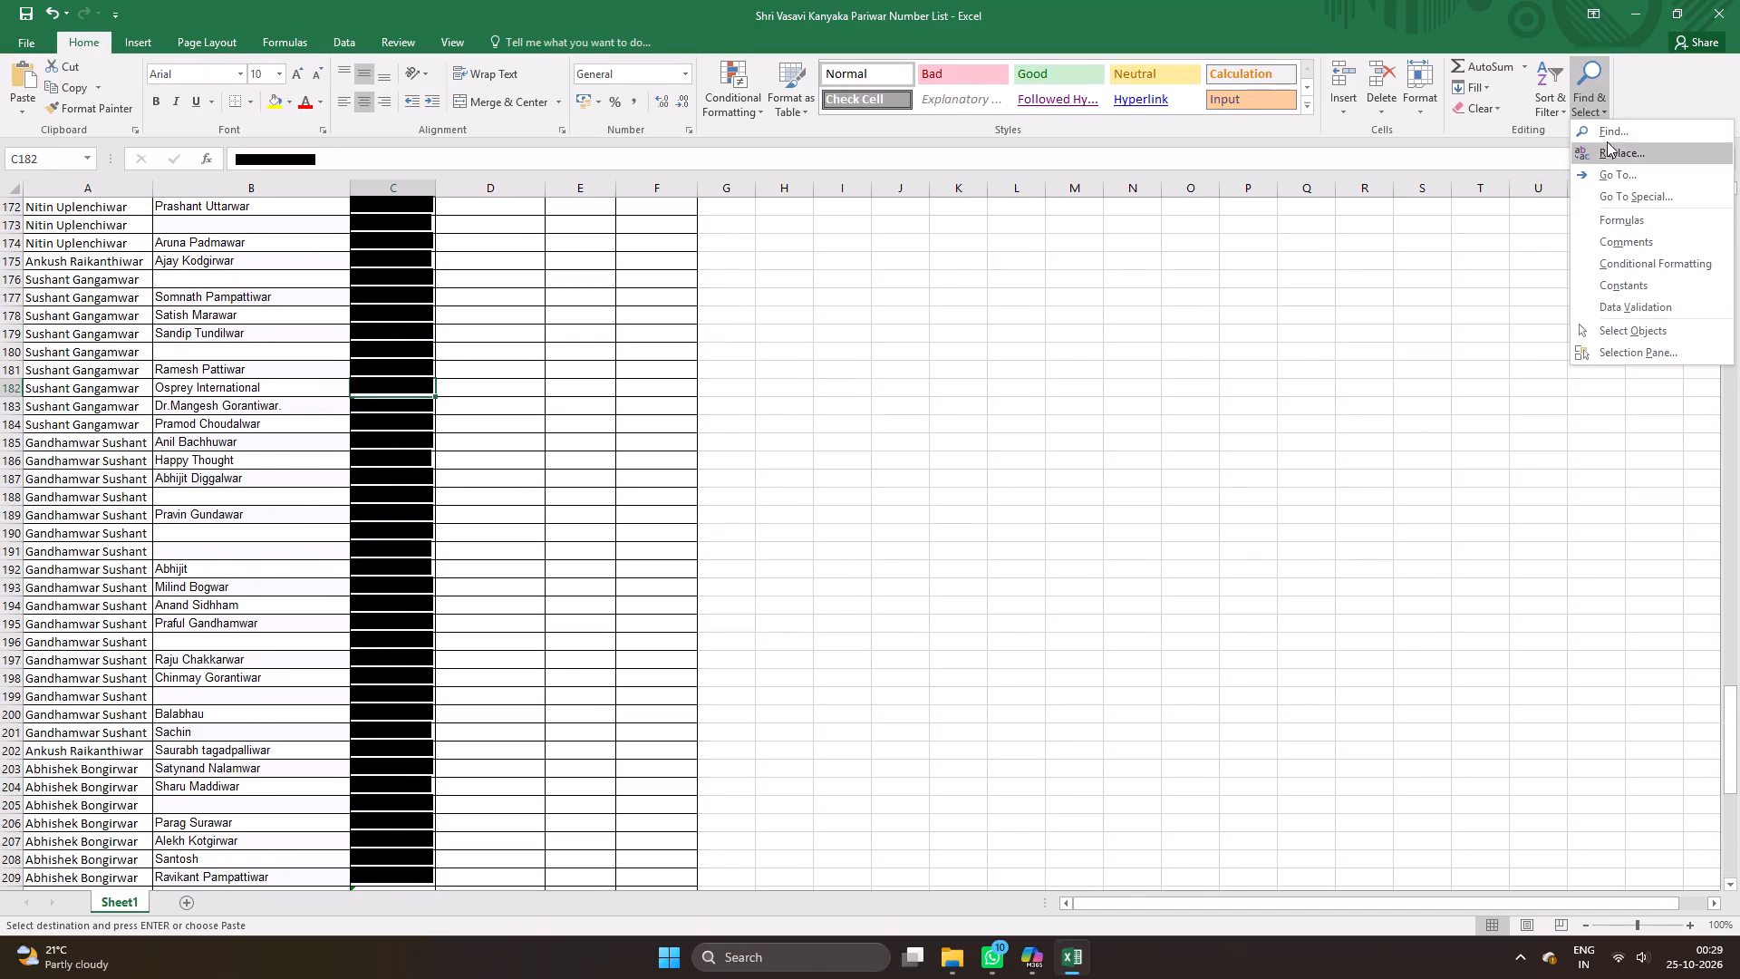
pyautogui.click(1607, 136)
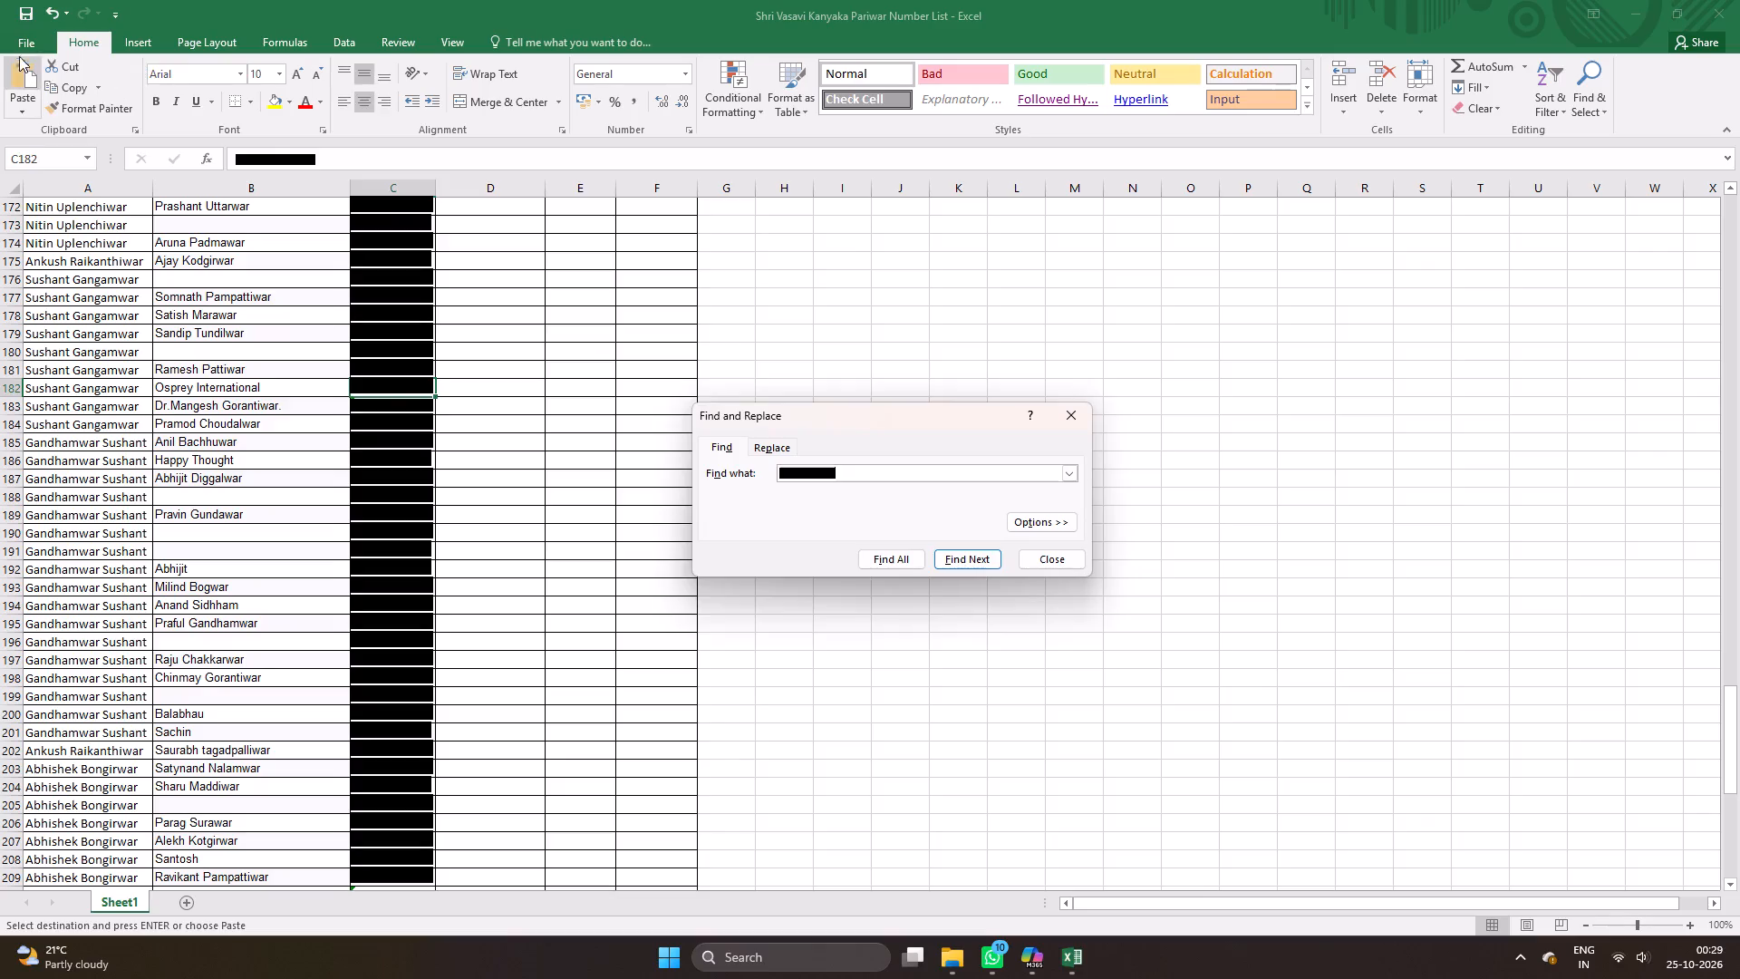
pyautogui.click(33, 22)
pyautogui.click(840, 474)
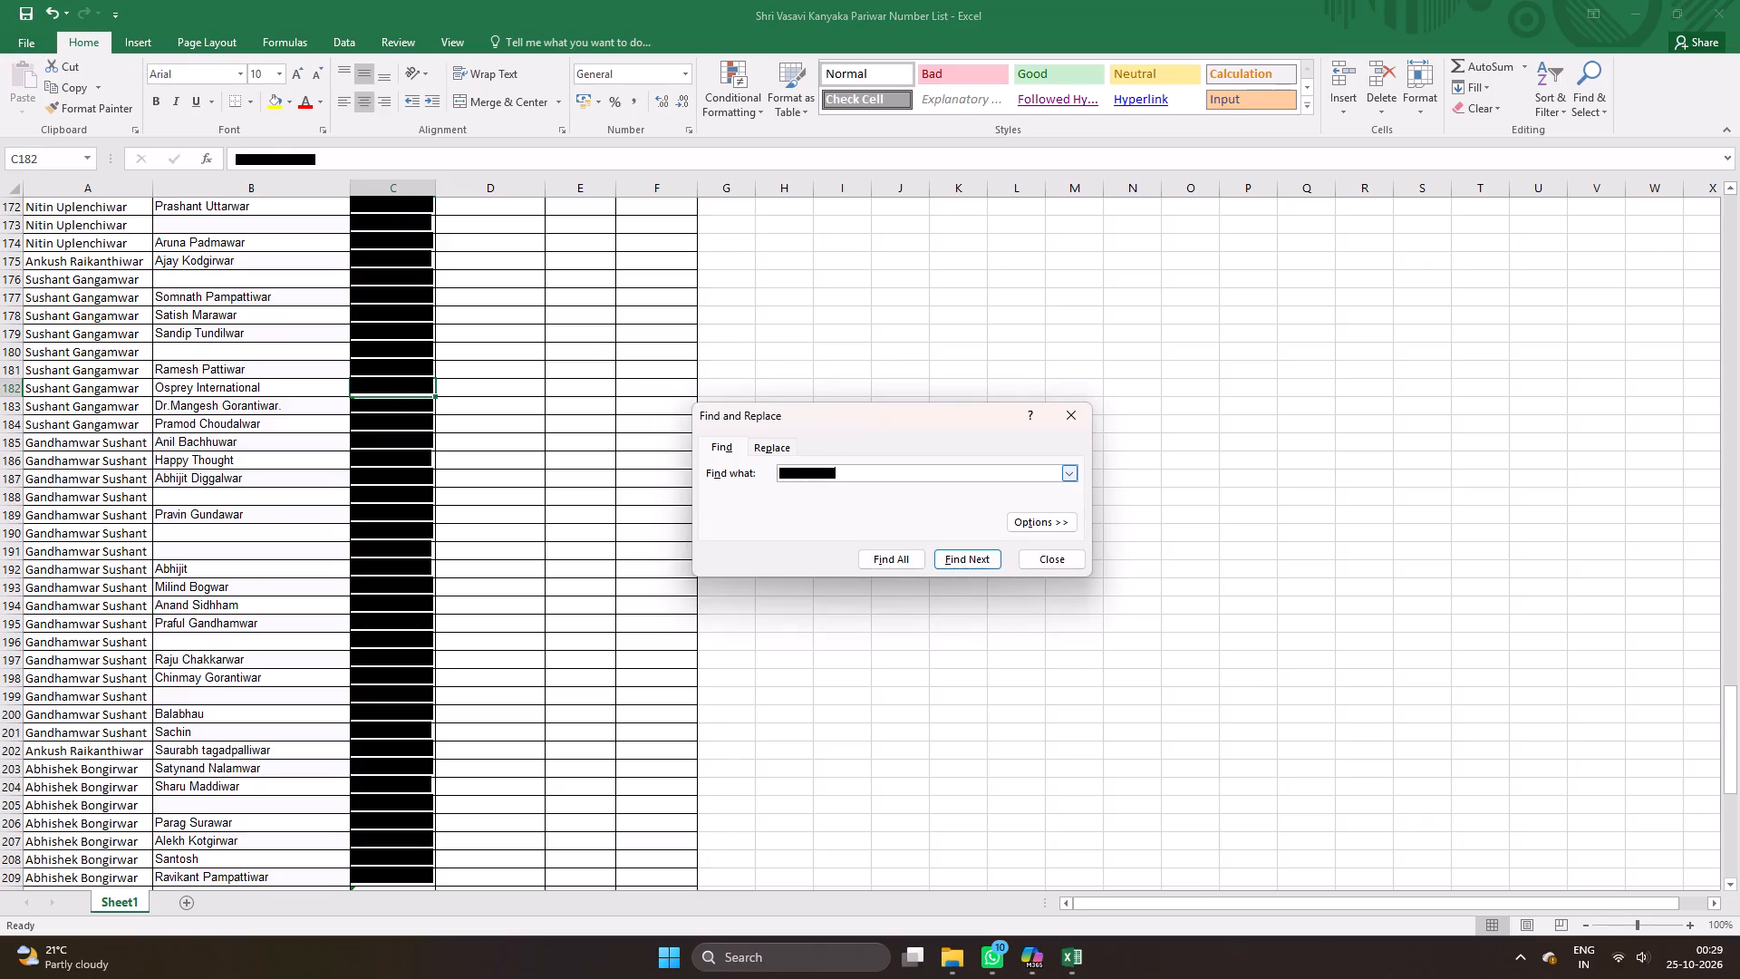
pyautogui.press('BackSpace')
pyautogui.press('BackSpace')
pyautogui.press('BackSpace')
pyautogui.press('BackSpace')
pyautogui.press('BackSpace')
pyautogui.press('BackSpace')
pyautogui.press('BackSpace')
pyautogui.press('BackSpace')
pyautogui.press('BackSpace')
pyautogui.press('BackSpace')
pyautogui.press('BackSpace')
pyautogui.press('BackSpace')
pyautogui.press('BackSpace')
pyautogui.press('BackSpace')
pyautogui.press('BackSpace')
pyautogui.press('BackSpace')
pyautogui.press('BackSpace')
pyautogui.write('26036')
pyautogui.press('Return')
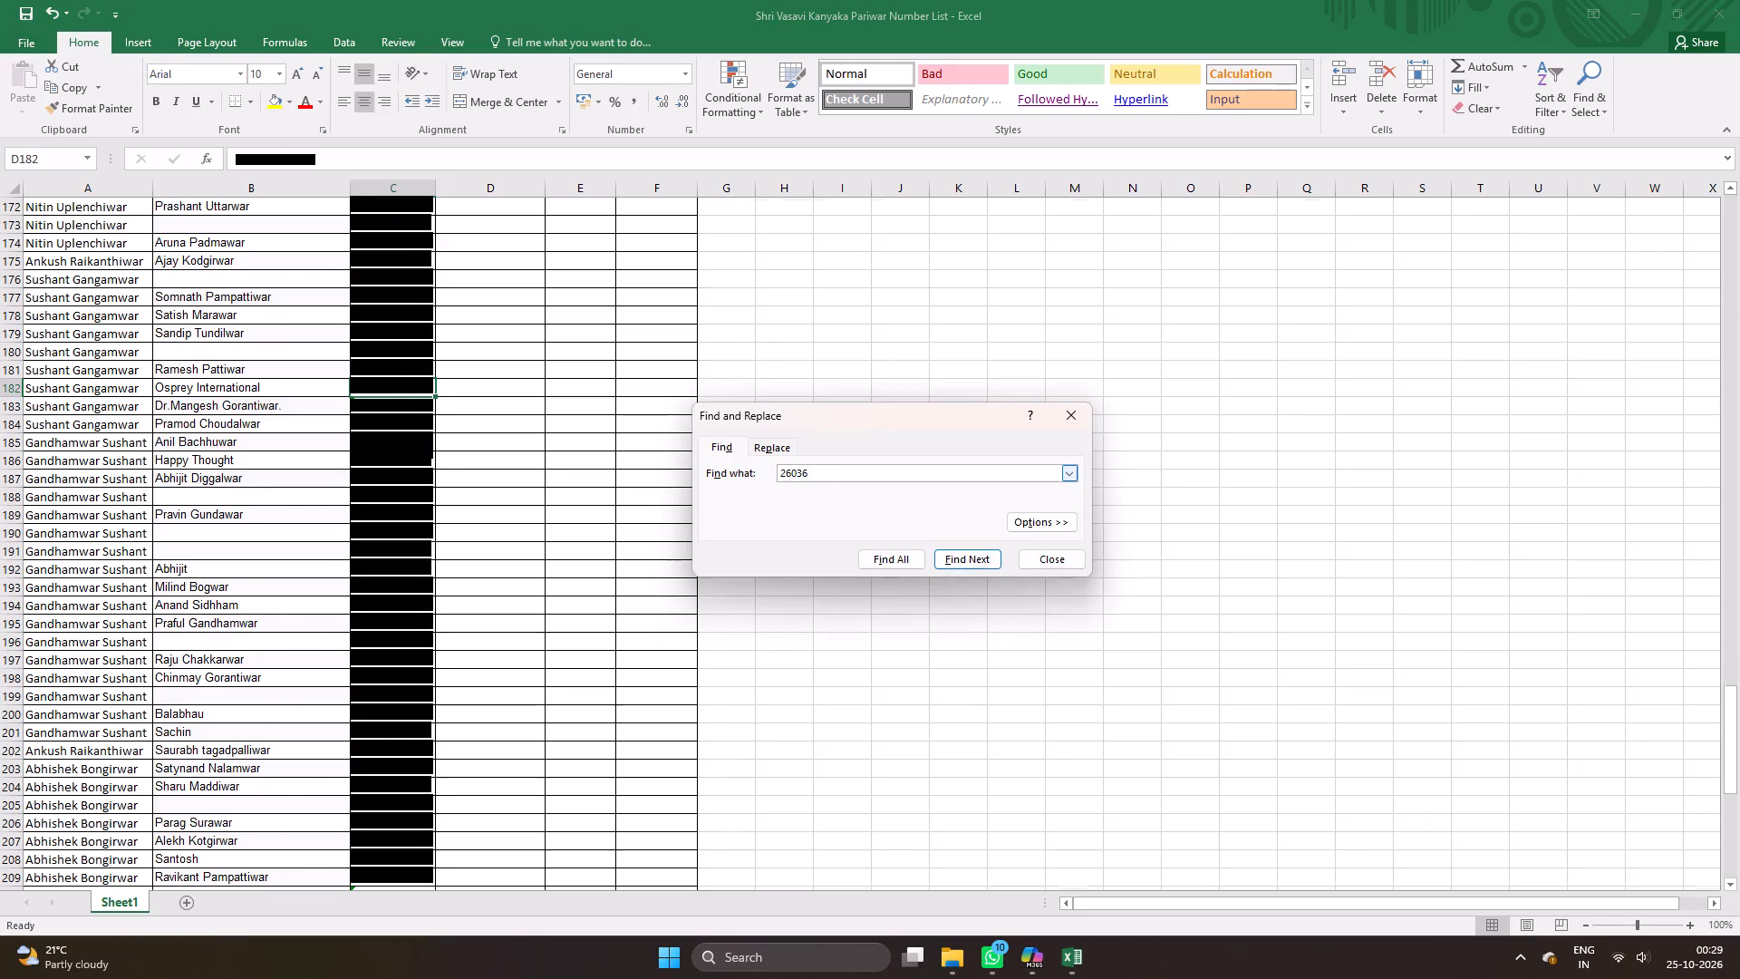
pyautogui.click(224, 548)
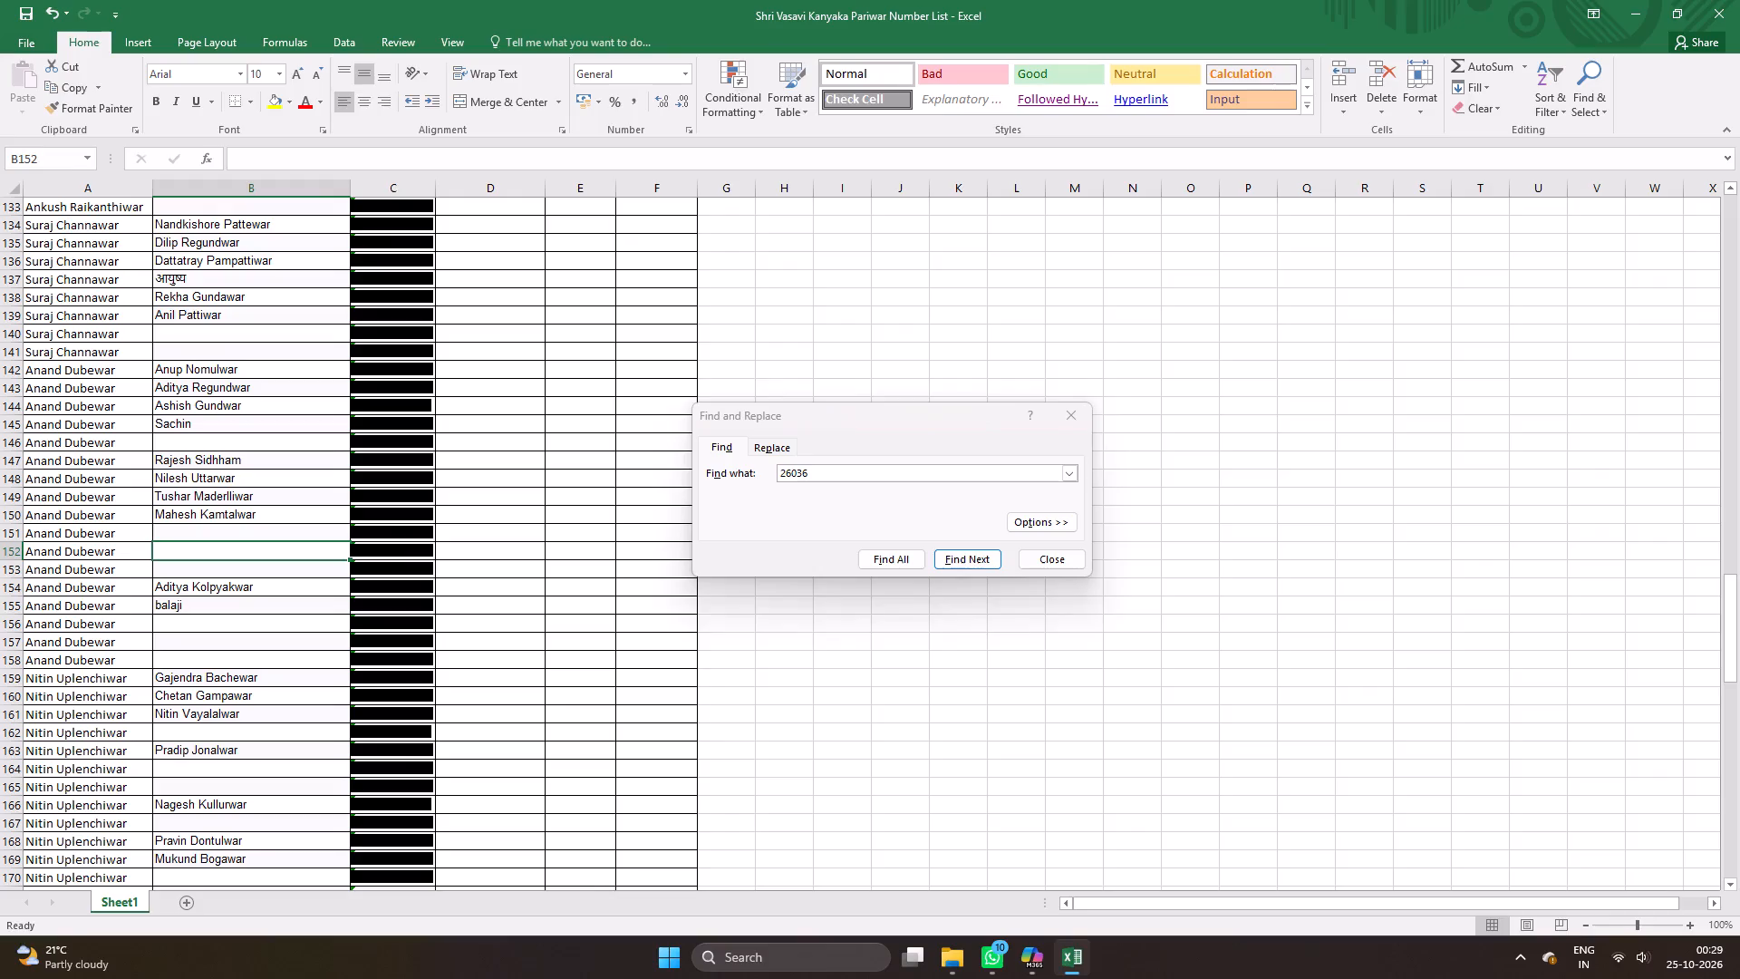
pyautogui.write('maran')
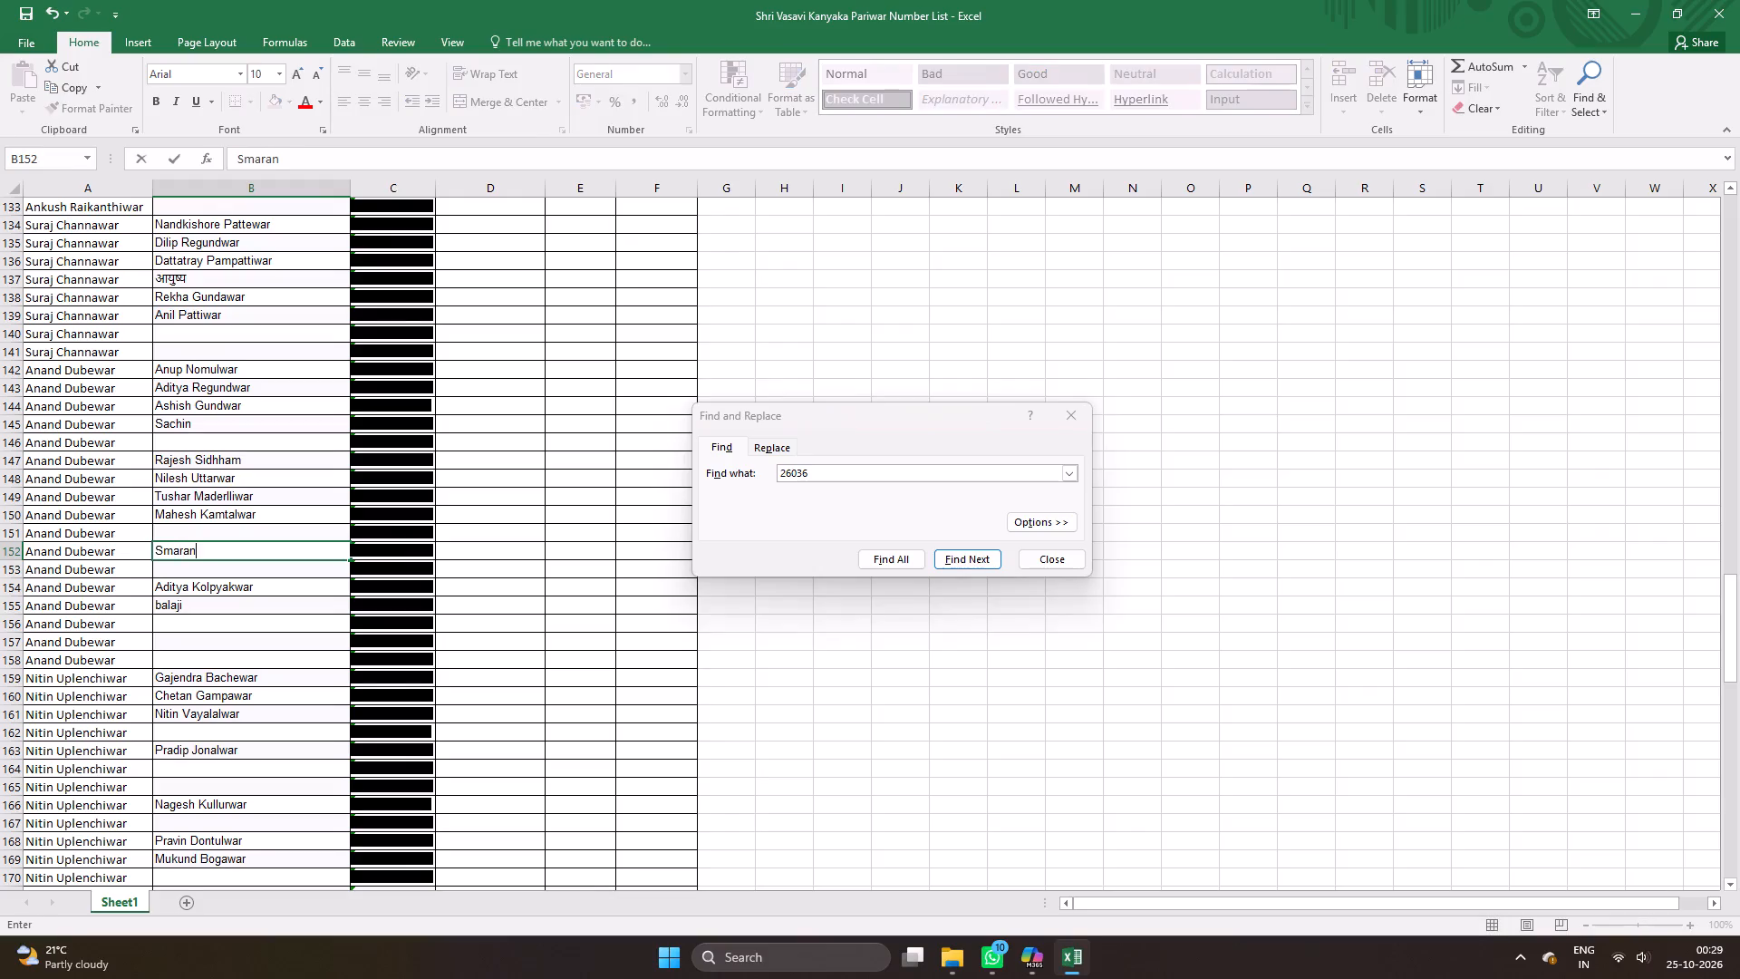
# Find the mobile number containing 50102 and enter the contact's full name beside it in B157.
pyautogui.click(836, 470)
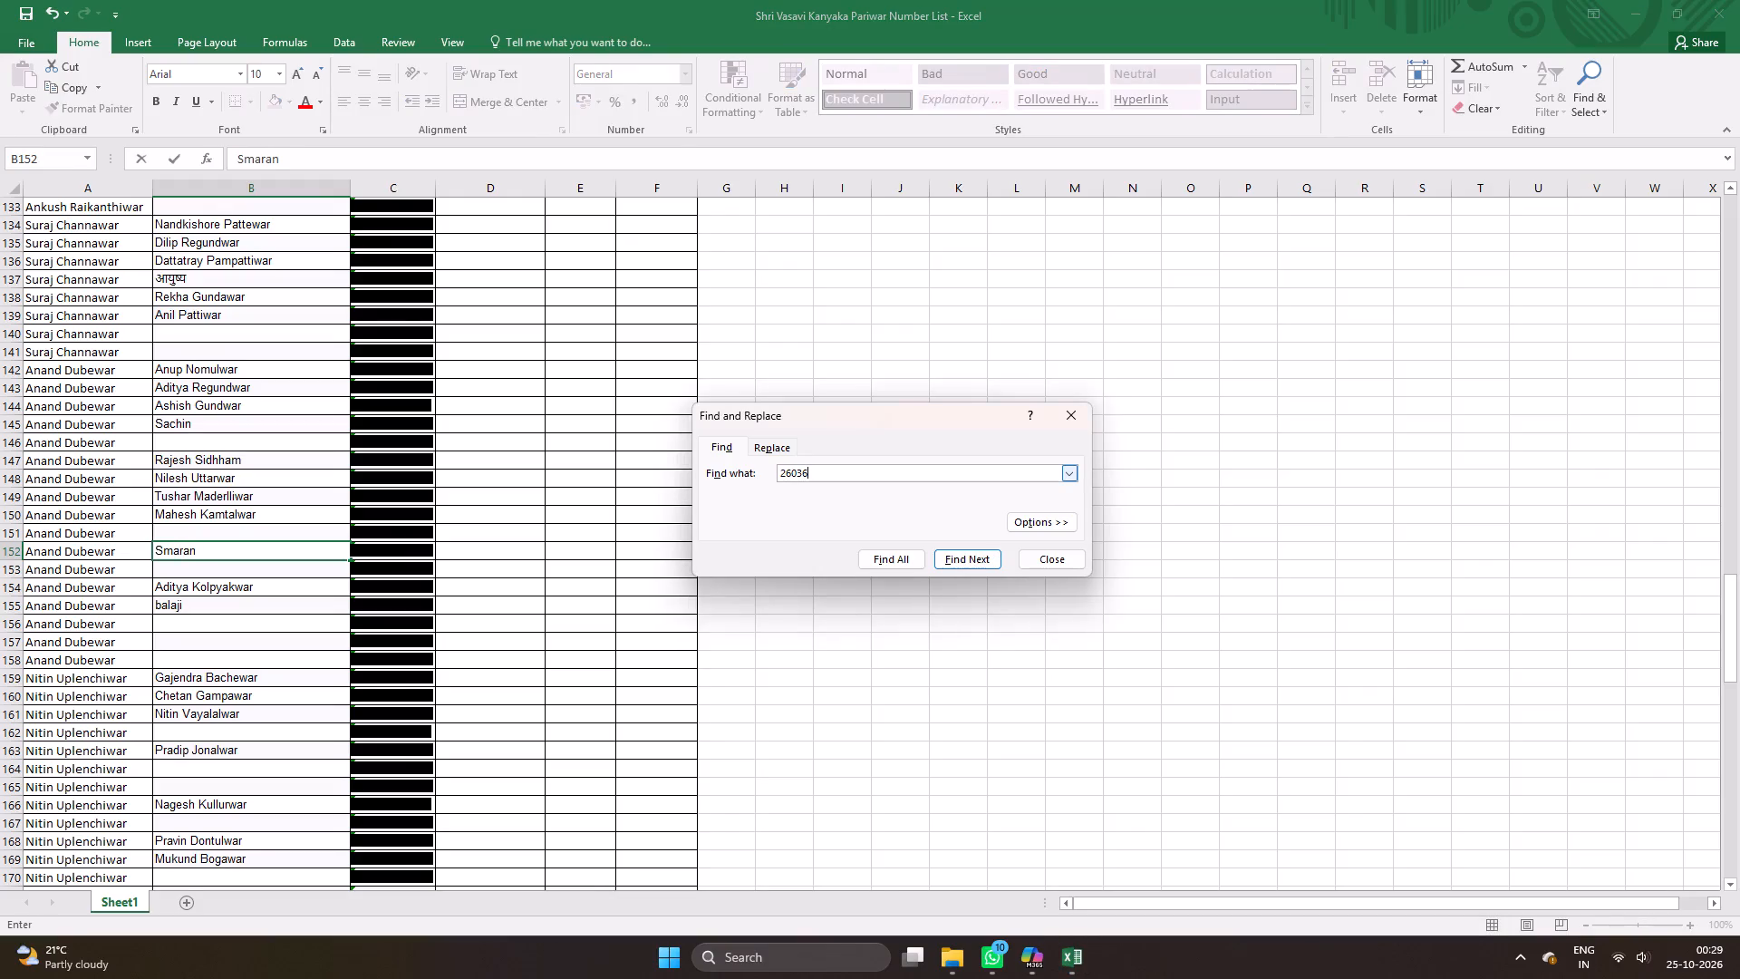
pyautogui.press('BackSpace')
pyautogui.press('BackSpace')
pyautogui.press('BackSpace')
pyautogui.press('BackSpace')
pyautogui.press('BackSpace')
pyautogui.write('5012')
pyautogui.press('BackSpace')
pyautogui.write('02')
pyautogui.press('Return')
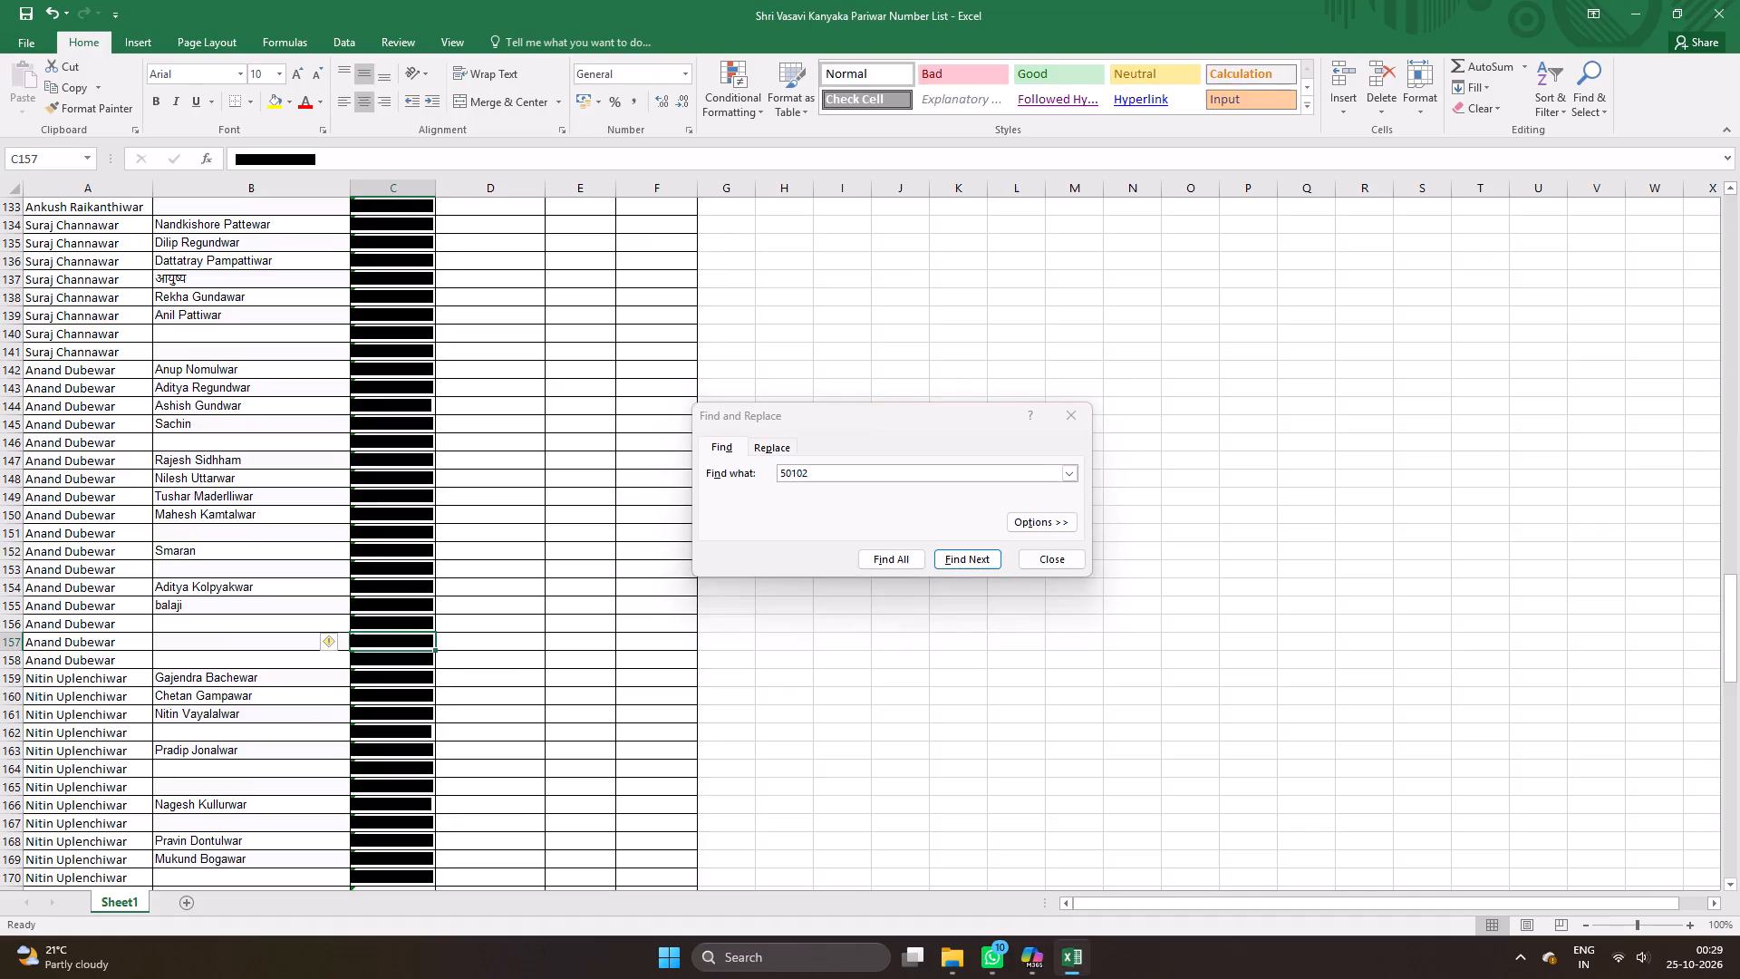
pyautogui.click(261, 643)
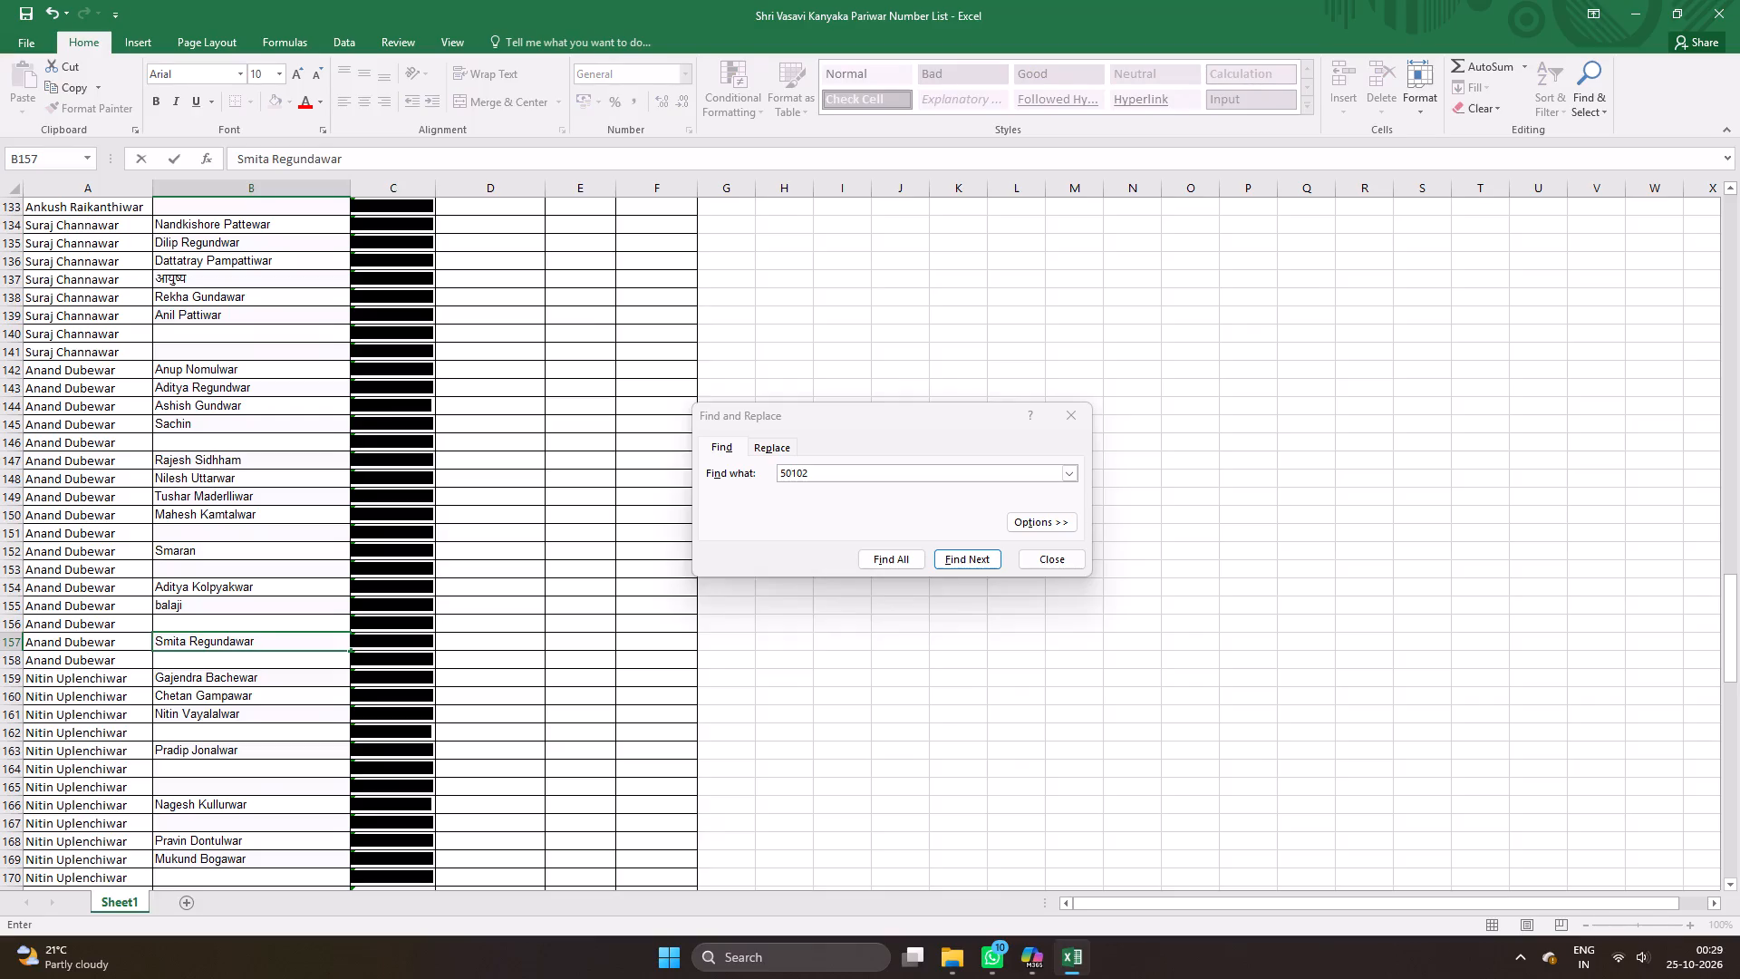
# Find the mobile number containing 88484 and enter "SMS" as its contact name in B176.
pyautogui.click(840, 478)
pyautogui.press('BackSpace')
pyautogui.press('BackSpace')
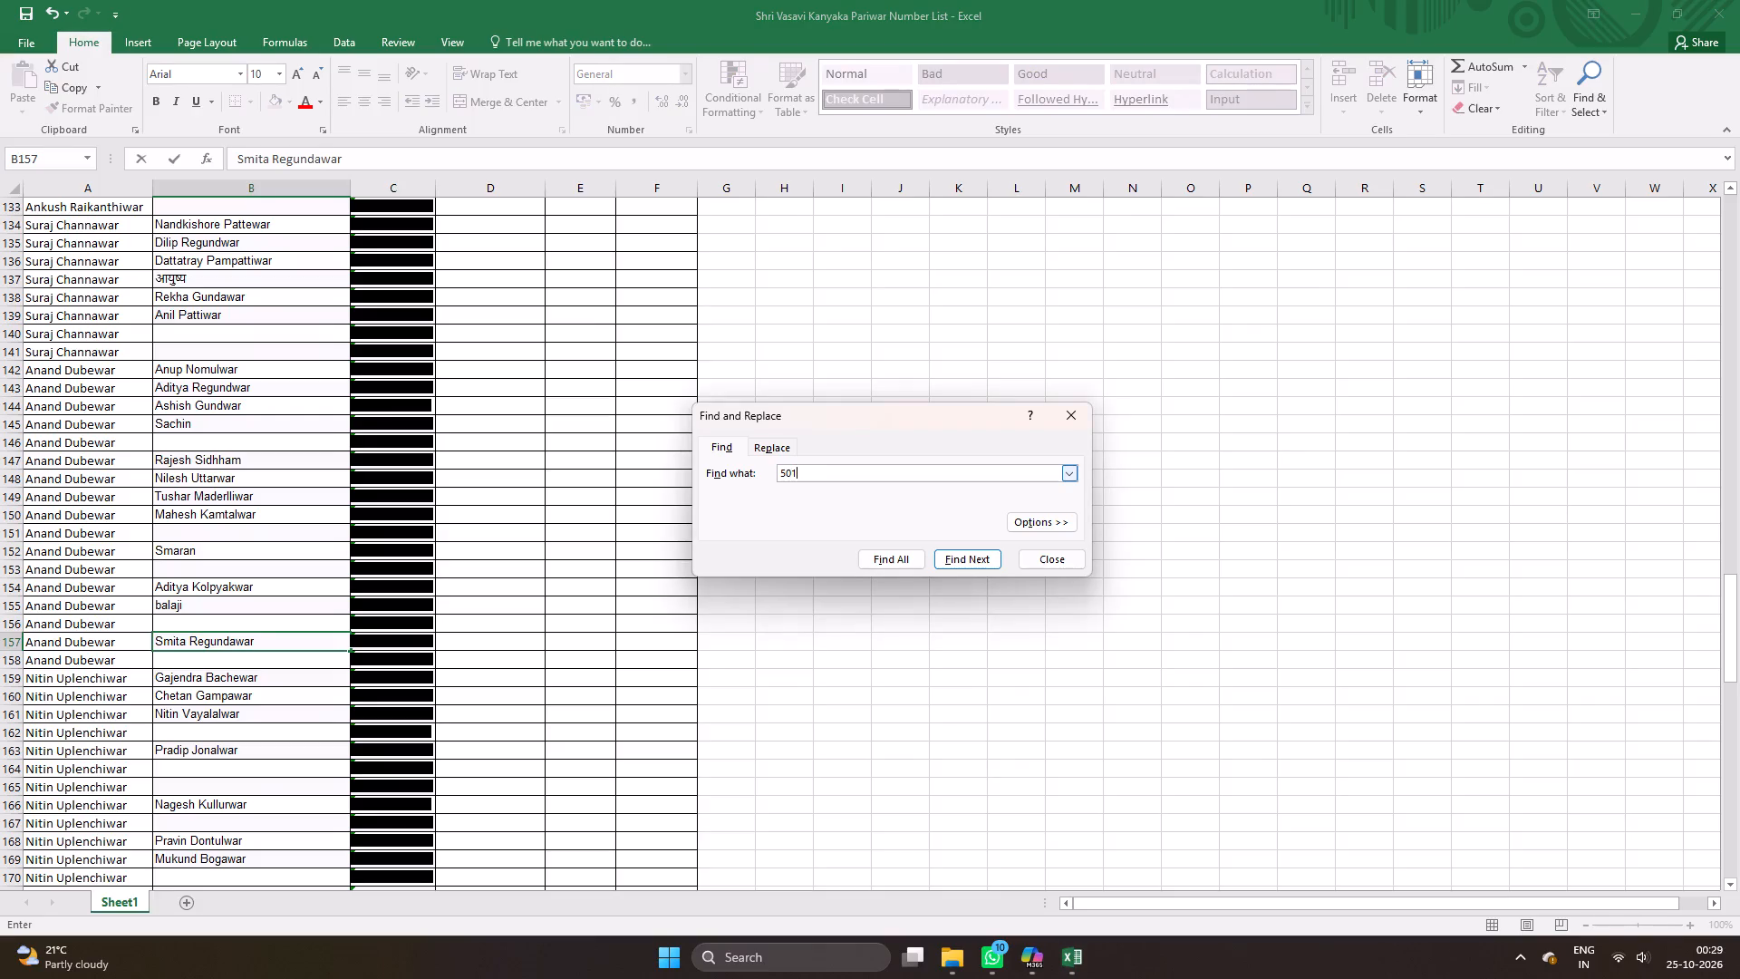
pyautogui.press('BackSpace')
pyautogui.press('BackSpace')
pyautogui.press('BackSpace')
pyautogui.press('BackSpace')
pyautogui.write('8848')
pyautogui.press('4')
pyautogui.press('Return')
pyautogui.click(243, 549)
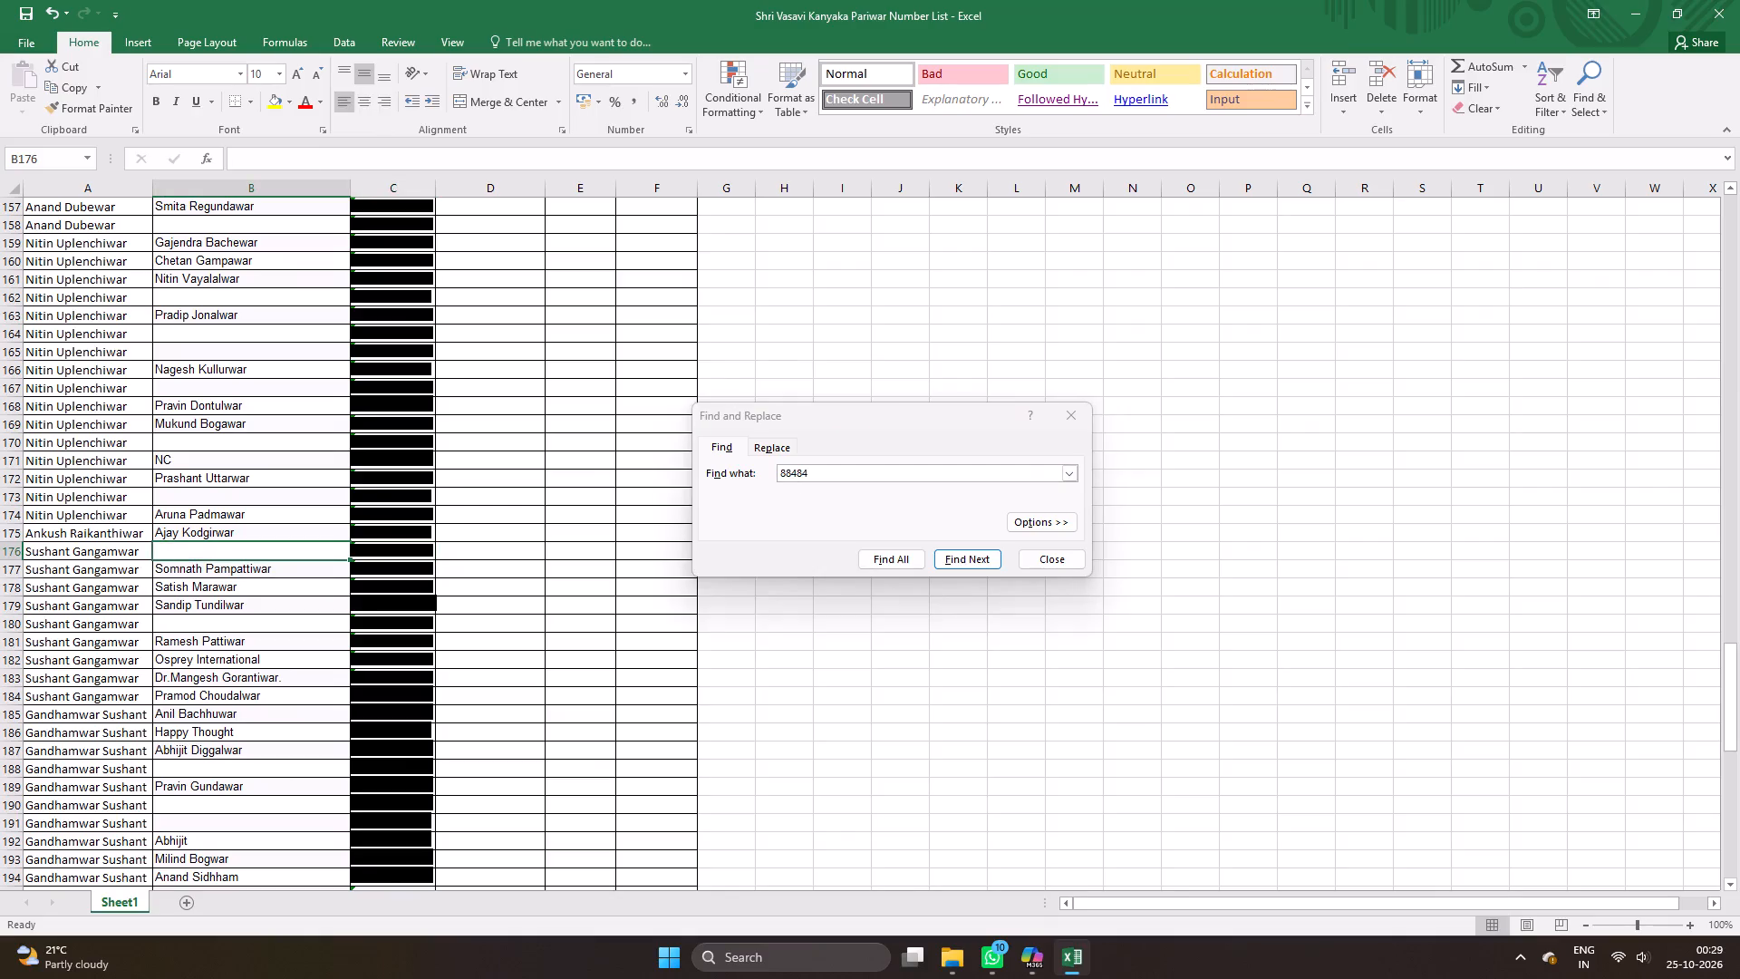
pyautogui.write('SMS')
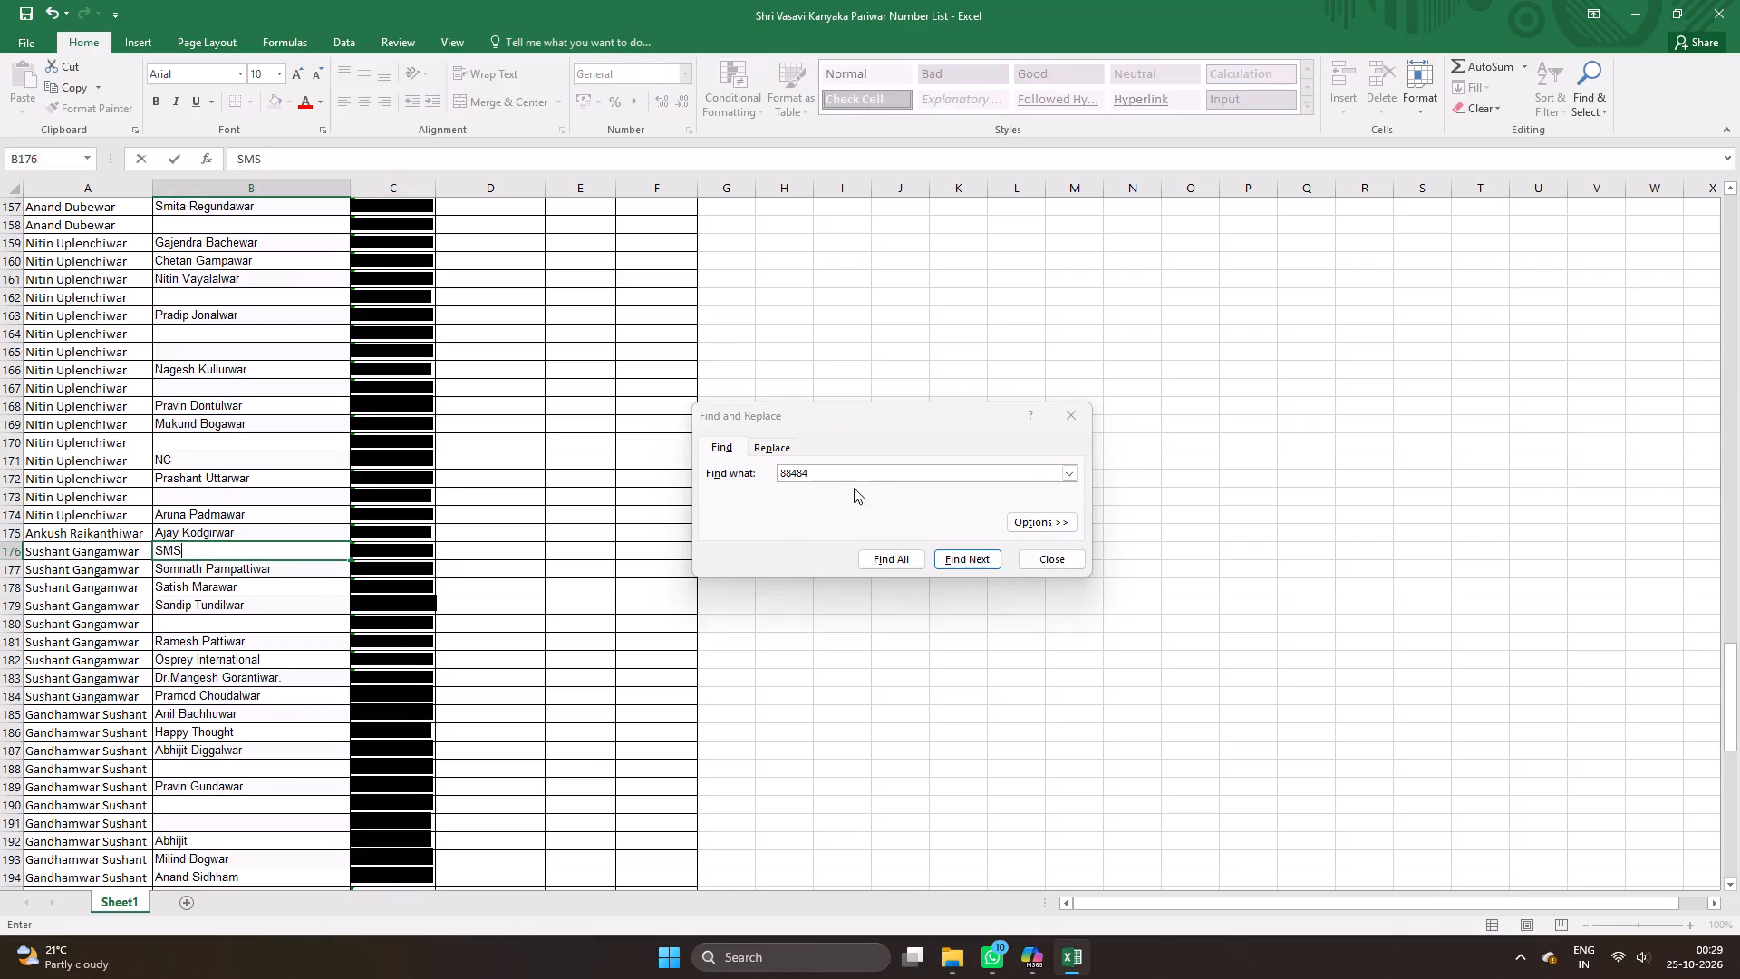
pyautogui.click(841, 467)
pyautogui.press('BackSpace')
pyautogui.press('BackSpace')
pyautogui.press('BackSpace')
pyautogui.press('BackSpace')
pyautogui.press('BackSpace')
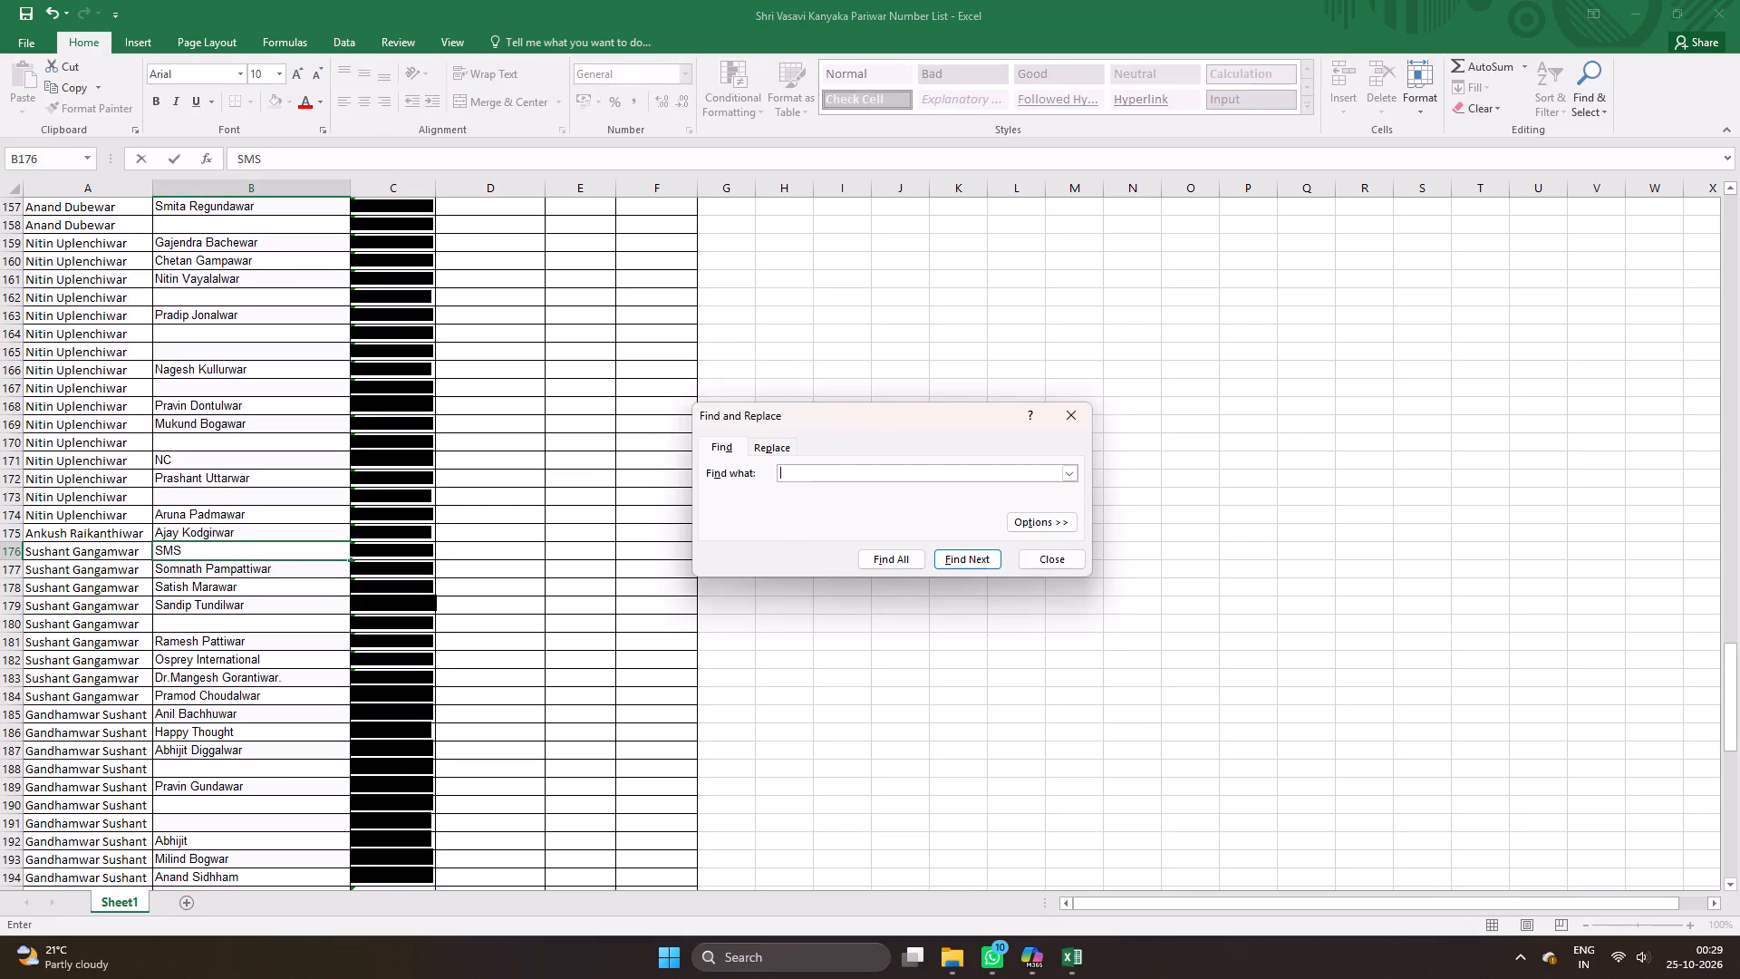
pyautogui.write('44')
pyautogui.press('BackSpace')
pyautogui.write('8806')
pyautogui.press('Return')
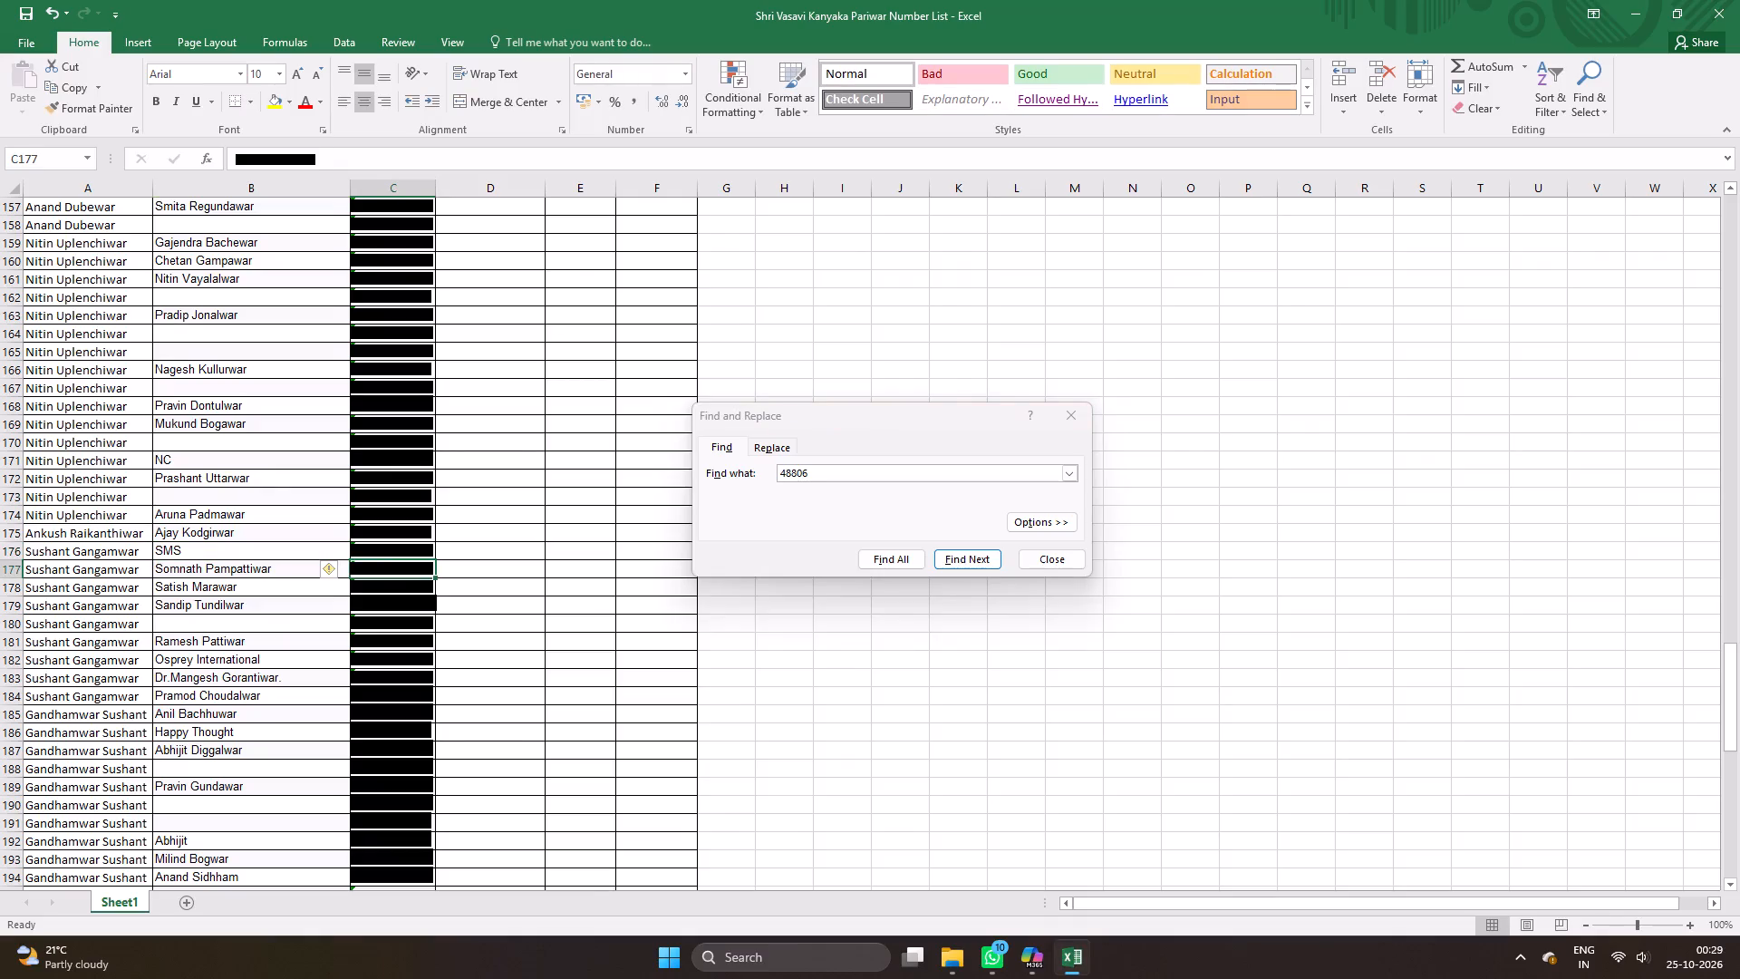
# Find the mobile number containing 81065 and enter "Stoney" as its contact name in B55.
pyautogui.click(829, 476)
pyautogui.press('BackSpace')
pyautogui.press('BackSpace')
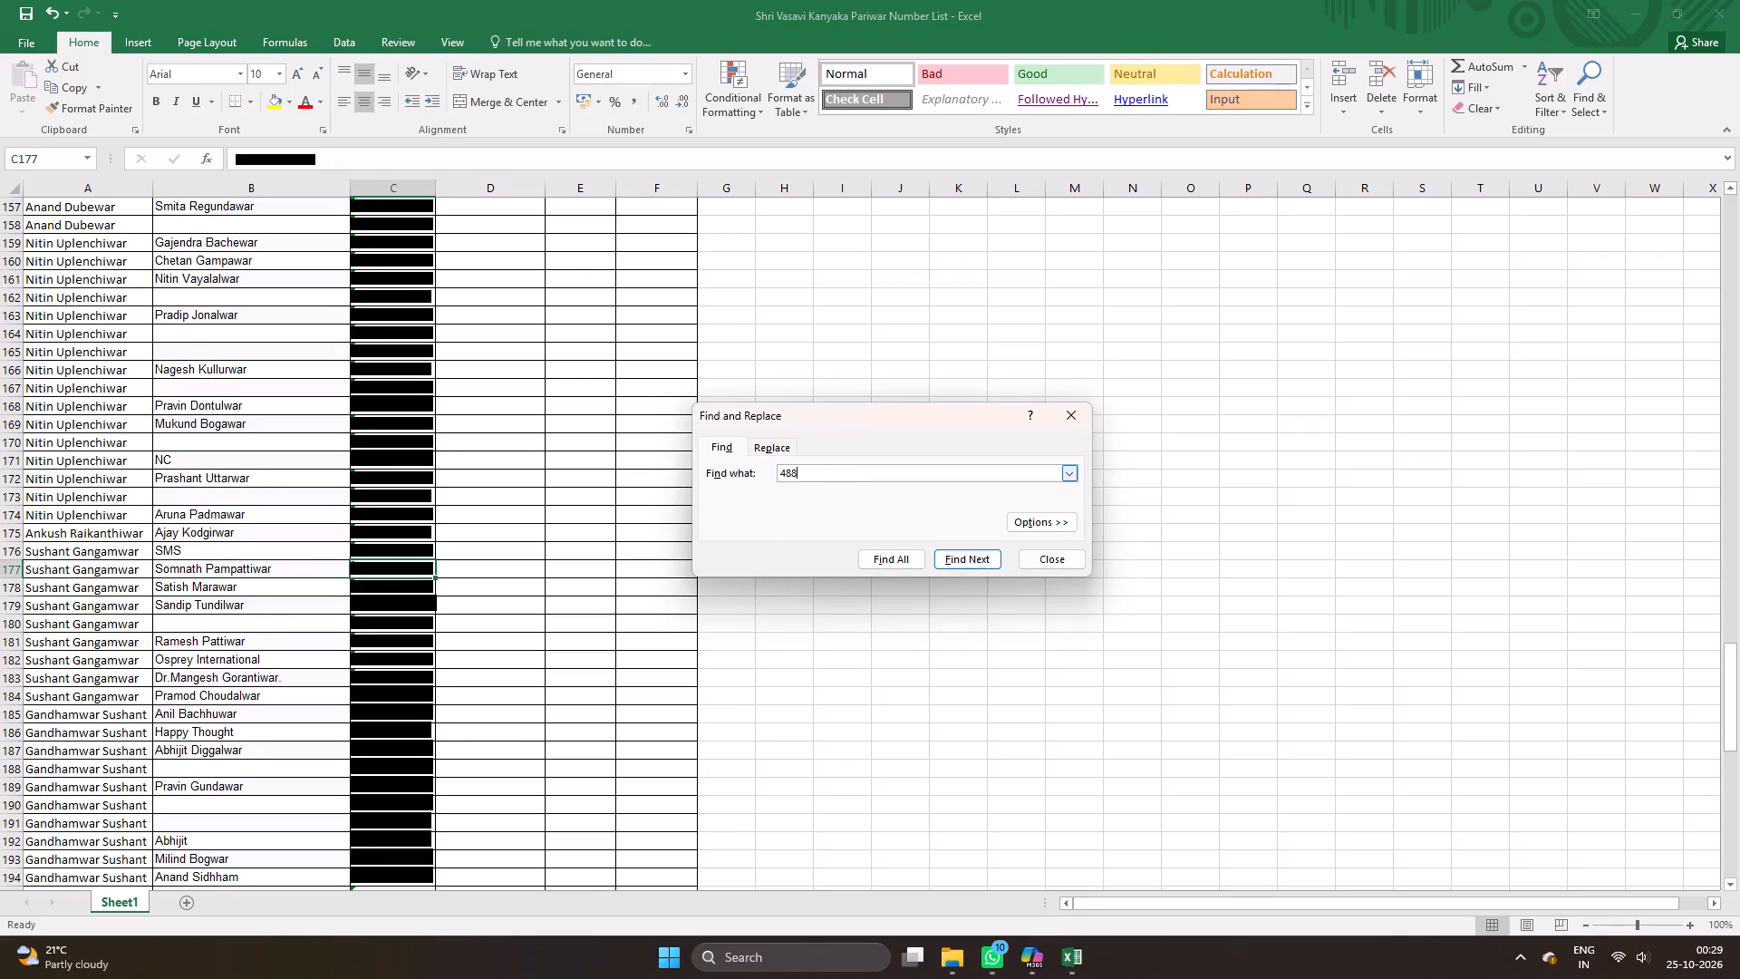
pyautogui.press('BackSpace')
pyautogui.press('BackSpace')
pyautogui.press('BackSpace')
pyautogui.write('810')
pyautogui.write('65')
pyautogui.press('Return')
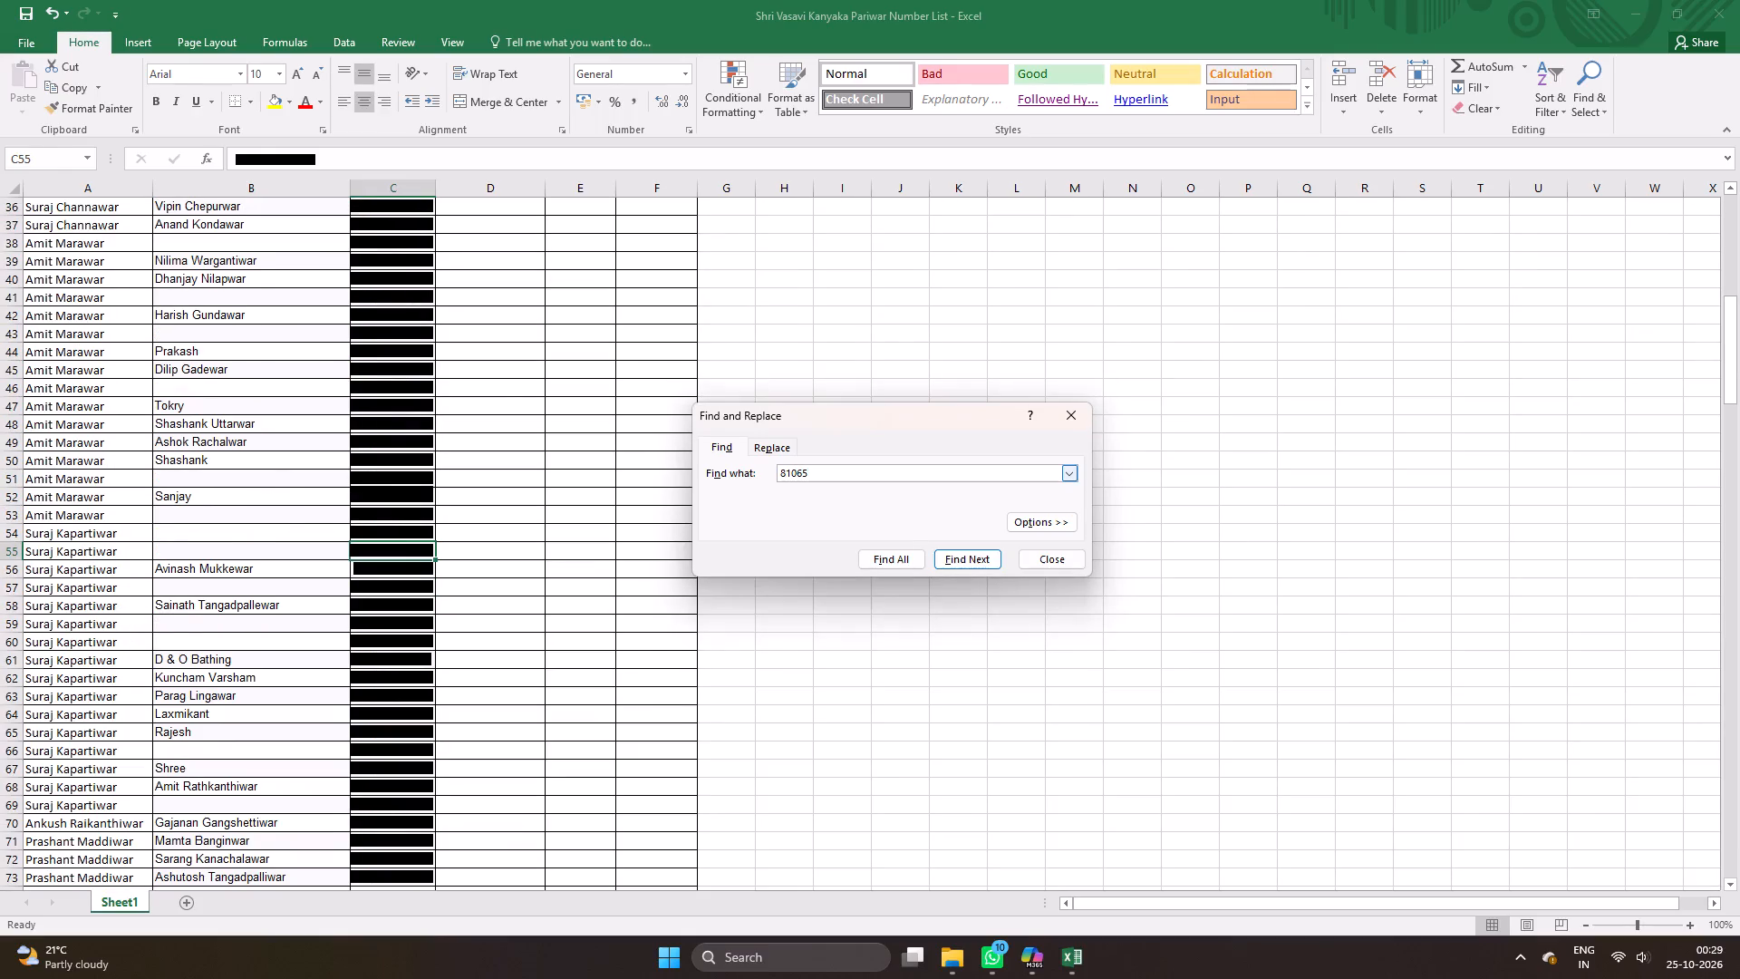
pyautogui.click(204, 557)
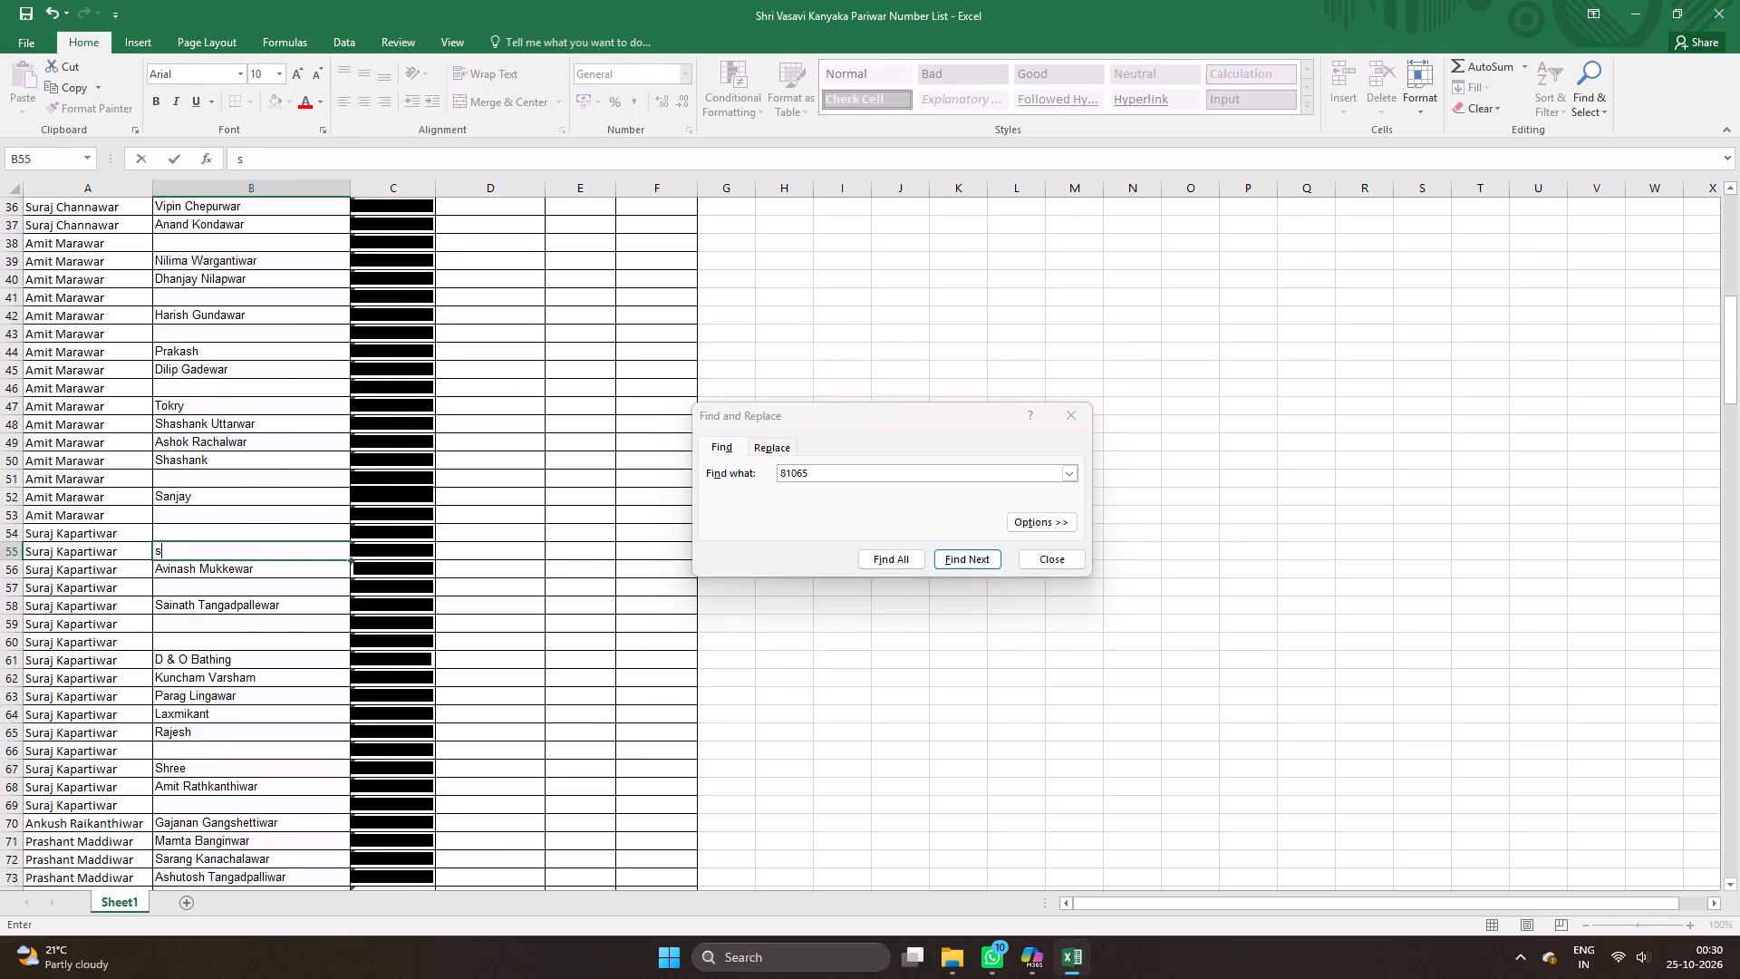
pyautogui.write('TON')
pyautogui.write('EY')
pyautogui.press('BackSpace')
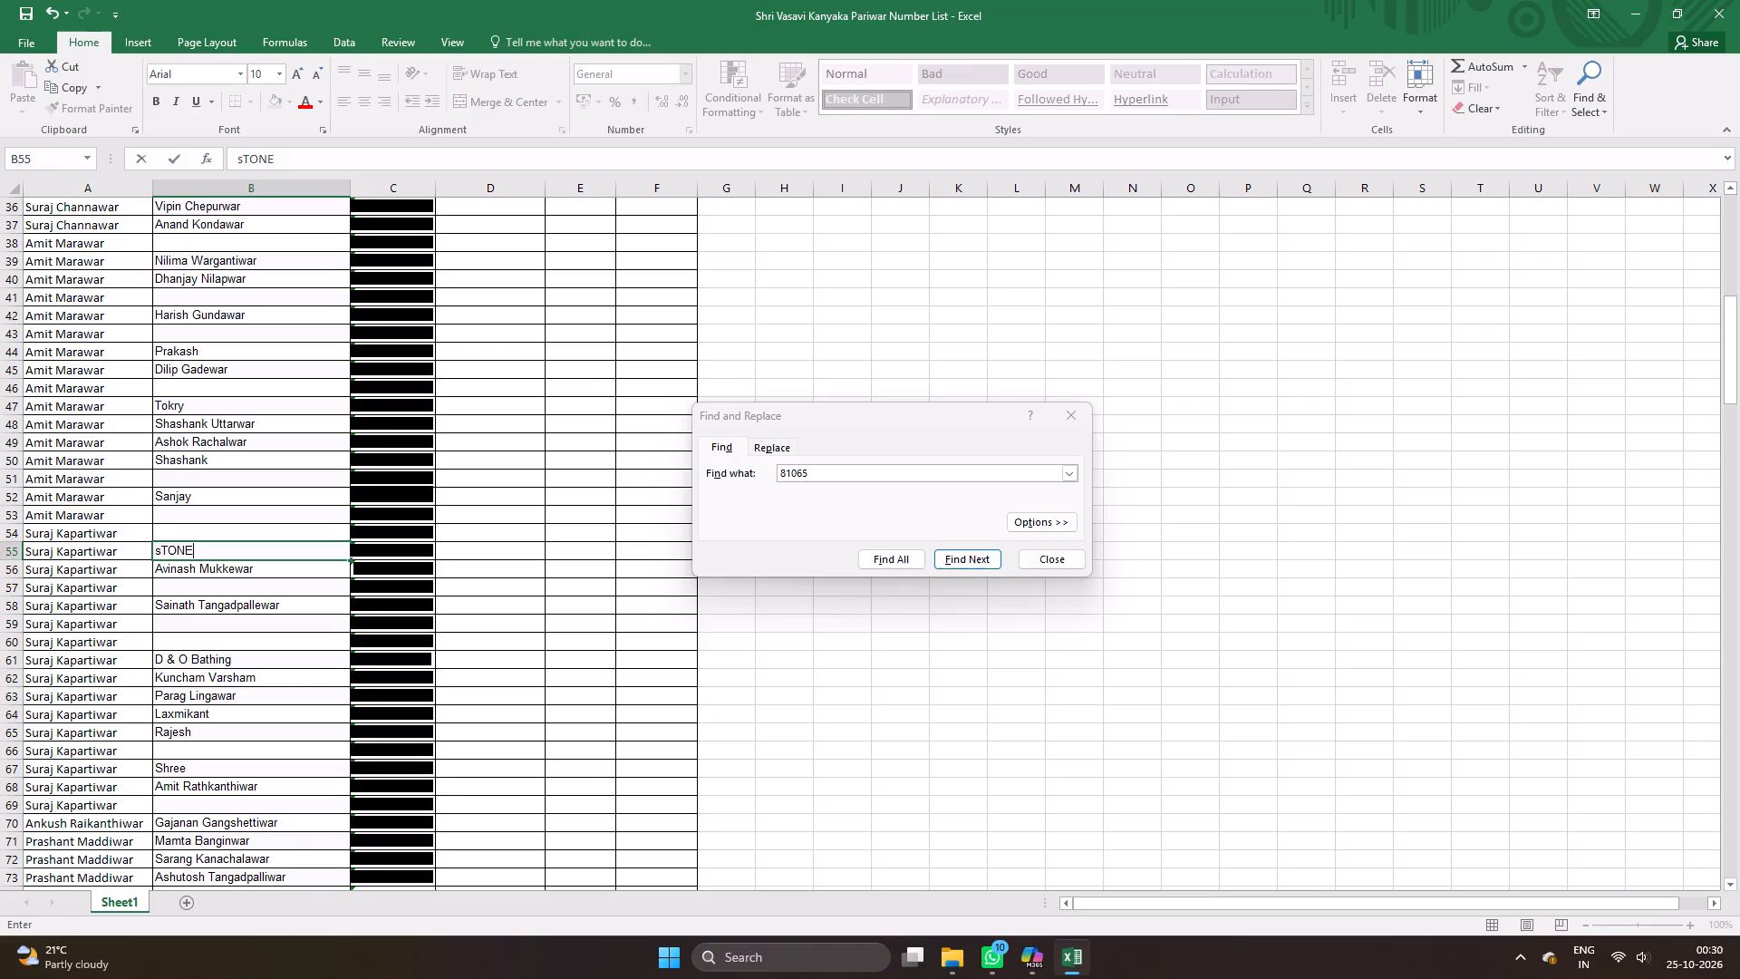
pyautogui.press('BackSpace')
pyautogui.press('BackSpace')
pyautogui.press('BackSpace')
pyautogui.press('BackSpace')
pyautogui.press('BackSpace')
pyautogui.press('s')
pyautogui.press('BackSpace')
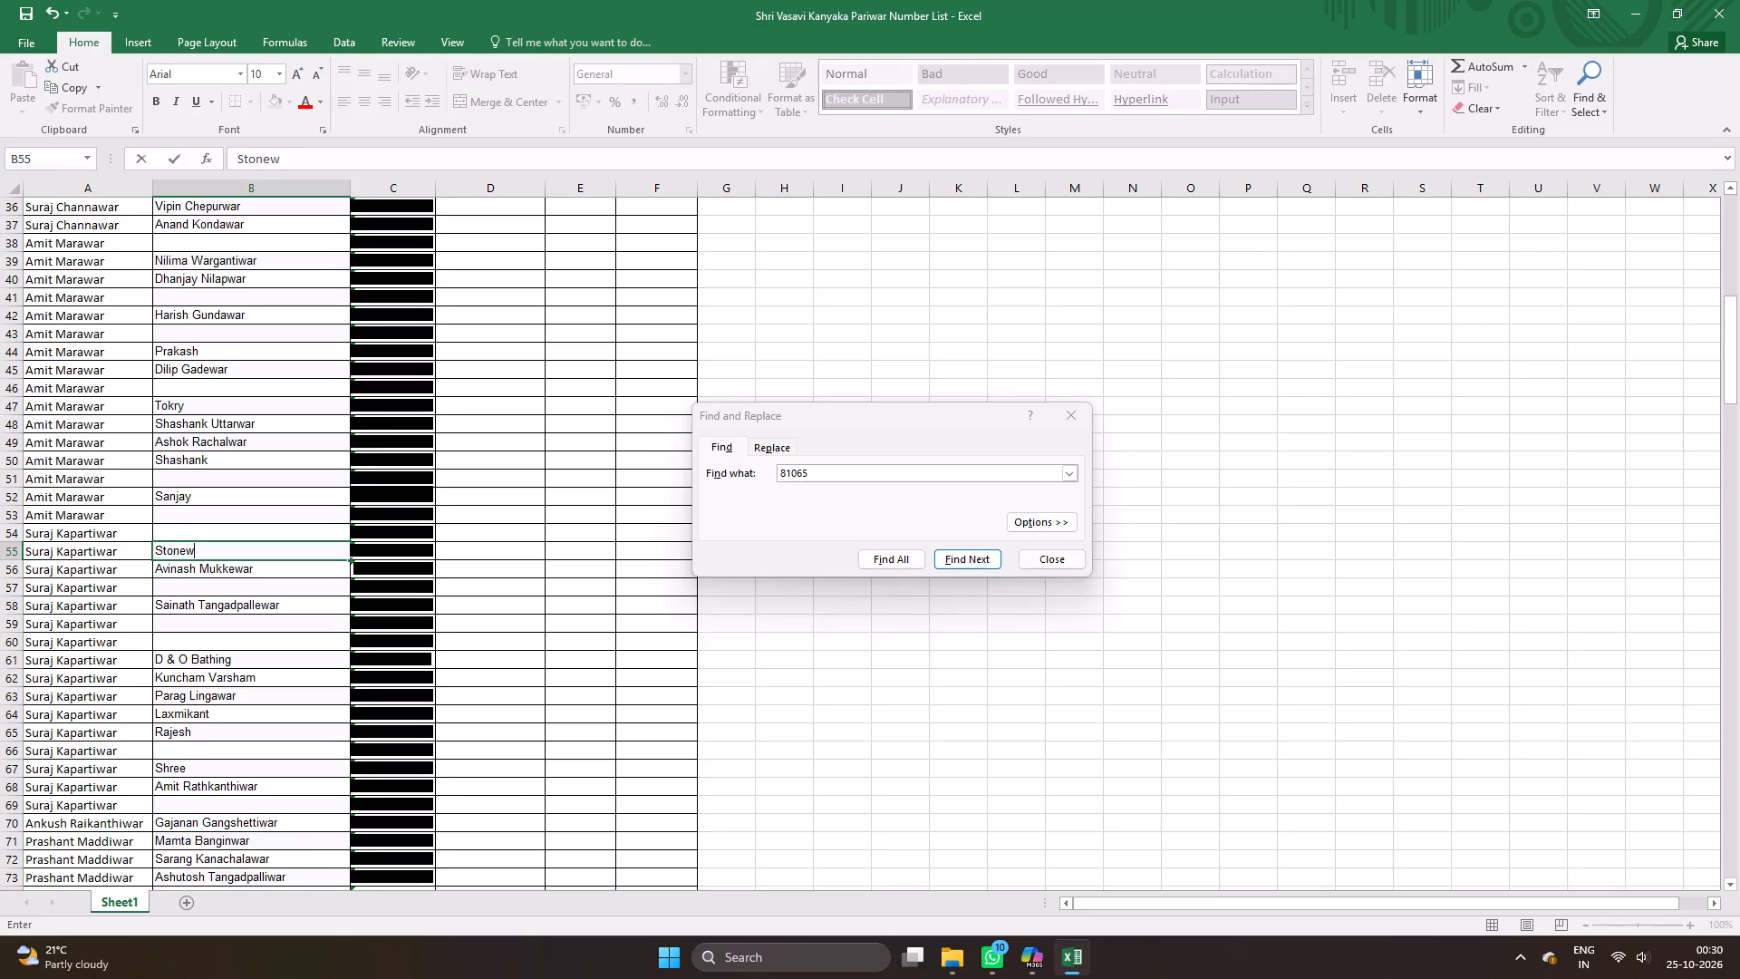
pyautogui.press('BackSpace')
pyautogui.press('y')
# Find the mobile number containing 79780 and enter "Subodh" as its contact name in B180.
pyautogui.click(829, 480)
pyautogui.press('BackSpace')
pyautogui.press('BackSpace')
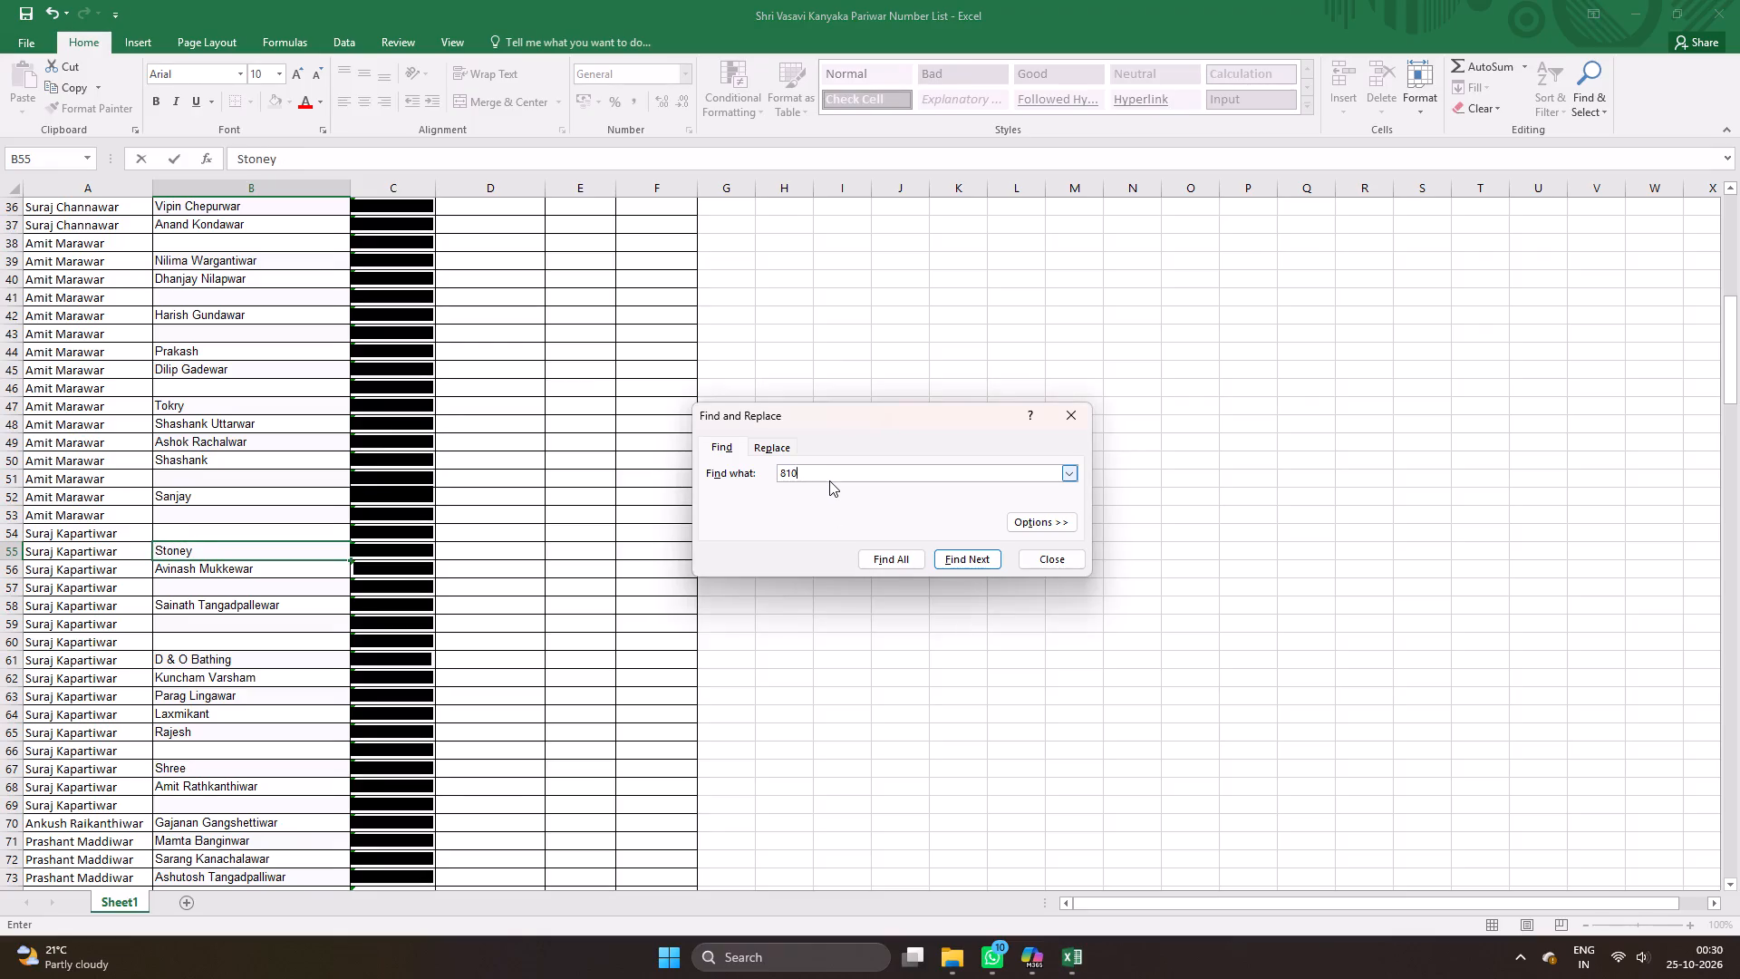
pyautogui.press('BackSpace')
pyautogui.press('BackSpace')
pyautogui.press('BackSpace')
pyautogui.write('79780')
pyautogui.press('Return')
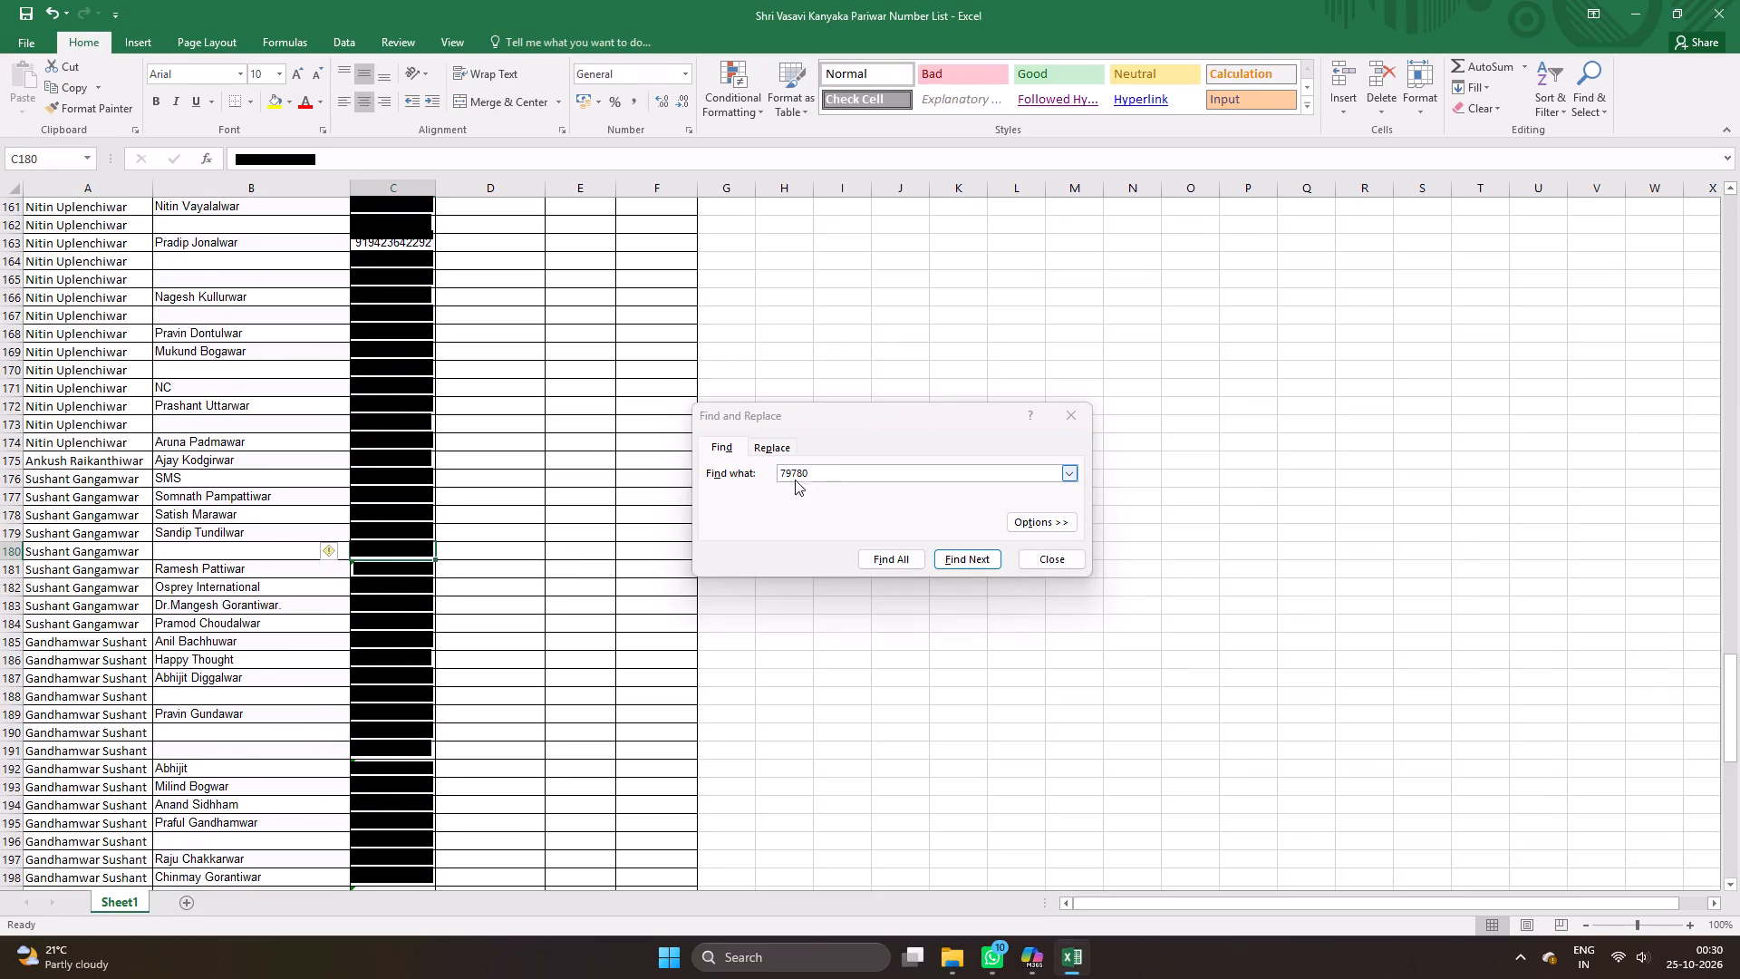
pyautogui.click(158, 552)
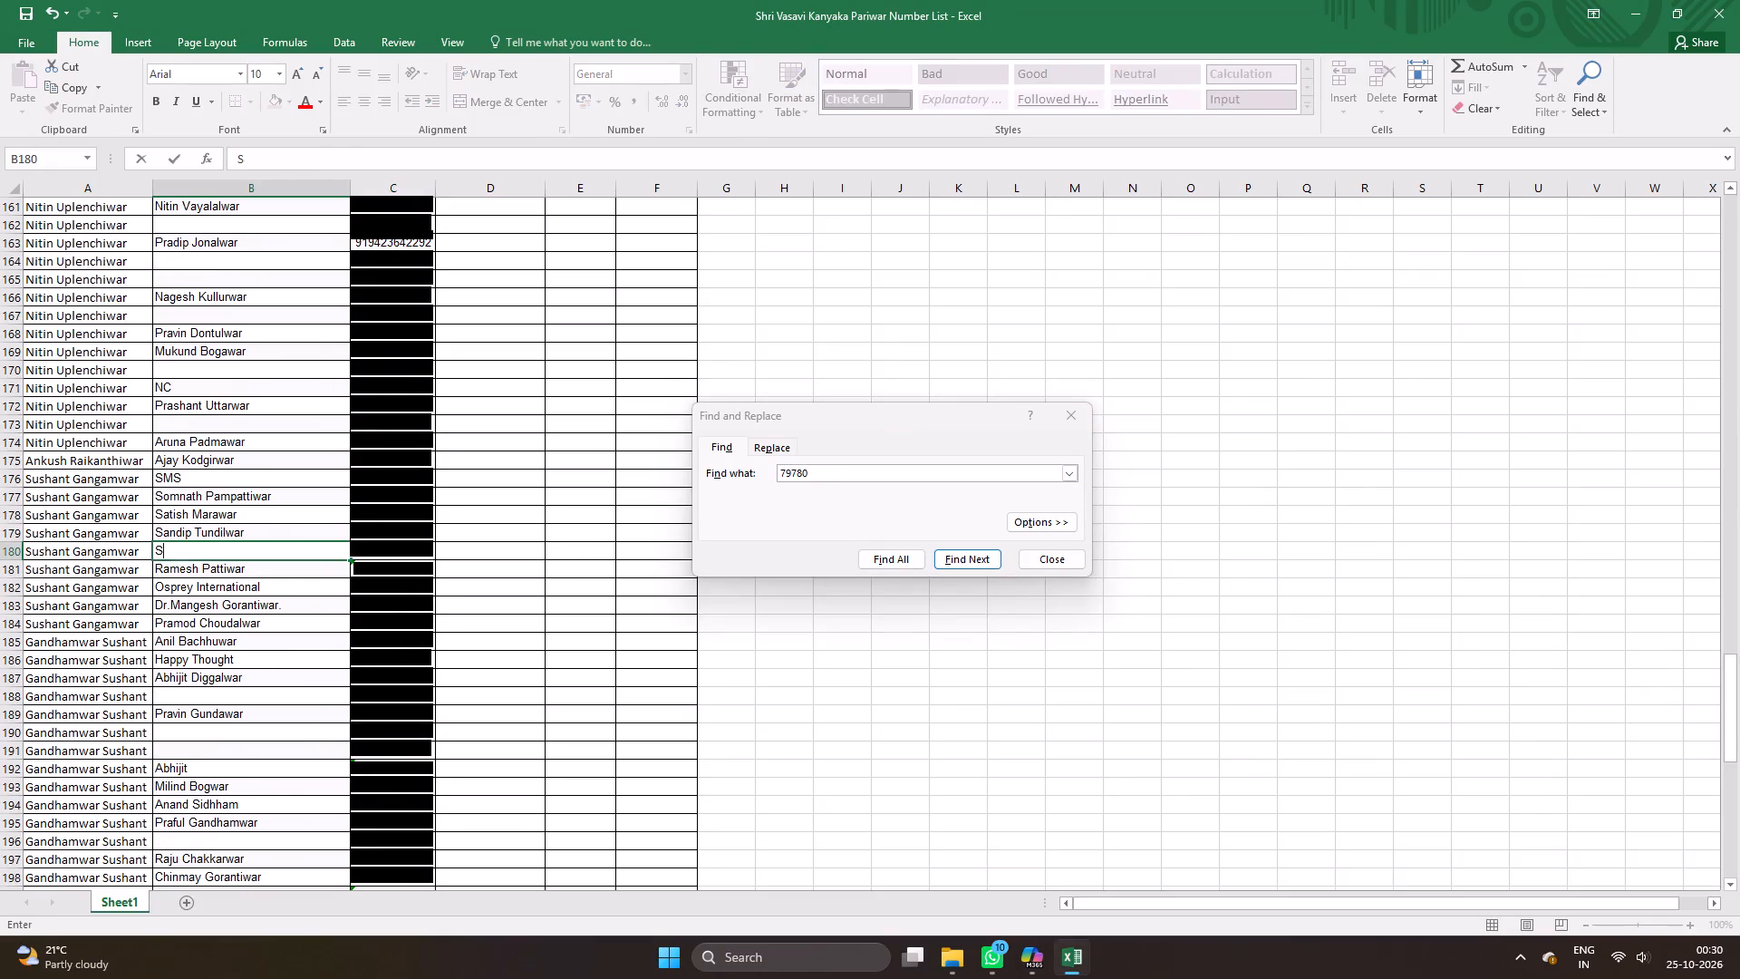
pyautogui.press('BackSpace')
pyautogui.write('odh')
# Find the mobile number containing 19195 and enter the contact's full name beside it in B119.
pyautogui.click(837, 477)
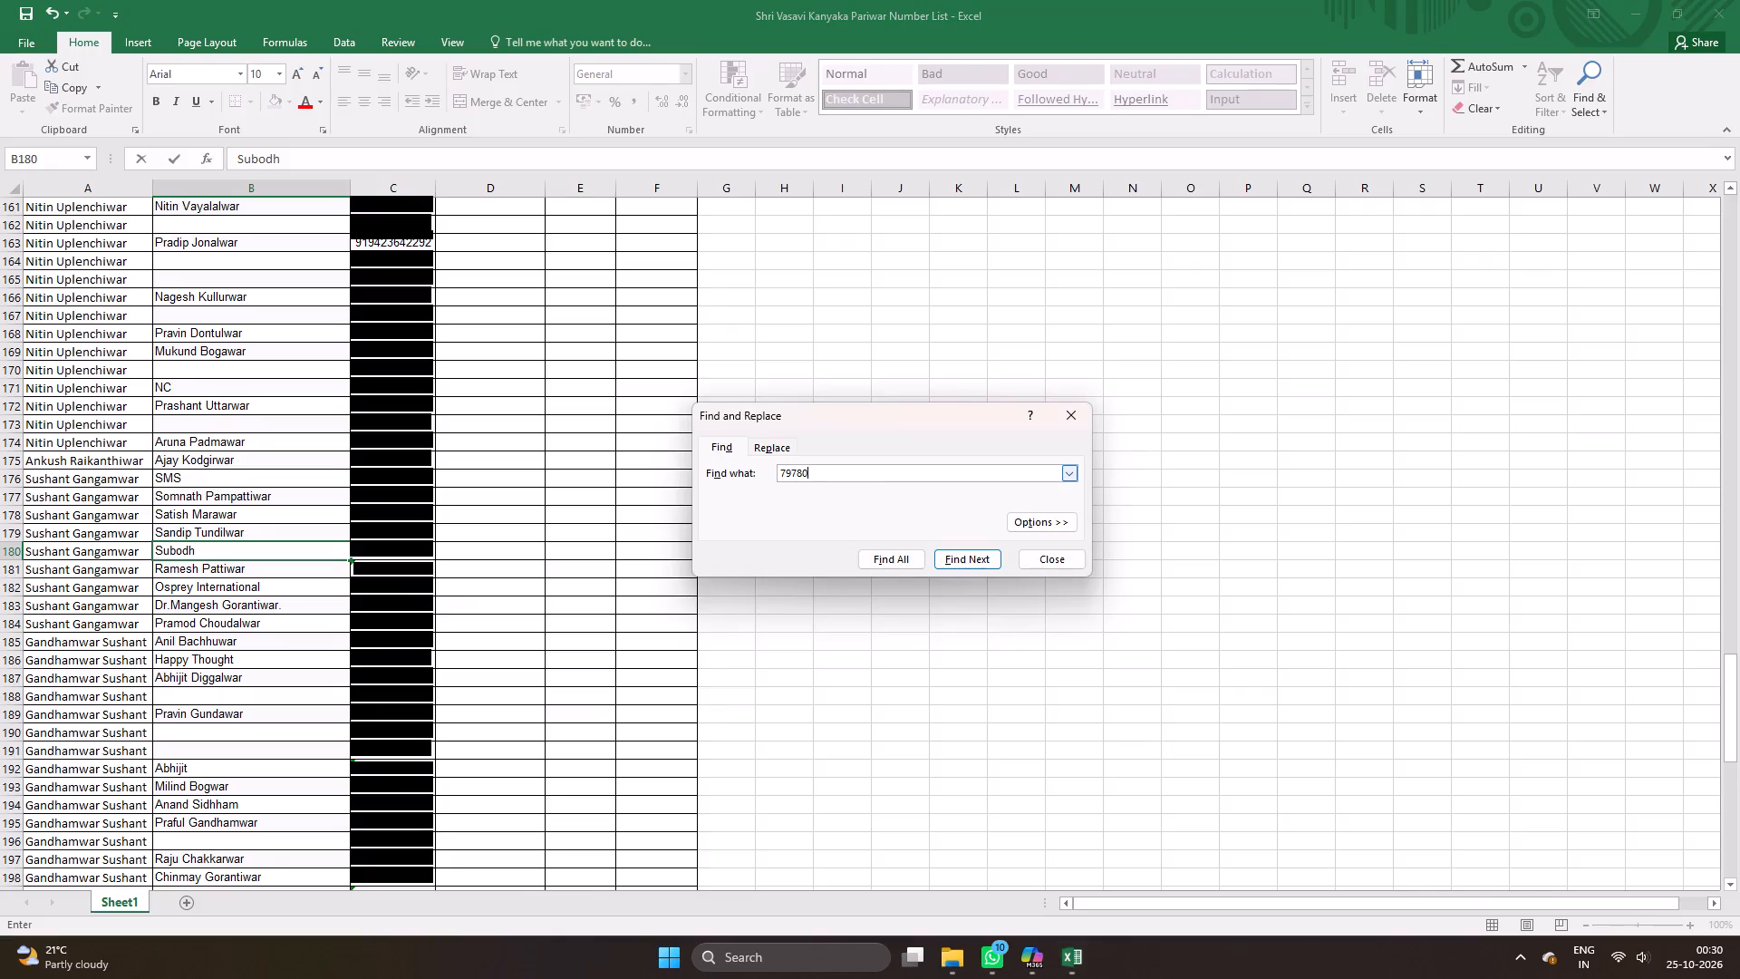
pyautogui.press('BackSpace')
pyautogui.press('BackSpace')
pyautogui.press('BackSpace')
pyautogui.press('BackSpace')
pyautogui.press('BackSpace')
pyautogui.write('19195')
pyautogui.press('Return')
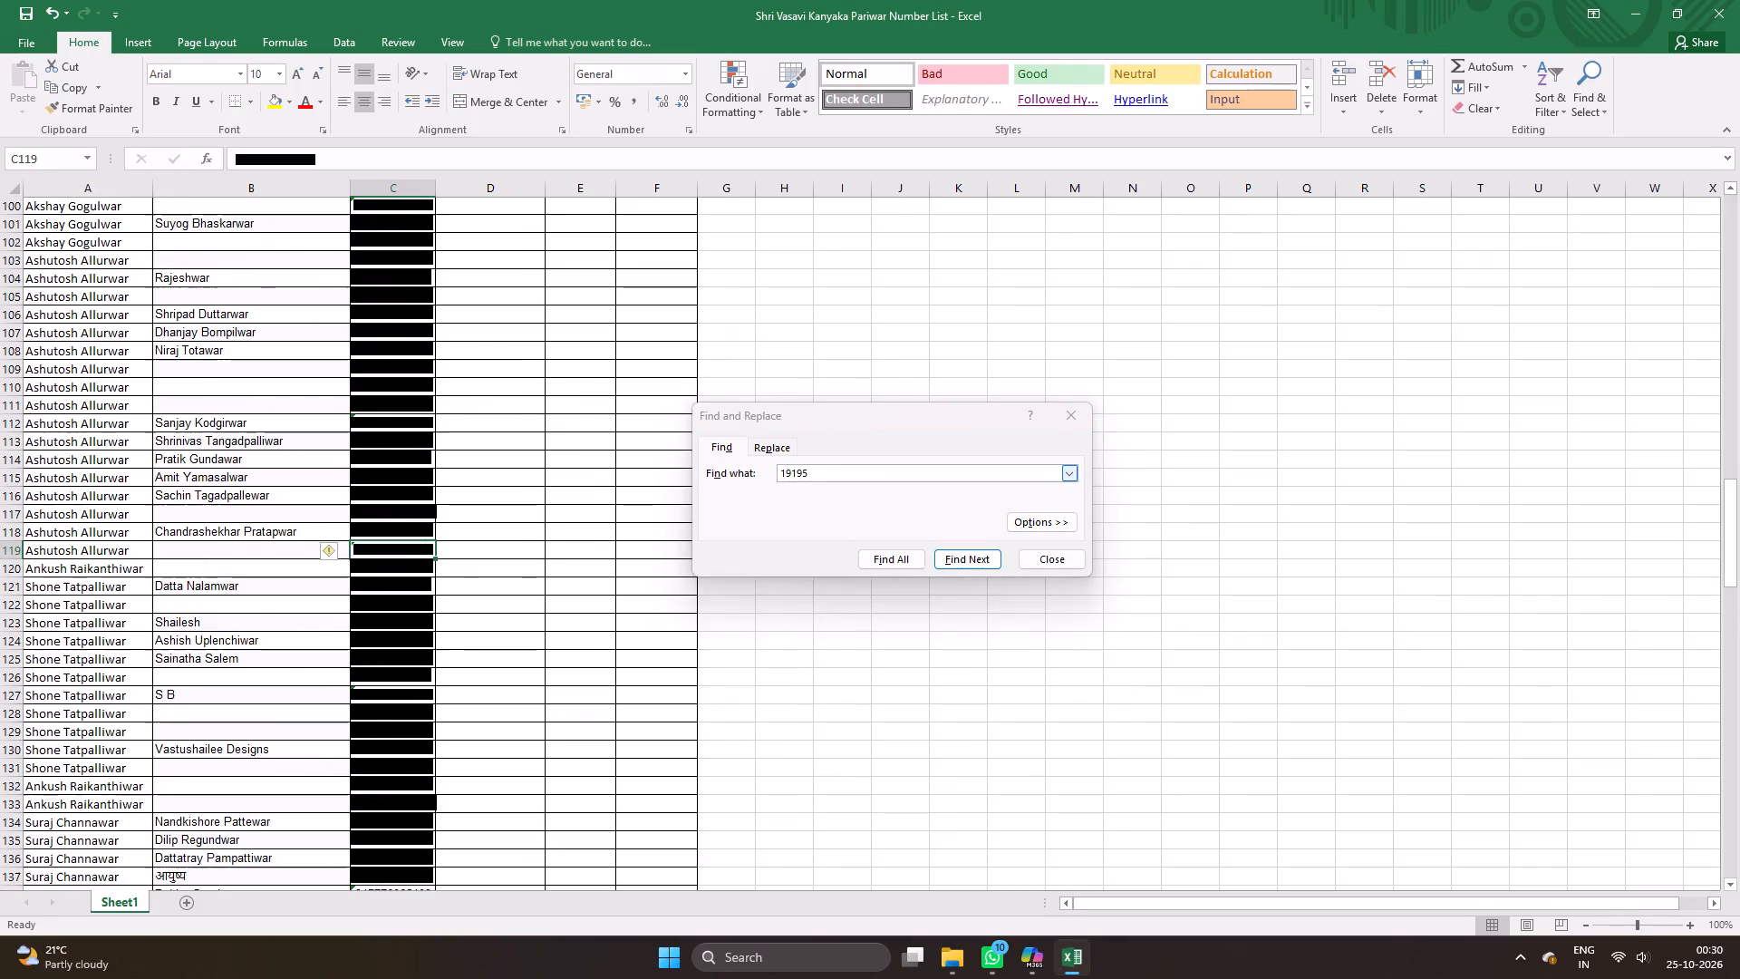
pyautogui.click(210, 543)
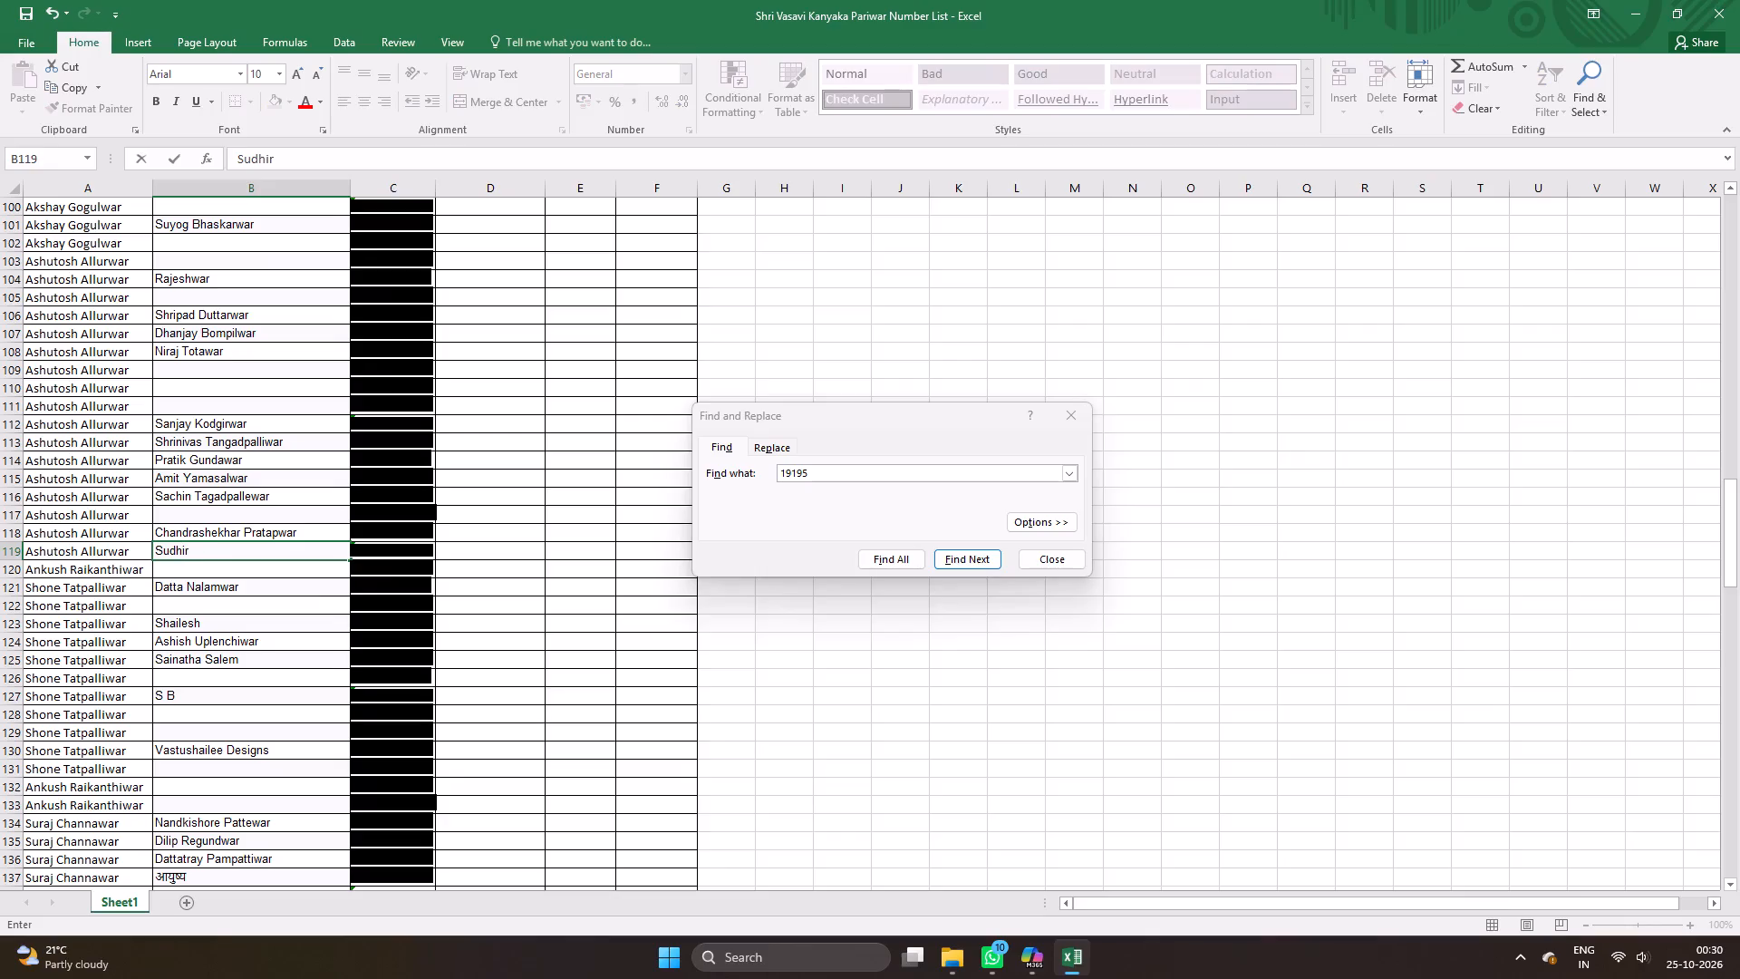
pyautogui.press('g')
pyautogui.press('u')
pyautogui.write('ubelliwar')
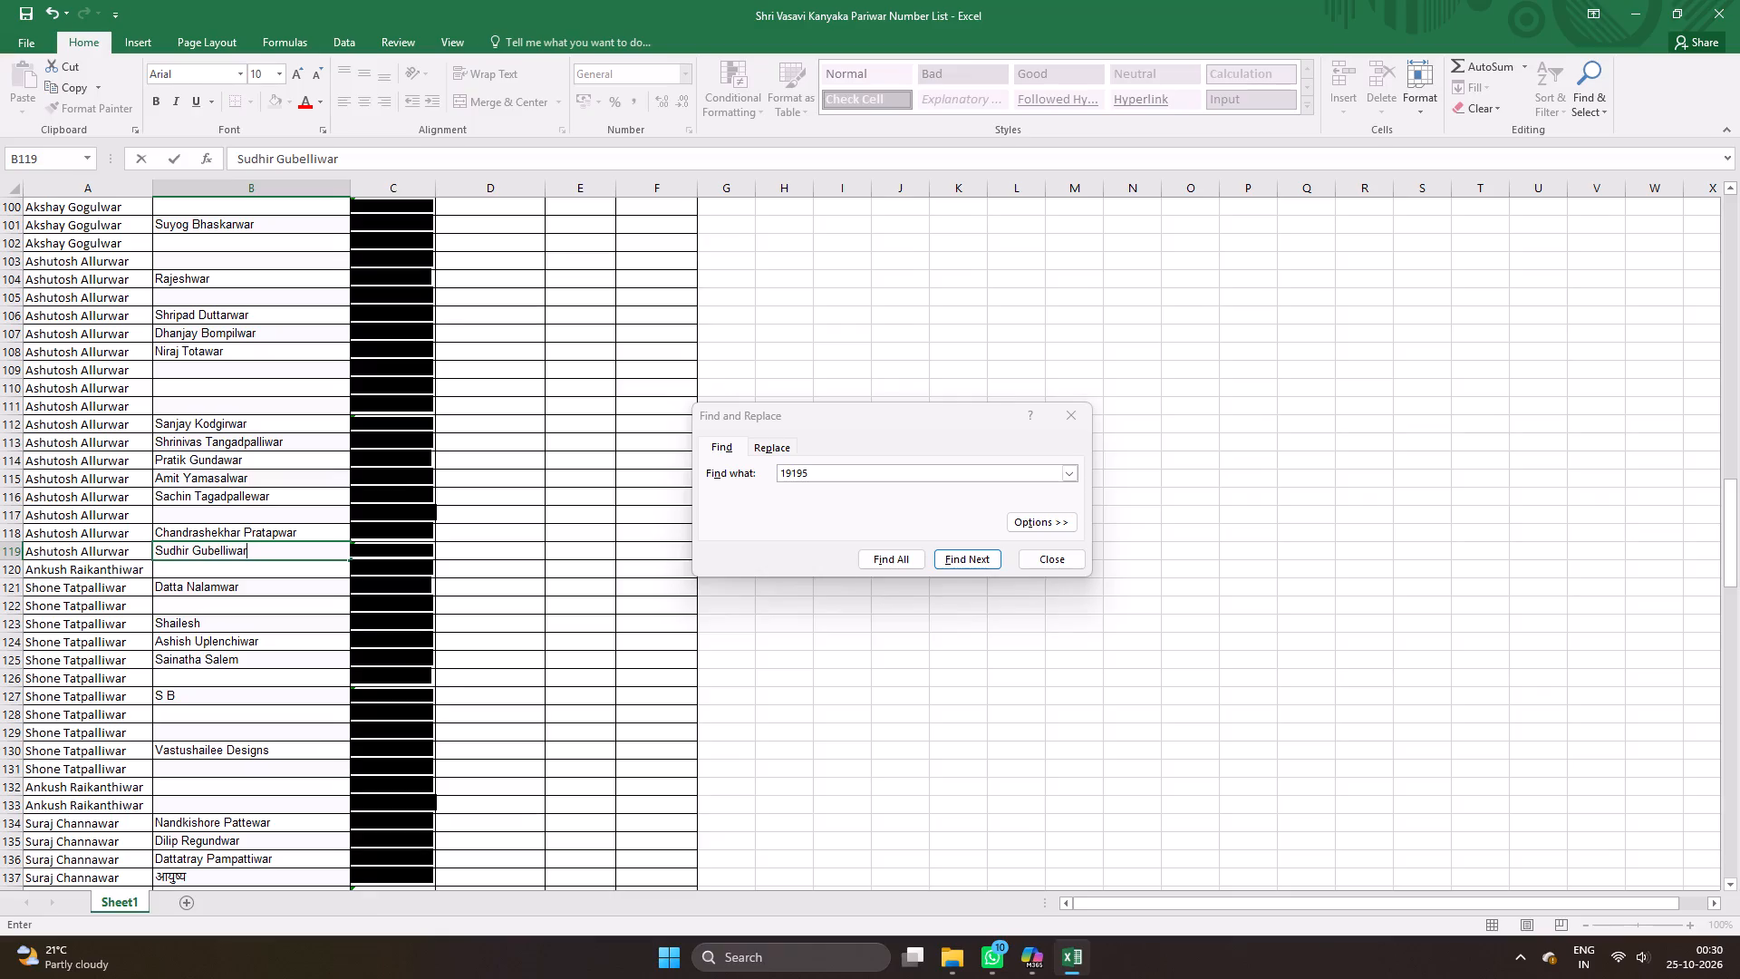
# Find the mobile number containing 00730 and enter the contact's full name beside it in B74.
pyautogui.click(835, 439)
pyautogui.press('BackSpace')
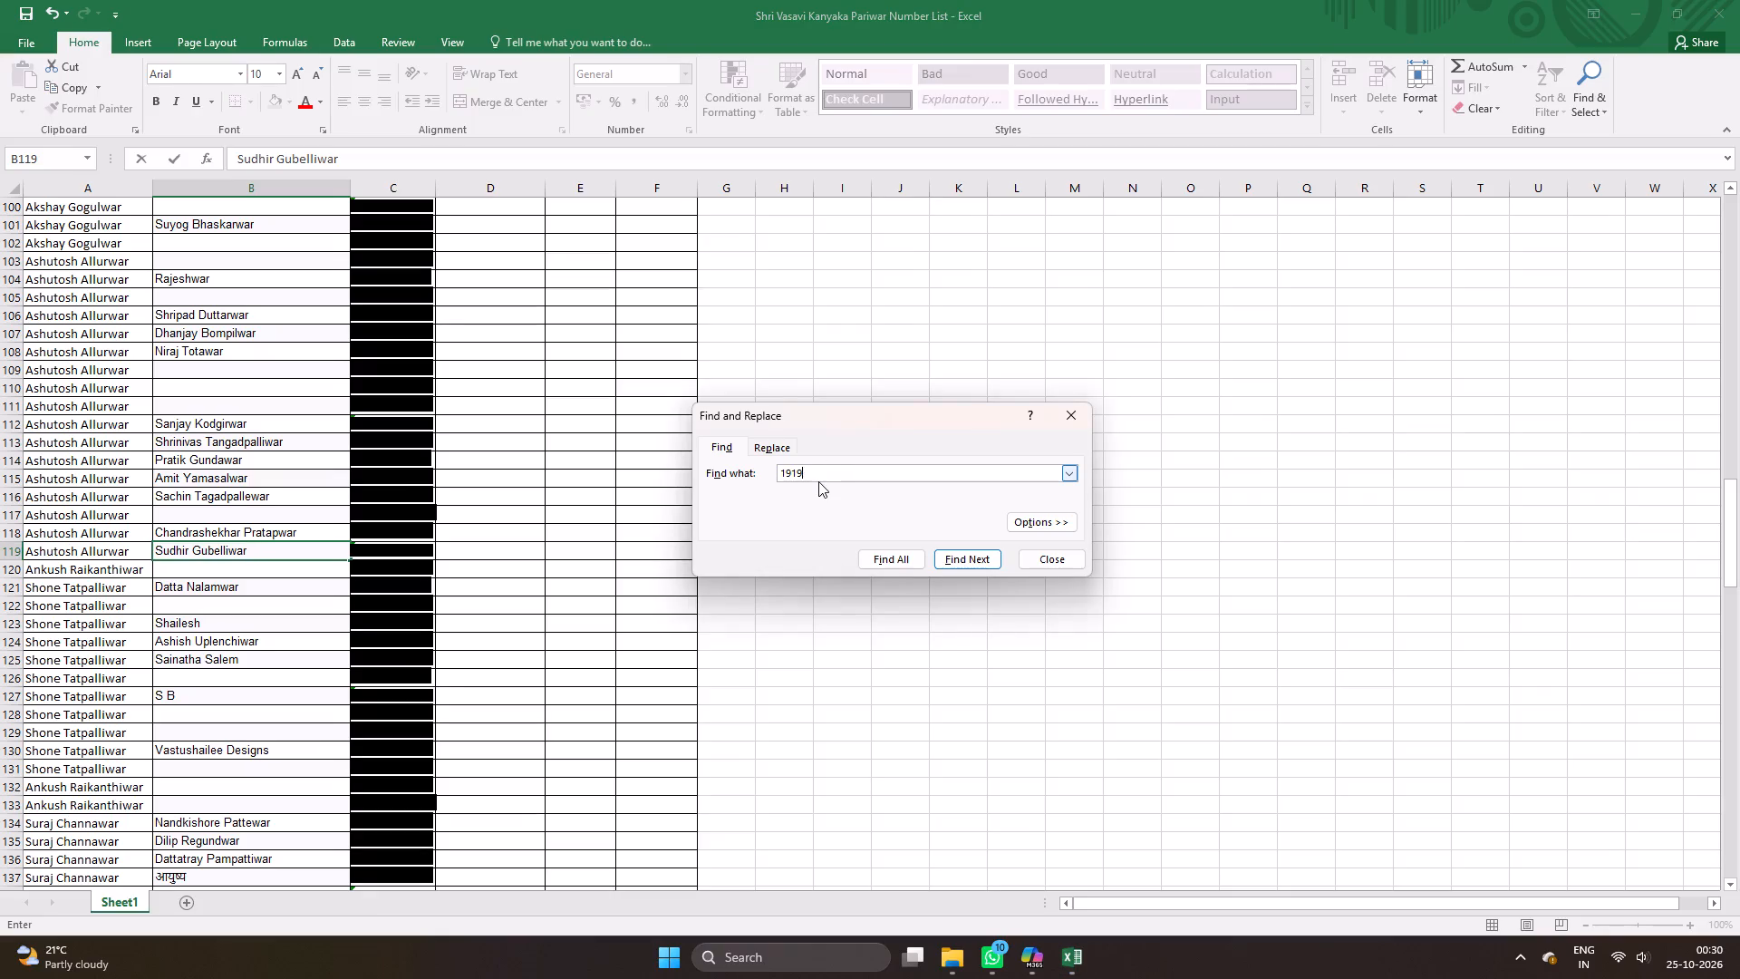
pyautogui.press('BackSpace')
pyautogui.press('BackSpace')
pyautogui.press('BackSpace')
pyautogui.press('BackSpace')
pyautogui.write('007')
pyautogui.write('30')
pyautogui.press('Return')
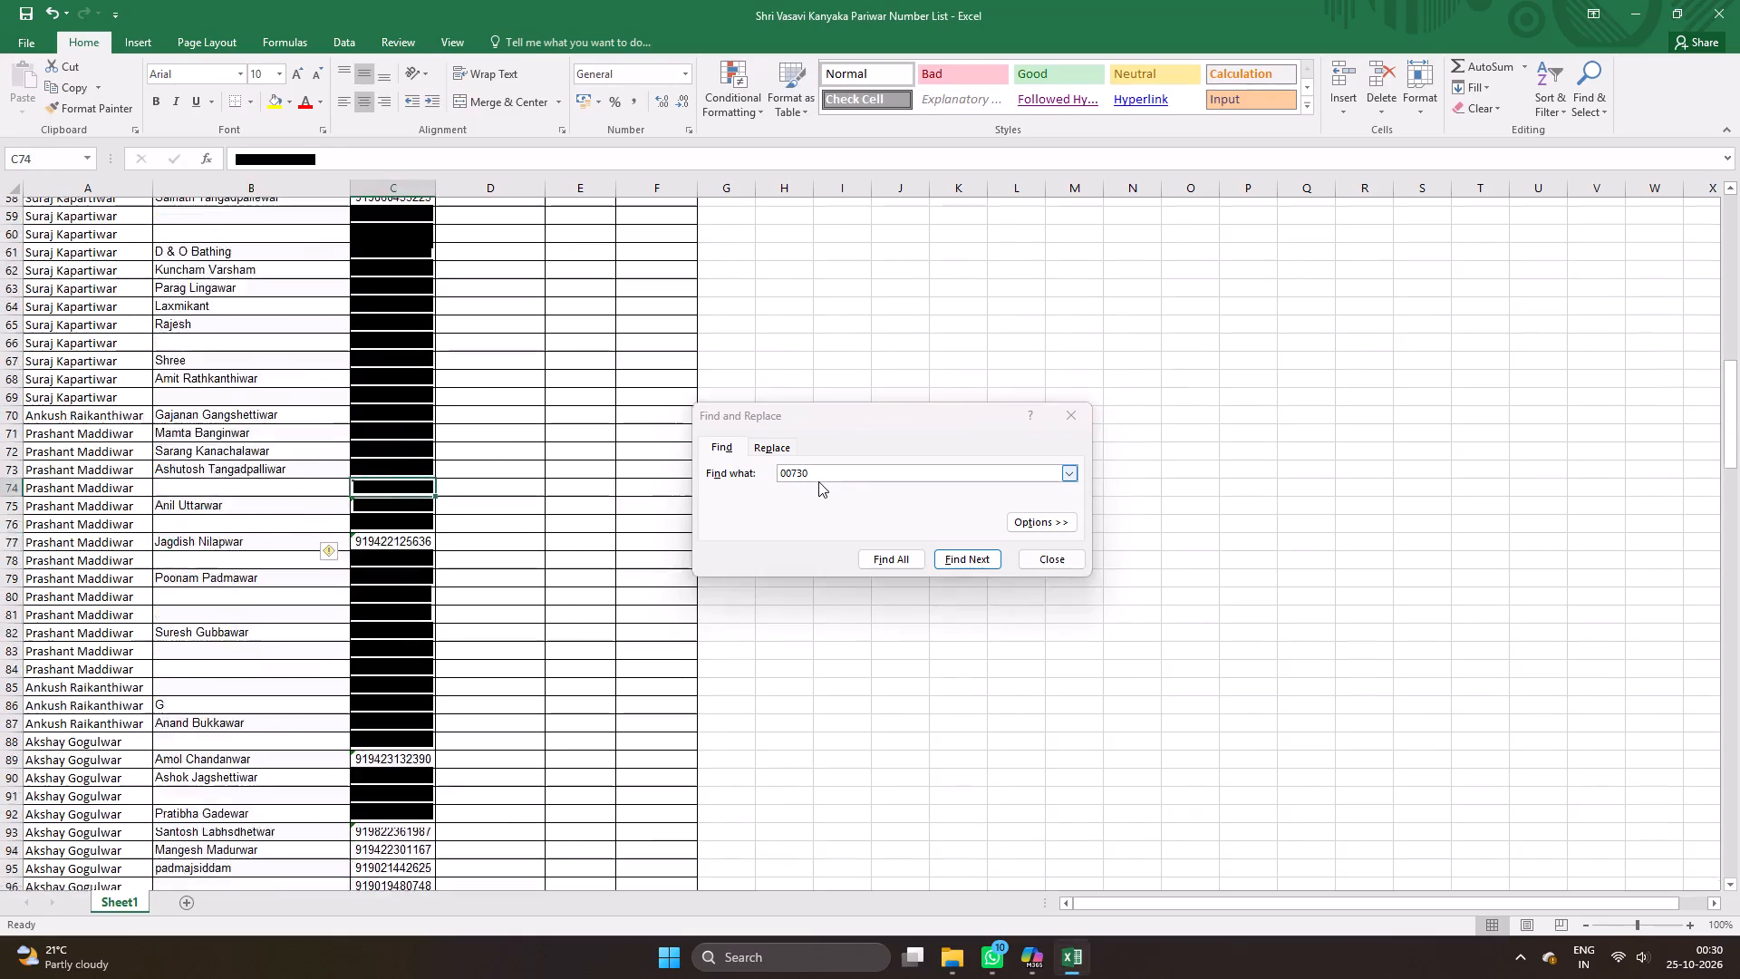
pyautogui.click(169, 553)
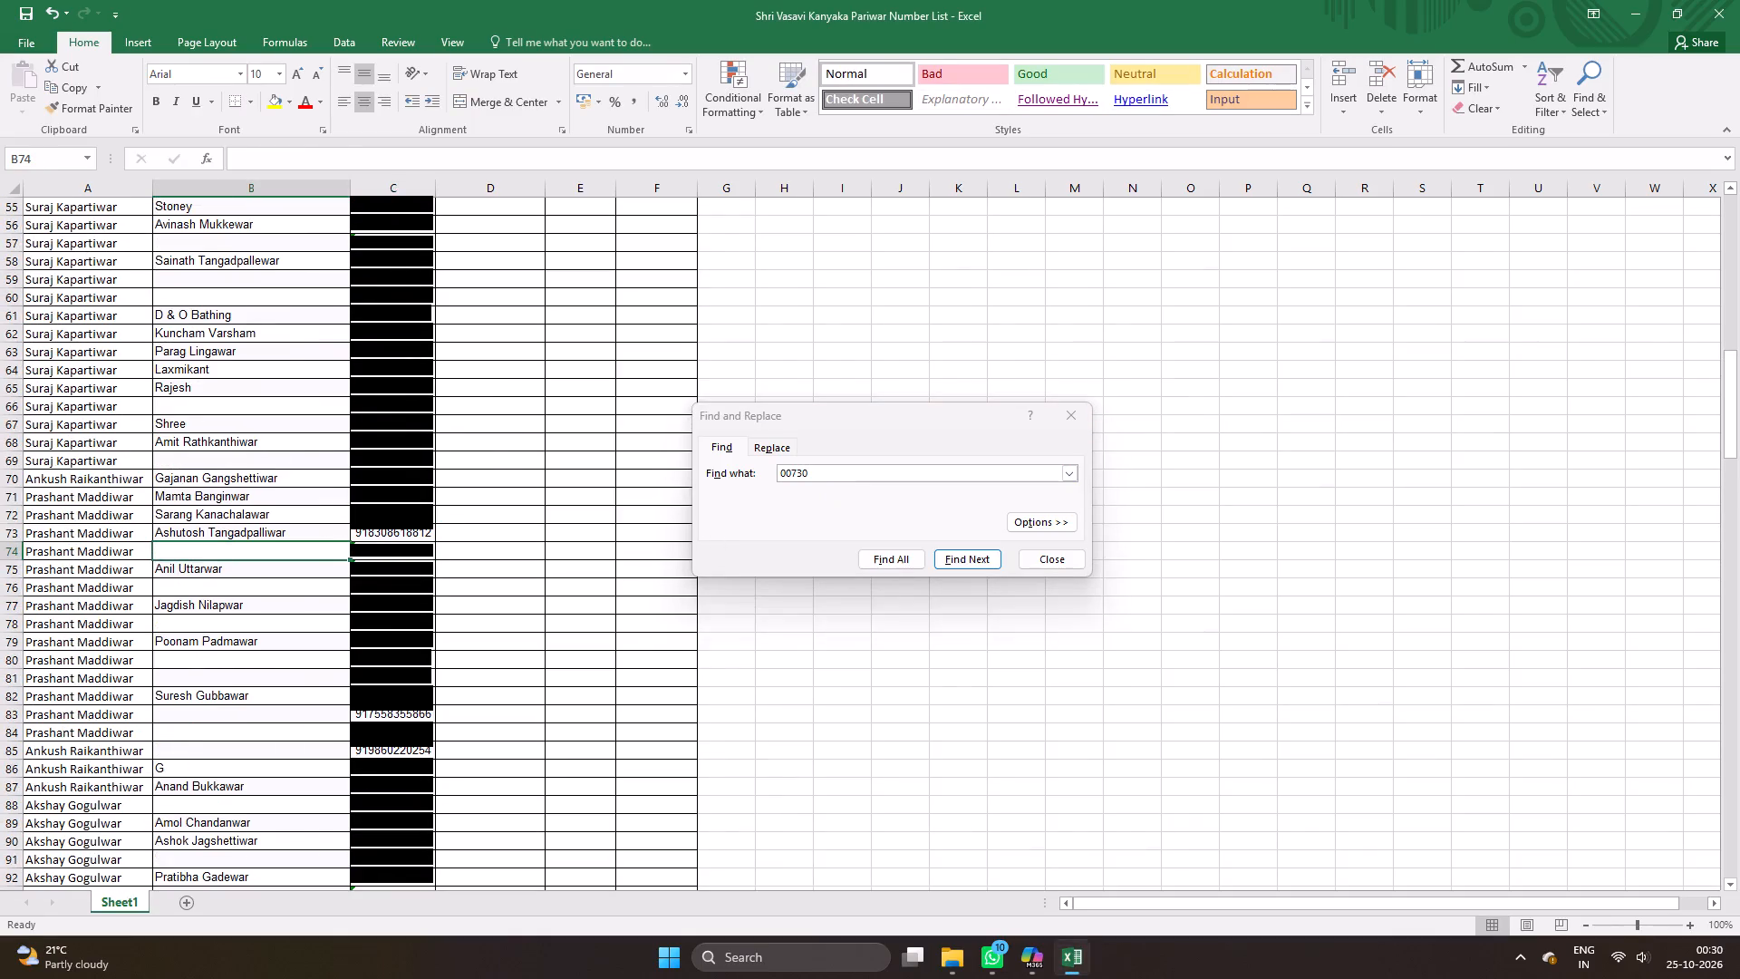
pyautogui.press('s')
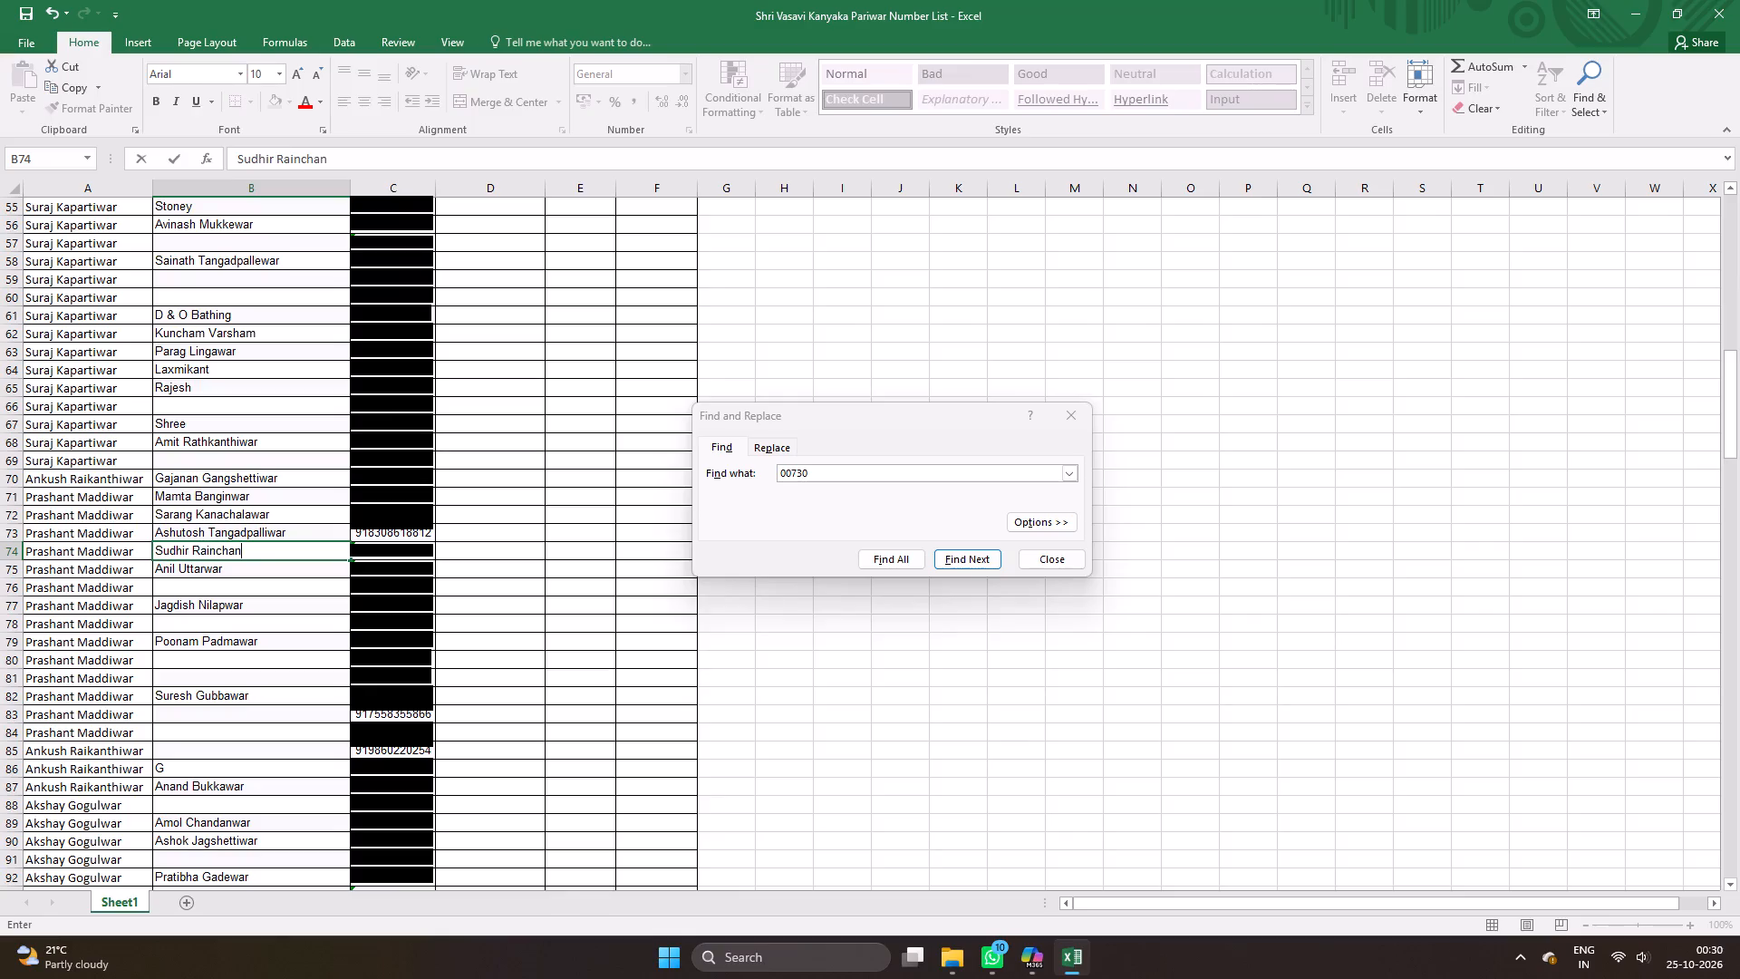
# Clear the previous search digits to look up the next contact's mobile number.
pyautogui.click(810, 470)
pyautogui.press('BackSpace')
pyautogui.press('BackSpace')
pyautogui.press('BackSpace')
pyautogui.press('BackSpace')
pyautogui.press('BackSpace')
pyautogui.press('BackSpace')
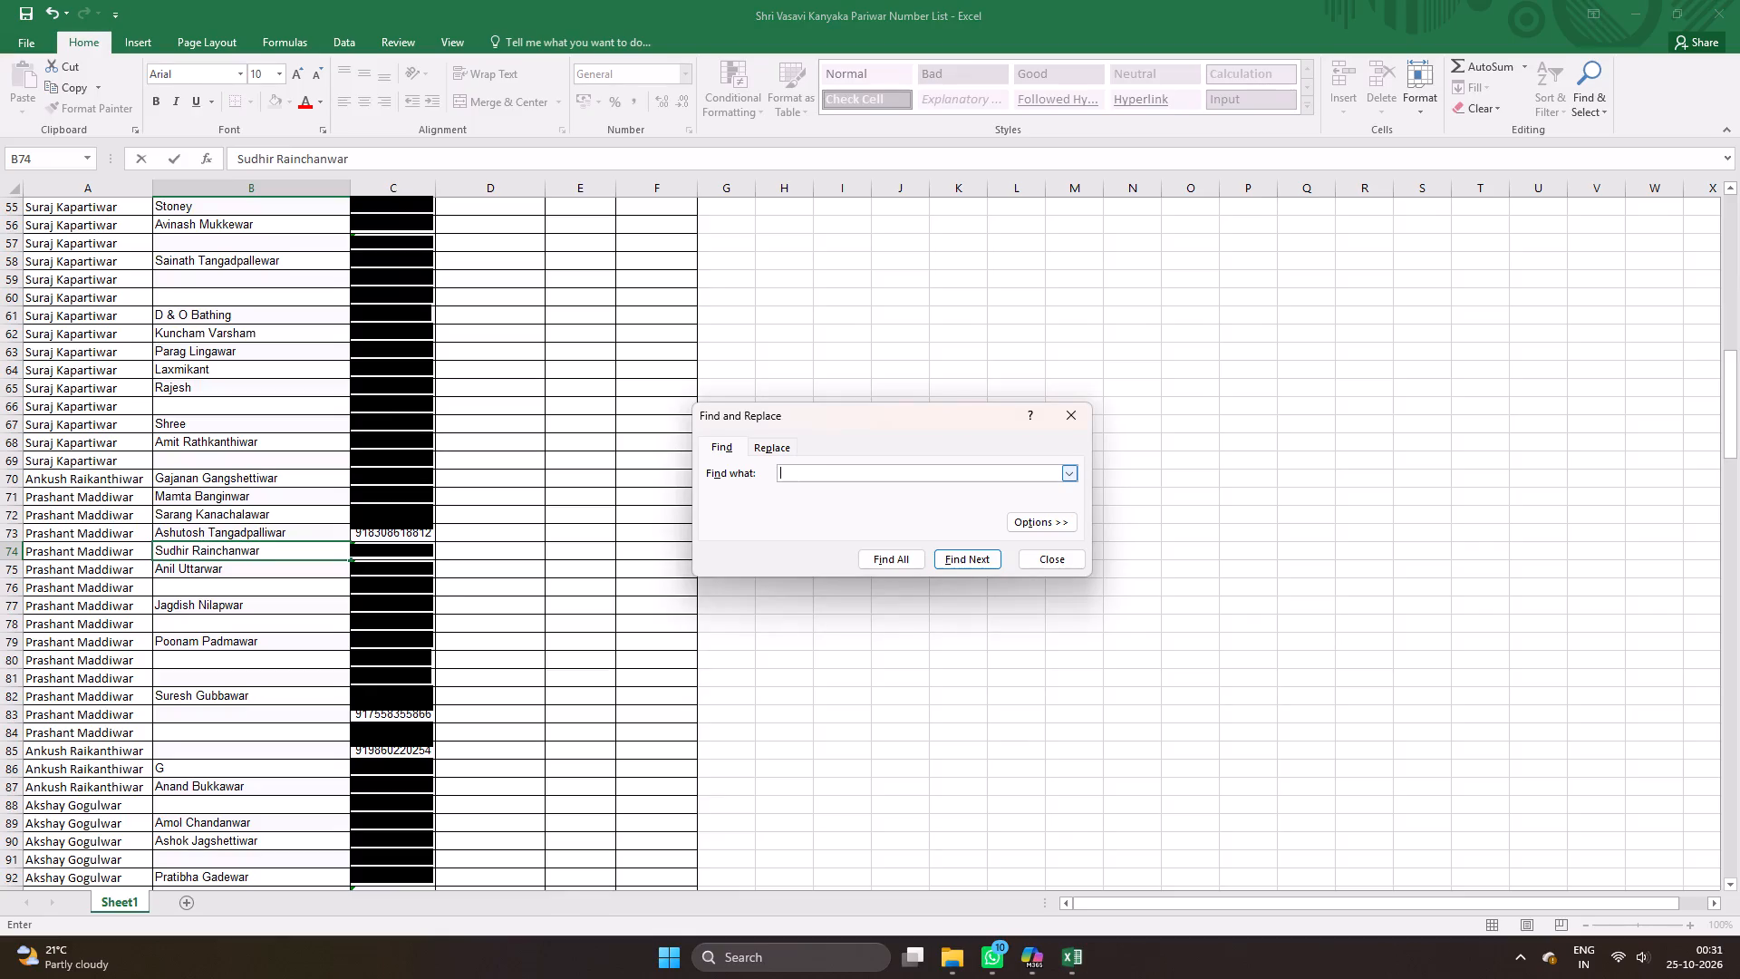
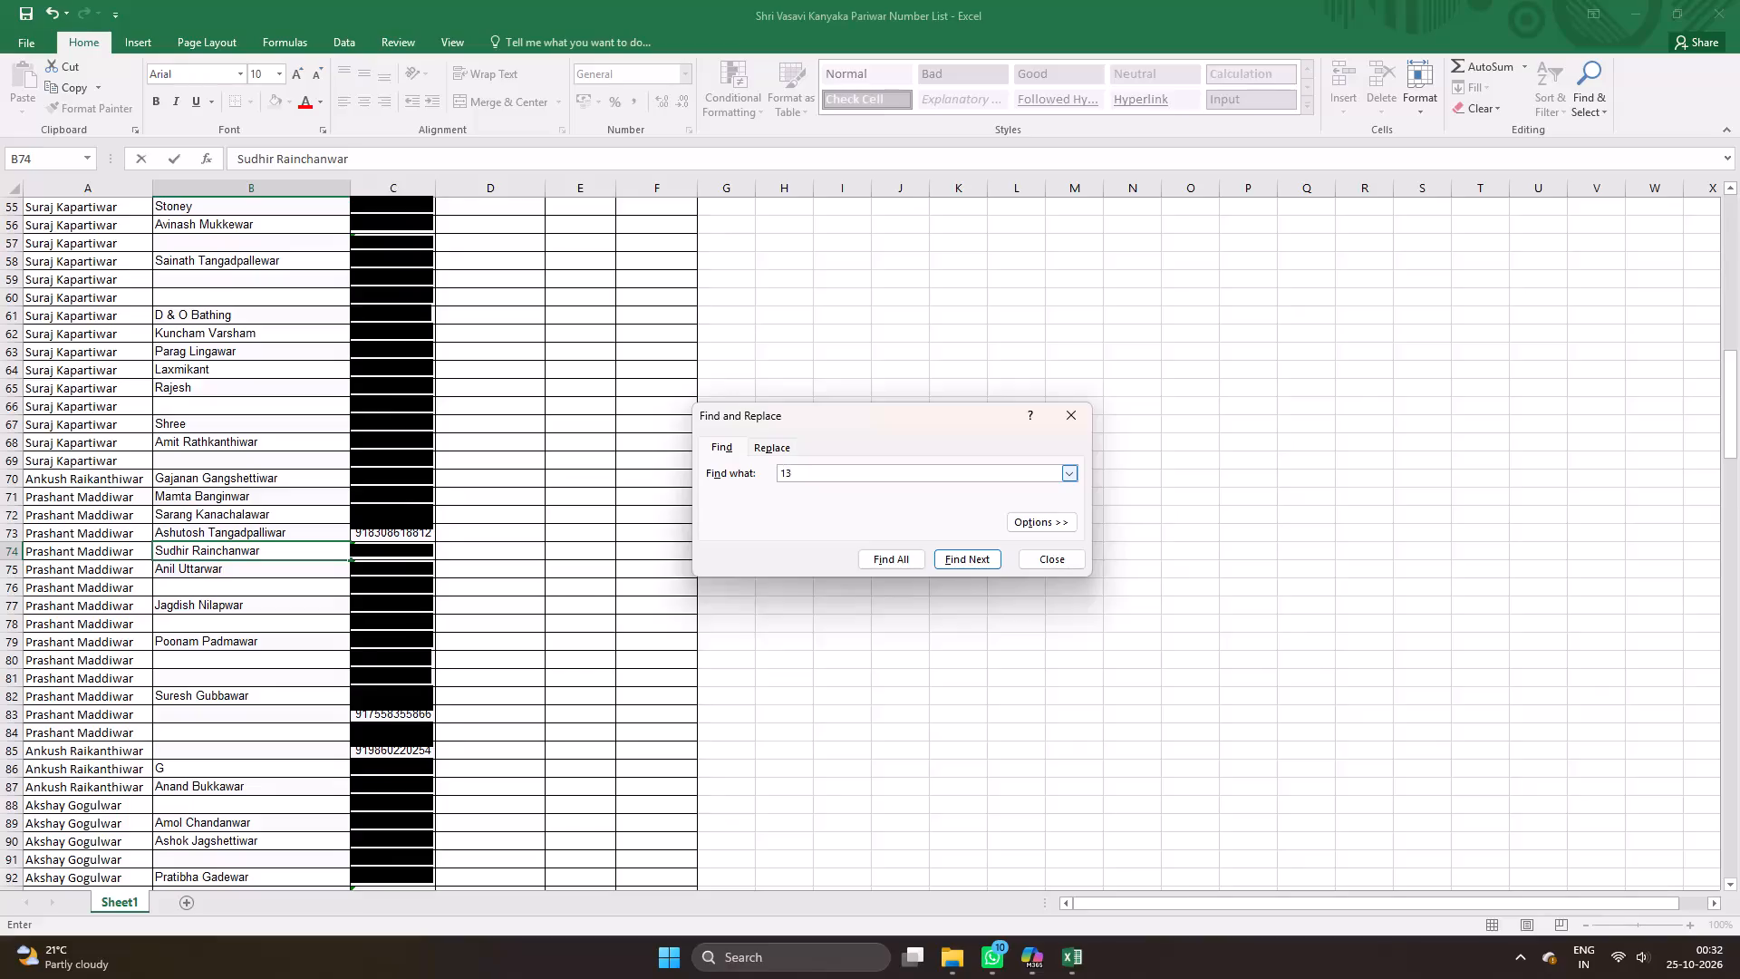
# Find the contact by the partial phone number and enter the contact's full name in cell B66.
pyautogui.write('103')
pyautogui.press('Return')
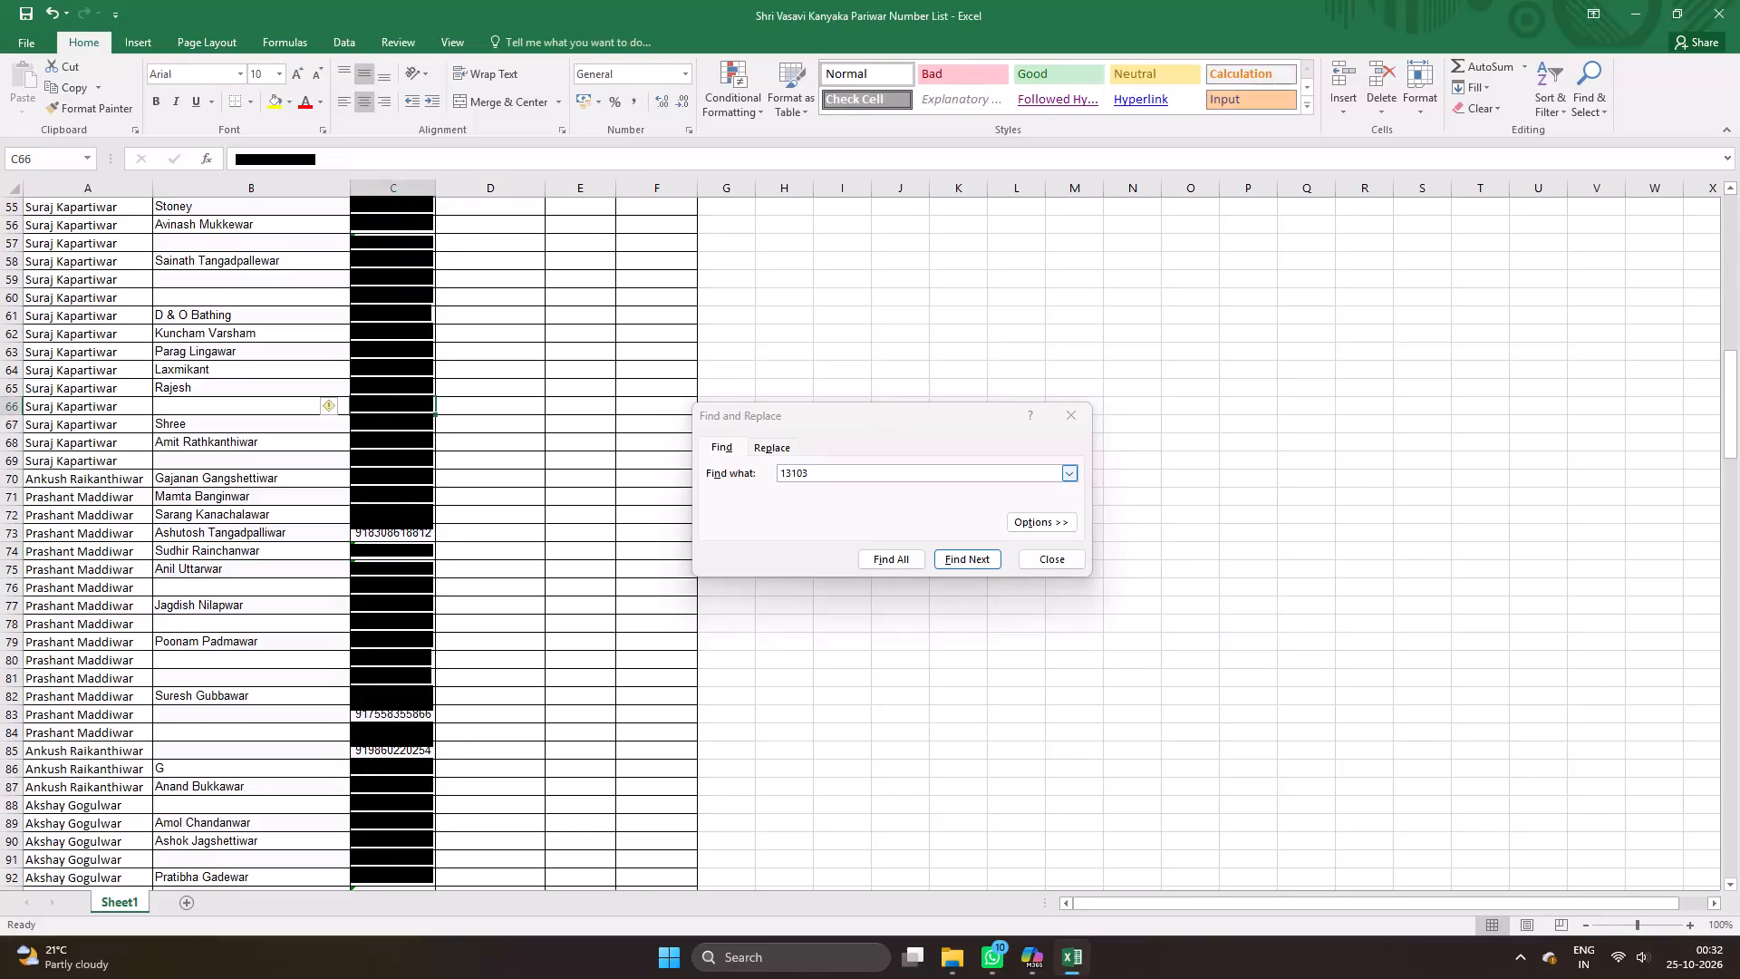
pyautogui.click(232, 409)
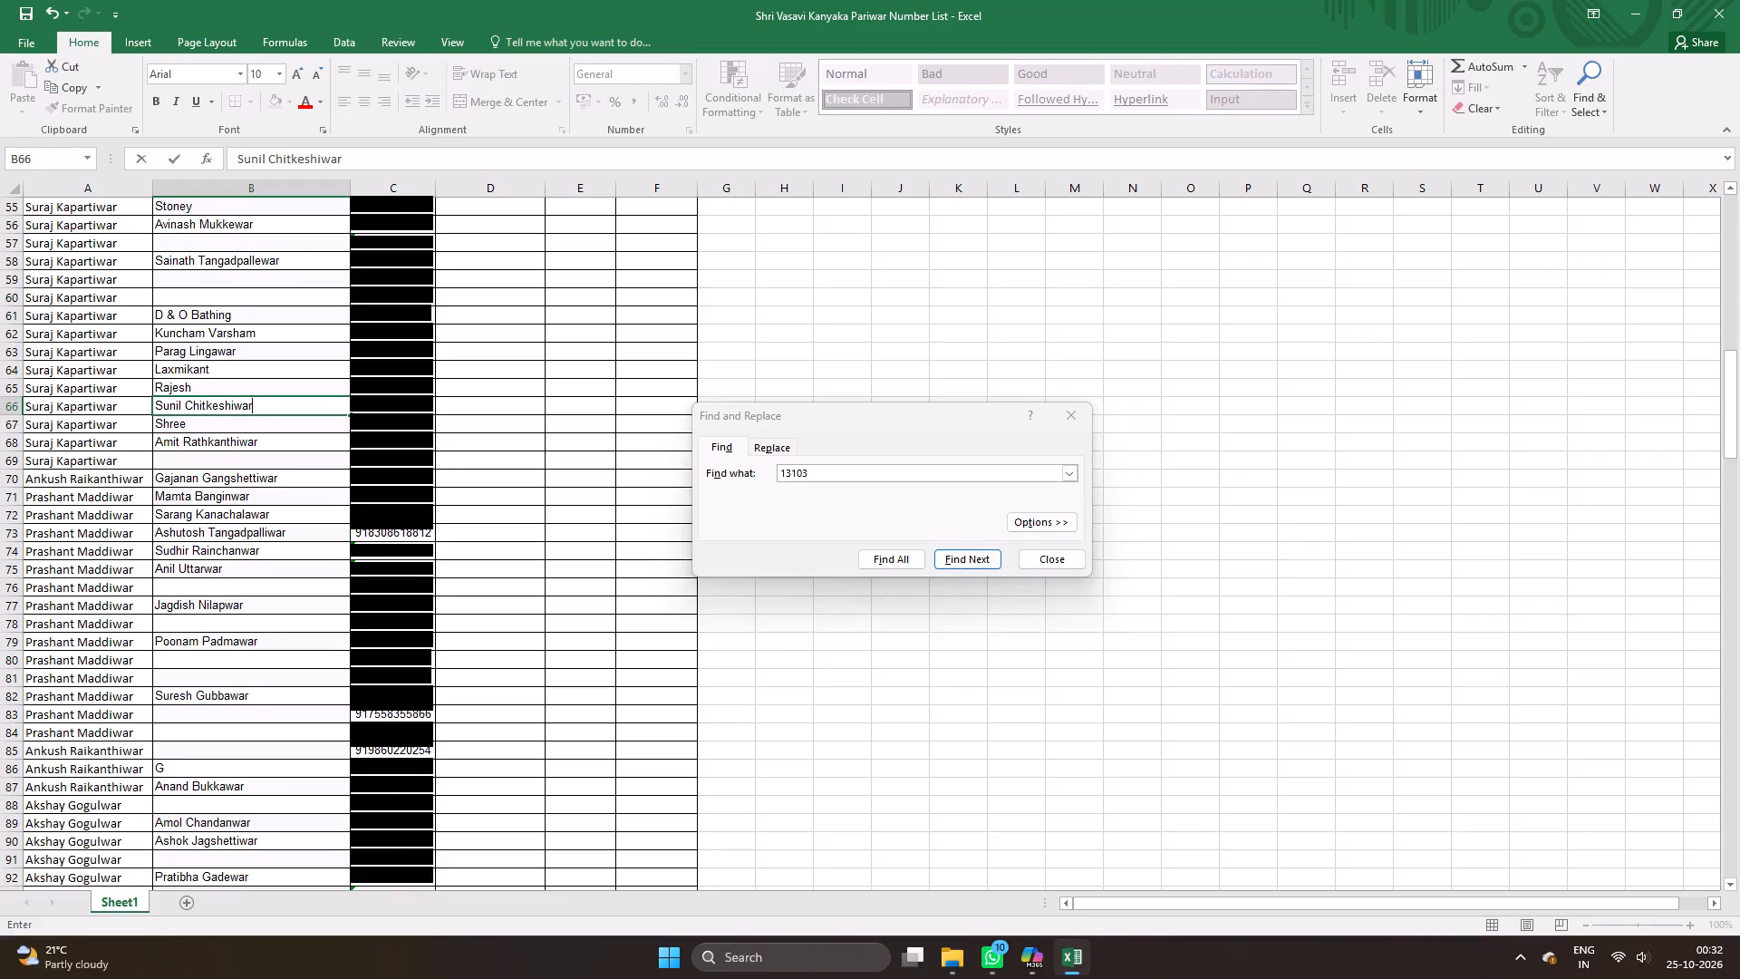
# Search for the next contact's partial phone number and enter that contact's full name in cell B59.
pyautogui.click(838, 479)
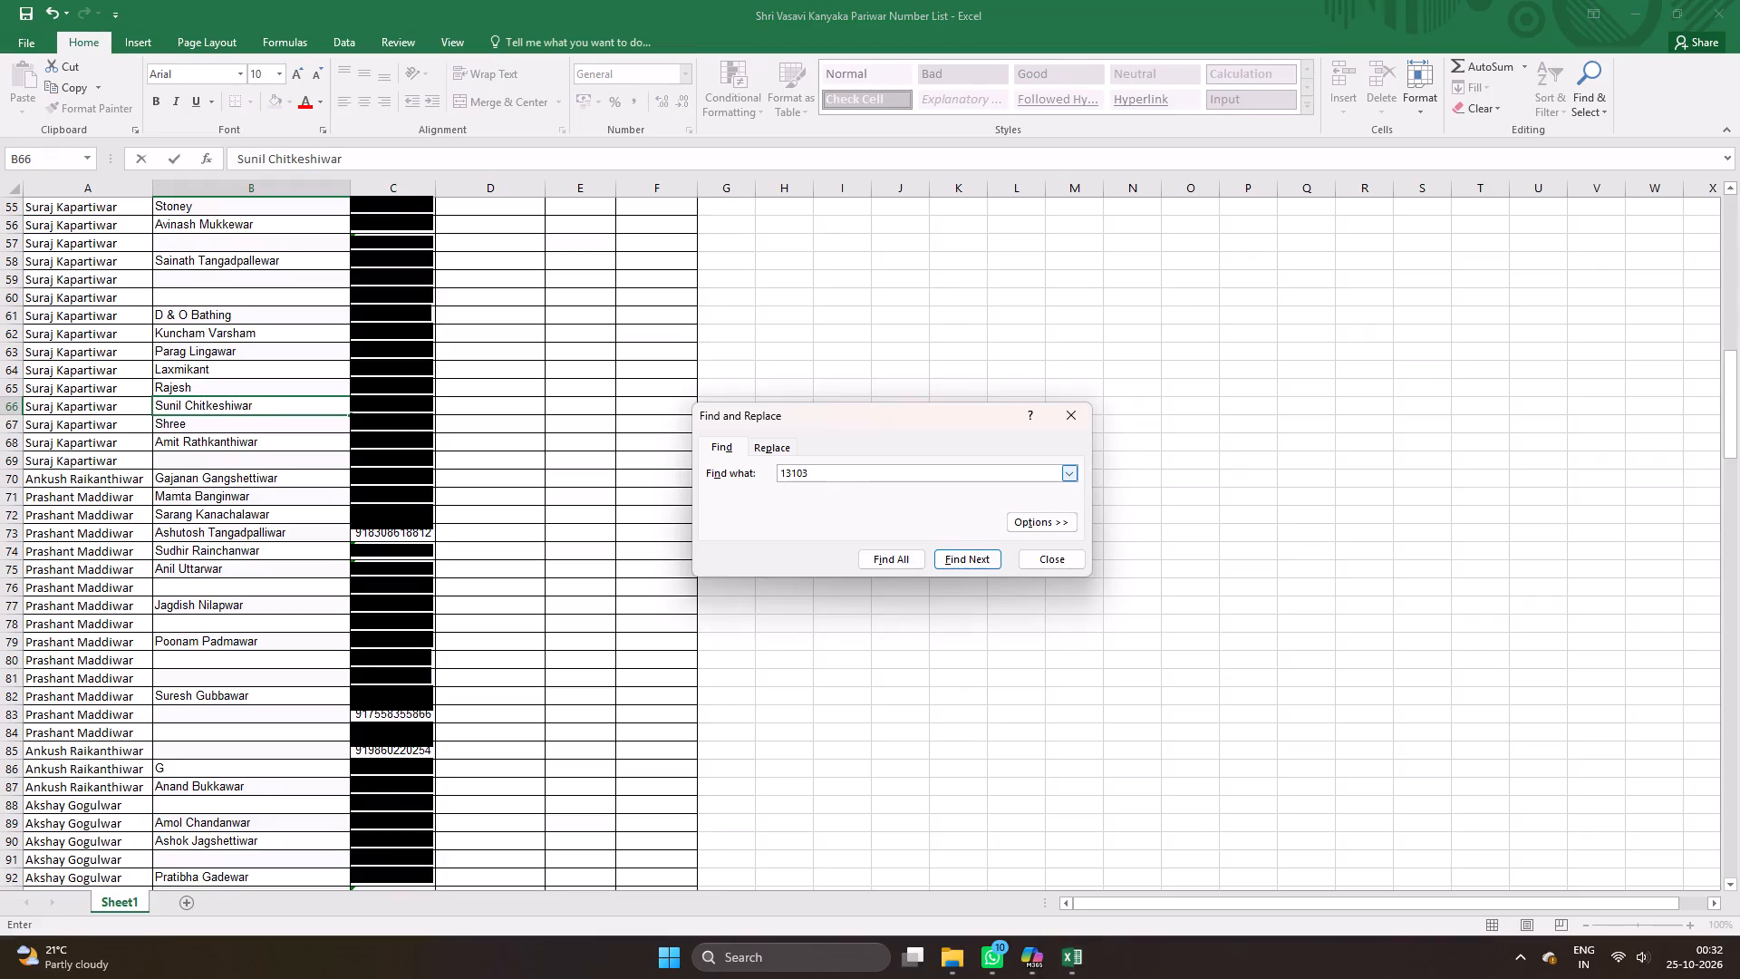
pyautogui.press('BackSpace')
pyautogui.press('BackSpace')
pyautogui.press('BackSpace')
pyautogui.press('BackSpace')
pyautogui.press('BackSpace')
pyautogui.write('80')
pyautogui.press('8')
pyautogui.write('97')
pyautogui.press('Return')
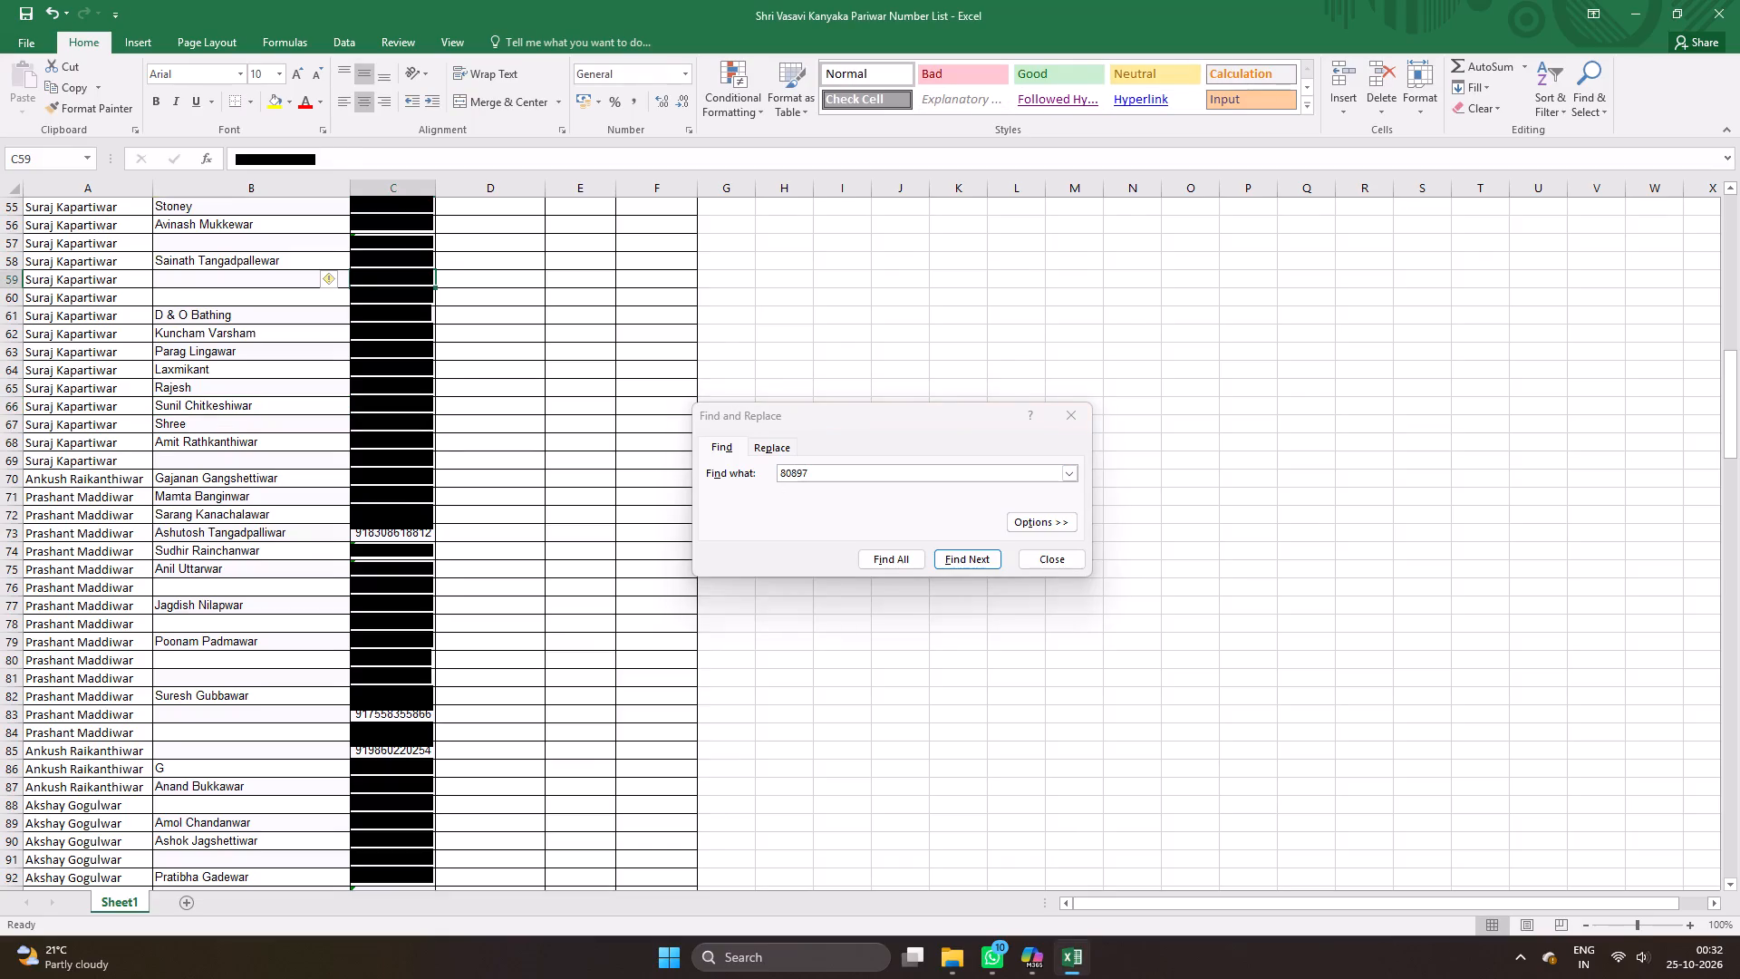
pyautogui.click(273, 276)
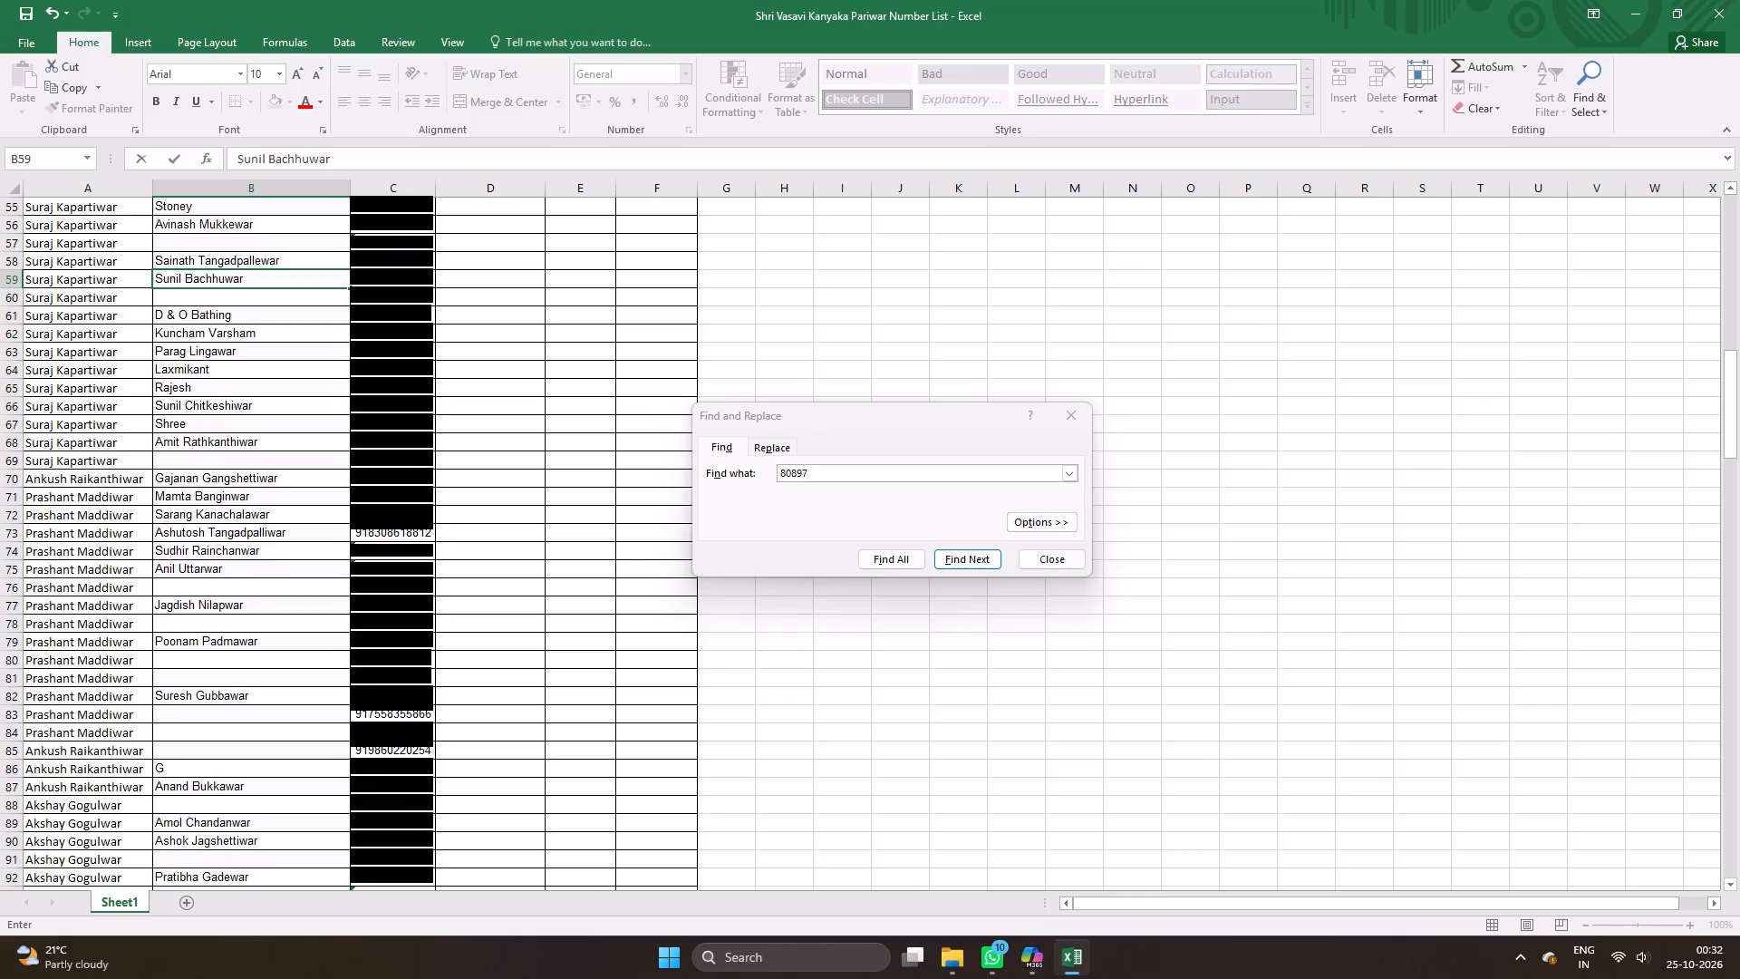
# Search for another contact's partial phone number and fill in that contact's full name in cell B97.
pyautogui.click(861, 478)
pyautogui.press('BackSpace')
pyautogui.press('BackSpace')
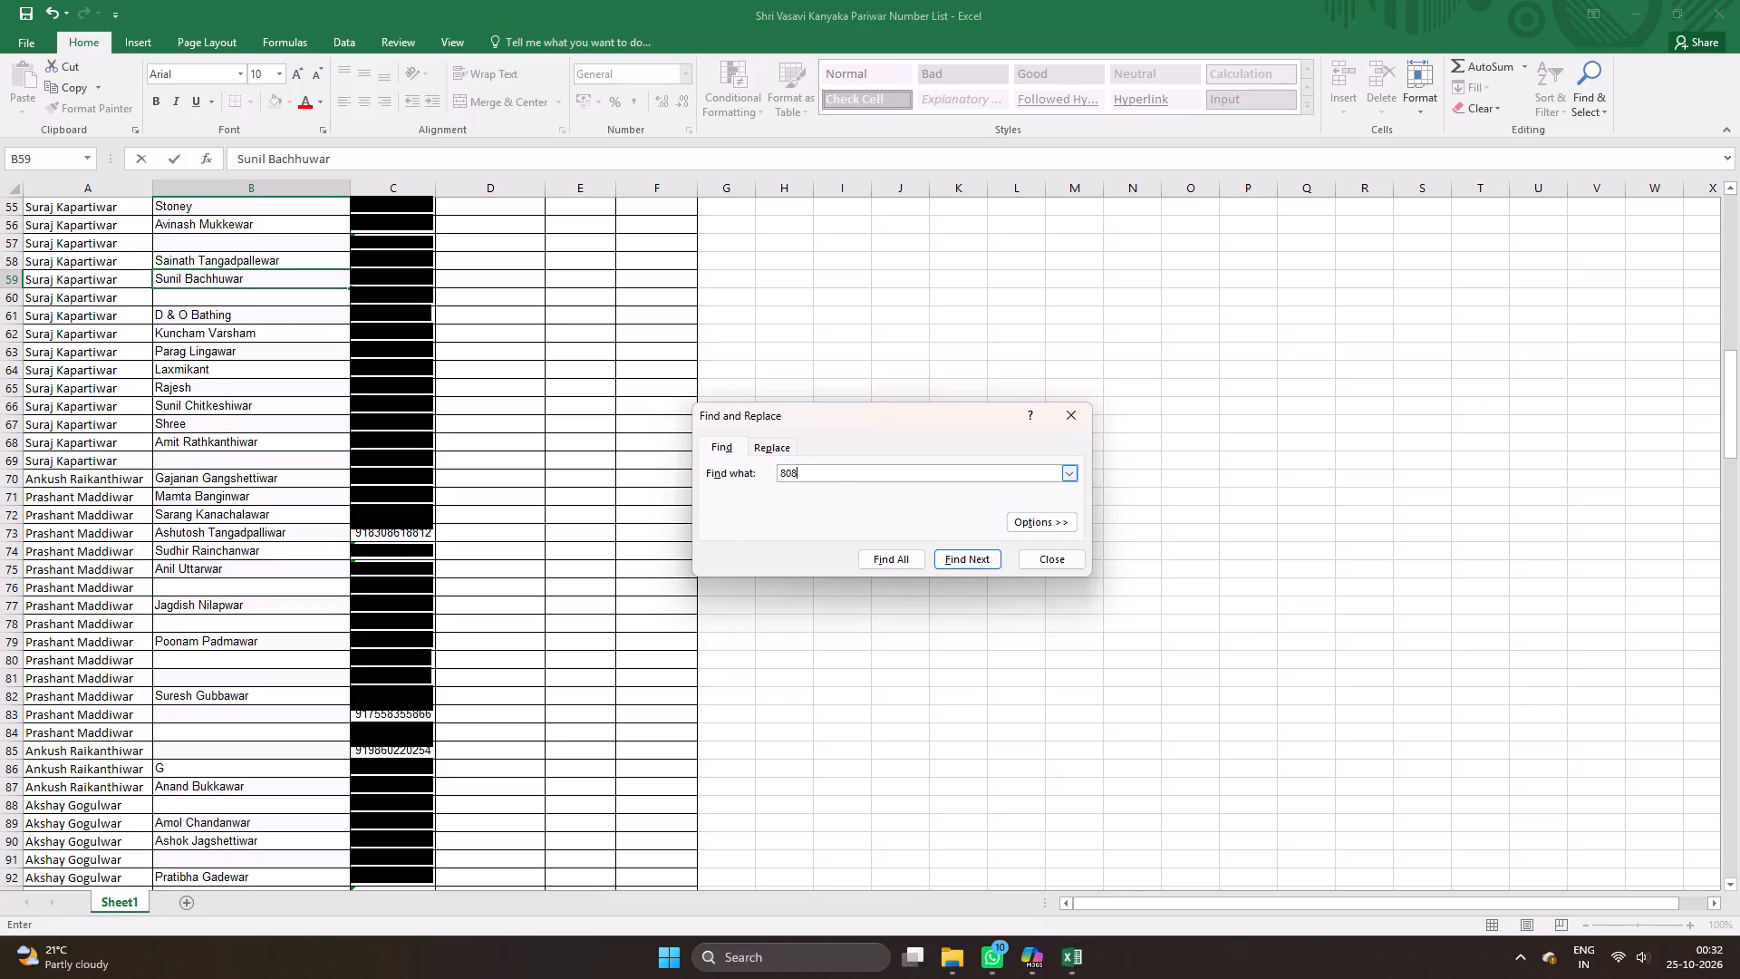
pyautogui.press('BackSpace')
pyautogui.press('BackSpace')
pyautogui.press('BackSpace')
pyautogui.write('68')
pyautogui.write('535')
pyautogui.press('Return')
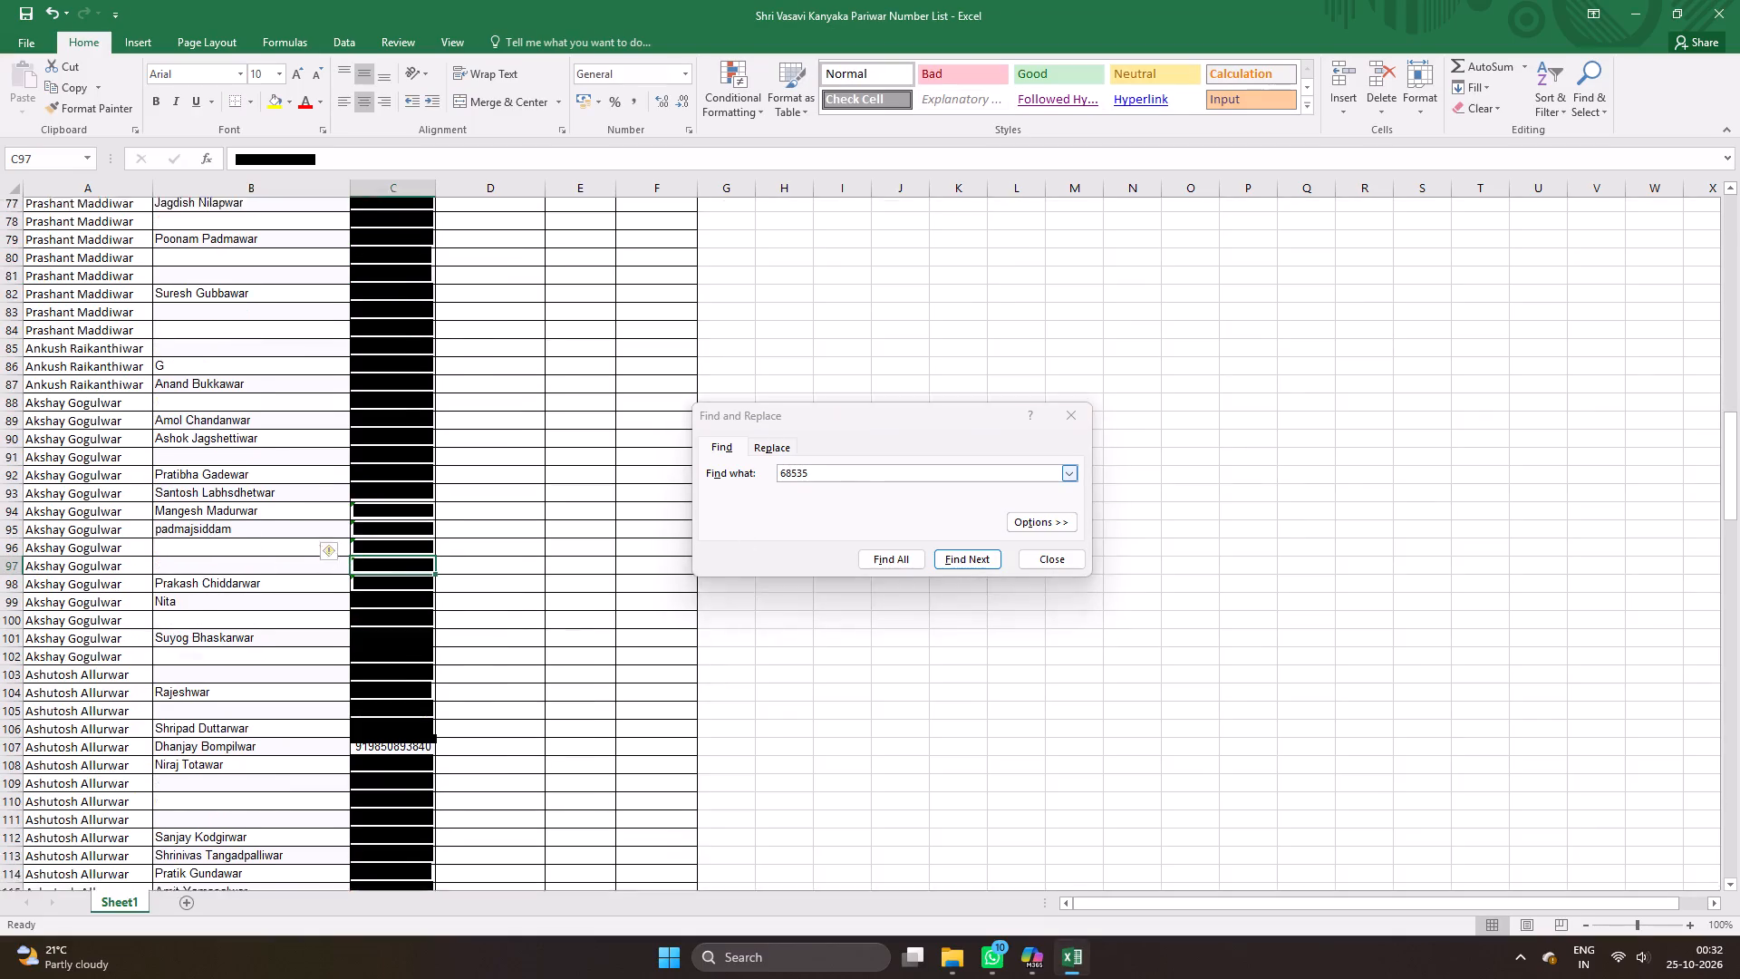
pyautogui.click(231, 557)
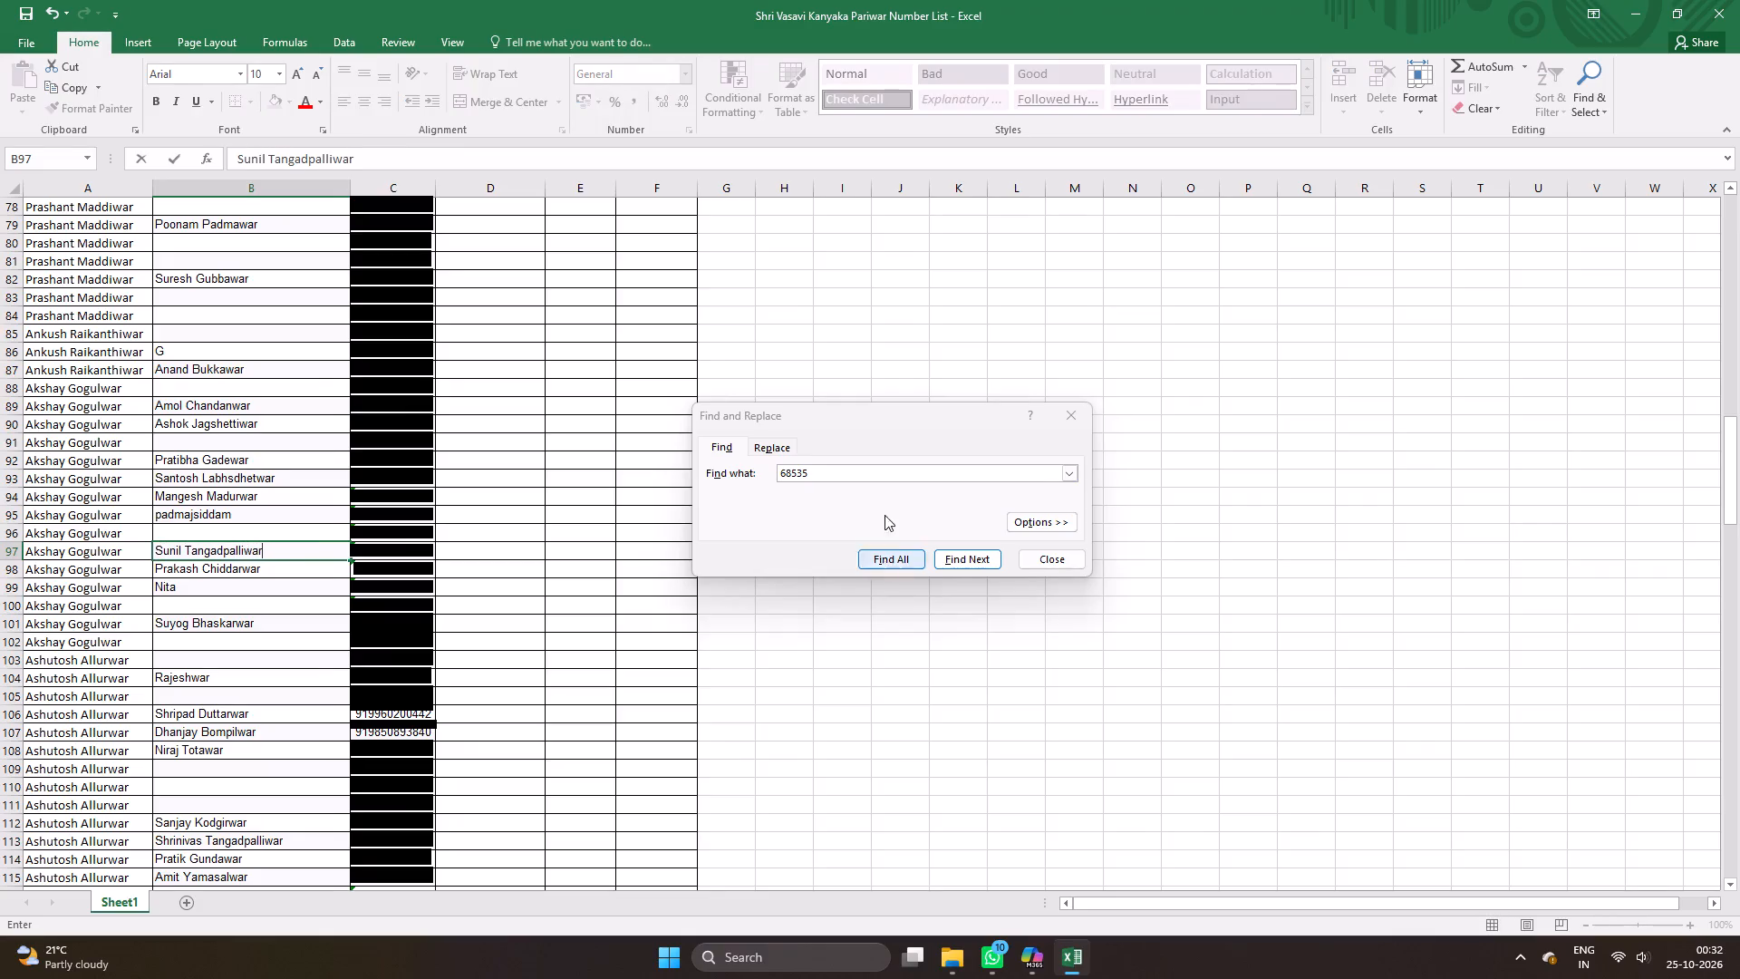
# Look up the following contact's partial phone number and enter the contact's full name in cell B162.
pyautogui.click(827, 478)
pyautogui.press('BackSpace')
pyautogui.press('BackSpace')
pyautogui.press('BackSpace')
pyautogui.press('BackSpace')
pyautogui.press('BackSpace')
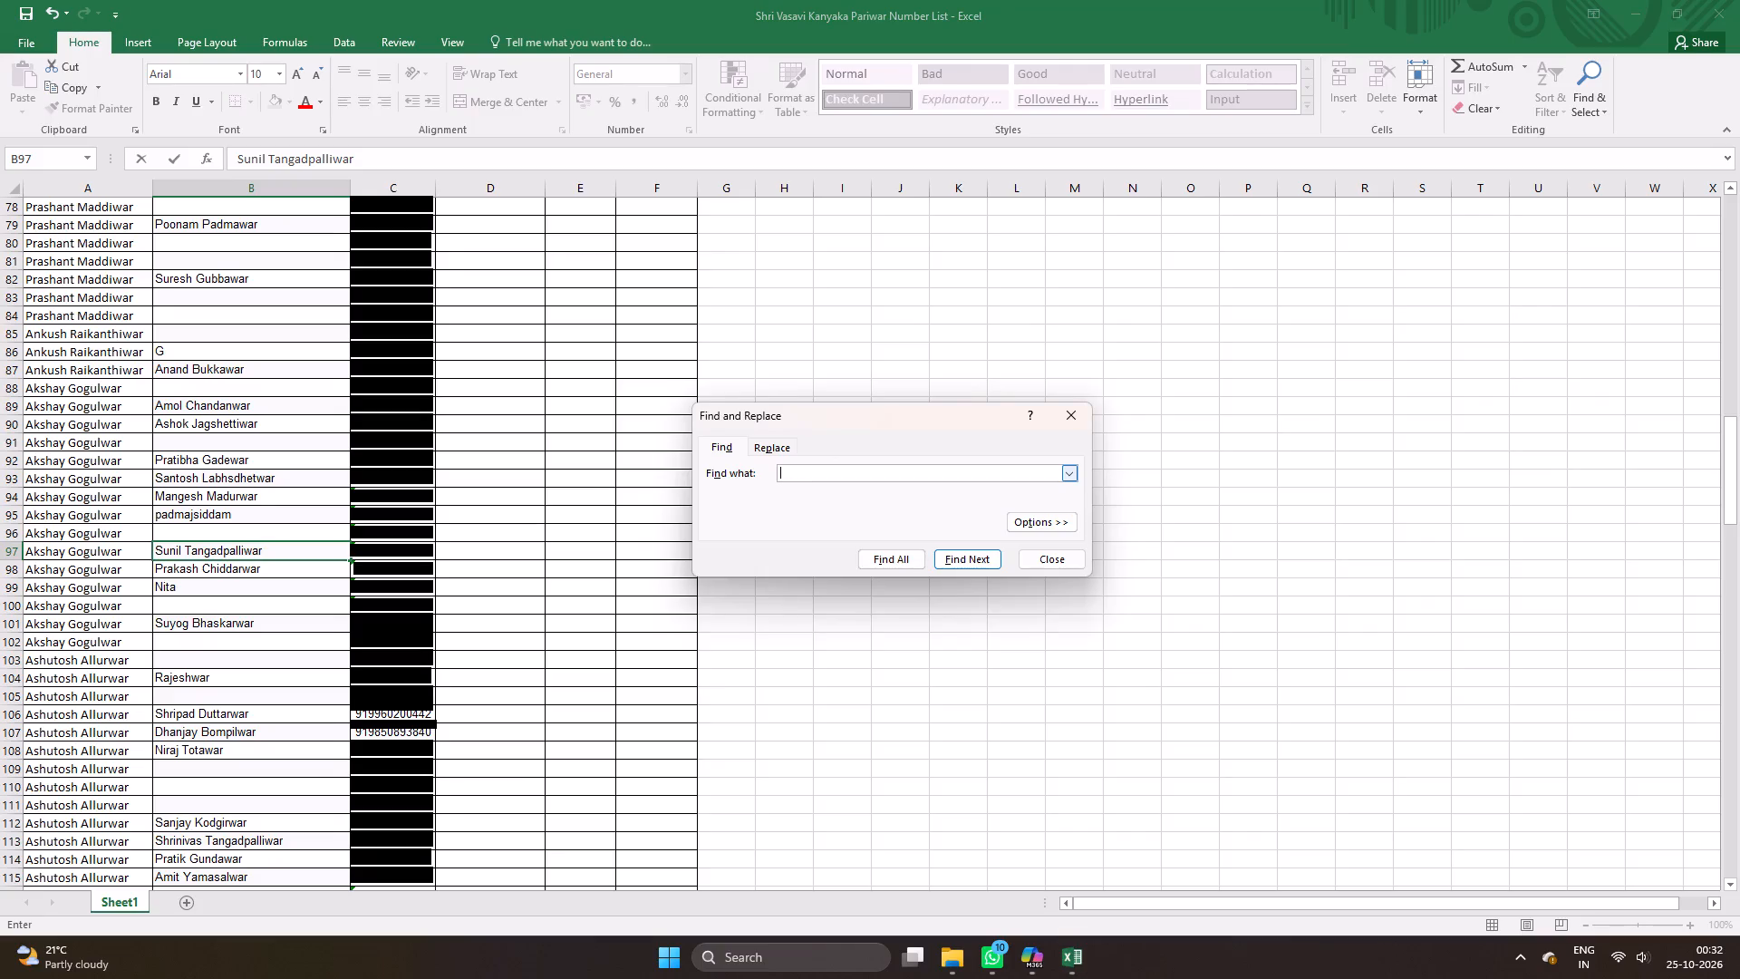
pyautogui.write('107')
pyautogui.write('01')
pyautogui.press('Return')
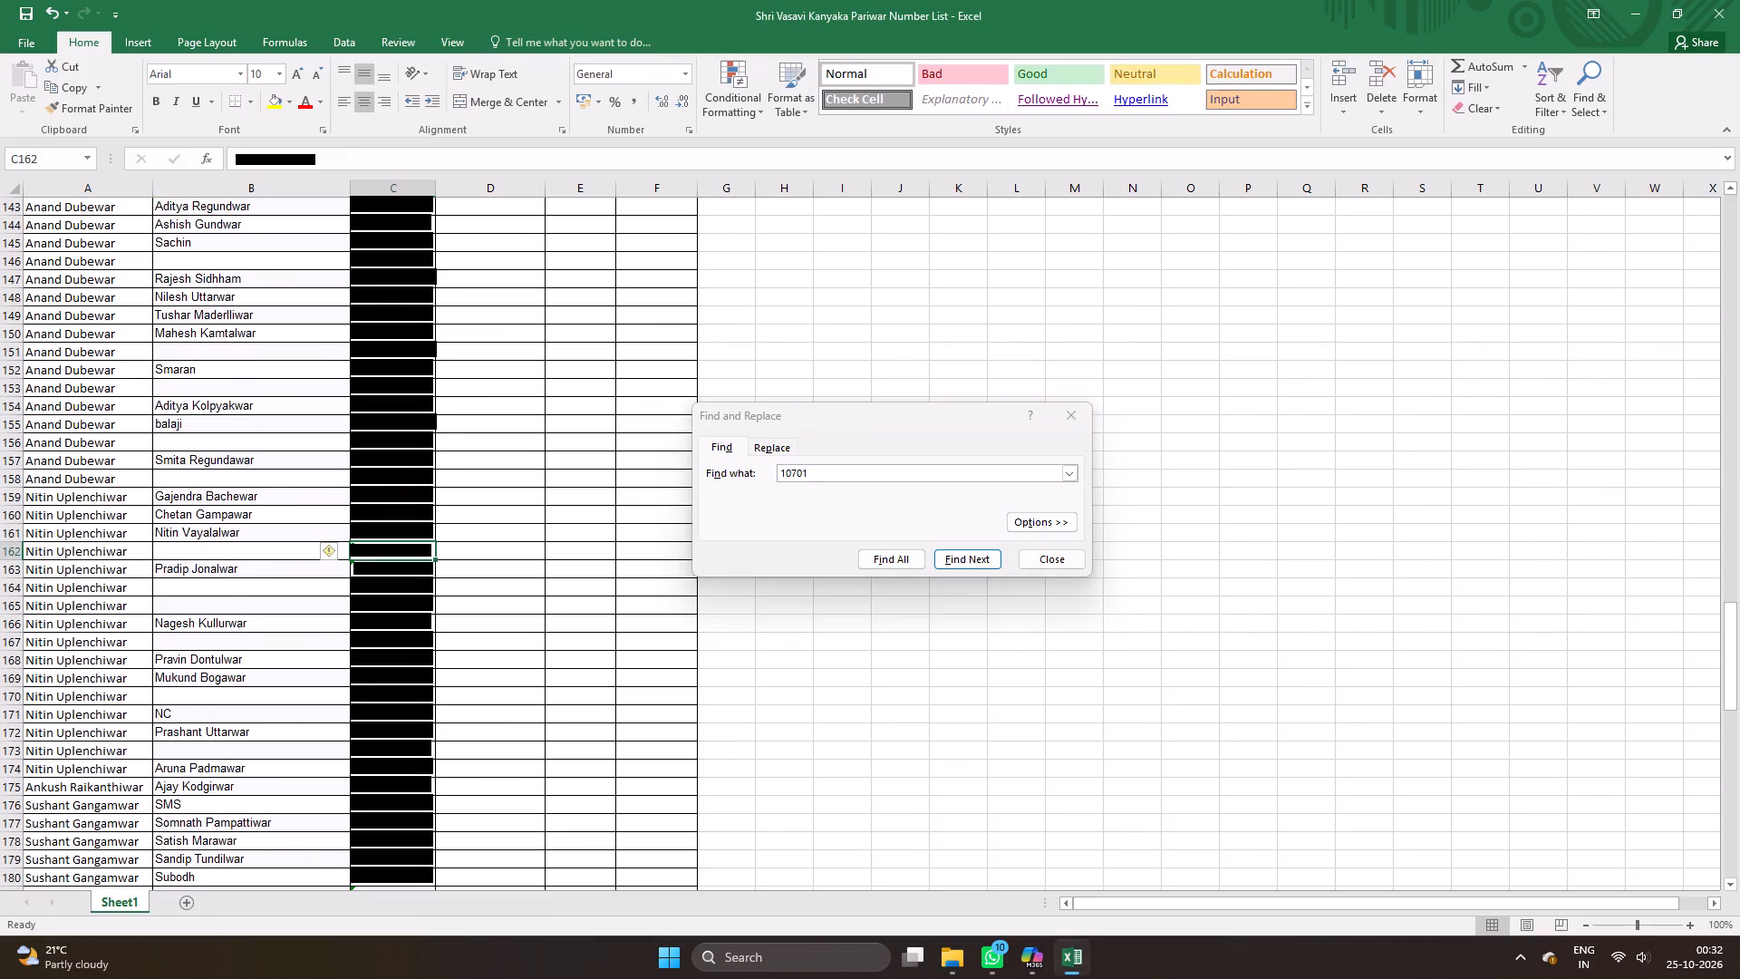
pyautogui.click(188, 550)
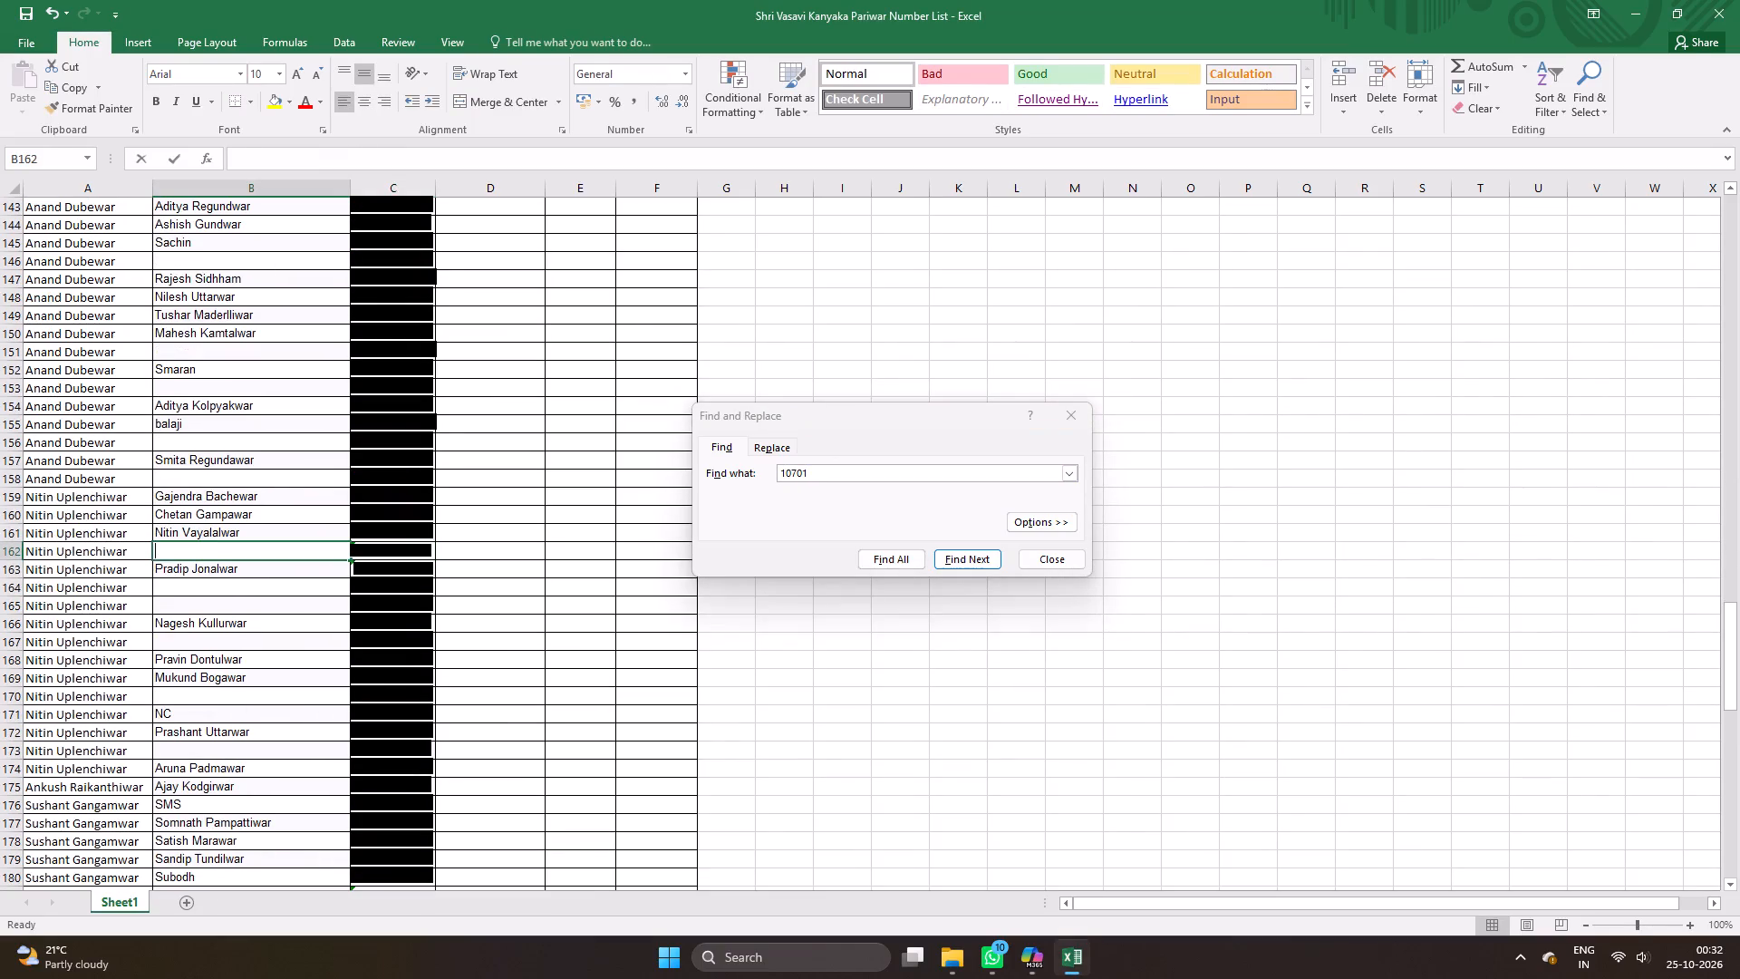
pyautogui.write('hiddarwar')
# Search for the next partial phone number and enter the name Swapnil in cell B84.
pyautogui.click(855, 474)
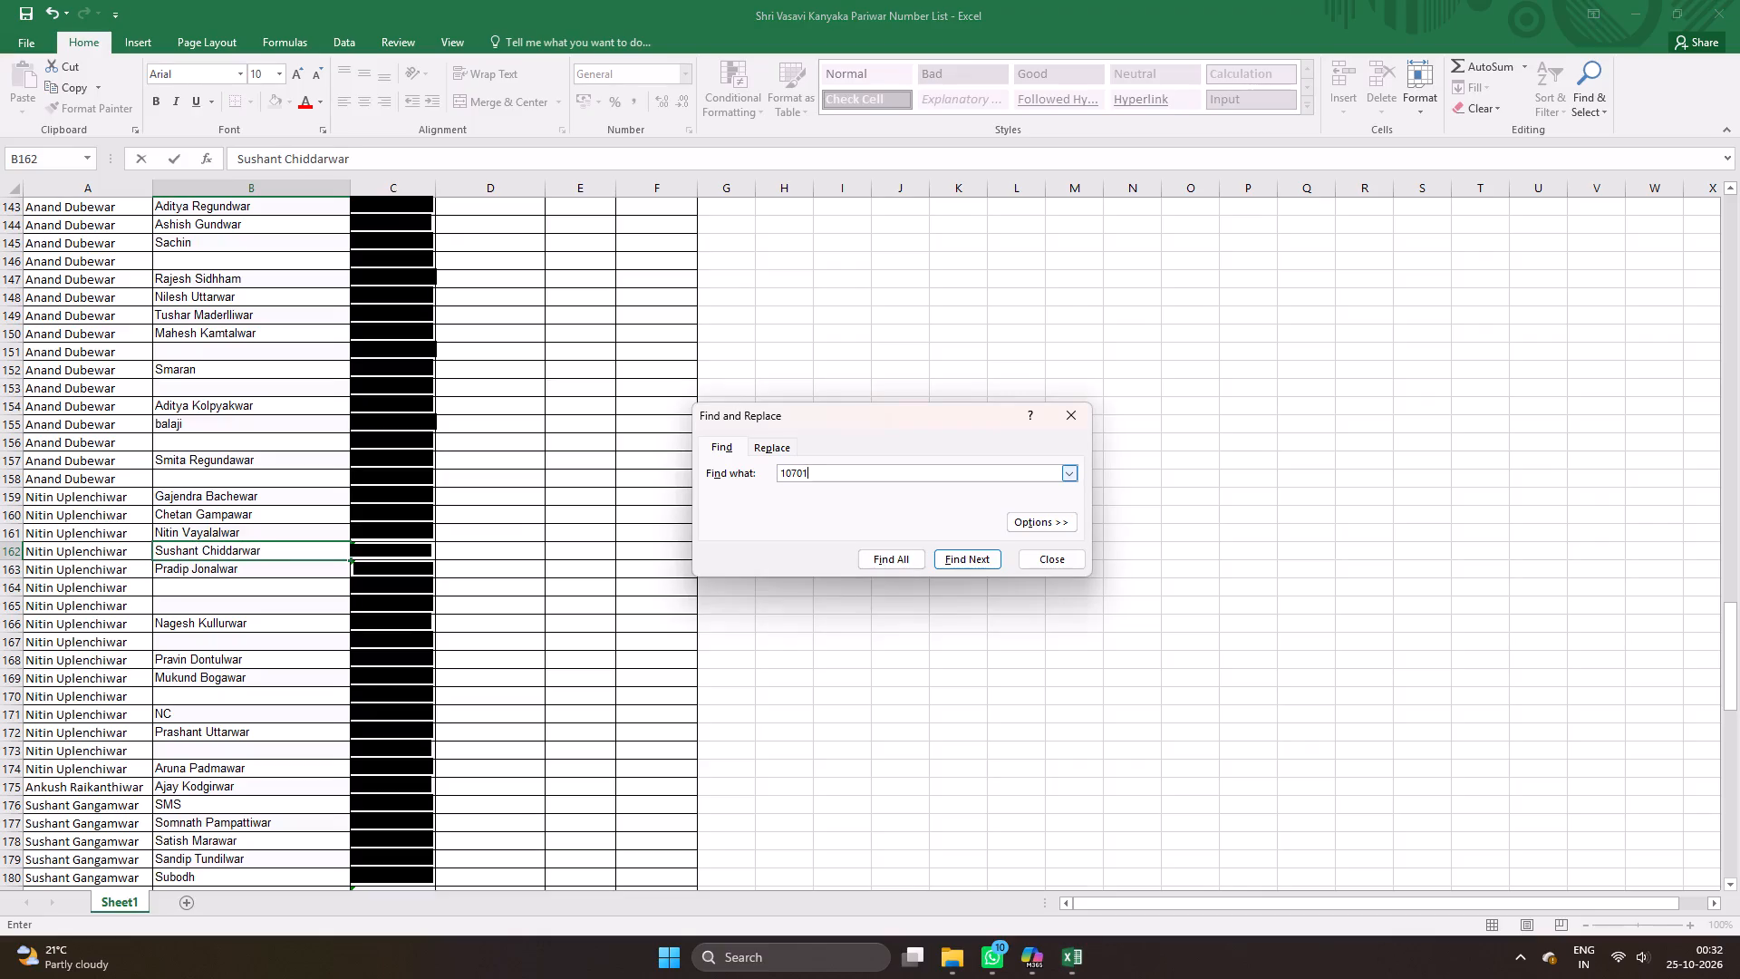
pyautogui.press('BackSpace')
pyautogui.press('BackSpace')
pyautogui.press('BackSpace')
pyautogui.press('BackSpace')
pyautogui.write('1950')
pyautogui.press('Return')
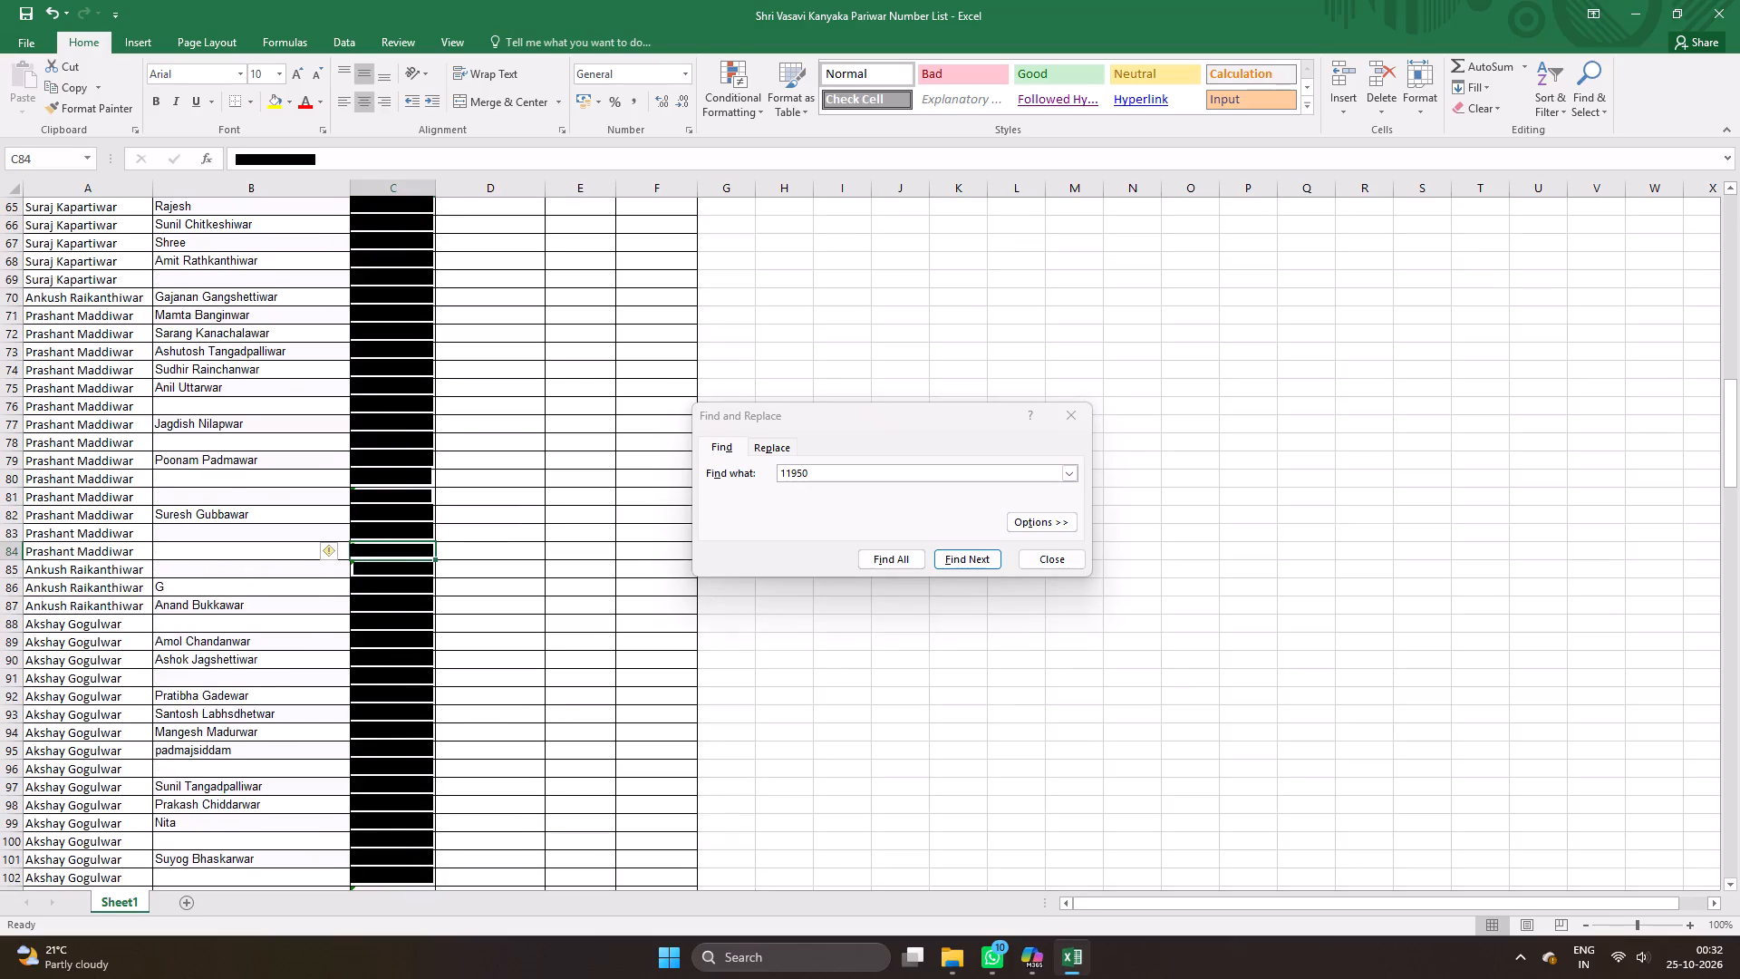
pyautogui.click(200, 557)
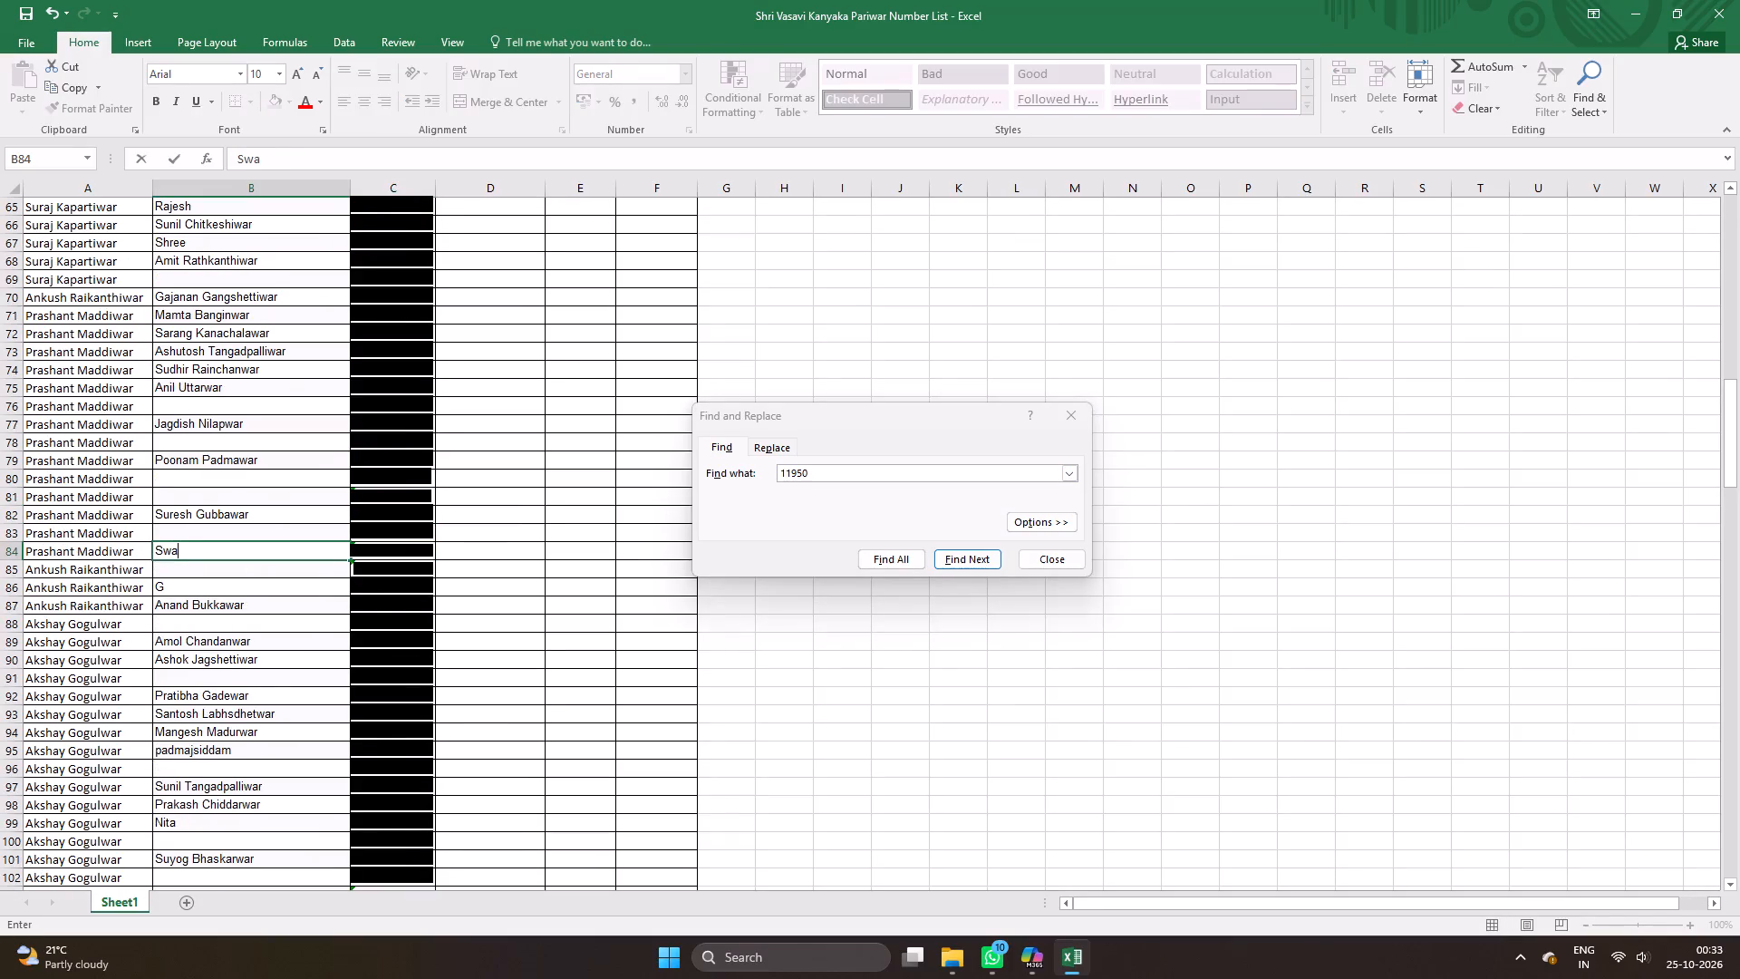
pyautogui.press('BackSpace')
pyautogui.write('pno')
pyautogui.press('BackSpace')
pyautogui.write('il')
# Search for the next contact's partial phone number and enter that contact's full name in cell B211.
pyautogui.click(824, 469)
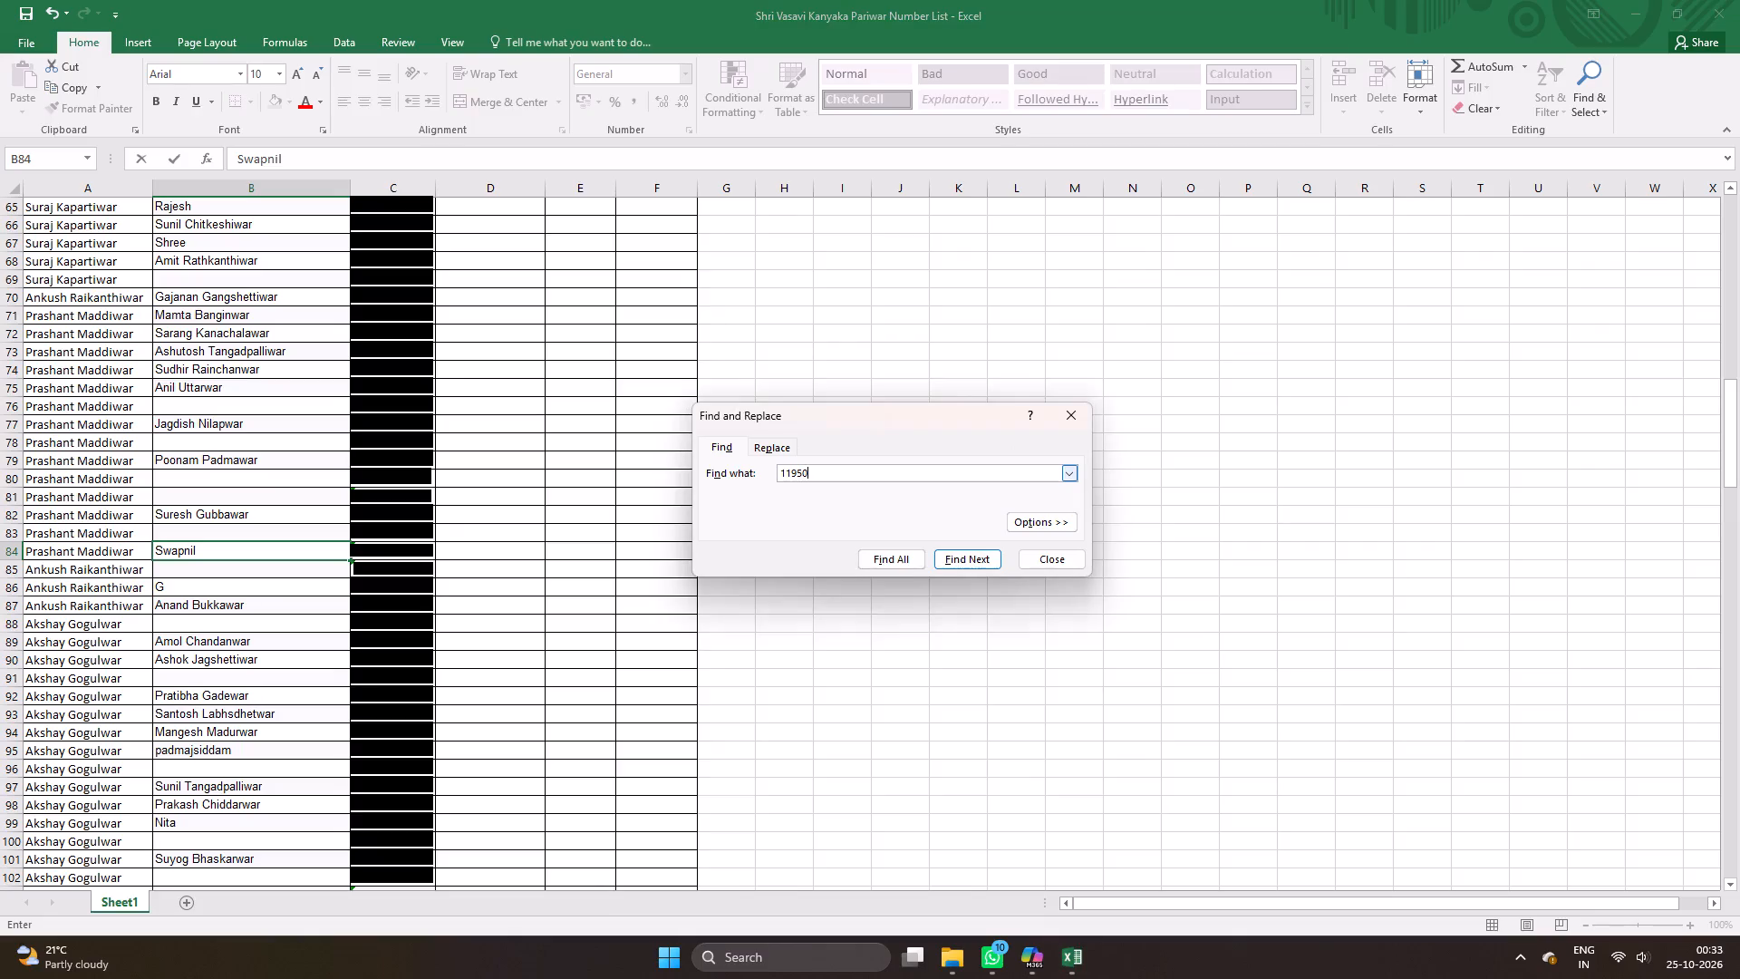
pyautogui.press('BackSpace')
pyautogui.press('BackSpace')
pyautogui.press('BackSpace')
pyautogui.press('BackSpace')
pyautogui.press('BackSpace')
pyautogui.write('82')
pyautogui.press('BackSpace')
pyautogui.write('0278')
pyautogui.press('Return')
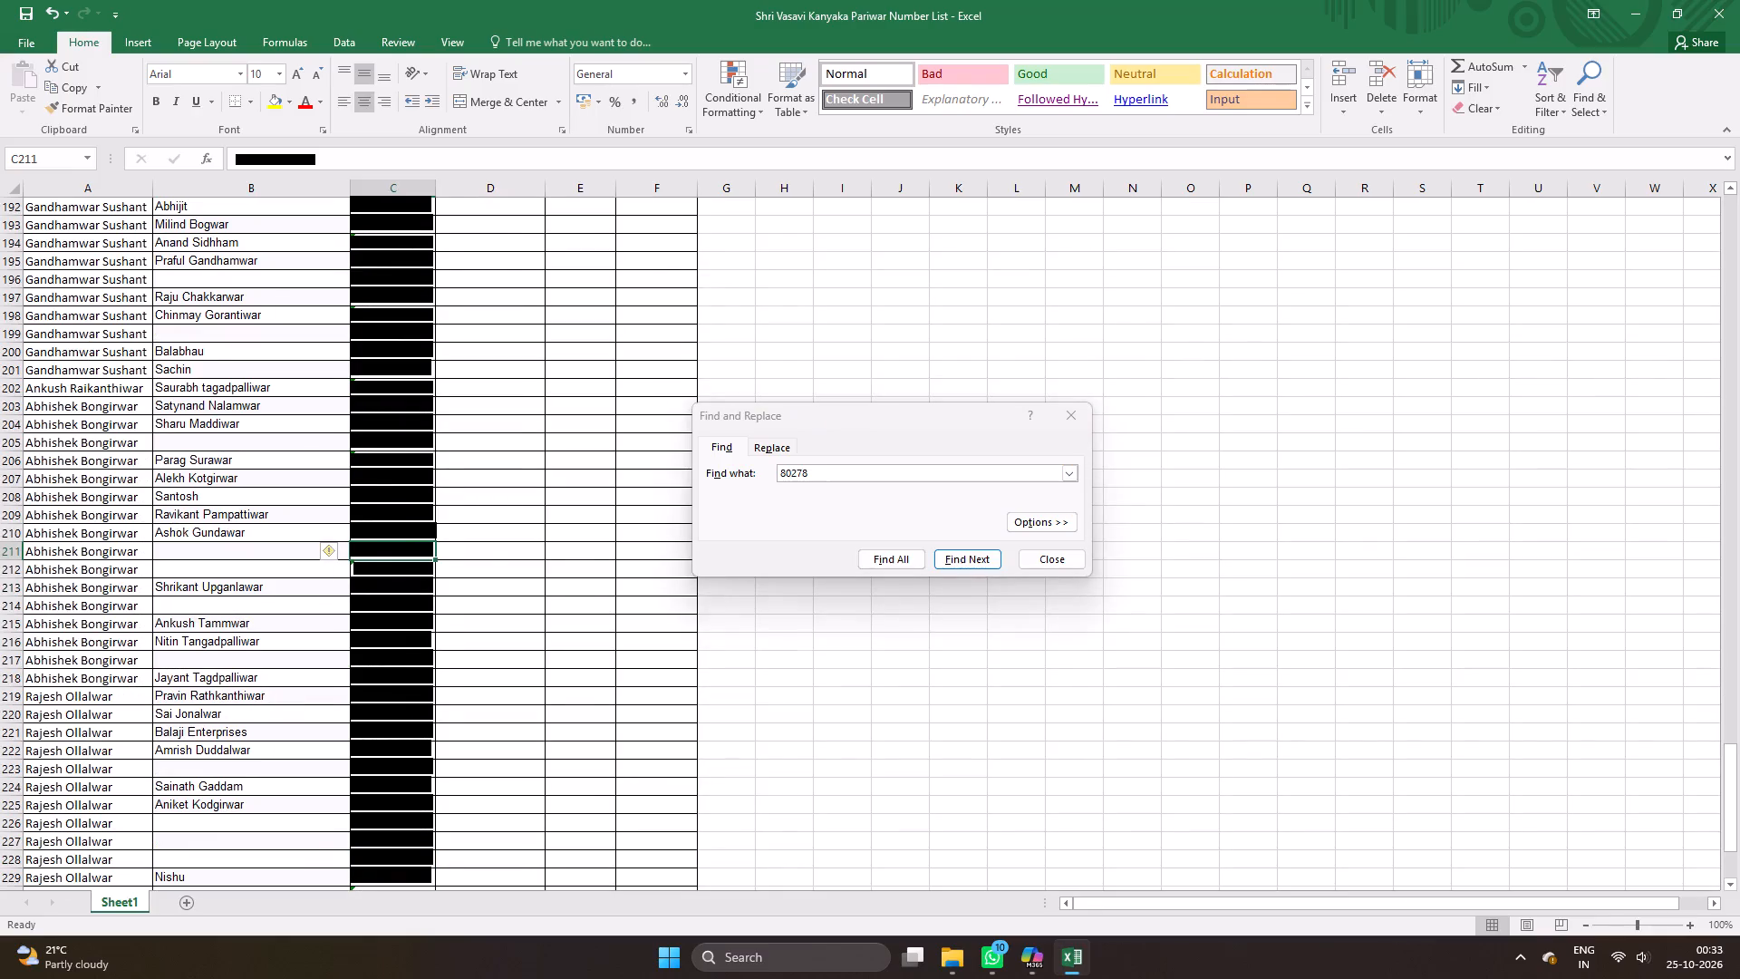
pyautogui.click(224, 557)
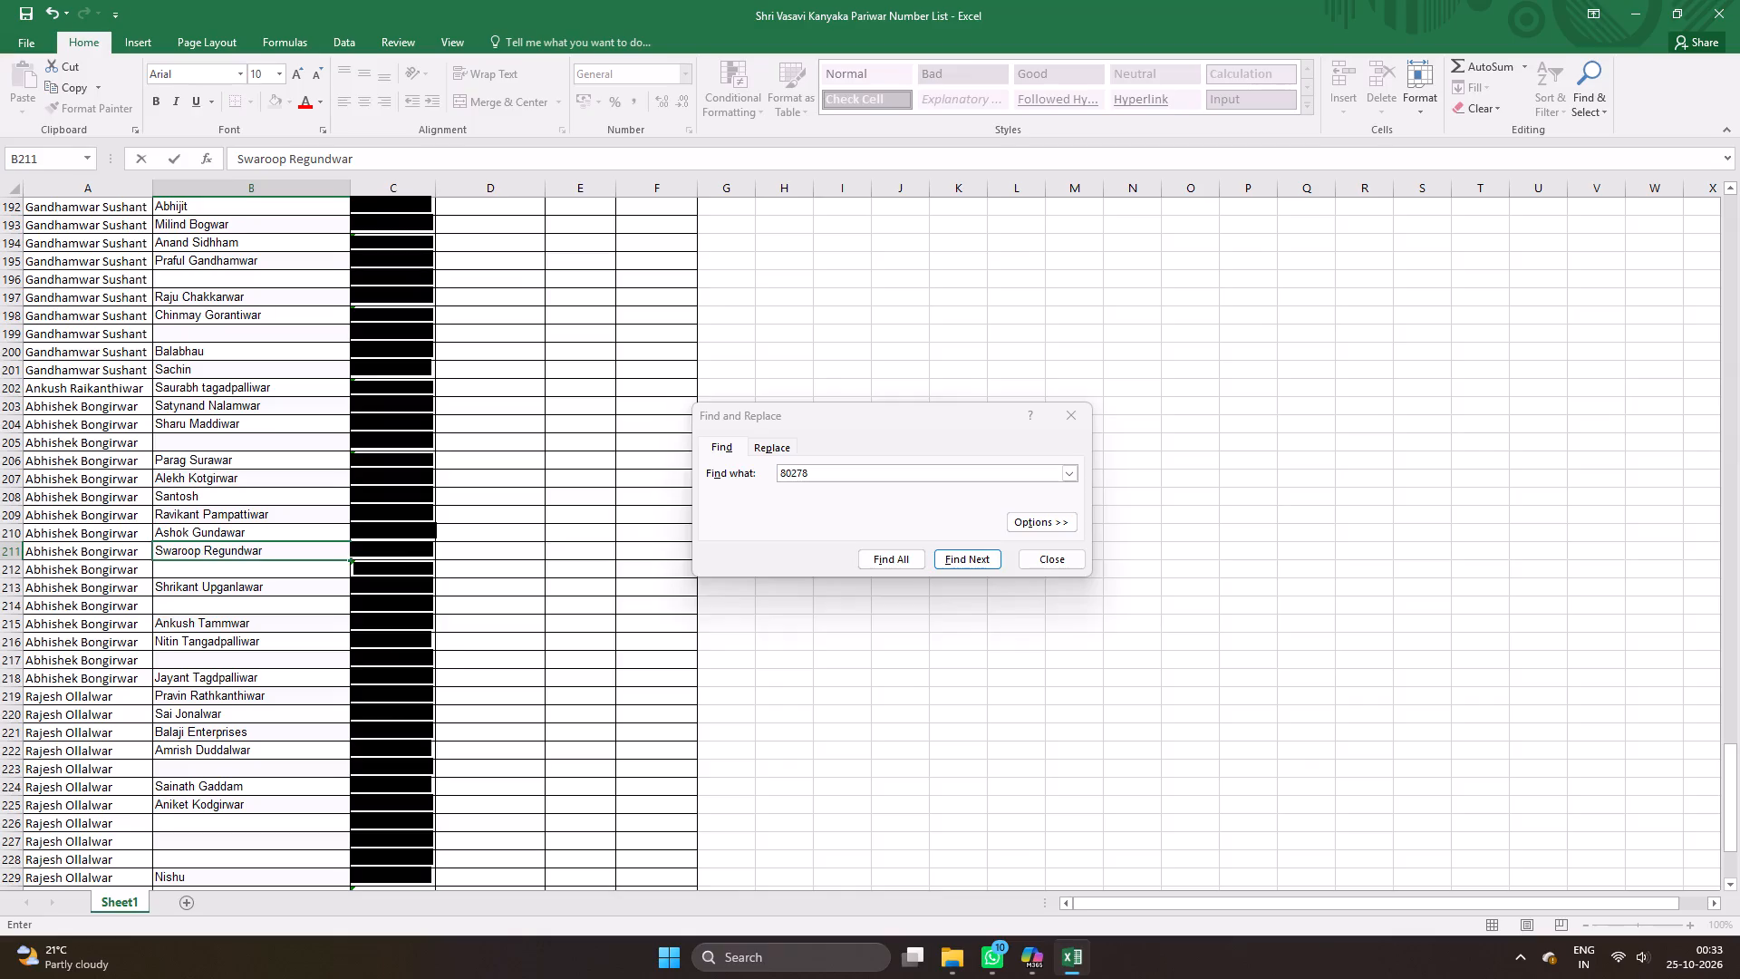
# Search for the next partial phone number and check the name cell B47 beside the matching entry.
pyautogui.click(829, 479)
pyautogui.press('BackSpace')
pyautogui.press('BackSpace')
pyautogui.press('BackSpace')
pyautogui.press('BackSpace')
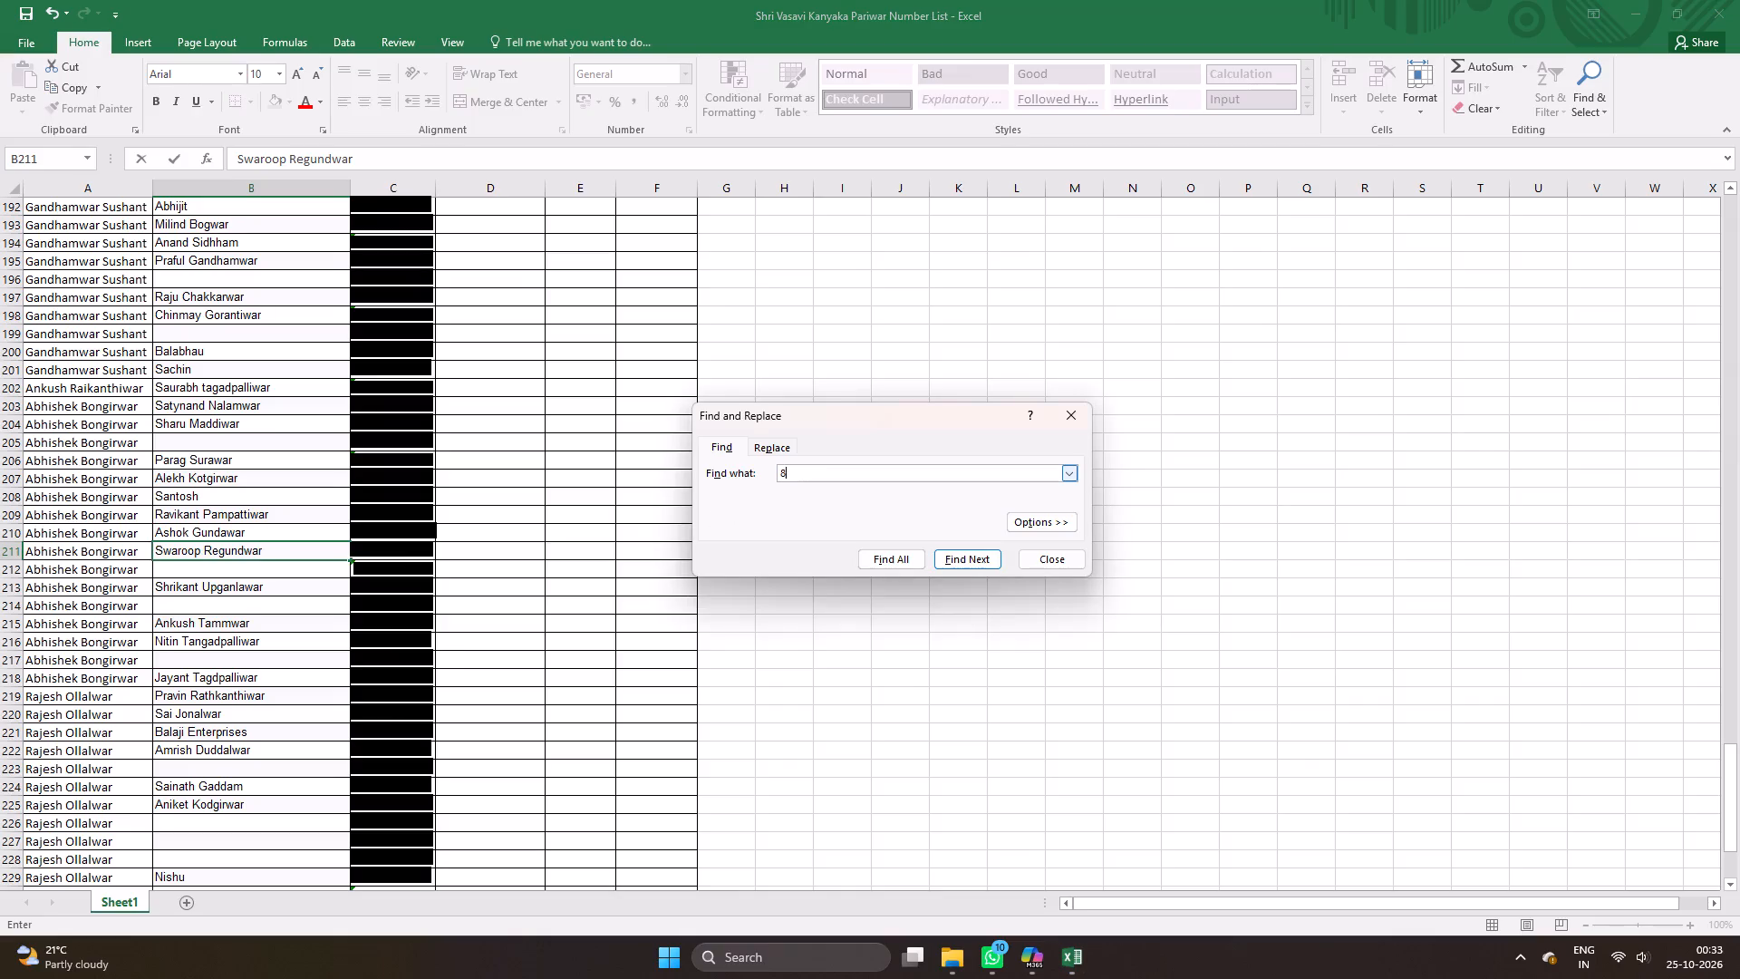
pyautogui.press('BackSpace')
pyautogui.write('34004')
pyautogui.press('Return')
pyautogui.click(237, 555)
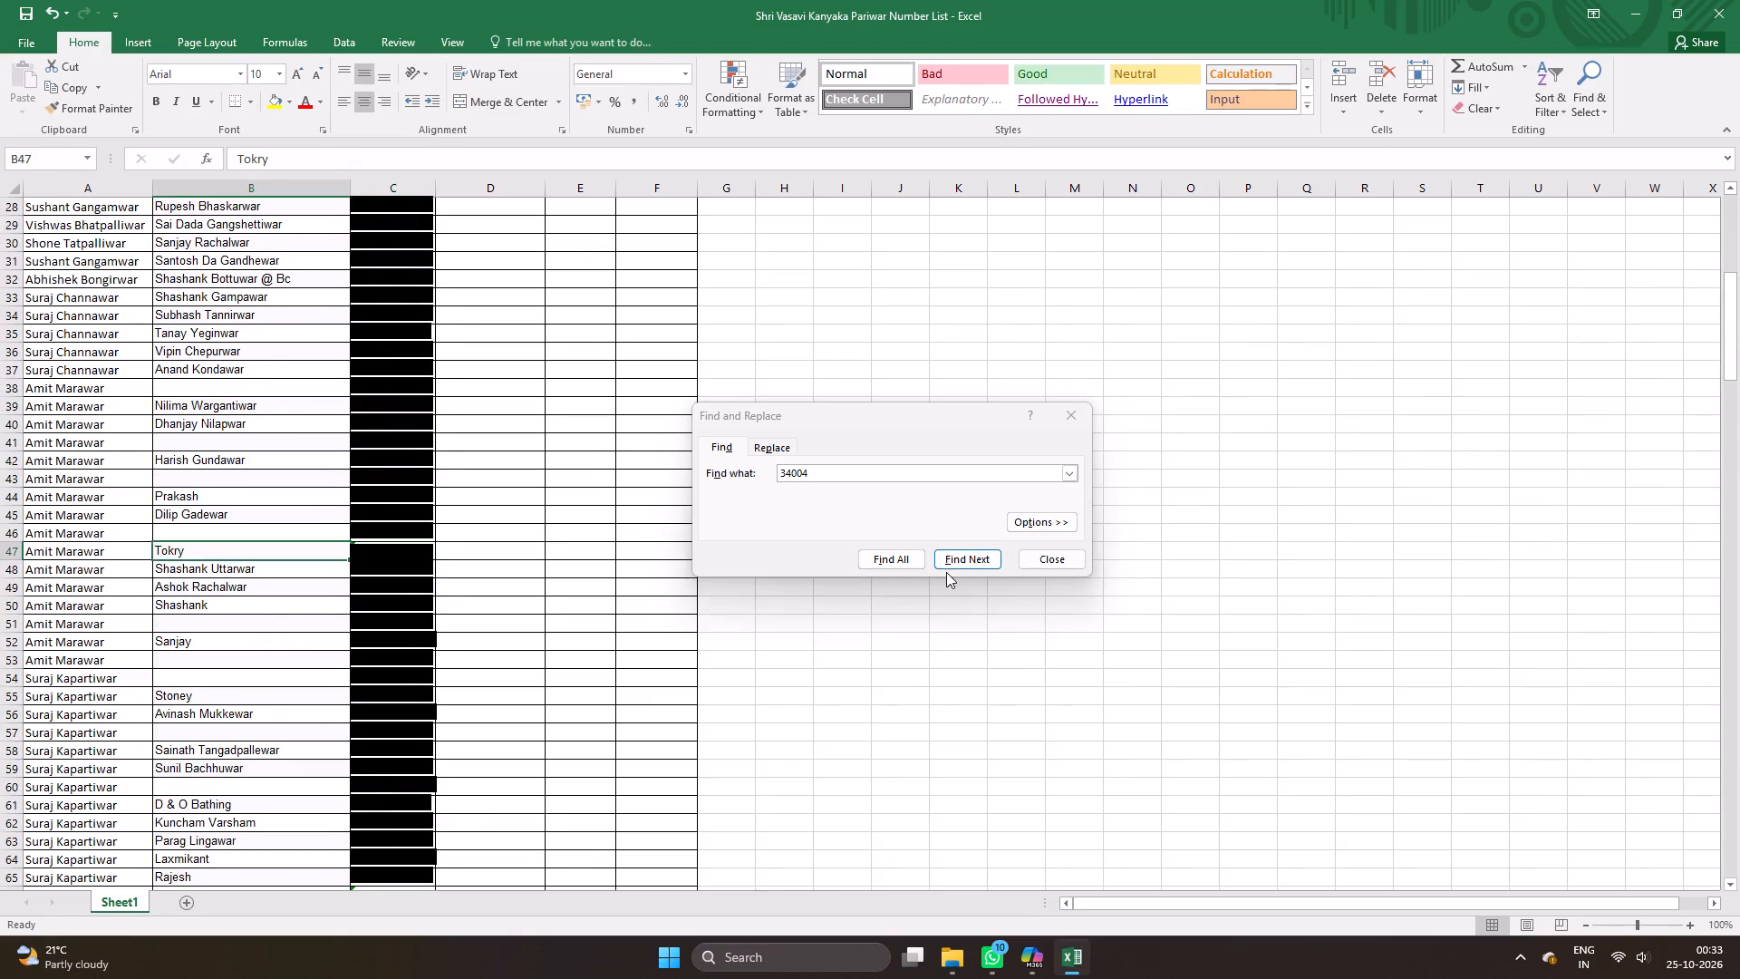
# Search for another partial phone number and enter the matching contact's full name in cell B140.
pyautogui.click(865, 478)
pyautogui.press('BackSpace')
pyautogui.press('BackSpace')
pyautogui.press('BackSpace')
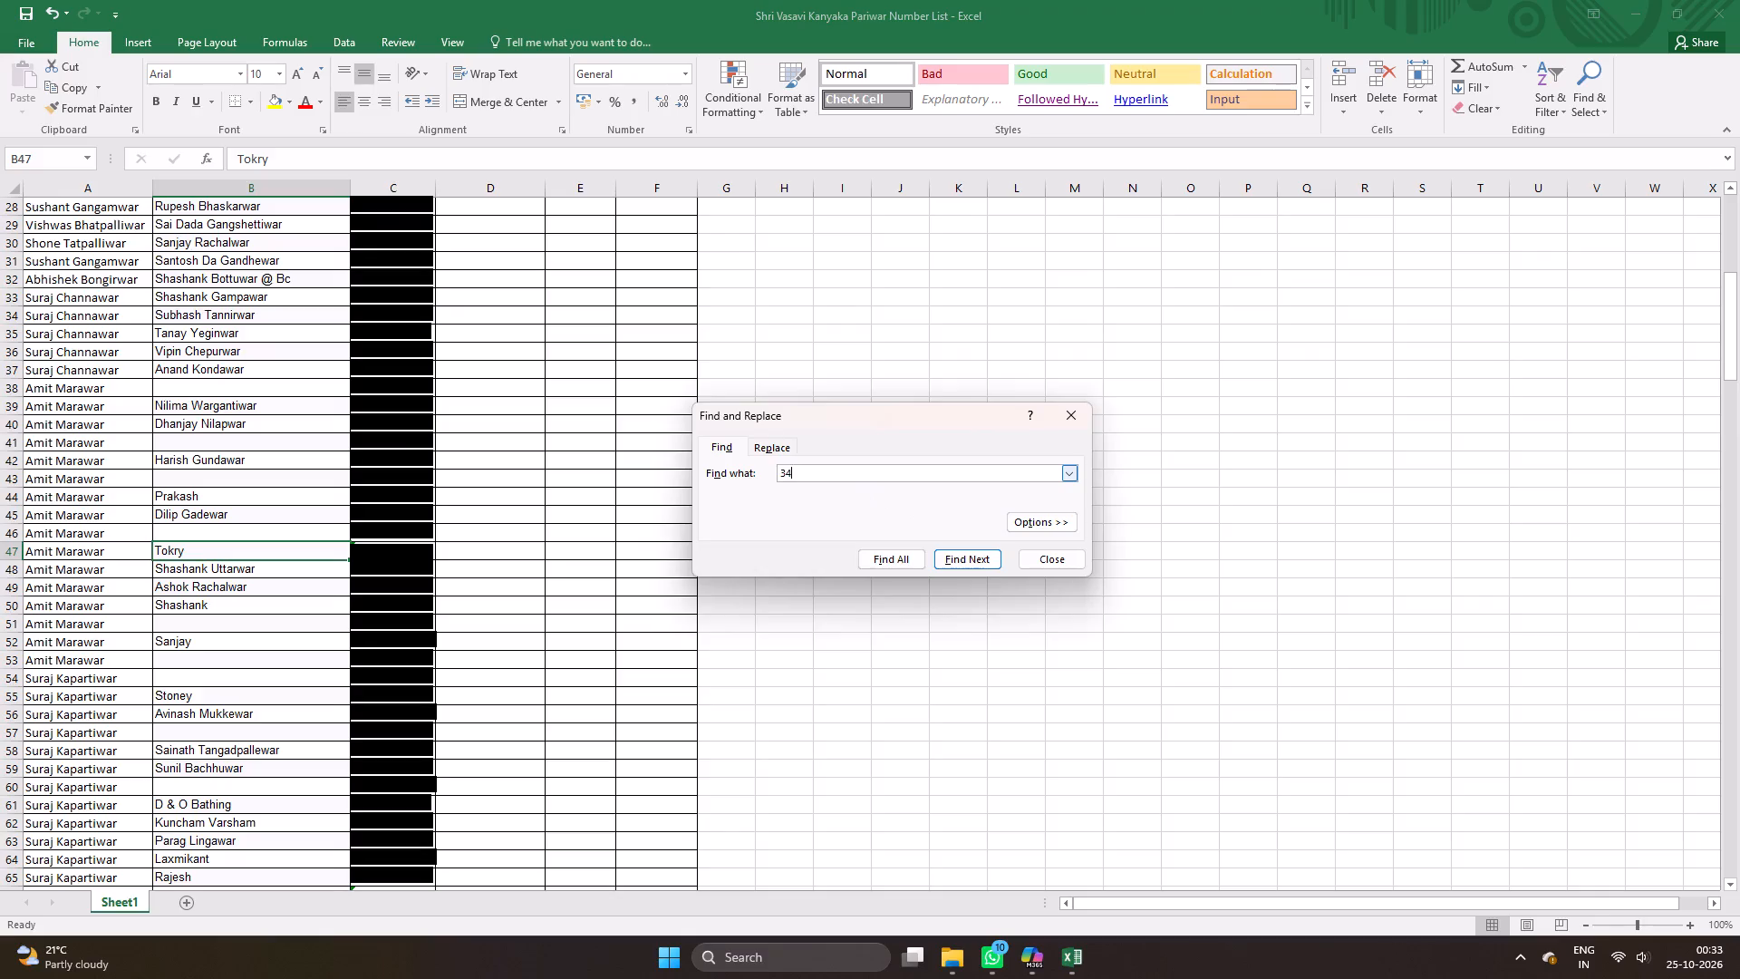
pyautogui.press('BackSpace')
pyautogui.press('BackSpace')
pyautogui.write('70')
pyautogui.write('324')
pyautogui.press('Return')
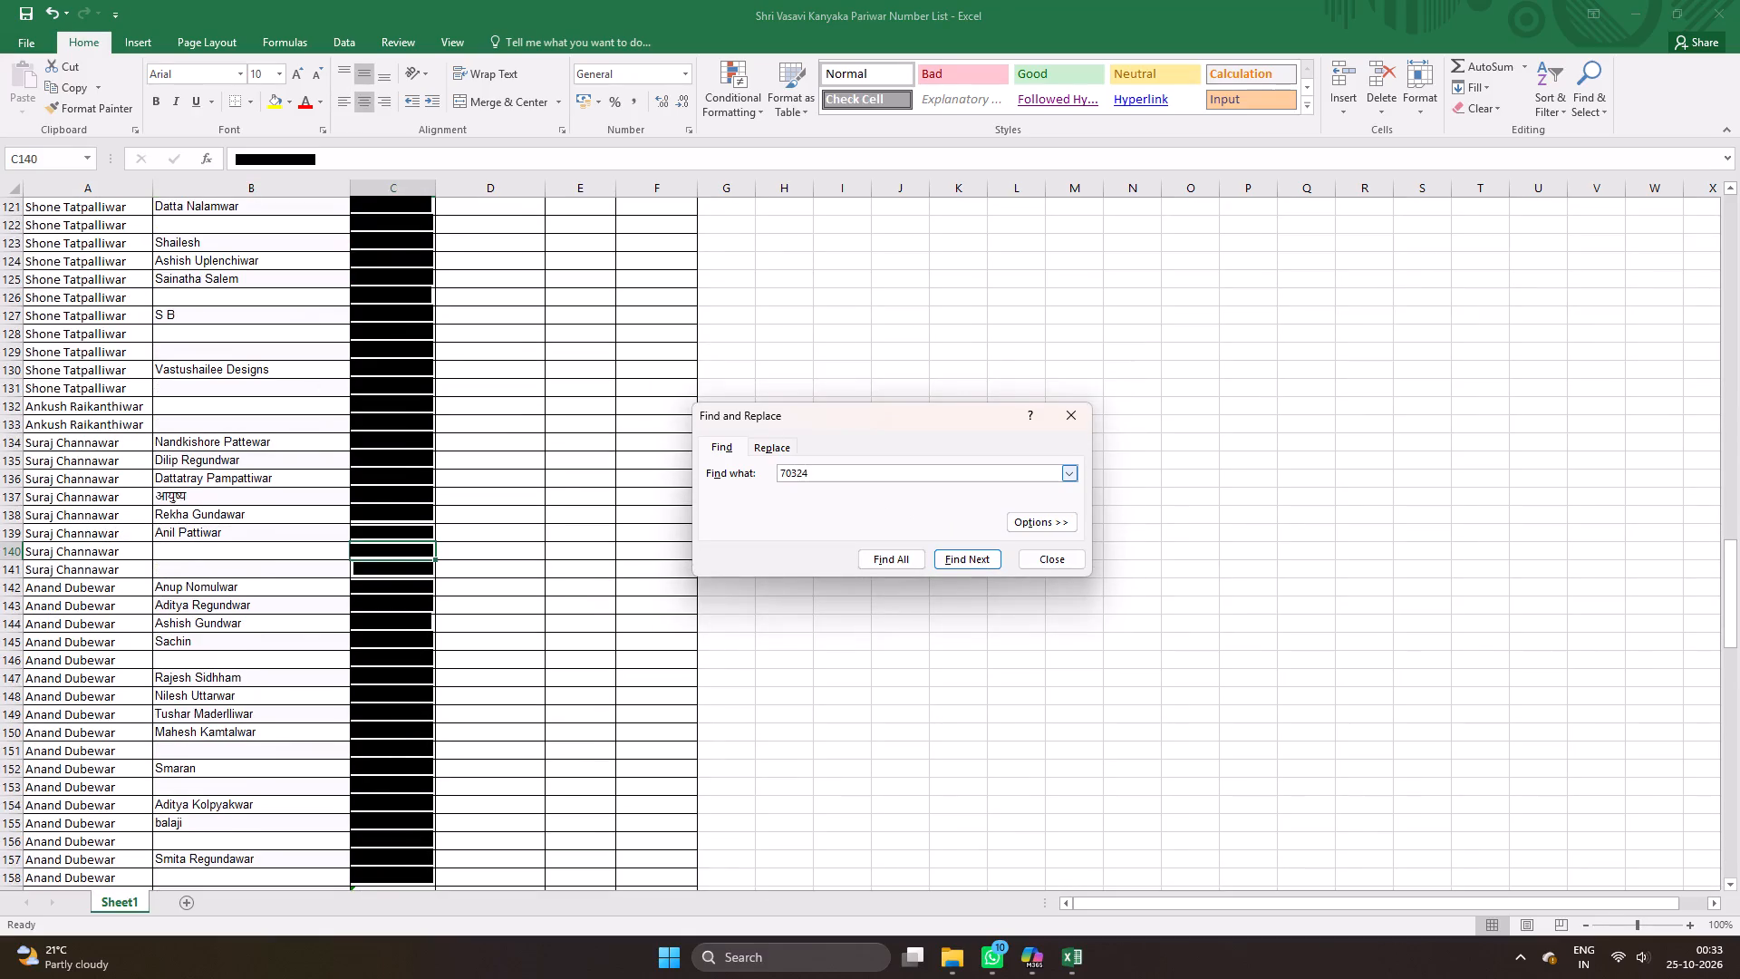
pyautogui.click(171, 553)
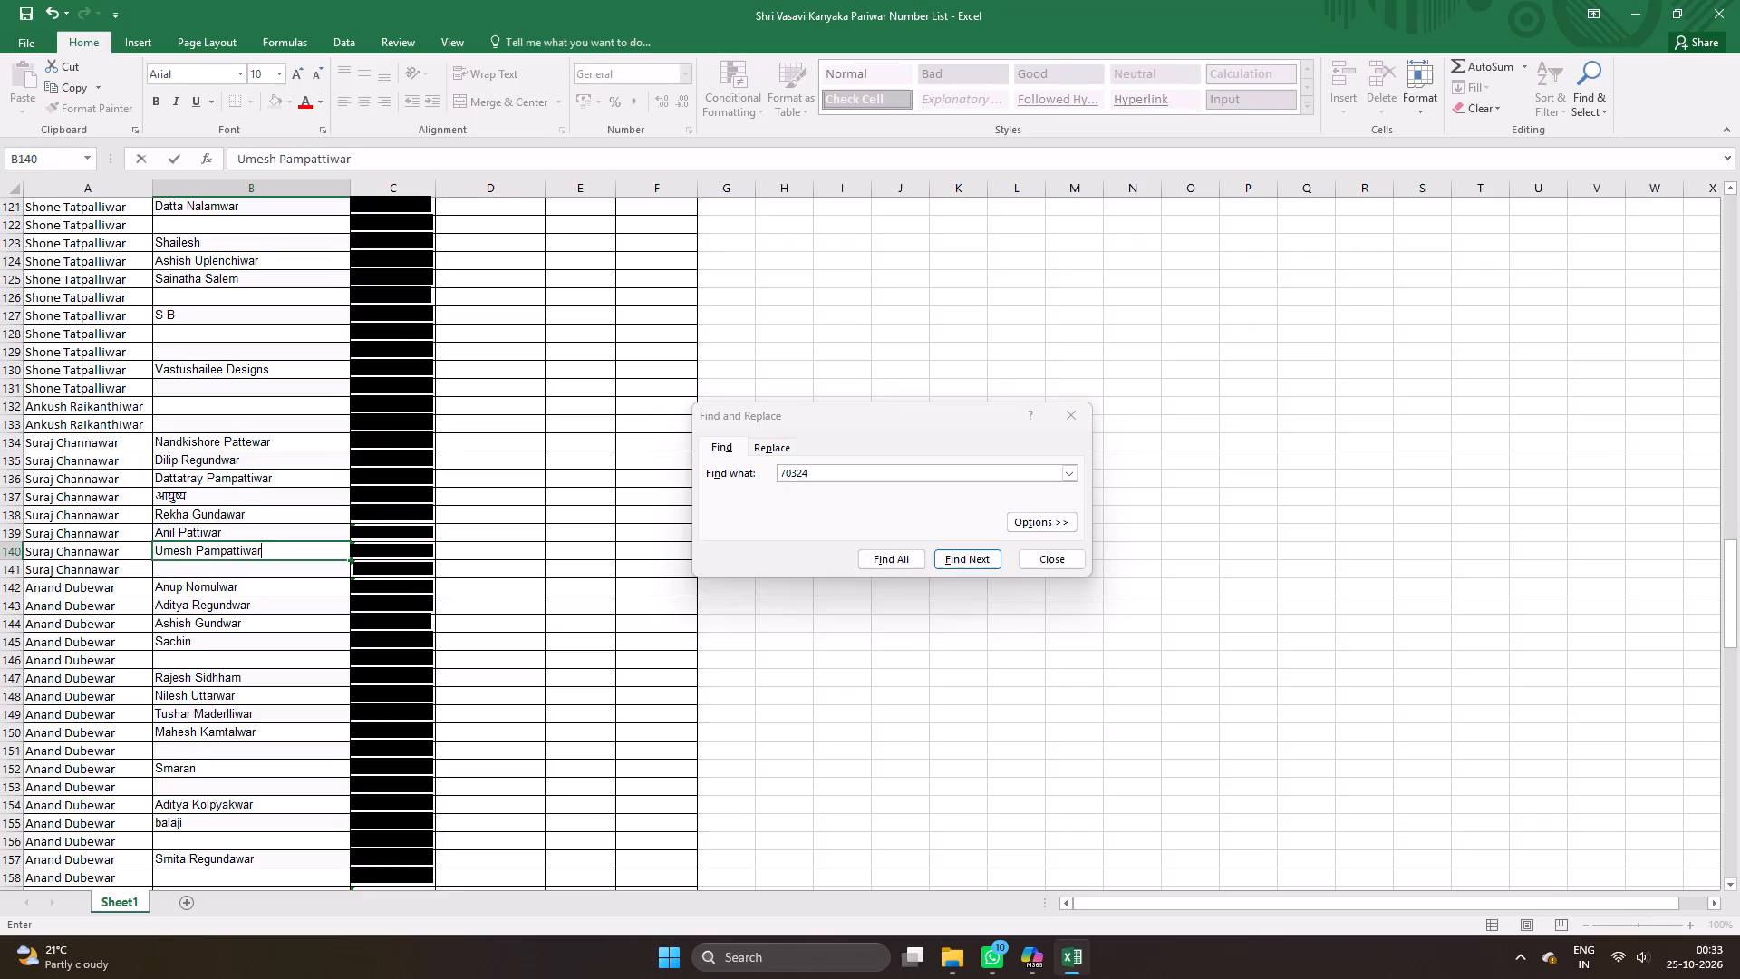
# Search for the next contact's five-digit partial phone number and enter that contact's full name in cell B41.
pyautogui.click(828, 477)
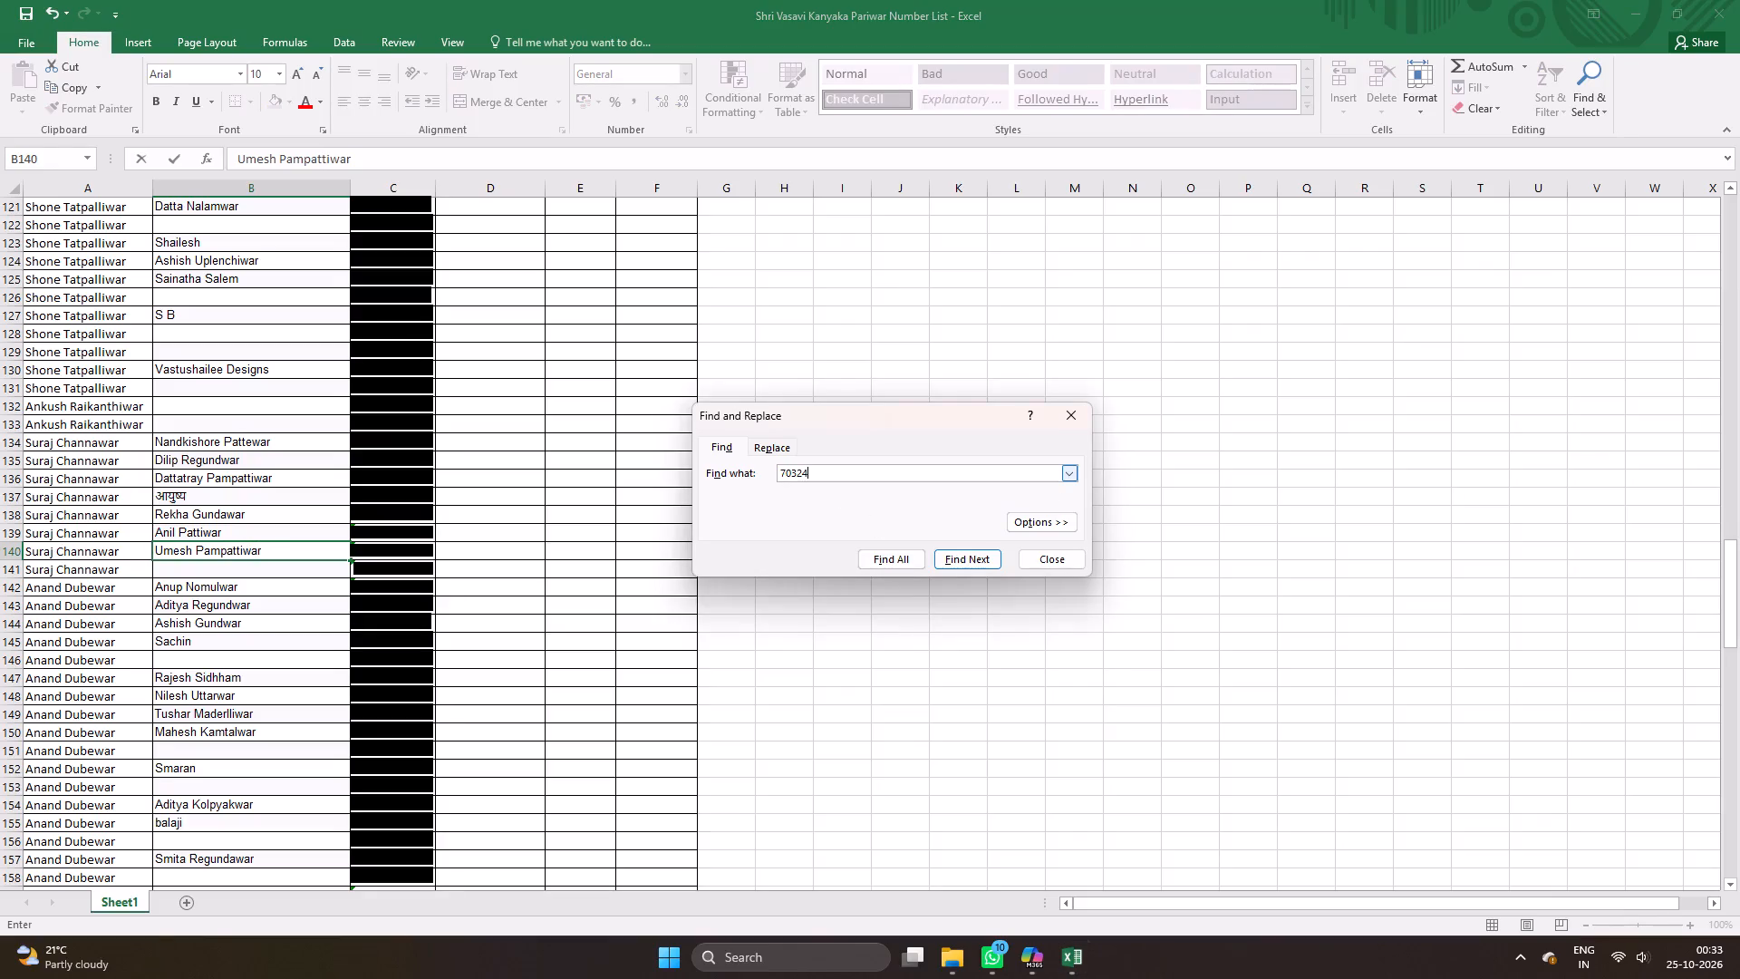
pyautogui.press('BackSpace')
pyautogui.press('BackSpace')
pyautogui.press('BackSpace')
pyautogui.press('BackSpace')
pyautogui.press('BackSpace')
pyautogui.write('1882')
pyautogui.press('Return')
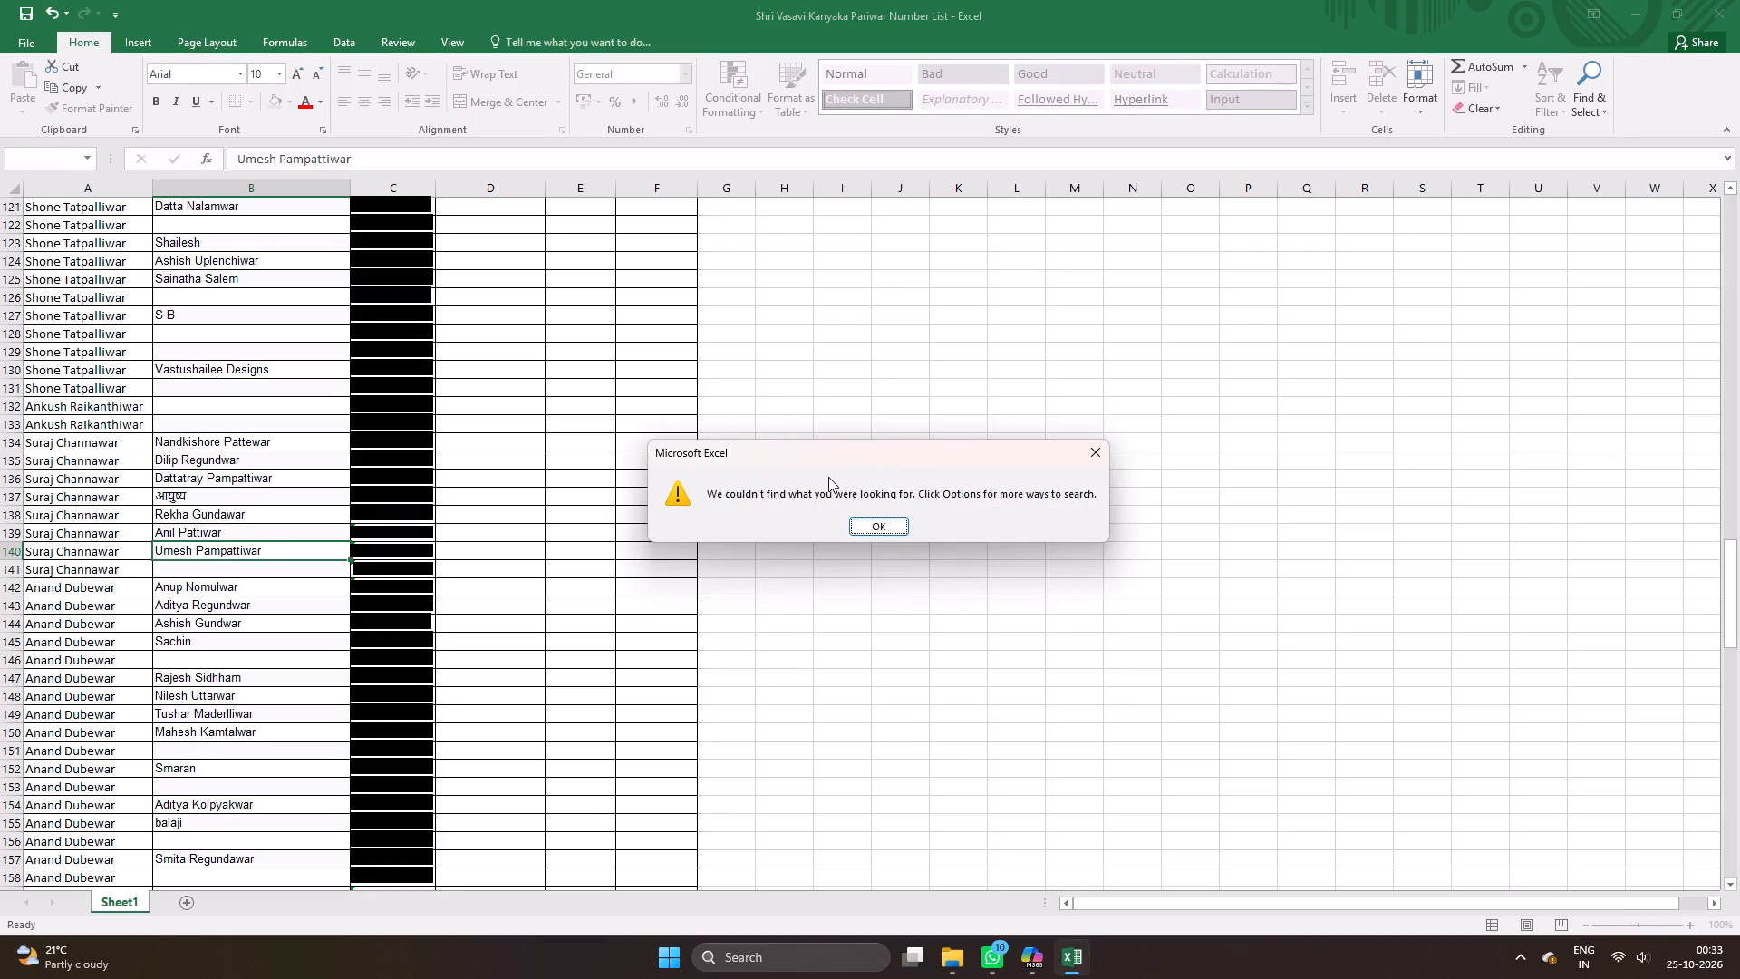
pyautogui.press('Return')
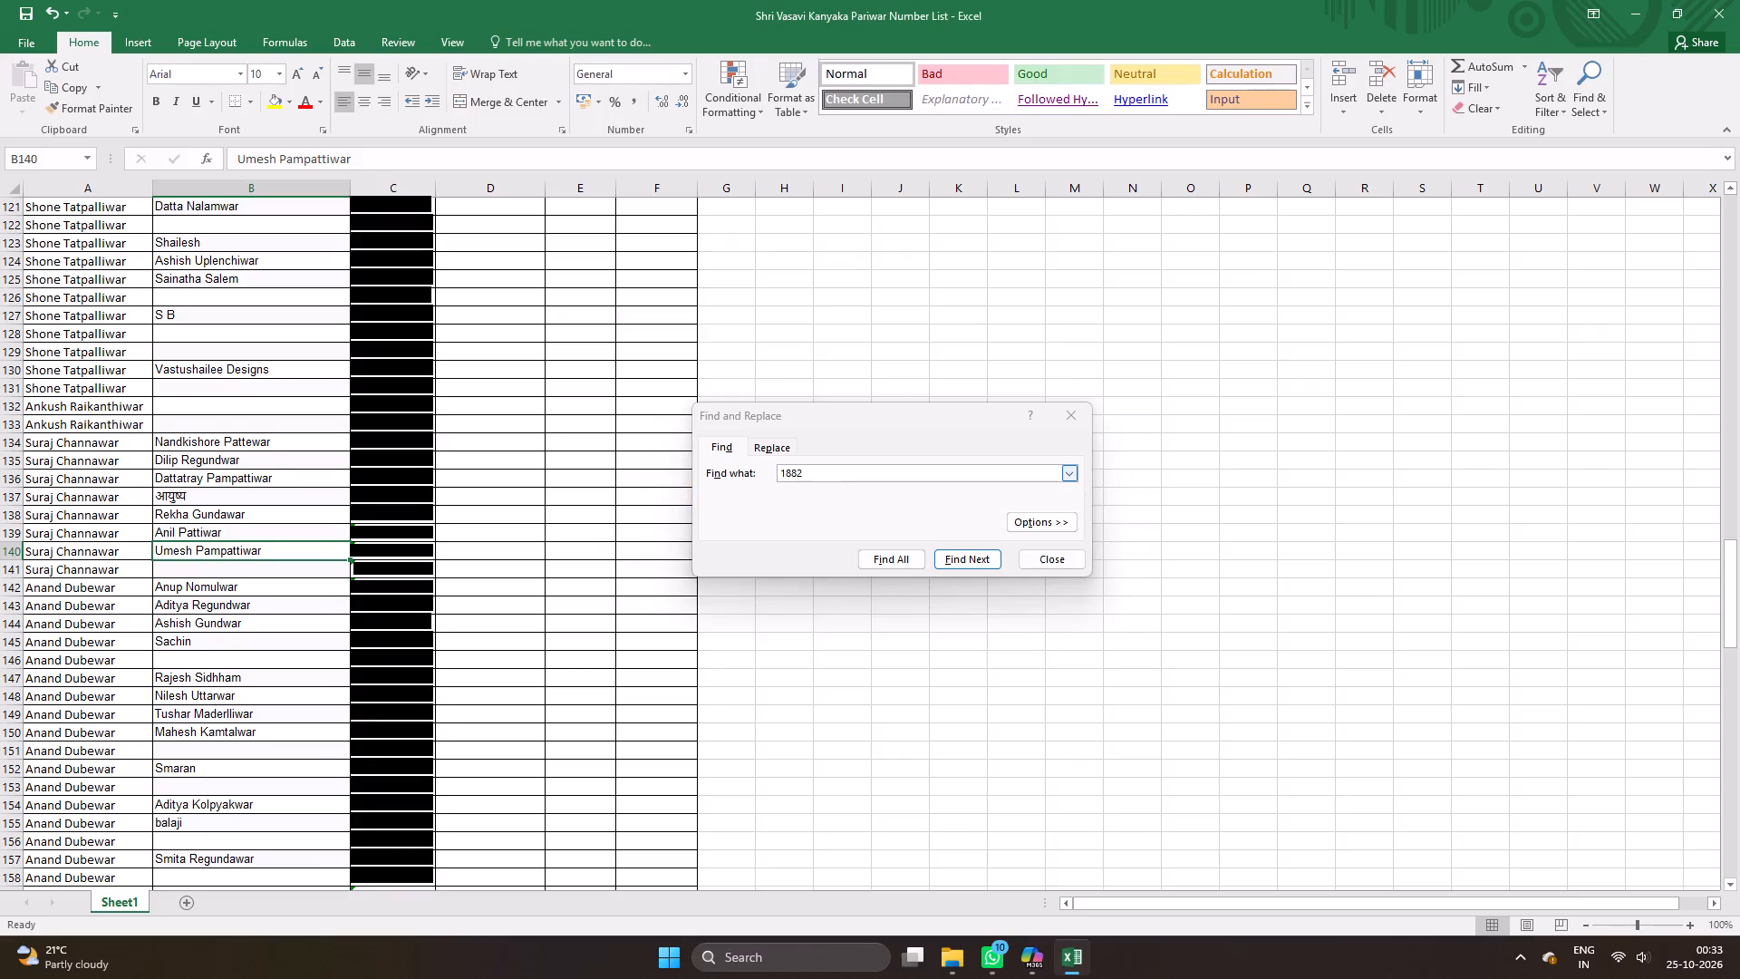
pyautogui.click(791, 468)
pyautogui.press('8')
pyautogui.press('Return')
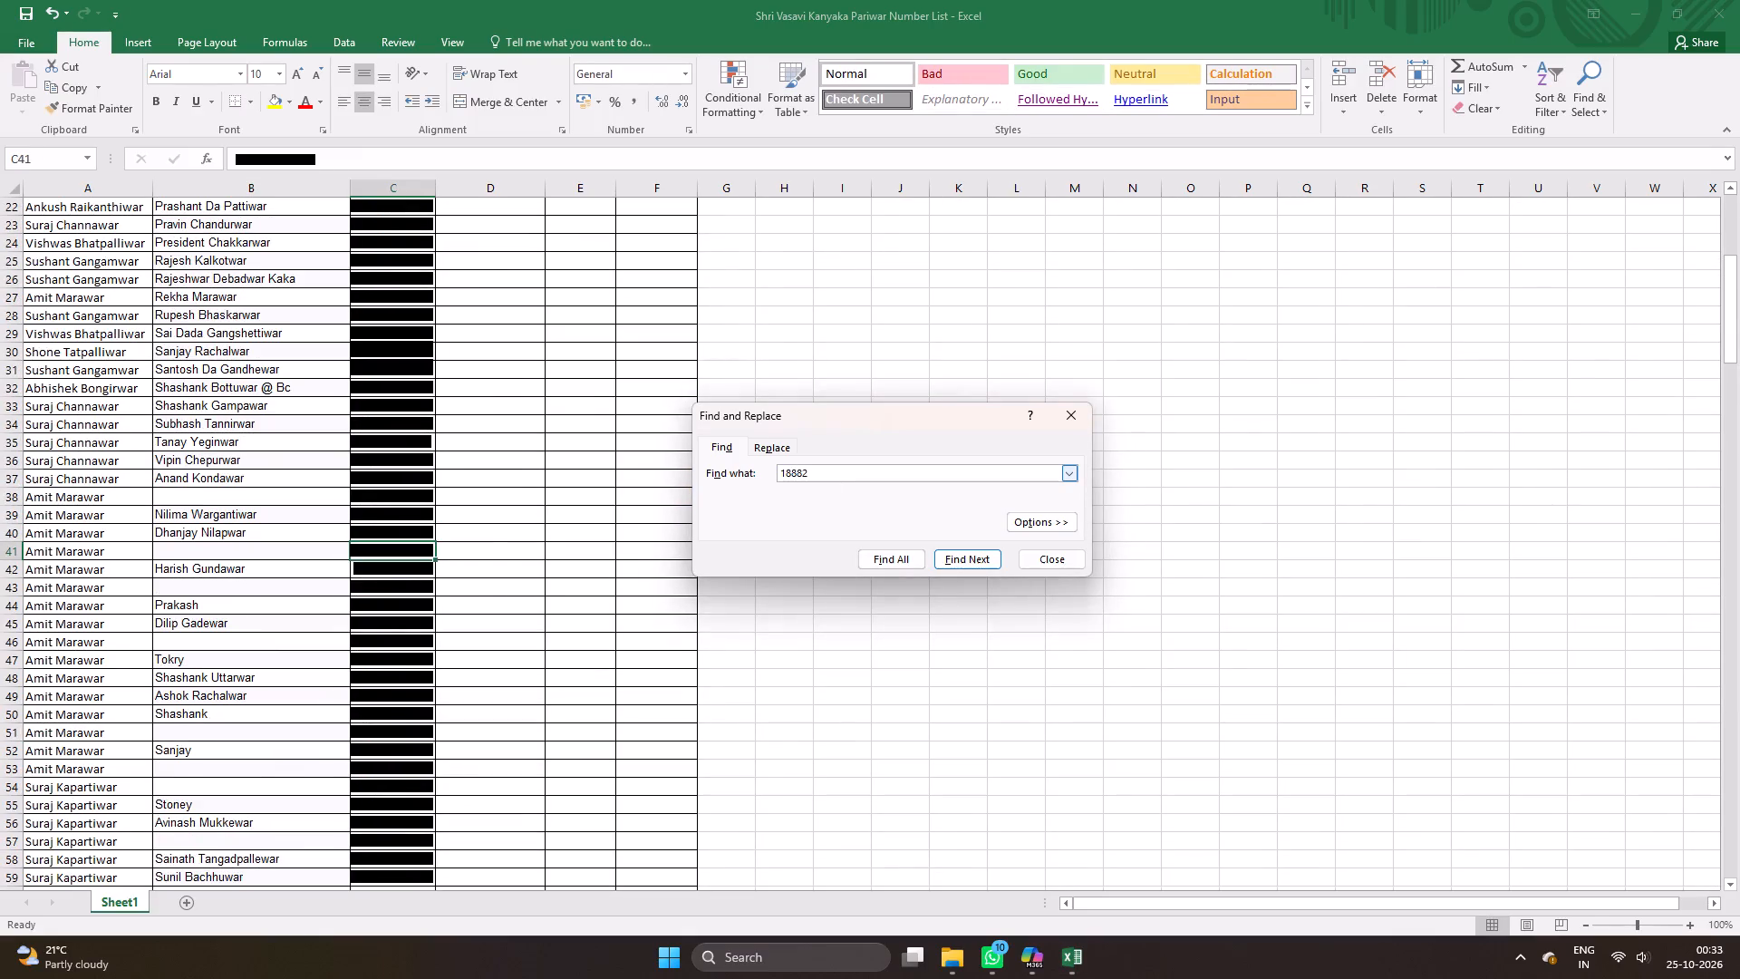
pyautogui.click(248, 551)
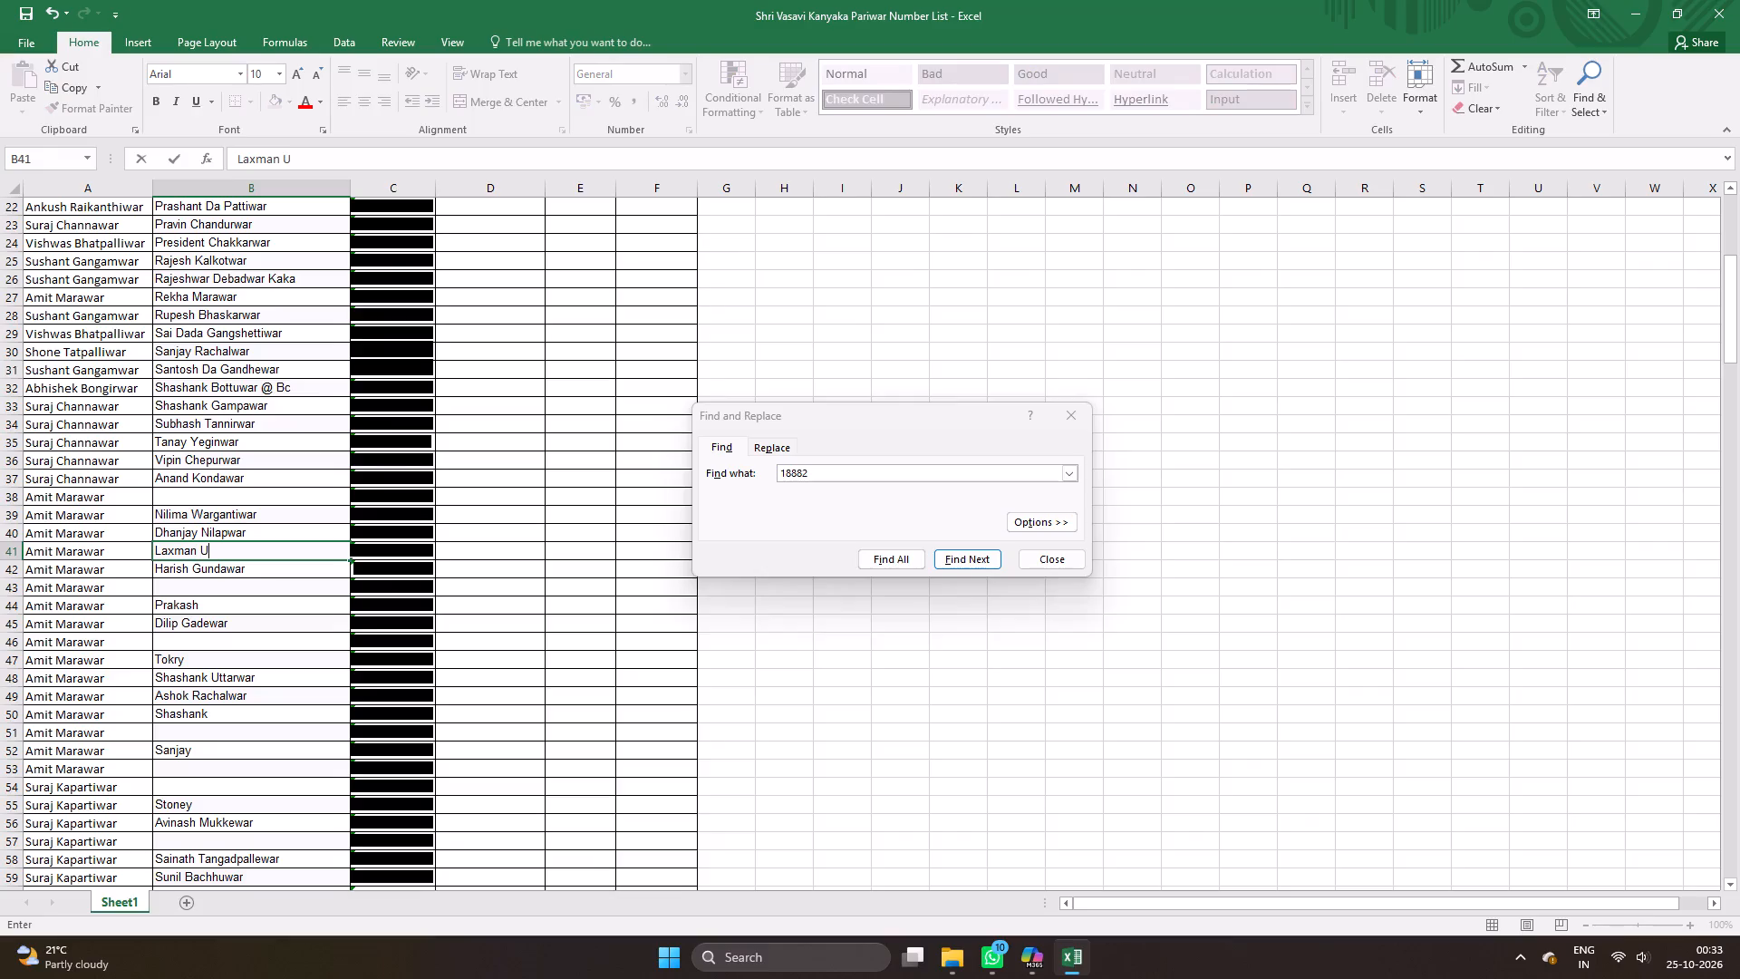
pyautogui.write('pang')
pyautogui.press('a')
pyautogui.write('lawar')
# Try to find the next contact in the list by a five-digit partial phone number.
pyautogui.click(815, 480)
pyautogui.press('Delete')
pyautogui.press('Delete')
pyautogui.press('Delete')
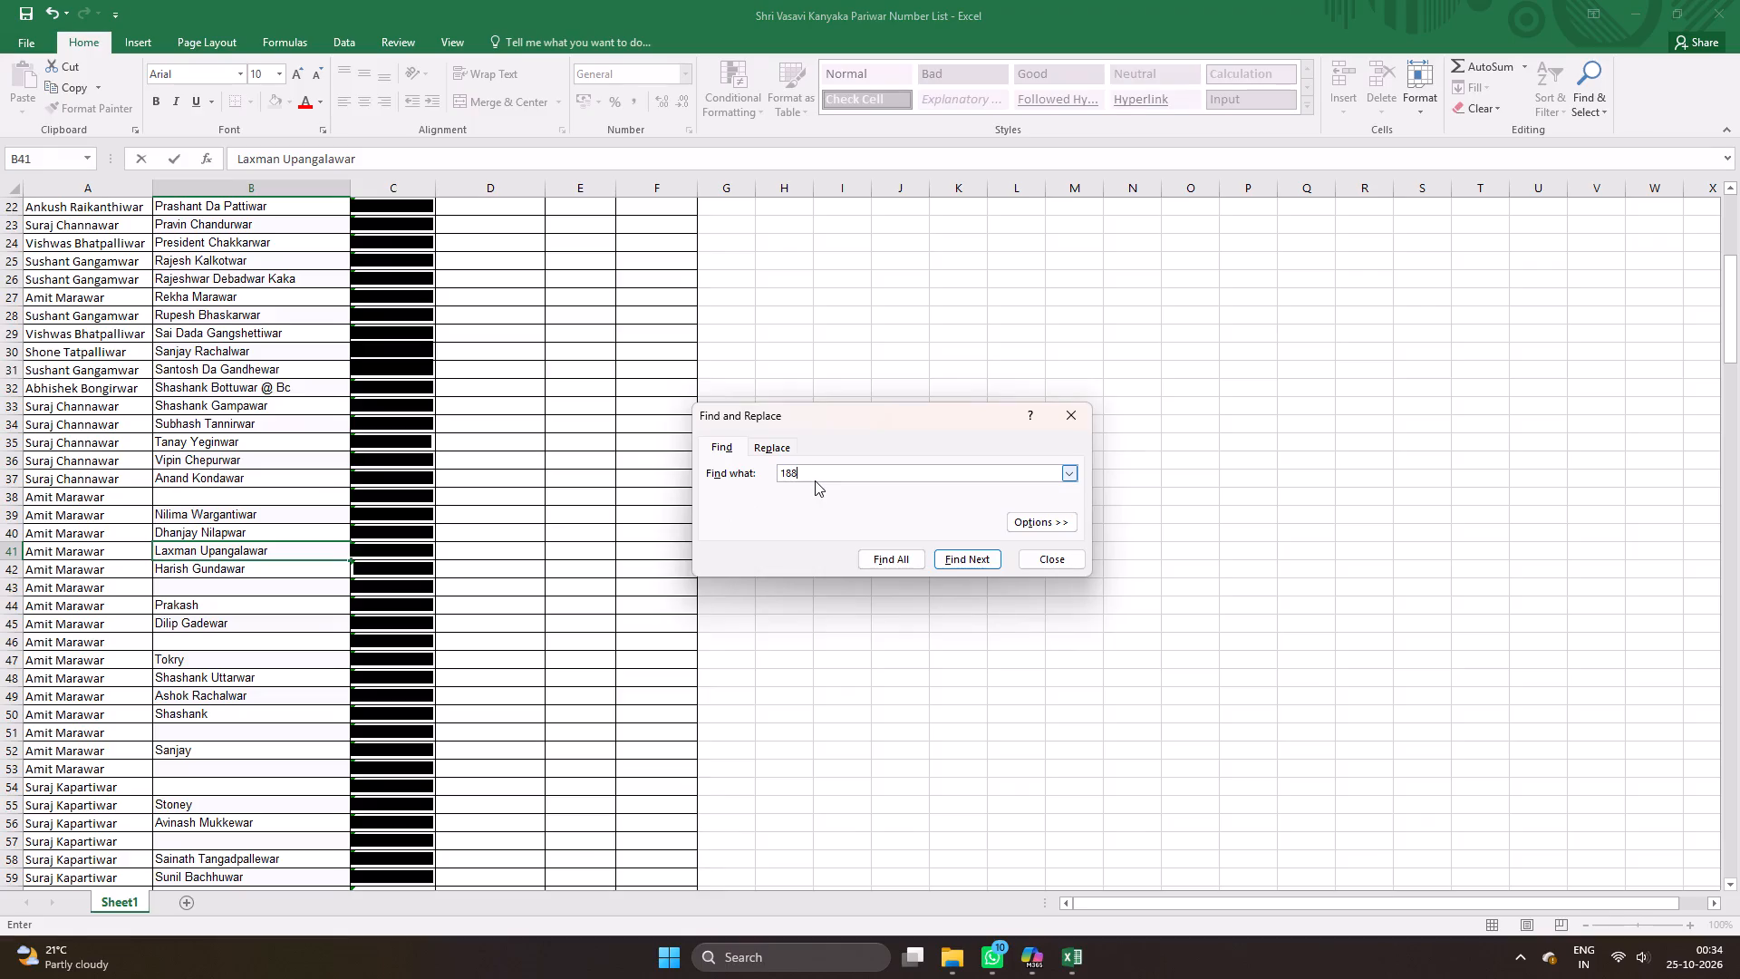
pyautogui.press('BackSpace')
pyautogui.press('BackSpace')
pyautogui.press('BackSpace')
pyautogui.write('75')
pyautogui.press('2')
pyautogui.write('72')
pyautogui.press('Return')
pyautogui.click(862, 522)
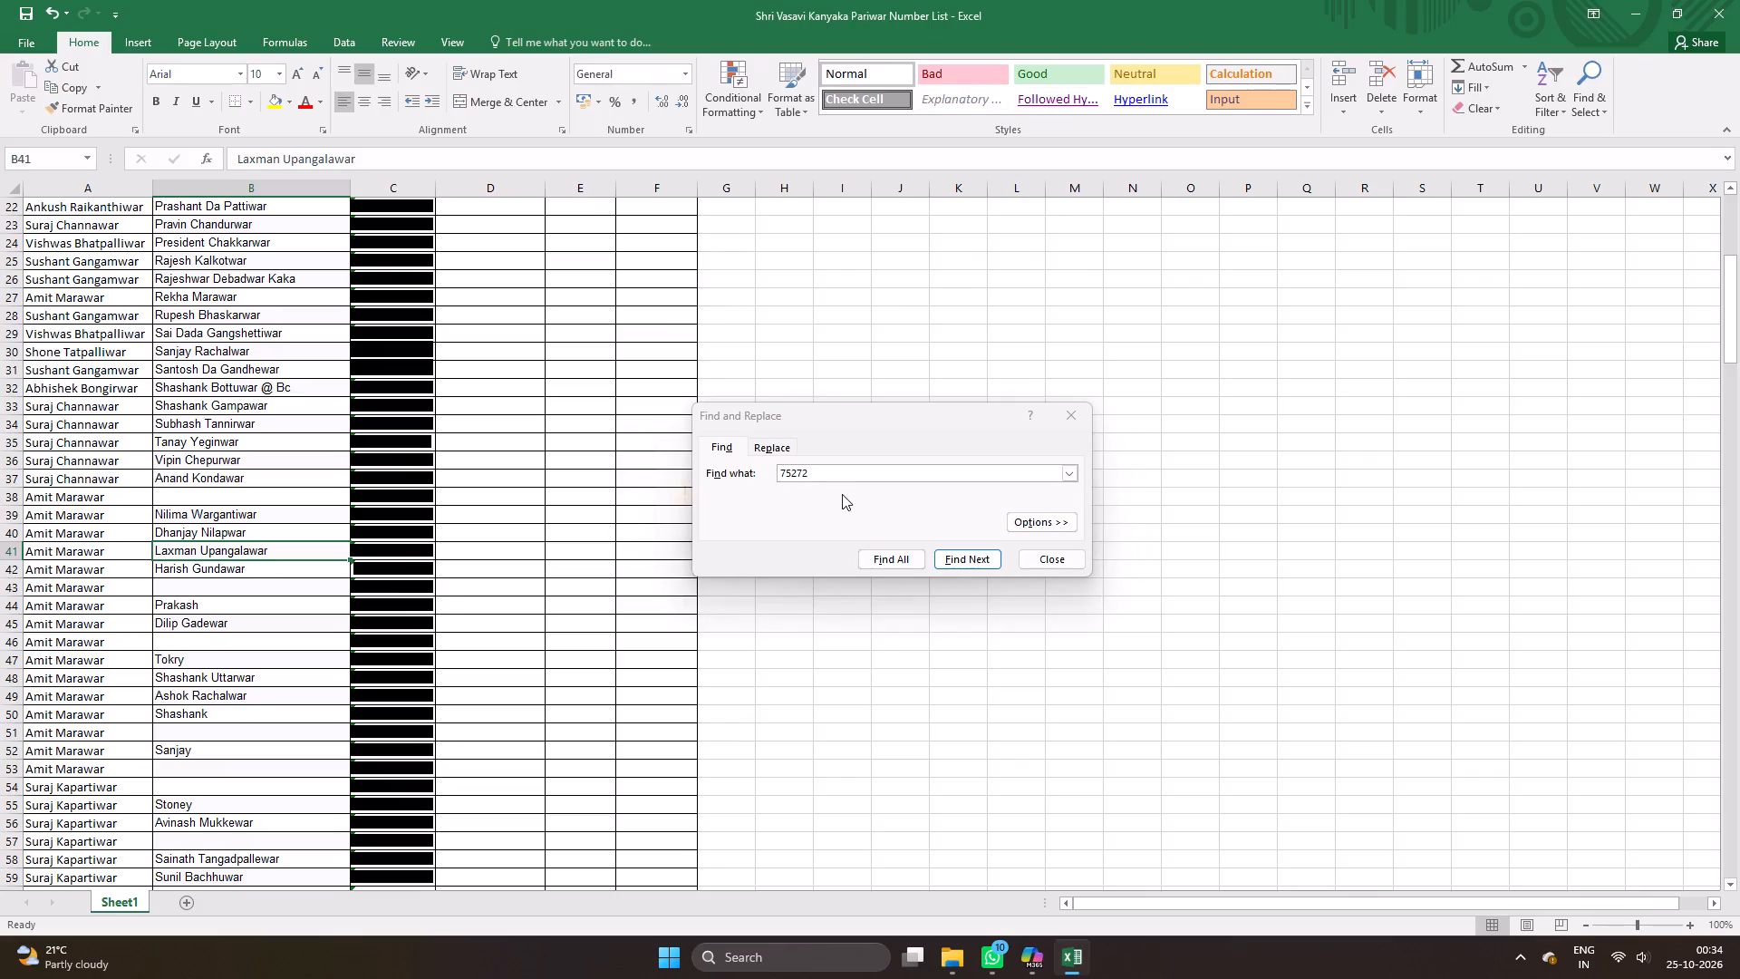
# Correct the digits of the partial phone number, search again and enter the name Utkarsh in cell B109.
pyautogui.click(830, 470)
pyautogui.press('BackSpace')
pyautogui.press('BackSpace')
pyautogui.press('BackSpace')
pyautogui.press('BackSpace')
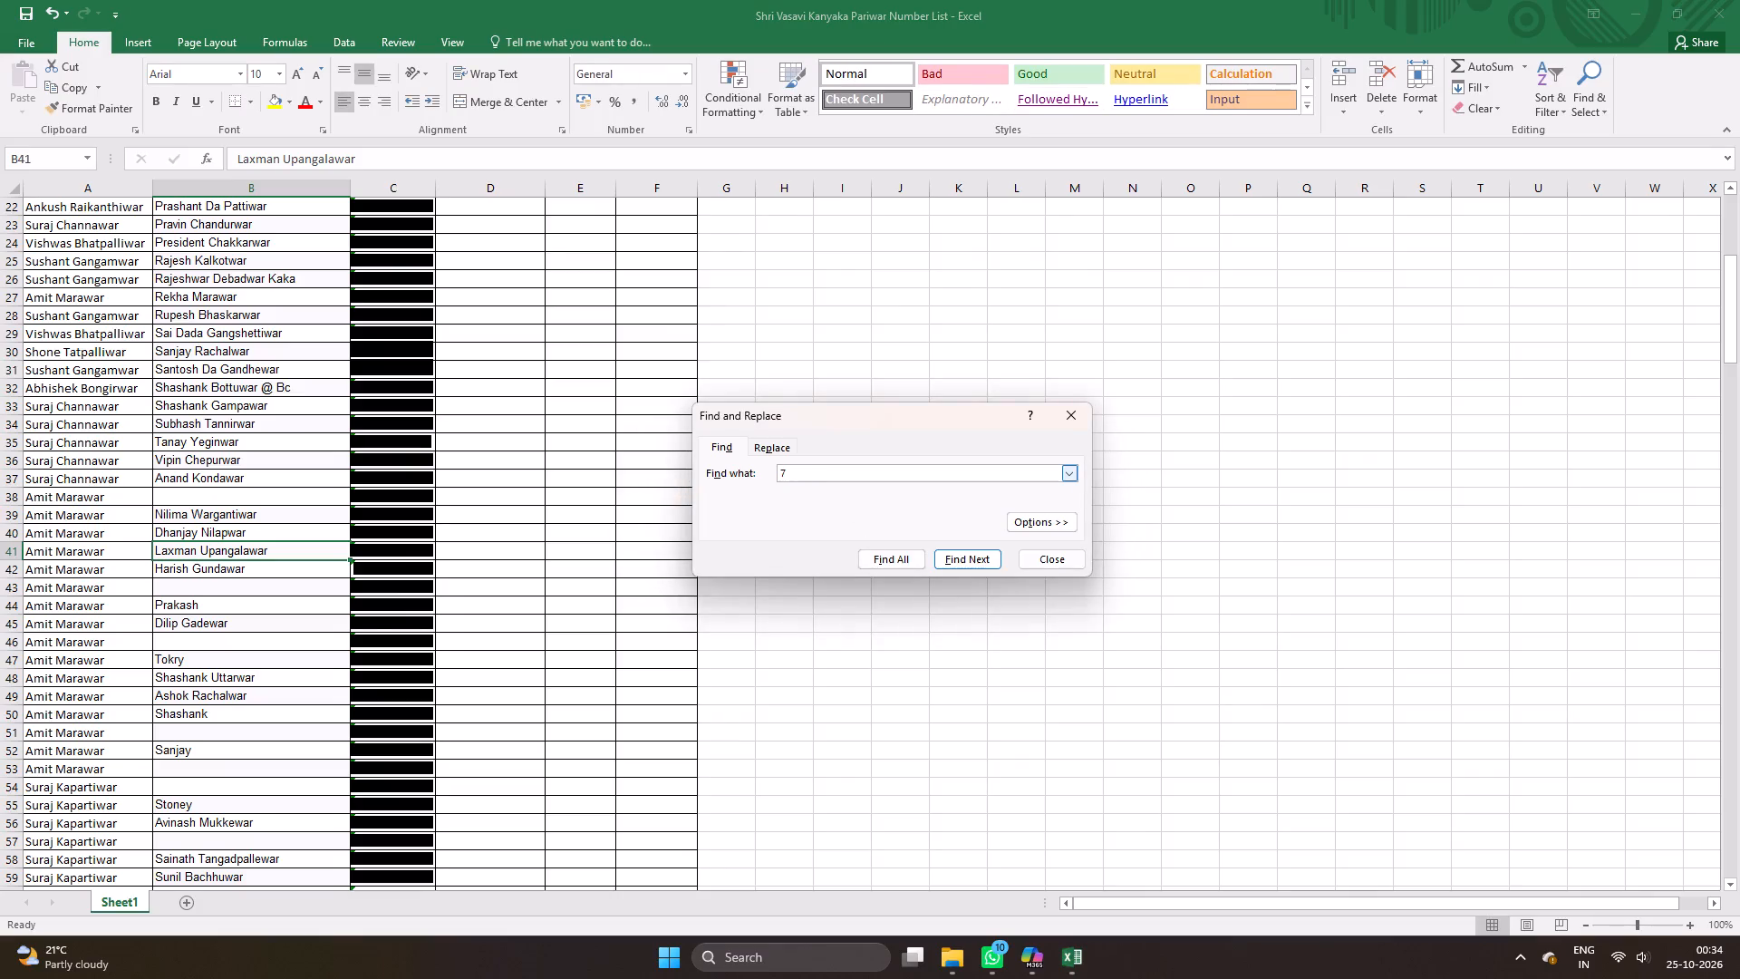
pyautogui.write('52')
pyautogui.press('BackSpace')
pyautogui.write('727')
pyautogui.press('Return')
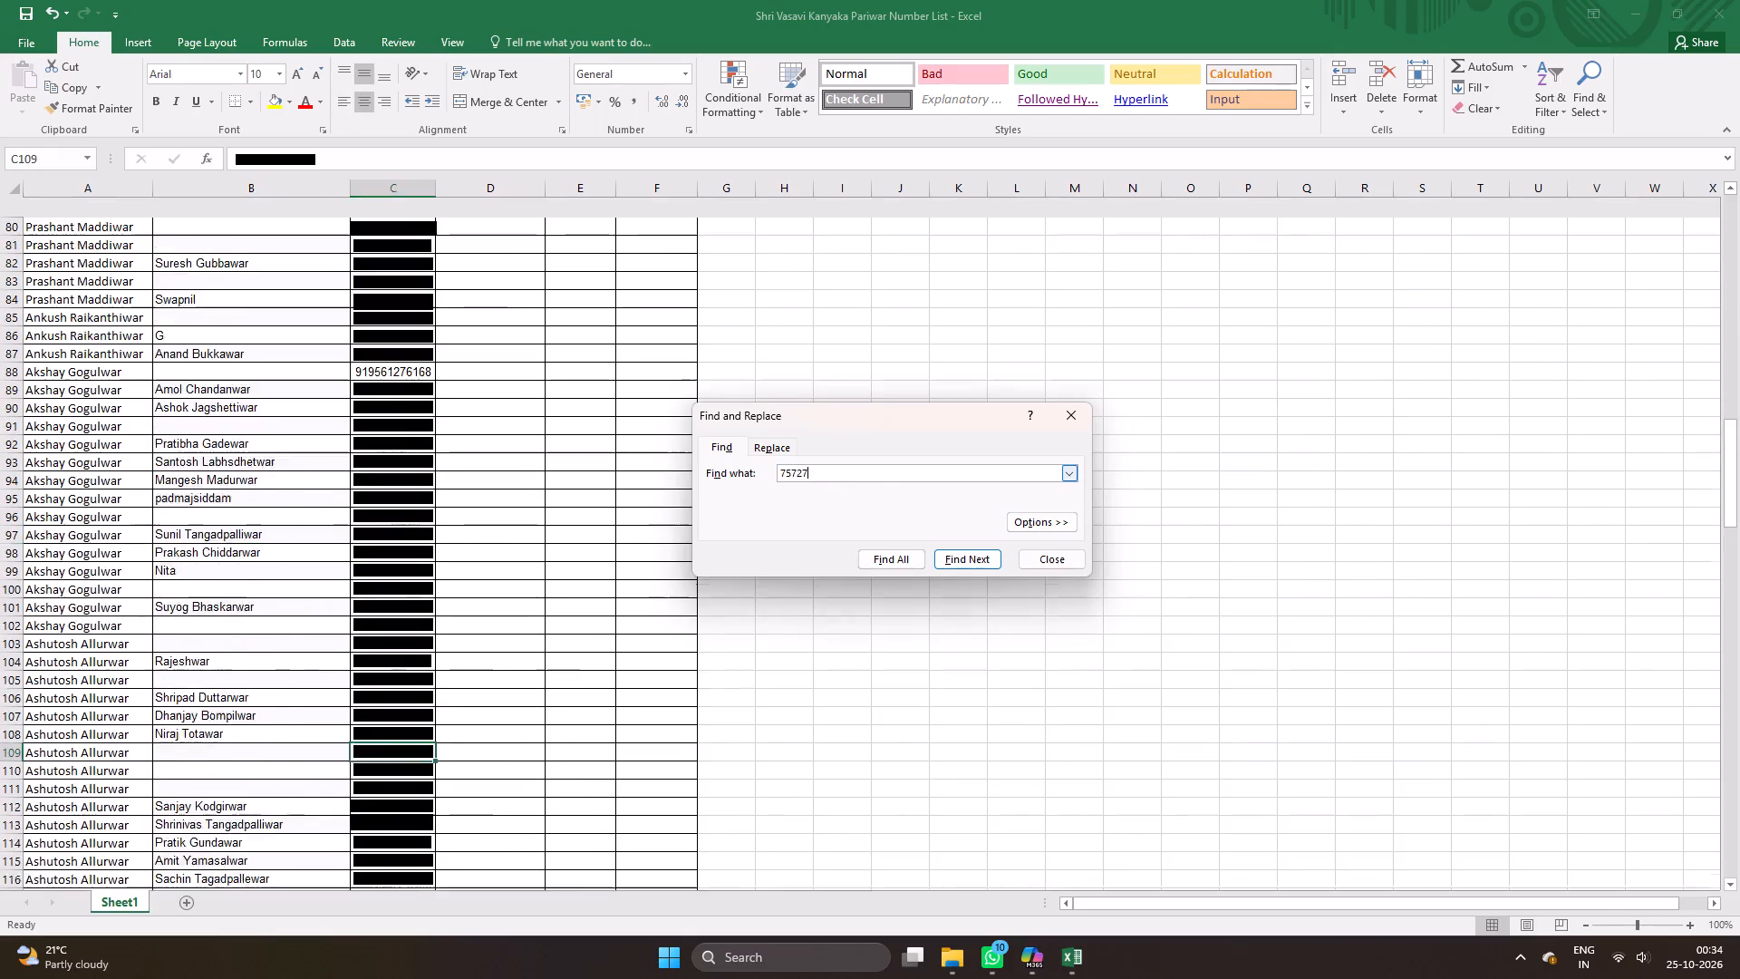
pyautogui.click(209, 547)
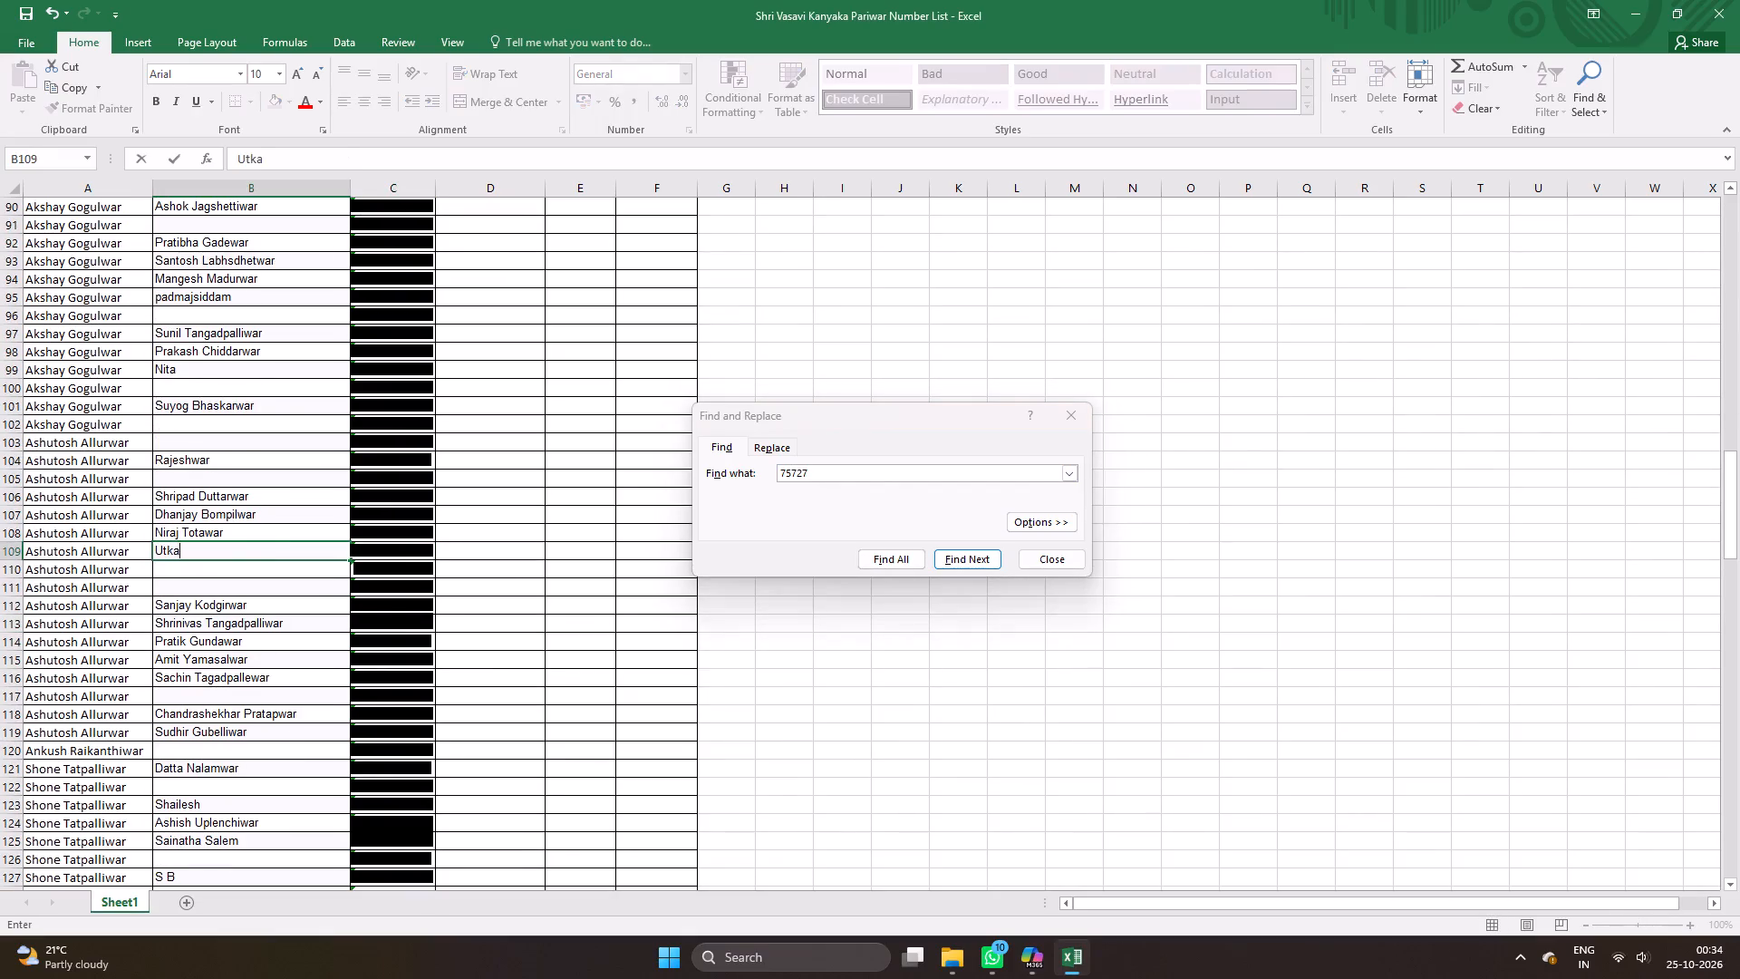
# Search for the next contact's five-digit partial phone number and enter that contact's full name in cell B132.
pyautogui.click(880, 470)
pyautogui.press('BackSpace')
pyautogui.press('BackSpace')
pyautogui.press('BackSpace')
pyautogui.press('BackSpace')
pyautogui.press('BackSpace')
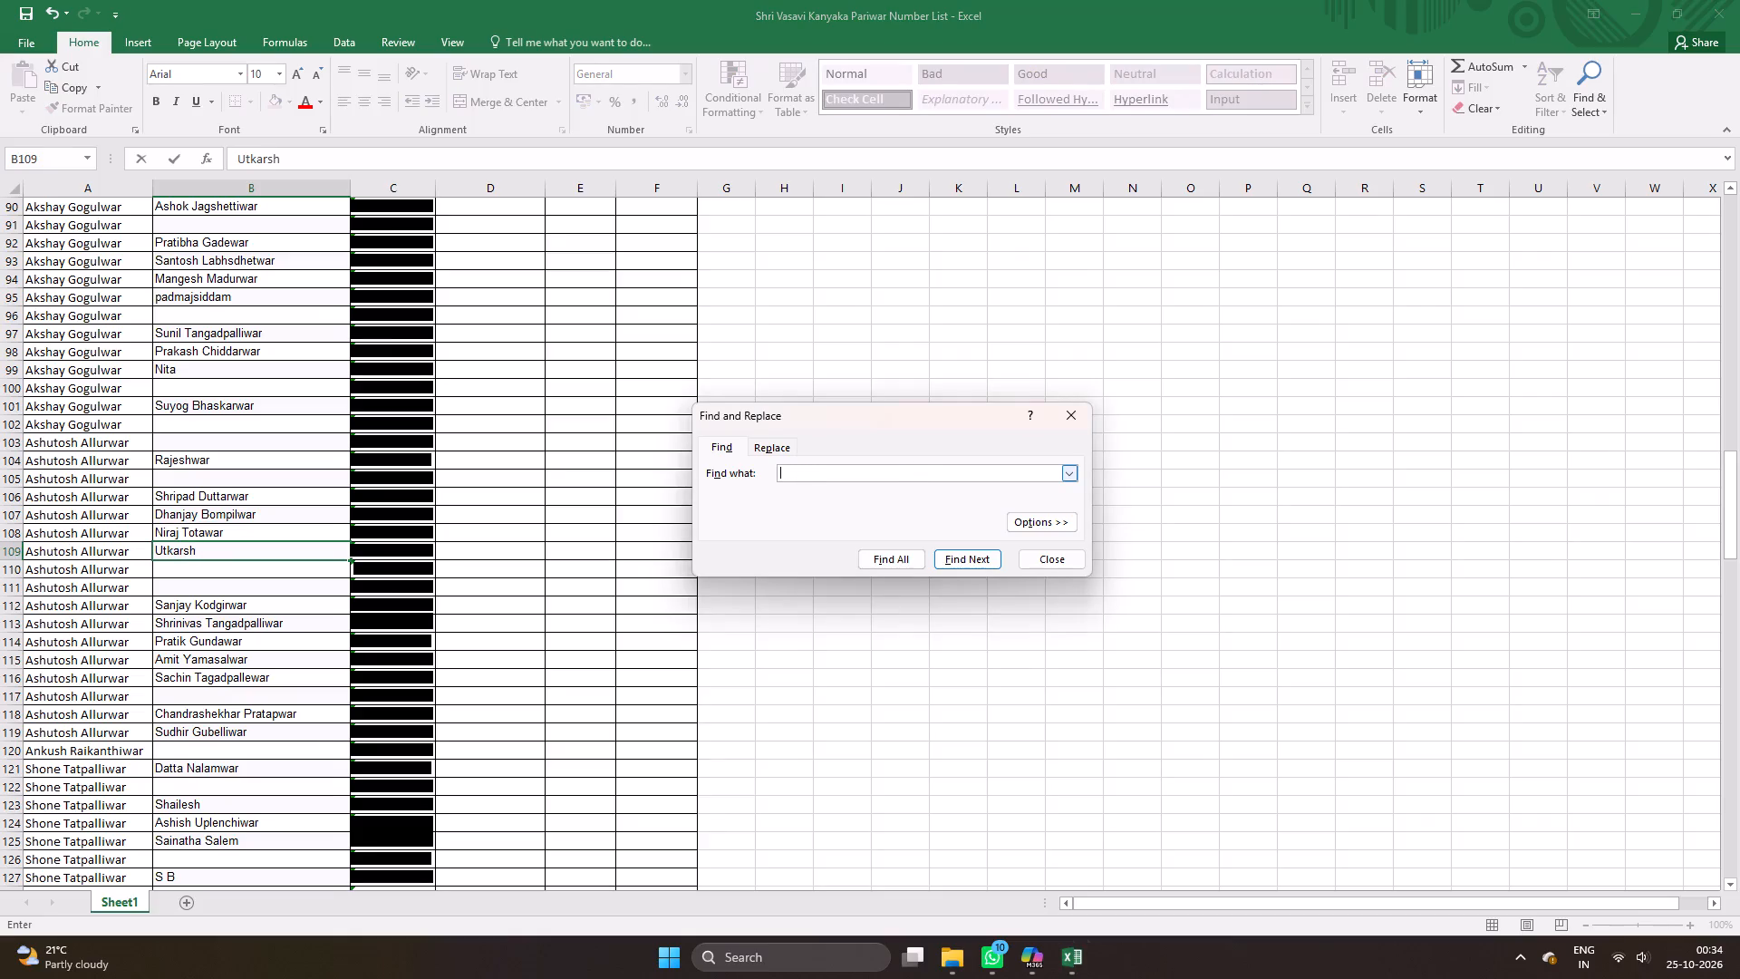
pyautogui.write('33')
pyautogui.write('220')
pyautogui.press('Return')
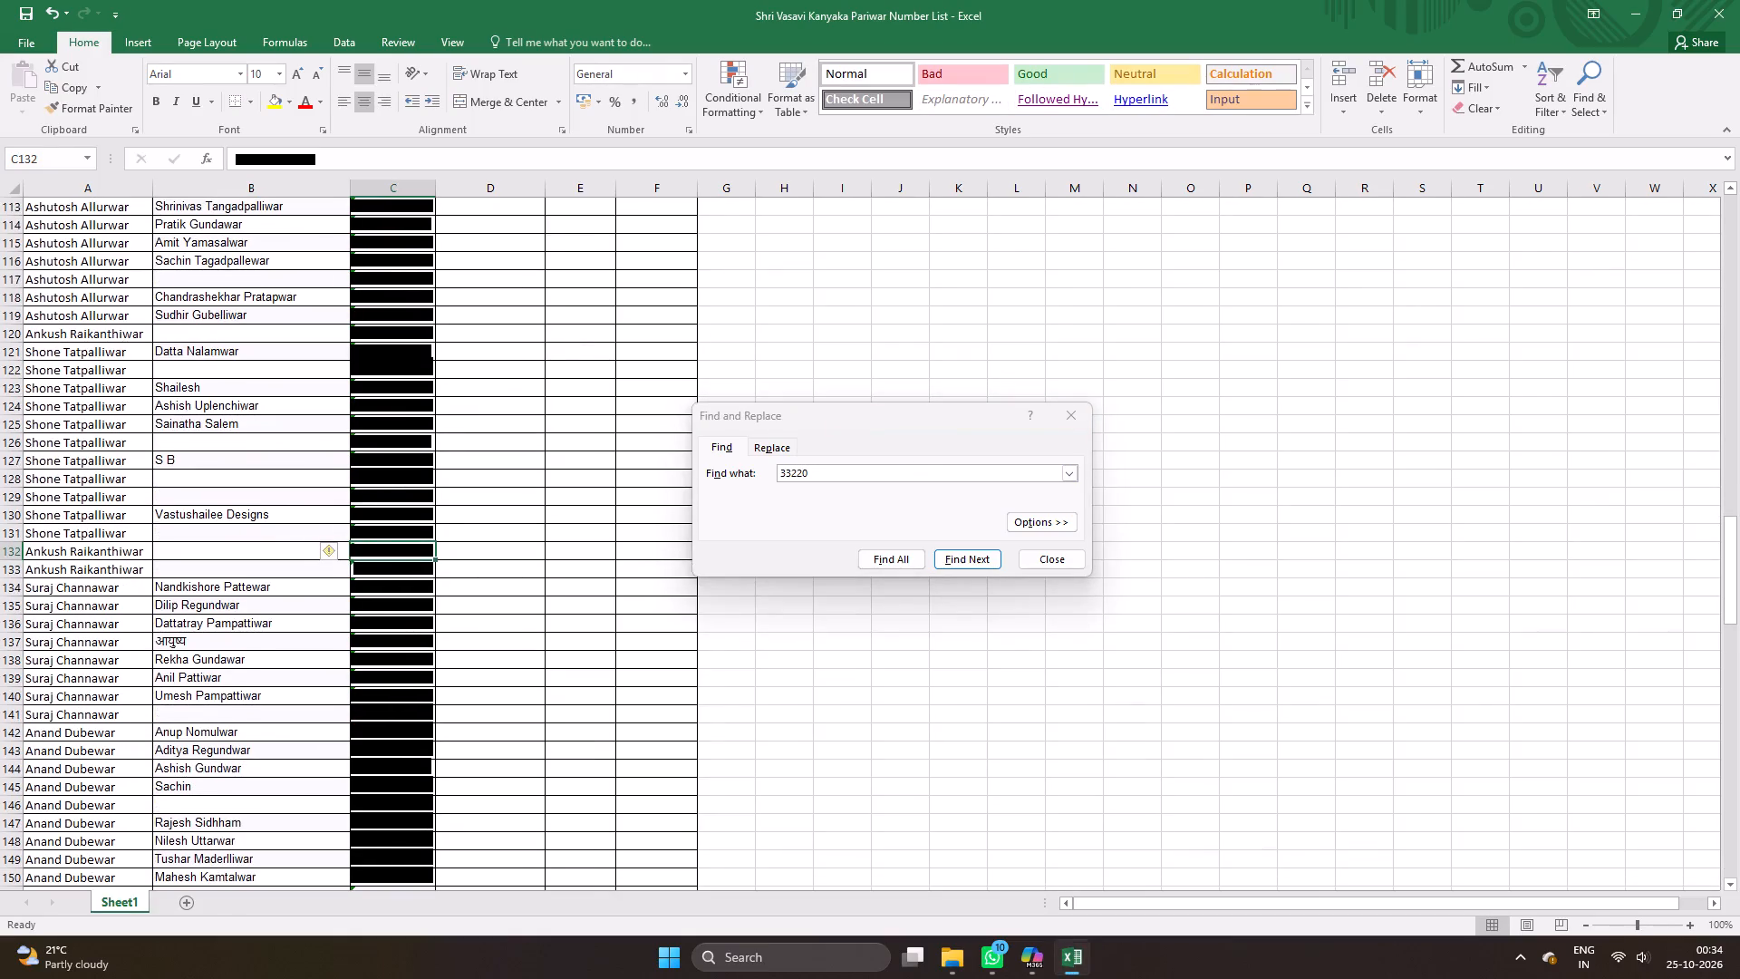
pyautogui.click(174, 556)
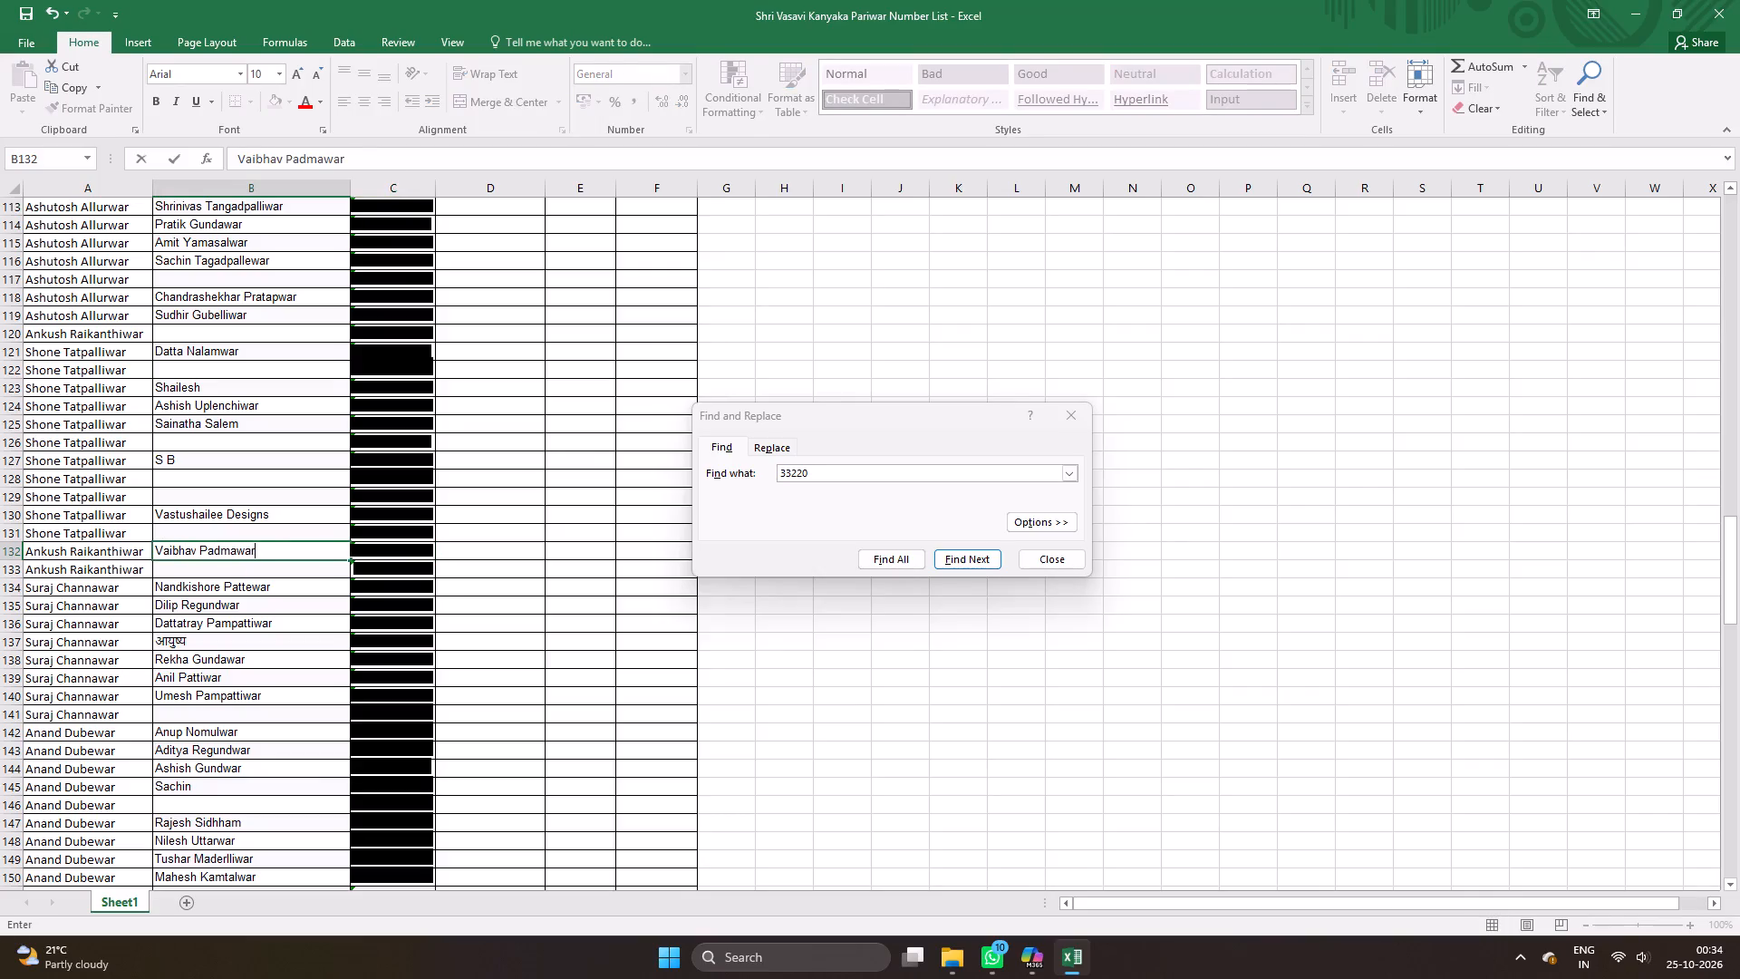
# Search for the next five-digit partial phone number and enter the matching contact's full name, correctly spelled, in cell B153.
pyautogui.click(812, 467)
pyautogui.press('BackSpace')
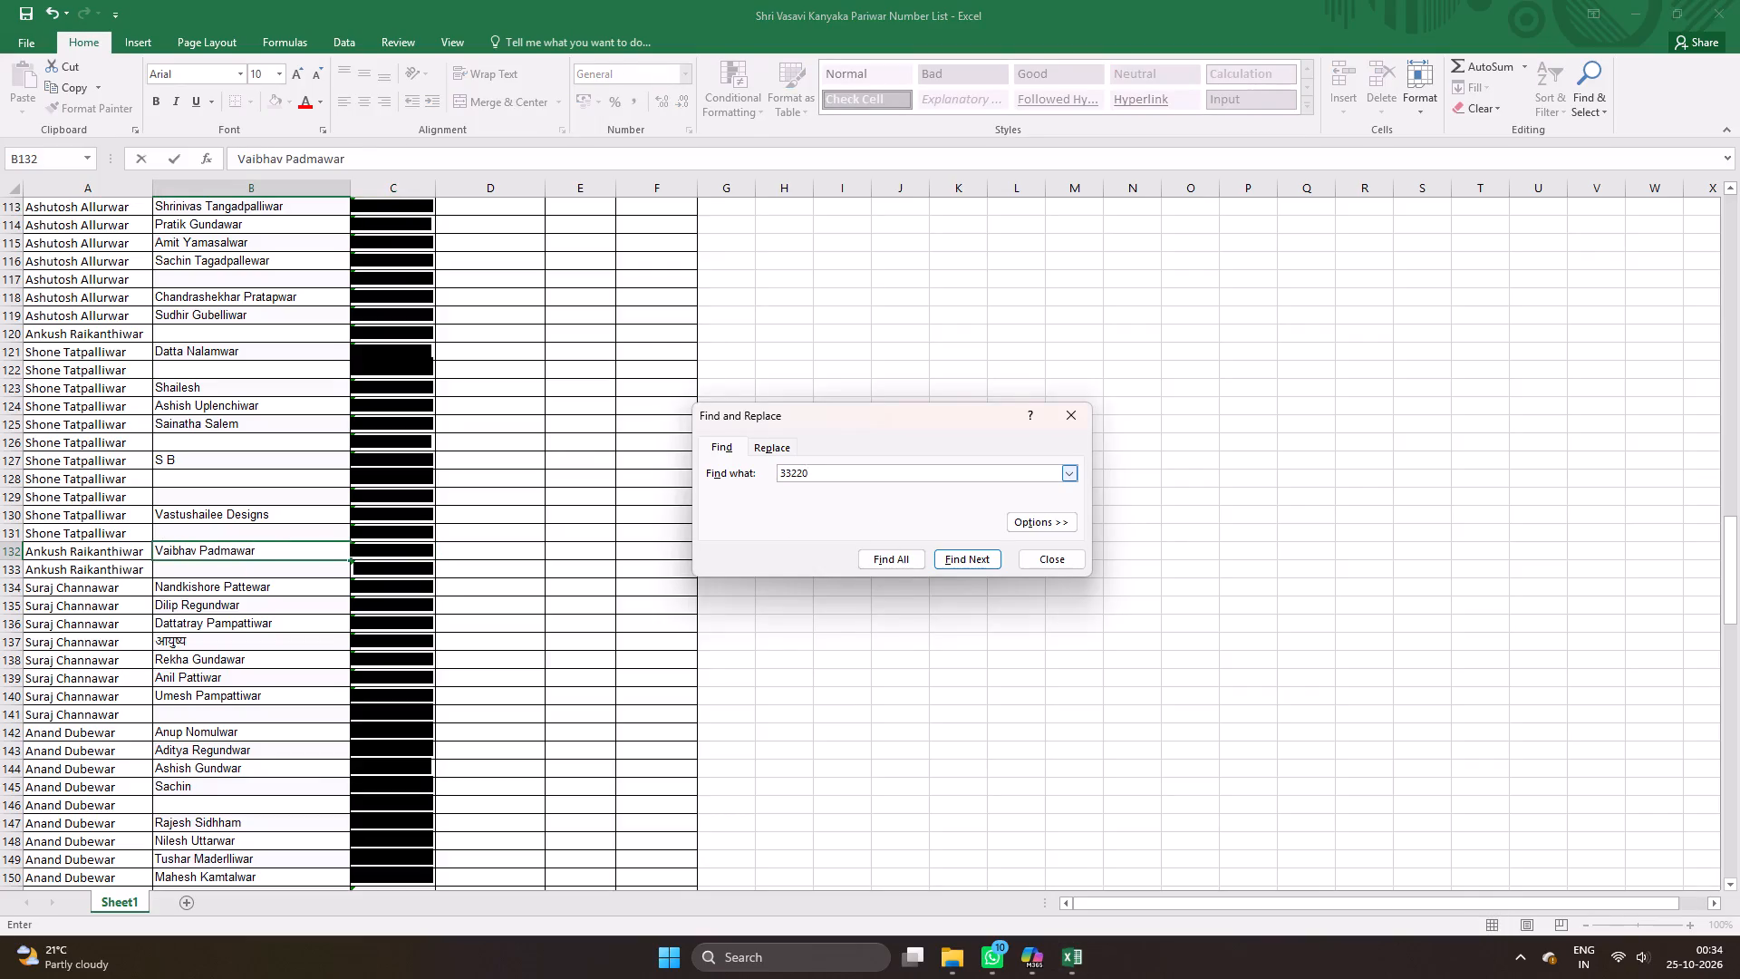
pyautogui.press('BackSpace')
pyautogui.press('BackSpace')
pyautogui.press('BackSpace')
pyautogui.press('BackSpace')
pyautogui.press('BackSpace')
pyautogui.write('66')
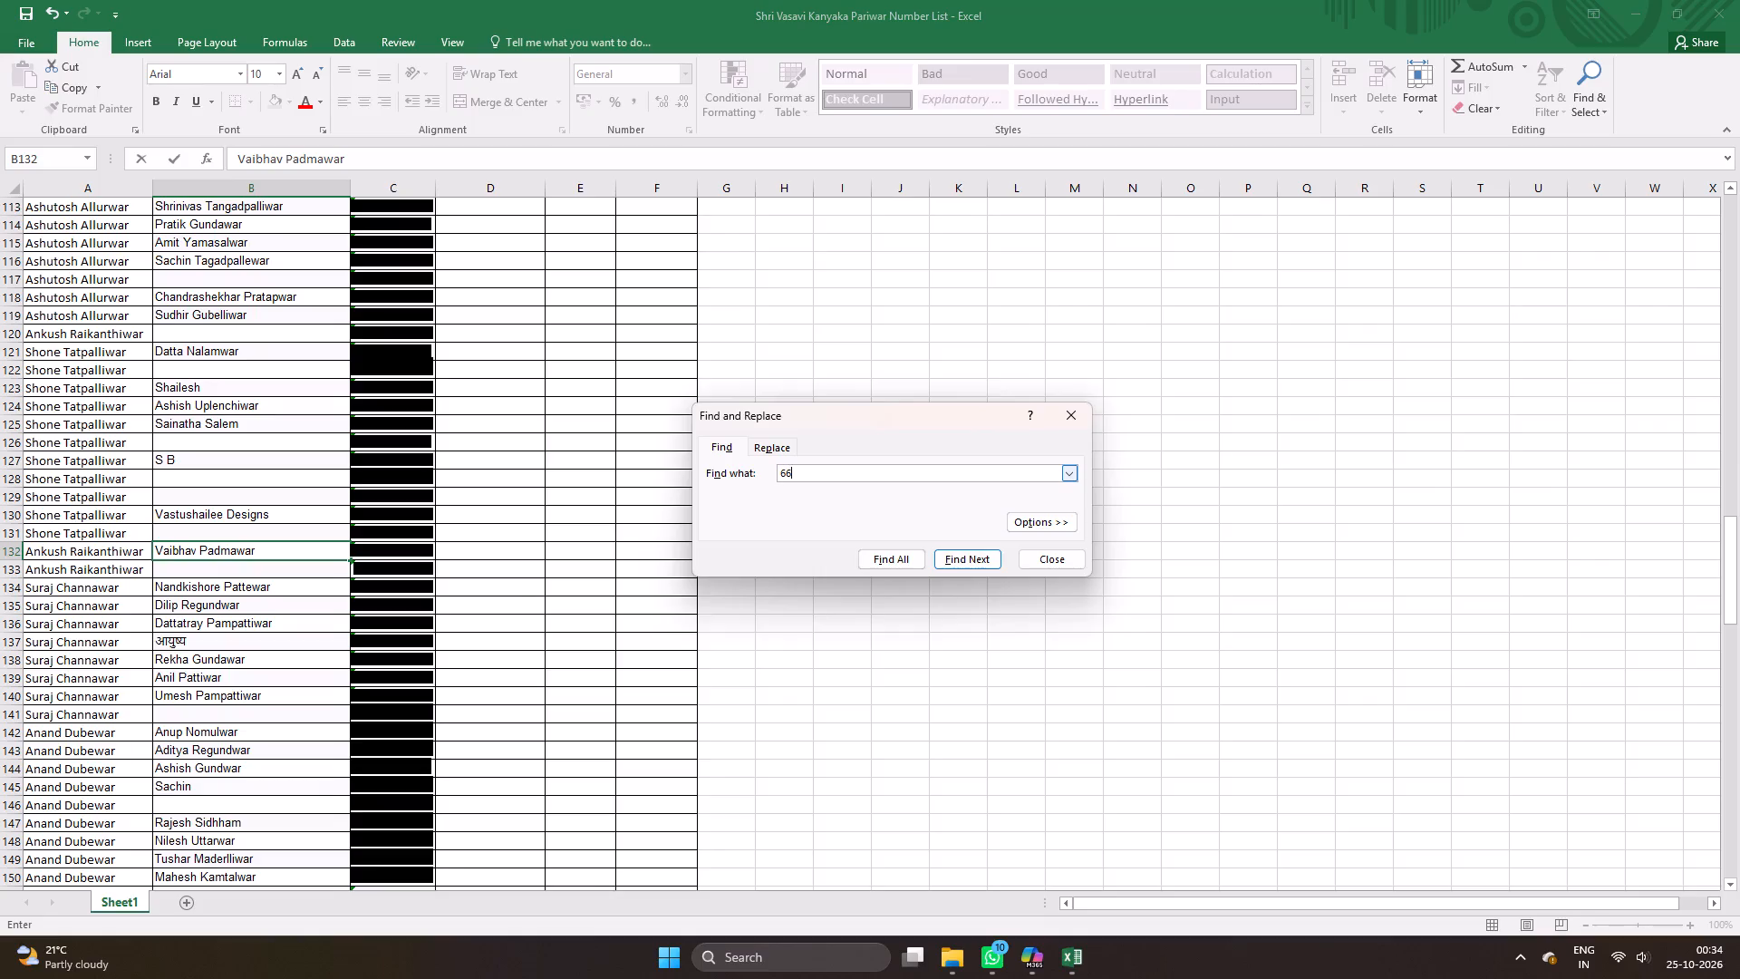
pyautogui.write('85')
pyautogui.press('BackSpace')
pyautogui.write('45')
pyautogui.press('Return')
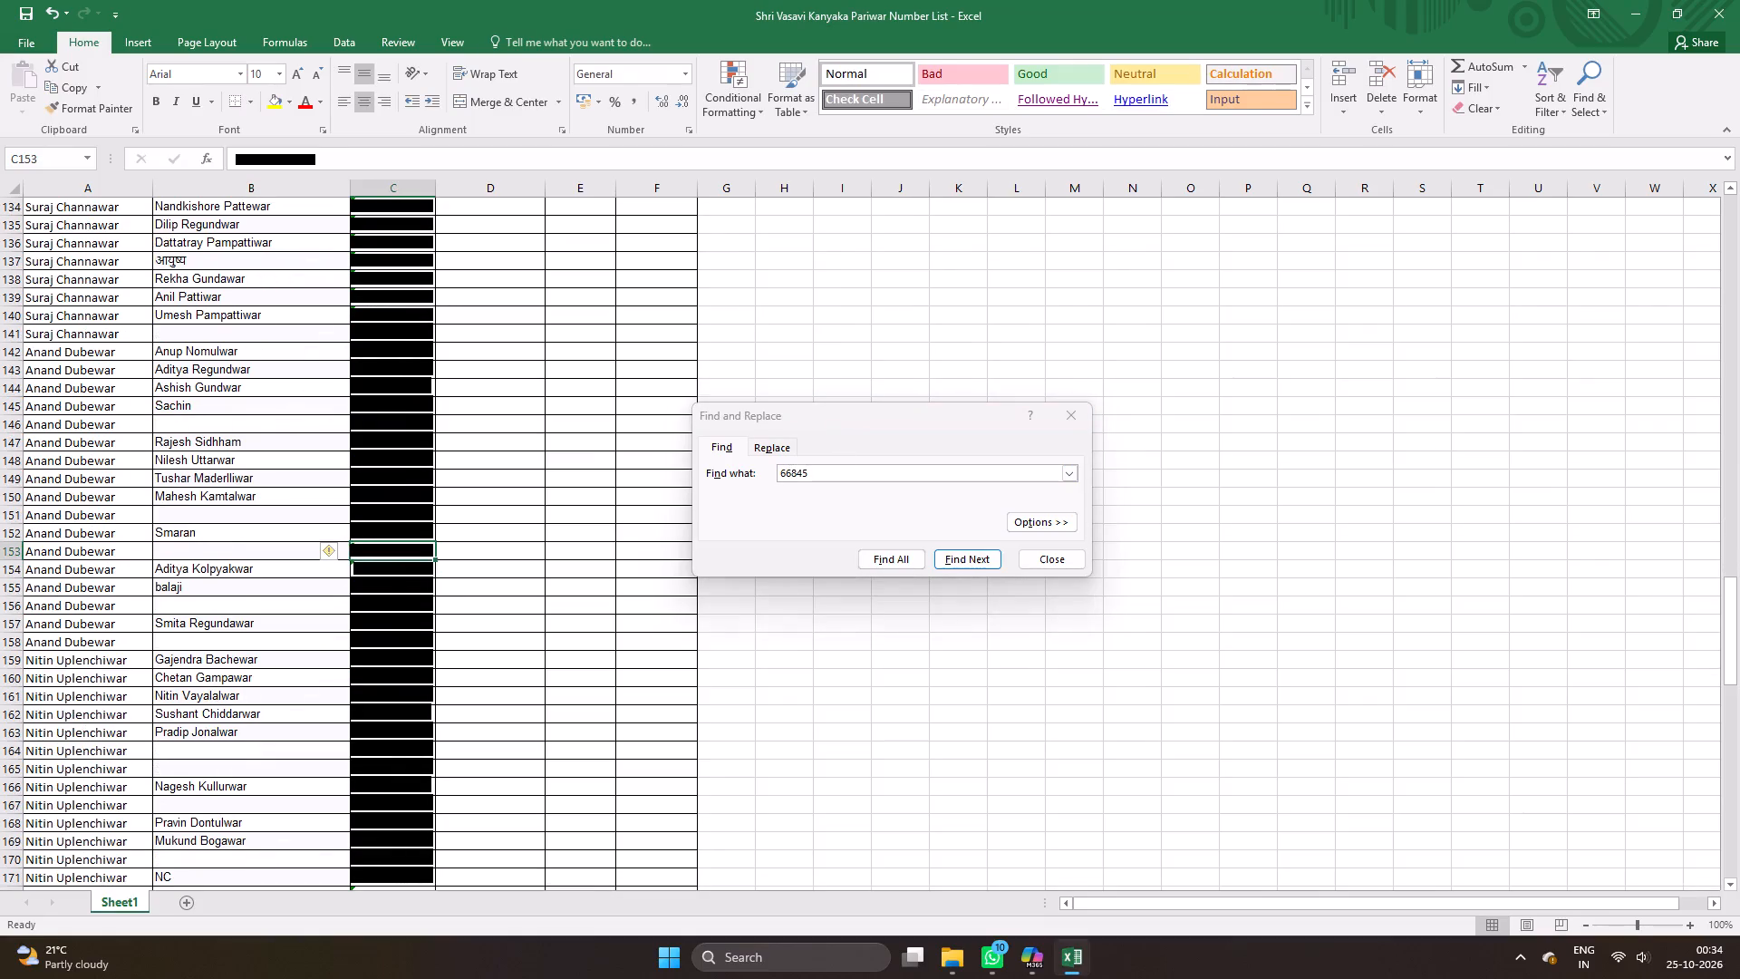
pyautogui.click(213, 551)
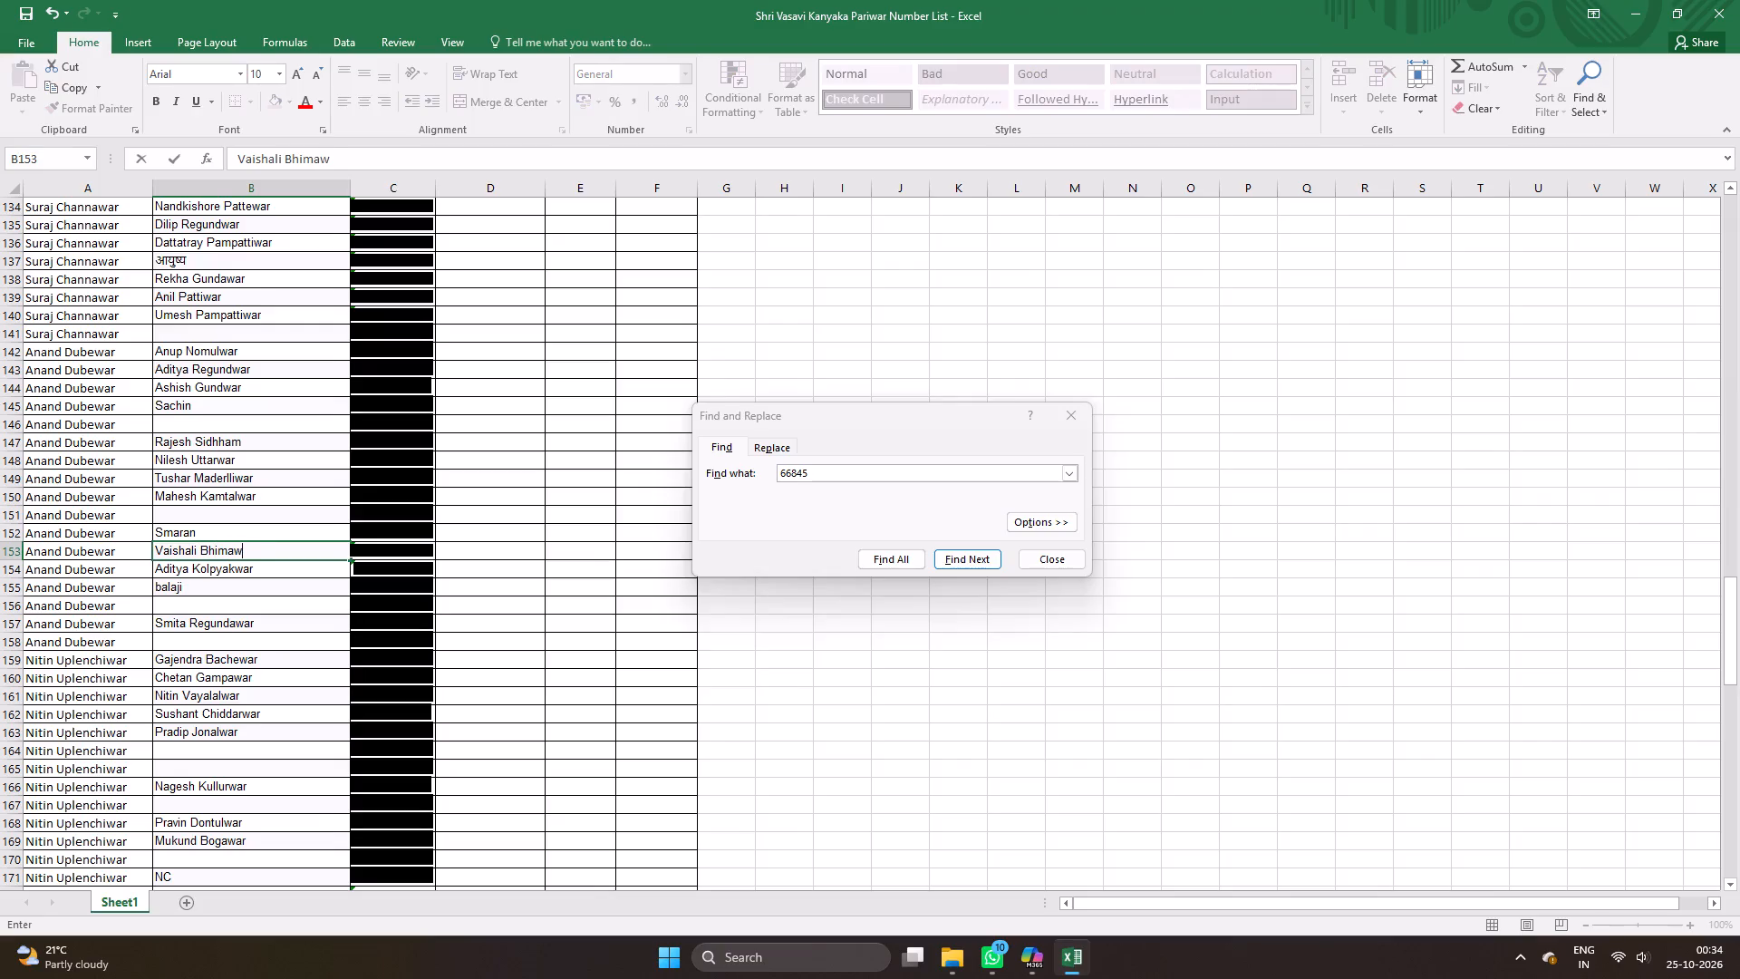
pyautogui.press('BackSpace')
pyautogui.press('BackSpace')
pyautogui.write('nwa')
pyautogui.press('r')
# Search for another five-digit partial phone number and enter the matching contact's full name in cell B223.
pyautogui.click(841, 468)
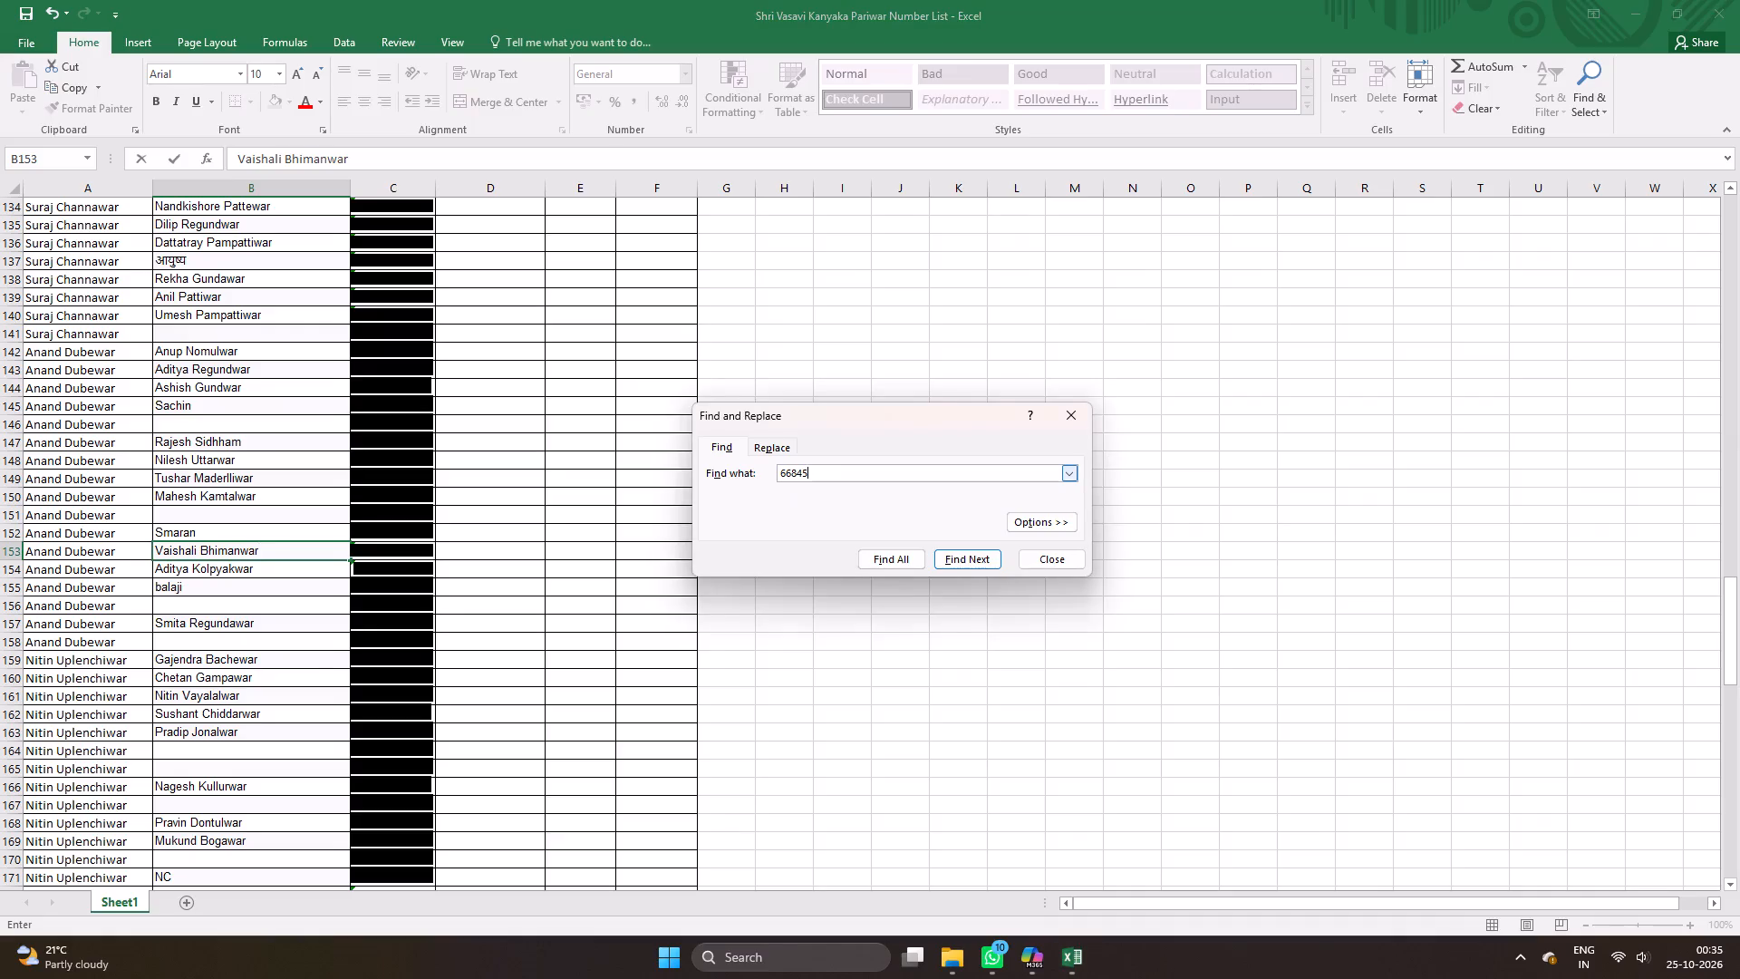
pyautogui.press('BackSpace')
pyautogui.press('BackSpace')
pyautogui.press('BackSpace')
pyautogui.press('BackSpace')
pyautogui.press('BackSpace')
pyautogui.write('337')
pyautogui.write('88')
pyautogui.press('Return')
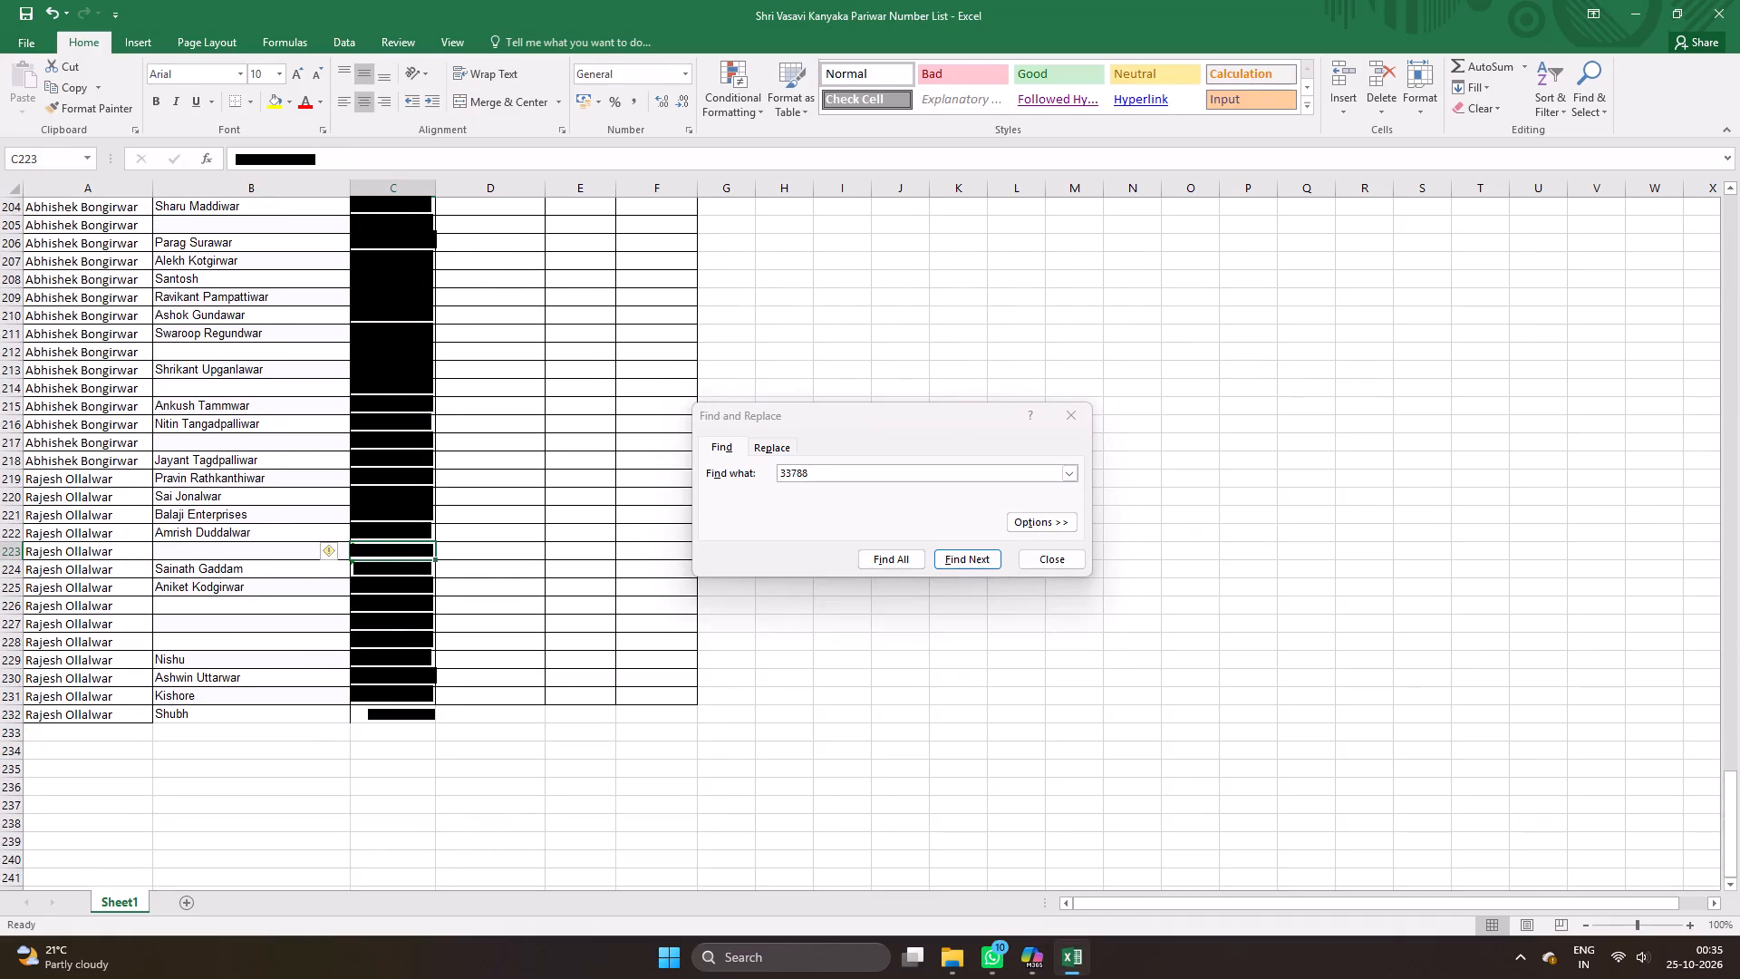
pyautogui.click(240, 548)
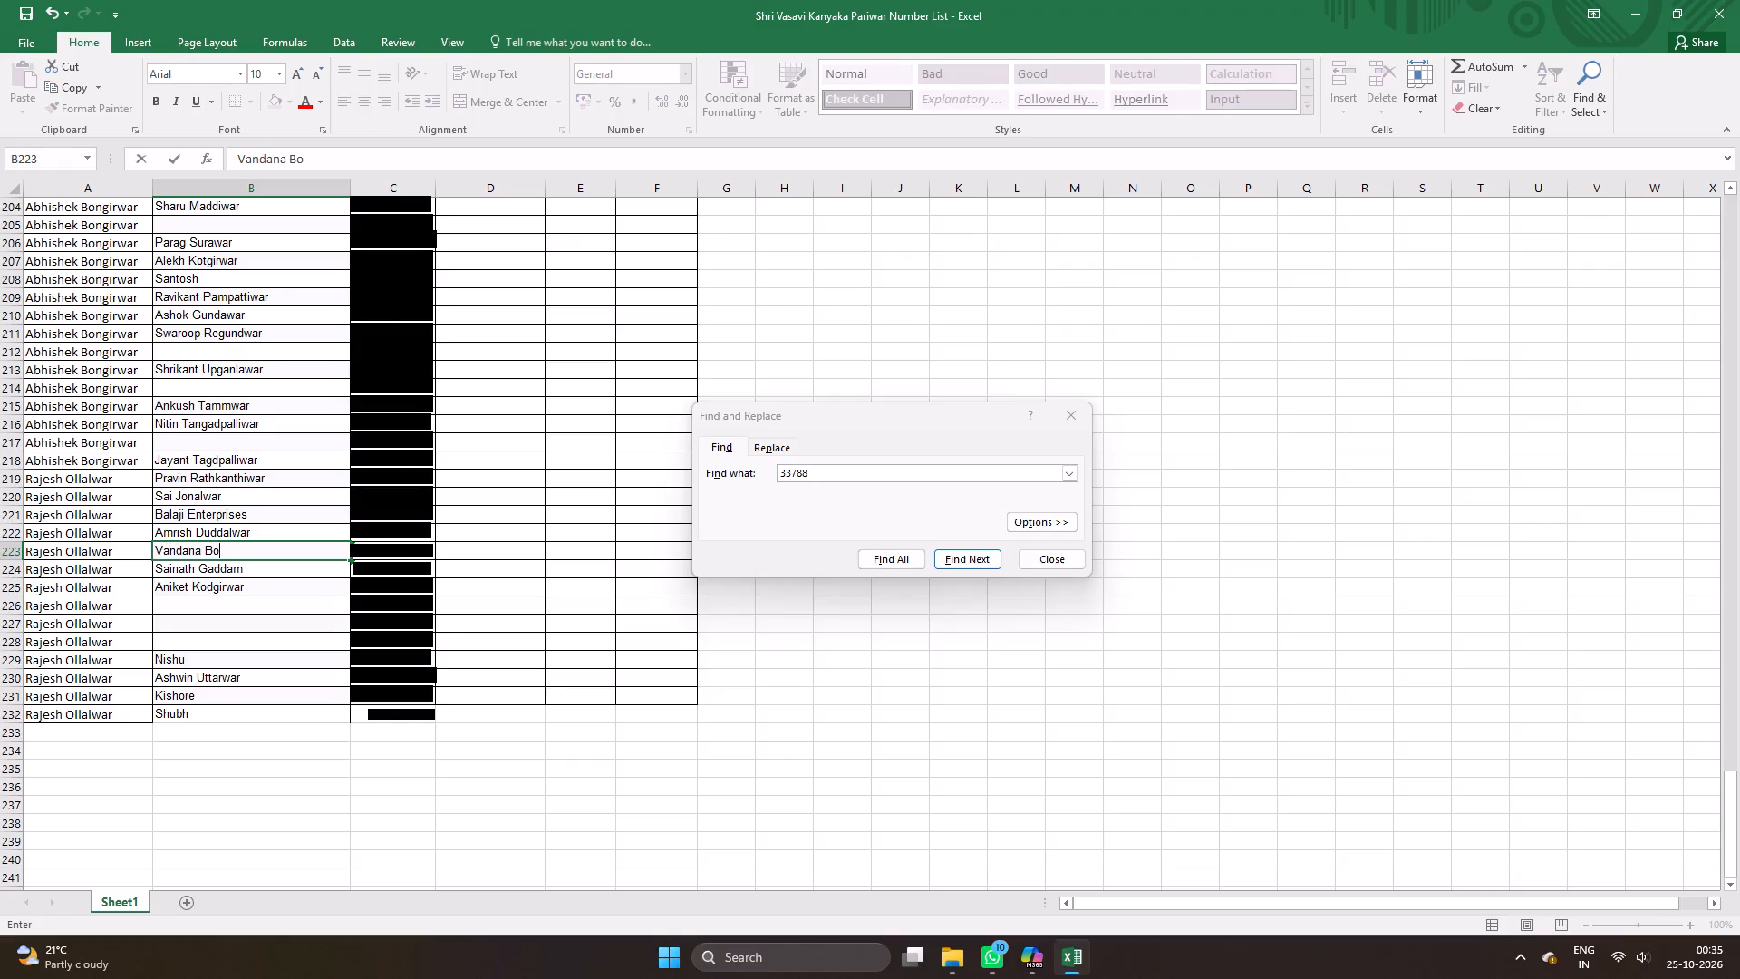
pyautogui.write('pilwar')
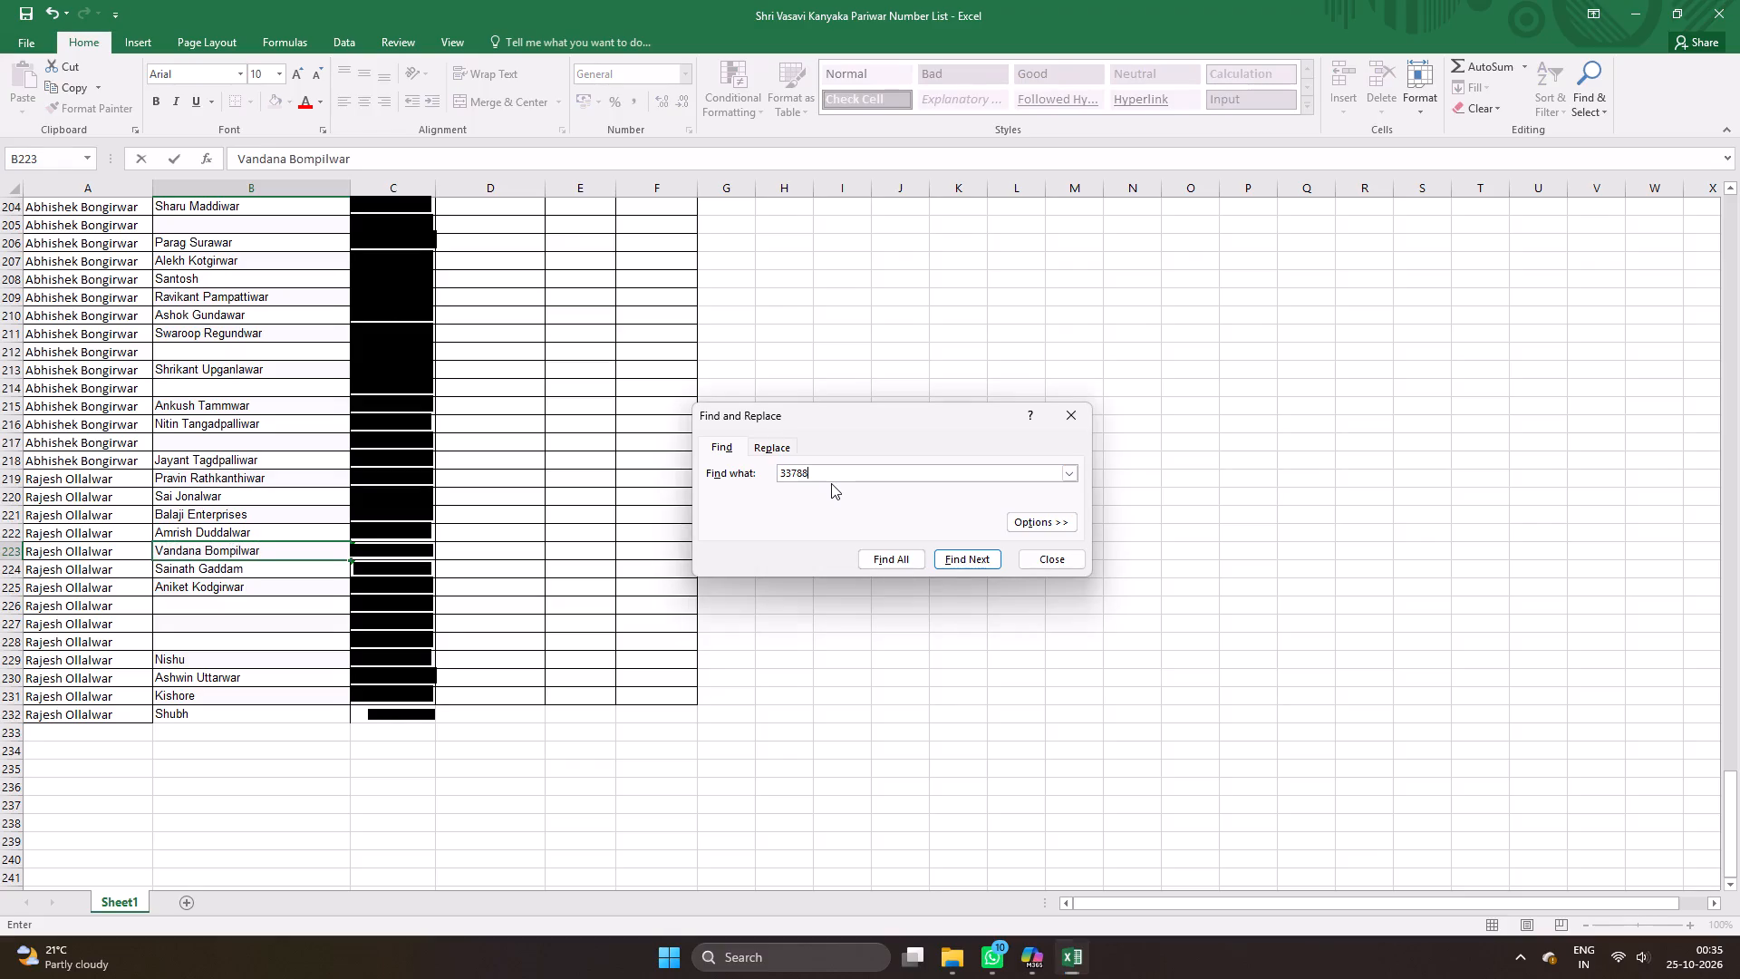
# Search for the next contact's five-digit partial phone number and enter the name Vikki in cell B158.
pyautogui.click(831, 483)
pyautogui.press('BackSpace')
pyautogui.press('BackSpace')
pyautogui.press('BackSpace')
pyautogui.press('BackSpace')
pyautogui.press('BackSpace')
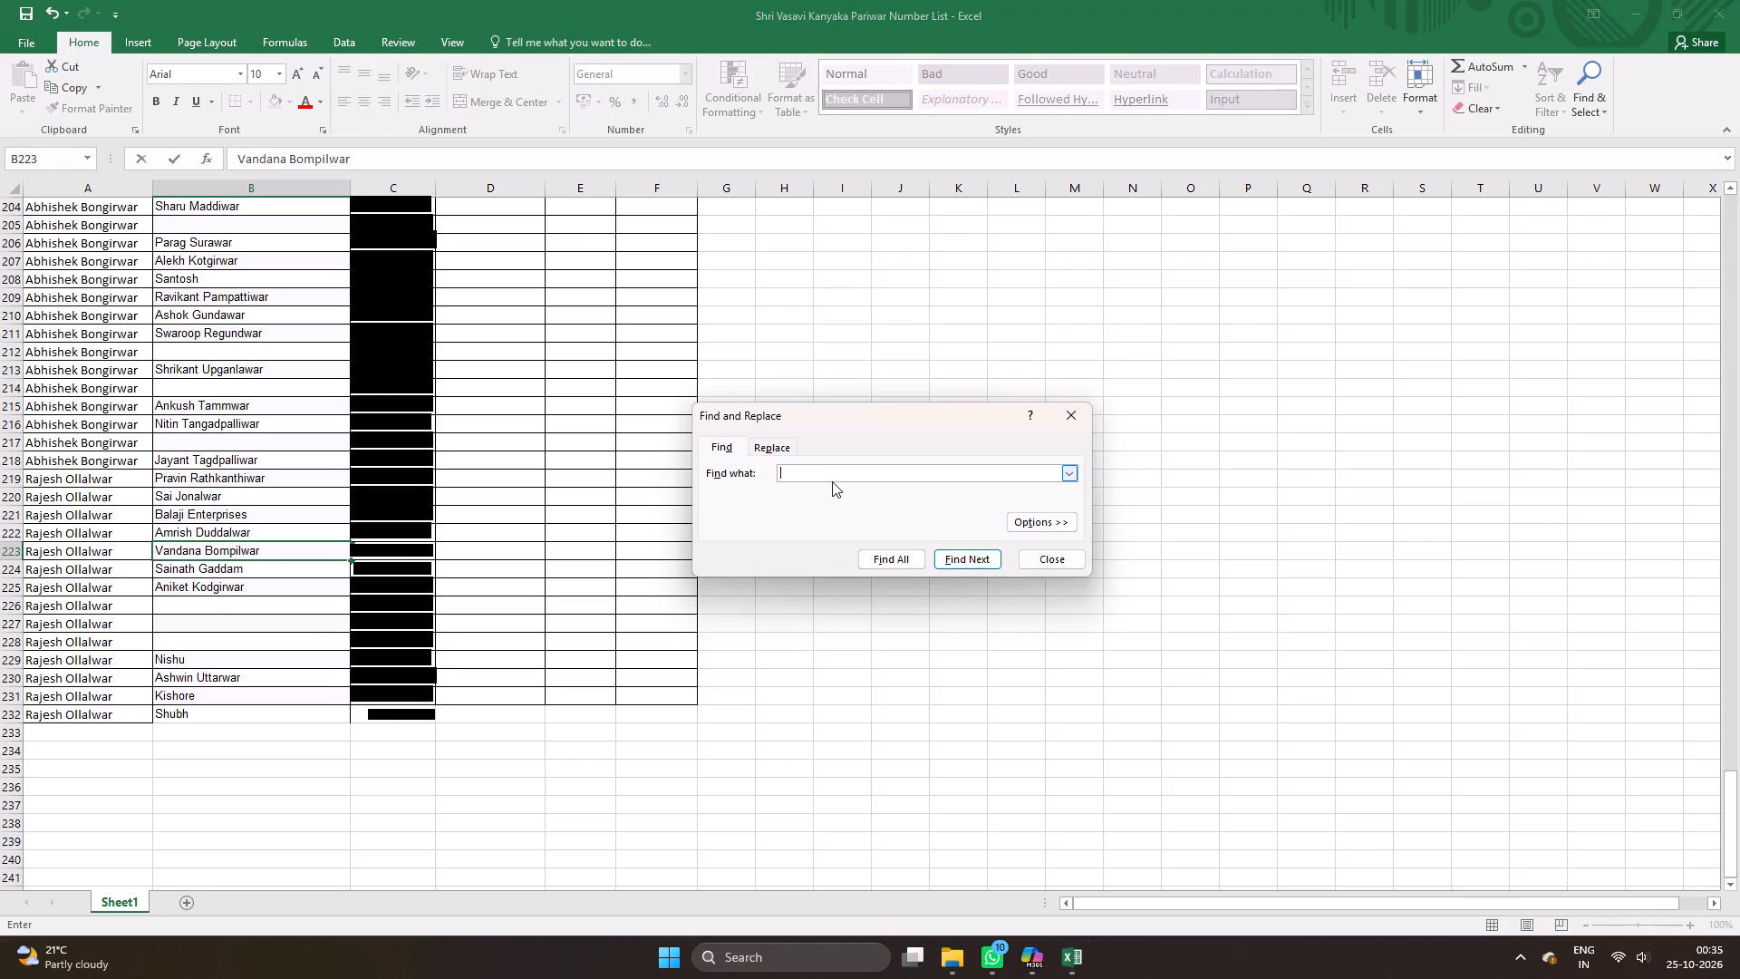
pyautogui.write('77127')
pyautogui.press('Return')
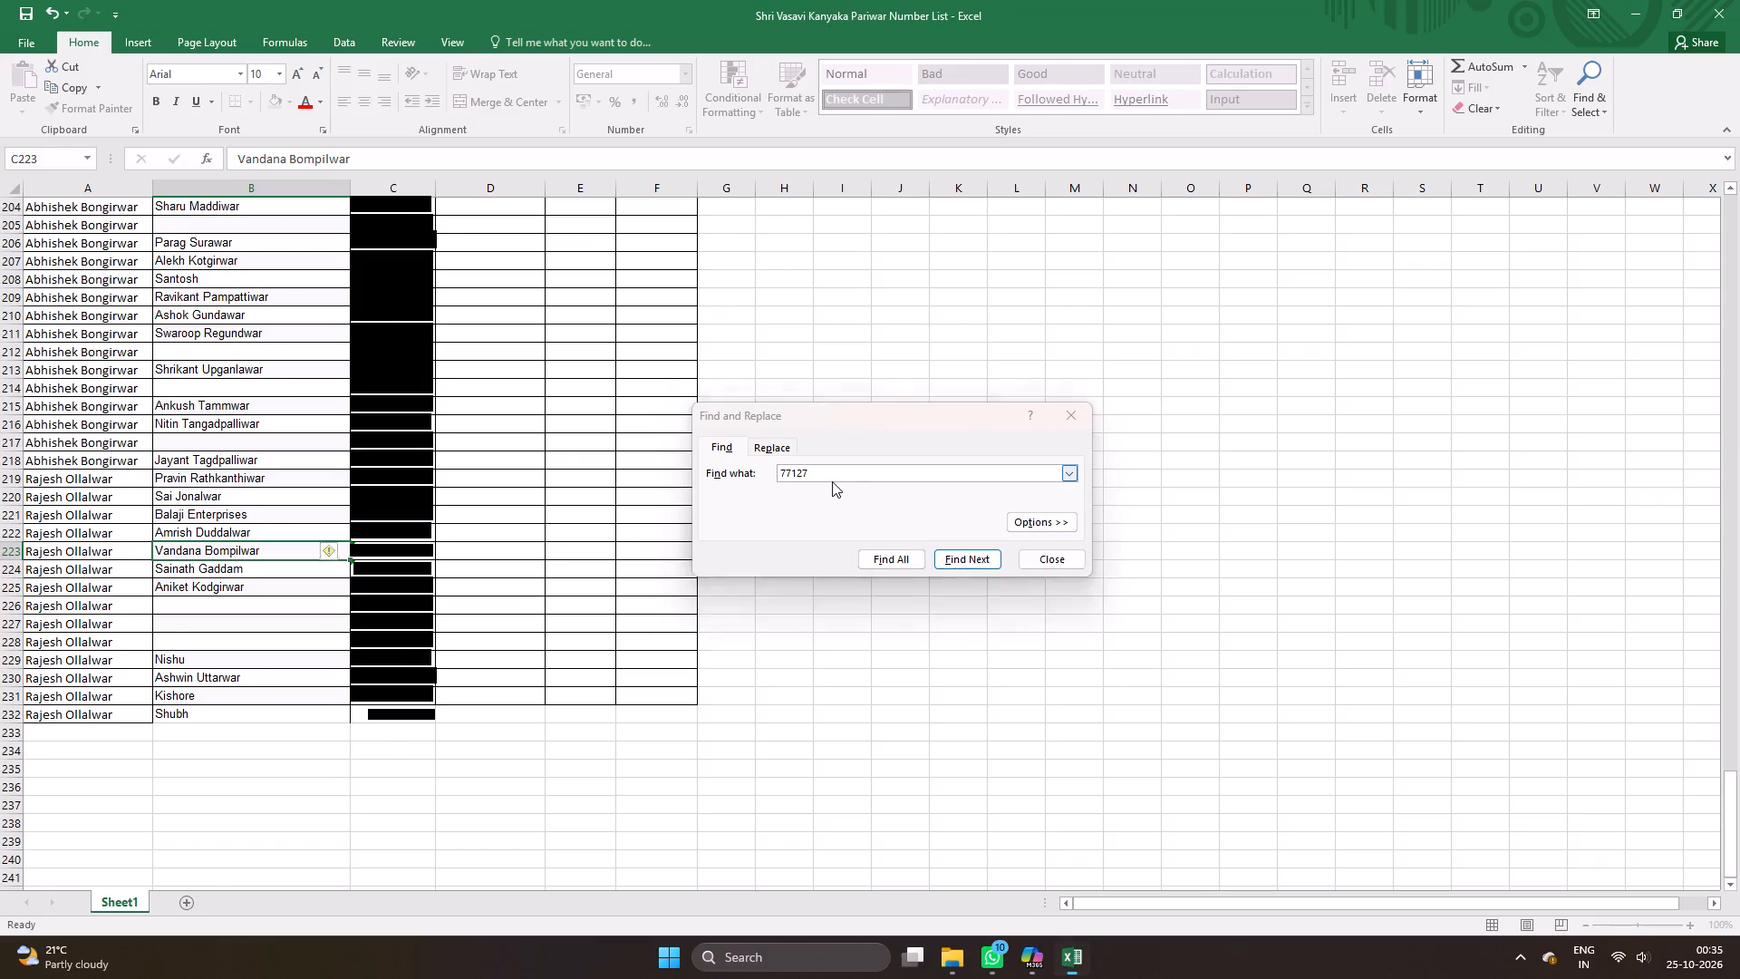
pyautogui.click(217, 552)
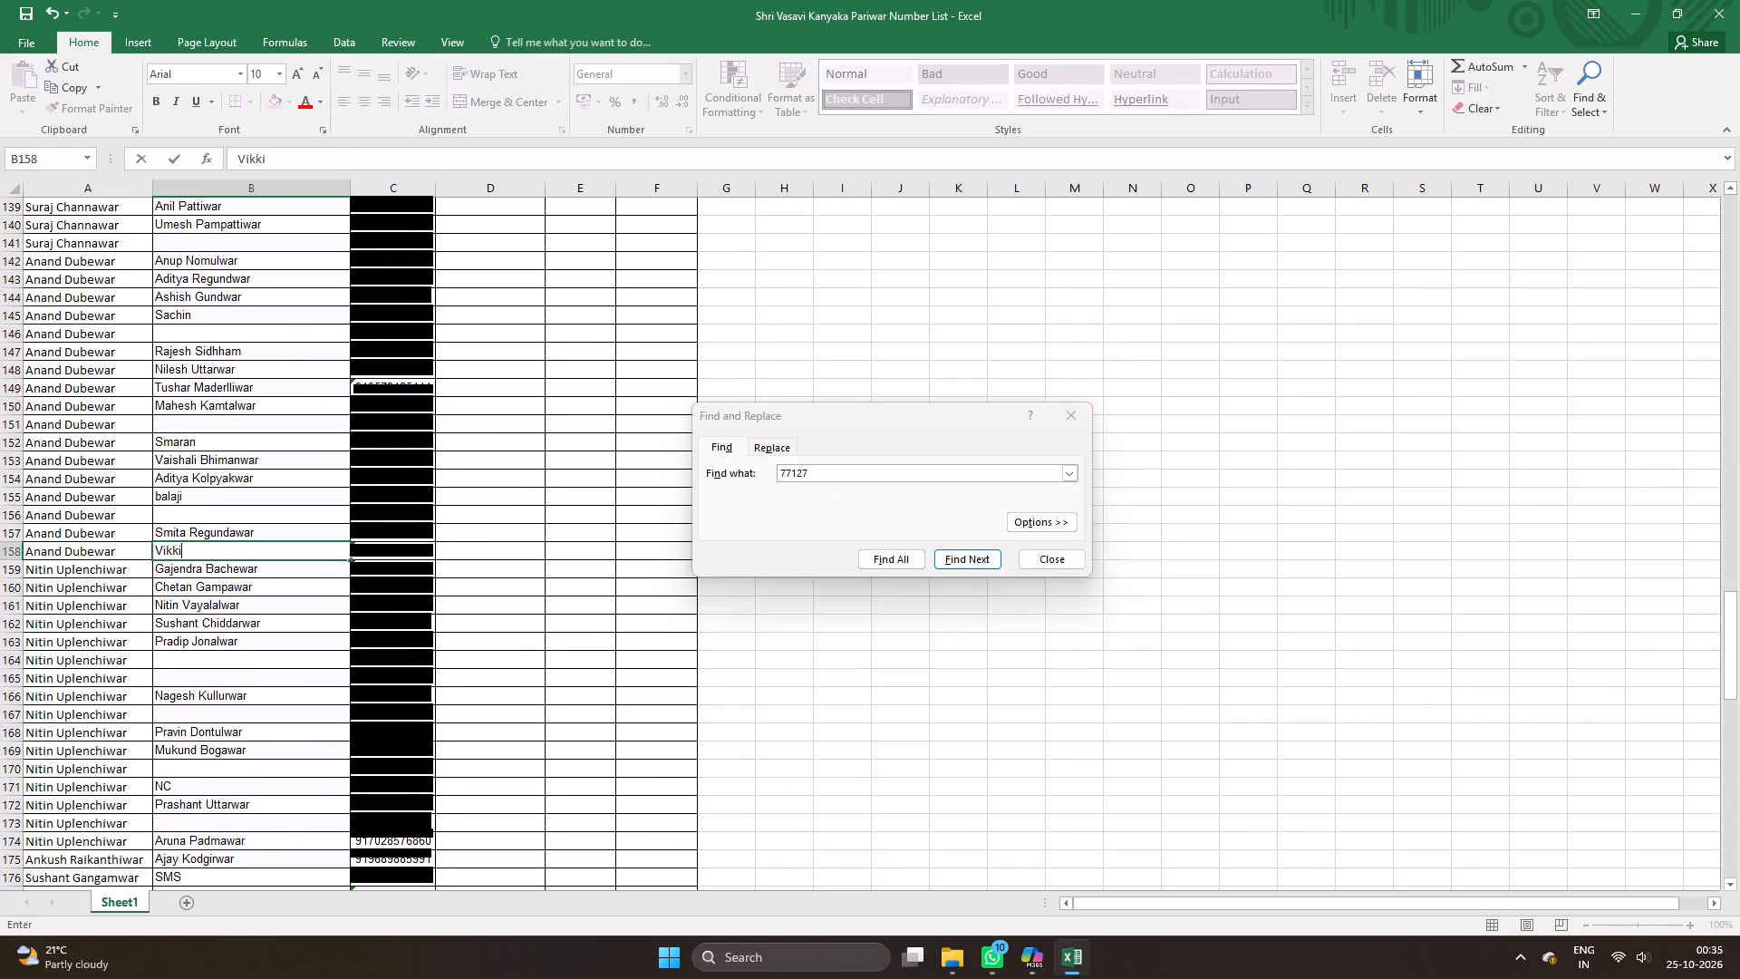
# Search for the next contact's five-digit partial phone number and enter the name Vijay in cell B164.
pyautogui.click(834, 468)
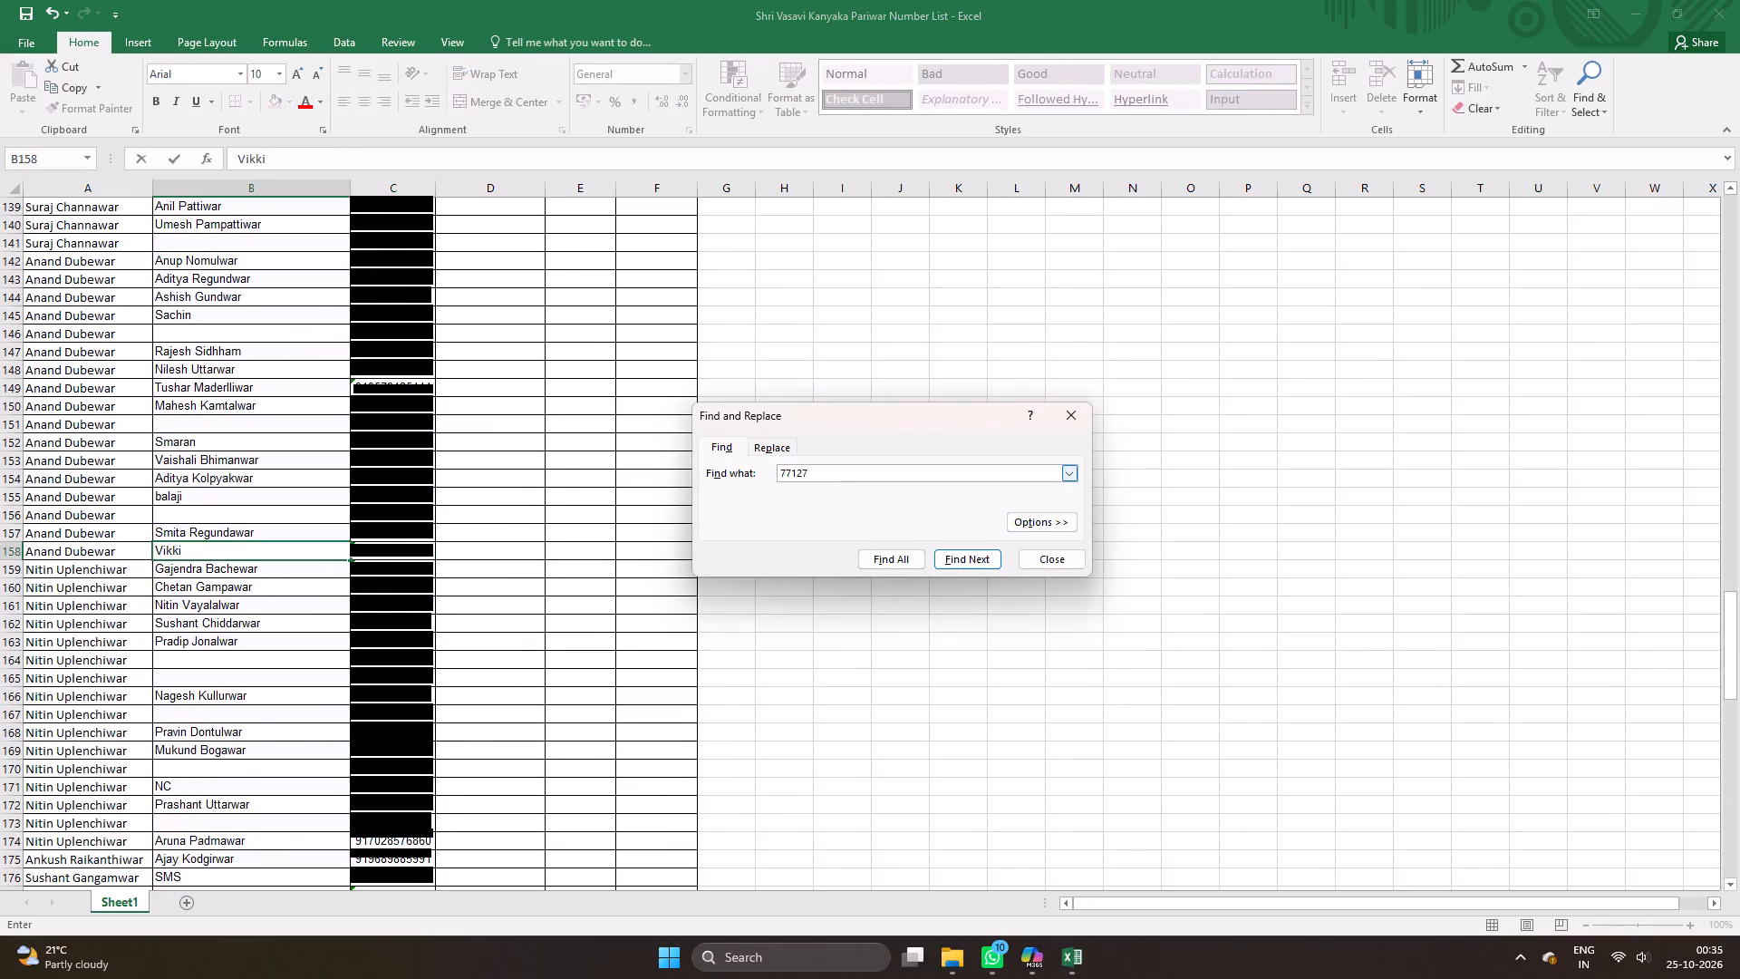
pyautogui.press('BackSpace')
pyautogui.press('BackSpace')
pyautogui.press('BackSpace')
pyautogui.press('BackSpace')
pyautogui.press('BackSpace')
pyautogui.press('BackSpace')
pyautogui.write('01')
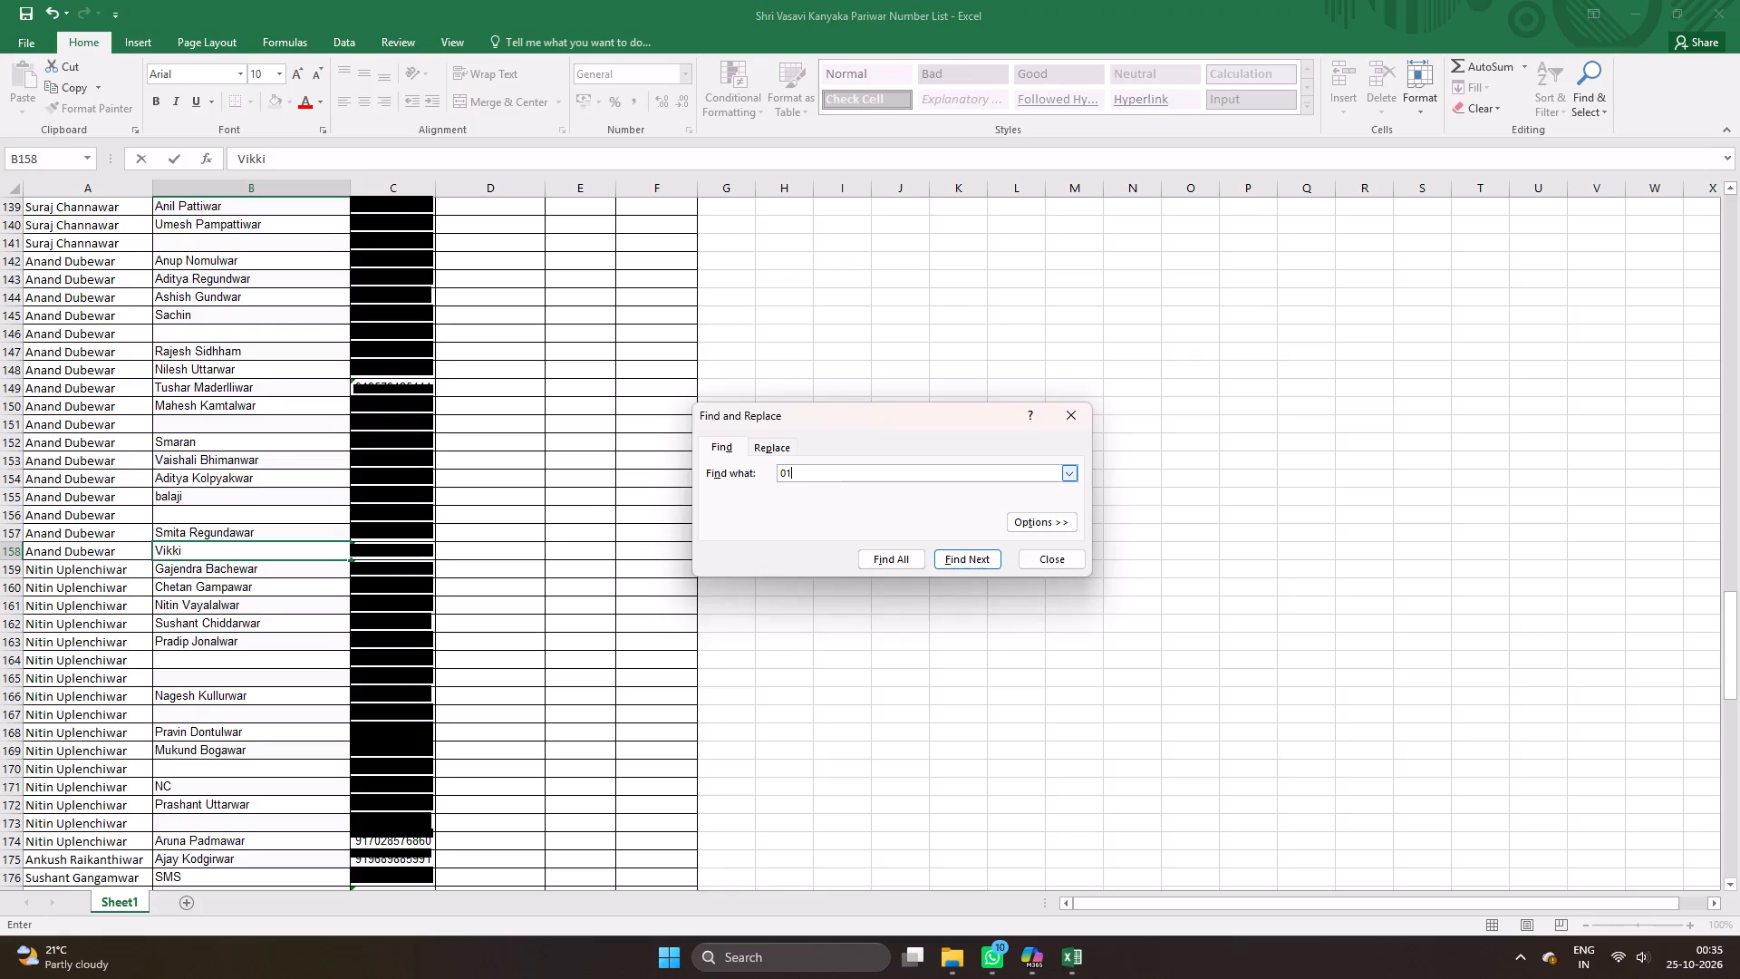
pyautogui.write('664')
pyautogui.press('Return')
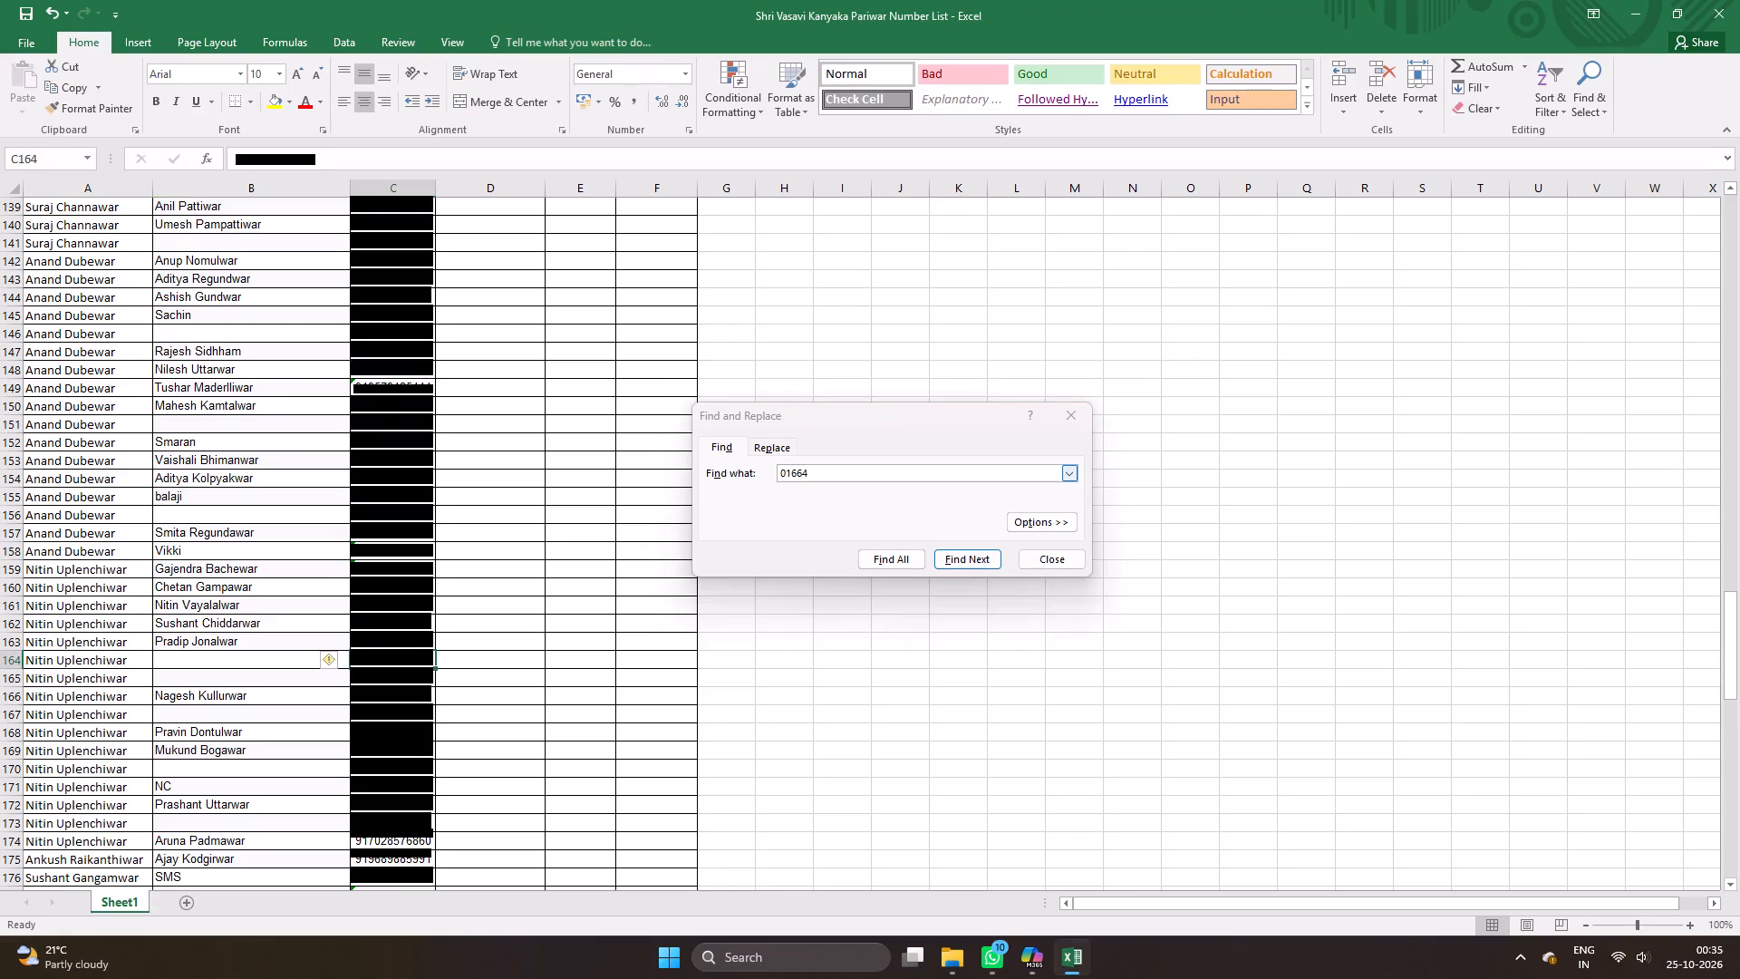
pyautogui.click(239, 658)
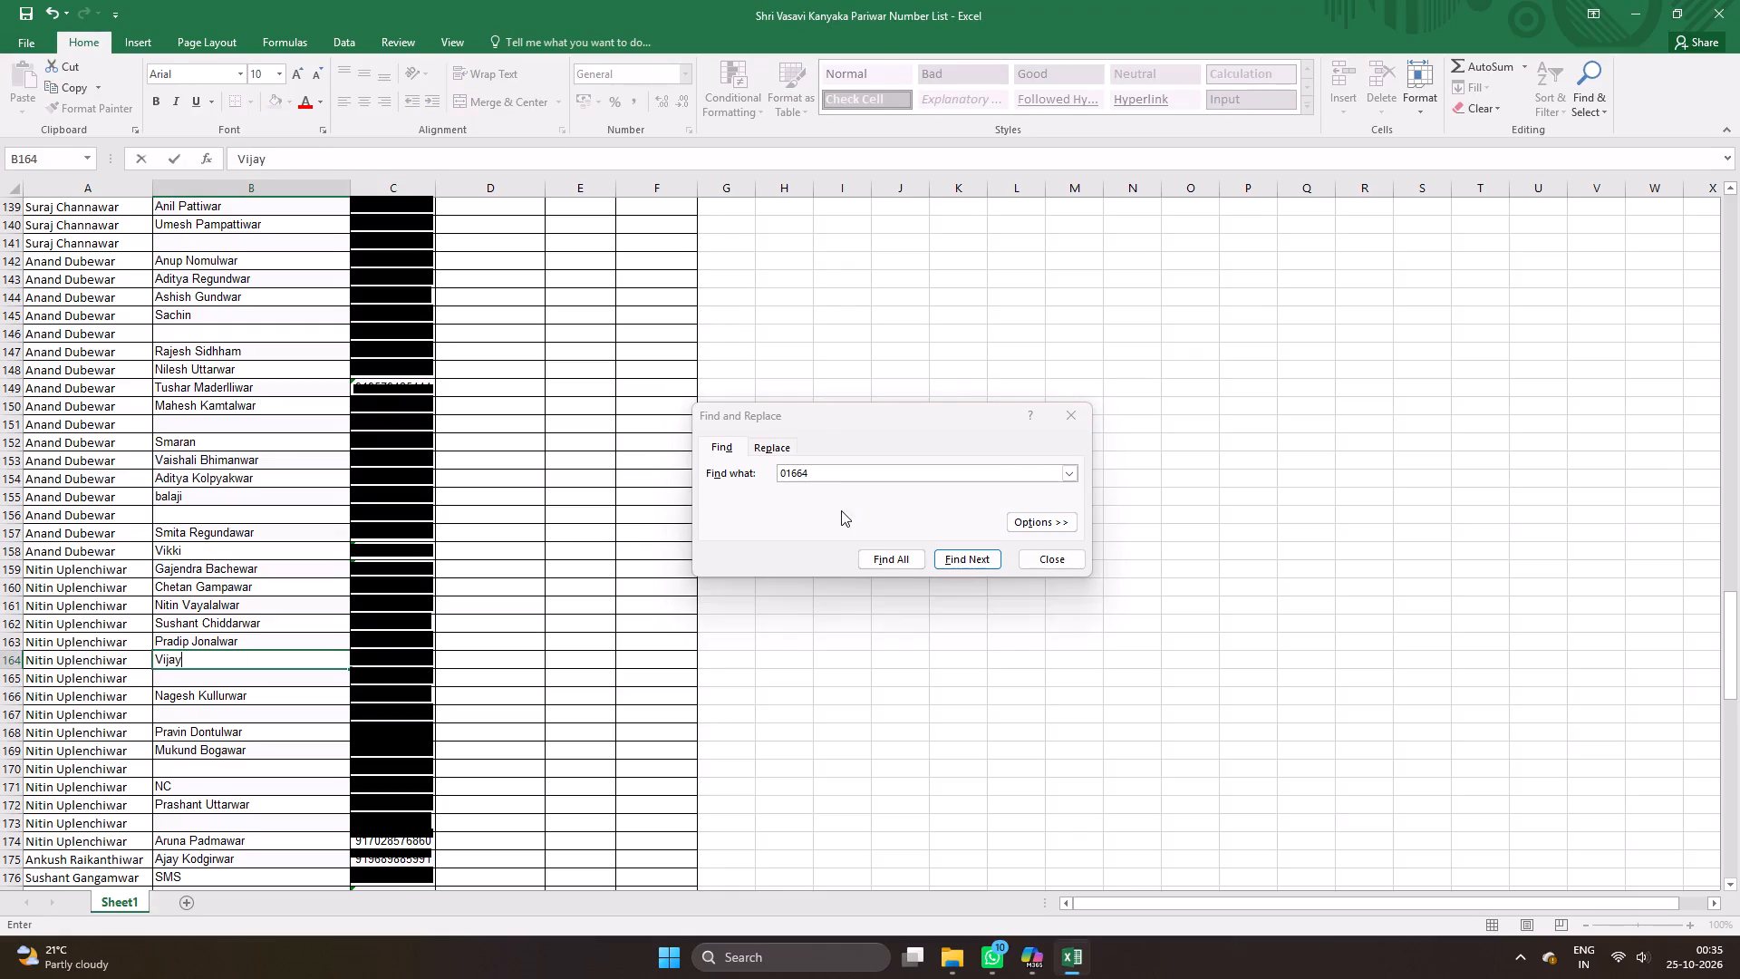
# Search for the next contact's five-digit partial phone number and enter the contact's full name in cell B214.
pyautogui.click(835, 472)
pyautogui.press('BackSpace')
pyautogui.press('BackSpace')
pyautogui.press('BackSpace')
pyautogui.press('BackSpace')
pyautogui.press('BackSpace')
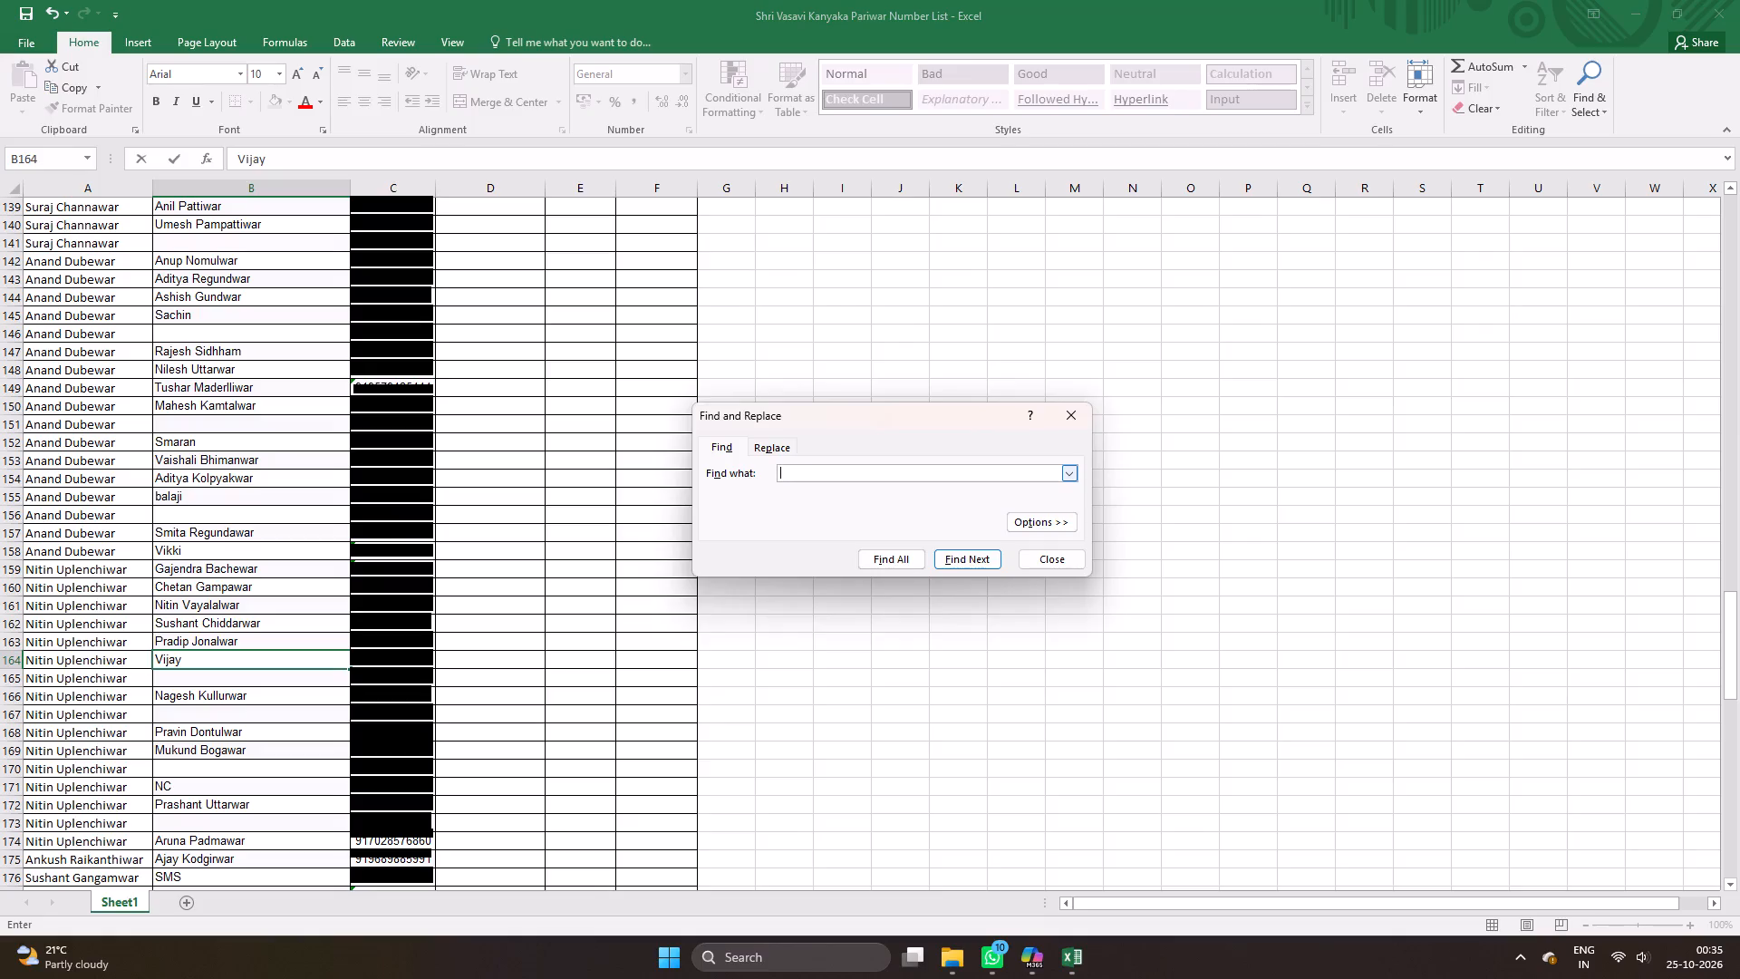
pyautogui.write('353')
pyautogui.write('92')
pyautogui.press('Return')
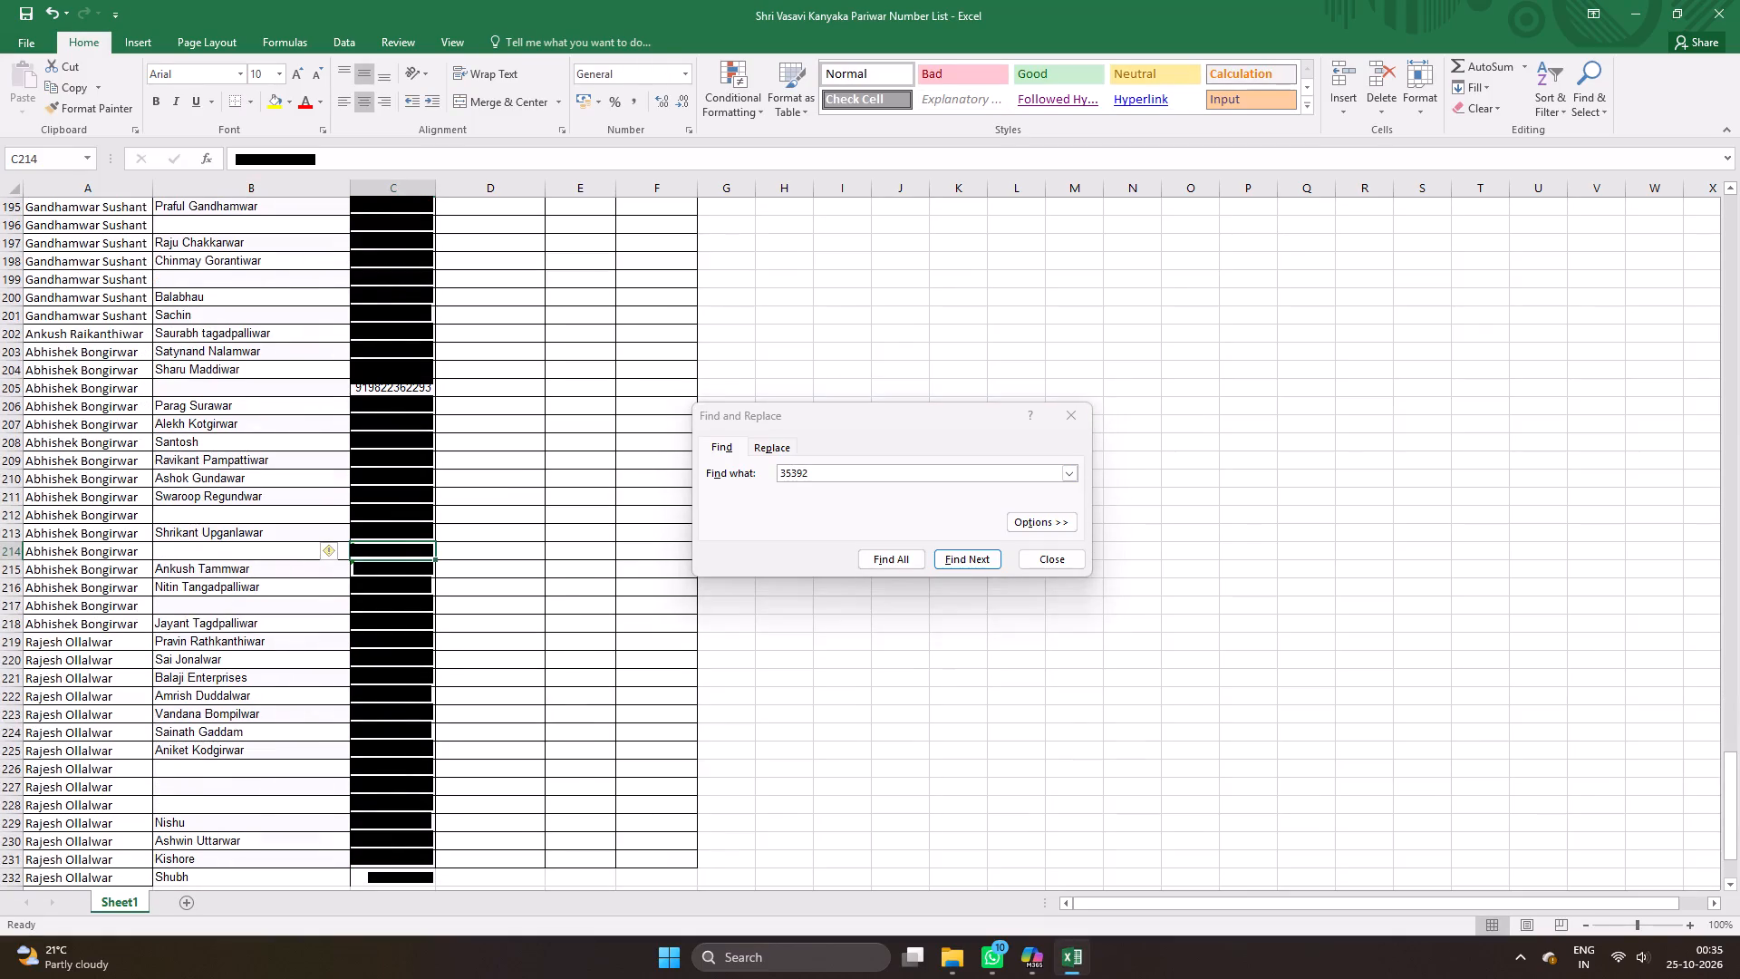
pyautogui.click(178, 554)
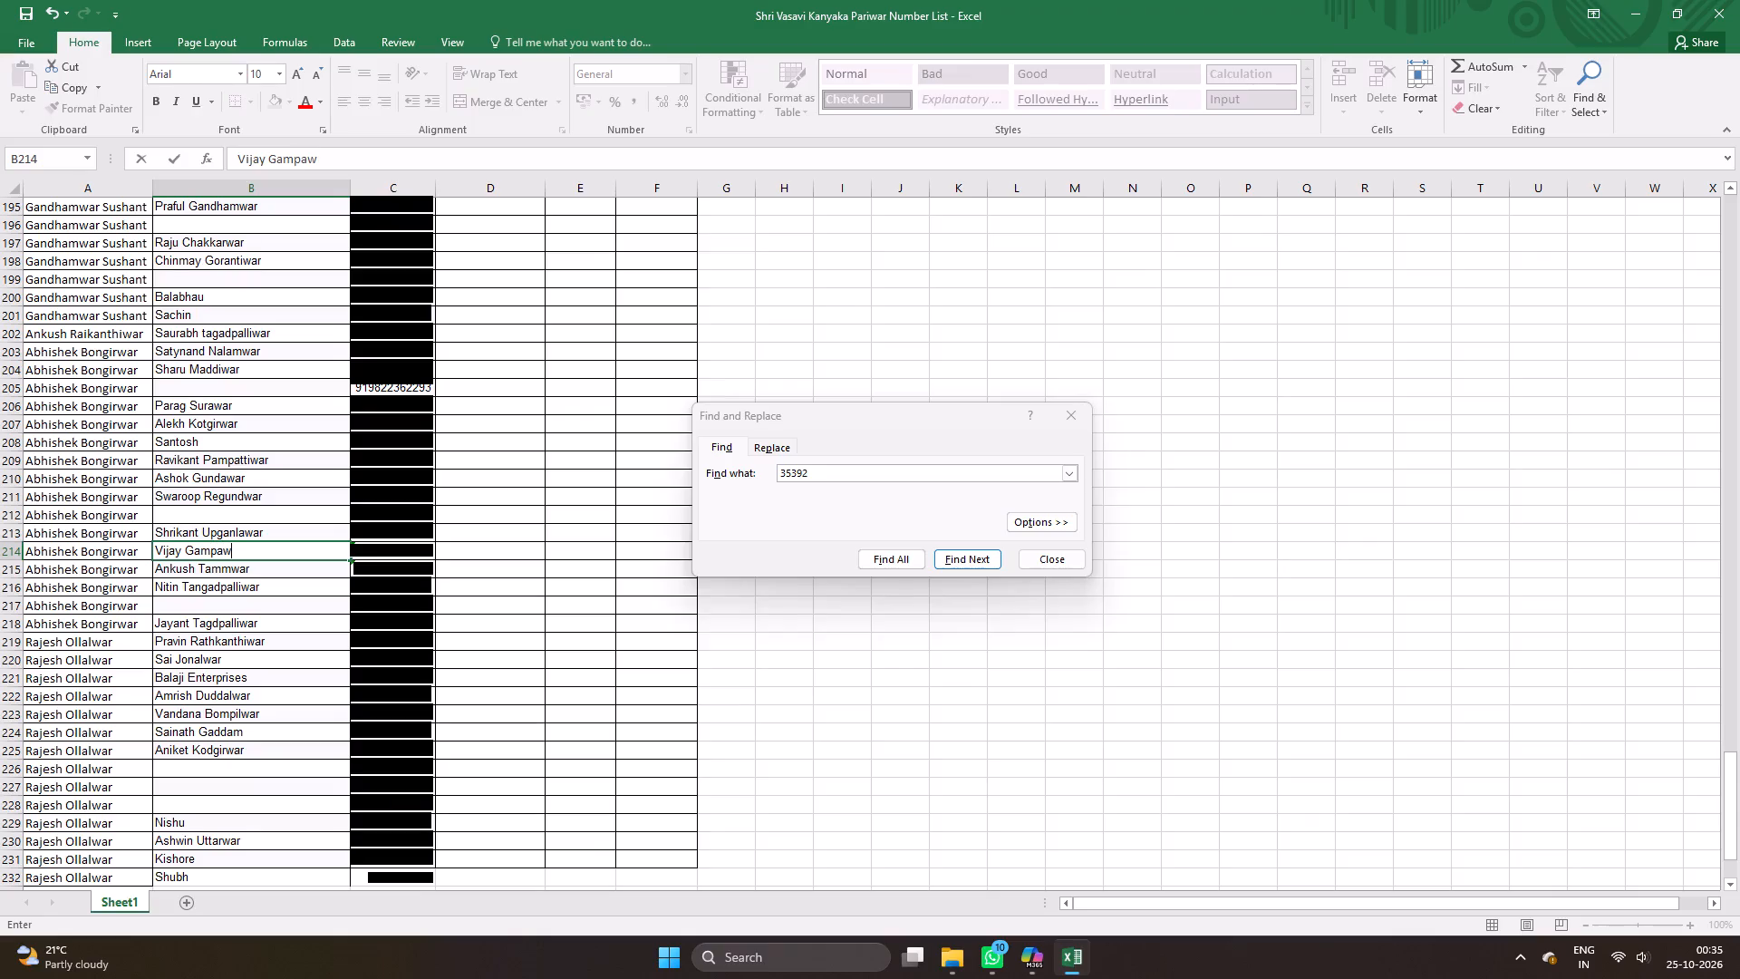
# Search for another five-digit partial phone number and enter the matching contact's full name in cell B146.
pyautogui.click(817, 465)
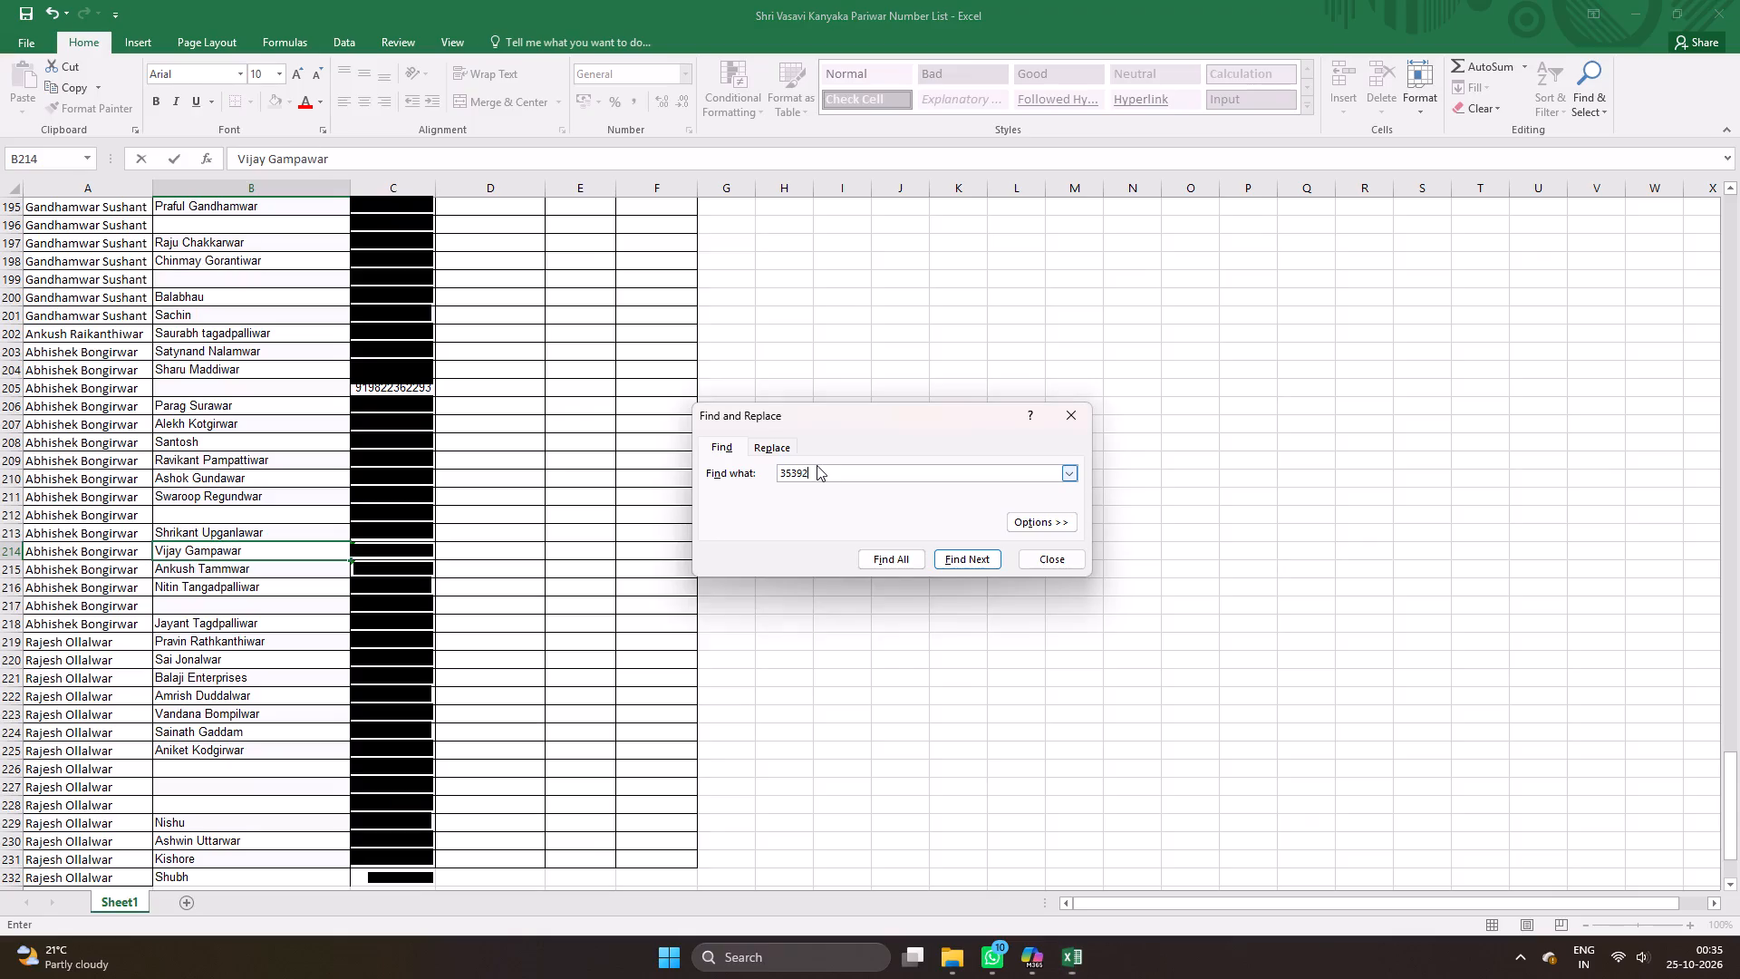
pyautogui.press('BackSpace')
pyautogui.press('BackSpace')
pyautogui.press('BackSpace')
pyautogui.press('BackSpace')
pyautogui.press('BackSpace')
pyautogui.write('55882')
pyautogui.press('Return')
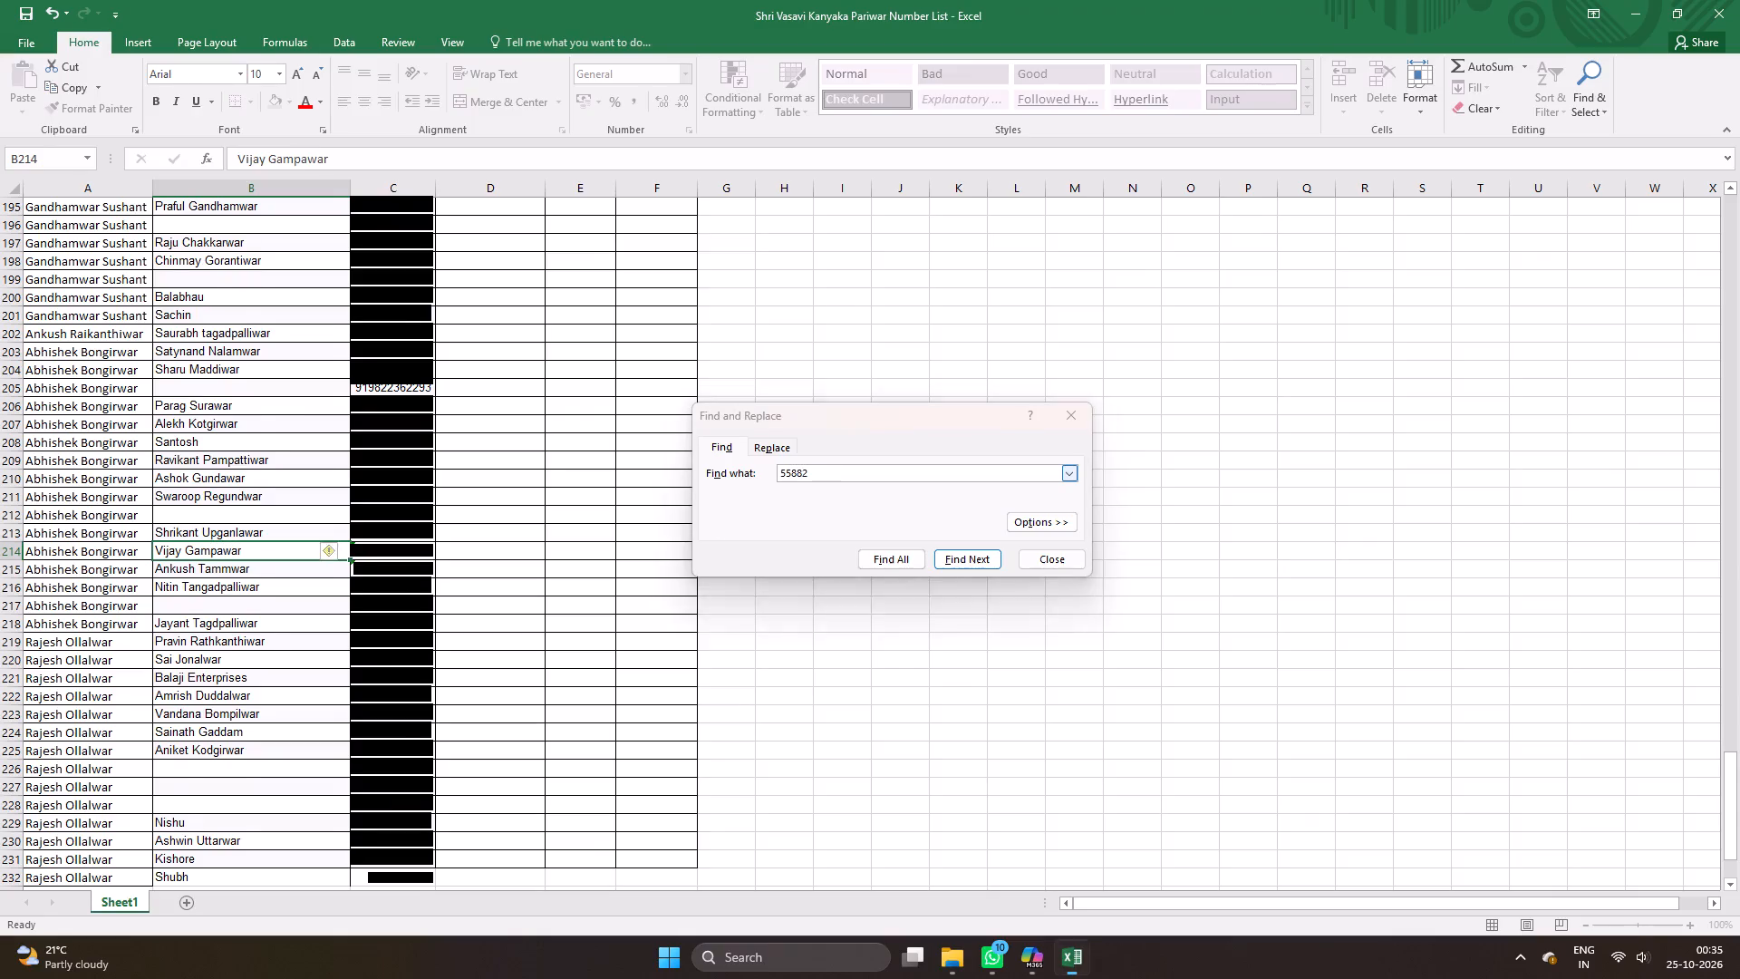
pyautogui.click(191, 552)
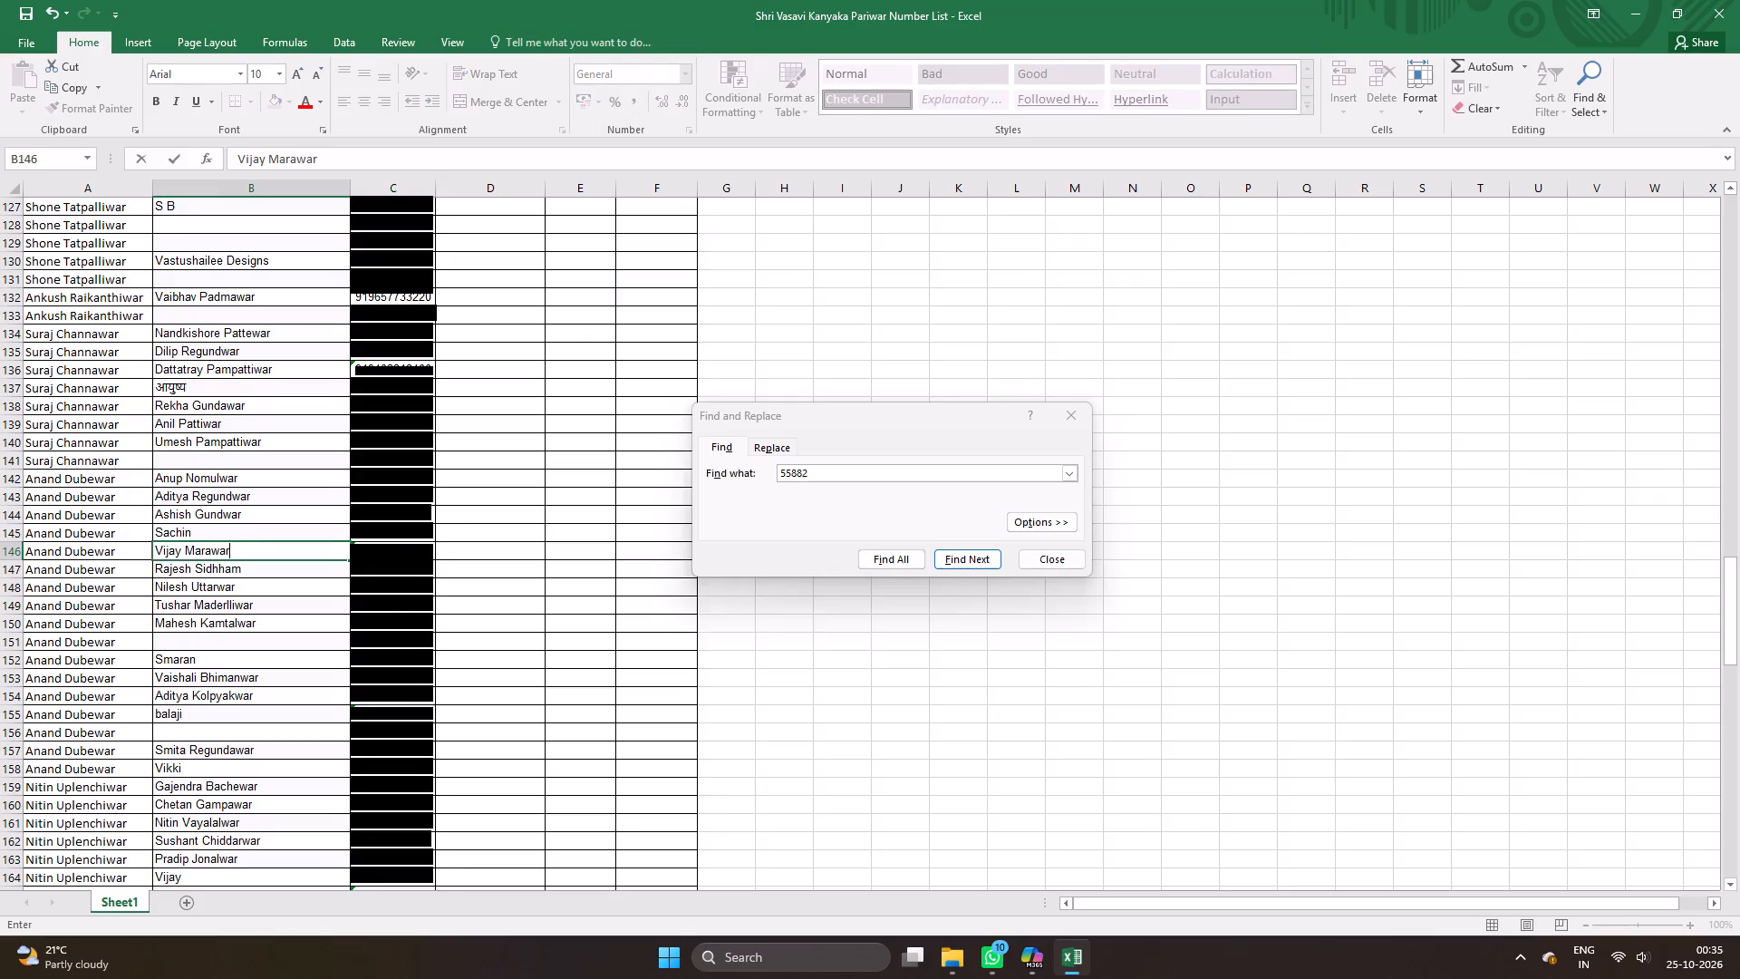
# Search for the next five-digit partial phone number and enter the matching contact's full name, correctly spelled, in cell B122.
pyautogui.click(807, 475)
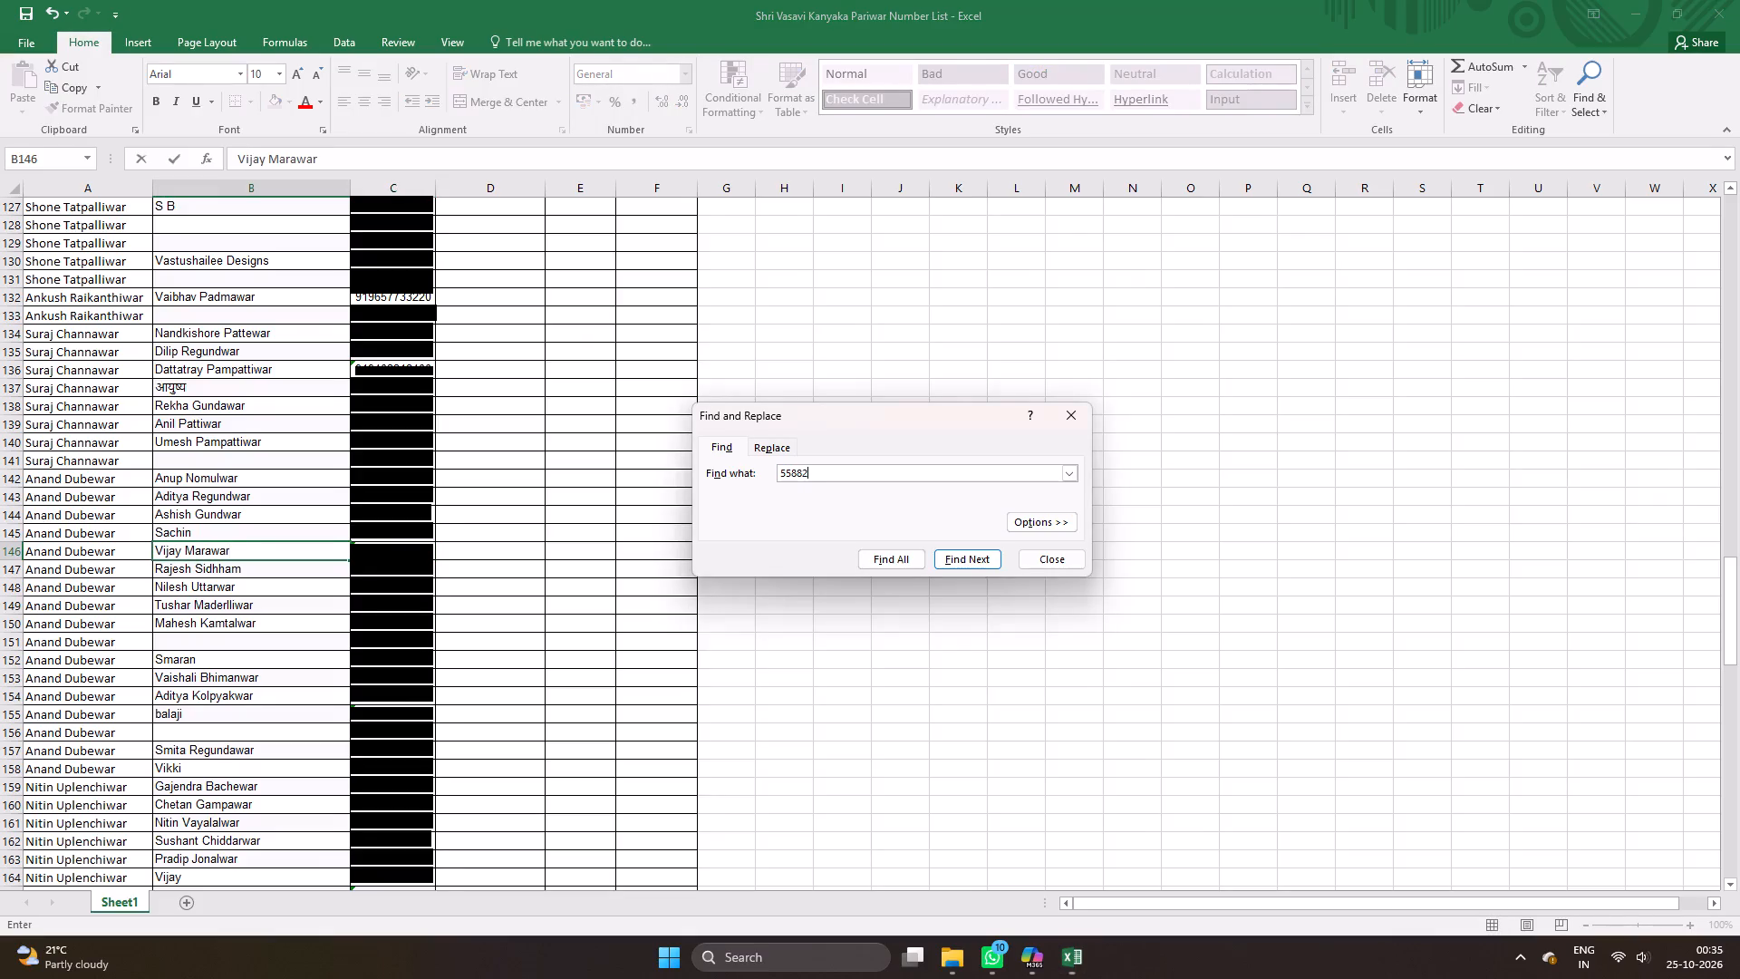
pyautogui.press('BackSpace')
pyautogui.press('BackSpace')
pyautogui.press('BackSpace')
pyautogui.press('BackSpace')
pyautogui.press('BackSpace')
pyautogui.write('66')
pyautogui.write('227')
pyautogui.press('Return')
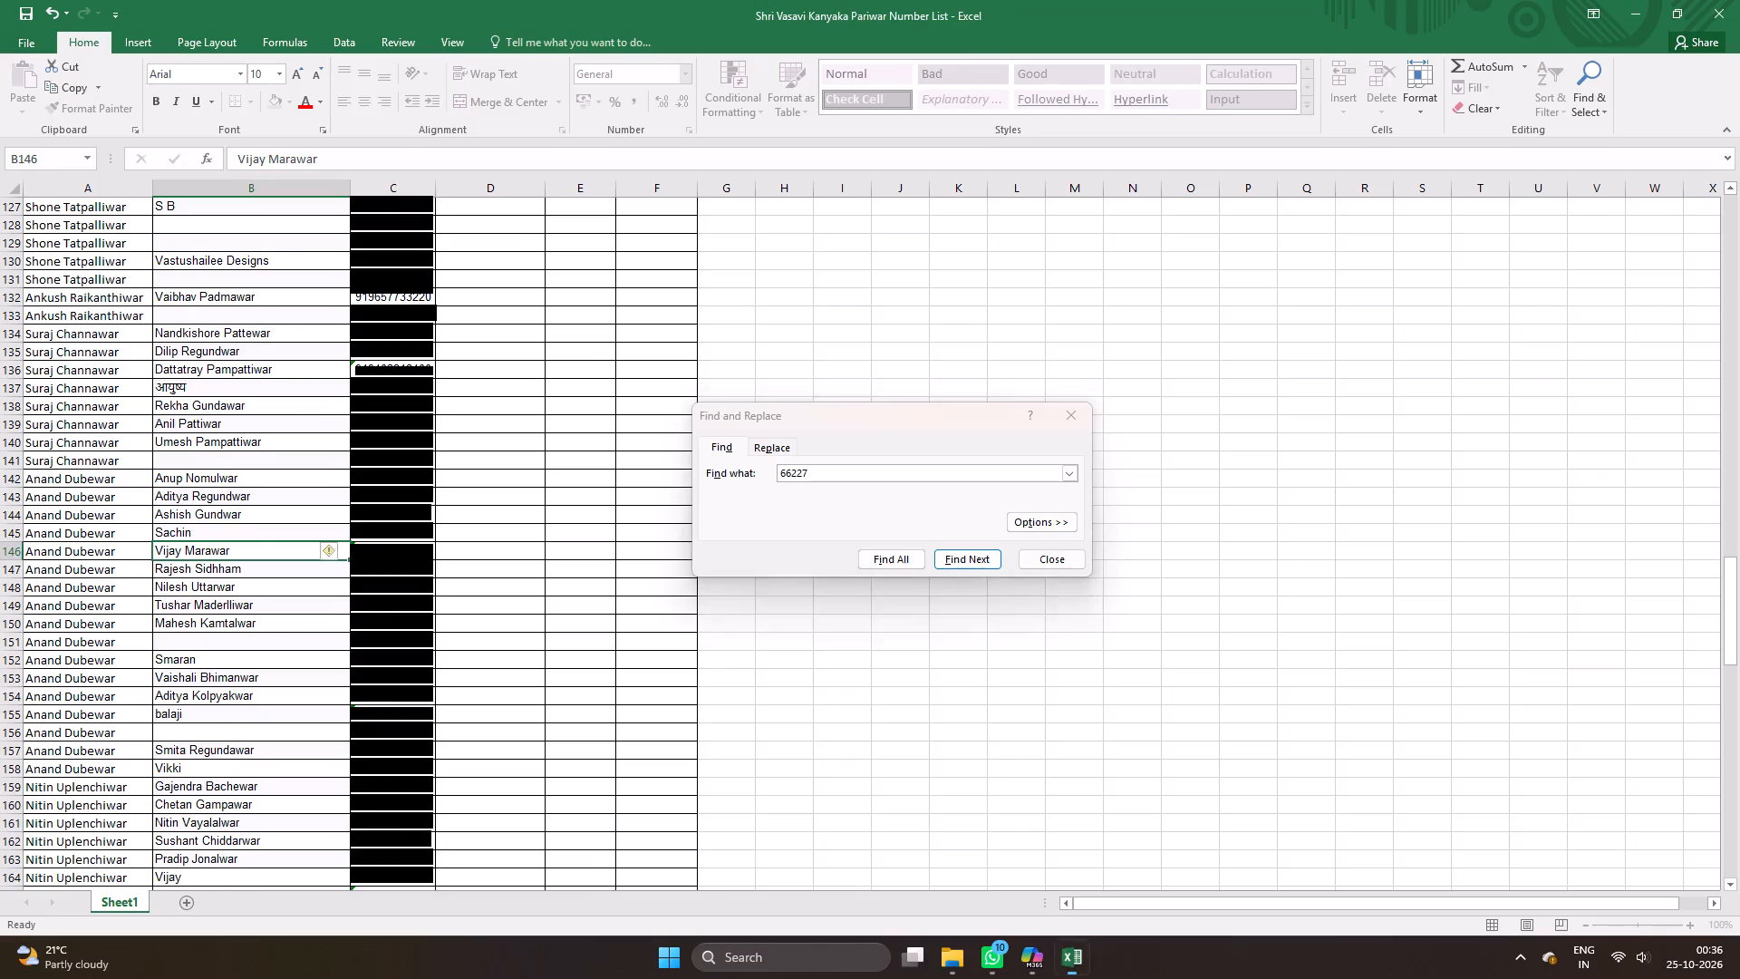
pyautogui.click(202, 556)
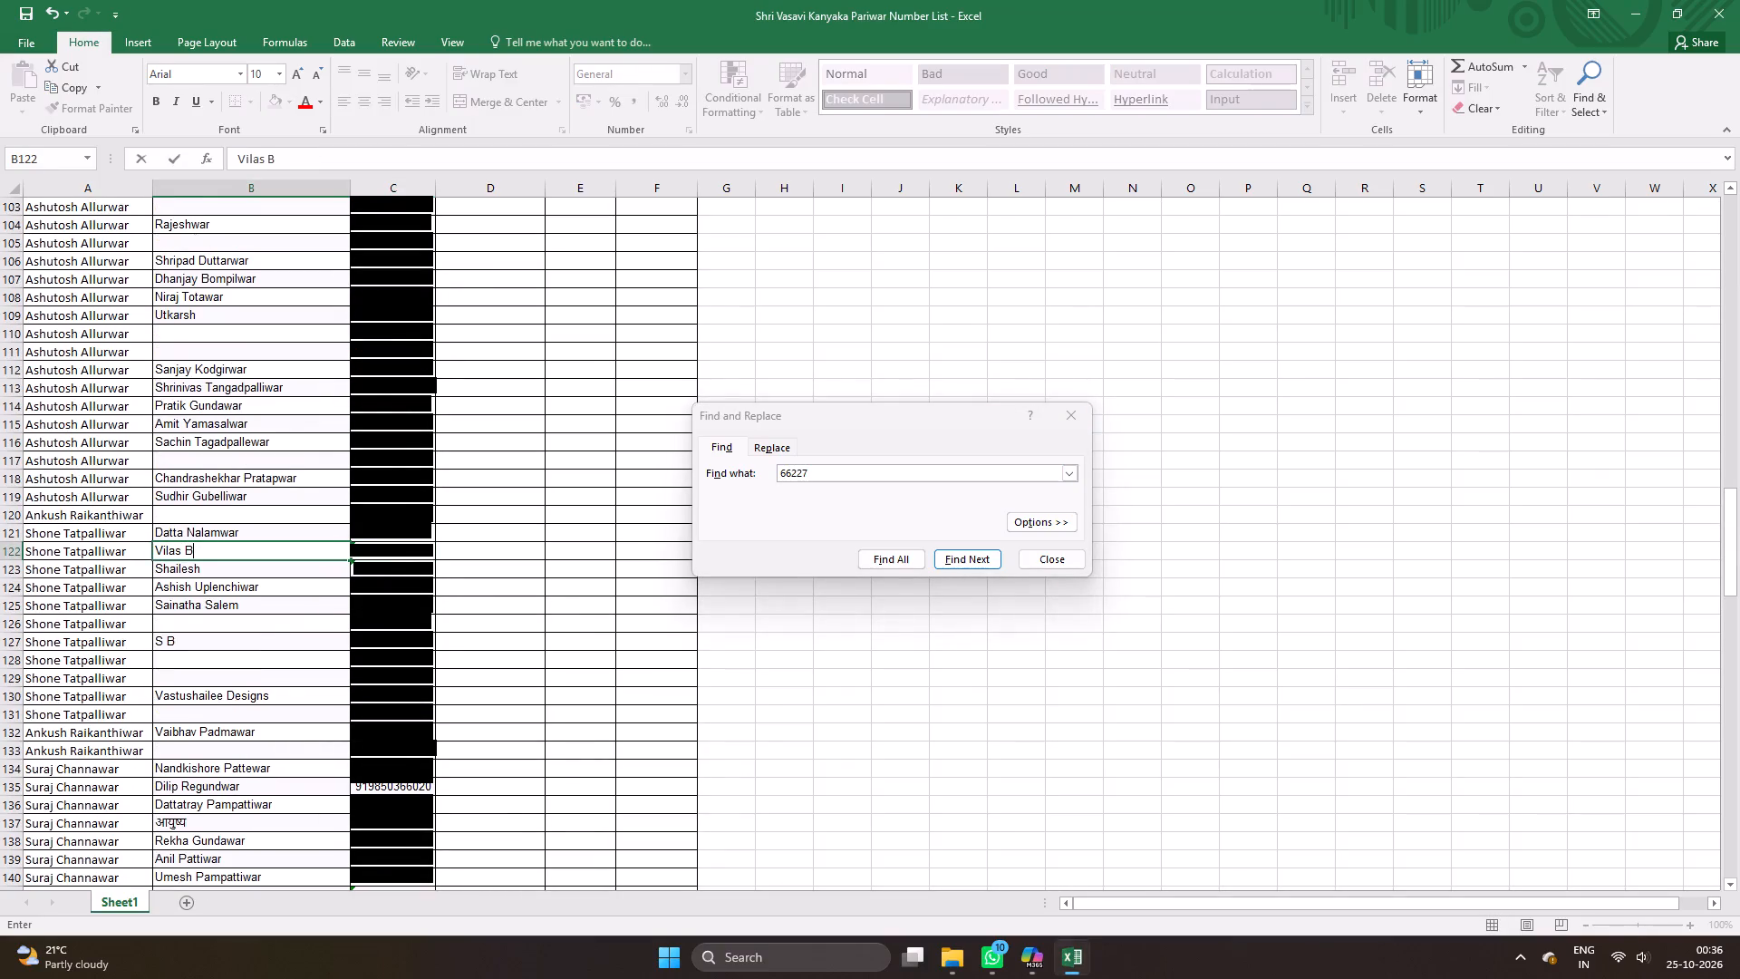
pyautogui.press('BackSpace')
pyautogui.write('ilwar')
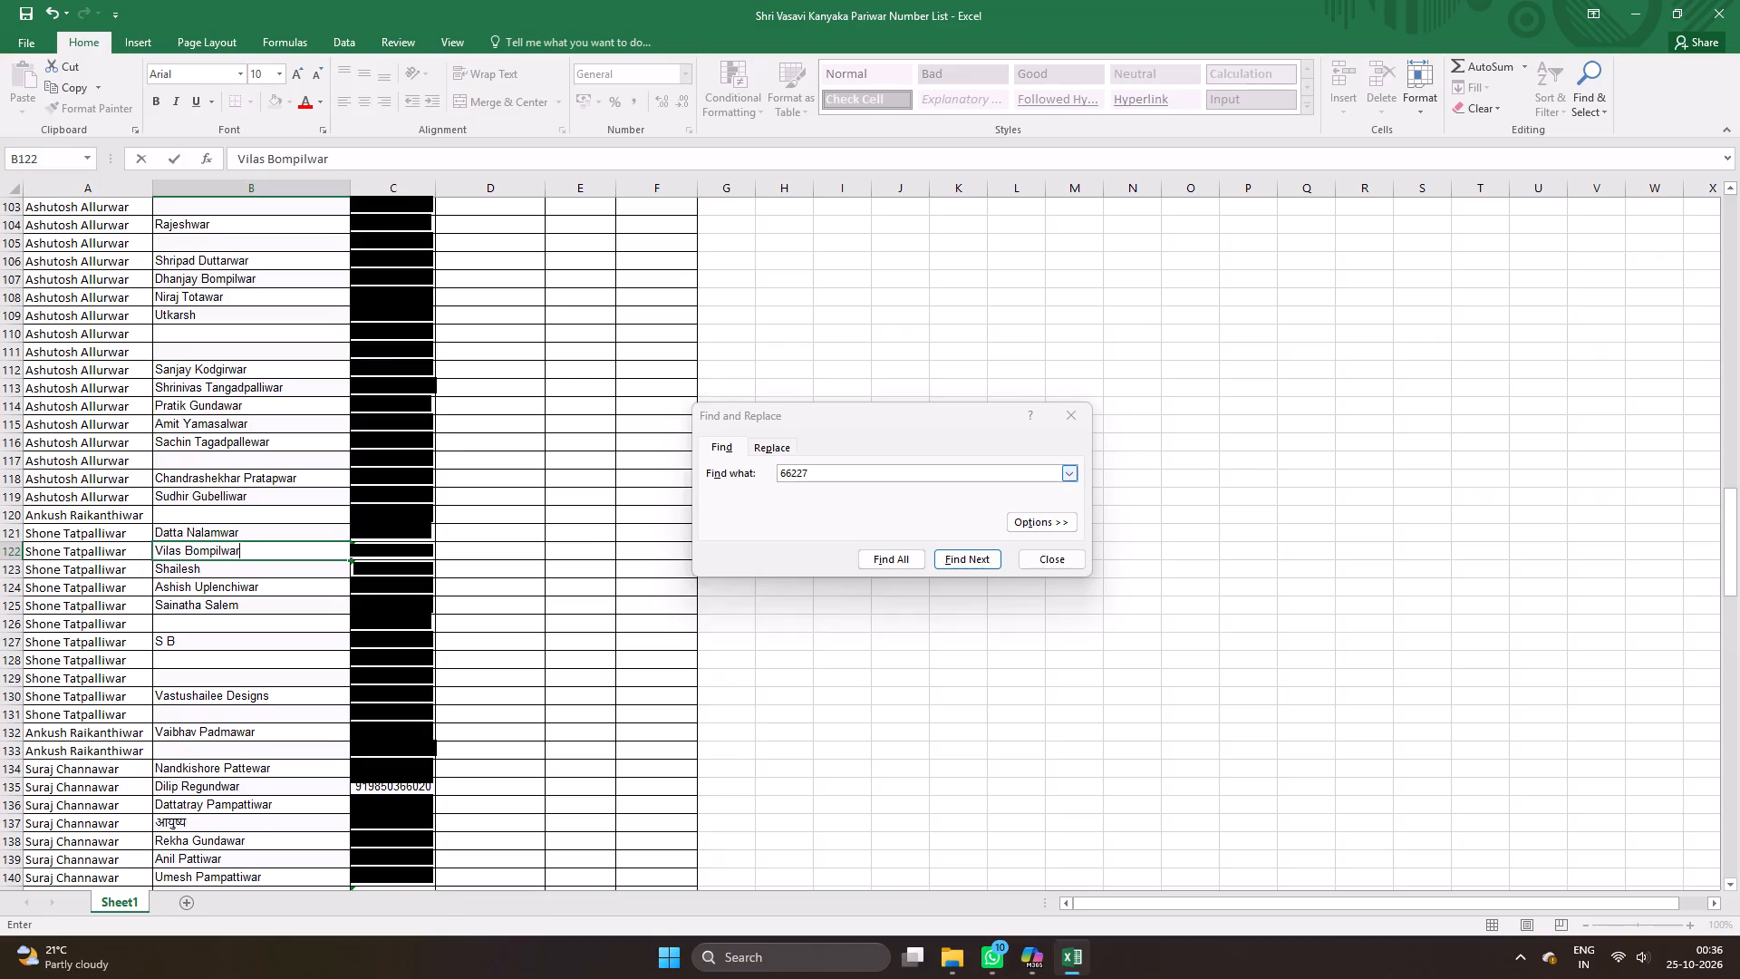
# Search for the next contact's five-digit partial phone number and enter the contact's full name in cell B170.
pyautogui.click(855, 475)
pyautogui.press('BackSpace')
pyautogui.press('BackSpace')
pyautogui.press('BackSpace')
pyautogui.press('BackSpace')
pyautogui.press('BackSpace')
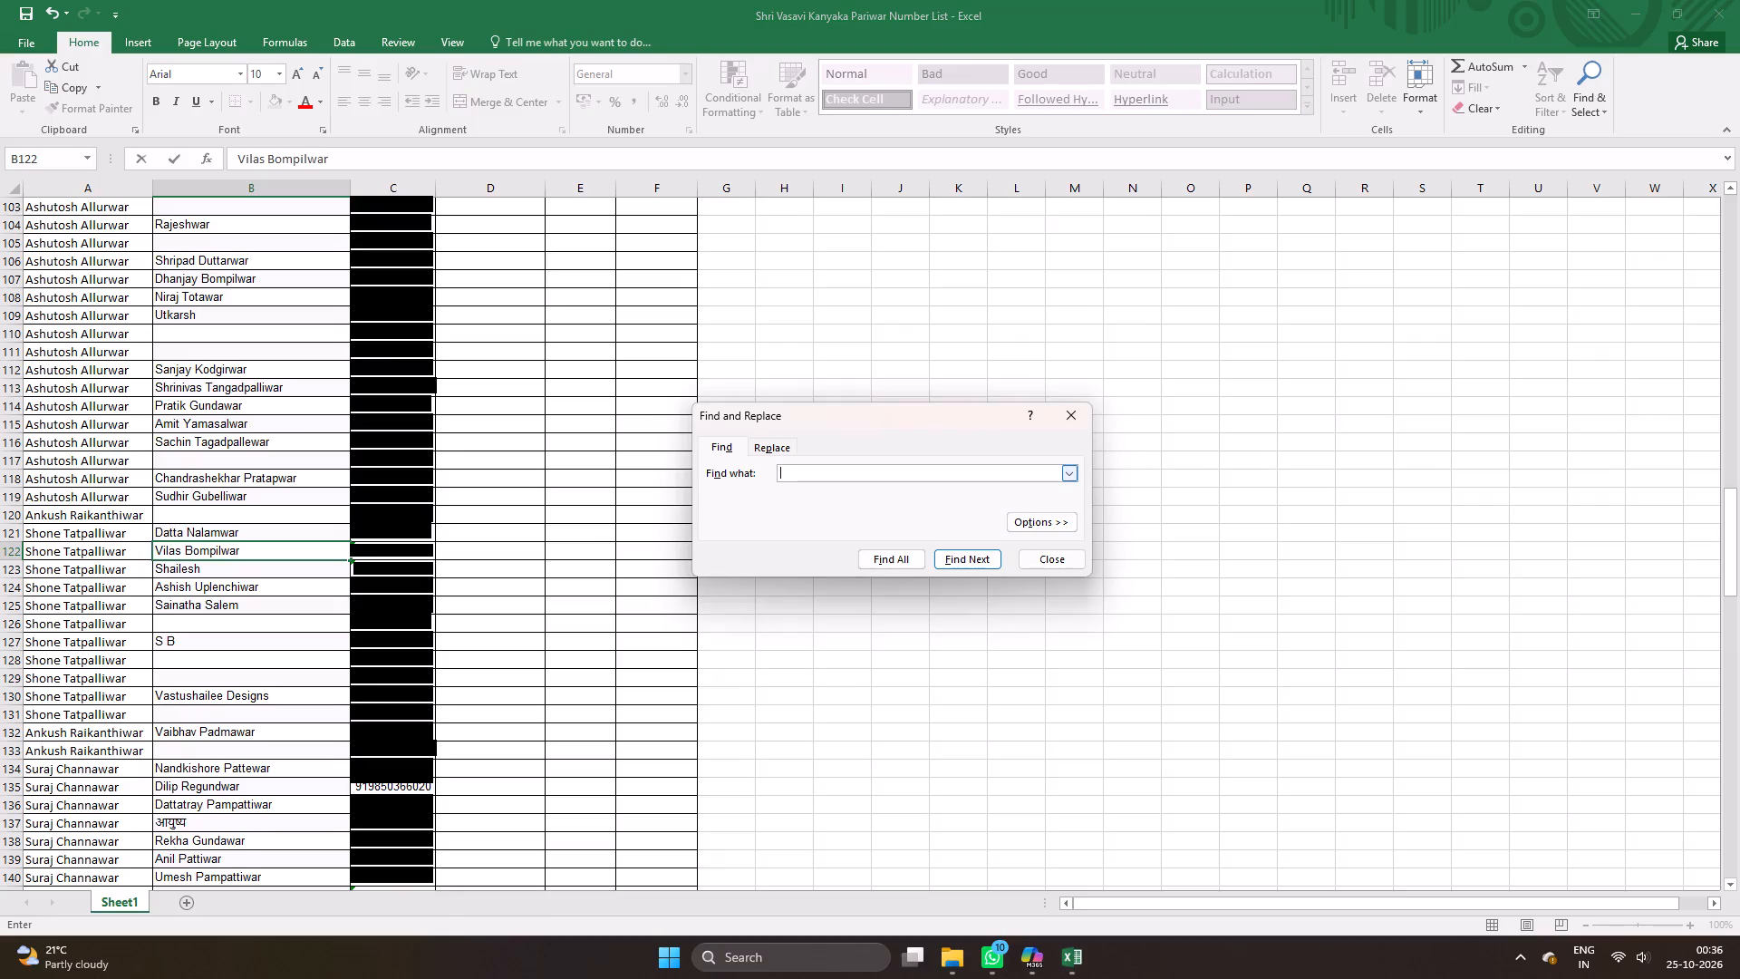
pyautogui.write('51378')
pyautogui.press('Return')
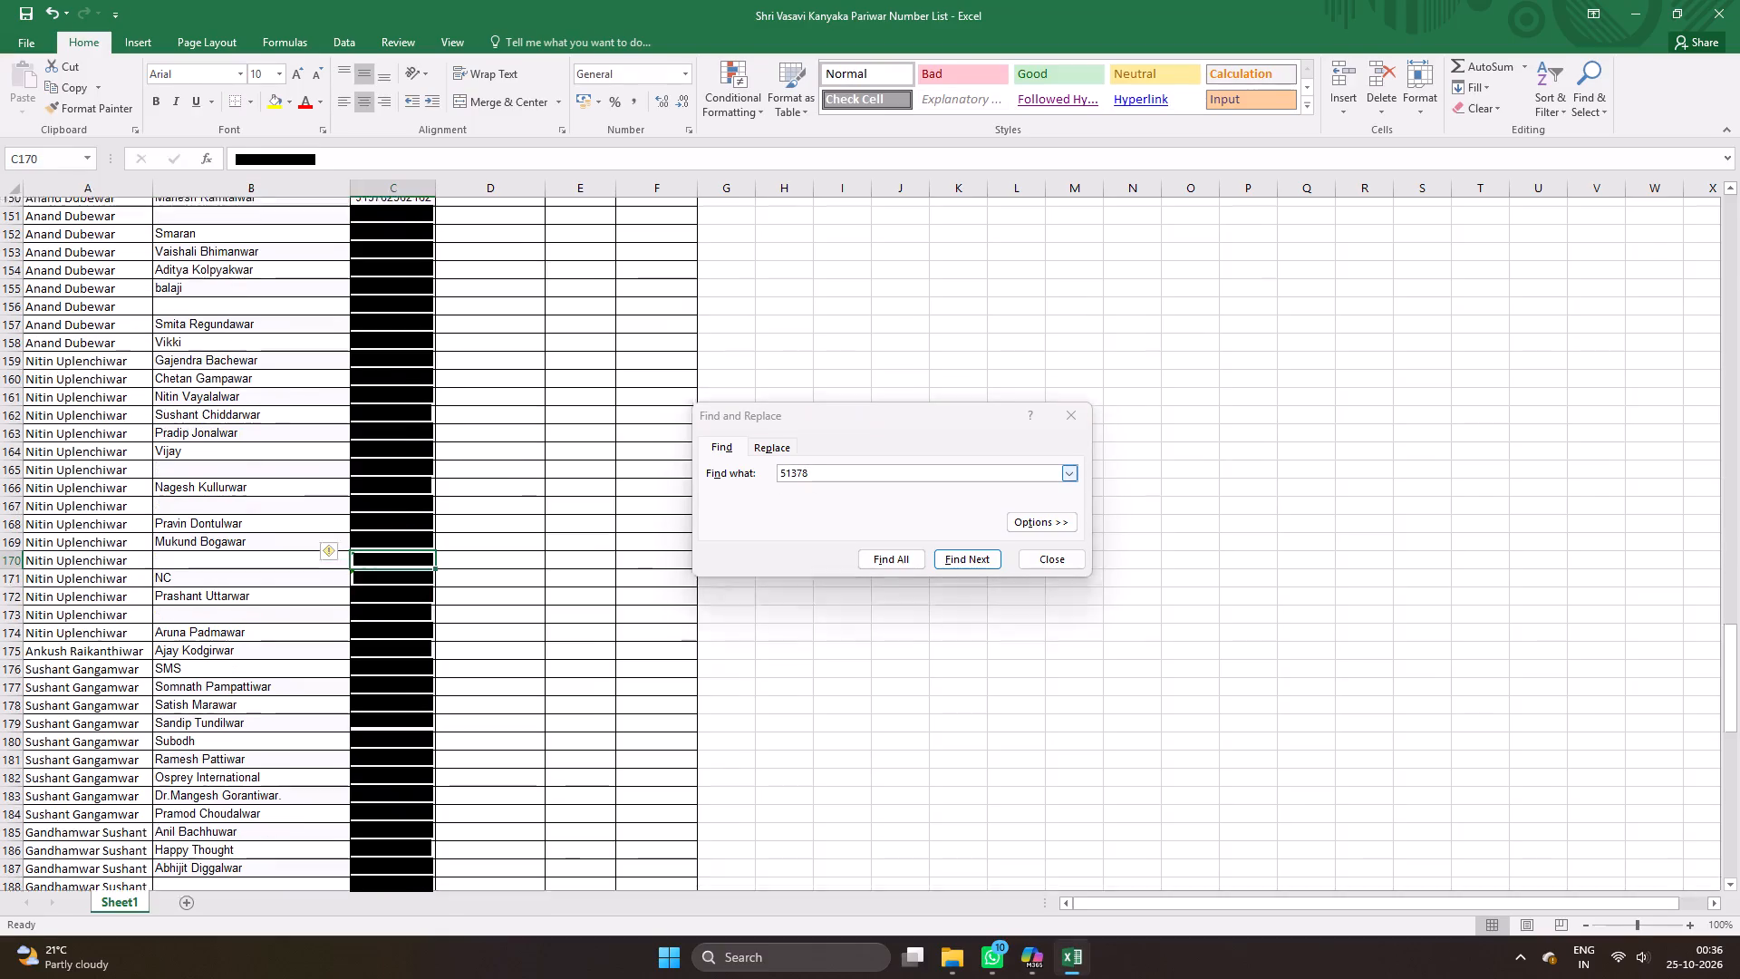
pyautogui.click(165, 543)
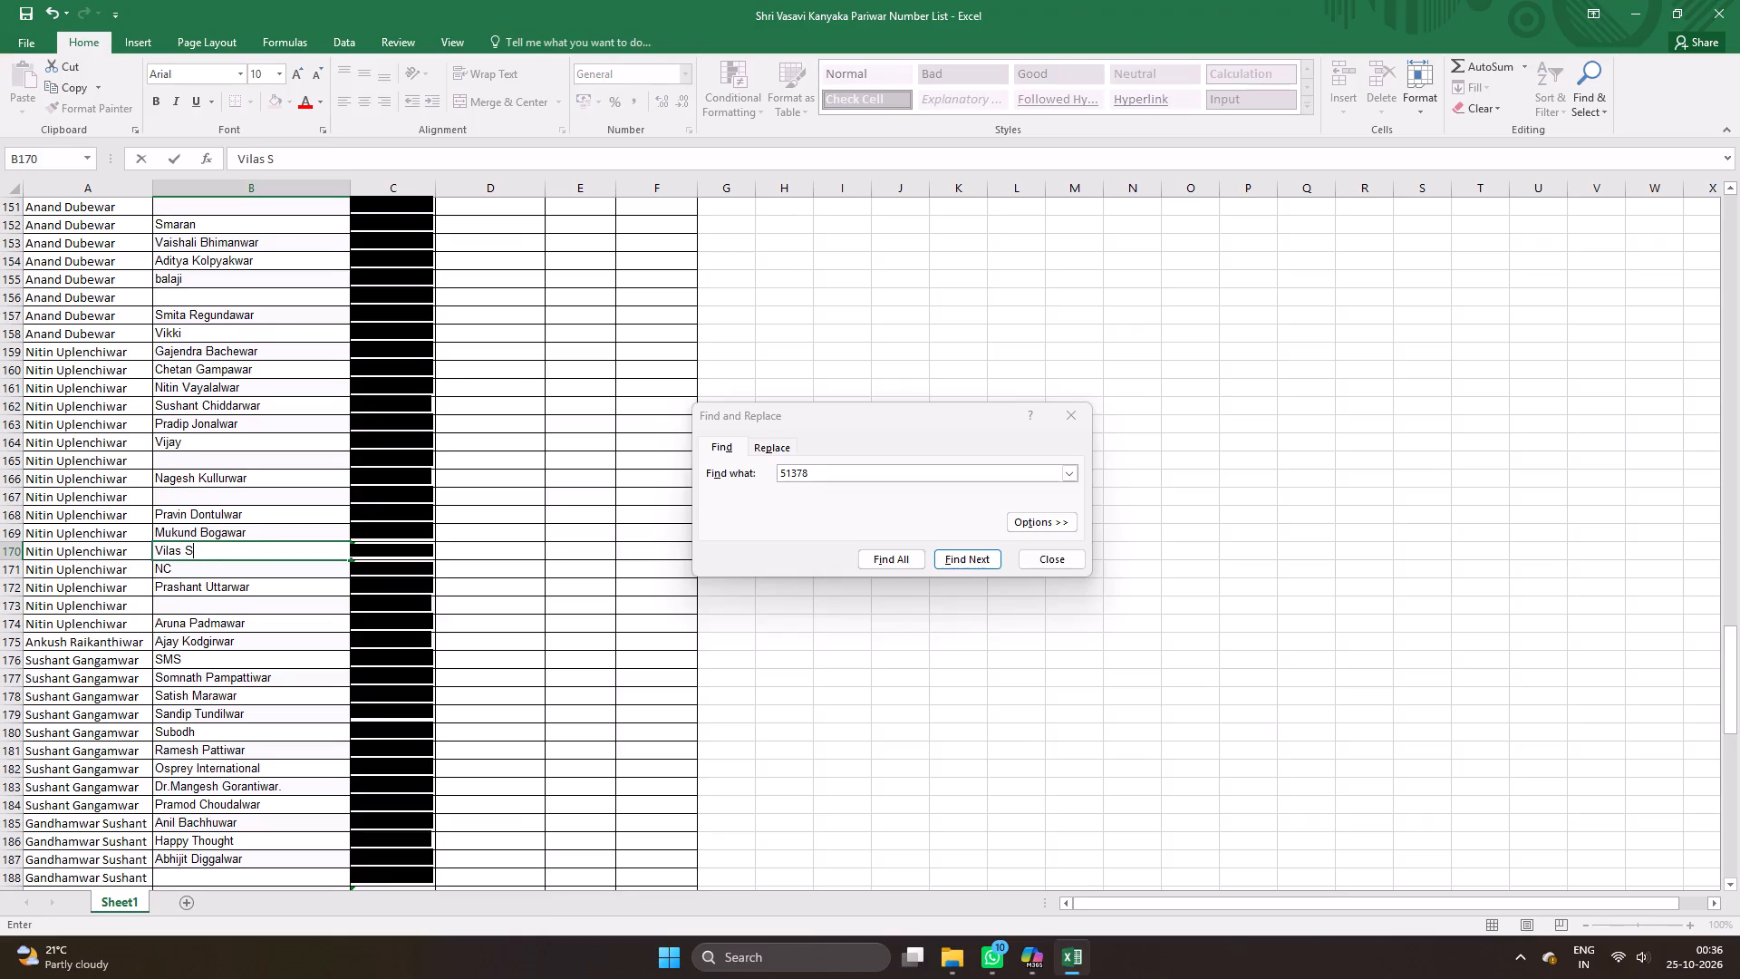
pyautogui.write('urawar')
# Search for another five-digit partial phone number and enter the matching contact's full name in cell B173.
pyautogui.click(853, 468)
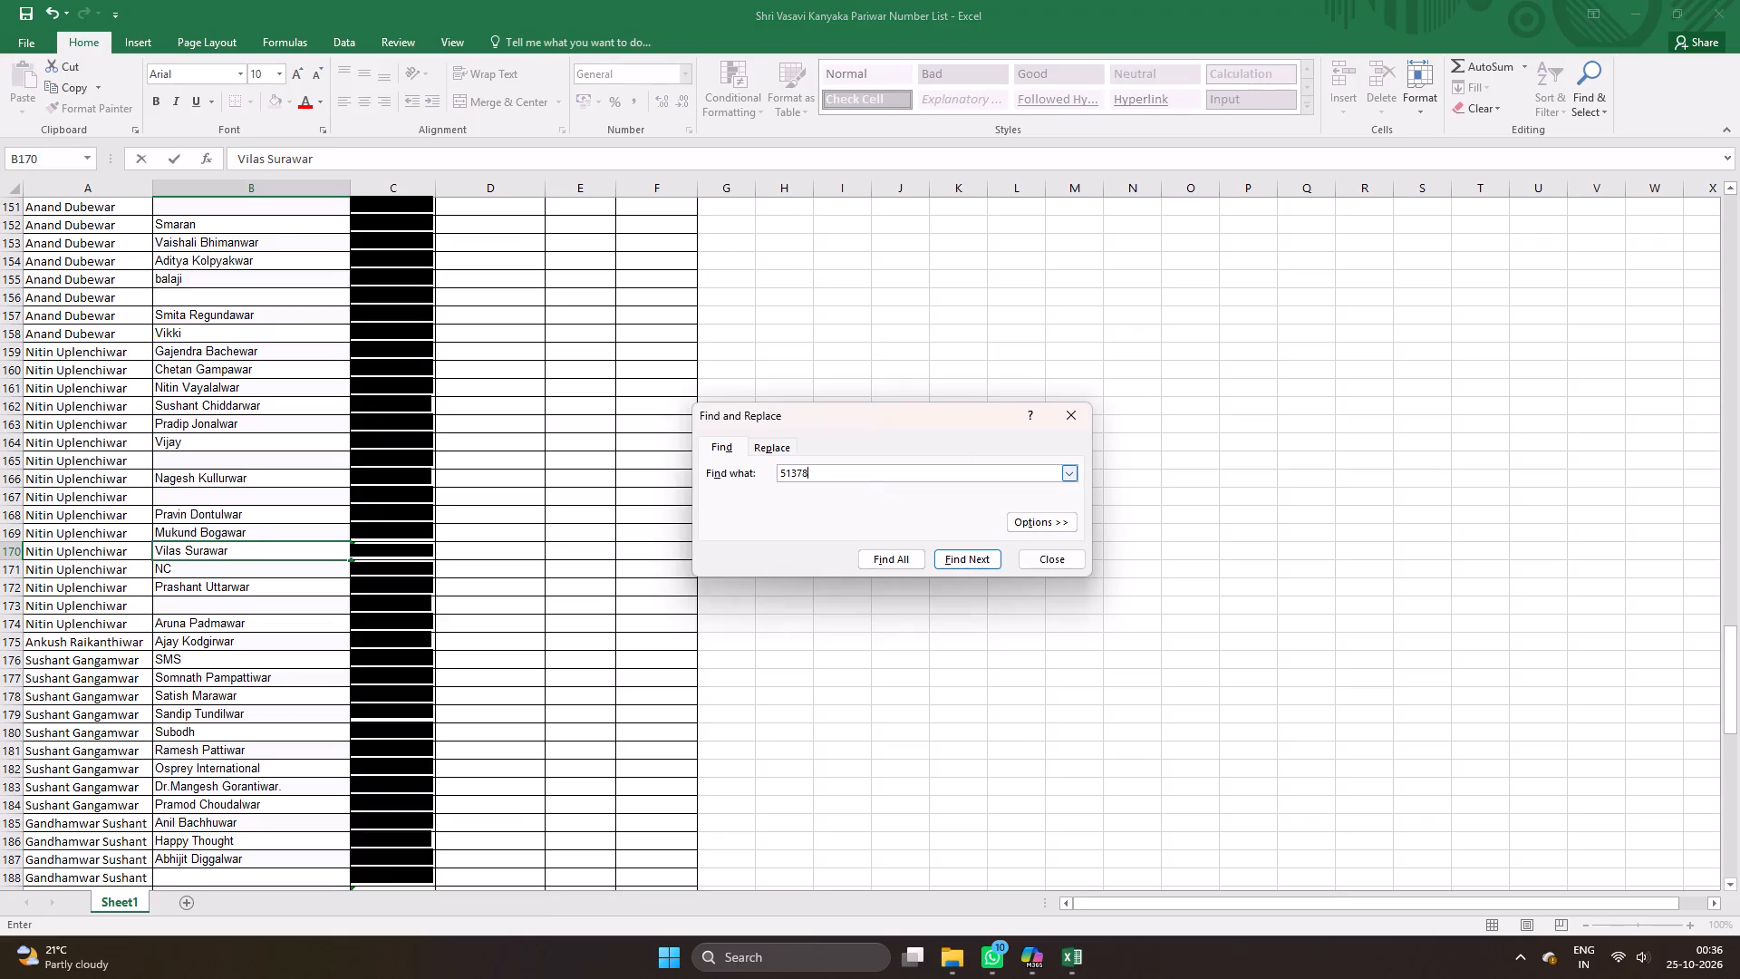
pyautogui.press('BackSpace')
pyautogui.press('BackSpace')
pyautogui.press('BackSpace')
pyautogui.press('BackSpace')
pyautogui.press('BackSpace')
pyautogui.write('053')
pyautogui.write('11')
pyautogui.press('Return')
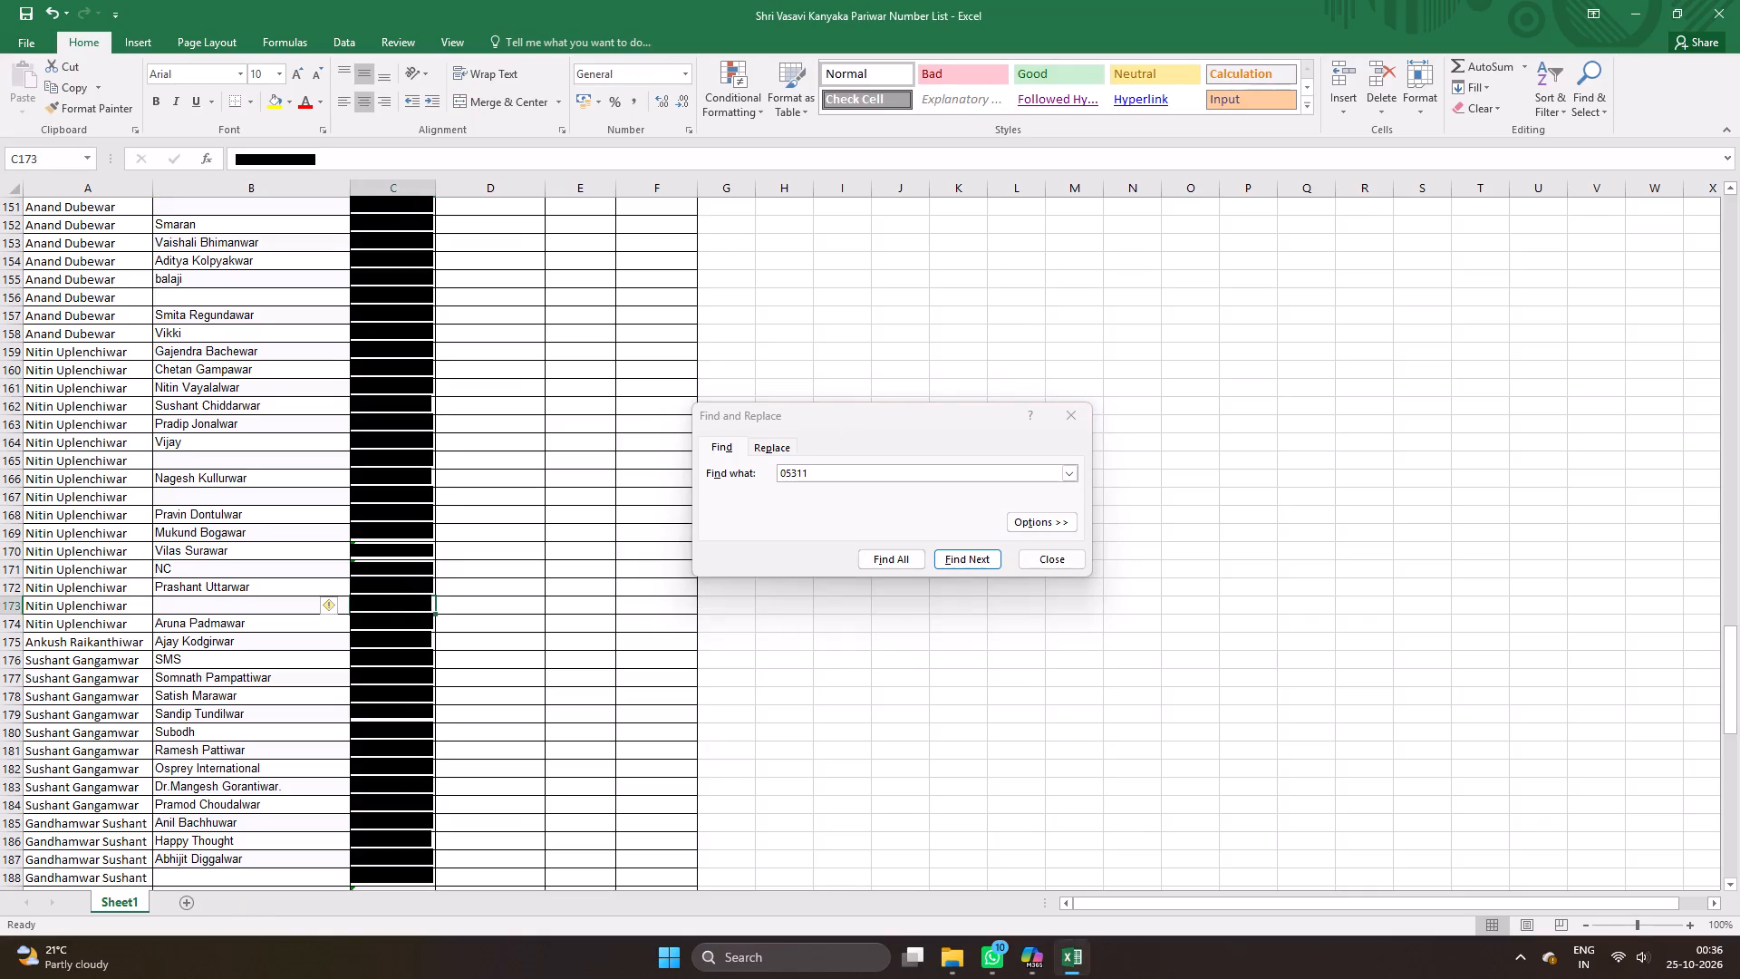
pyautogui.click(226, 600)
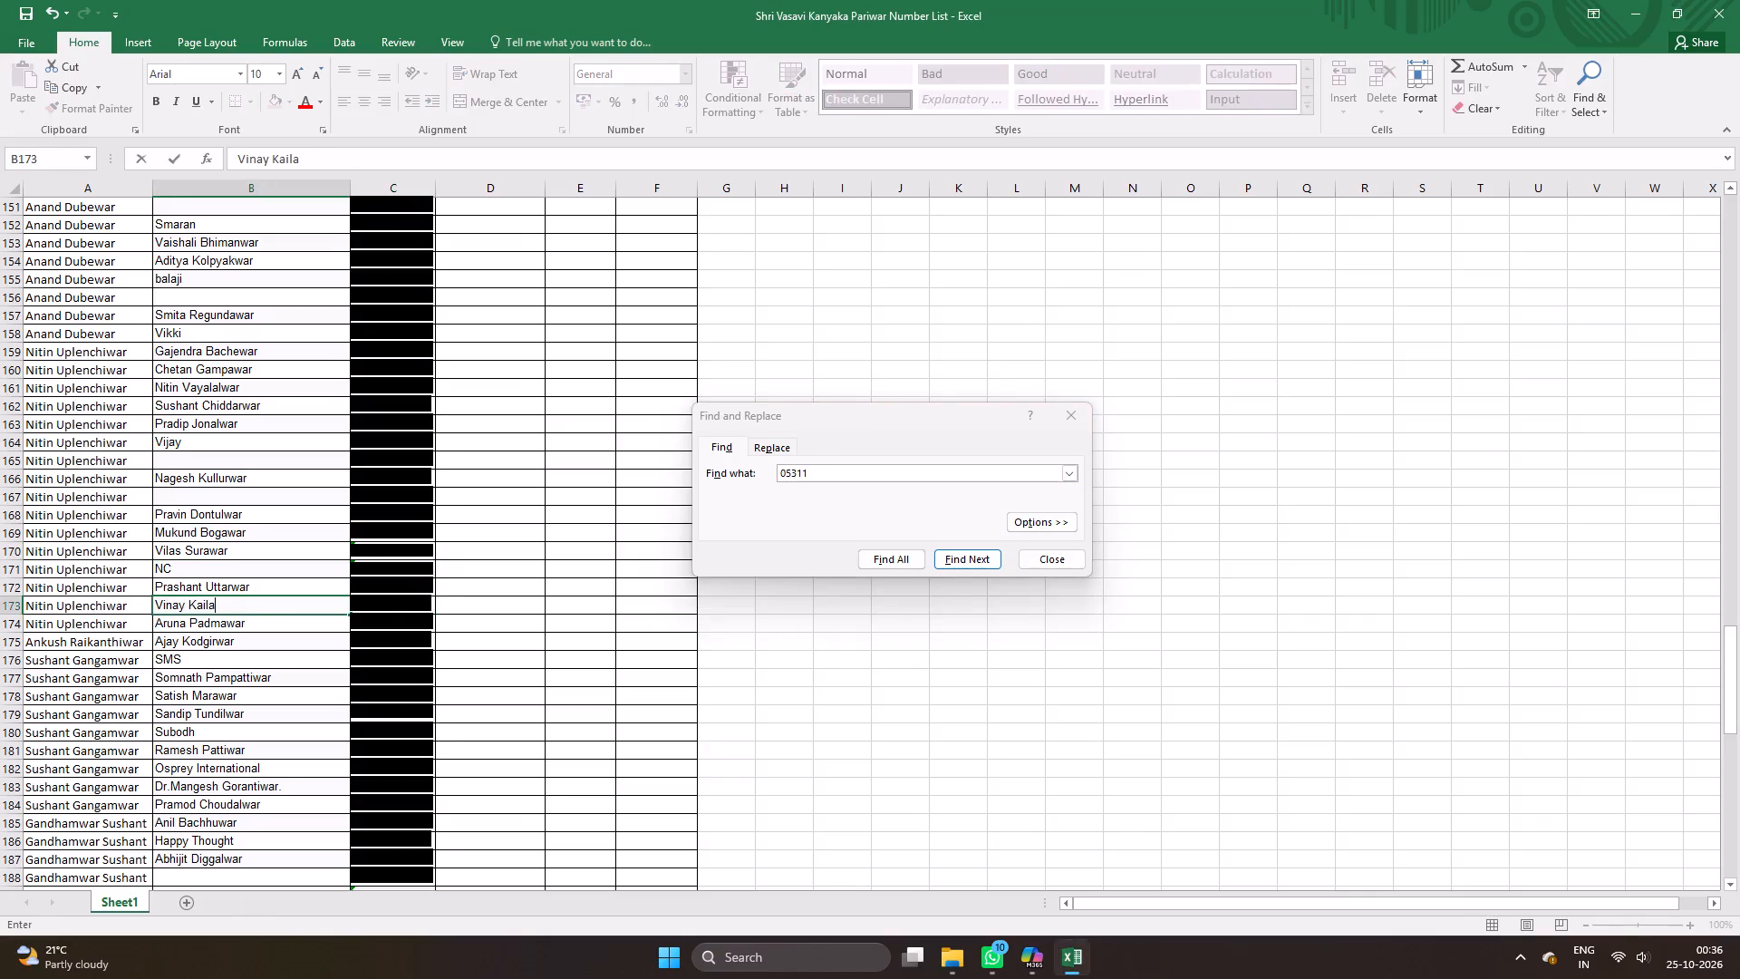
pyautogui.write('war')
# Search for the next five-digit partial phone number and enter the matching contact's full name, correctly spelled, in cell B76.
pyautogui.click(833, 480)
pyautogui.press('BackSpace')
pyautogui.press('BackSpace')
pyautogui.press('BackSpace')
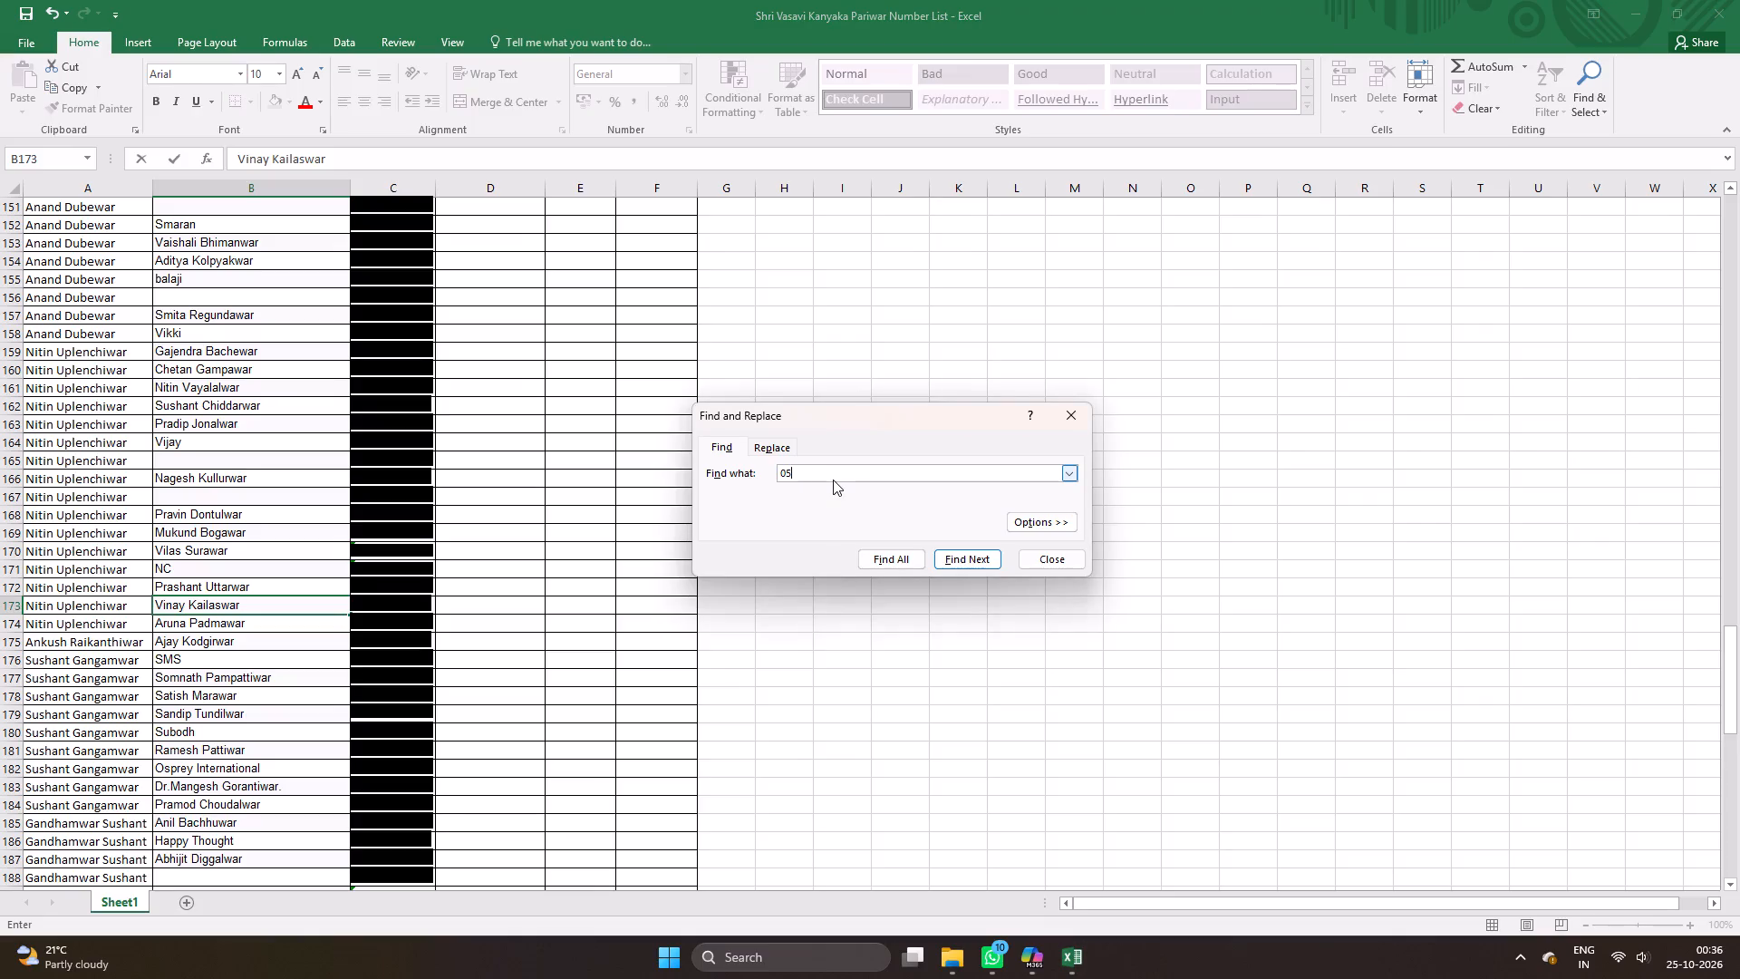
pyautogui.press('BackSpace')
pyautogui.press('BackSpace')
pyautogui.write('38042')
pyautogui.press('Return')
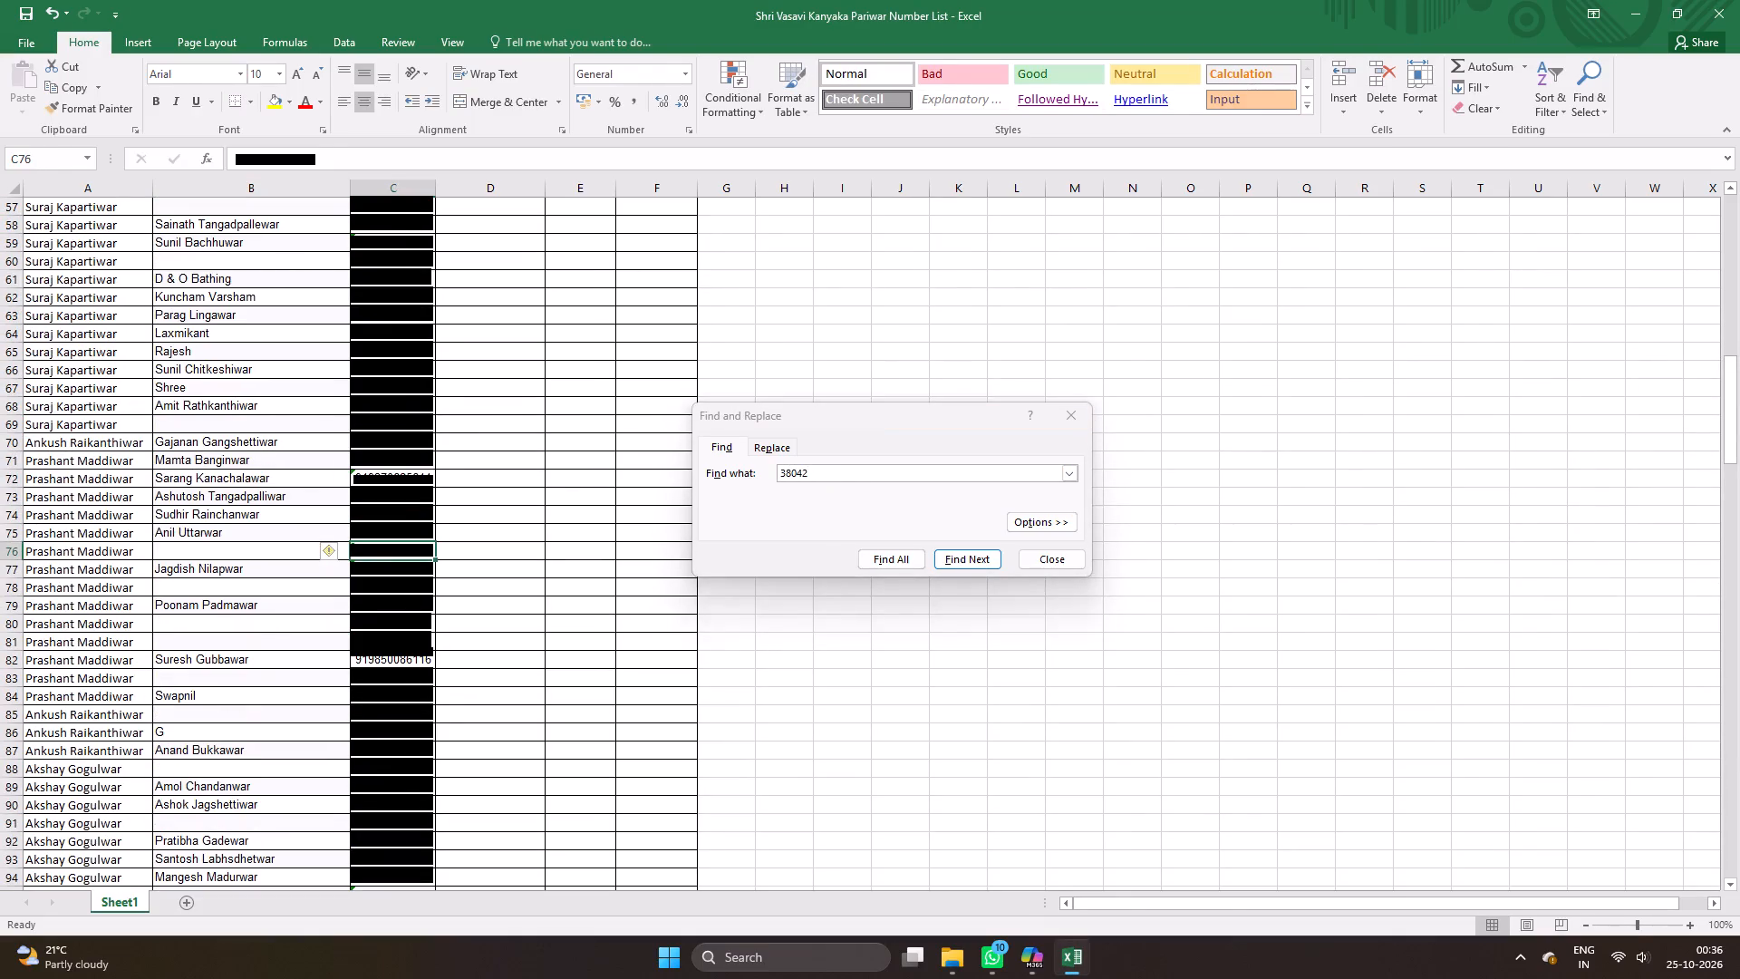
pyautogui.click(299, 547)
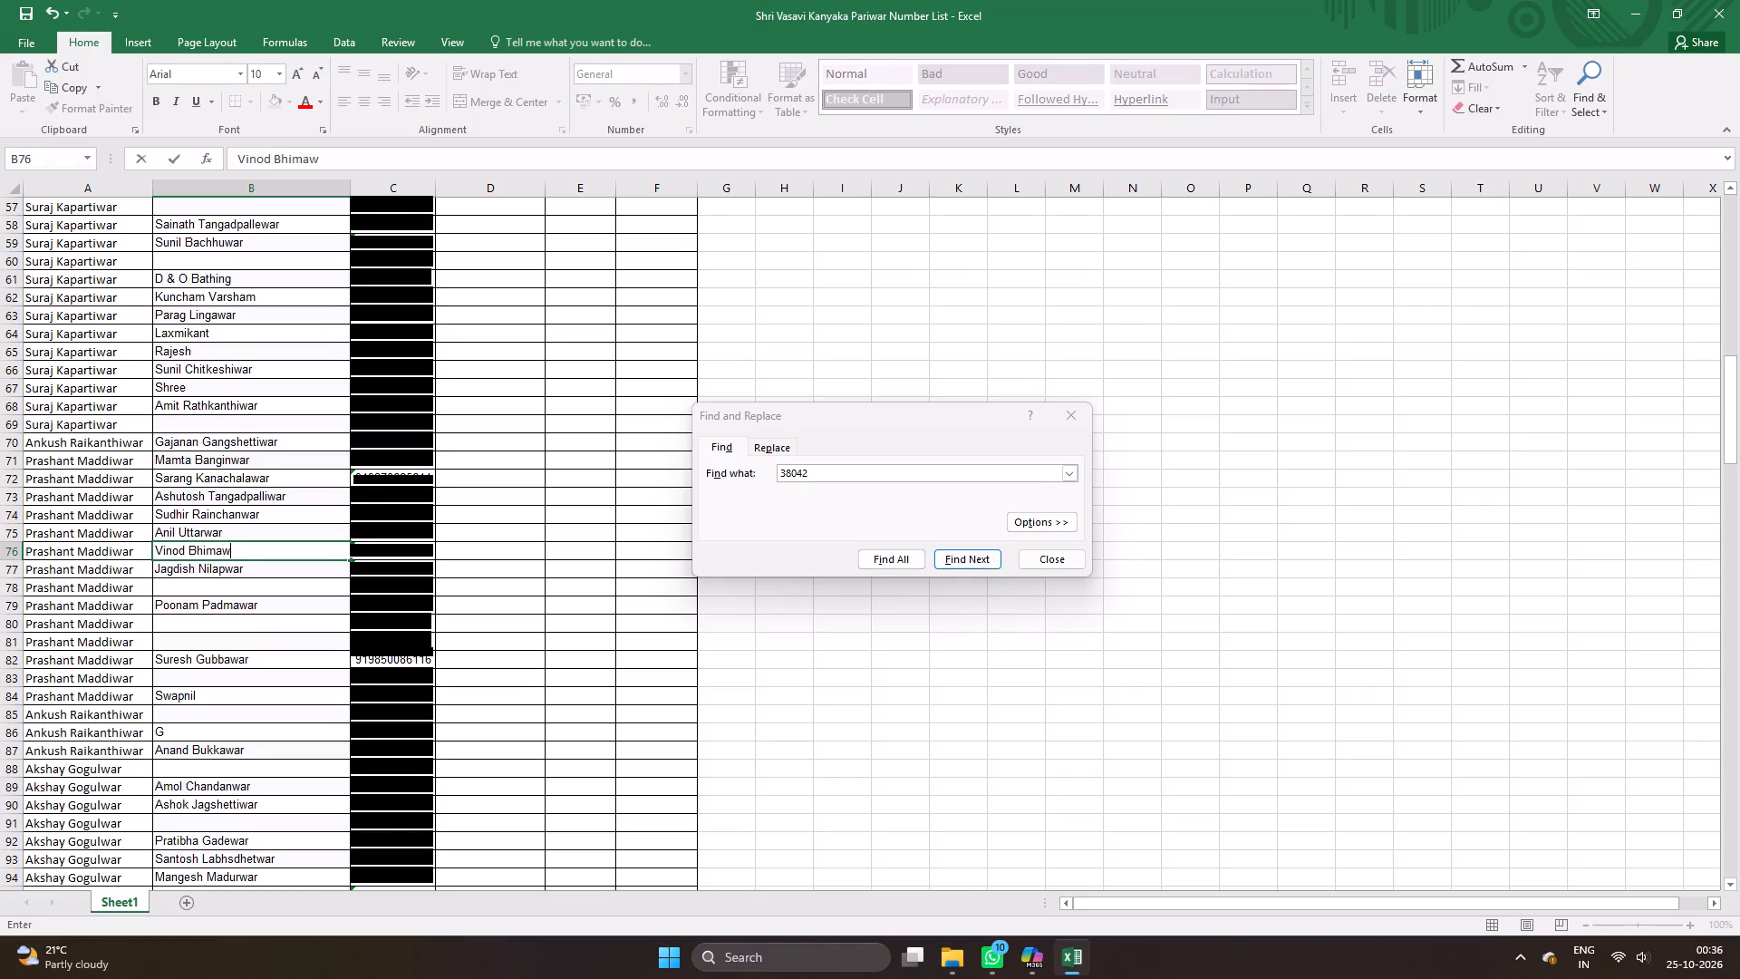
pyautogui.press('BackSpace')
pyautogui.press('BackSpace')
pyautogui.write('nwar')
# Search for the next contact's five-digit partial phone number and enter the contact's full name in cell B126.
pyautogui.click(817, 475)
pyautogui.press('BackSpace')
pyautogui.press('BackSpace')
pyautogui.press('BackSpace')
pyautogui.press('BackSpace')
pyautogui.press('BackSpace')
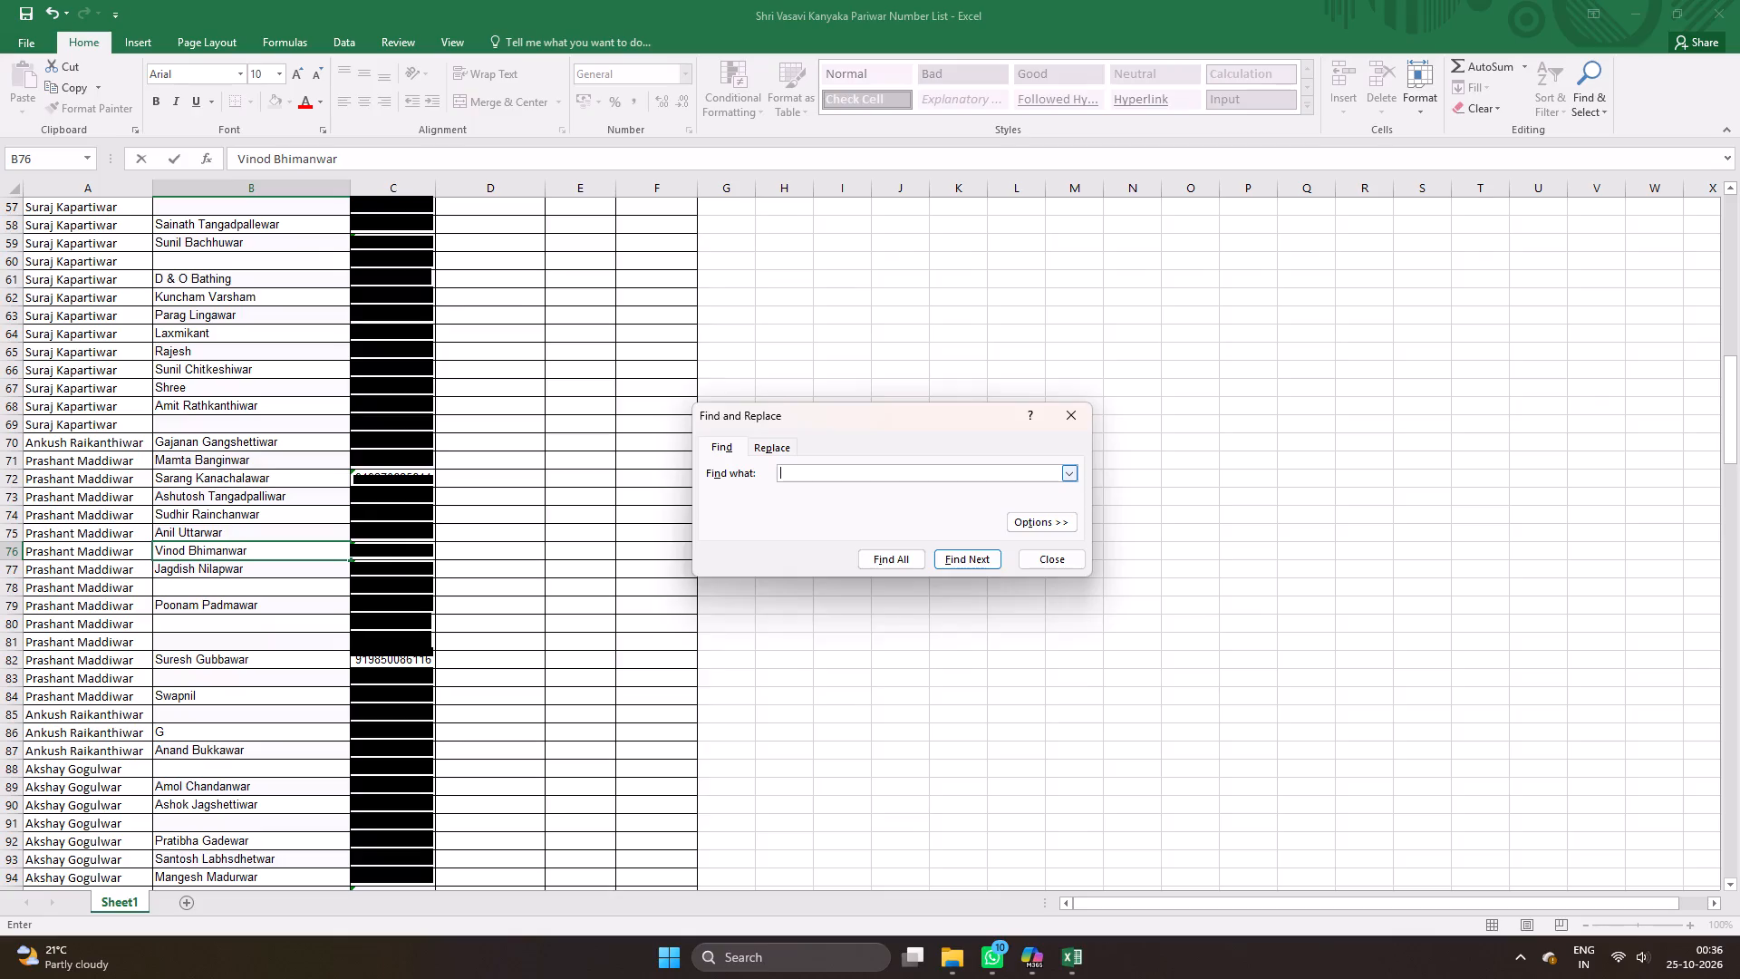
pyautogui.write('00121')
pyautogui.press('Return')
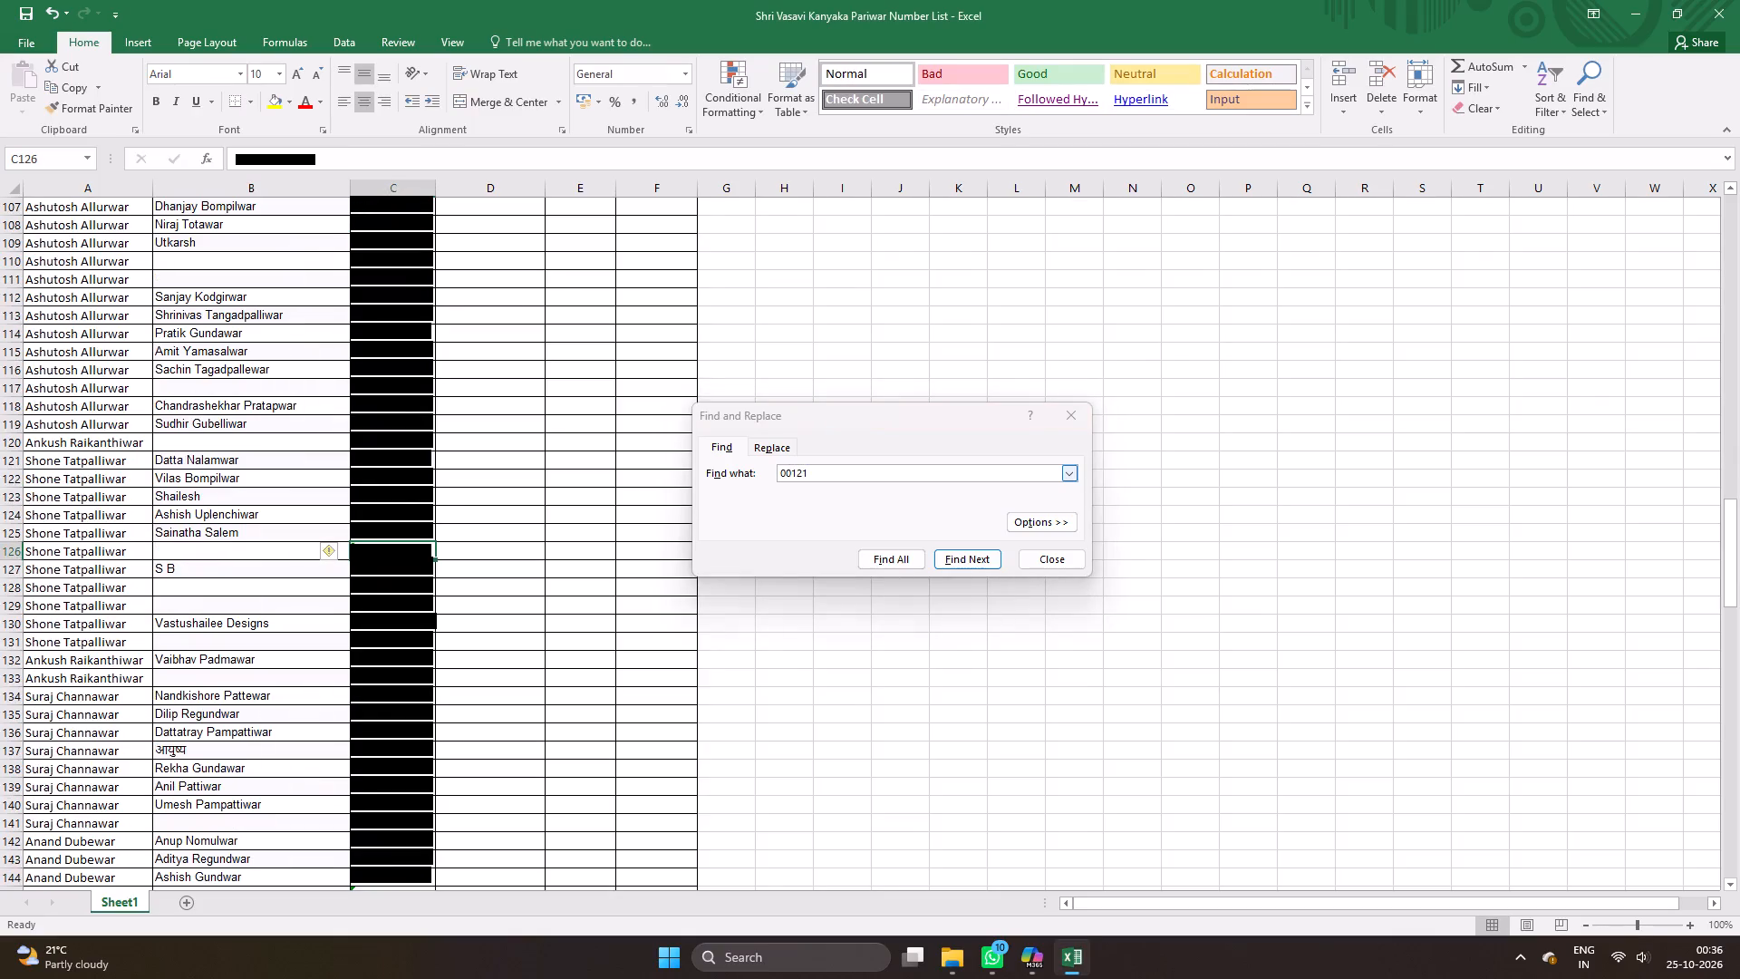
pyautogui.click(244, 545)
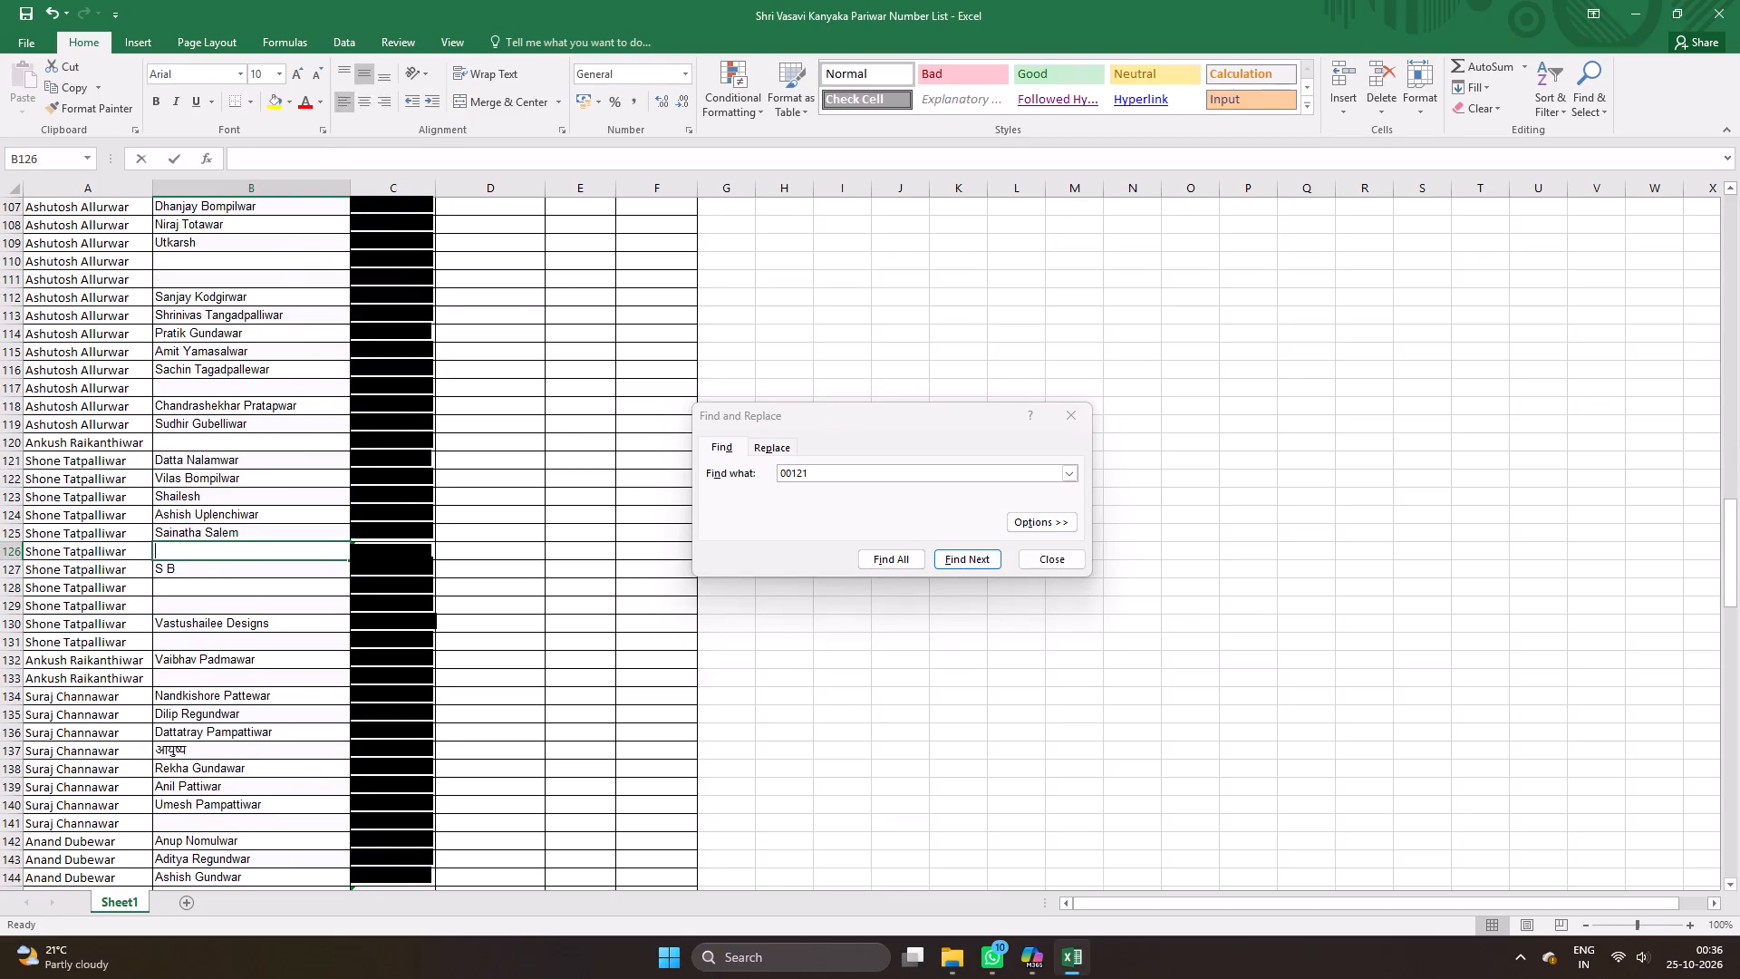
pyautogui.press('BackSpace')
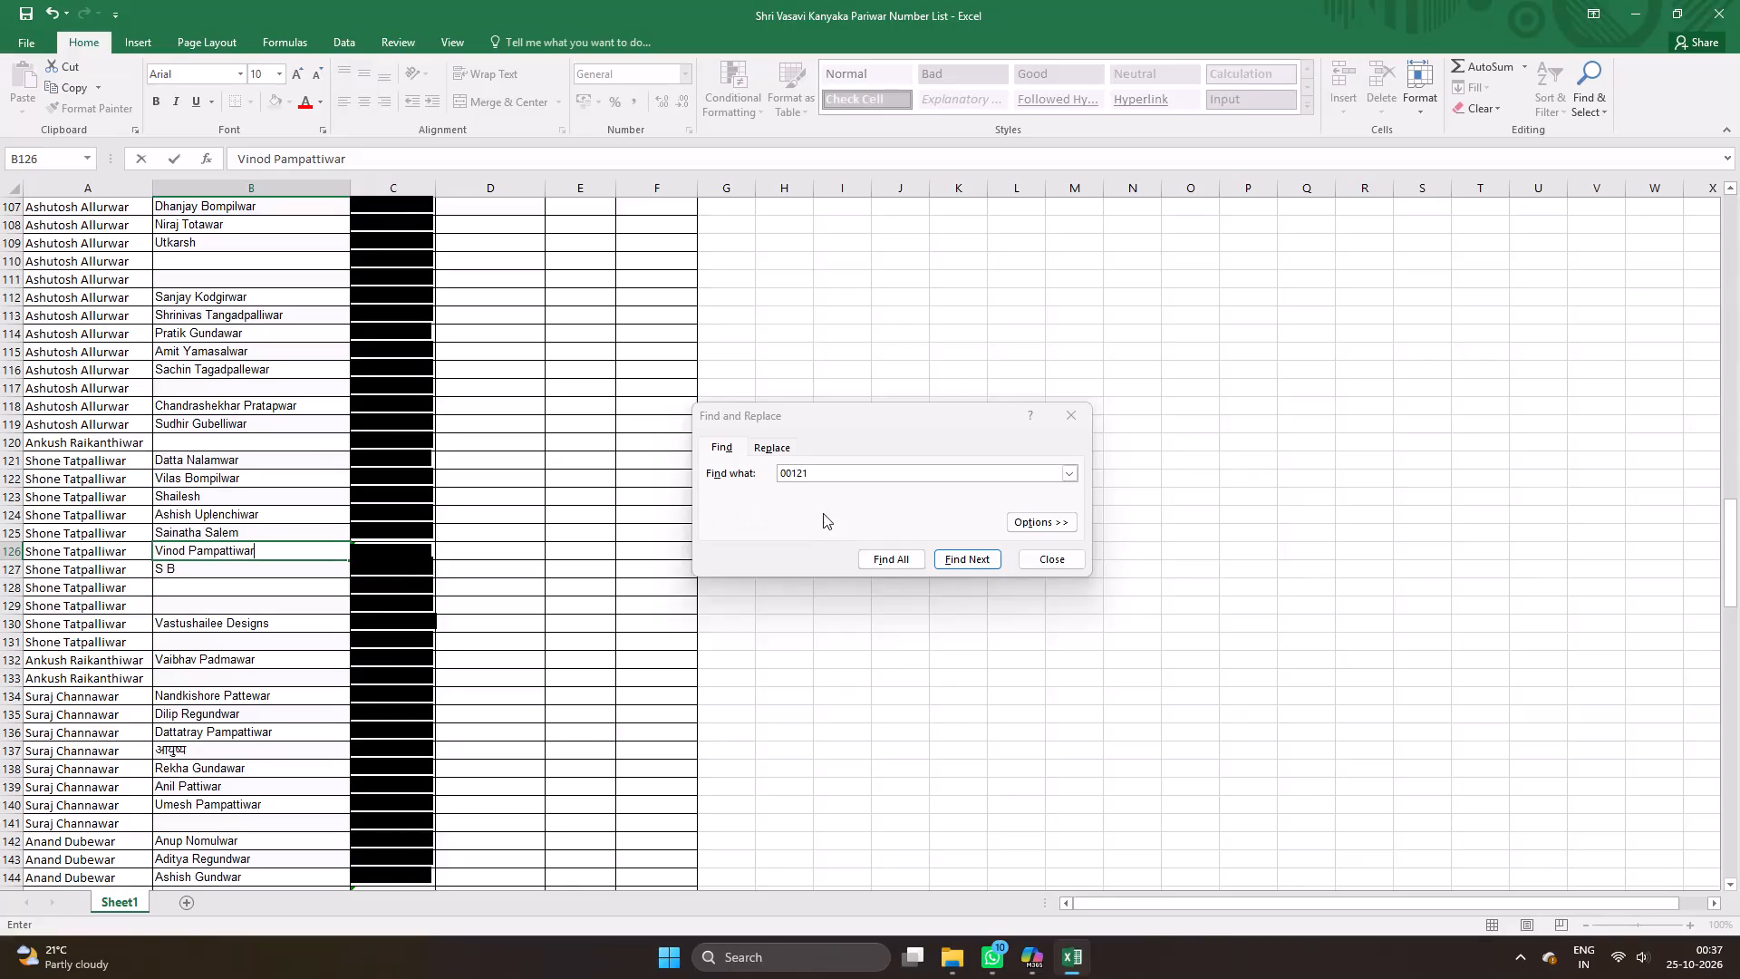
# Search for the next contact's corrected five-digit partial phone number and enter the name Vishal in cell B96.
pyautogui.click(831, 481)
pyautogui.press('BackSpace')
pyautogui.press('BackSpace')
pyautogui.press('BackSpace')
pyautogui.press('BackSpace')
pyautogui.press('BackSpace')
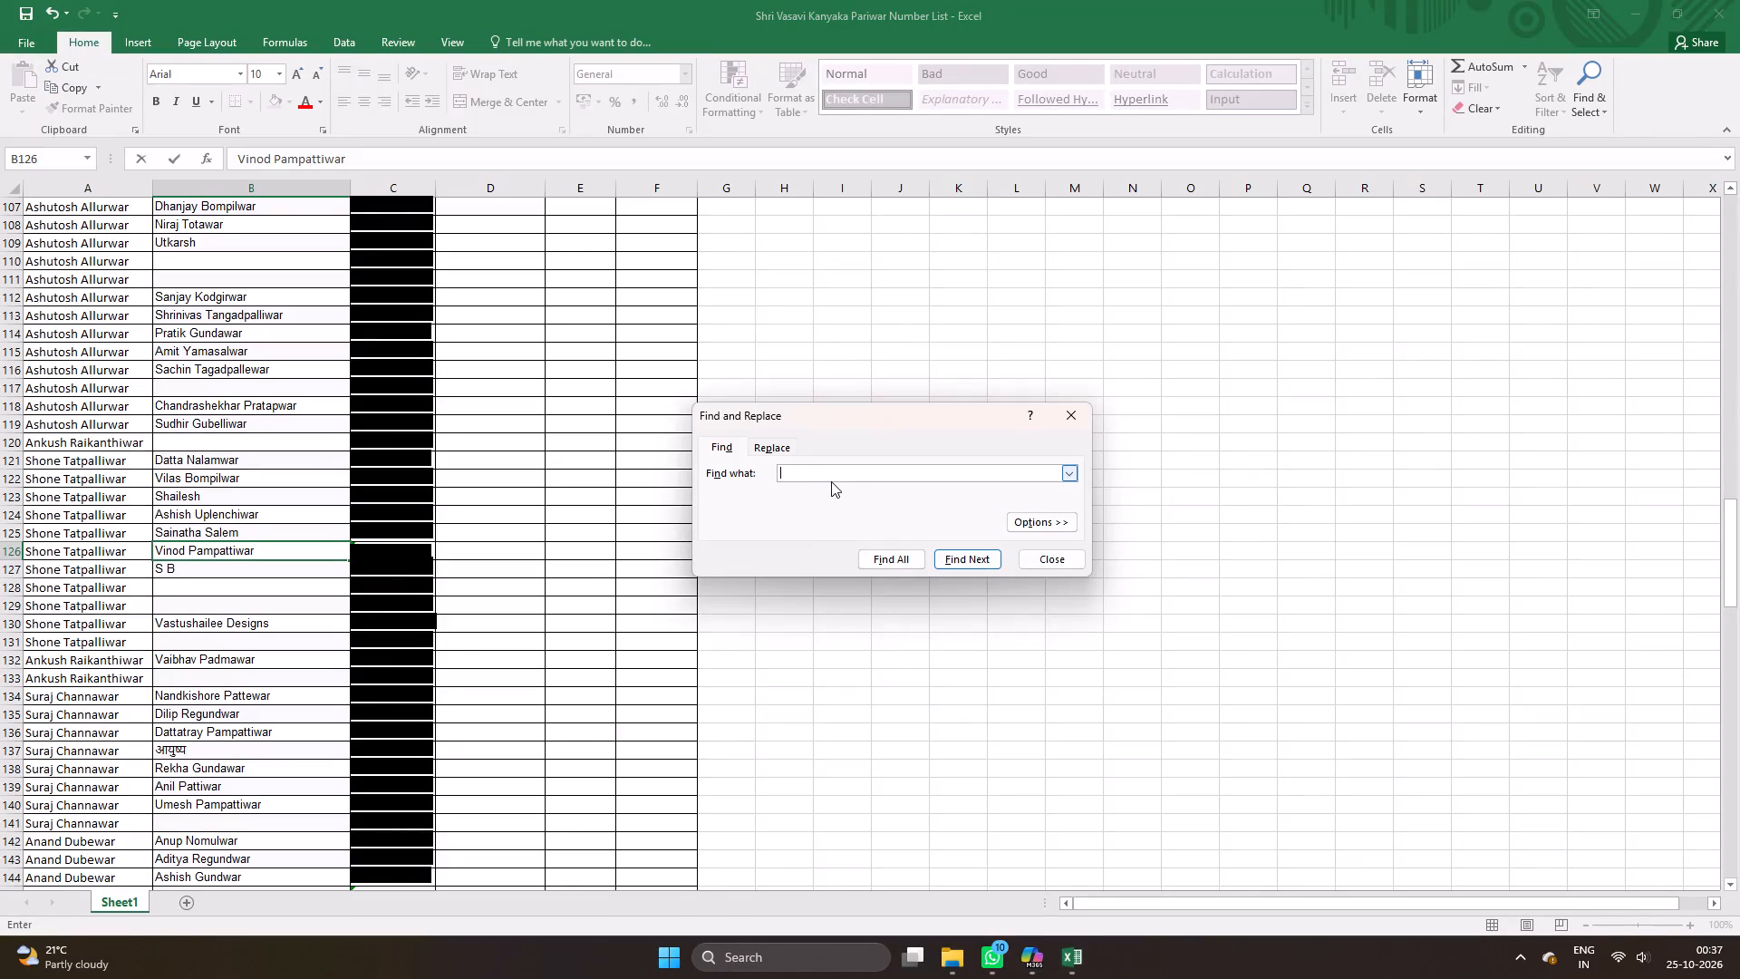
pyautogui.write('80747')
pyautogui.press('BackSpace')
pyautogui.press('8')
pyautogui.press('Return')
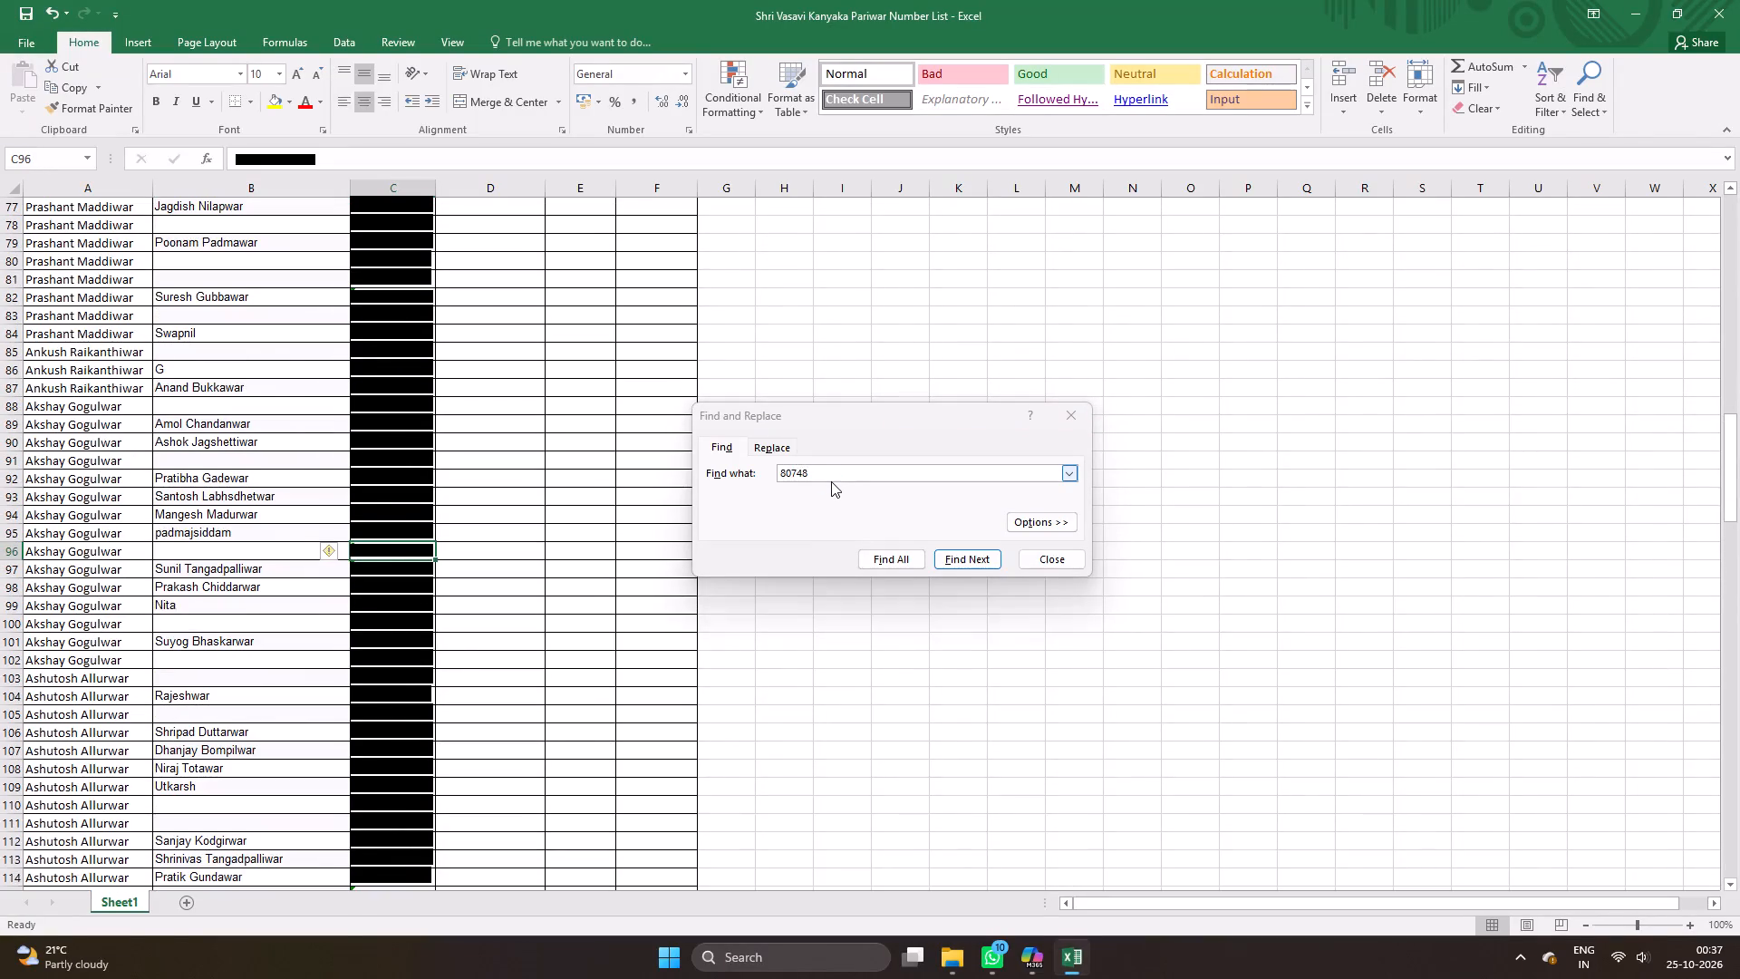
pyautogui.click(293, 553)
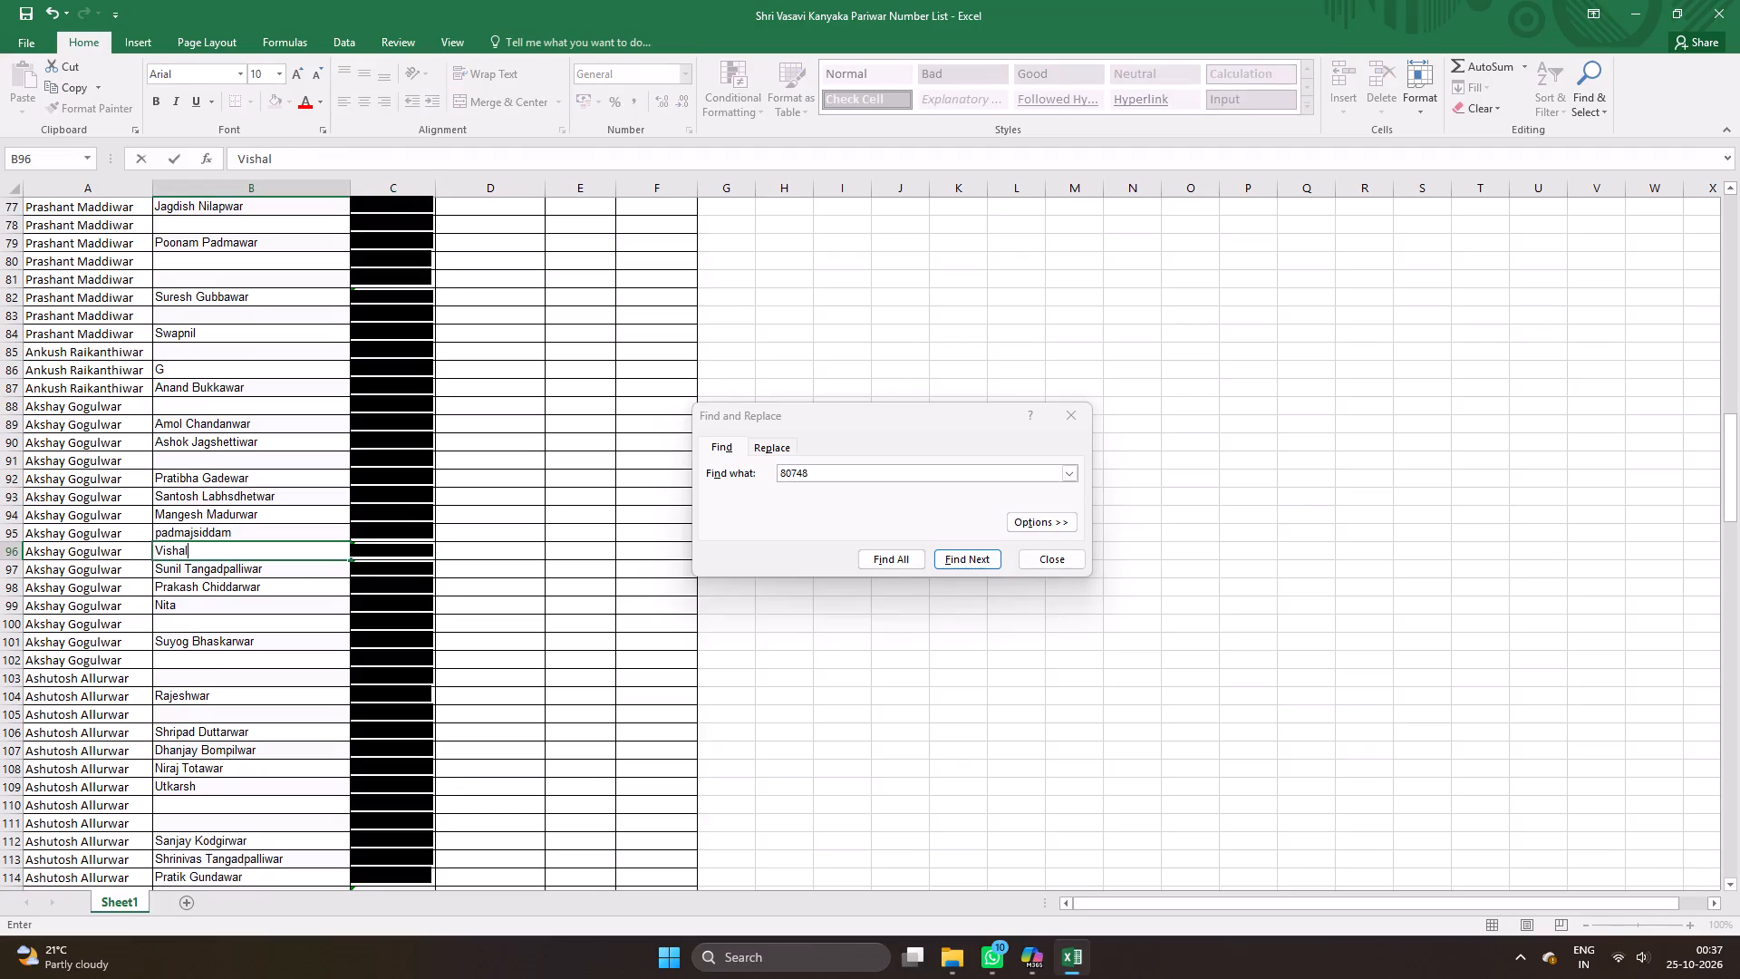
# Search for the next contact's five-digit partial phone number and enter the contact's full name in cell B81.
pyautogui.click(822, 465)
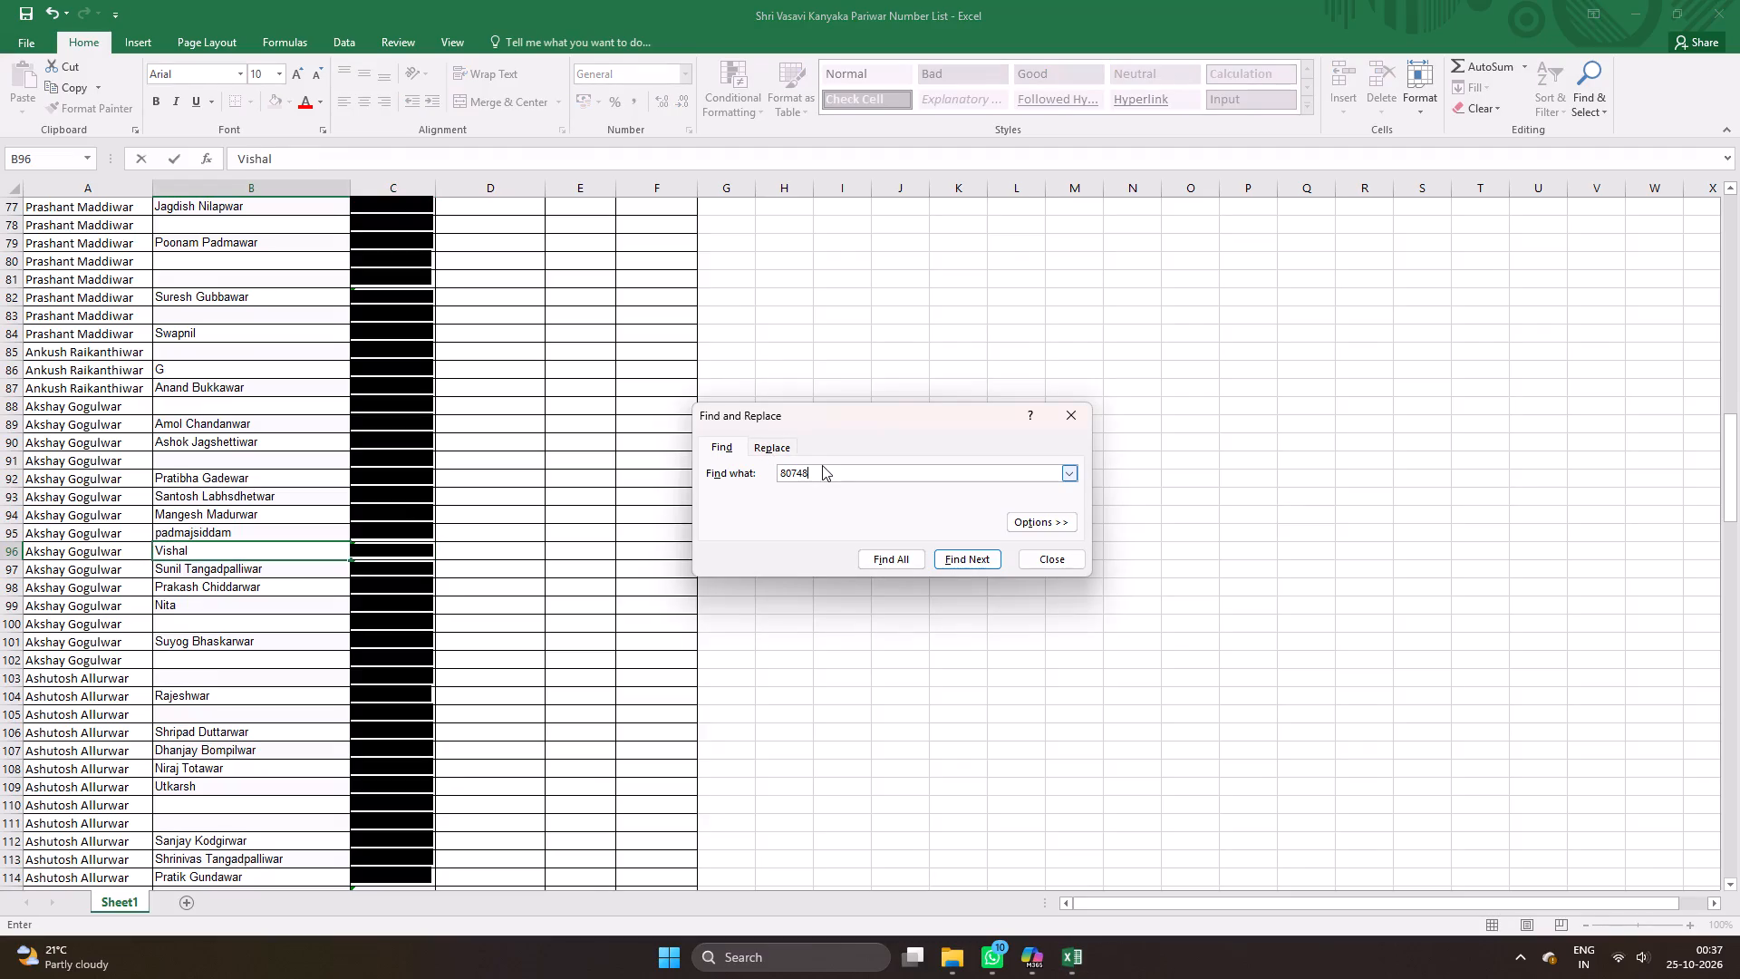
pyautogui.press('BackSpace')
pyautogui.press('BackSpace')
pyautogui.press('BackSpace')
pyautogui.press('BackSpace')
pyautogui.press('BackSpace')
pyautogui.write('01131')
pyautogui.press('Return')
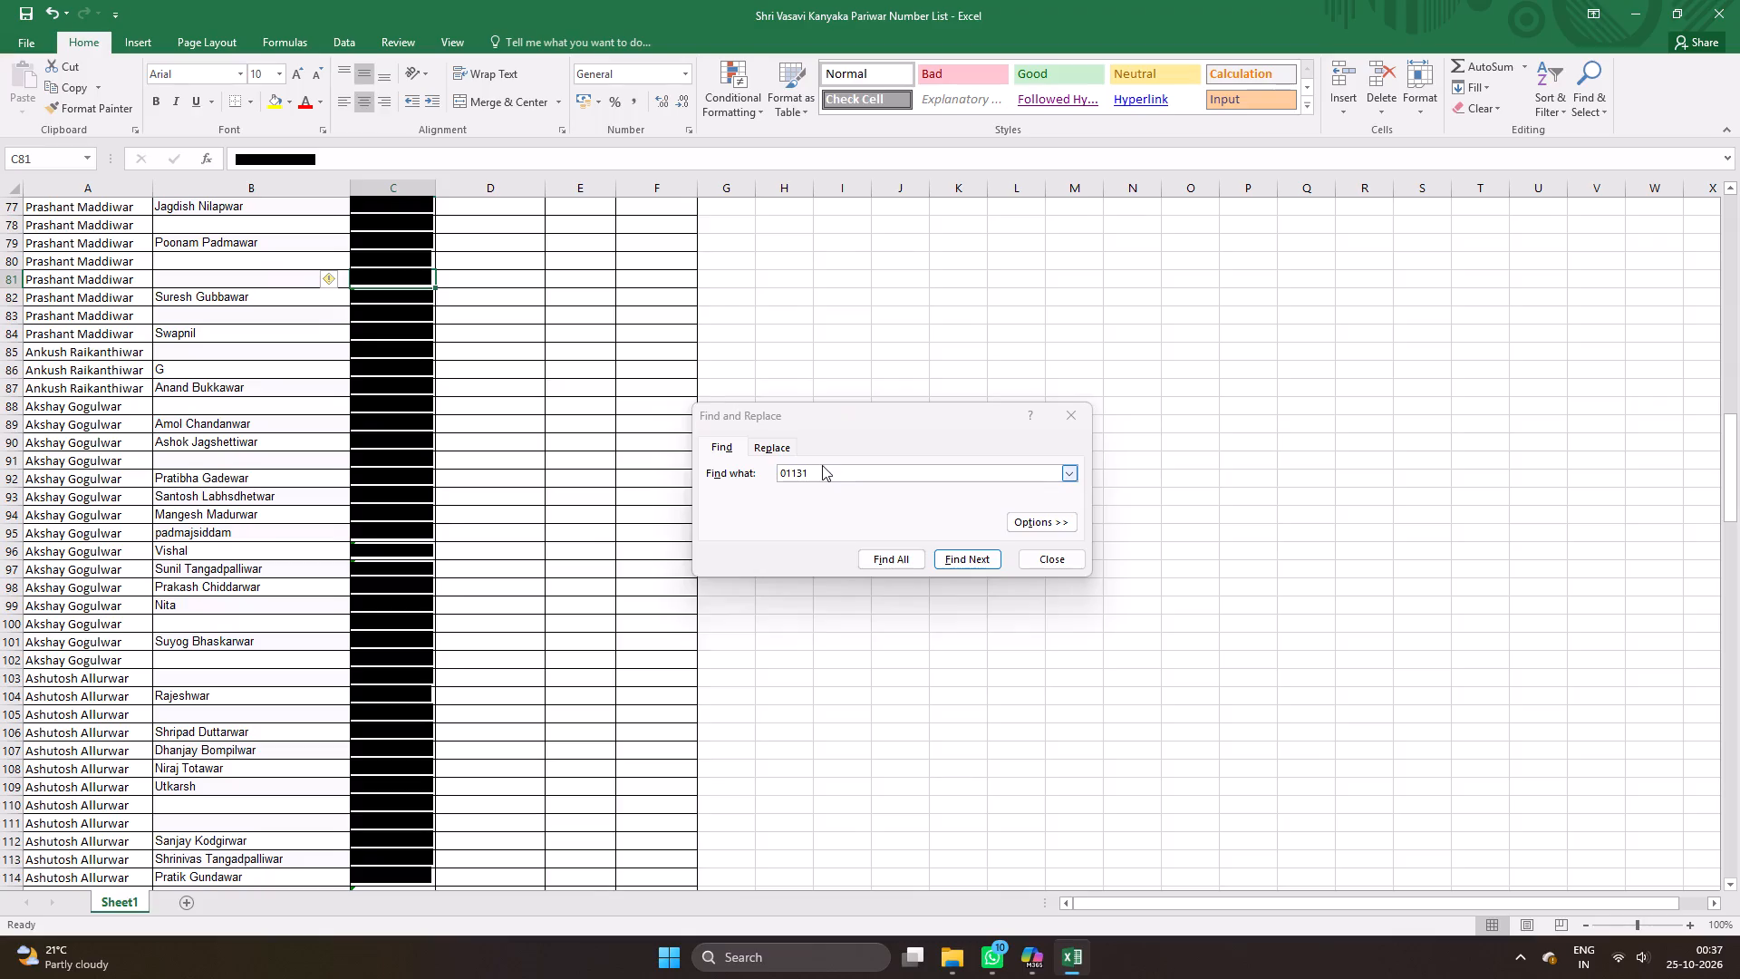
pyautogui.click(221, 284)
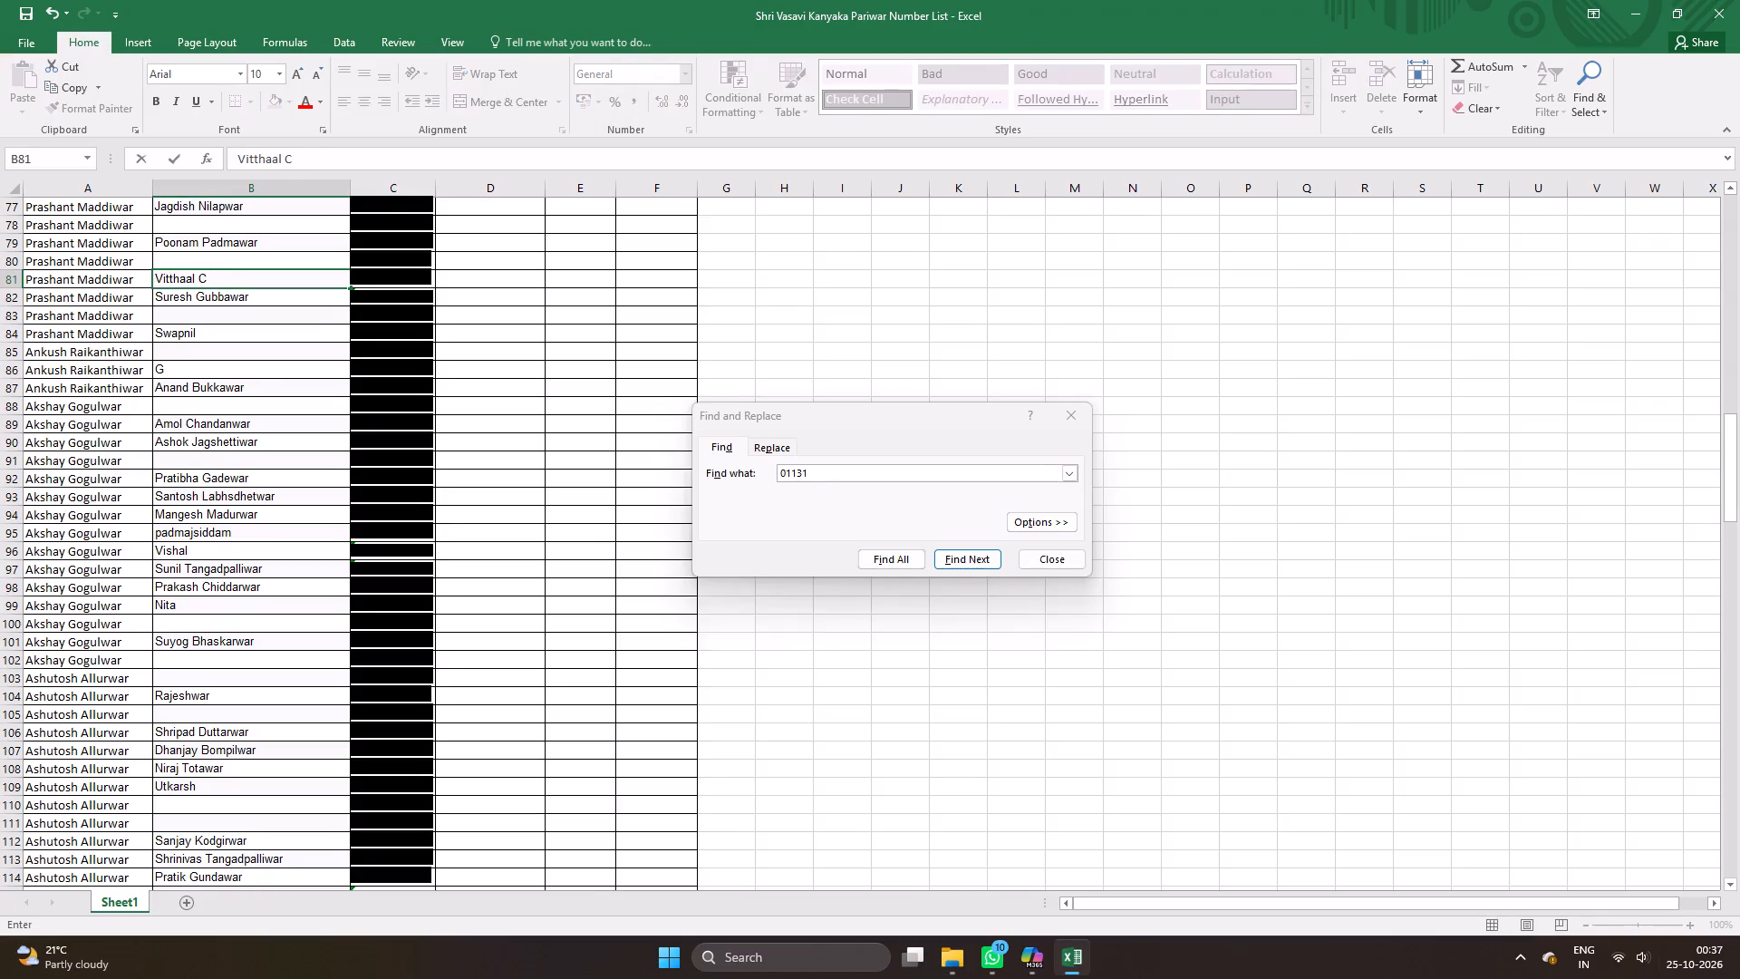
pyautogui.write('ho')
pyautogui.write('wlwar')
# Search for the next contact's corrected five-digit partial phone number and enter the contact's full name in cell B102.
pyautogui.click(828, 475)
pyautogui.press('BackSpace')
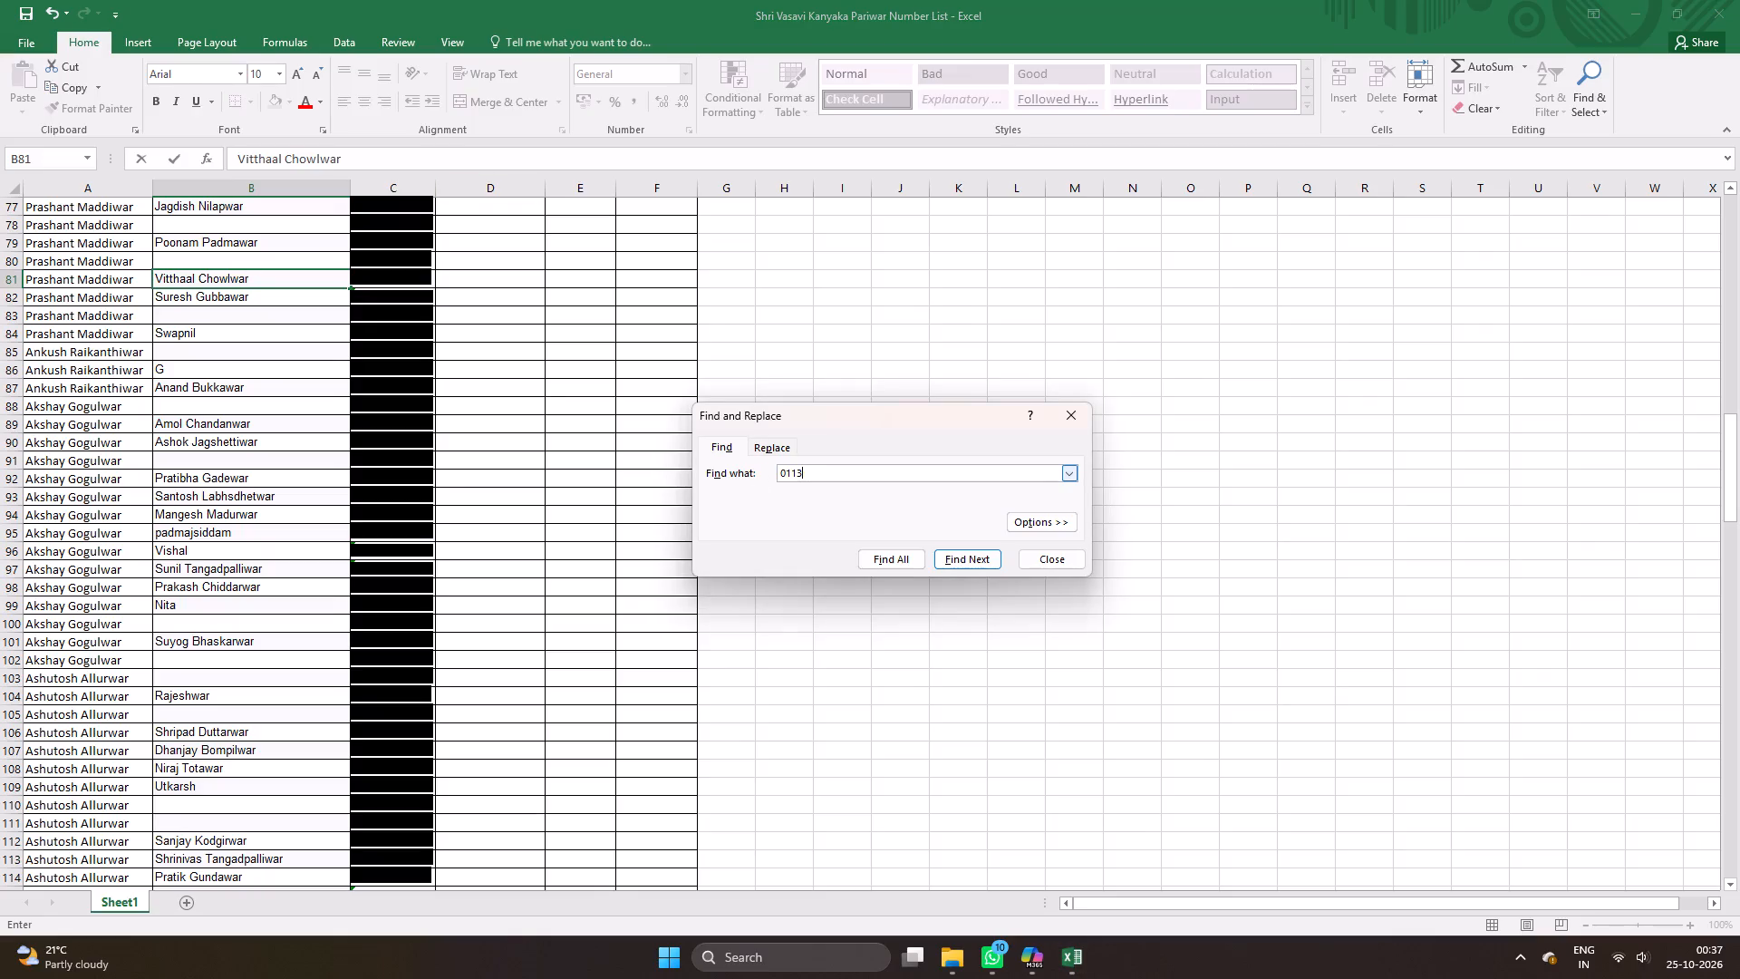
pyautogui.press('BackSpace')
pyautogui.press('BackSpace')
pyautogui.press('BackSpace')
pyautogui.press('BackSpace')
pyautogui.press('BackSpace')
pyautogui.write('55')
pyautogui.write('57')
pyautogui.press('BackSpace')
pyautogui.press('BackSpace')
pyautogui.press('BackSpace')
pyautogui.write('5753')
pyautogui.press('Return')
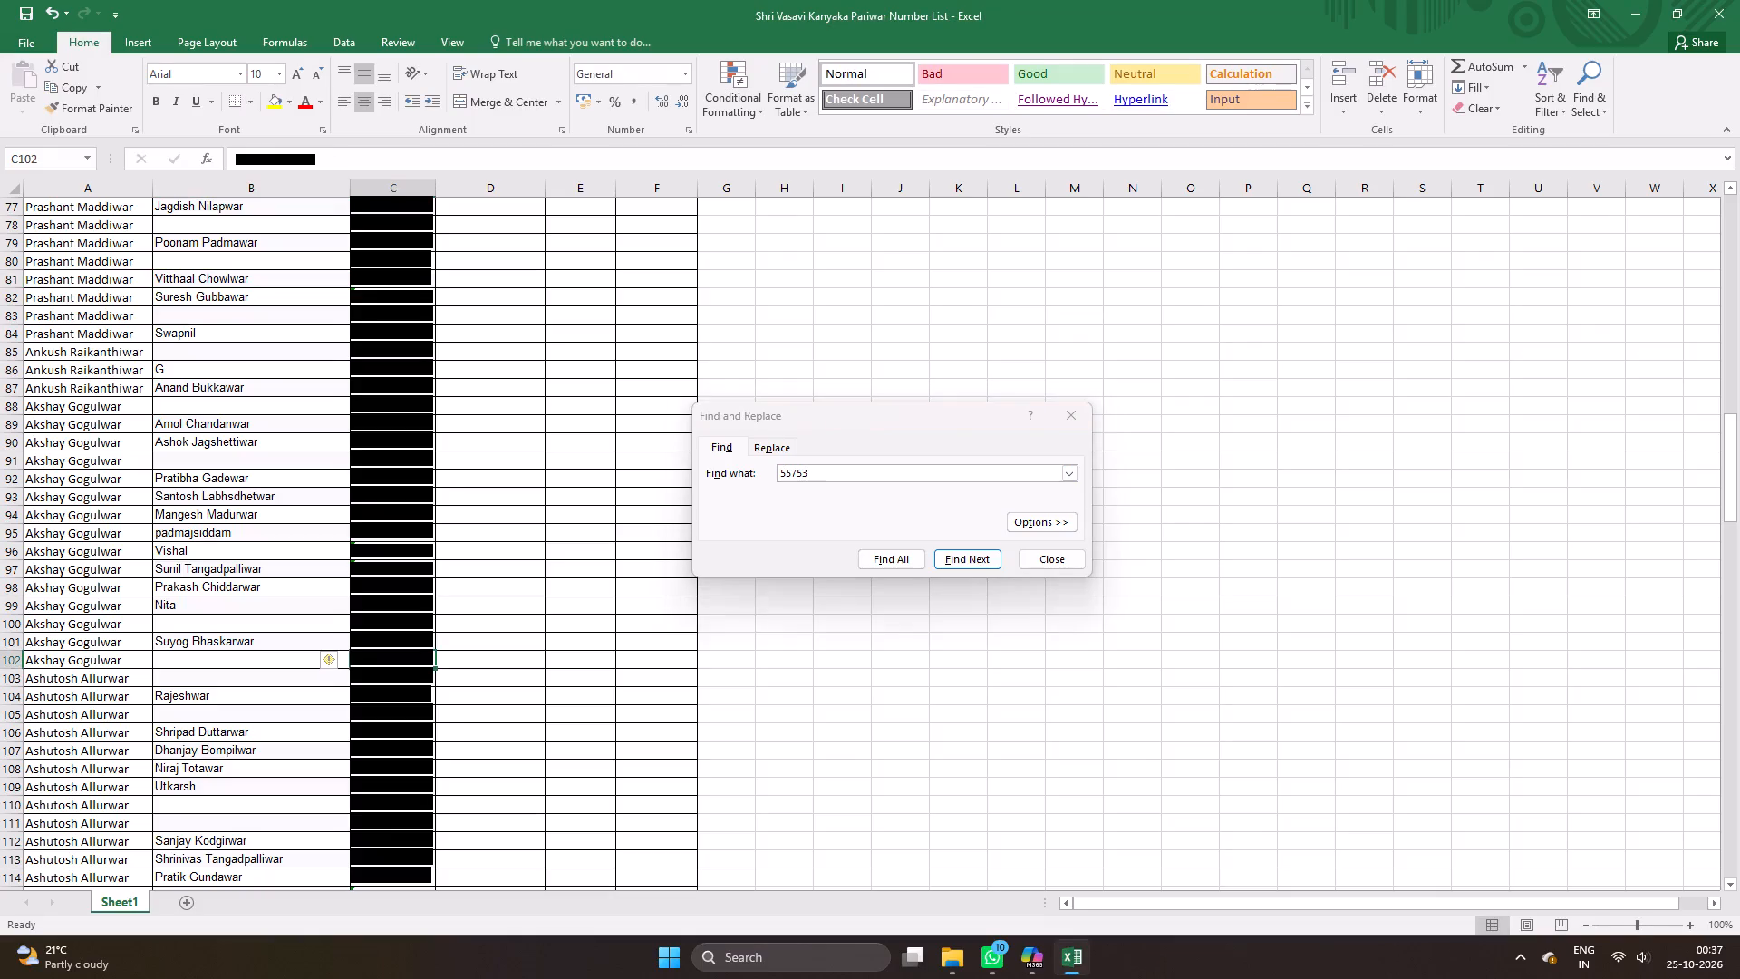
pyautogui.click(246, 664)
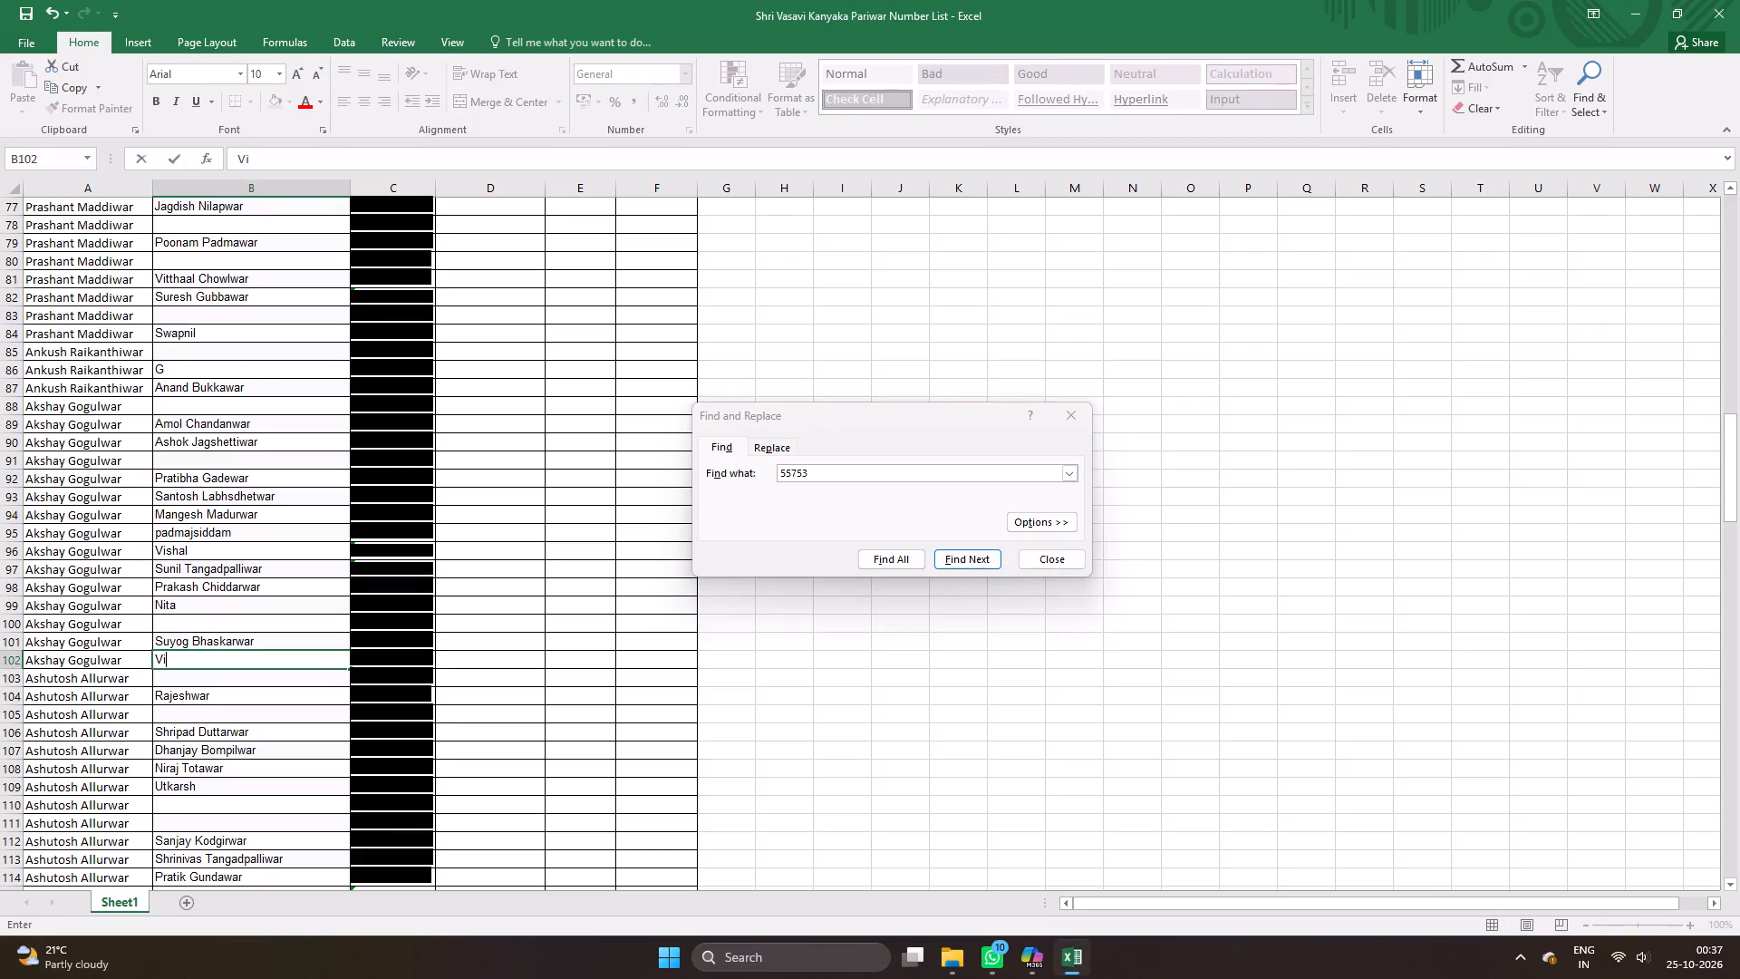
pyautogui.press('BackSpace')
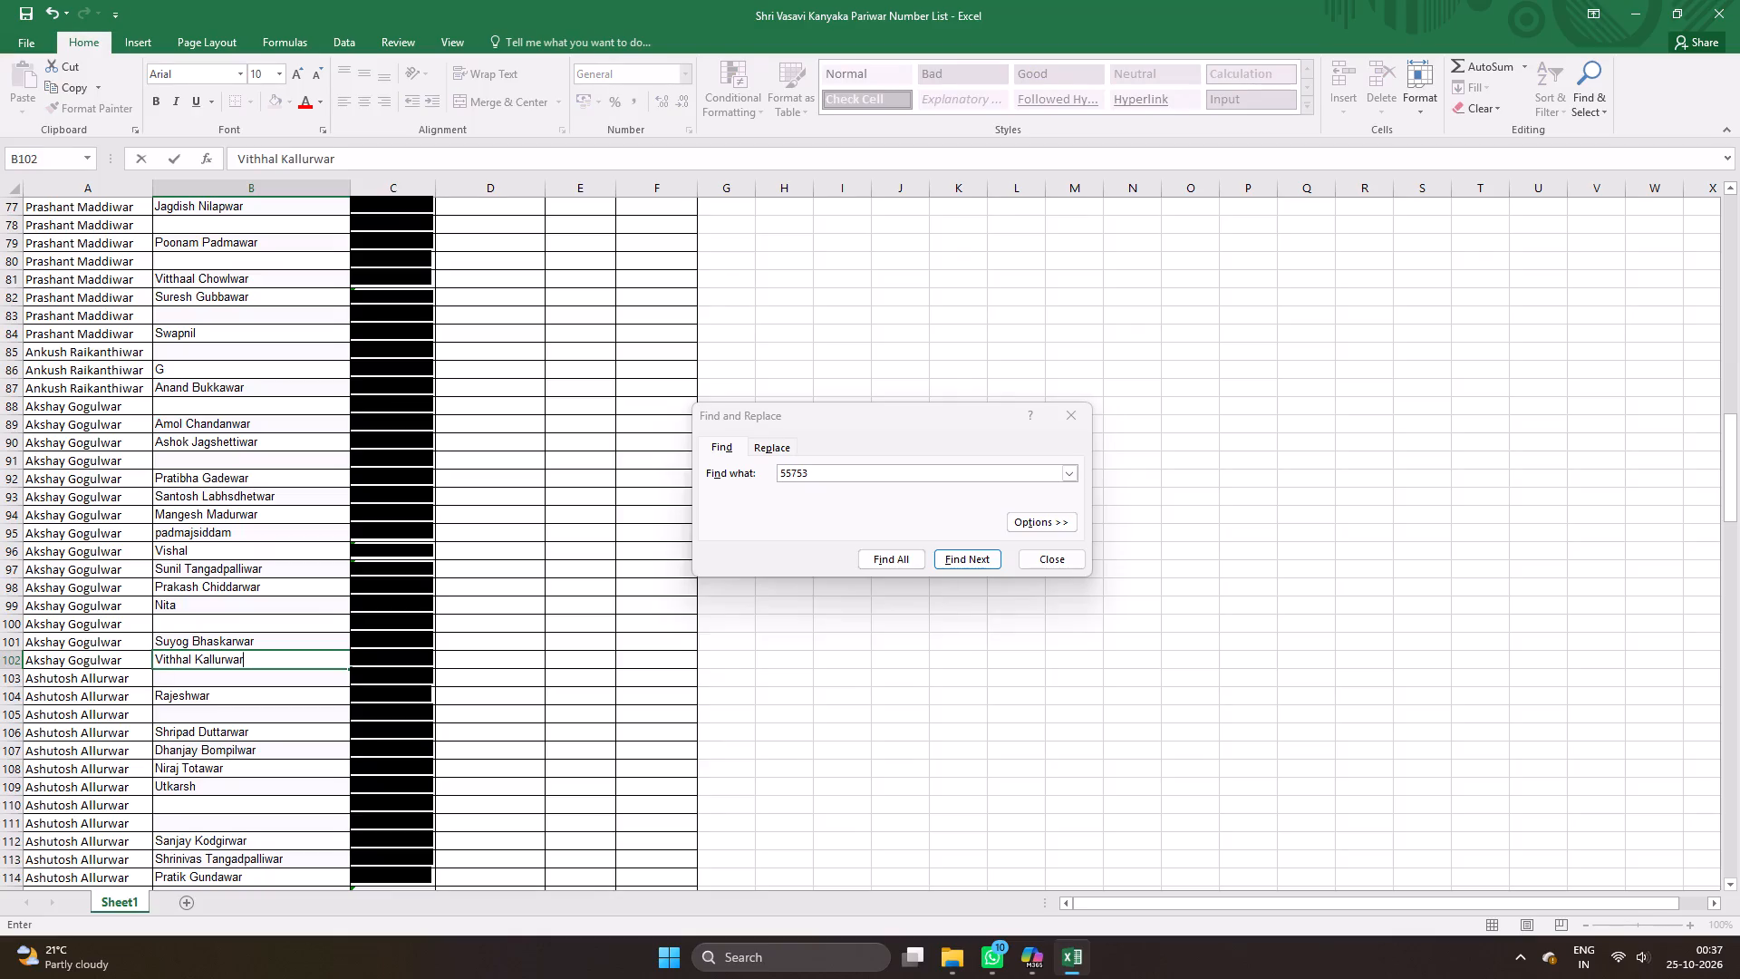
# Search for the next five-digit partial phone number and enter the matching contact's full name in cell B212.
pyautogui.click(852, 469)
pyautogui.press('BackSpace')
pyautogui.press('BackSpace')
pyautogui.press('BackSpace')
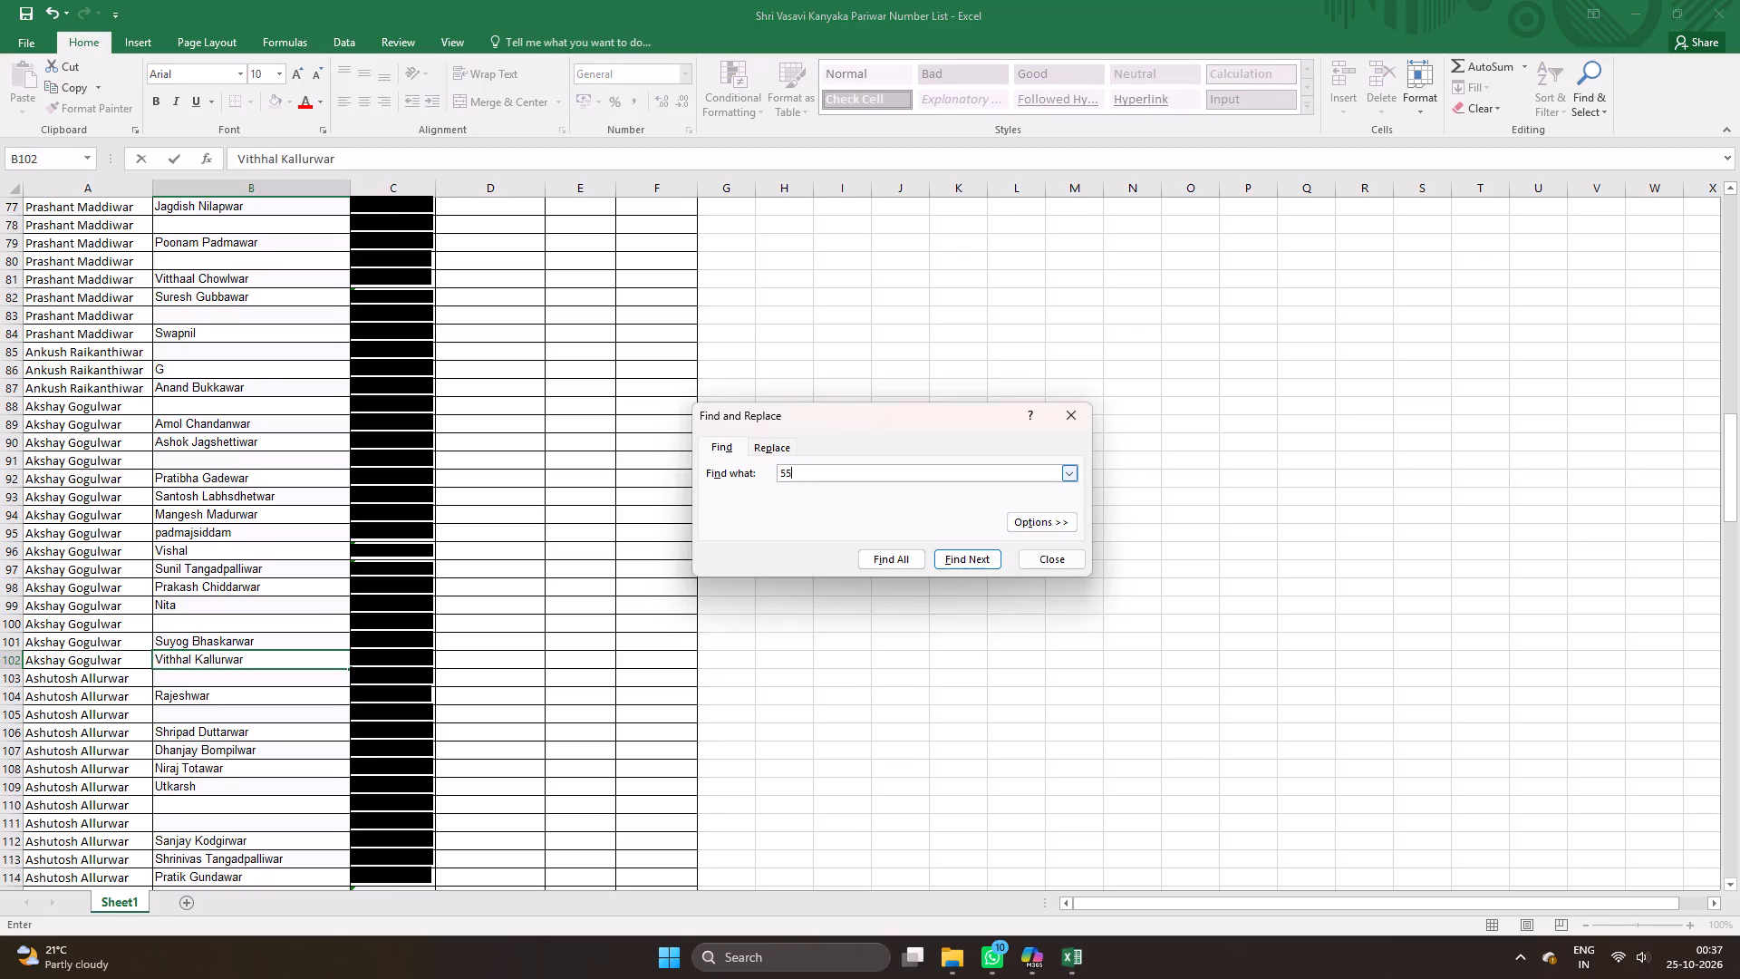
pyautogui.press('BackSpace')
pyautogui.press('BackSpace')
pyautogui.press('BackSpace')
pyautogui.write('828')
pyautogui.press('BackSpace')
pyautogui.write('908')
pyautogui.press('Return')
pyautogui.click(284, 538)
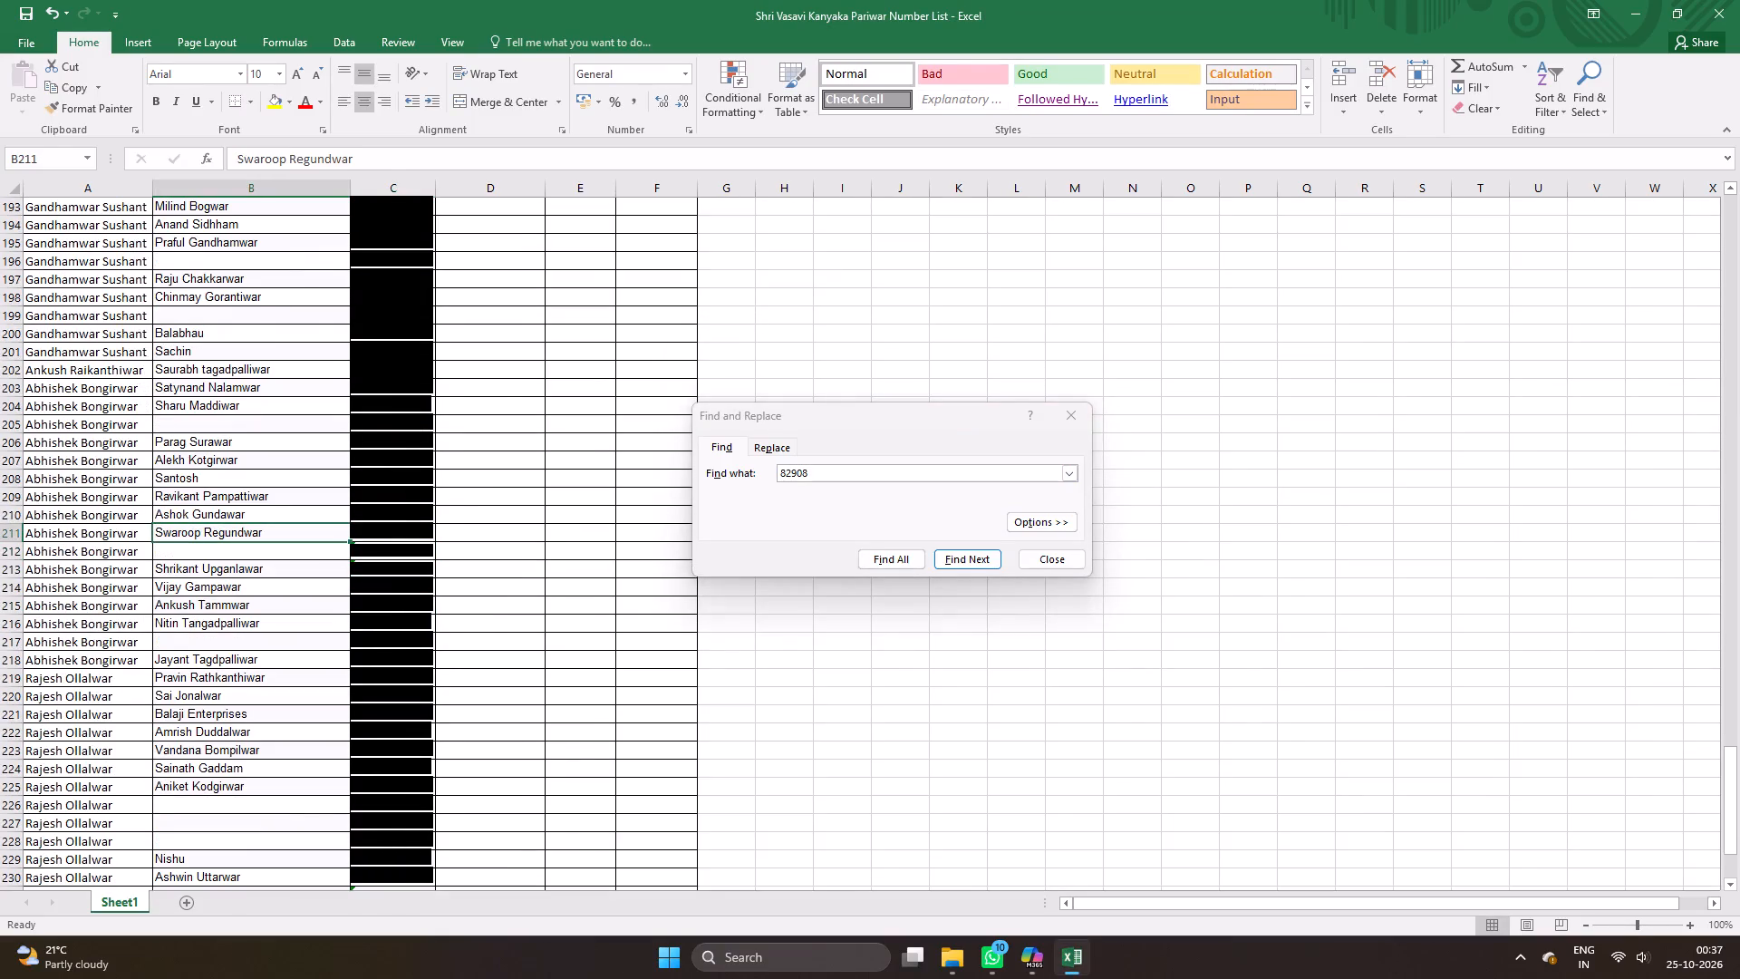
pyautogui.press('Down')
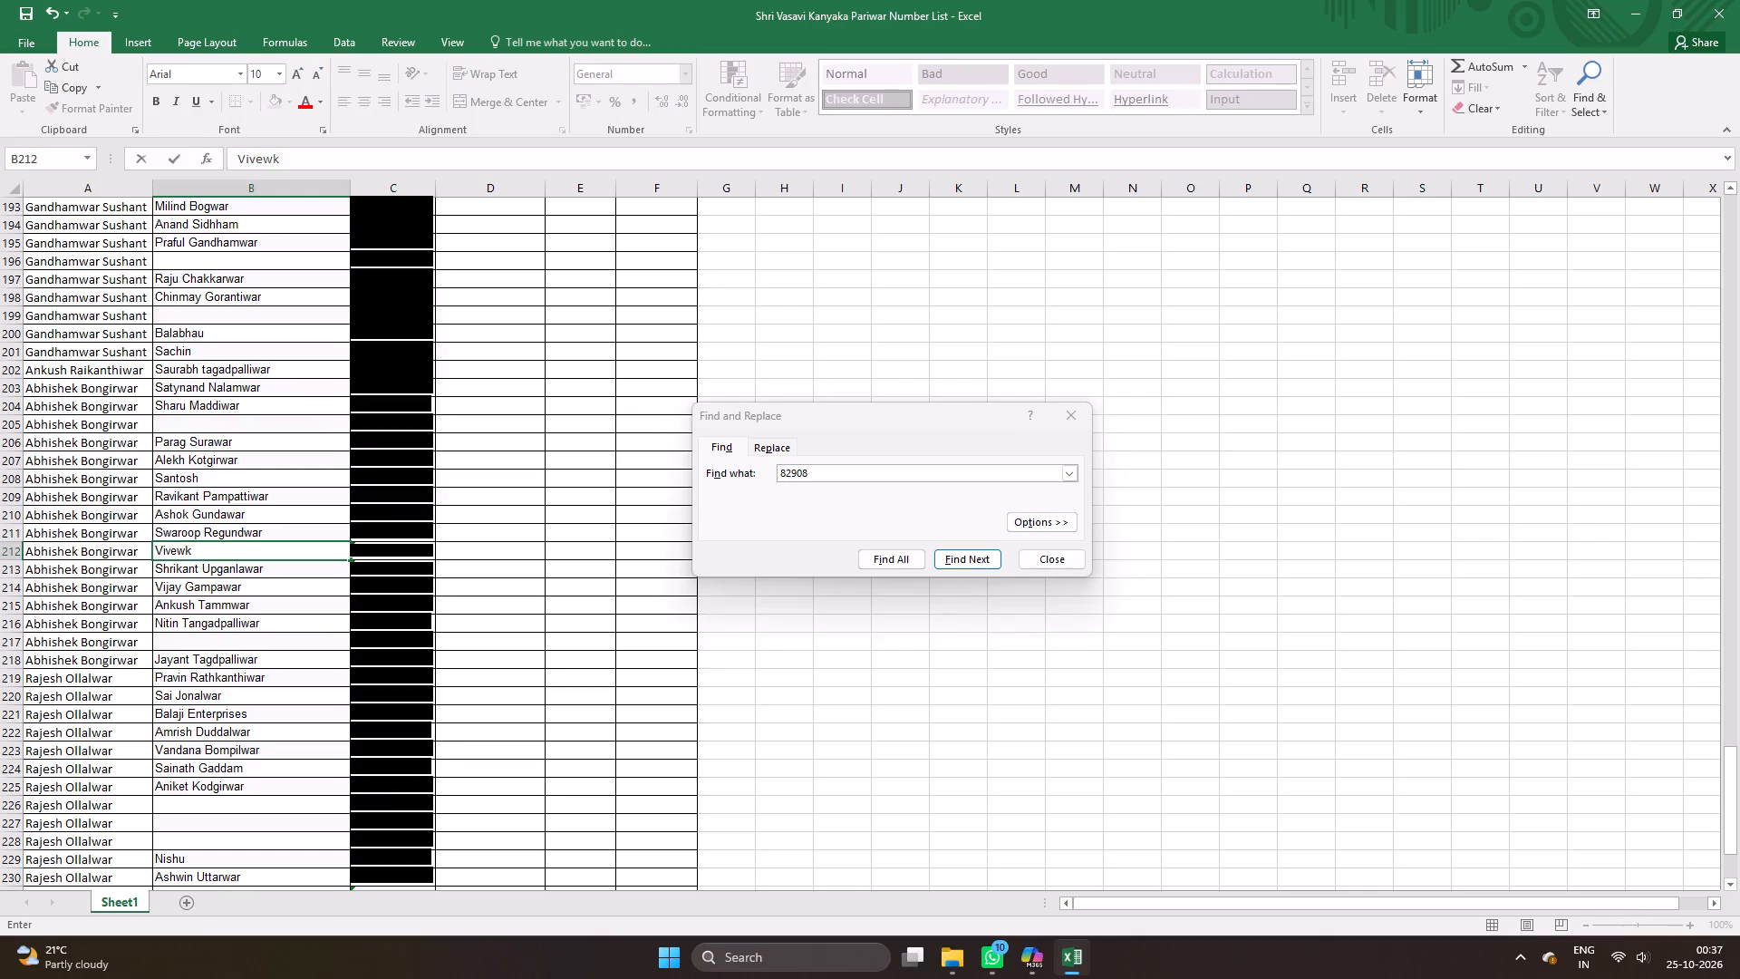
pyautogui.press('BackSpace')
pyautogui.press('BackSpace')
pyautogui.press('BackSpace')
pyautogui.press('o')
pyautogui.press('BackSpace')
pyautogui.press('BackSpace')
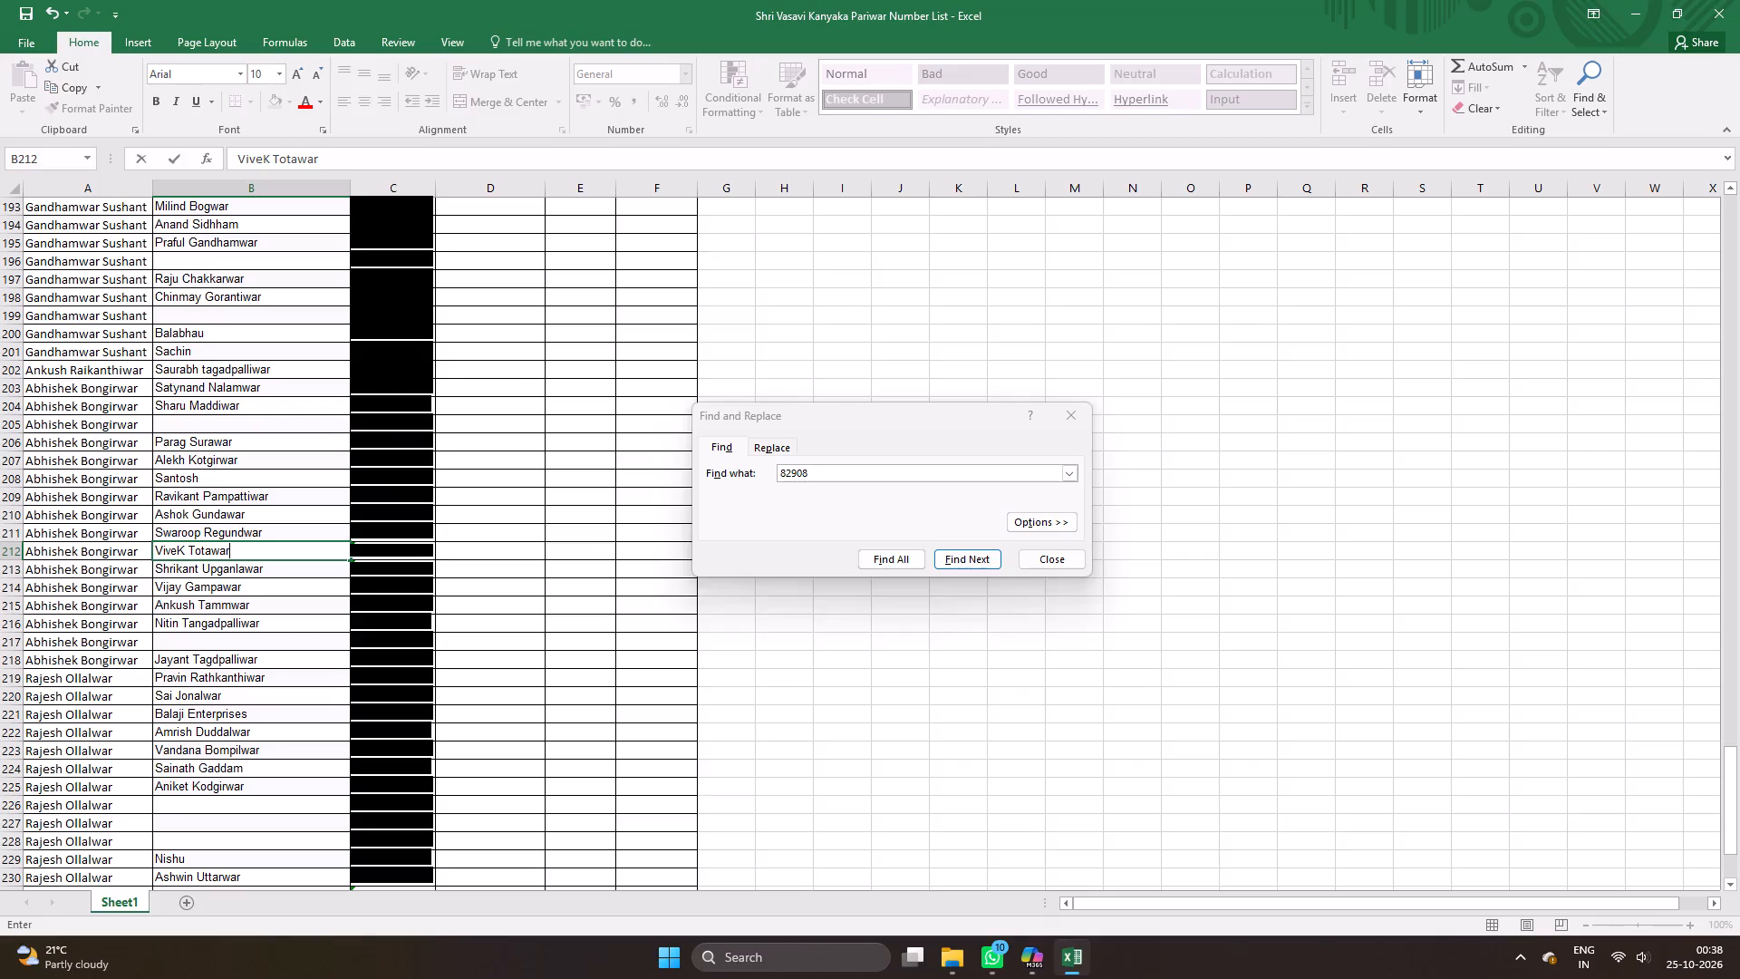
# Search for another five-digit partial phone number and enter the matching contact's full name in cell B133.
pyautogui.click(813, 466)
pyautogui.press('BackSpace')
pyautogui.press('BackSpace')
pyautogui.press('BackSpace')
pyautogui.press('BackSpace')
pyautogui.press('BackSpace')
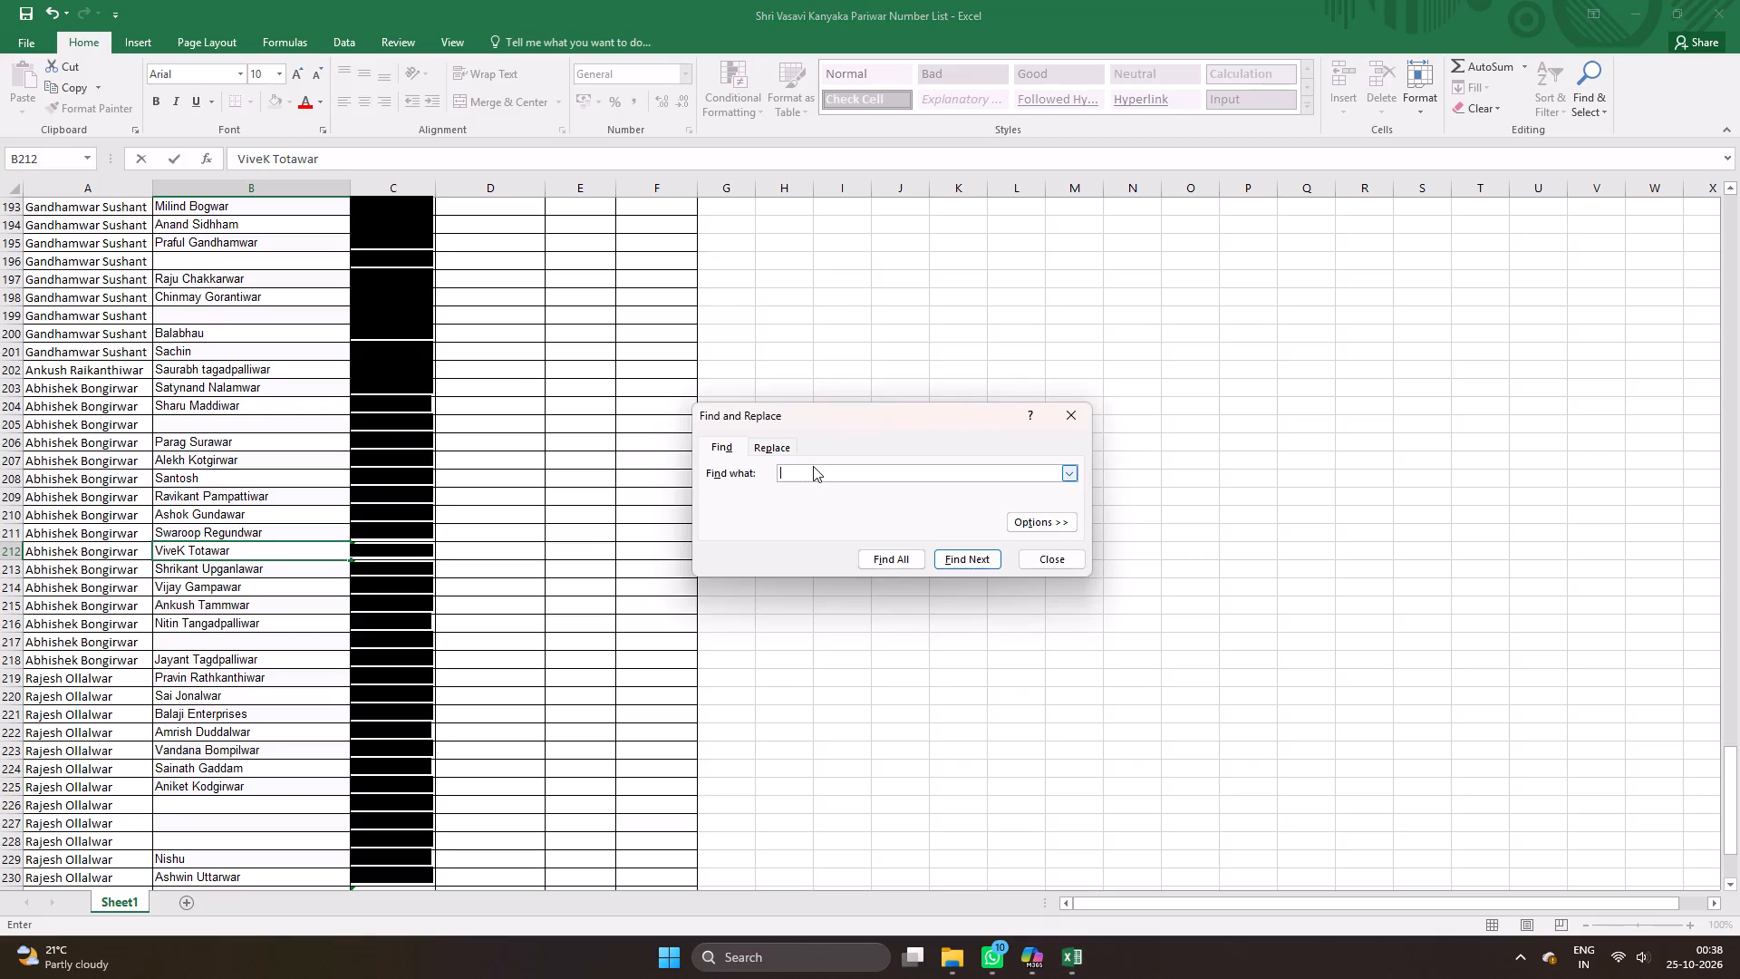
pyautogui.write('58065')
pyautogui.press('Return')
pyautogui.click(275, 553)
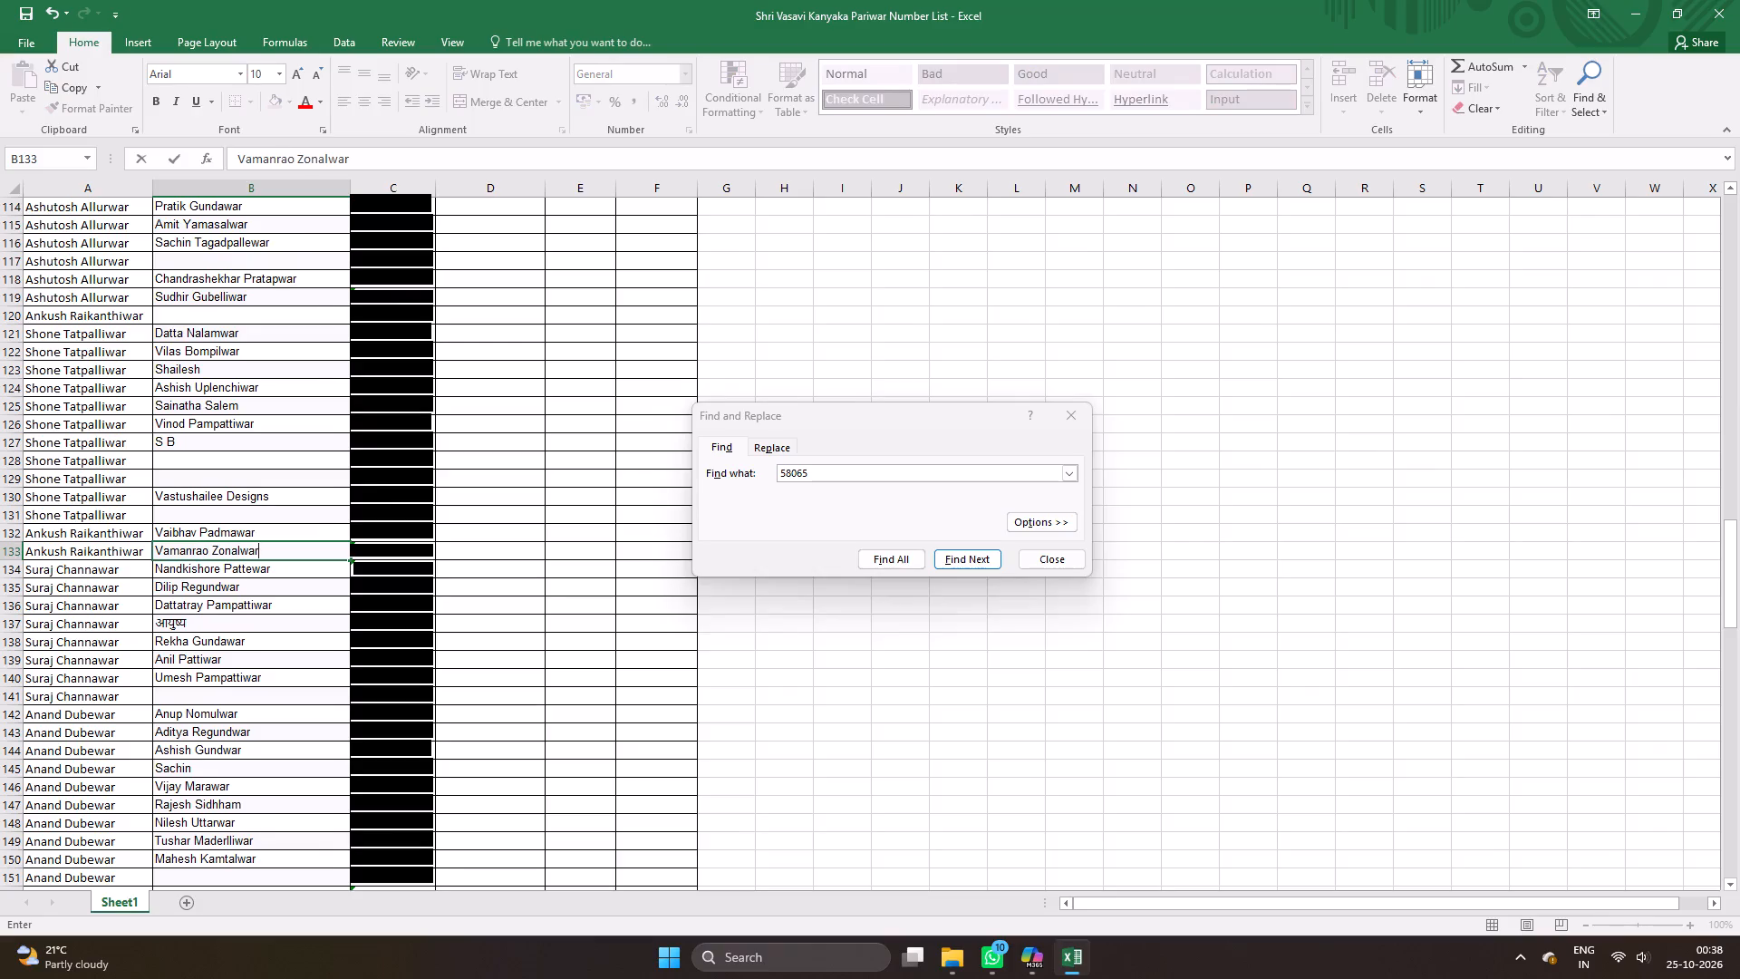
pyautogui.click(825, 470)
pyautogui.press('BackSpace')
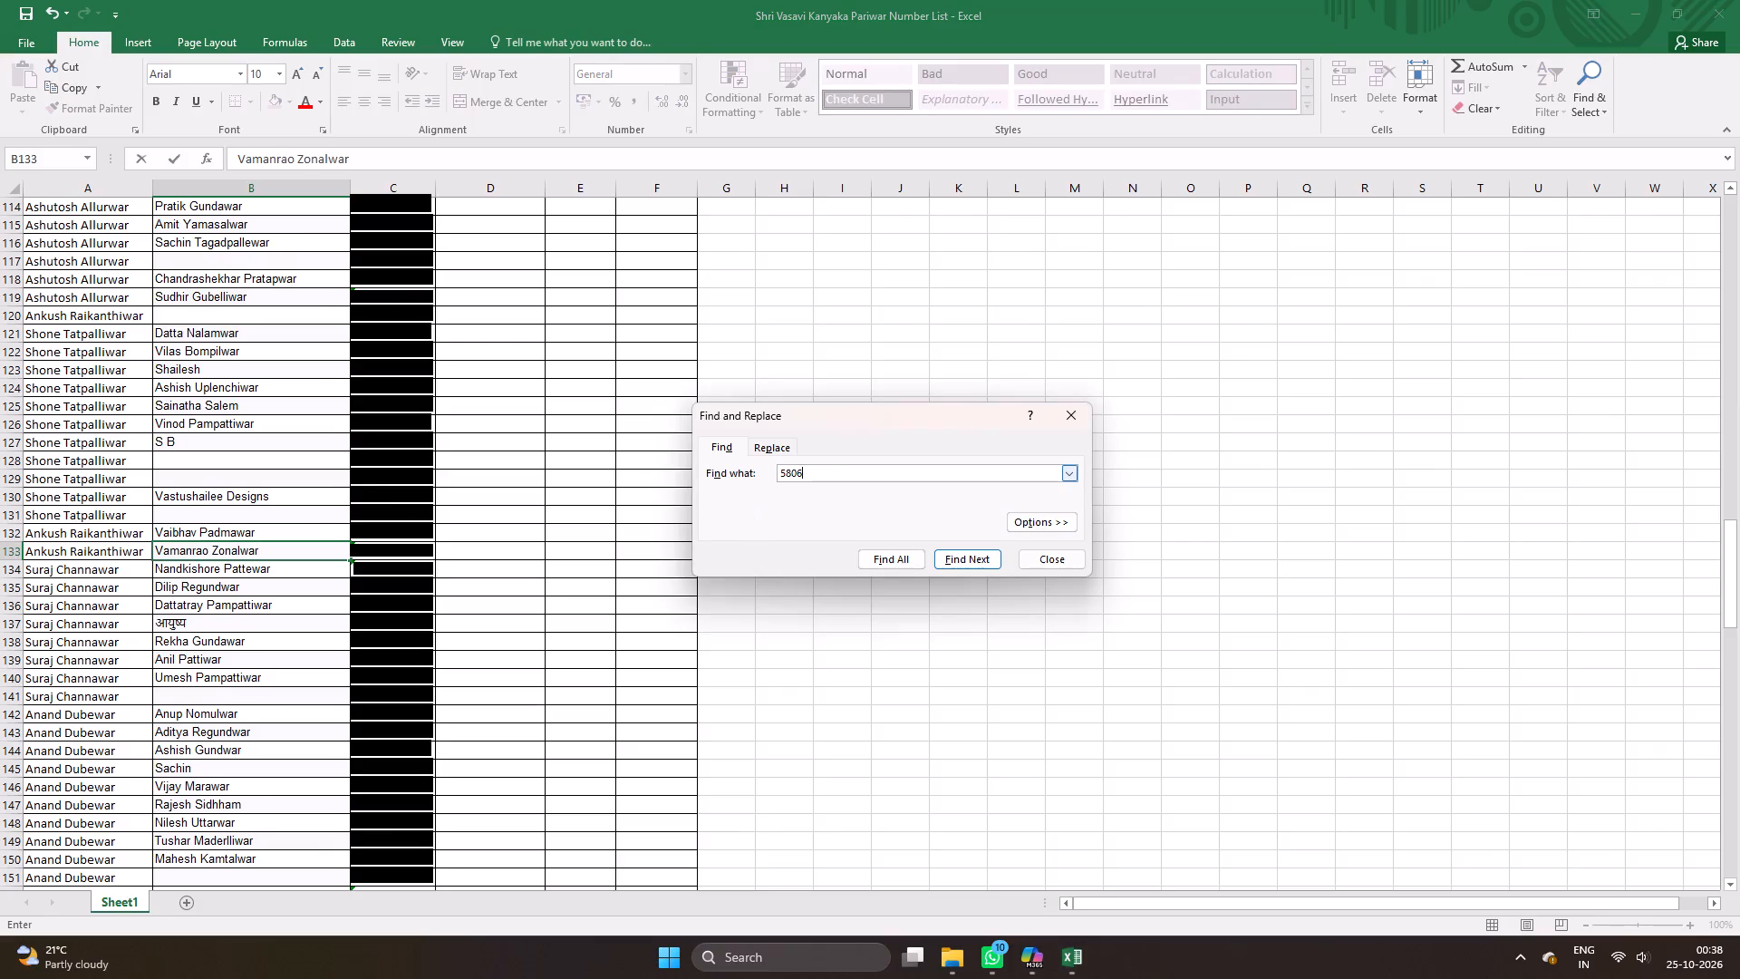
pyautogui.press('BackSpace')
pyautogui.press('BackSpace')
pyautogui.press('BackSpace')
pyautogui.press('BackSpace')
pyautogui.press('BackSpace')
pyautogui.write('444')
pyautogui.press('BackSpace')
pyautogui.write('973')
pyautogui.press('Return')
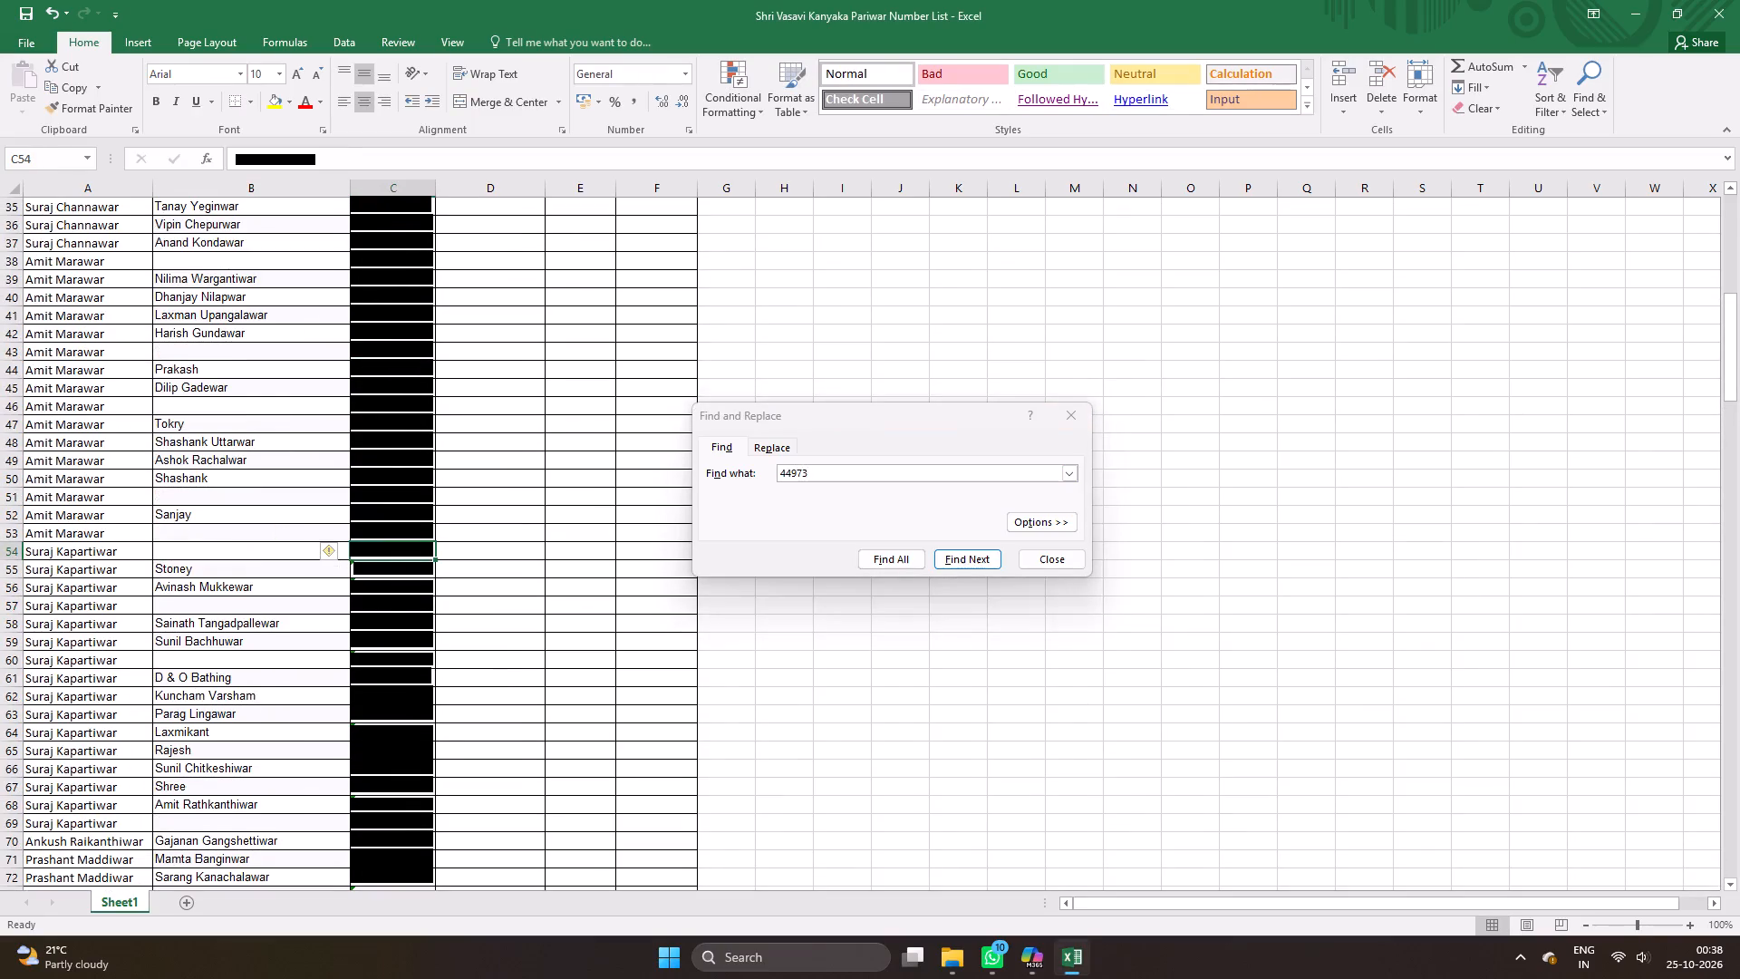
pyautogui.click(178, 551)
pyautogui.press('BackSpace')
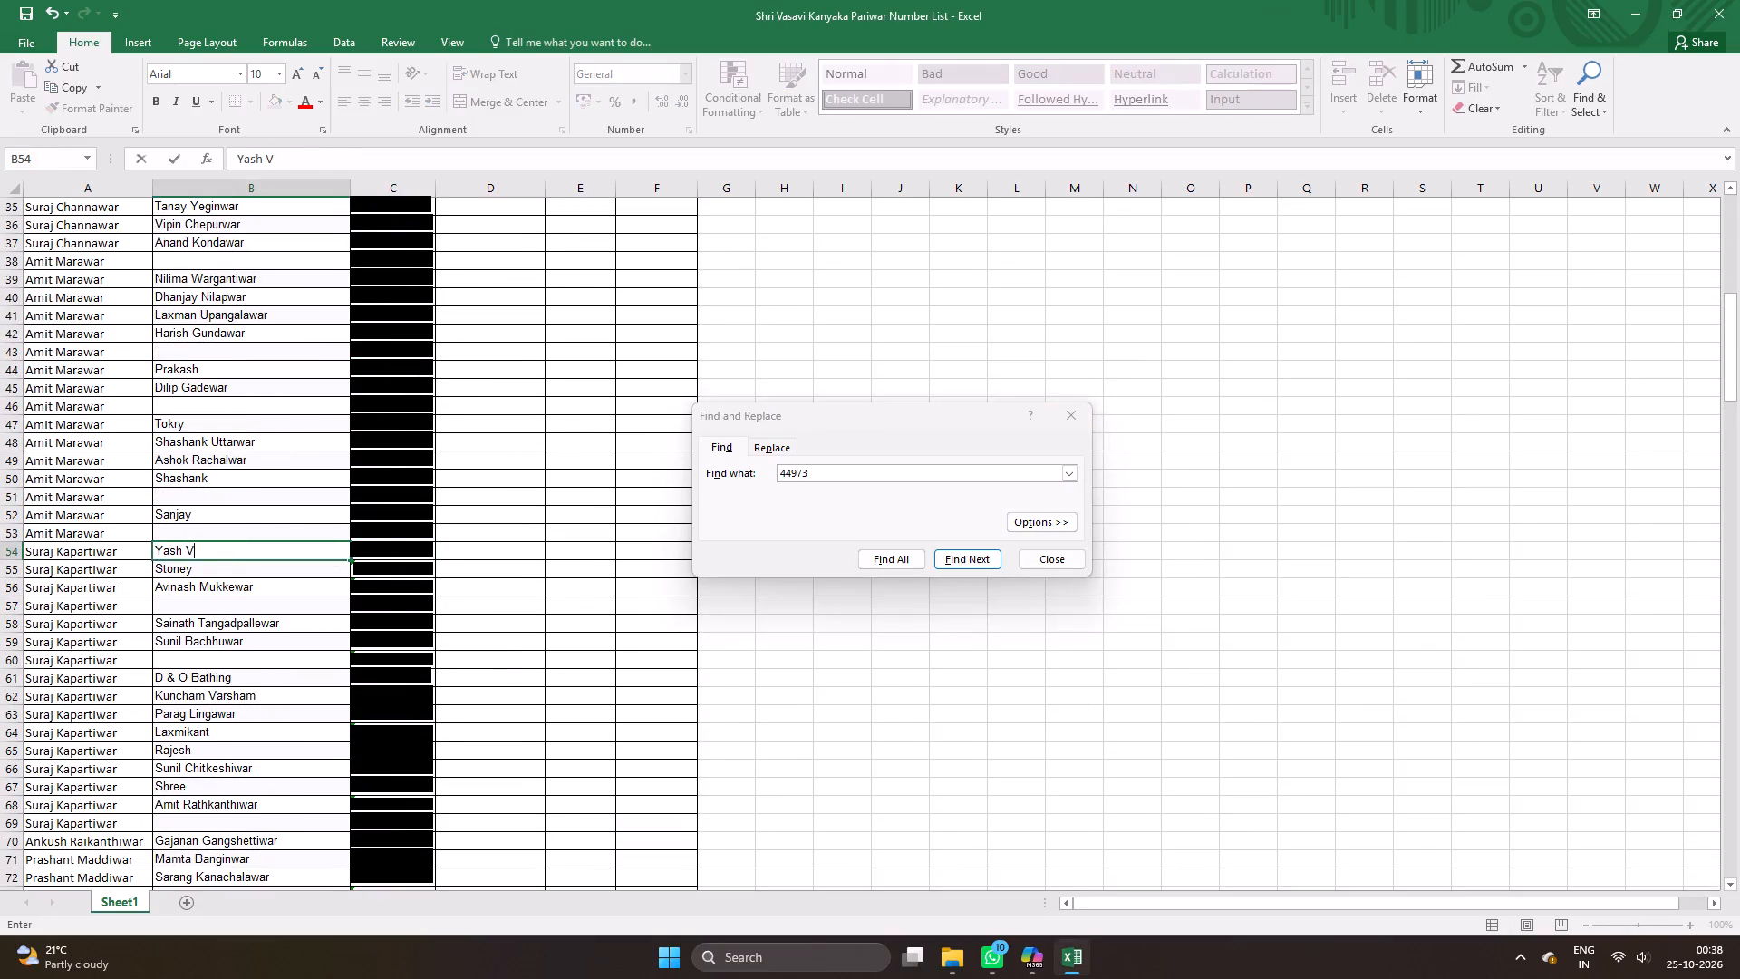
# Search for the next contact's five-digit partial phone number to check whether its row already has a name.
pyautogui.click(828, 469)
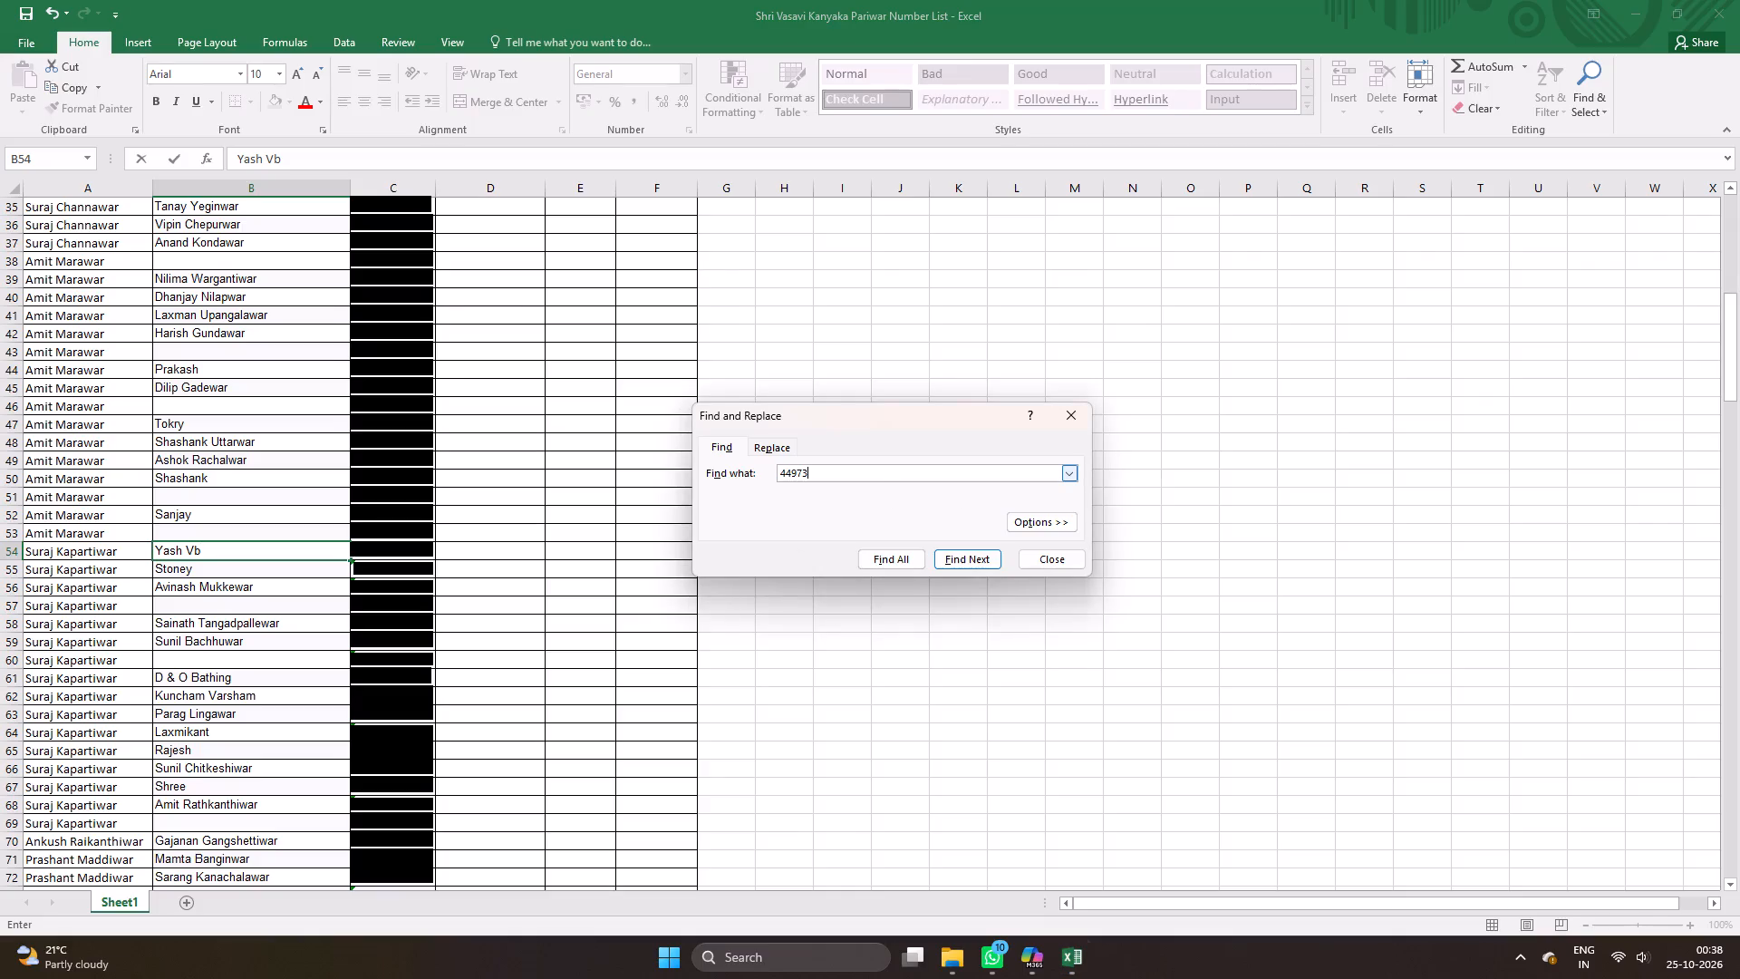
pyautogui.press('BackSpace')
pyautogui.press('BackSpace')
pyautogui.press('BackSpace')
pyautogui.press('BackSpace')
pyautogui.press('BackSpace')
pyautogui.write('00789')
pyautogui.press('Return')
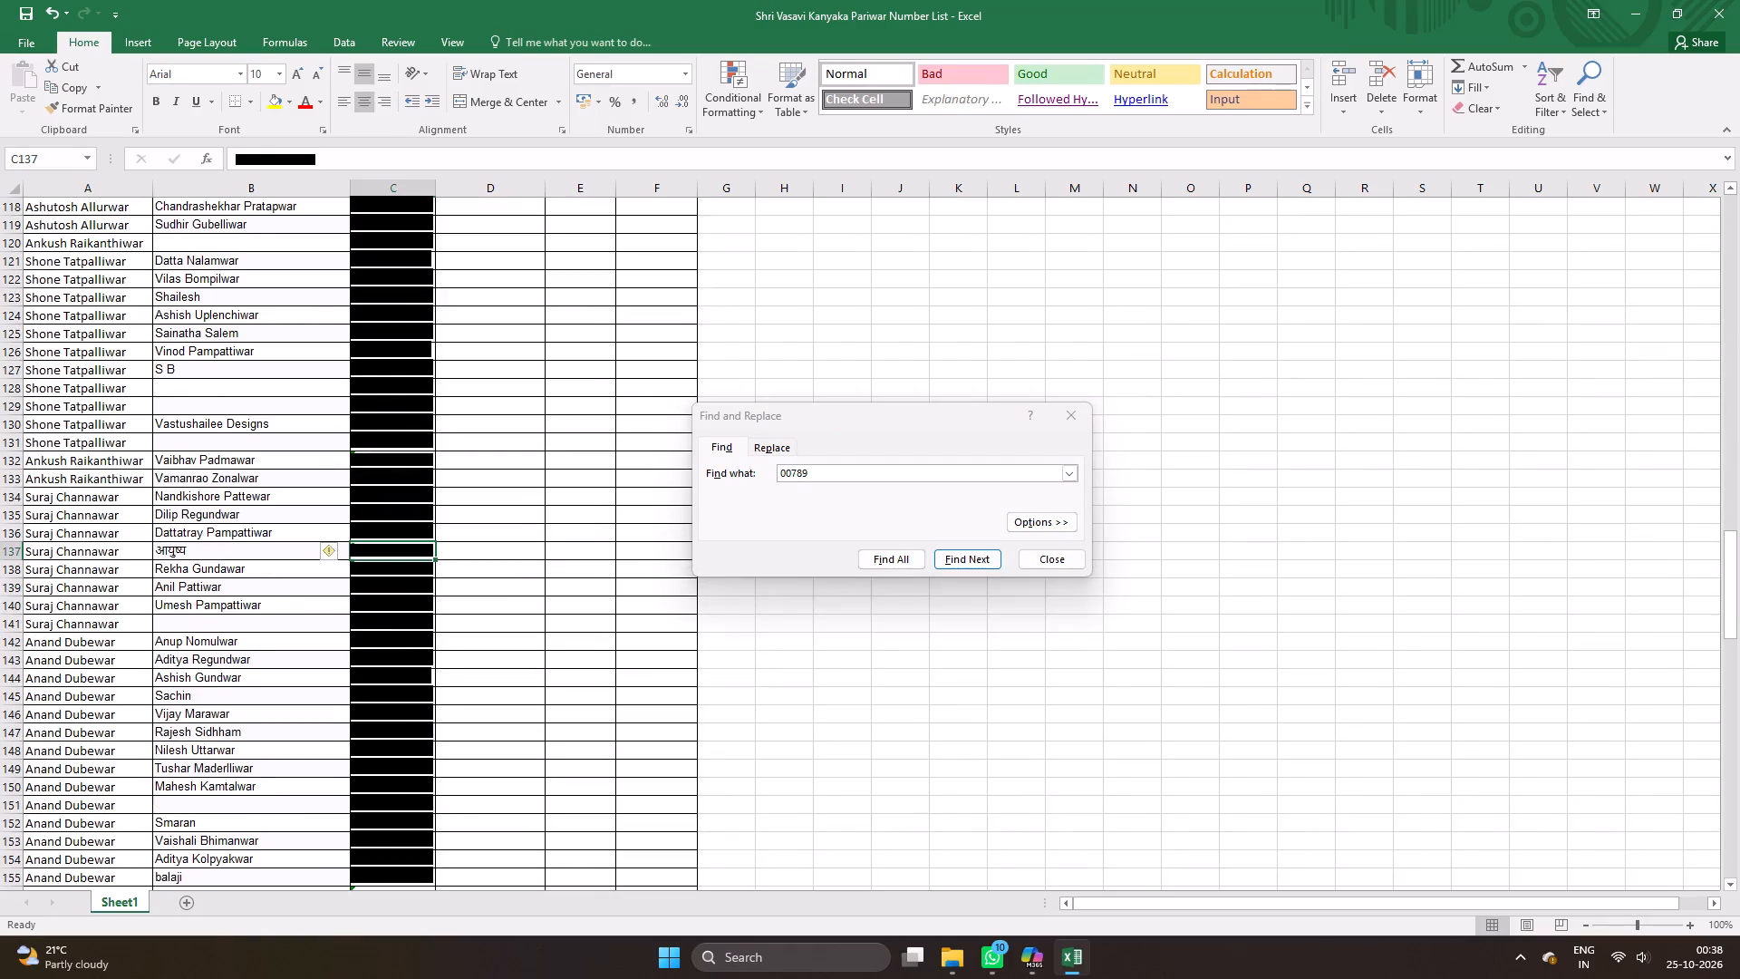
# Search for the following five-digit partial phone number and enter the matching contact's full name in cell B131.
pyautogui.click(850, 473)
pyautogui.press('BackSpace')
pyautogui.press('BackSpace')
pyautogui.press('BackSpace')
pyautogui.press('BackSpace')
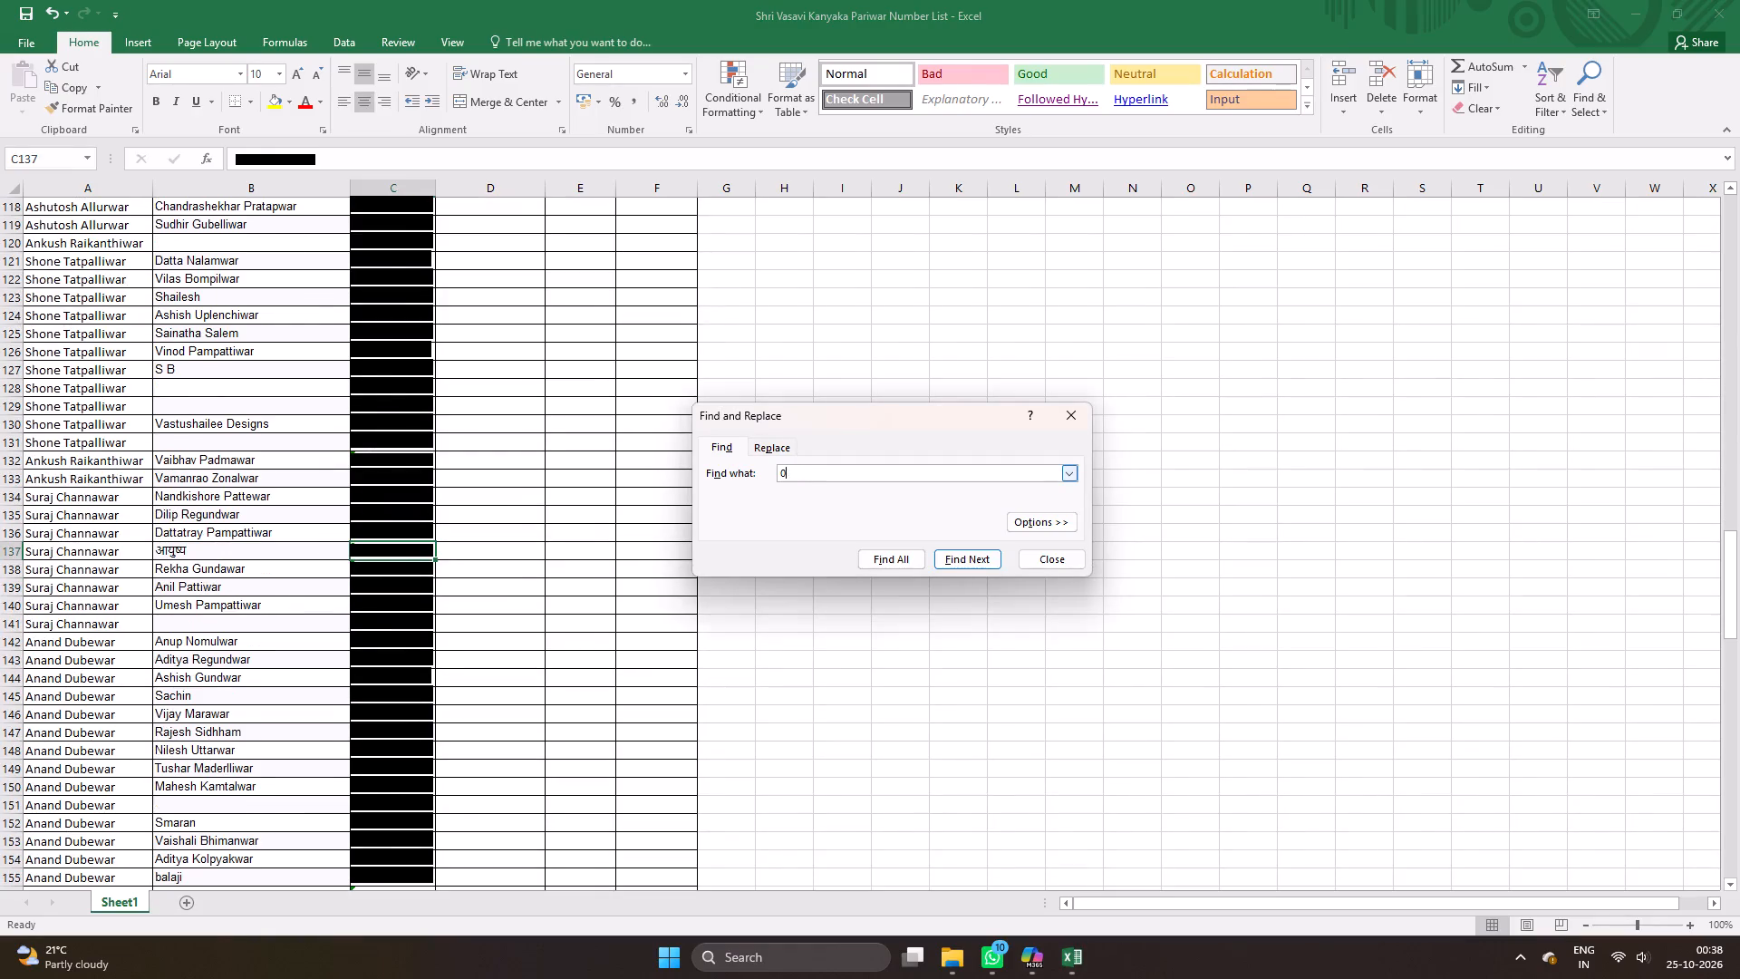
pyautogui.press('BackSpace')
pyautogui.press('BackSpace')
pyautogui.write('32')
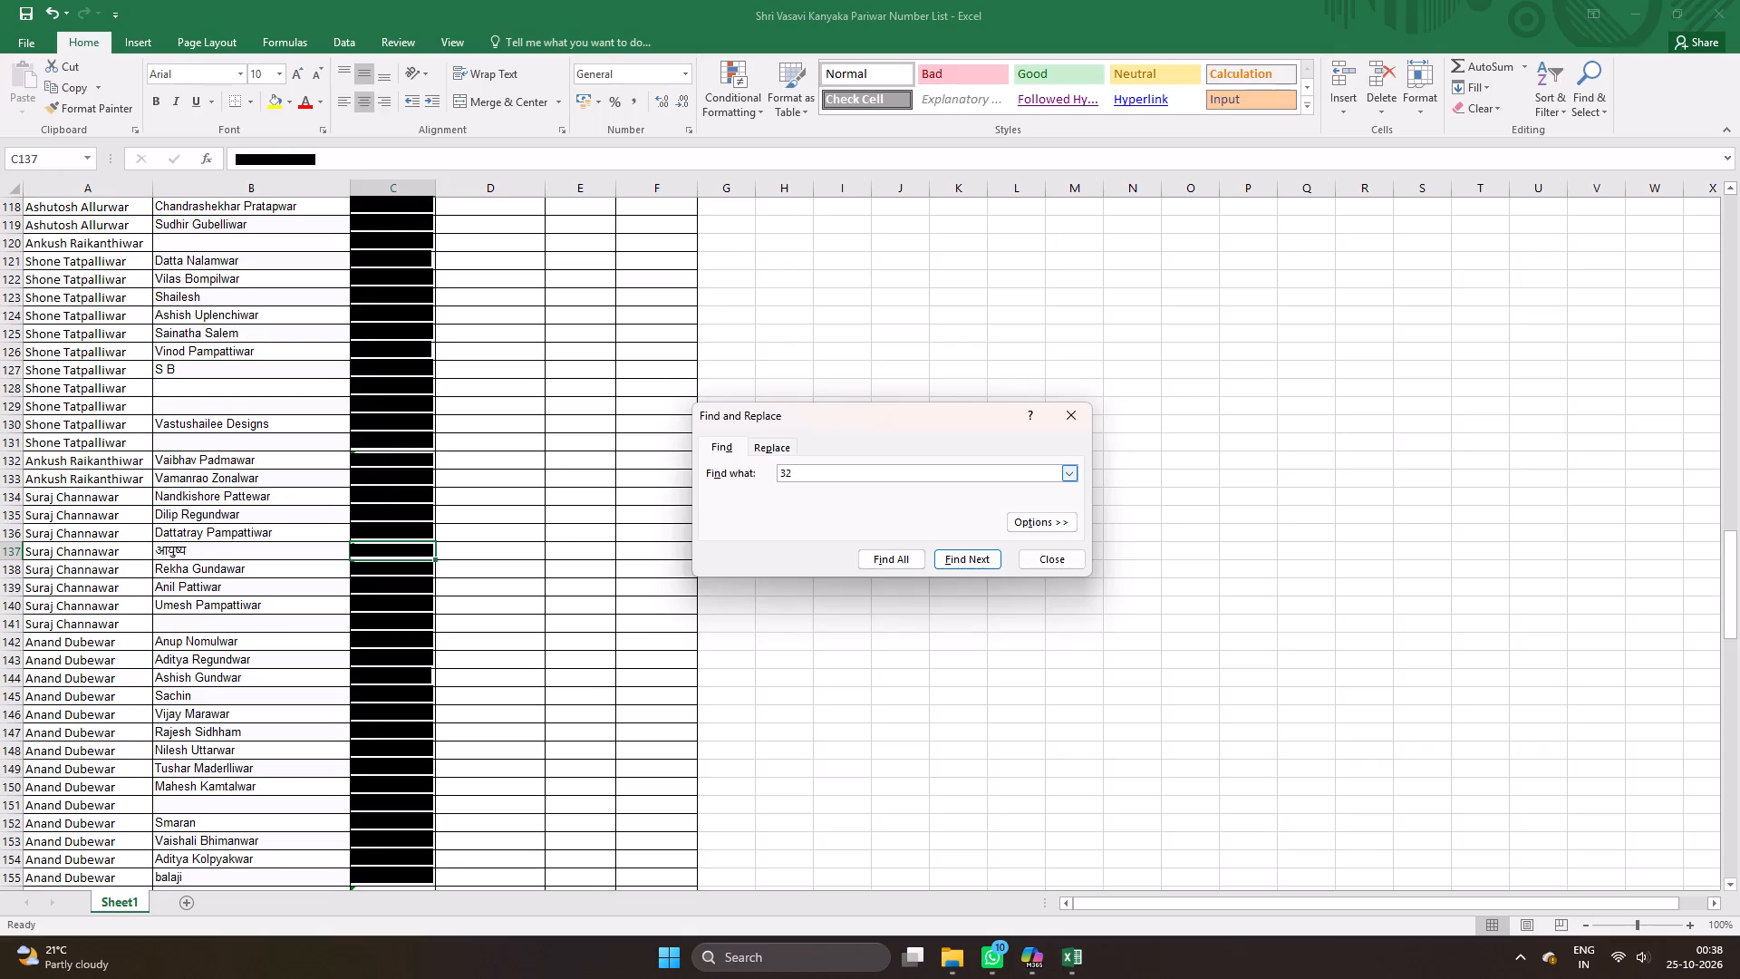
pyautogui.write('78')
pyautogui.press('4')
pyautogui.press('Return')
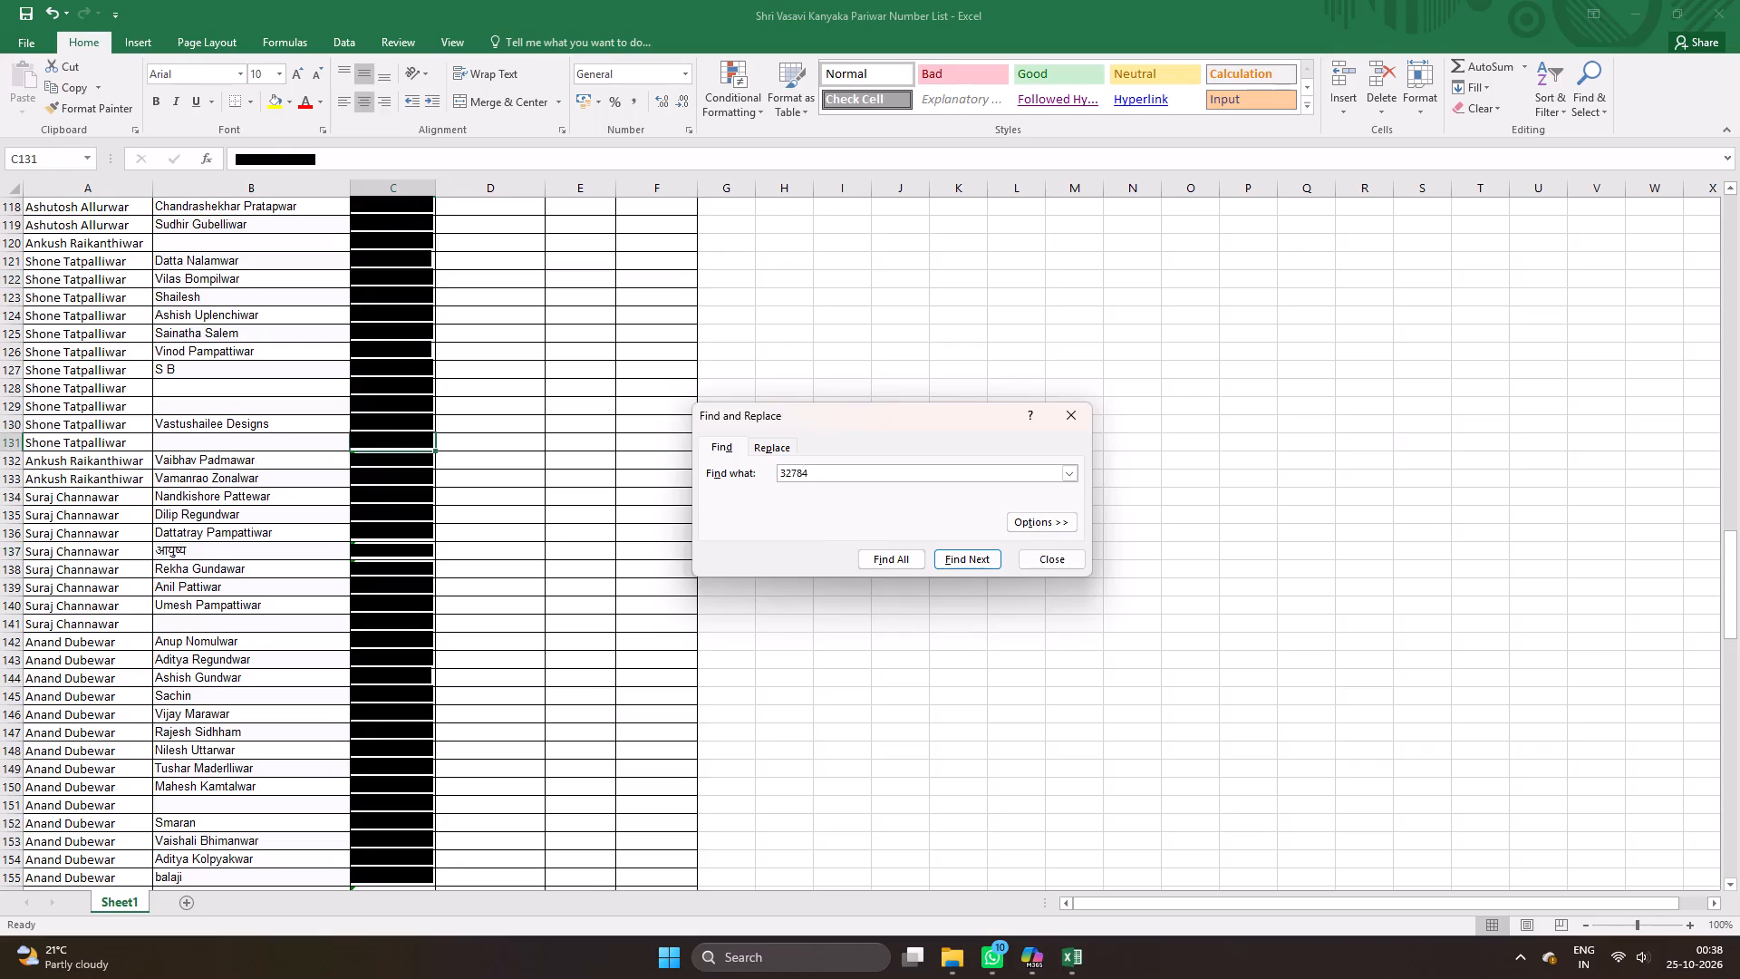
pyautogui.click(206, 434)
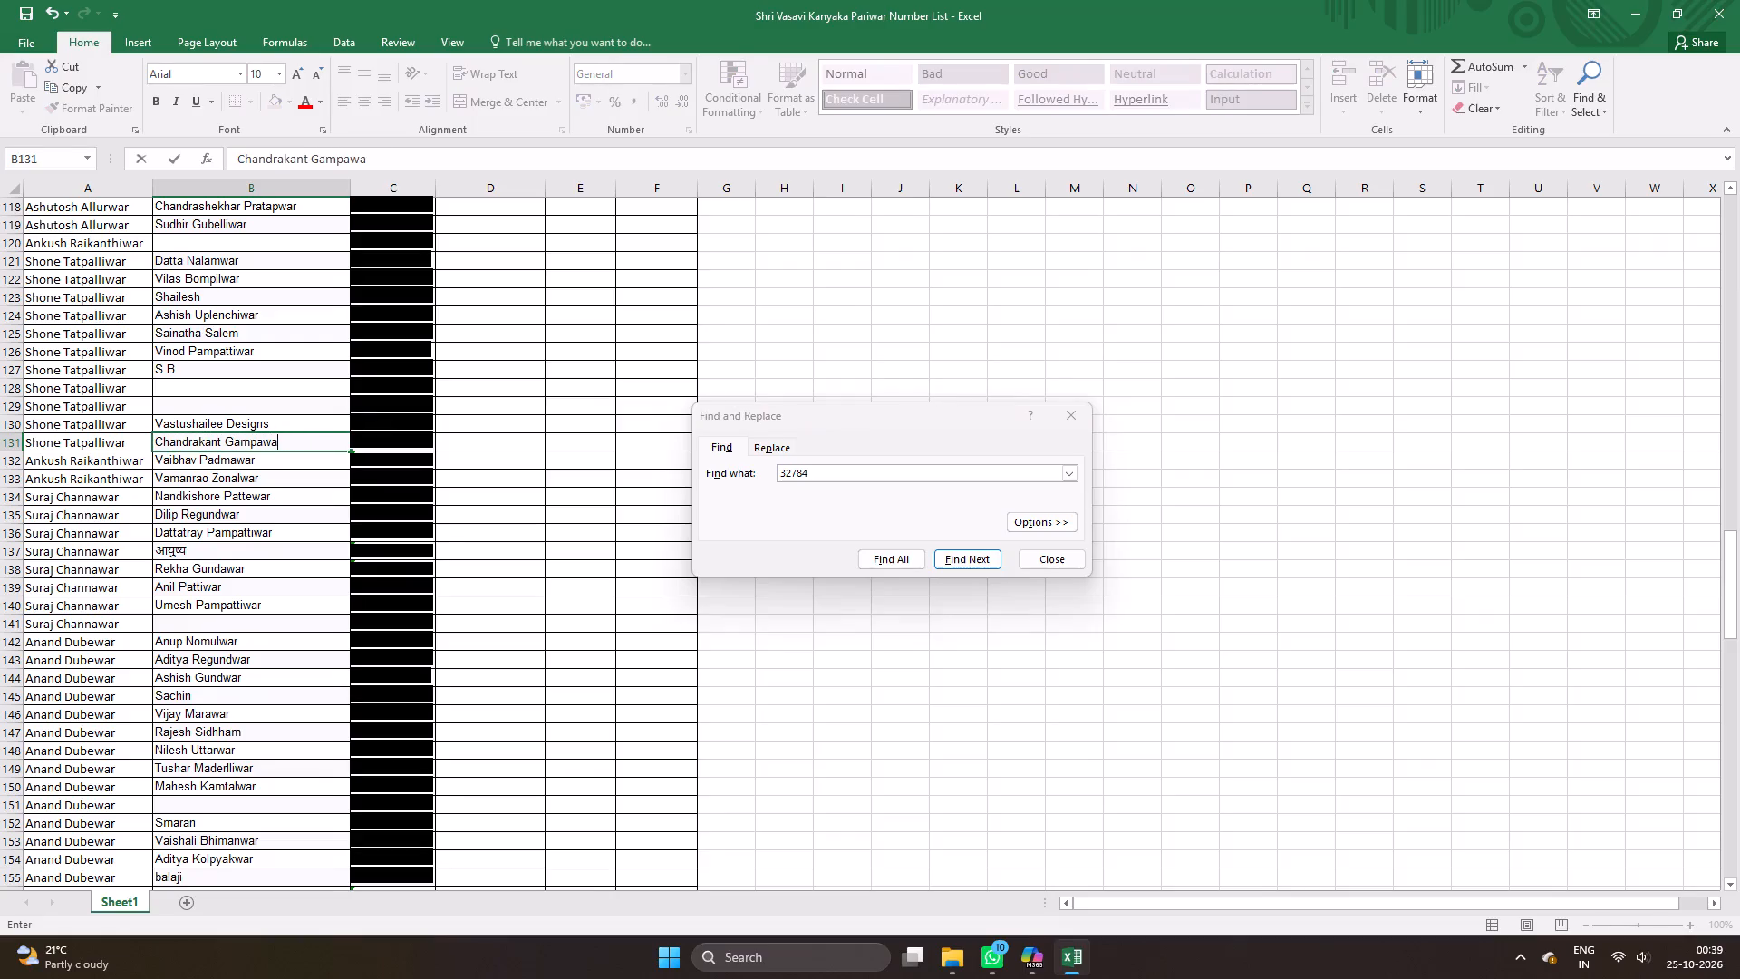
# Clear the partial-number search, close Find and Replace, and save the workbook.
pyautogui.click(827, 469)
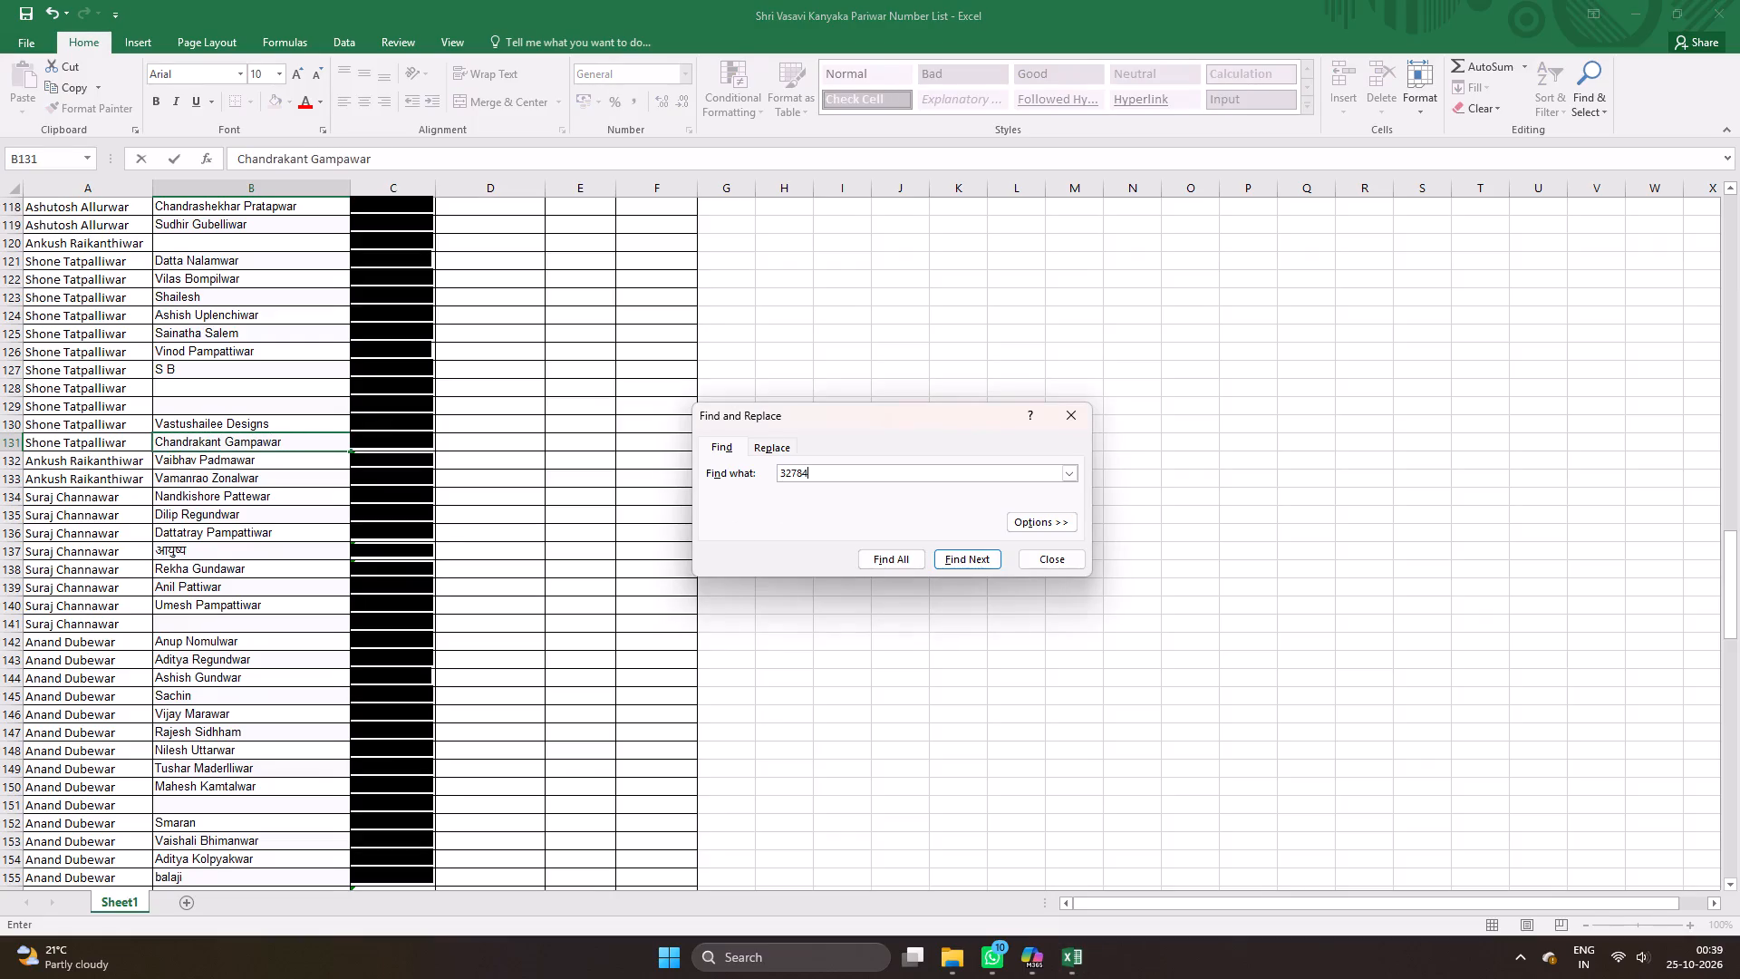
pyautogui.press('BackSpace')
pyautogui.press('BackSpace')
pyautogui.press('BackSpace')
pyautogui.press('BackSpace')
pyautogui.press('BackSpace')
pyautogui.press('BackSpace')
pyautogui.click(1056, 413)
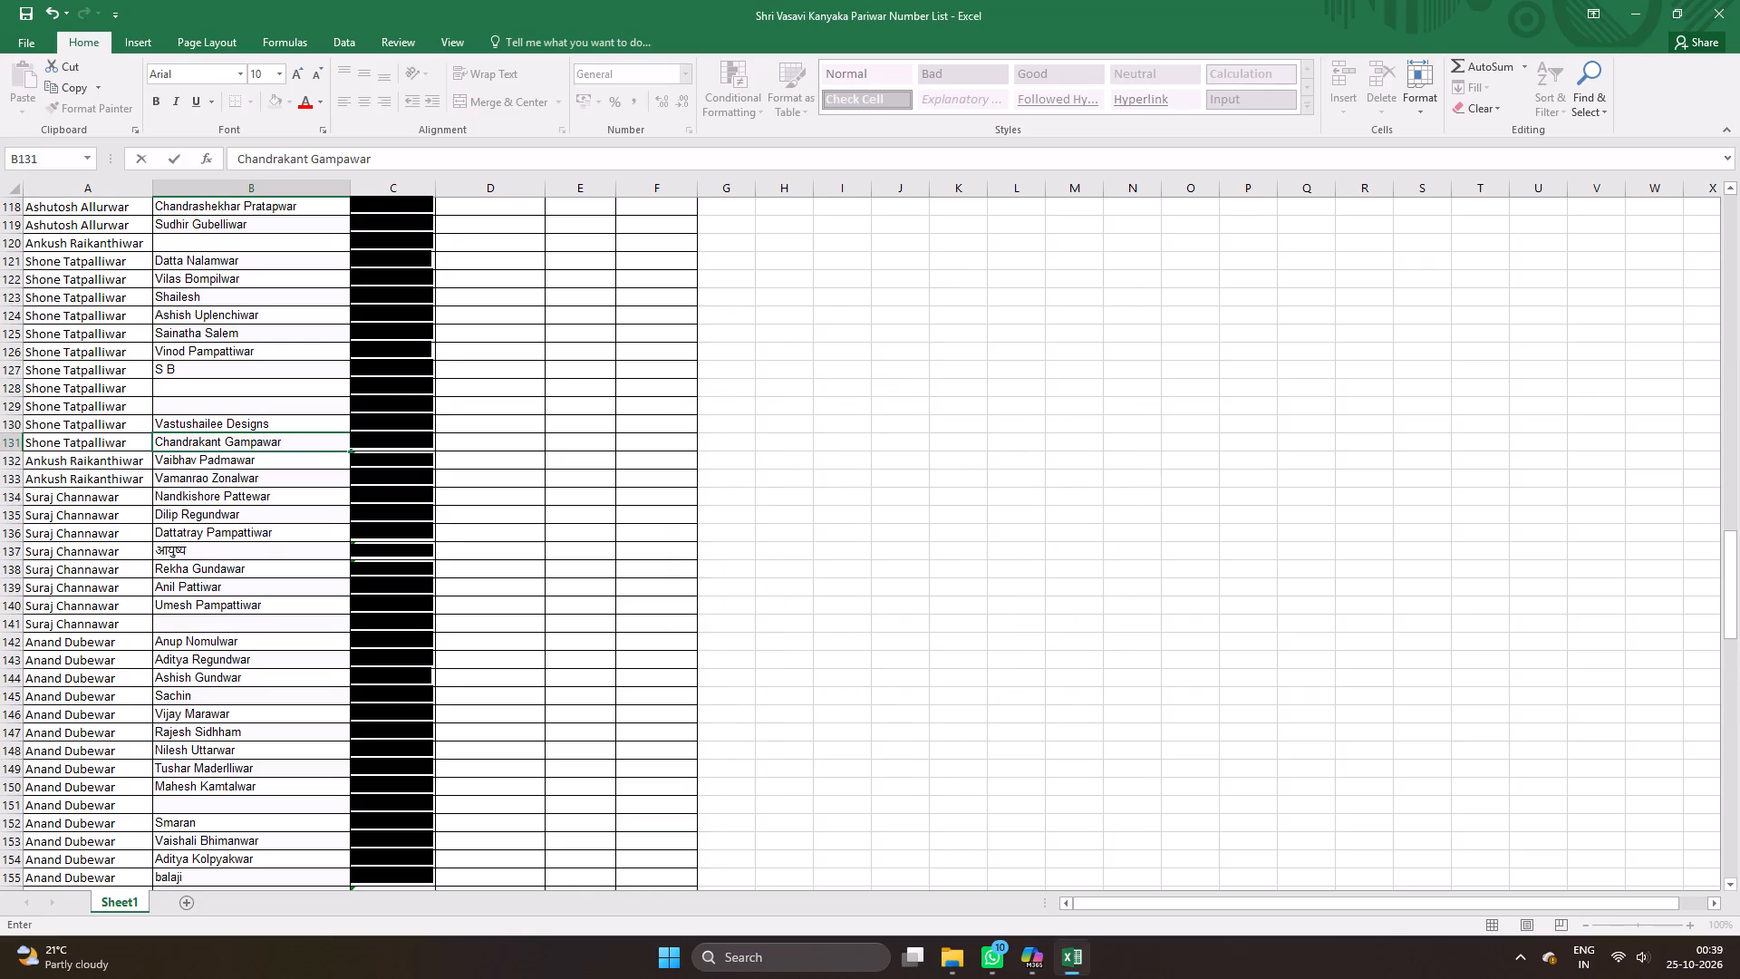
pyautogui.click(34, 13)
# Filter the Concern Person column to only the first person in the alphabetical filter list to view their contacts.
pyautogui.scroll(7, 556, 473)
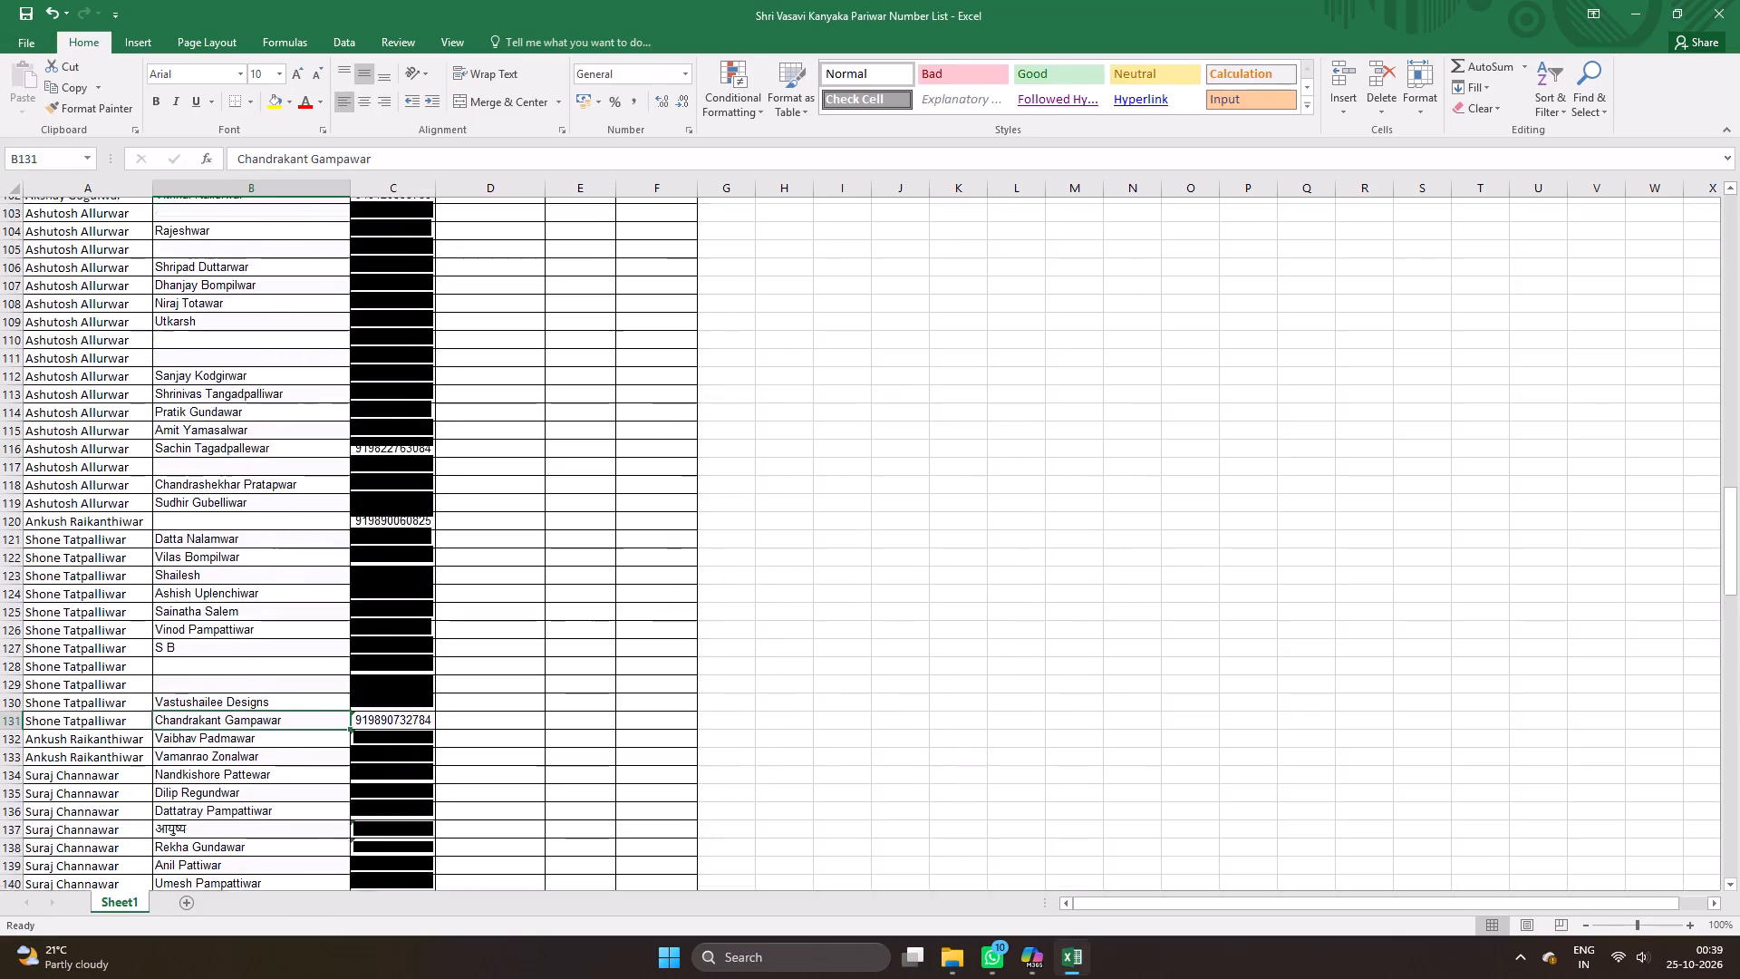
pyautogui.scroll(20, 556, 473)
pyautogui.scroll(13, 556, 473)
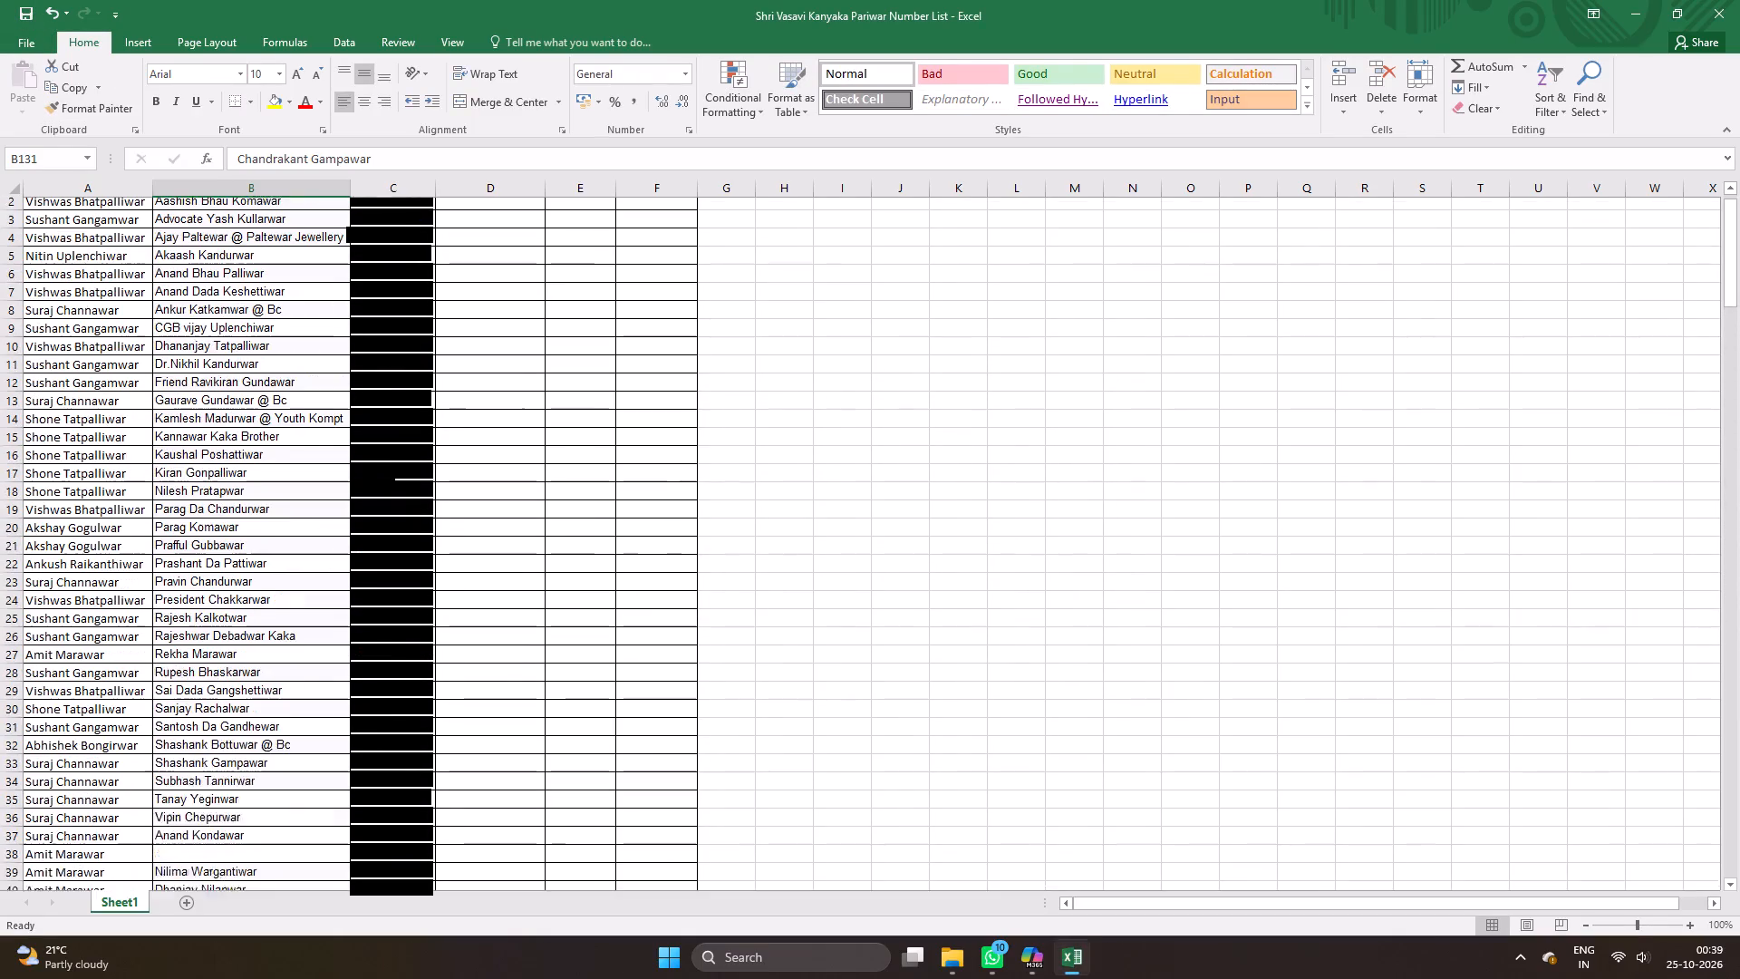
pyautogui.scroll(12, 555, 472)
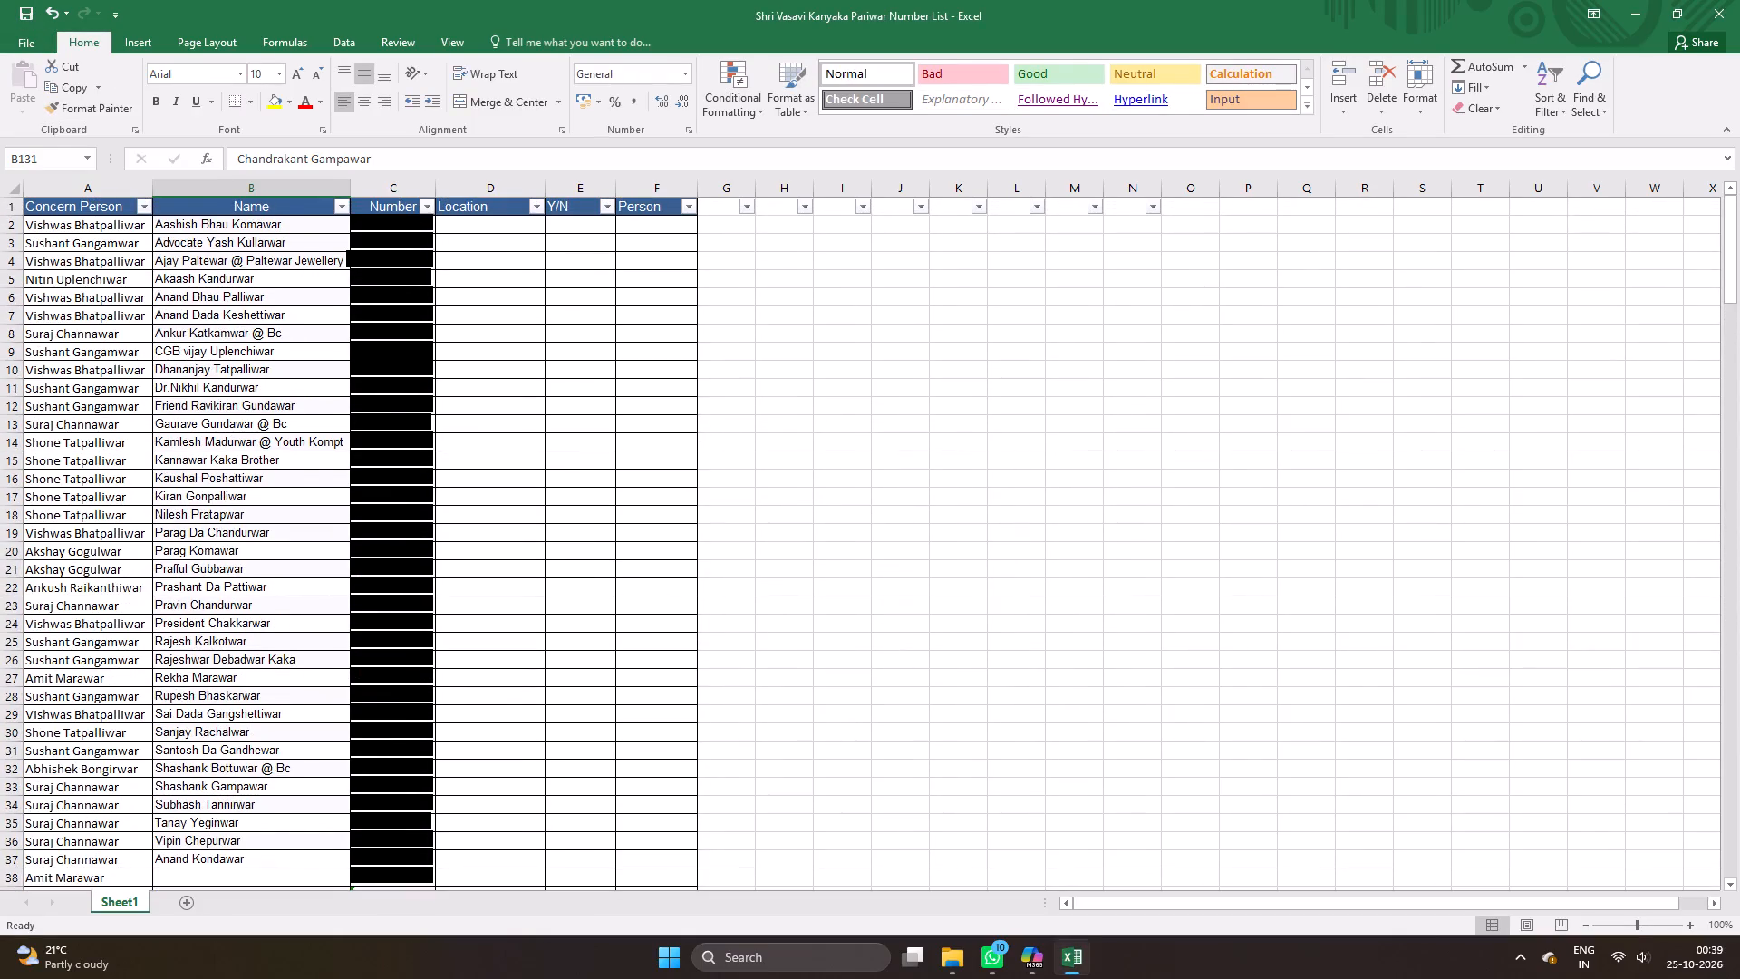
pyautogui.click(143, 211)
pyautogui.click(64, 384)
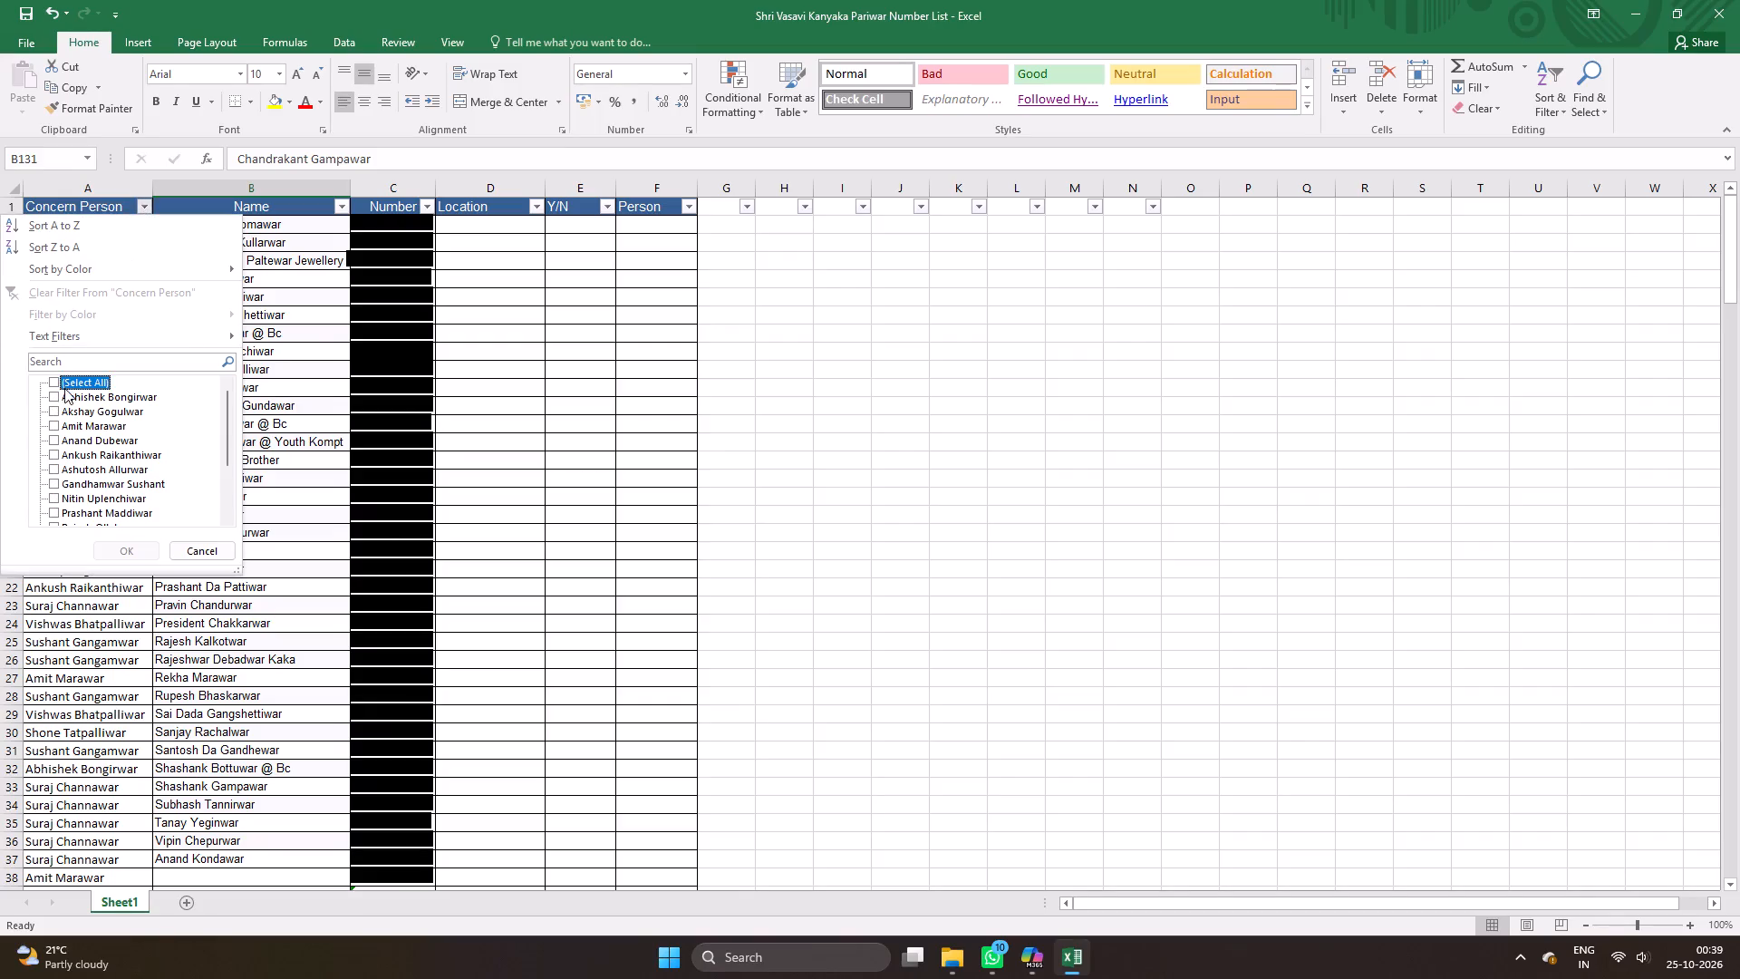
pyautogui.click(64, 392)
pyautogui.click(130, 557)
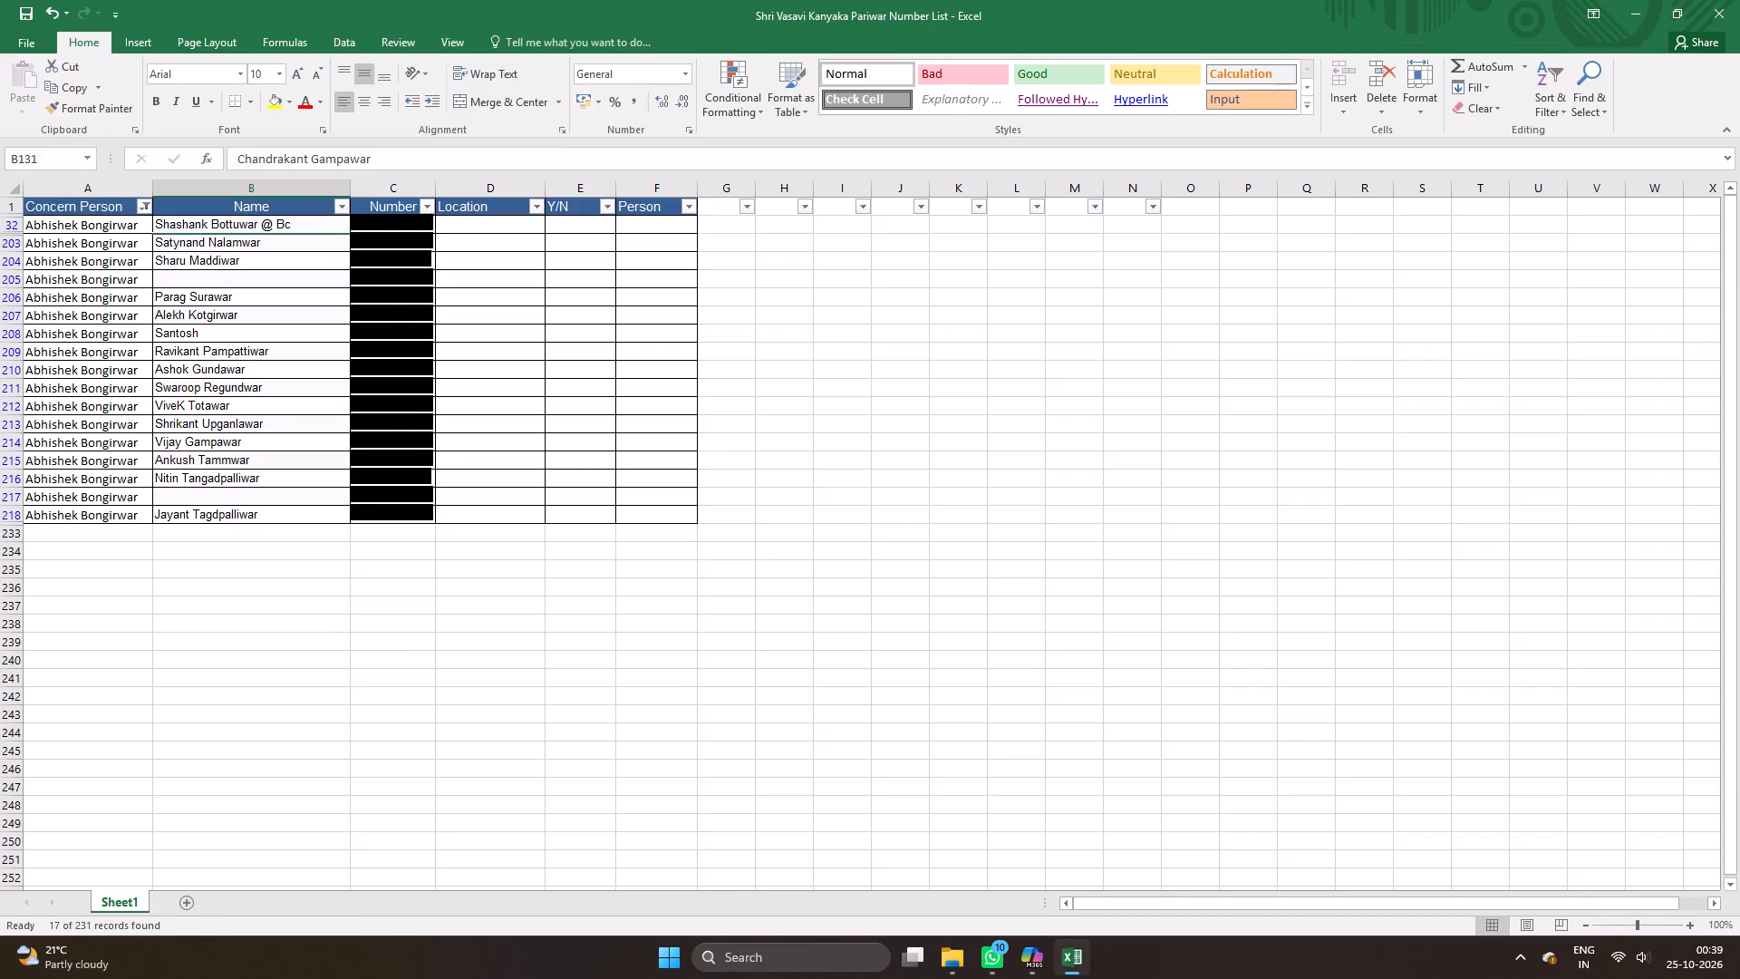
pyautogui.click(248, 629)
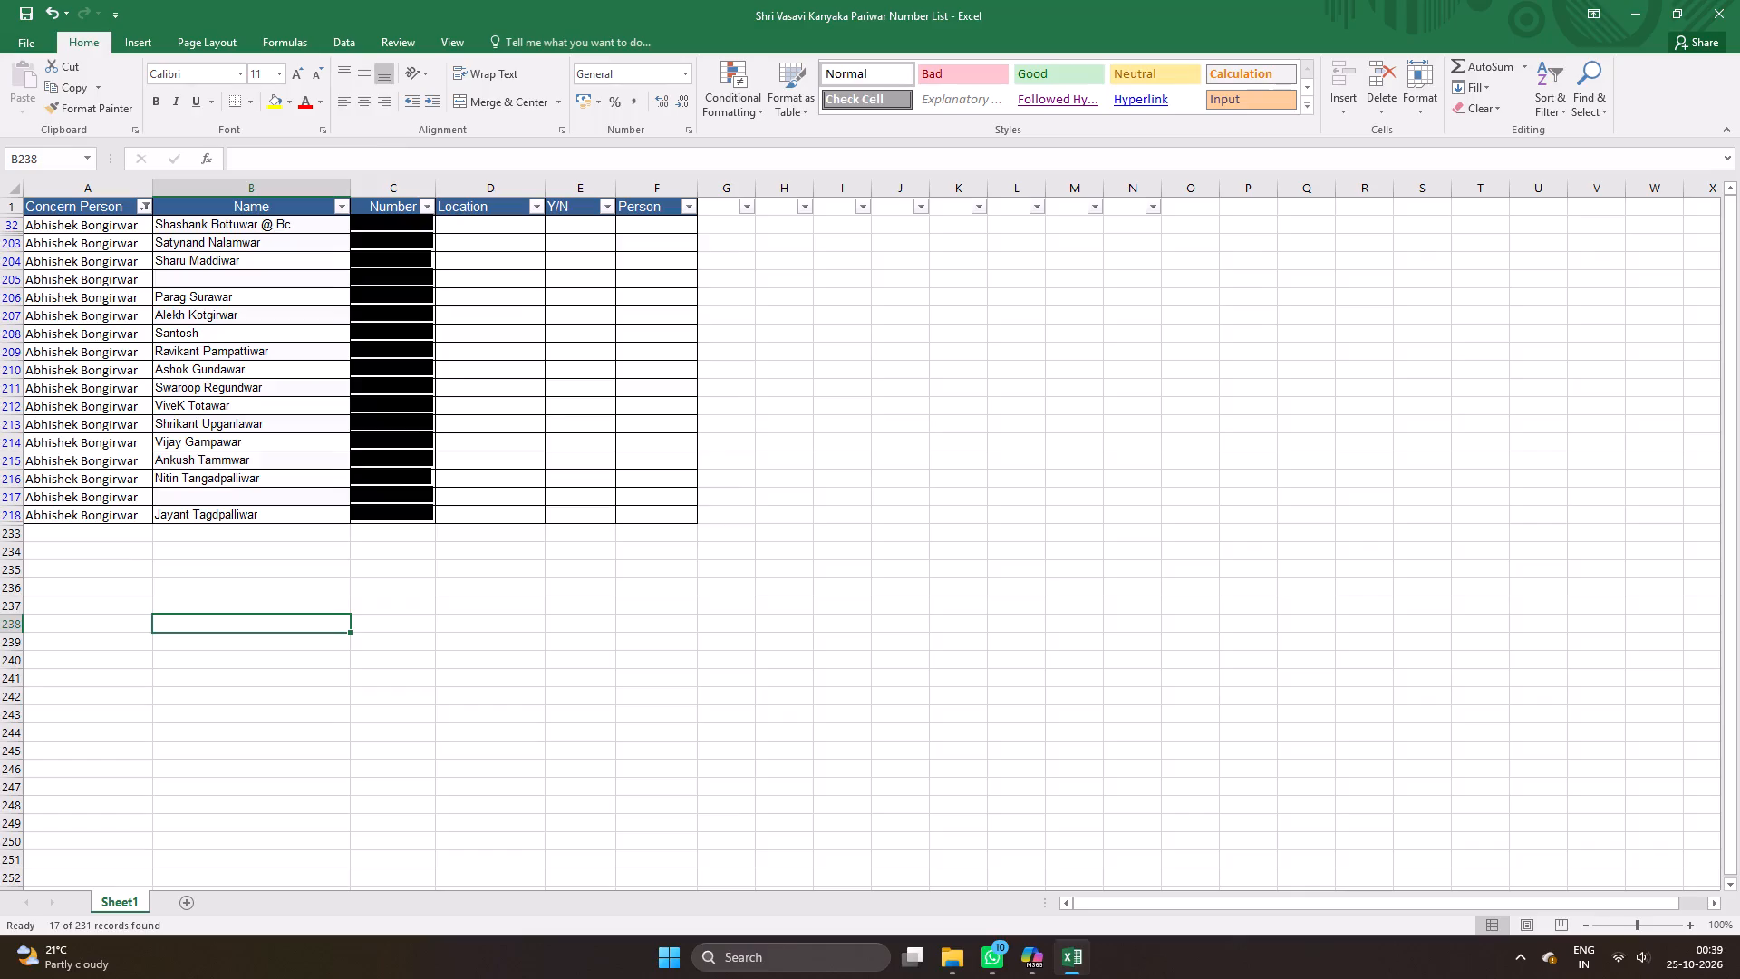
# Change the Concern Person filter to only the second person in the alphabetical list to view their contacts.
pyautogui.click(138, 210)
pyautogui.click(68, 402)
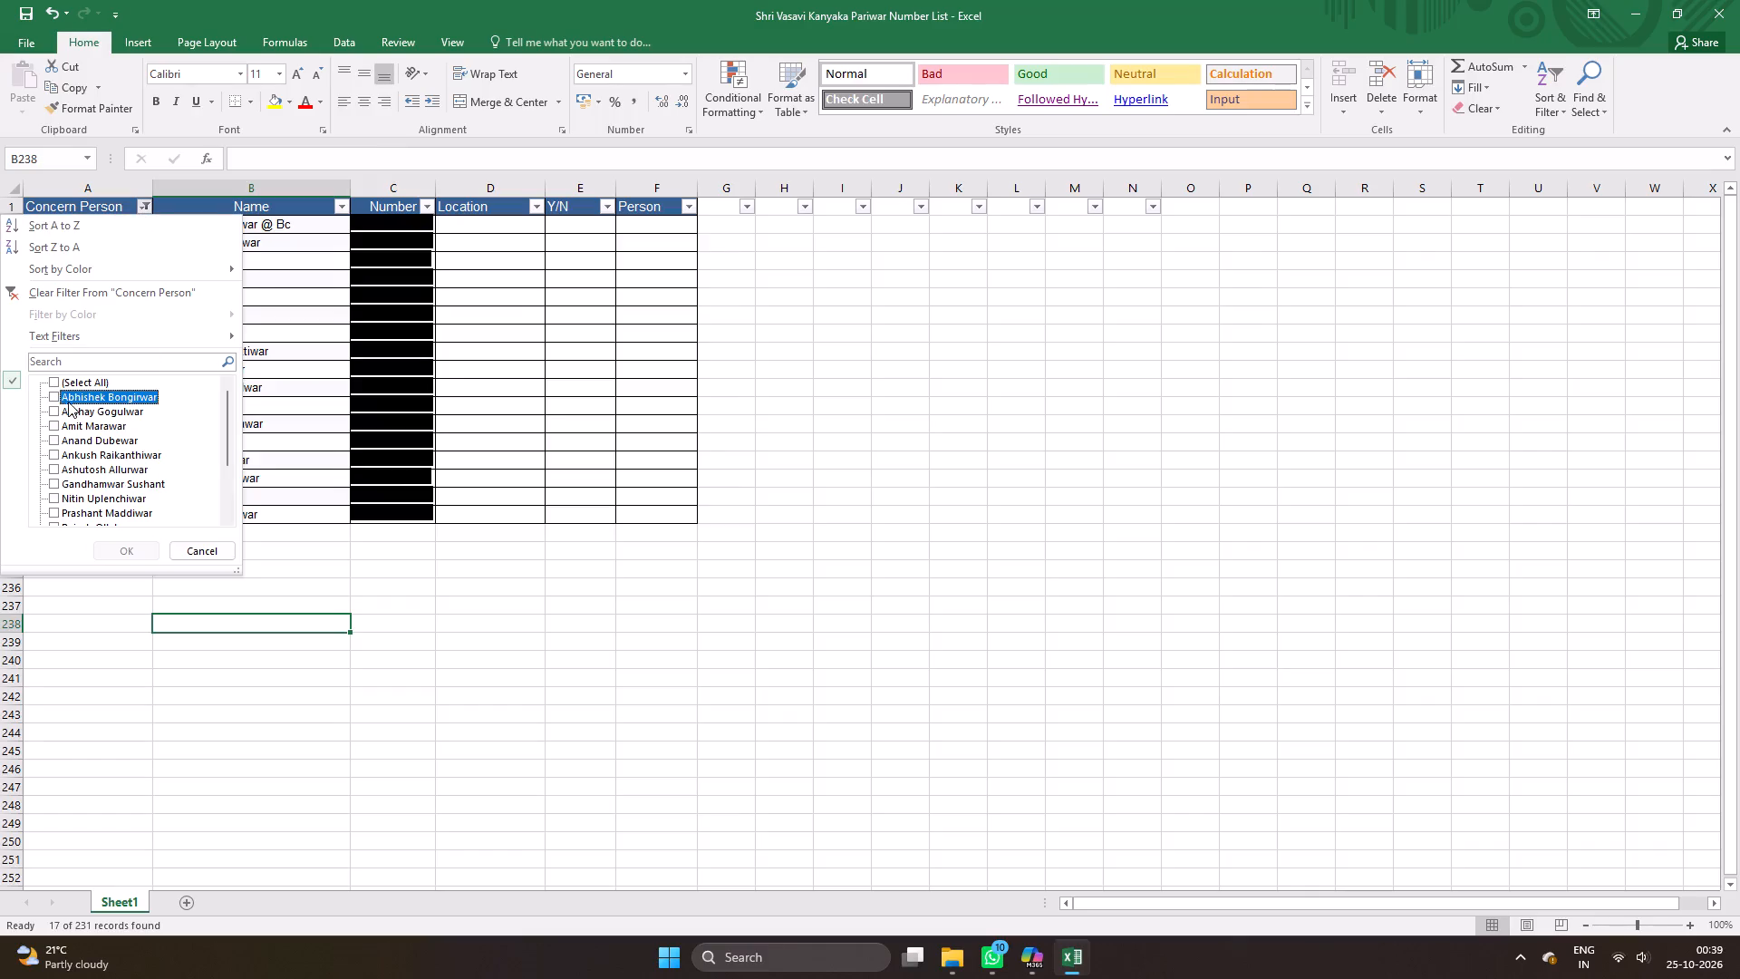
pyautogui.click(67, 417)
pyautogui.click(132, 537)
pyautogui.click(127, 553)
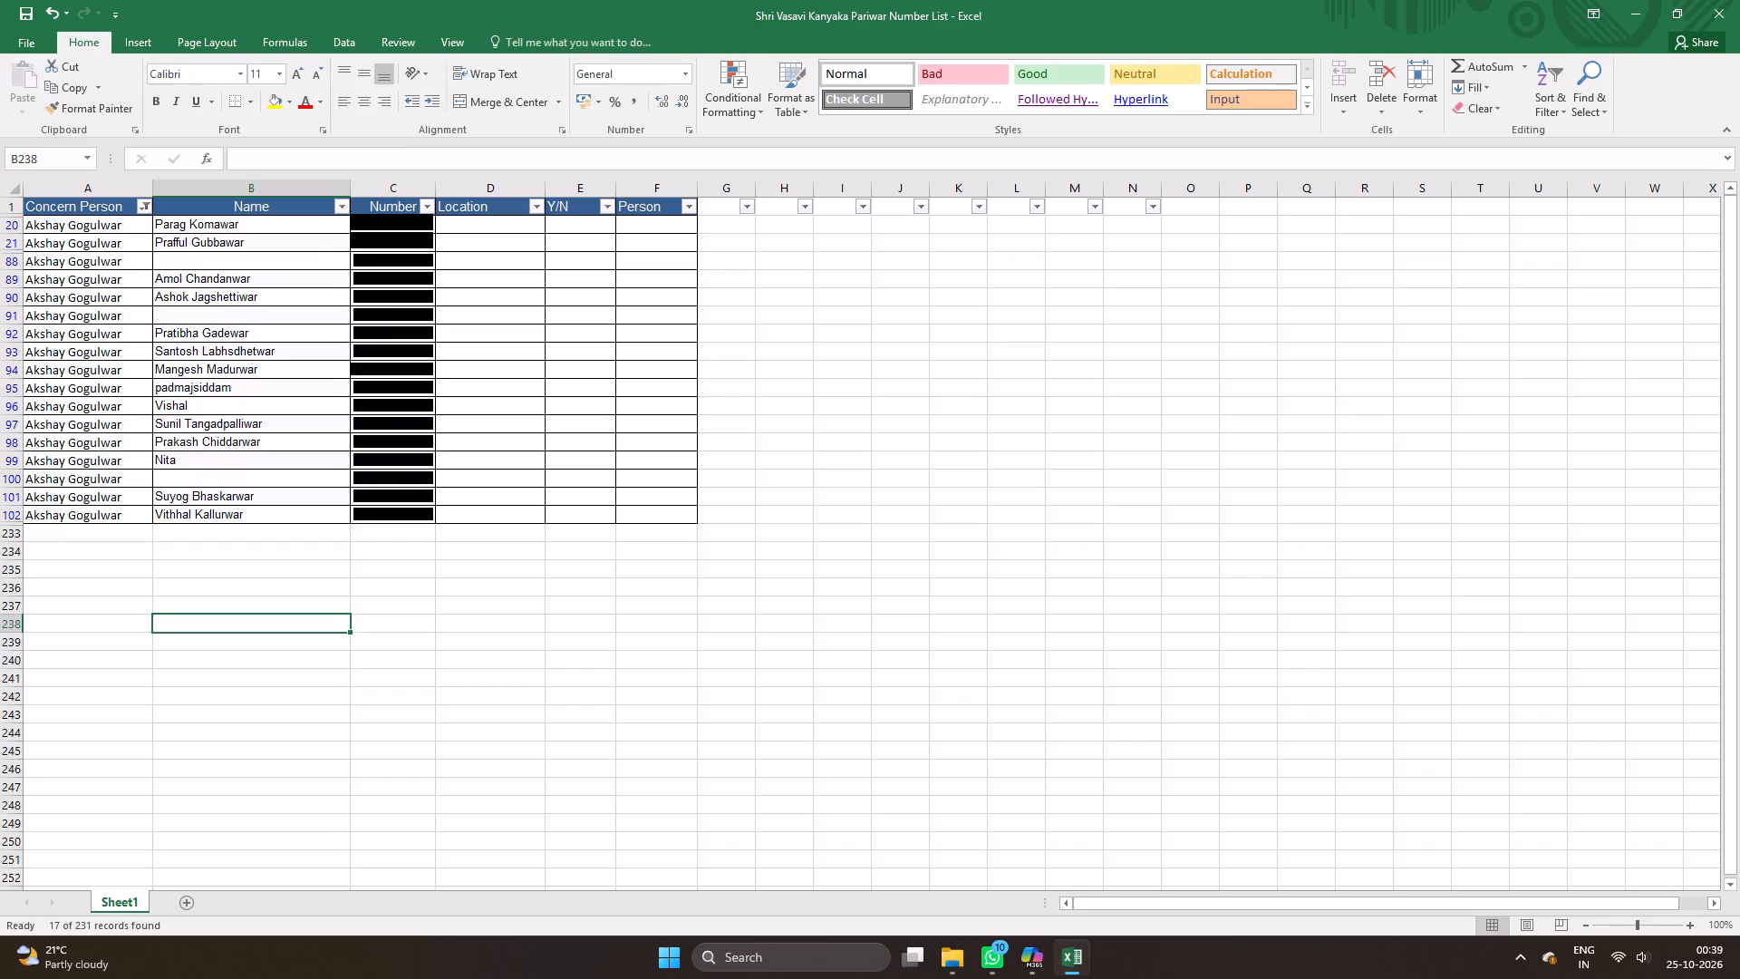
# Change the Concern Person filter to only the third person in the alphabetical list to view their contacts.
pyautogui.click(143, 205)
pyautogui.click(99, 431)
pyautogui.click(86, 417)
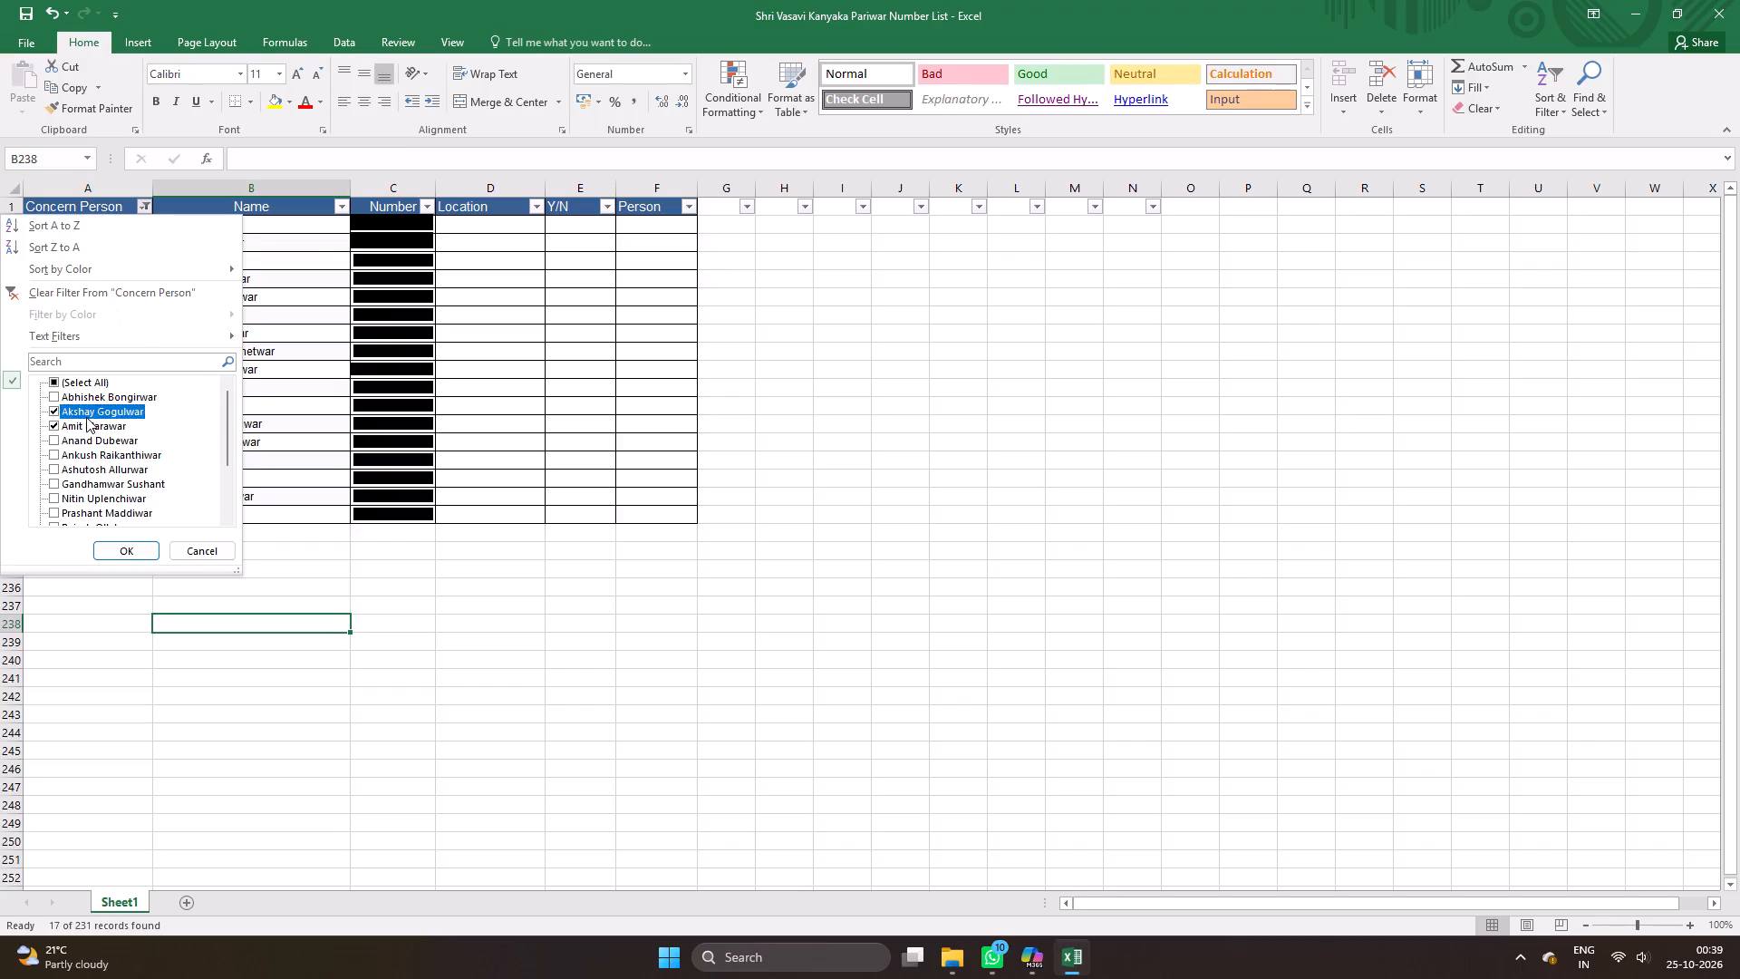
pyautogui.click(141, 560)
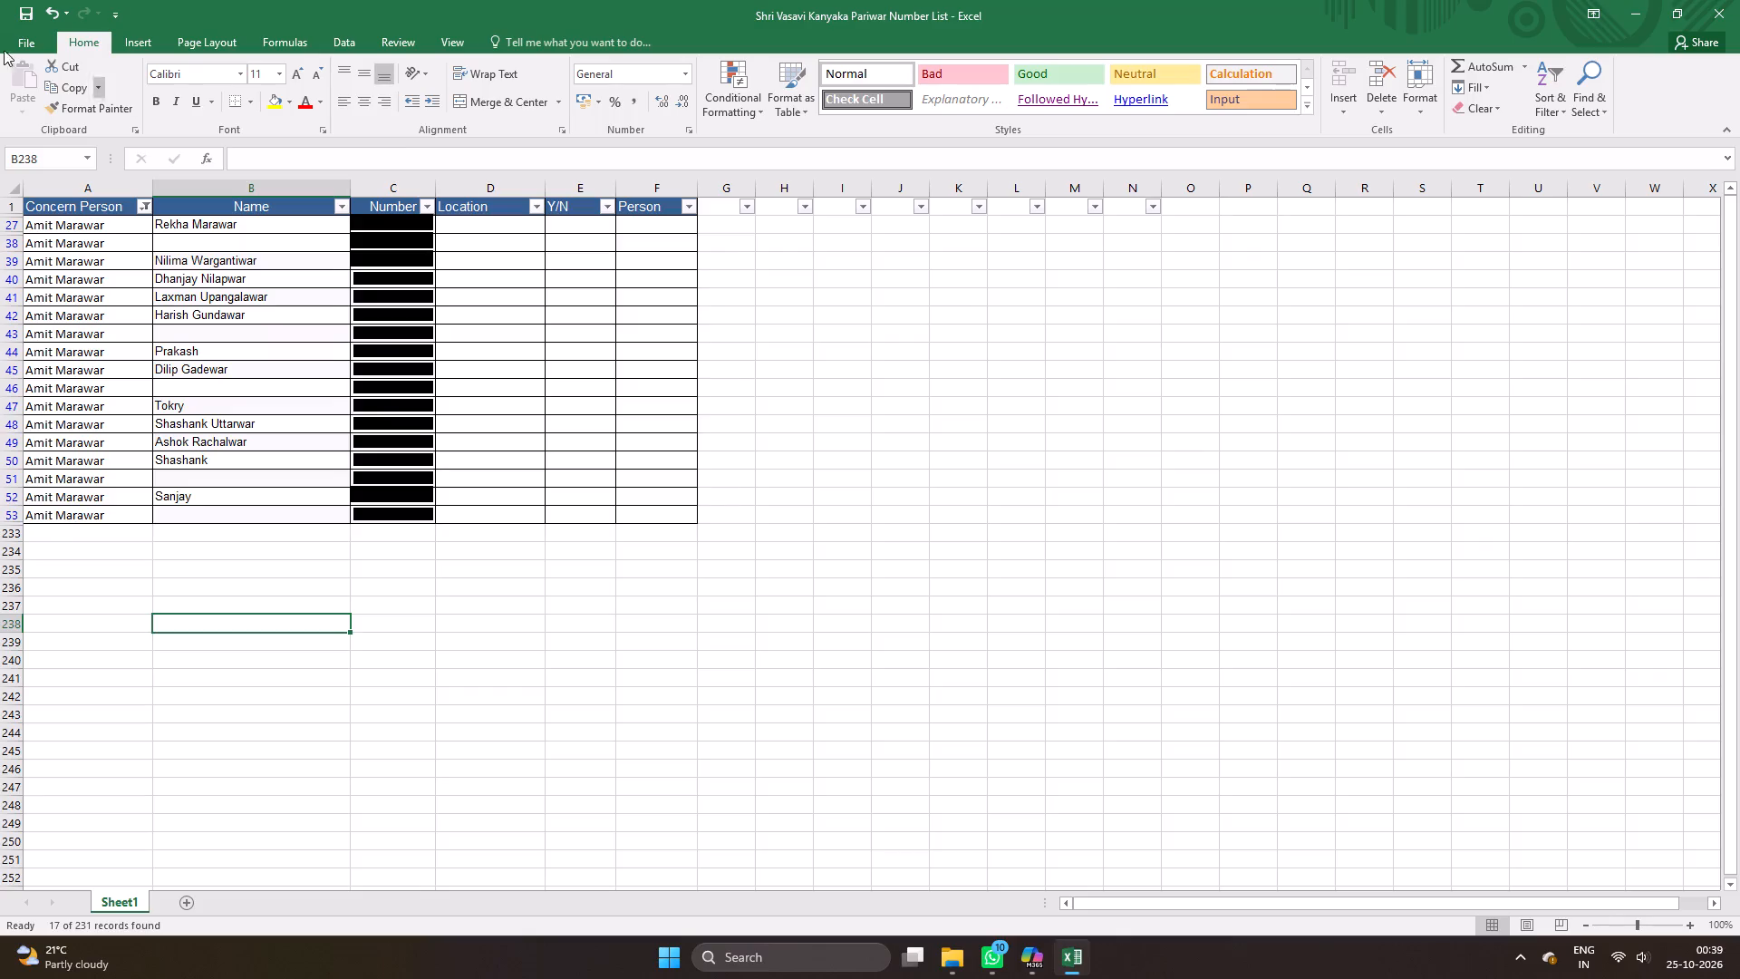
# Save the workbook.
pyautogui.click(18, 11)
# Select all concern persons in the Concern Person filter so the full contact list is shown again.
pyautogui.click(150, 210)
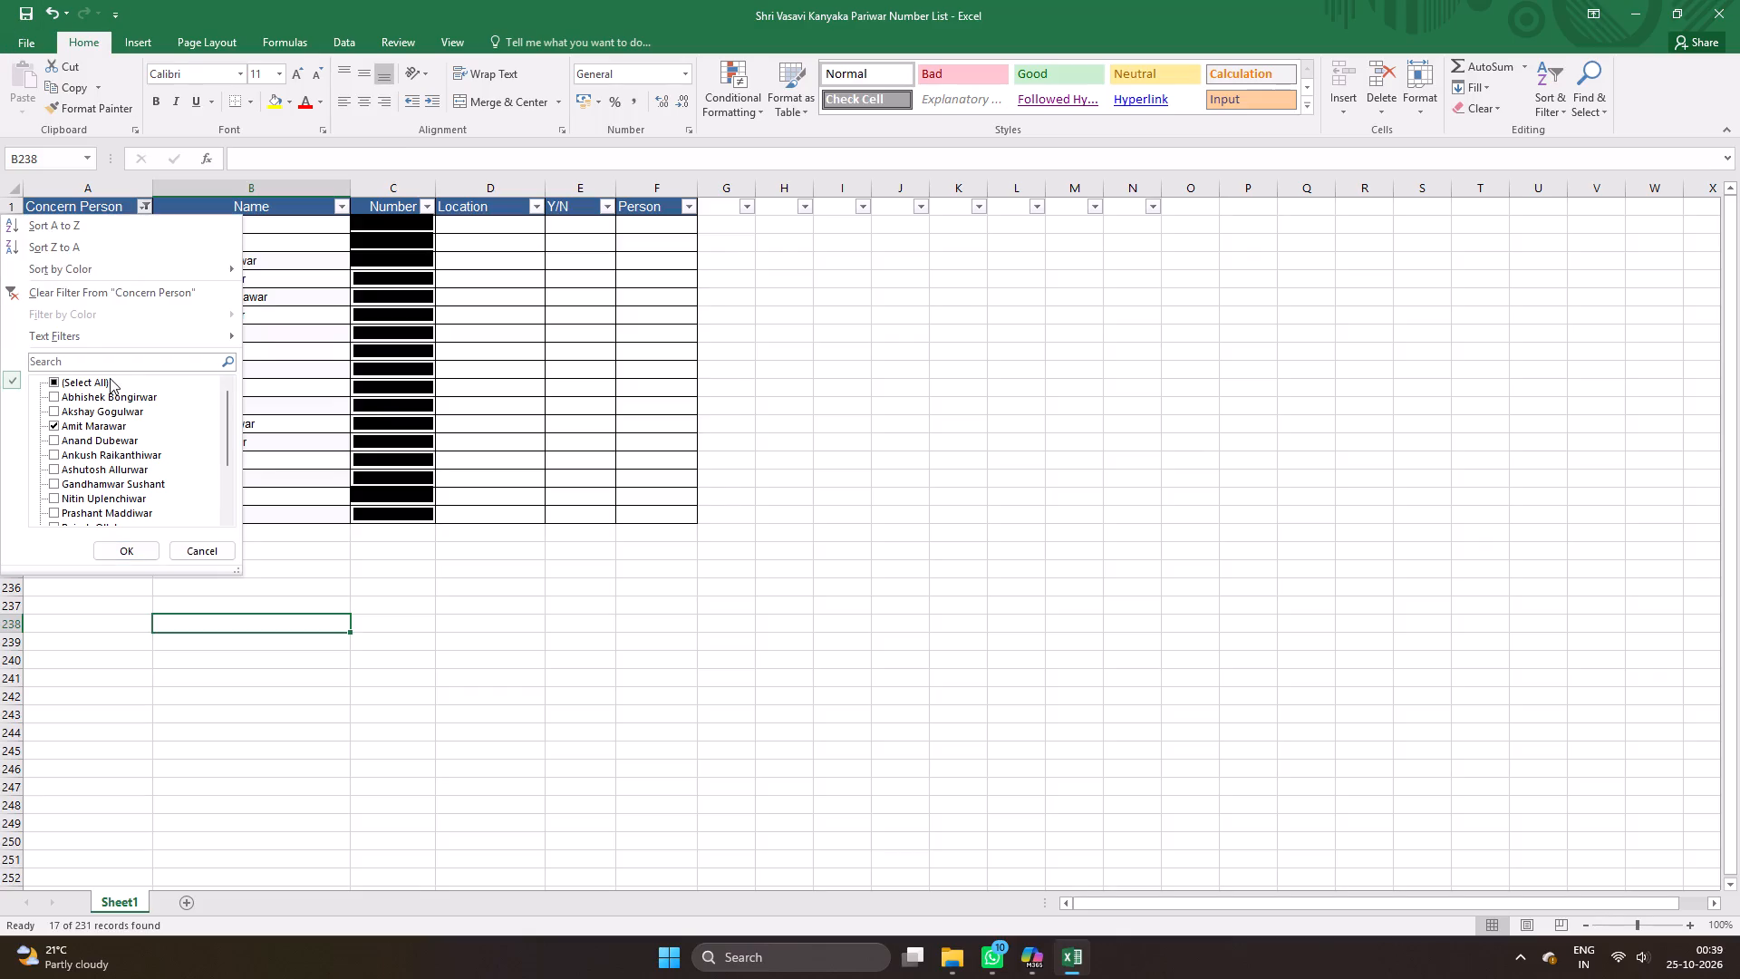
pyautogui.click(110, 379)
pyautogui.click(125, 561)
pyautogui.click(126, 554)
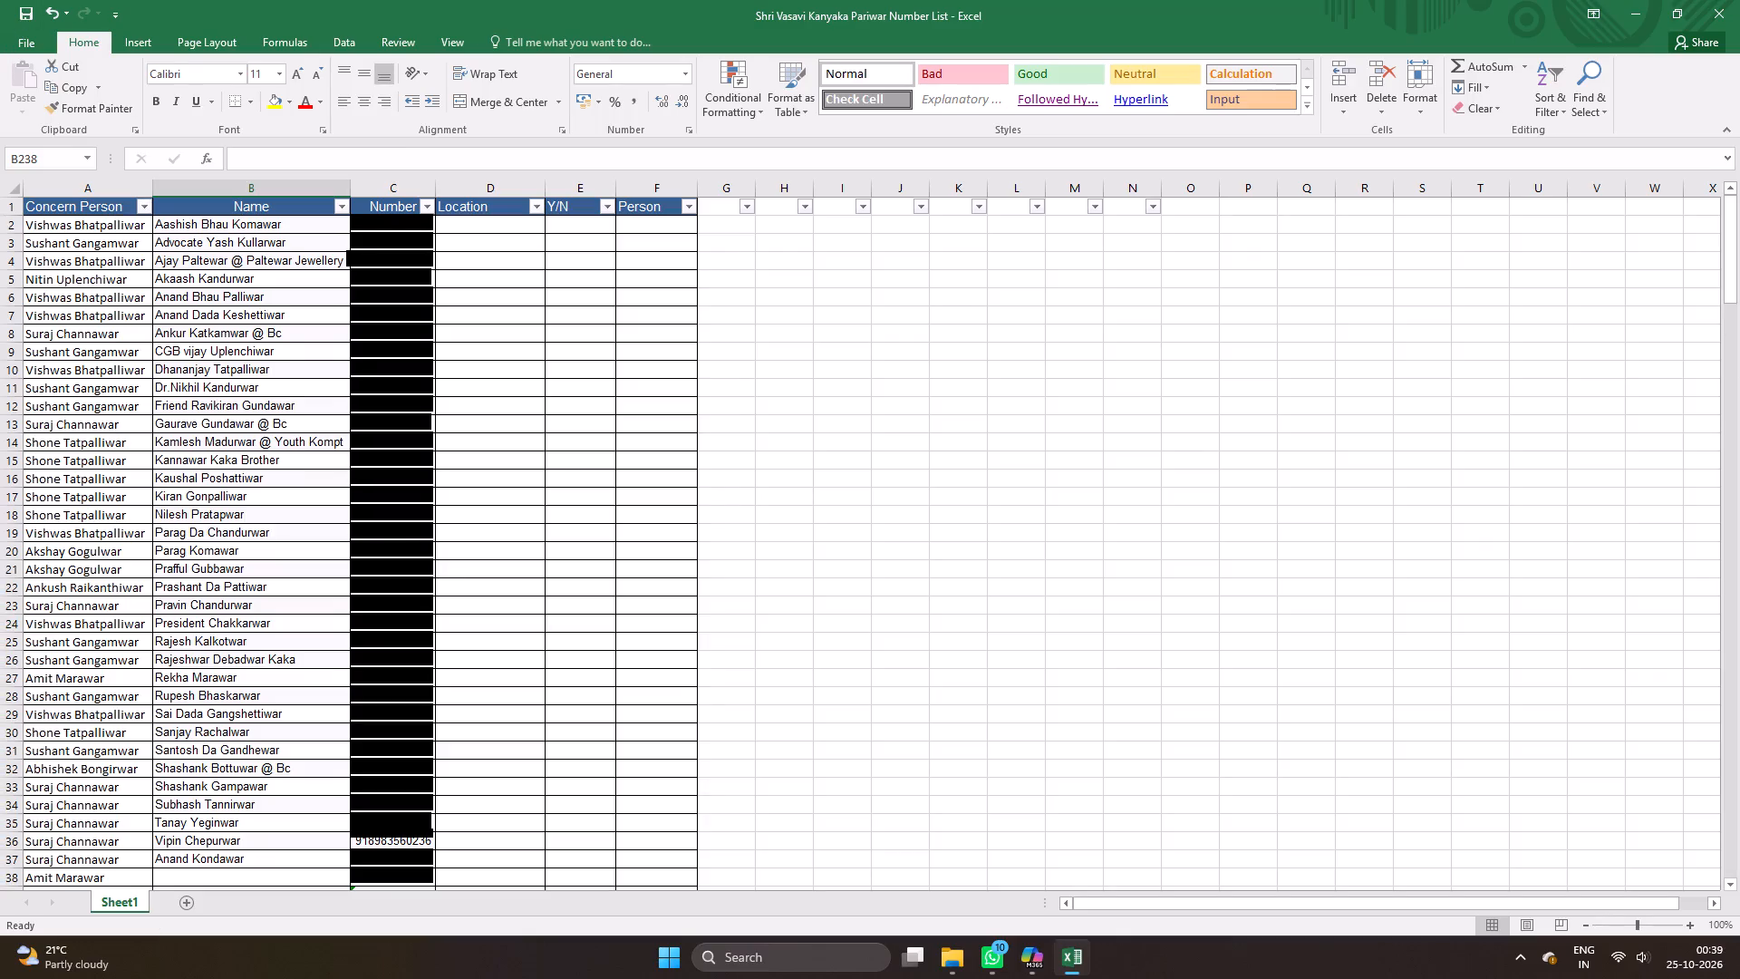
pyautogui.scroll(13, 475, 559)
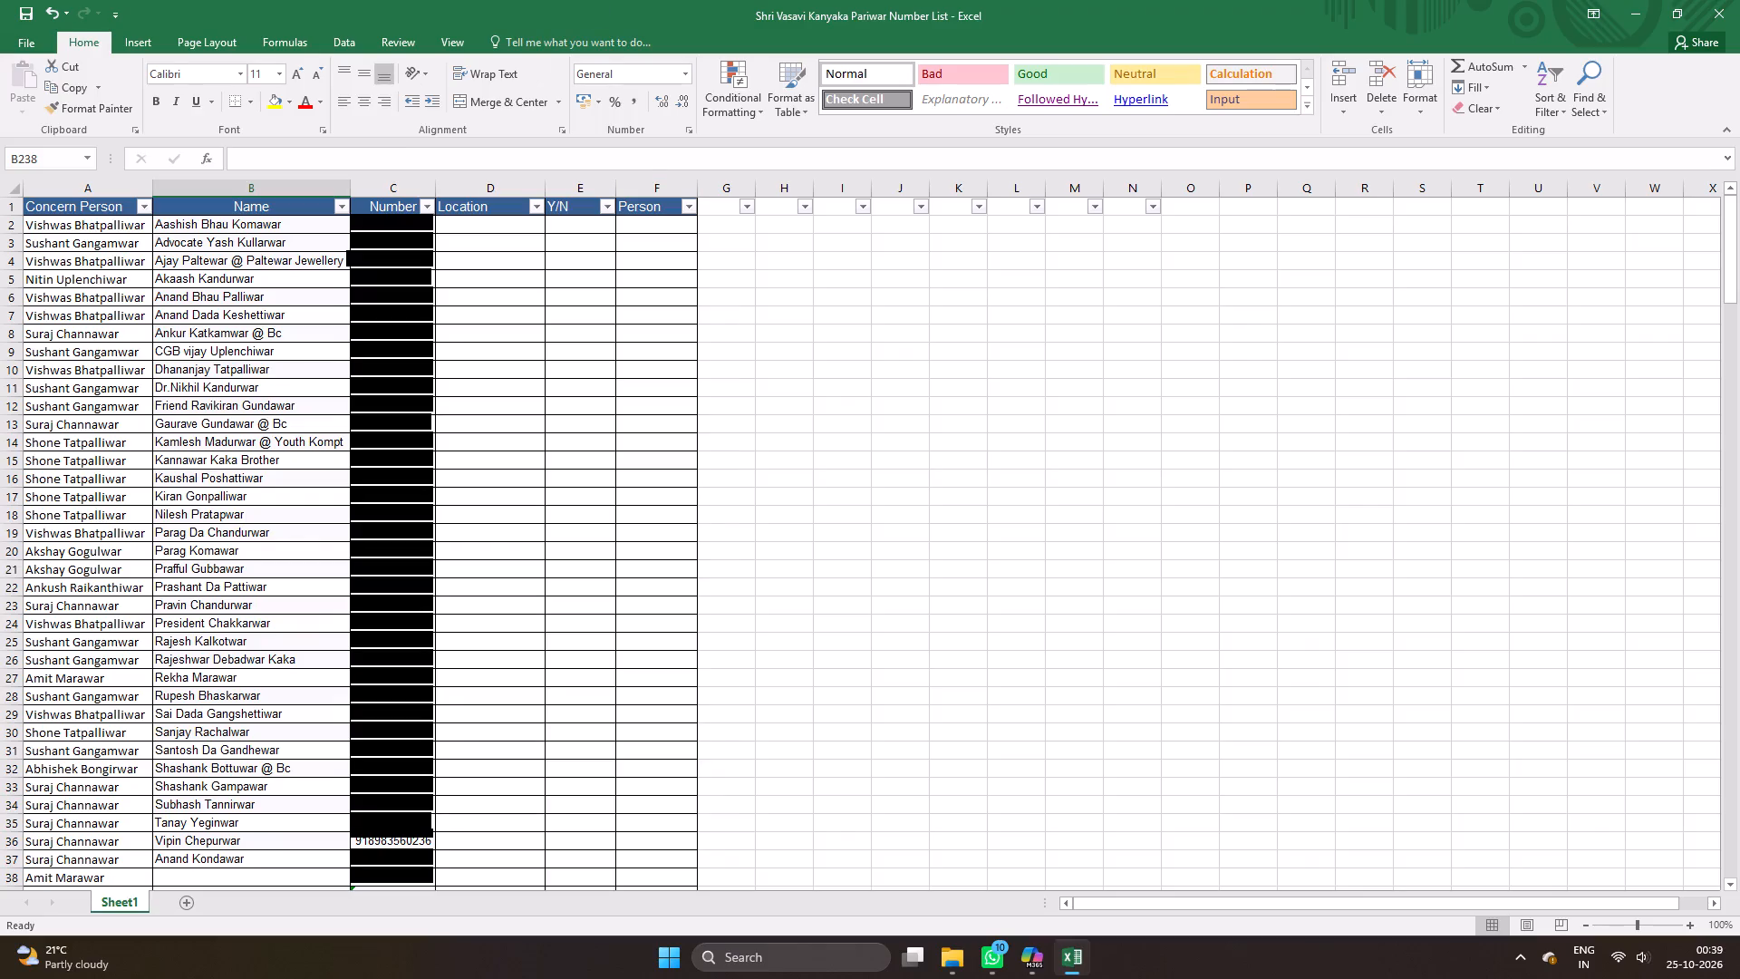
# Set the sheet's print scaling to a width of 1 page and a height of 1 page.
pyautogui.click(225, 42)
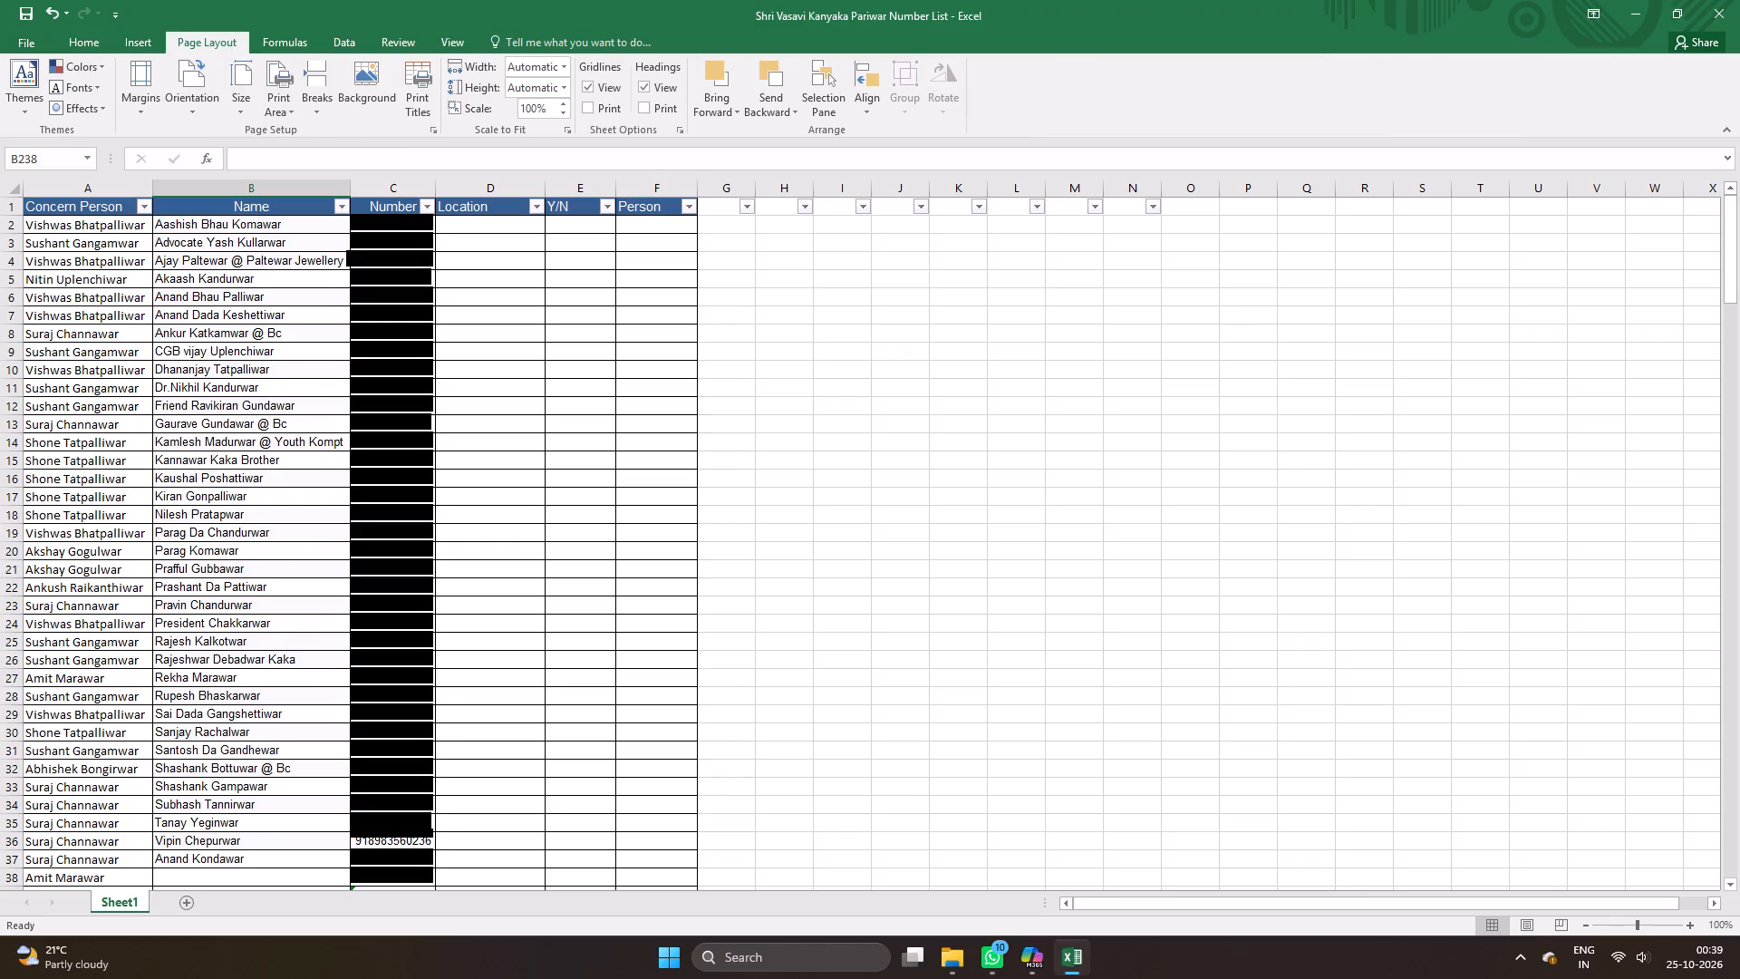
pyautogui.click(562, 68)
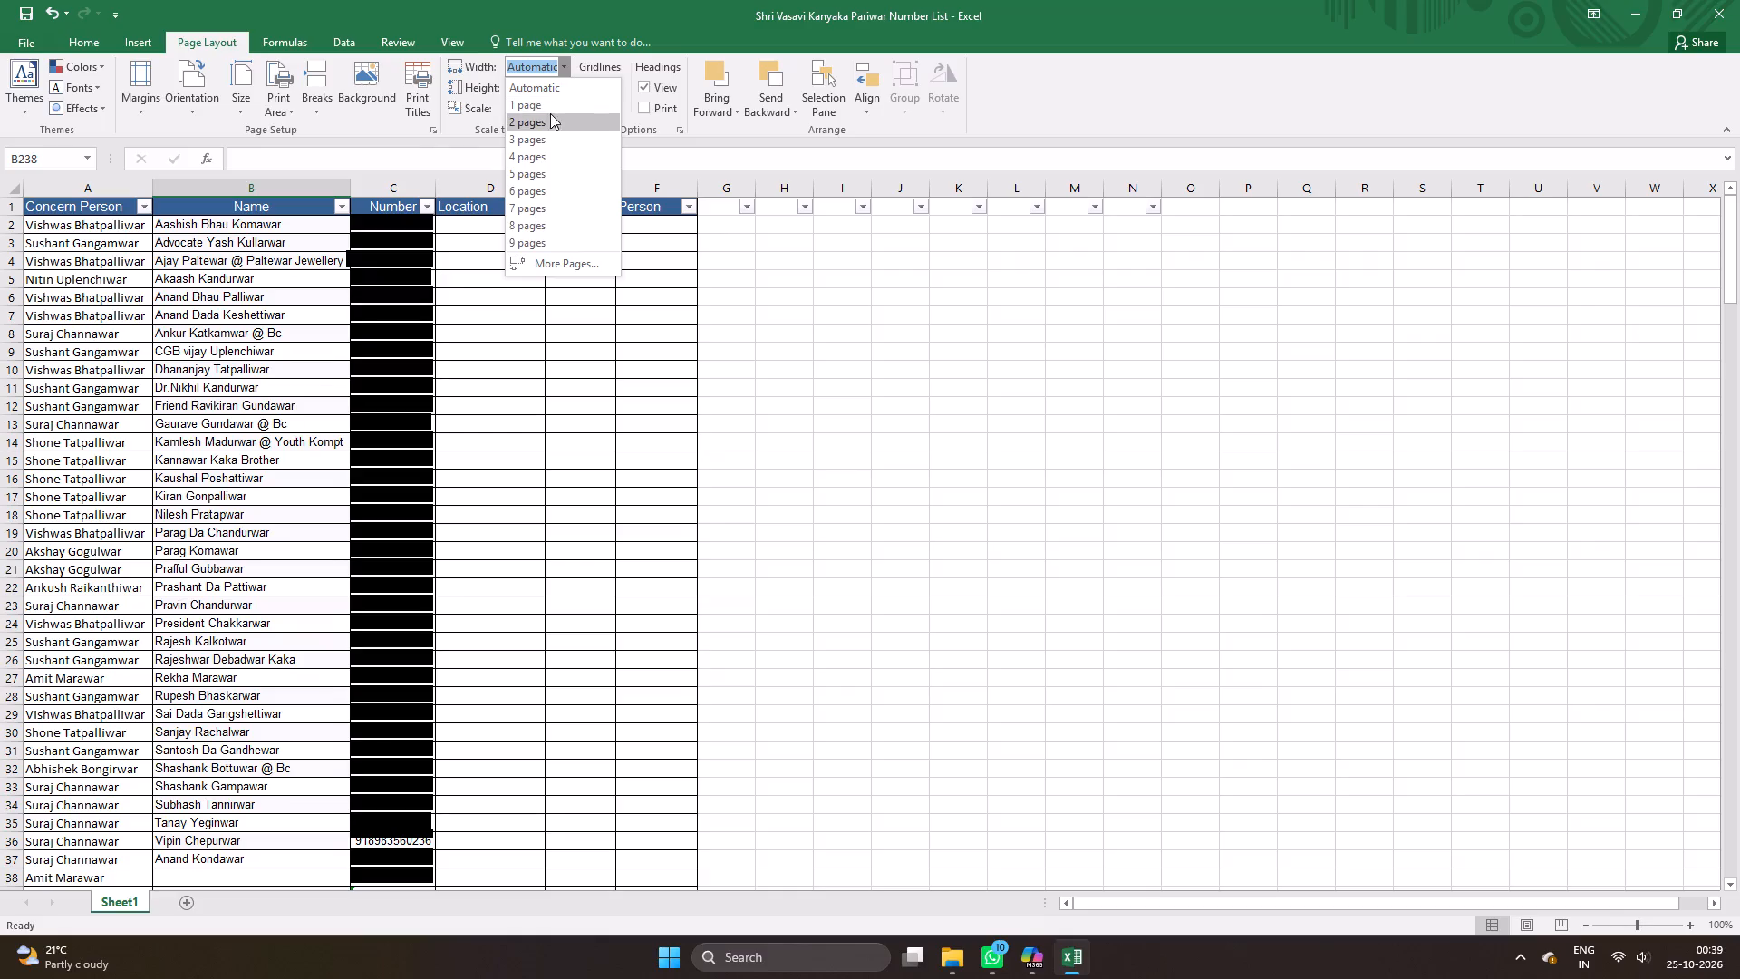
pyautogui.click(550, 108)
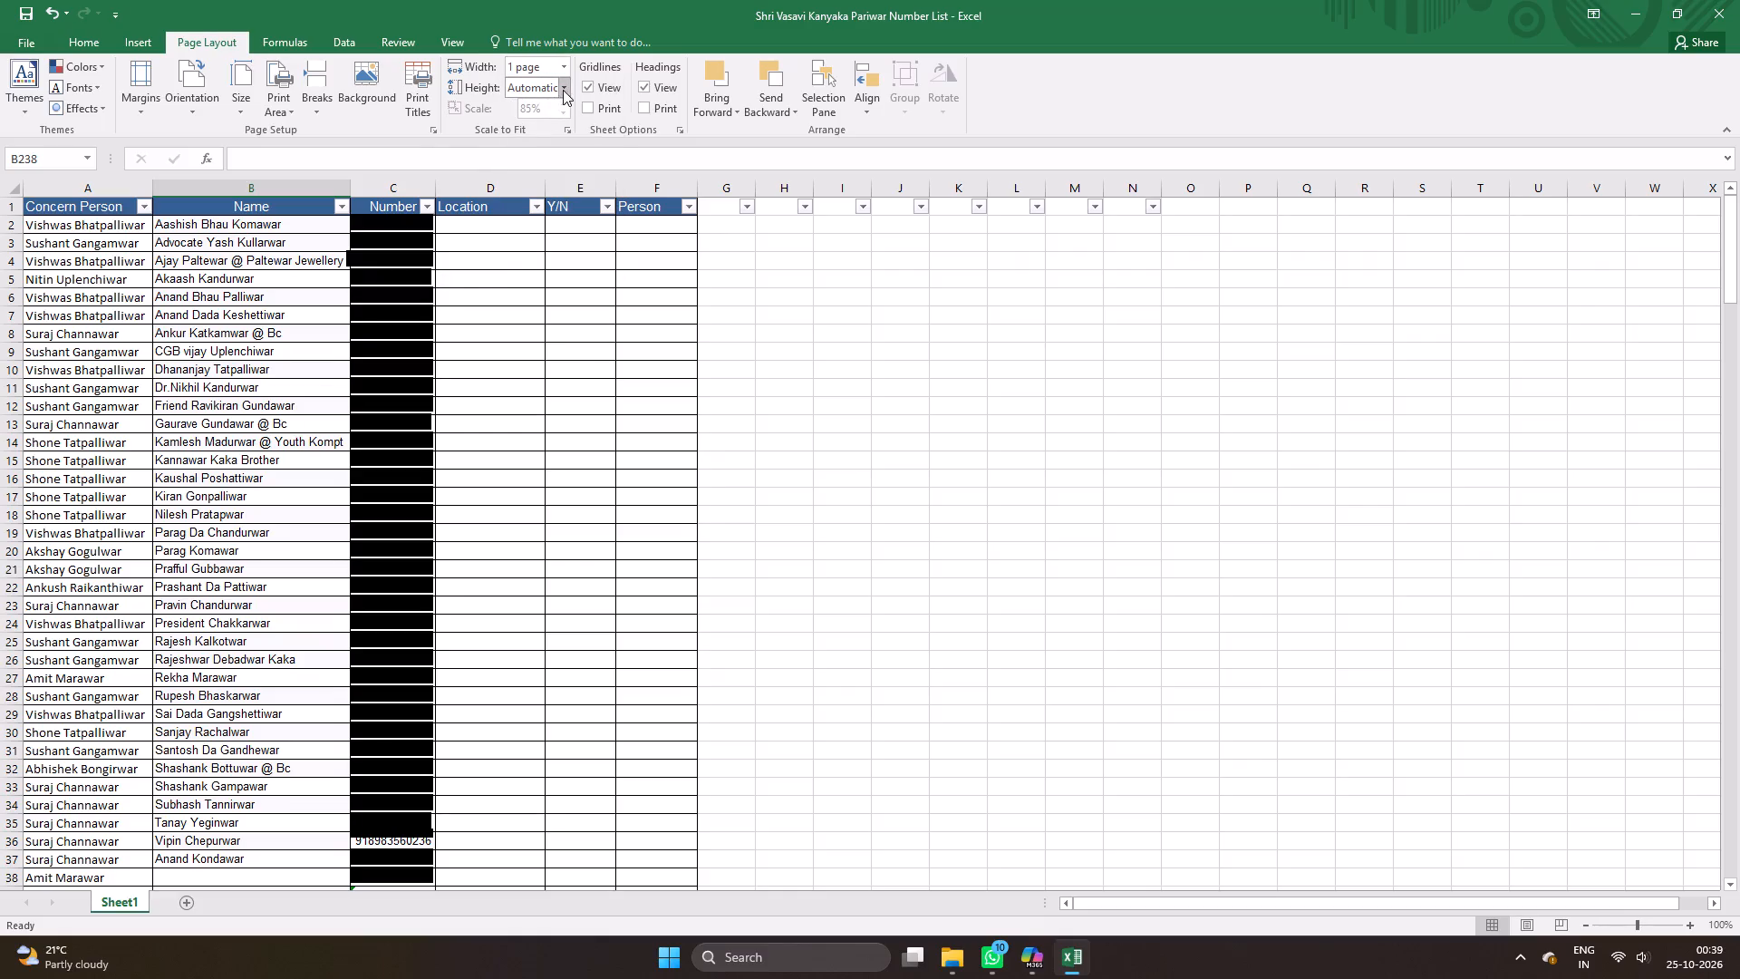
pyautogui.click(563, 90)
pyautogui.click(545, 121)
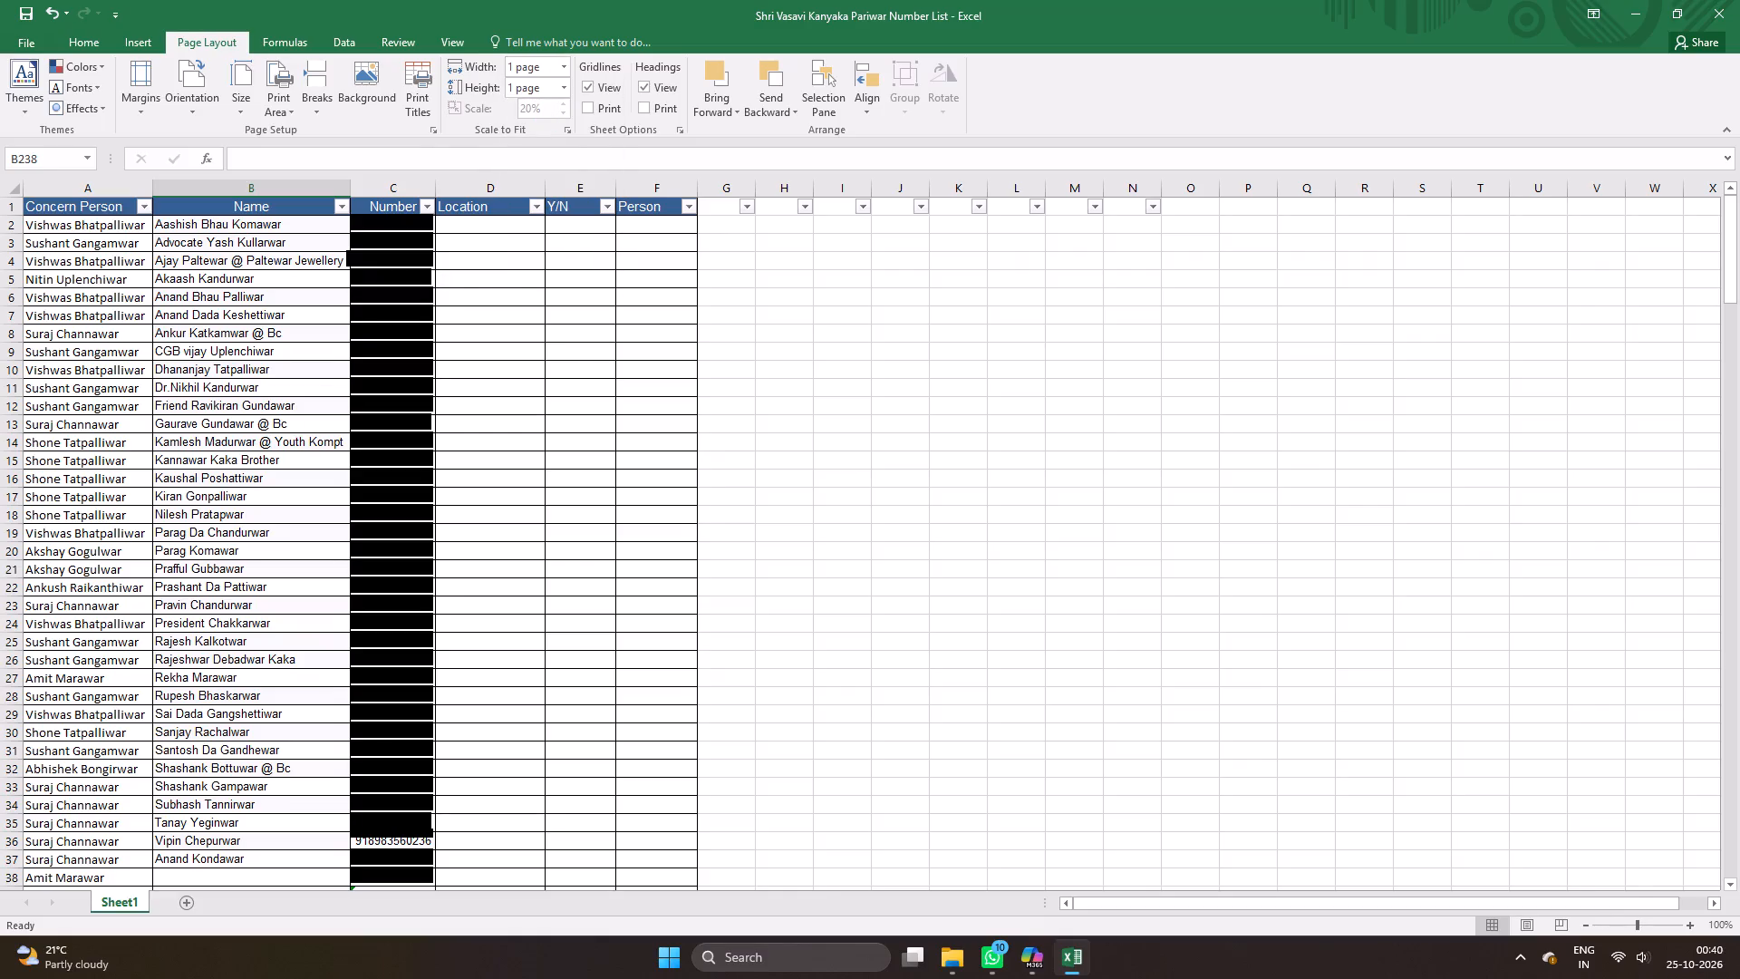
pyautogui.click(517, 311)
# Look through the contact list down to its last rows and check the sheet in the print preview.
pyautogui.scroll(-18, 517, 311)
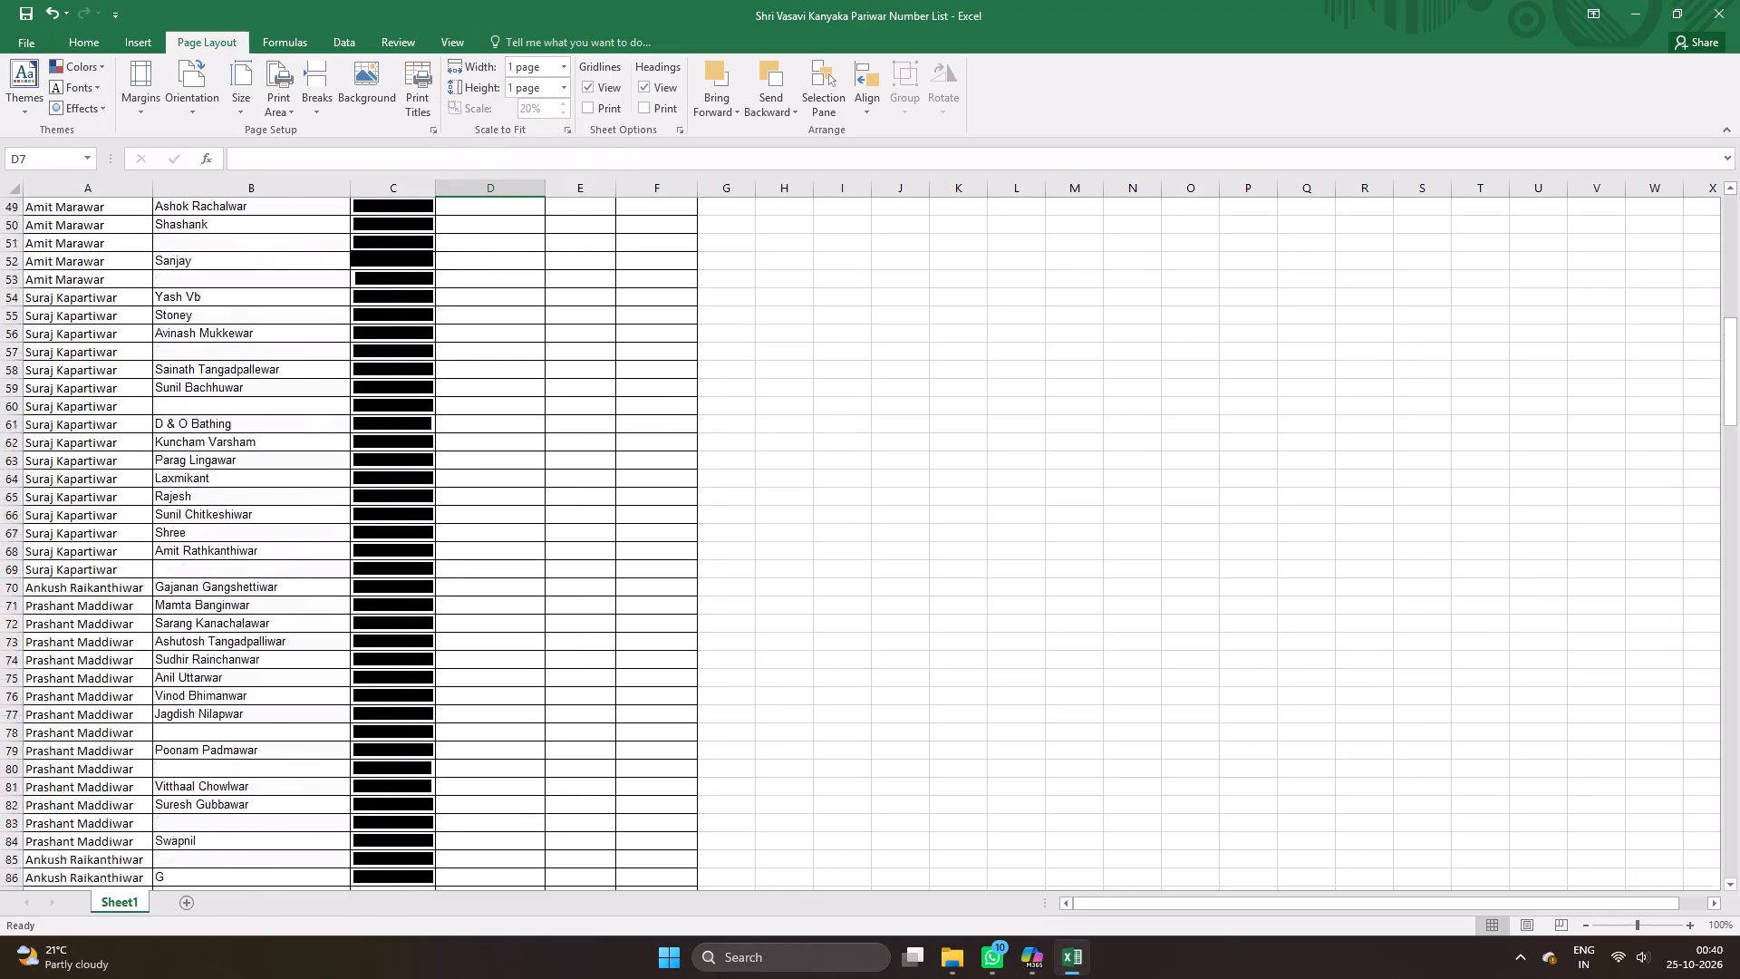
pyautogui.scroll(-20, 517, 311)
pyautogui.scroll(-9, 517, 311)
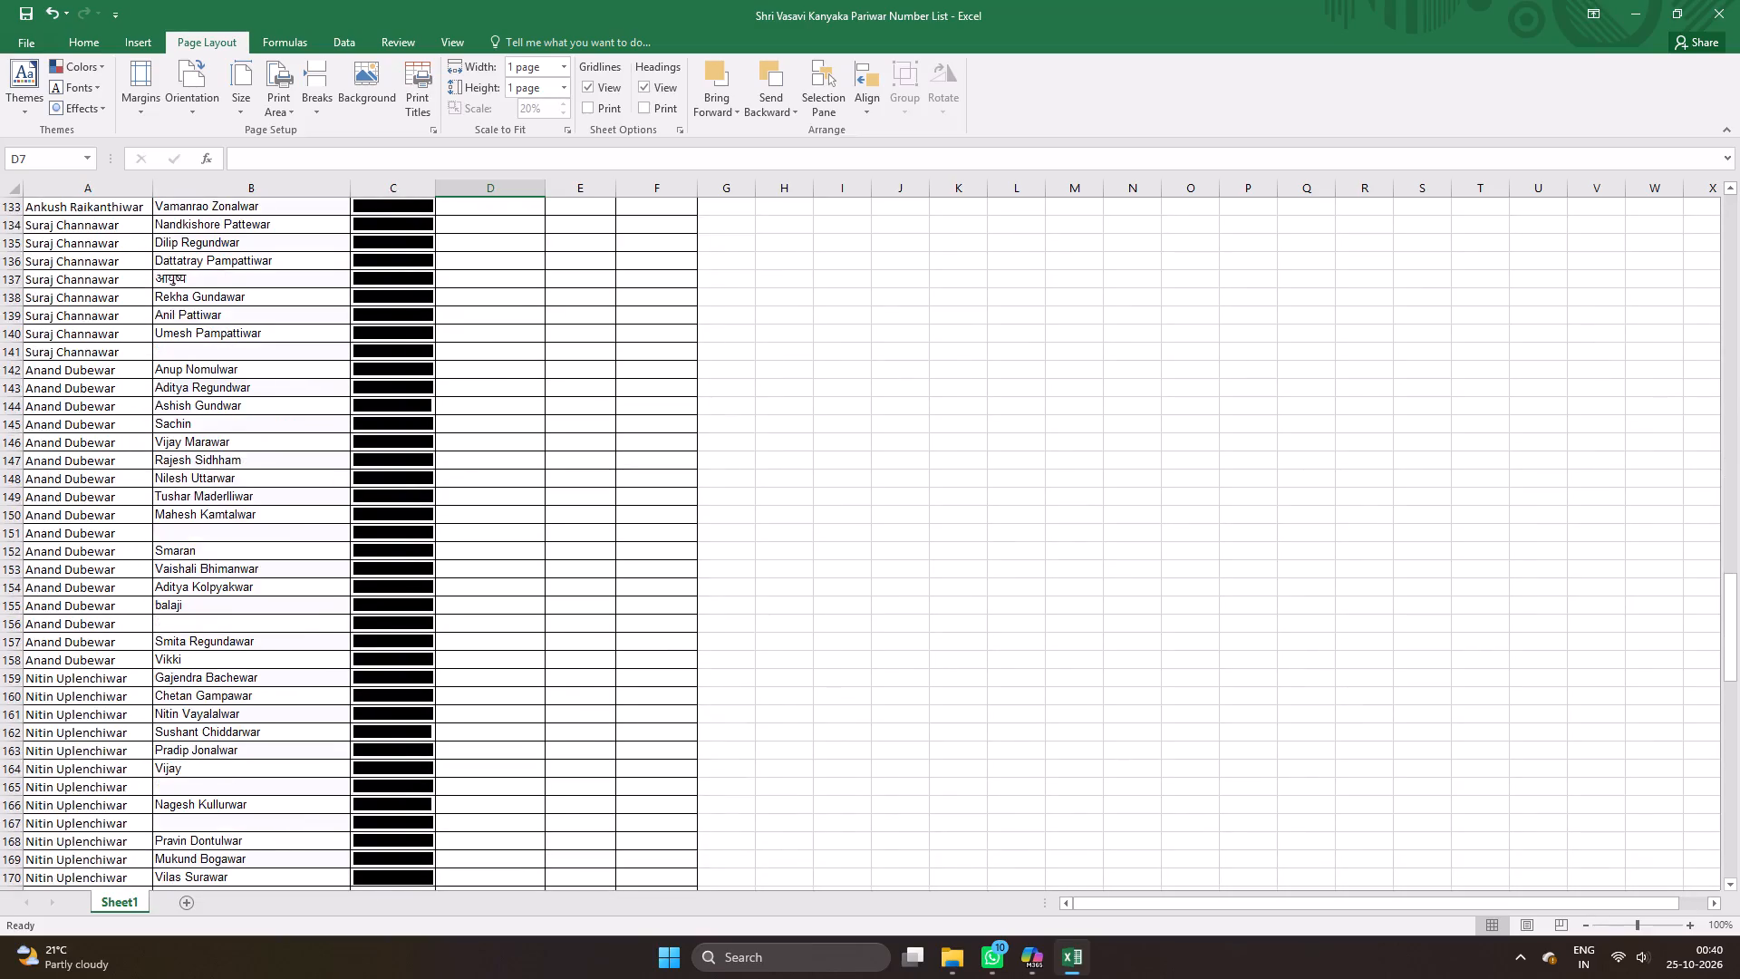
pyautogui.scroll(-17, 520, 308)
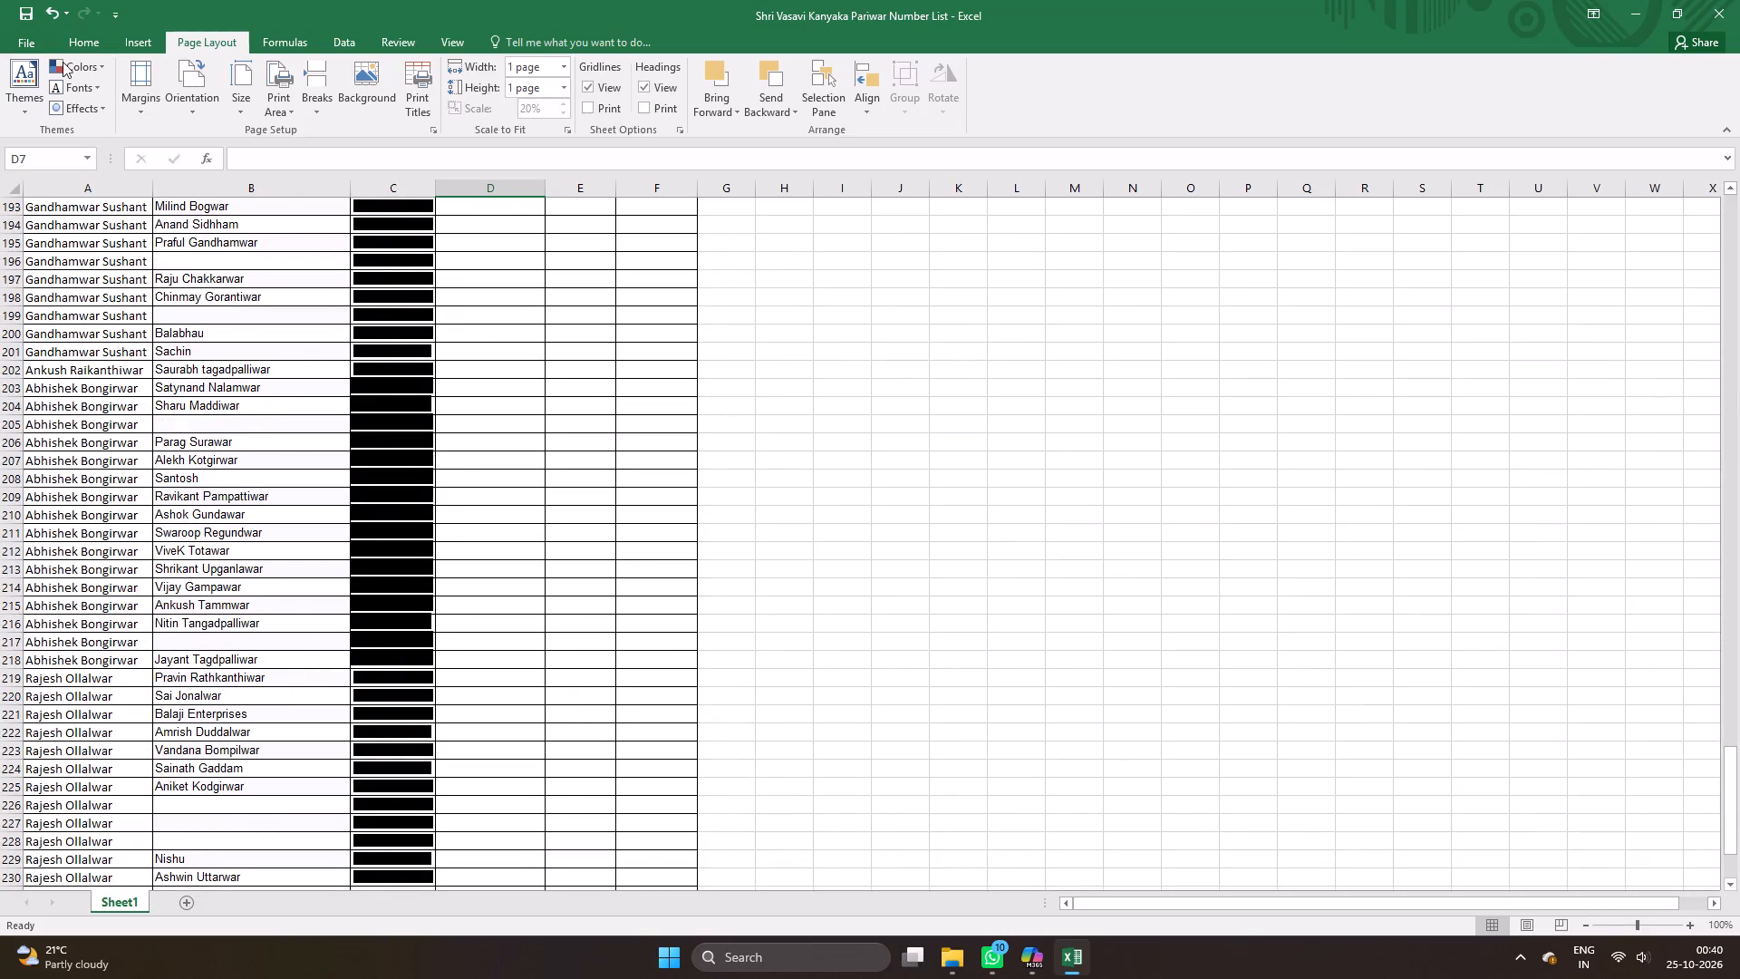
pyautogui.click(43, 46)
pyautogui.click(36, 263)
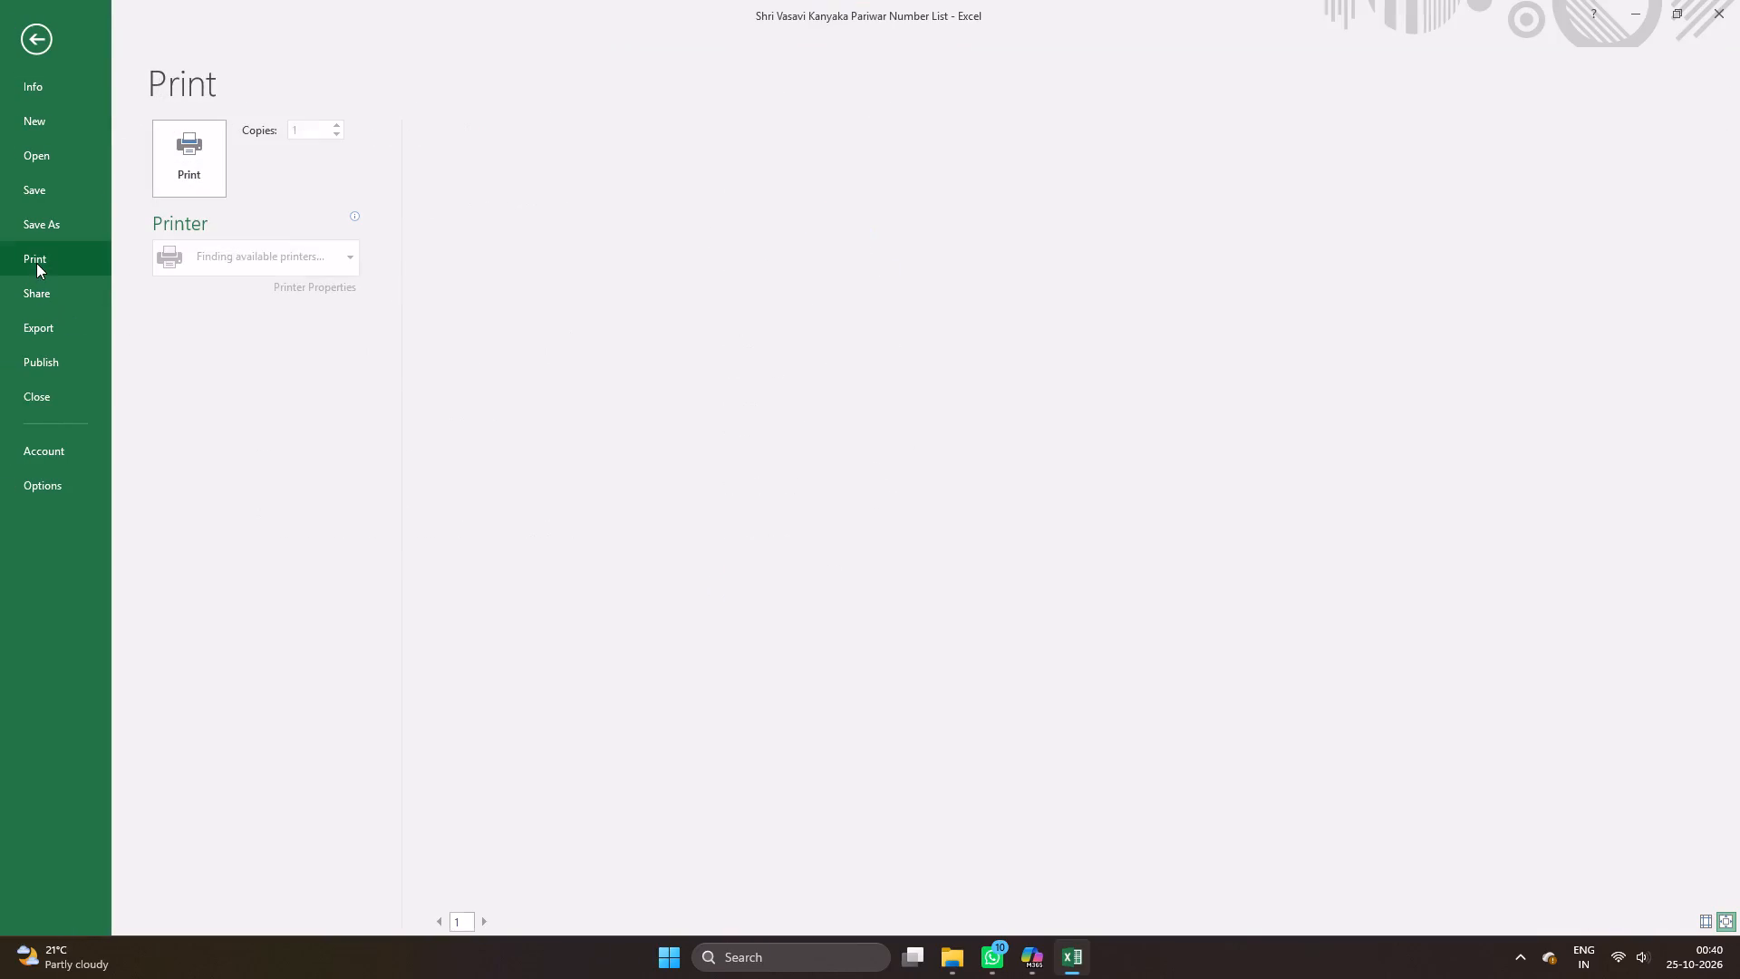
pyautogui.click(39, 52)
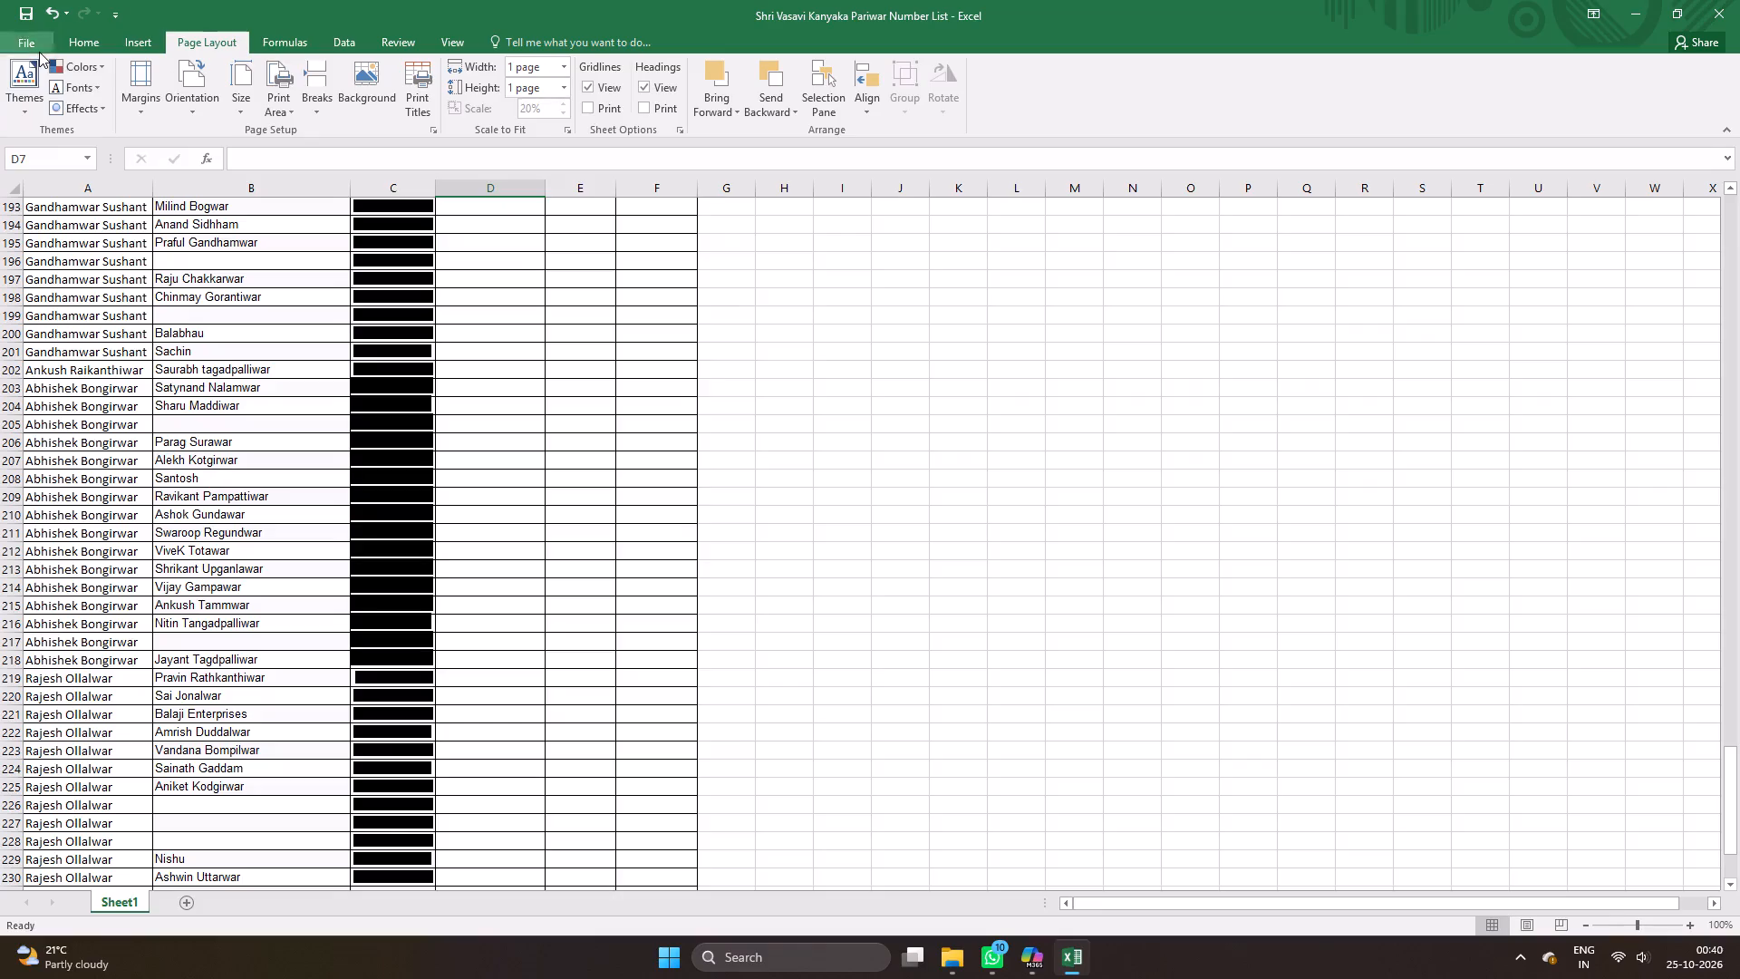
# Set both the width and height of the sheet's print scaling to Automatic.
pyautogui.click(534, 73)
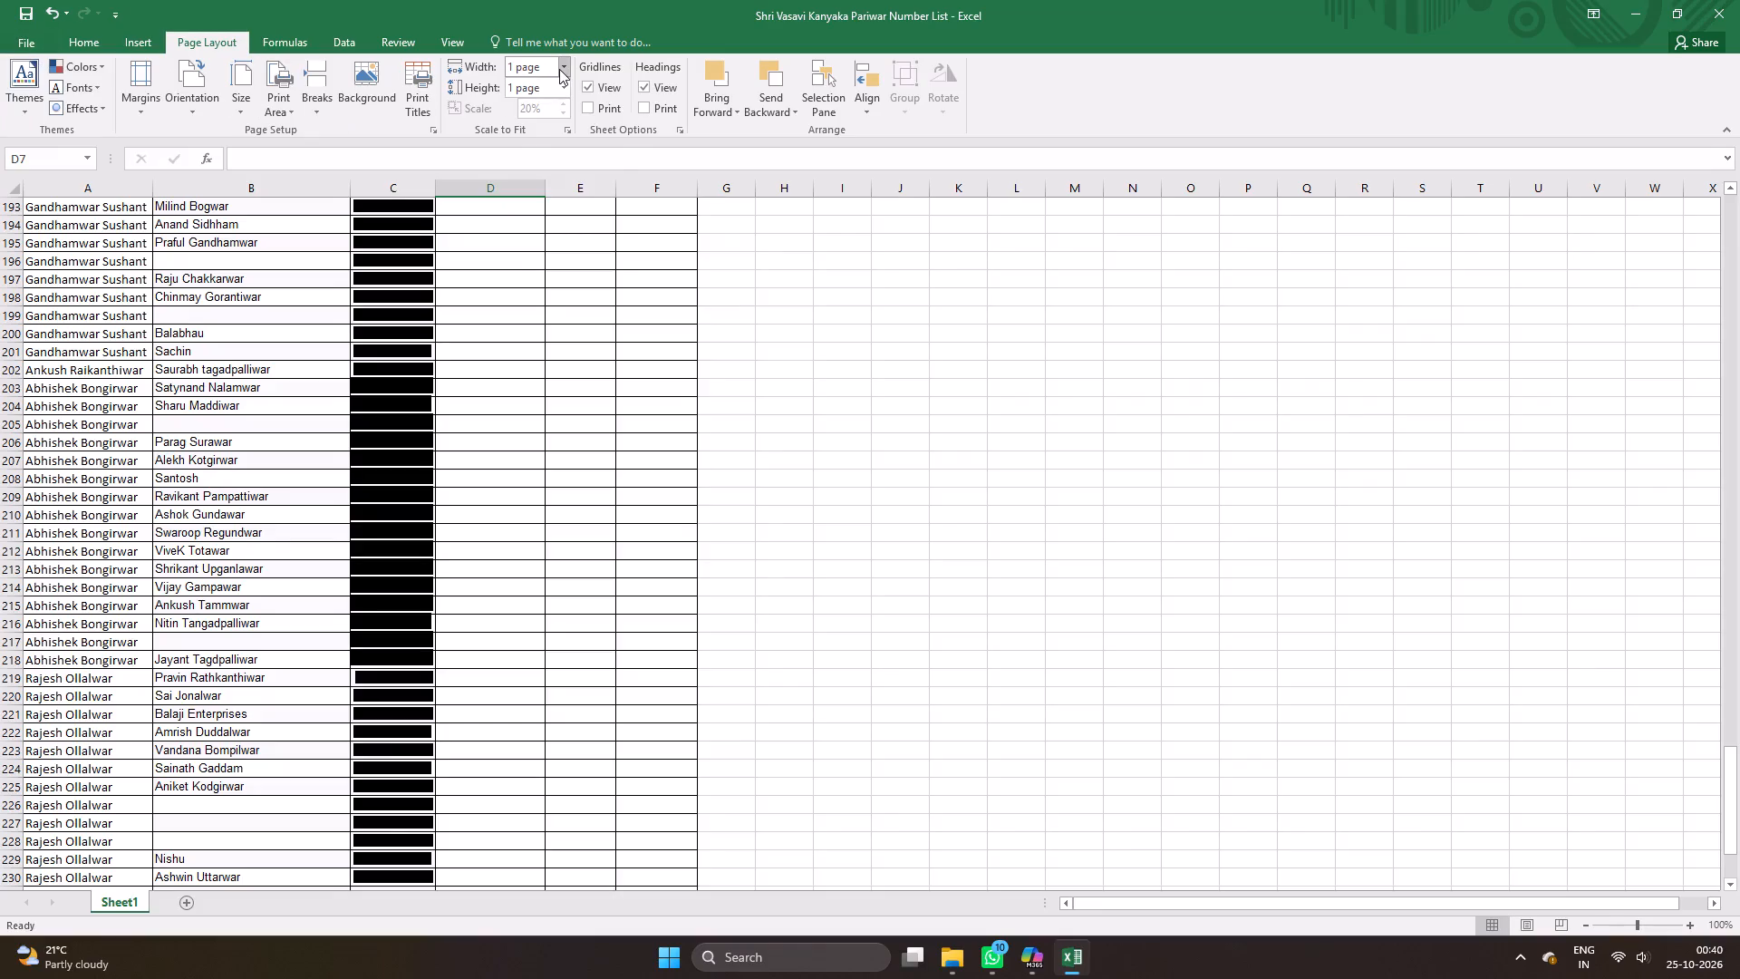
pyautogui.click(559, 69)
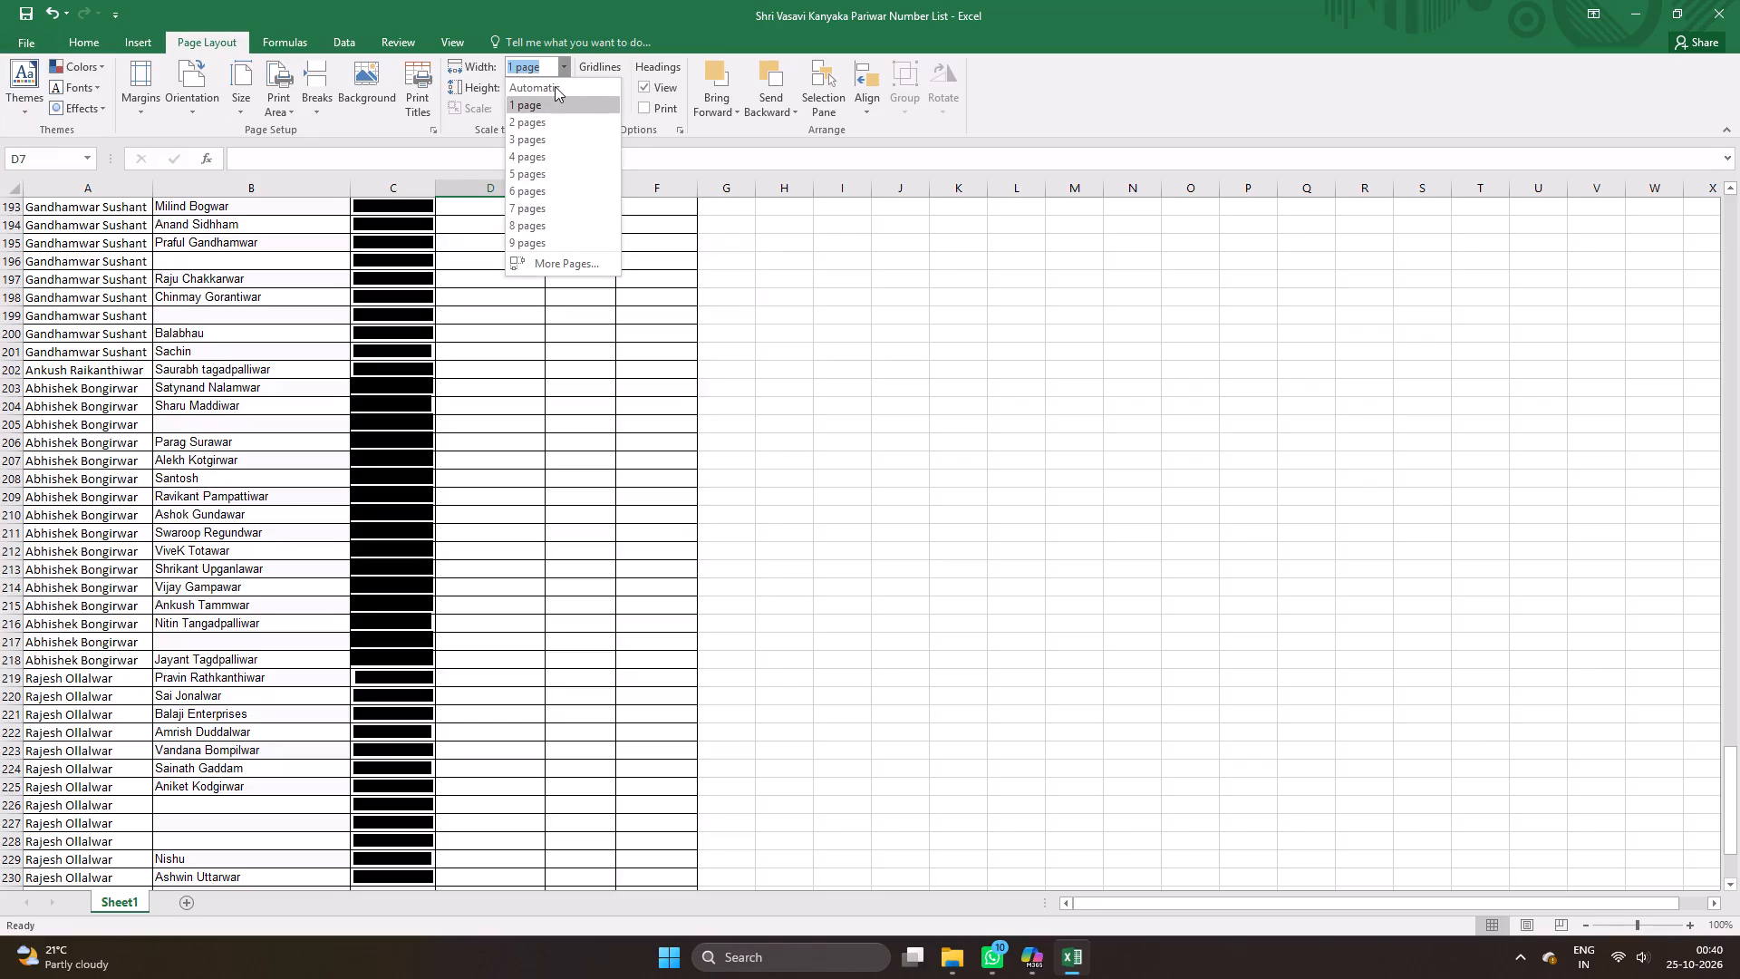
pyautogui.click(555, 84)
pyautogui.click(558, 86)
pyautogui.click(540, 102)
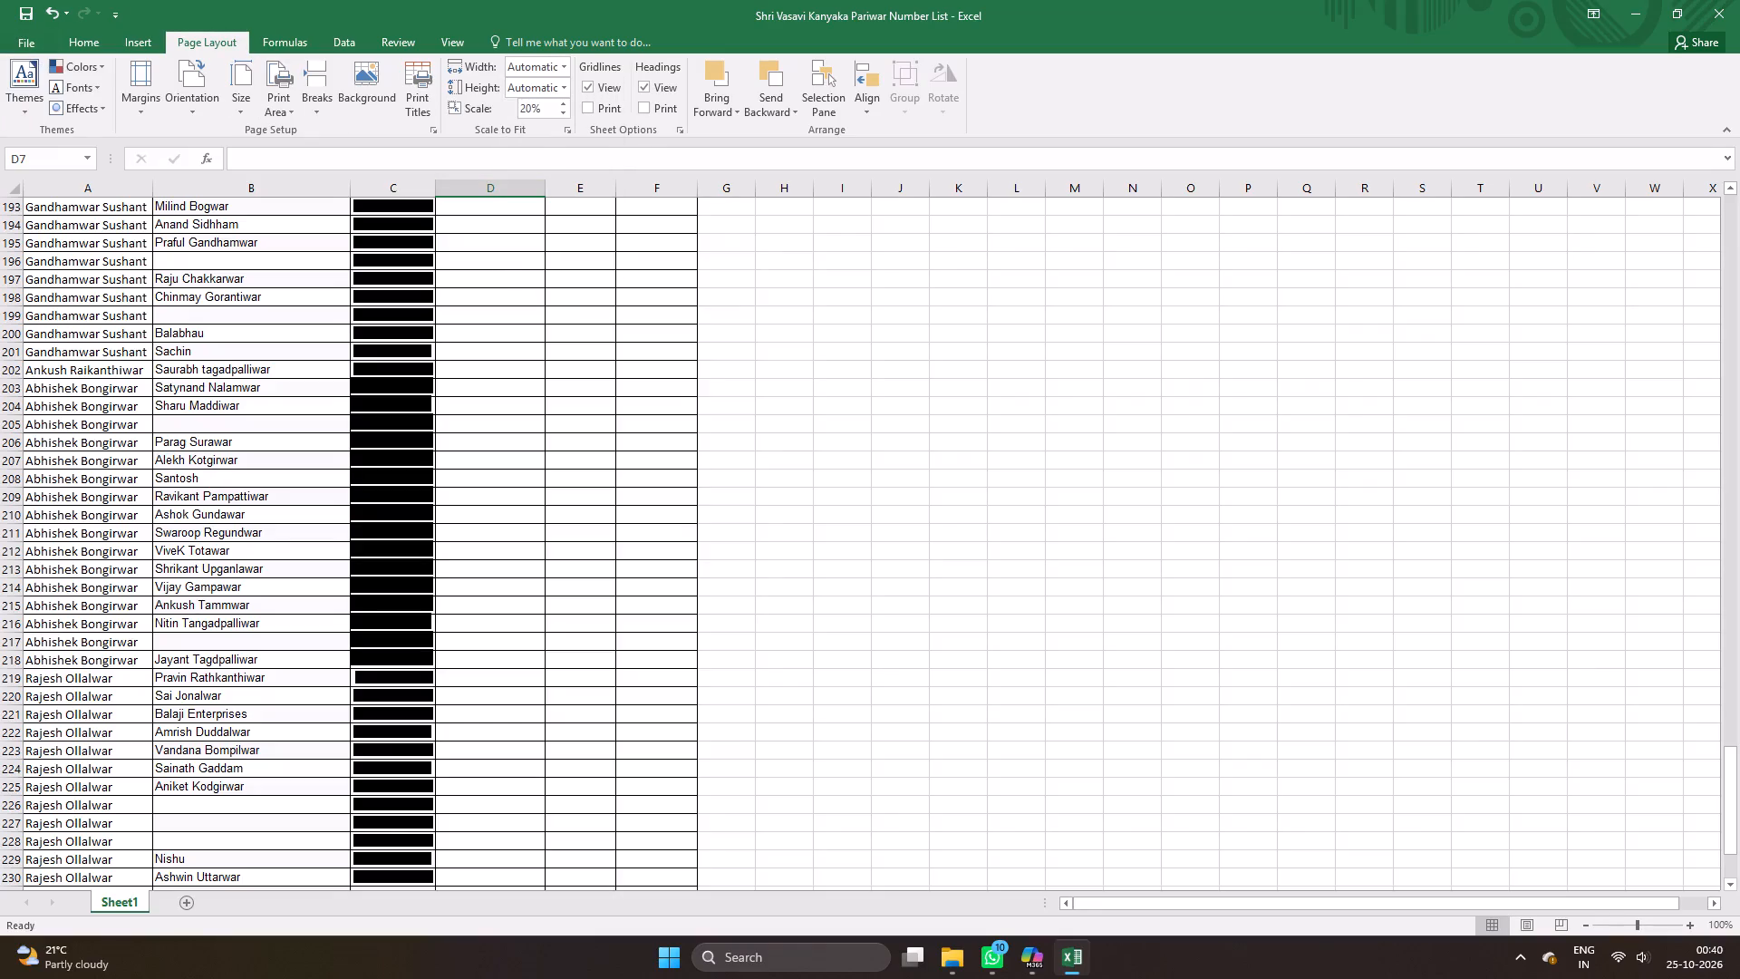
# Save the workbook with the automatic width and height print scaling.
pyautogui.click(304, 307)
pyautogui.scroll(11, 242, 352)
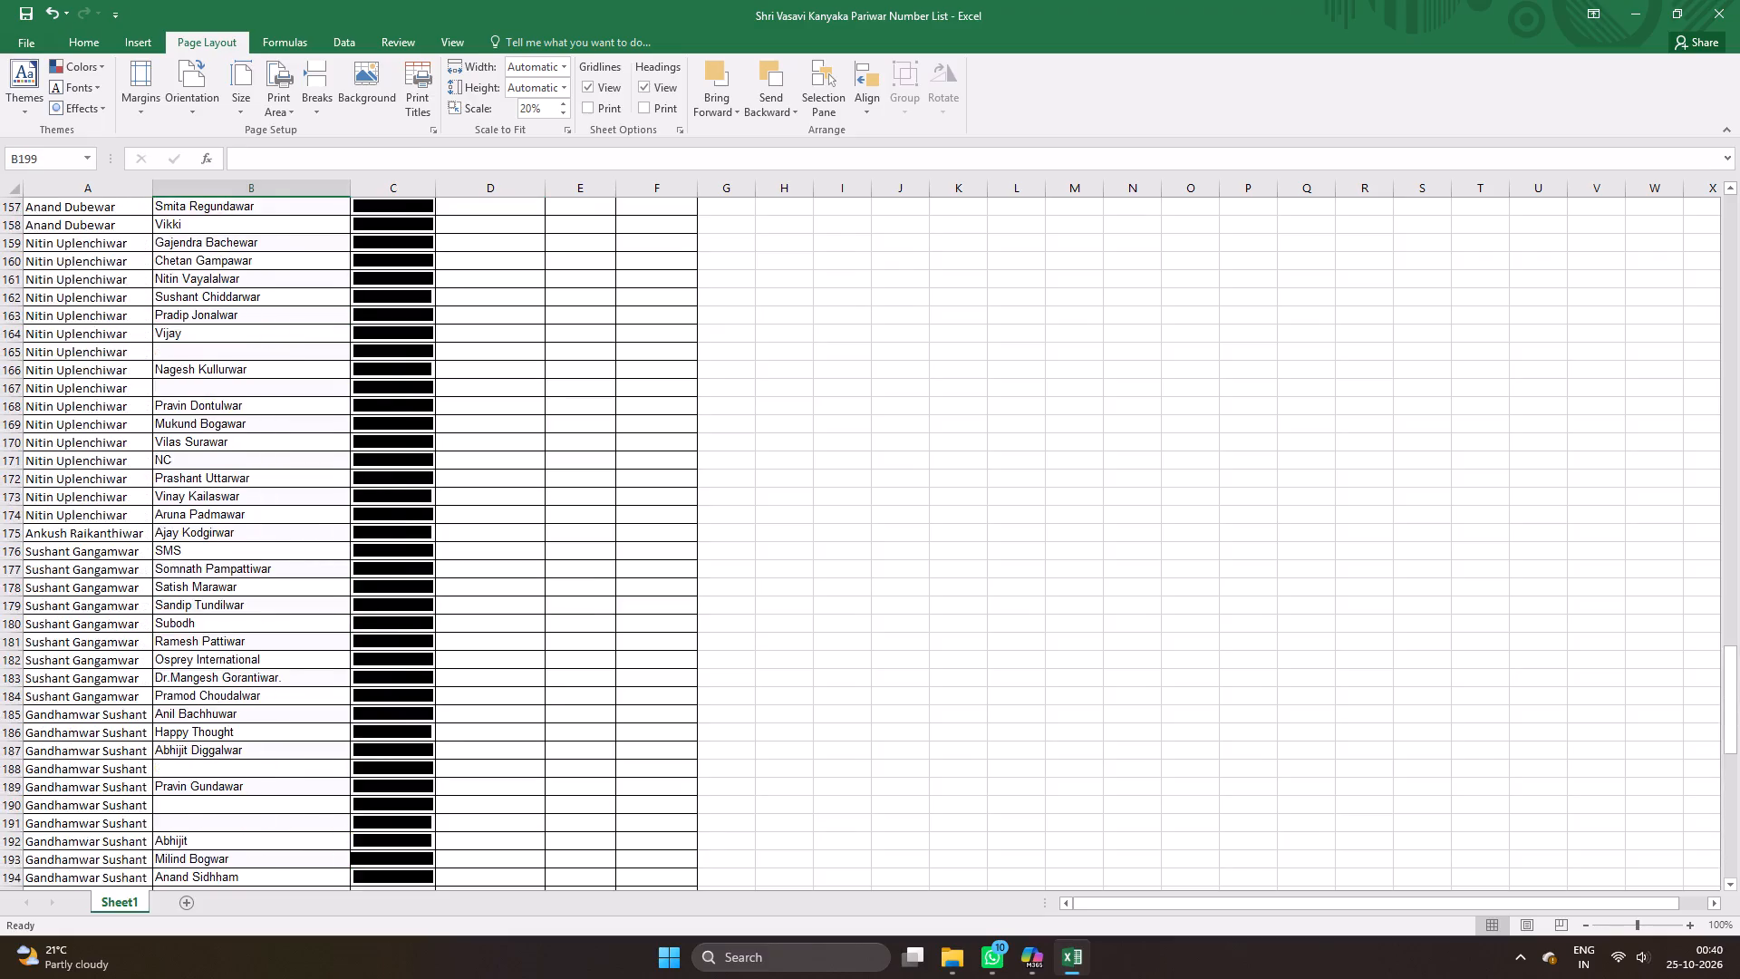
pyautogui.scroll(9, 242, 351)
pyautogui.click(26, 15)
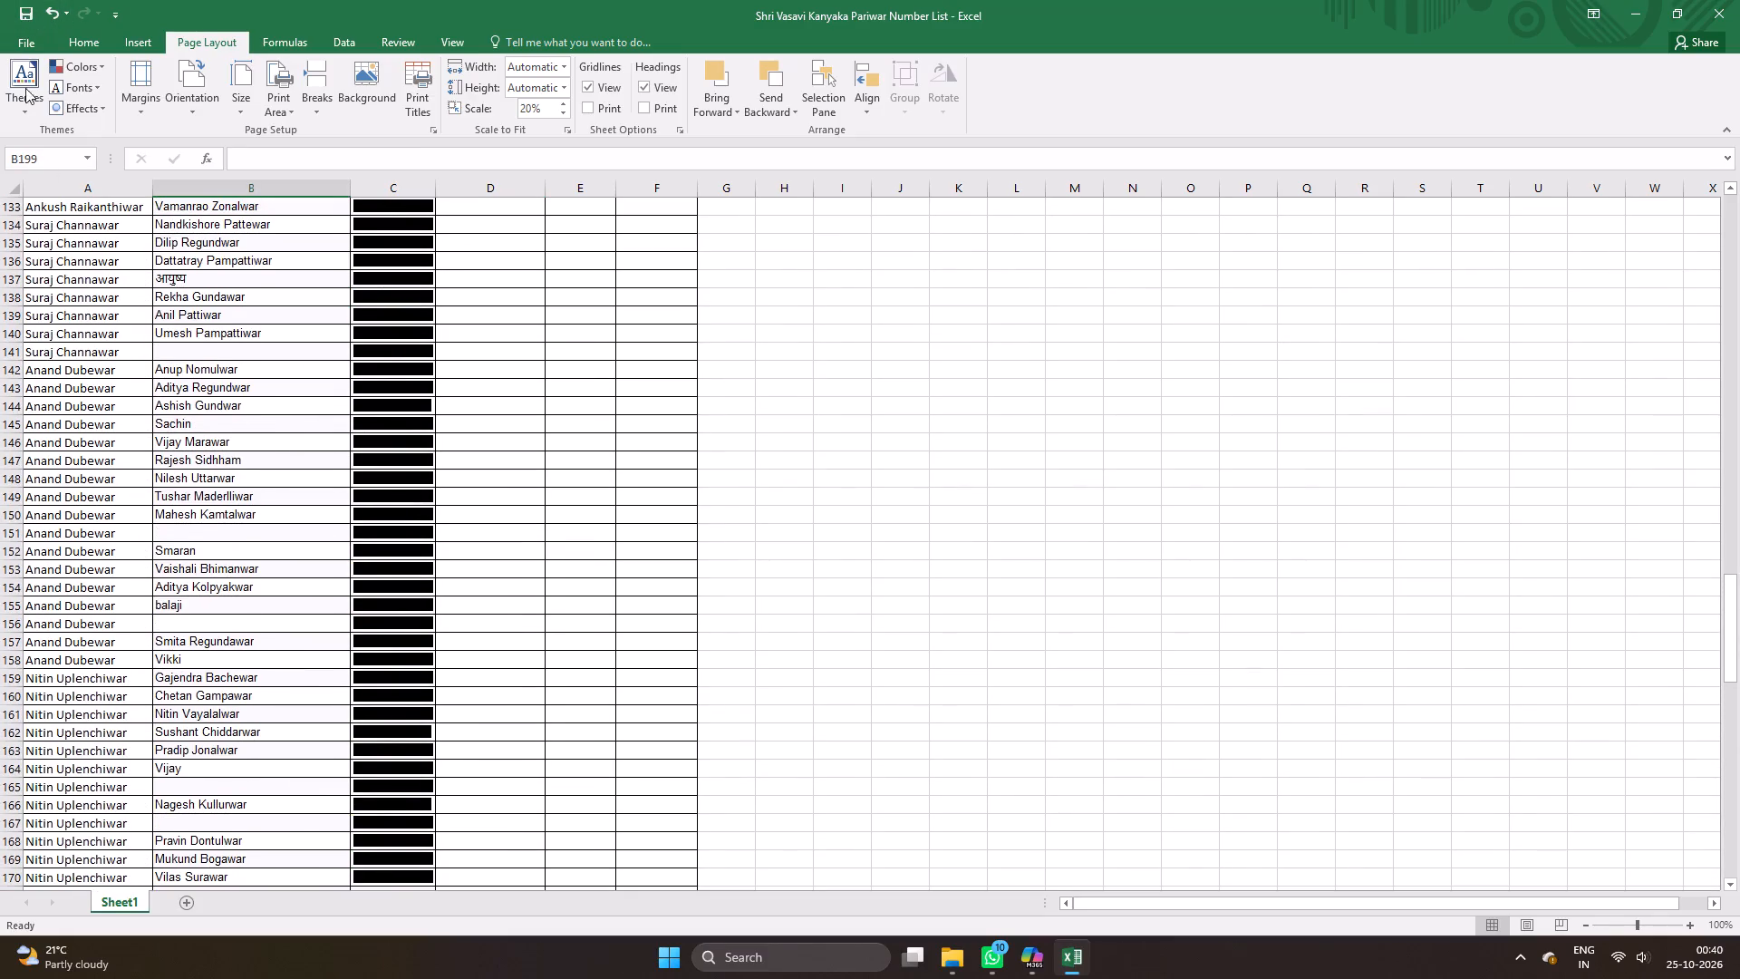
# Check the sheet's page layout in the print preview and return to the beginning of the contact list.
pyautogui.click(25, 44)
pyautogui.click(49, 264)
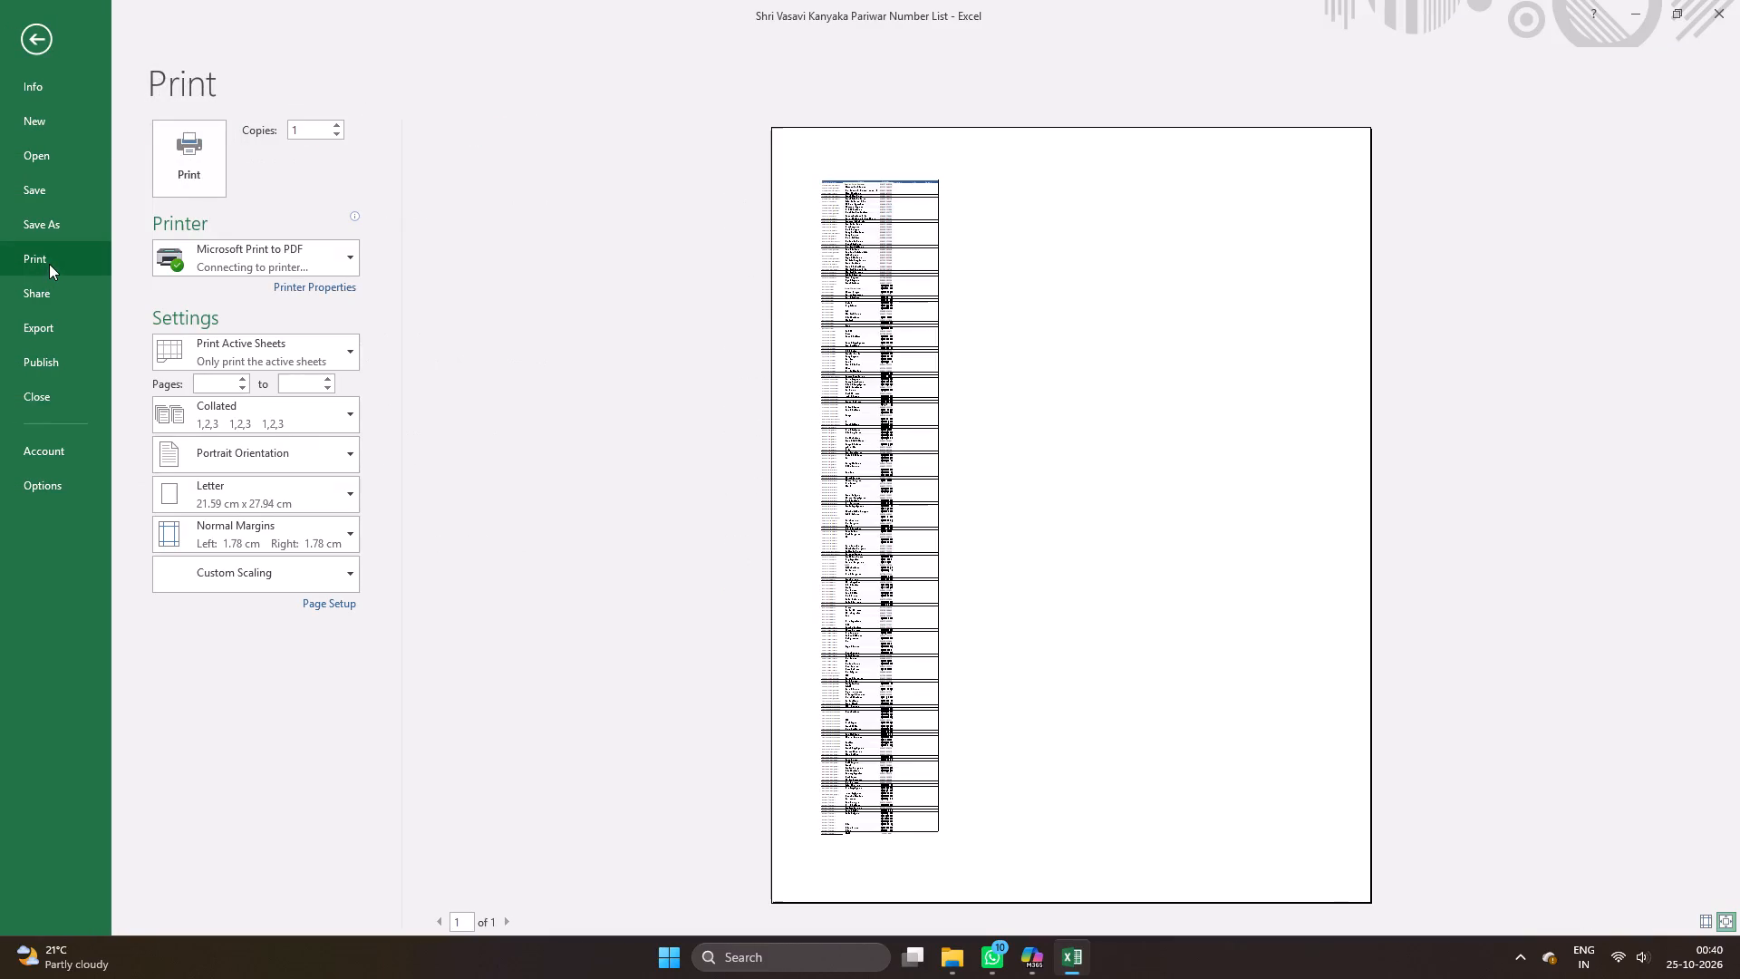
pyautogui.click(43, 44)
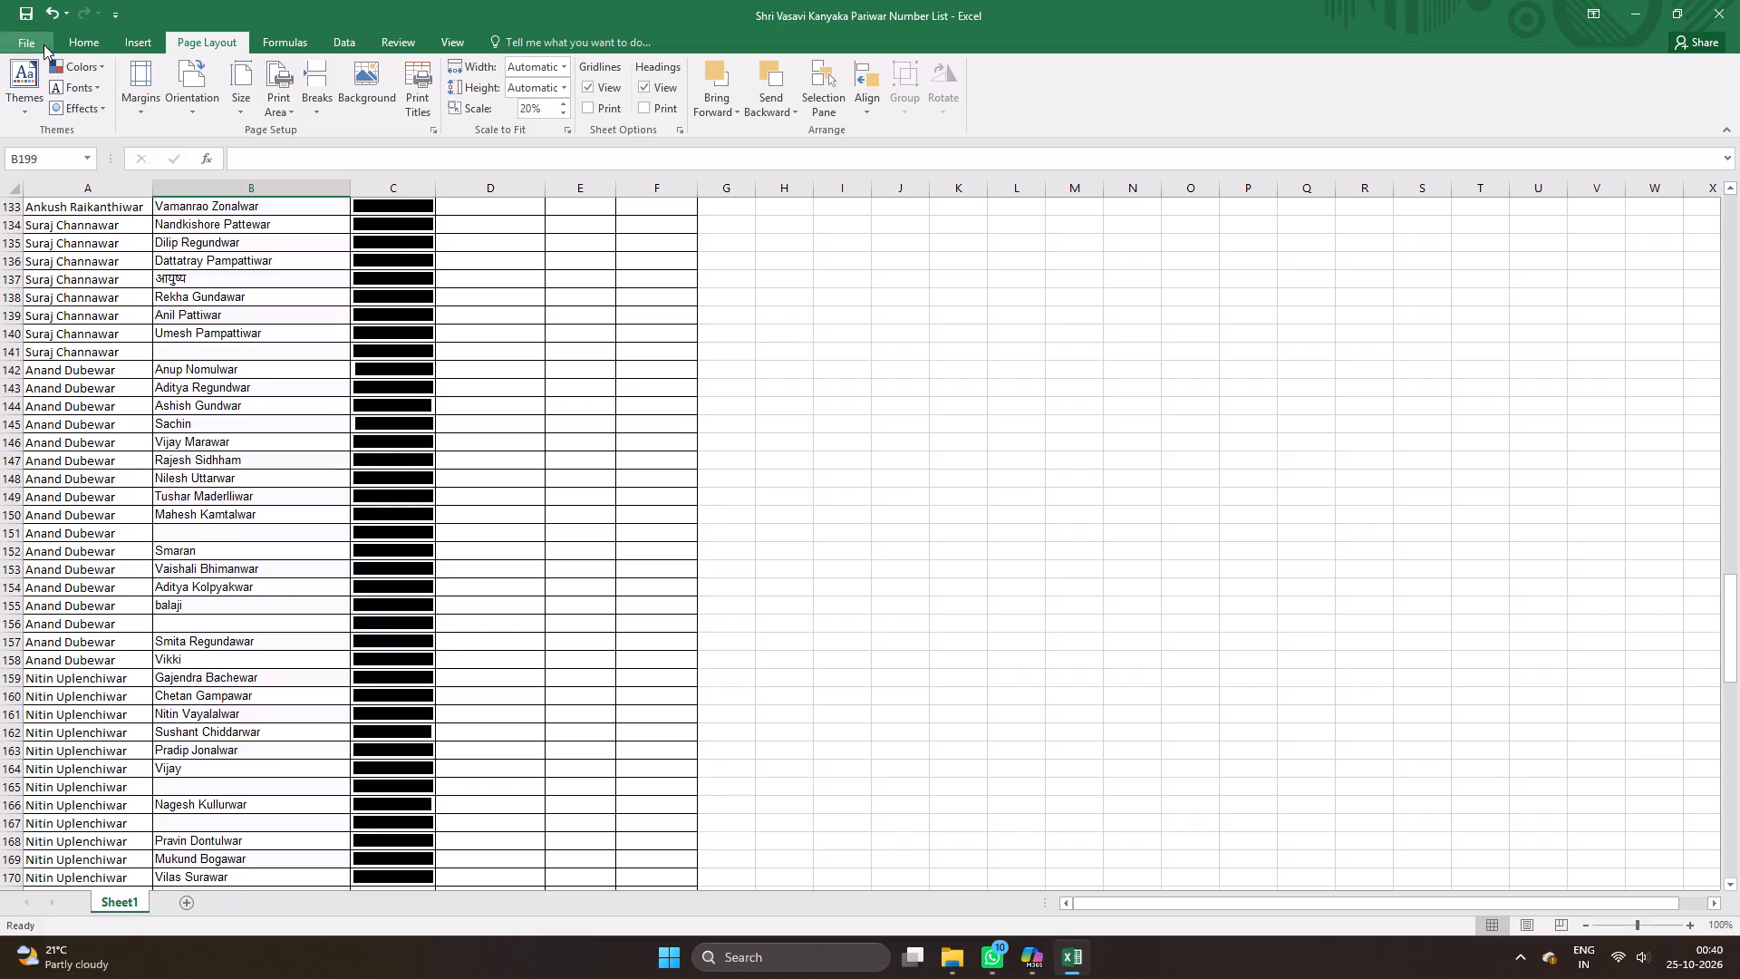
pyautogui.click(227, 300)
pyautogui.scroll(20, 227, 300)
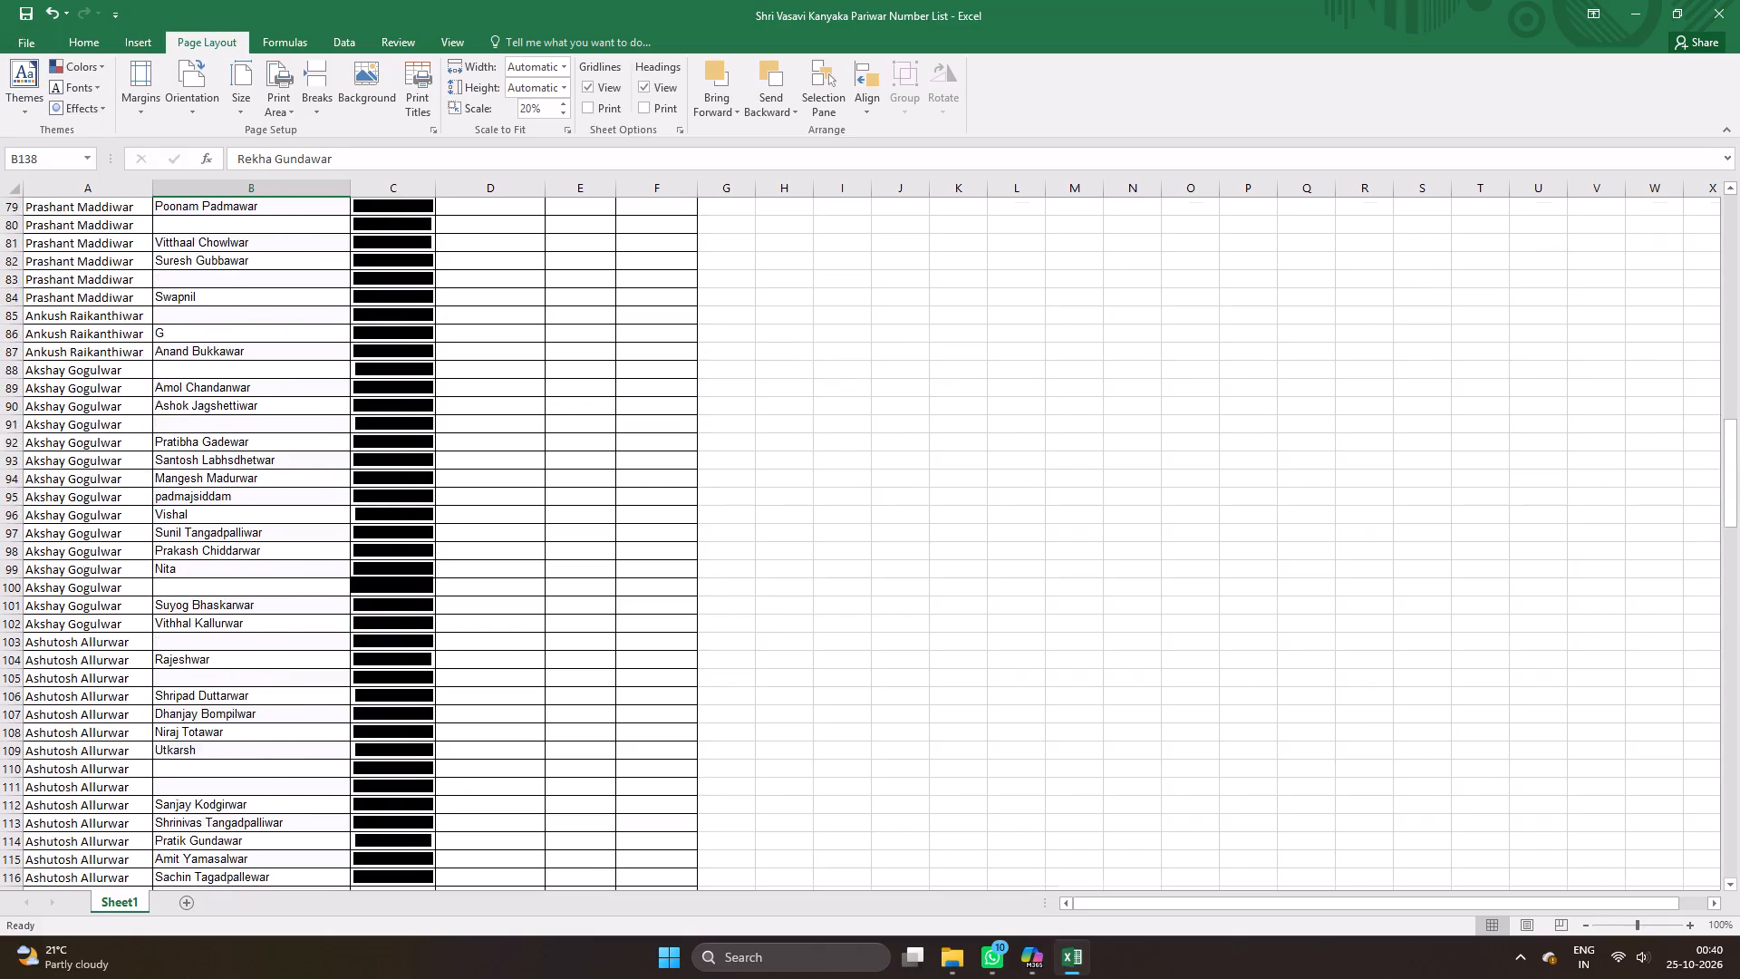
pyautogui.scroll(20, 227, 301)
pyautogui.scroll(16, 227, 301)
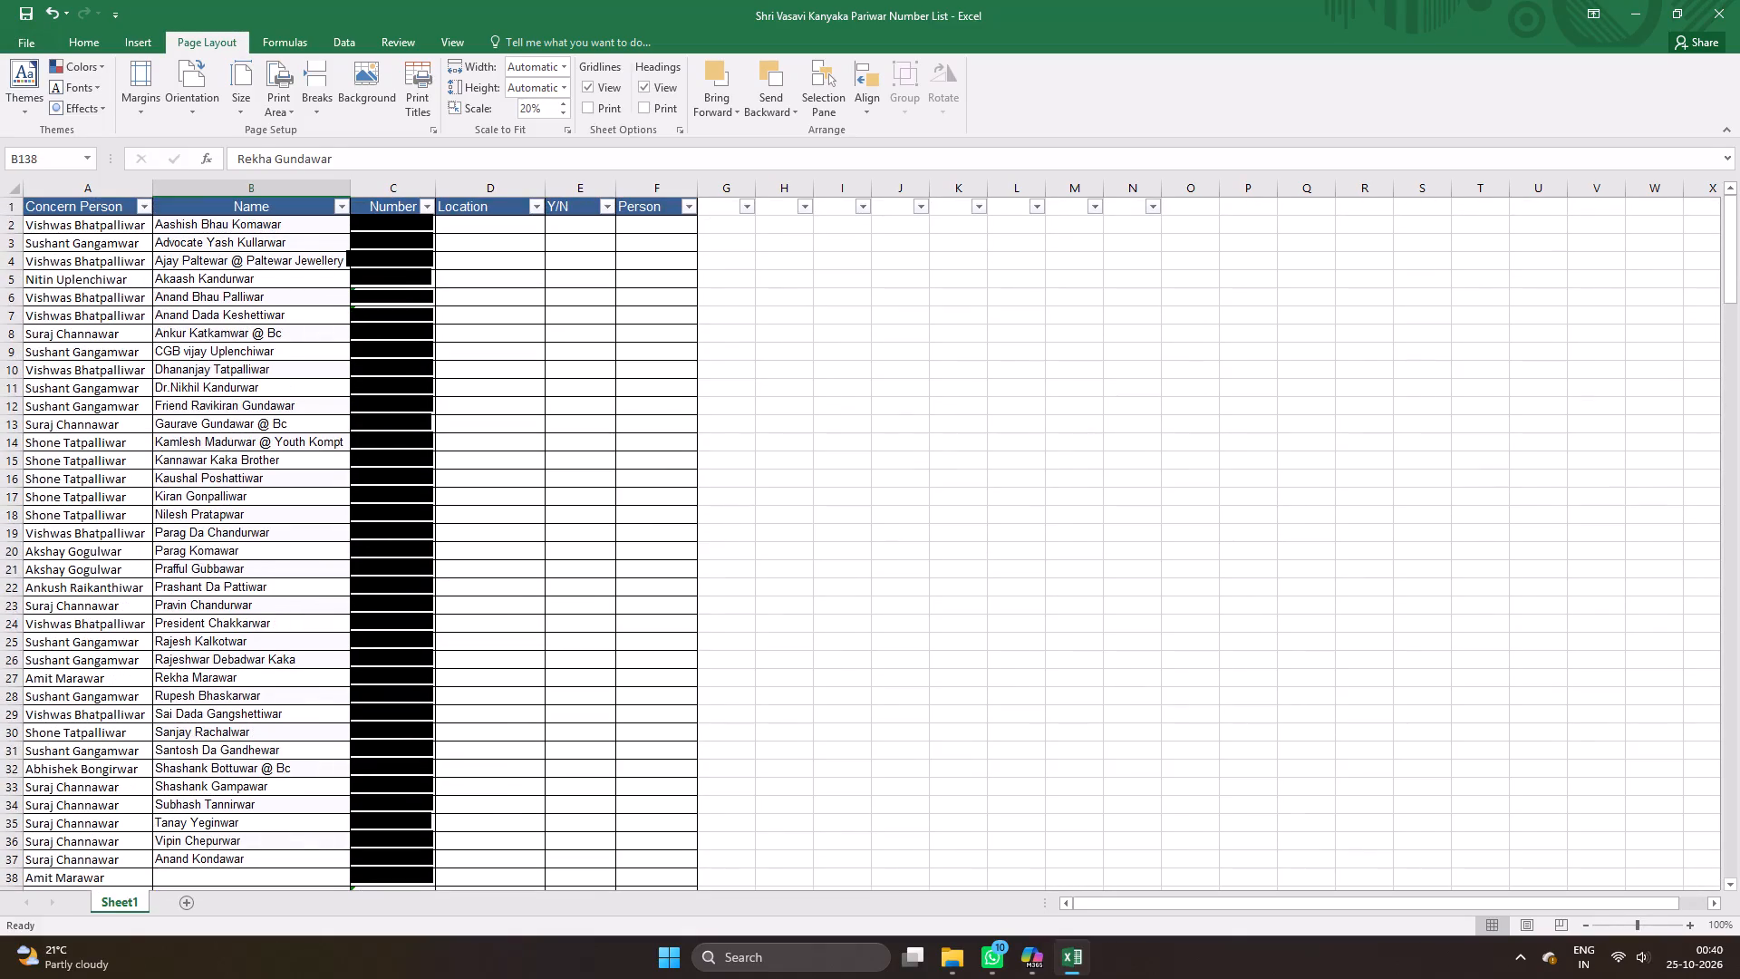
# Set the sheet's print scale to 100%, keeping the width and height scaling on Automatic.
pyautogui.scroll(7, 229, 299)
pyautogui.click(382, 302)
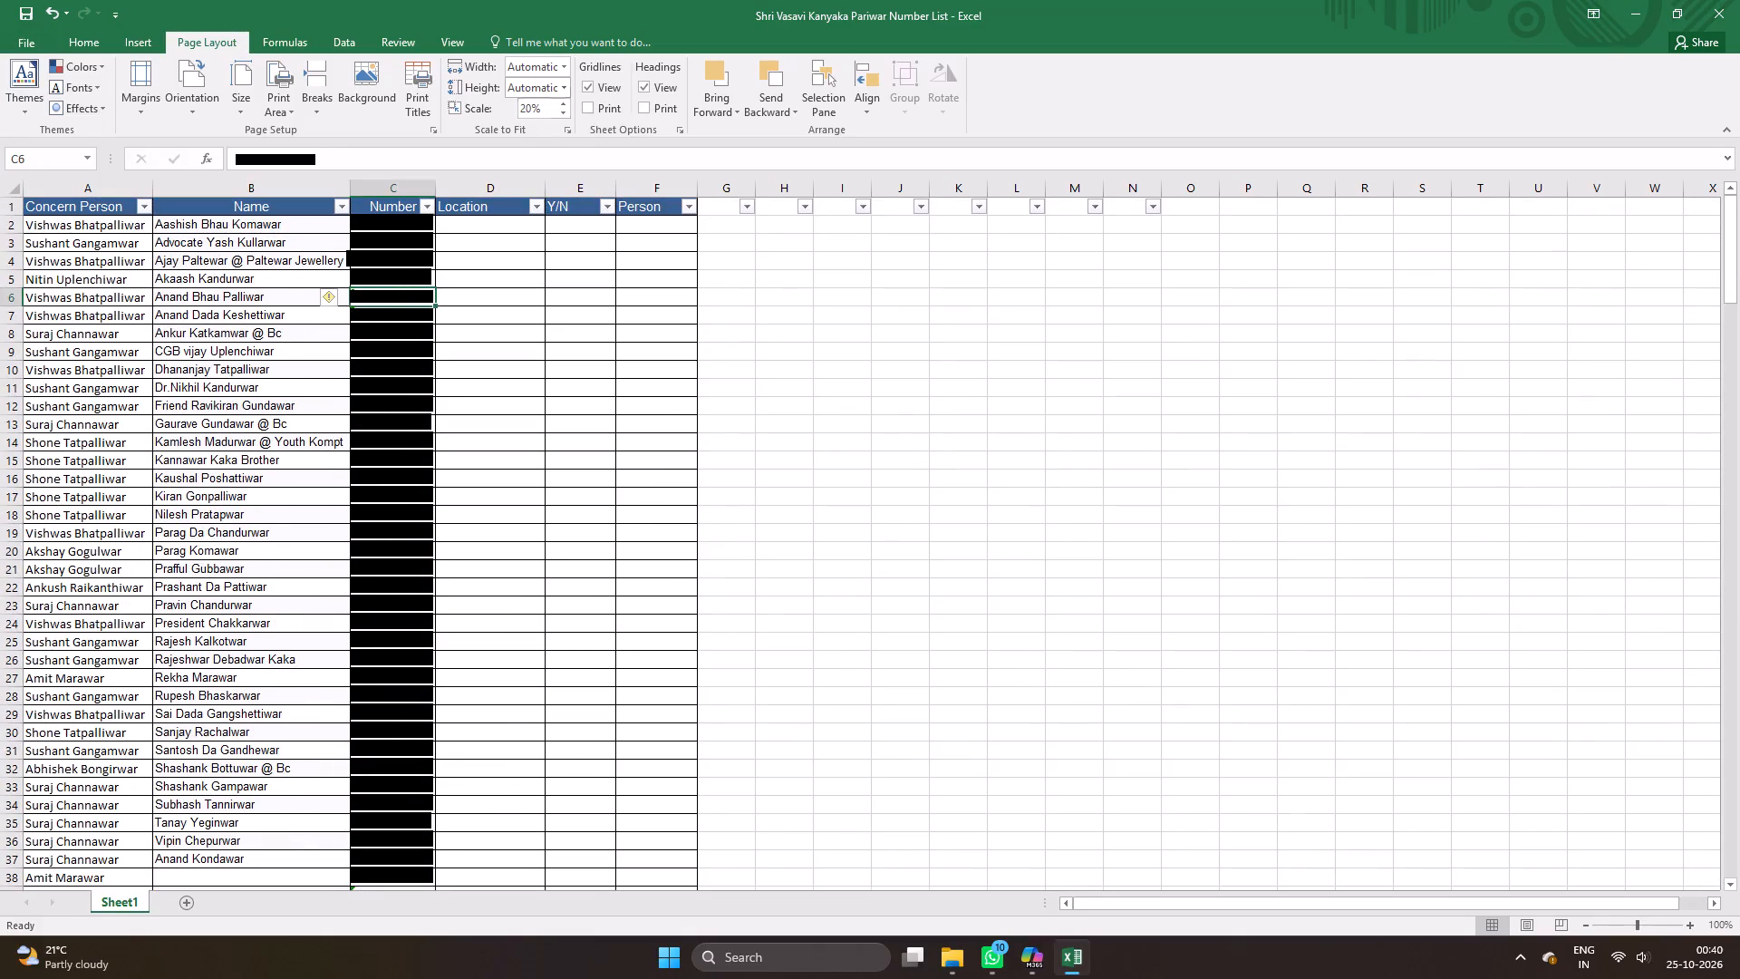
pyautogui.tripleClick(560, 107)
pyautogui.tripleClick(560, 107)
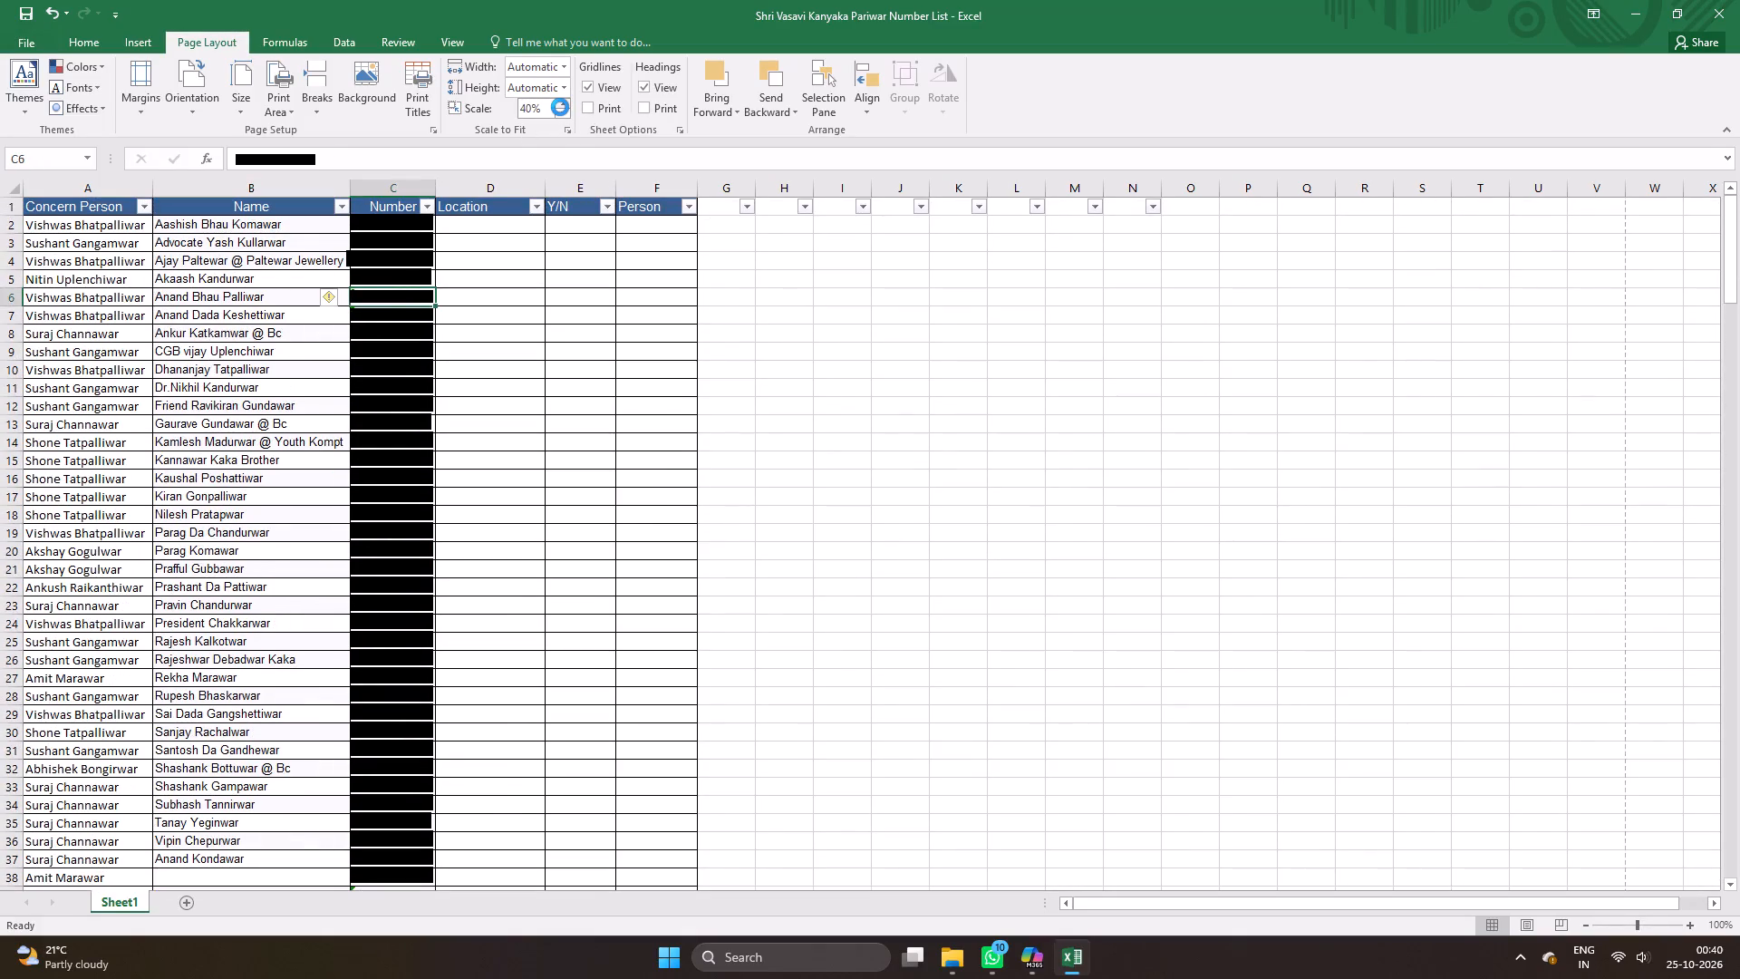
pyautogui.tripleClick(560, 107)
pyautogui.tripleClick(560, 107)
pyautogui.tripleClick(560, 107)
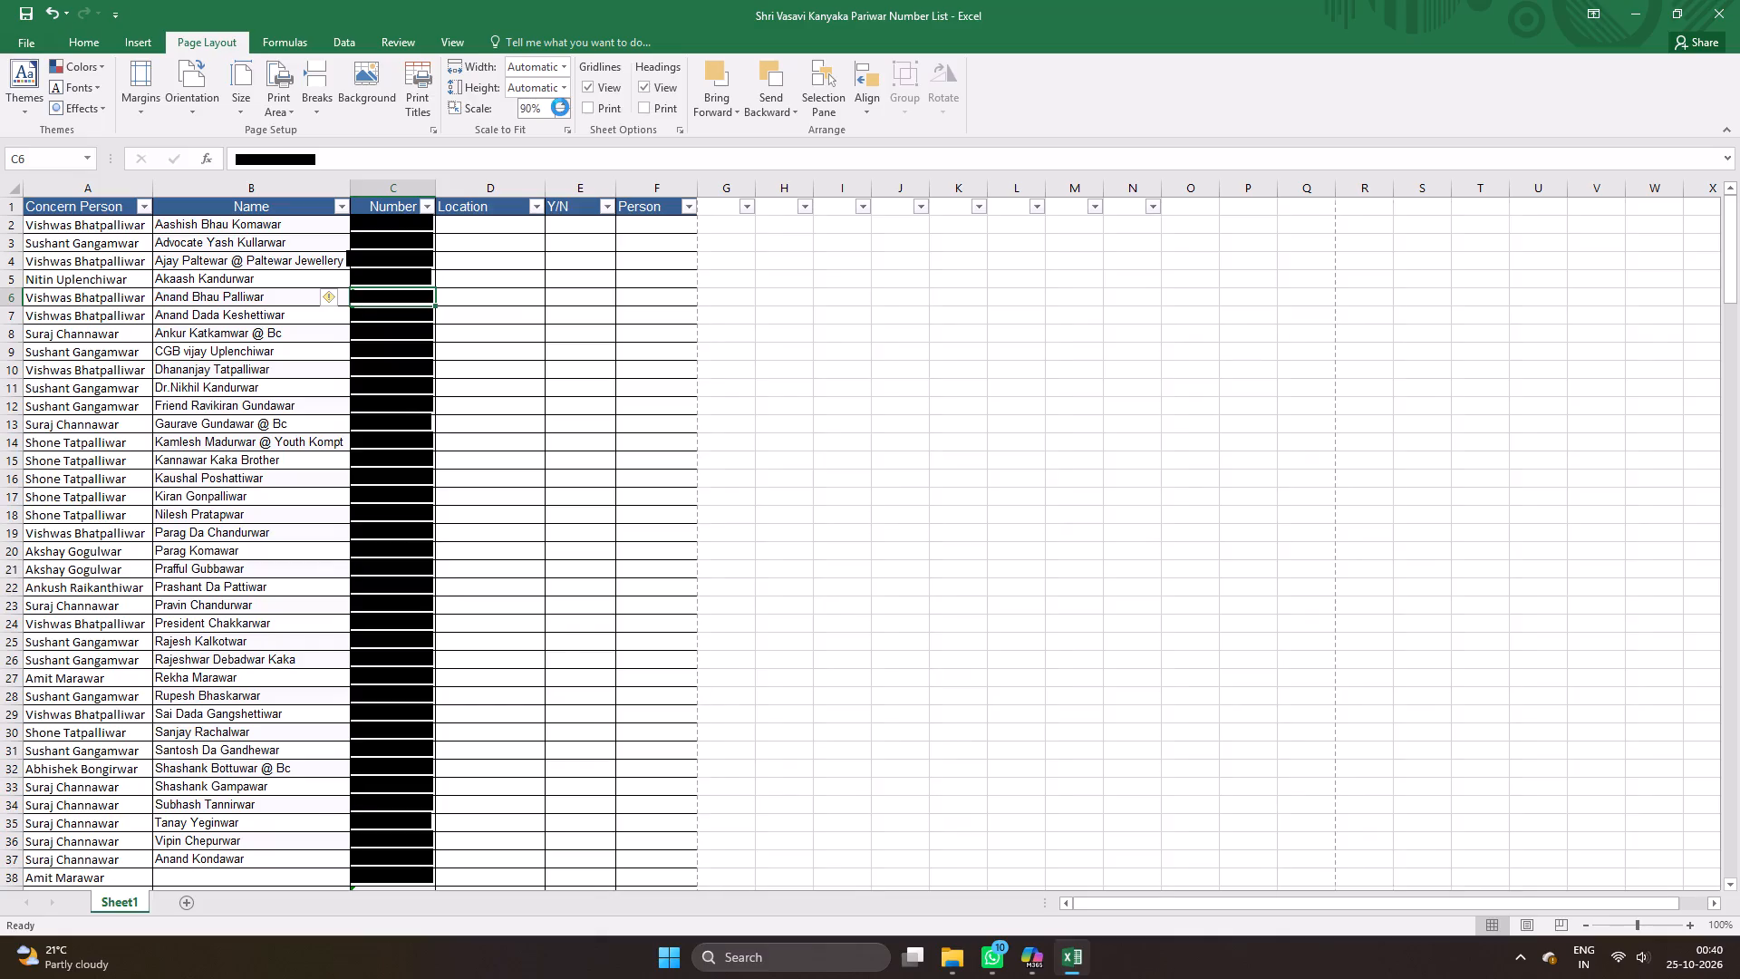
pyautogui.doubleClick(560, 107)
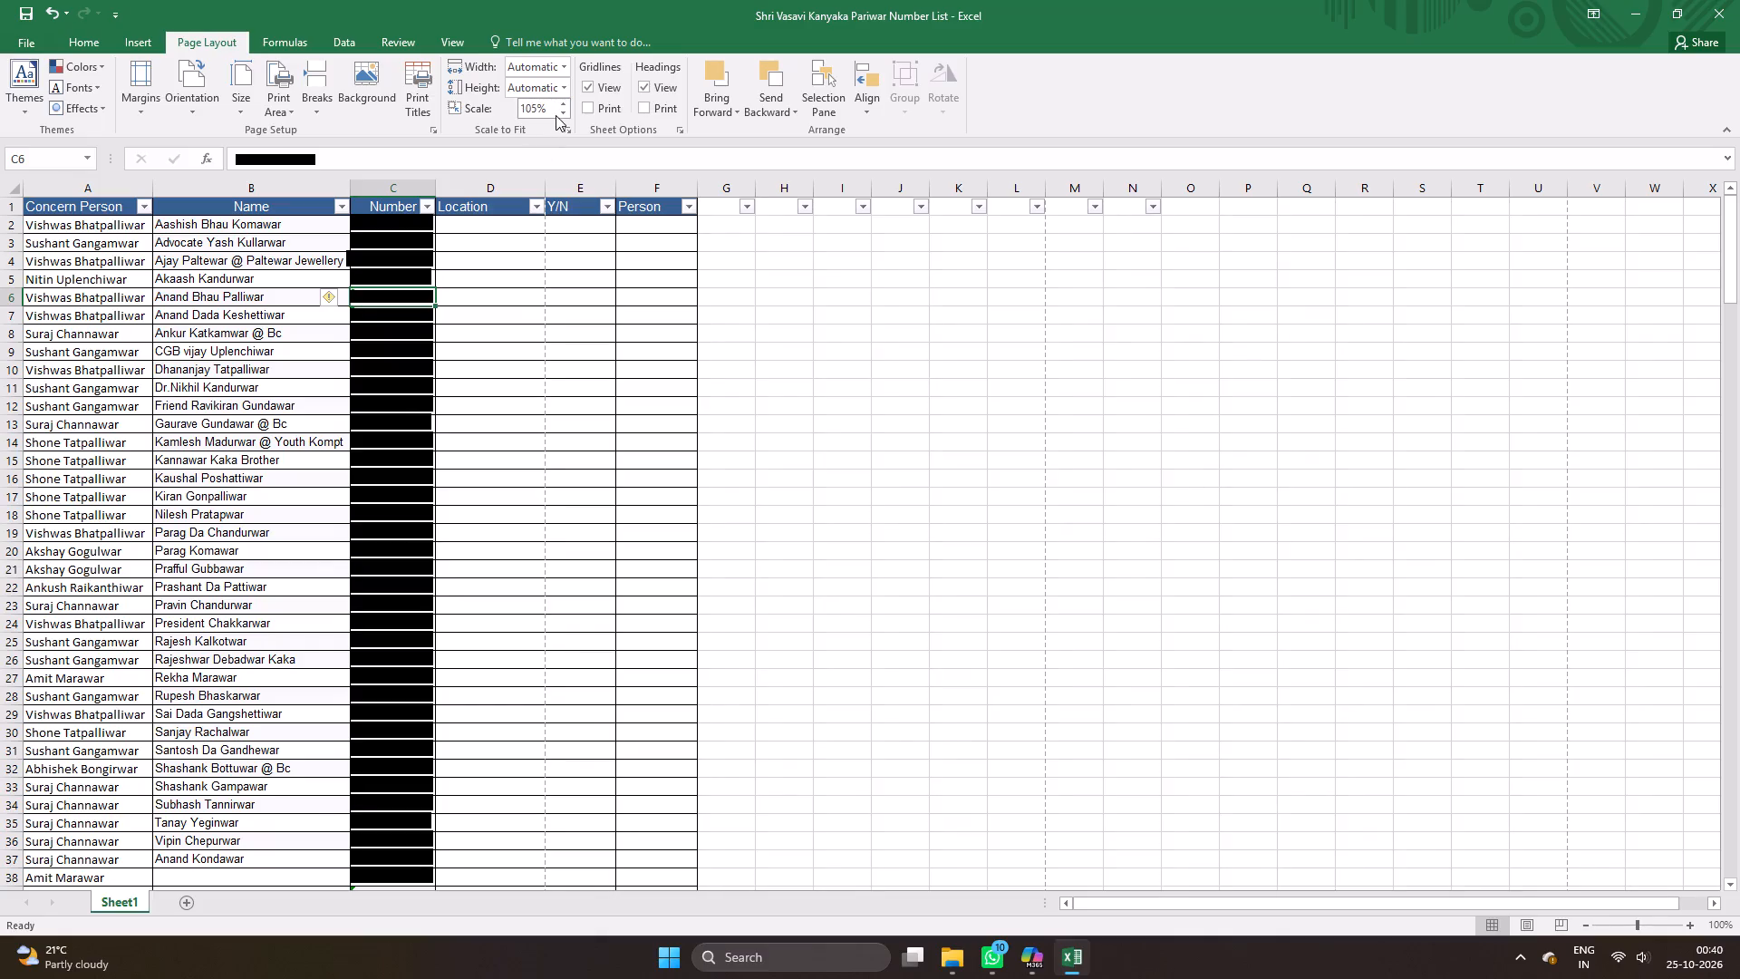
pyautogui.click(556, 115)
# Check in the print preview how the contact list's columns fit the page at the new scale, and return to the sheet.
pyautogui.click(27, 43)
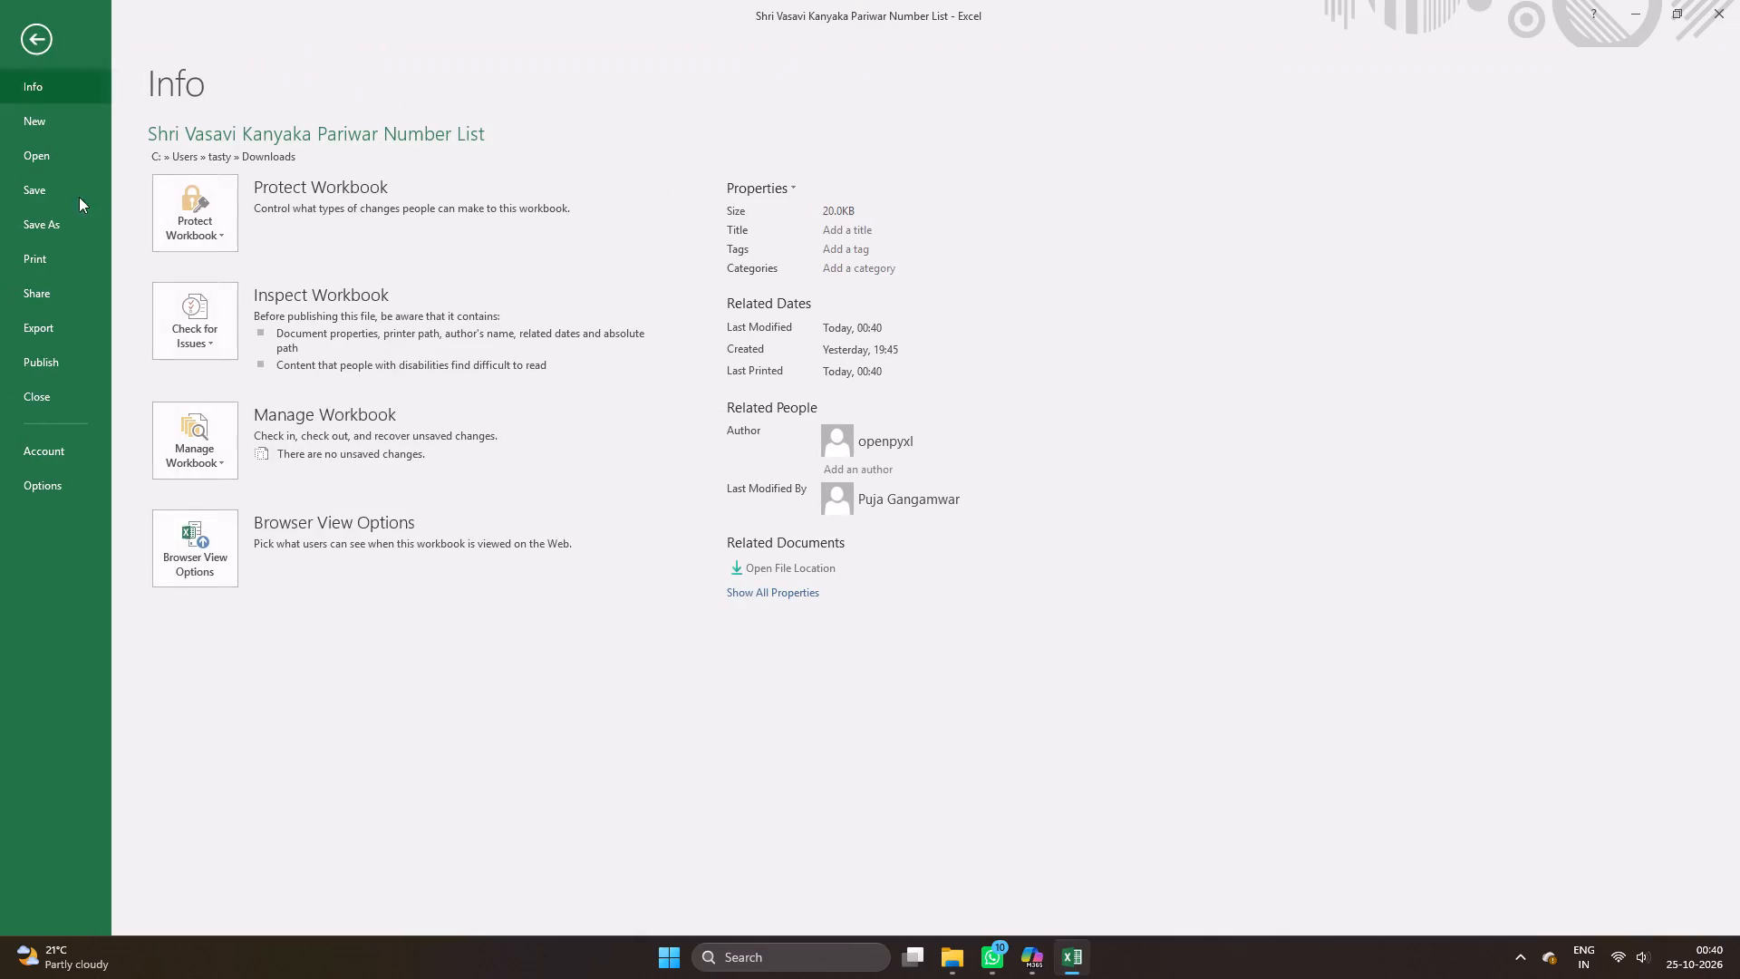
pyautogui.click(62, 252)
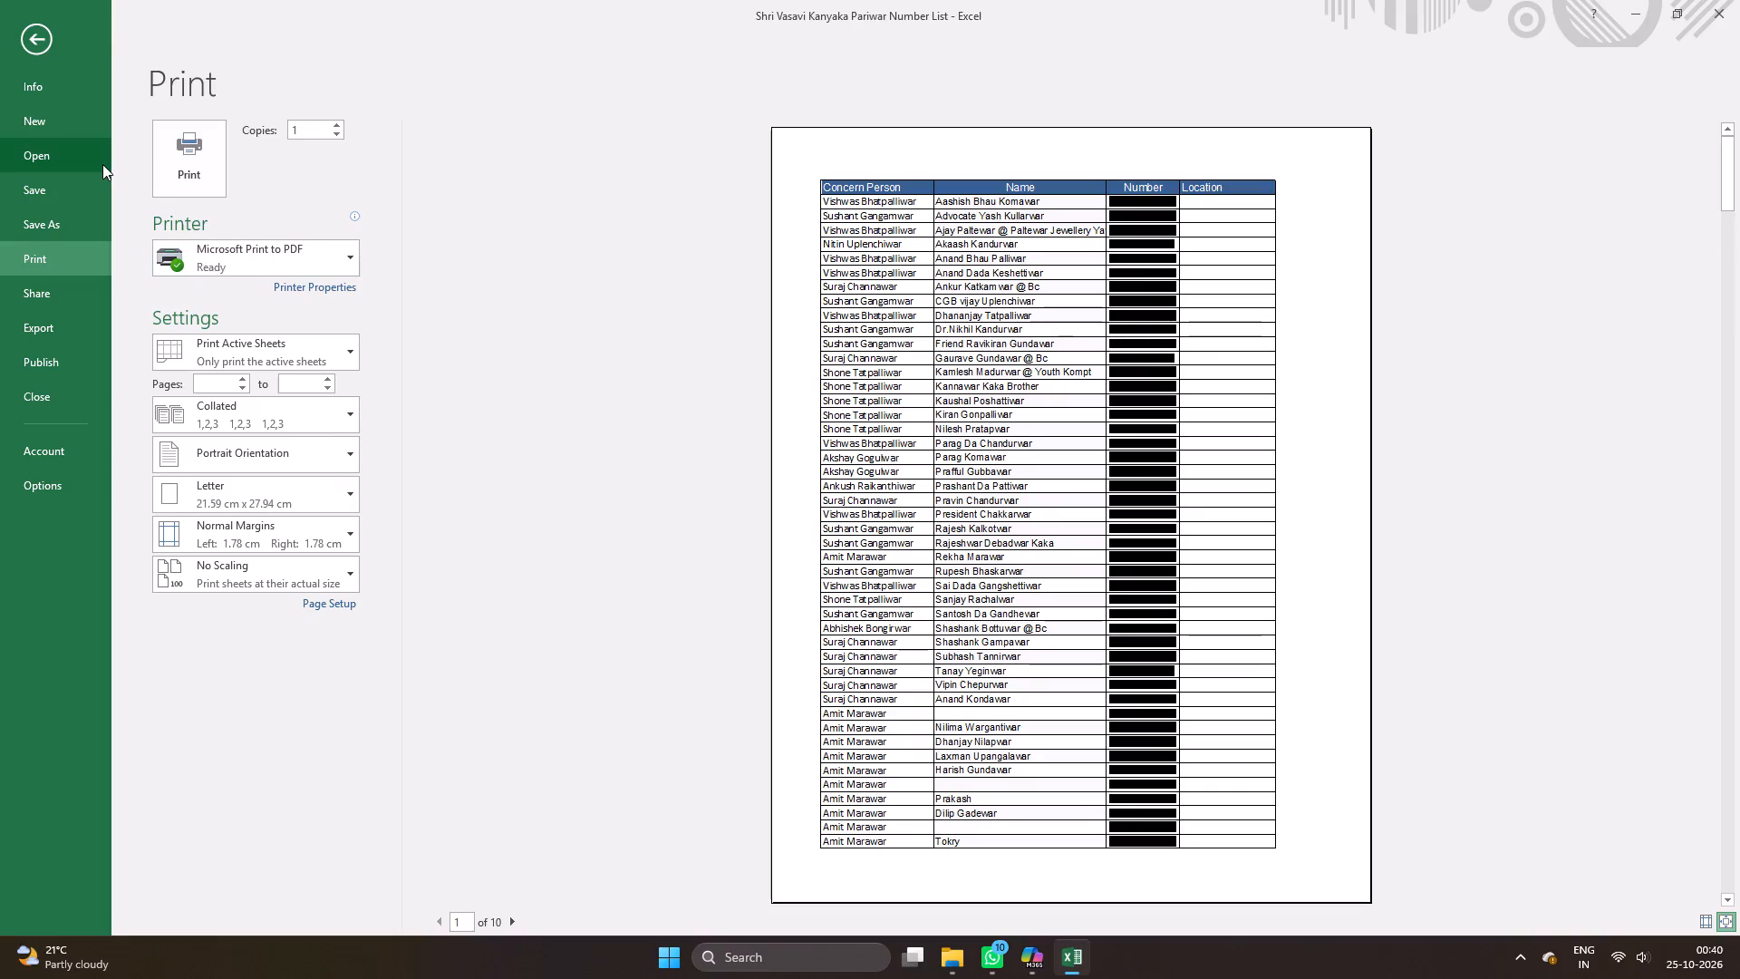
pyautogui.click(32, 48)
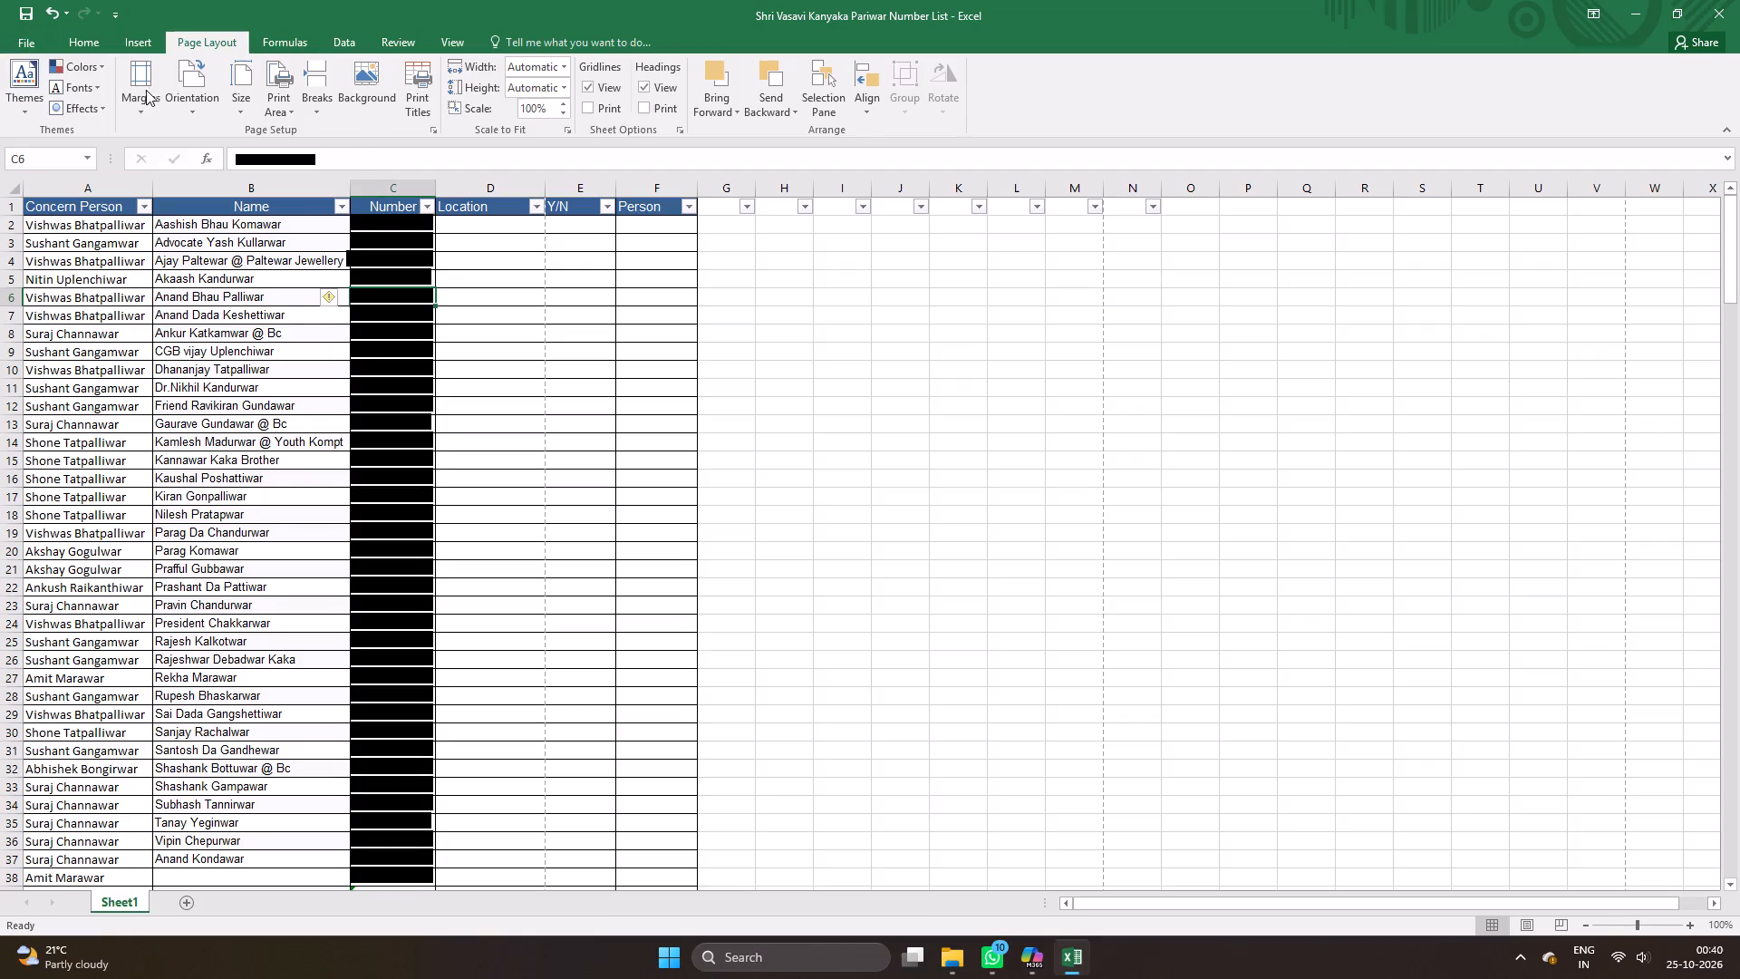
# Apply narrow page margins to the contact list sheet.
pyautogui.click(148, 87)
pyautogui.click(236, 284)
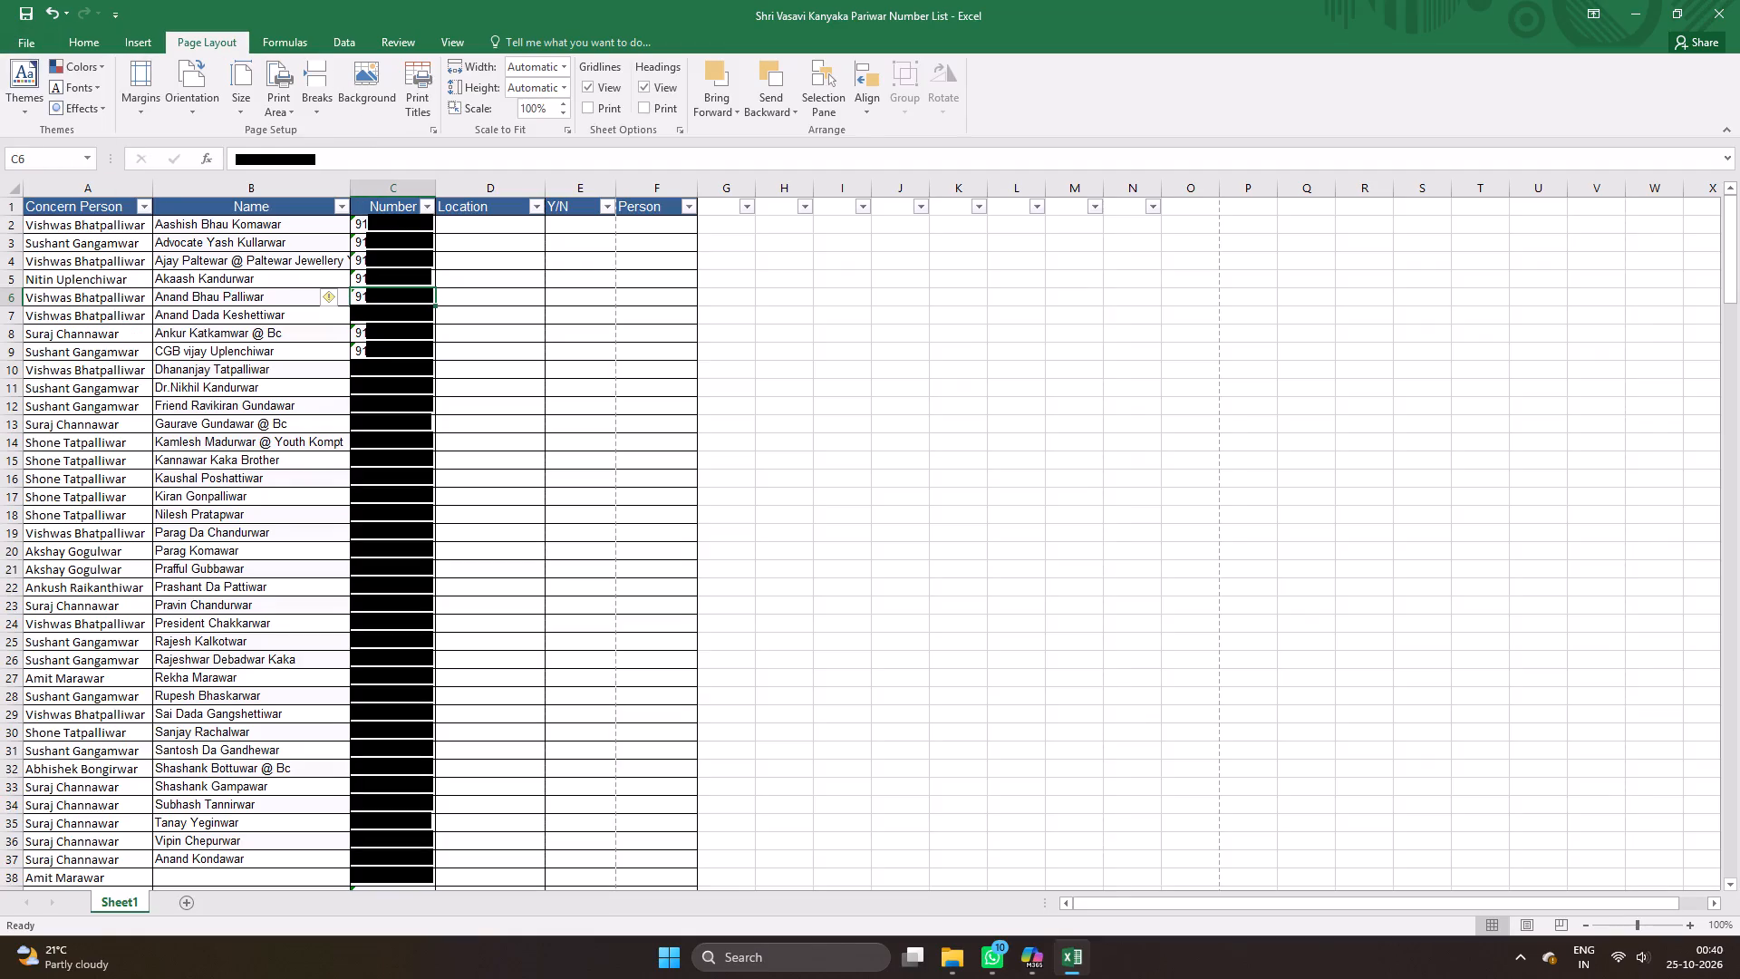
pyautogui.click(152, 193)
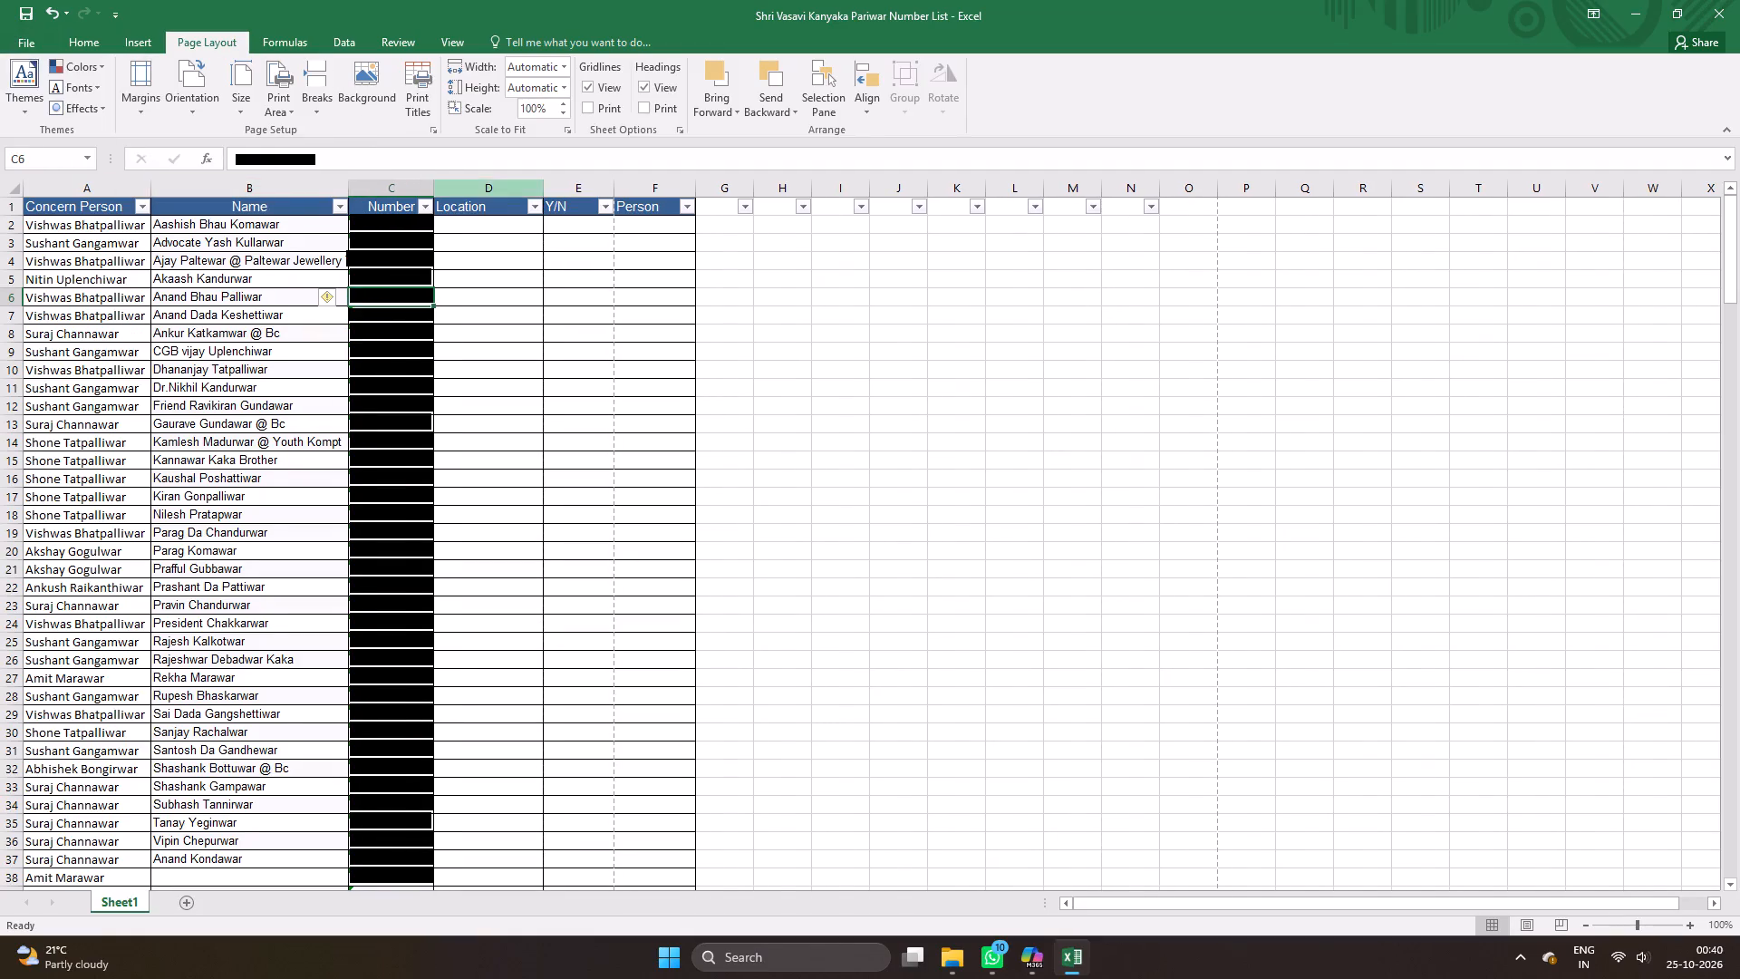
pyautogui.click(542, 185)
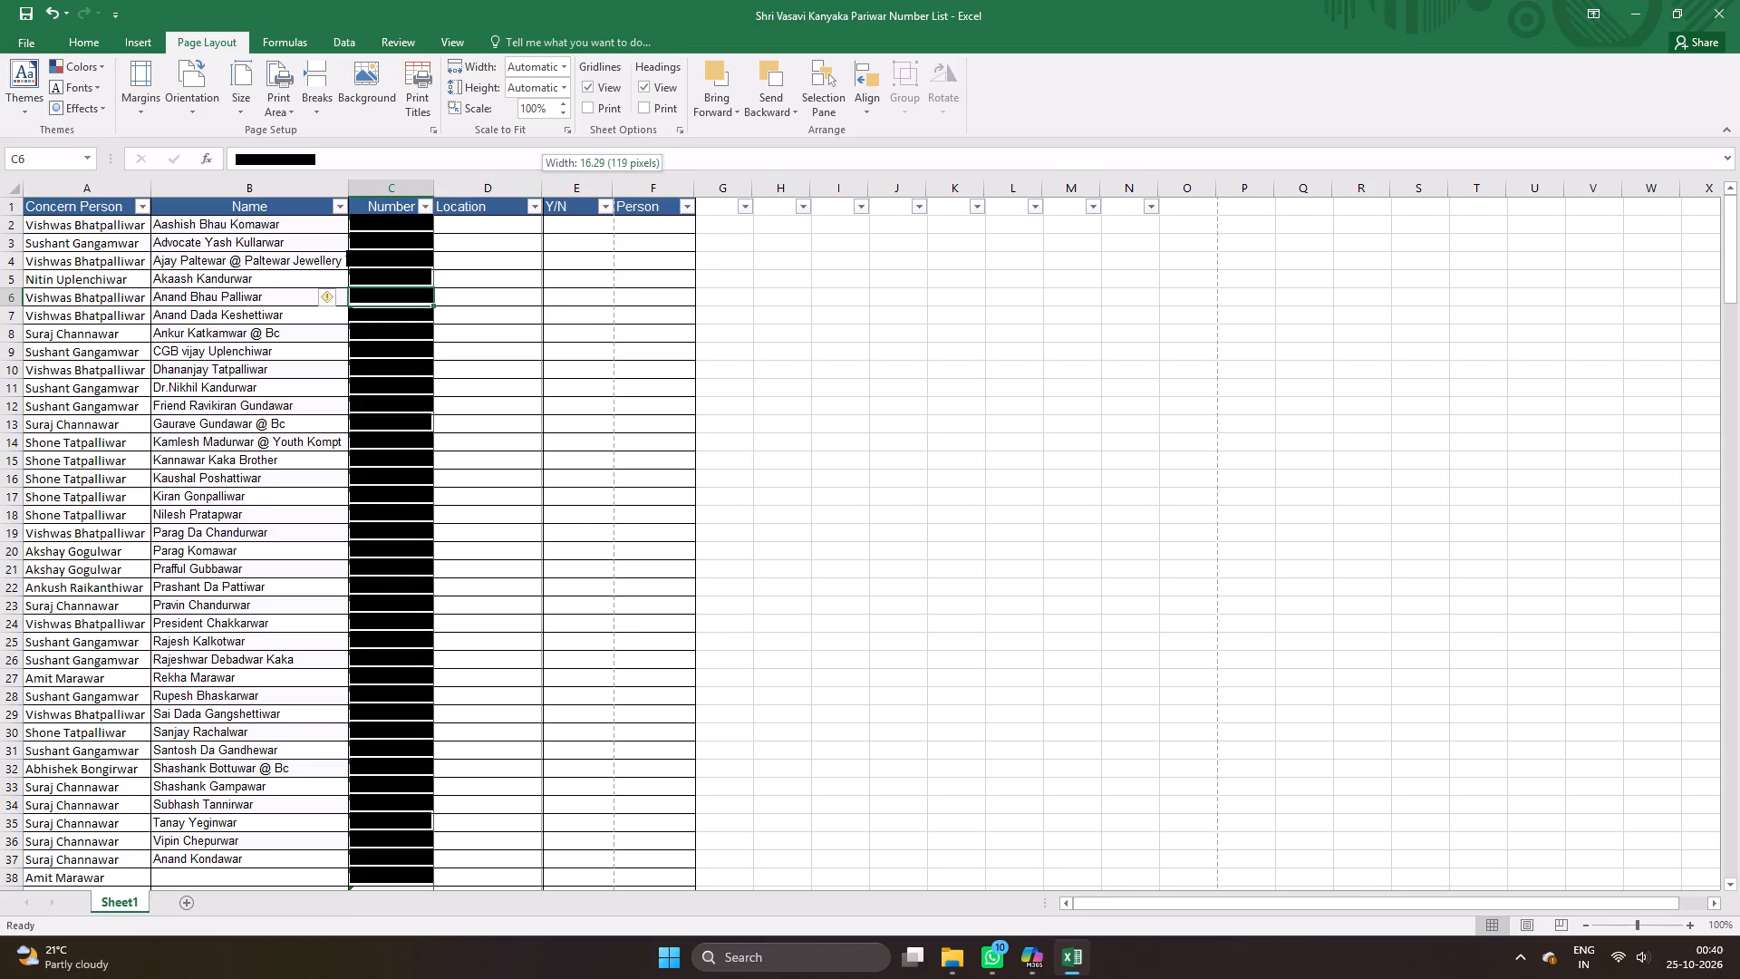